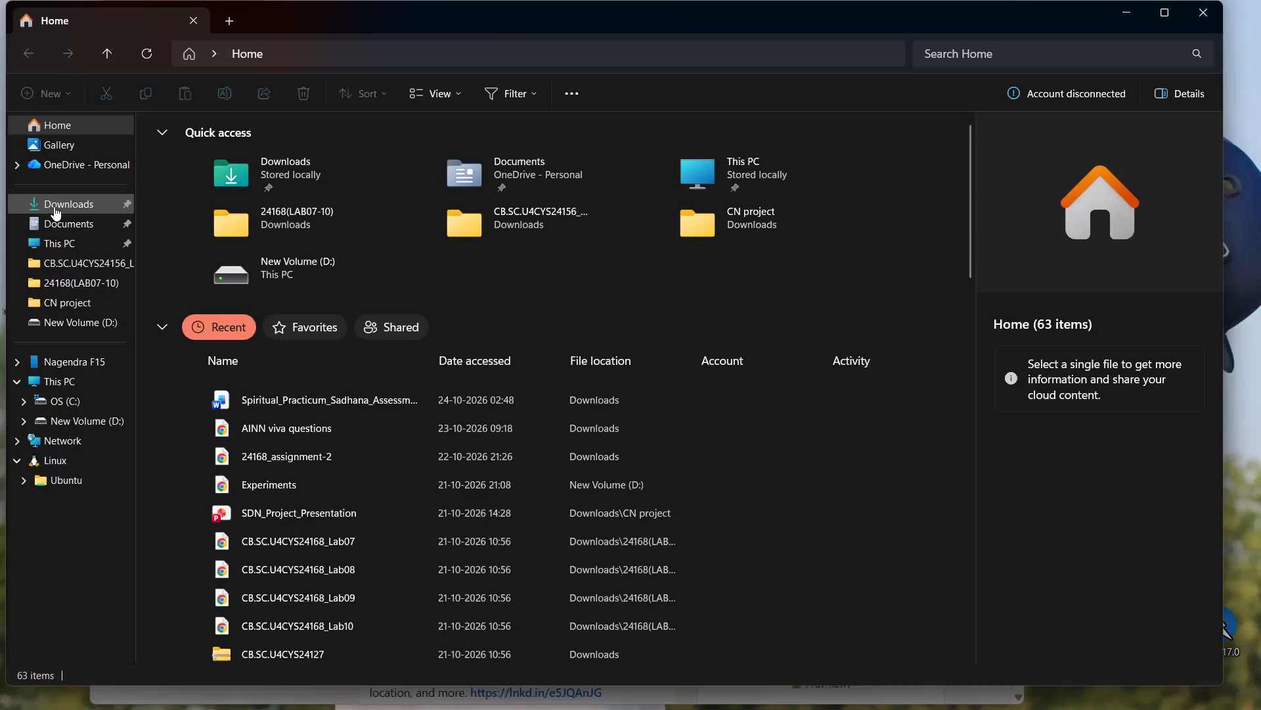
# Search the Downloads folder for "spiri" and open the Spiritual_Practicum_Sadhana_Assessment document in a full-size Word window.
pyautogui.click(54, 206)
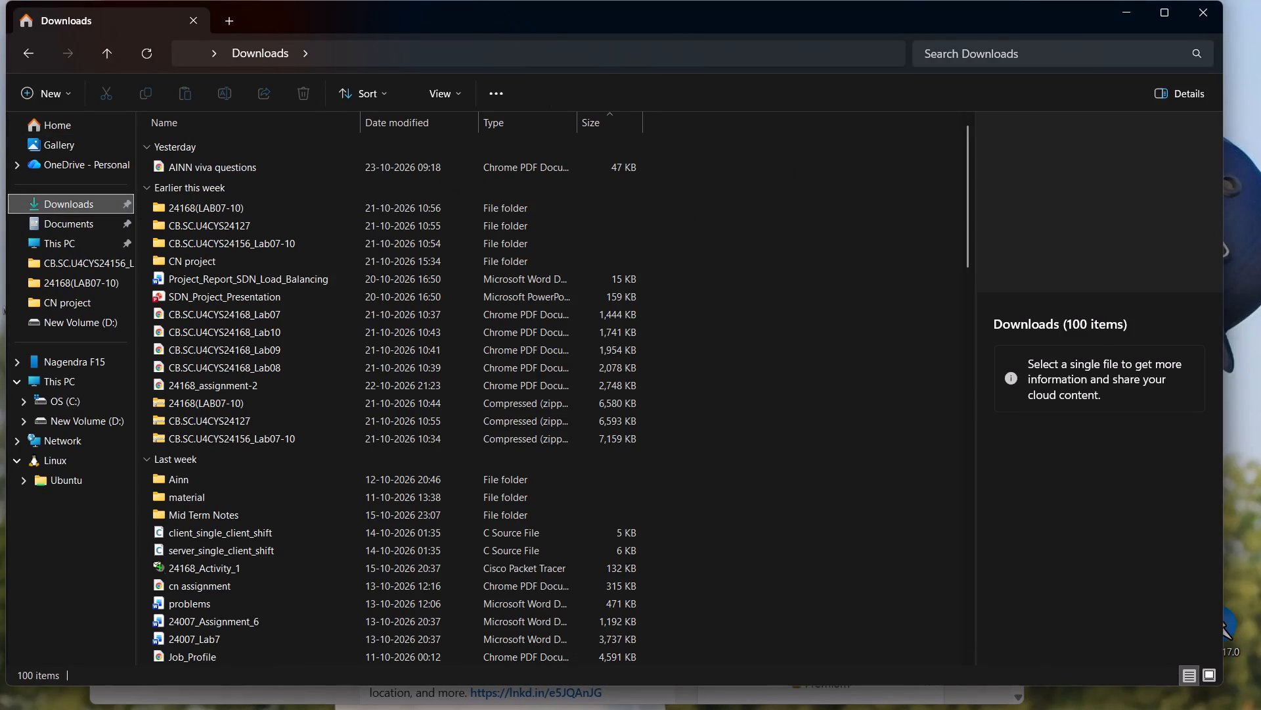
pyautogui.click(988, 51)
pyautogui.write('sp')
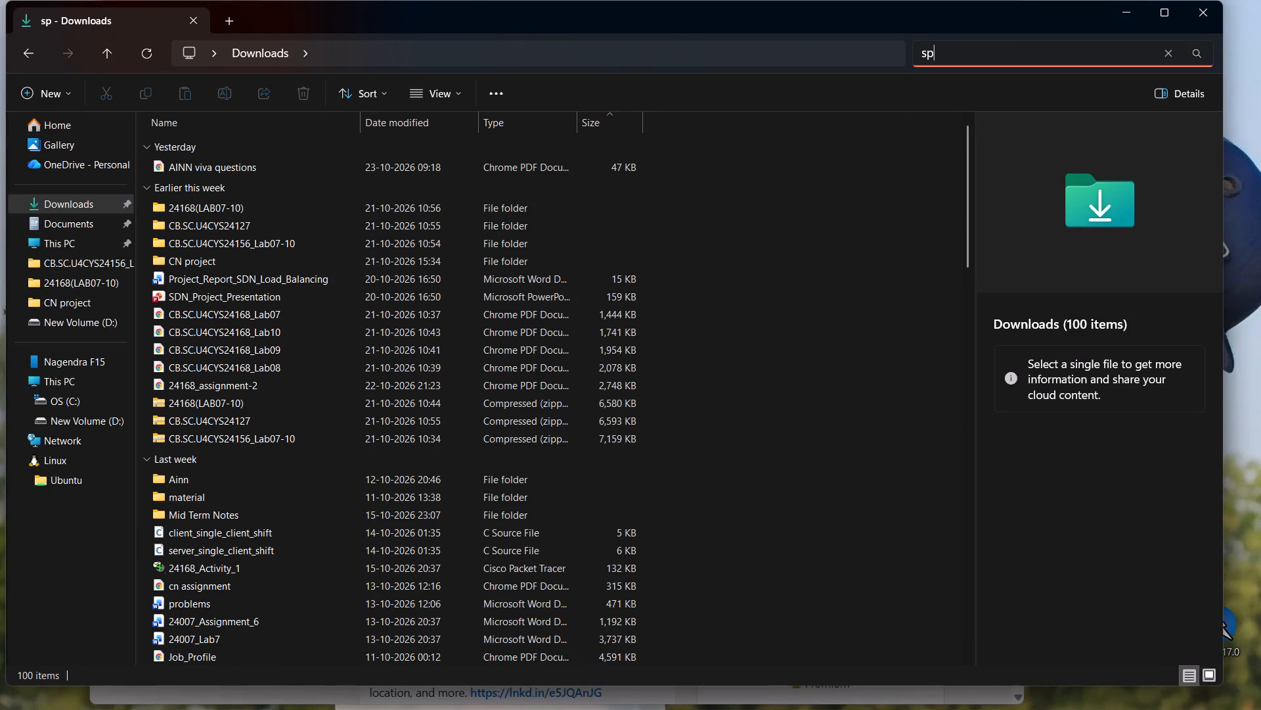
pyautogui.write('iri')
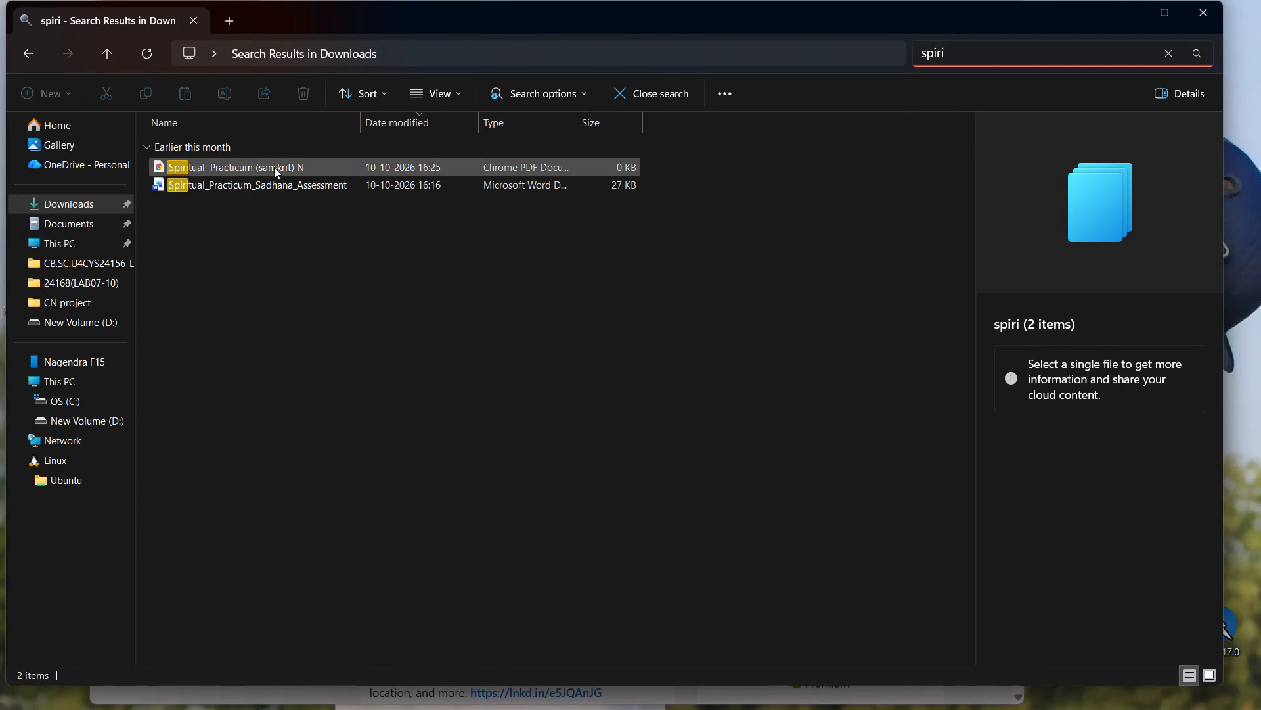
pyautogui.doubleClick(255, 180)
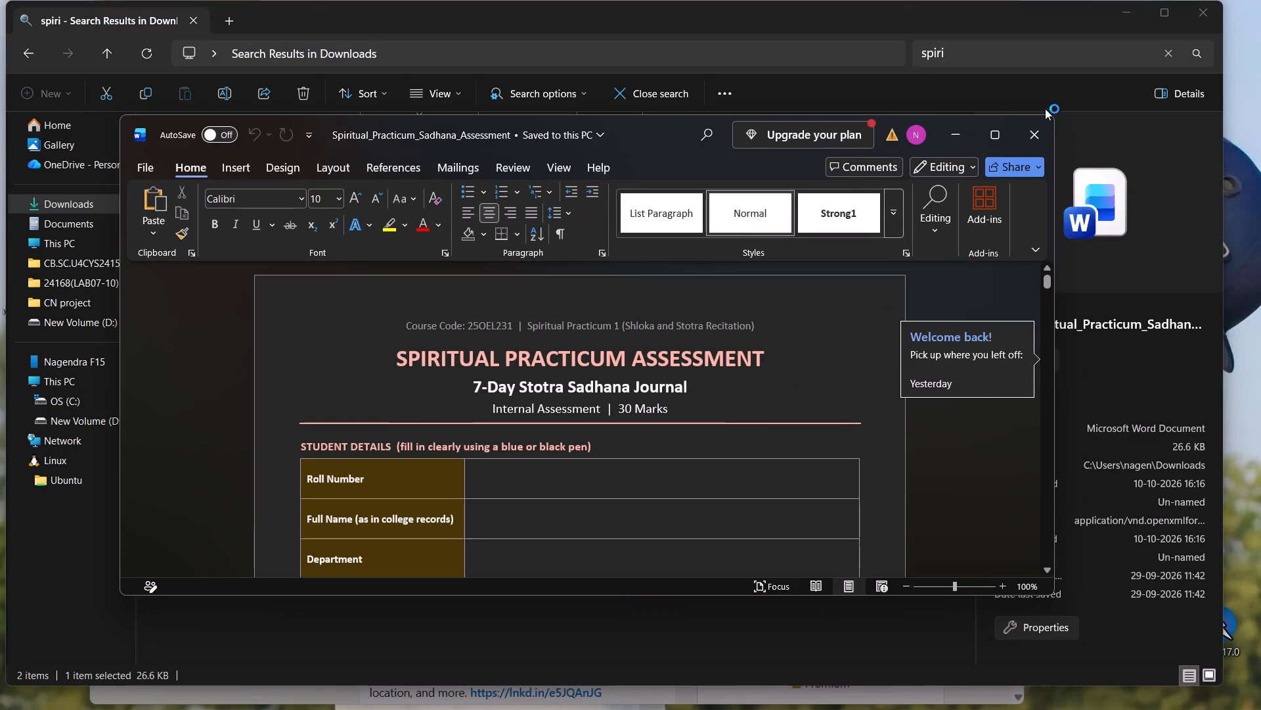
pyautogui.click(990, 135)
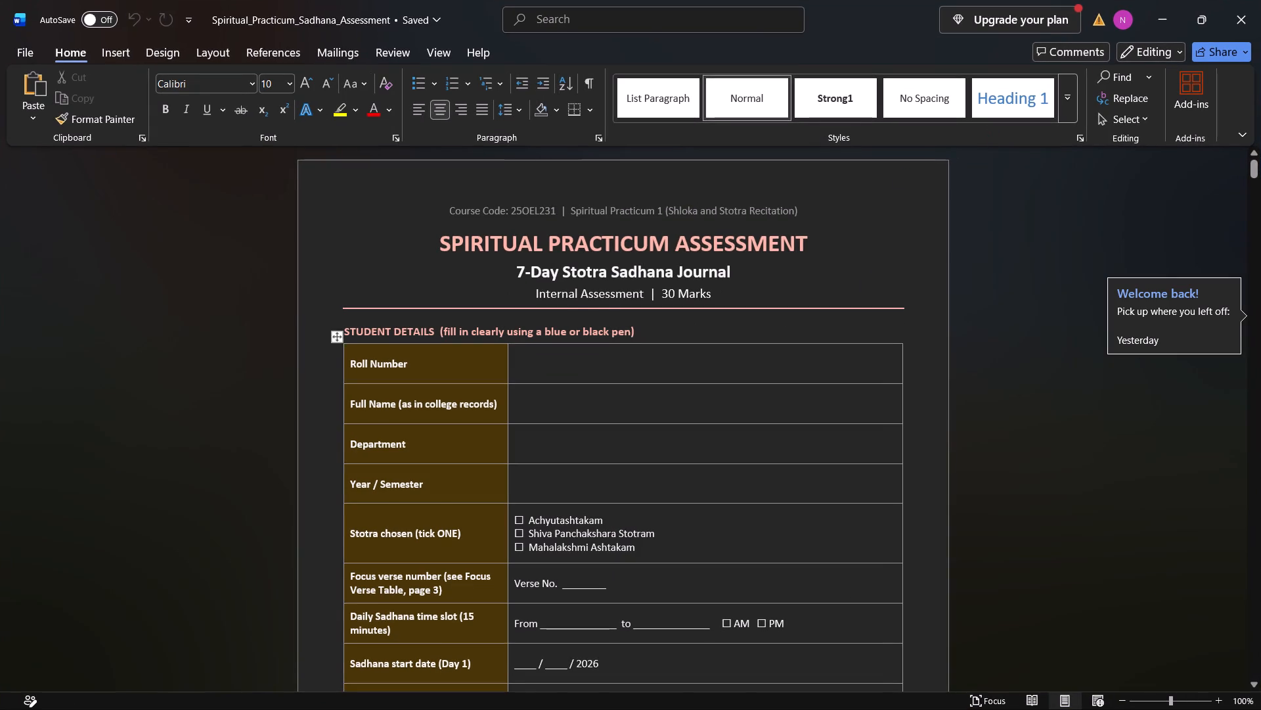
# Look through the assessment document from the student details page to the Day 1 photo proof section.
pyautogui.scroll(-8, 618, 368)
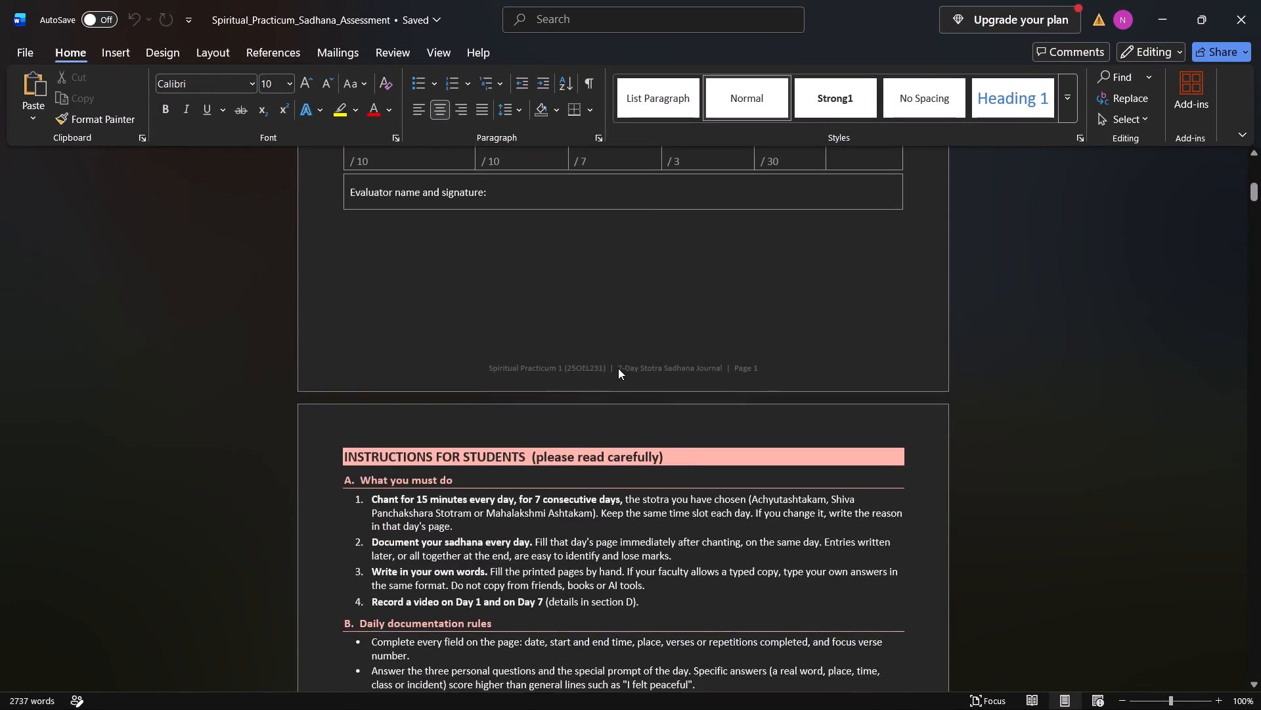
pyautogui.scroll(-7, 618, 368)
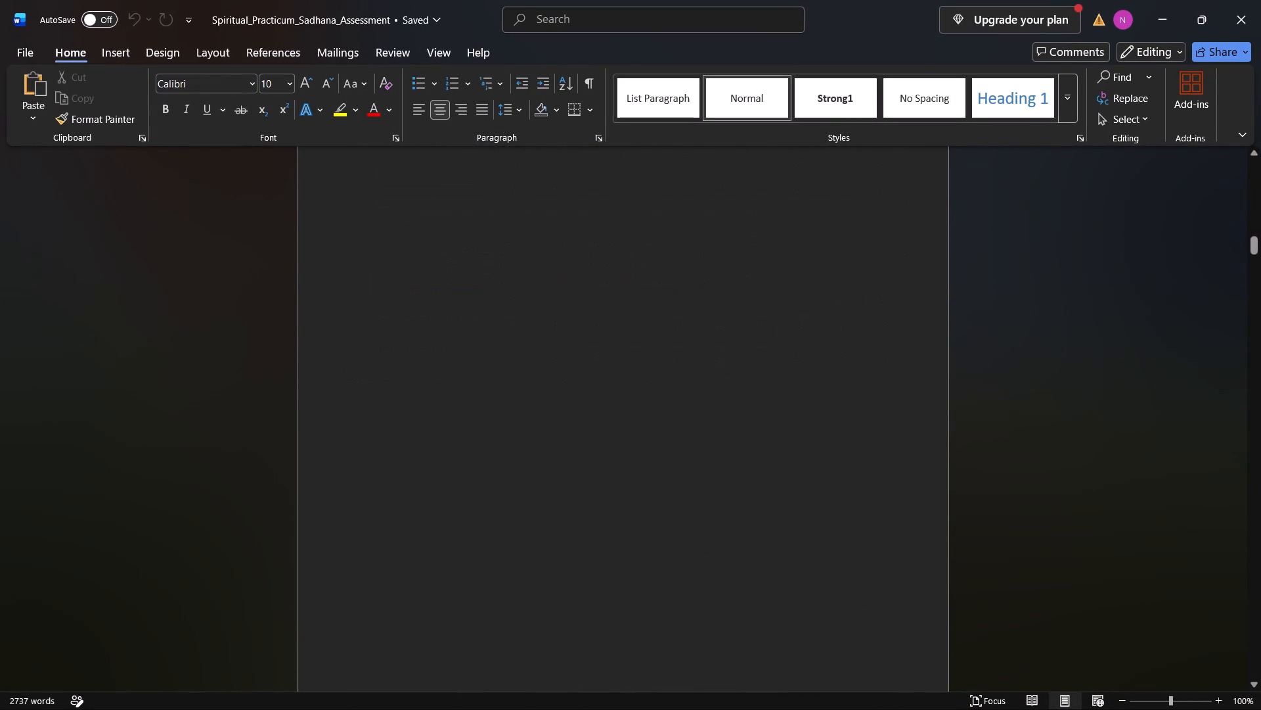
pyautogui.scroll(-7, 618, 368)
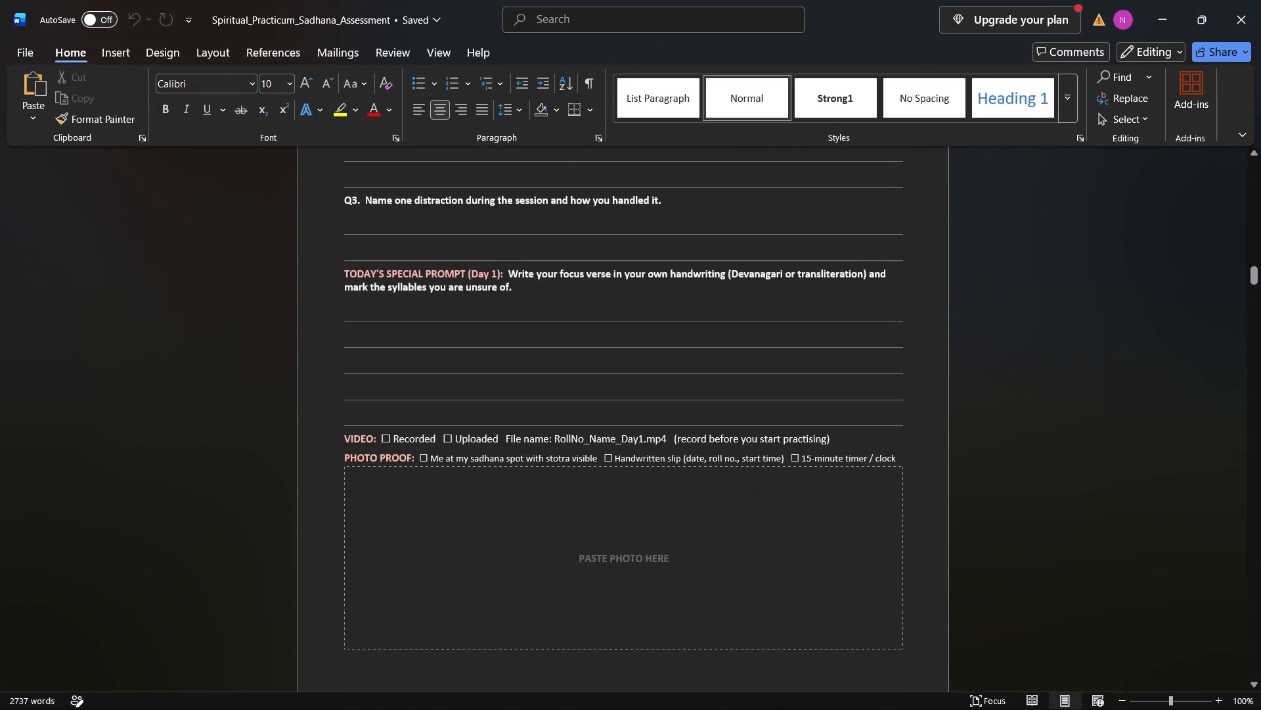
pyautogui.scroll(-1, 618, 368)
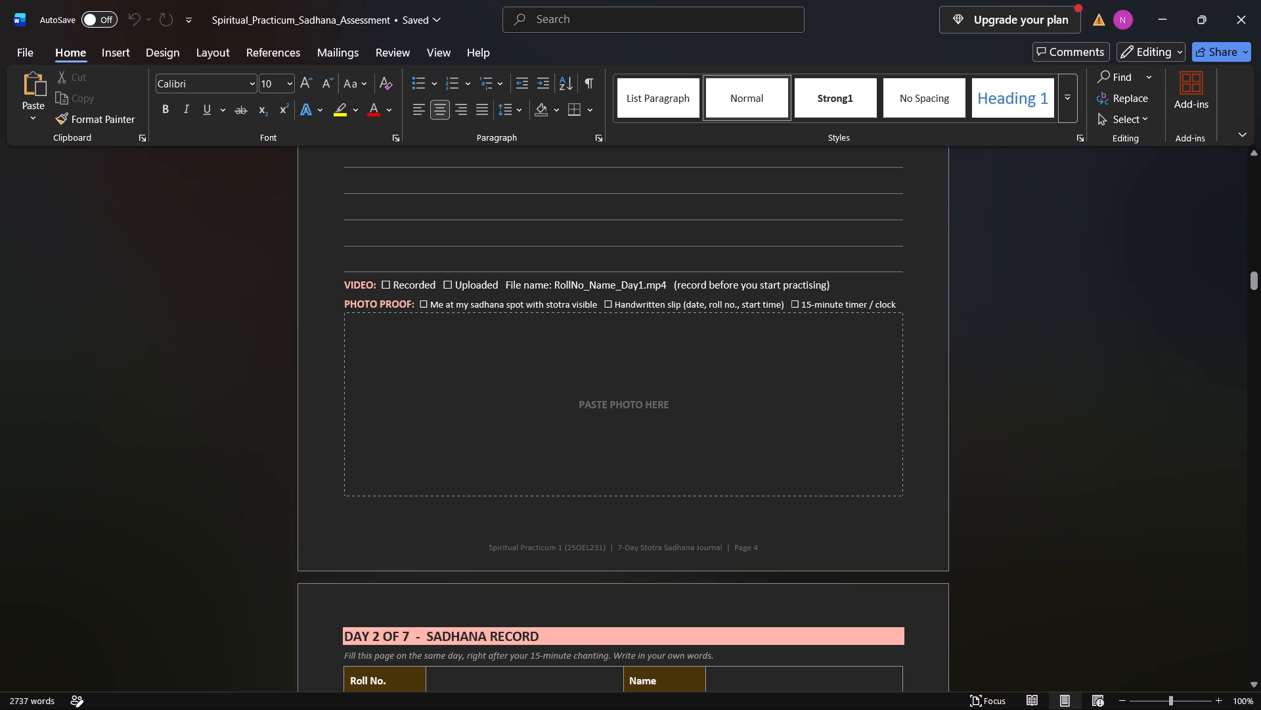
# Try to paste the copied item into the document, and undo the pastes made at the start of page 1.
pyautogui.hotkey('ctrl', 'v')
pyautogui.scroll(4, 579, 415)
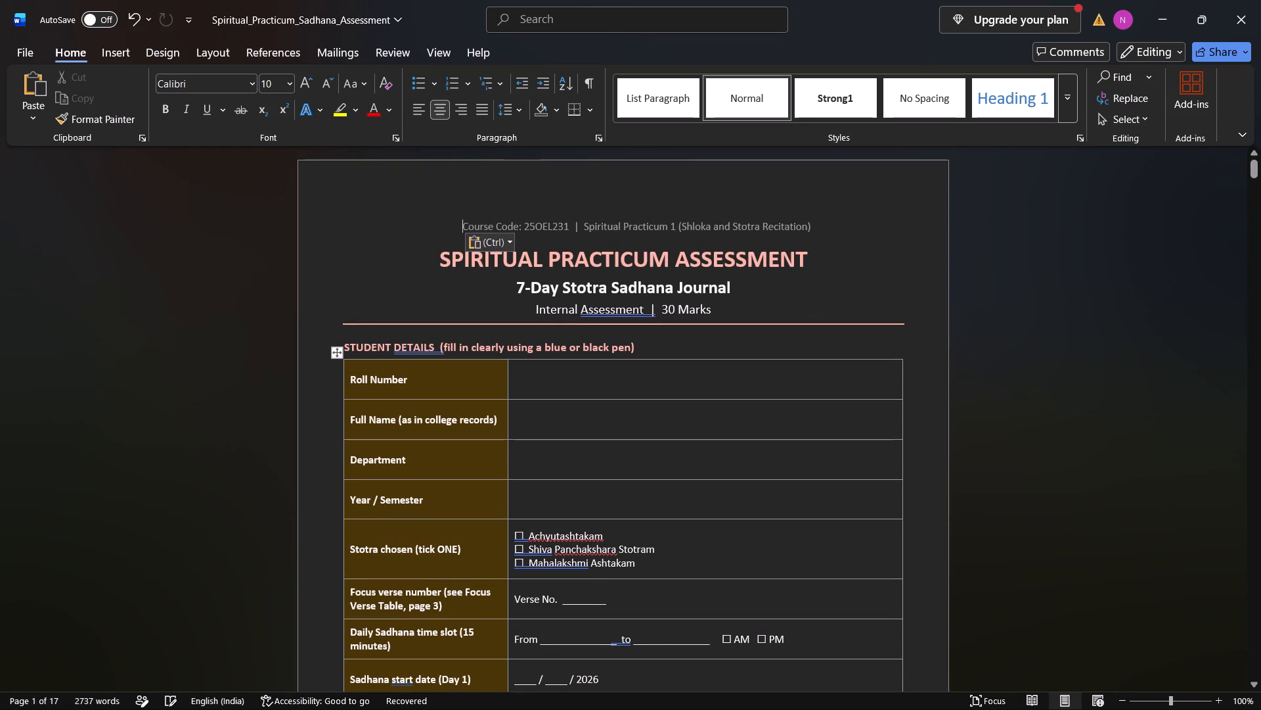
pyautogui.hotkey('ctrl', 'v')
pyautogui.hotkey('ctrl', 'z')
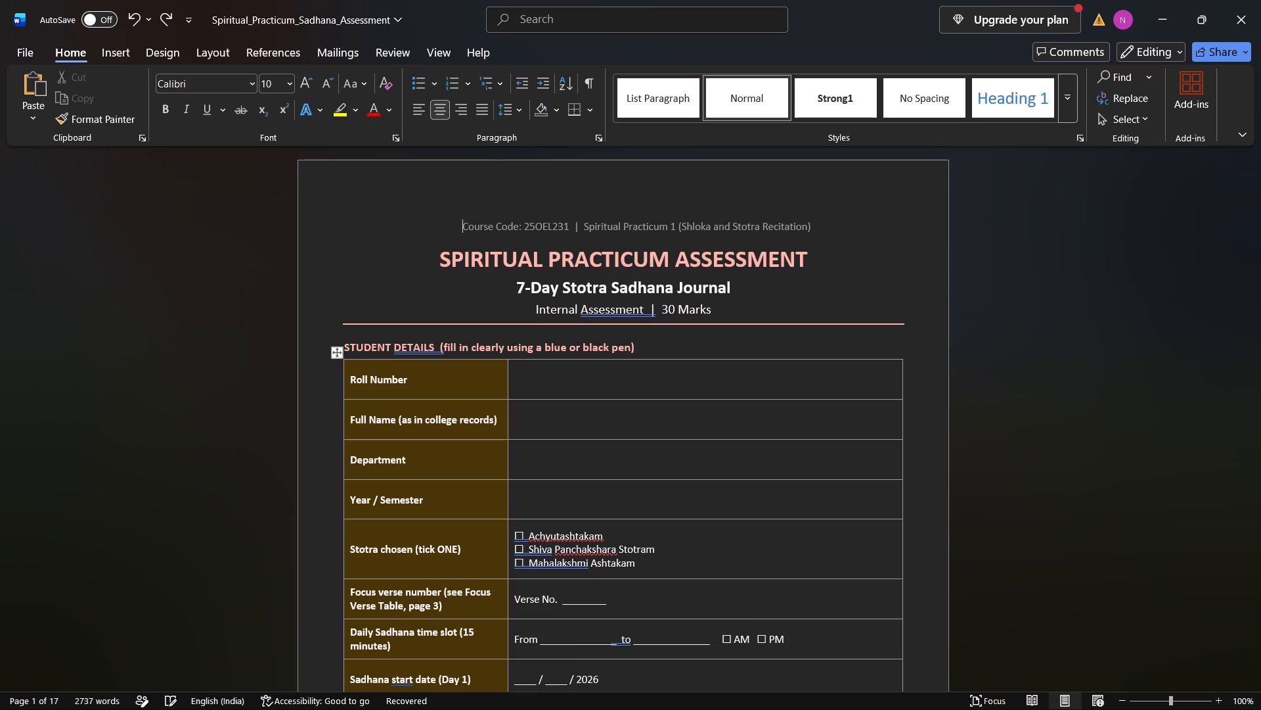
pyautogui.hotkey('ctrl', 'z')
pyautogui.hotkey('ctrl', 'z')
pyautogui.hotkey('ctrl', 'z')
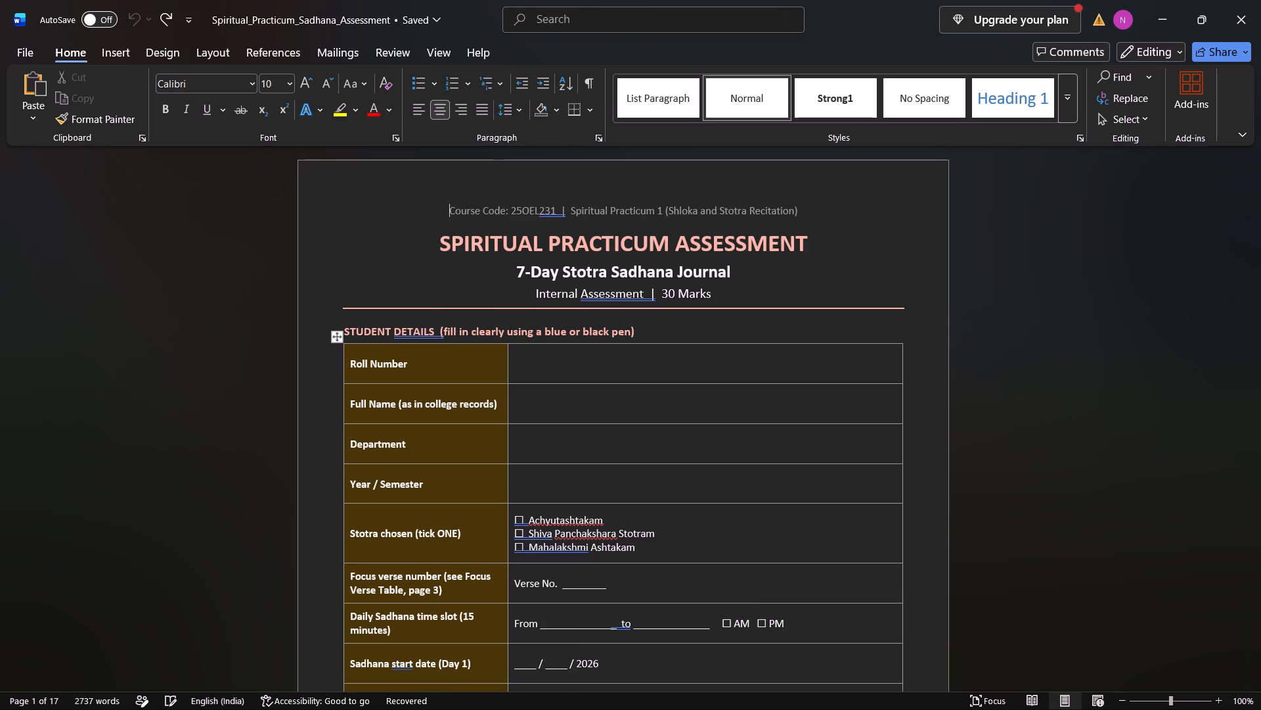
# Paste the copied item into the "PASTE PHOTO HERE" box of the Day 1 sadhana record.
pyautogui.scroll(-9, 579, 415)
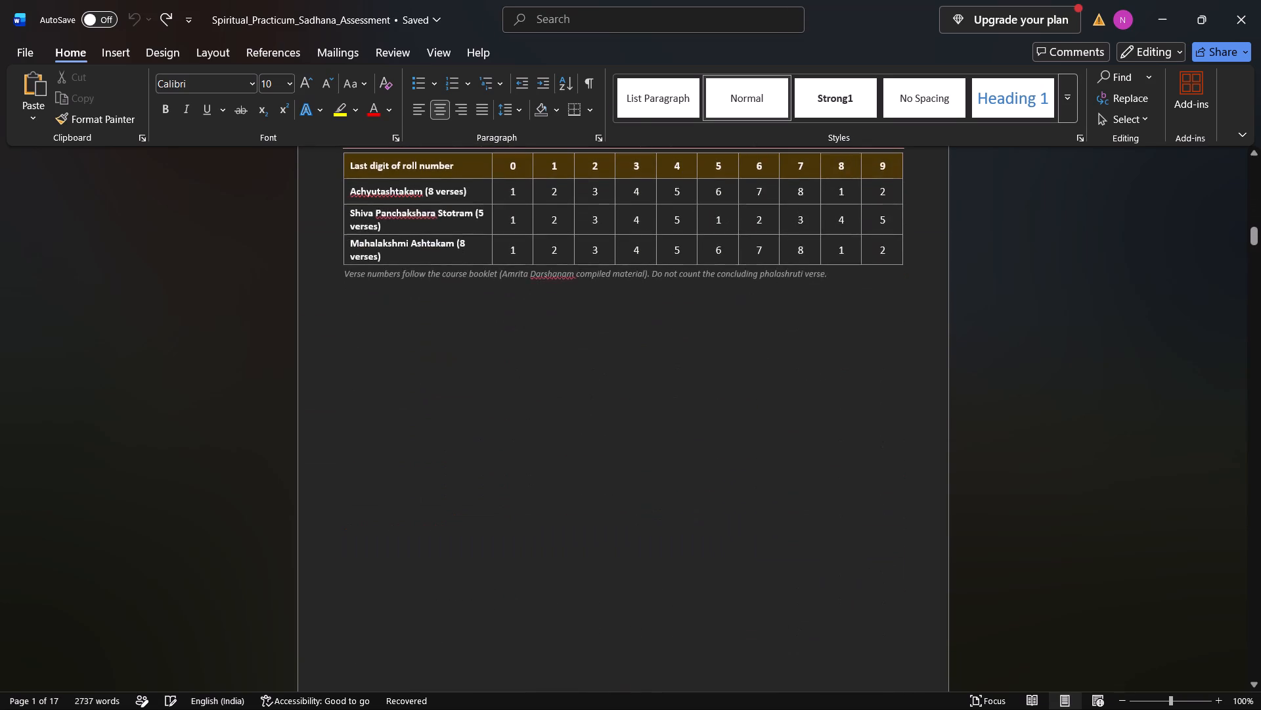
pyautogui.scroll(-5, 579, 415)
pyautogui.scroll(1, 579, 415)
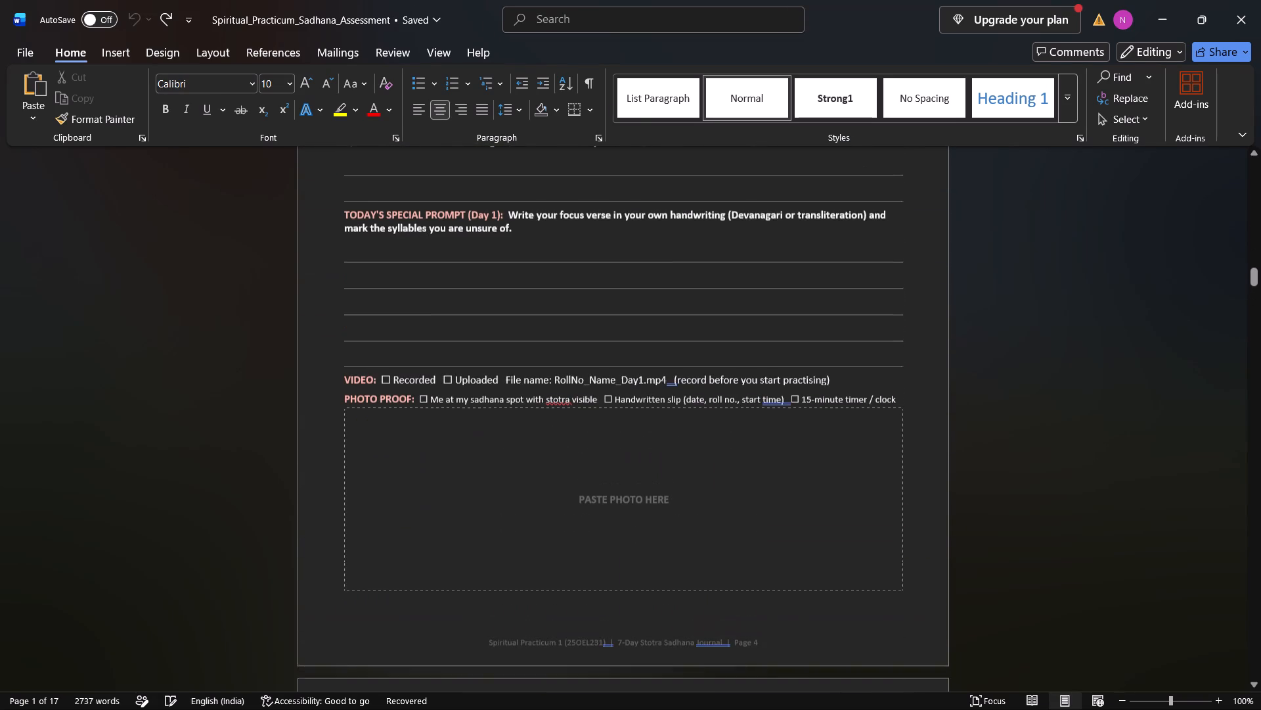
pyautogui.scroll(1, 579, 415)
pyautogui.click(458, 460)
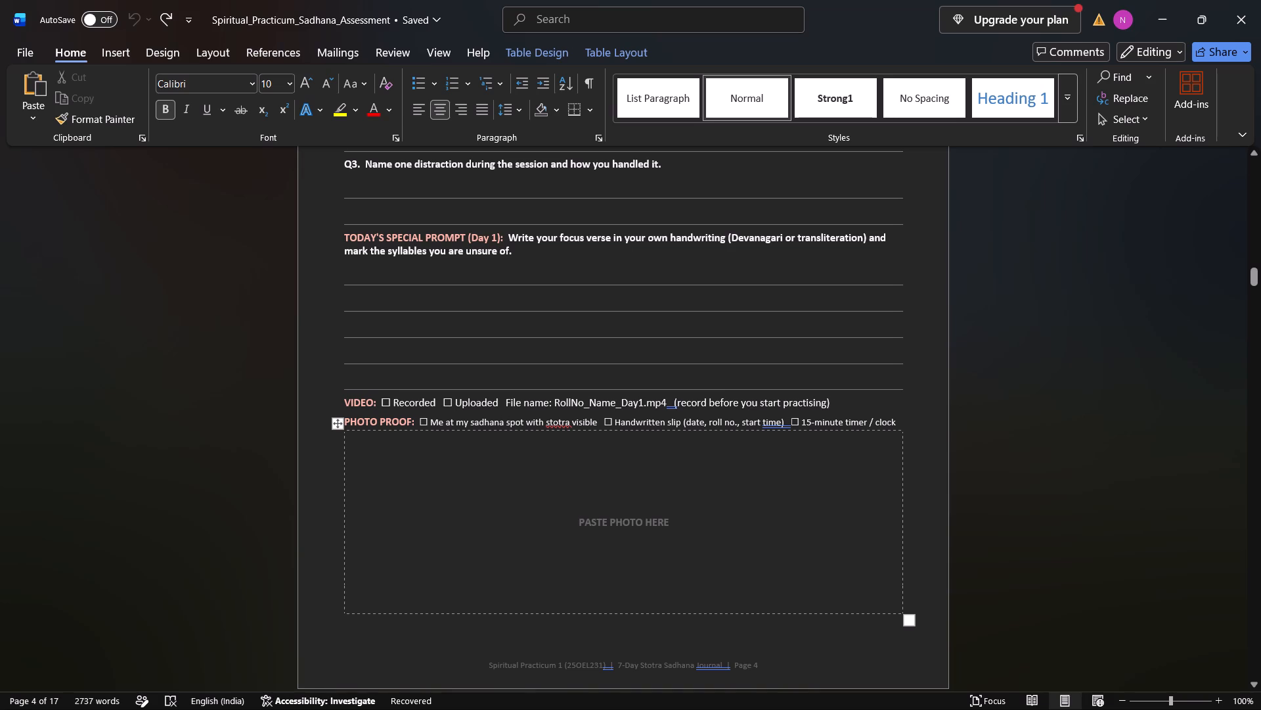
pyautogui.hotkey('ctrl', 'v')
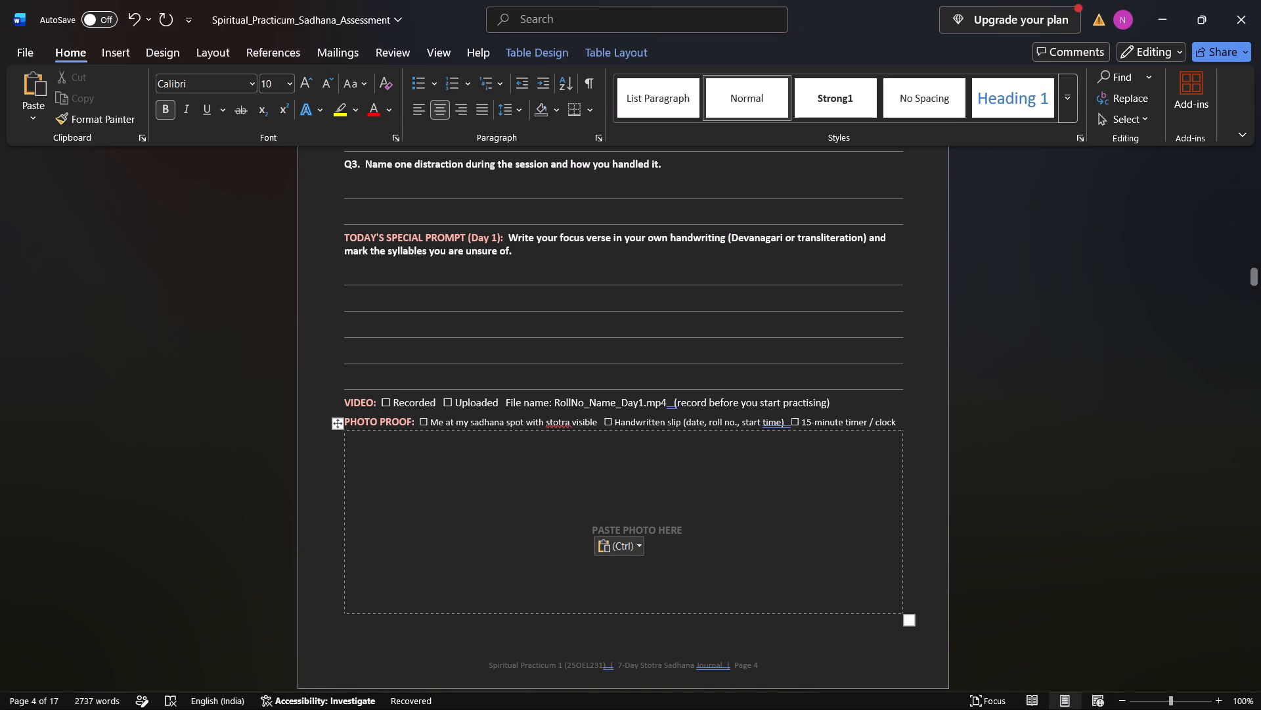
# Enlarge the pasted shape in the Day 1 photo box to nearly the full height of the box.
pyautogui.rightClick(572, 528)
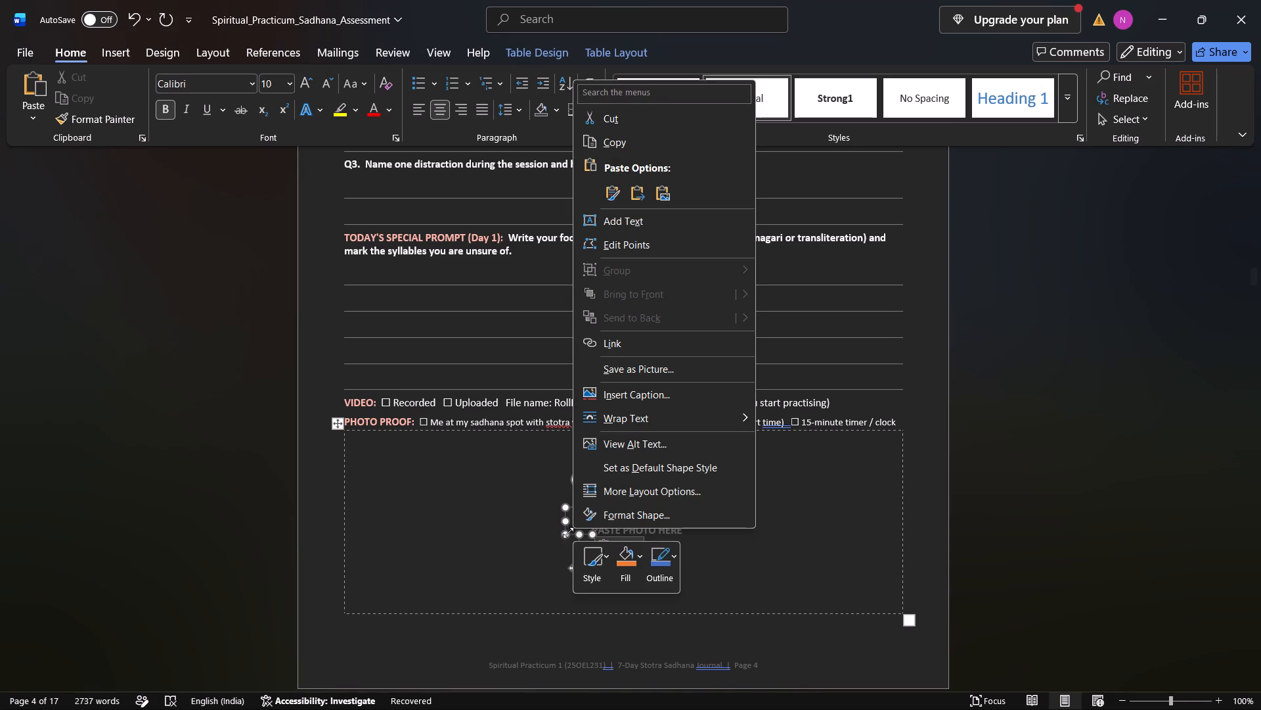
pyautogui.moveTo(566, 530); pyautogui.dragTo(547, 526)
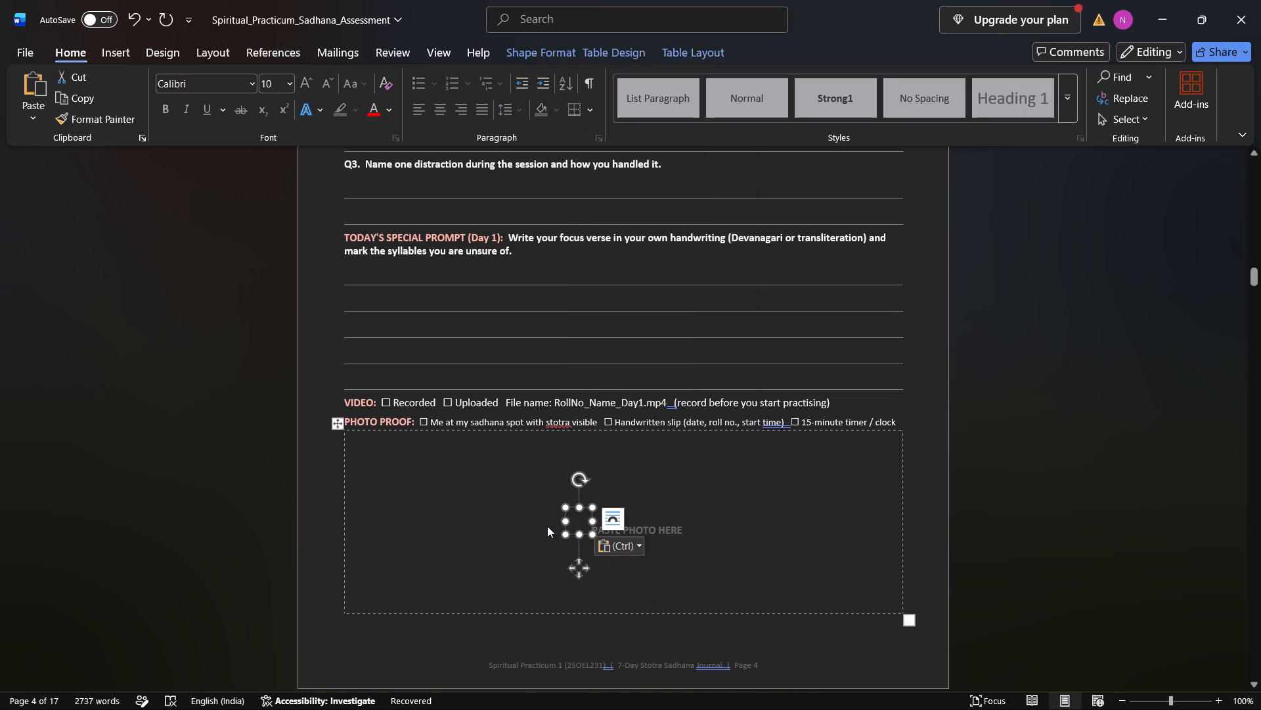
pyautogui.moveTo(547, 526); pyautogui.dragTo(542, 526)
pyautogui.moveTo(564, 508); pyautogui.dragTo(539, 489)
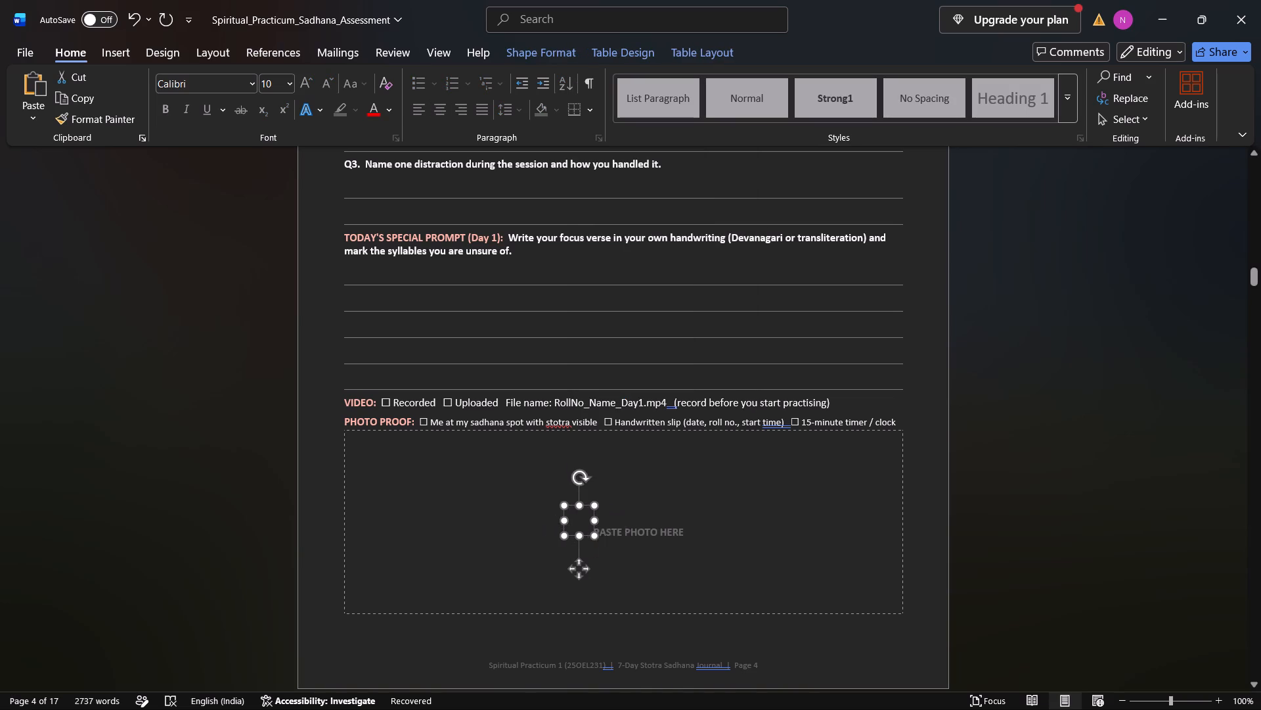
pyautogui.moveTo(539, 489); pyautogui.dragTo(445, 488)
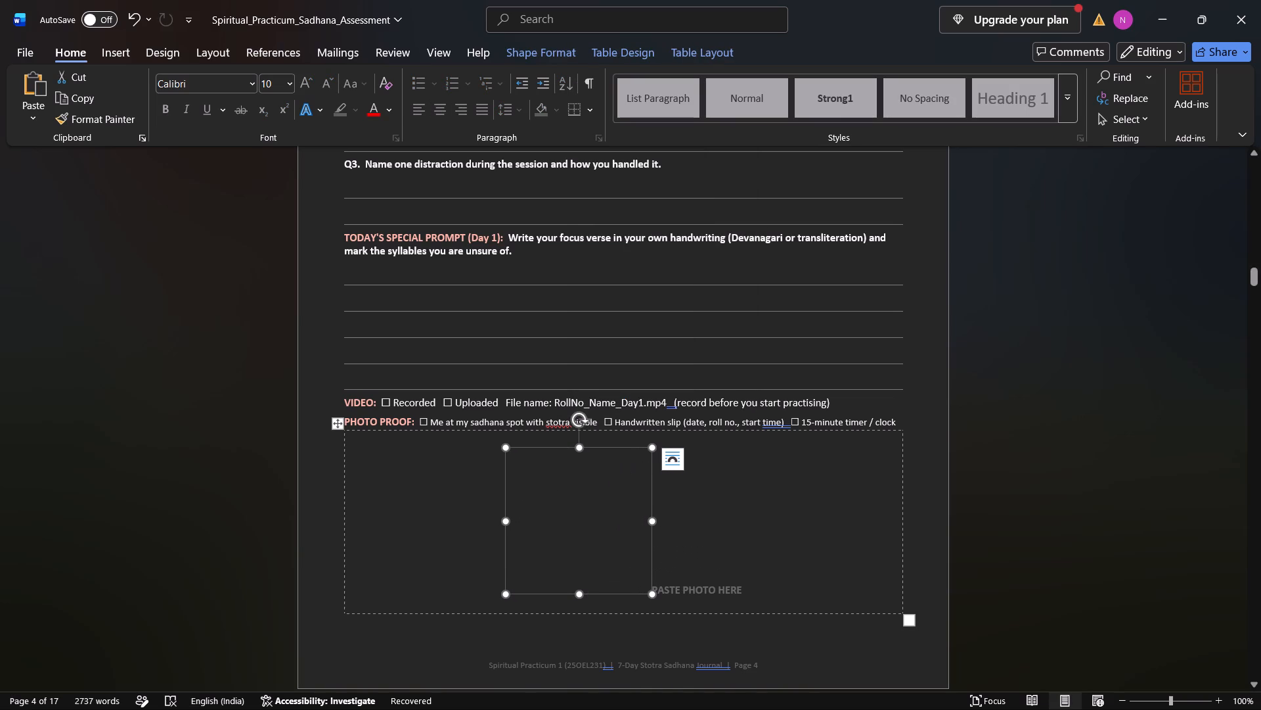
pyautogui.moveTo(612, 448); pyautogui.dragTo(606, 455)
pyautogui.moveTo(549, 447); pyautogui.dragTo(540, 451)
# Set the text wrapping of the pasted shape in the Day 1 photo box to Square.
pyautogui.click(675, 454)
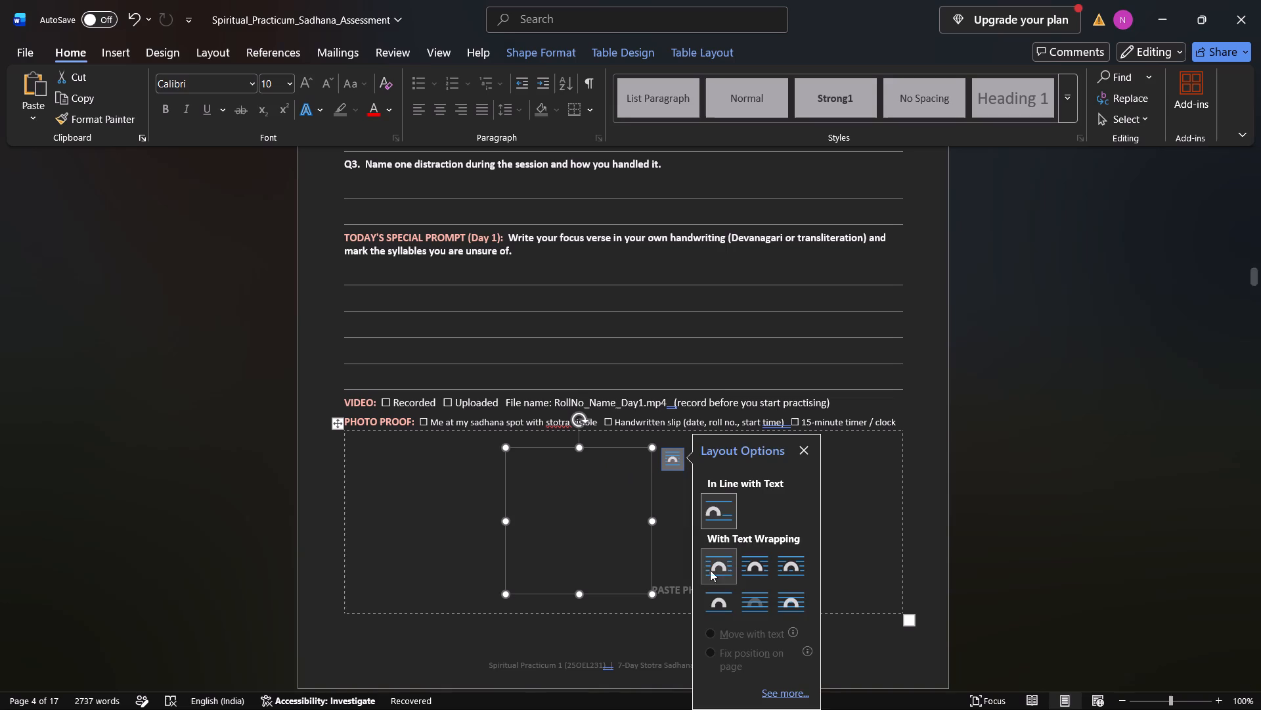
pyautogui.click(718, 562)
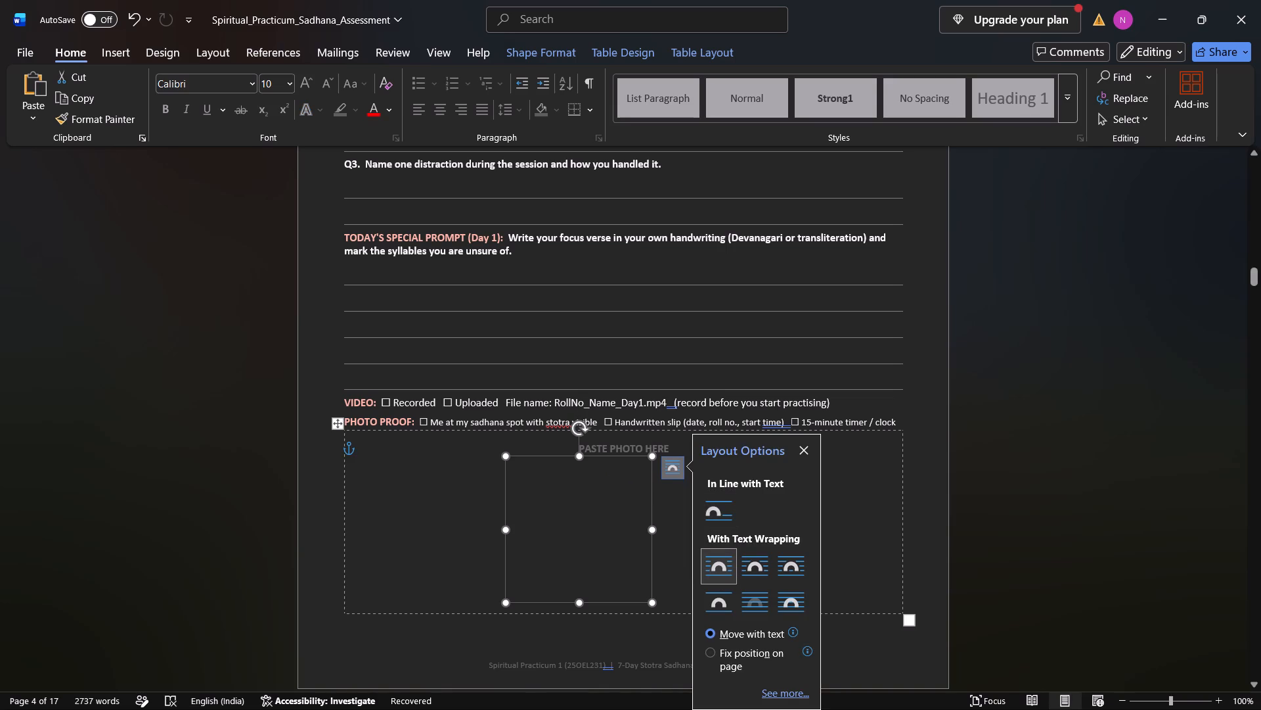
pyautogui.moveTo(579, 536); pyautogui.dragTo(624, 534)
# Place the cursor in the Day 1 photo box and open its editing and paste options.
pyautogui.click(577, 525)
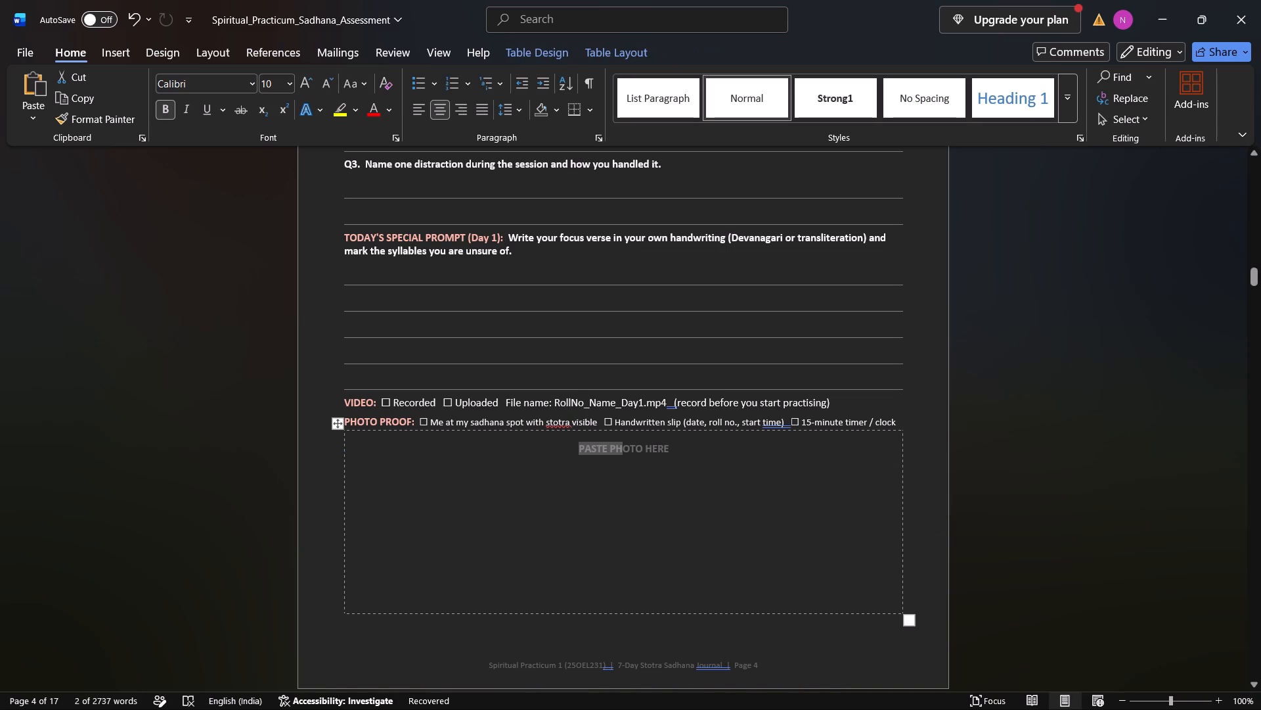
pyautogui.click(577, 525)
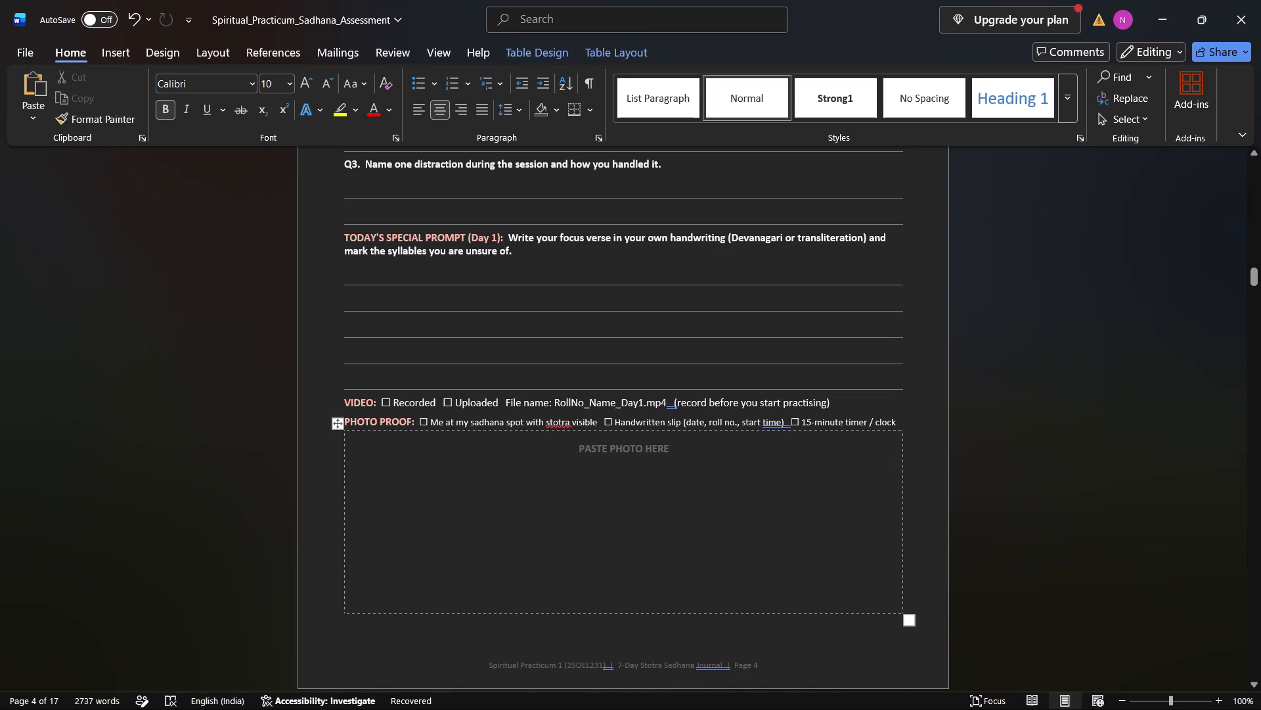
pyautogui.rightClick(577, 525)
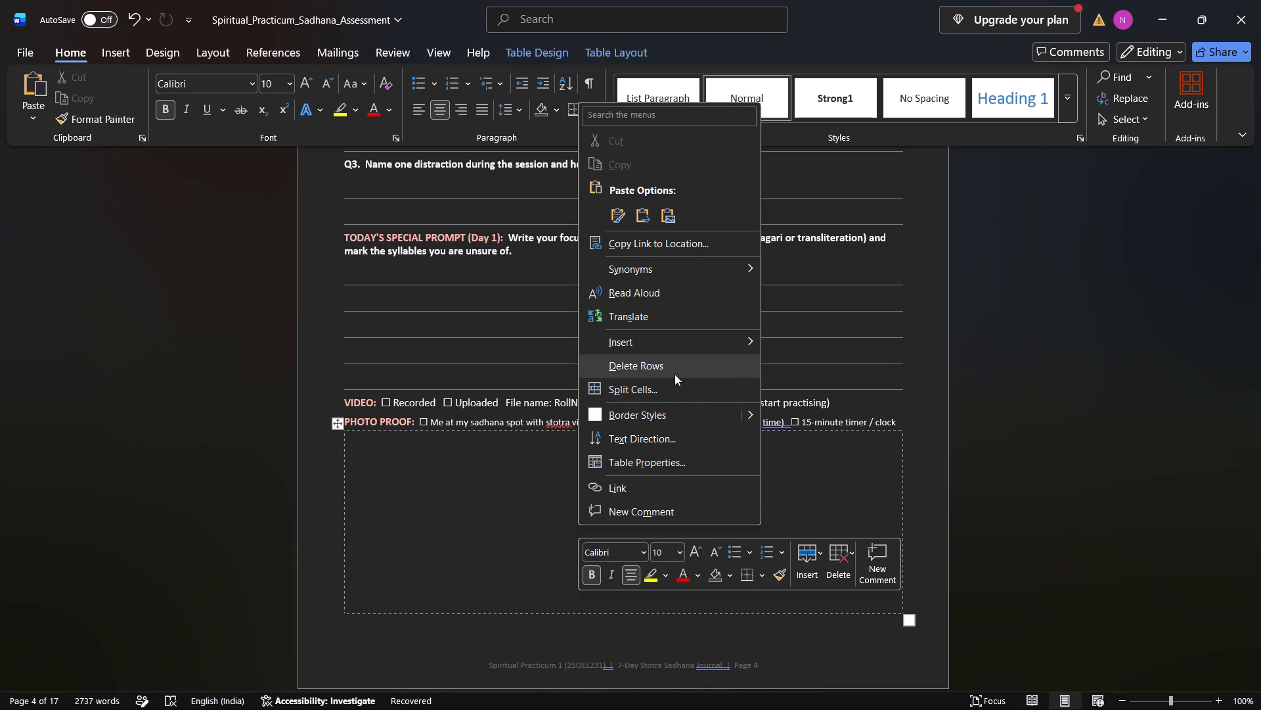
# Undo the text wrapping, resizing and pasting of the shape in the Day 1 "PASTE PHOTO HERE" box.
pyautogui.click(509, 502)
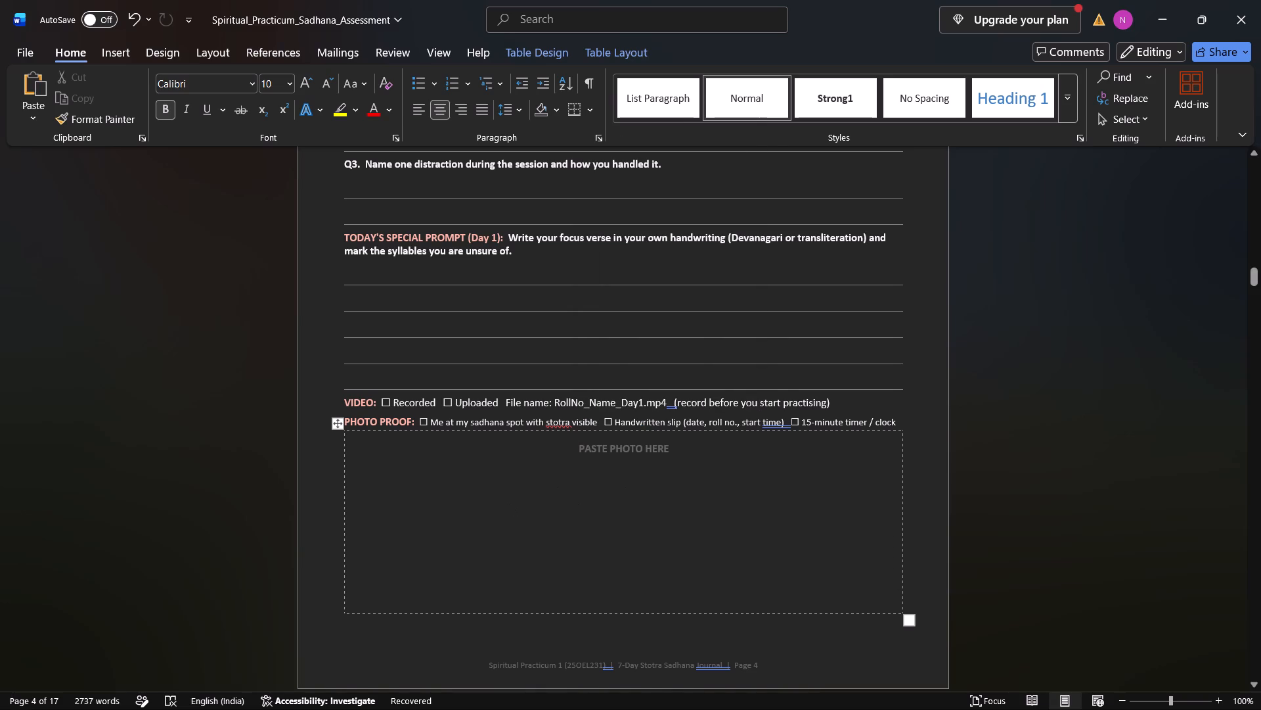
pyautogui.hotkey('ctrl', 'z')
pyautogui.hotkey('ctrl', 'z')
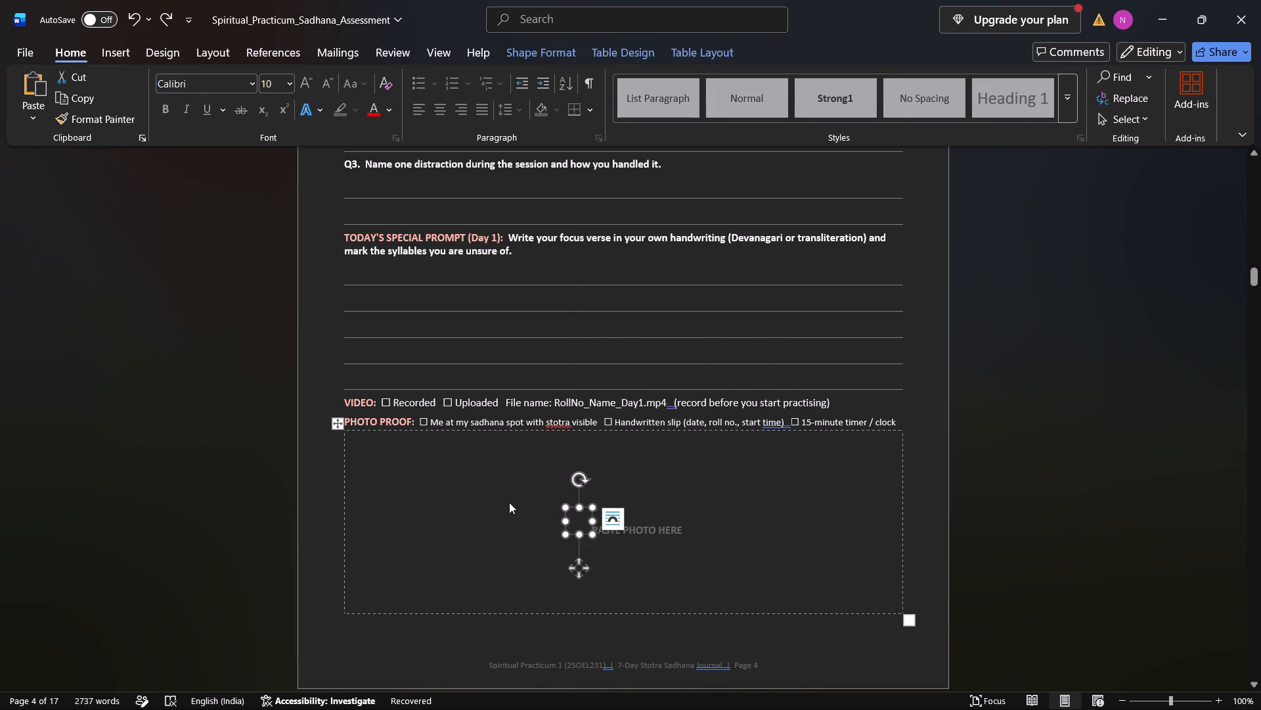
pyautogui.hotkey('ctrl', 'z')
pyautogui.hotkey('ctrl', 'z')
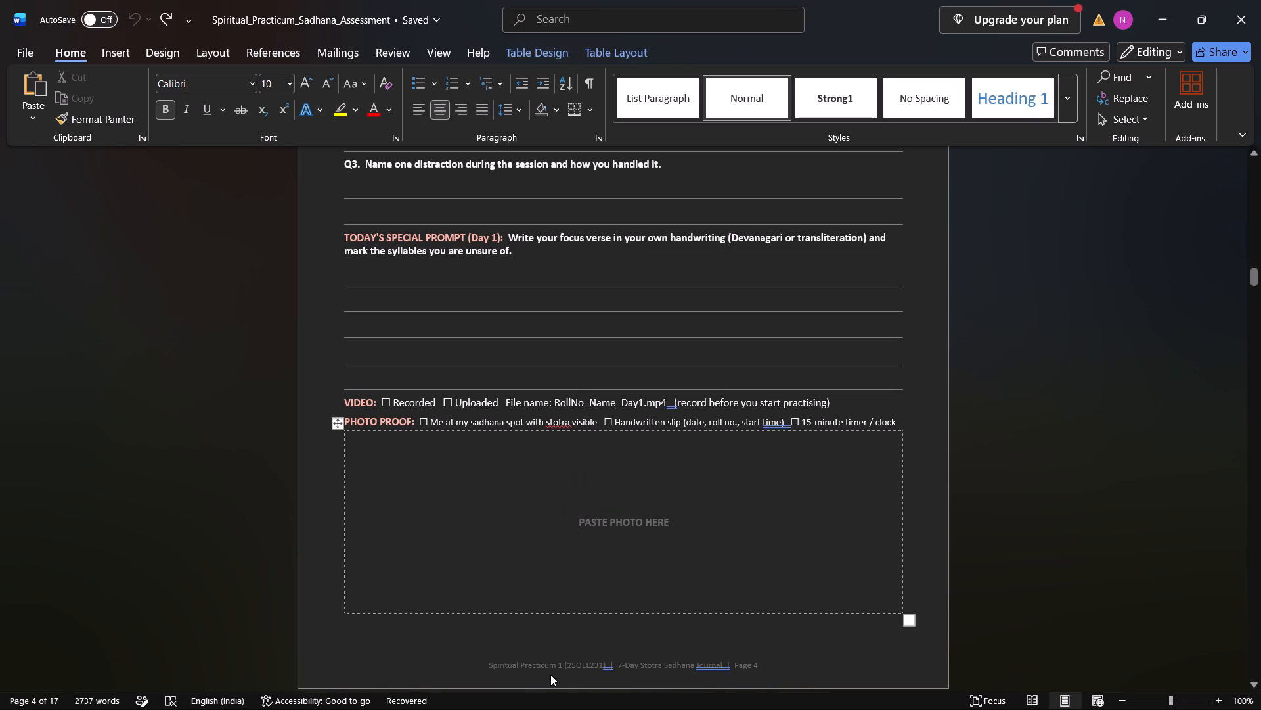
# Switch from the Word sadhana assessment document to another open application window.
pyautogui.hotkey('alt', 'Tab')
pyautogui.hotkey('alt', 'Tab')
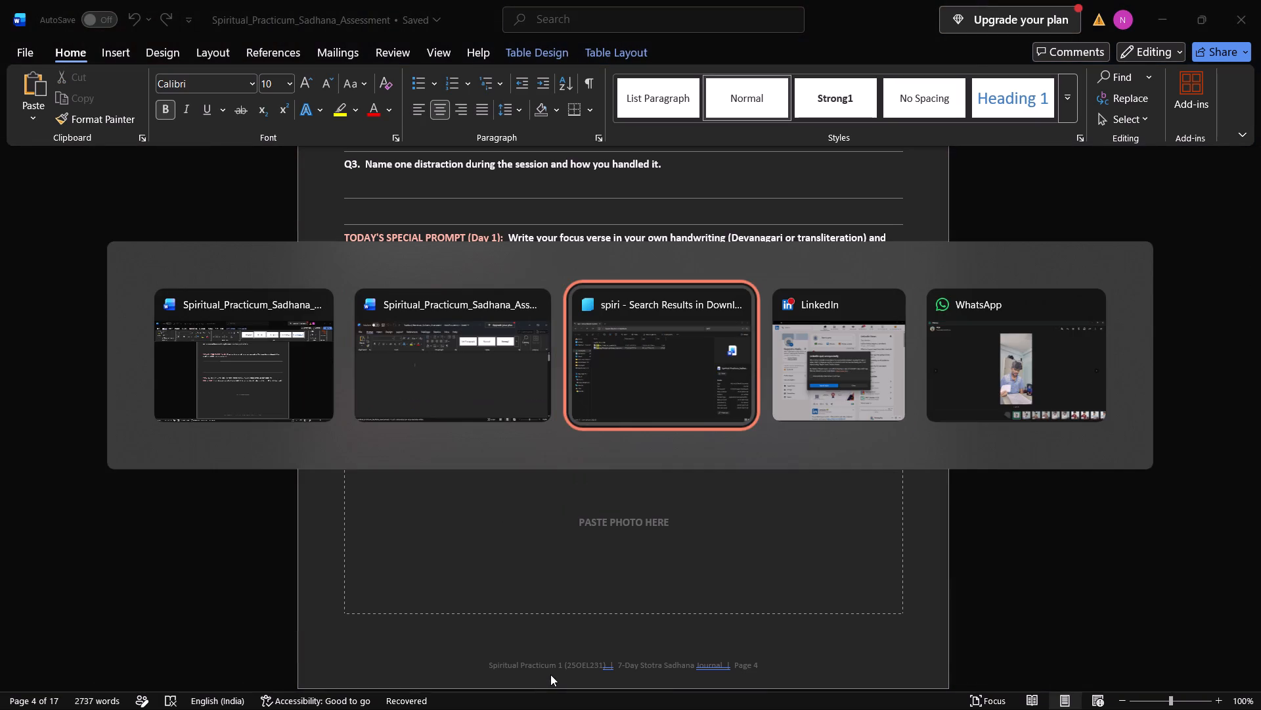
pyautogui.hotkey('alt', 'Tab')
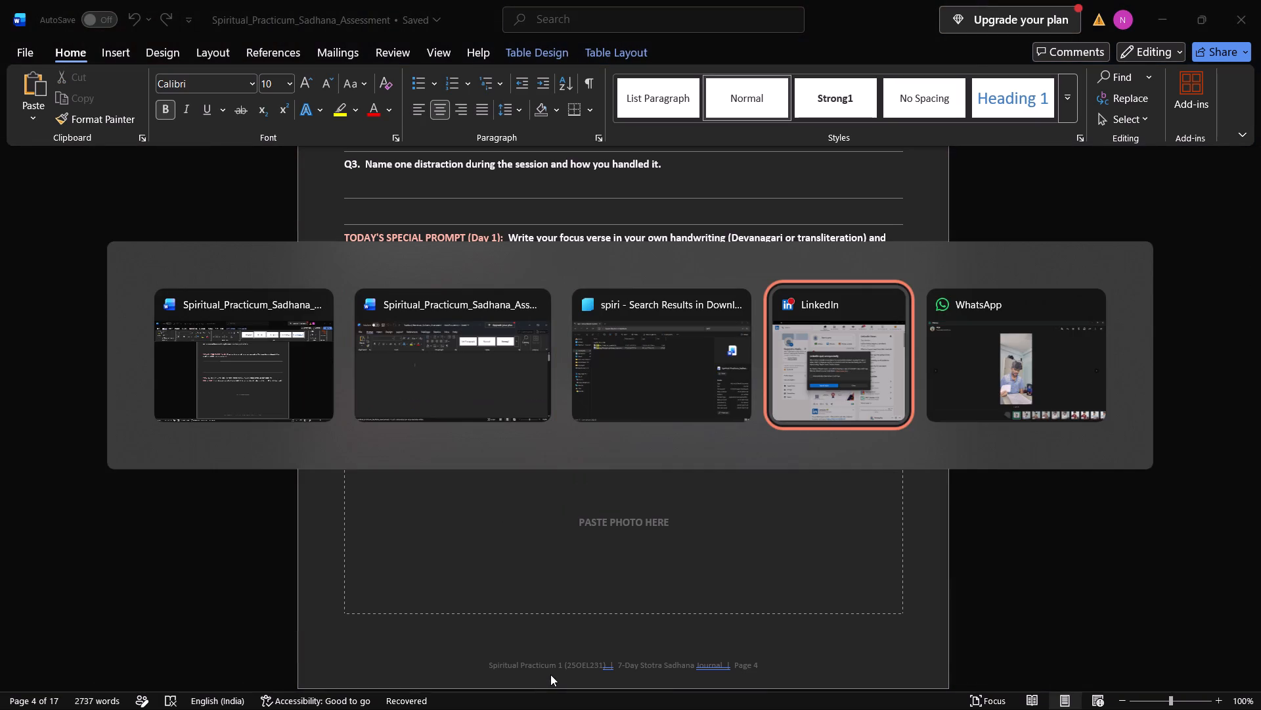
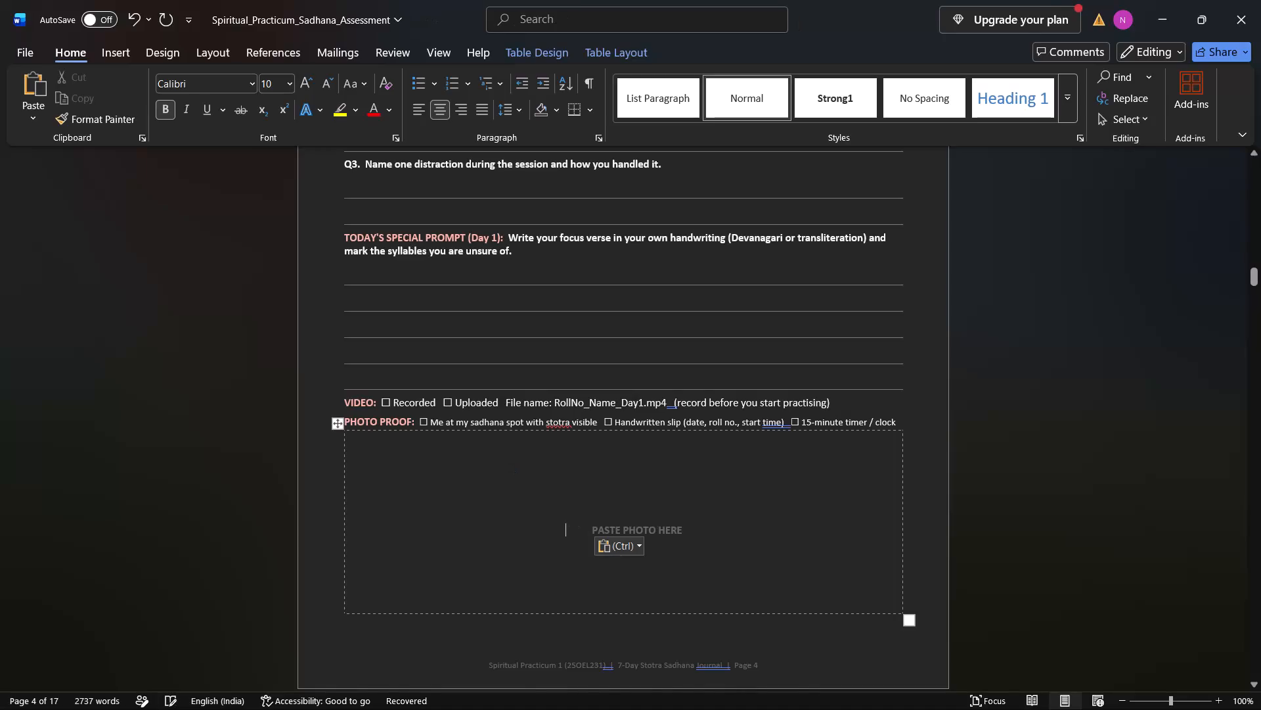
# Enlarge the small pasted shape in the Day 1 photo box to about three quarters of the box's height.
pyautogui.click(564, 544)
pyautogui.click(571, 521)
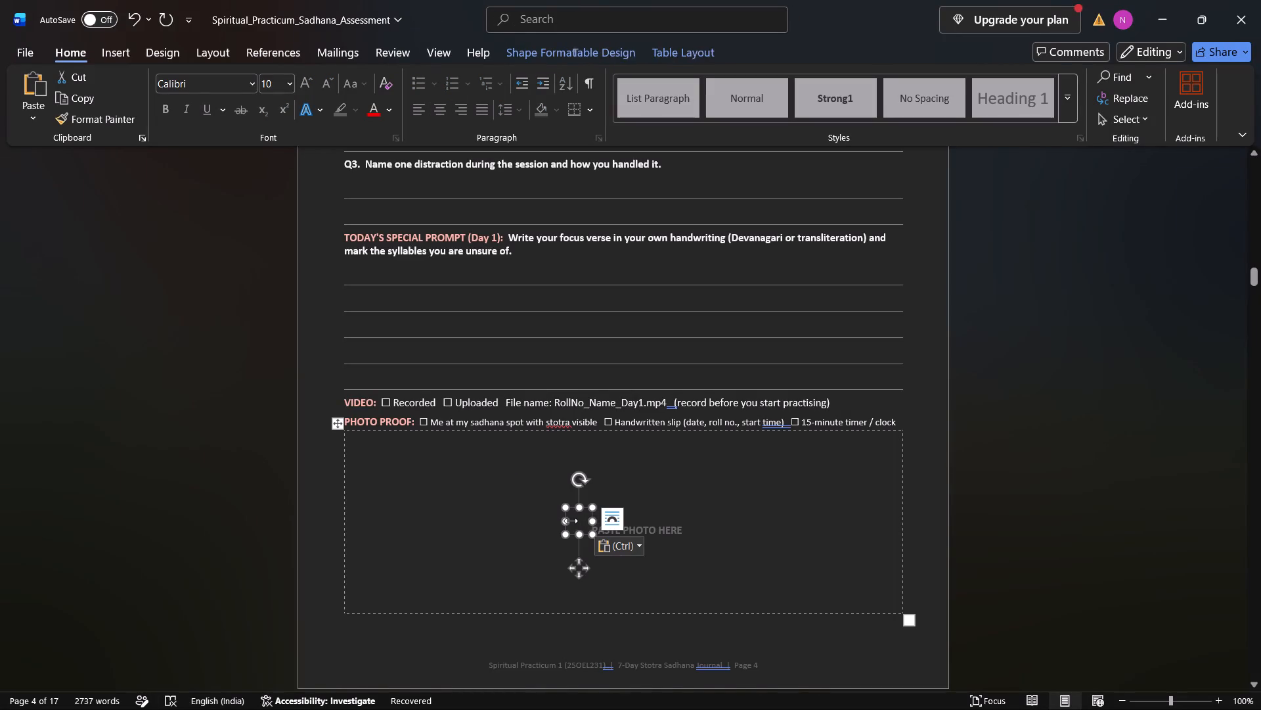
pyautogui.moveTo(591, 508); pyautogui.dragTo(674, 391)
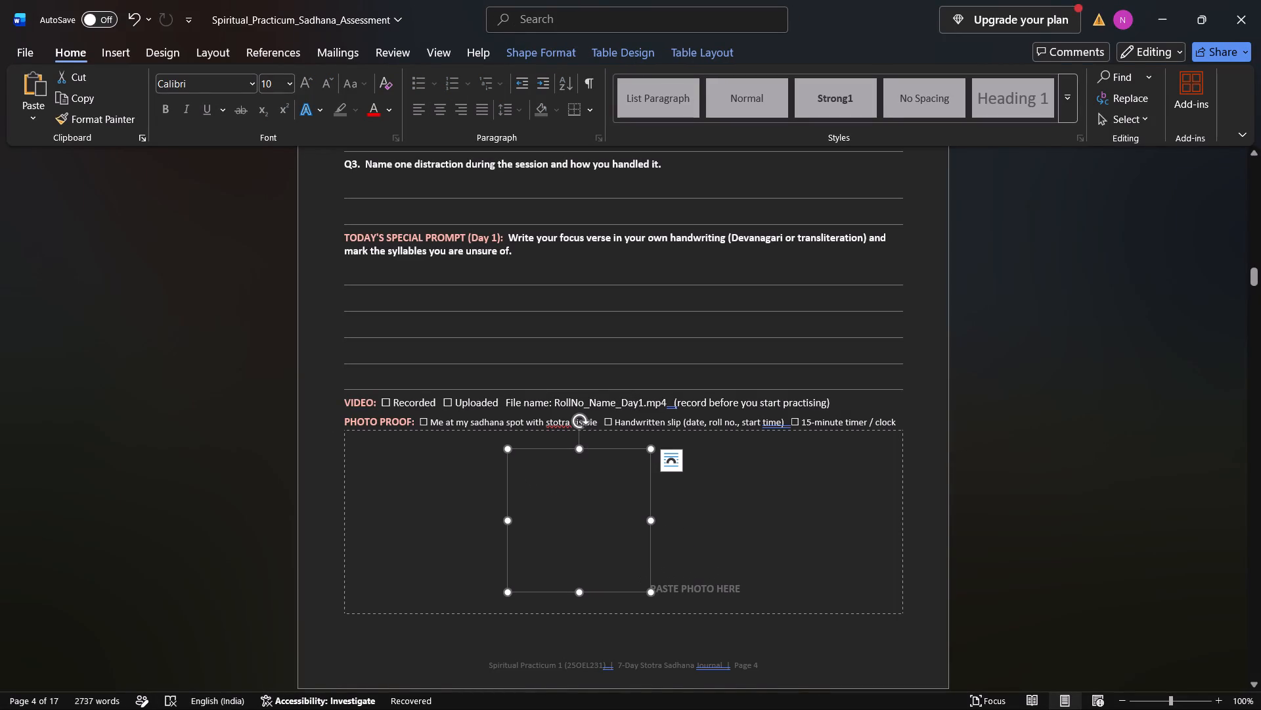
# Select the entire "PASTE PHOTO HERE" line together with the pasted shape in the Day 1 photo box.
pyautogui.click(207, 475)
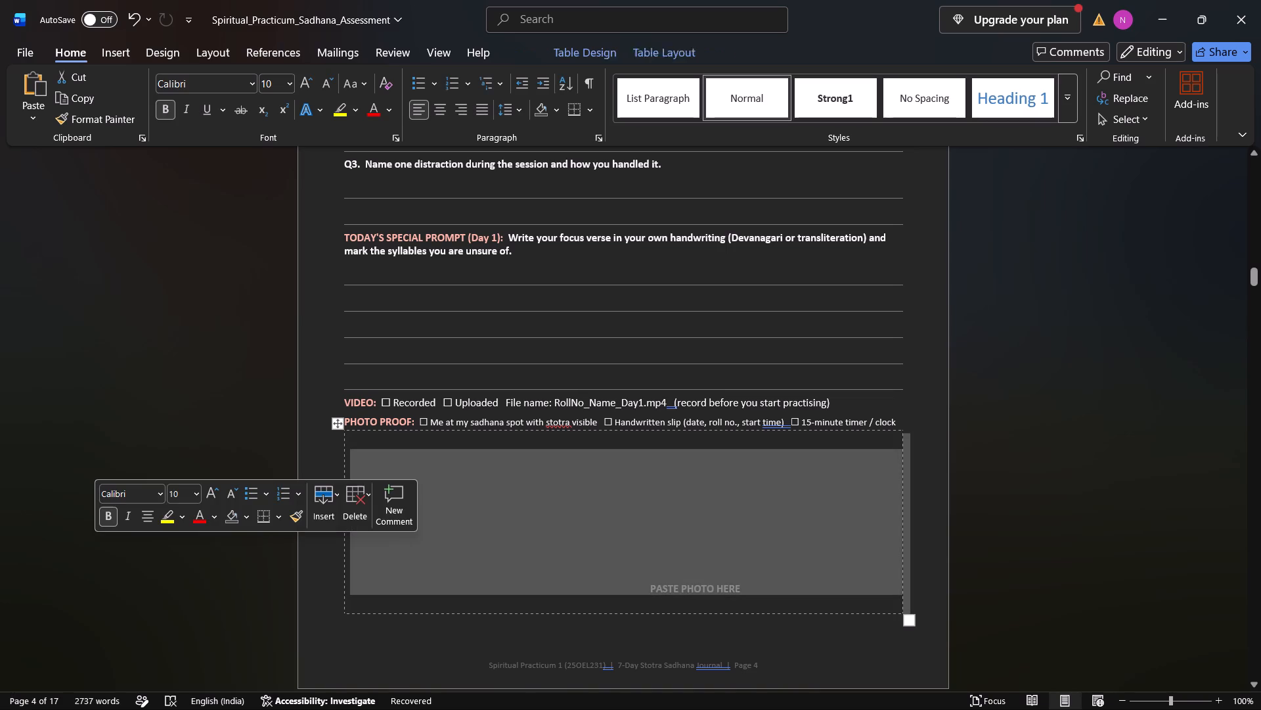
pyautogui.click(265, 478)
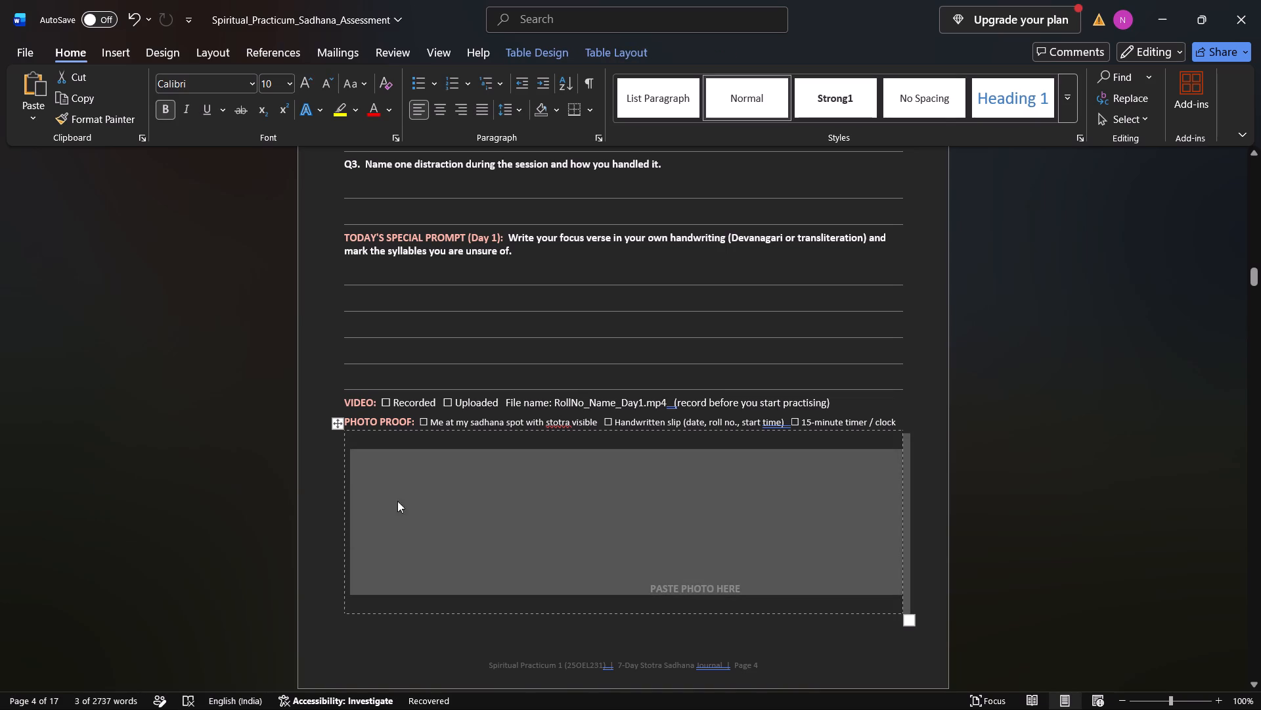
pyautogui.click(667, 540)
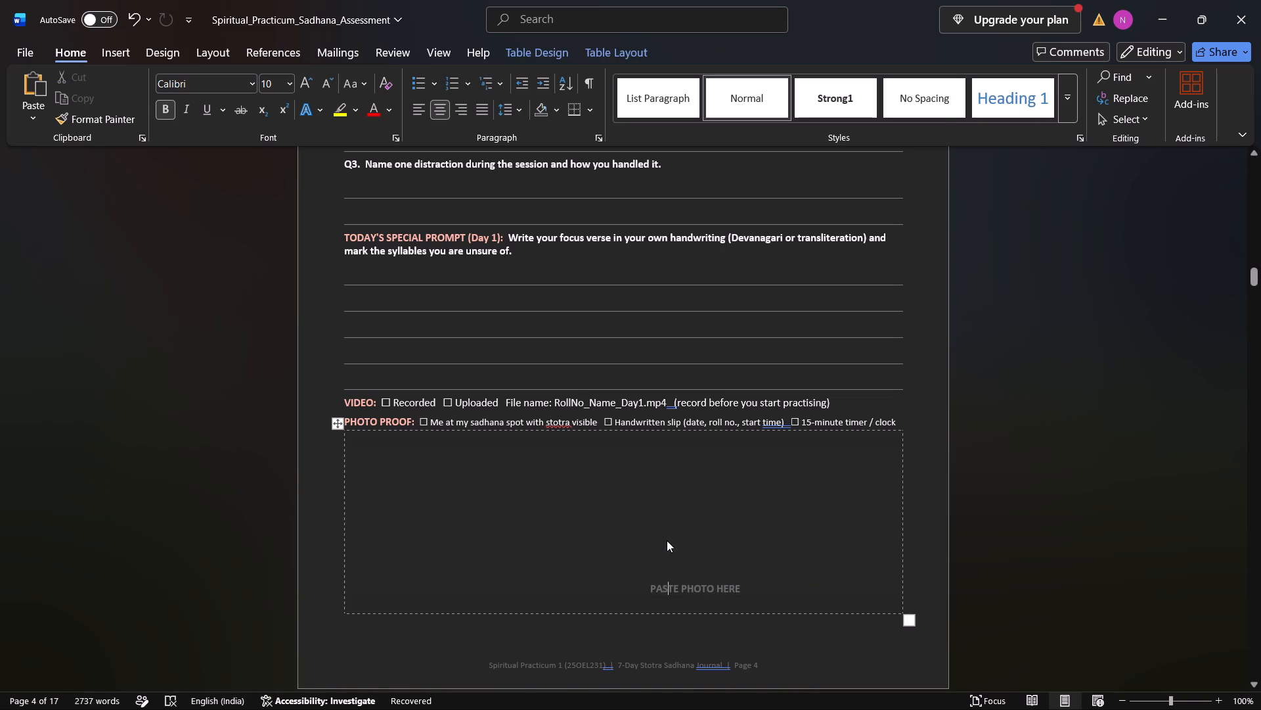
pyautogui.click(611, 506)
pyautogui.doubleClick(611, 506)
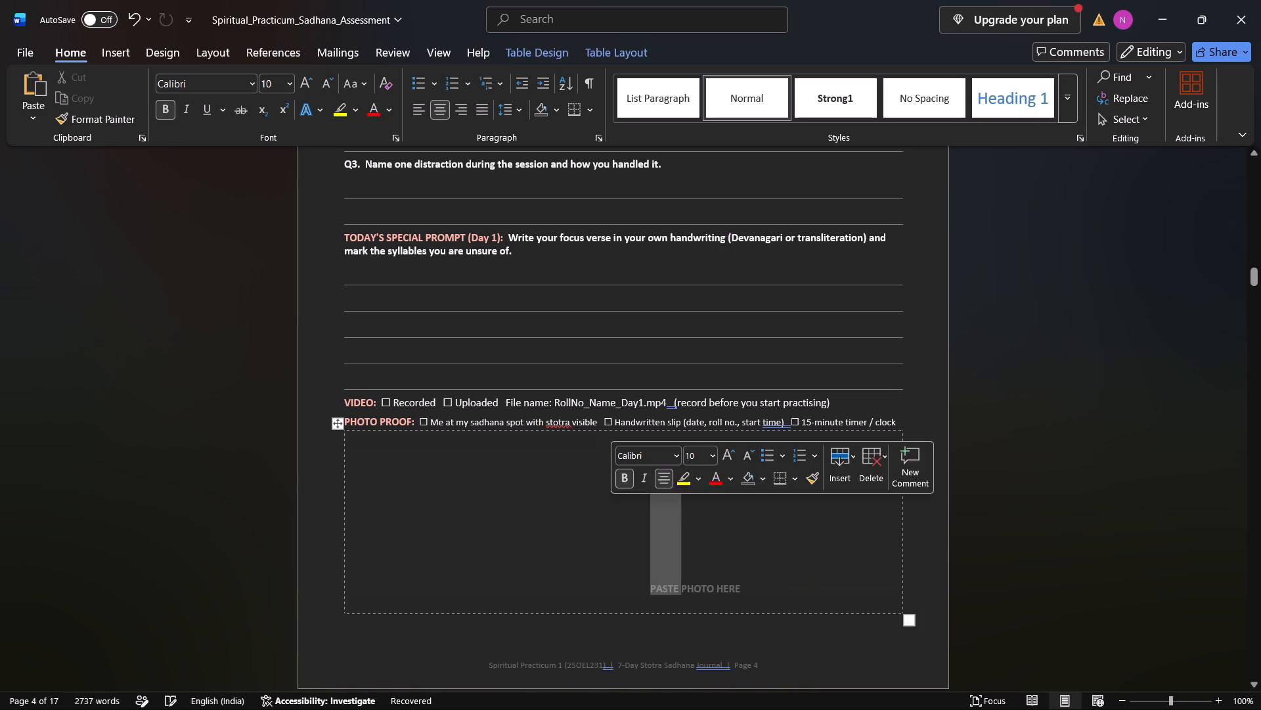
pyautogui.tripleClick(567, 513)
pyautogui.click(567, 513)
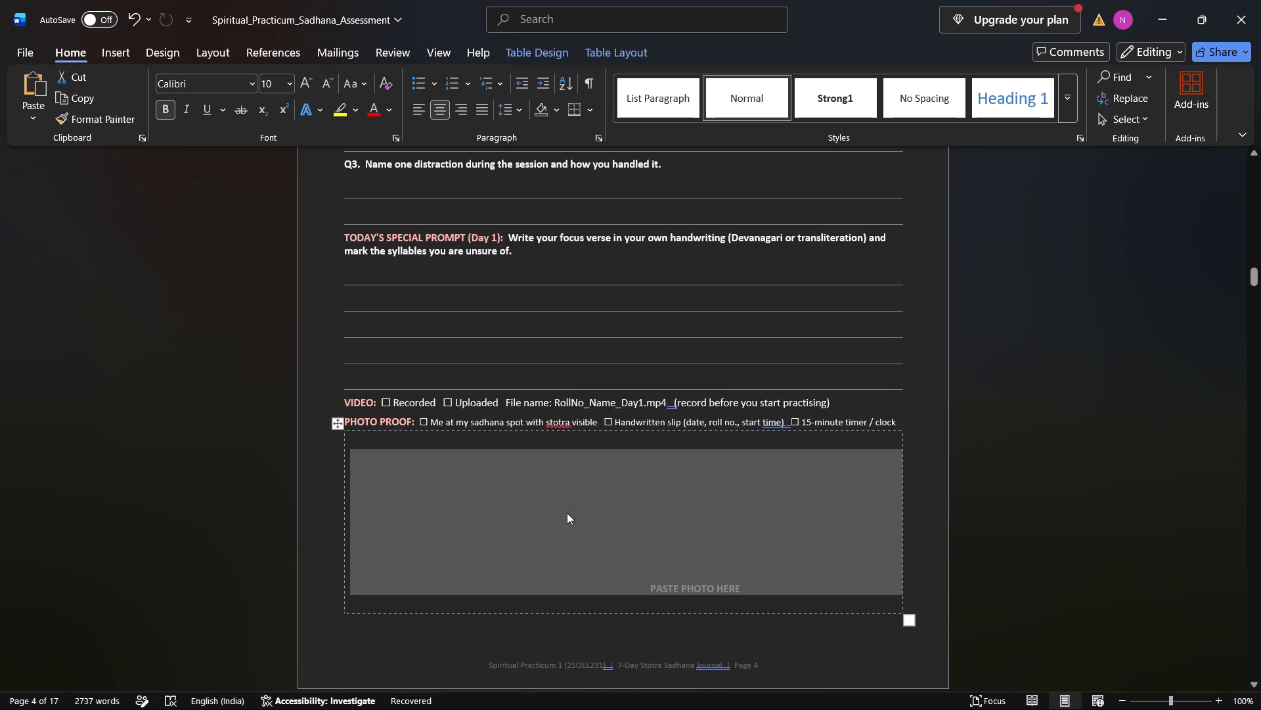
# Enlarge the pasted shape in the Day 1 photo box to the full height of the box, then deselect it.
pyautogui.doubleClick(567, 513)
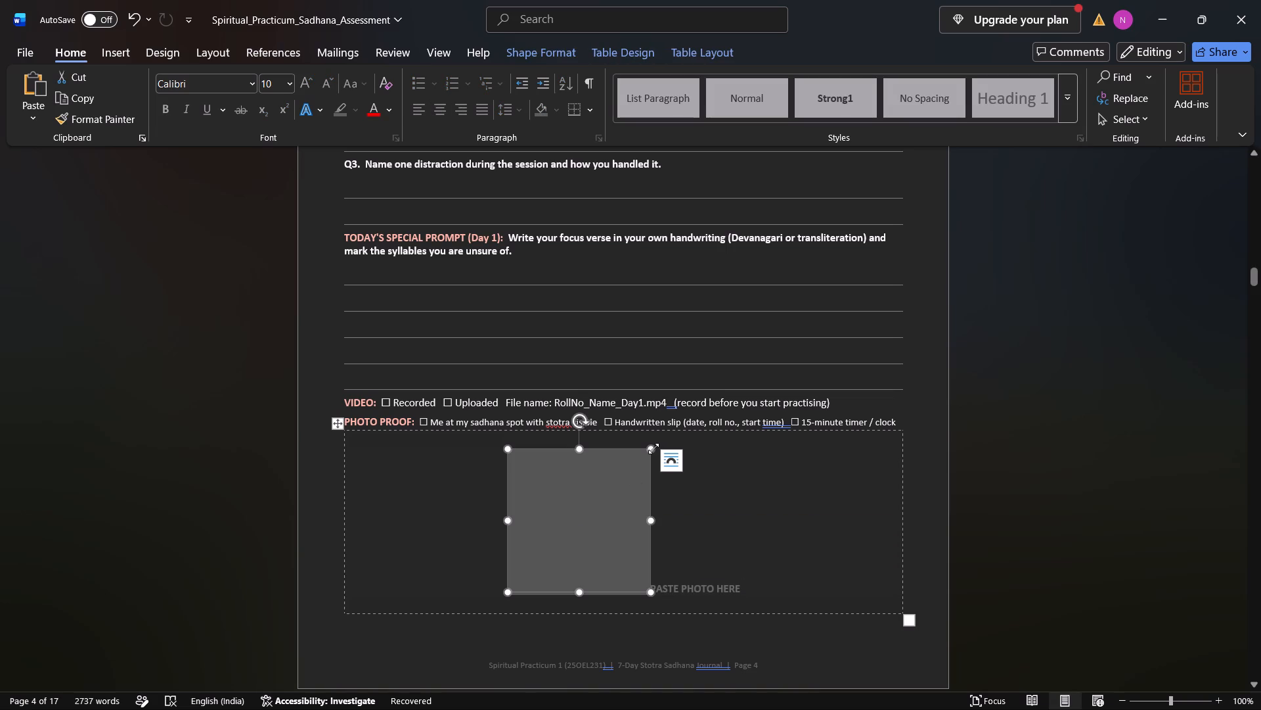
pyautogui.moveTo(653, 448); pyautogui.dragTo(684, 442)
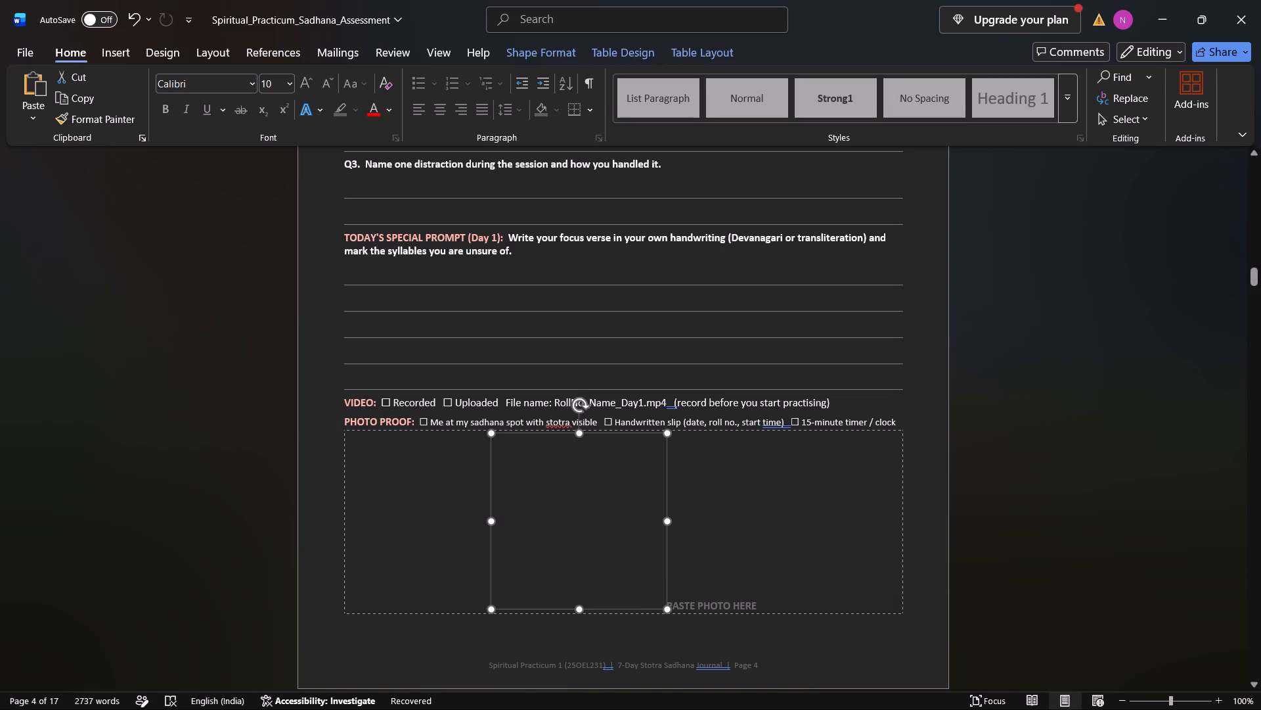
pyautogui.moveTo(684, 442); pyautogui.dragTo(686, 442)
pyautogui.moveTo(686, 442); pyautogui.dragTo(687, 443)
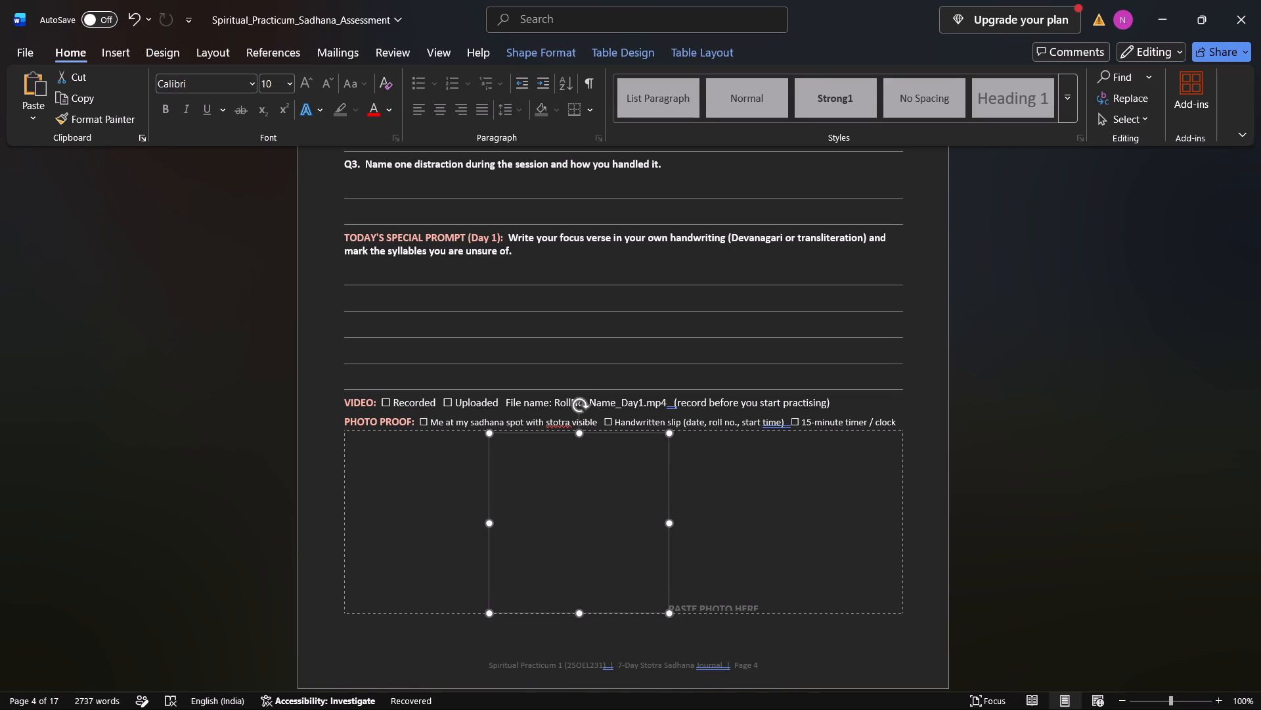
pyautogui.moveTo(687, 443); pyautogui.dragTo(688, 443)
pyautogui.click(738, 538)
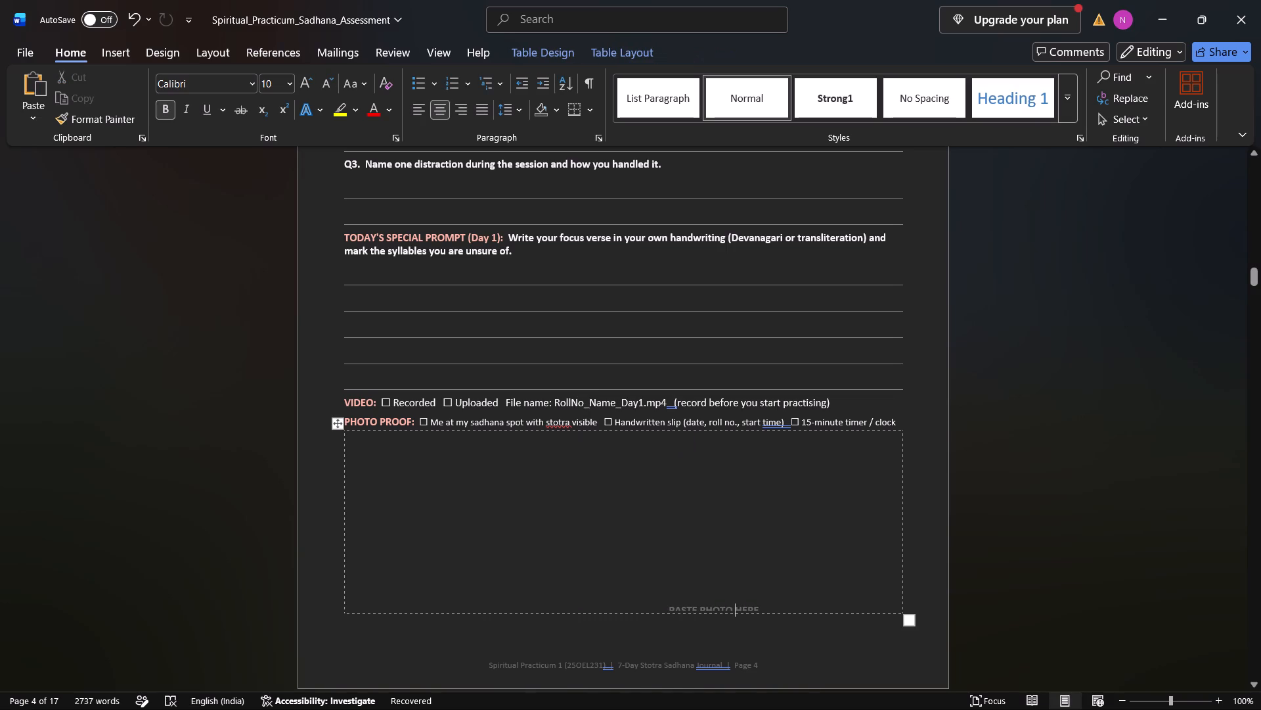
pyautogui.click(583, 505)
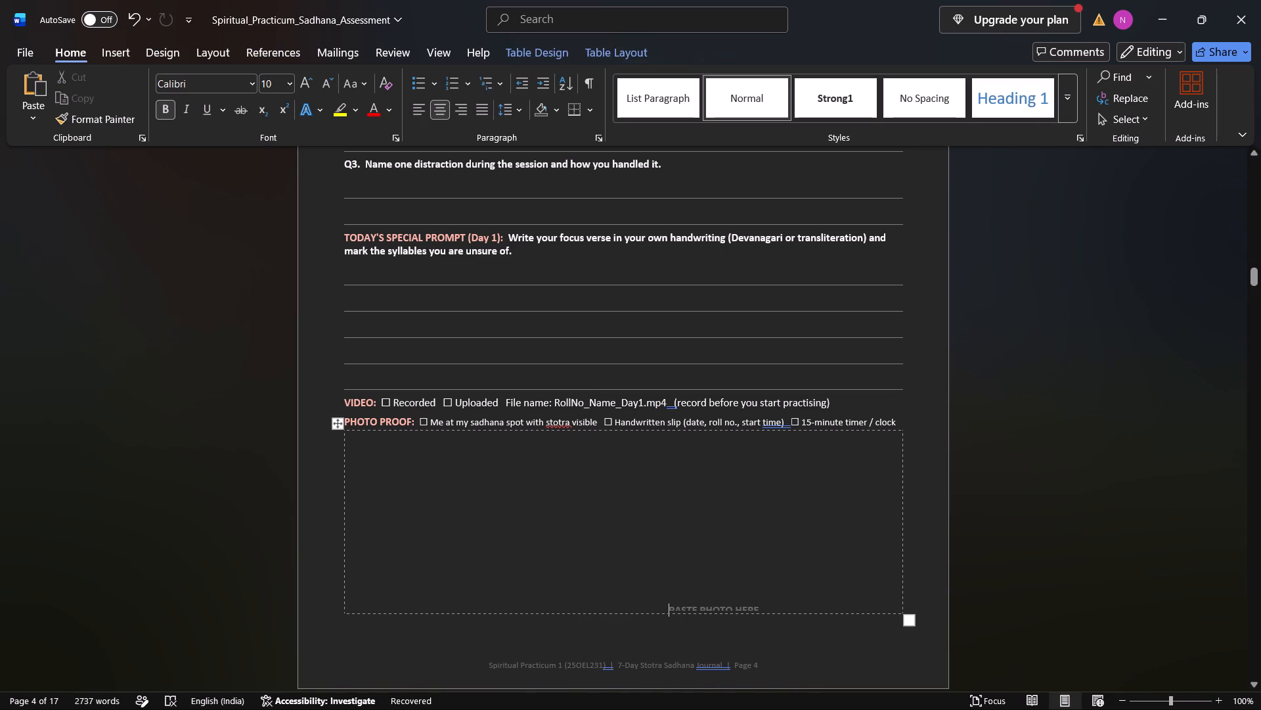
pyautogui.doubleClick(583, 505)
pyautogui.click(583, 505)
# Save the Spiritual_Practicum_Sadhana_Assessment document.
pyautogui.click(28, 54)
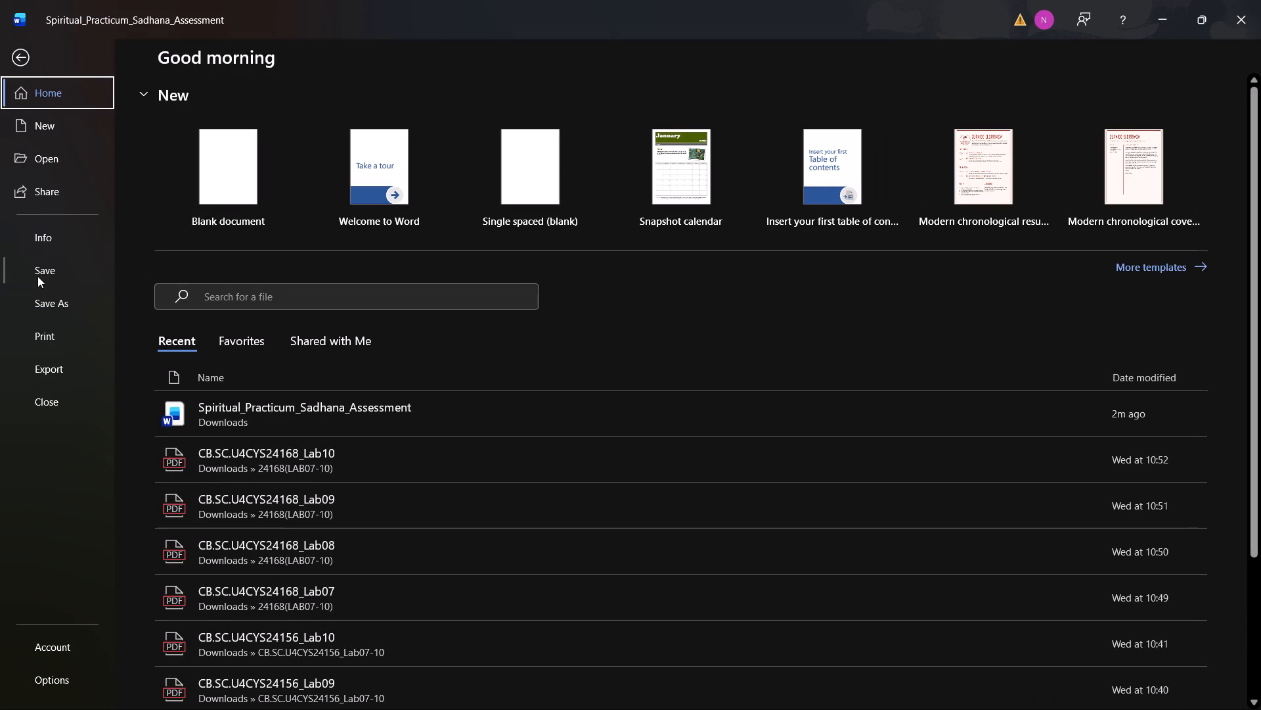
pyautogui.click(41, 273)
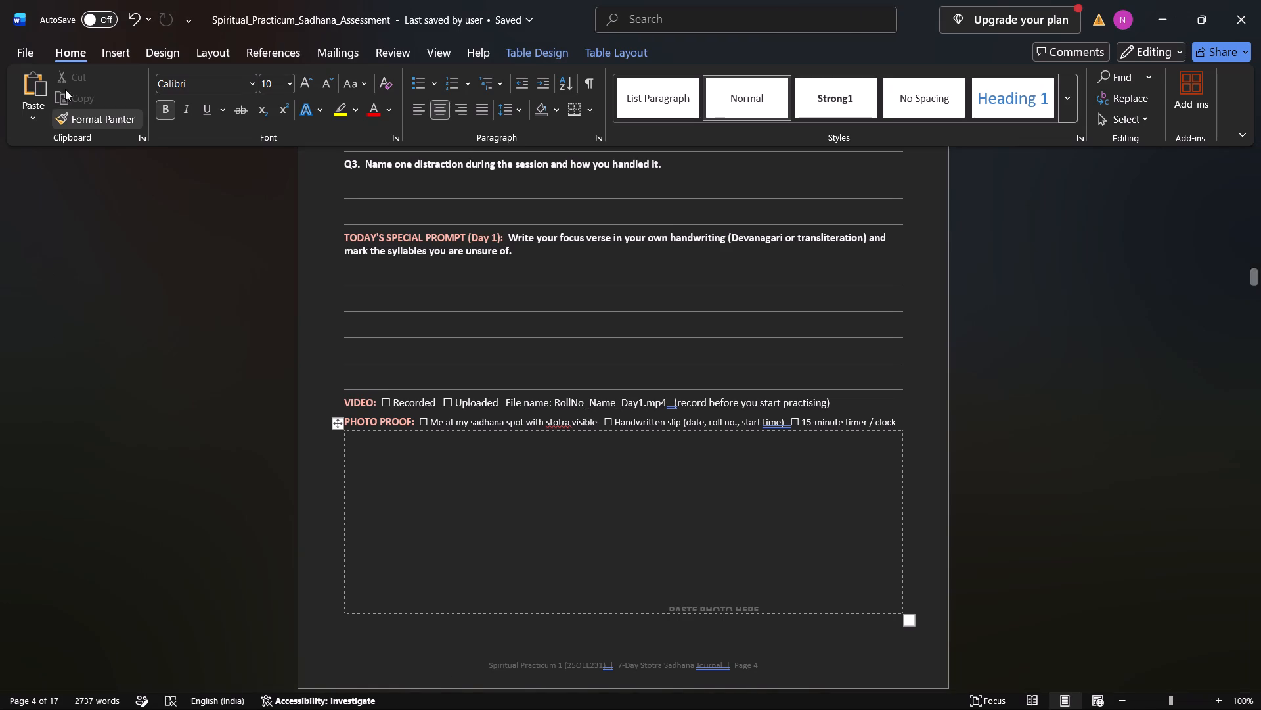
# Save a copy of the document as a PDF named Spiritual_Practicum_Sadhana_Assessment in the Downloads folder.
pyautogui.click(26, 45)
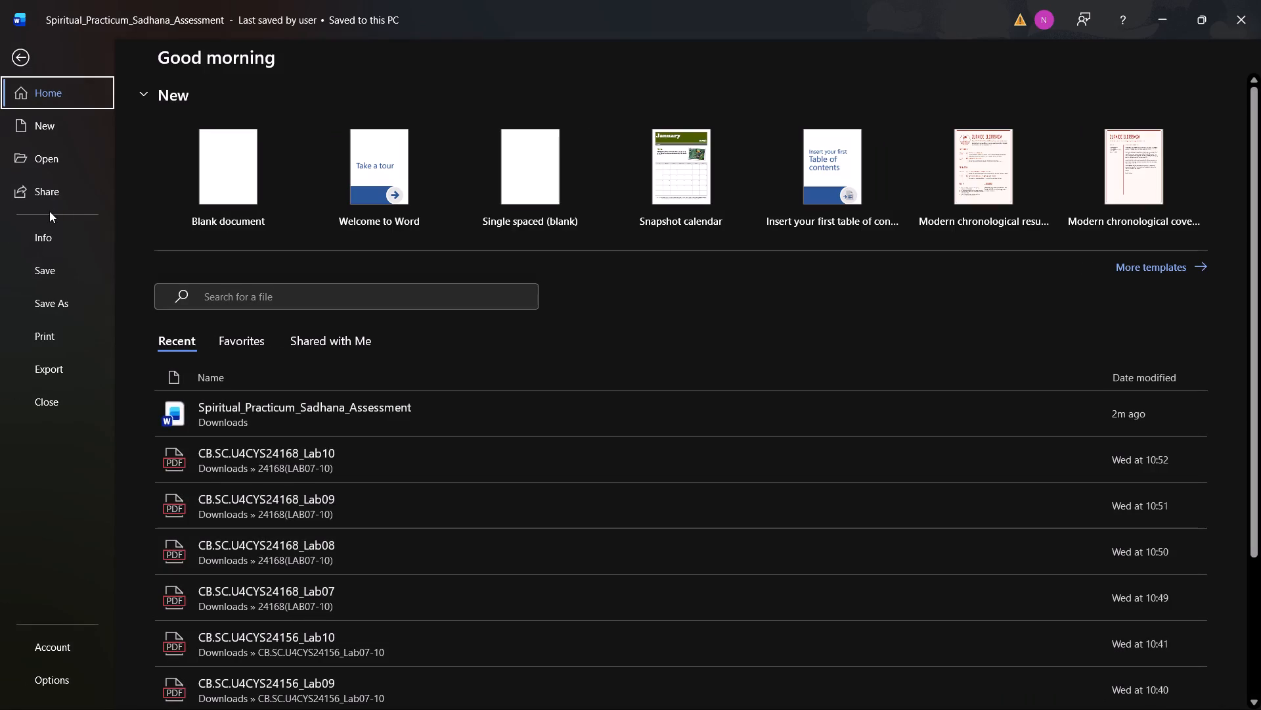
pyautogui.click(51, 298)
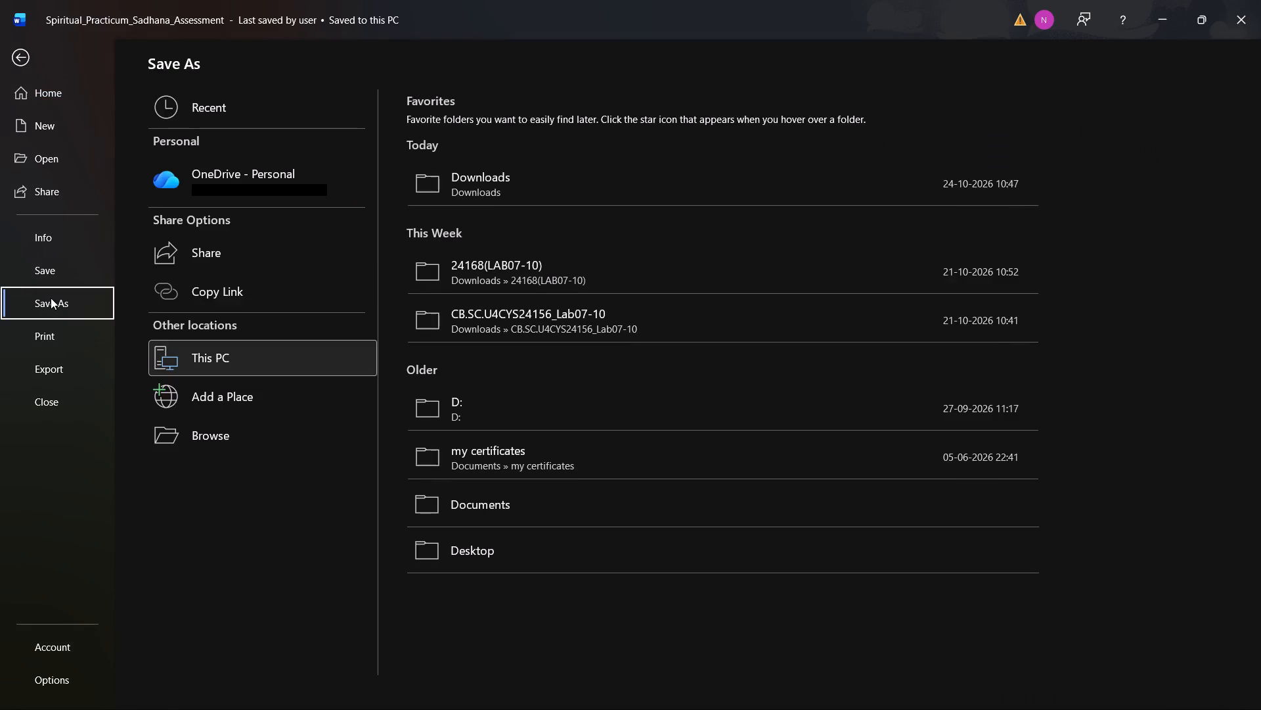
pyautogui.click(604, 190)
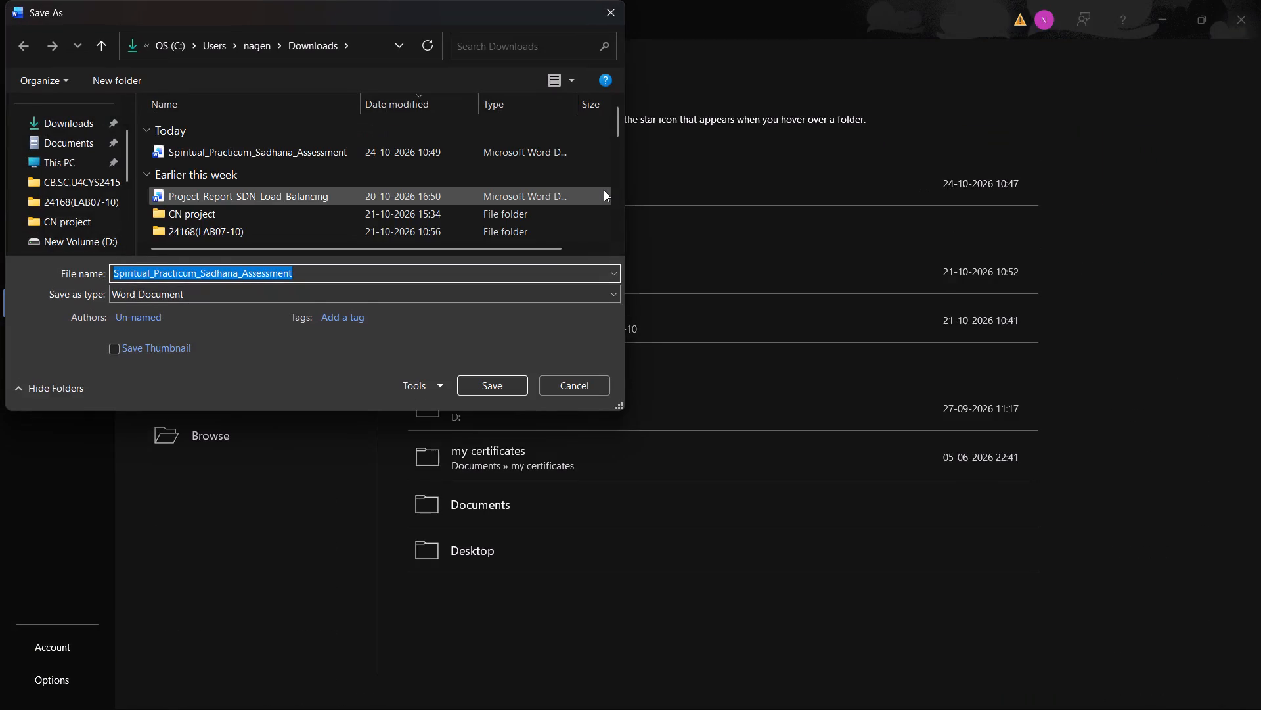
pyautogui.click(370, 300)
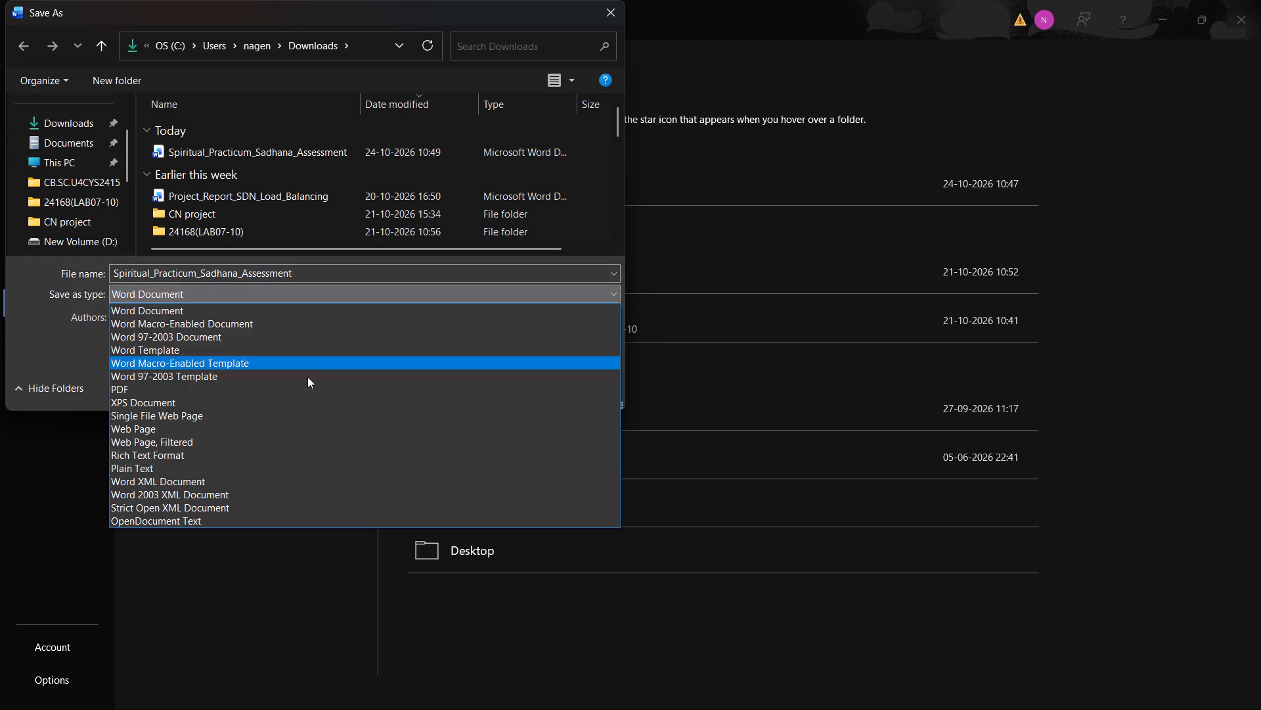
pyautogui.click(280, 385)
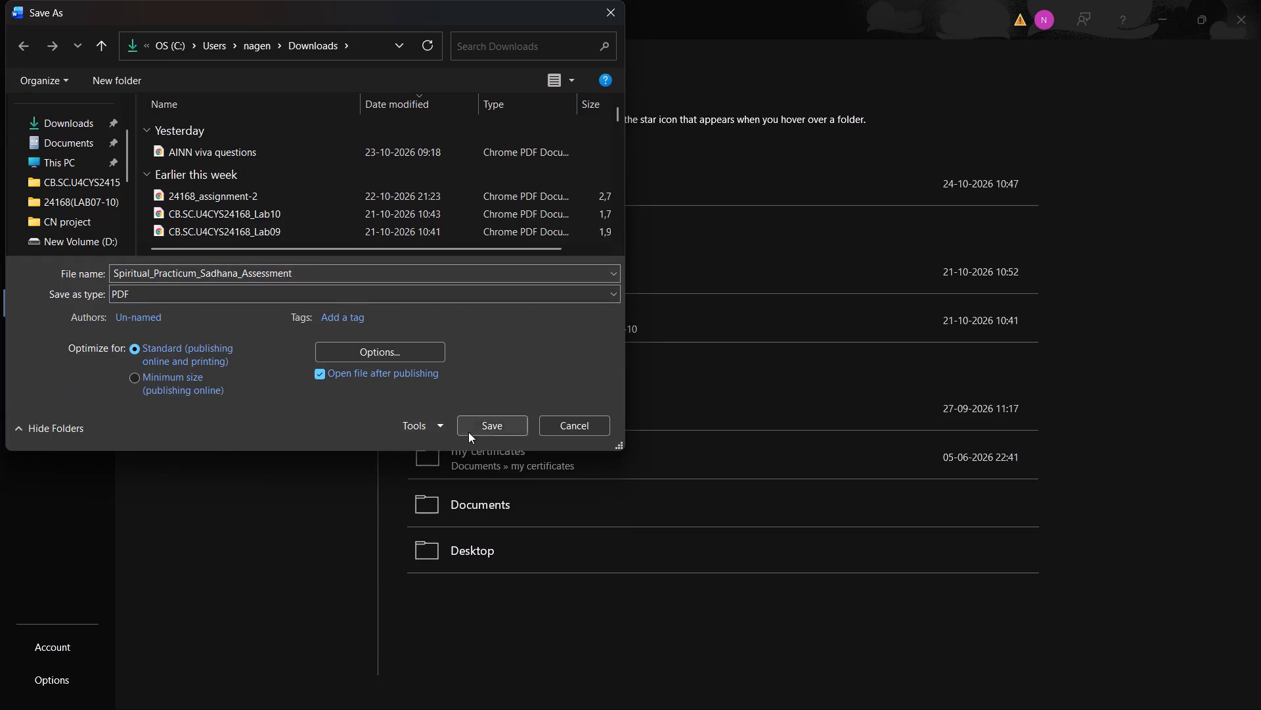
pyautogui.click(488, 429)
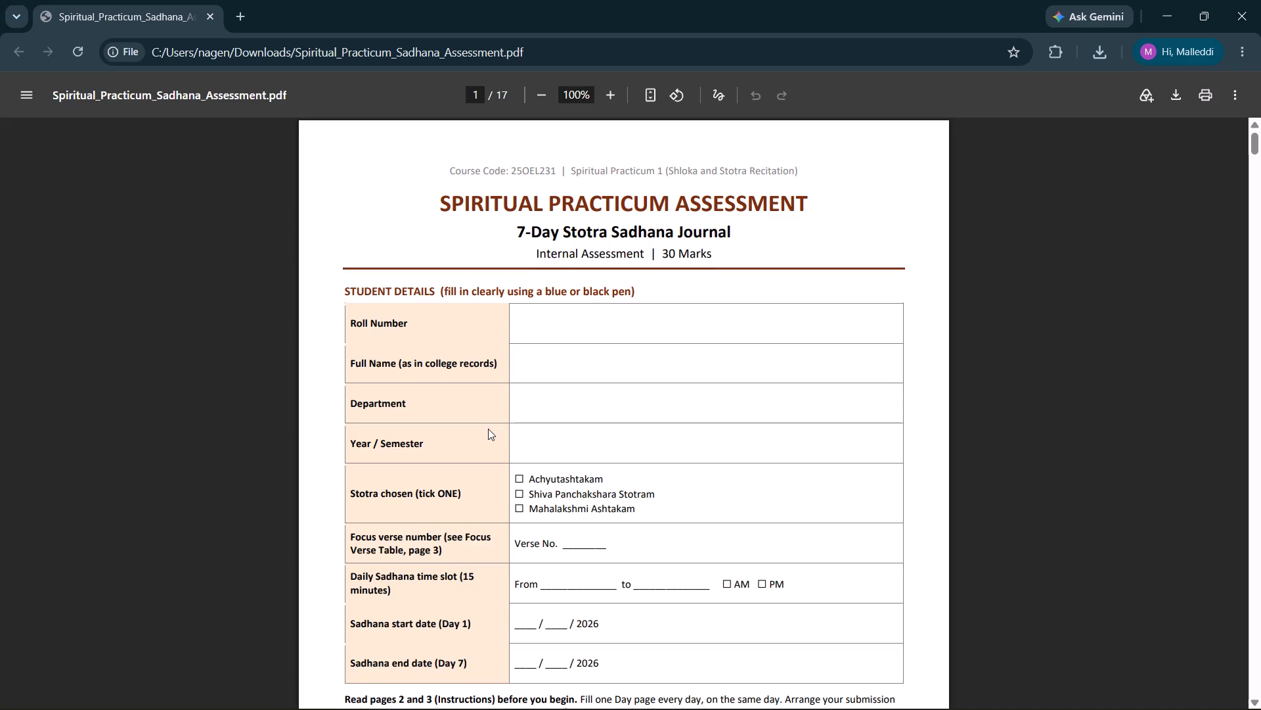
# Examine the exported PDF from the cover page to the Day 1 photo box, then return to the cover page.
pyautogui.scroll(-5, 488, 429)
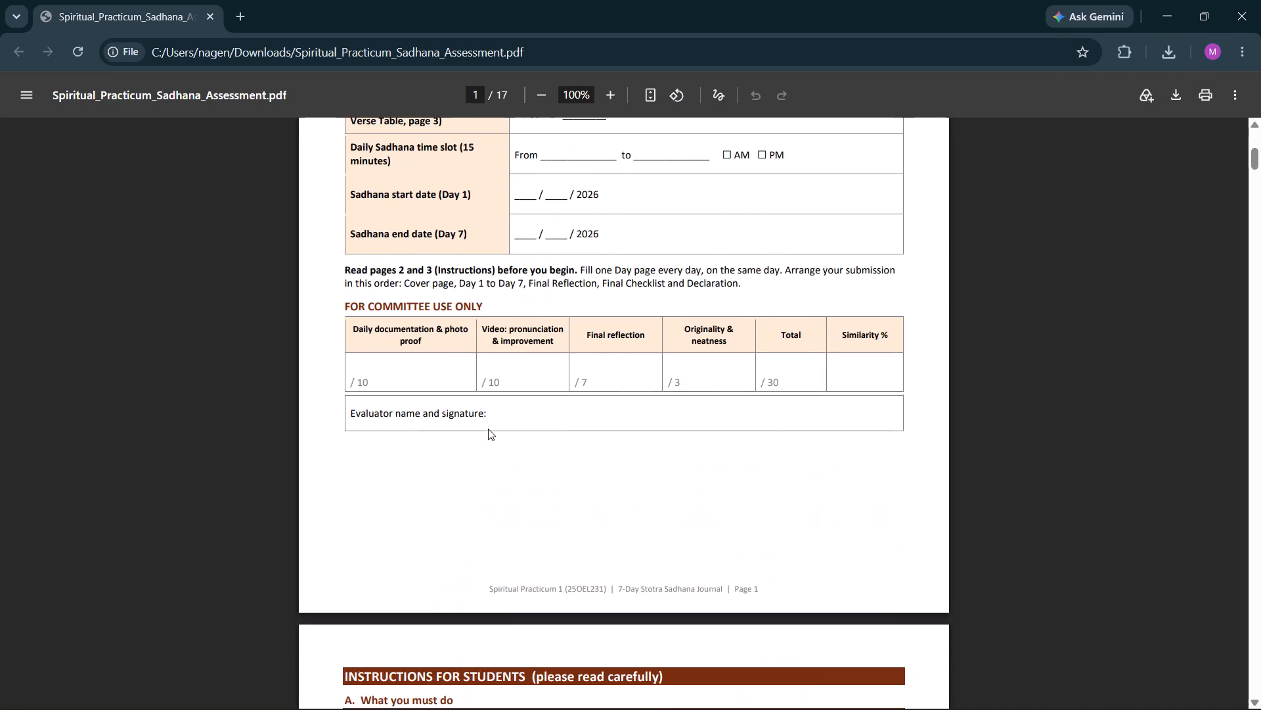
pyautogui.scroll(-8, 488, 429)
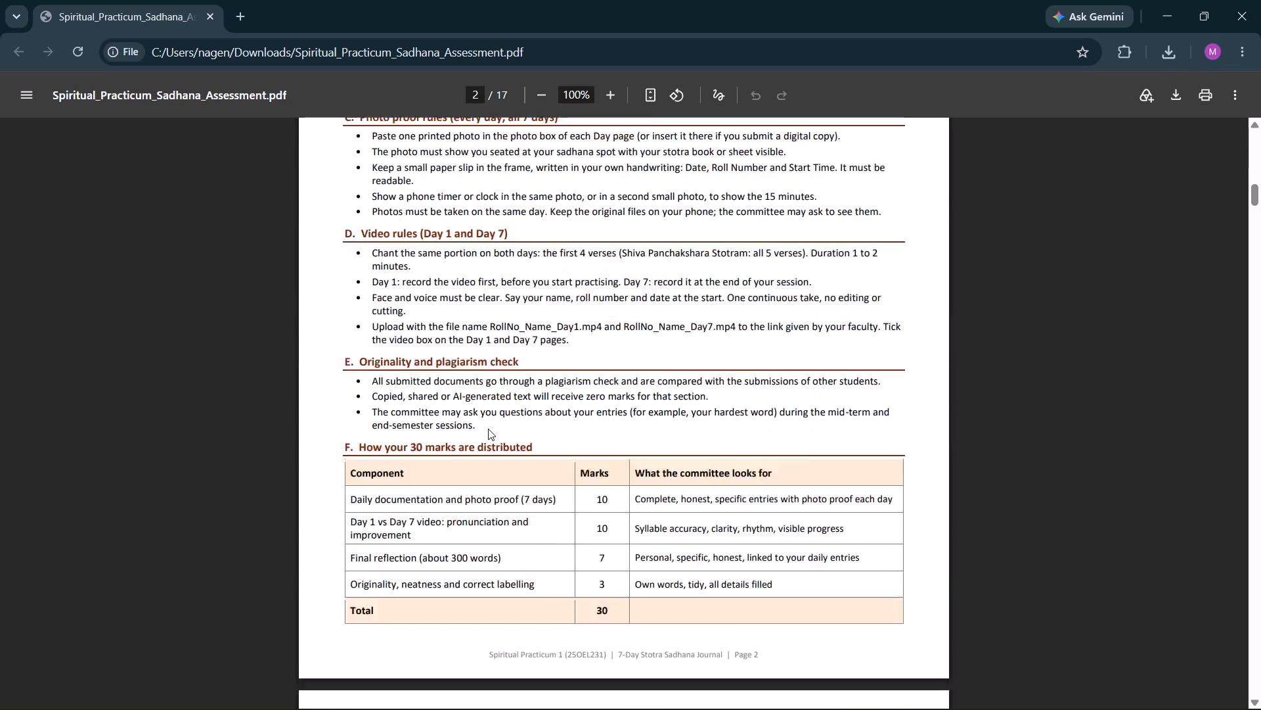
pyautogui.scroll(-4, 488, 429)
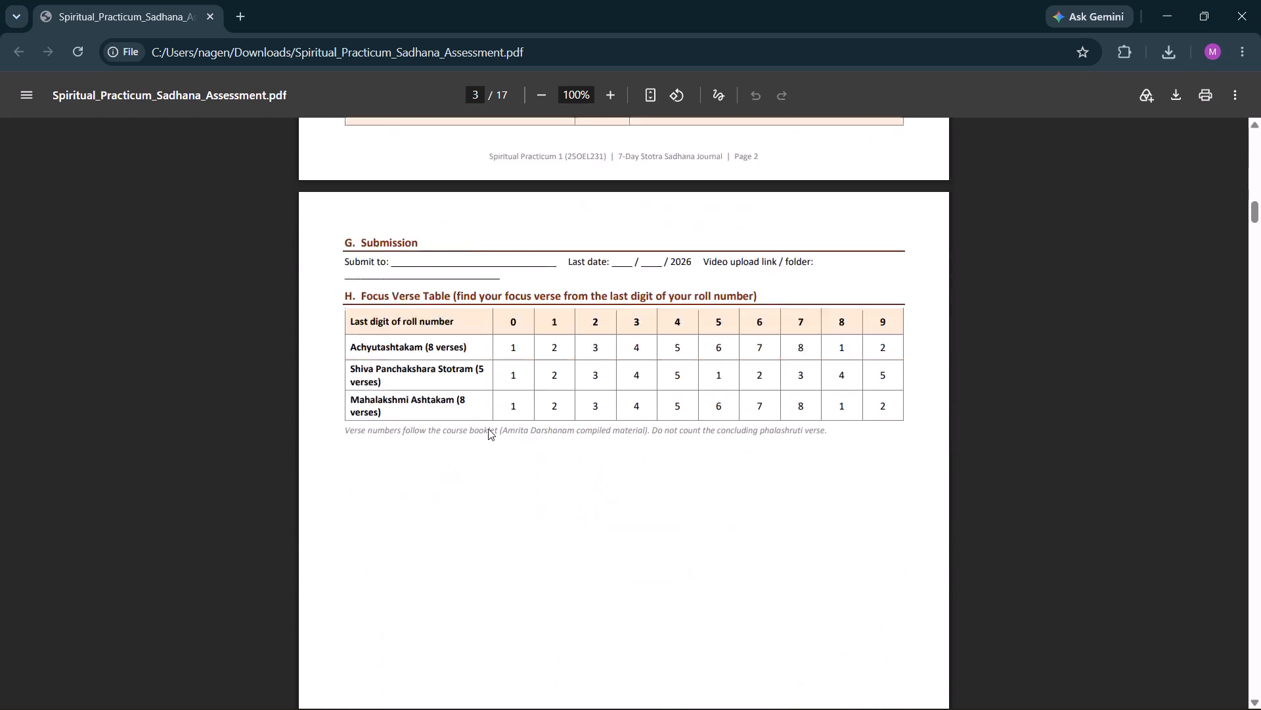
pyautogui.scroll(-8, 488, 429)
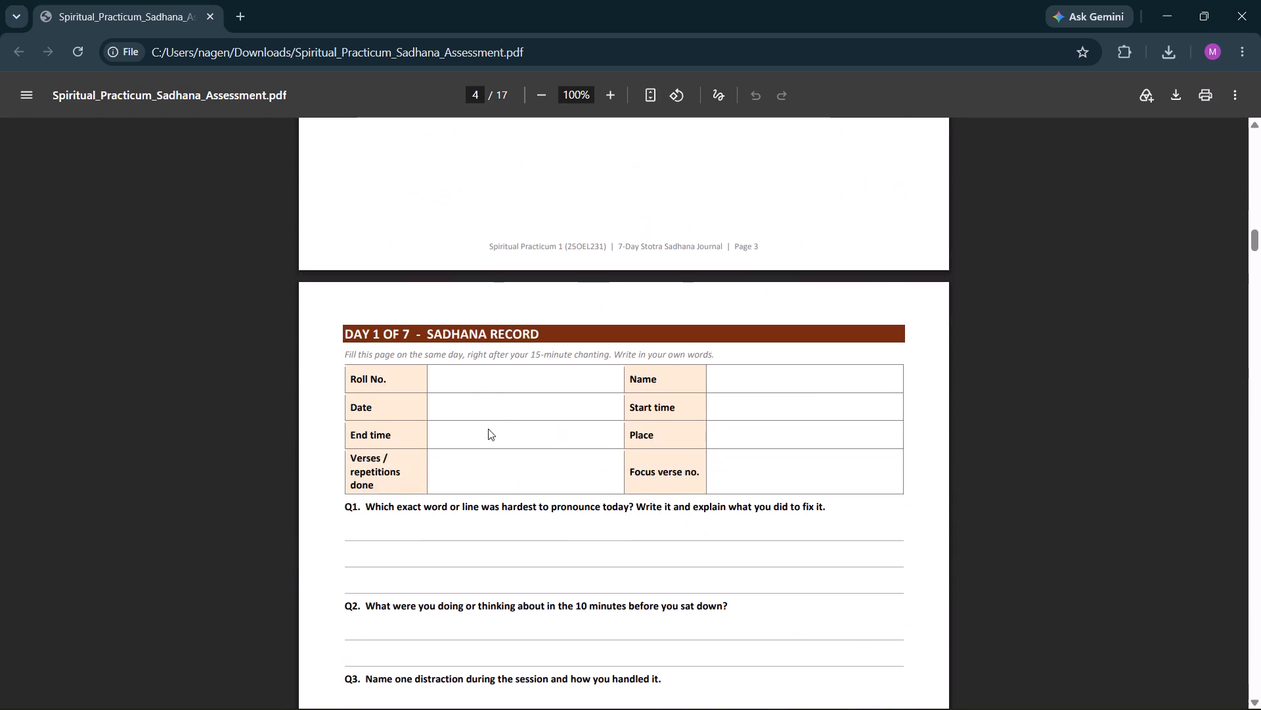
pyautogui.scroll(-5, 488, 429)
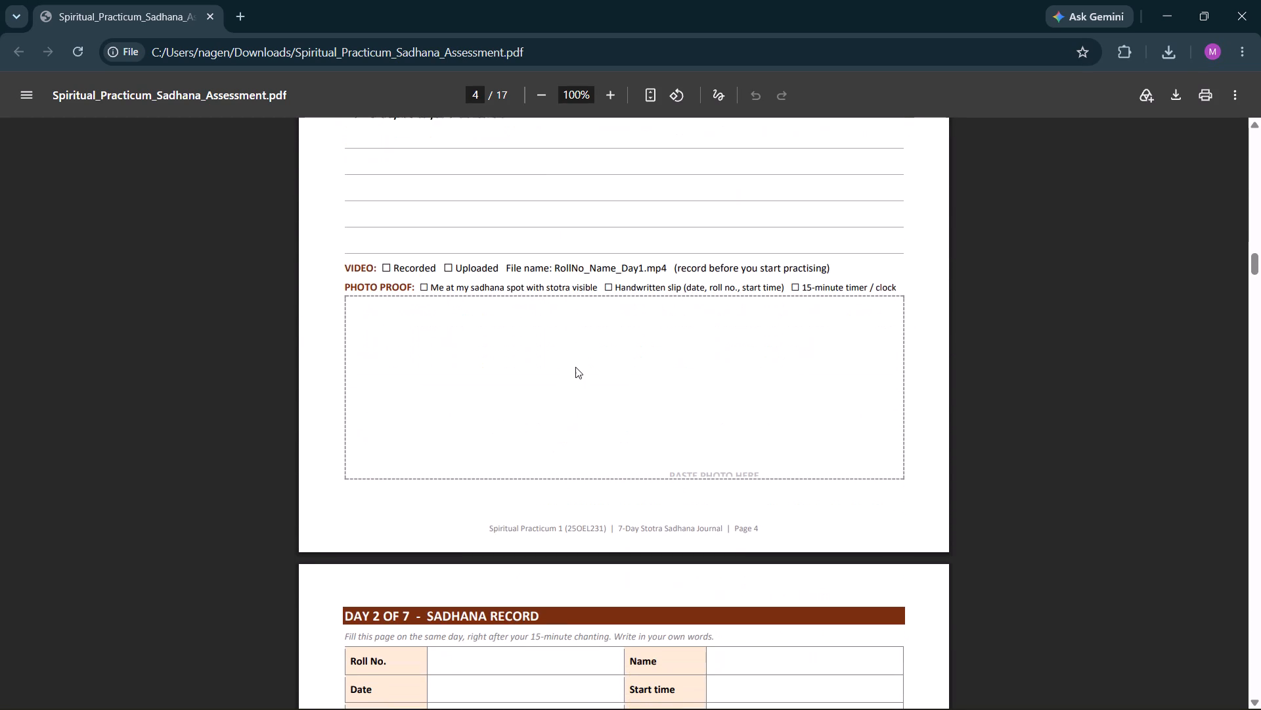
pyautogui.click(575, 367)
pyautogui.scroll(10, 604, 406)
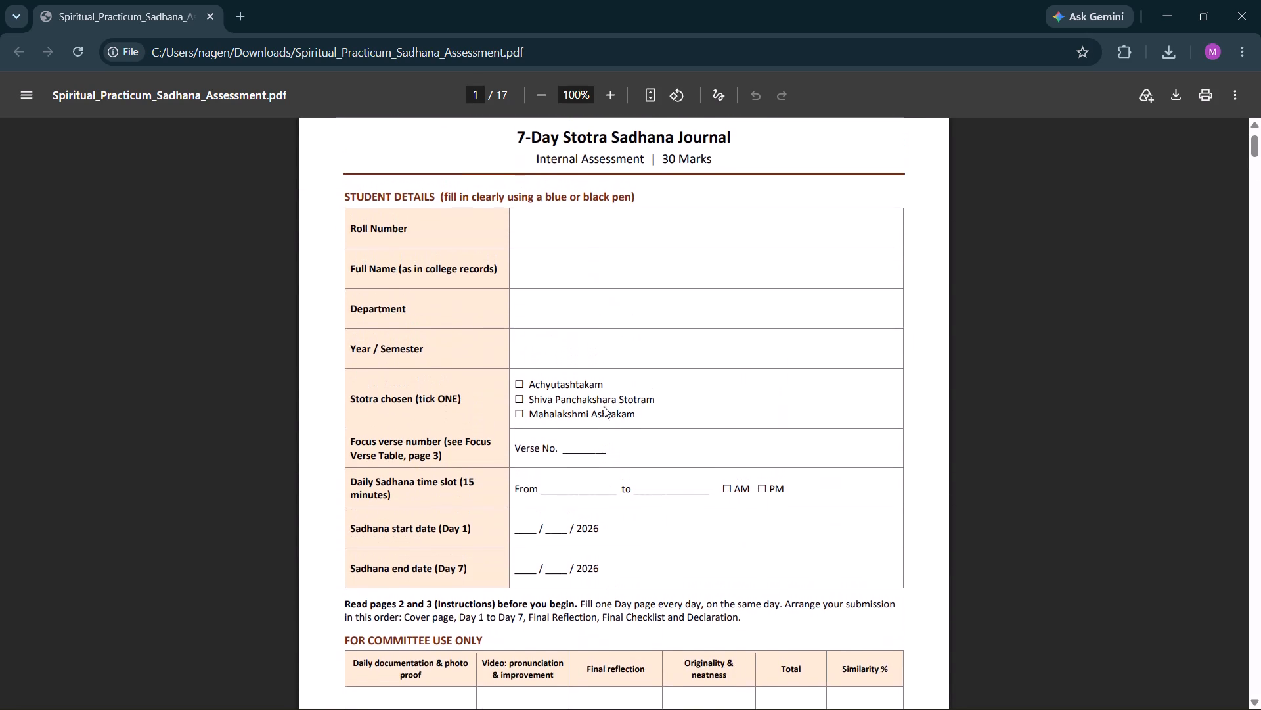
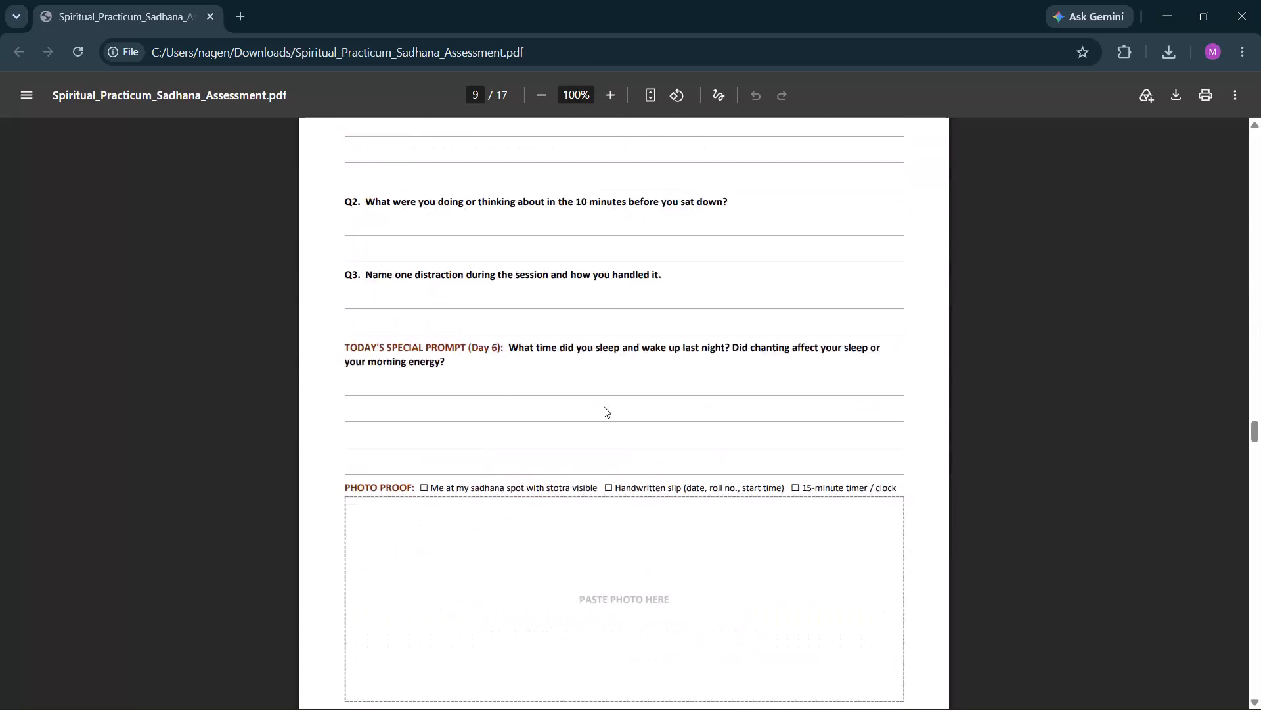
# Examine the remaining pages of the exported PDF through the committee-only evaluation and scoring sheets, then return to the opening pages.
pyautogui.scroll(-9, 604, 406)
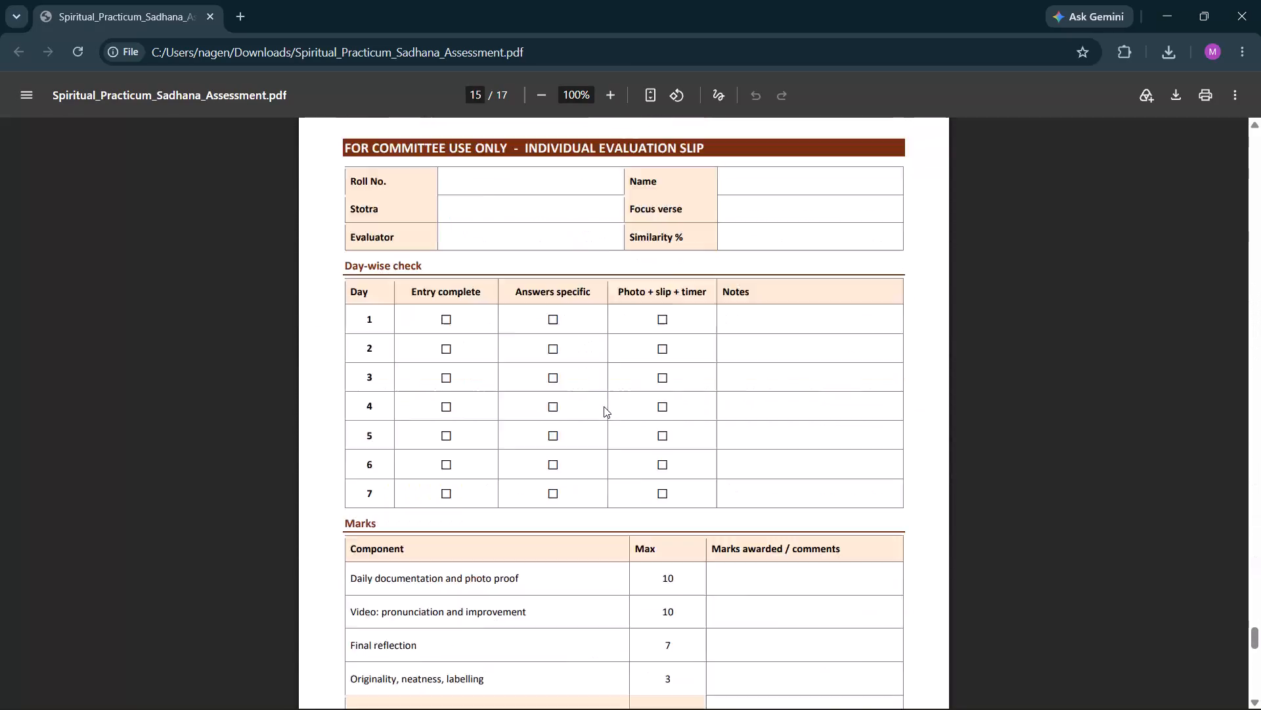
pyautogui.scroll(-10, 604, 406)
pyautogui.scroll(9, 604, 406)
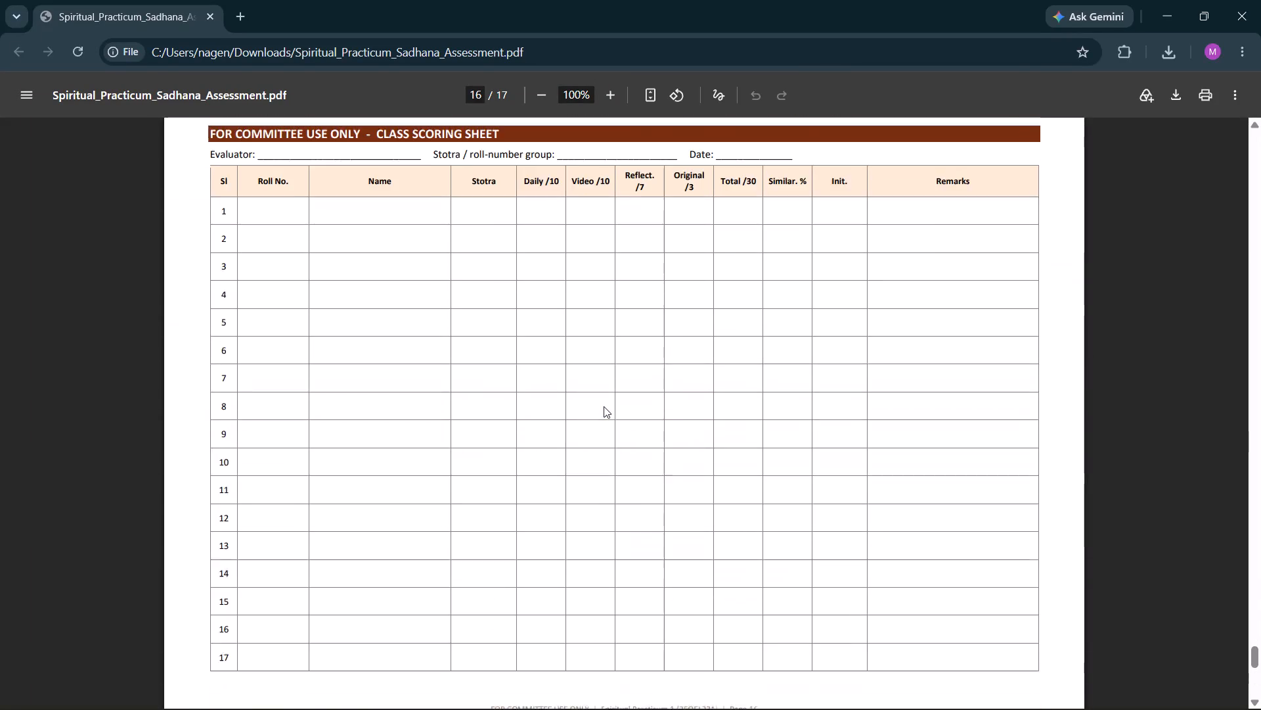
pyautogui.scroll(17, 604, 406)
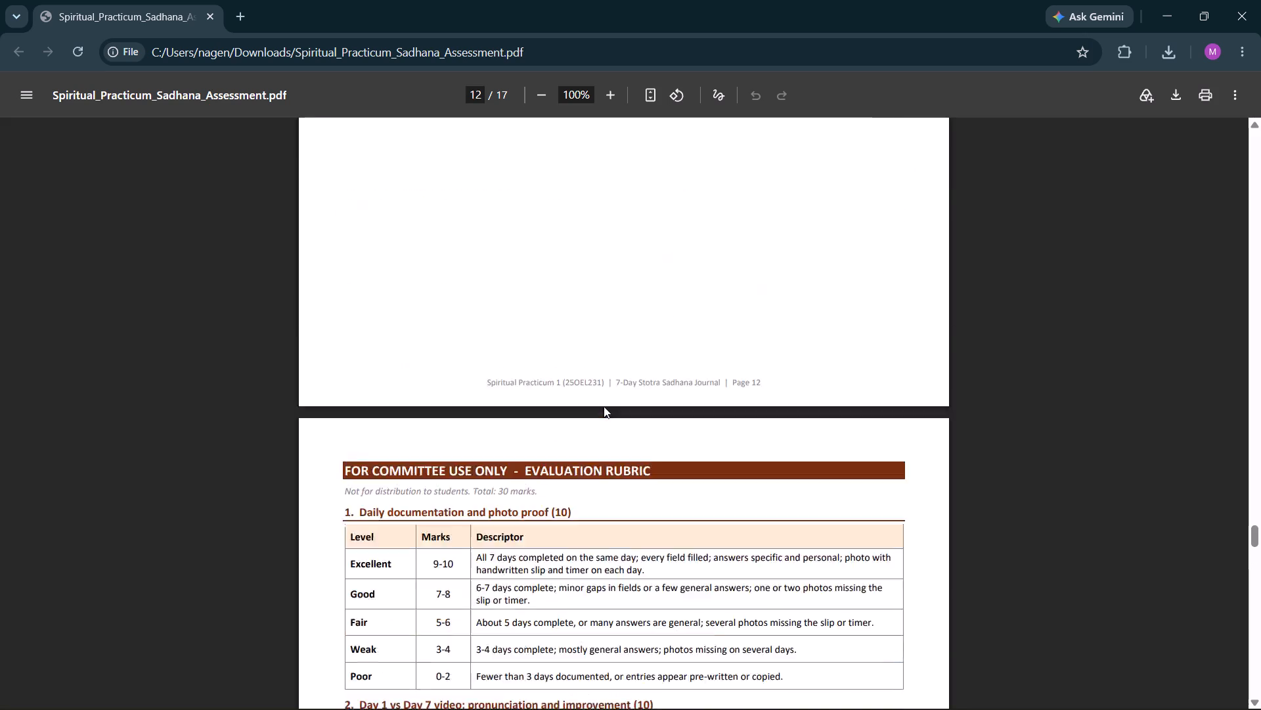
pyautogui.scroll(19, 604, 406)
pyautogui.scroll(11, 604, 406)
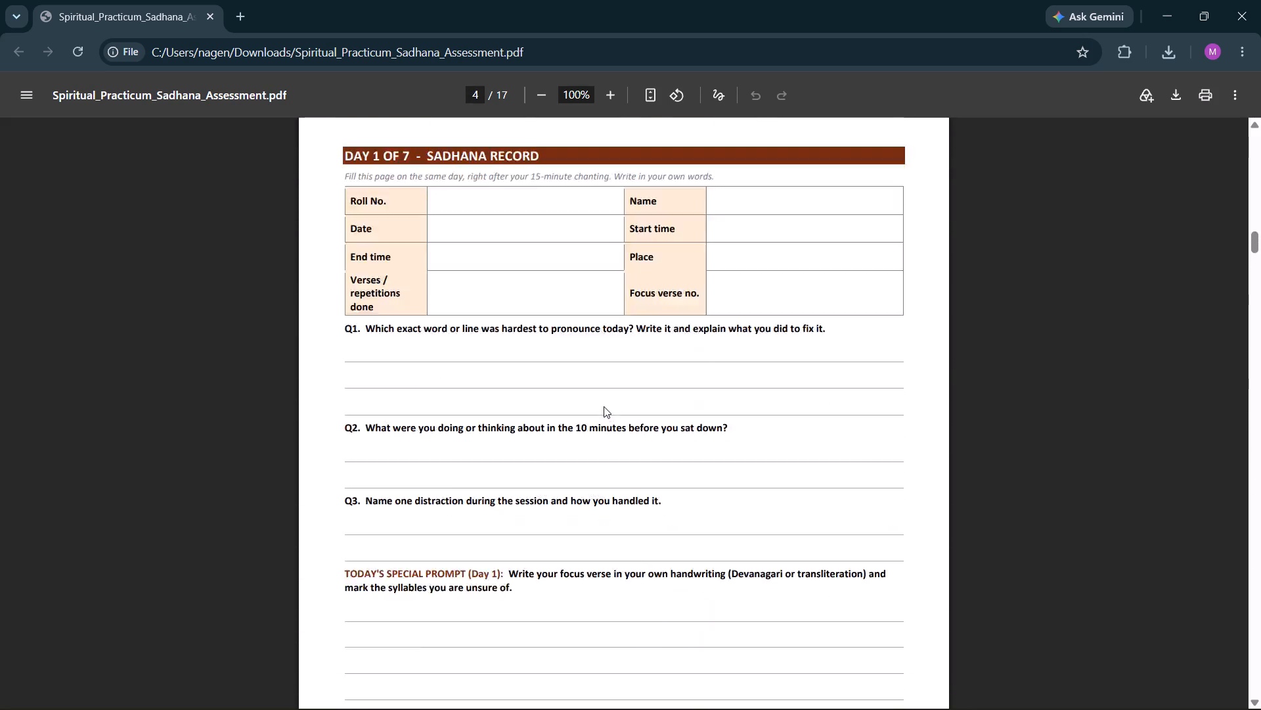
pyautogui.scroll(18, 604, 406)
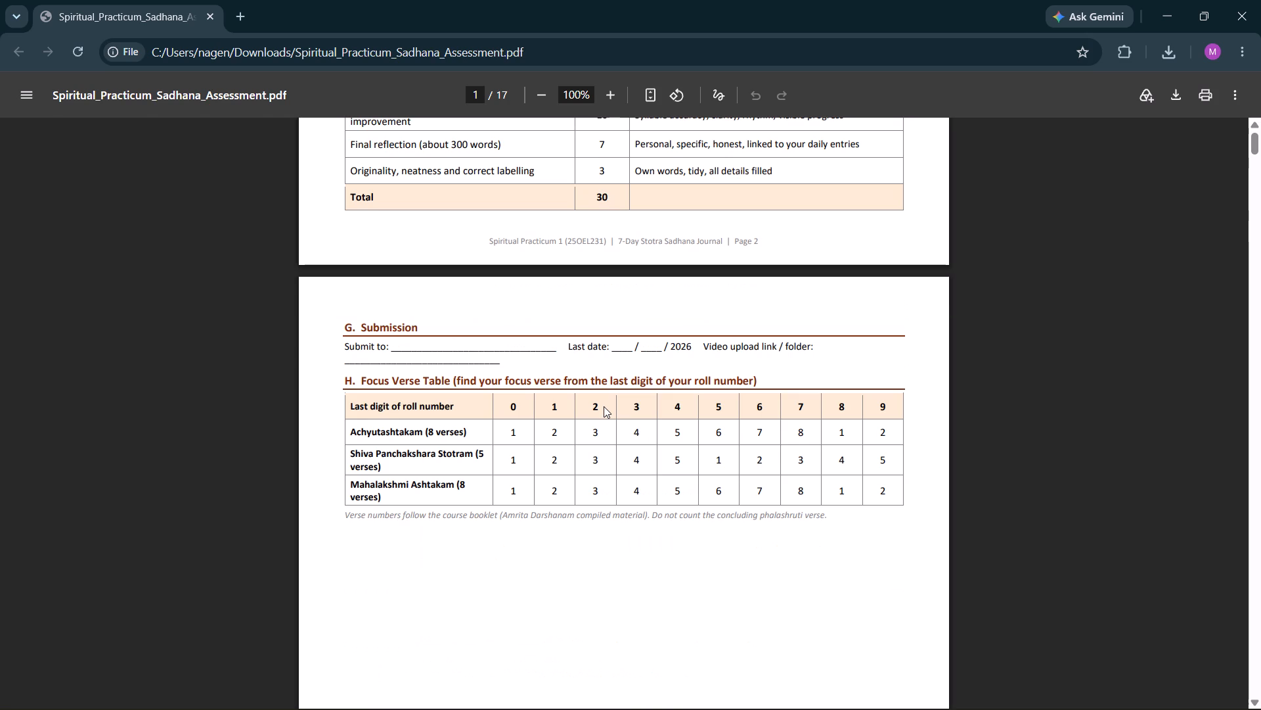
# Review the PDF from the instruction rules and Focus Verse Table to the Day 1 record, and inspect its photo proof box up close.
pyautogui.scroll(-7, 604, 406)
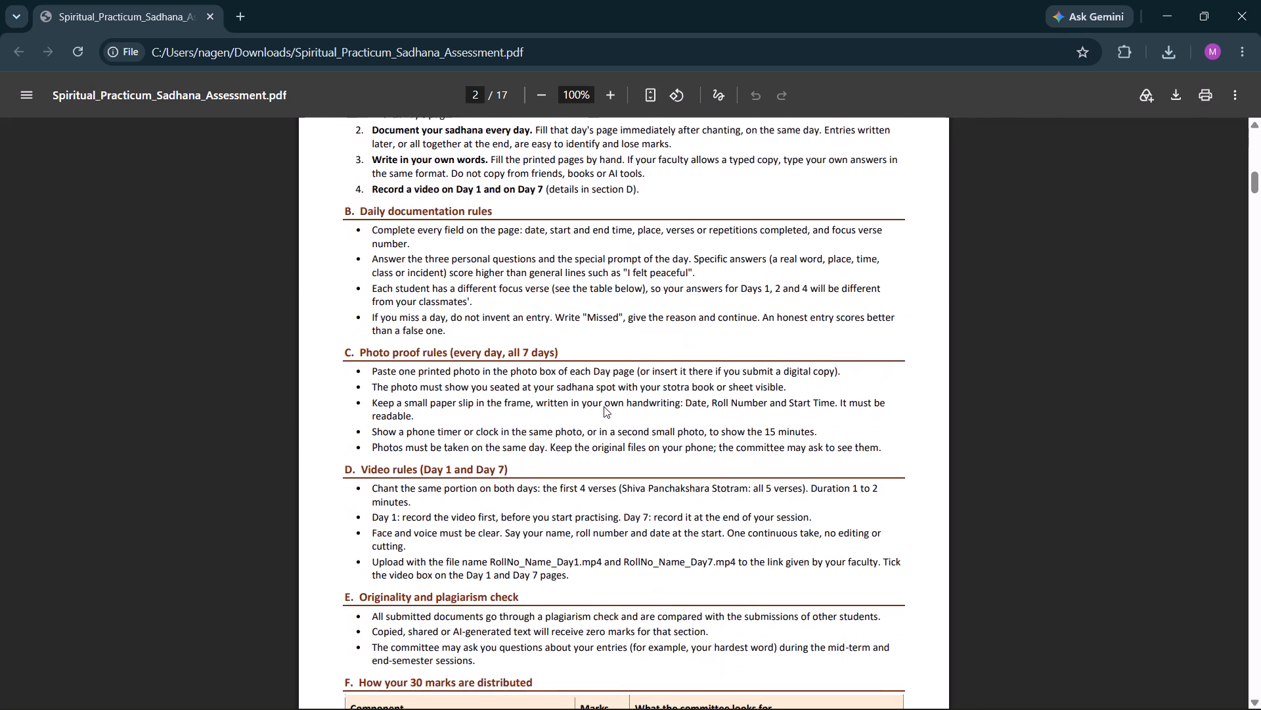
pyautogui.scroll(-8, 604, 406)
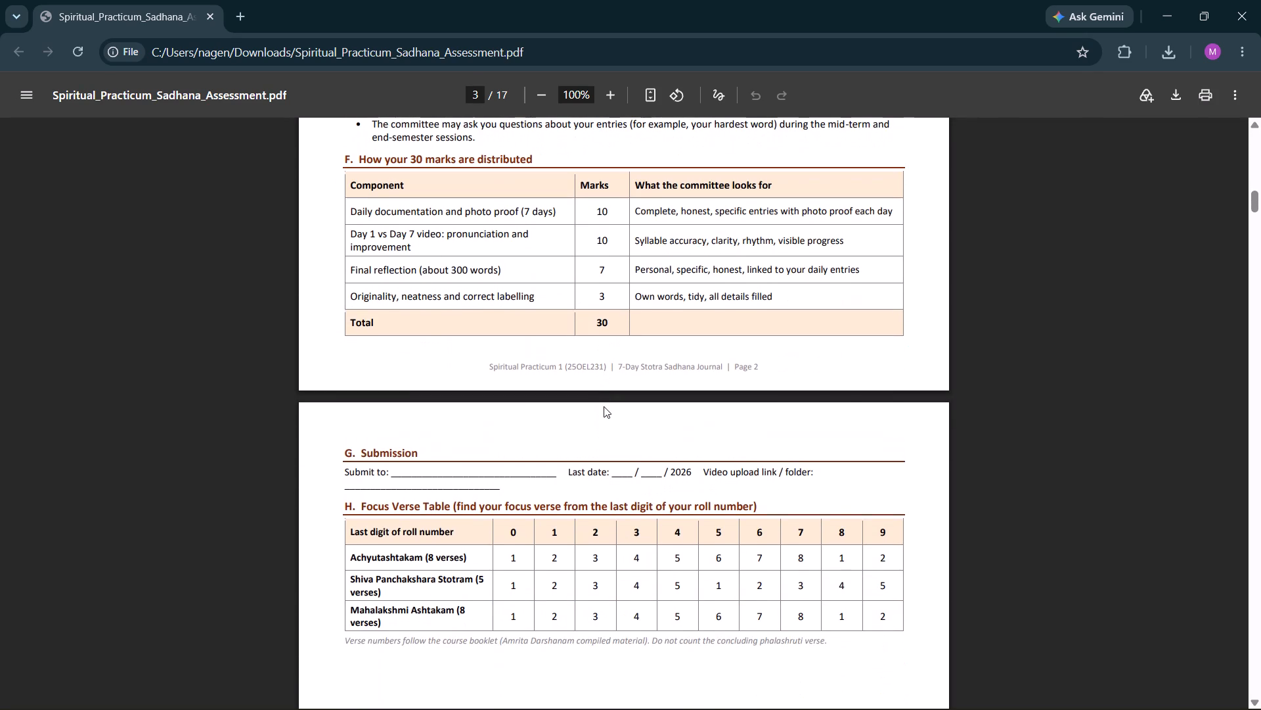
pyautogui.scroll(-2, 604, 406)
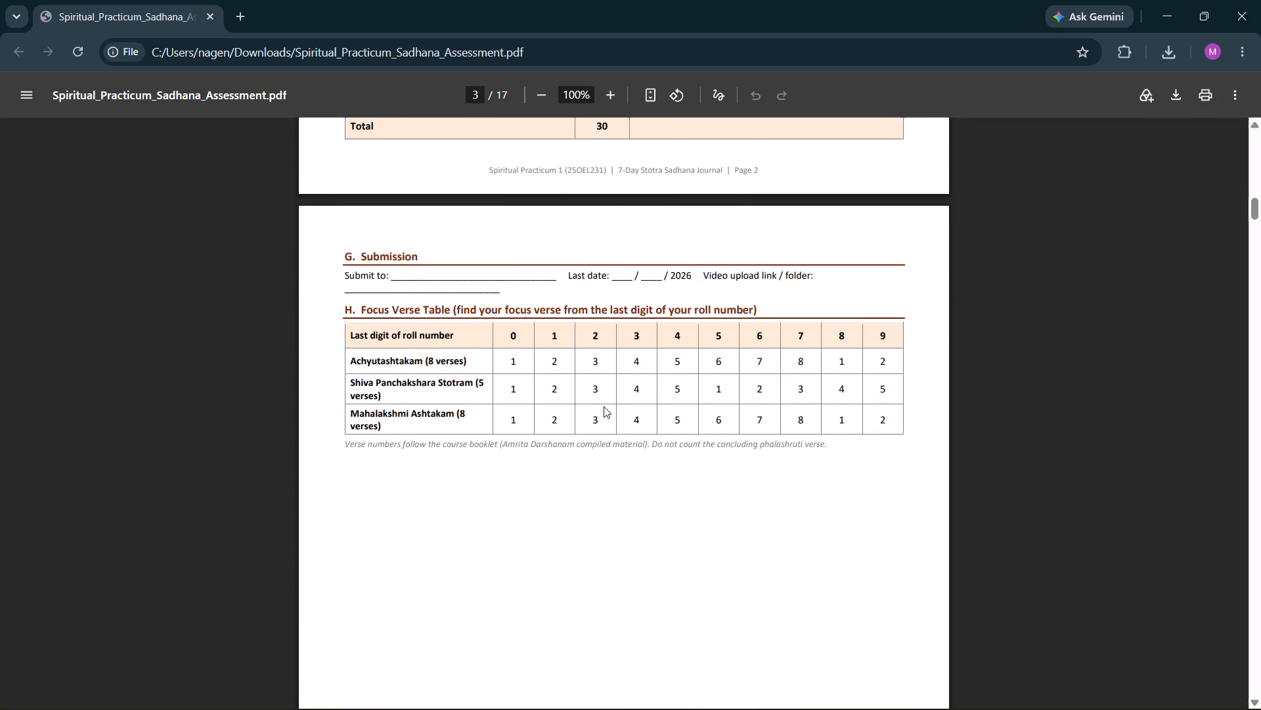
pyautogui.scroll(-9, 604, 406)
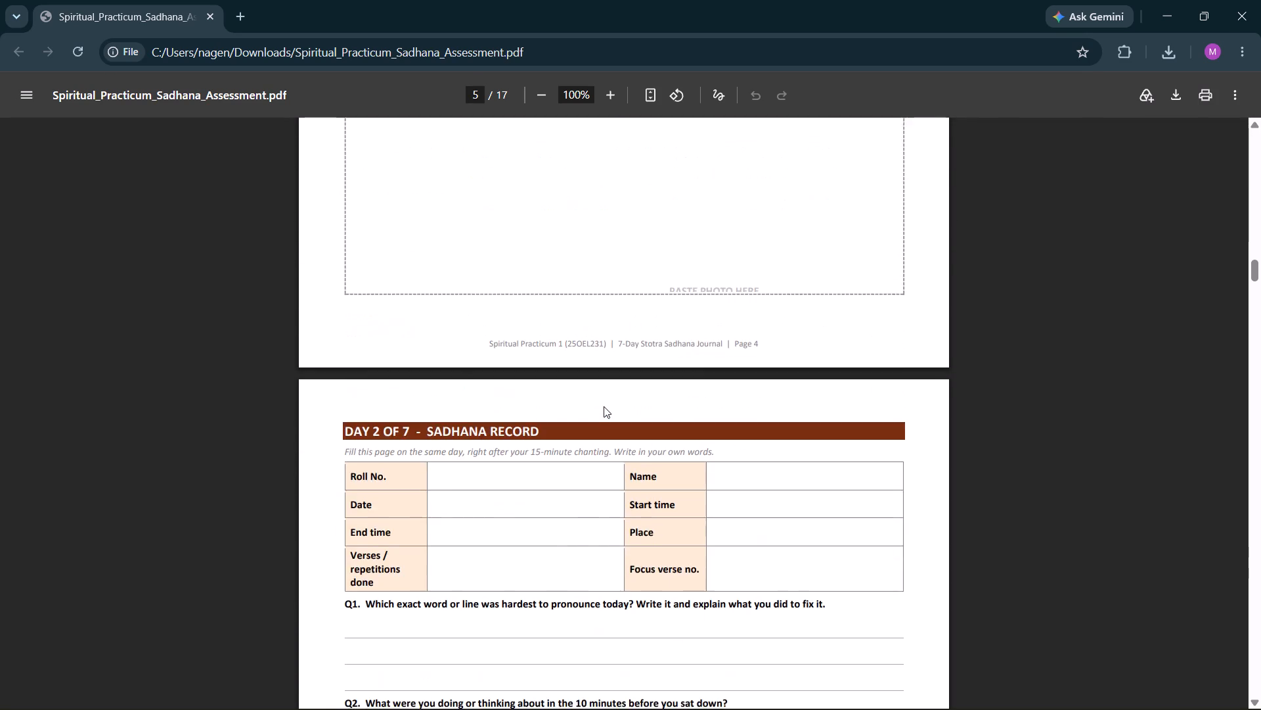
pyautogui.scroll(-1, 604, 406)
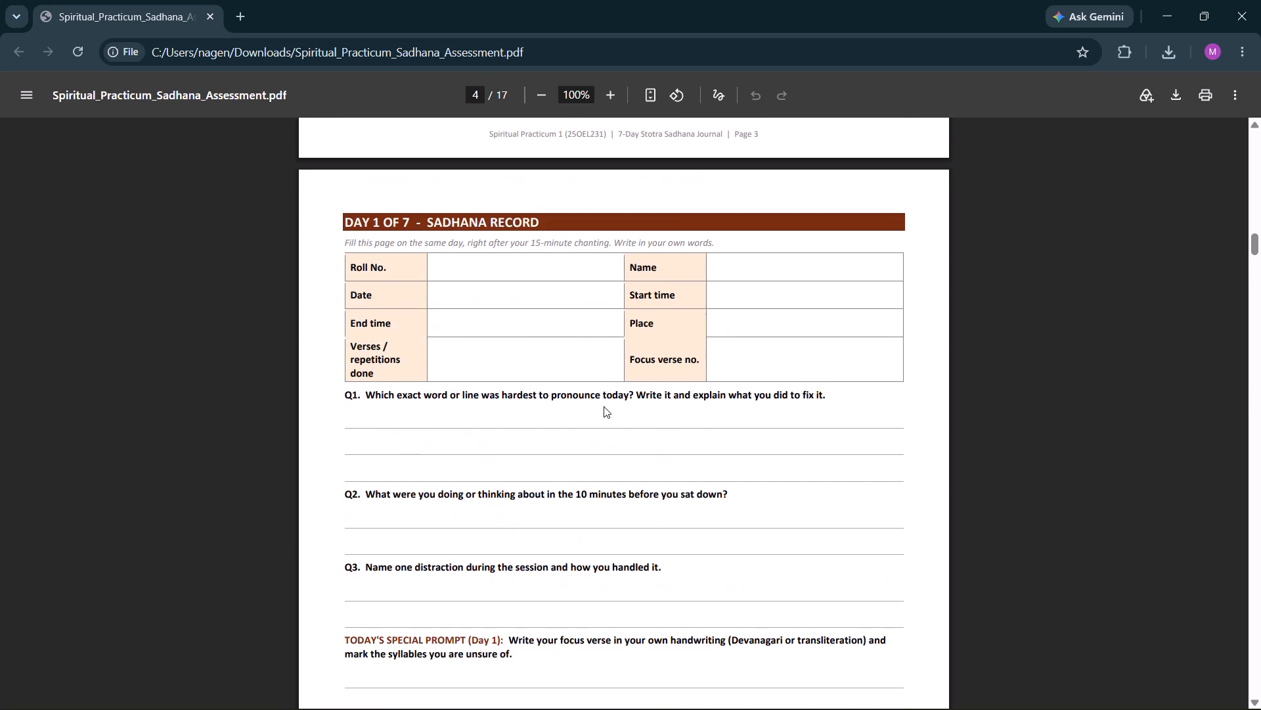
pyautogui.scroll(-2, 604, 406)
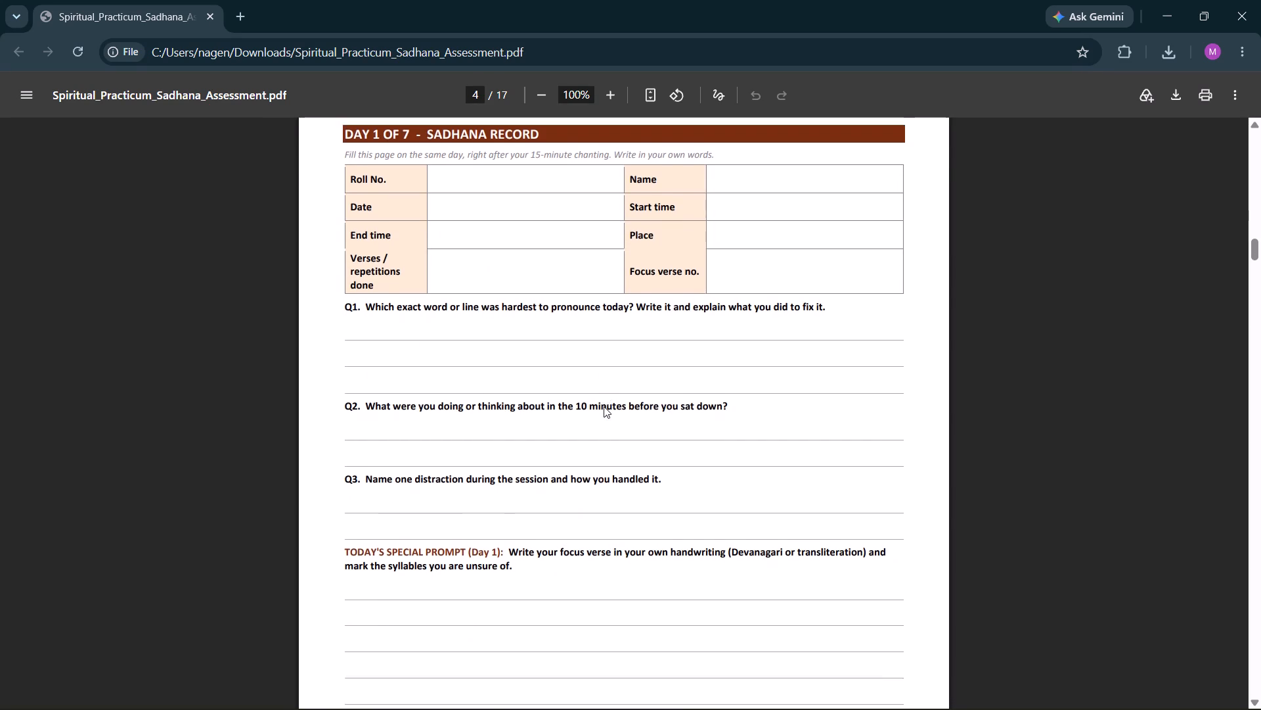
pyautogui.scroll(-1, 604, 406)
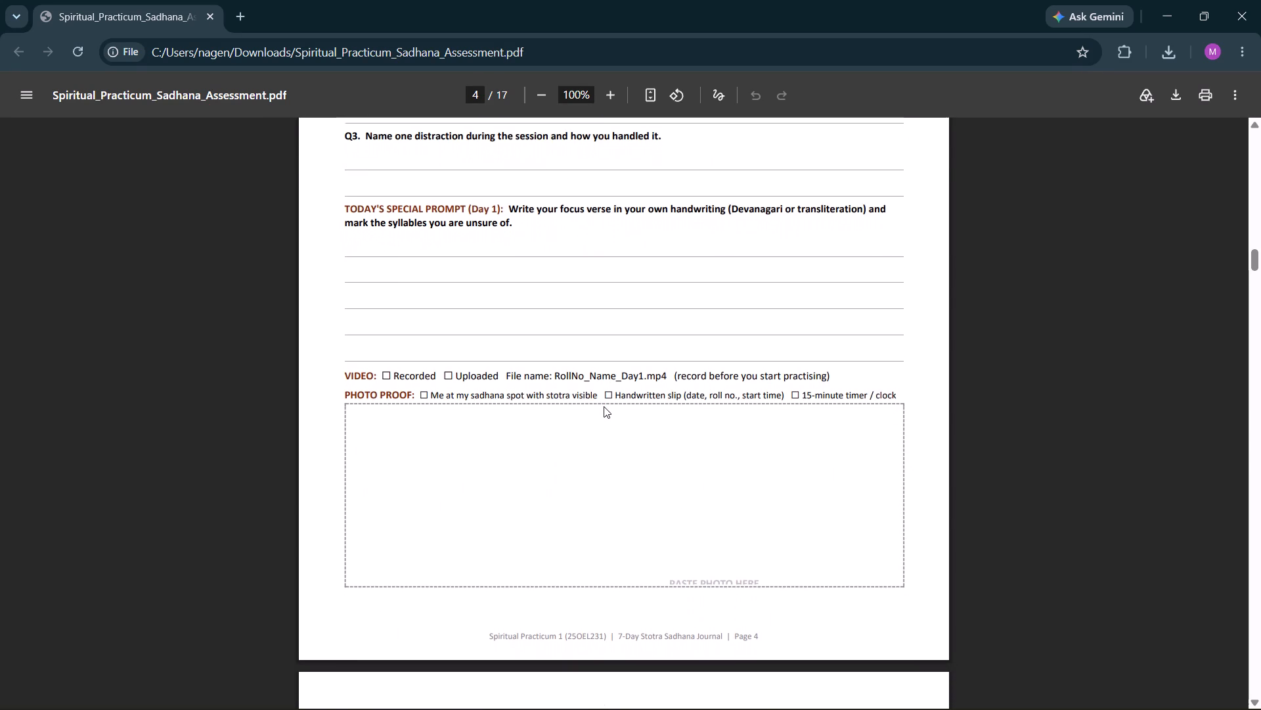
pyautogui.hscroll(1, 604, 406)
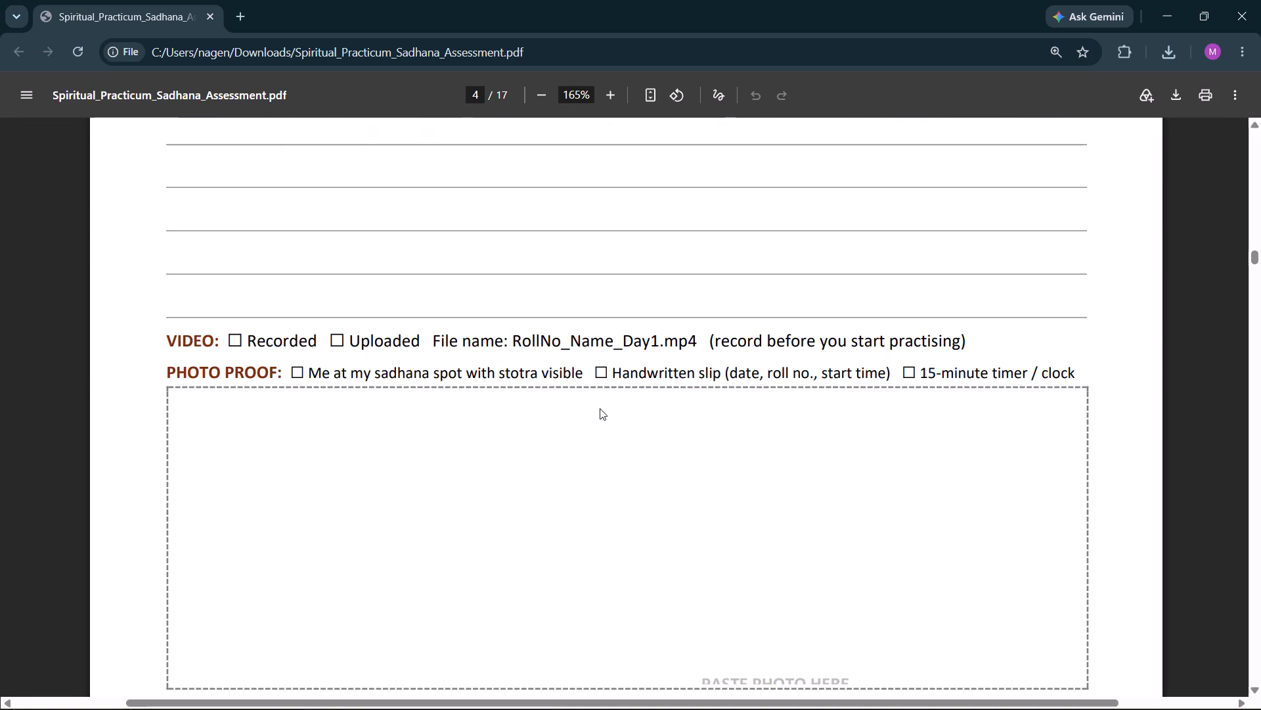
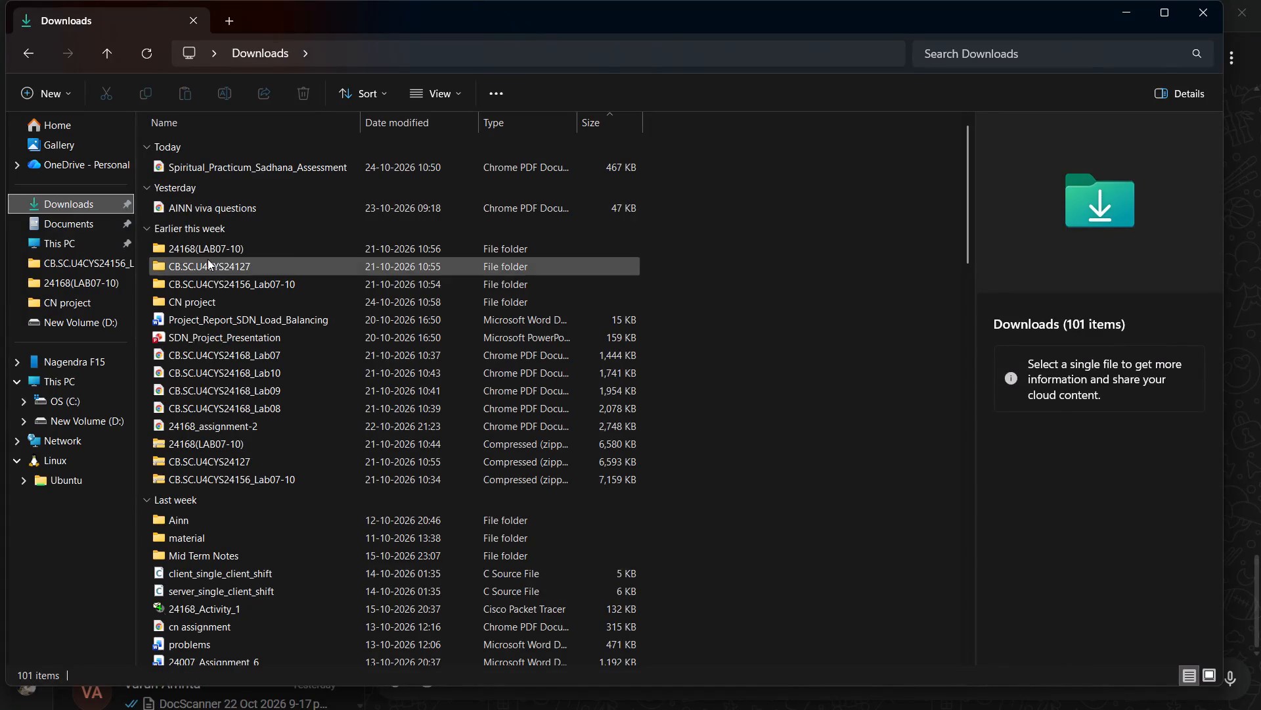
# Switch to the AutoRecovered copy of Spiritual_Practicum_Sadhana_Assessment in Word, close it and delete the recovered file, then return to the Downloads folder.
pyautogui.doubleClick(208, 300)
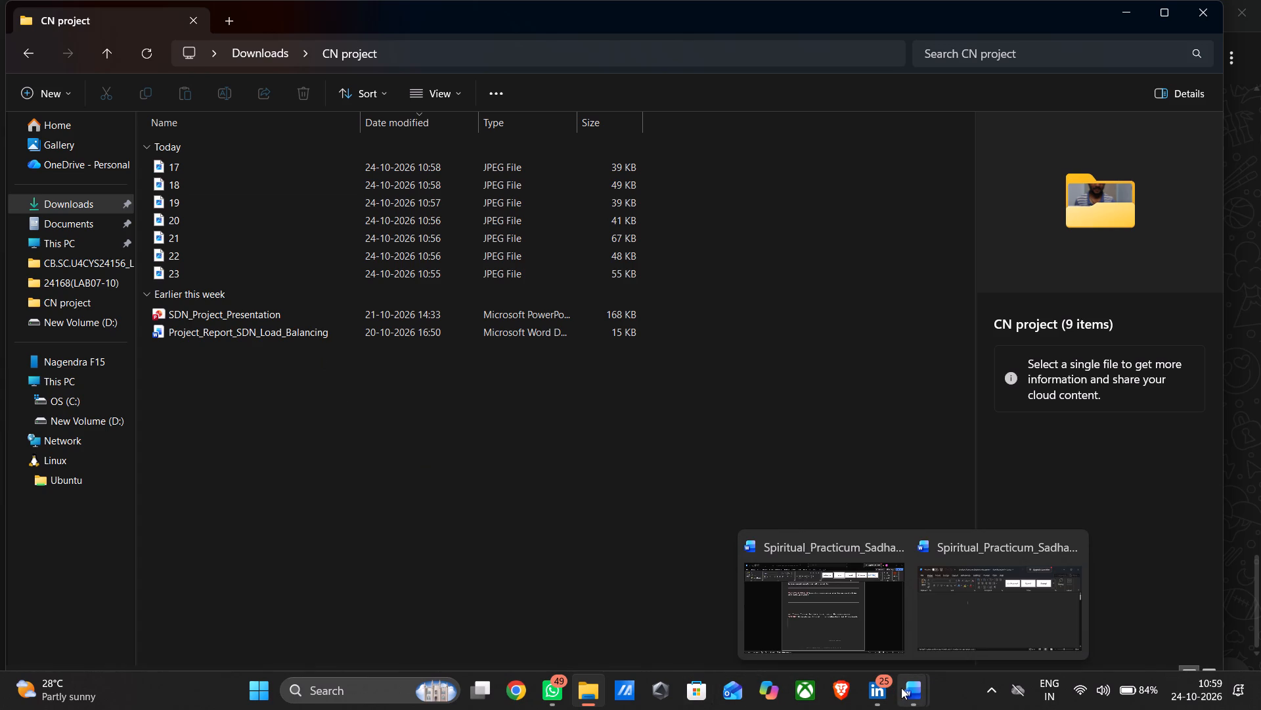
pyautogui.click(920, 621)
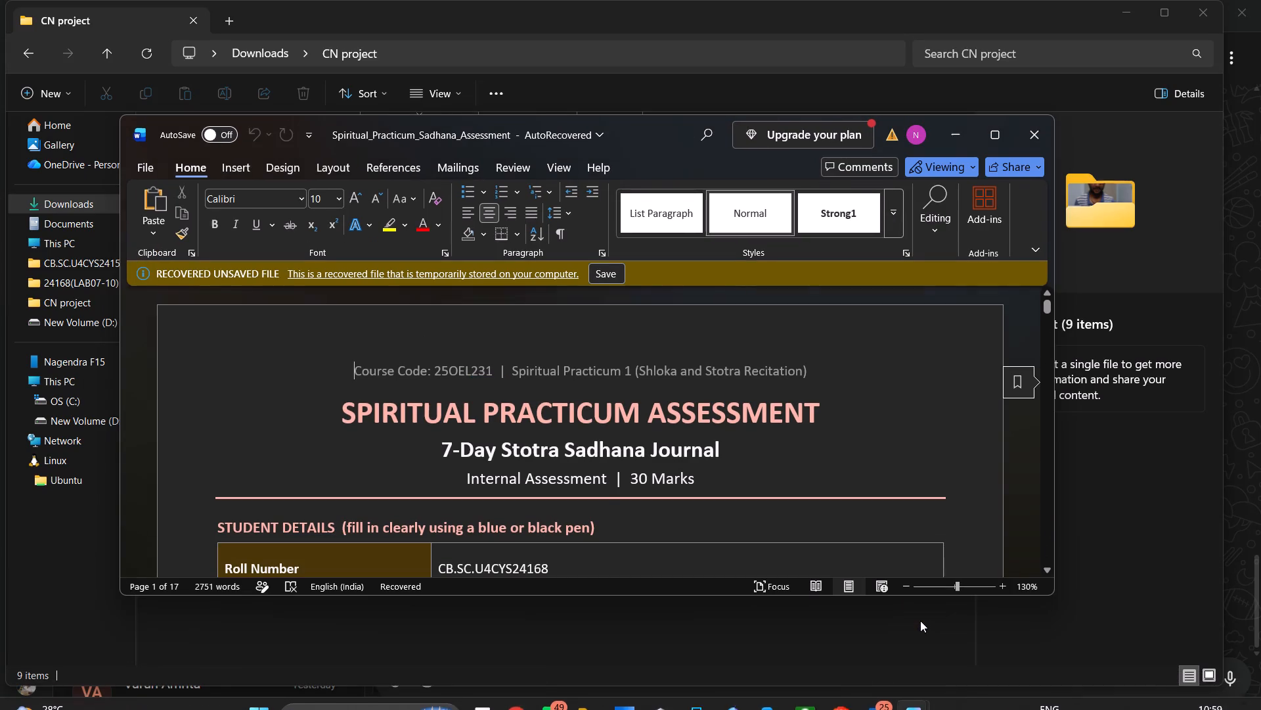
pyautogui.scroll(-2, 796, 455)
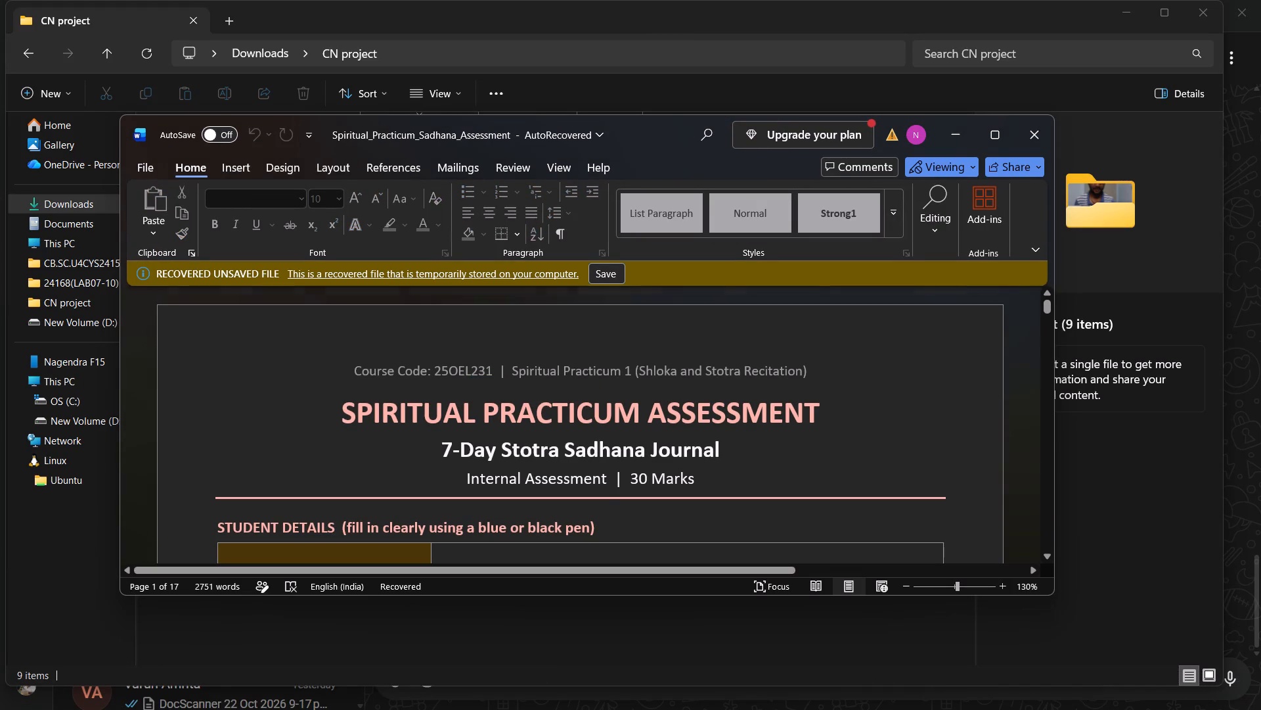
pyautogui.scroll(-16, 796, 455)
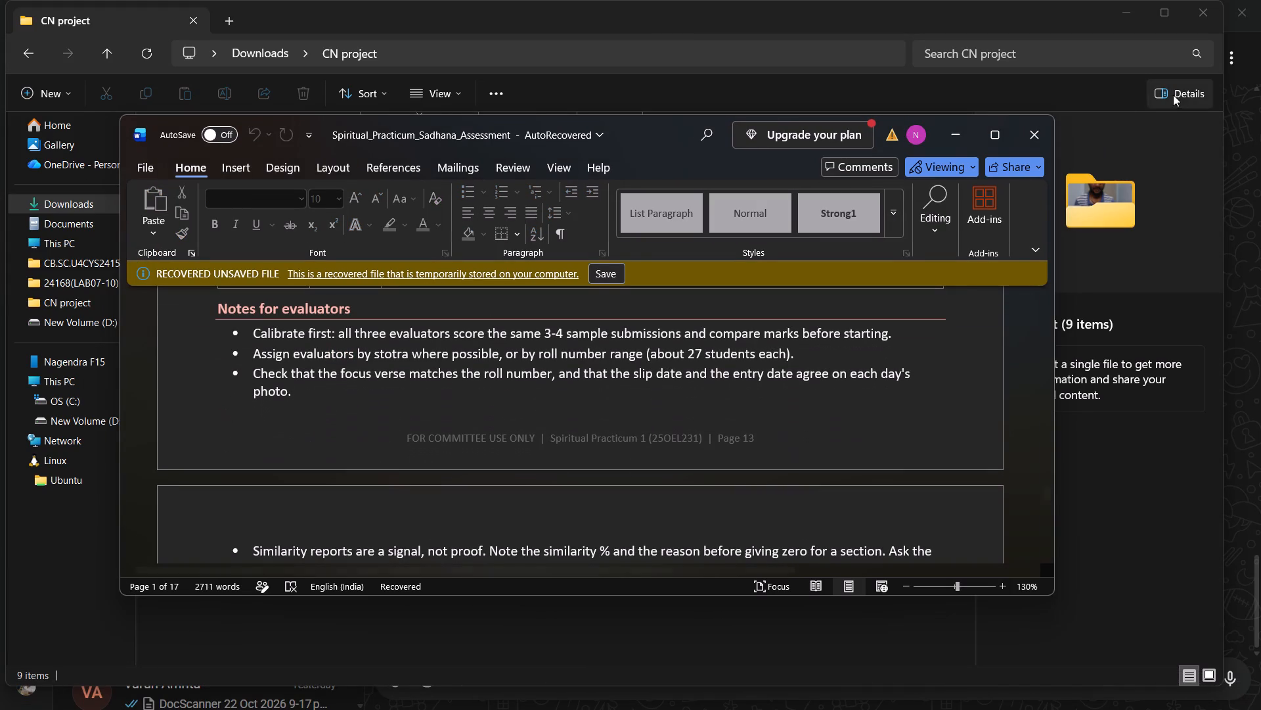
pyautogui.click(1042, 126)
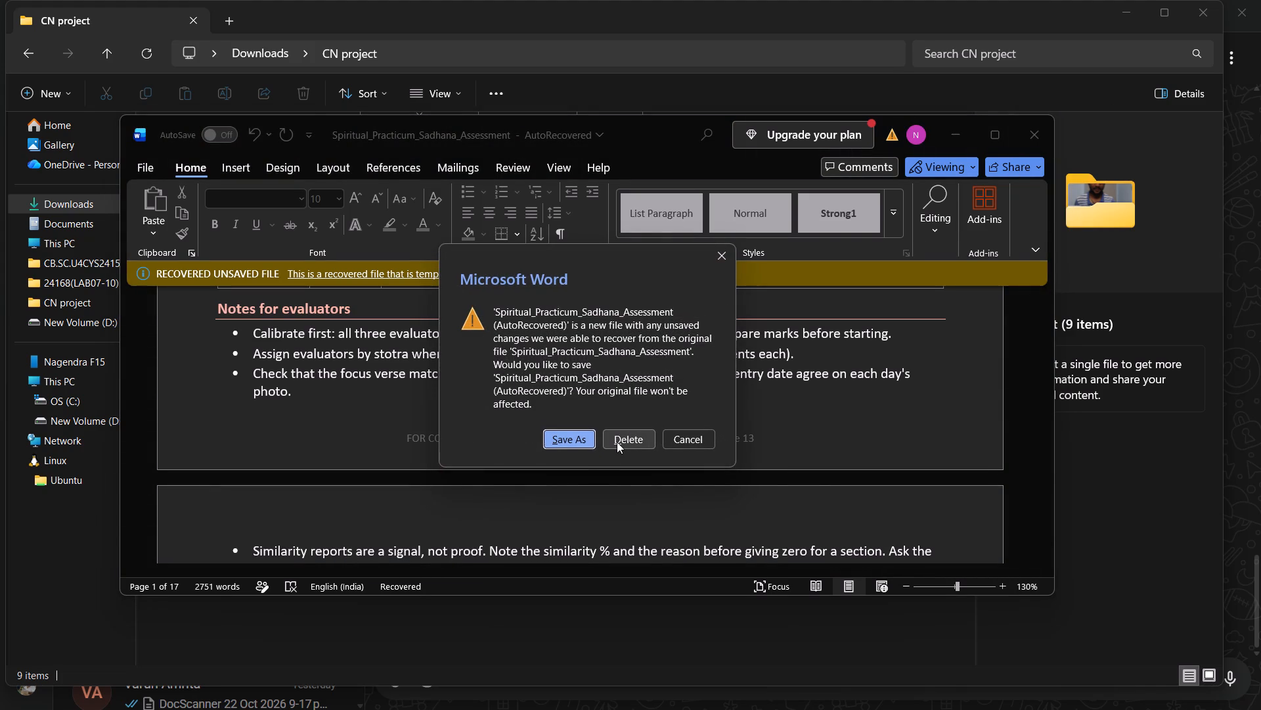
pyautogui.click(617, 442)
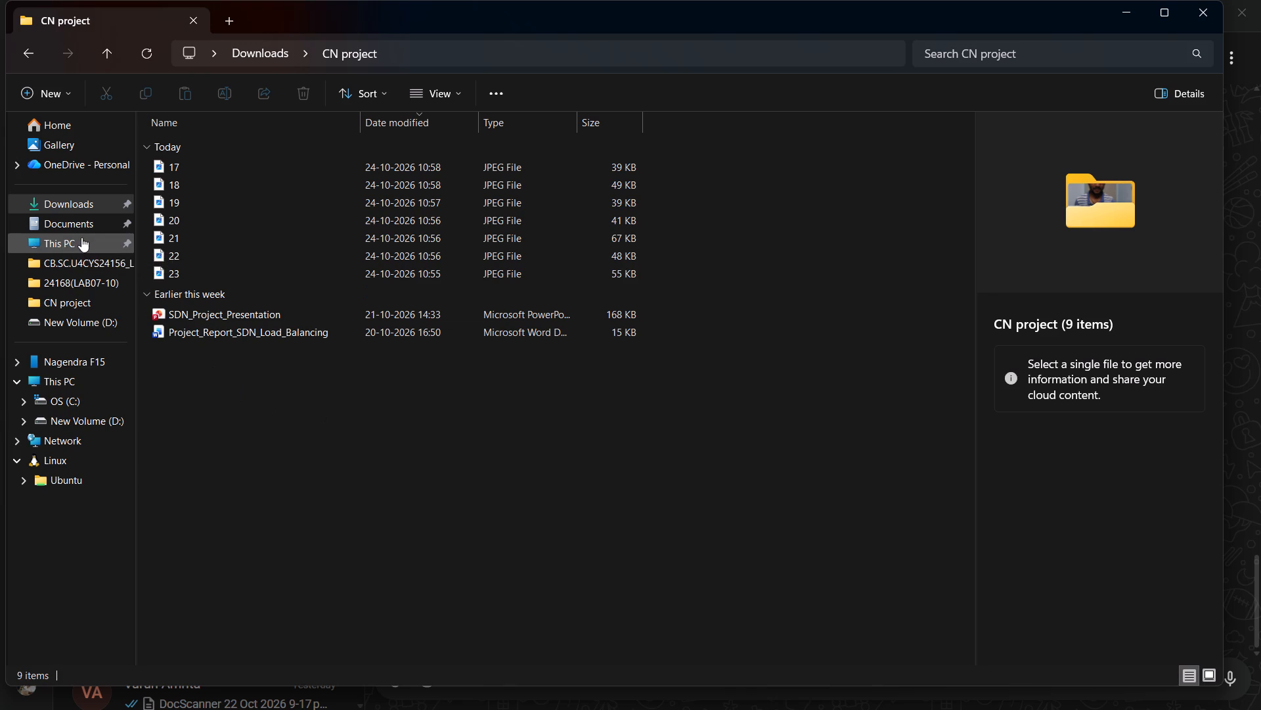
pyautogui.click(68, 202)
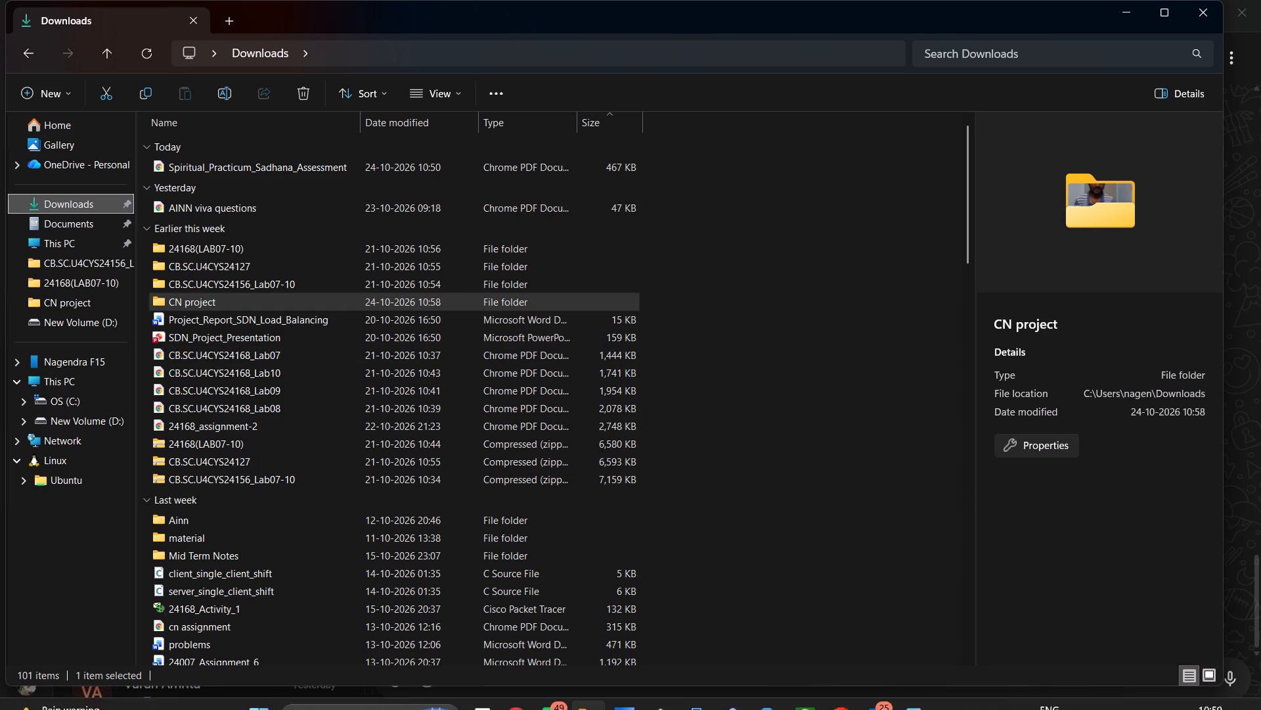
# In the original Word document, add blank lines below the 30-row committee table on page 17 until a new page starts.
pyautogui.click(906, 623)
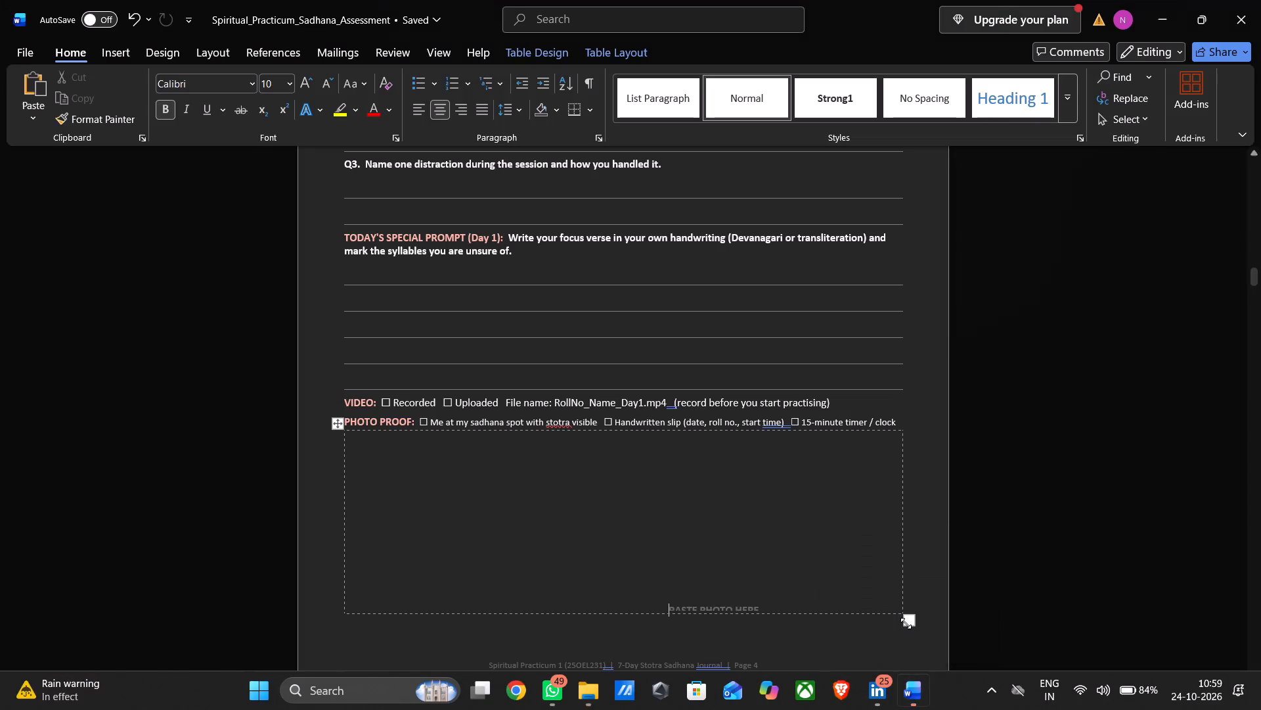
pyautogui.scroll(-15, 715, 517)
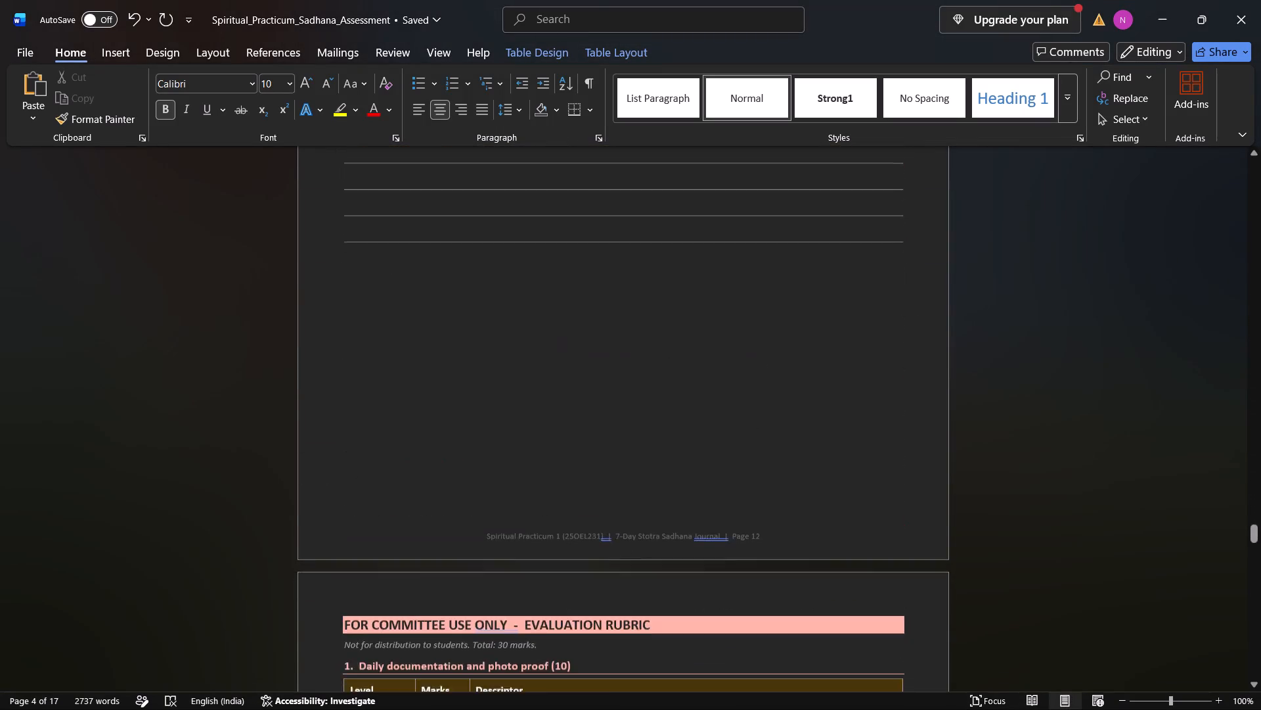
pyautogui.scroll(-17, 715, 517)
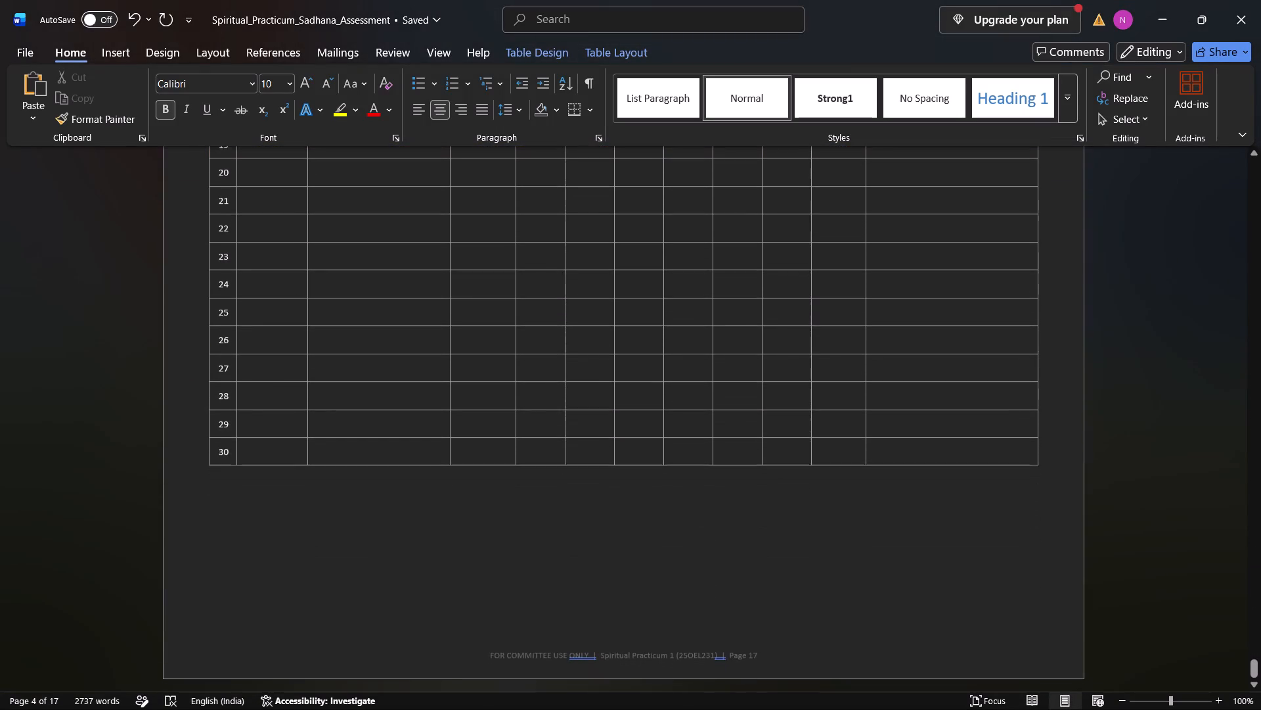
pyautogui.click(706, 549)
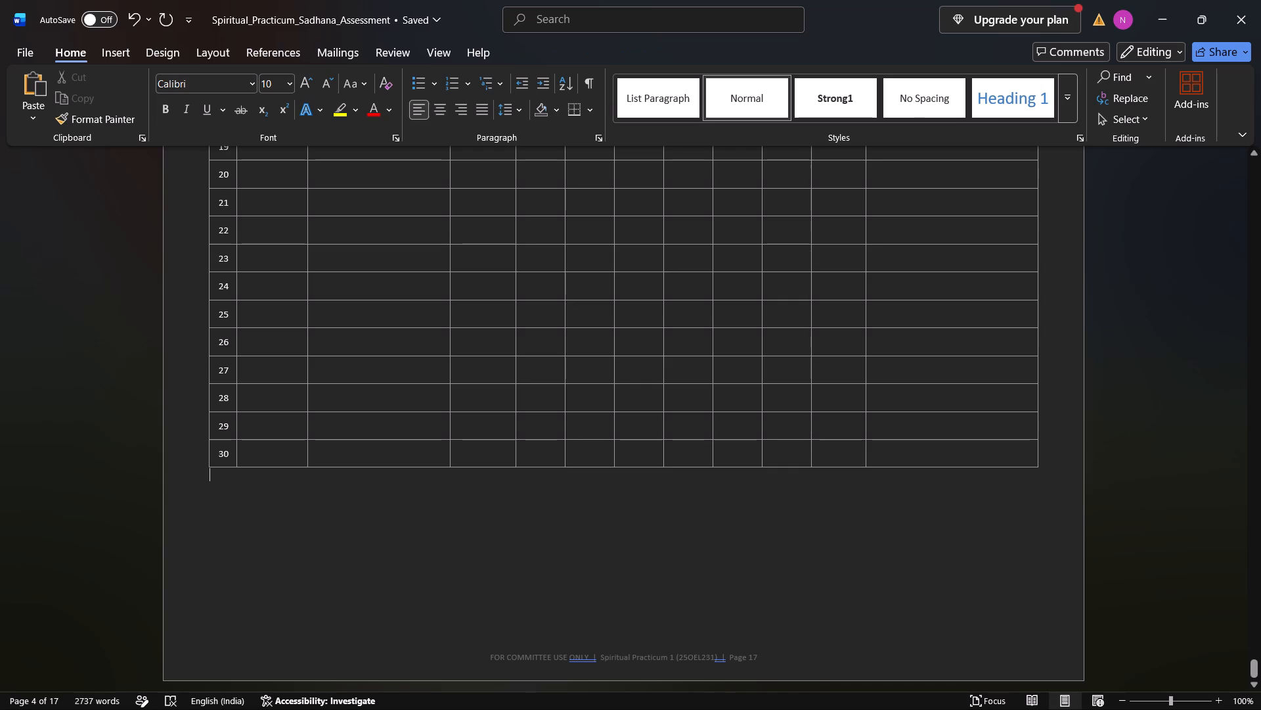
pyautogui.press('Return')
pyautogui.press('Return')
pyautogui.press('Return')
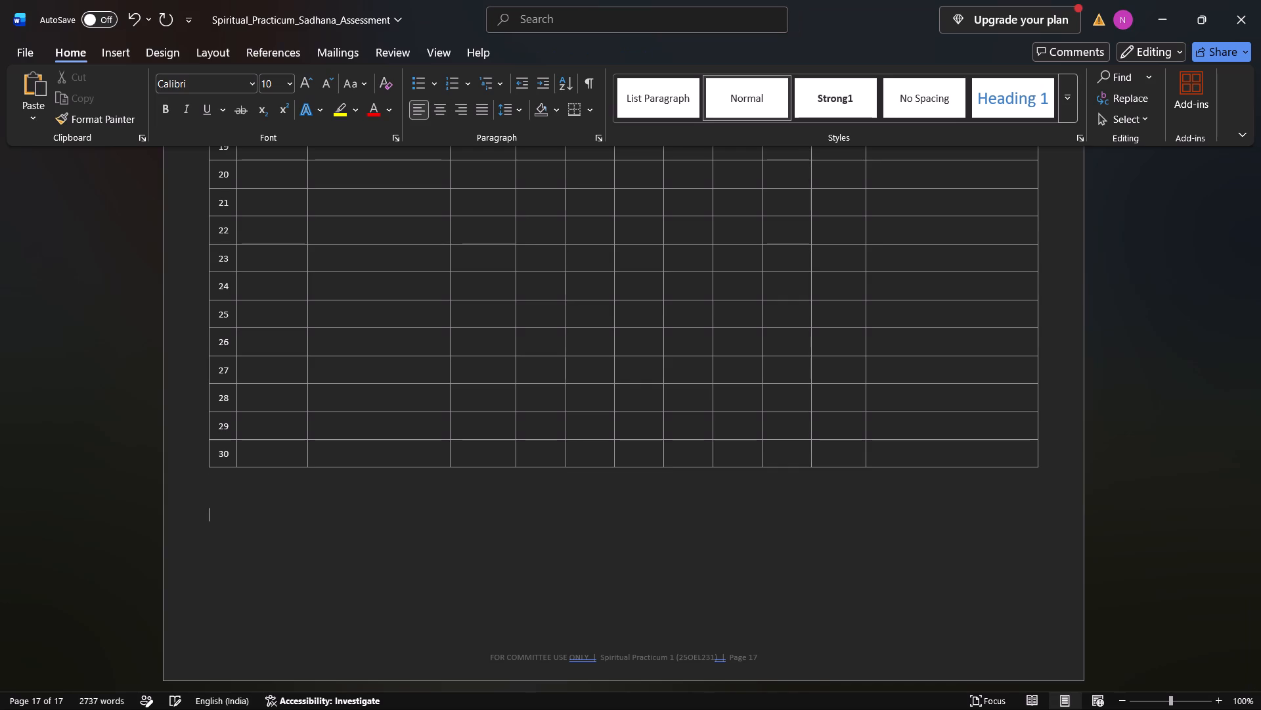
pyautogui.press('Return')
pyautogui.press('Return')
pyautogui.press('Return')
pyautogui.press('Return')
pyautogui.press('Return')
pyautogui.press('Return')
pyautogui.press('Return')
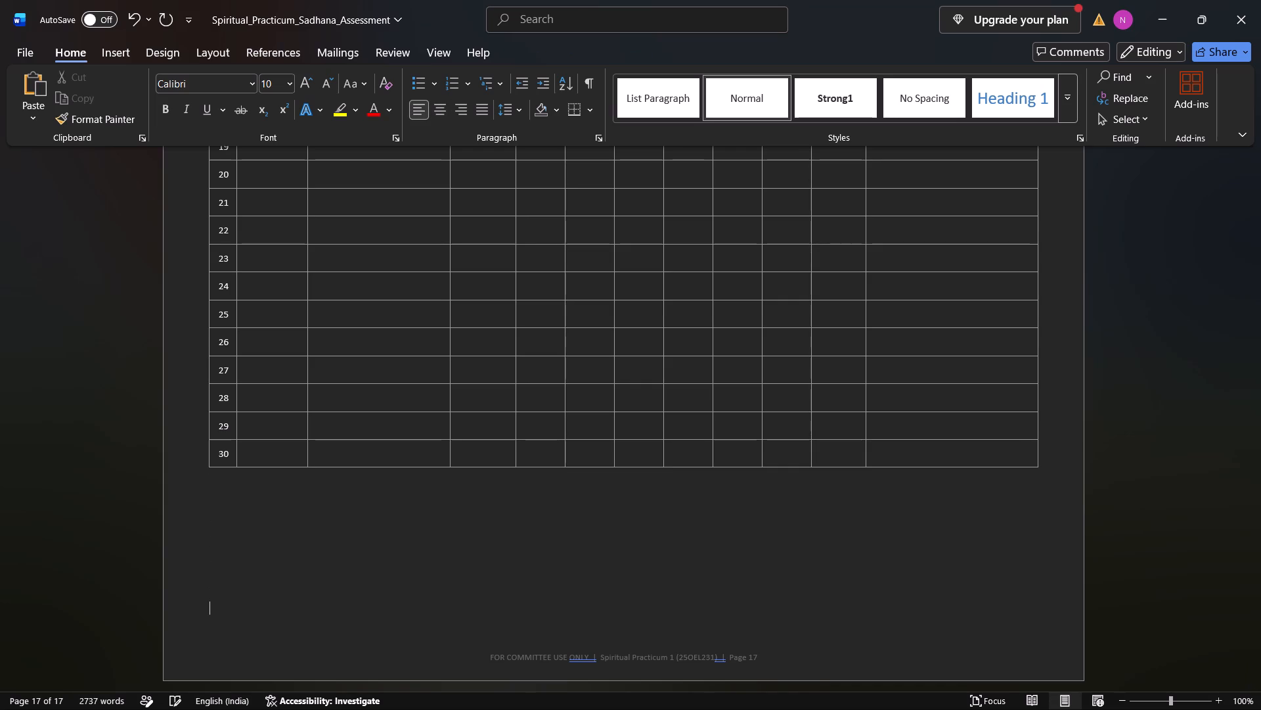
pyautogui.press('Return')
pyautogui.press('Return')
pyautogui.press('Return')
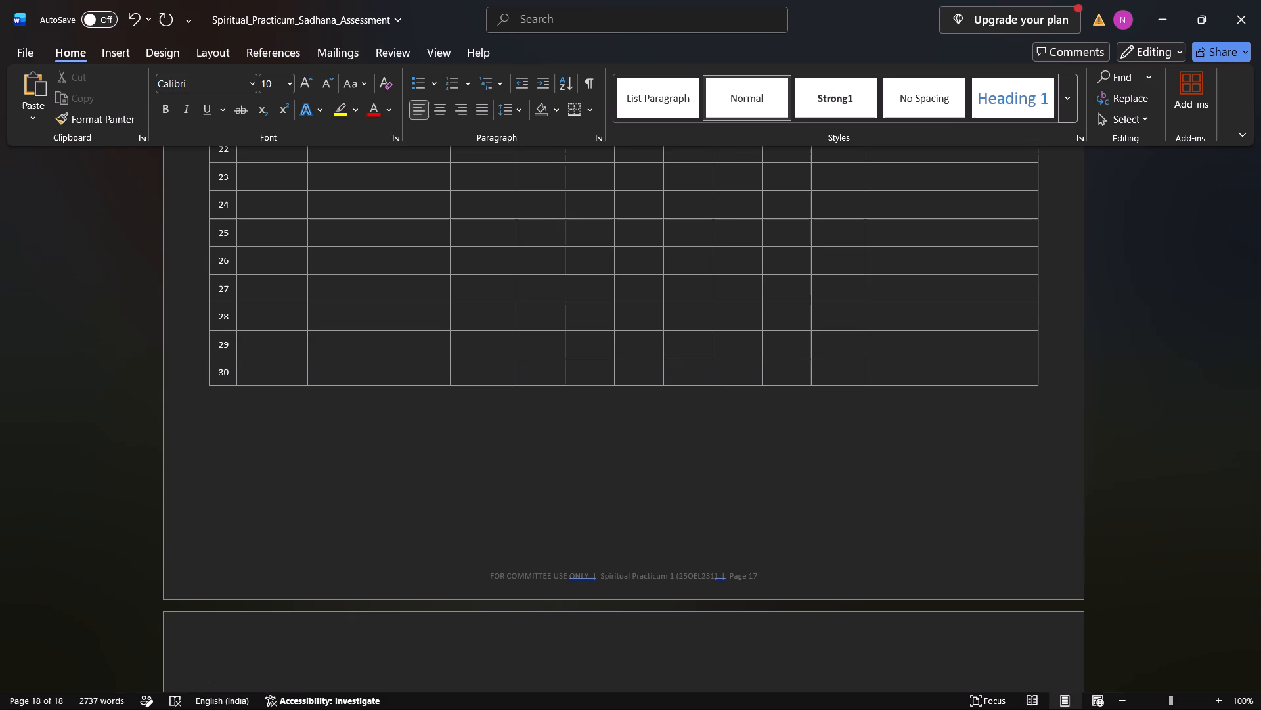
# Open Windows Settings and look through the Home, Personalization and Background pages for the color mode option.
pyautogui.click(376, 686)
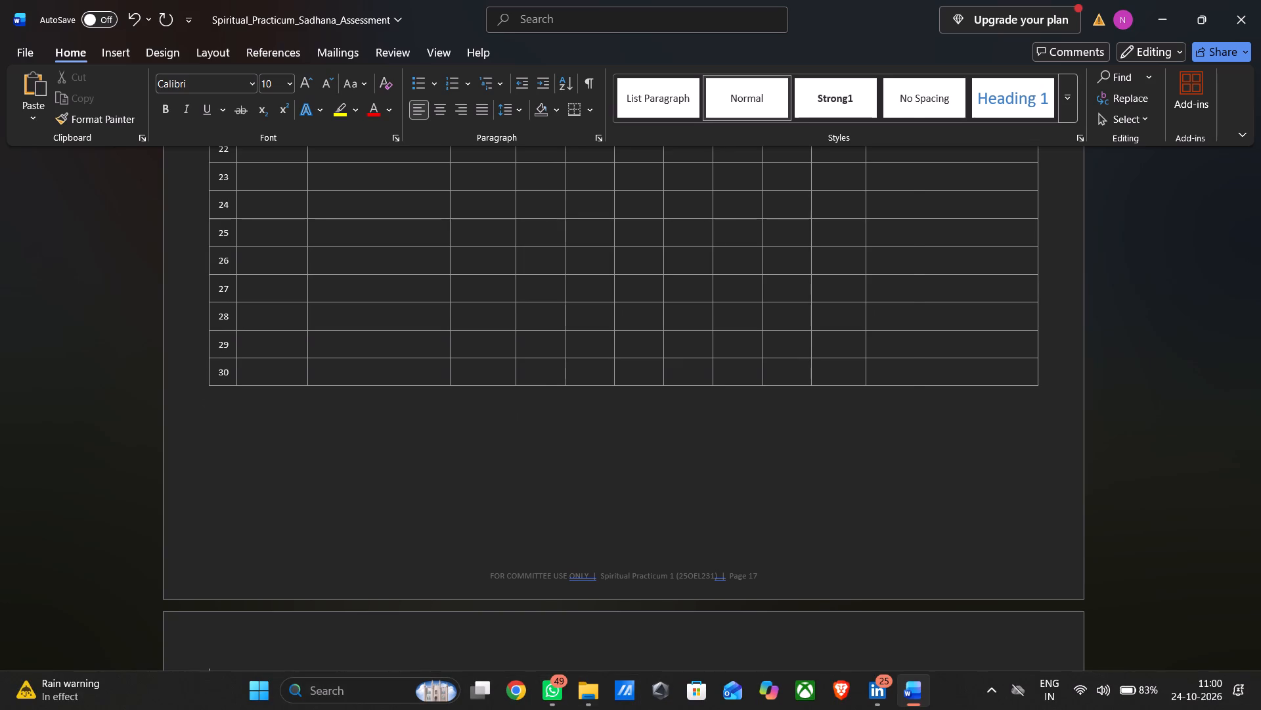
pyautogui.write('set')
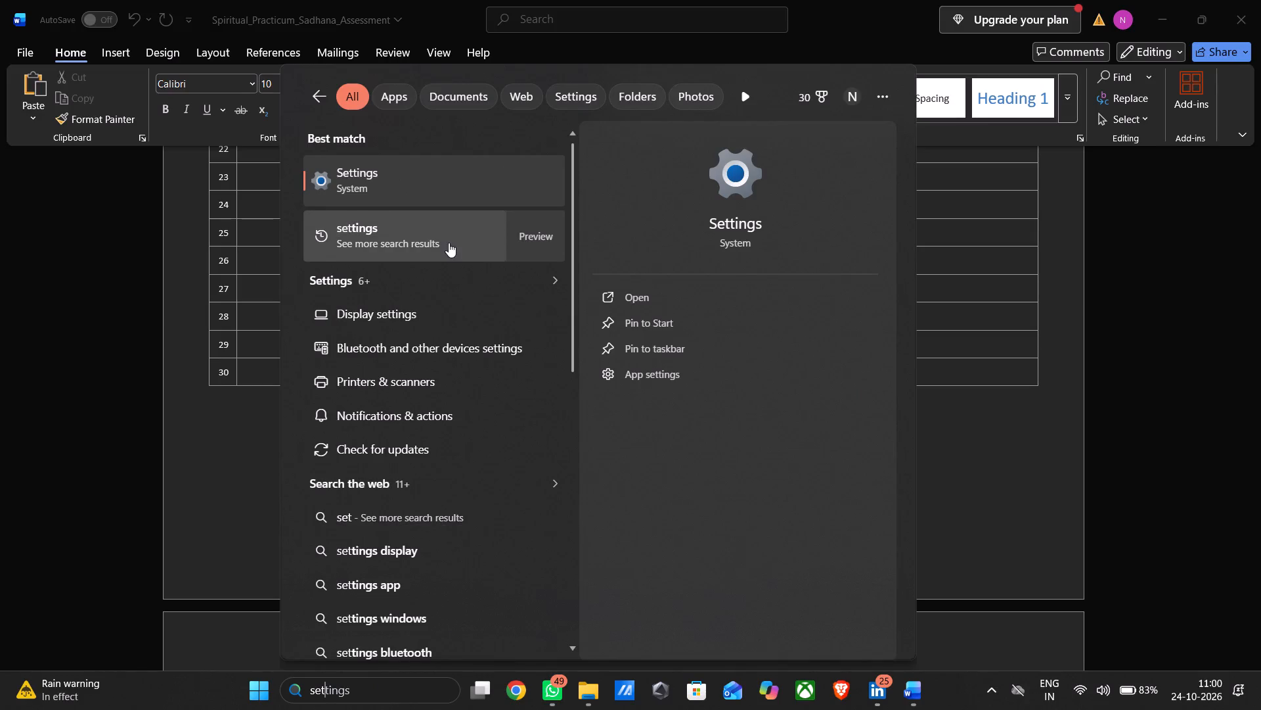
pyautogui.doubleClick(407, 177)
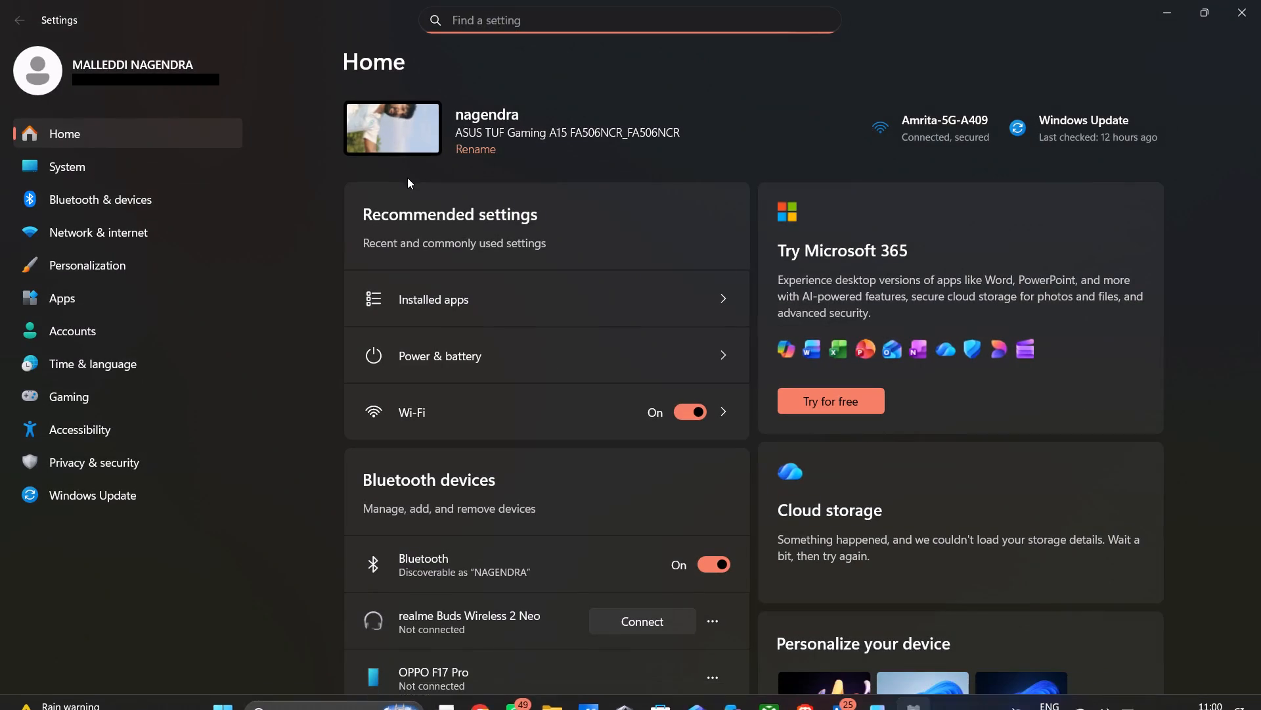
pyautogui.scroll(-2, 451, 376)
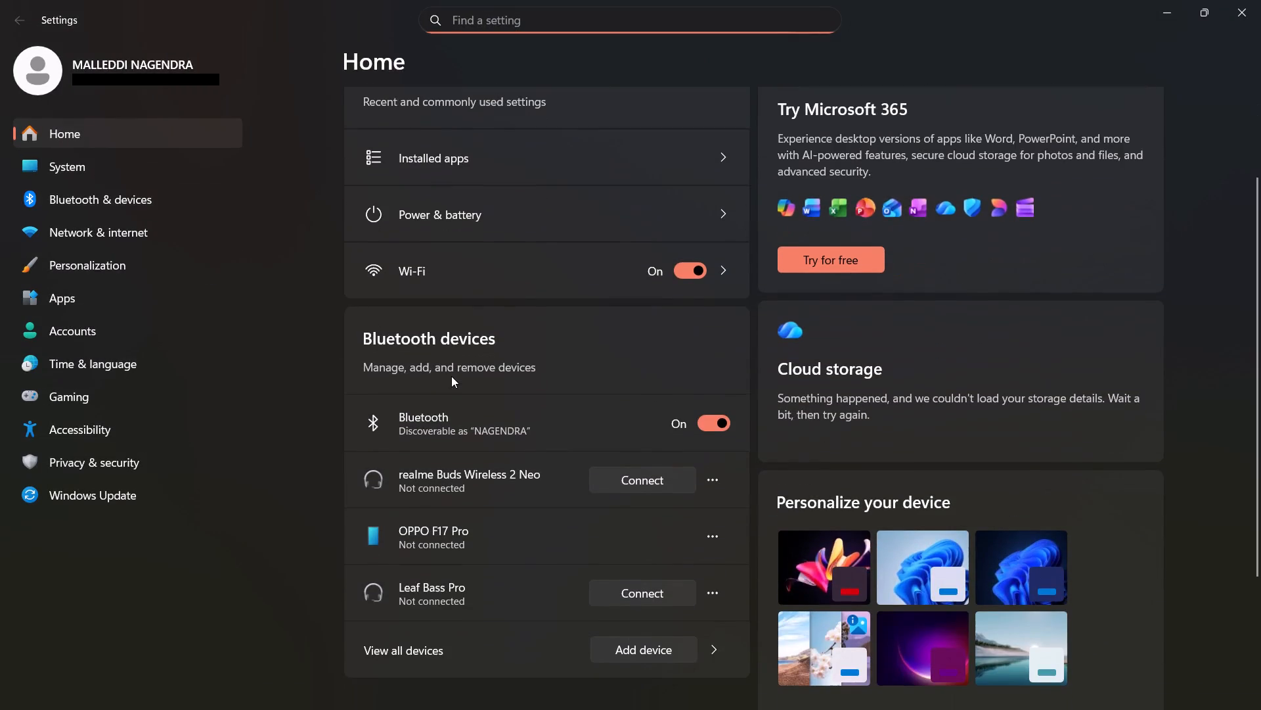
pyautogui.scroll(-1, 451, 376)
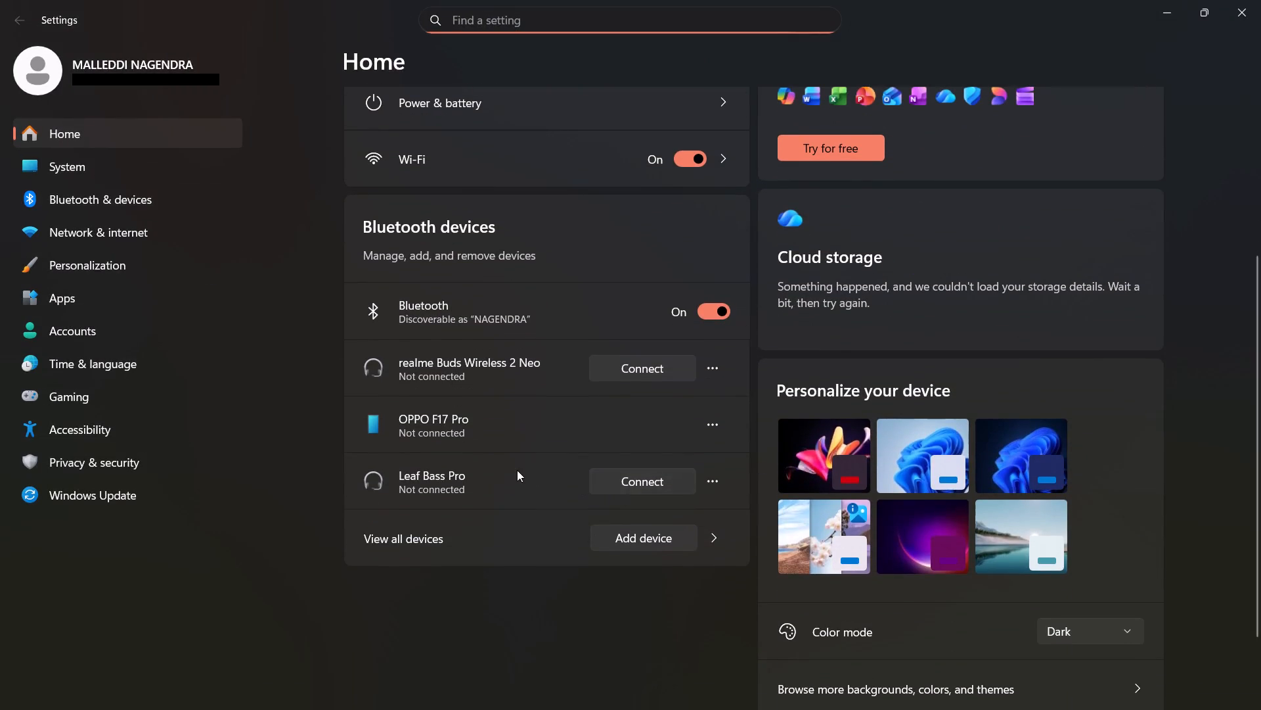
pyautogui.click(75, 252)
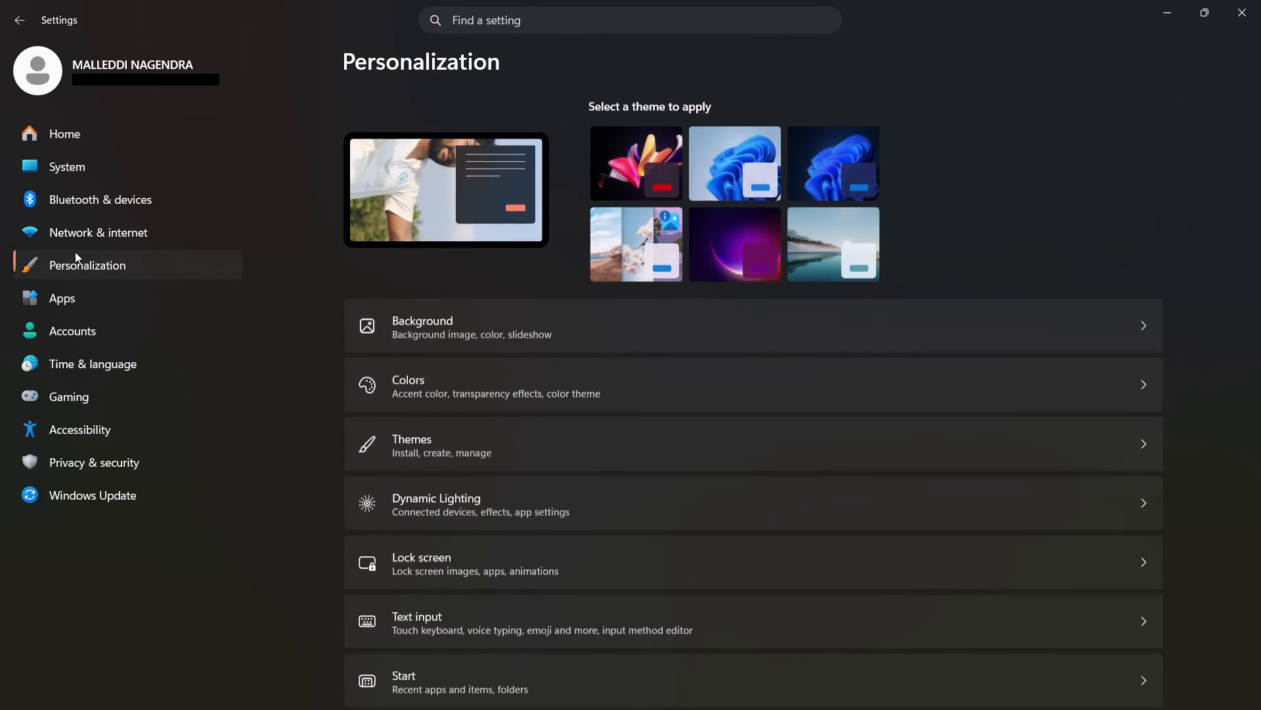
pyautogui.scroll(-4, 535, 415)
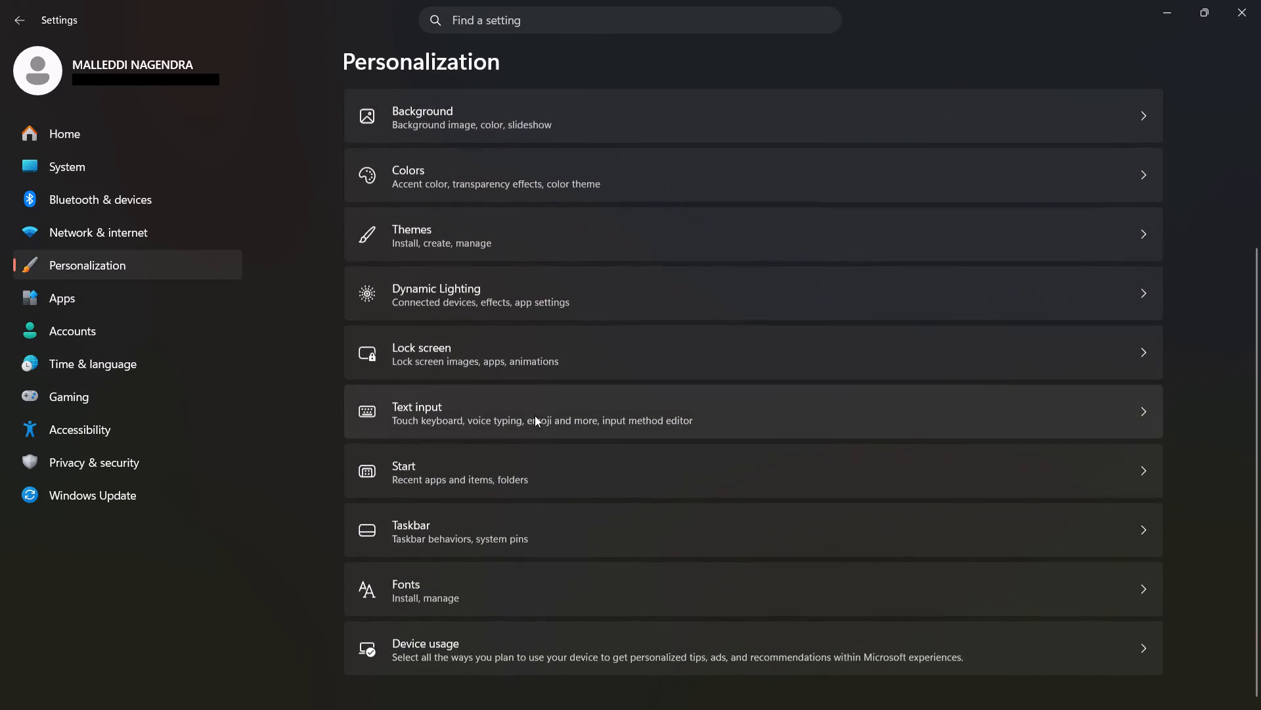
pyautogui.scroll(1, 535, 415)
pyautogui.click(644, 198)
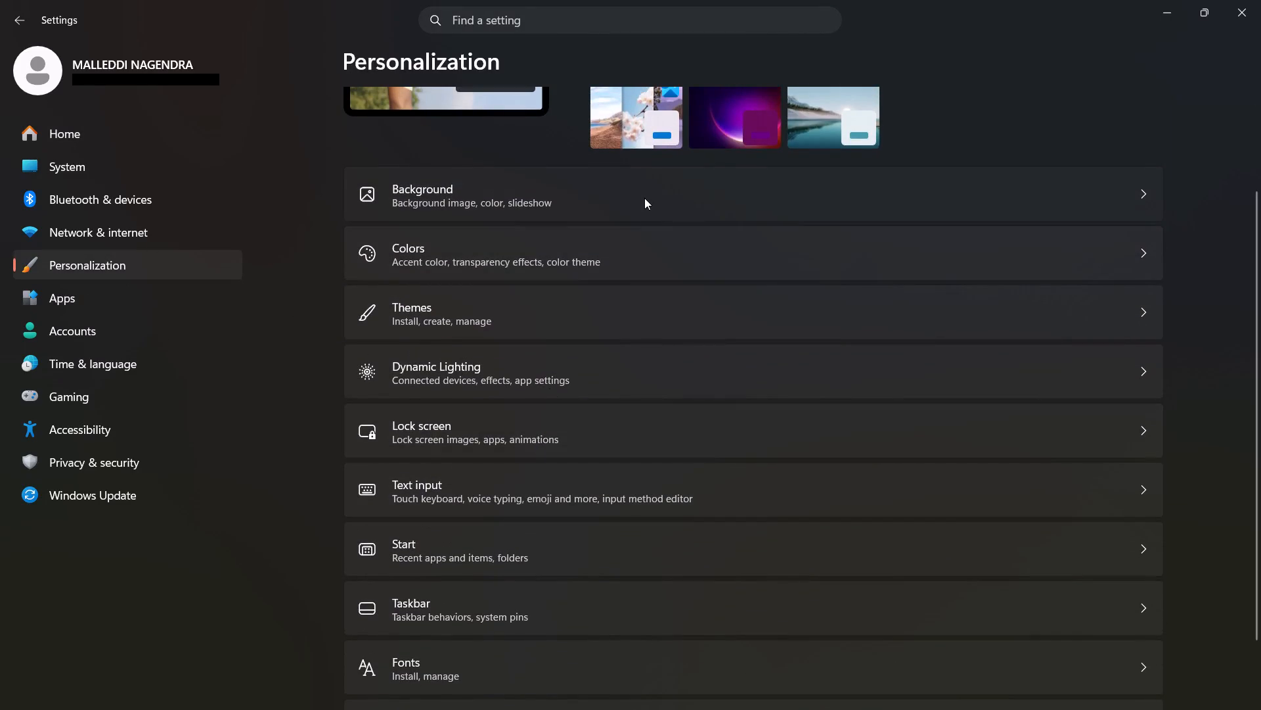
pyautogui.scroll(-1, 596, 360)
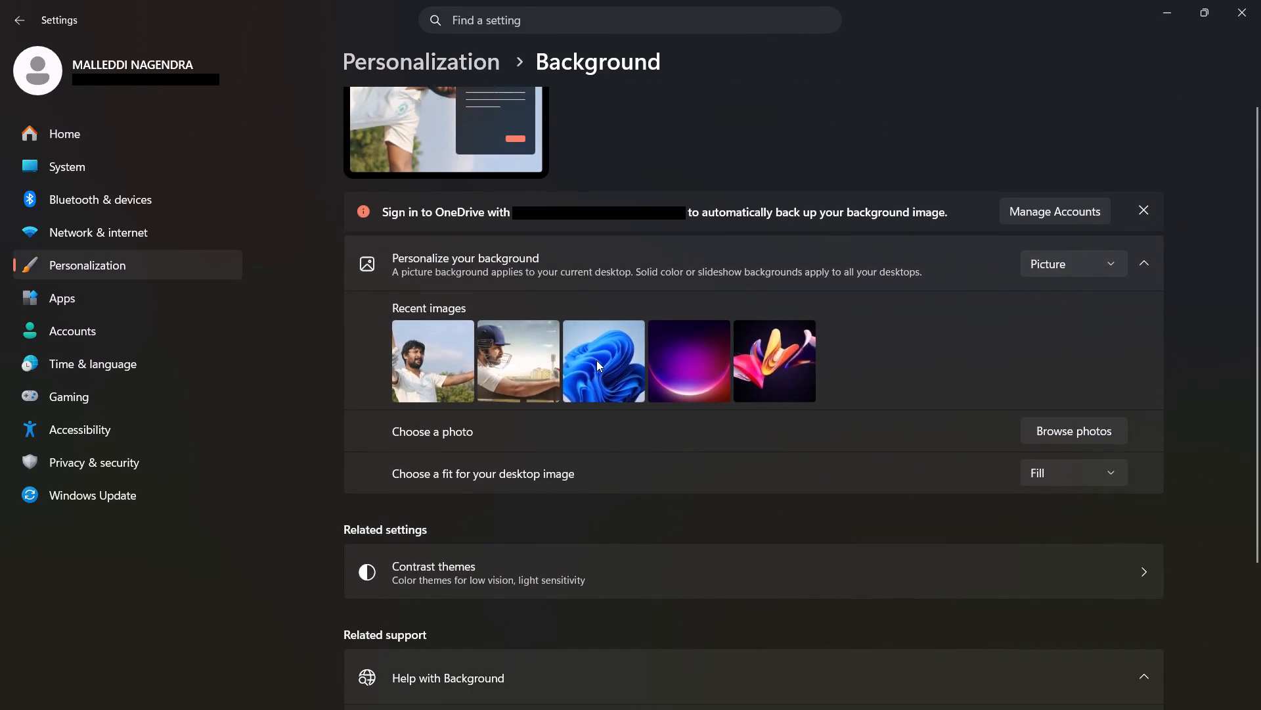
pyautogui.scroll(-5, 596, 360)
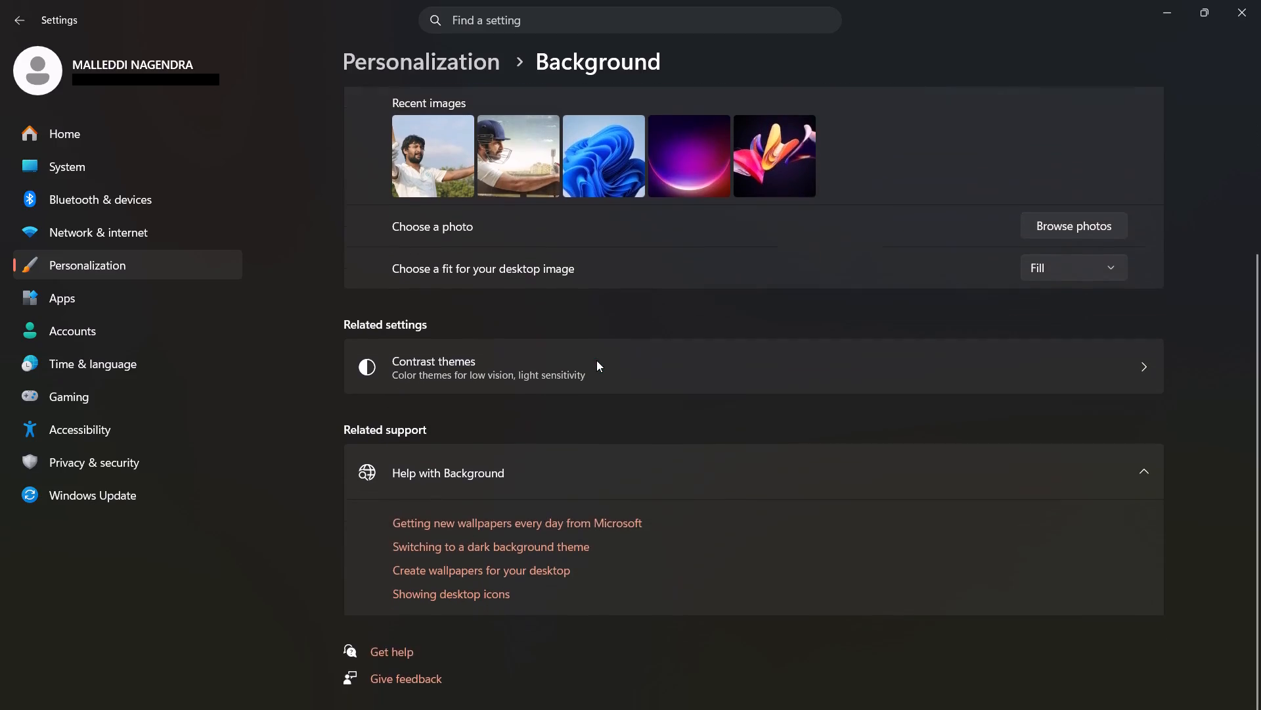
pyautogui.scroll(-1, 596, 360)
# Set the Windows color mode to Light from the Settings home page and close Settings.
pyautogui.click(70, 123)
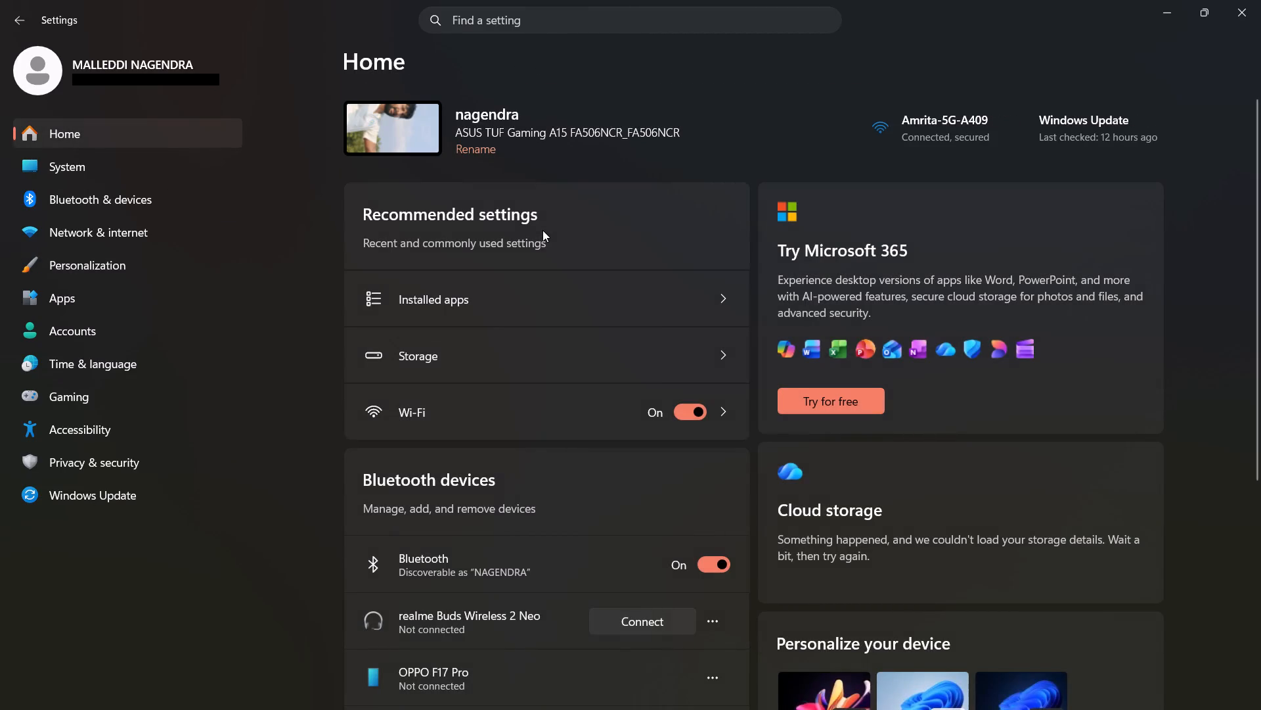
pyautogui.scroll(-2, 531, 443)
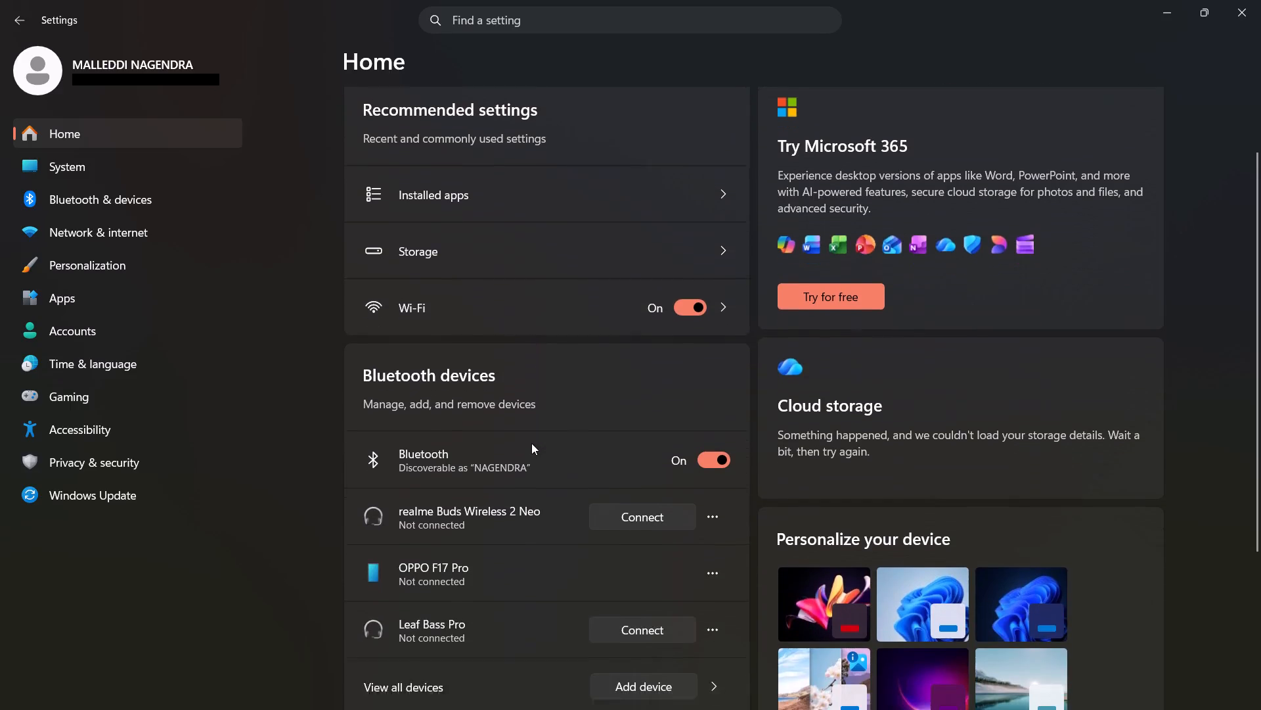
pyautogui.scroll(-3, 531, 443)
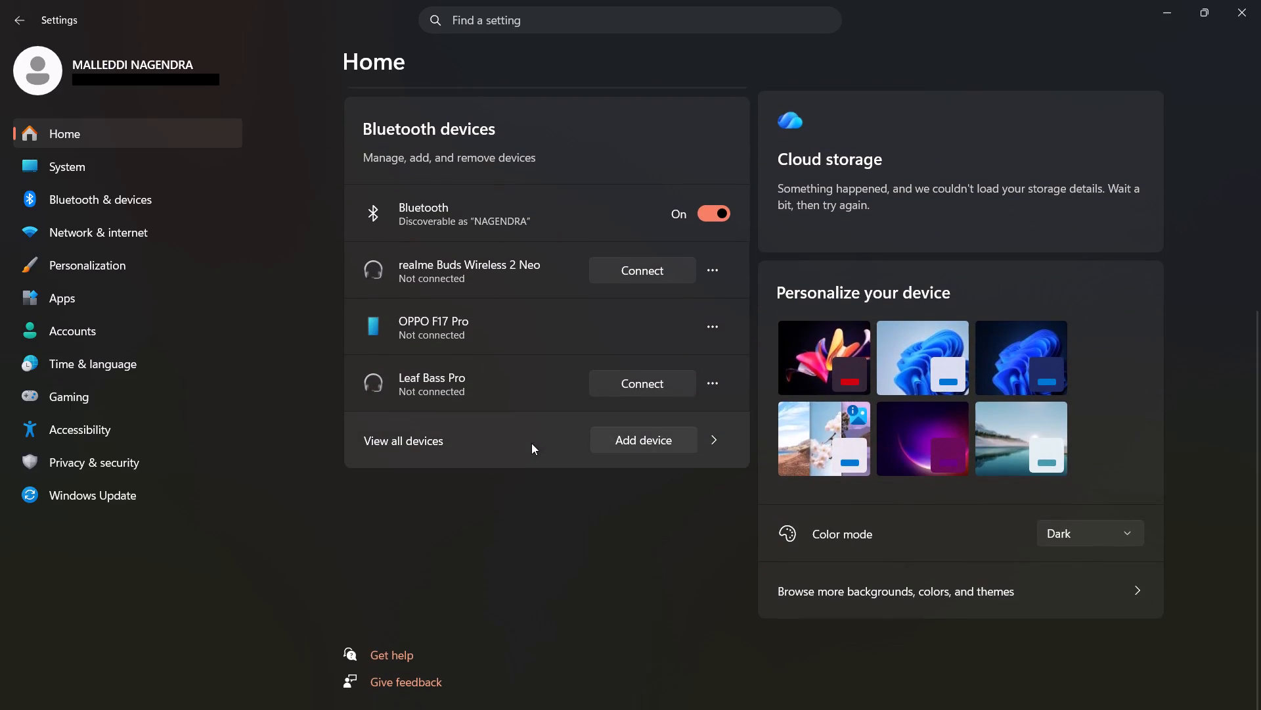
pyautogui.scroll(-2, 531, 443)
pyautogui.click(1104, 536)
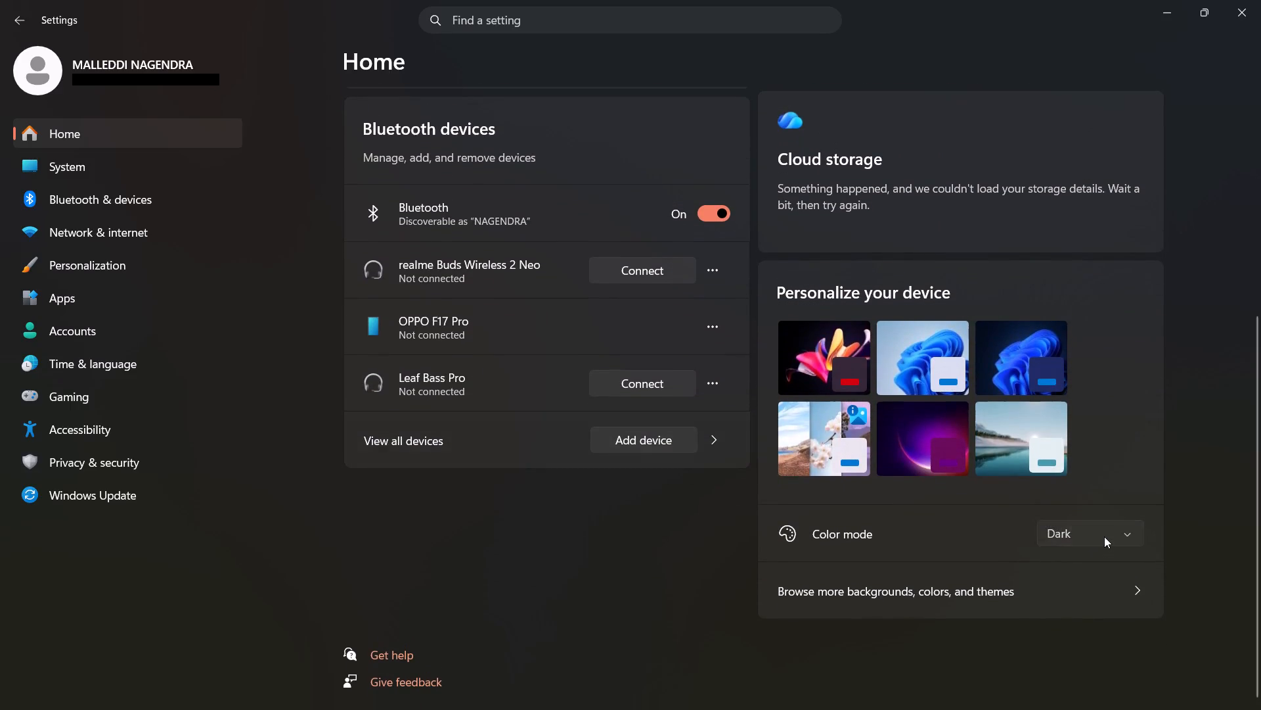
pyautogui.click(1084, 502)
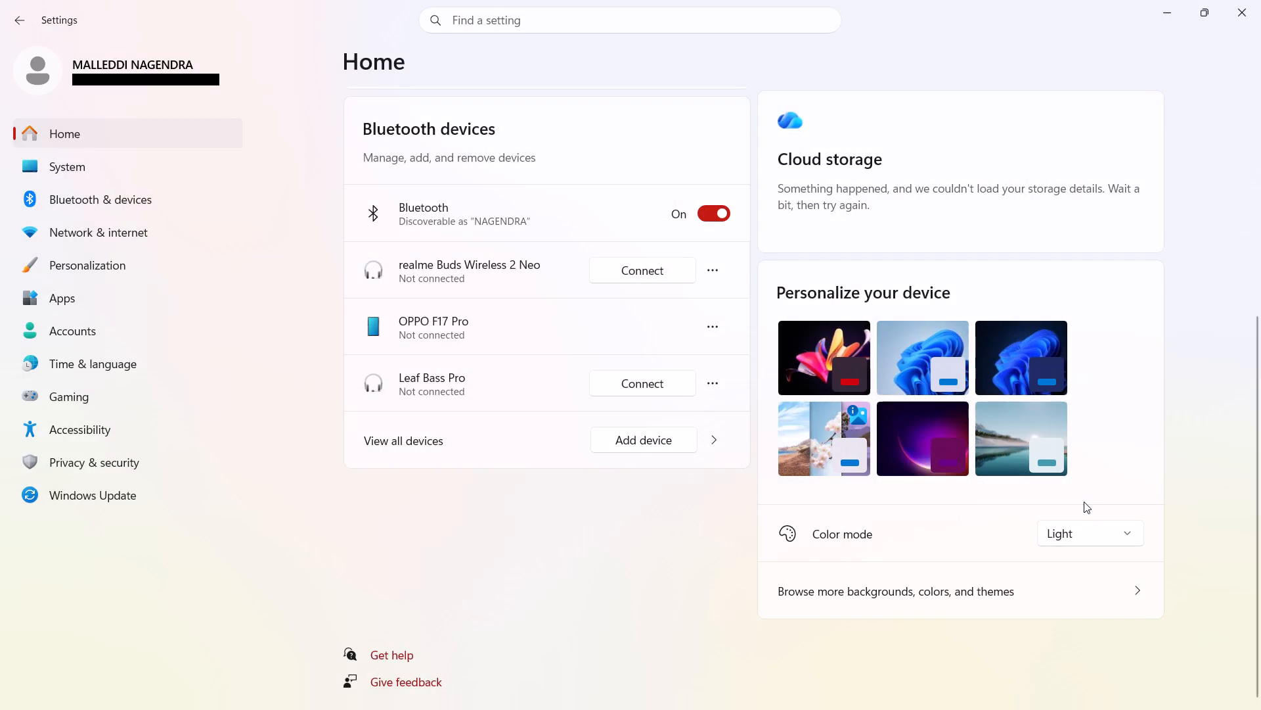
pyautogui.click(1249, 0)
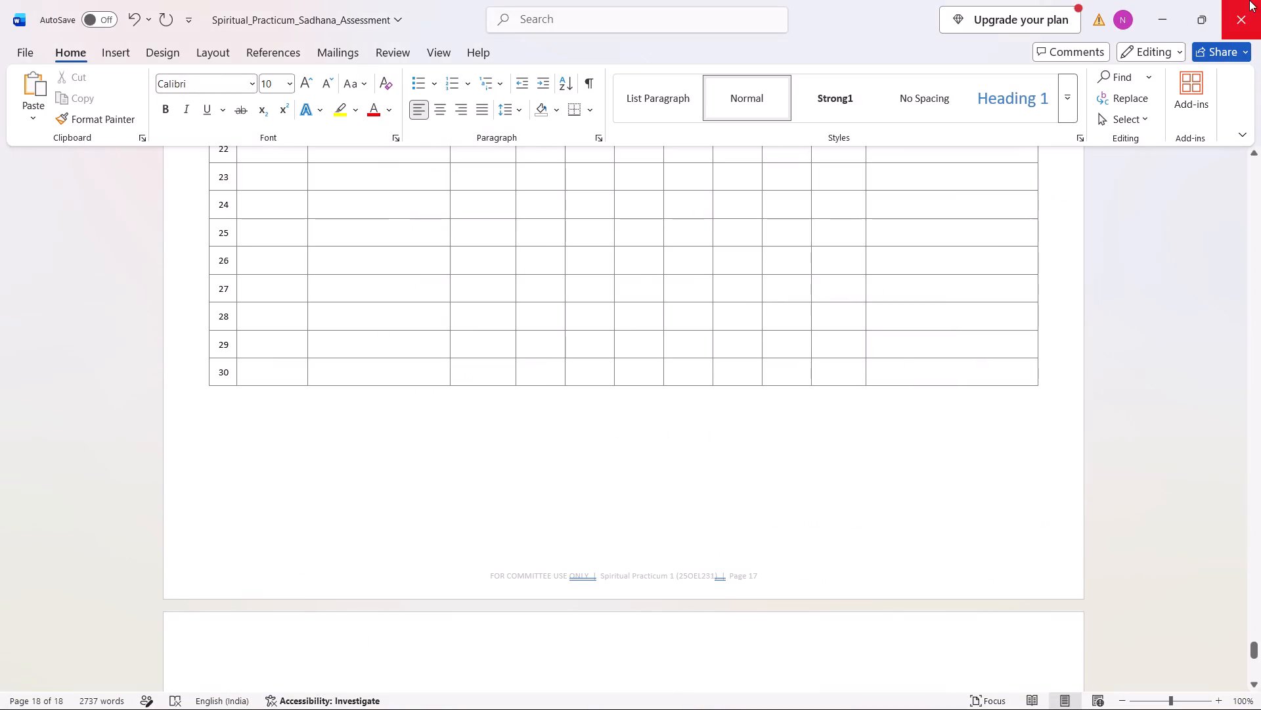
# Place the insertion point on Word's blank last page, switch to File Explorer's CN project folder and view photo 17.
pyautogui.scroll(-5, 812, 345)
pyautogui.scroll(2, 550, 266)
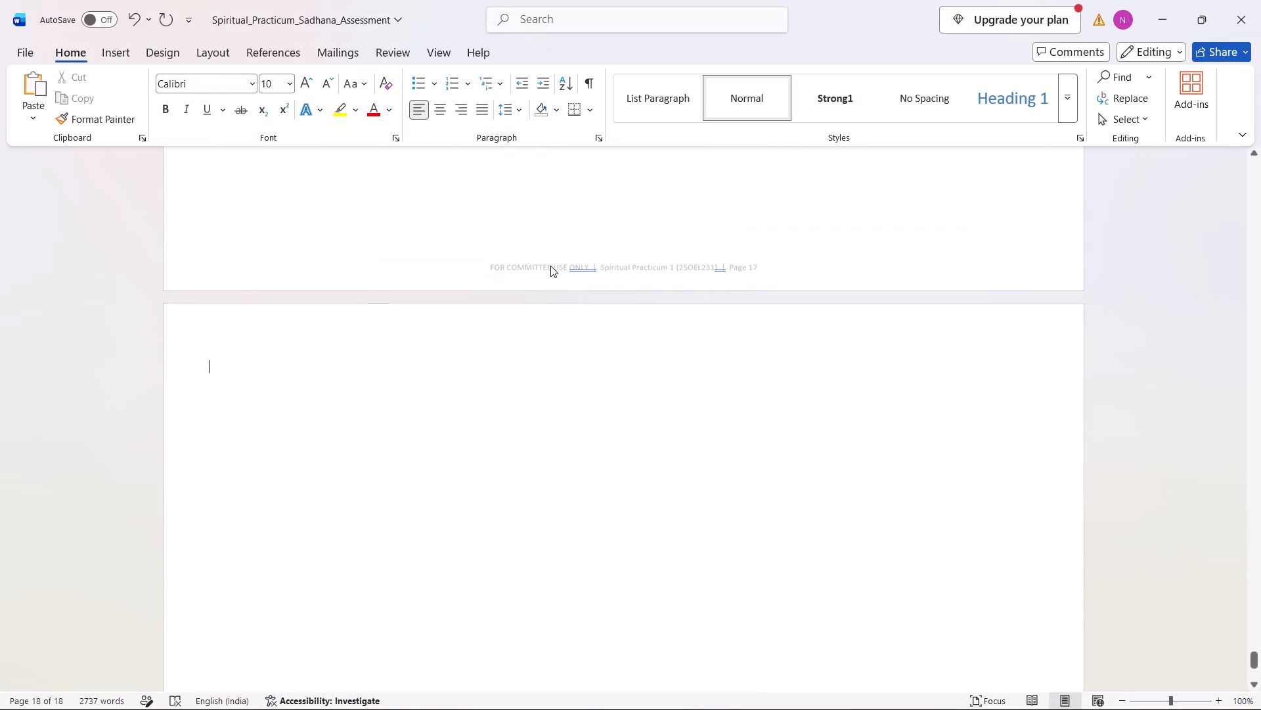
pyautogui.click(362, 343)
pyautogui.hotkey('alt', 'Tab')
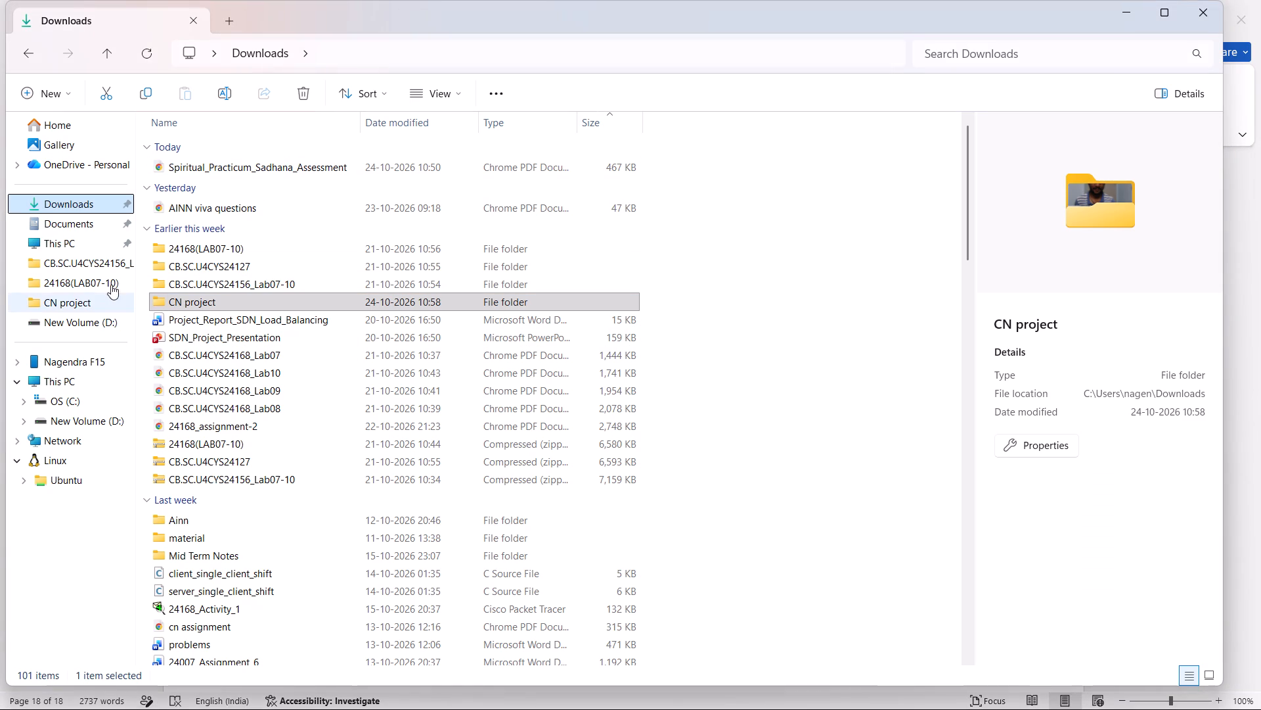
pyautogui.doubleClick(212, 298)
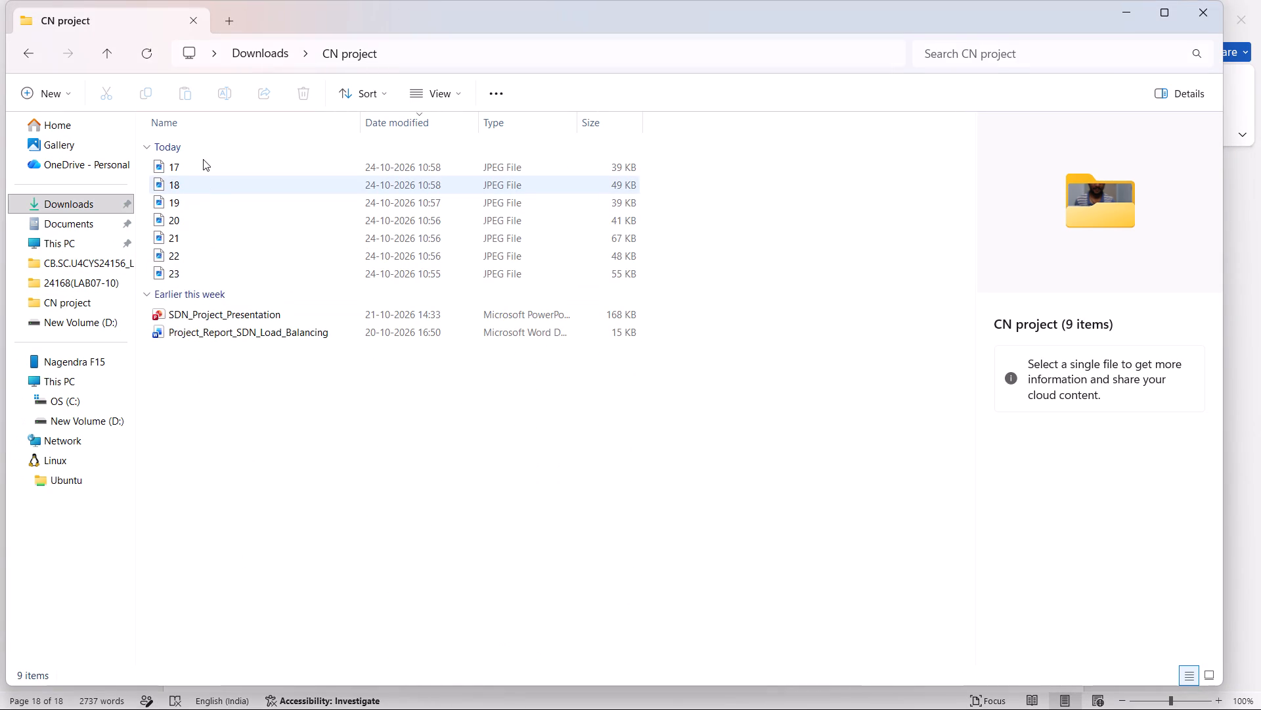
pyautogui.click(203, 159)
pyautogui.doubleClick(203, 159)
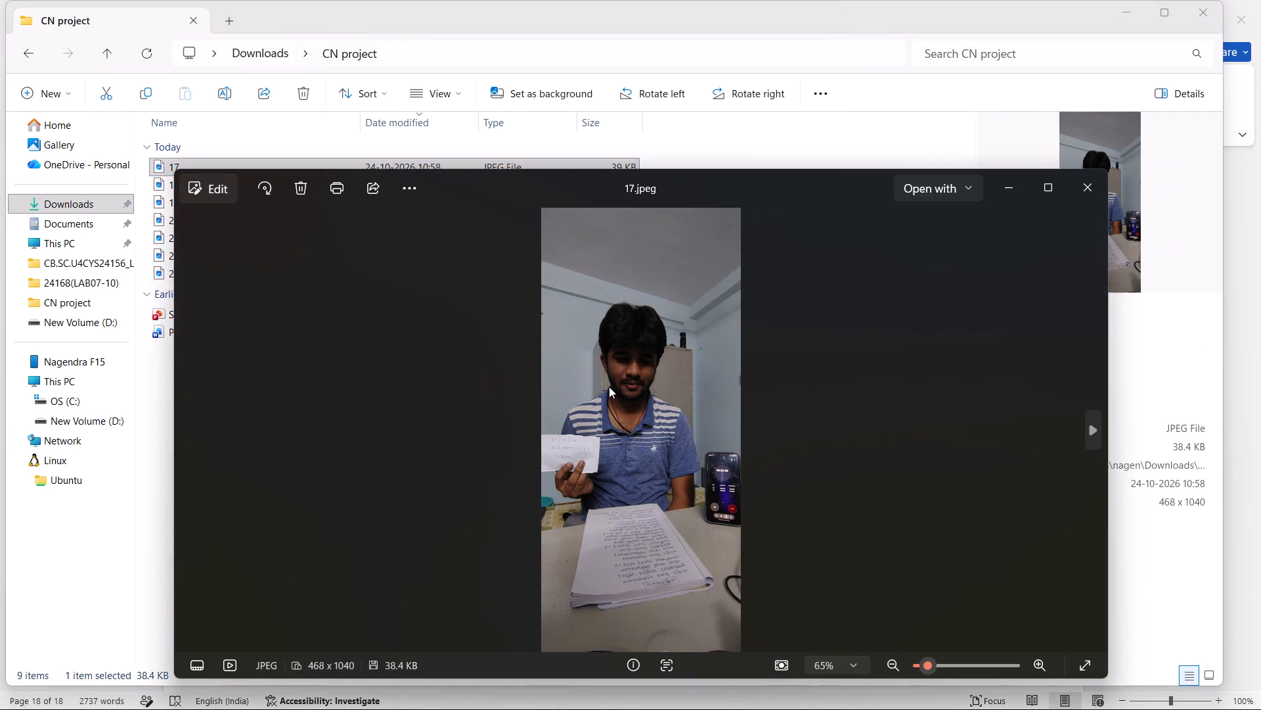
pyautogui.hotkey('alt', 'Tab')
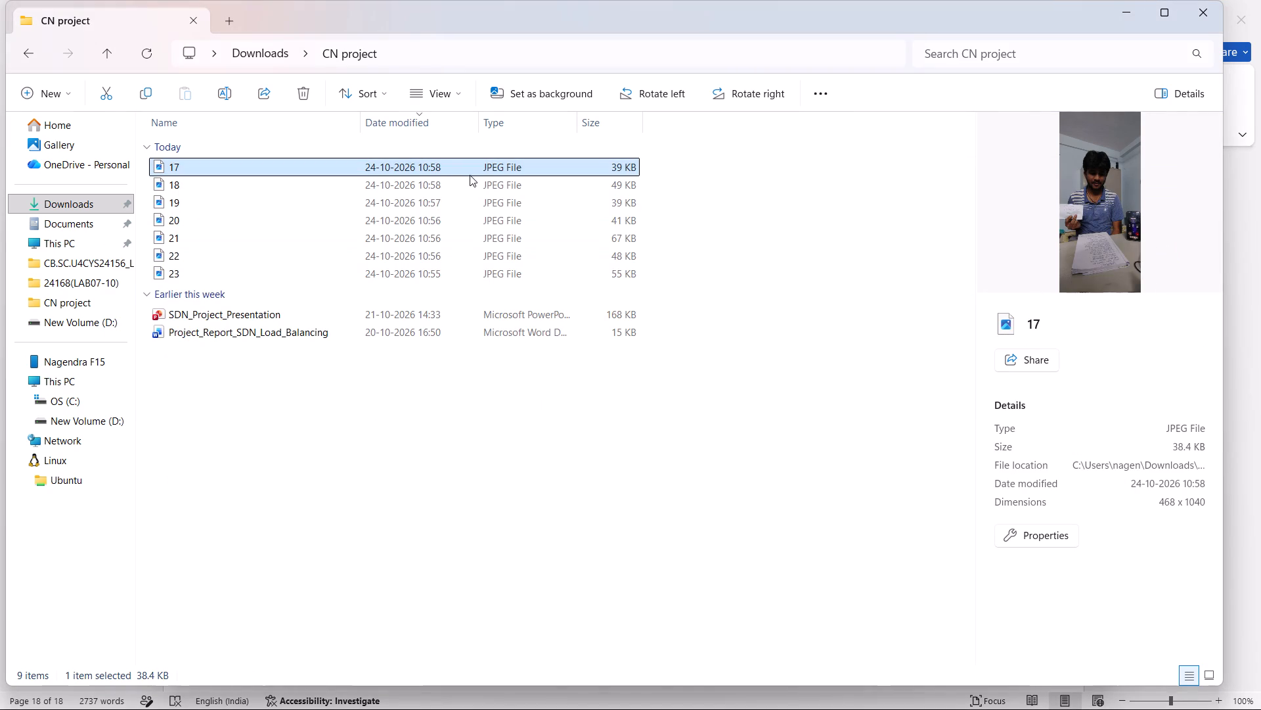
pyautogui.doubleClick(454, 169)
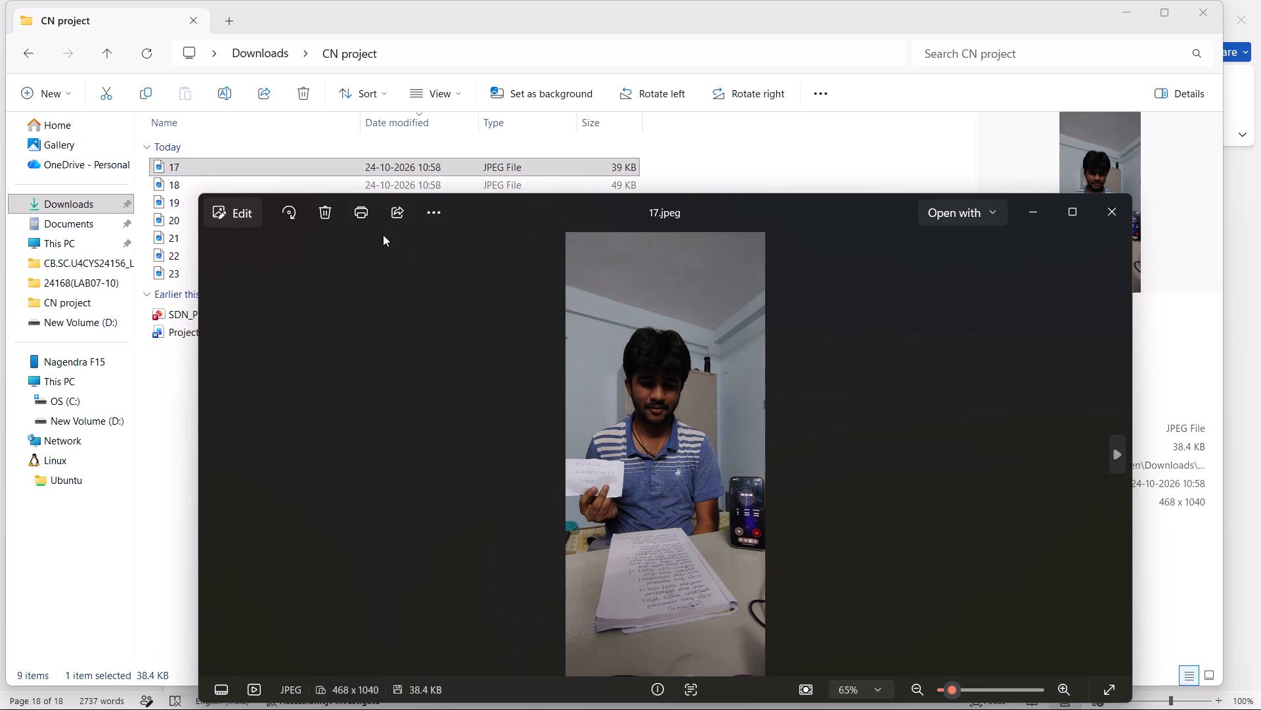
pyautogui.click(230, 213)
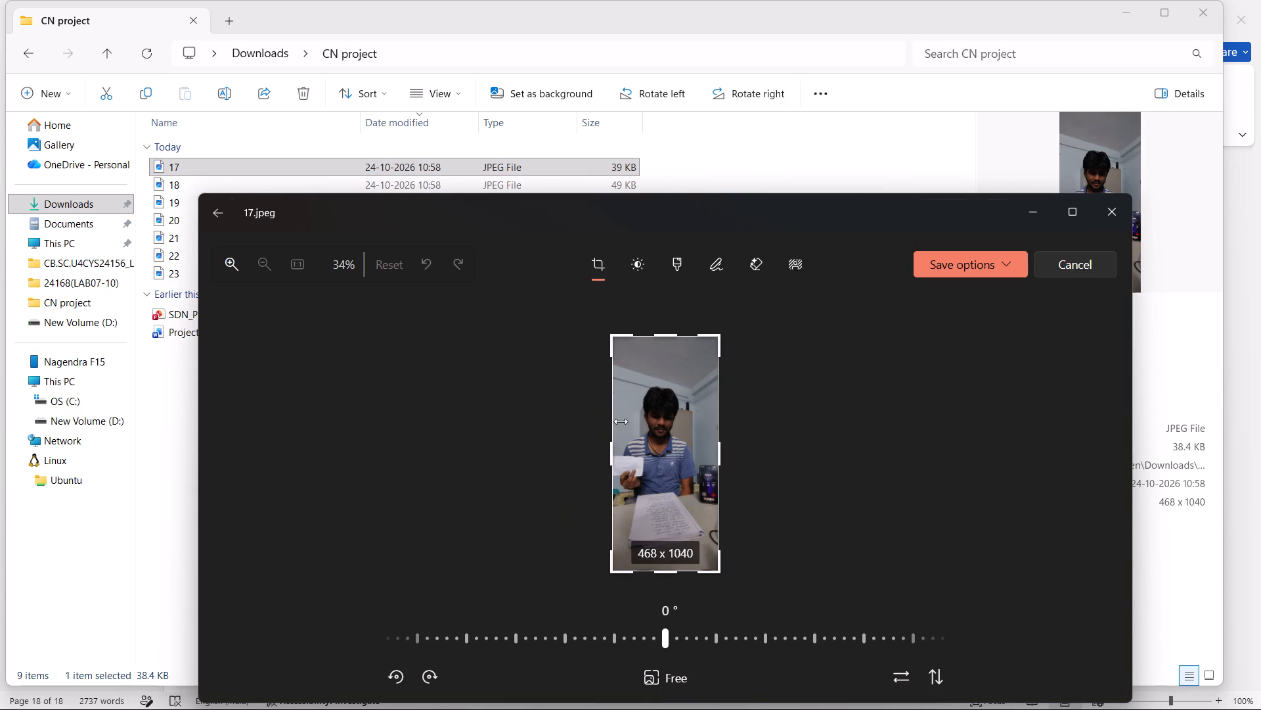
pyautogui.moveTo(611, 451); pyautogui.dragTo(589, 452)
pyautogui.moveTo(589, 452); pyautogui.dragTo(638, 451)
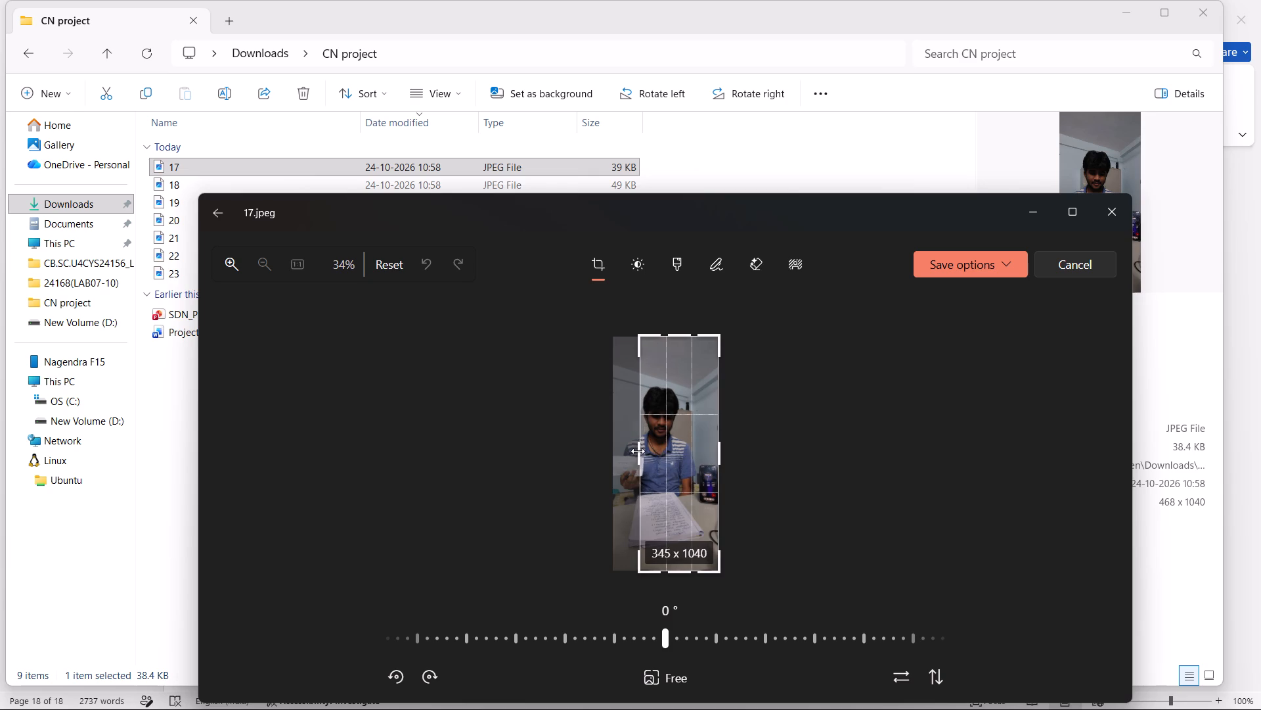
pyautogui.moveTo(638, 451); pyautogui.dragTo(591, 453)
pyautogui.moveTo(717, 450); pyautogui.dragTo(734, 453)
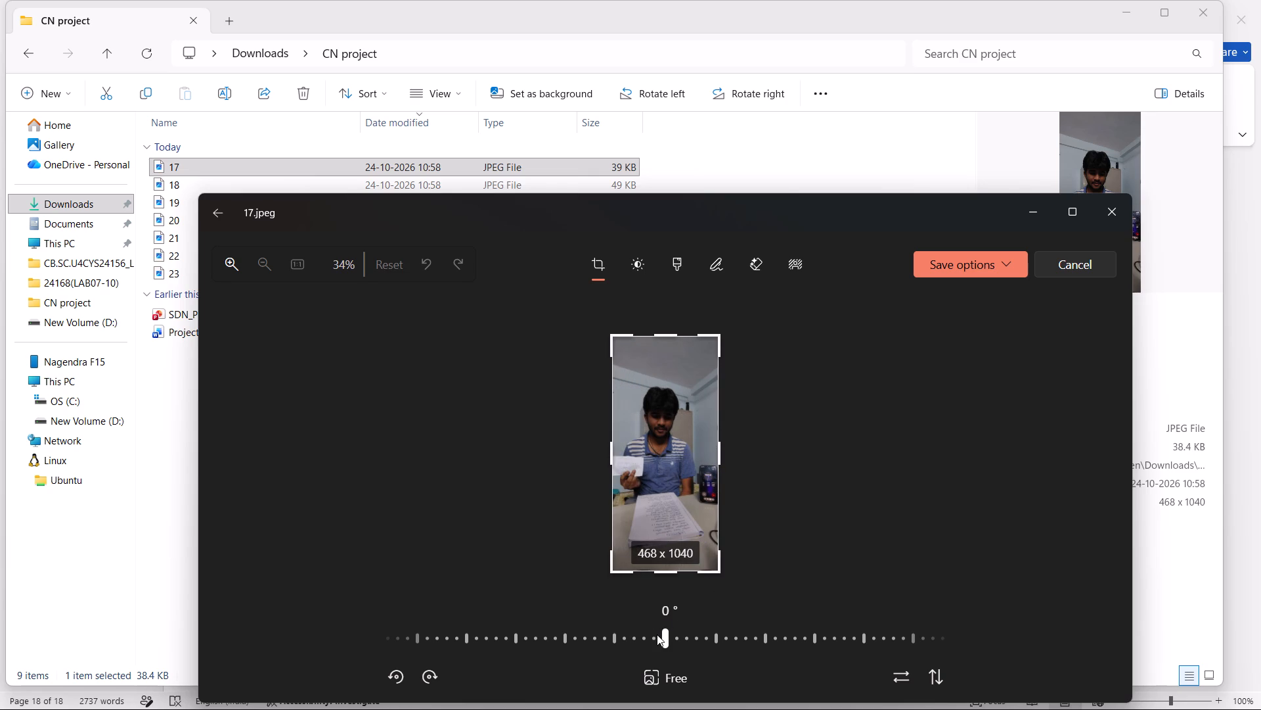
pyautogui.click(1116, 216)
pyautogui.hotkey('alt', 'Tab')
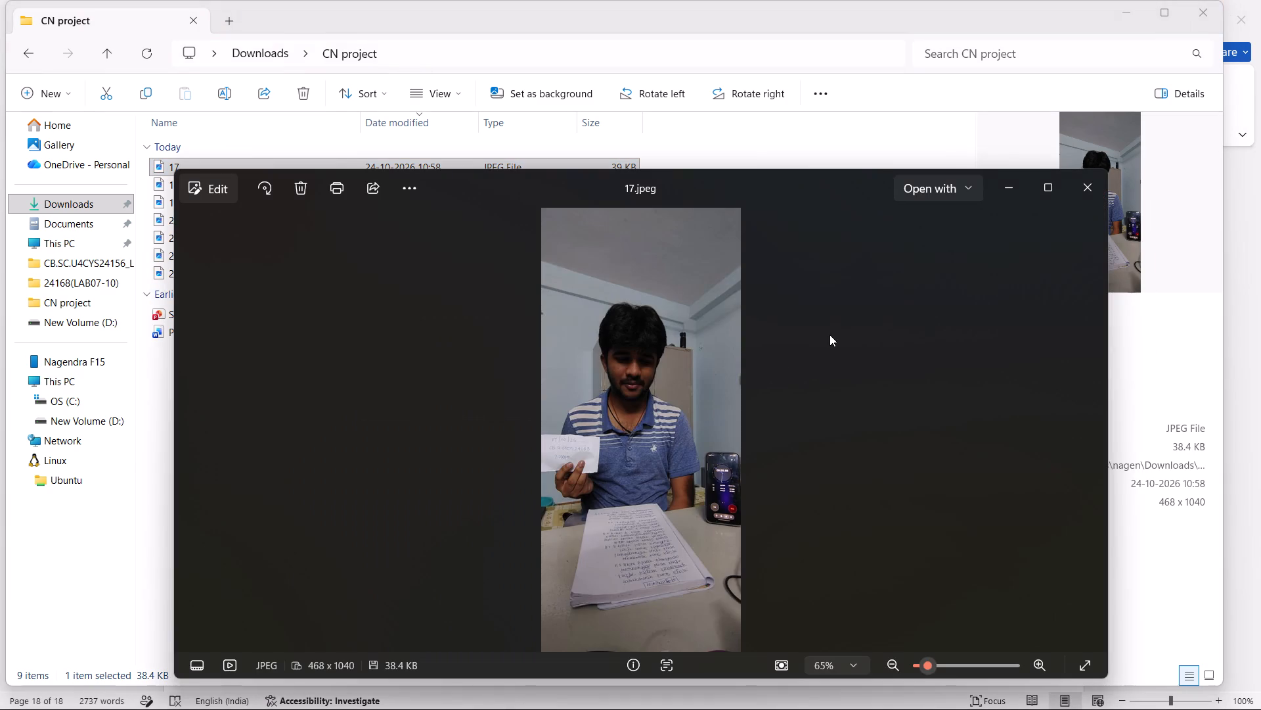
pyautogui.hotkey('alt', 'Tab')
# Copy photo 17 from the CN project folder and paste it onto the blank page 18 of the Word document.
pyautogui.rightClick(305, 162)
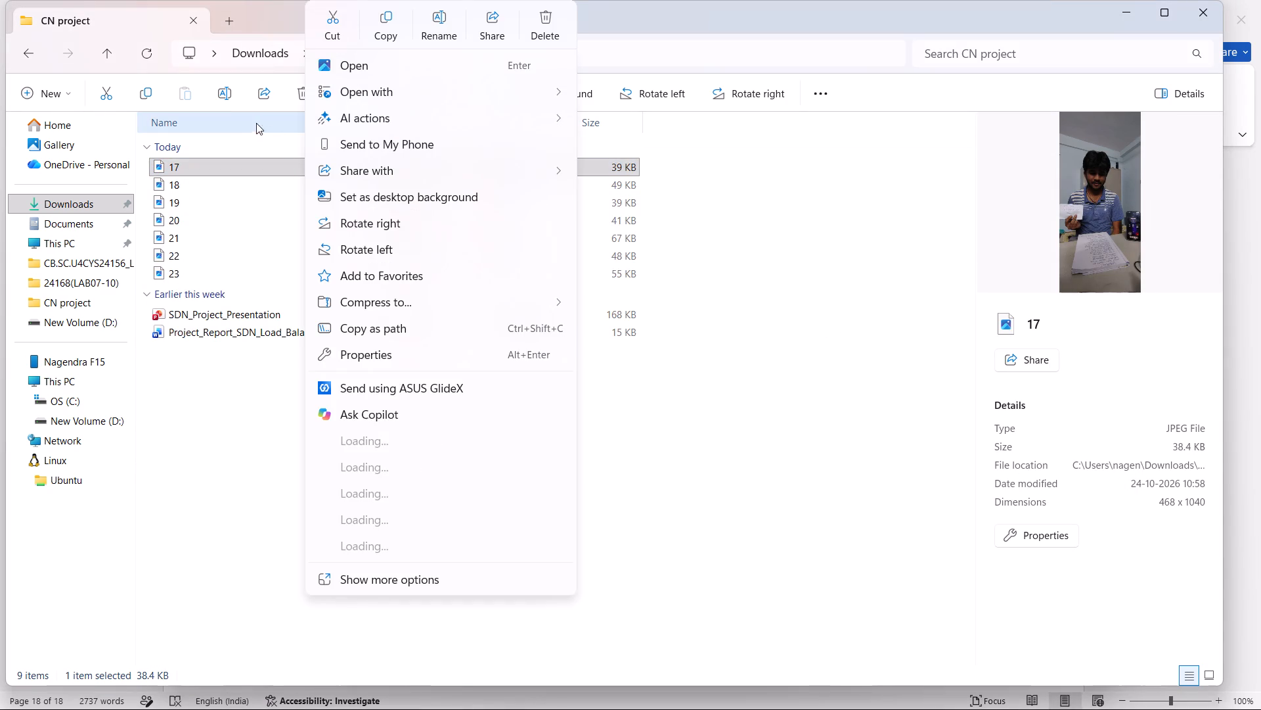
pyautogui.click(390, 14)
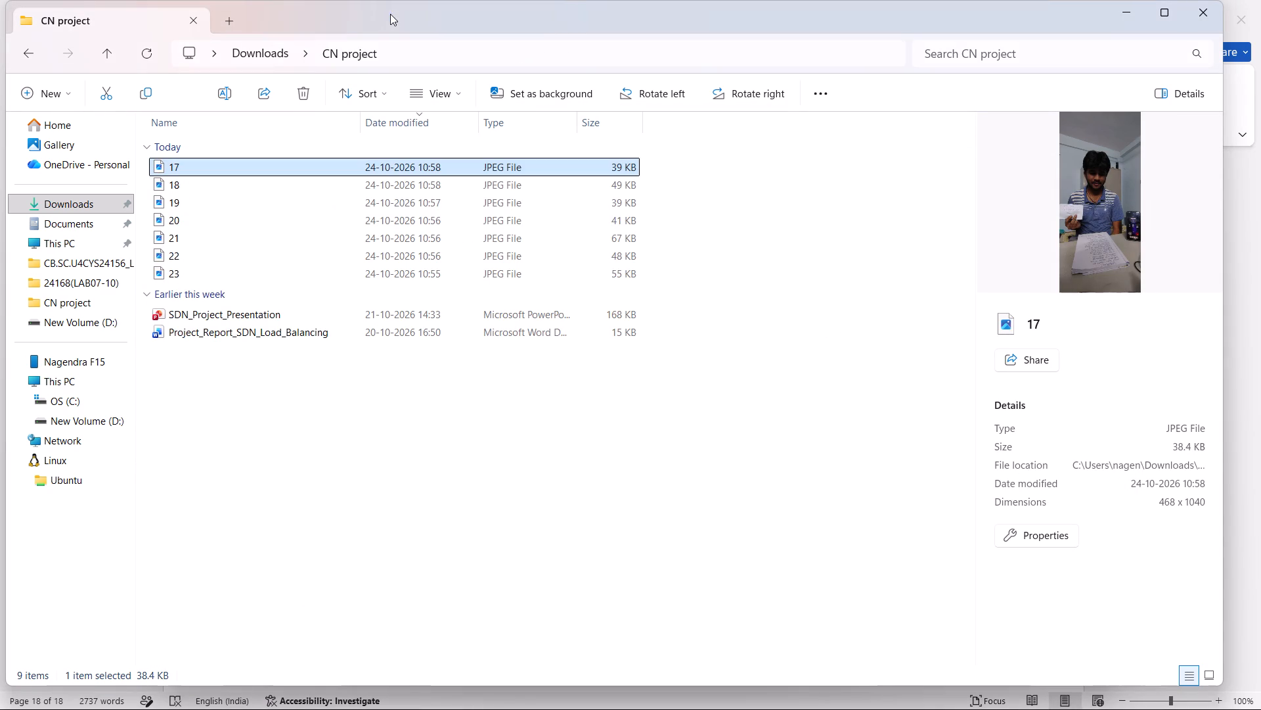
pyautogui.hotkey('alt', 'Tab')
pyautogui.hotkey('alt', 'Tab')
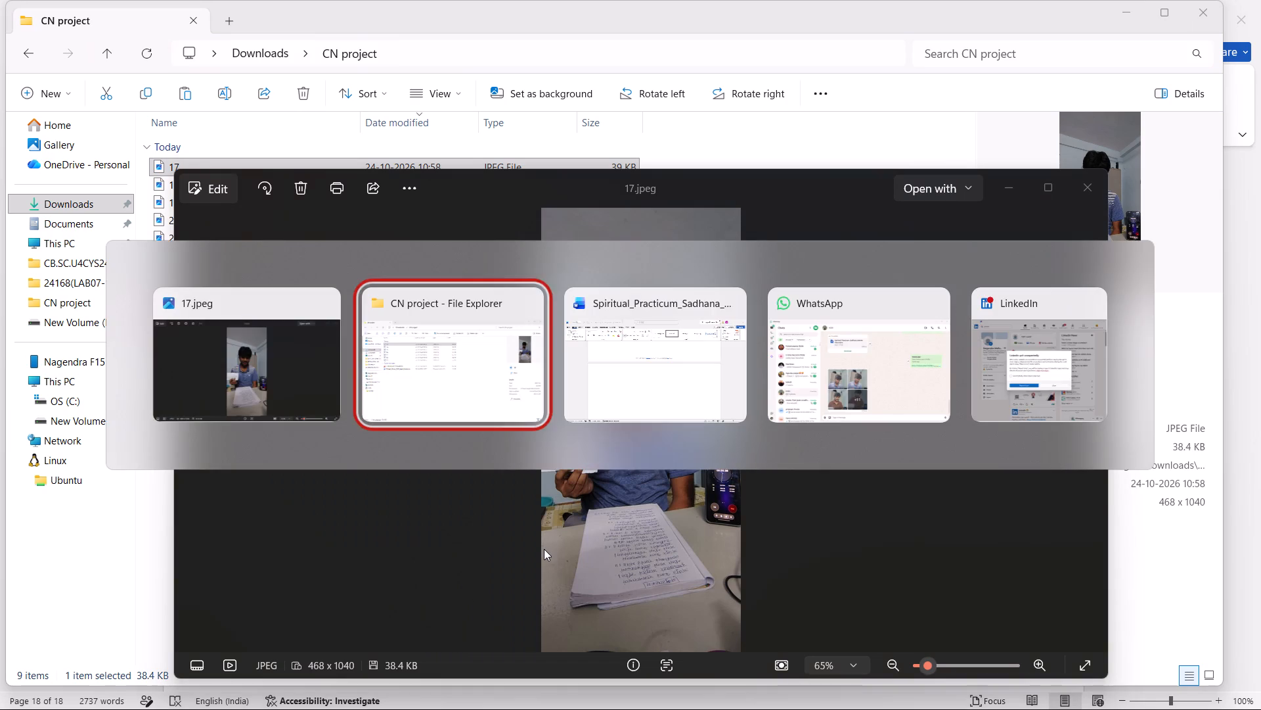
pyautogui.hotkey('alt', 'Tab')
pyautogui.hotkey('ctrl', 'v')
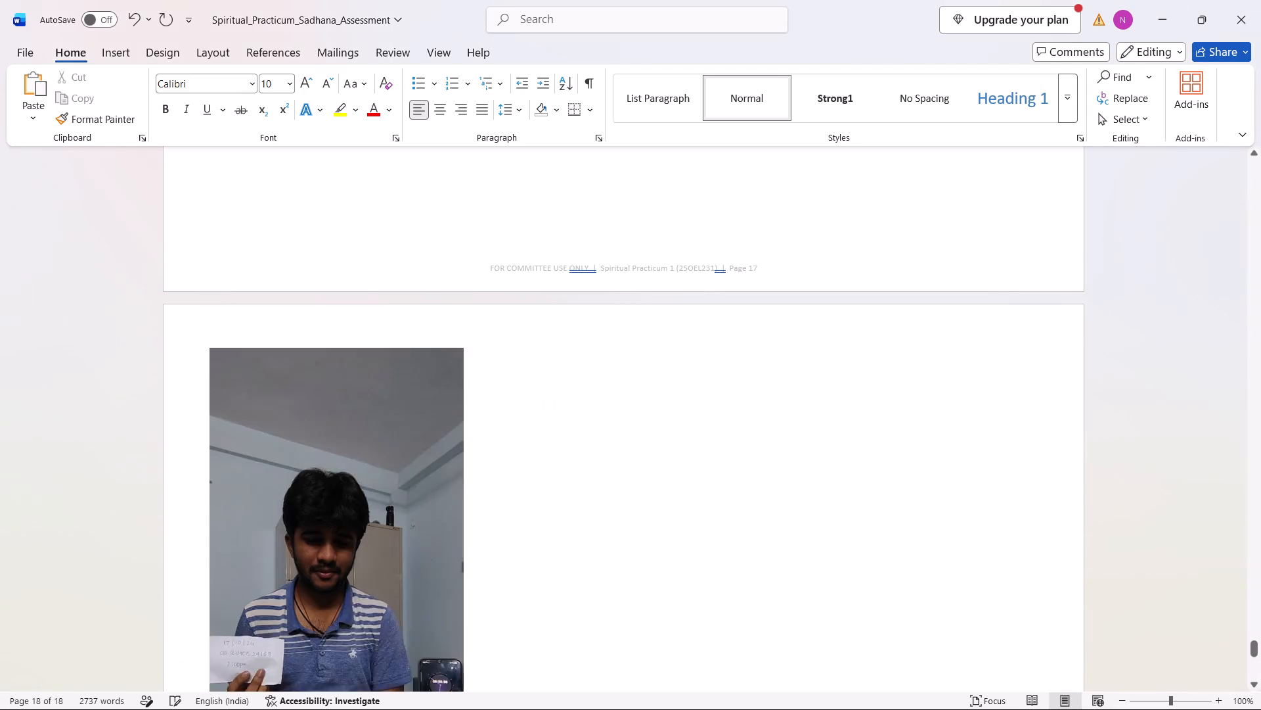
# Shrink the pasted photo 17 on page 18 to about half the page height, stretch it slightly wider, and place the insertion point beside it.
pyautogui.scroll(1, 382, 511)
pyautogui.click(382, 511)
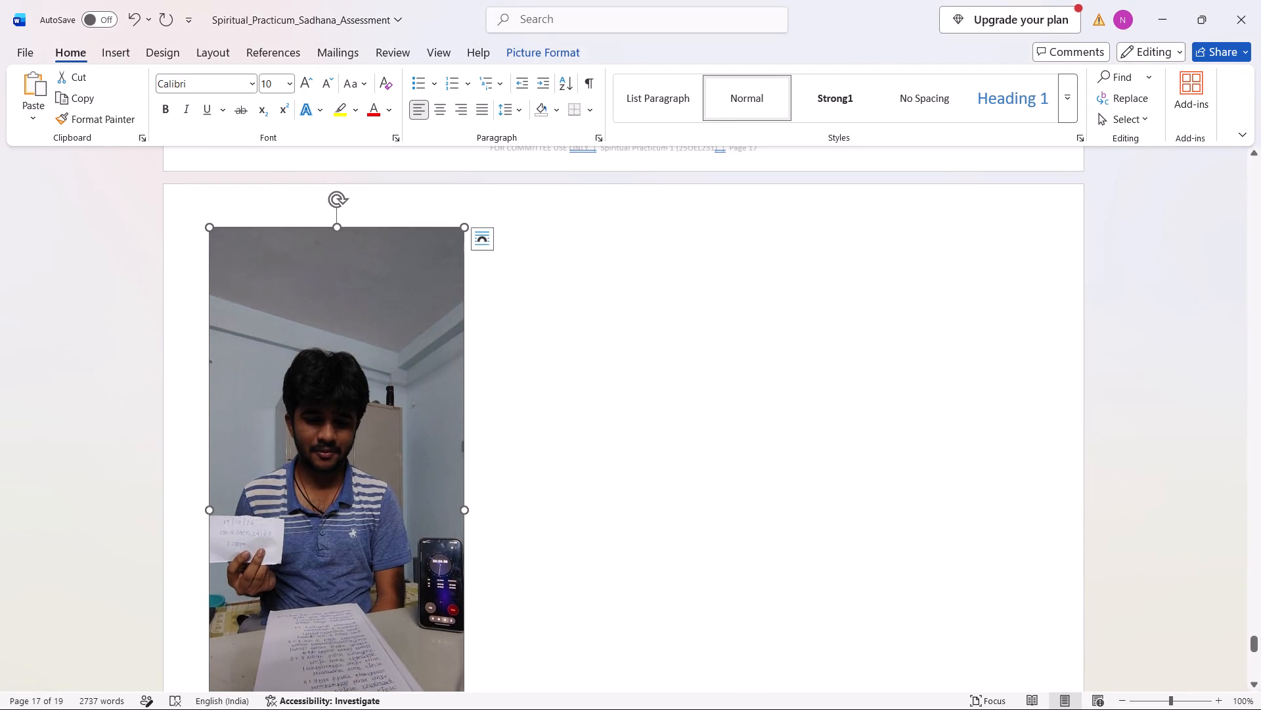
pyautogui.scroll(-1, 382, 511)
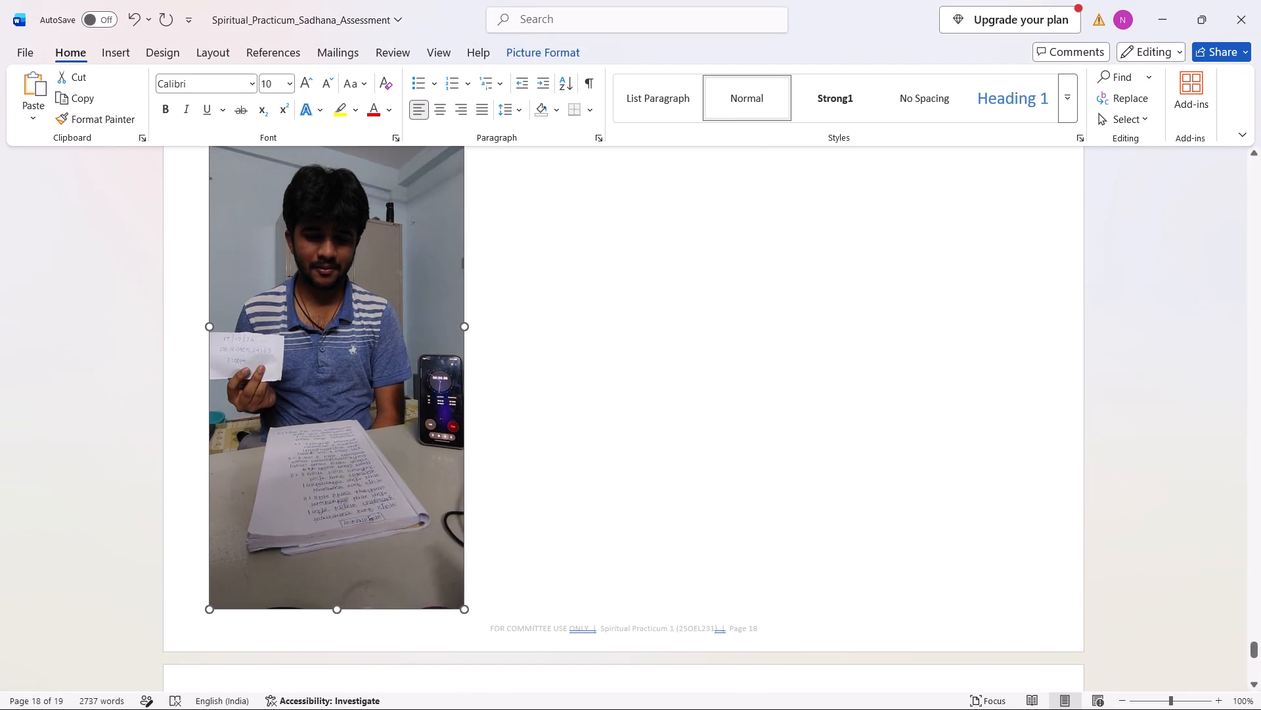
pyautogui.scroll(1, 382, 511)
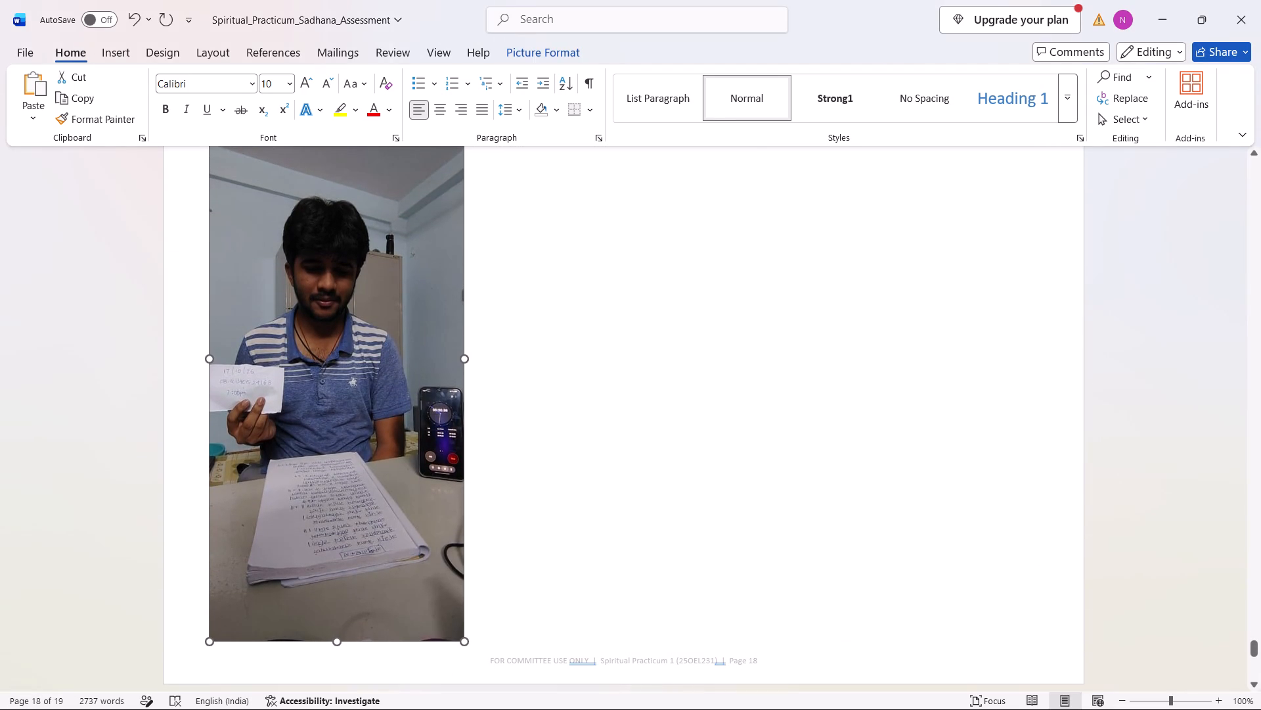
pyautogui.scroll(-2, 473, 592)
pyautogui.scroll(2, 473, 592)
pyautogui.scroll(-2, 473, 592)
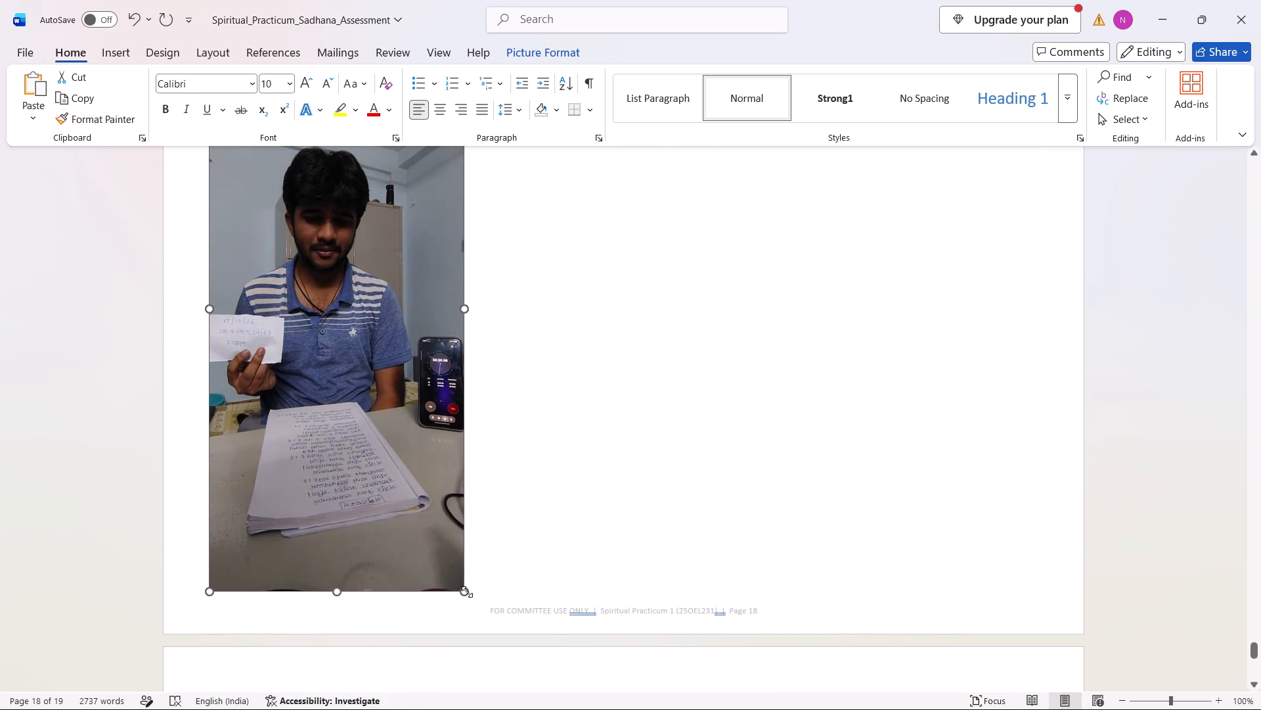
pyautogui.moveTo(467, 592); pyautogui.dragTo(408, 304)
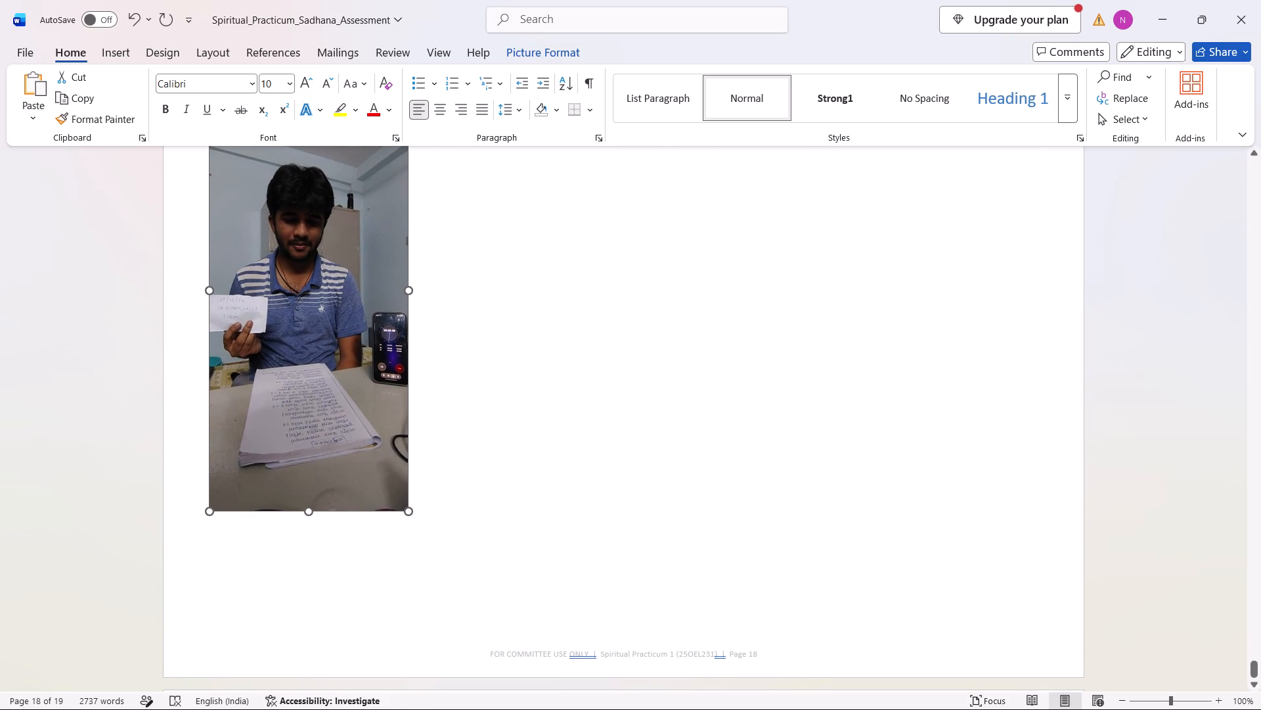
pyautogui.moveTo(408, 304); pyautogui.dragTo(408, 287)
pyautogui.scroll(1, 513, 385)
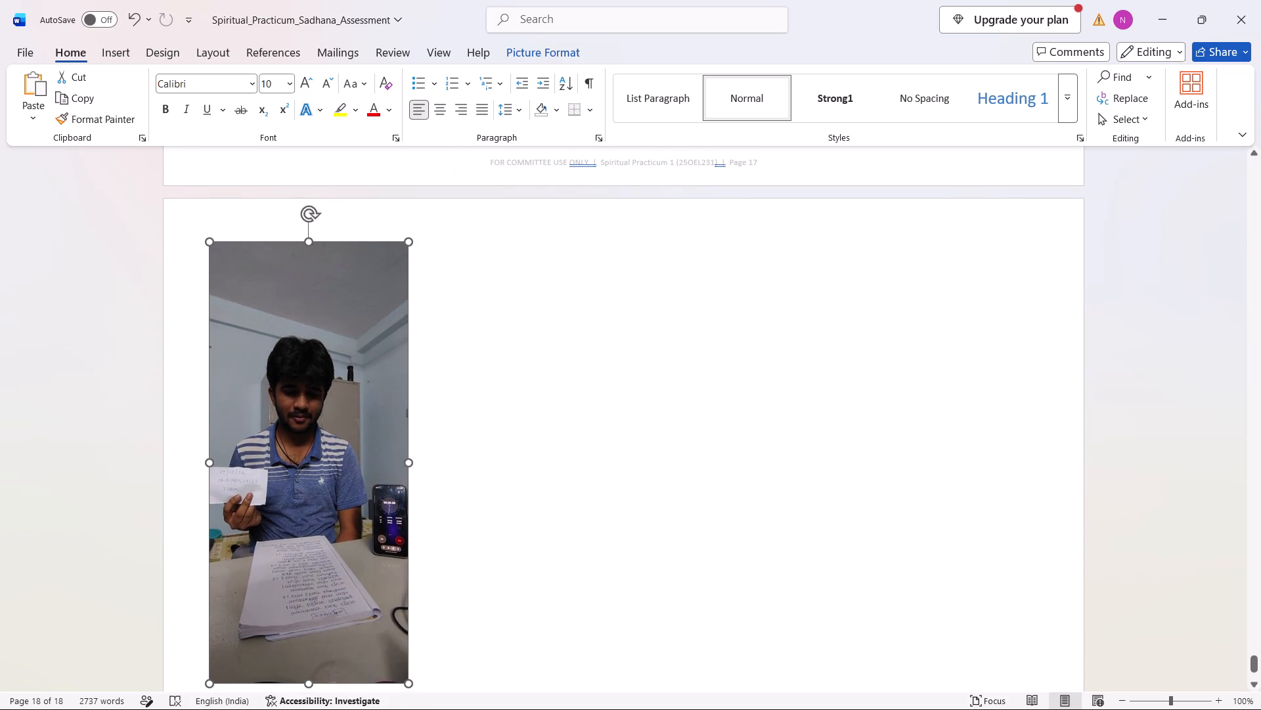
pyautogui.scroll(-1, 343, 539)
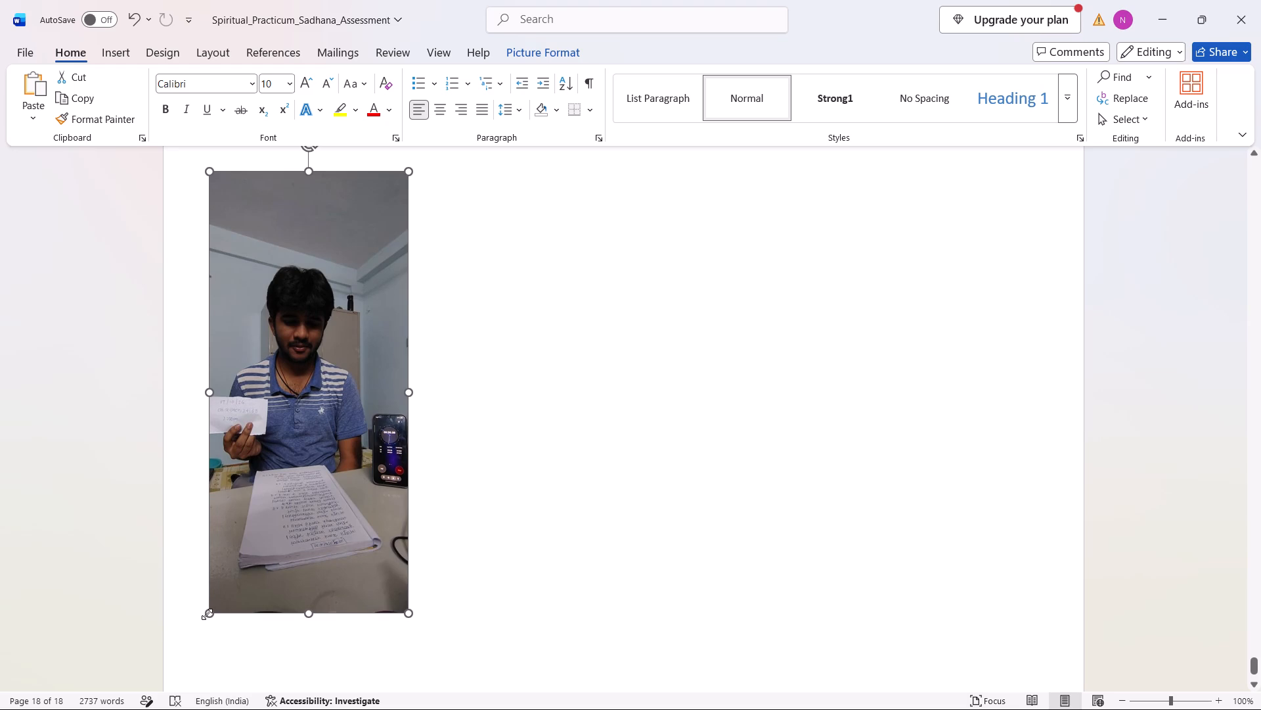
pyautogui.moveTo(207, 614); pyautogui.dragTo(250, 502)
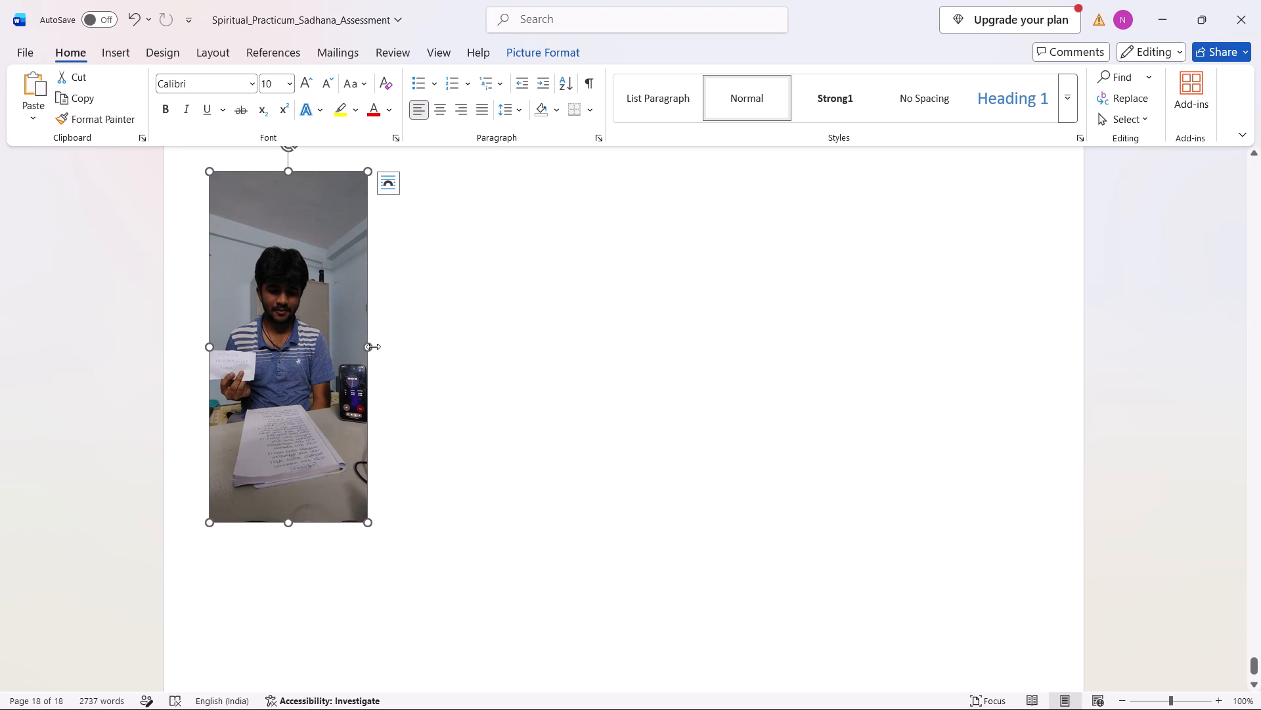
pyautogui.moveTo(369, 348); pyautogui.dragTo(427, 355)
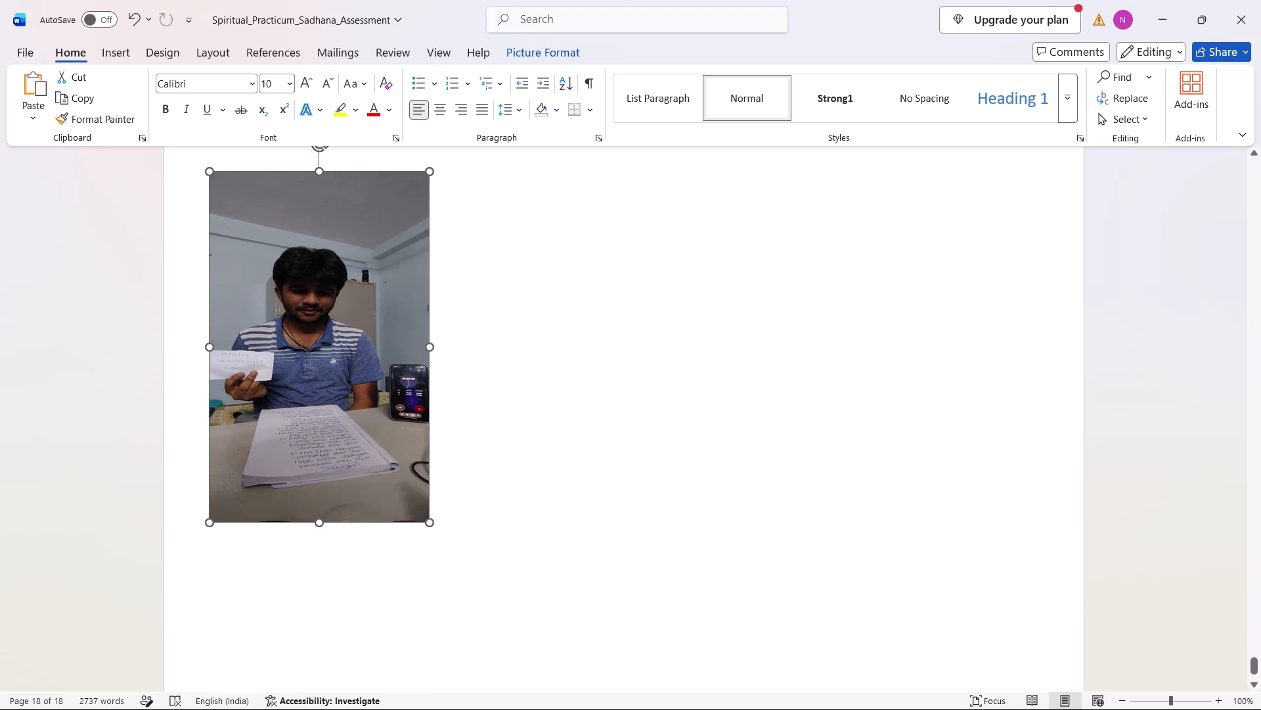
pyautogui.moveTo(427, 355); pyautogui.dragTo(393, 187)
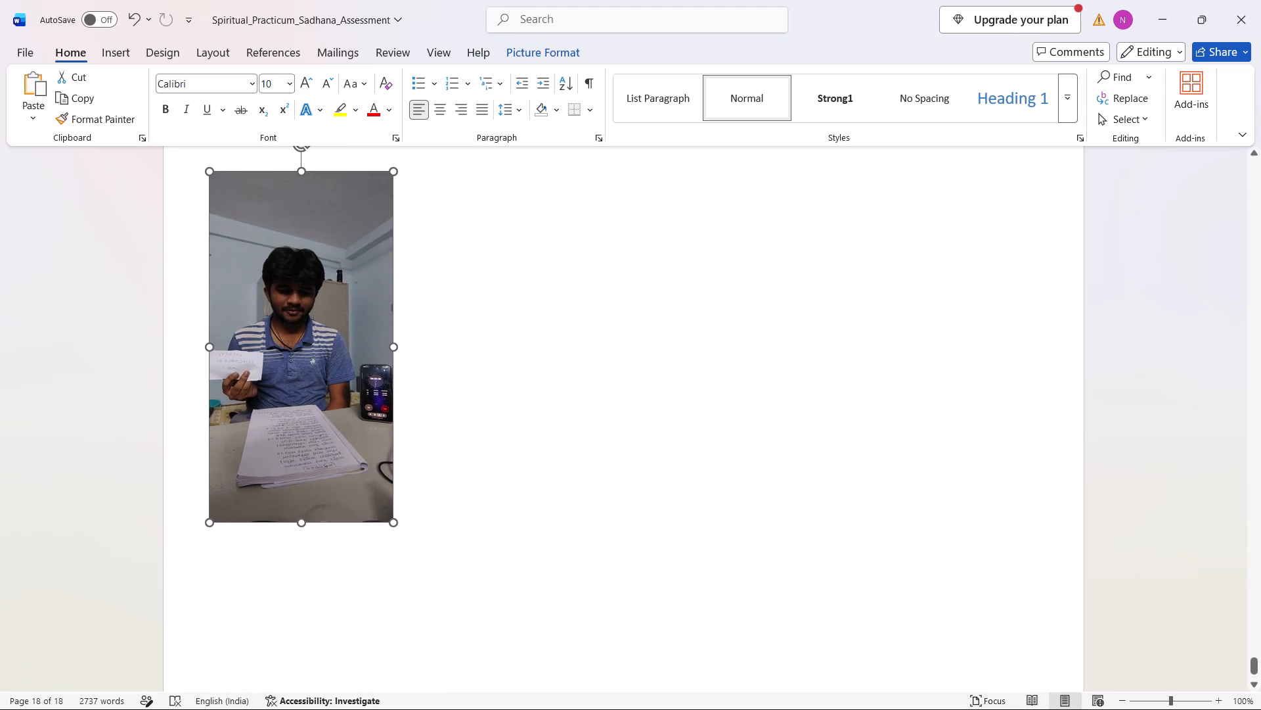
pyautogui.click(453, 292)
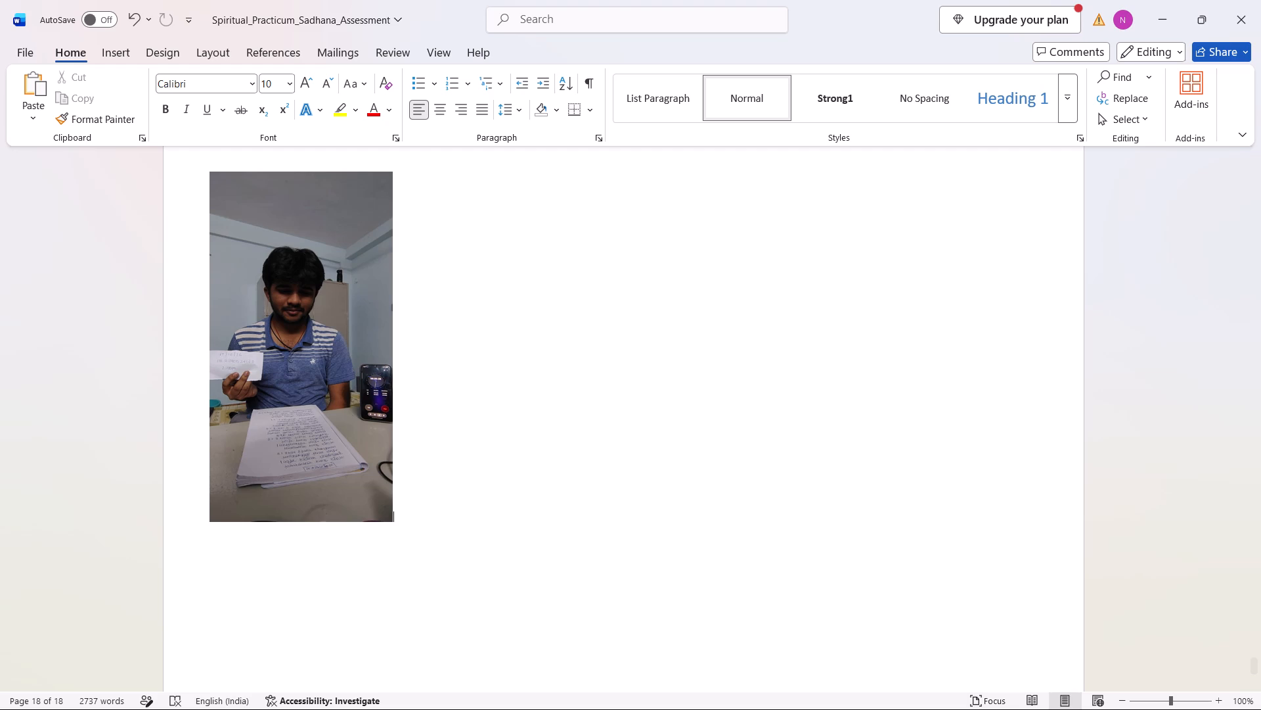
# Look back through the document from page 18 to the PHOTO PROOF box on page 8, just before the Day 6 record.
pyautogui.scroll(5, 453, 292)
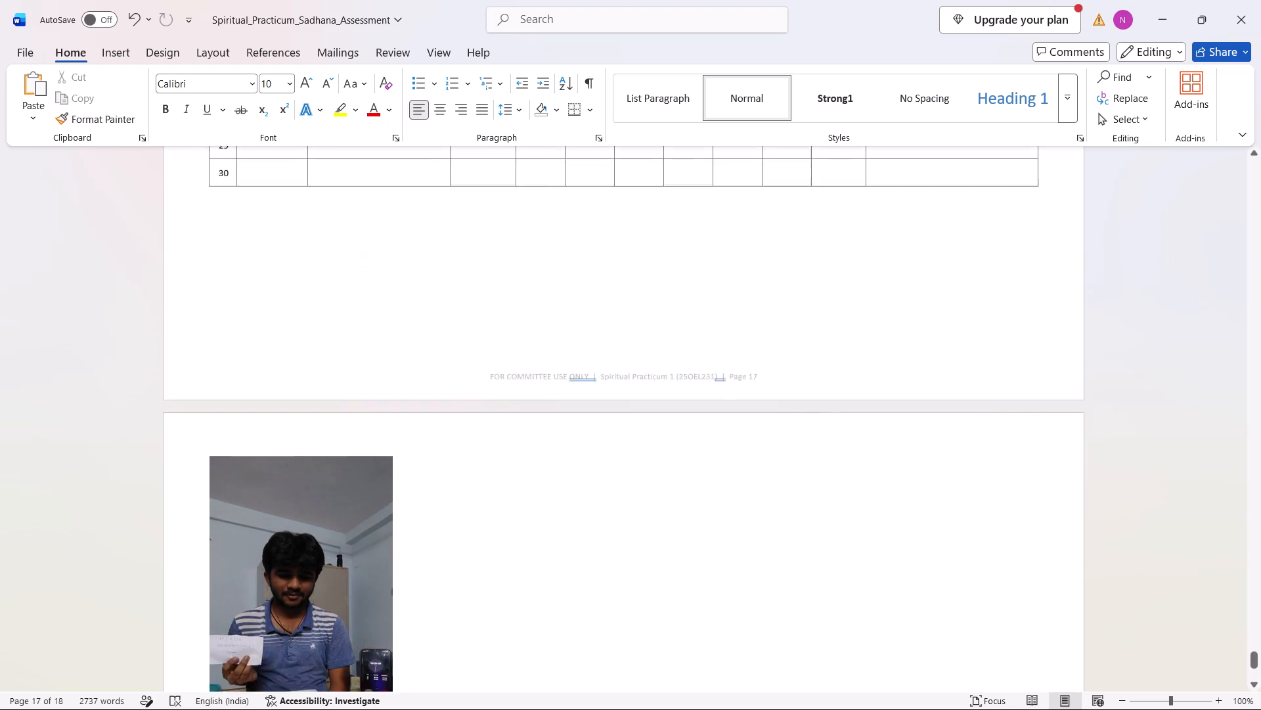
pyautogui.scroll(2, 453, 292)
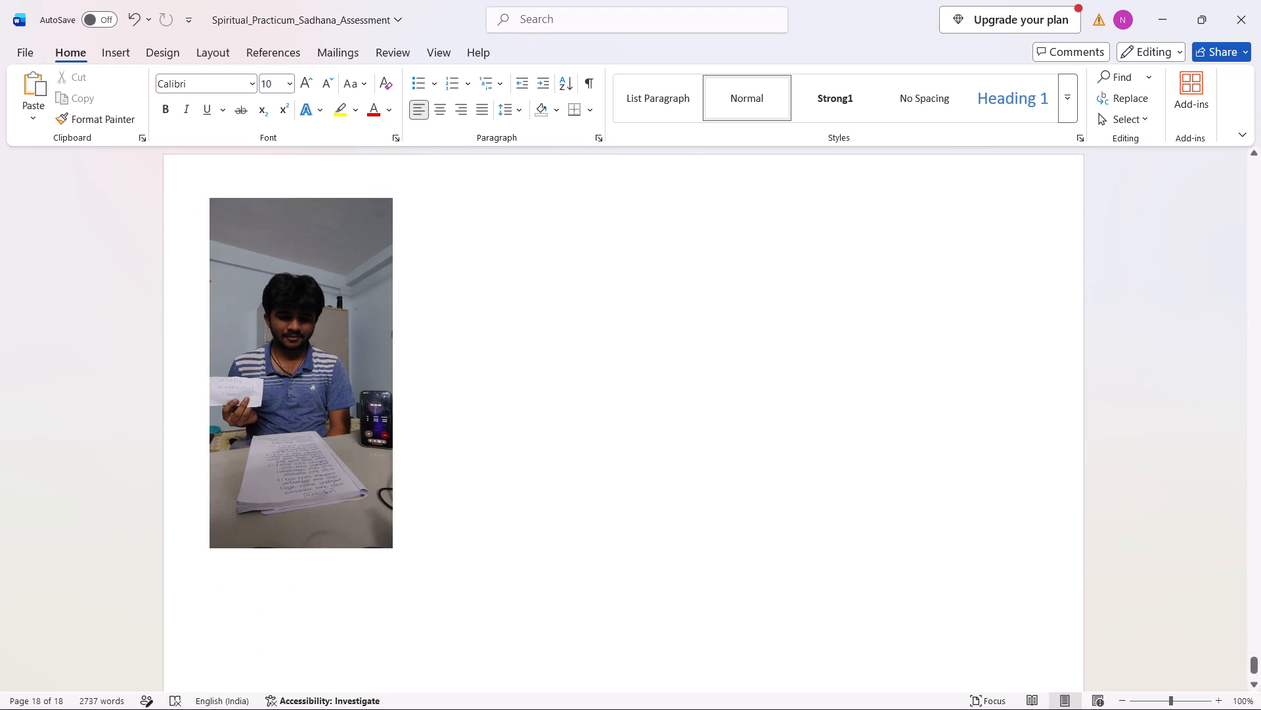
pyautogui.scroll(11, 453, 292)
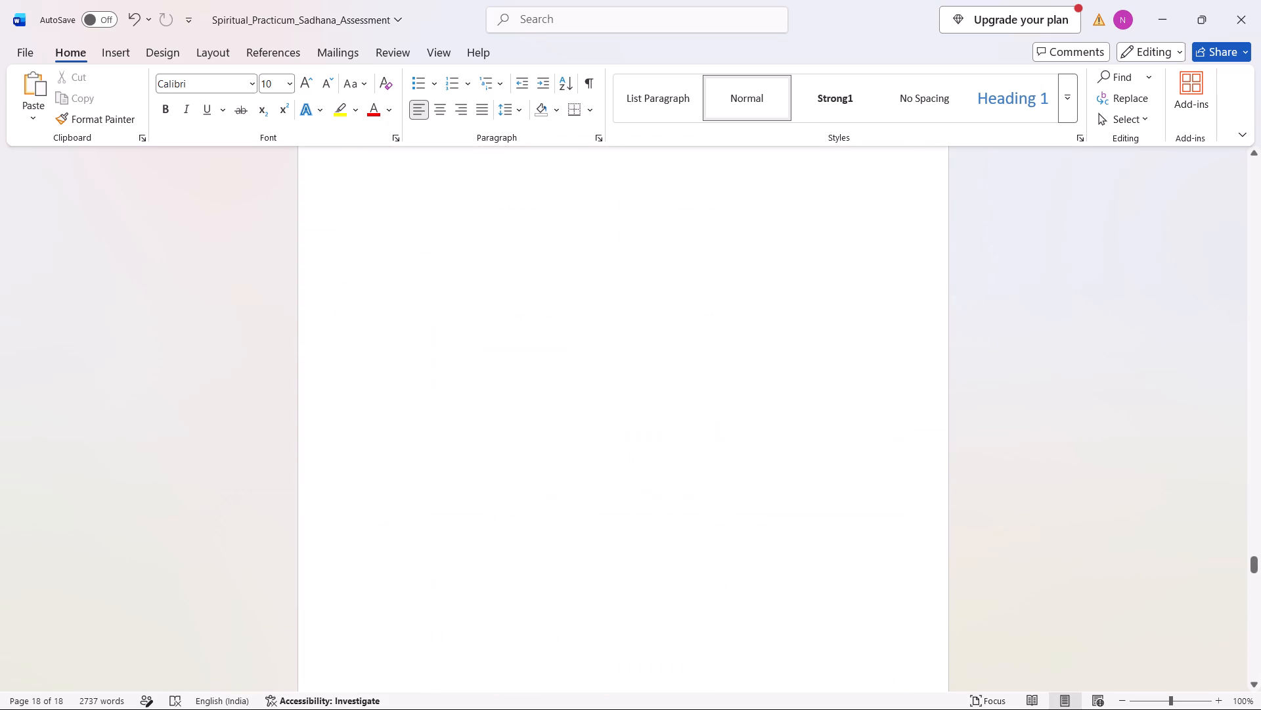
pyautogui.scroll(10, 453, 292)
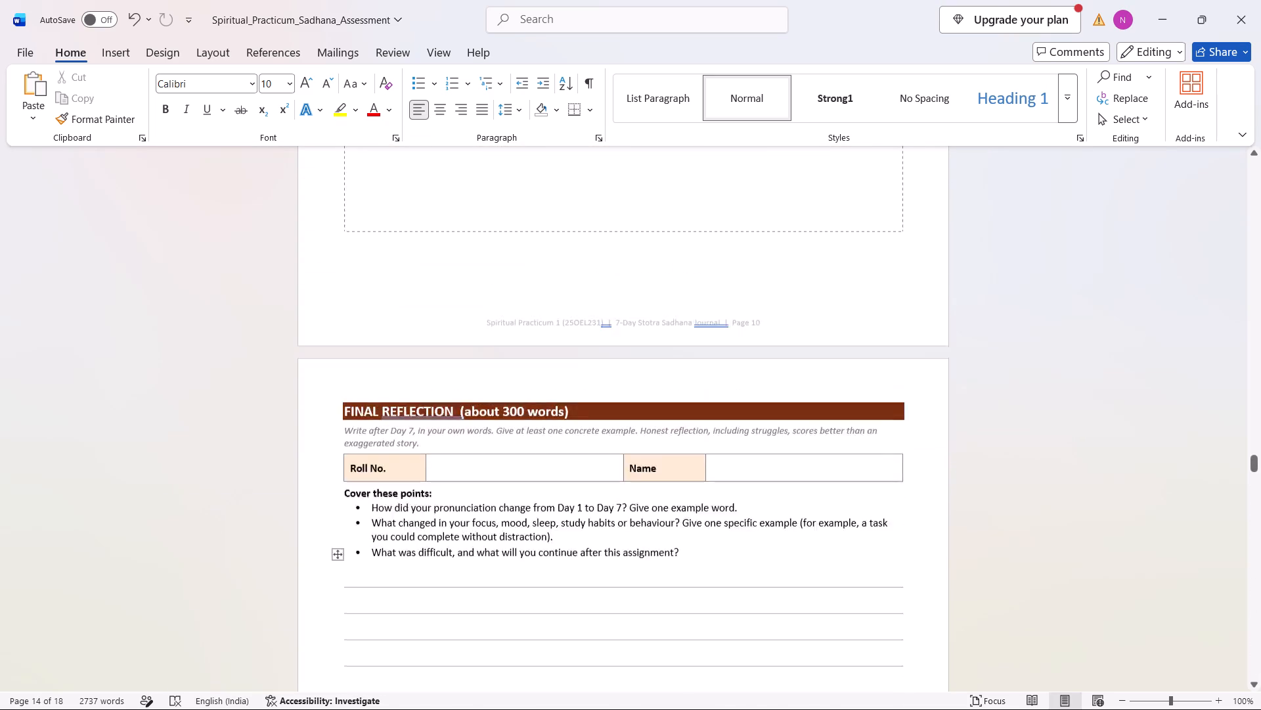
pyautogui.scroll(6, 453, 292)
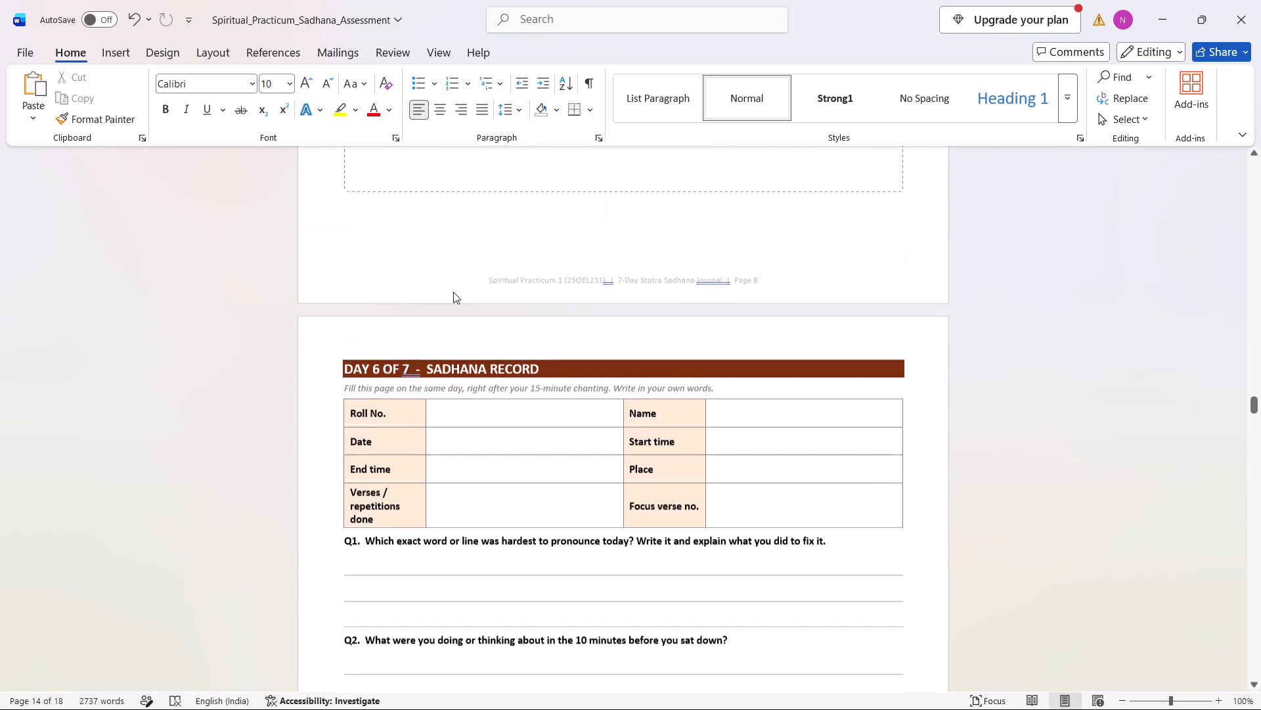
pyautogui.scroll(2, 453, 292)
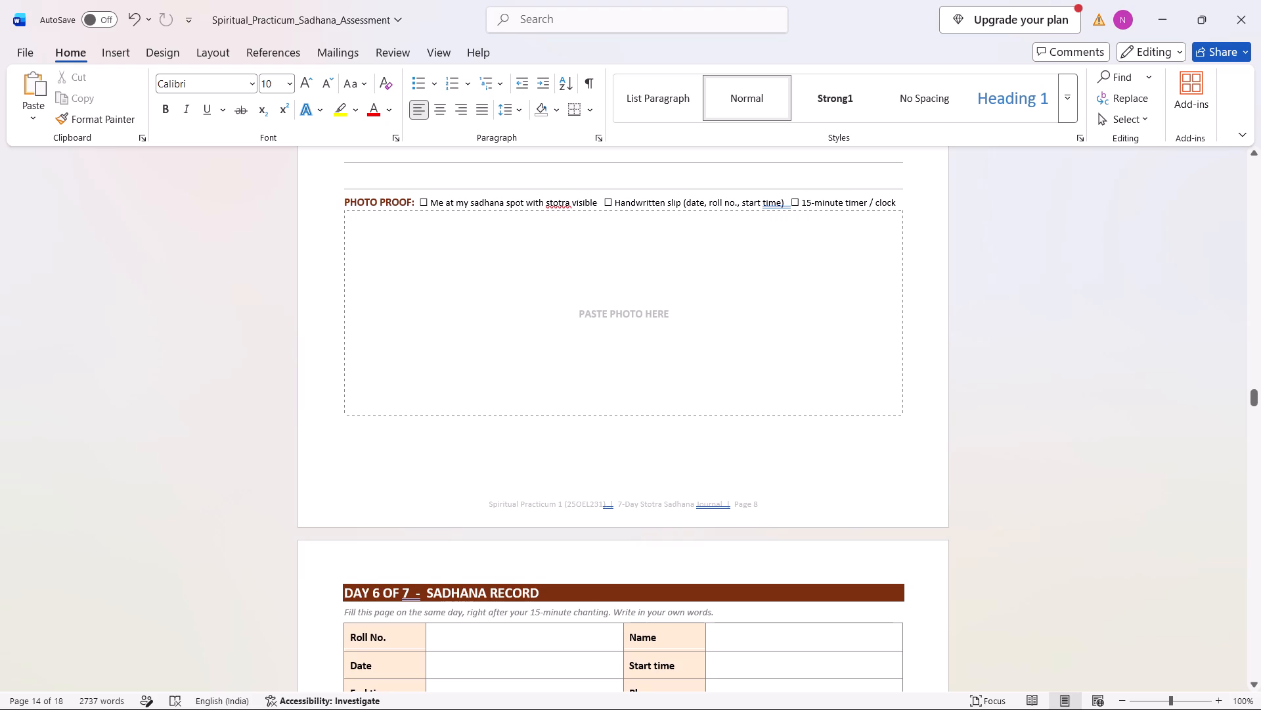
# Look through the pages from the Day 6 record, past the final reflection and committee sheets, to the photo on page 18.
pyautogui.scroll(-5, 453, 292)
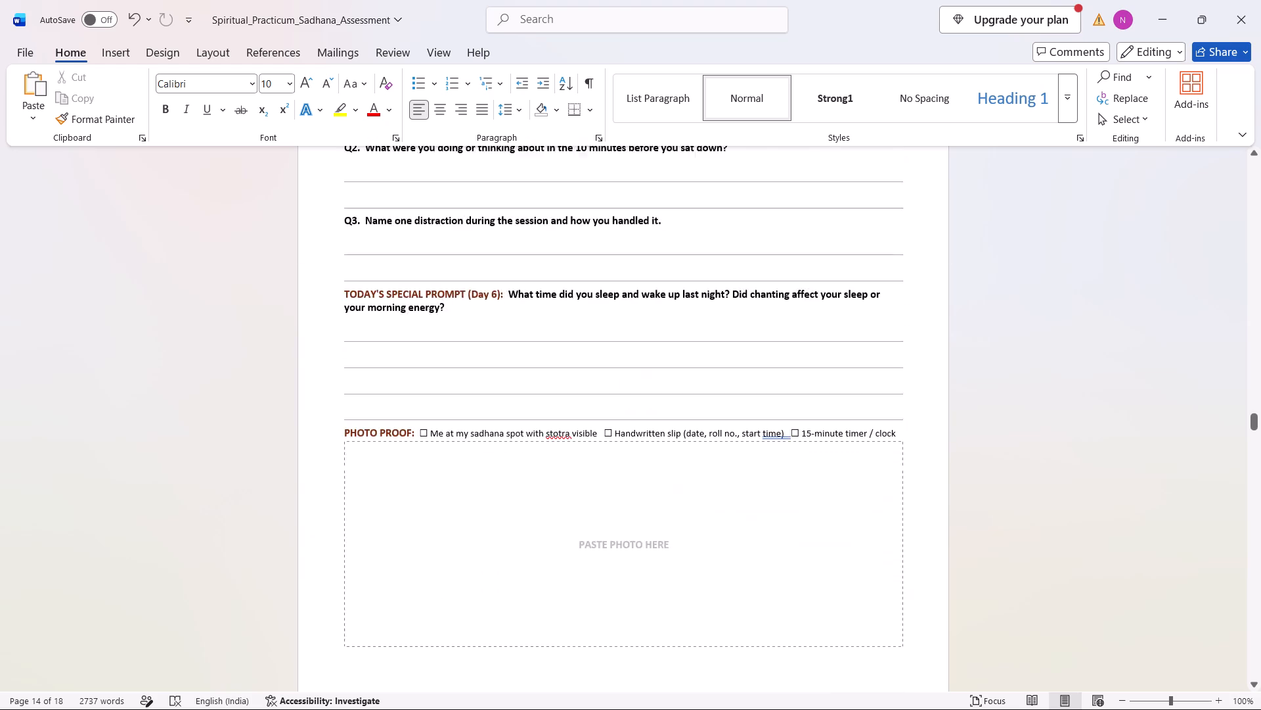
pyautogui.scroll(-6, 453, 292)
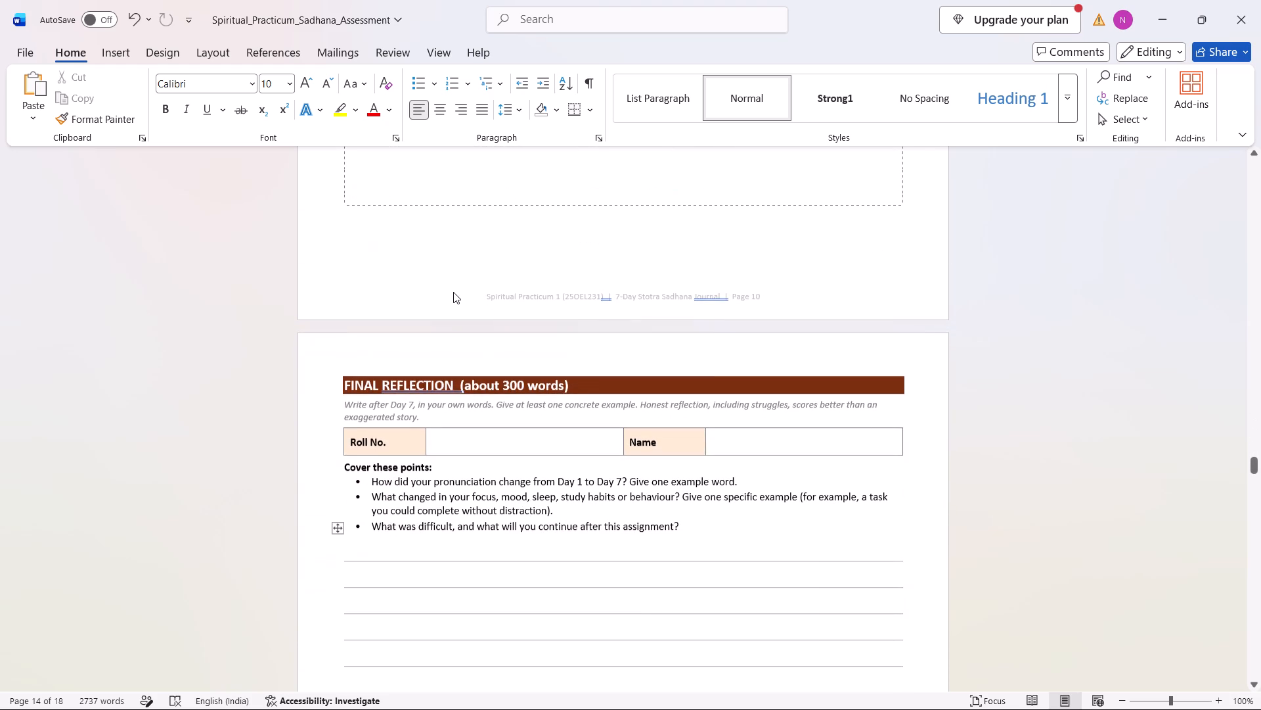
pyautogui.scroll(-3, 453, 292)
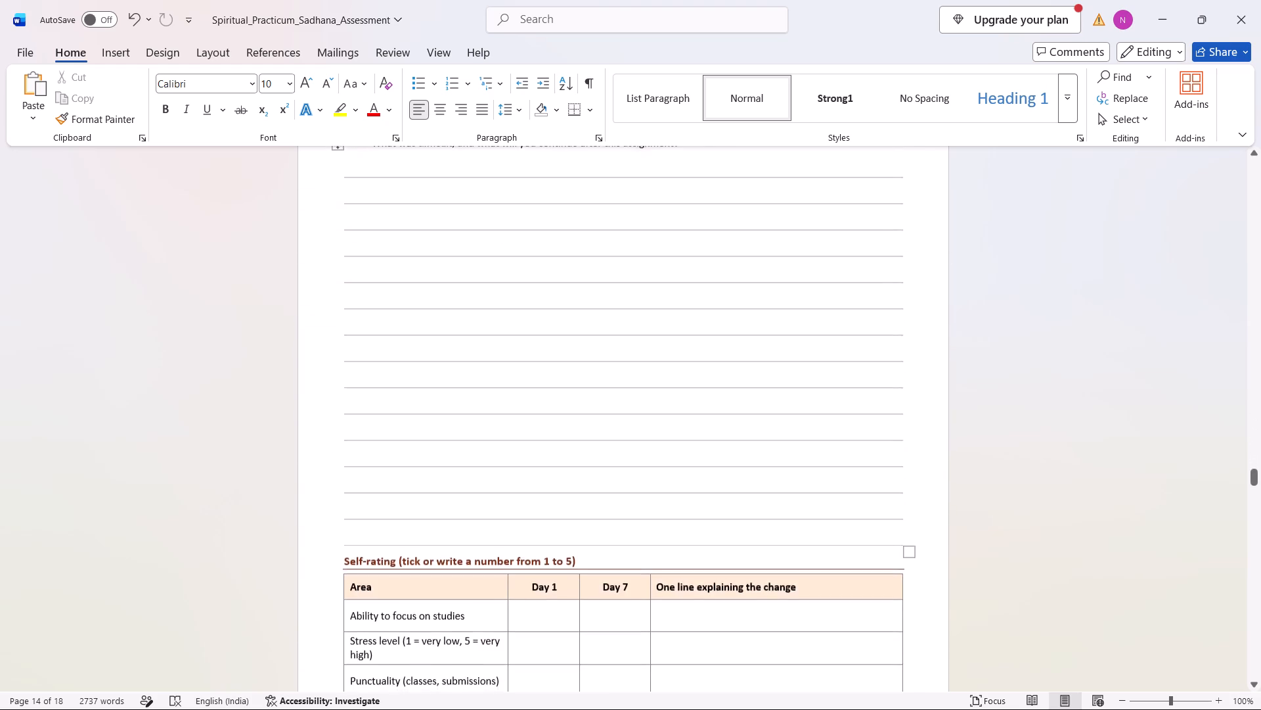
pyautogui.scroll(-7, 453, 292)
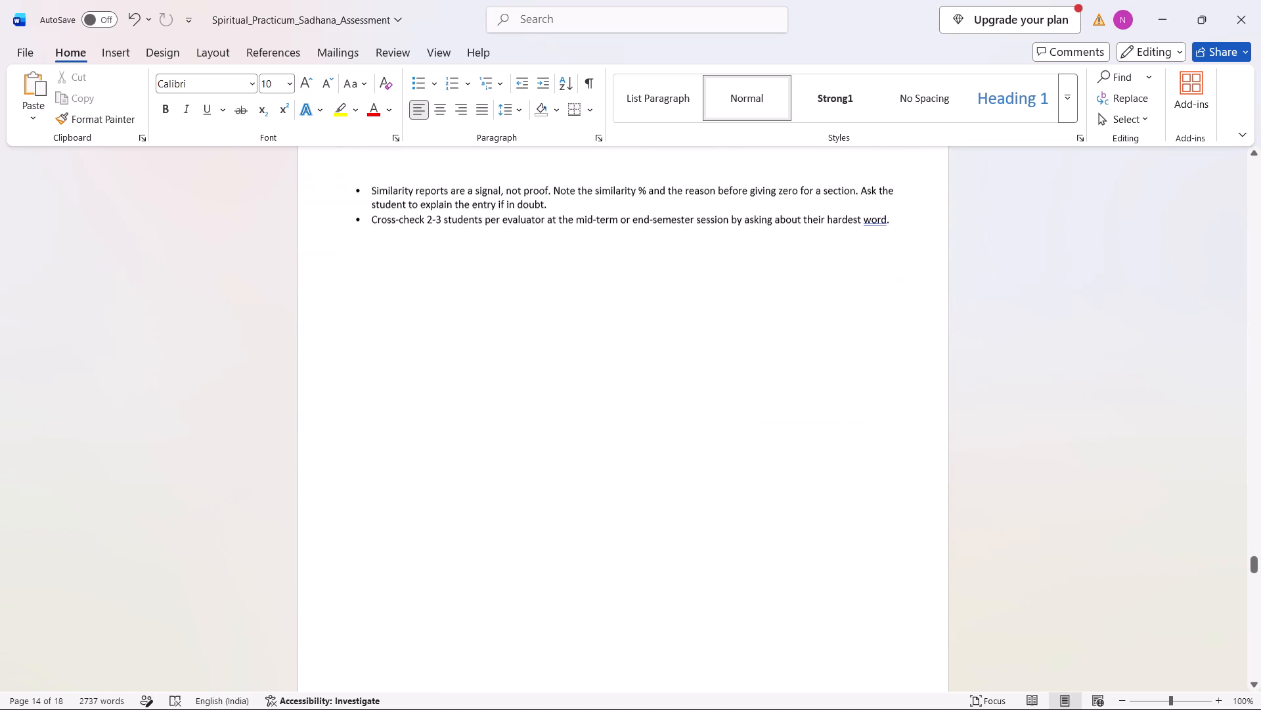
pyautogui.scroll(-8, 453, 292)
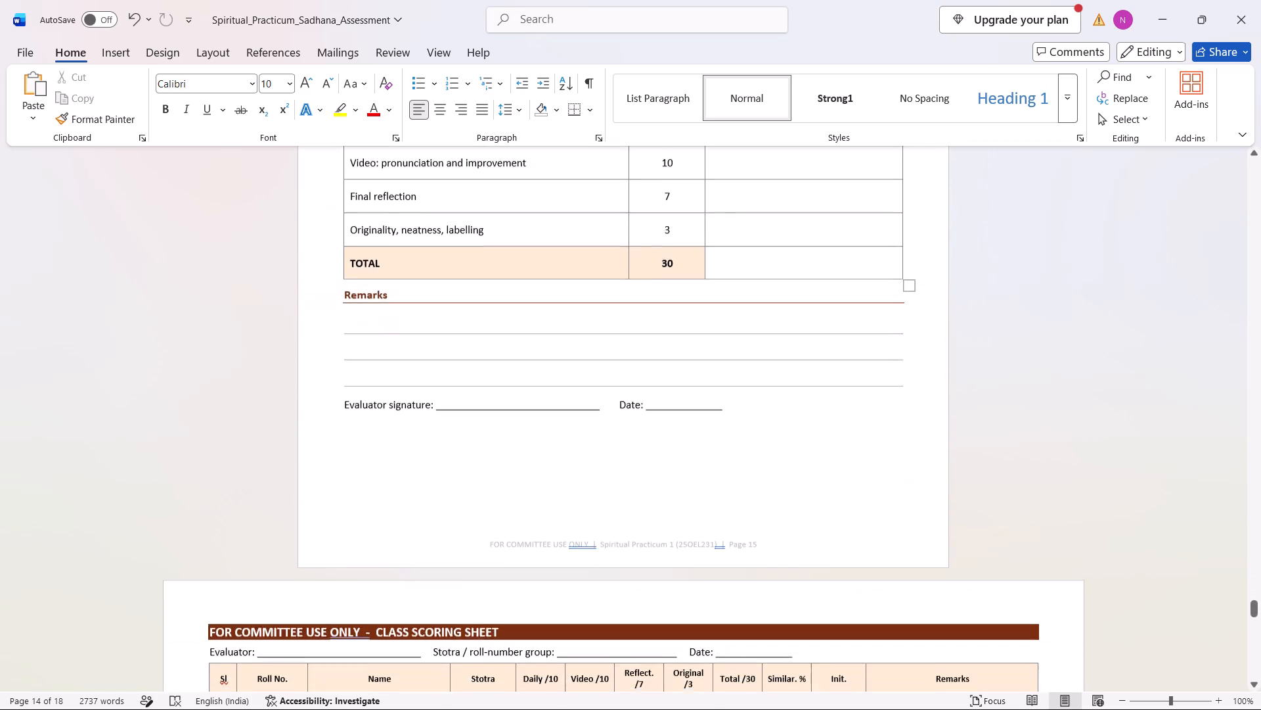
pyautogui.scroll(-5, 453, 292)
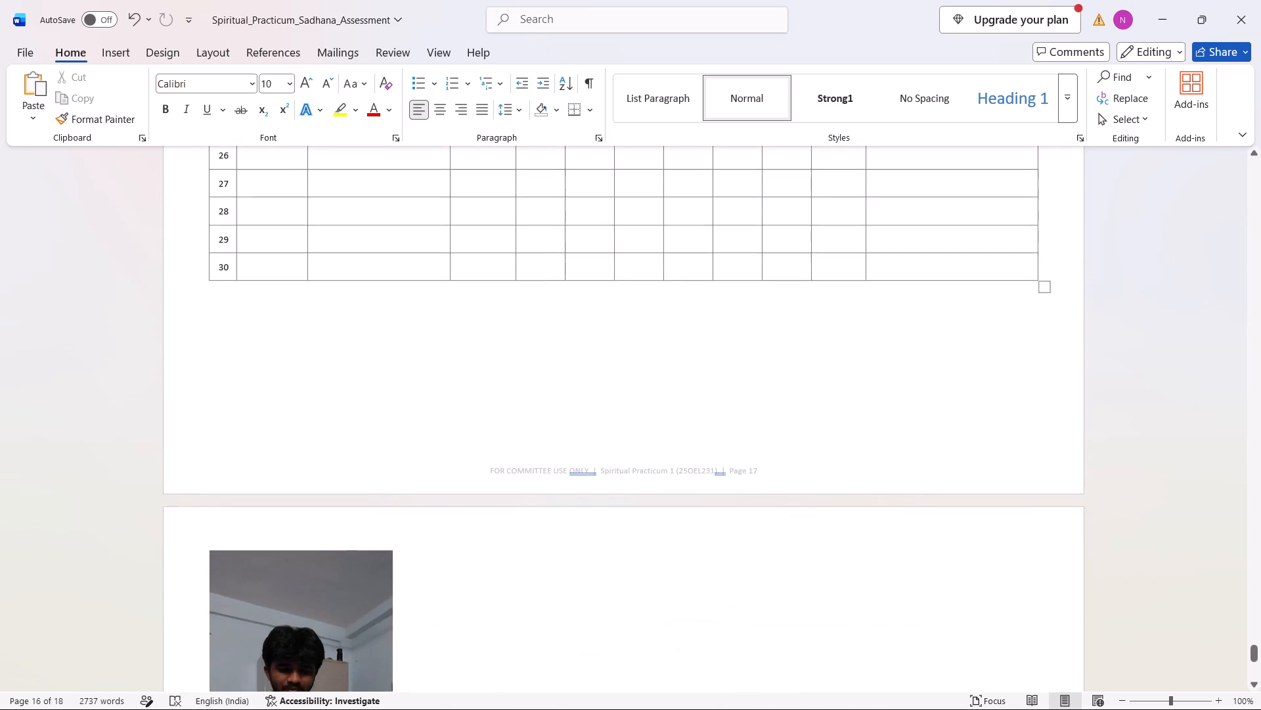
pyautogui.scroll(-2, 453, 292)
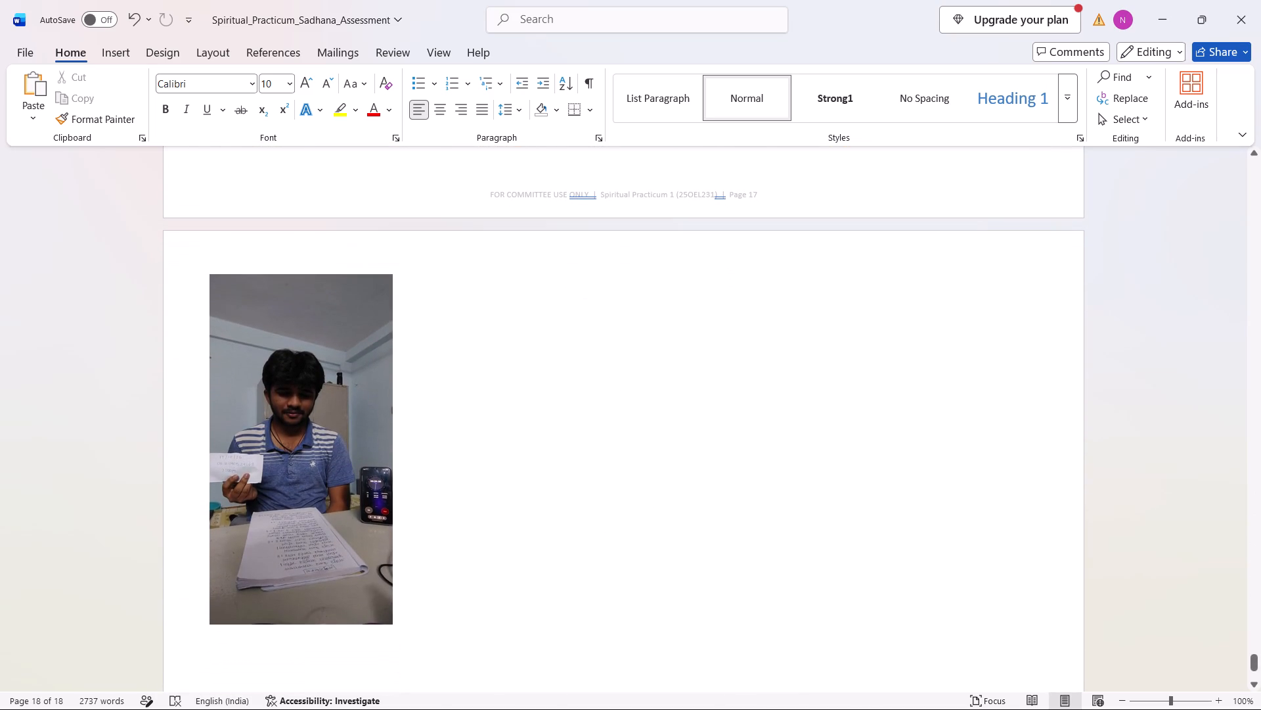
pyautogui.scroll(-1, 453, 292)
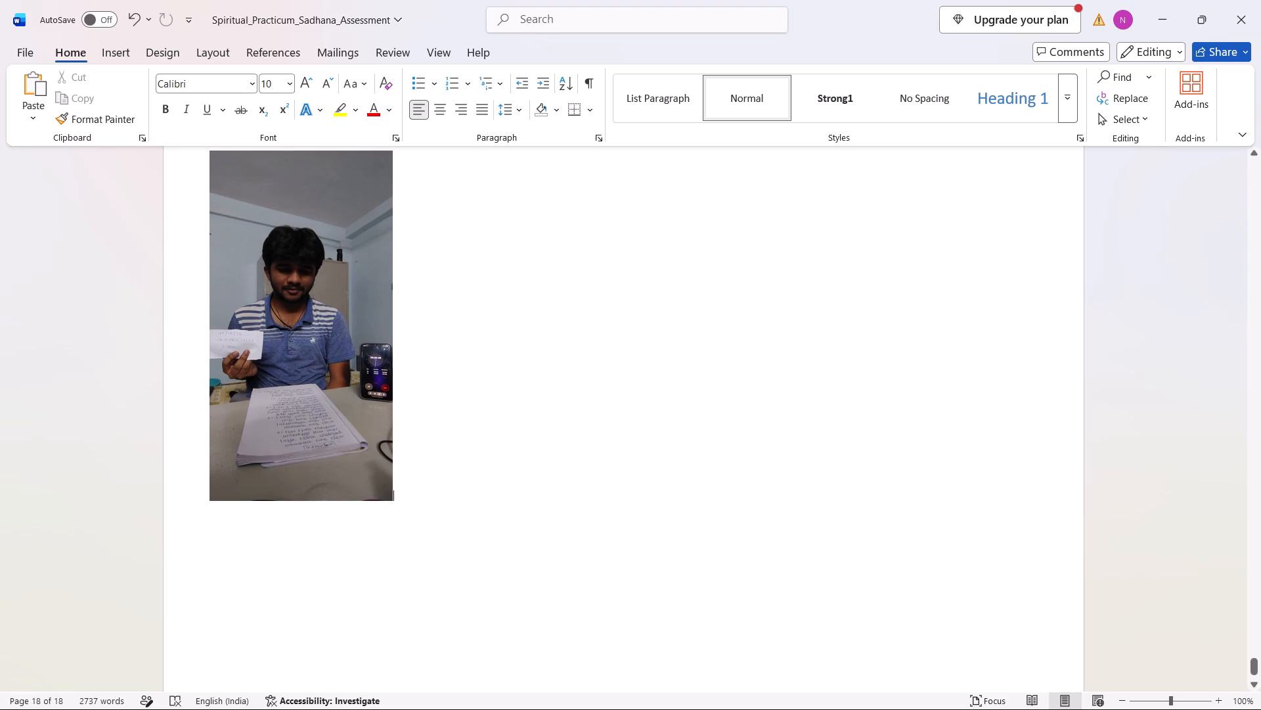
# Set the photo on page 18 to Square text wrapping and move it to the top centre of the page.
pyautogui.click(368, 317)
pyautogui.scroll(1, 384, 276)
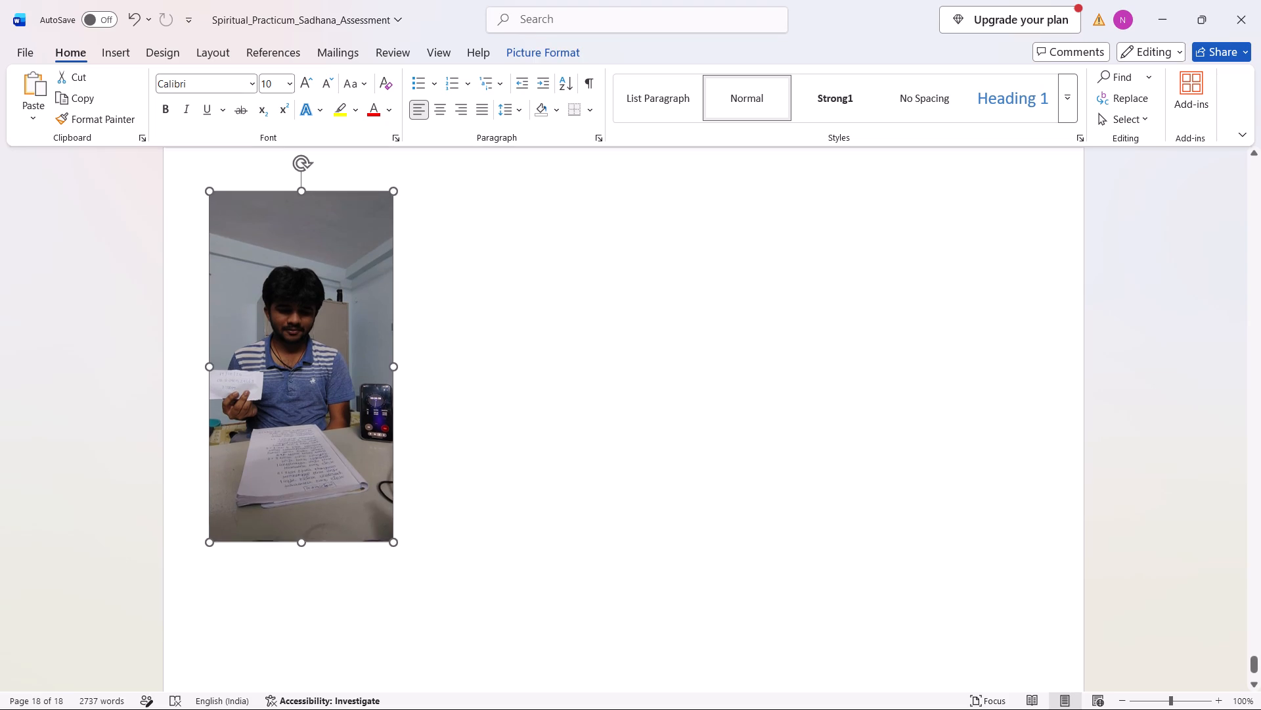
pyautogui.scroll(1, 384, 276)
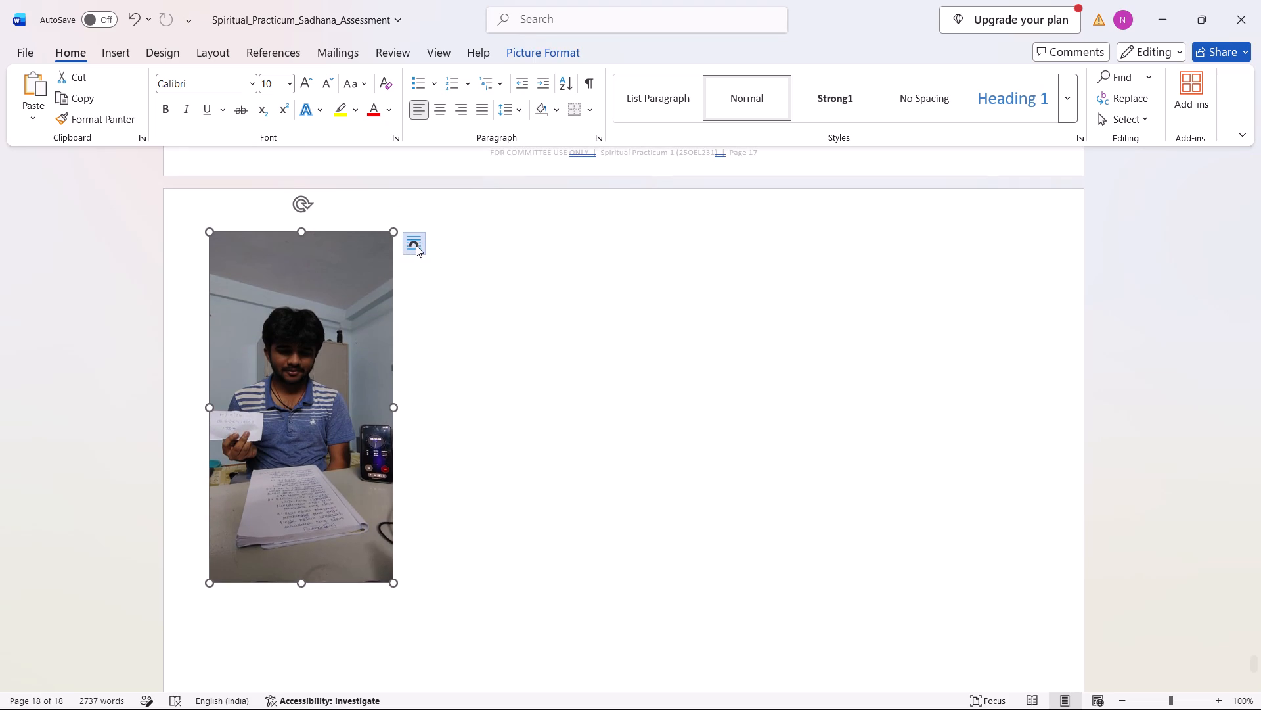
pyautogui.click(416, 245)
pyautogui.click(451, 366)
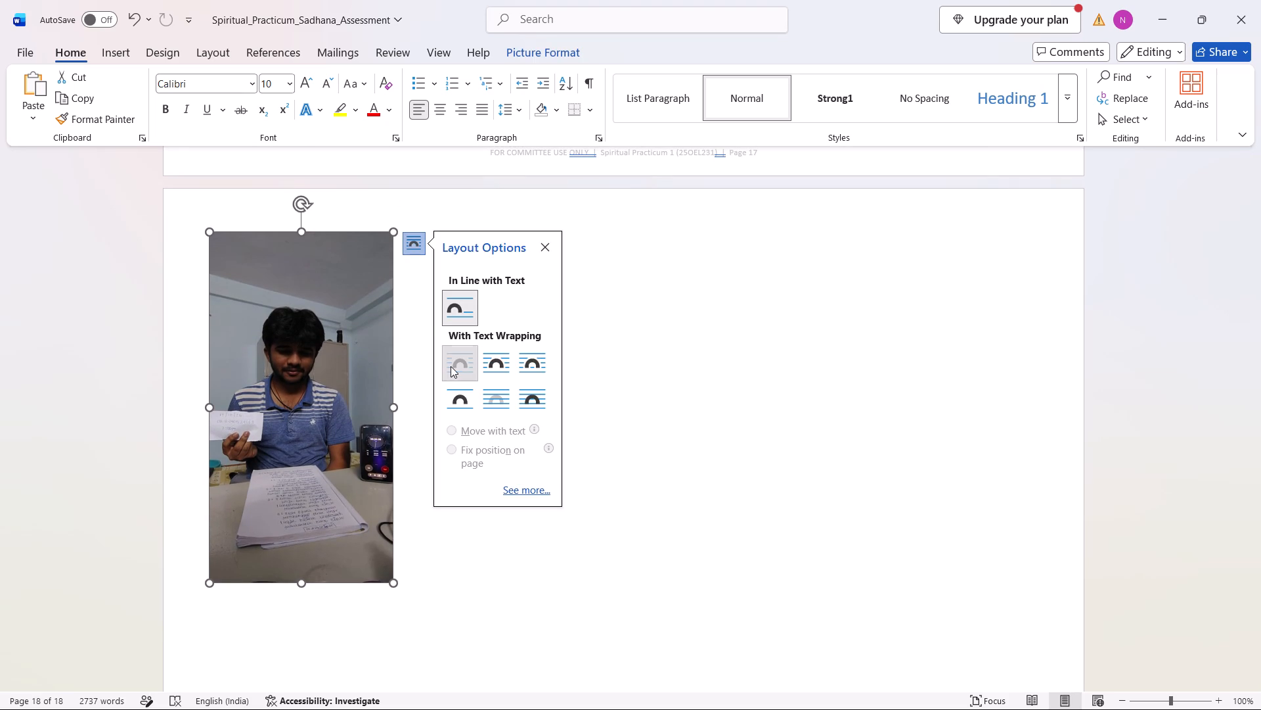
pyautogui.moveTo(310, 356); pyautogui.dragTo(466, 362)
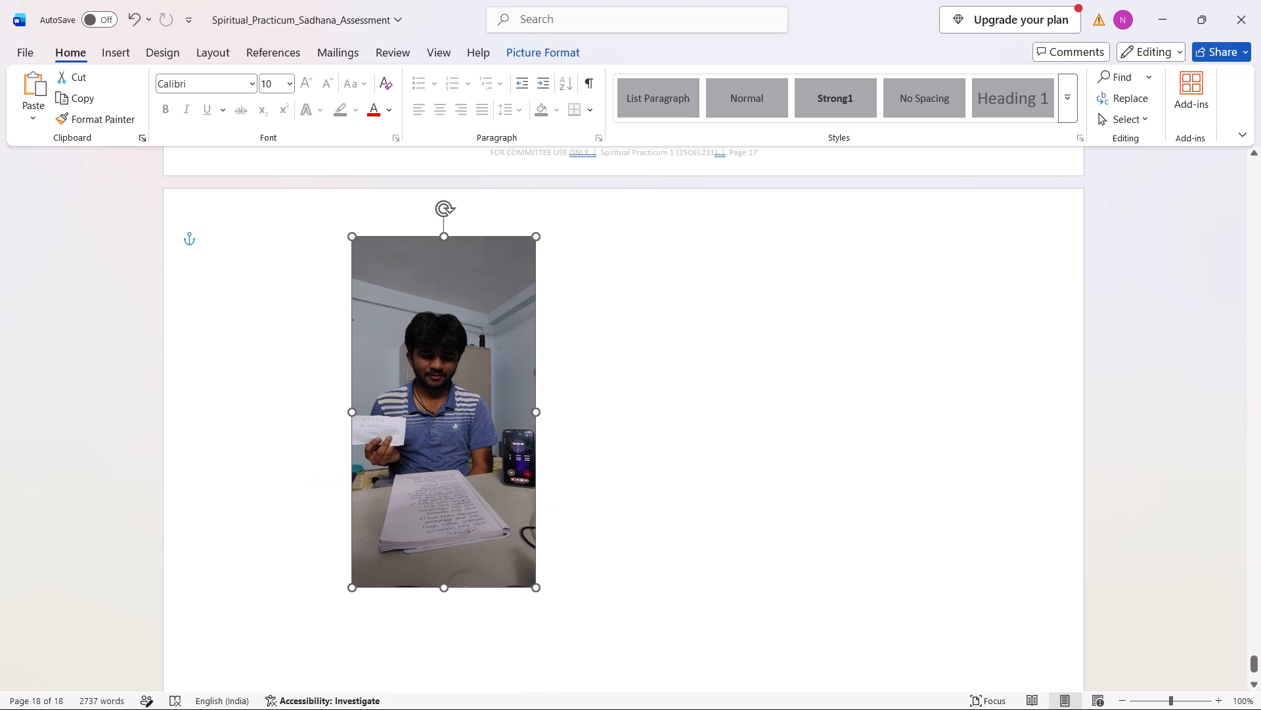
pyautogui.moveTo(466, 362); pyautogui.dragTo(529, 283)
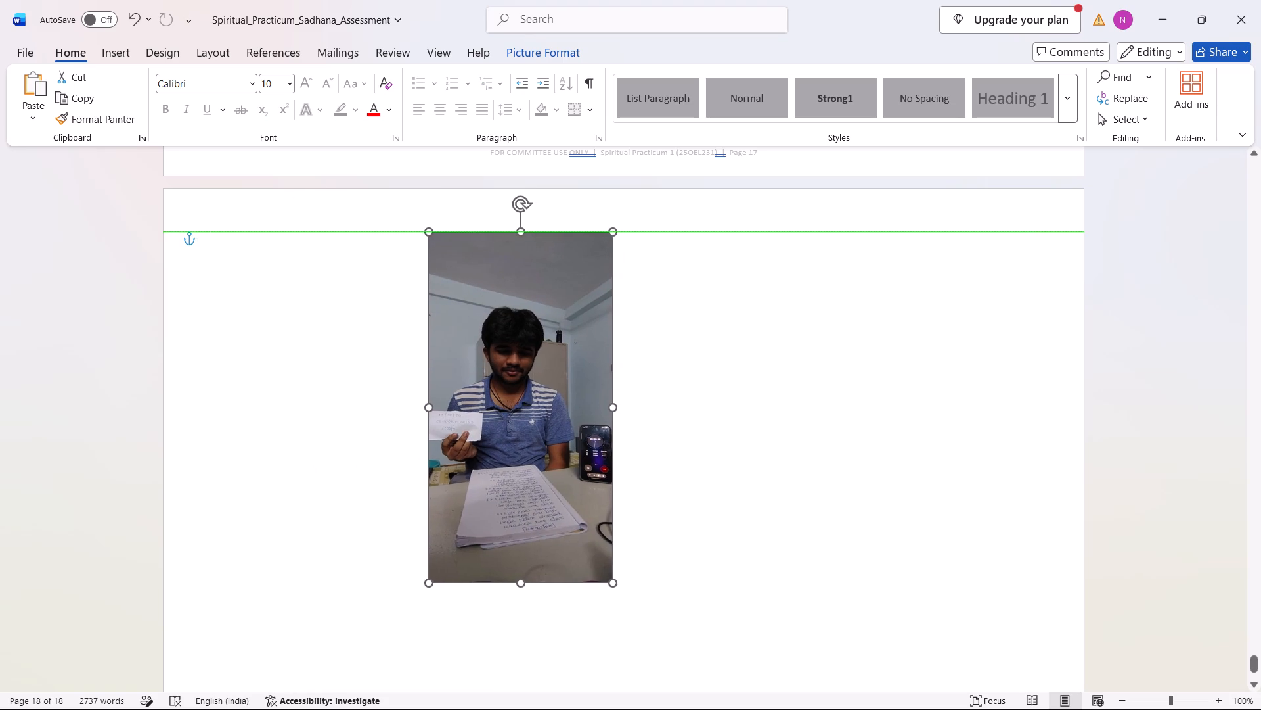
pyautogui.moveTo(529, 283); pyautogui.dragTo(534, 285)
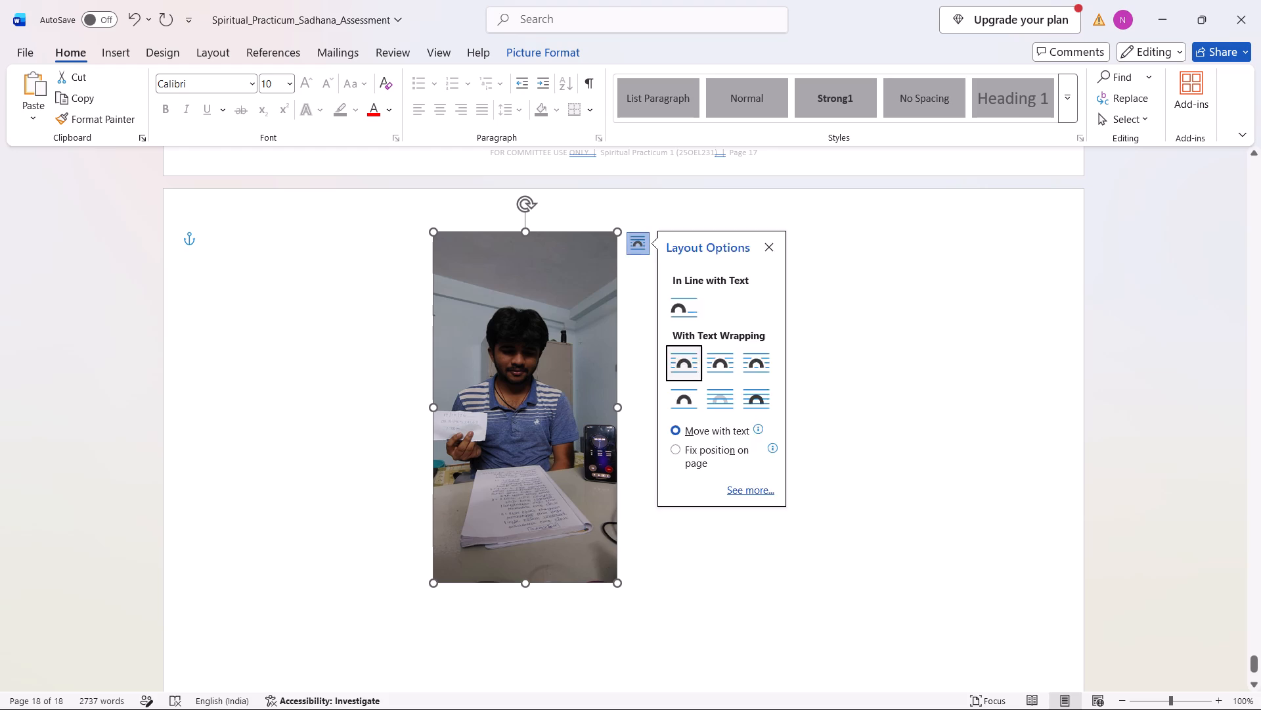
# Cut the photo from page 18.
pyautogui.scroll(1, 536, 464)
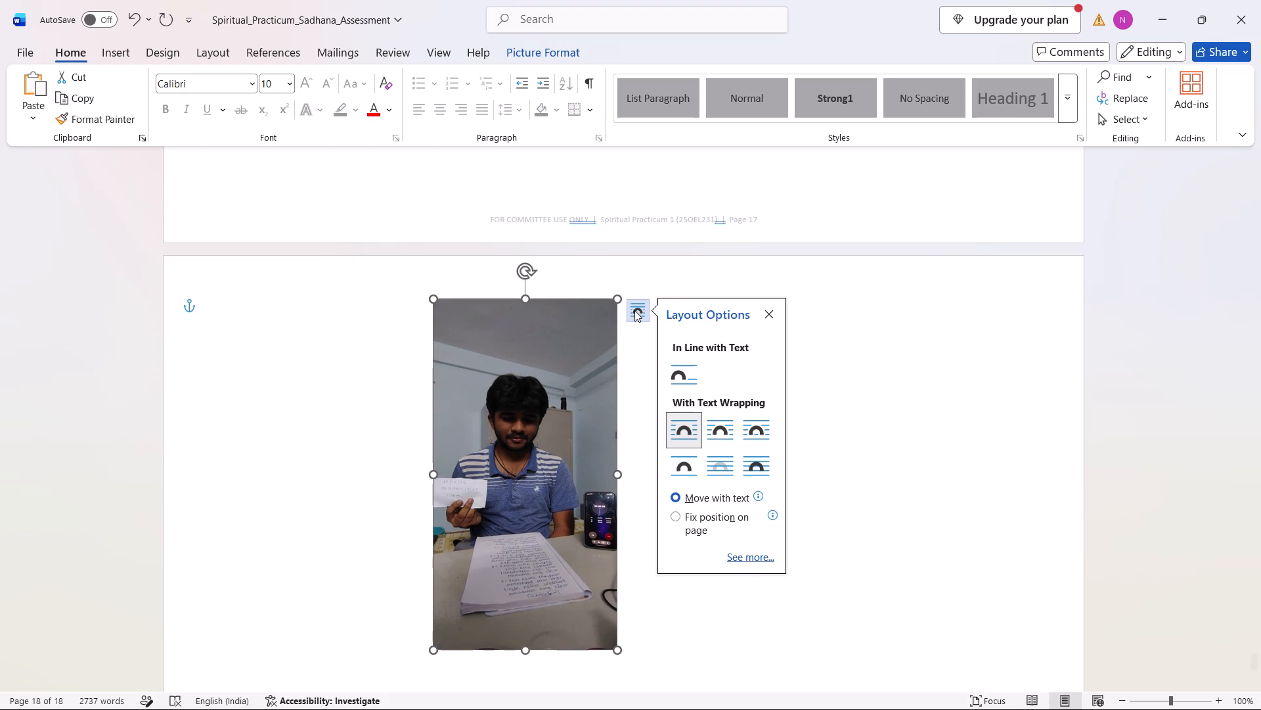
pyautogui.click(526, 334)
pyautogui.rightClick(526, 334)
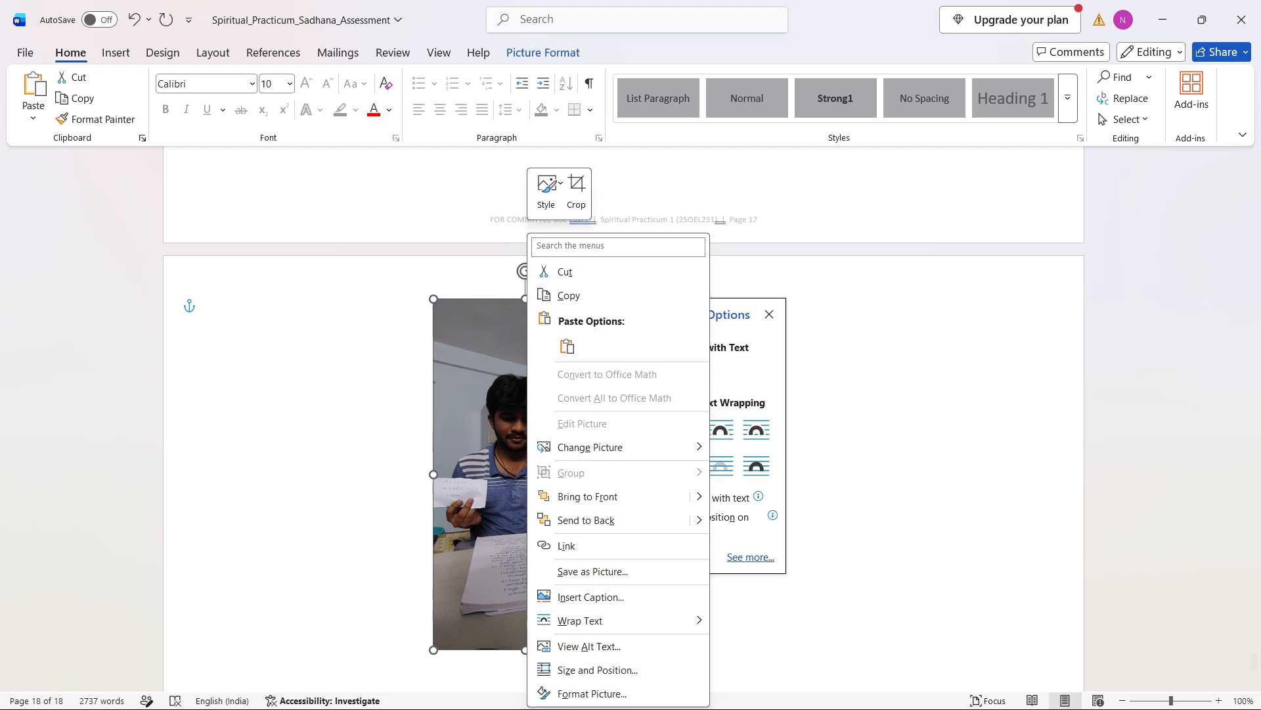
pyautogui.click(596, 268)
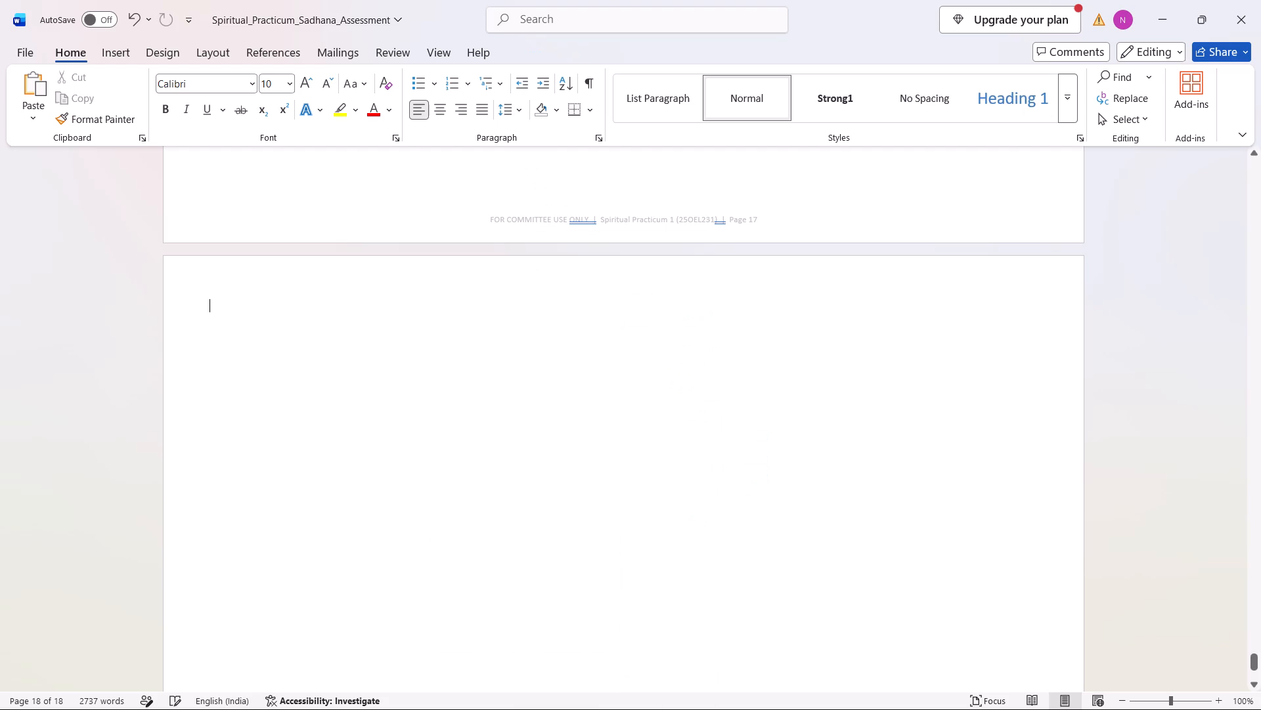
# Look back through the document from page 18, past the Day records and instructions, to the cover page.
pyautogui.scroll(16, 596, 268)
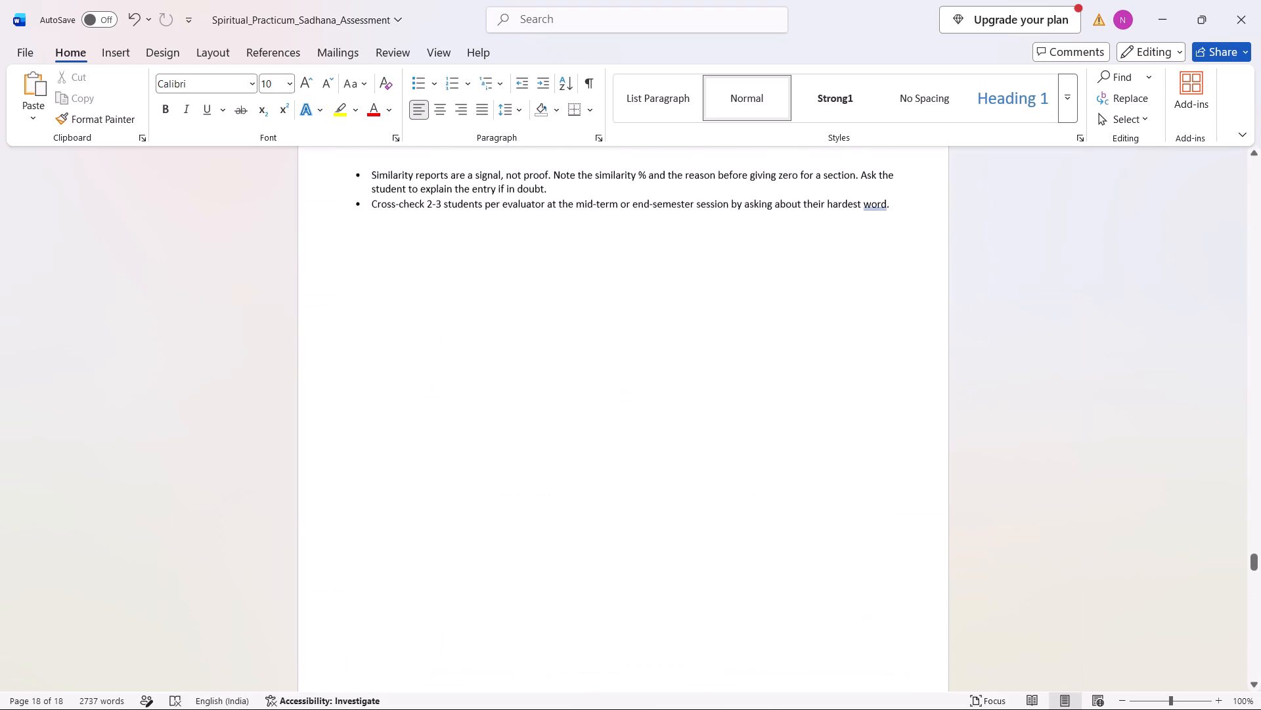
pyautogui.scroll(7, 596, 268)
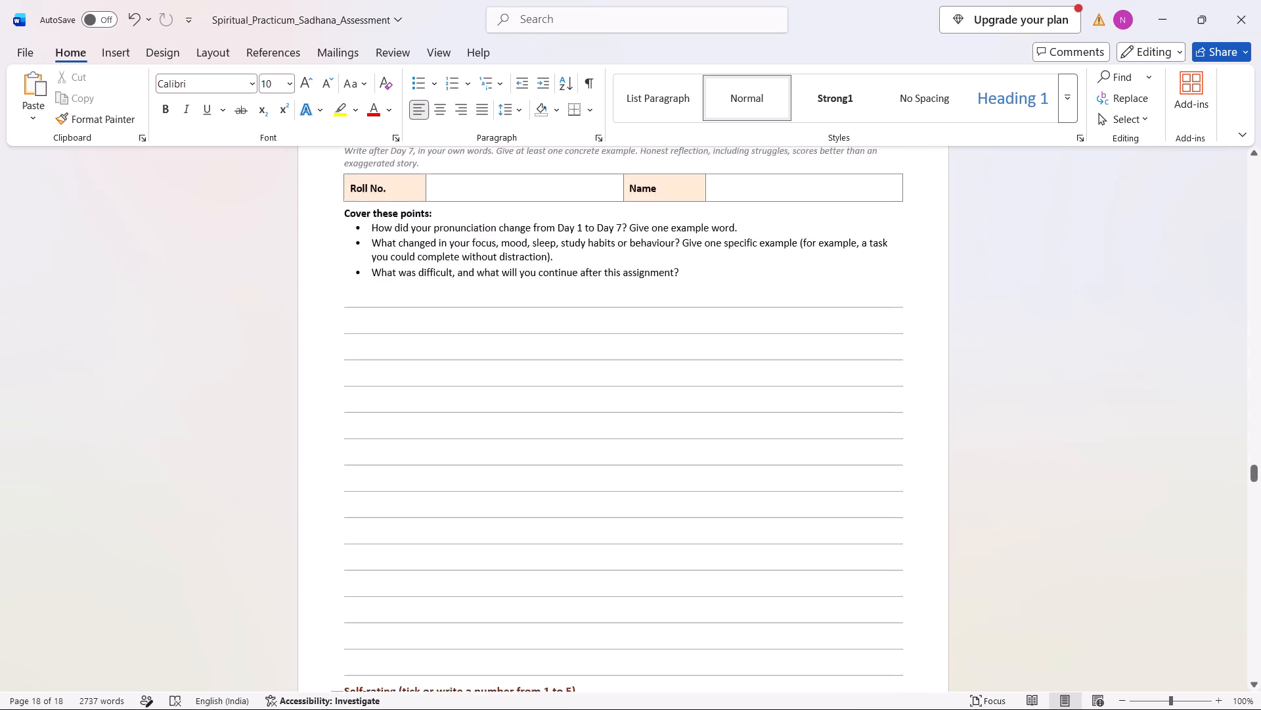
pyautogui.scroll(9, 596, 268)
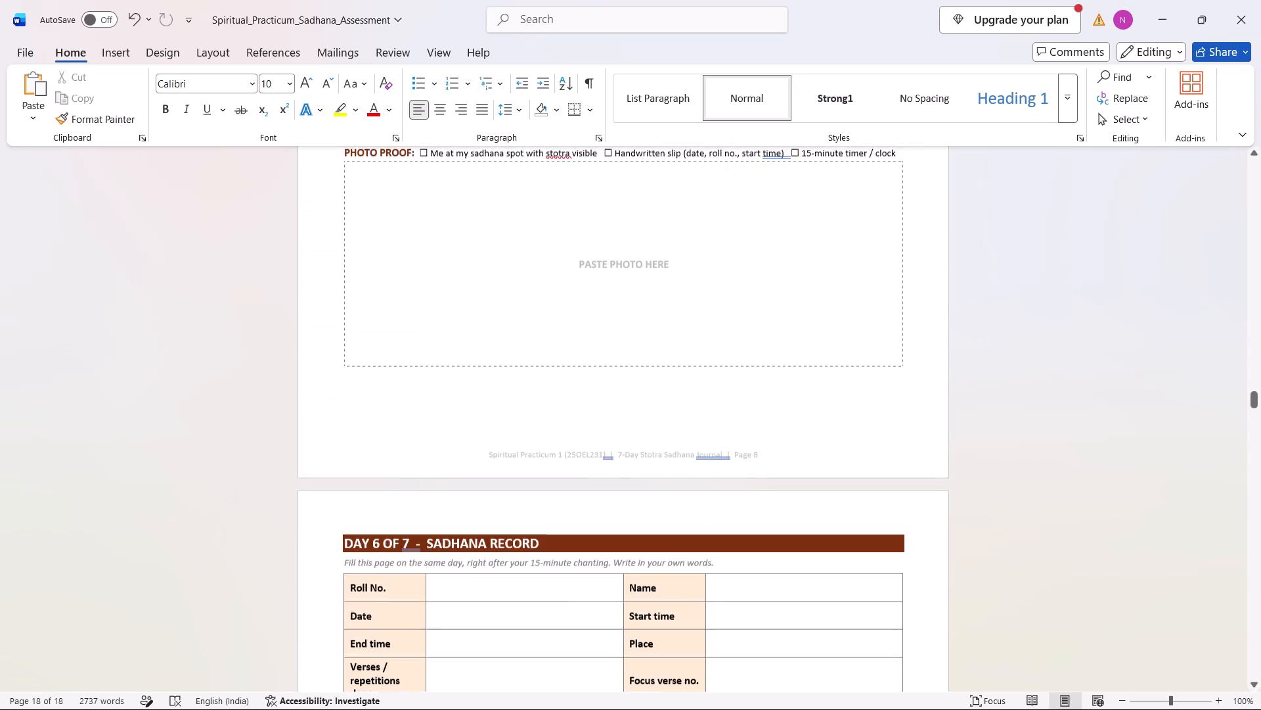
pyautogui.scroll(5, 596, 268)
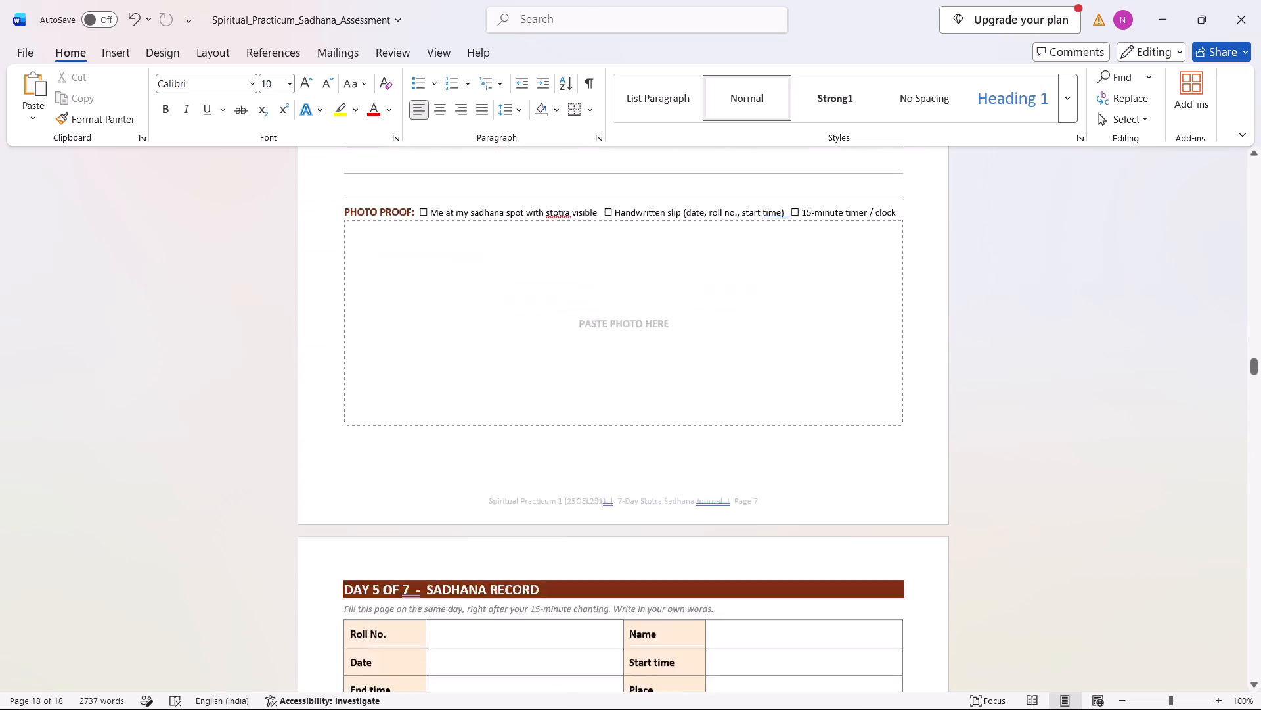
pyautogui.scroll(3, 596, 268)
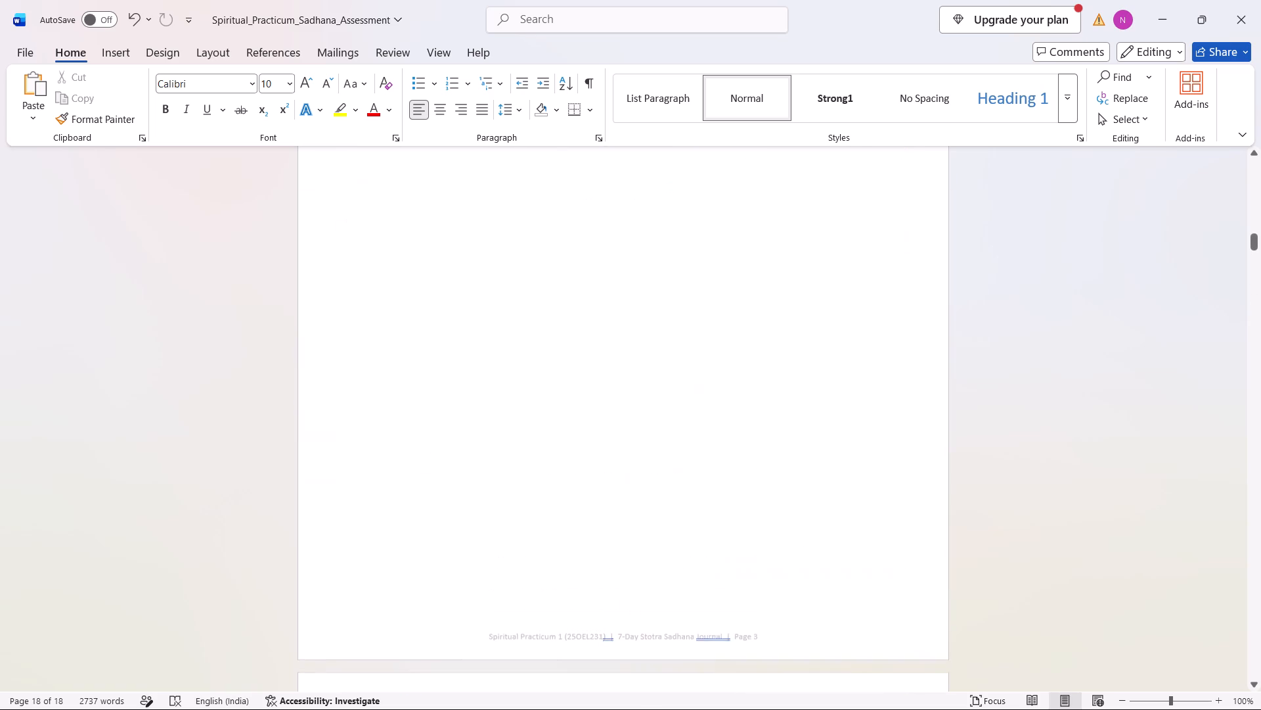
pyautogui.scroll(4, 596, 268)
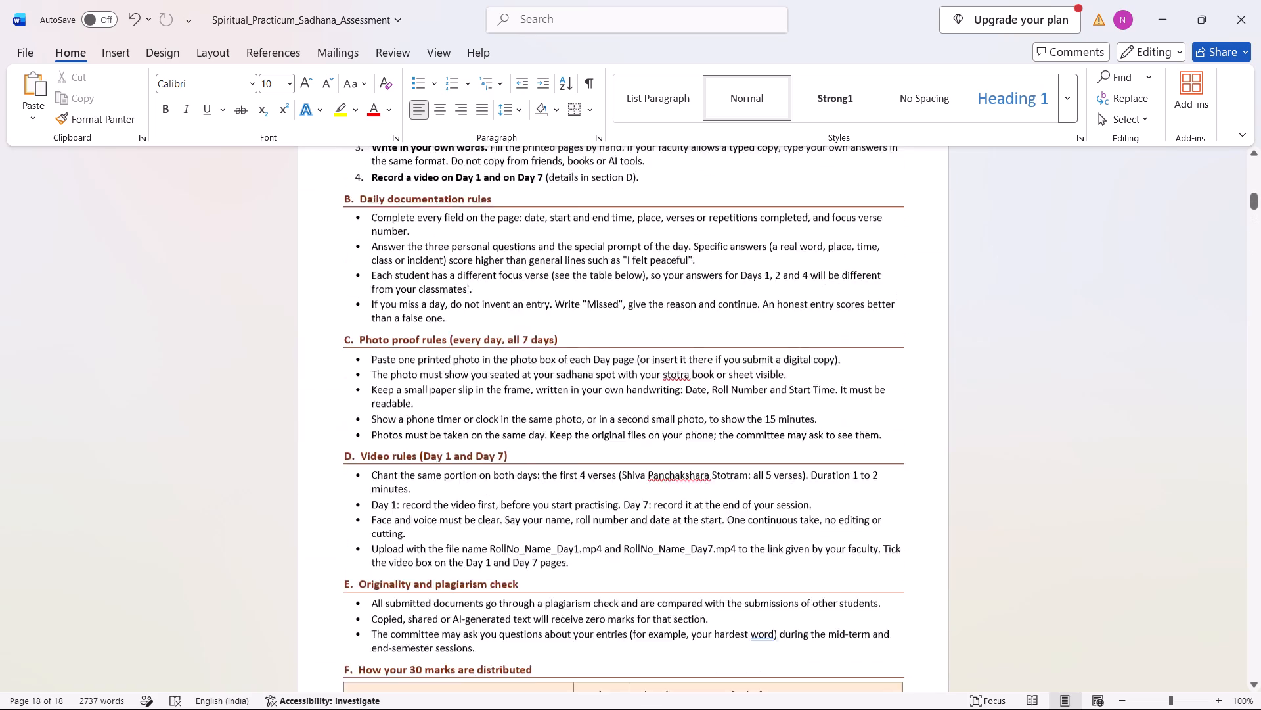
pyautogui.scroll(3, 596, 268)
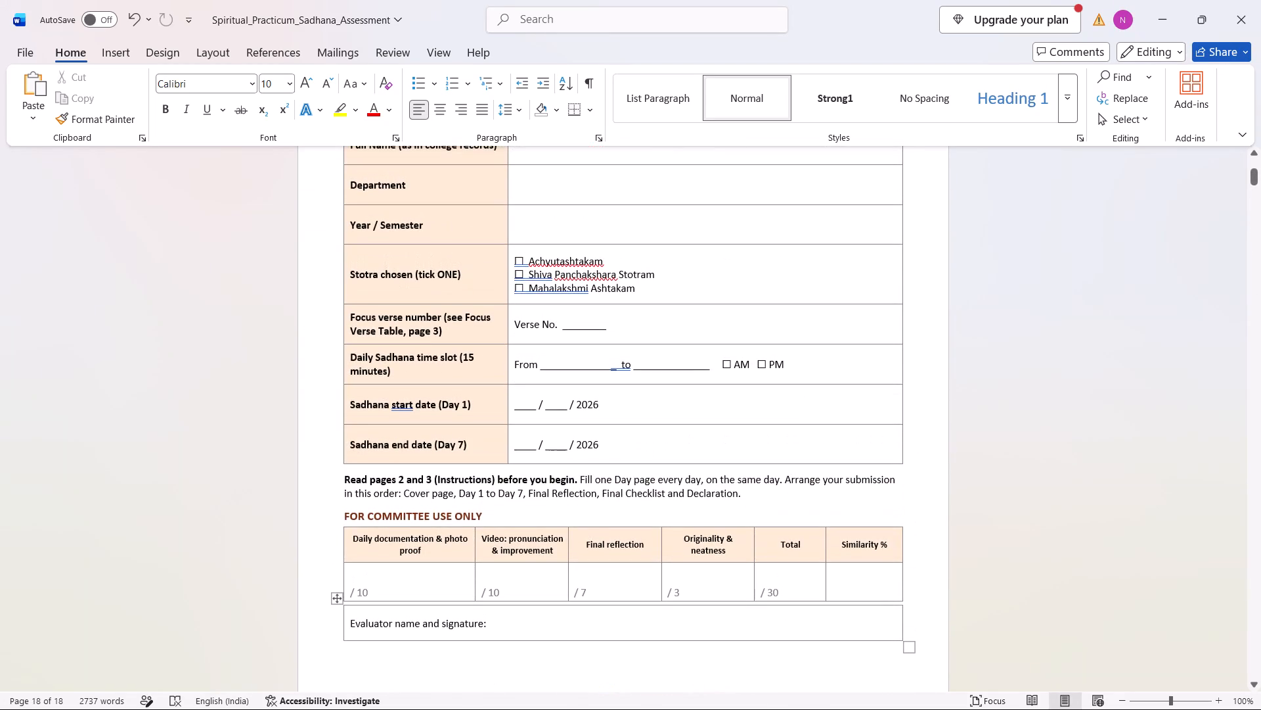
# Paste the cut photo into the PHOTO PROOF box of the Day 1 record on page 4.
pyautogui.scroll(-8, 596, 268)
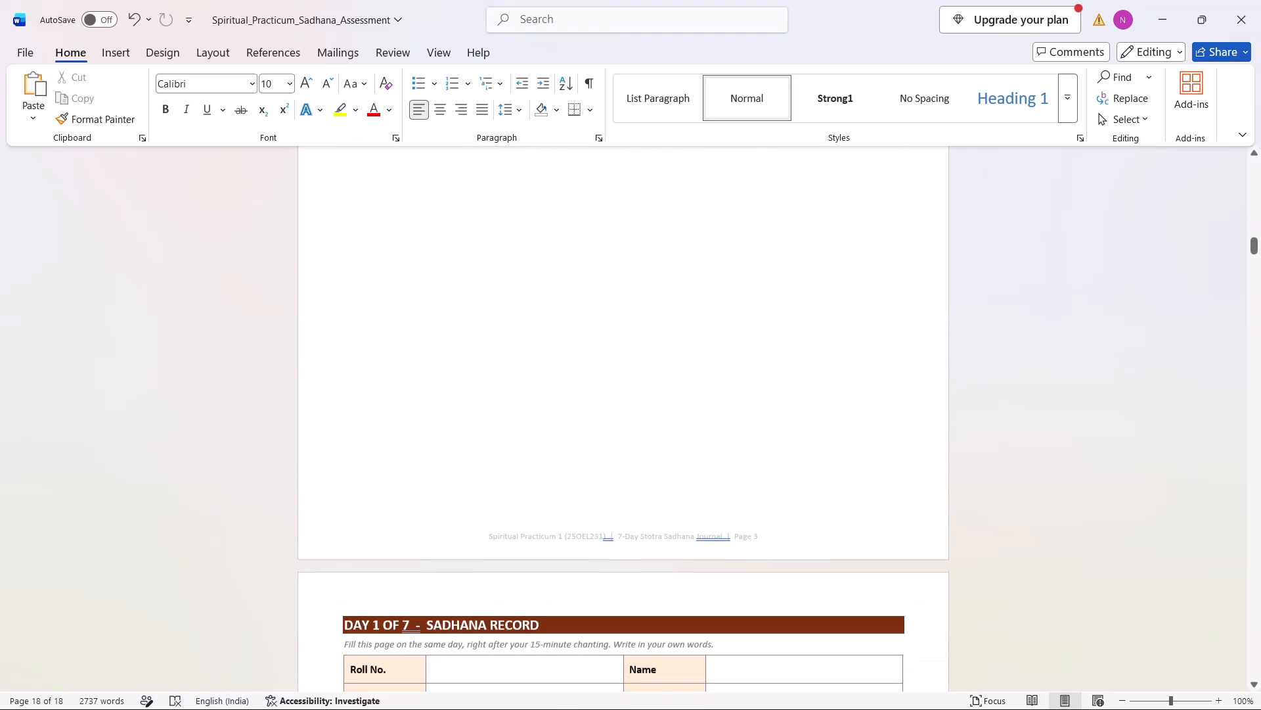
pyautogui.scroll(-3, 596, 268)
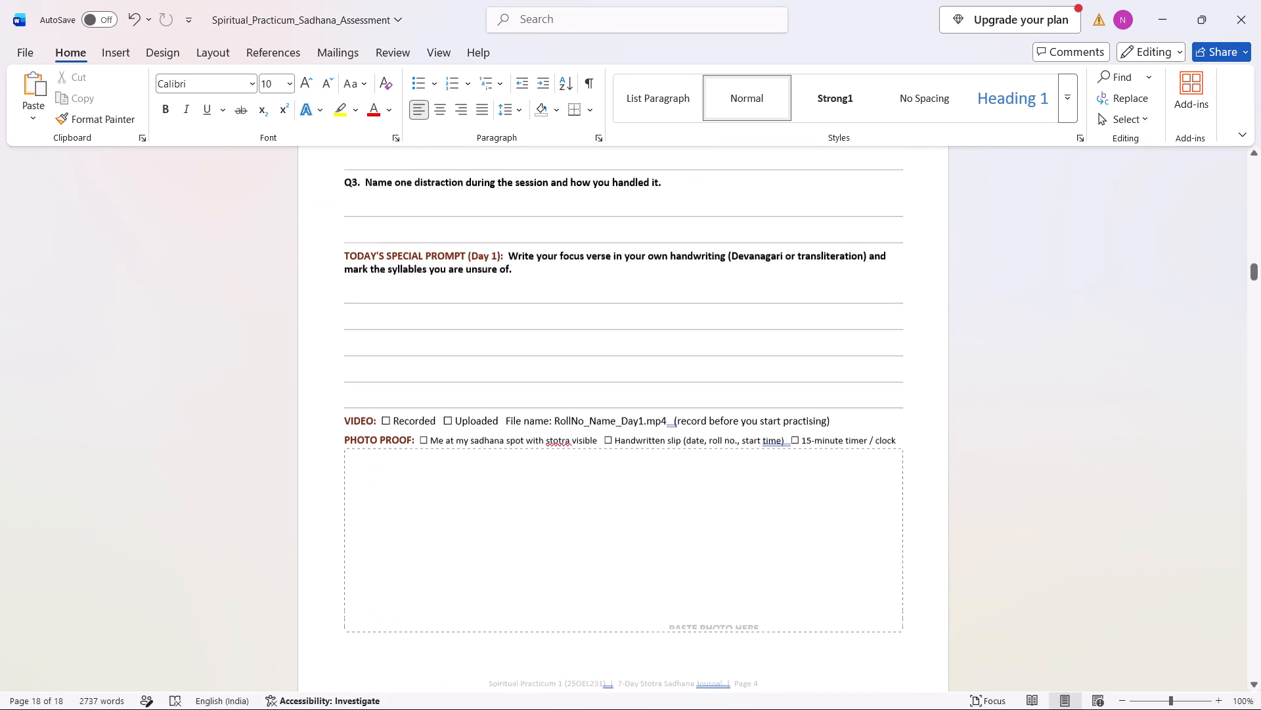
pyautogui.scroll(-2, 596, 268)
pyautogui.click(453, 402)
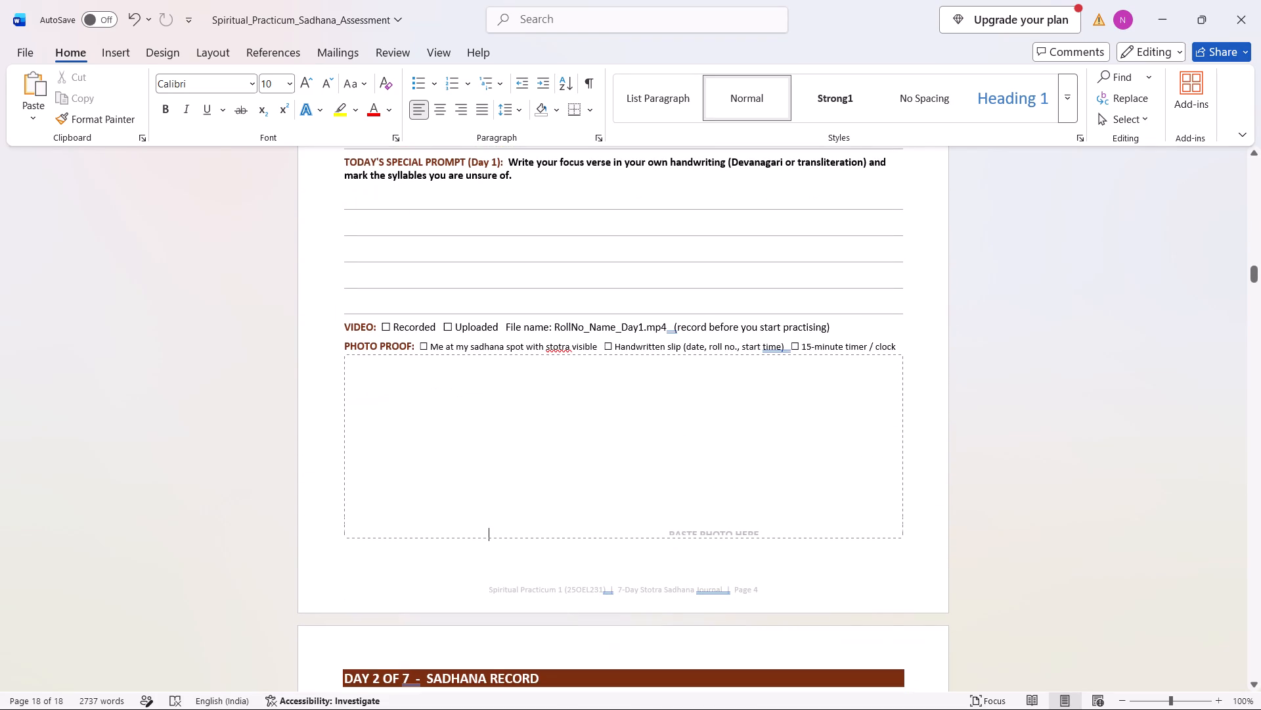
pyautogui.hotkey('ctrl', 'v')
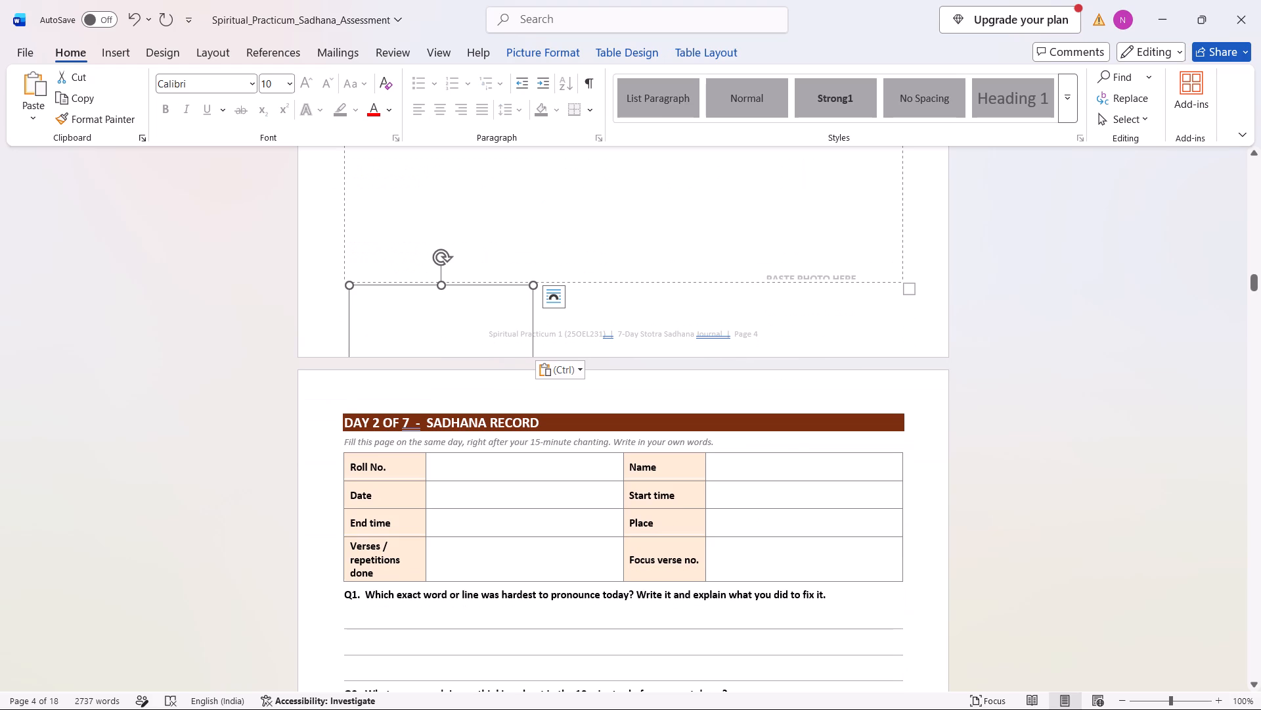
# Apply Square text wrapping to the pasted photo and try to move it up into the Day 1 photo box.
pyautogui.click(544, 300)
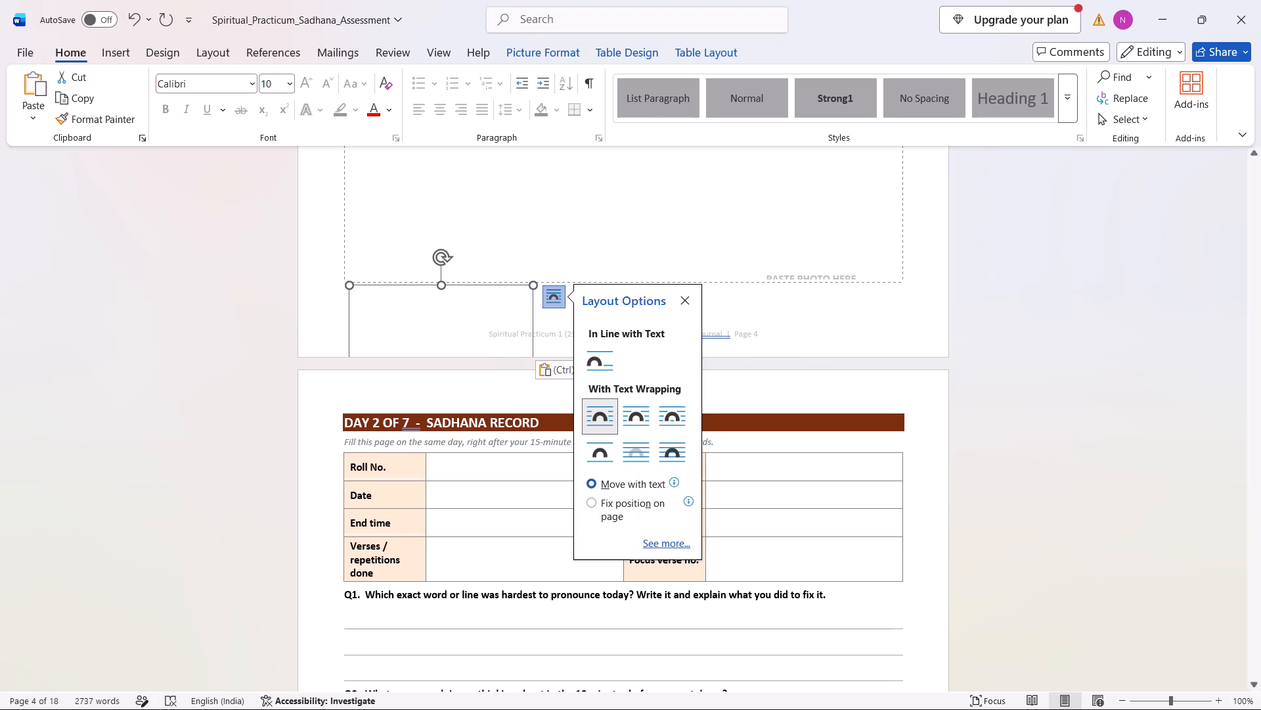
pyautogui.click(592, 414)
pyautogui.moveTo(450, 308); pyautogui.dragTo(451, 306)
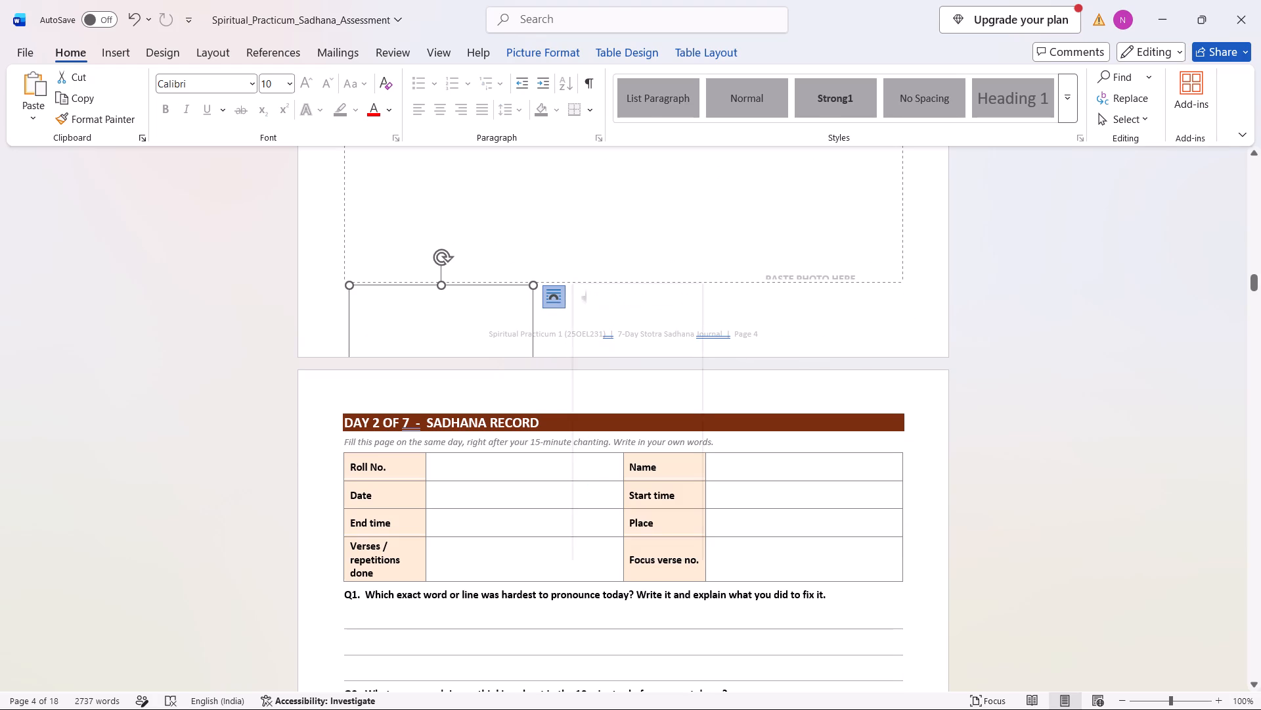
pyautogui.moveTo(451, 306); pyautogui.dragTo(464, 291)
# Paste the photo again into the Day 1 PHOTO PROOF box on page 4.
pyautogui.scroll(1, 520, 275)
pyautogui.click(505, 309)
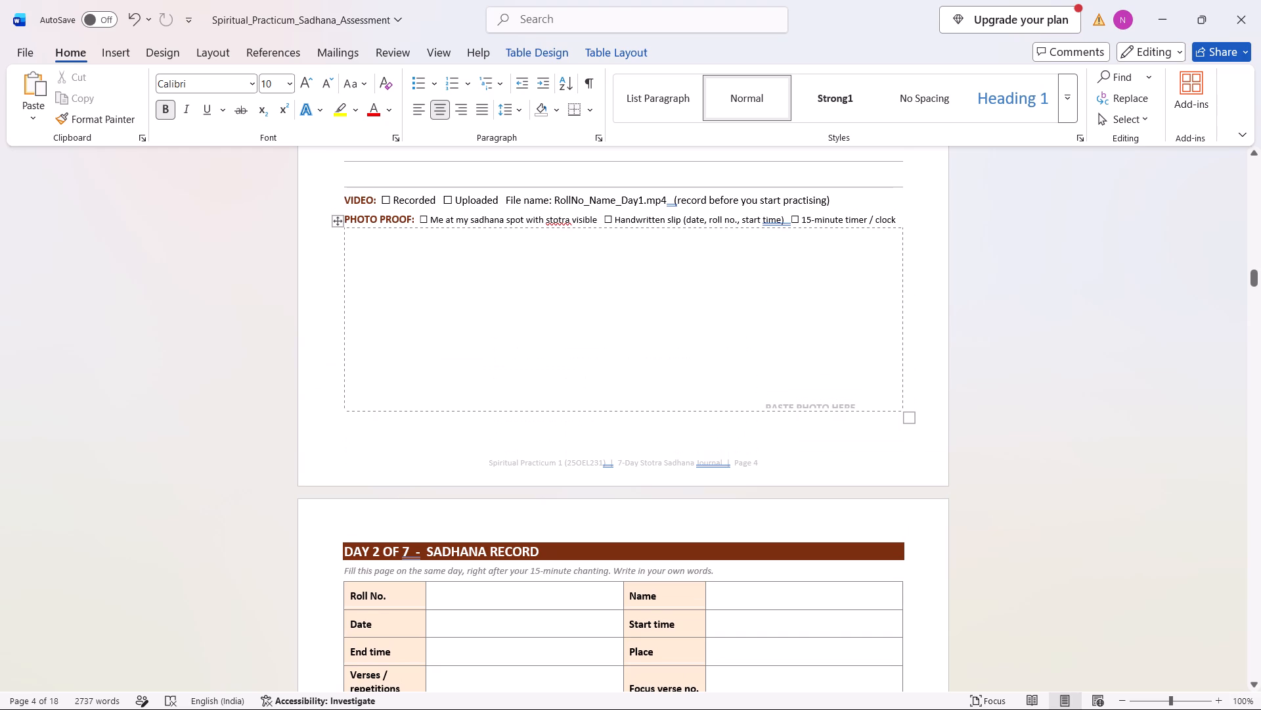
pyautogui.hotkey('ctrl', 'v')
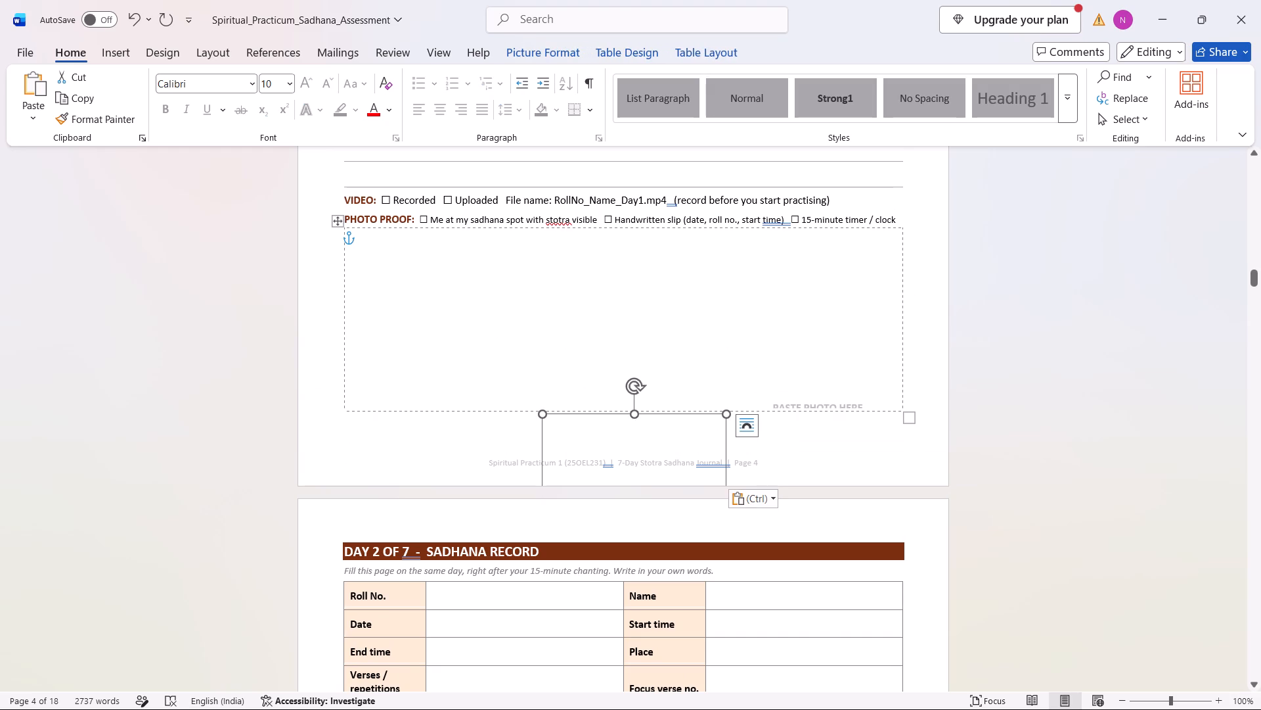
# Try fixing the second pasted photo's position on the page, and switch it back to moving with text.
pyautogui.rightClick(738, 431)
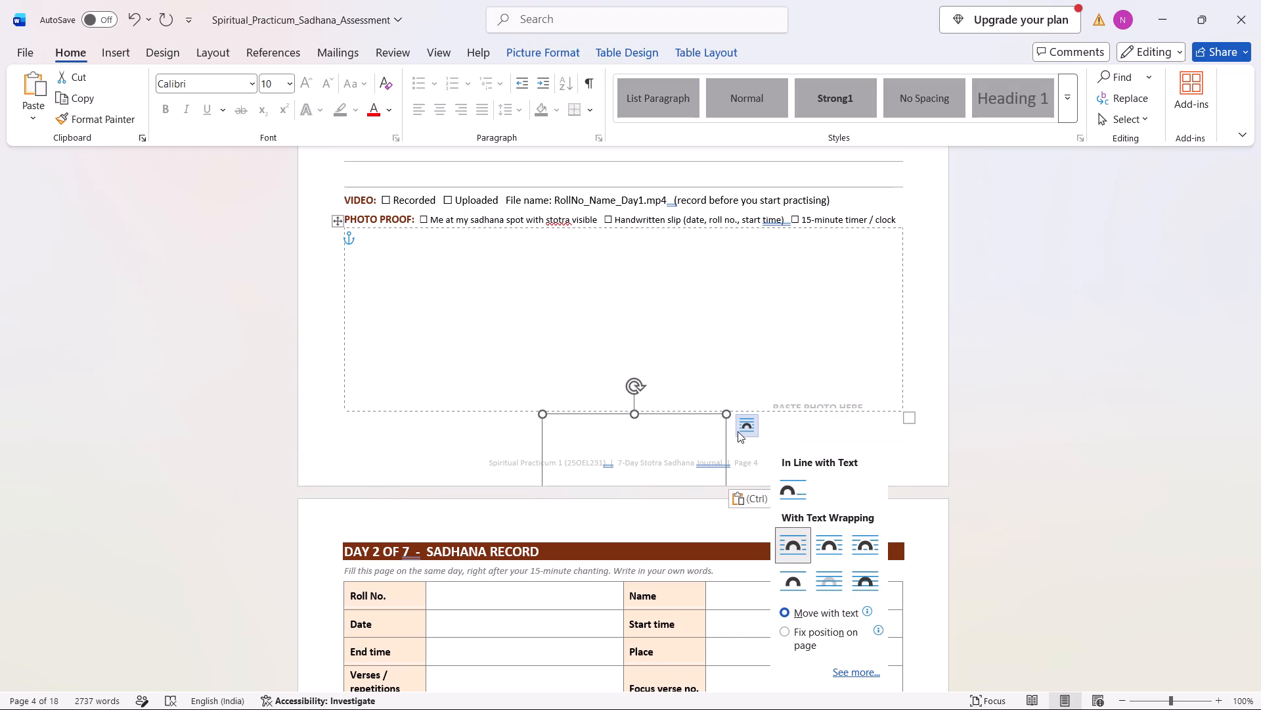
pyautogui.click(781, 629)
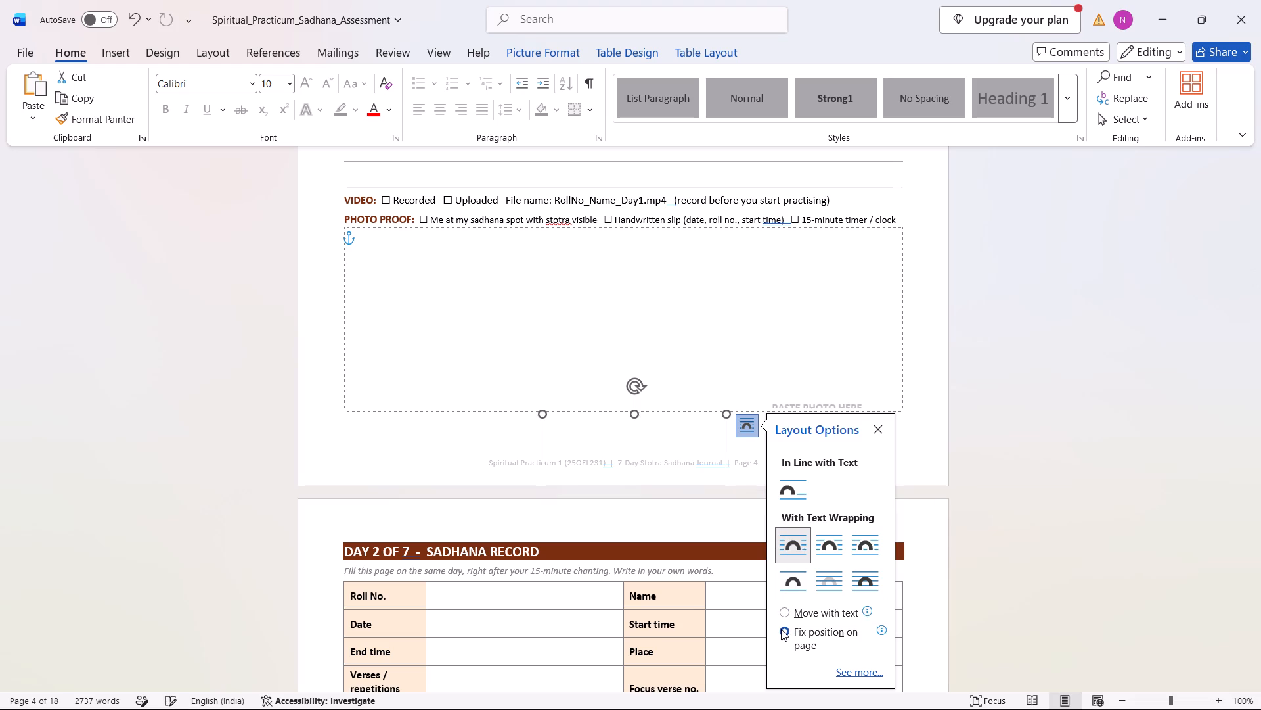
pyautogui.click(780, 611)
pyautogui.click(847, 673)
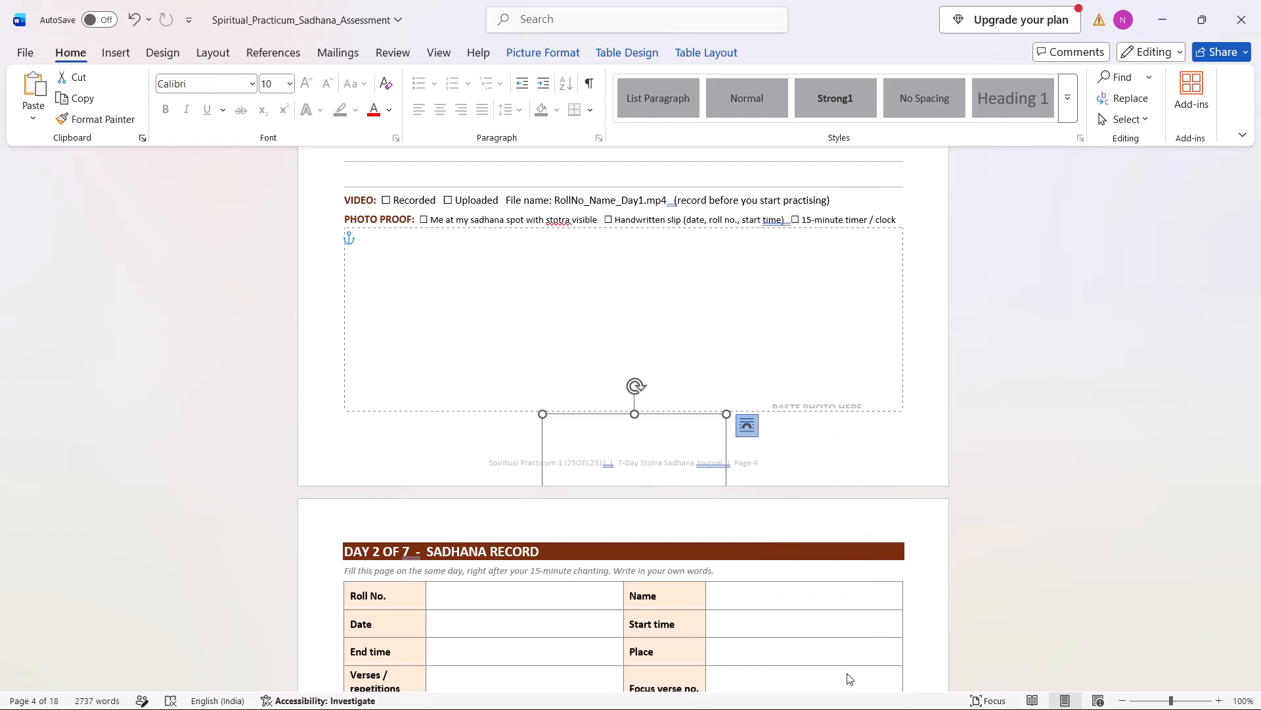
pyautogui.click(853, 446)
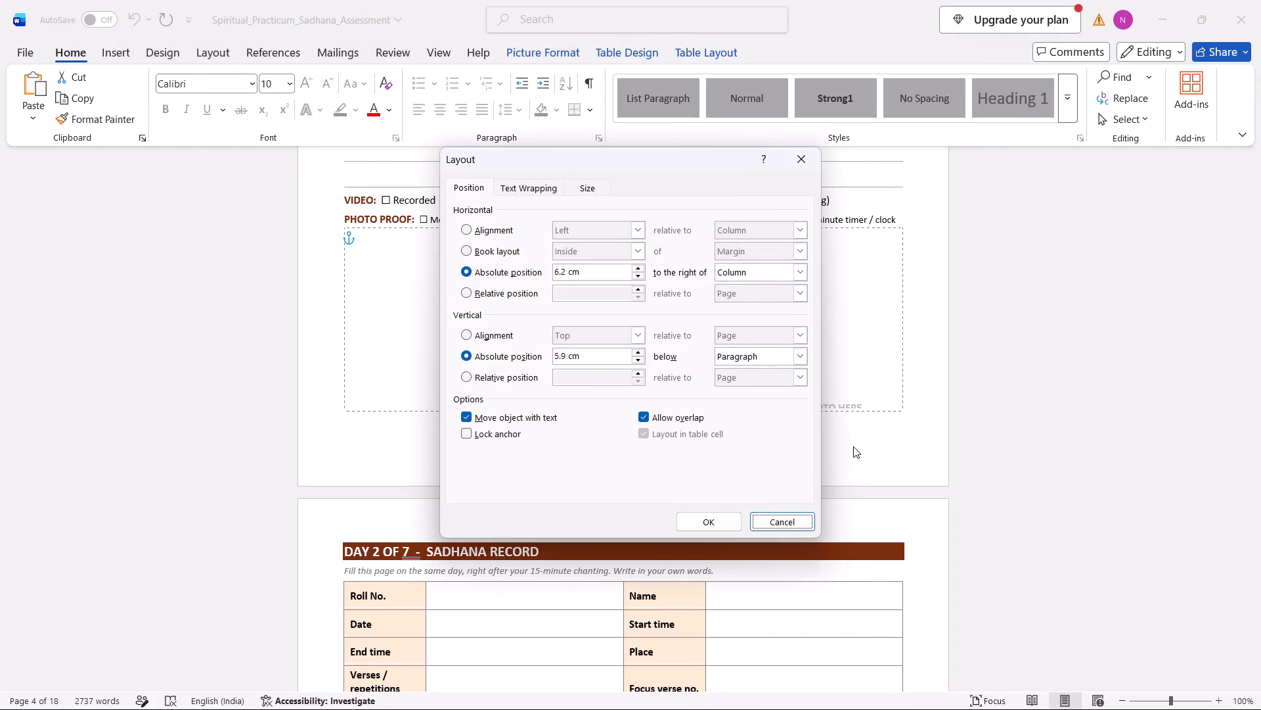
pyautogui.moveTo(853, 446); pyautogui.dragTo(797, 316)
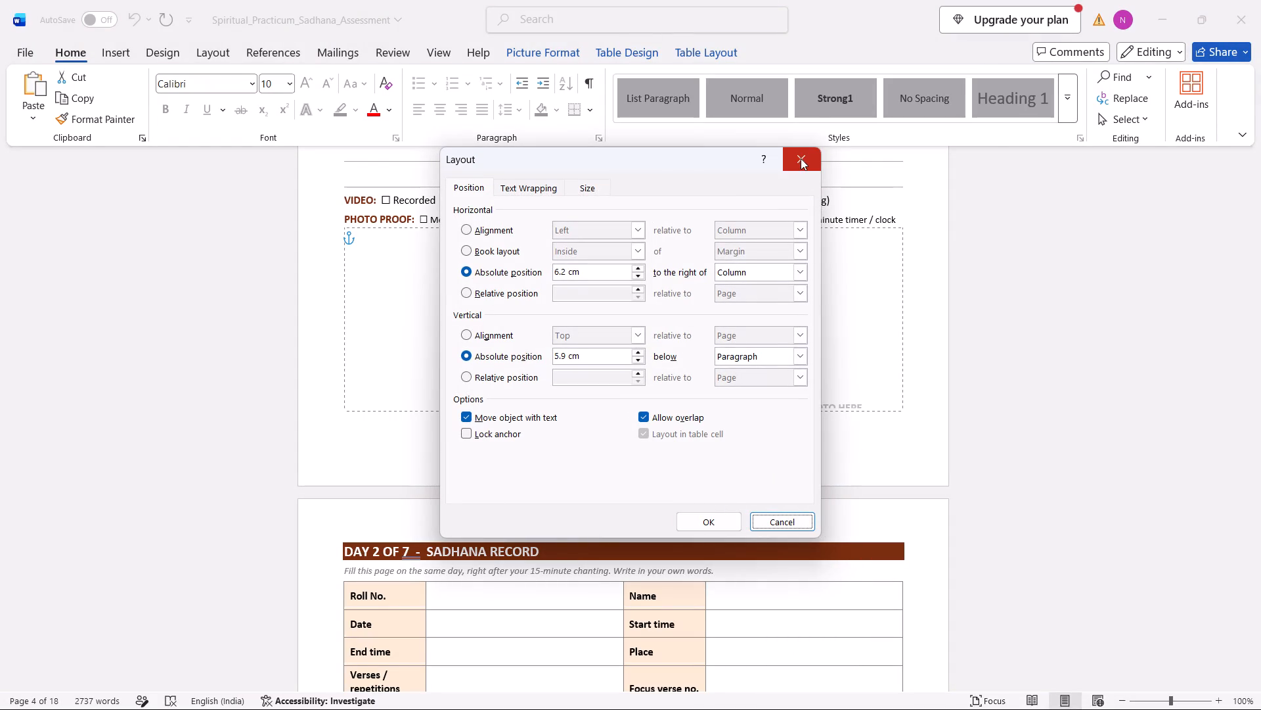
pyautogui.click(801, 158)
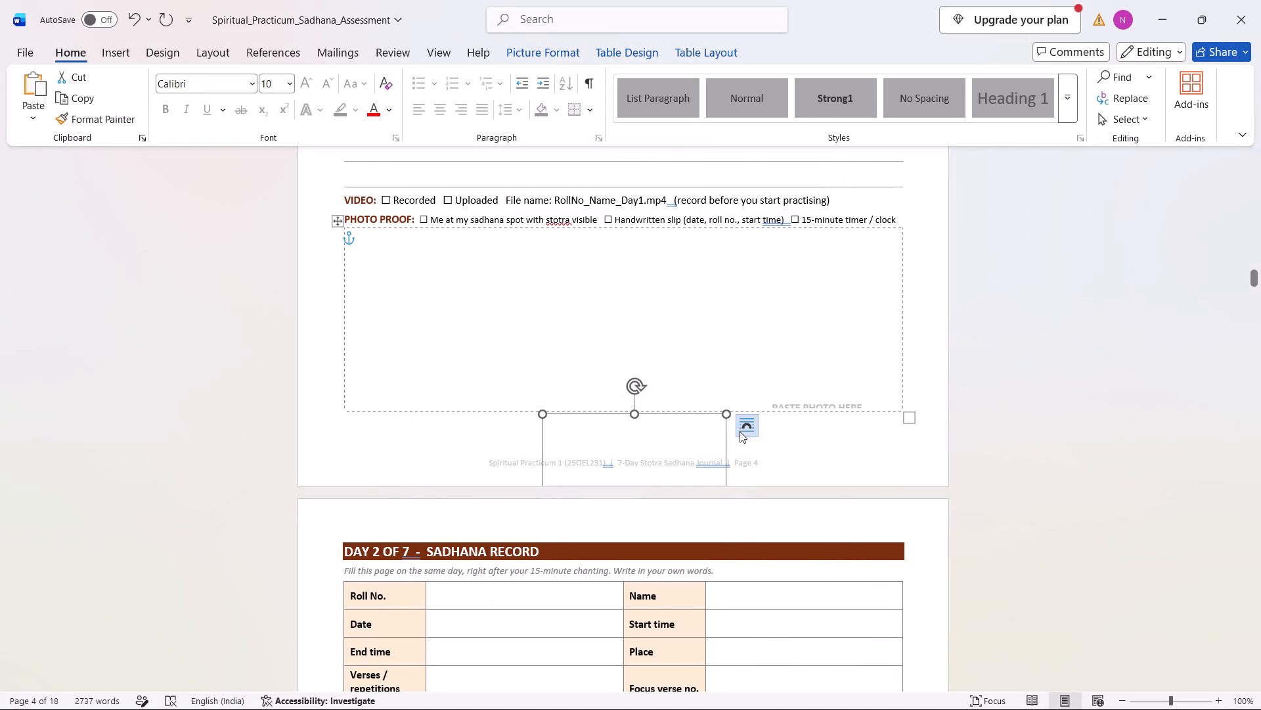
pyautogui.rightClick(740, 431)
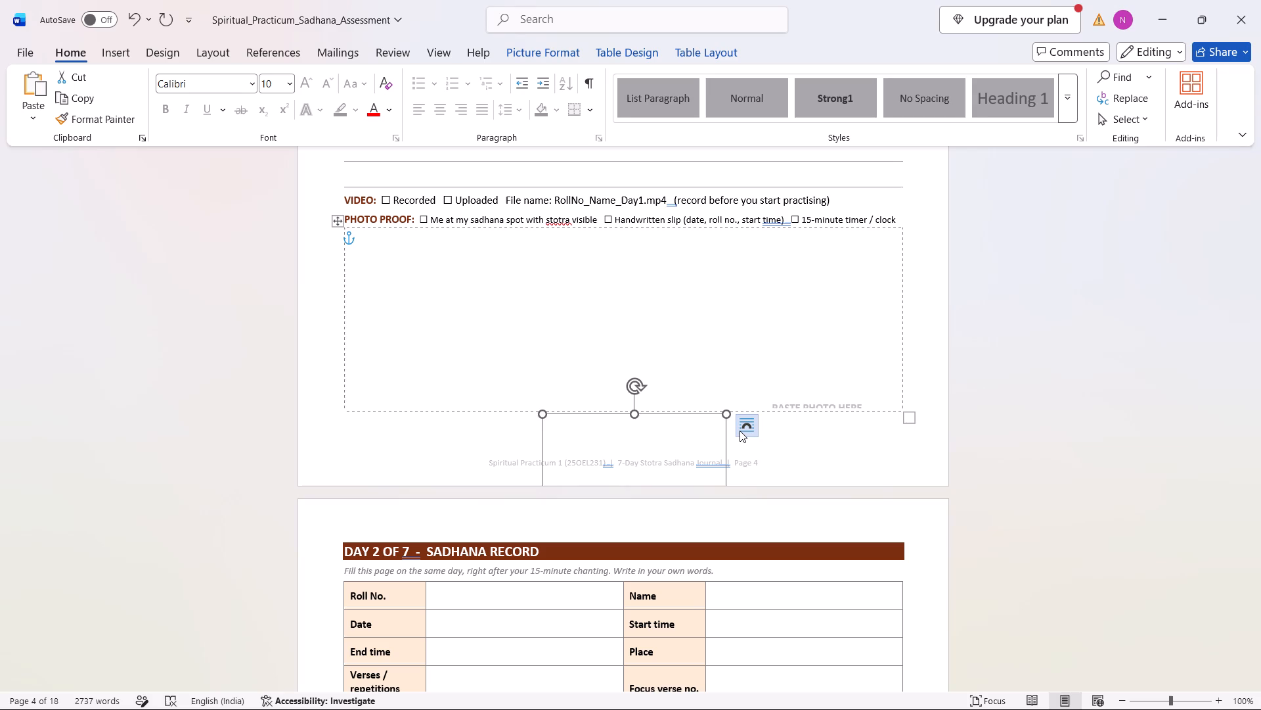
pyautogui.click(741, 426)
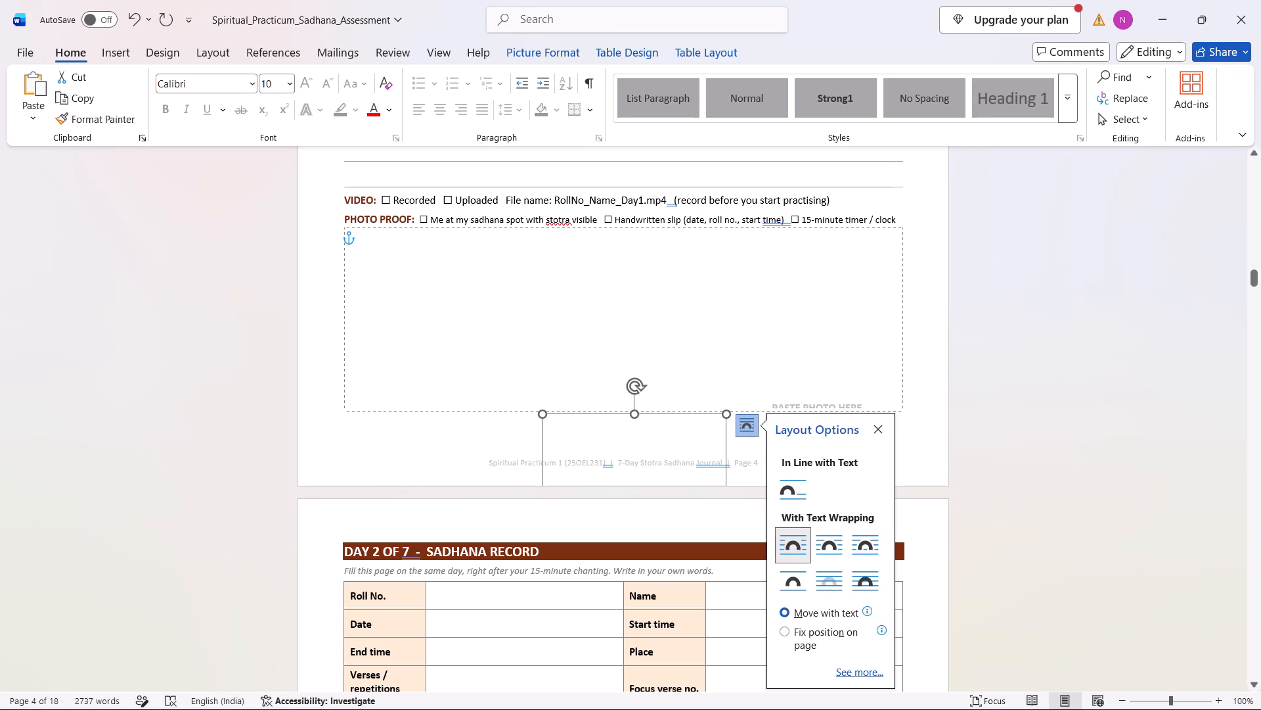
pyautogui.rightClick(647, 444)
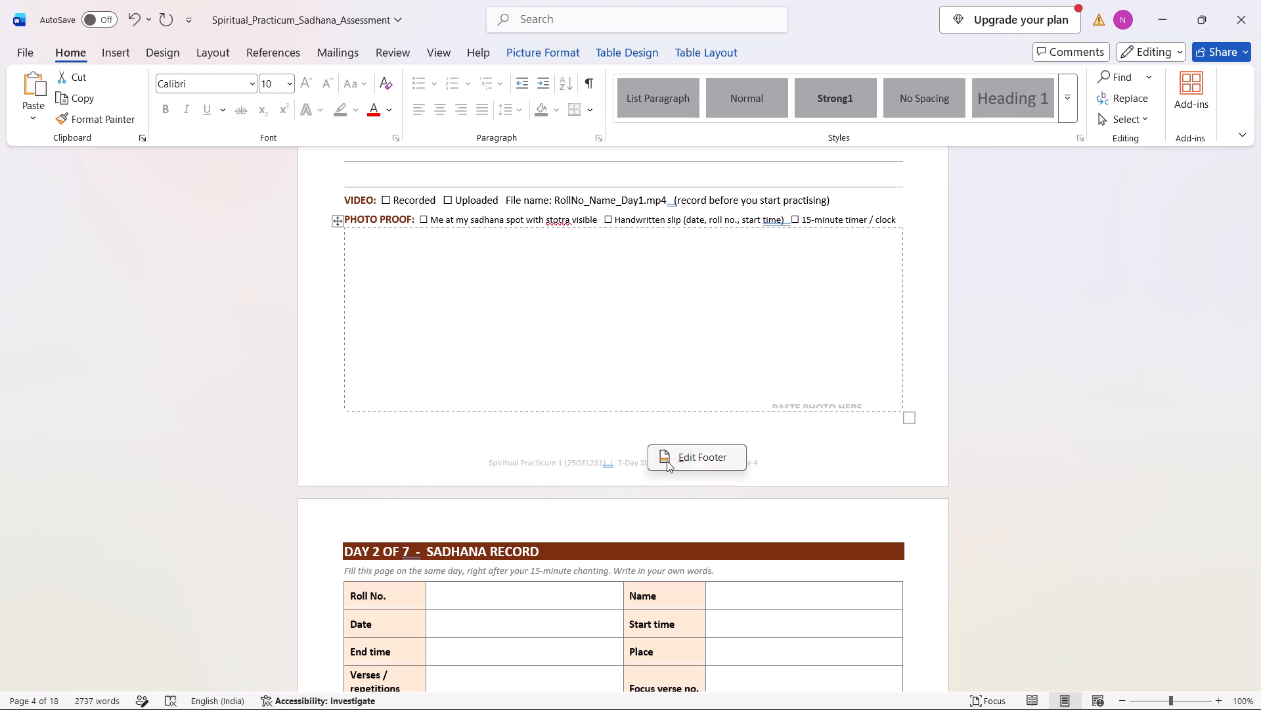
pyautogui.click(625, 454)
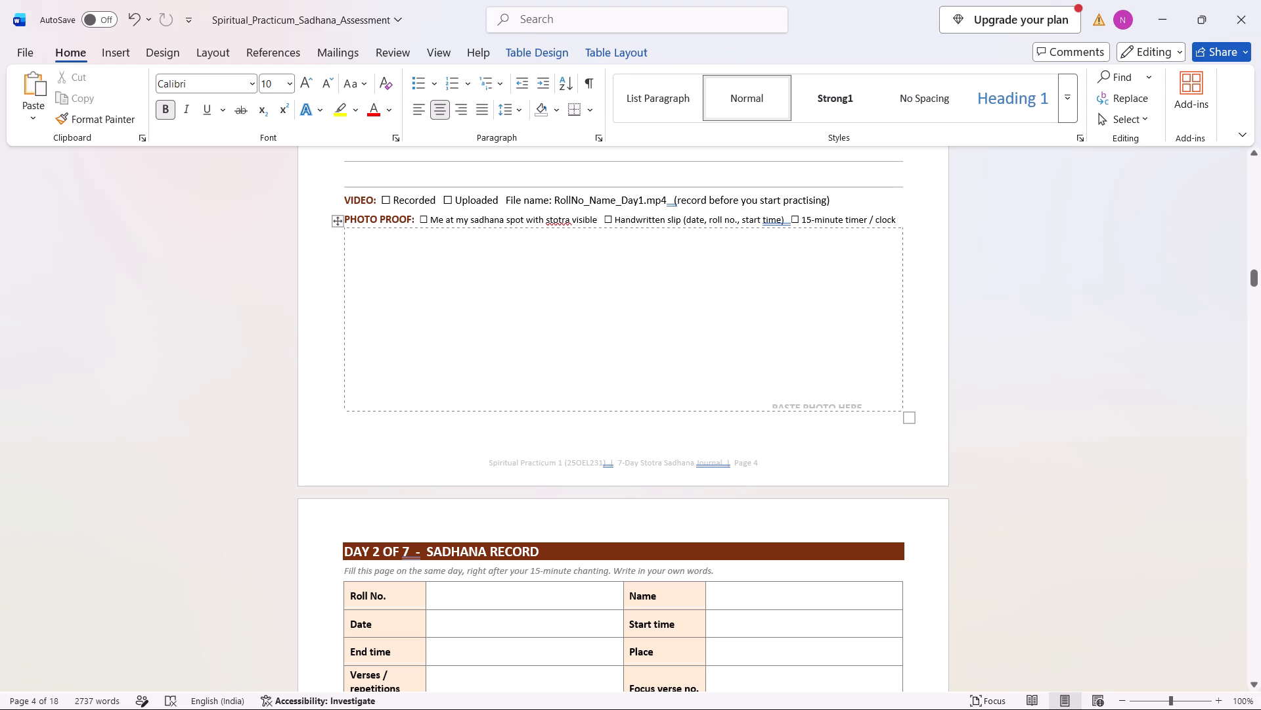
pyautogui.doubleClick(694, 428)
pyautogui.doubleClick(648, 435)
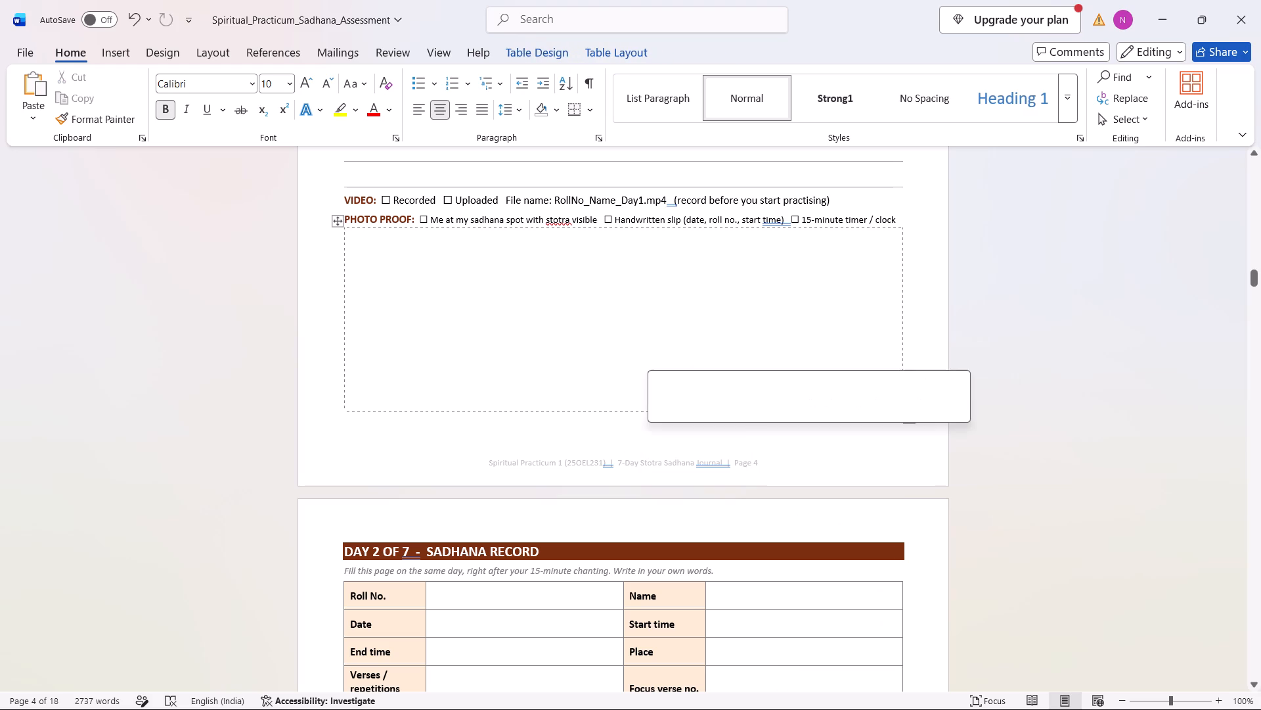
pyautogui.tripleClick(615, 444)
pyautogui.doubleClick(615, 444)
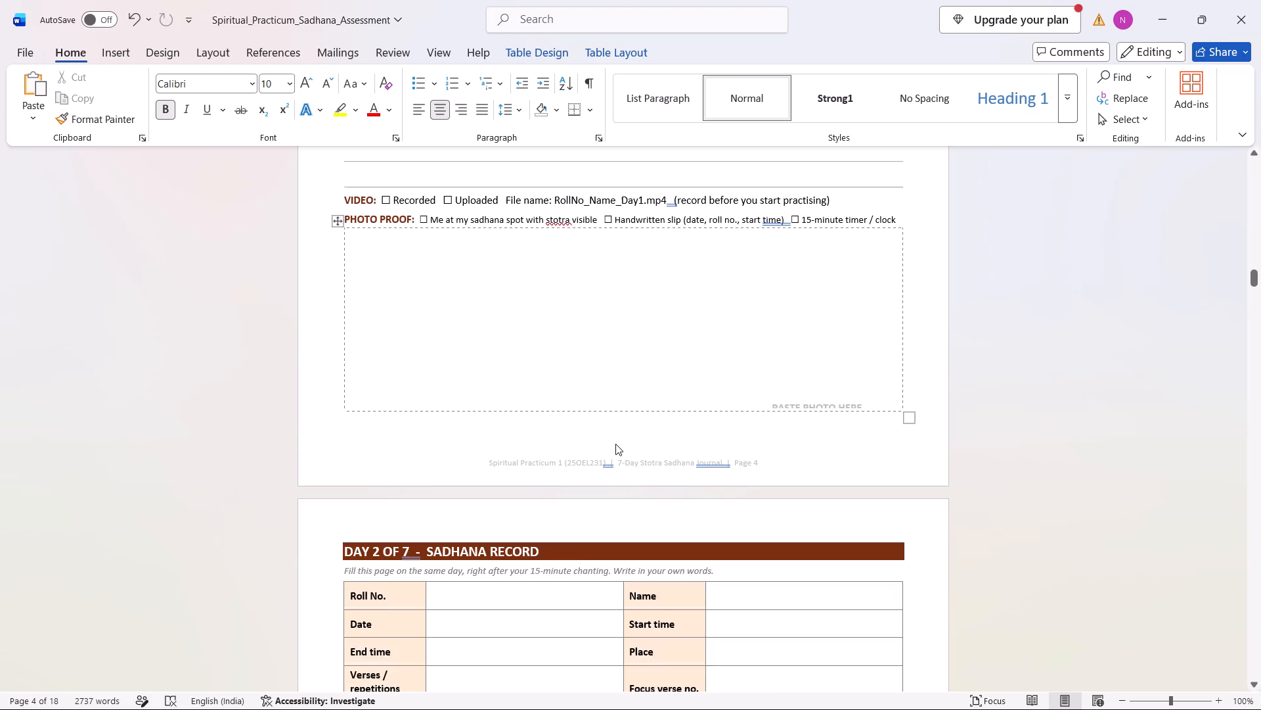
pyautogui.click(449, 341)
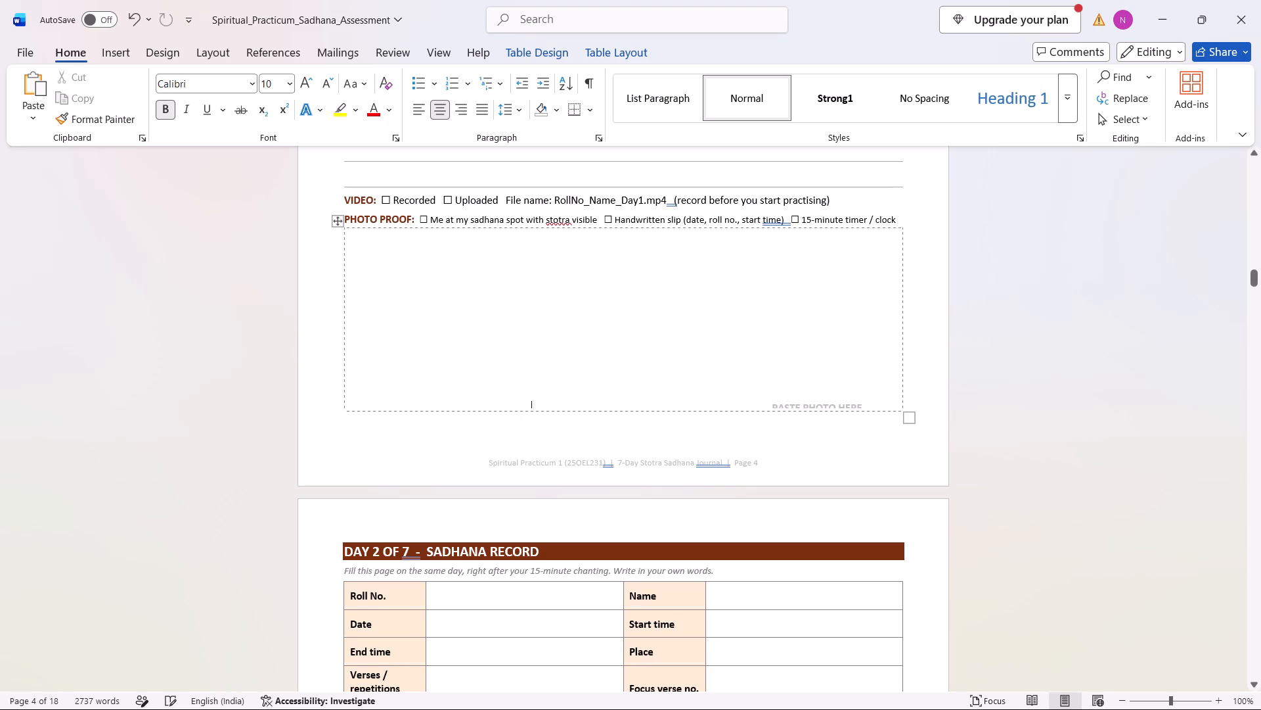
# Cut the Day 1 photo box with its contents and paste it on a new line below the PHOTO PROOF checklist.
pyautogui.rightClick(339, 222)
pyautogui.click(368, 260)
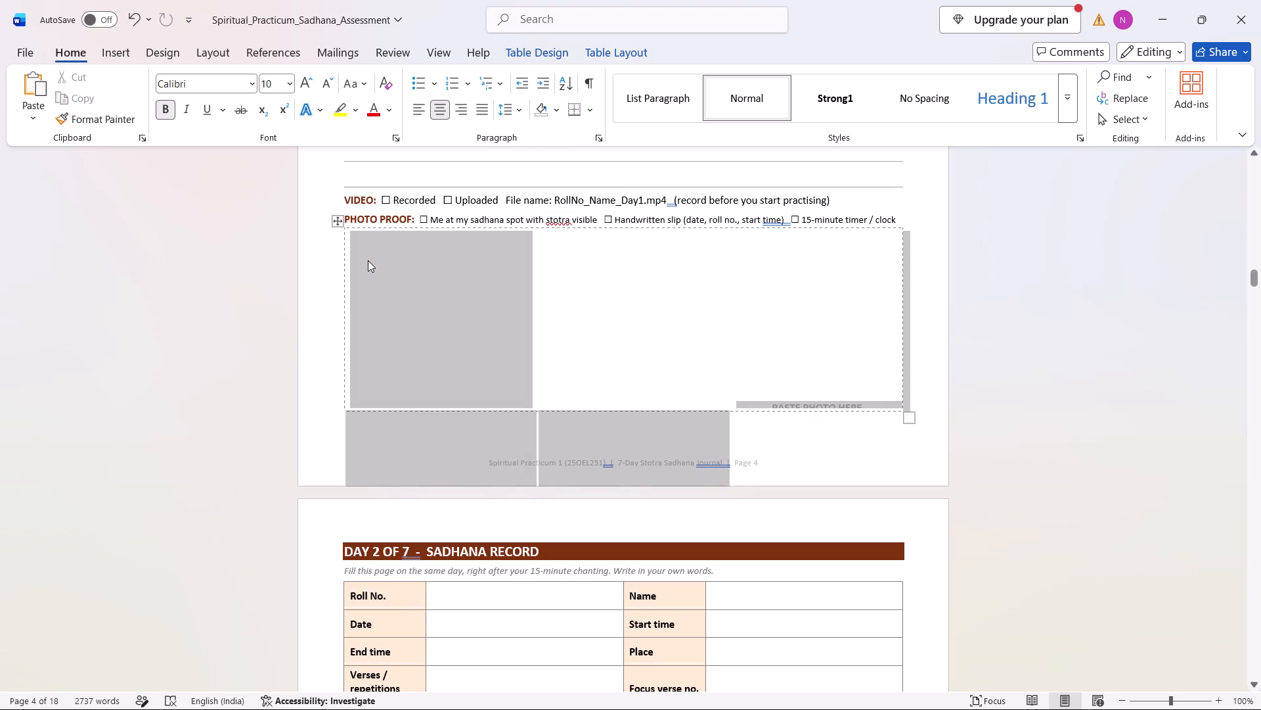
pyautogui.click(392, 260)
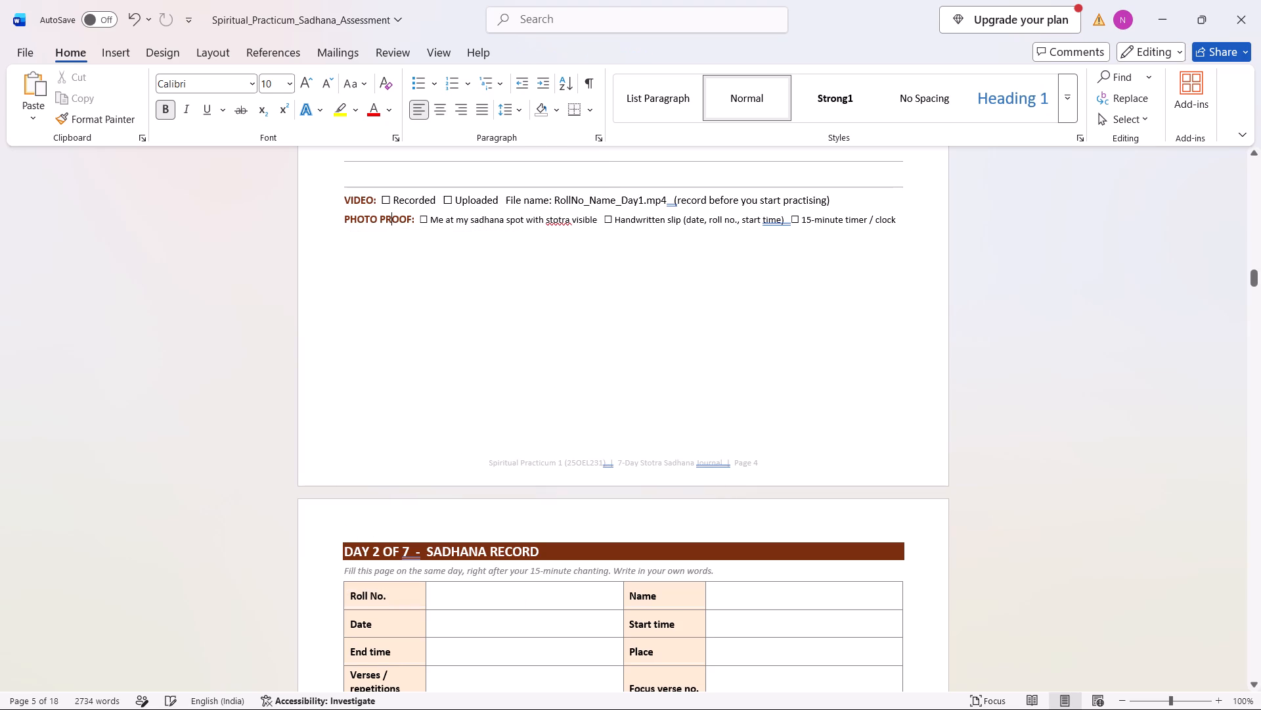
pyautogui.click(895, 225)
pyautogui.press('Return')
pyautogui.hotkey('ctrl', 'v')
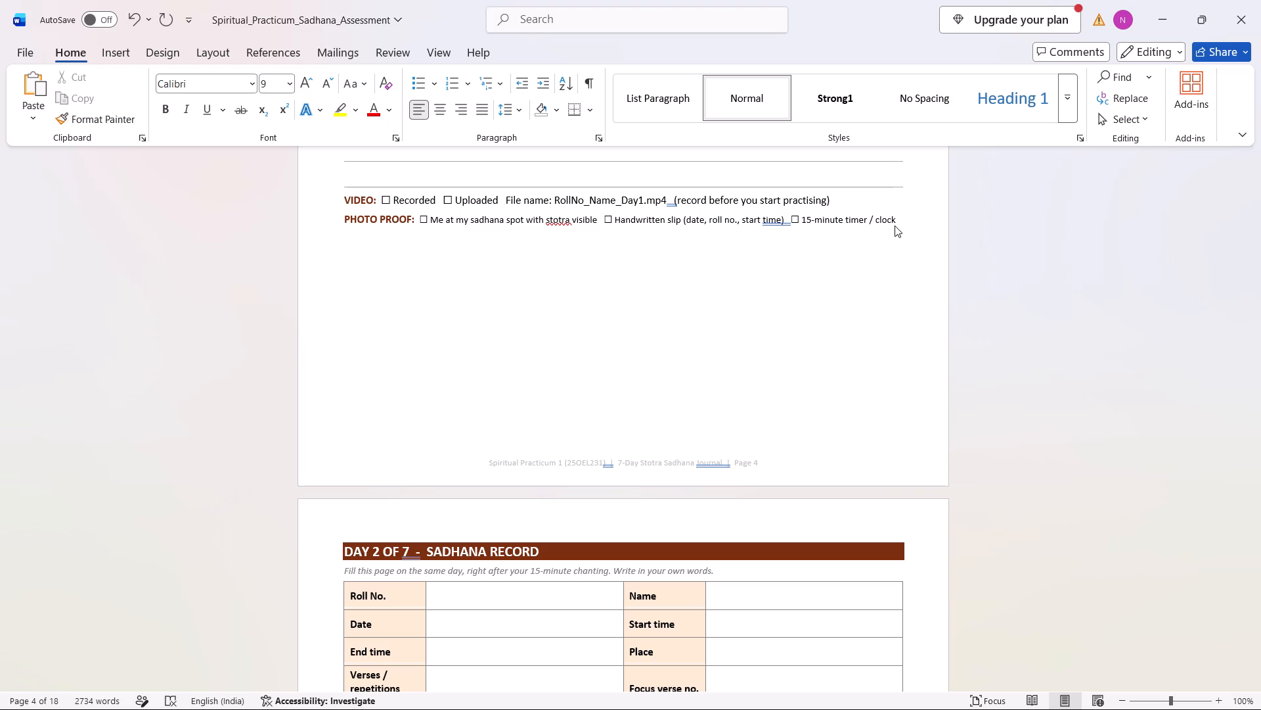
pyautogui.scroll(-3, 895, 225)
pyautogui.scroll(1, 895, 225)
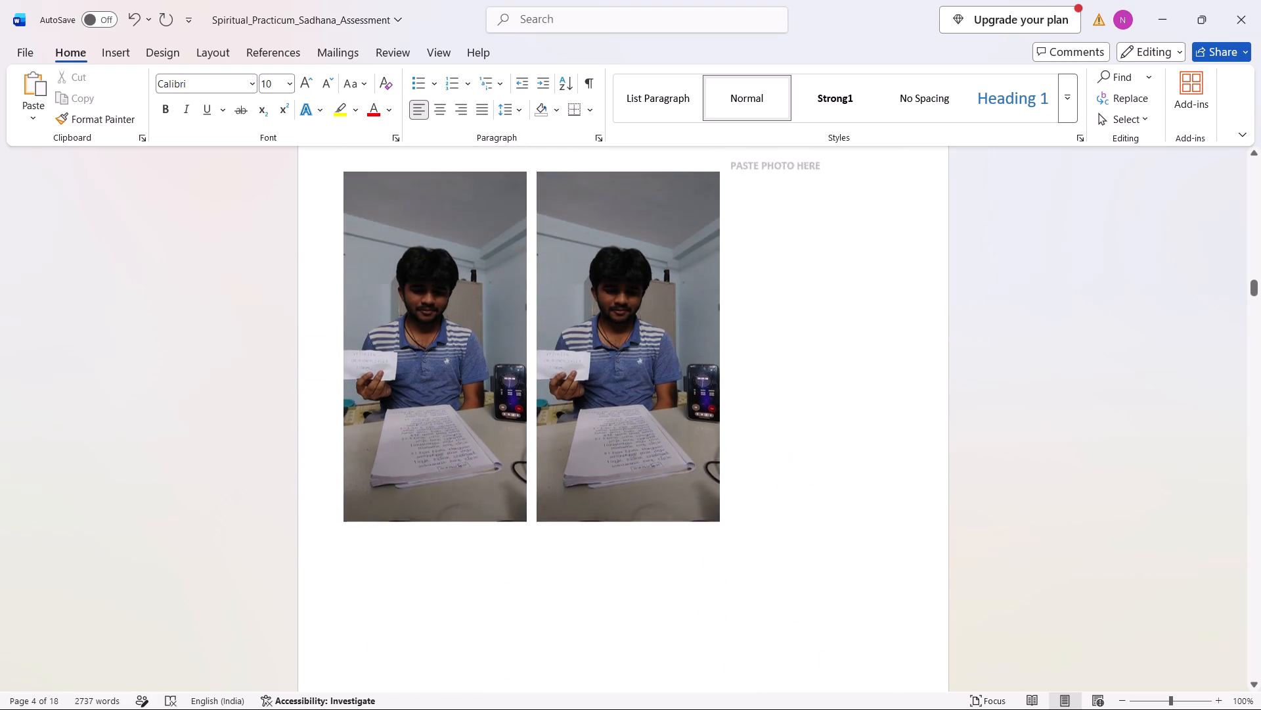
# Cut the second, duplicate copy of the photo out of the Day 1 photo area, leaving the first one.
pyautogui.scroll(1, 895, 225)
pyautogui.moveTo(751, 325); pyautogui.dragTo(678, 341)
pyautogui.click(678, 341)
pyautogui.click(678, 341)
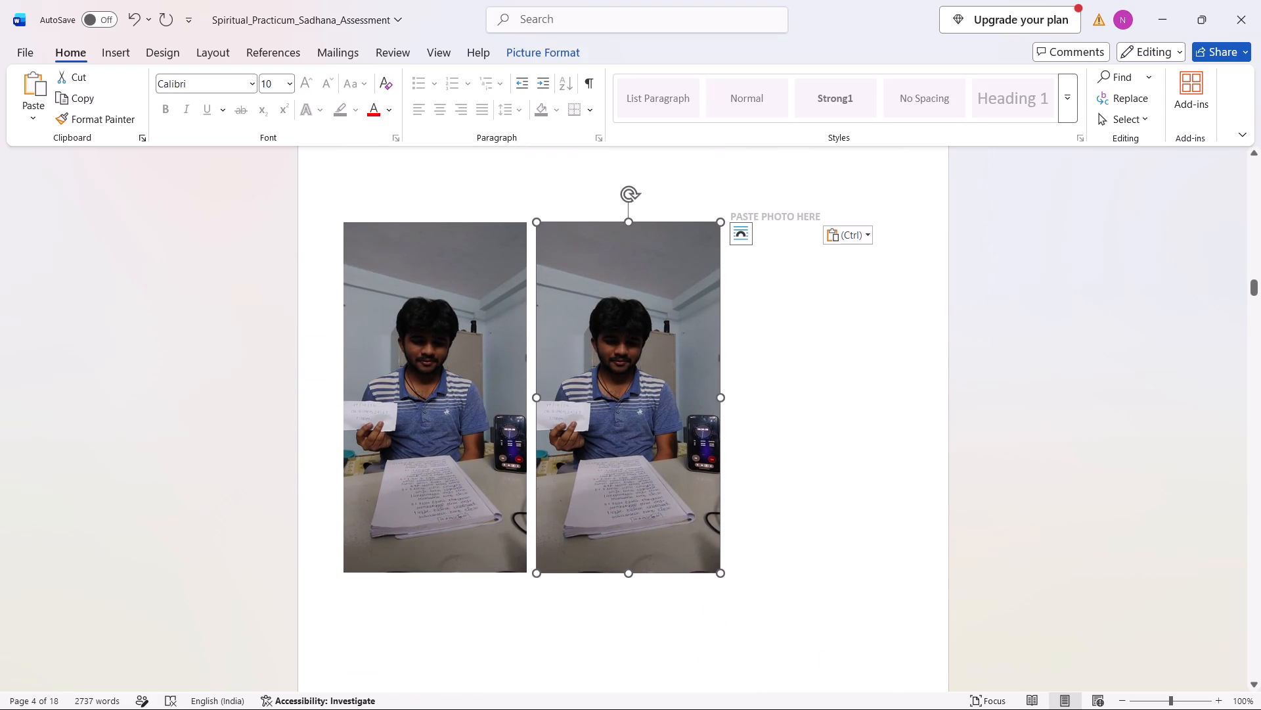
pyautogui.rightClick(671, 290)
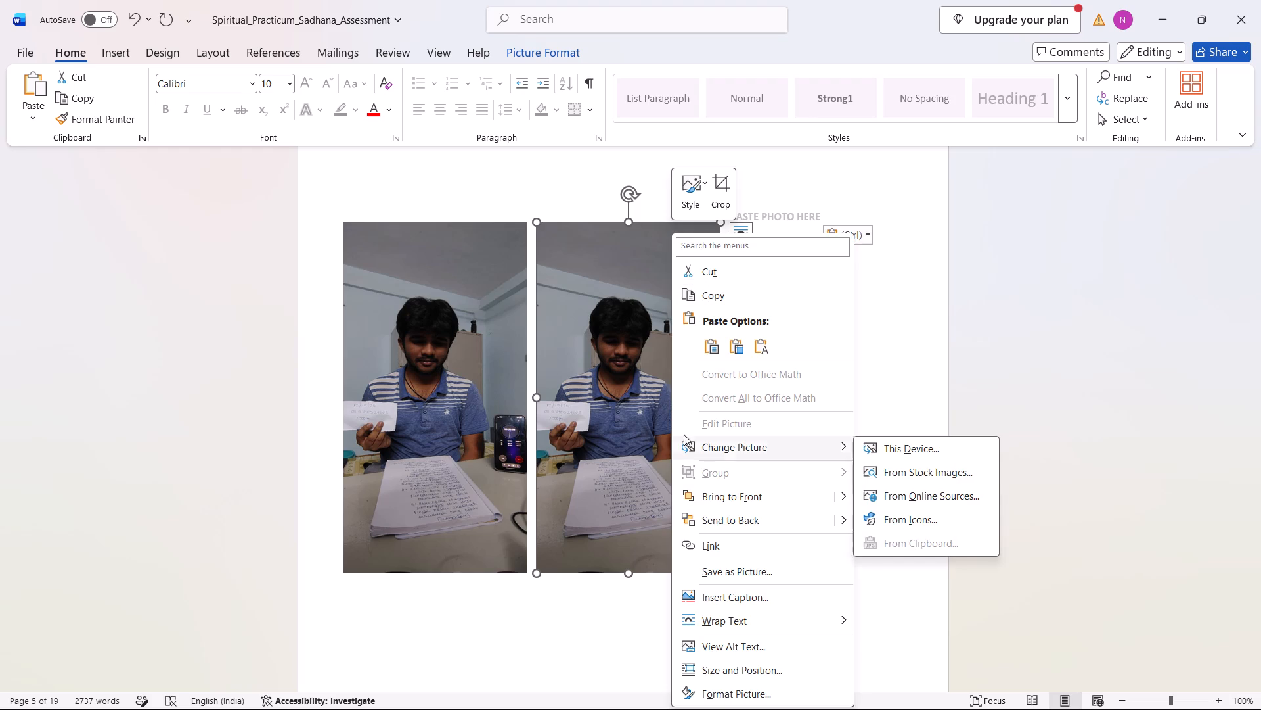
pyautogui.press('Delete')
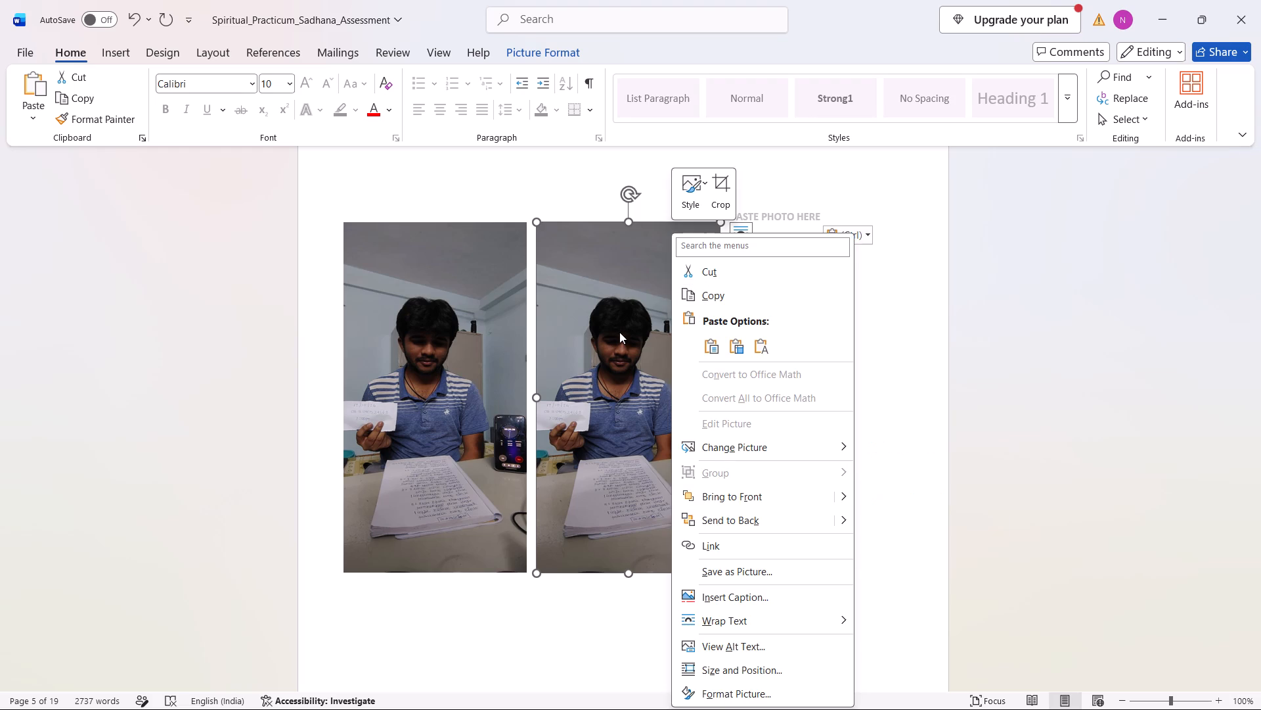
pyautogui.click(619, 280)
pyautogui.rightClick(619, 280)
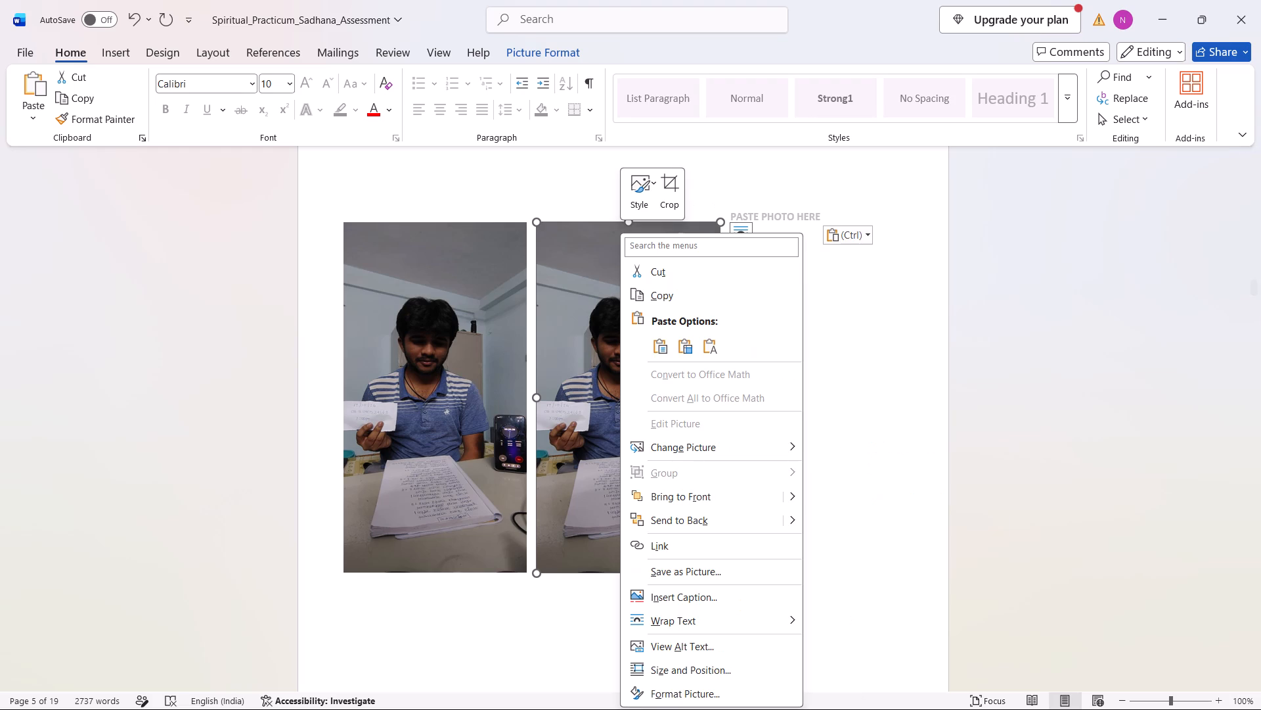
pyautogui.click(648, 271)
# Shrink the remaining Day 1 photo proportionally in two passes down to a tiny thumbnail.
pyautogui.scroll(1, 648, 271)
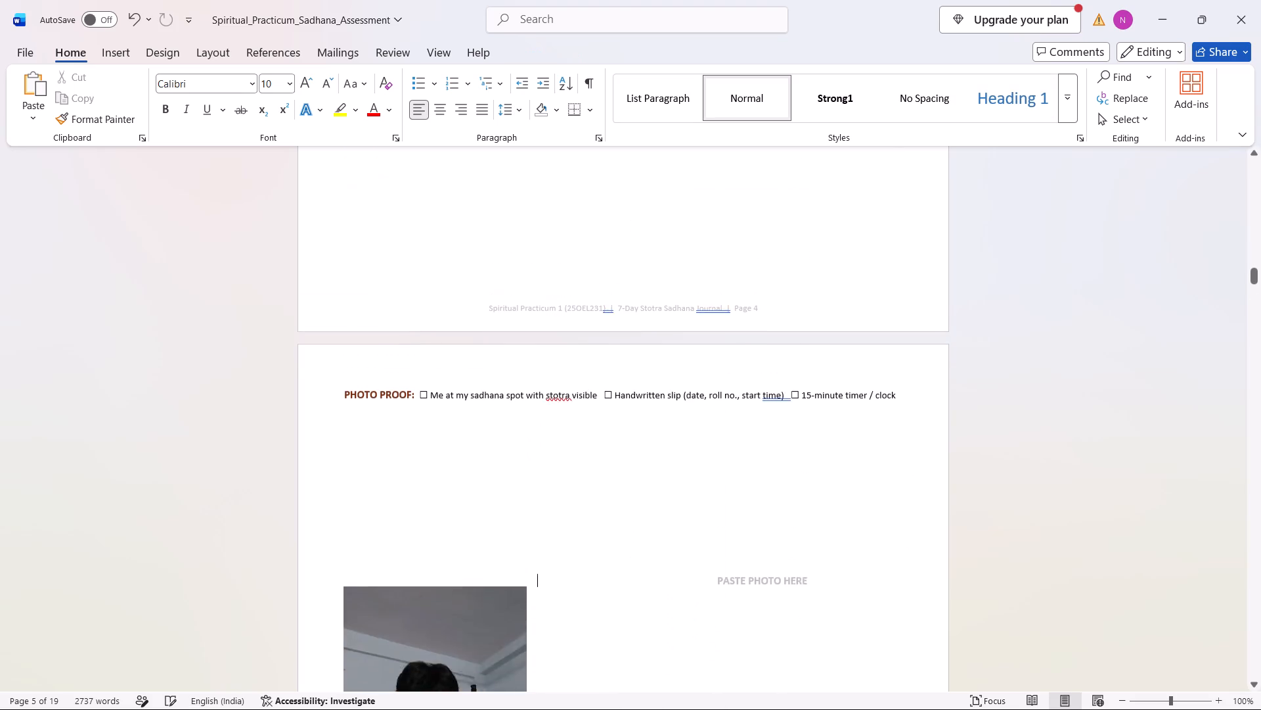
pyautogui.scroll(2, 648, 271)
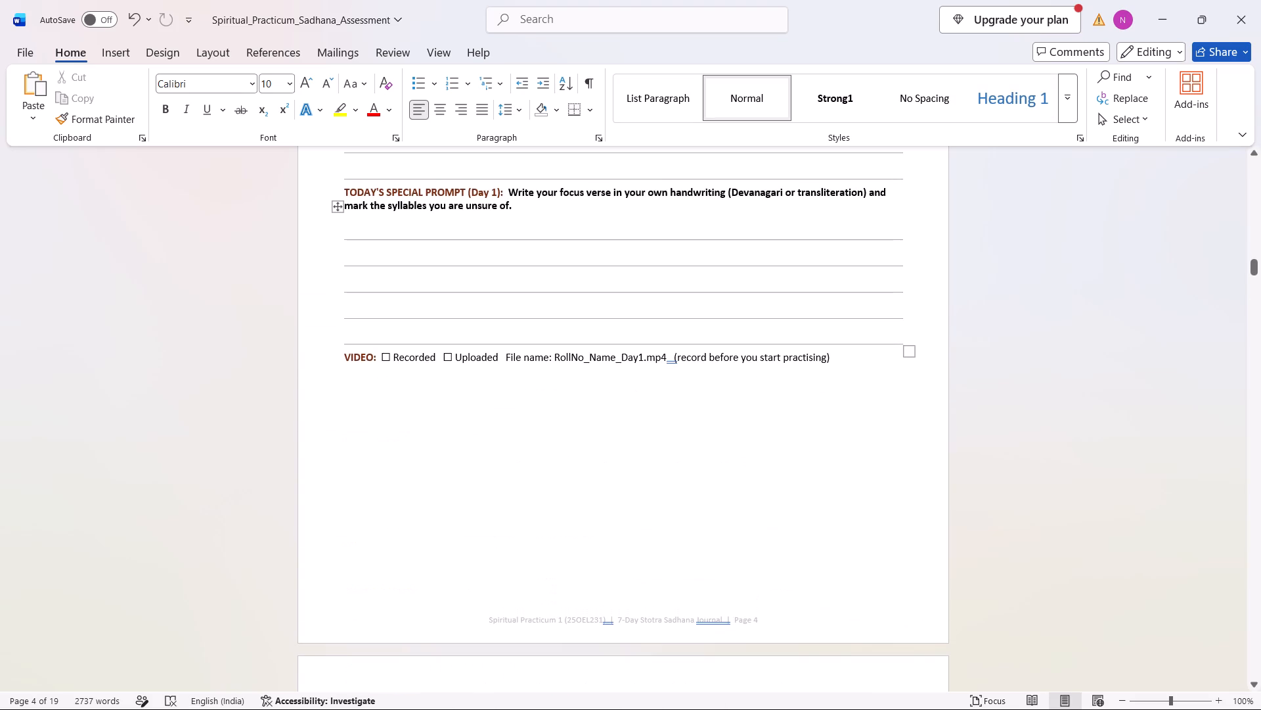
pyautogui.scroll(-1, 648, 271)
pyautogui.scroll(-2, 633, 156)
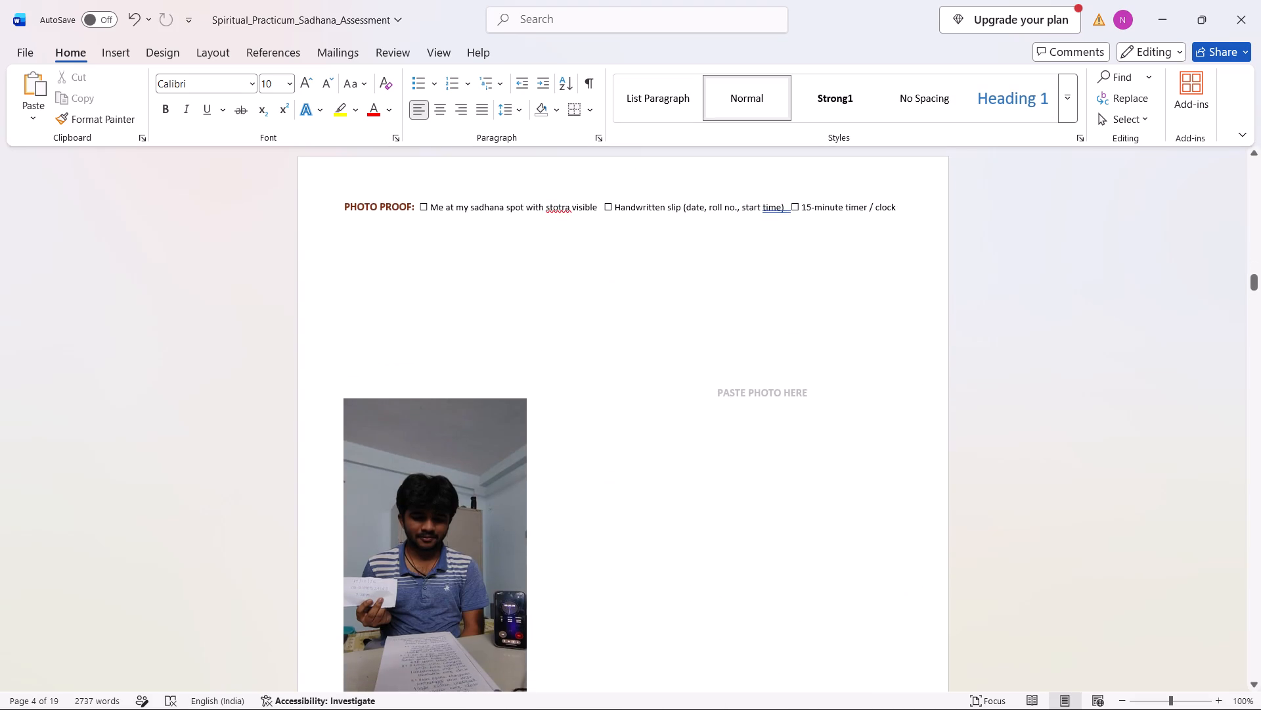
pyautogui.scroll(-1, 633, 156)
pyautogui.click(485, 343)
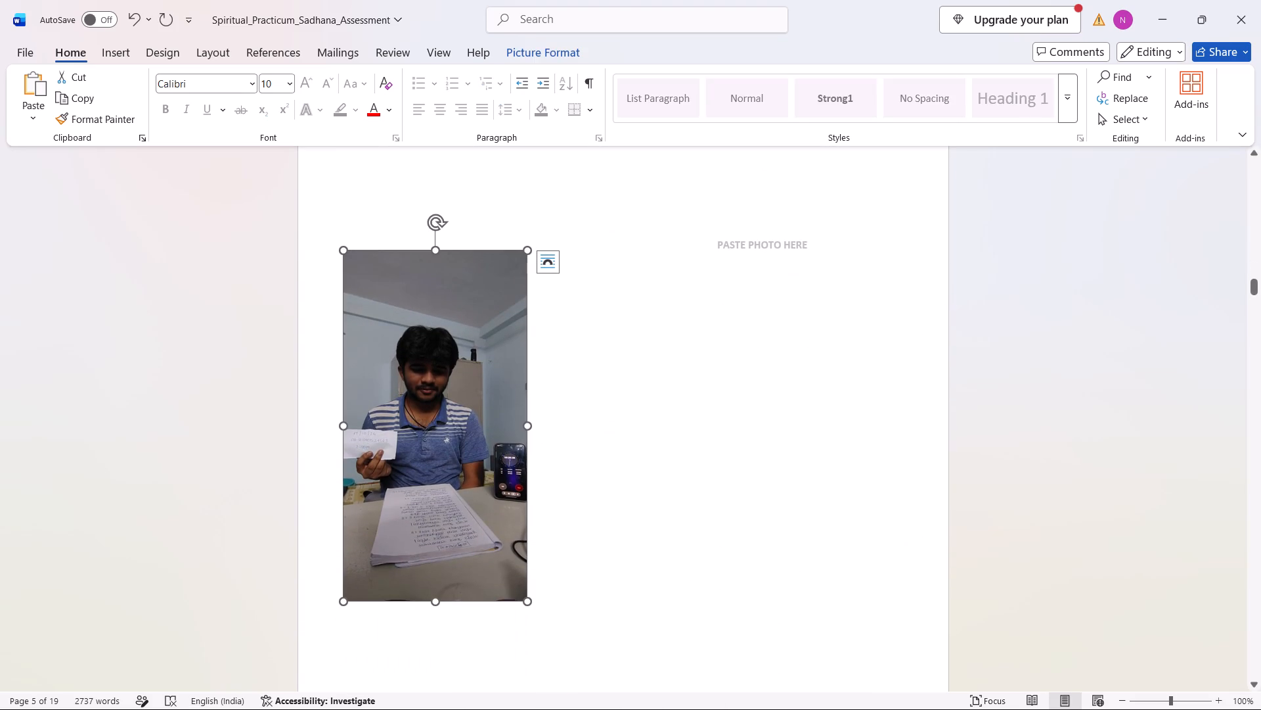
pyautogui.moveTo(344, 598); pyautogui.dragTo(472, 308)
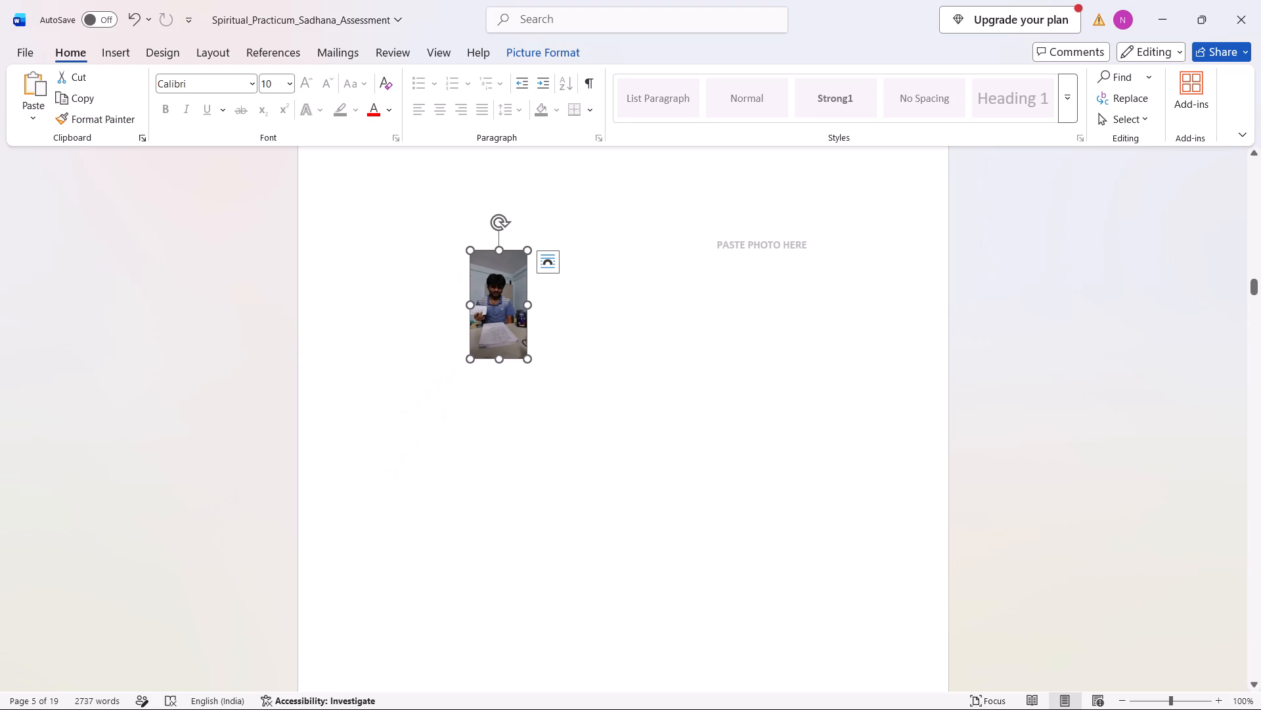
pyautogui.moveTo(469, 357); pyautogui.dragTo(518, 259)
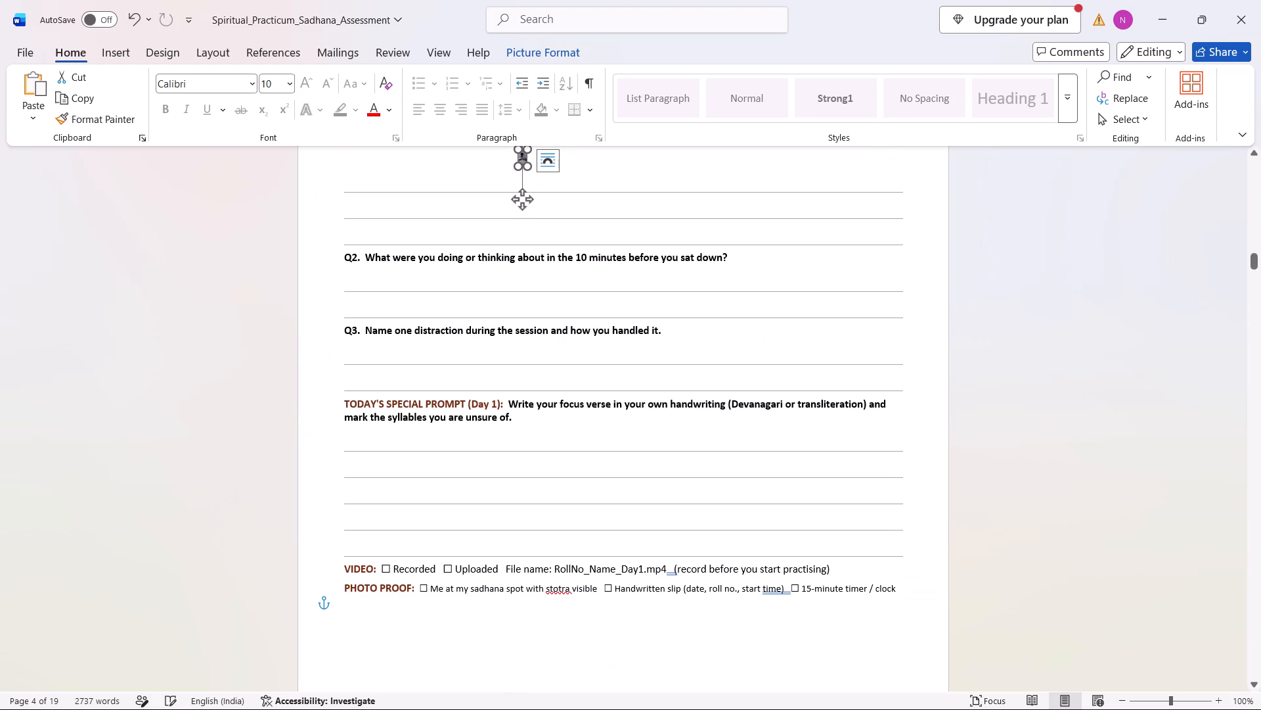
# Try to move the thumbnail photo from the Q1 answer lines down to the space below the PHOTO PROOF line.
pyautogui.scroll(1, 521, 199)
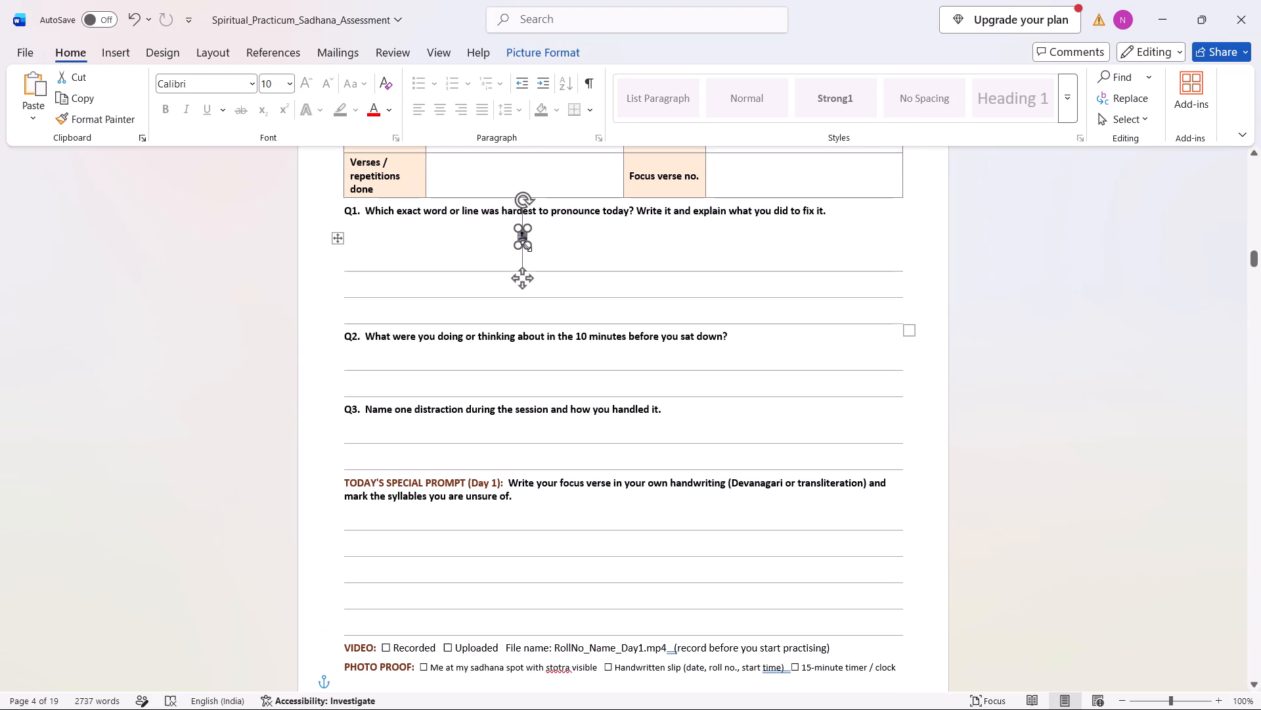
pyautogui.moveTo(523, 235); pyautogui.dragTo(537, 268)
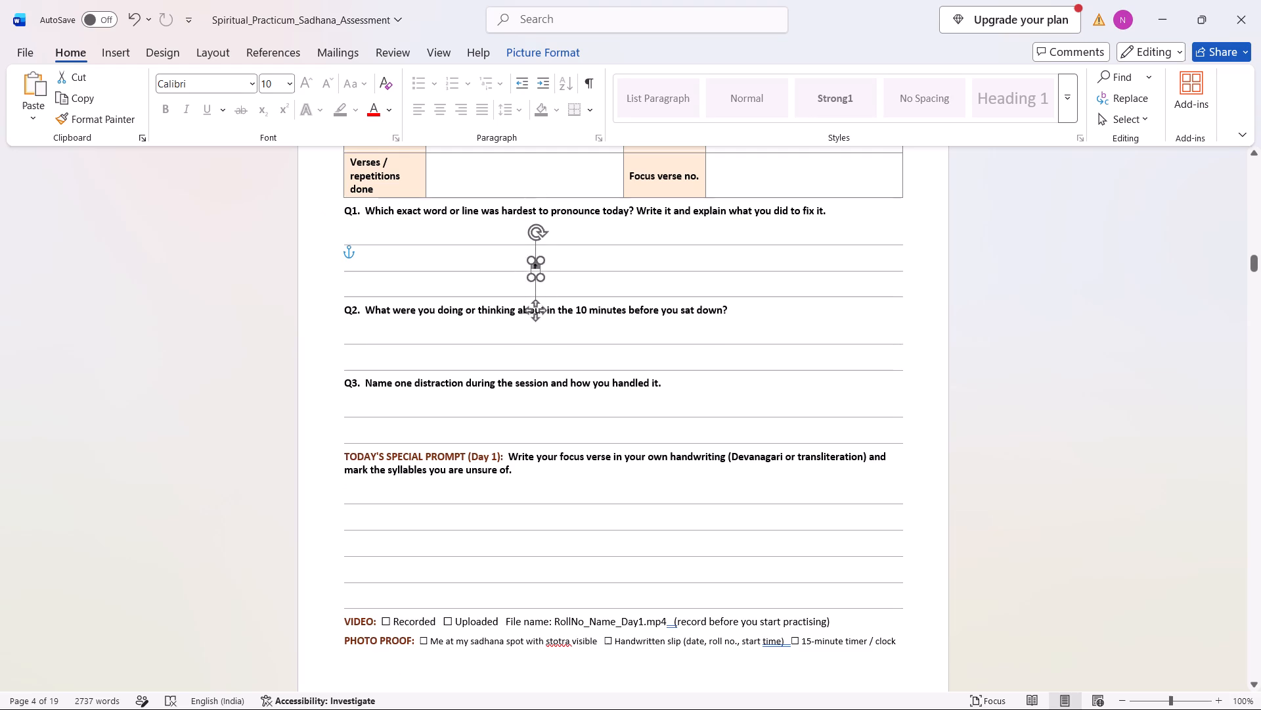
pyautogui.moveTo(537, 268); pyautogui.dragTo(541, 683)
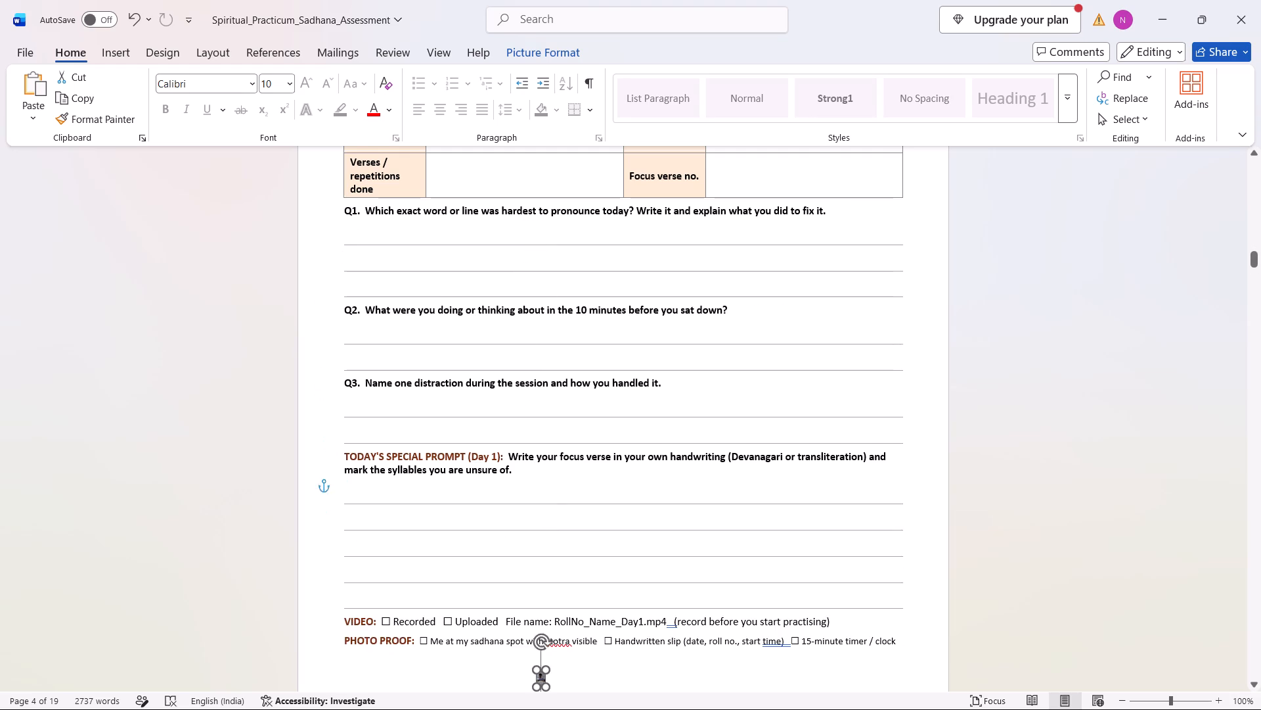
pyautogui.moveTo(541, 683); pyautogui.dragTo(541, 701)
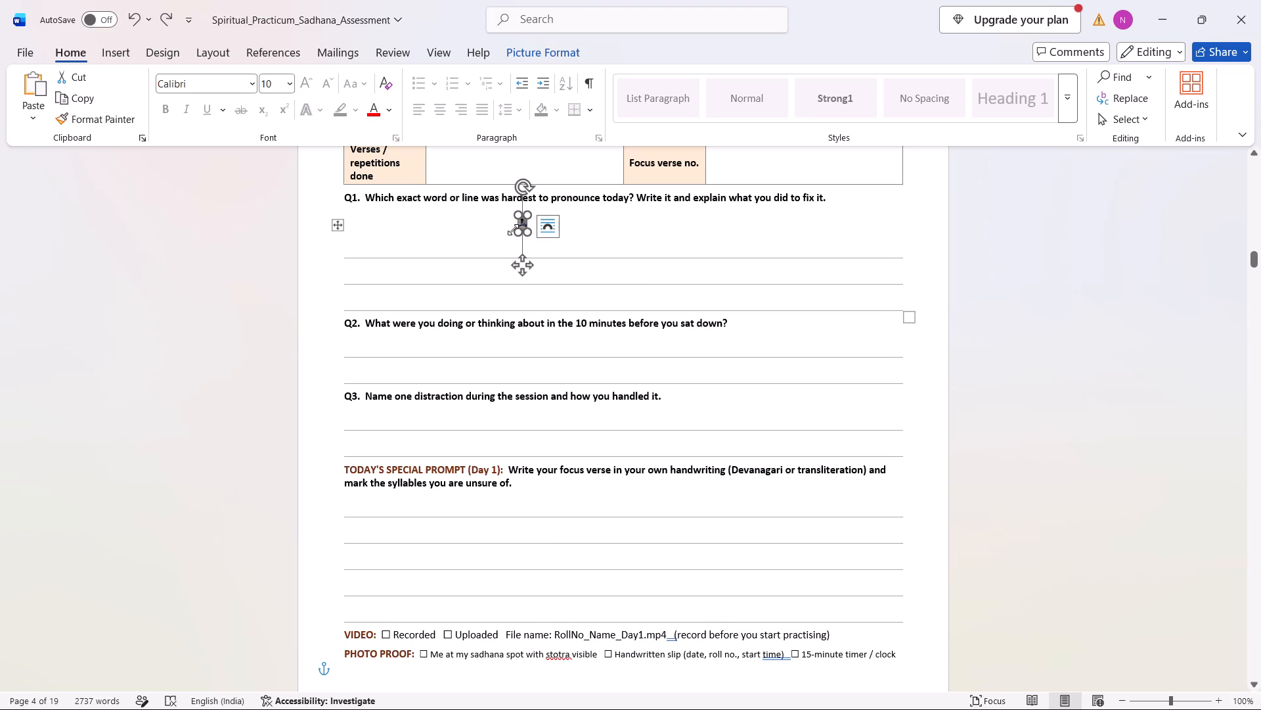
# Move the thumbnail photo from the Q1 answer lines to directly beneath the Day 1 PHOTO PROOF line on page 4.
pyautogui.moveTo(521, 223); pyautogui.dragTo(472, 606)
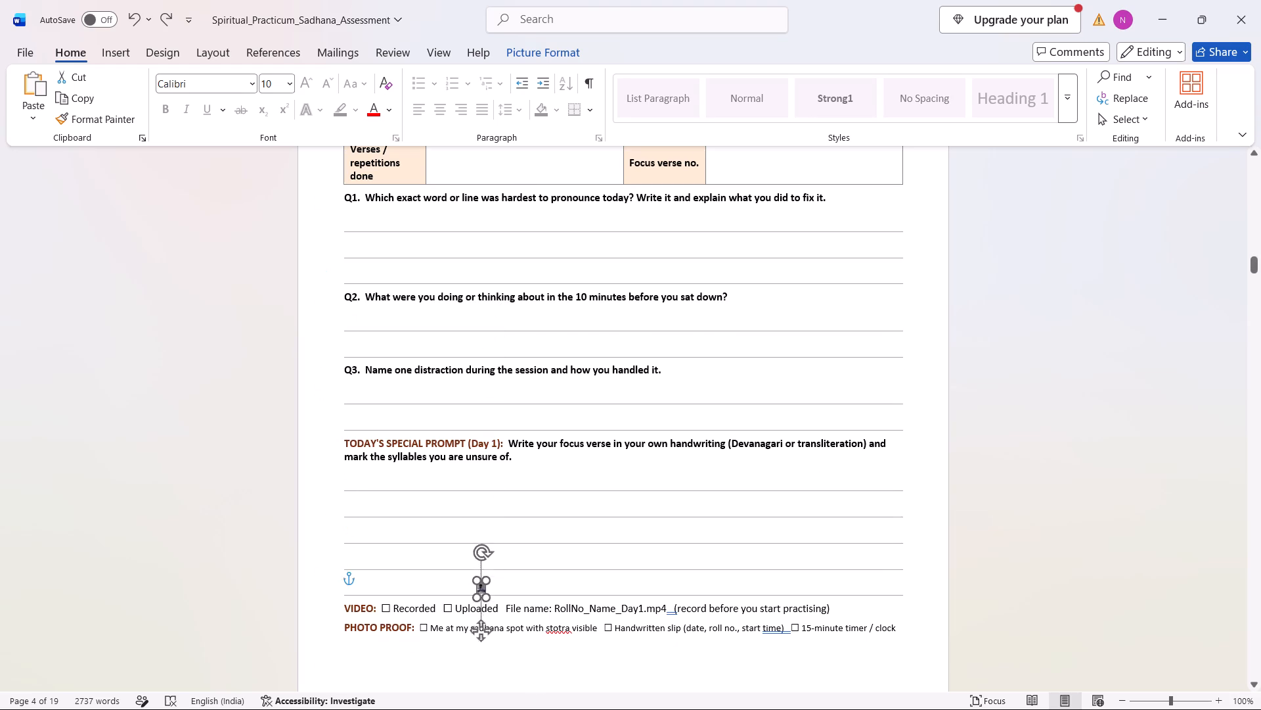
pyautogui.moveTo(472, 606); pyautogui.dragTo(499, 627)
pyautogui.scroll(-1, 499, 627)
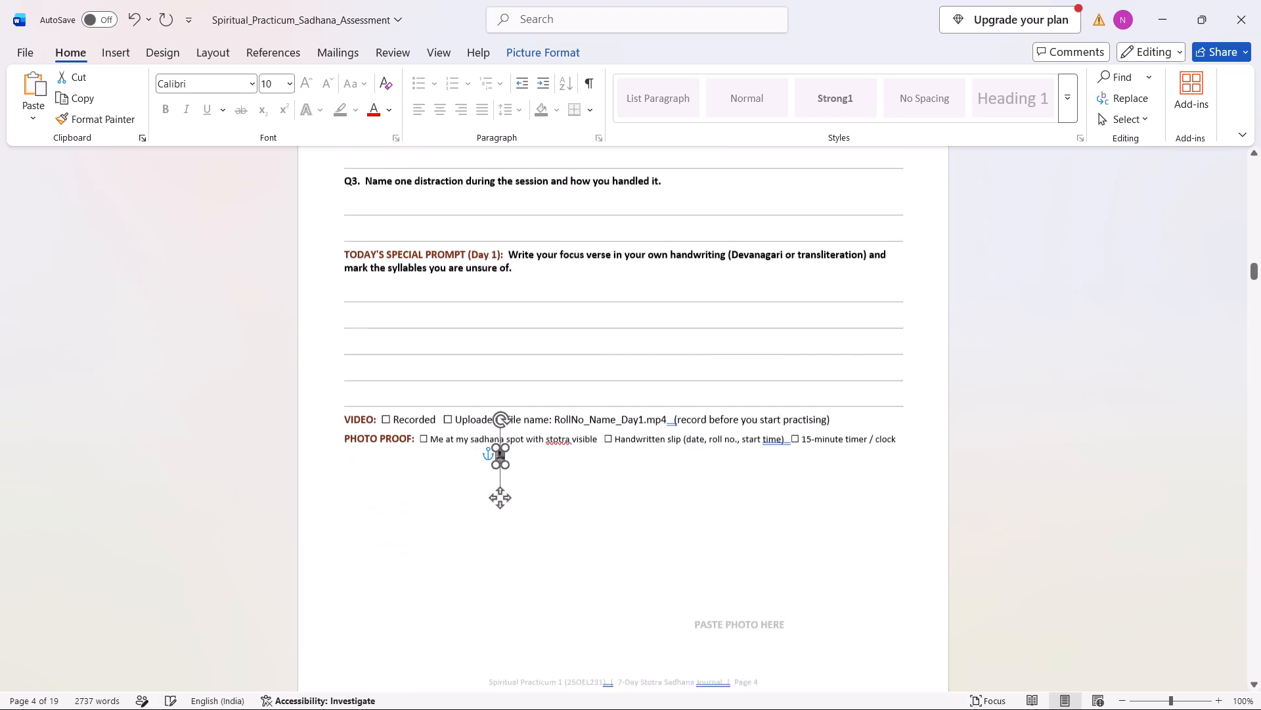
pyautogui.scroll(-2, 499, 627)
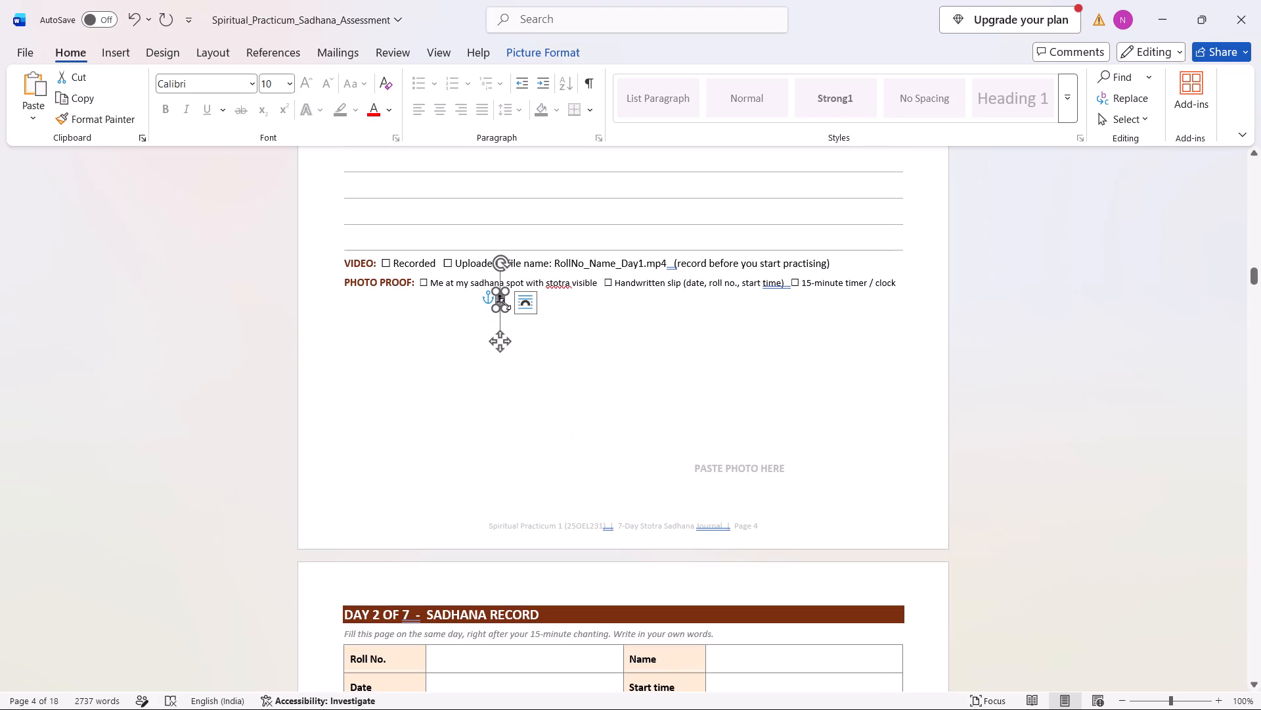
# Enlarge the photo to nearly fill the height between the PHOTO PROOF line and the page 4 footer, and nudge it slightly down.
pyautogui.moveTo(507, 310); pyautogui.dragTo(600, 383)
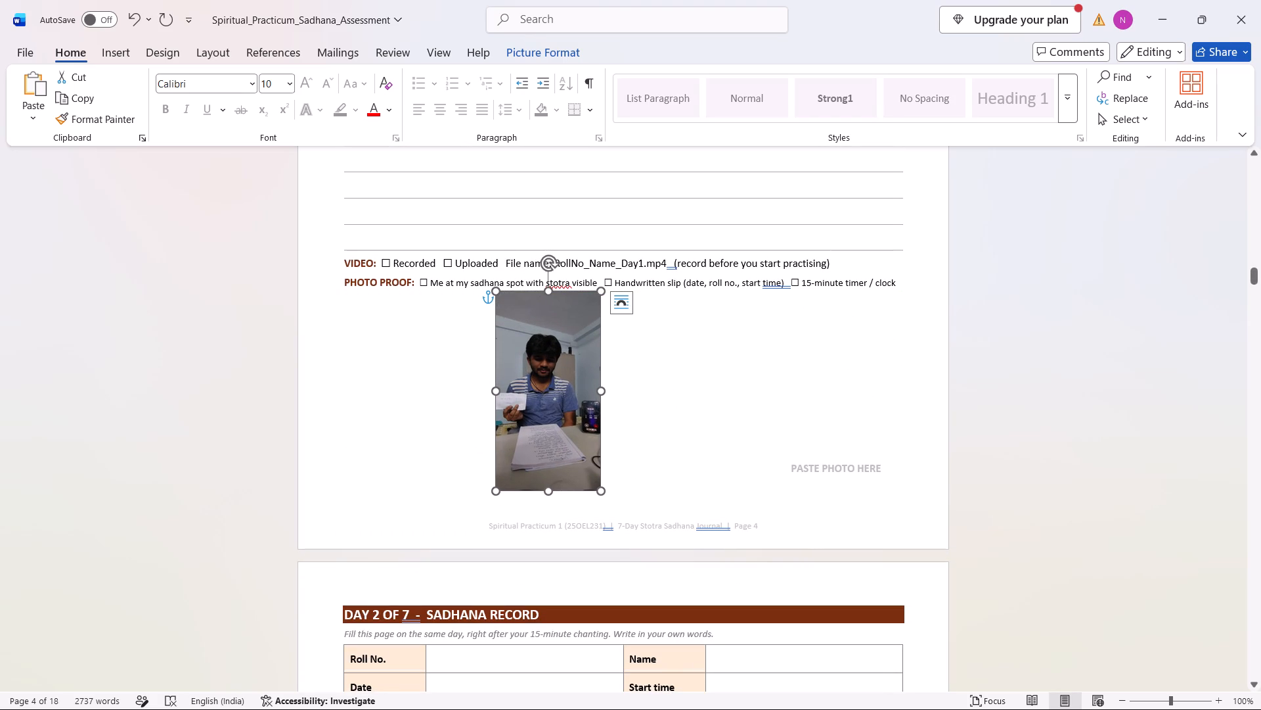
pyautogui.click(599, 488)
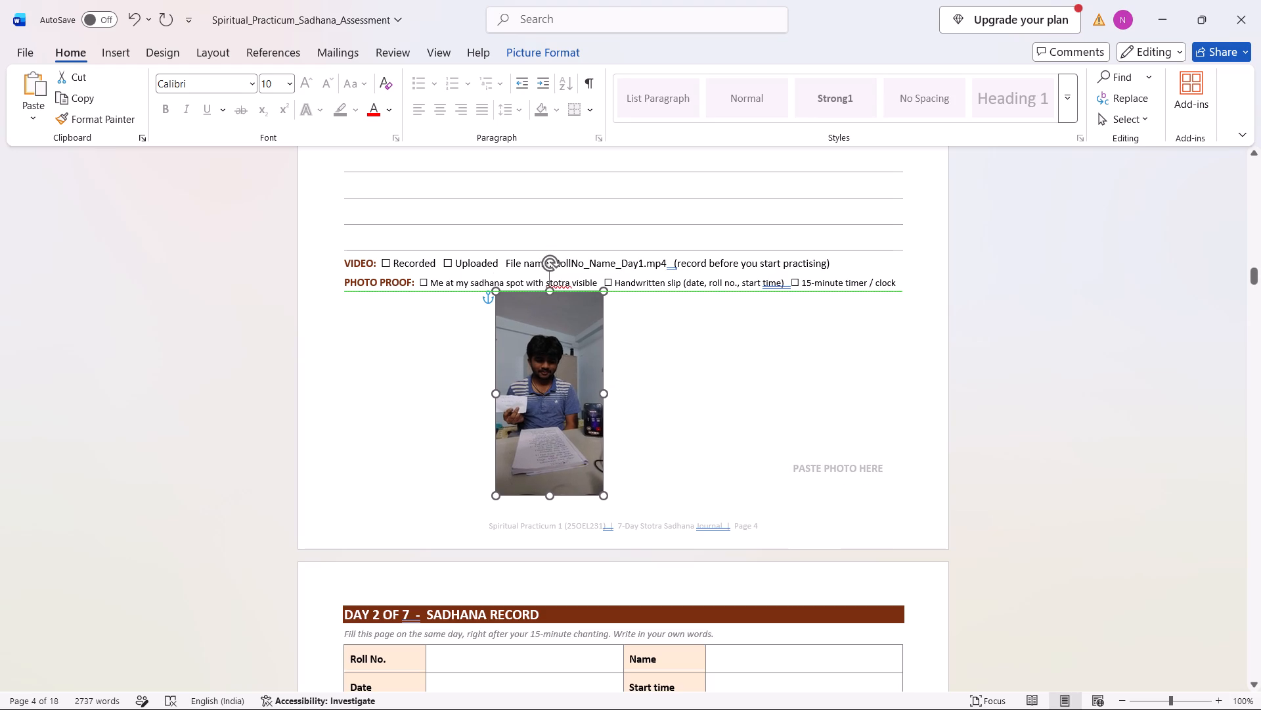
pyautogui.moveTo(566, 337); pyautogui.dragTo(561, 361)
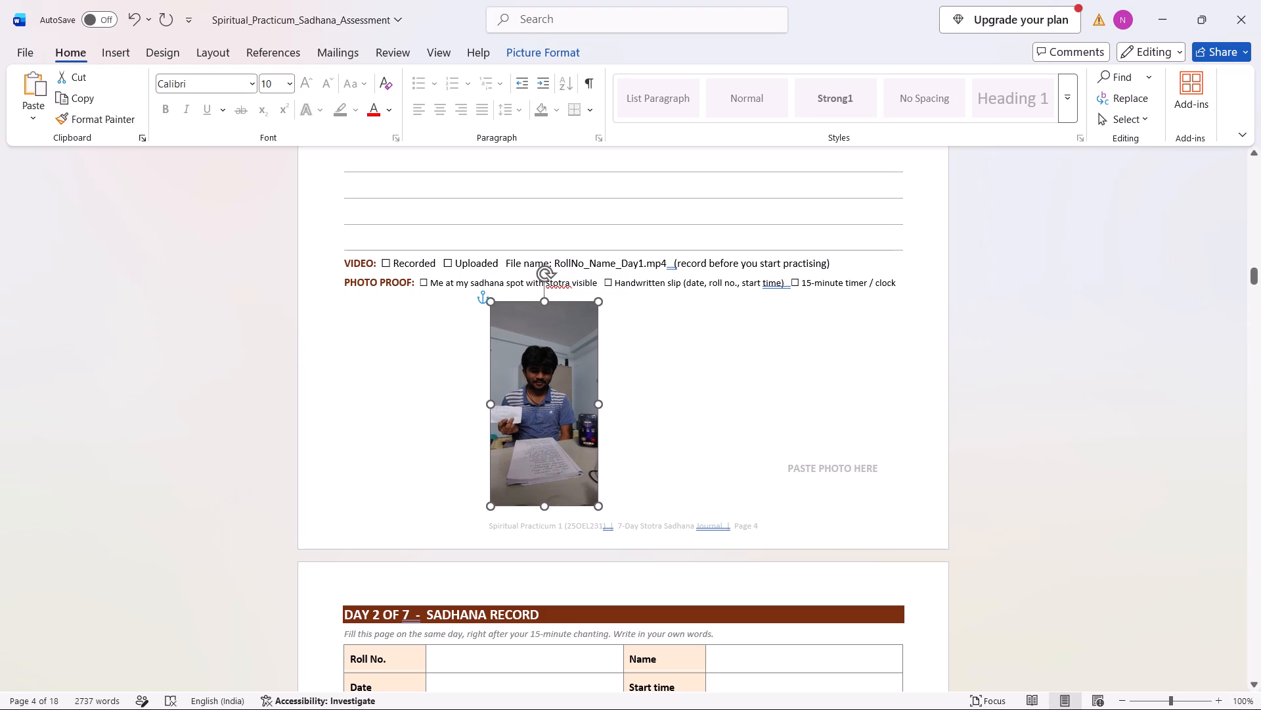
pyautogui.moveTo(561, 361); pyautogui.dragTo(565, 360)
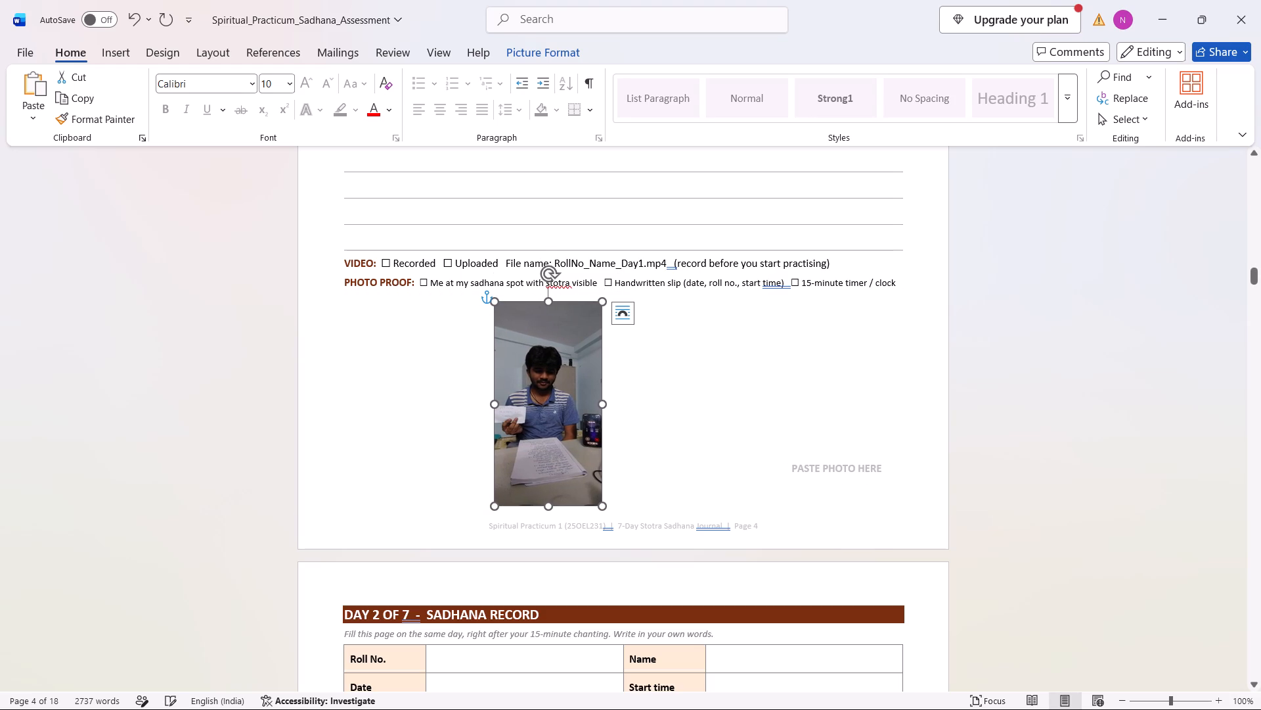
# Set the Day 1 photo's text wrapping to Square.
pyautogui.click(618, 316)
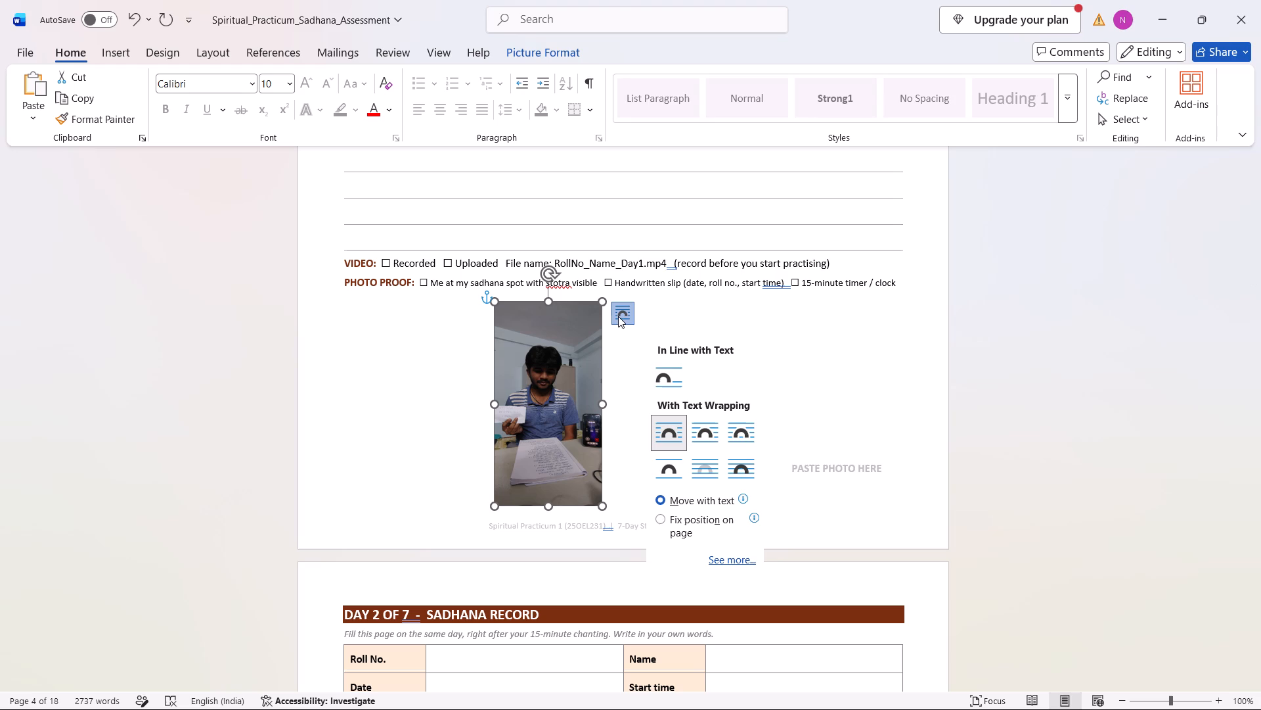
pyautogui.click(671, 423)
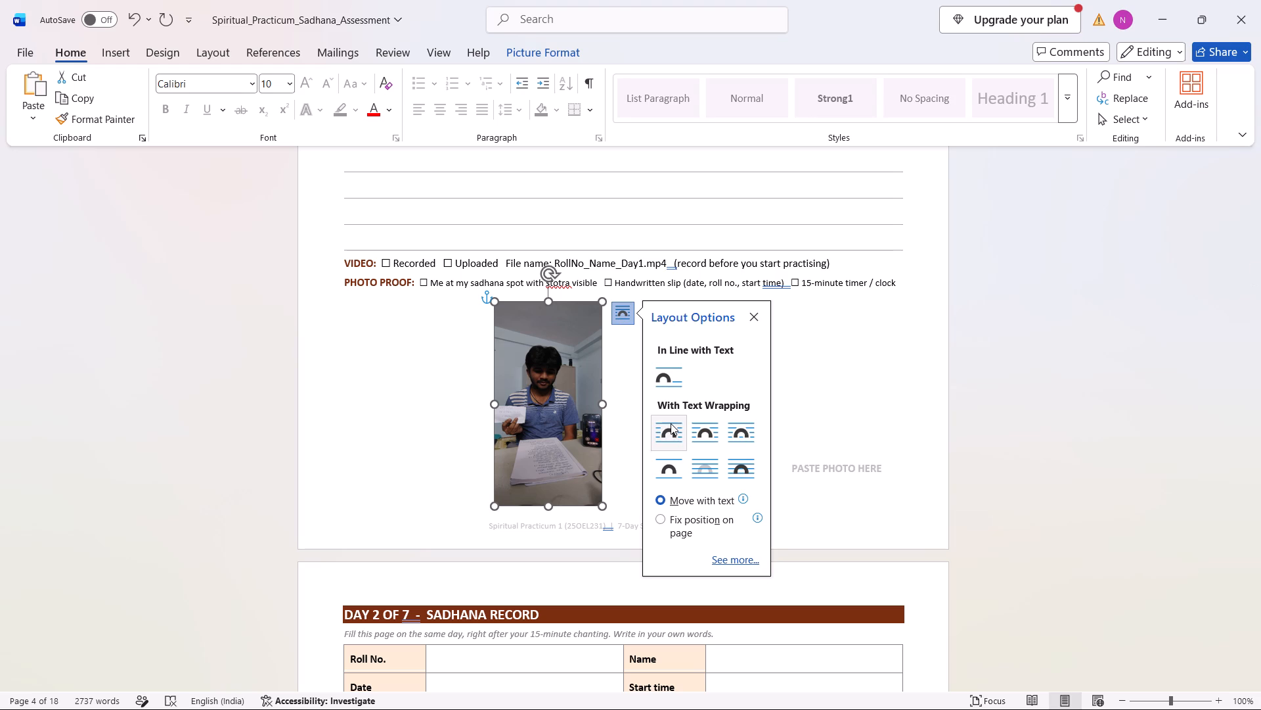
pyautogui.click(621, 421)
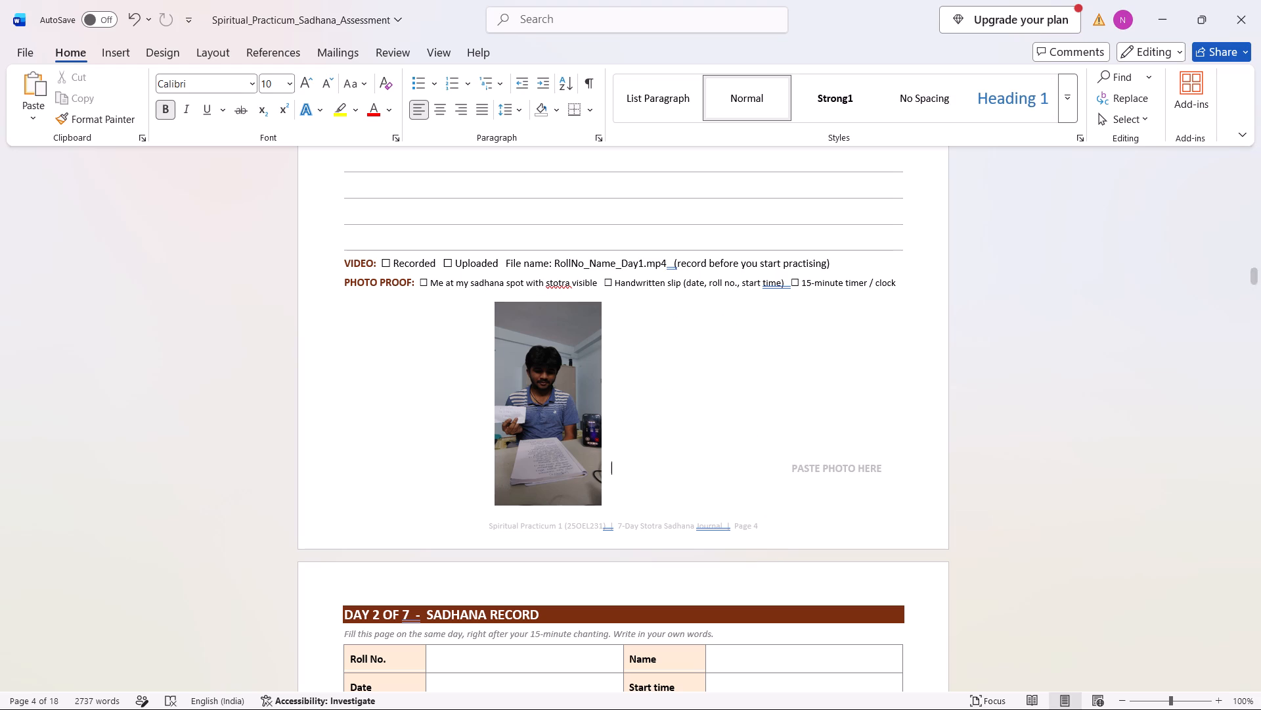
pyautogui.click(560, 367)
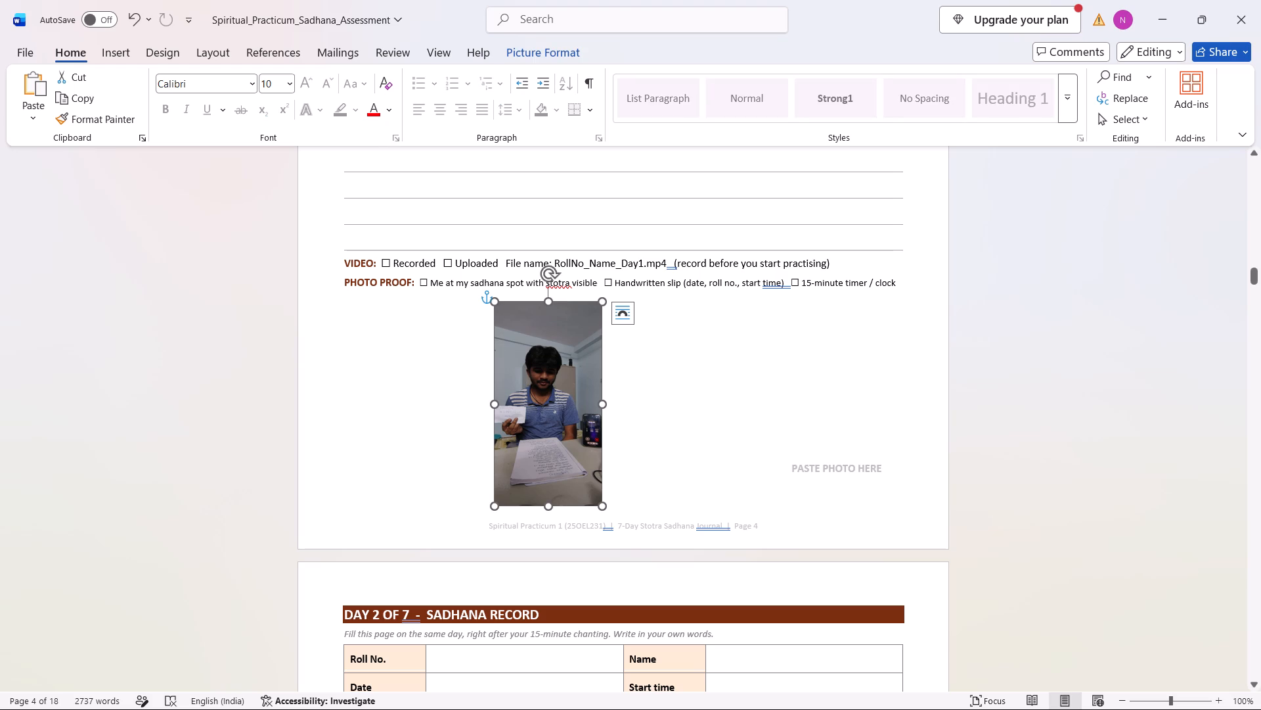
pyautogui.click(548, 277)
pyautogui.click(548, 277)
# Rotate the Day 1 photo about a quarter turn counter-clockwise so that it lies on its side.
pyautogui.moveTo(551, 277); pyautogui.dragTo(680, 362)
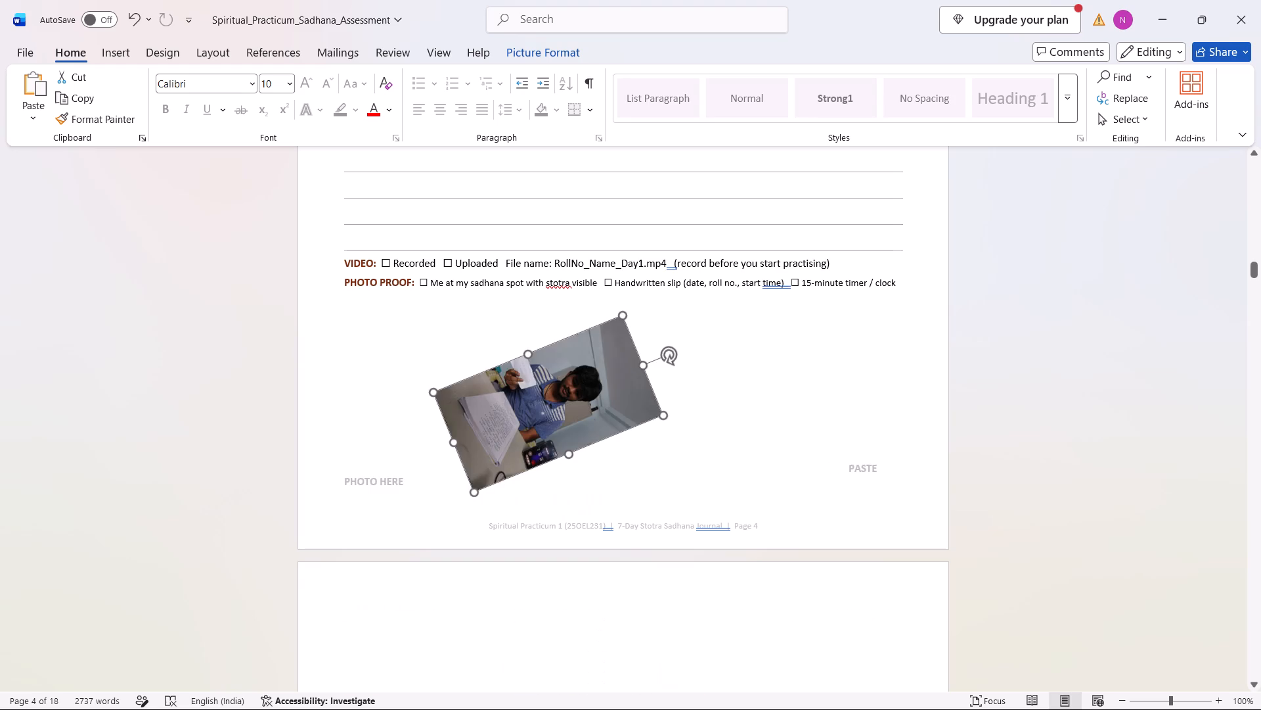
pyautogui.moveTo(680, 362); pyautogui.dragTo(434, 327)
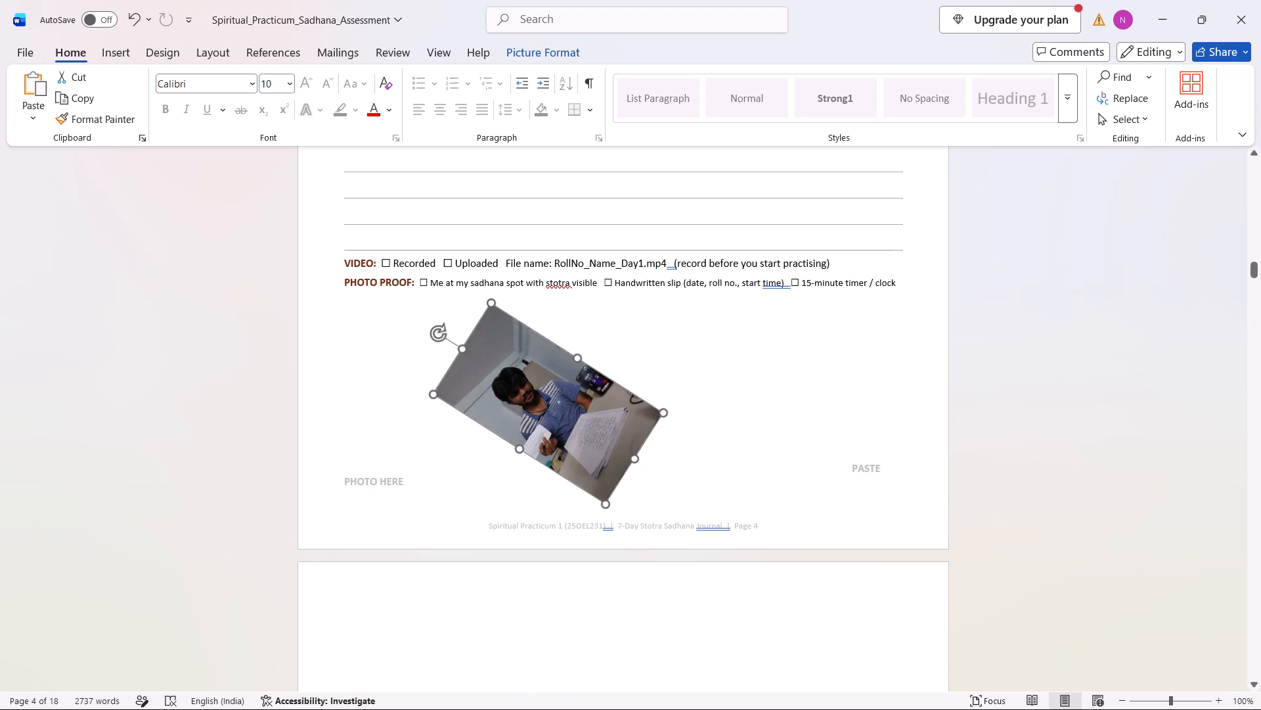
pyautogui.moveTo(434, 327); pyautogui.dragTo(431, 413)
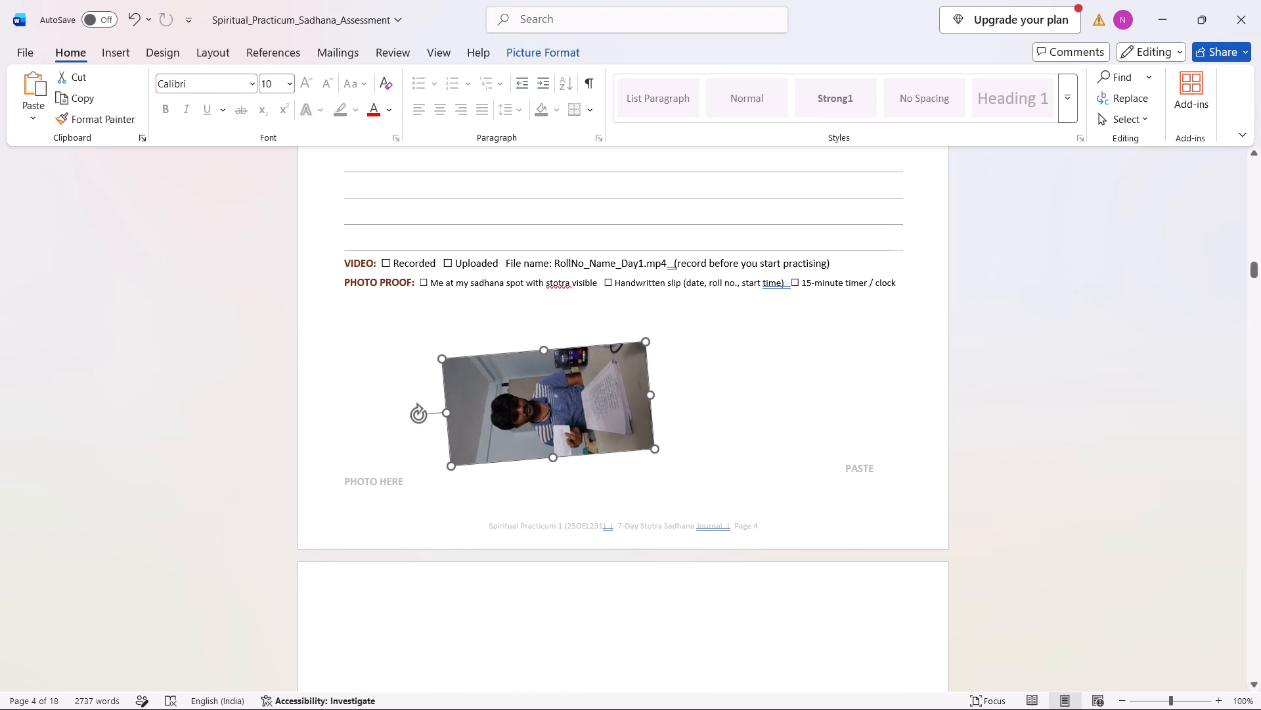
pyautogui.moveTo(431, 413); pyautogui.dragTo(431, 407)
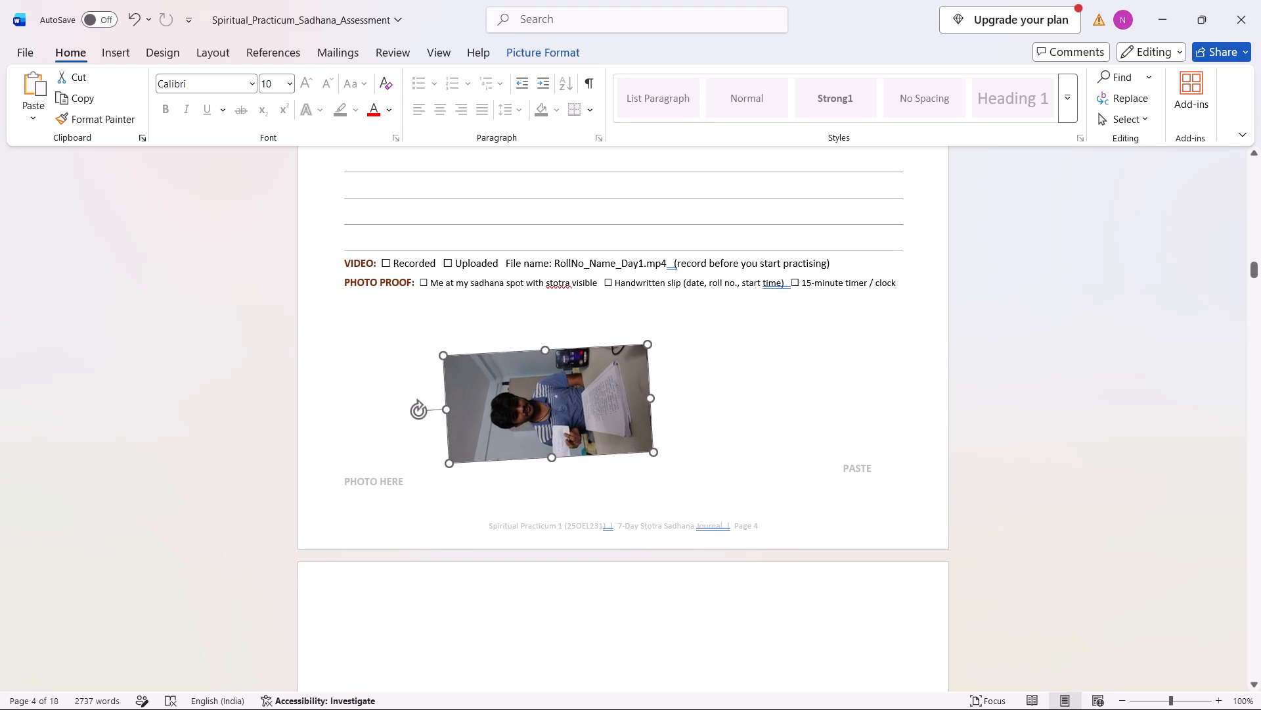
pyautogui.moveTo(431, 407); pyautogui.dragTo(431, 405)
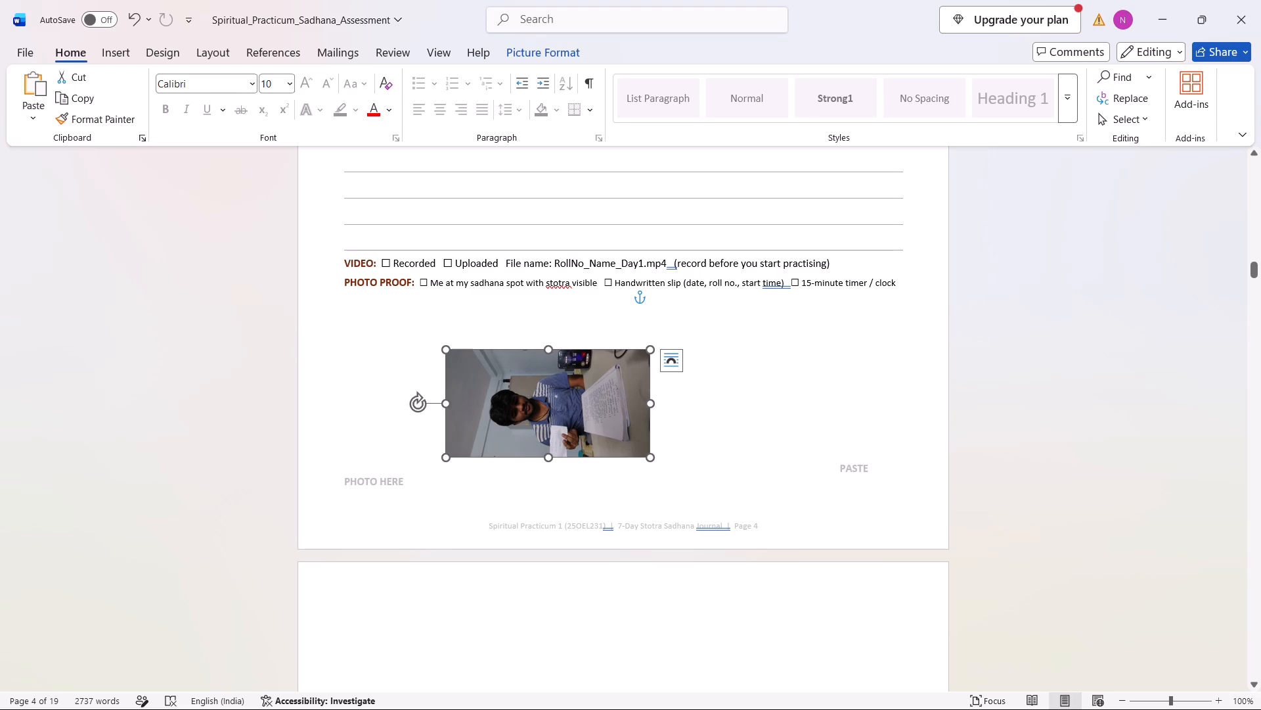
pyautogui.moveTo(418, 406); pyautogui.dragTo(418, 412)
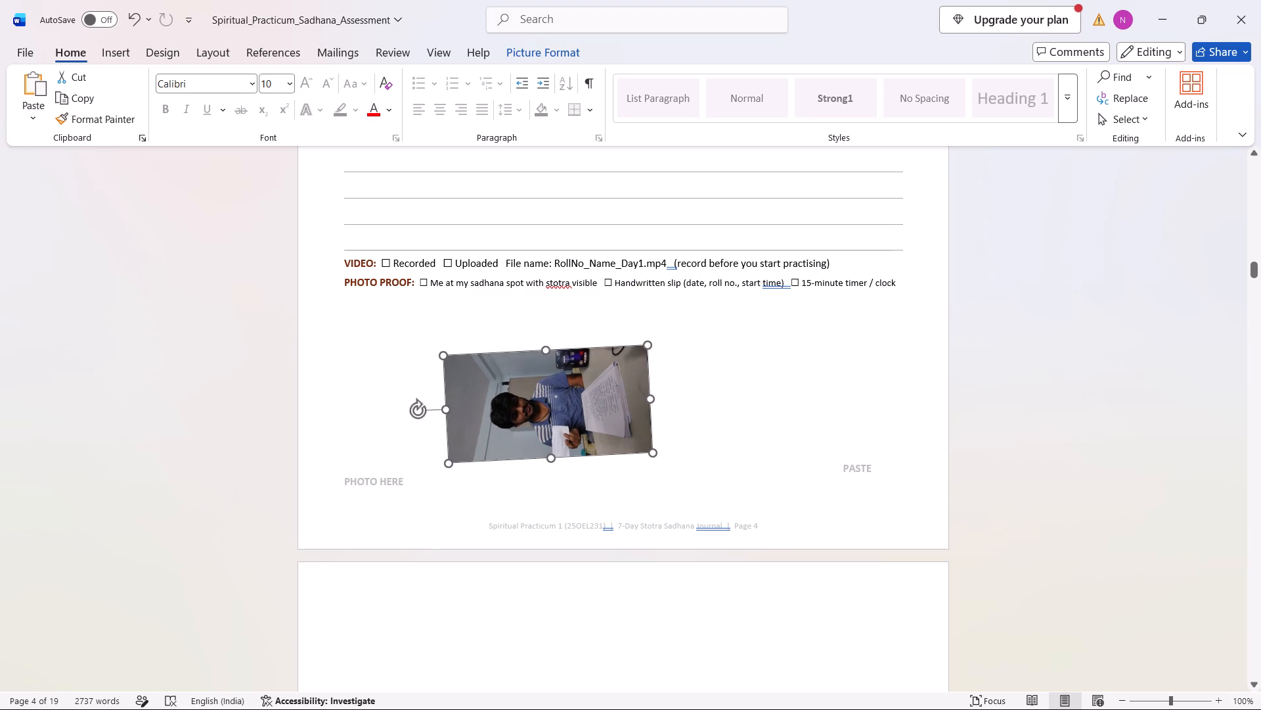
pyautogui.moveTo(418, 412); pyautogui.dragTo(419, 412)
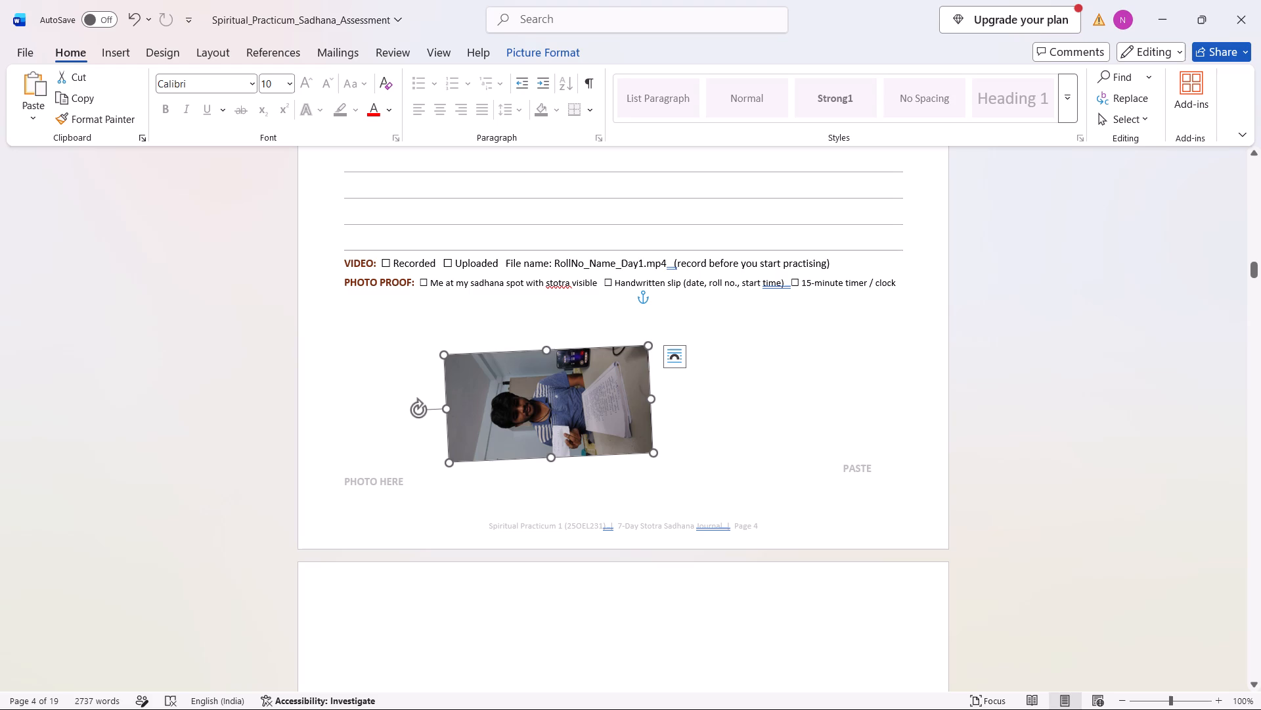
# Enlarge the sideways Day 1 photo from its upper-left corner and straighten its rotation to exactly horizontal.
pyautogui.moveTo(444, 355); pyautogui.dragTo(403, 325)
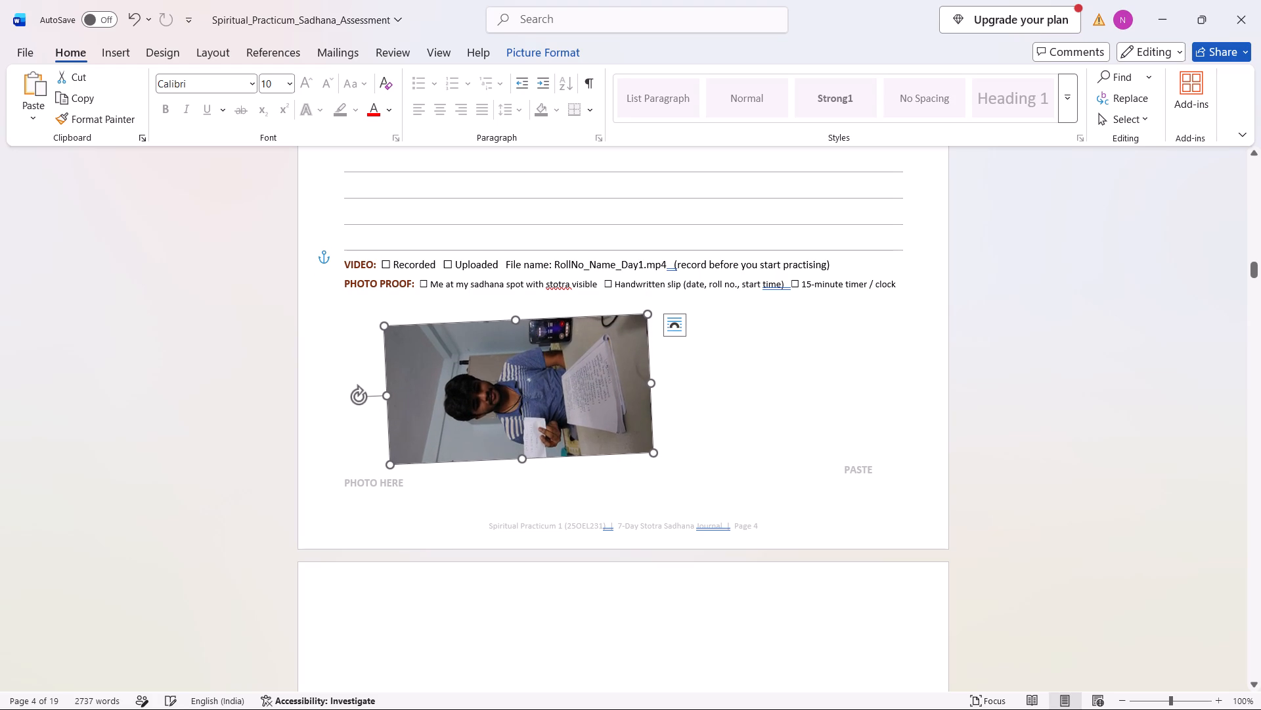
pyautogui.moveTo(361, 394); pyautogui.dragTo(361, 388)
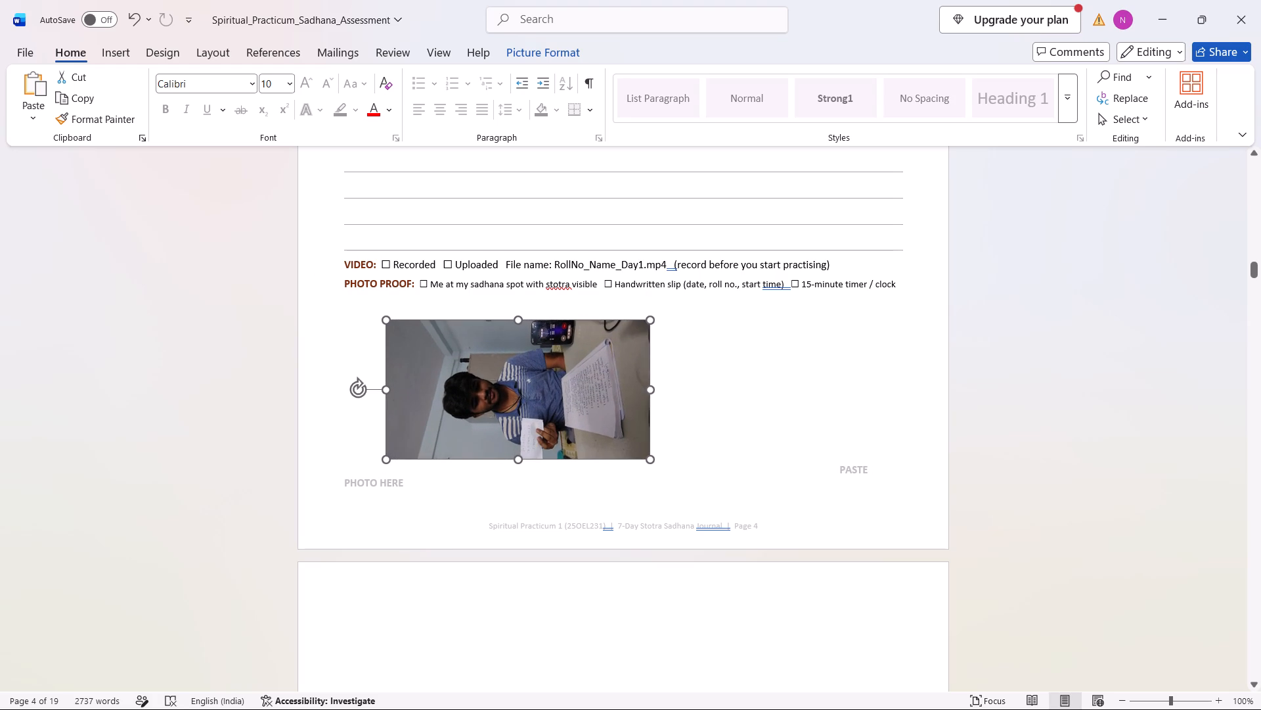
pyautogui.moveTo(361, 388); pyautogui.dragTo(359, 394)
pyautogui.moveTo(359, 394); pyautogui.dragTo(360, 401)
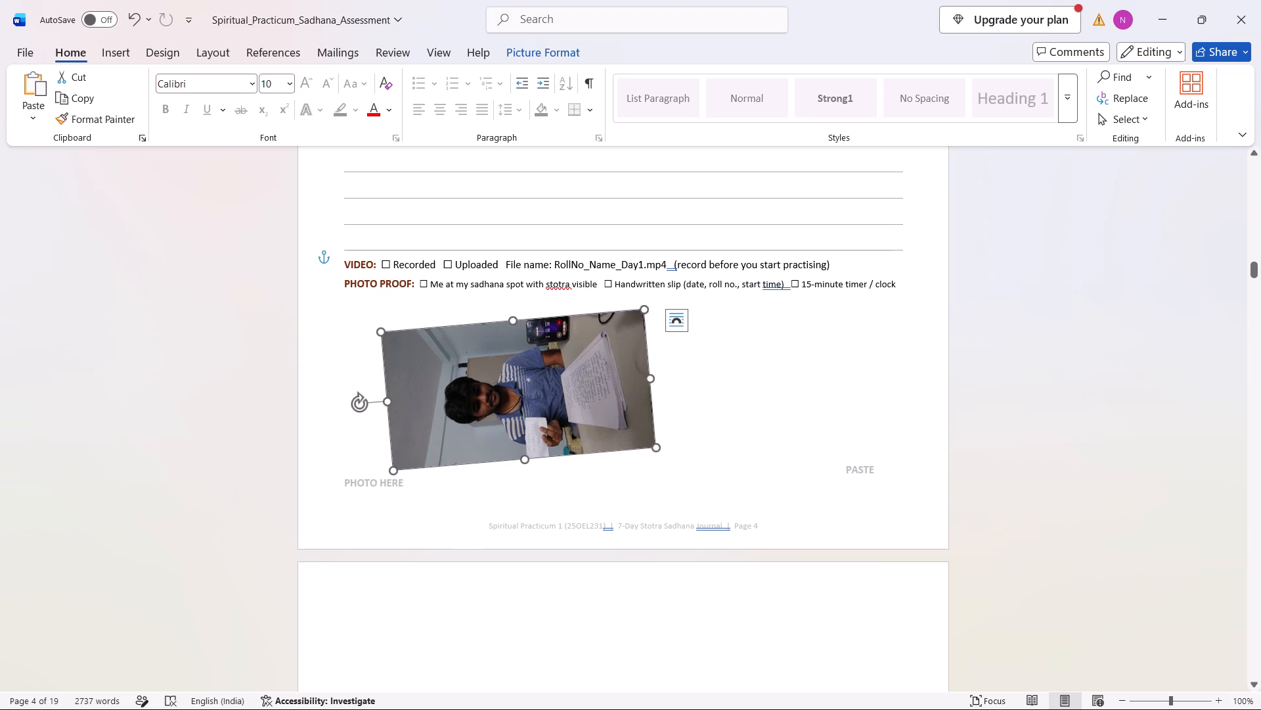
pyautogui.moveTo(358, 408); pyautogui.dragTo(362, 399)
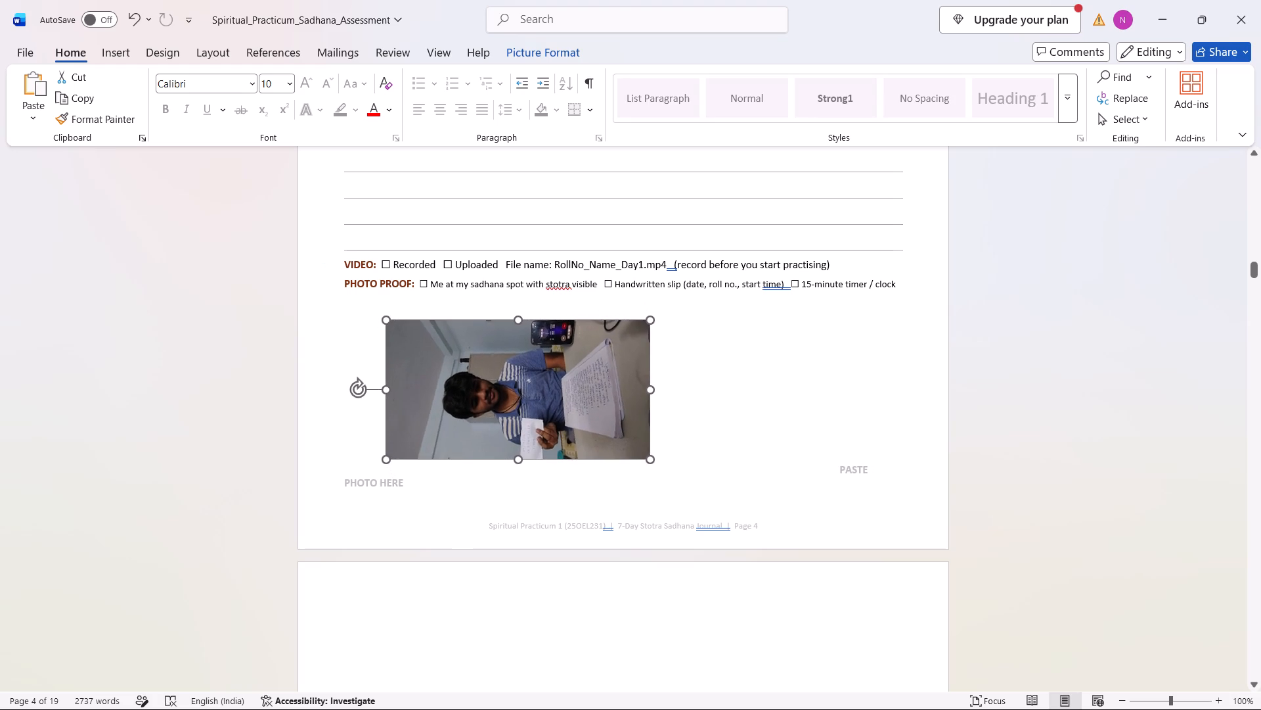
pyautogui.moveTo(362, 399); pyautogui.dragTo(367, 398)
pyautogui.moveTo(367, 398); pyautogui.dragTo(366, 400)
# Enlarge the Day 1 photo further from its lower-right corner, keeping it above the page 4 footer, and deselect it.
pyautogui.moveTo(648, 454); pyautogui.dragTo(682, 456)
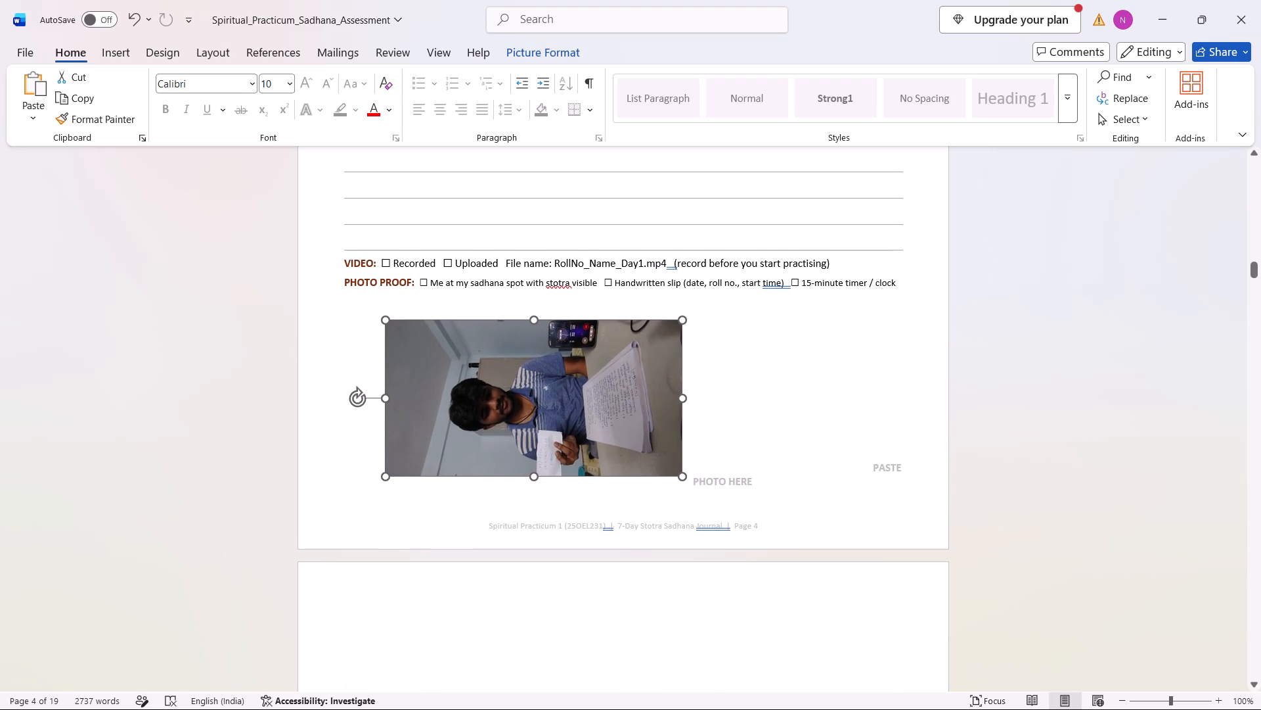
pyautogui.moveTo(682, 456); pyautogui.dragTo(691, 459)
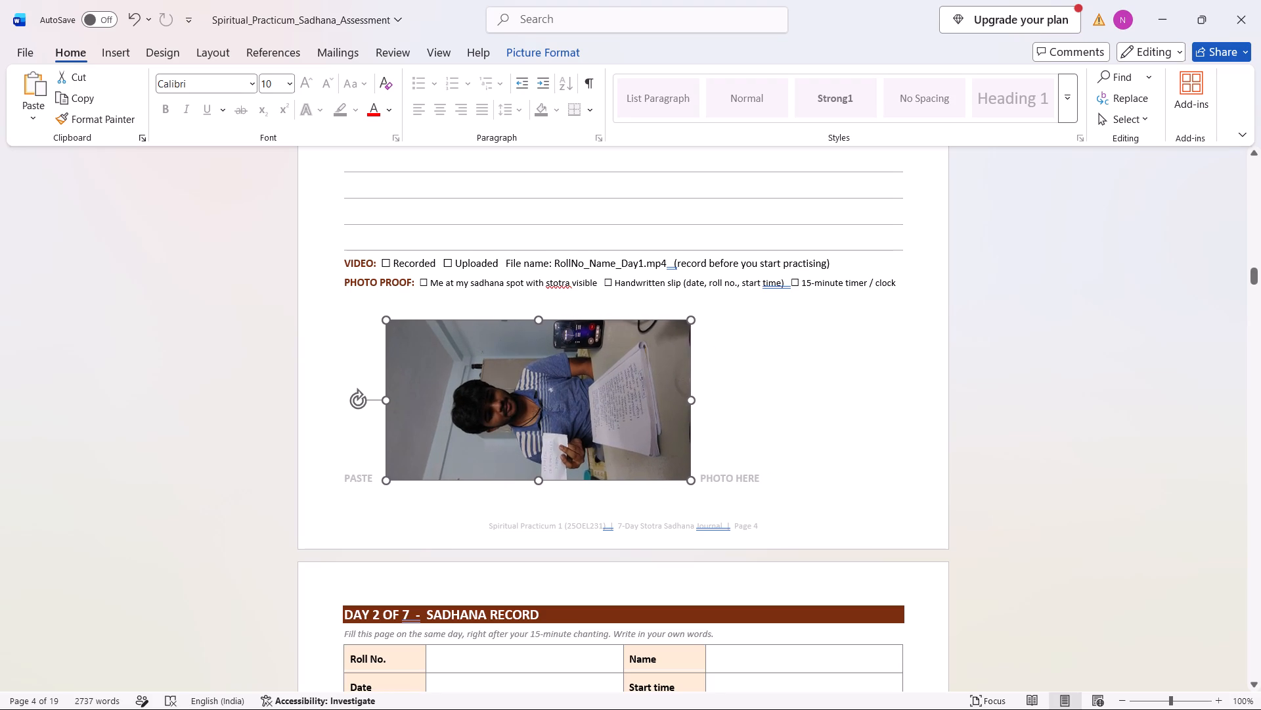
pyautogui.click(692, 400)
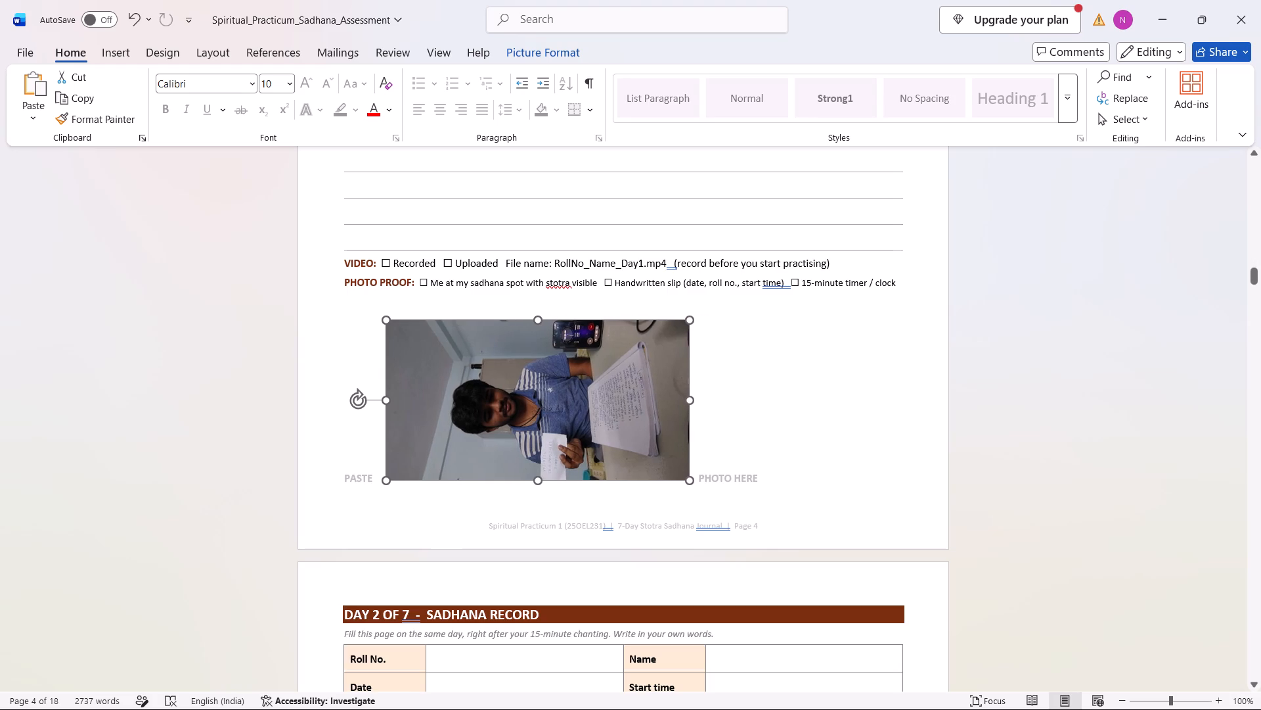
pyautogui.click(738, 404)
# Cut the dashed PASTE PHOTO HERE box from beneath the Day 2 PHOTO PROOF line on page 5.
pyautogui.scroll(-3, 738, 404)
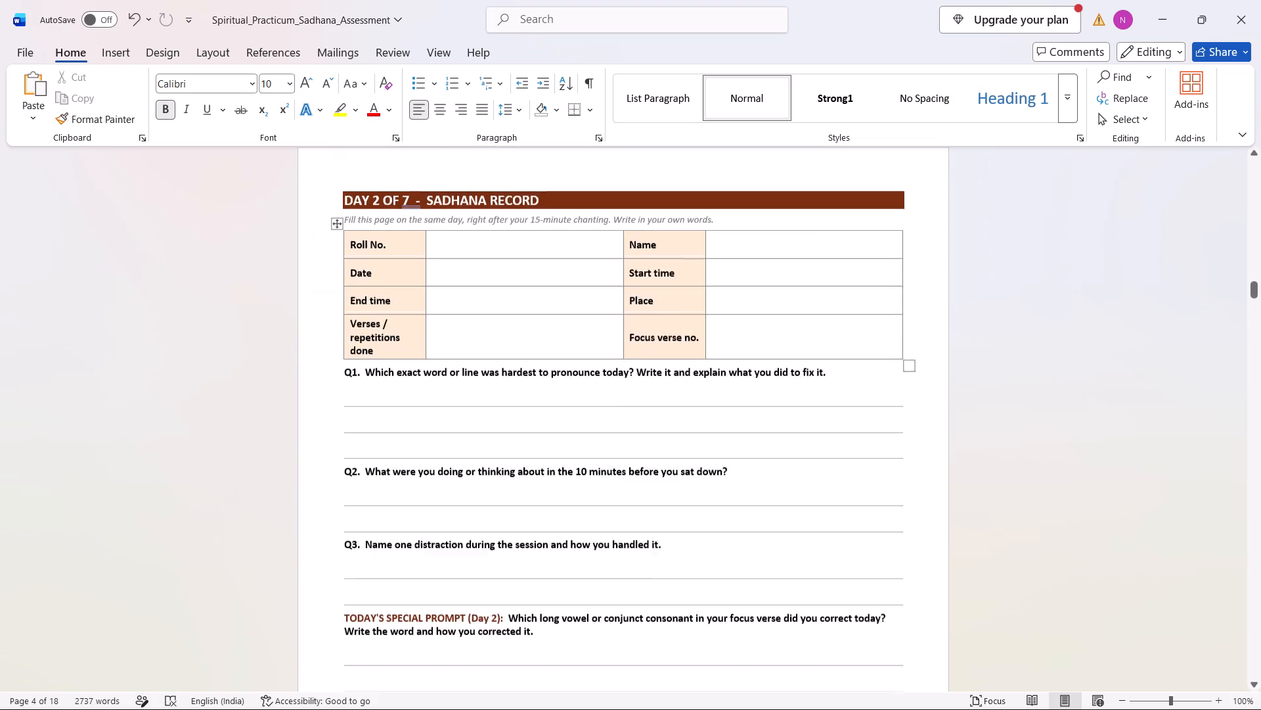
pyautogui.scroll(-2, 738, 404)
pyautogui.scroll(3, 738, 404)
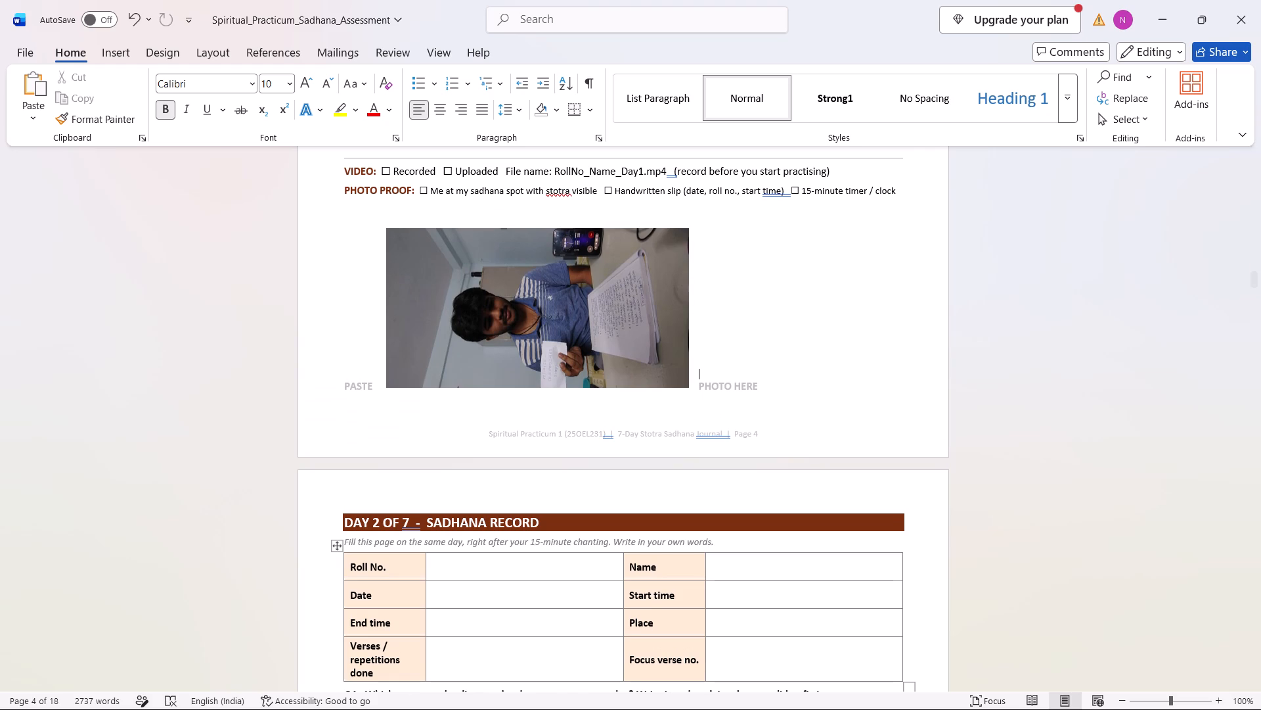
pyautogui.scroll(-5, 738, 404)
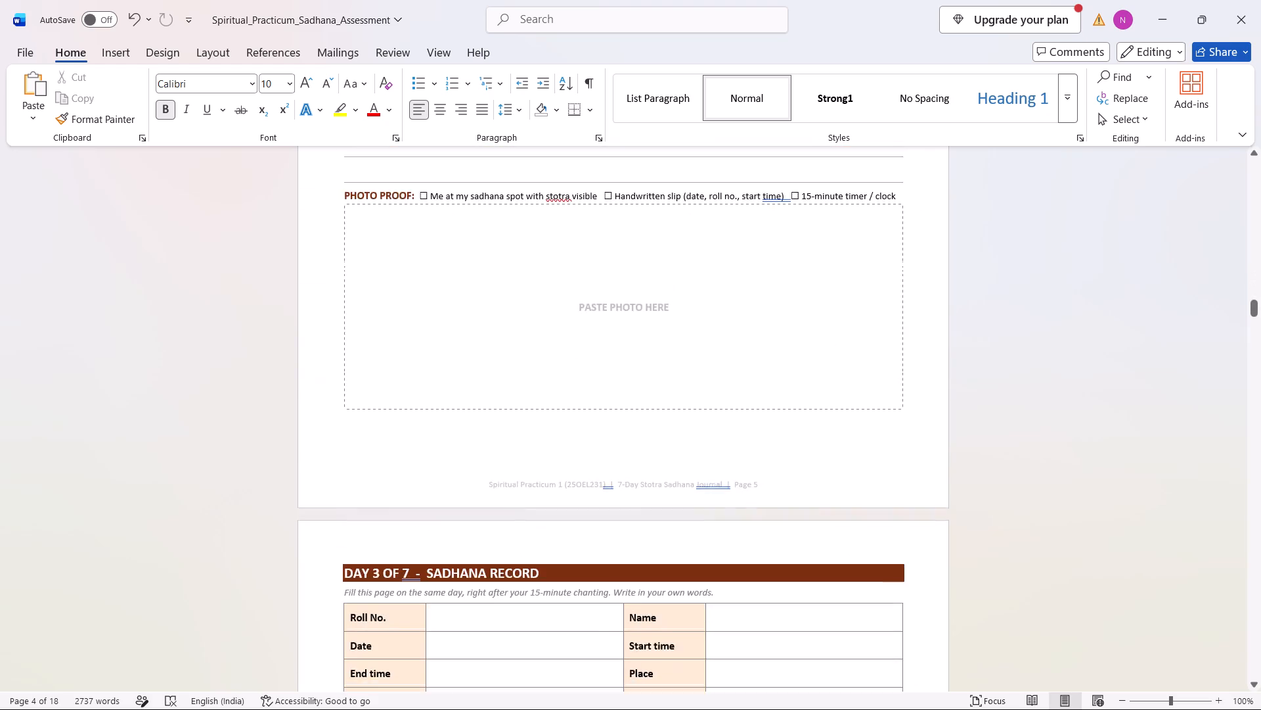
pyautogui.scroll(1, 738, 404)
pyautogui.click(454, 348)
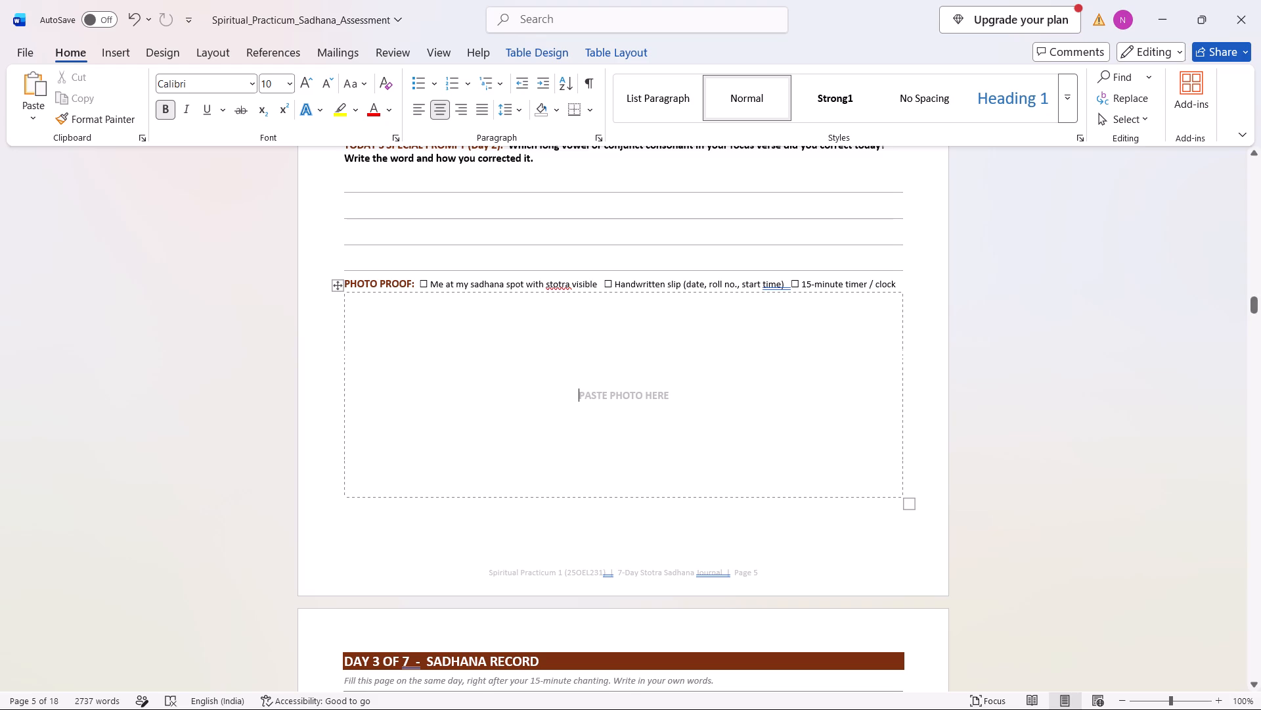
pyautogui.rightClick(335, 285)
pyautogui.click(374, 324)
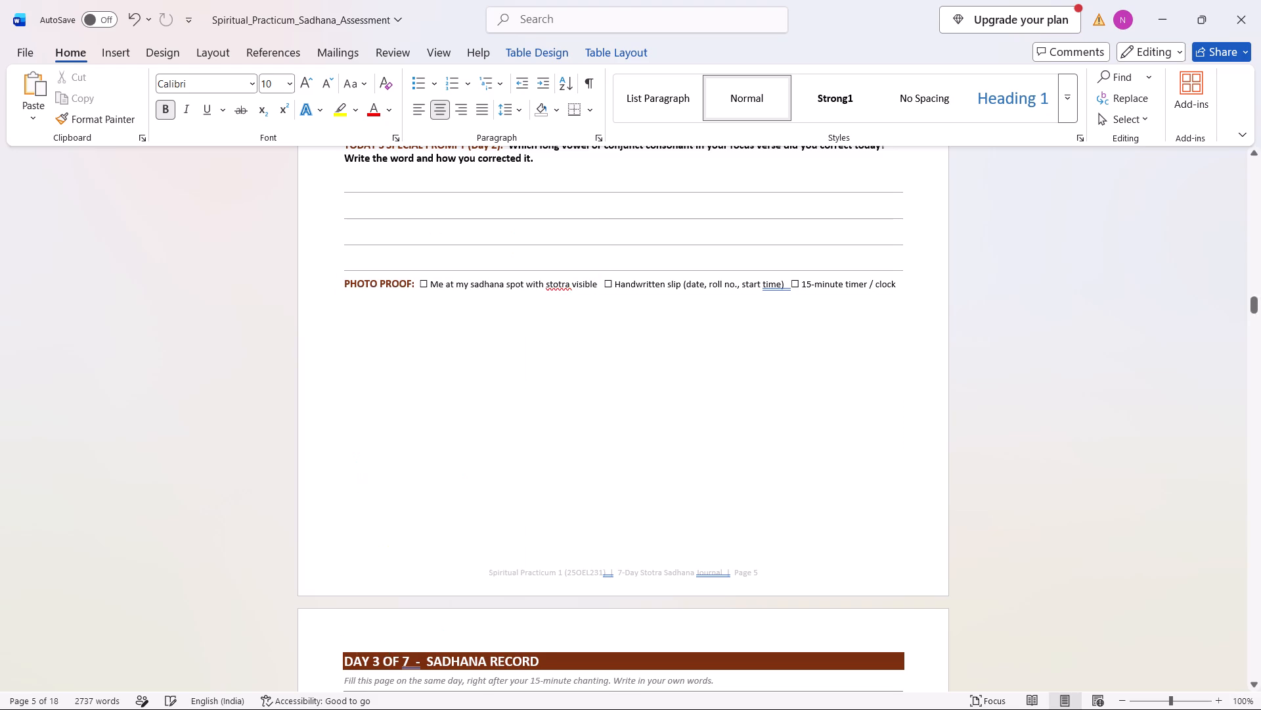
# Add an empty line directly beneath the Day 2 PHOTO PROOF line on page 5.
pyautogui.scroll(5, 374, 324)
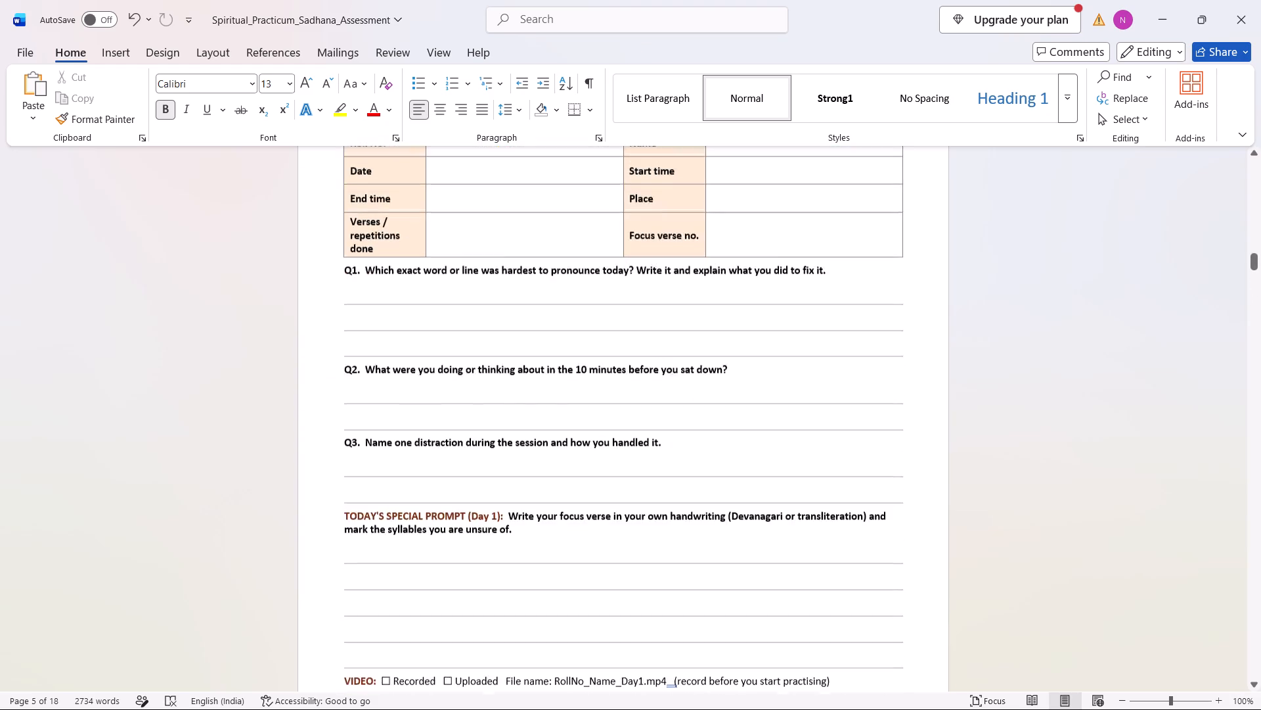
pyautogui.scroll(-5, 374, 324)
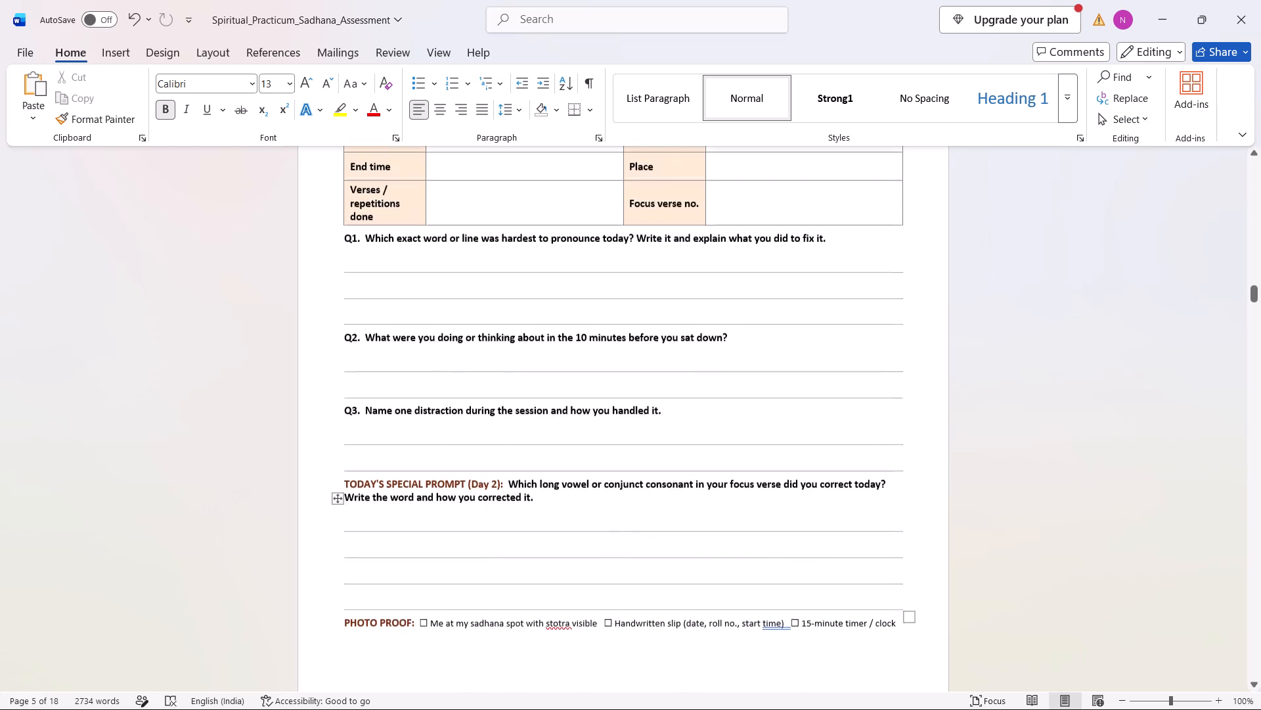
pyautogui.scroll(-1, 374, 324)
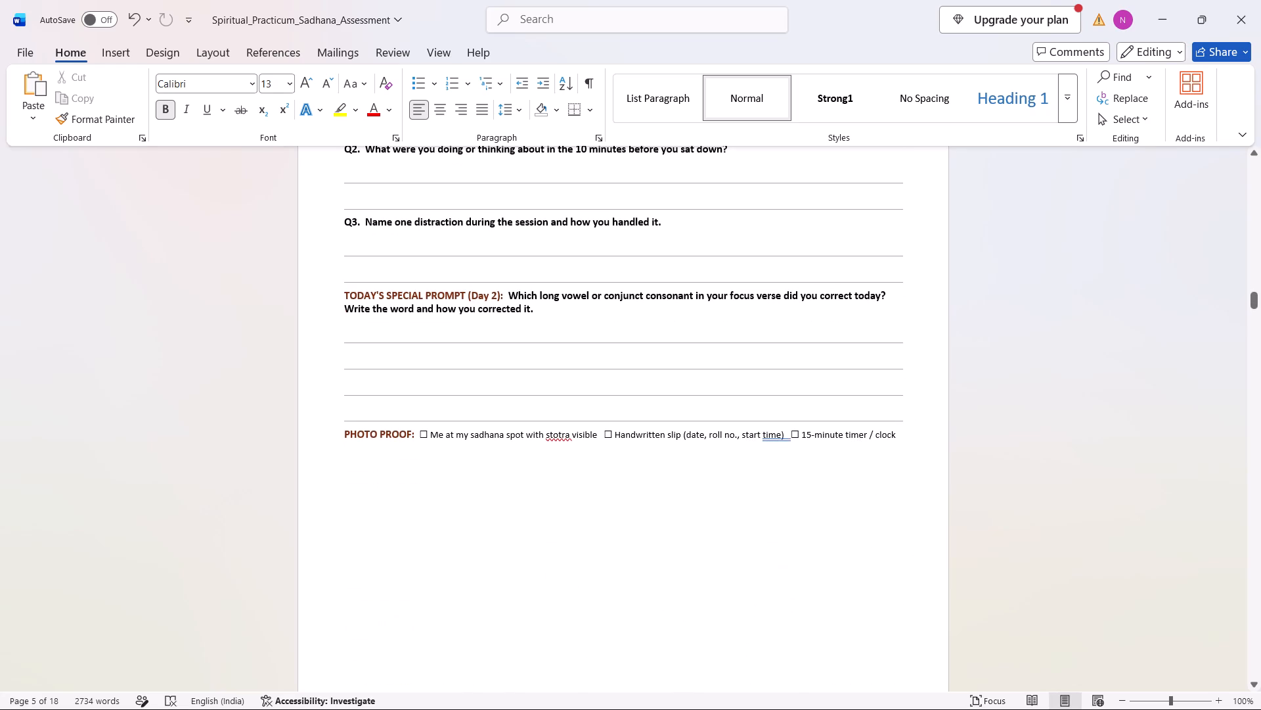
pyautogui.click(913, 445)
pyautogui.press('Return')
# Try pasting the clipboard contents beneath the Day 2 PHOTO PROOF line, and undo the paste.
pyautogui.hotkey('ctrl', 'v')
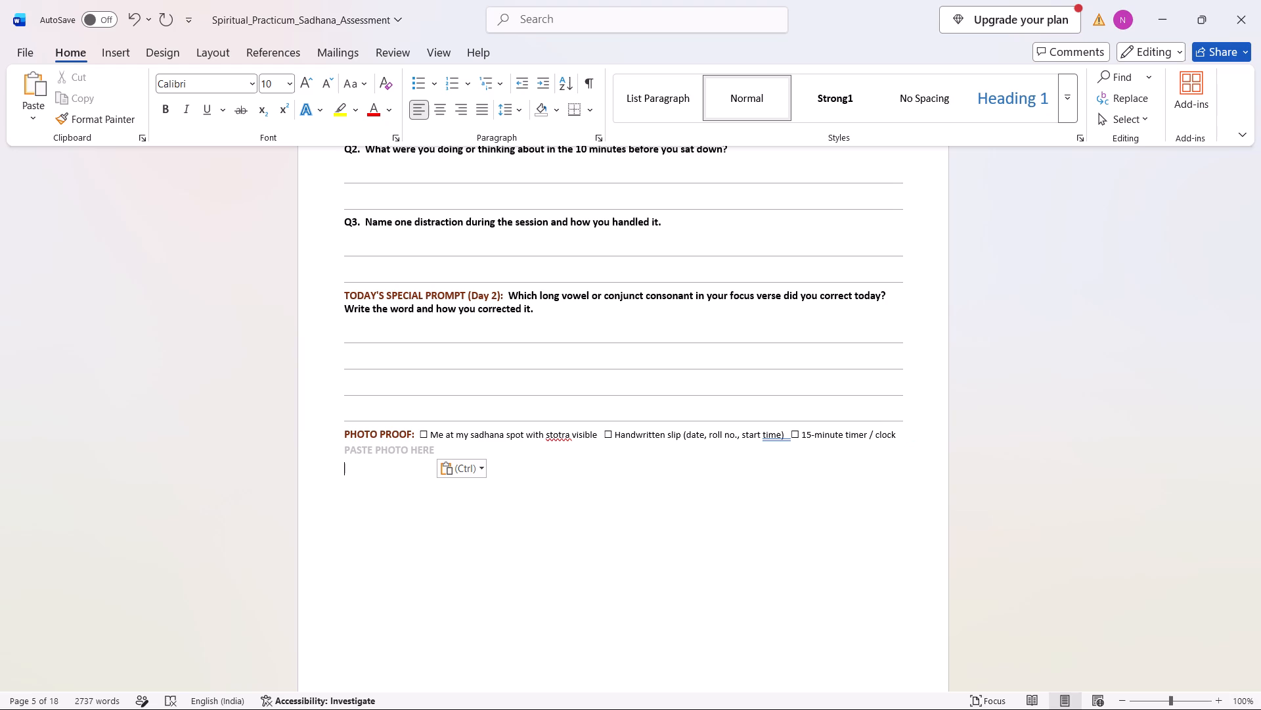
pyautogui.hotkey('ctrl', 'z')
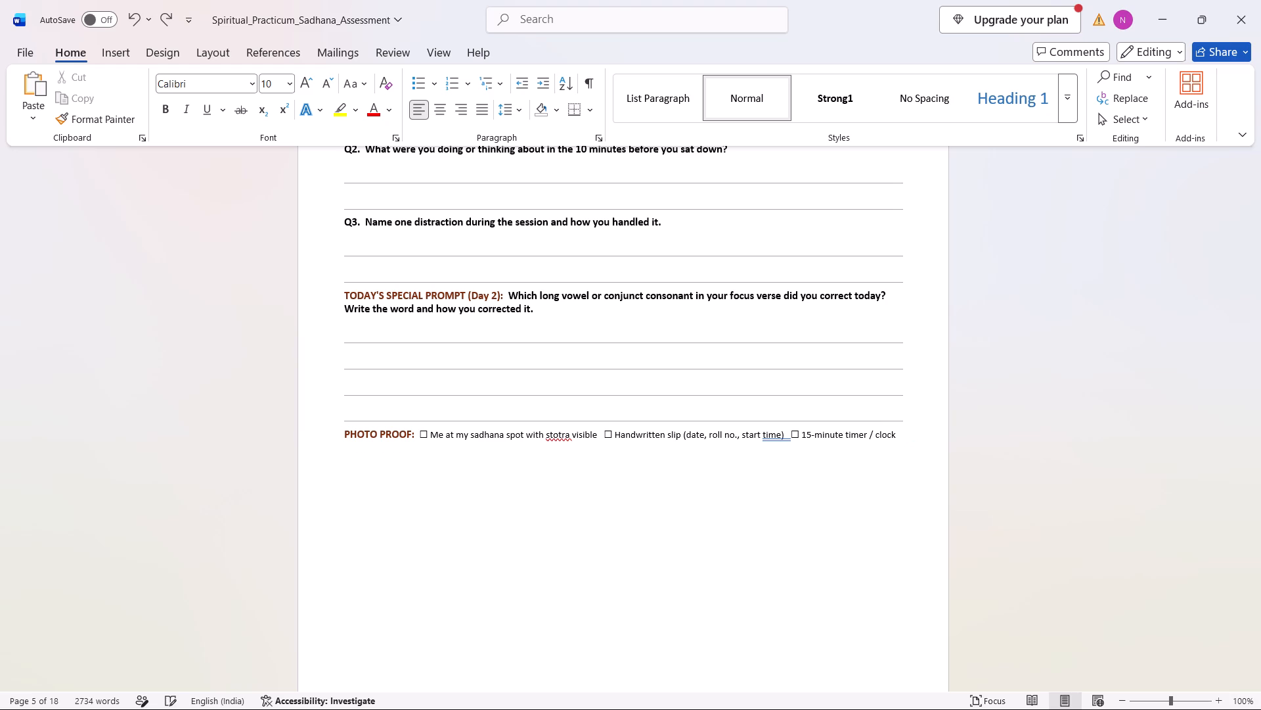
# Copy photo 18 from the CN project folder and paste it on the empty line beneath the Day 2 PHOTO PROOF line.
pyautogui.press('Down')
pyautogui.press('Up')
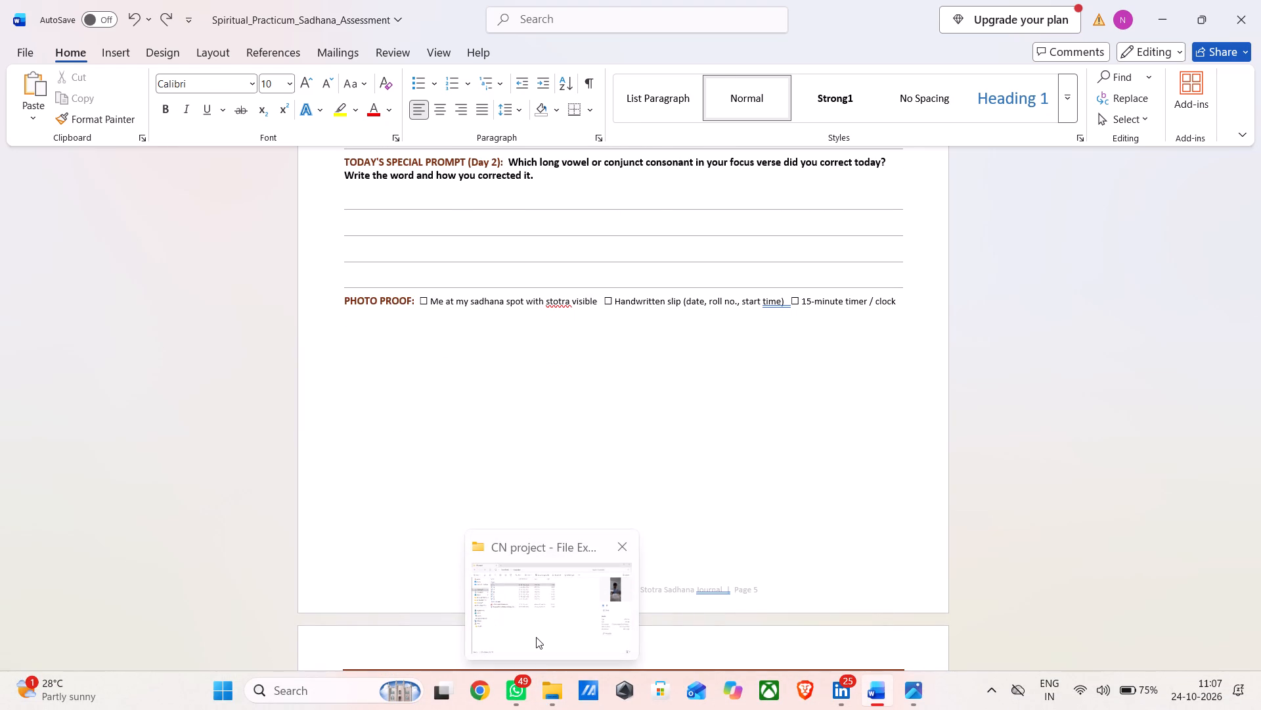
pyautogui.click(536, 637)
pyautogui.click(239, 188)
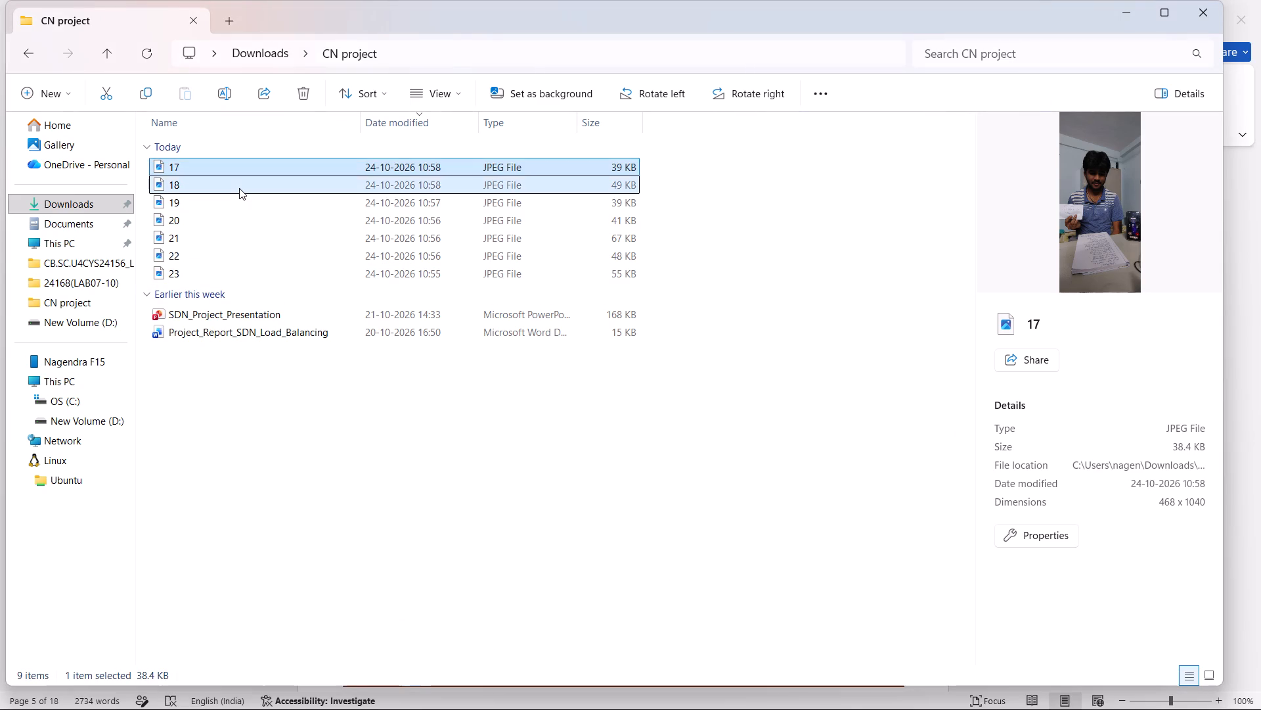
pyautogui.rightClick(239, 188)
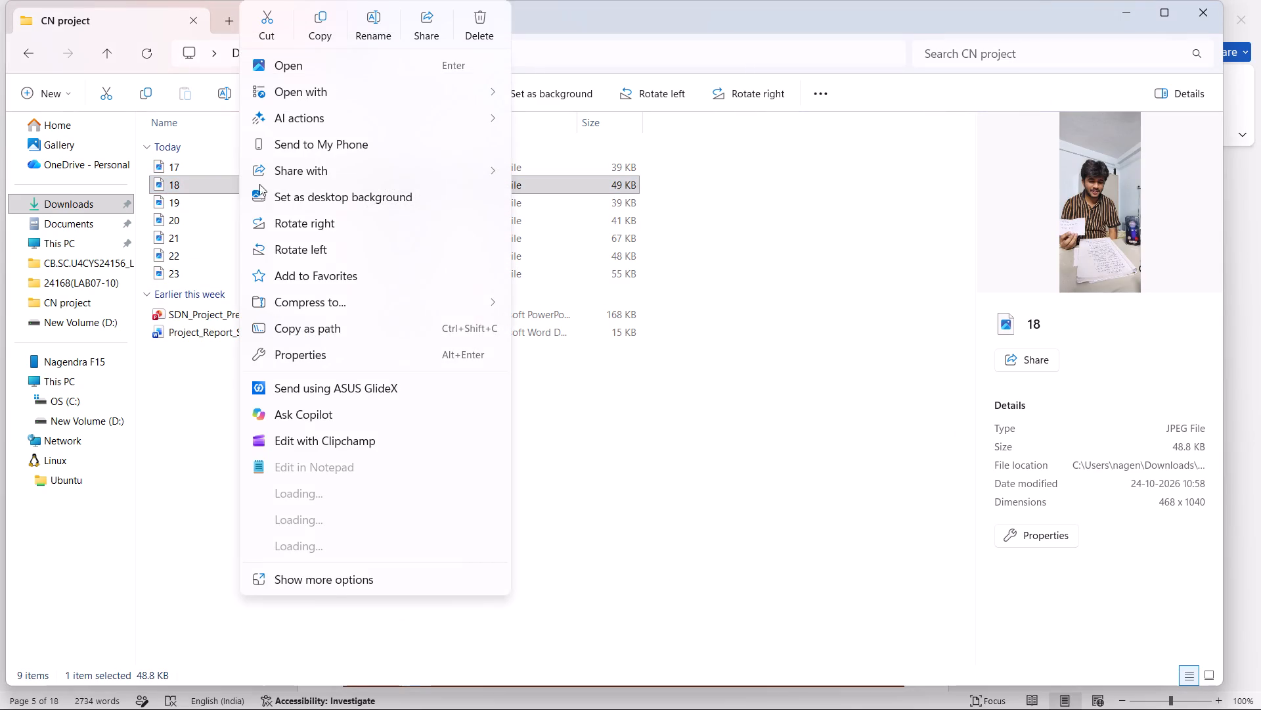
pyautogui.click(311, 14)
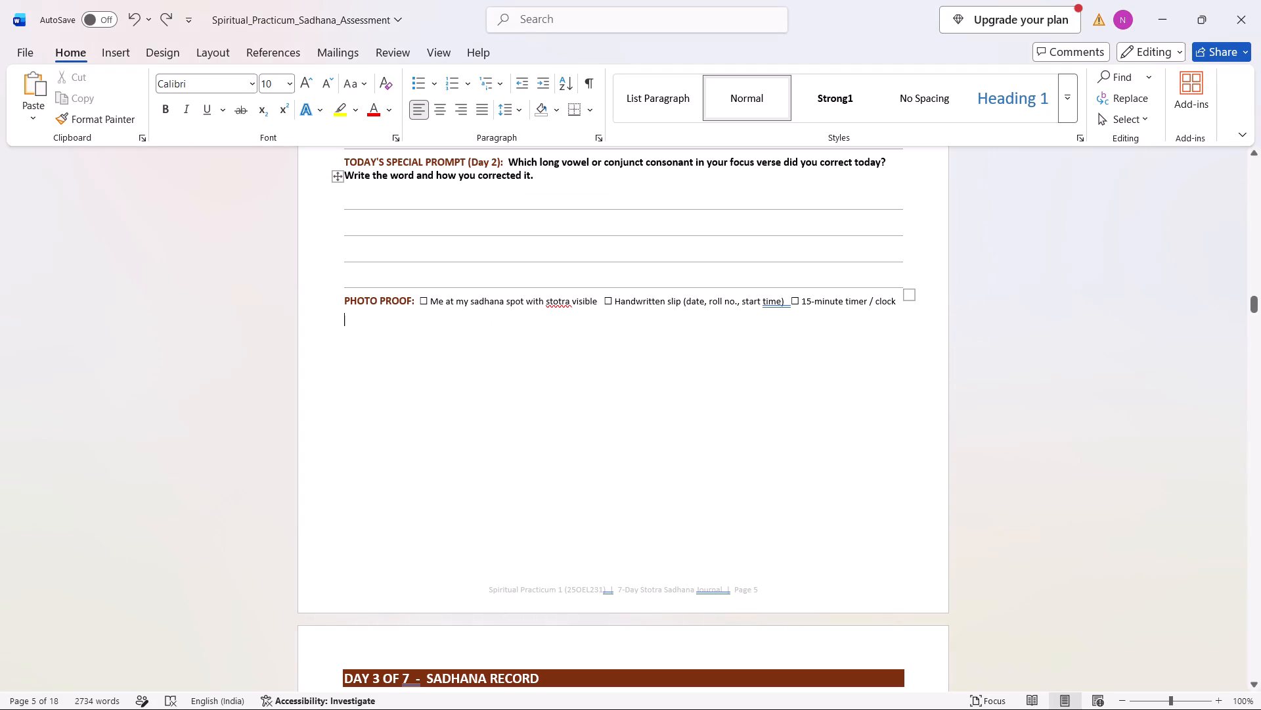
pyautogui.hotkey('ctrl', 'v')
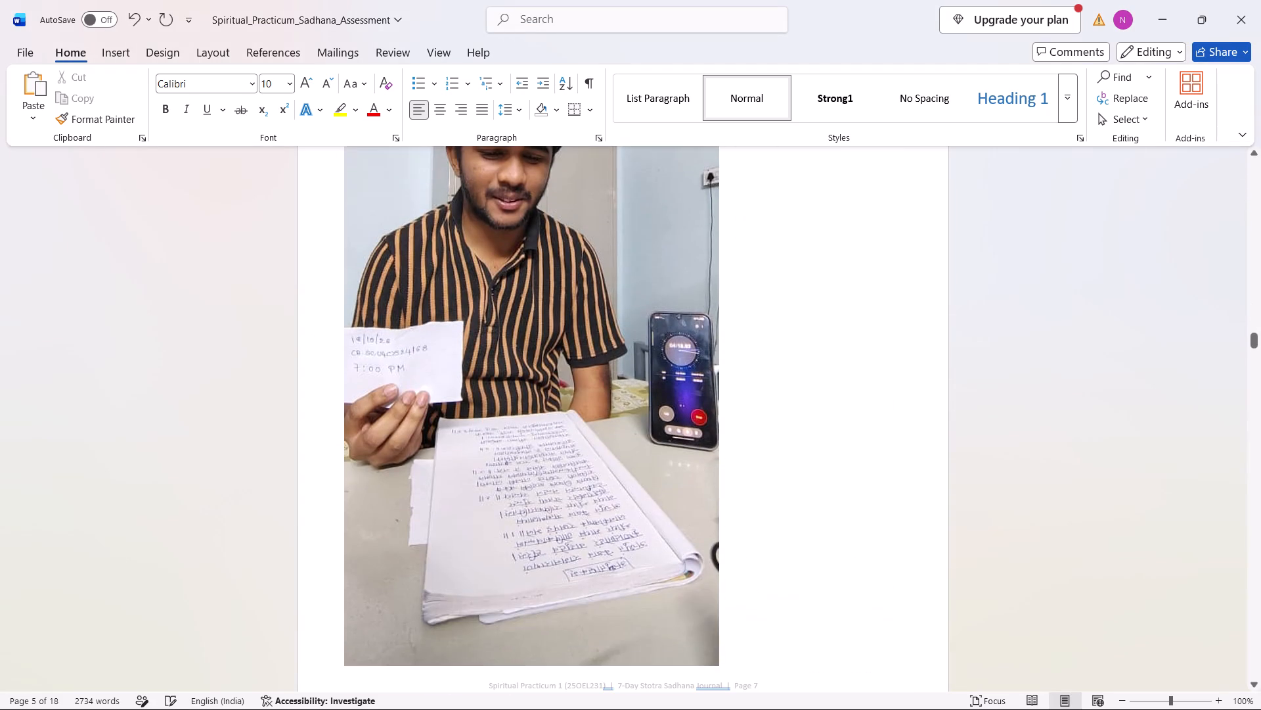
pyautogui.scroll(3, 428, 372)
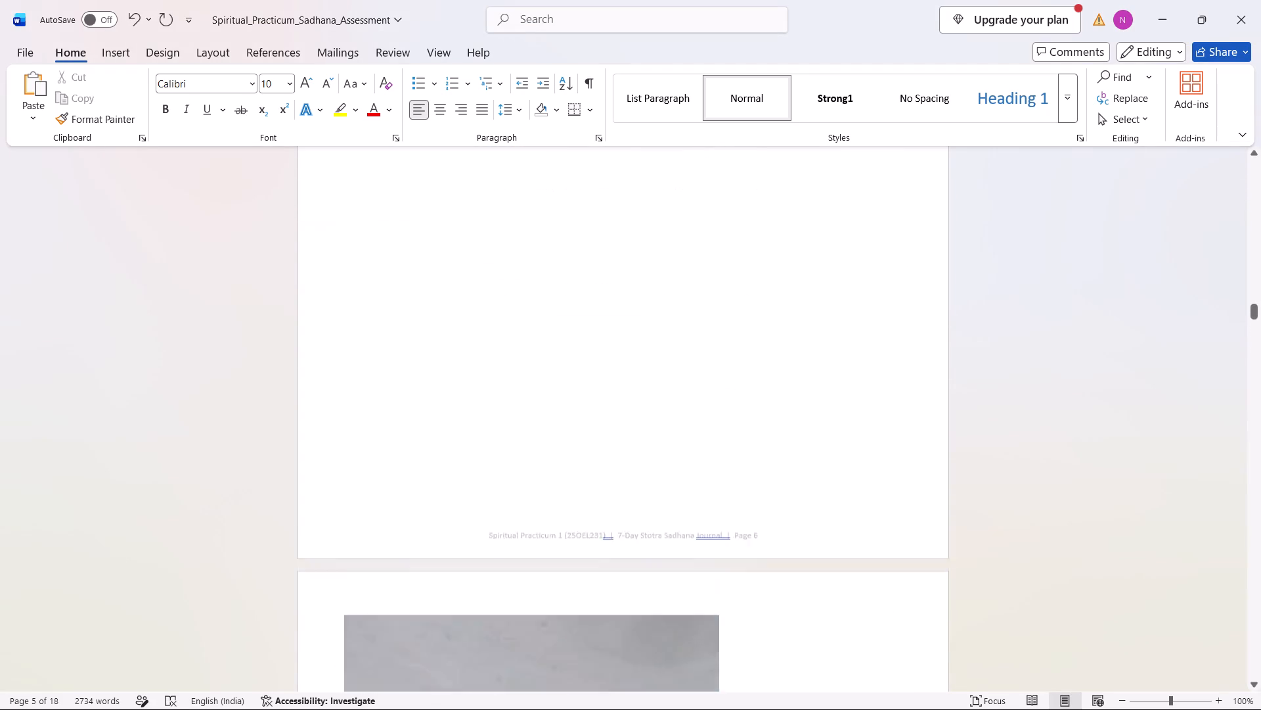
pyautogui.scroll(3, 428, 372)
pyautogui.scroll(-1, 428, 372)
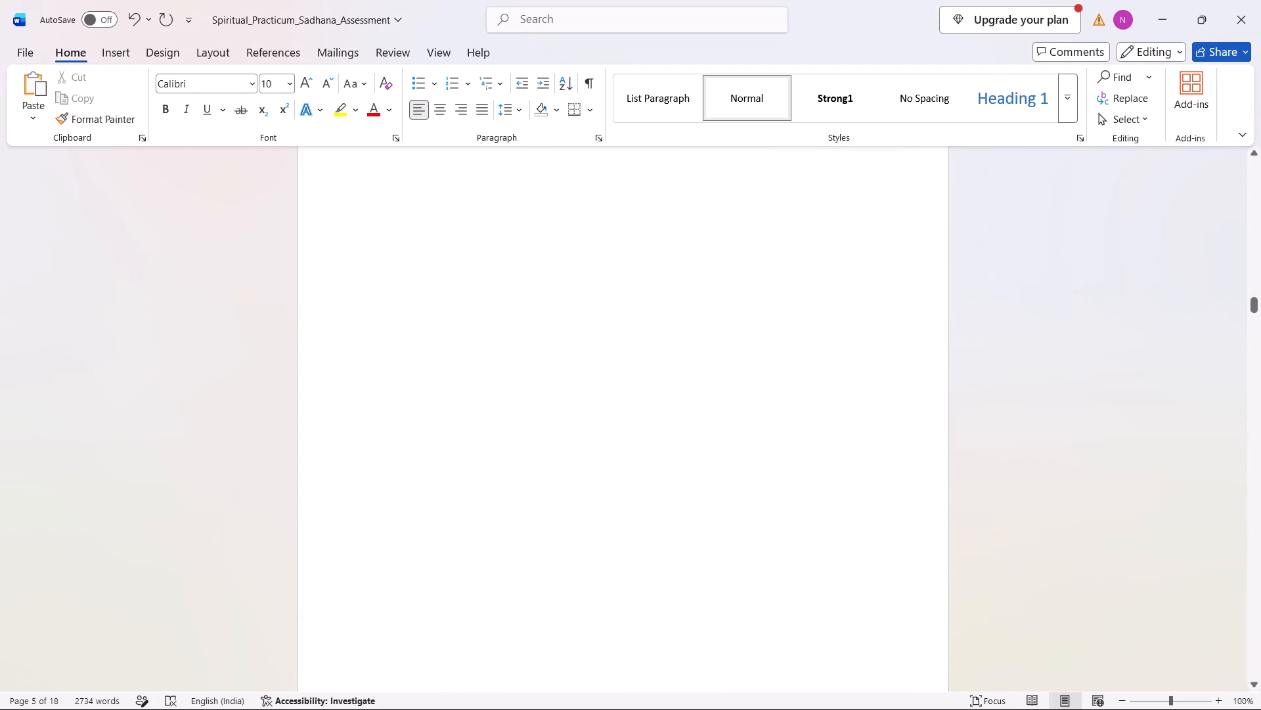
# Shrink the pasted Day 2 photo proportionally to just under half the text width.
pyautogui.scroll(-5, 428, 372)
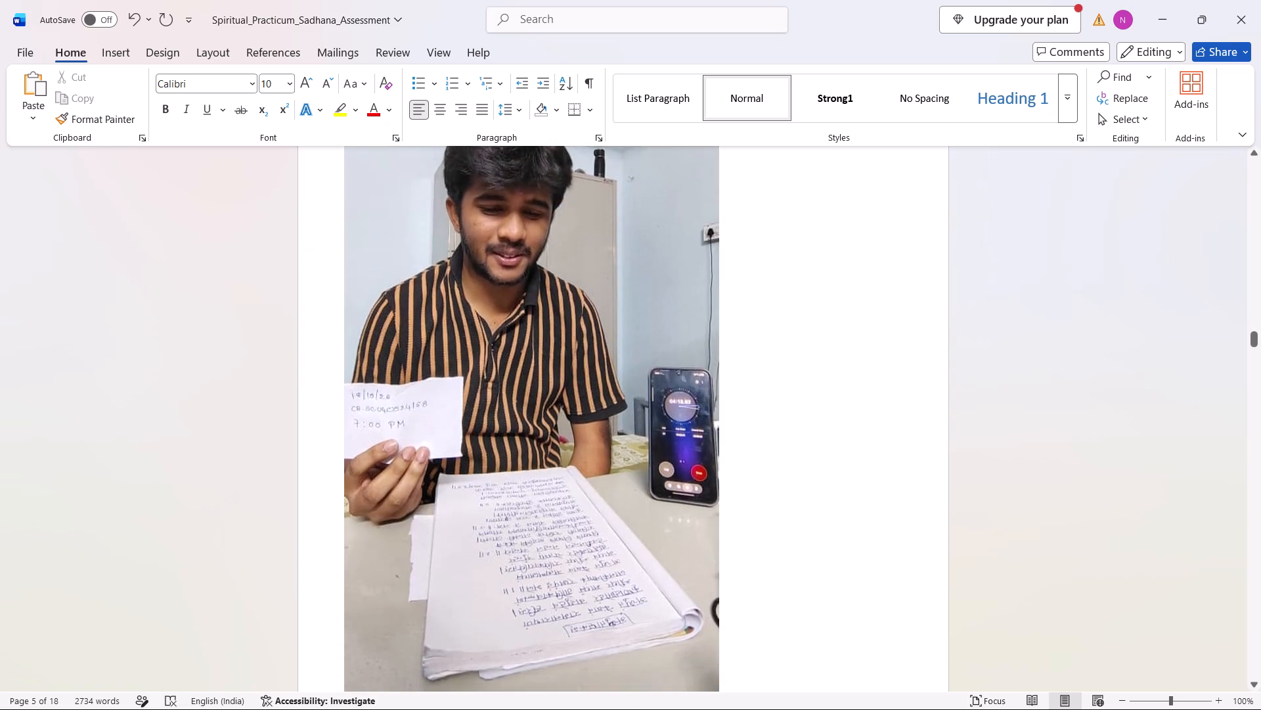
pyautogui.scroll(-2, 428, 372)
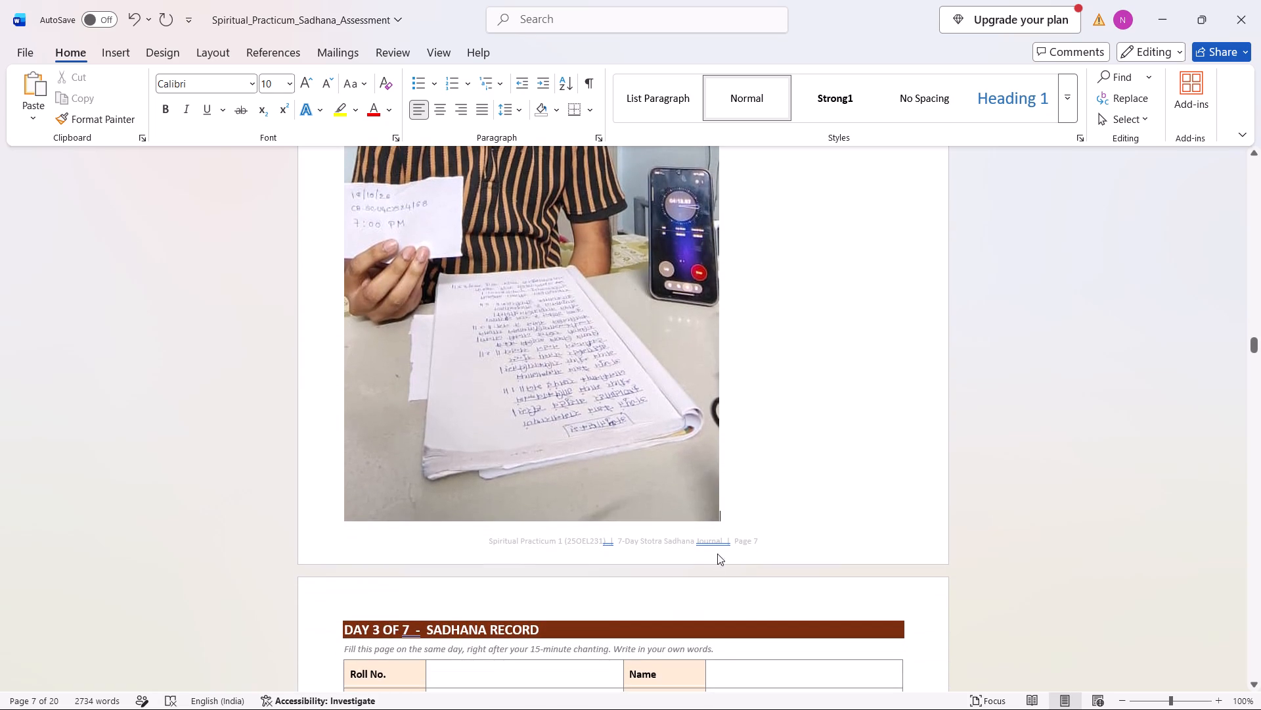
pyautogui.click(712, 513)
pyautogui.moveTo(719, 522); pyautogui.dragTo(685, 405)
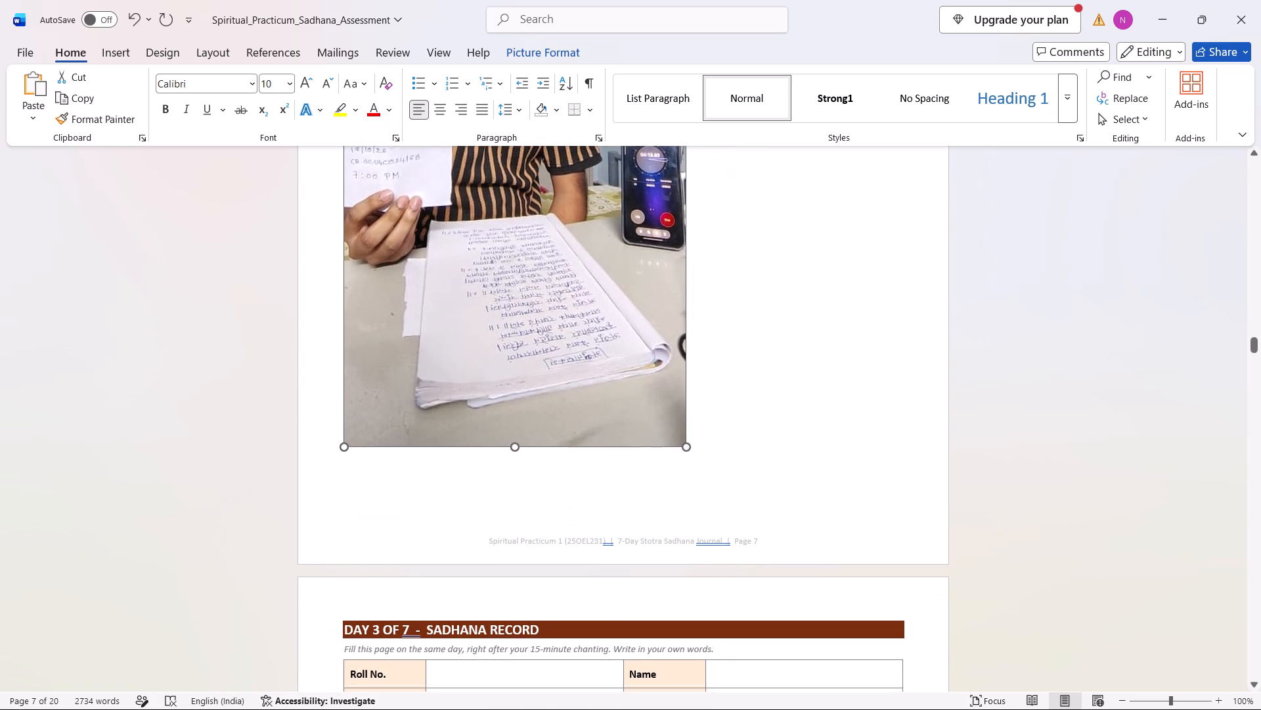
pyautogui.moveTo(685, 405); pyautogui.dragTo(685, 400)
pyautogui.scroll(4, 685, 400)
pyautogui.scroll(-1, 685, 400)
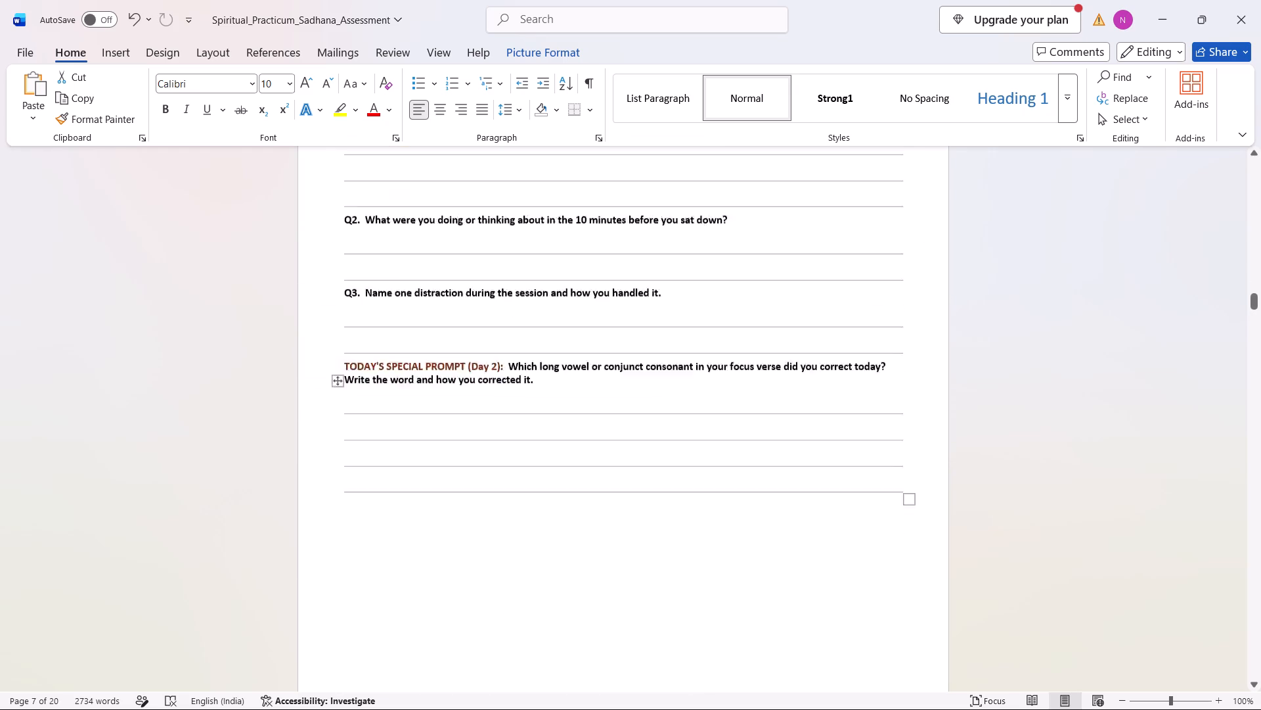
pyautogui.scroll(-3, 685, 400)
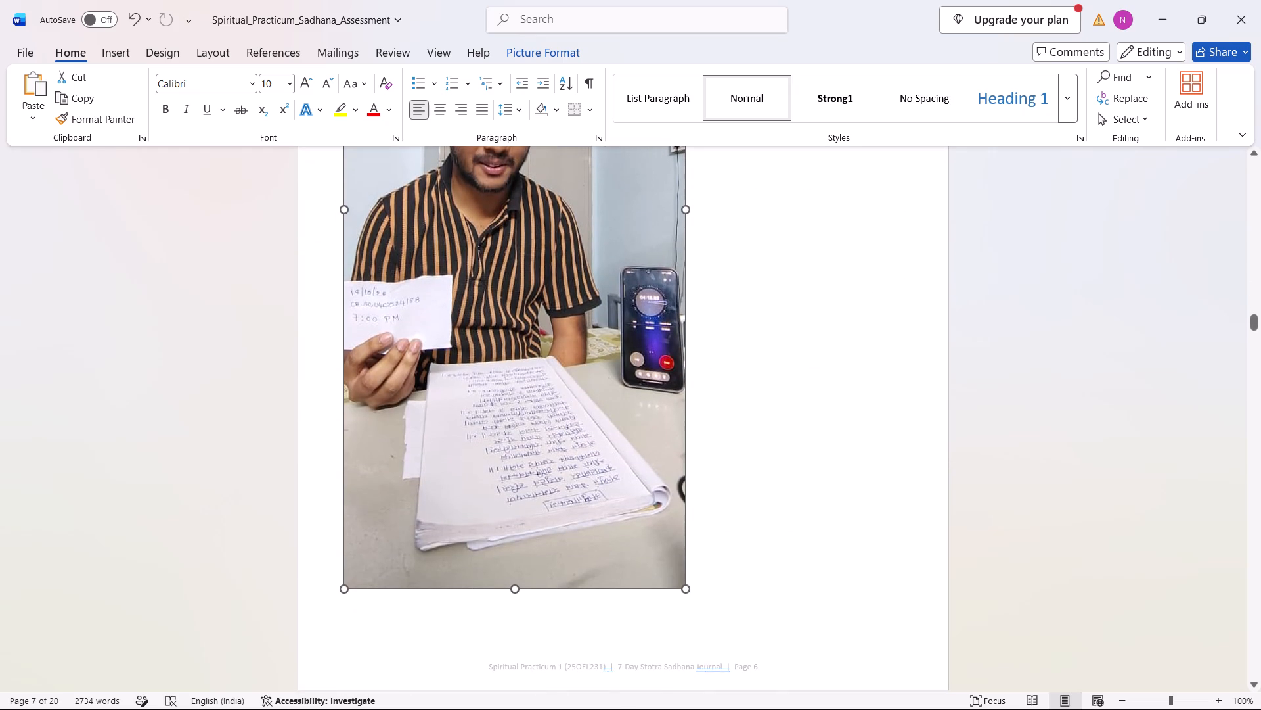
pyautogui.moveTo(682, 584); pyautogui.dragTo(605, 415)
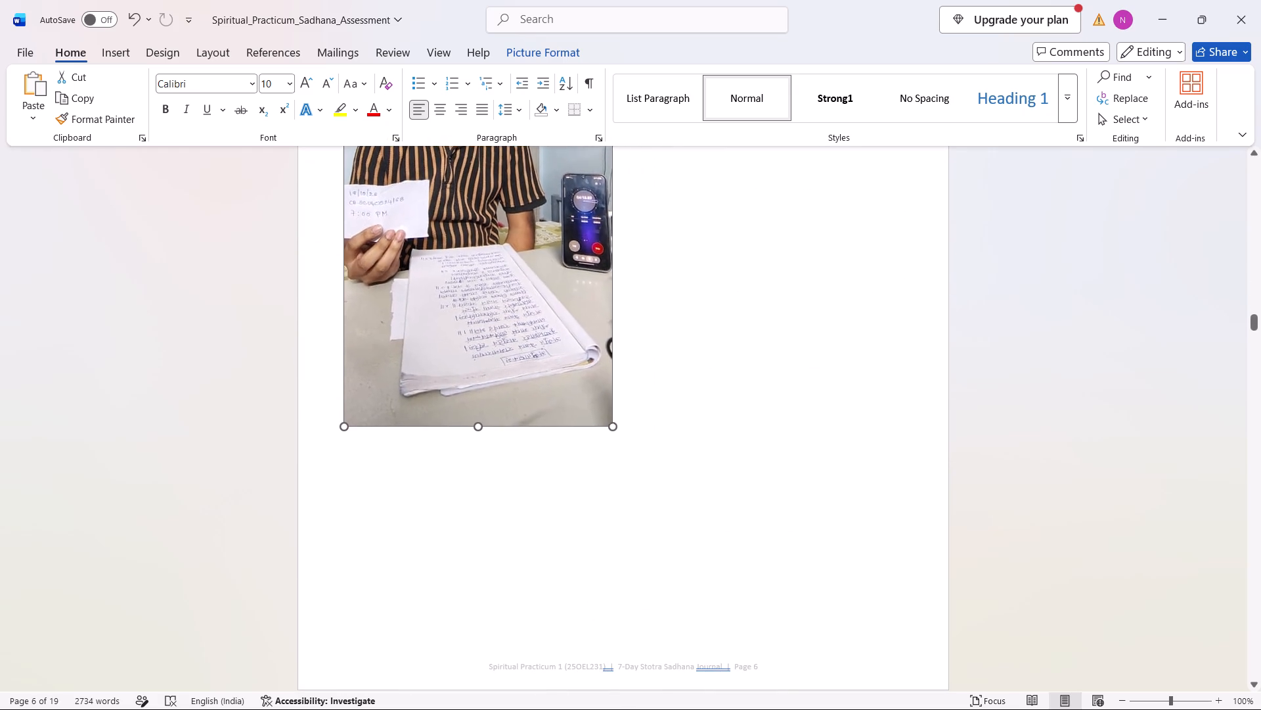
pyautogui.moveTo(605, 415); pyautogui.dragTo(604, 415)
# Stretch the Day 2 photo's height slightly, and reduce the photo to about a third of the text width.
pyautogui.scroll(2, 604, 415)
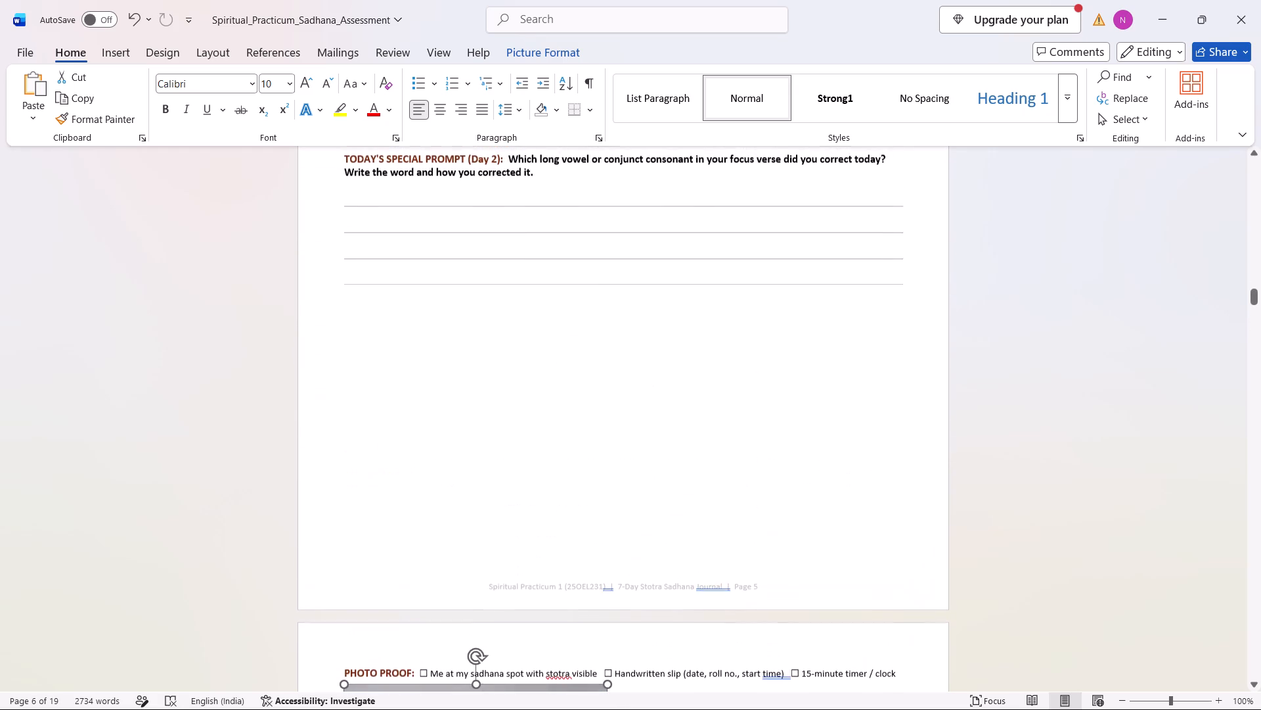
pyautogui.scroll(1, 604, 415)
pyautogui.scroll(-4, 604, 415)
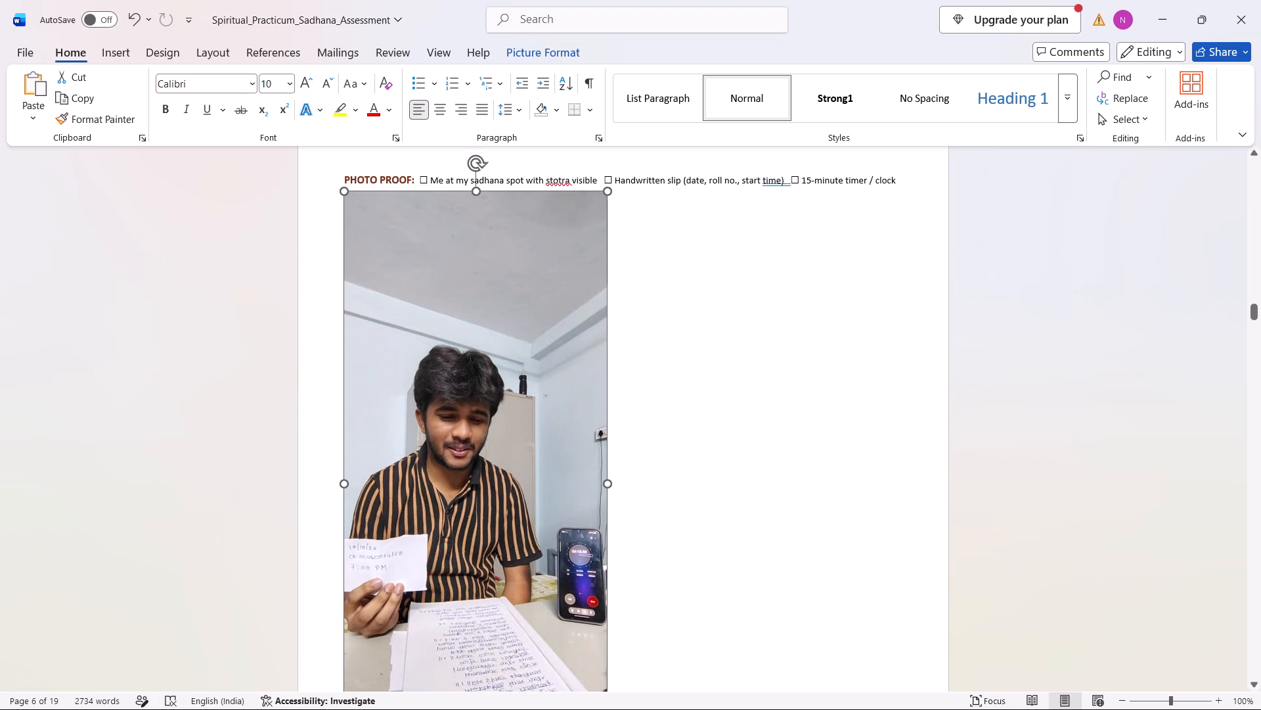
pyautogui.scroll(-1, 477, 428)
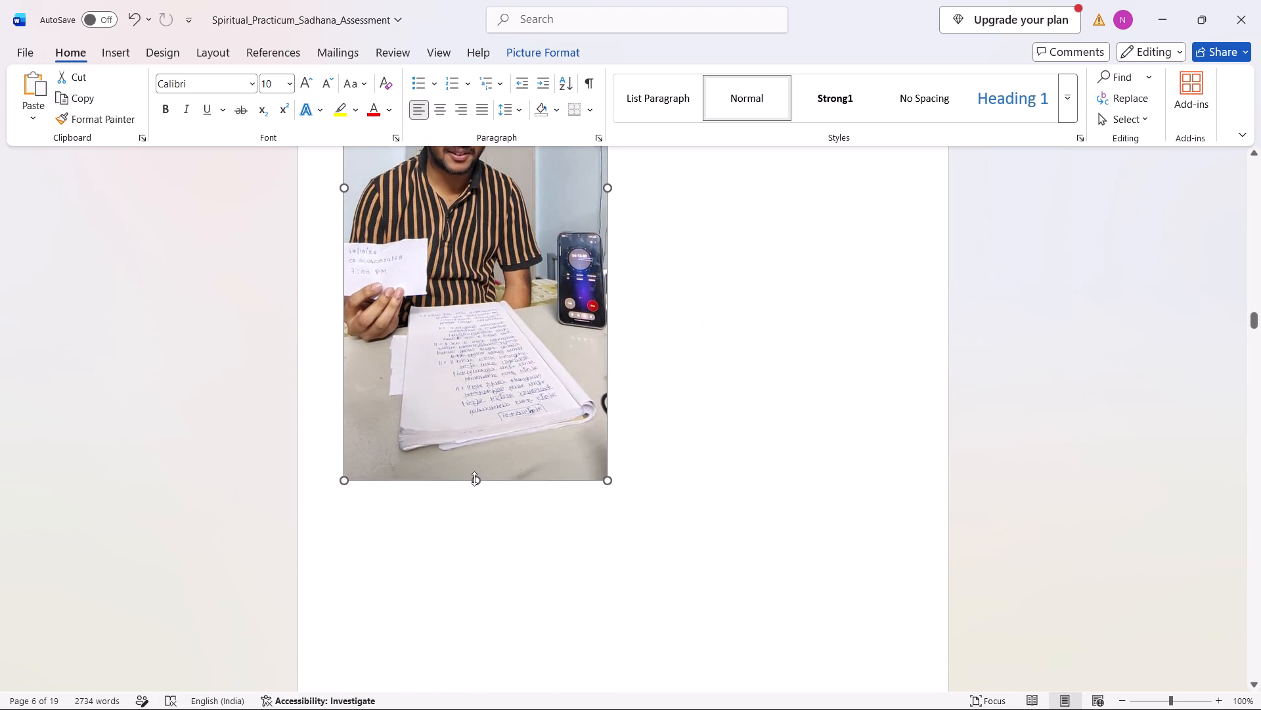
pyautogui.moveTo(475, 479); pyautogui.dragTo(479, 497)
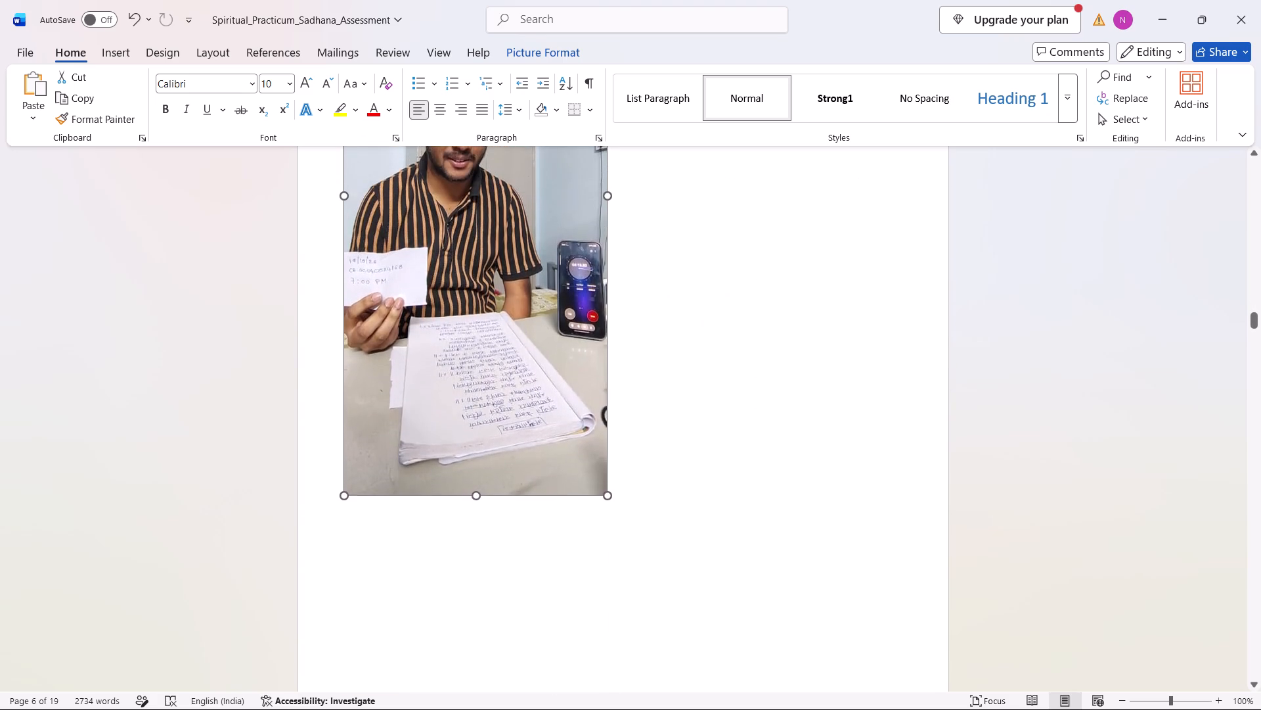
pyautogui.moveTo(479, 497); pyautogui.dragTo(480, 503)
pyautogui.scroll(-1, 480, 523)
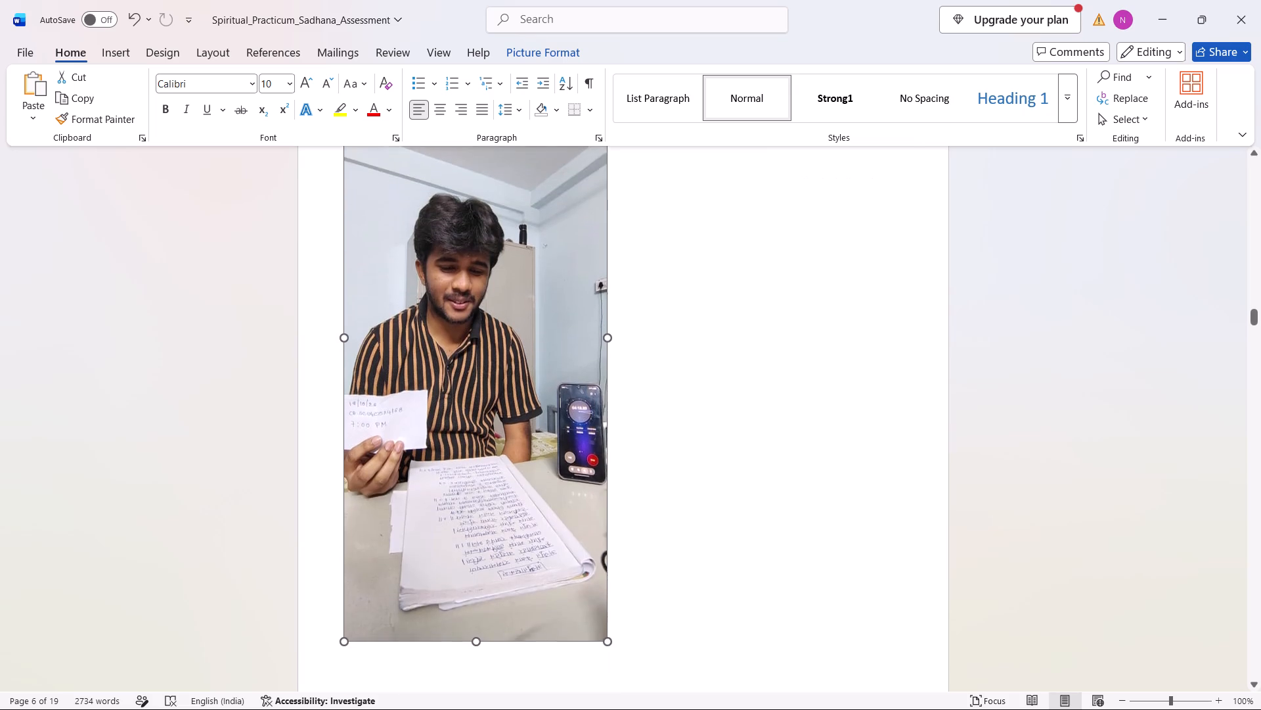
pyautogui.moveTo(340, 613); pyautogui.dragTo(349, 588)
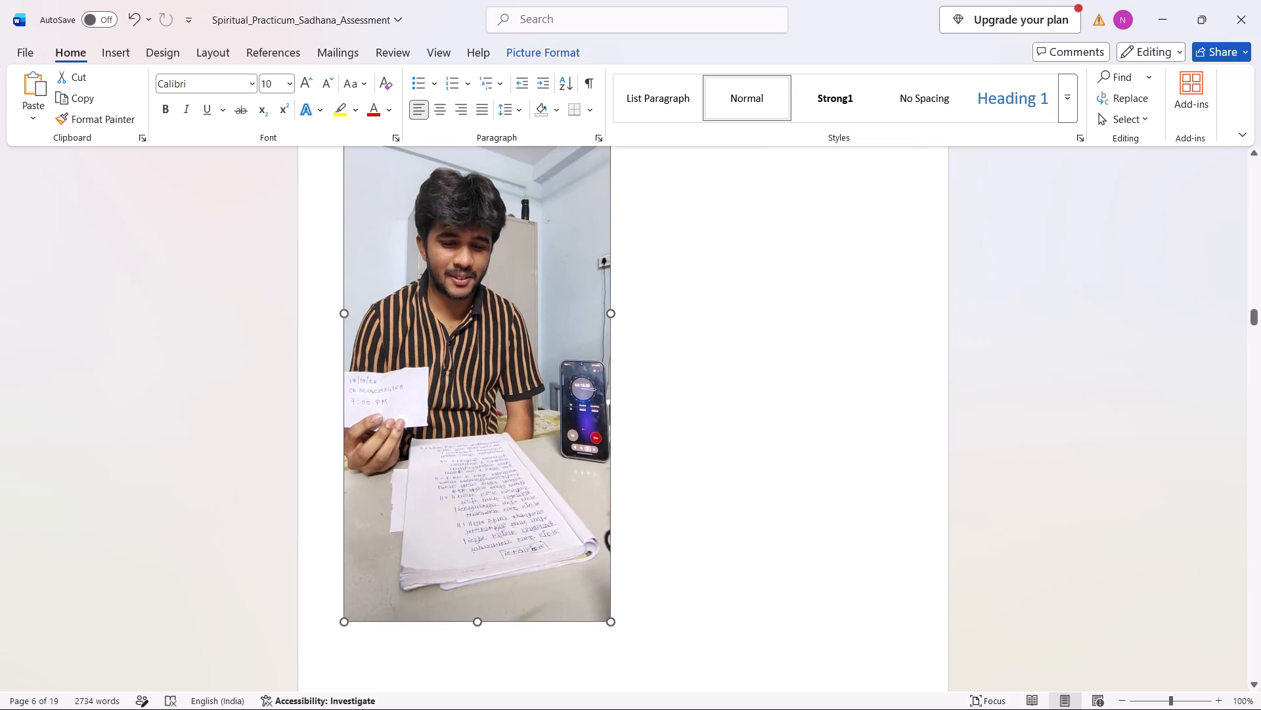
pyautogui.moveTo(349, 588); pyautogui.dragTo(427, 320)
pyautogui.scroll(2, 427, 320)
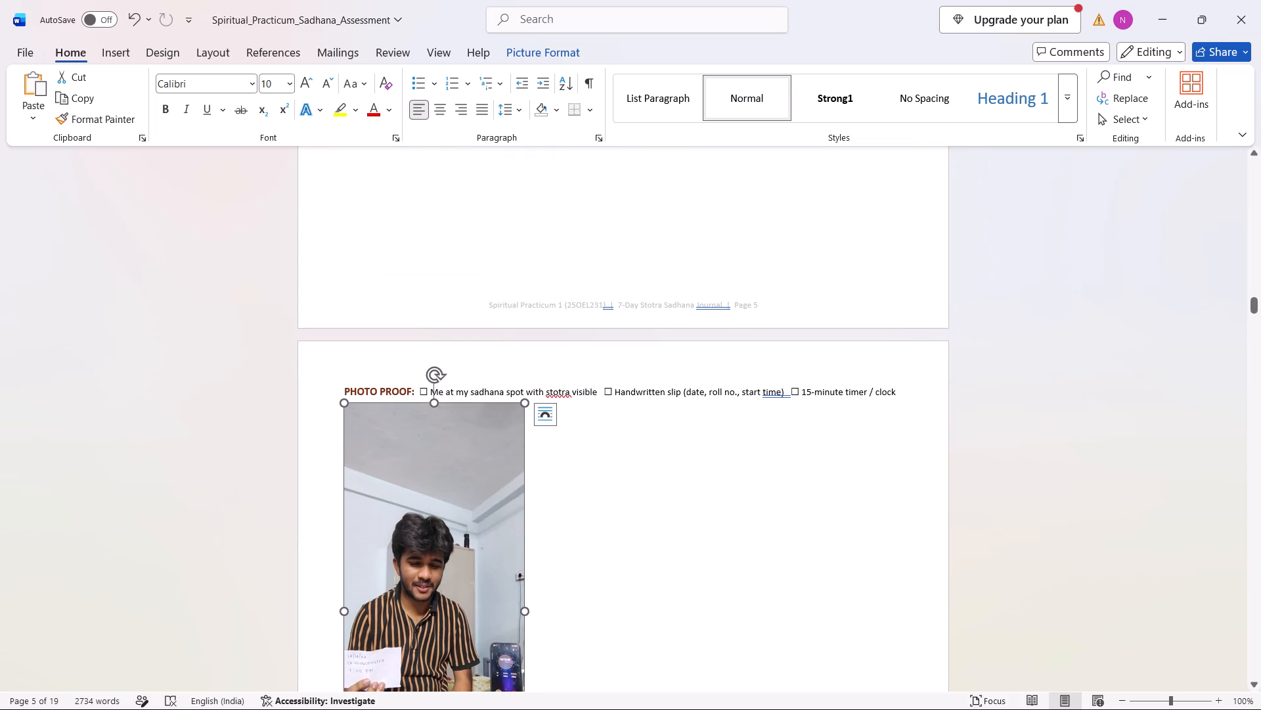
# Rotate the Day 2 photo 90 degrees counter-clockwise so that it lies sideways.
pyautogui.moveTo(434, 373); pyautogui.dragTo(353, 535)
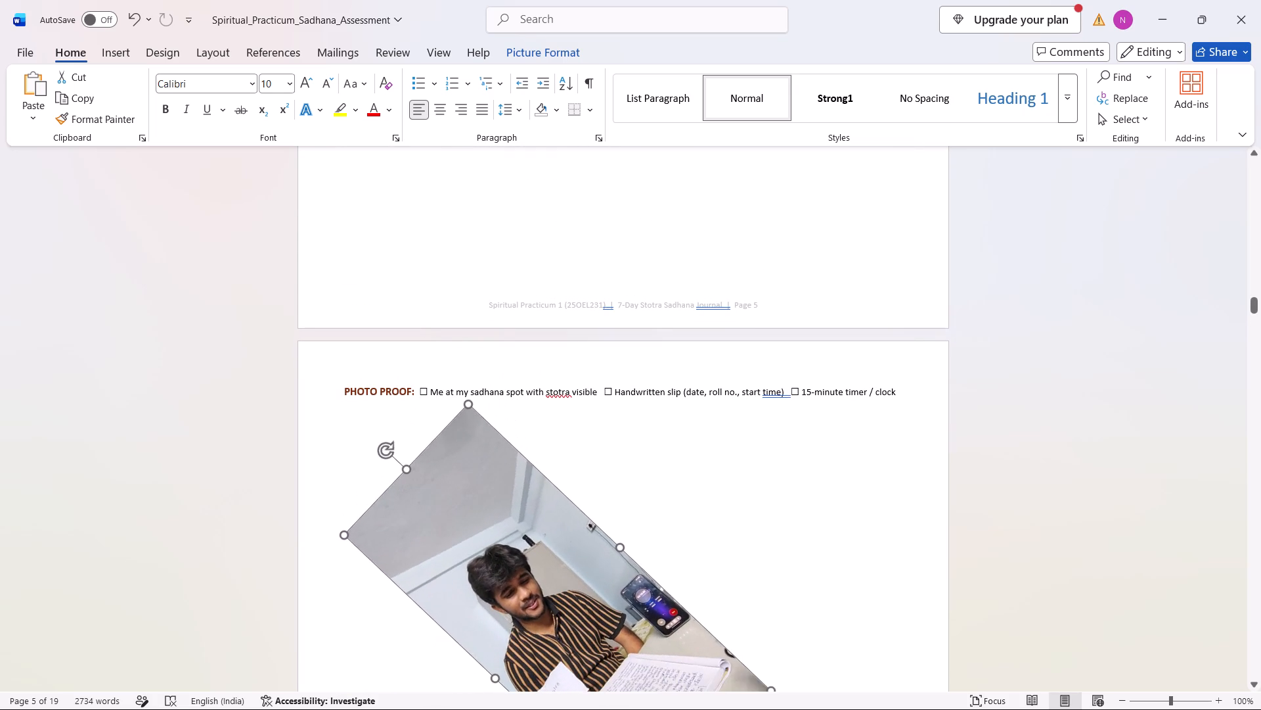
pyautogui.moveTo(353, 535); pyautogui.dragTo(355, 588)
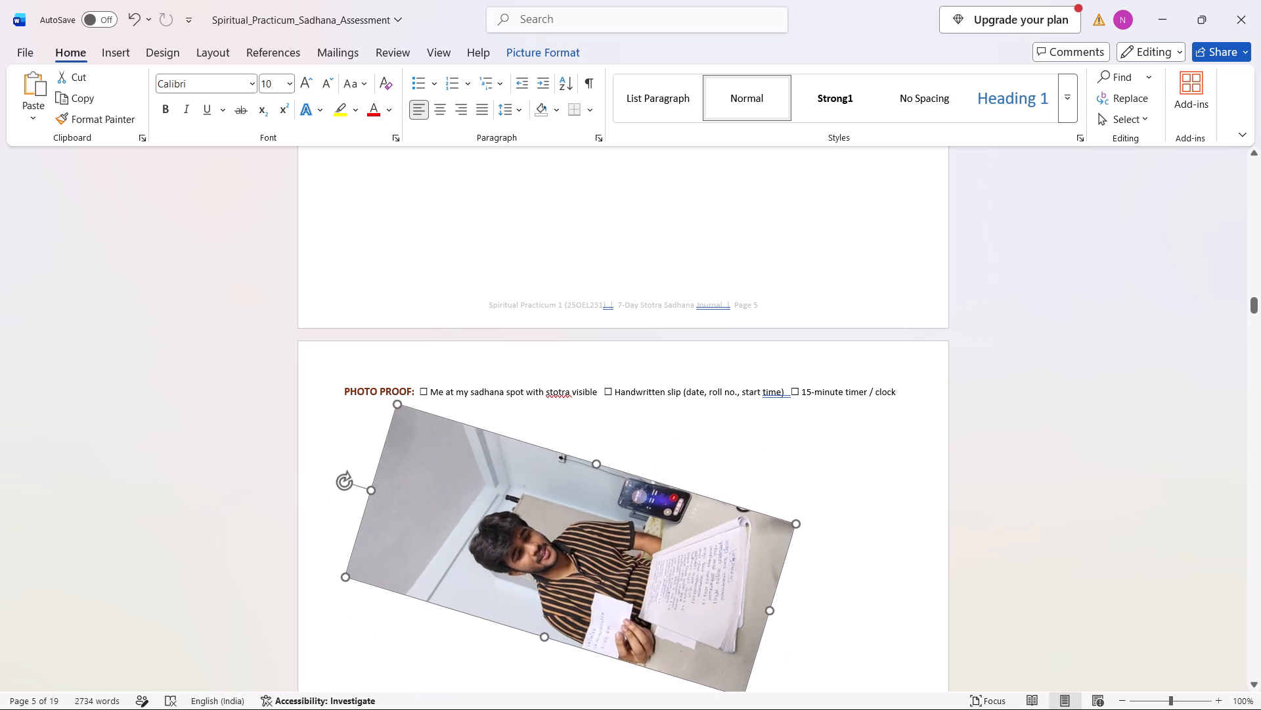
pyautogui.moveTo(355, 588); pyautogui.dragTo(367, 609)
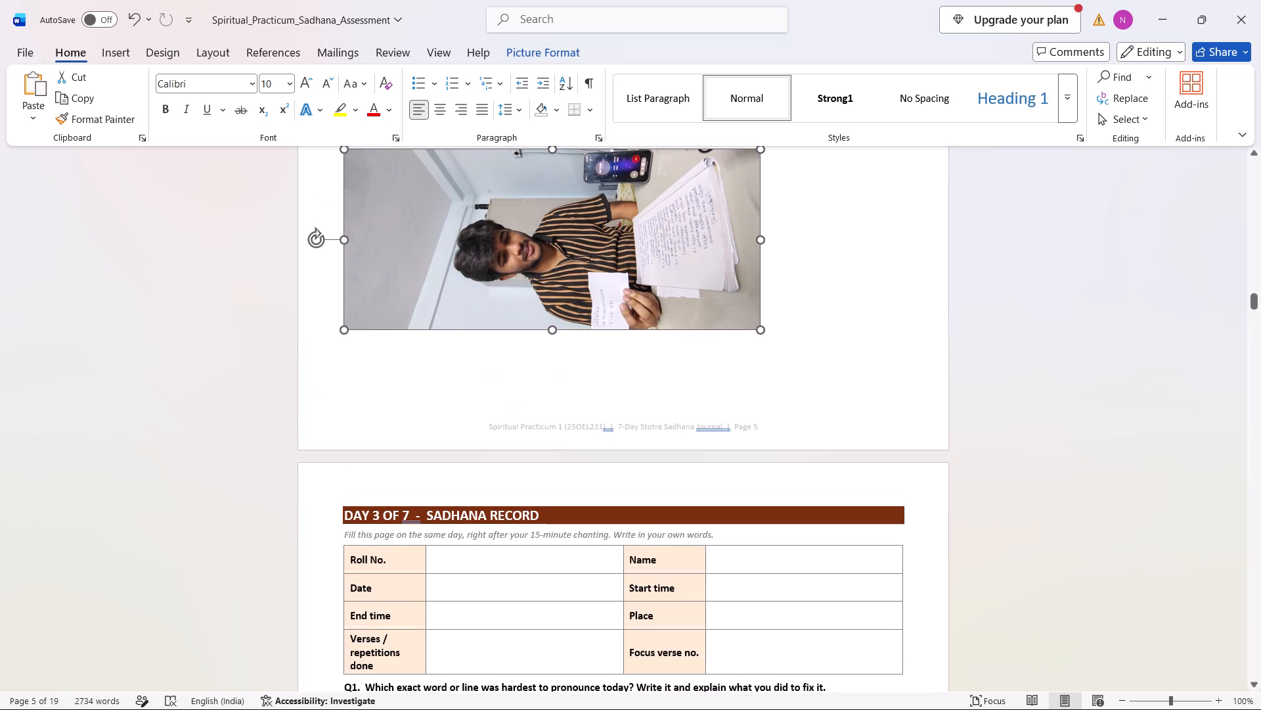
# Set the Day 2 photo's text wrapping to Square.
pyautogui.scroll(1, 445, 491)
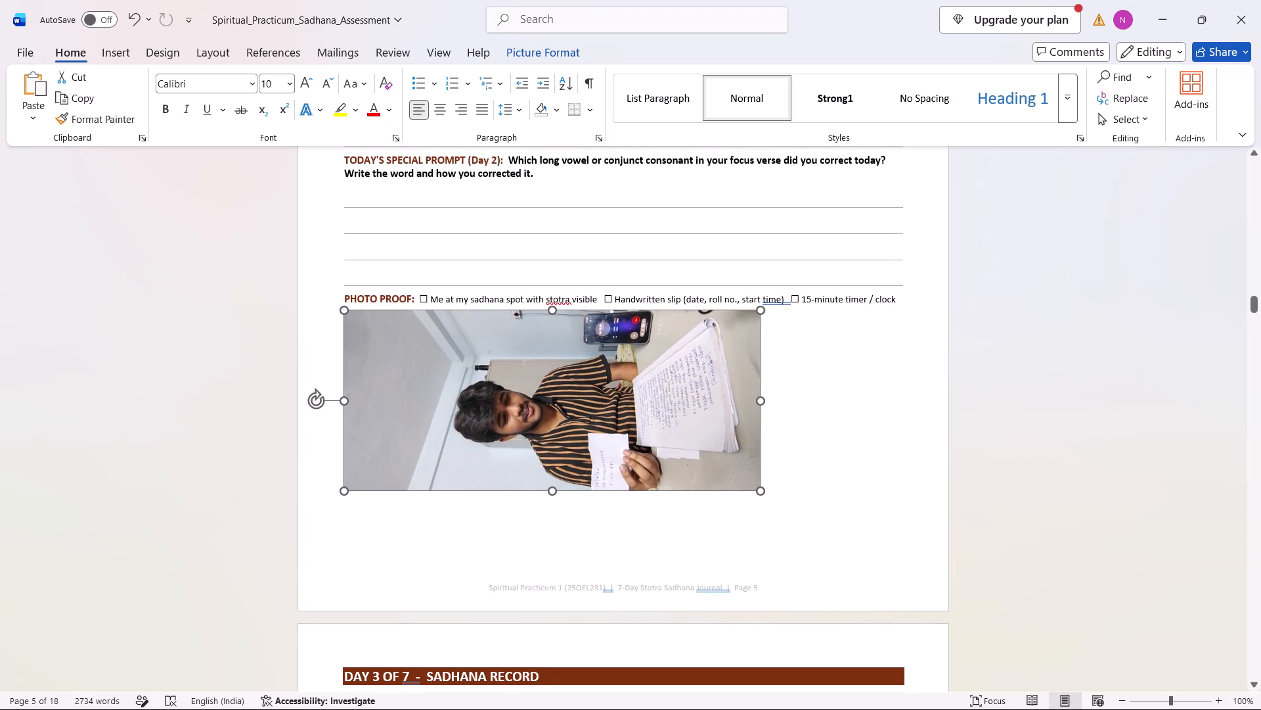
pyautogui.click(774, 323)
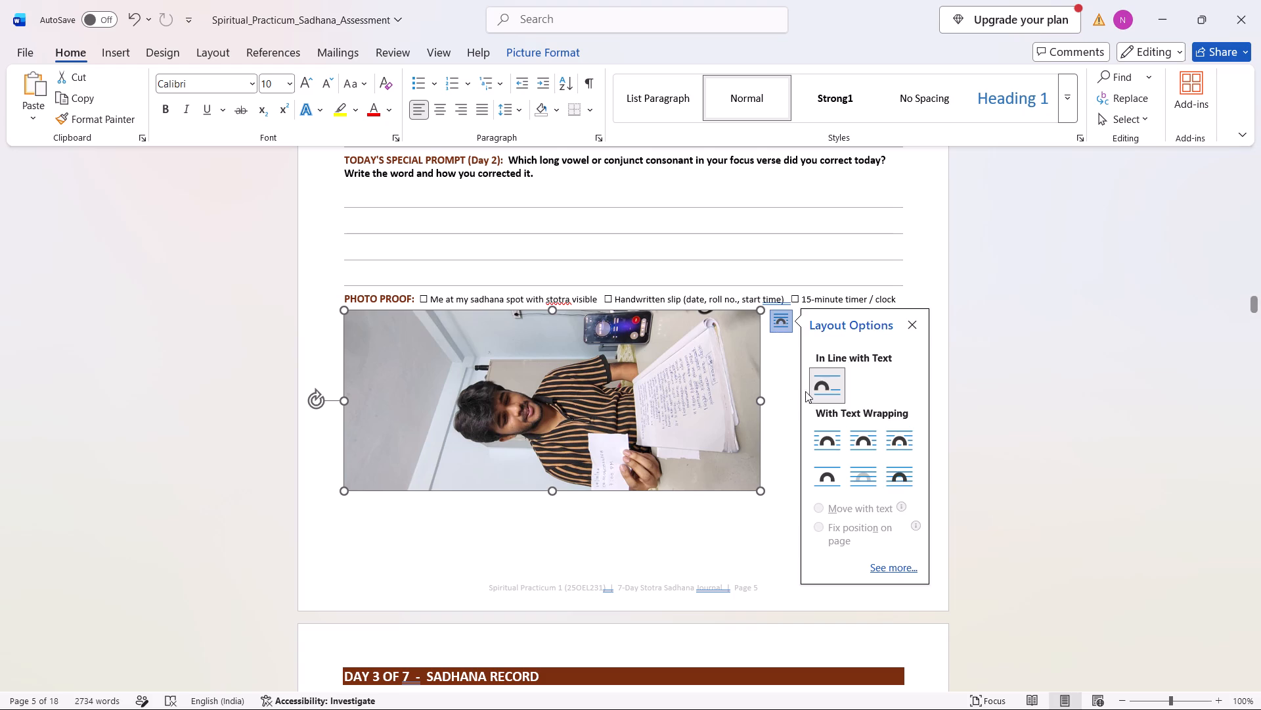
pyautogui.click(831, 440)
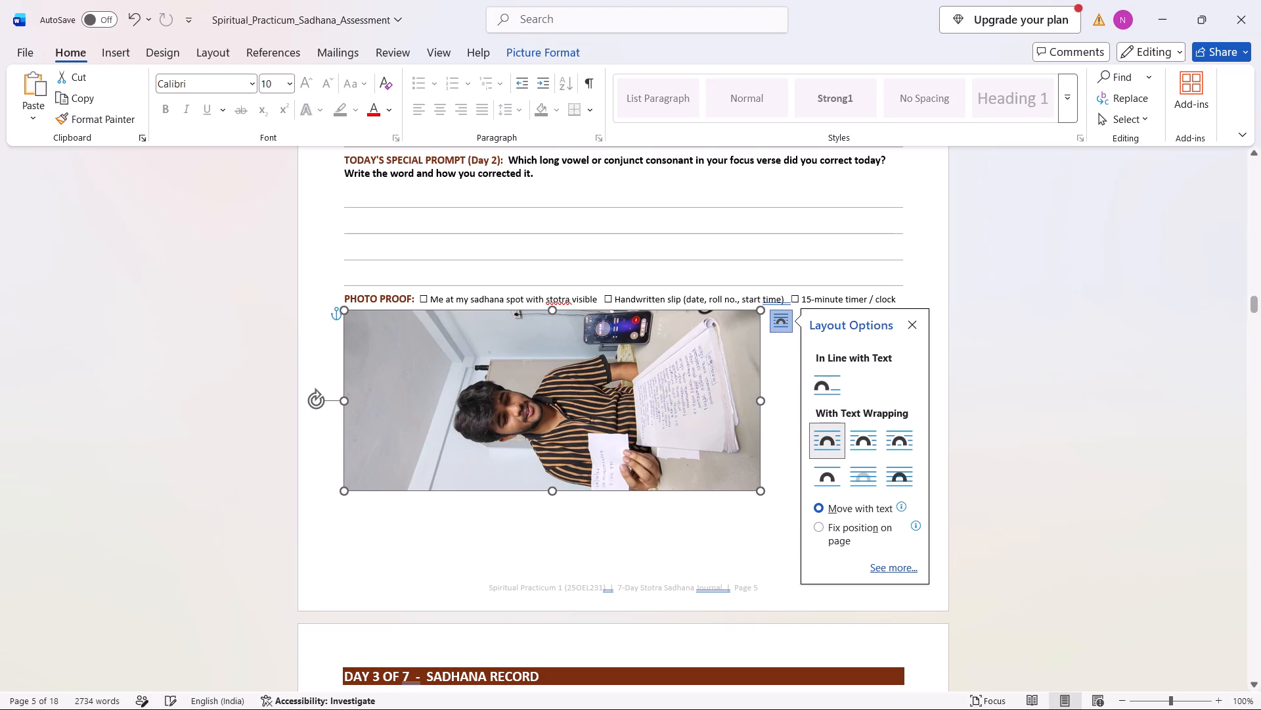
# Enlarge the Day 2 photo to about four-fifths of the text width and place it slightly below the PHOTO PROOF line.
pyautogui.moveTo(571, 368); pyautogui.dragTo(593, 399)
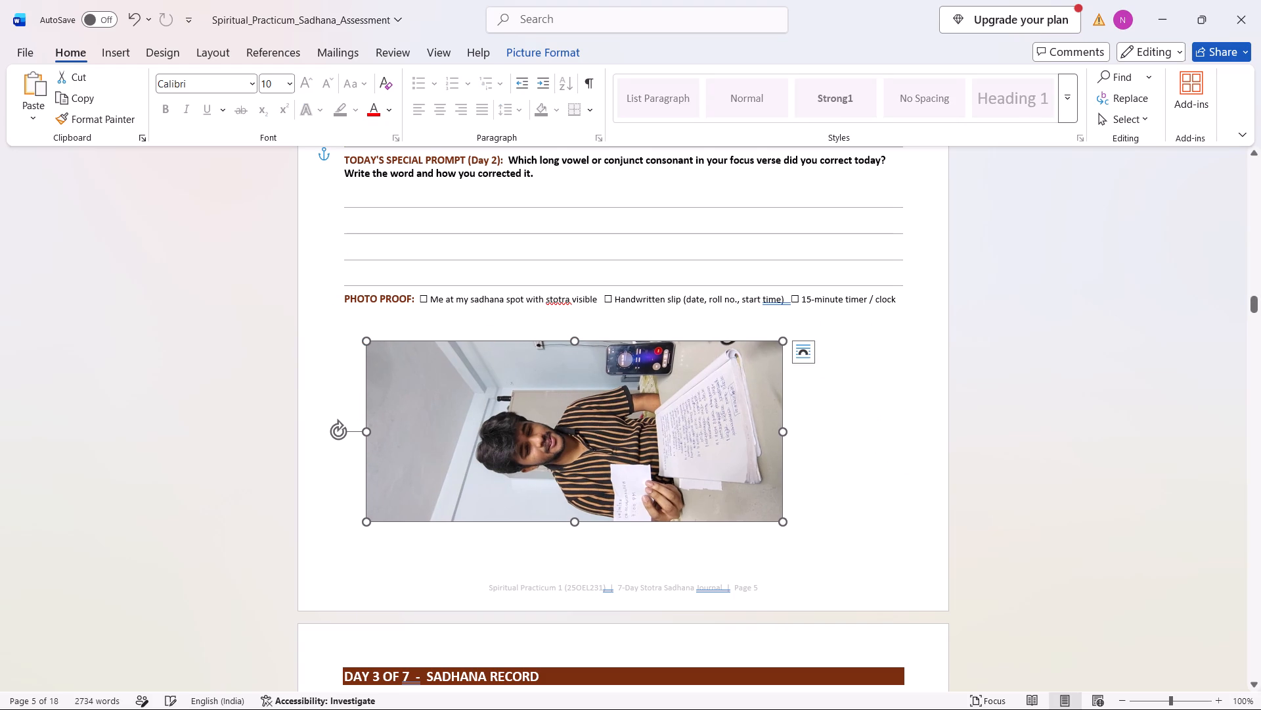
pyautogui.moveTo(780, 339); pyautogui.dragTo(802, 342)
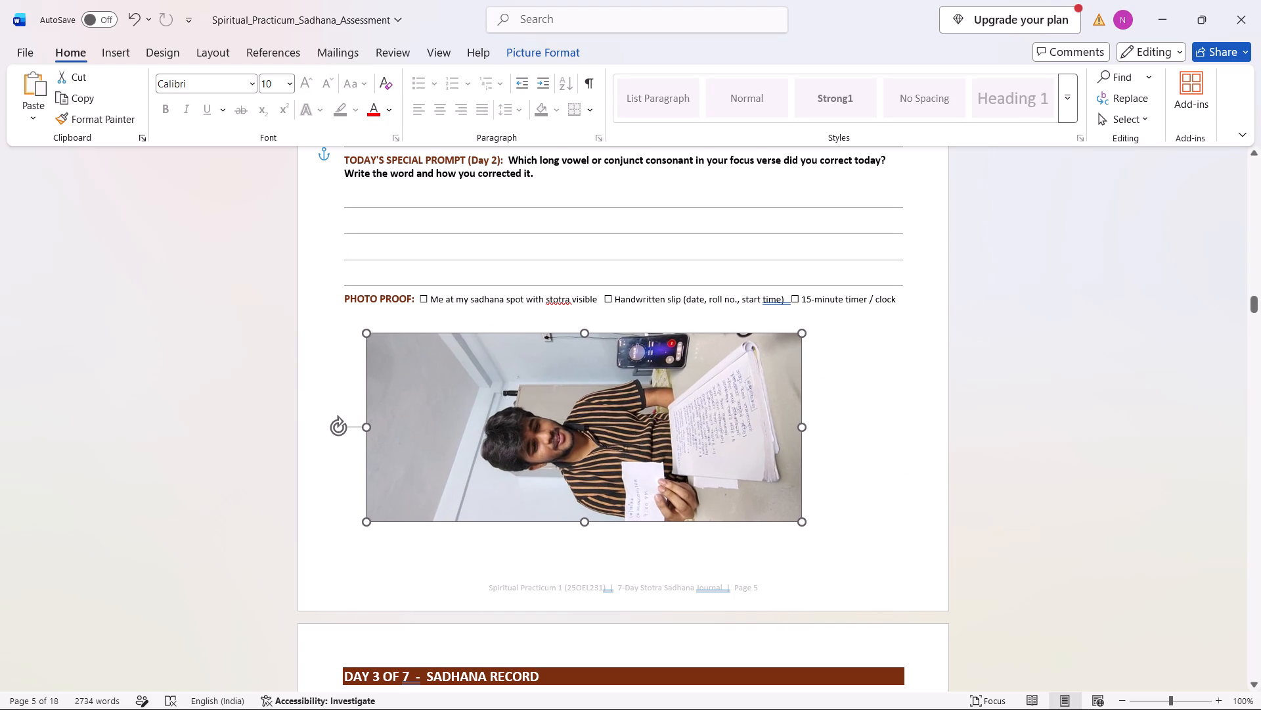
pyautogui.moveTo(802, 342); pyautogui.dragTo(833, 344)
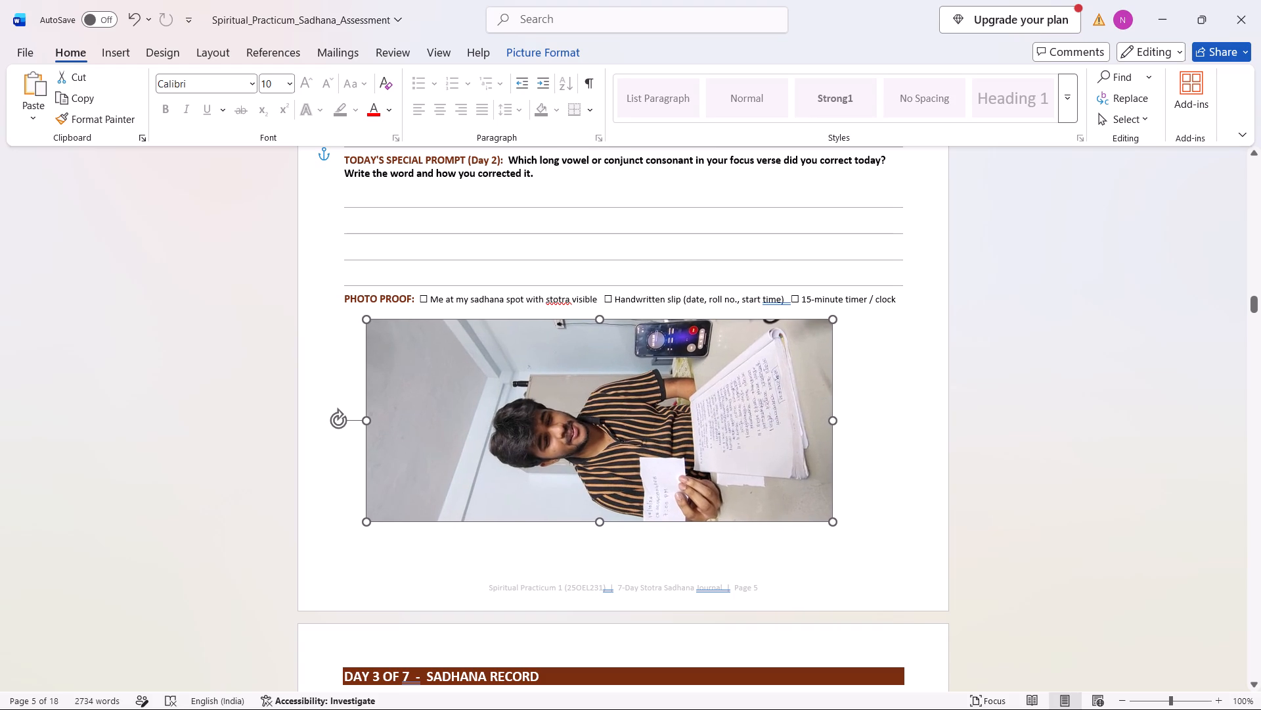
pyautogui.moveTo(642, 350); pyautogui.dragTo(638, 371)
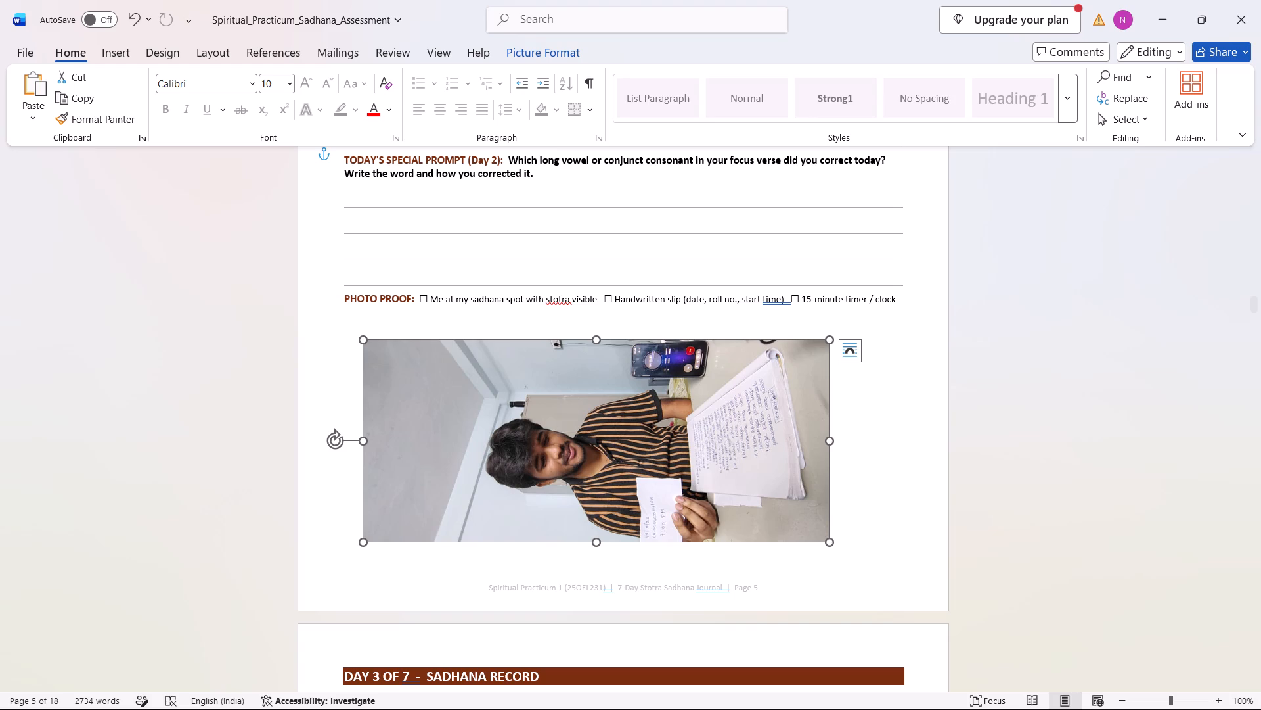
pyautogui.click(1049, 426)
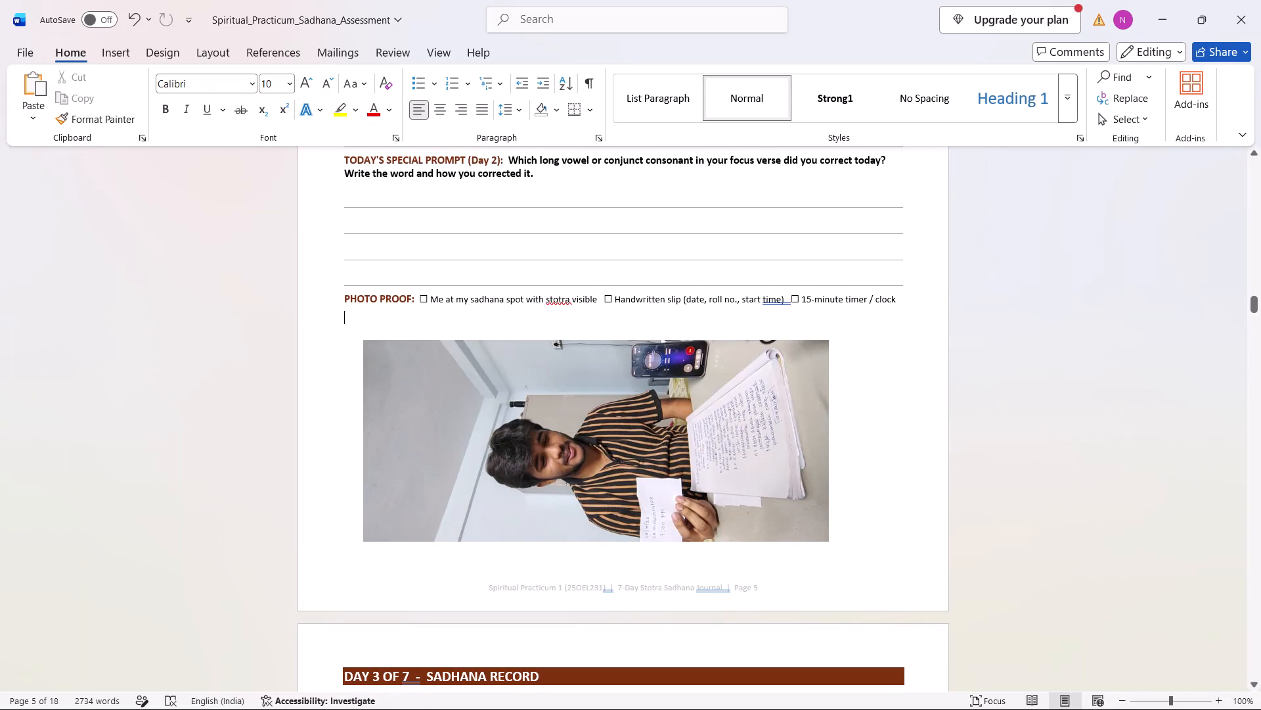
# Delete "PHOTO HERE" and the final "TE" of "PASTE" from the placeholder text around the Day 1 photo on page 4.
pyautogui.scroll(5, 816, 415)
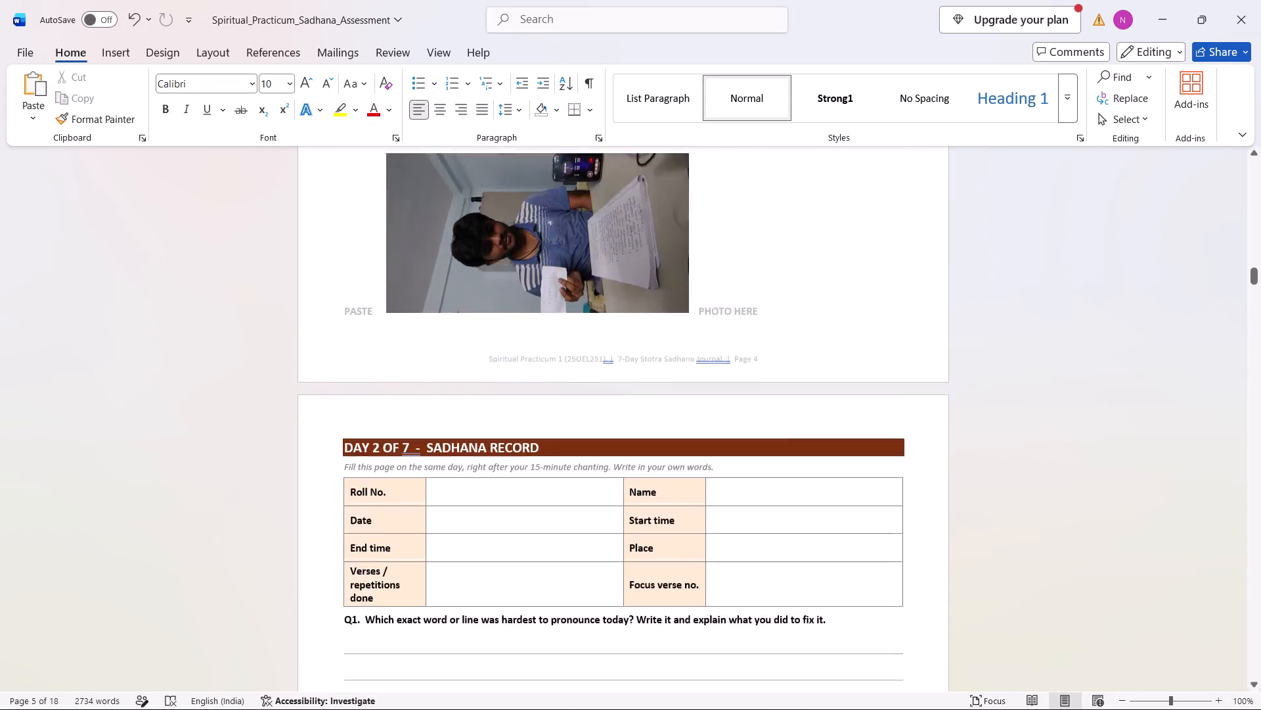
pyautogui.scroll(1, 816, 415)
pyautogui.scroll(-1, 816, 415)
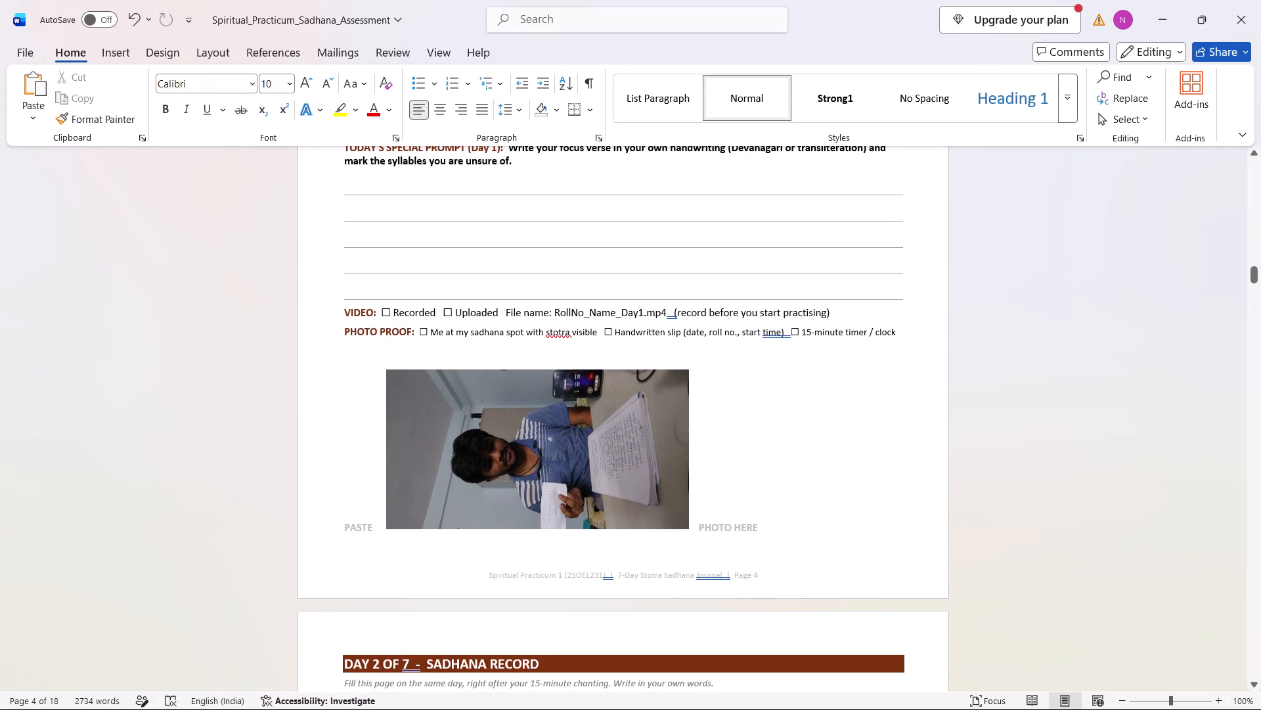
pyautogui.click(765, 528)
pyautogui.press('BackSpace')
pyautogui.press('BackSpace')
pyautogui.press('BackSpace')
pyautogui.press('BackSpace')
pyautogui.press('BackSpace')
pyautogui.press('BackSpace')
pyautogui.press('BackSpace')
pyautogui.press('BackSpace')
pyautogui.press('BackSpace')
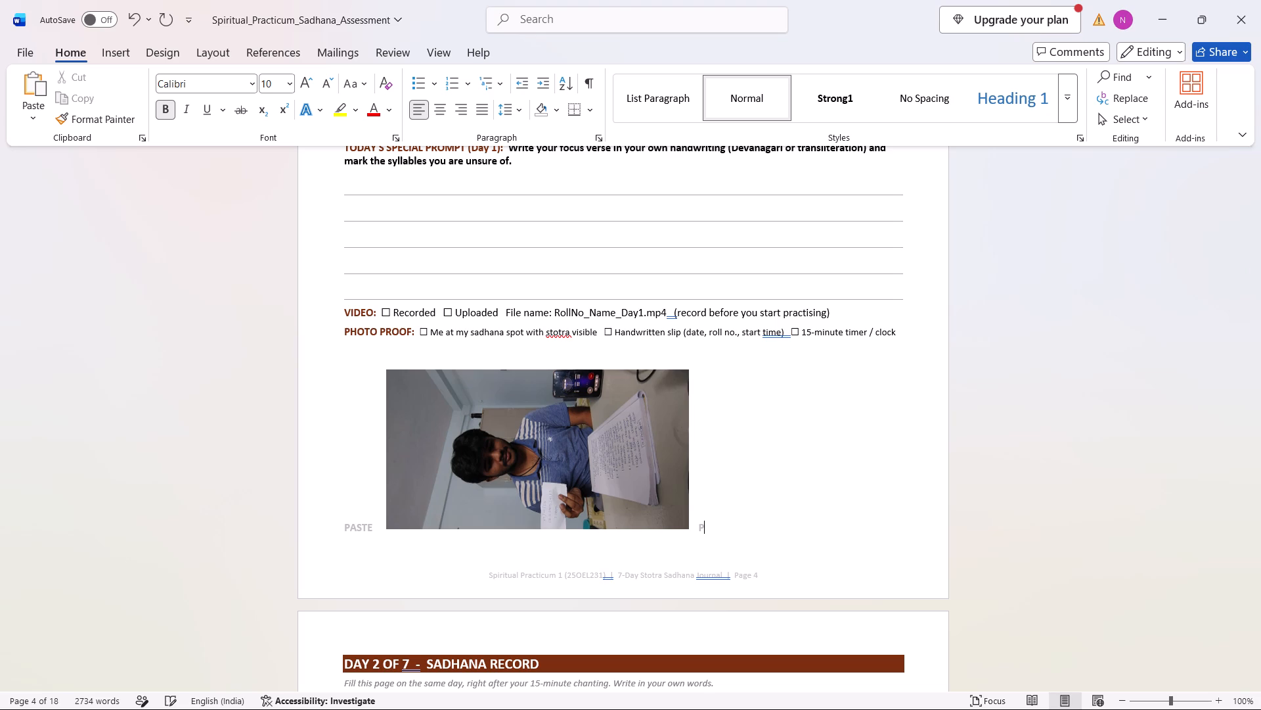
pyautogui.press('BackSpace')
pyautogui.press('BackSpace')
pyautogui.press('BackSpace')
pyautogui.press('BackSpace')
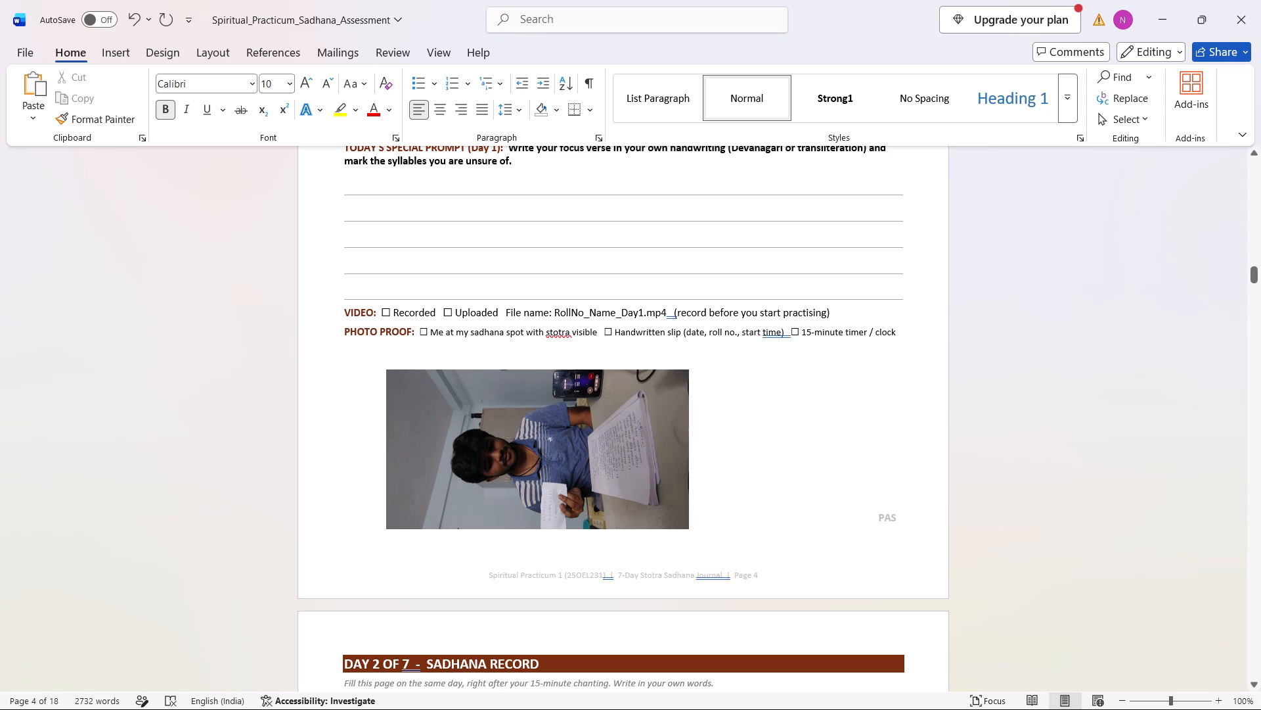
# Widen the Day 1 photo slightly while keeping the PHOTO PROOF line above it on page 4.
pyautogui.click(573, 503)
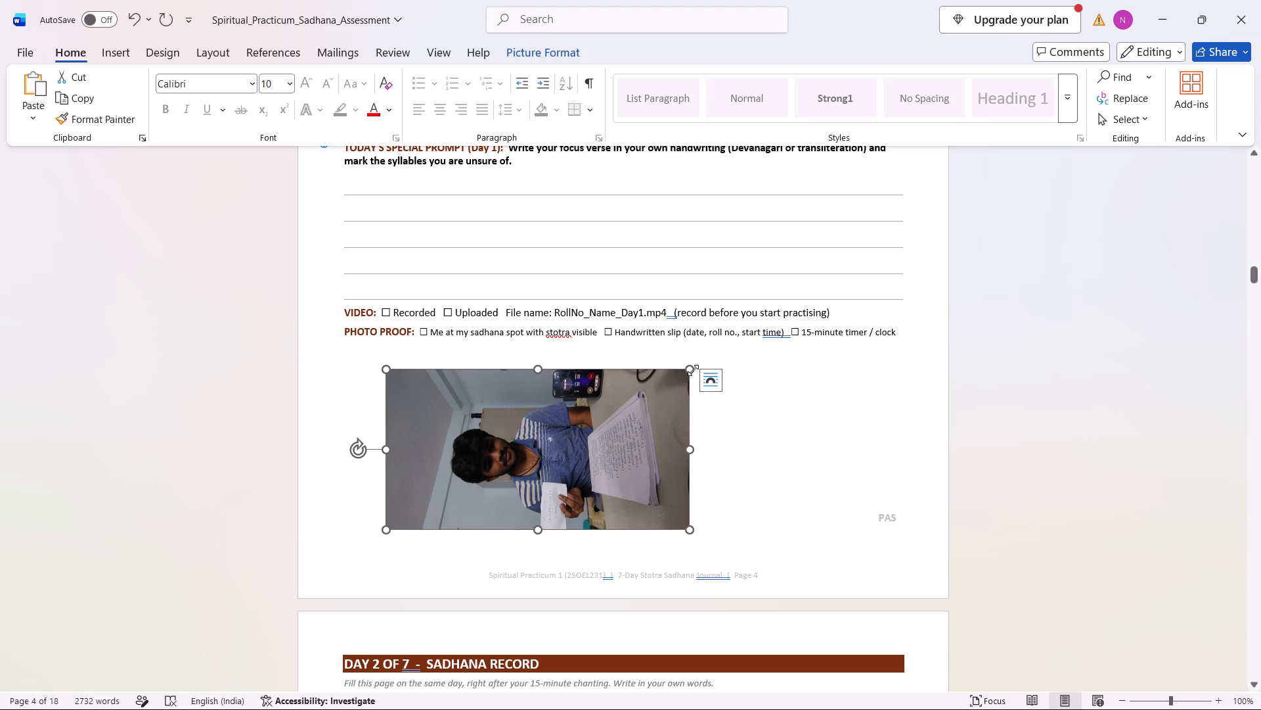
pyautogui.click(688, 368)
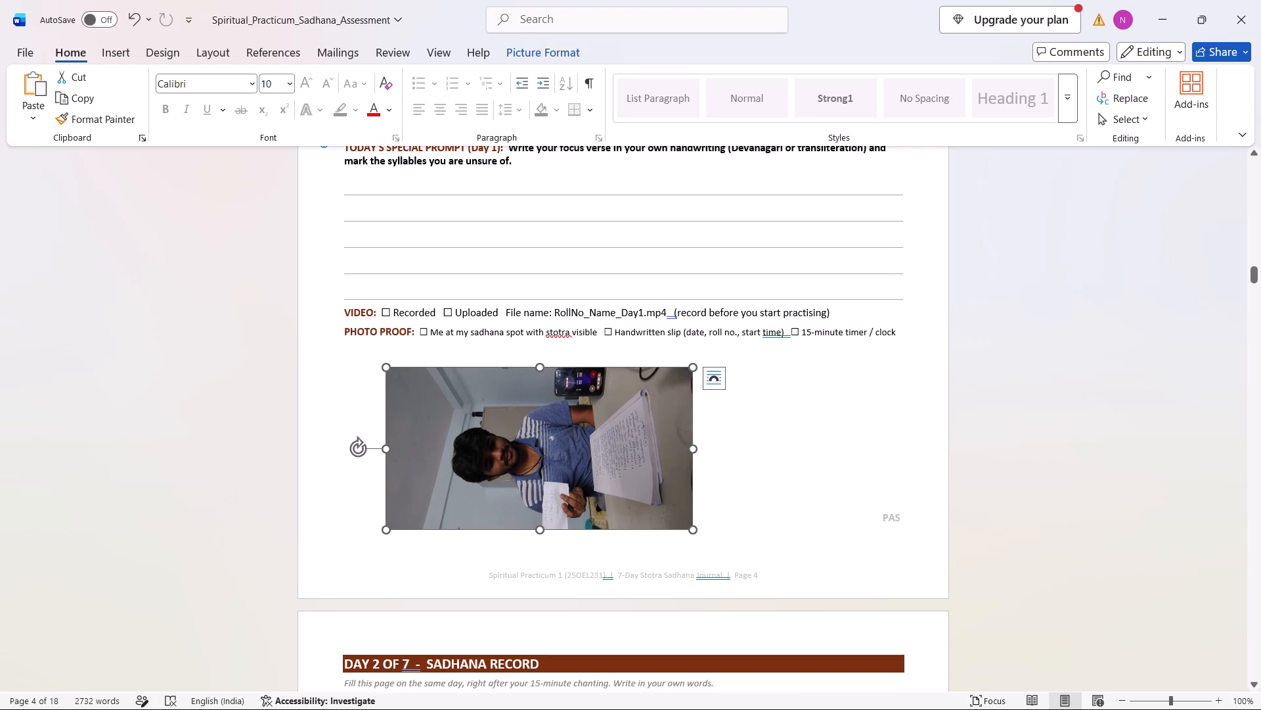
pyautogui.moveTo(692, 450); pyautogui.dragTo(731, 472)
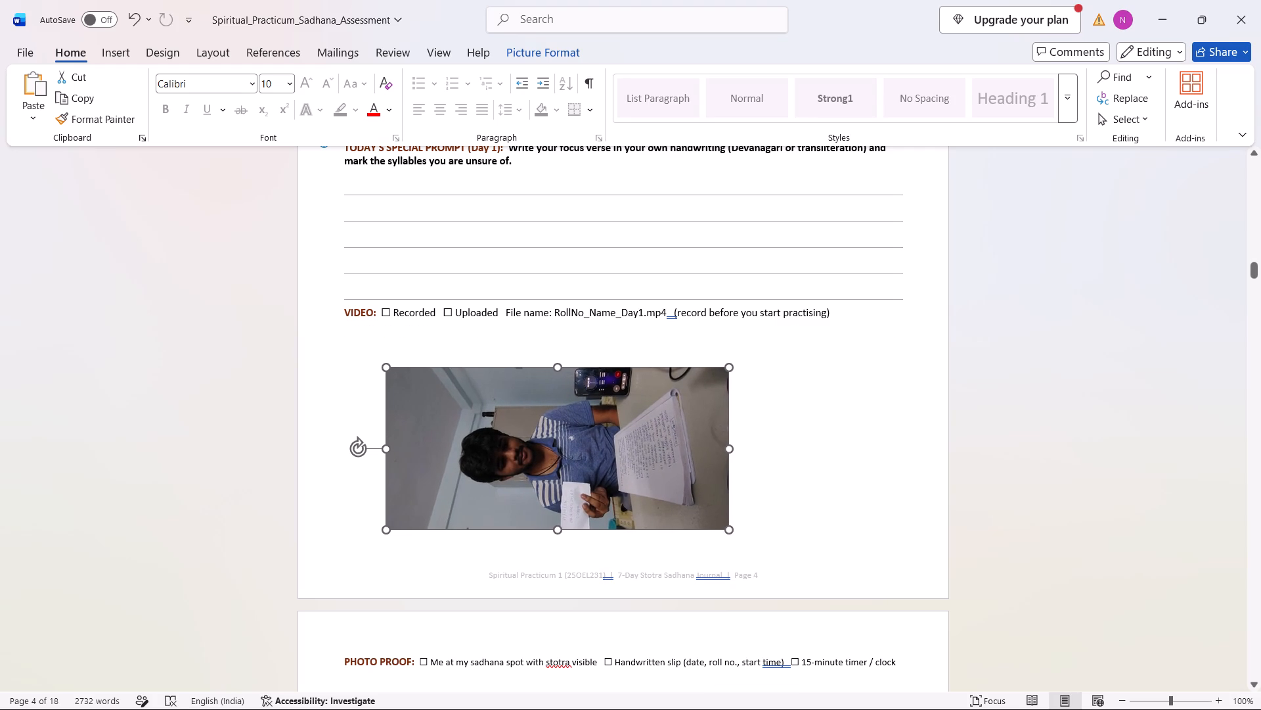
pyautogui.moveTo(731, 472); pyautogui.dragTo(710, 469)
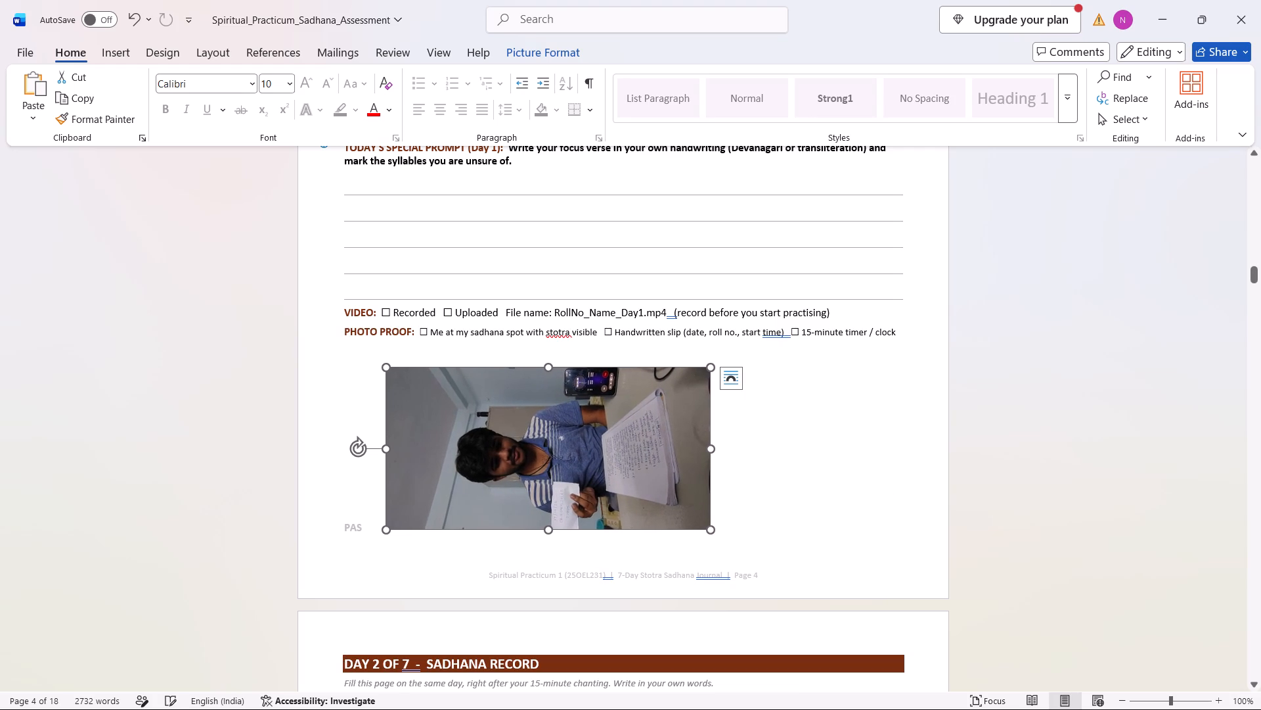
# Review the placement of the Day 1 photo on page 4 and the Day 2 photo on page 5.
pyautogui.click(740, 471)
pyautogui.scroll(-1, 740, 471)
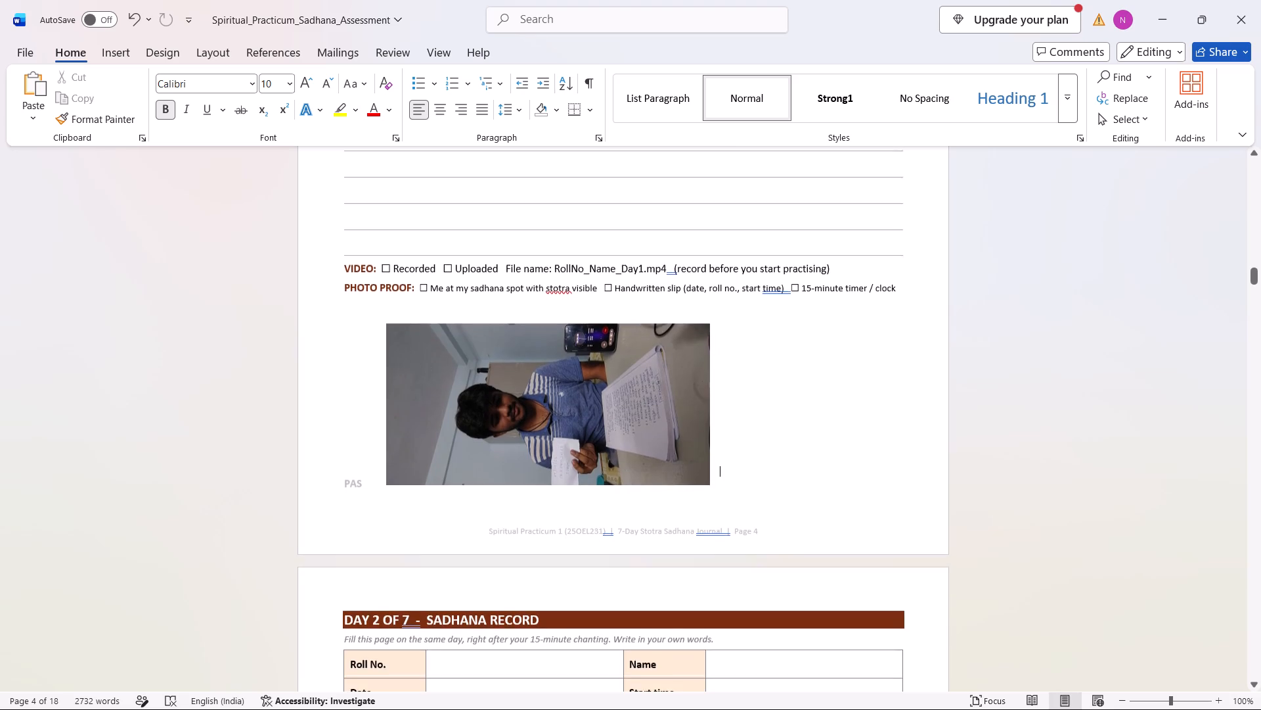
pyautogui.scroll(-4, 740, 471)
pyautogui.scroll(1, 740, 471)
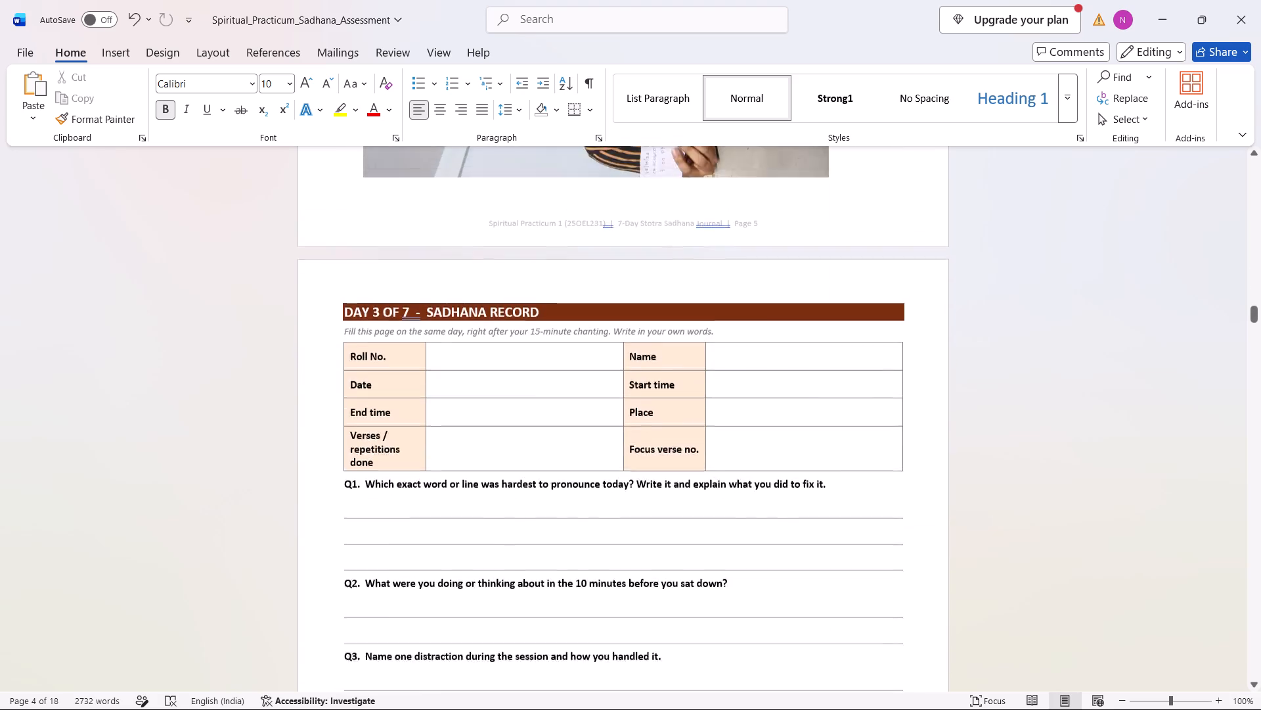
pyautogui.scroll(2, 740, 471)
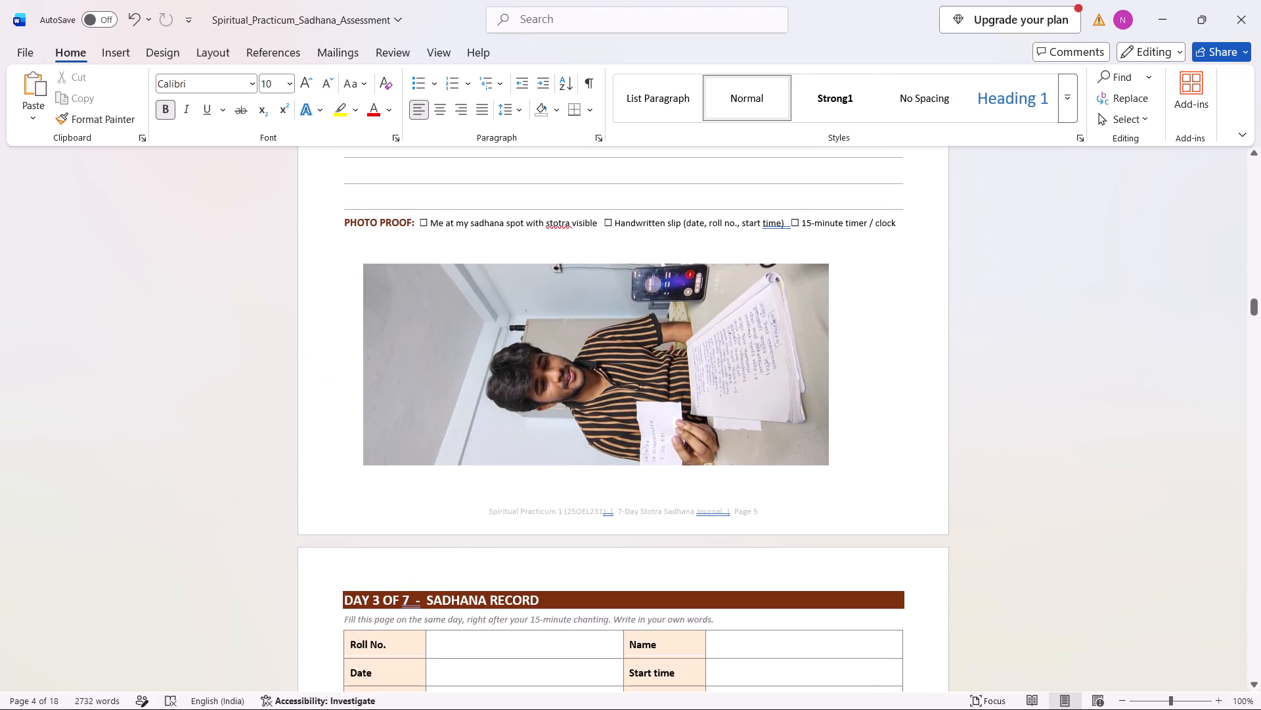
pyautogui.click(729, 429)
pyautogui.click(745, 486)
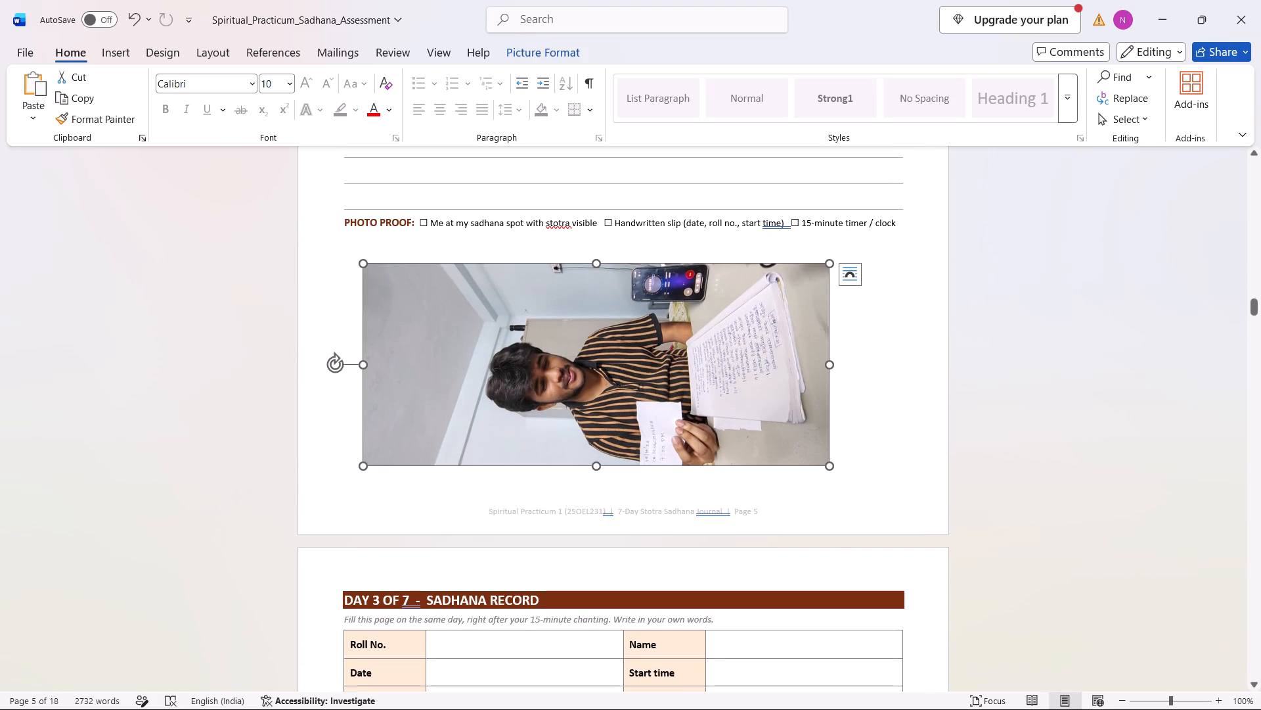
pyautogui.click(741, 418)
pyautogui.click(856, 483)
# Look through the Day 3 to Day 5 record pages and their photo areas, and recheck the Day 2 page.
pyautogui.scroll(-4, 856, 483)
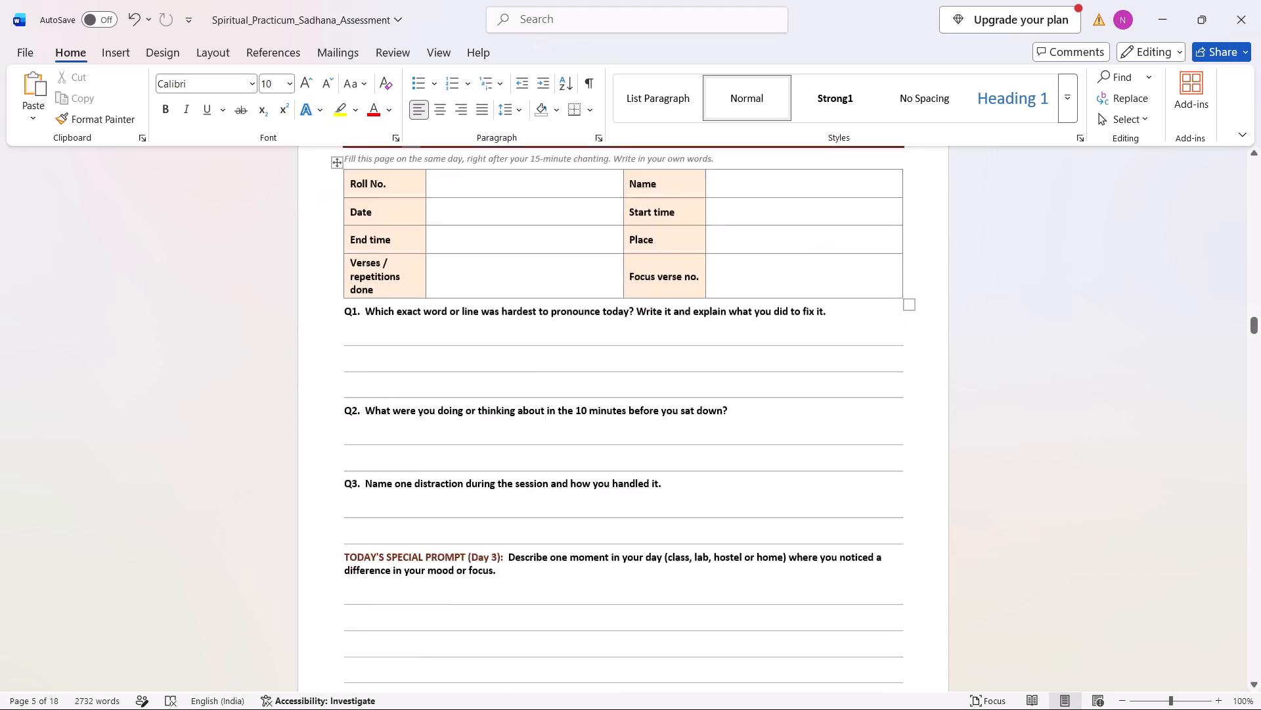
pyautogui.scroll(-3, 856, 483)
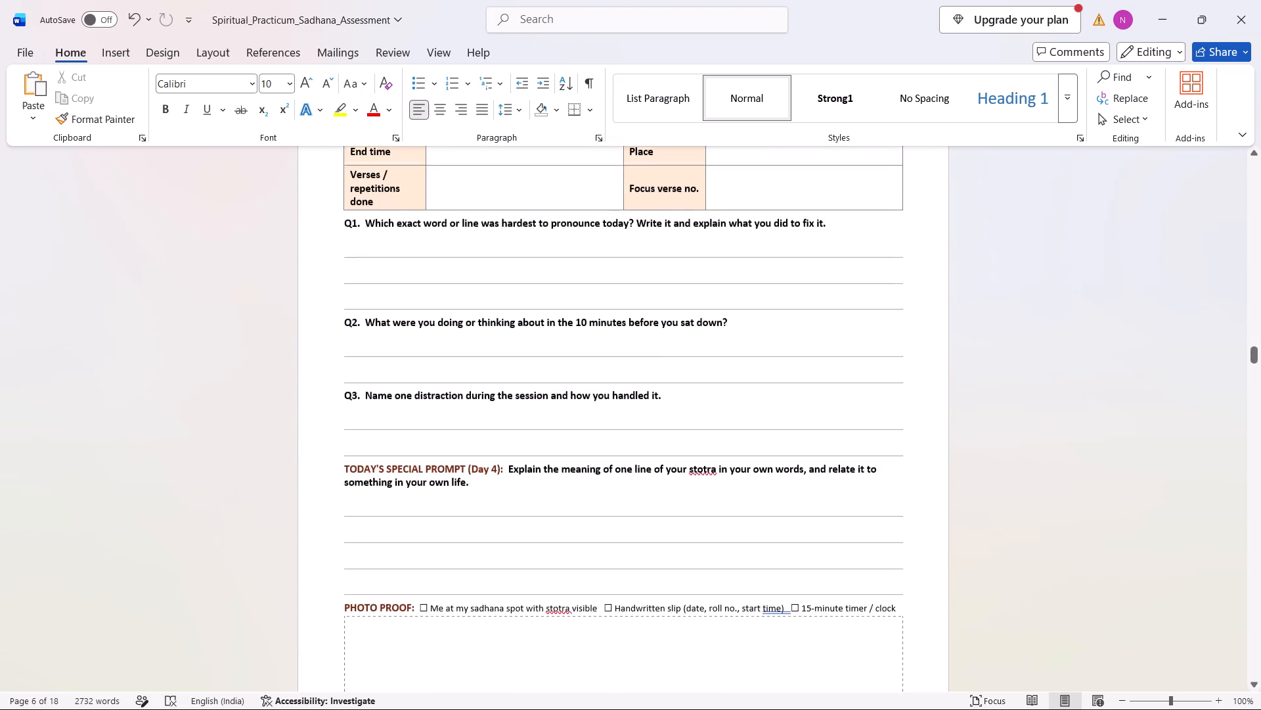
pyautogui.scroll(-4, 856, 483)
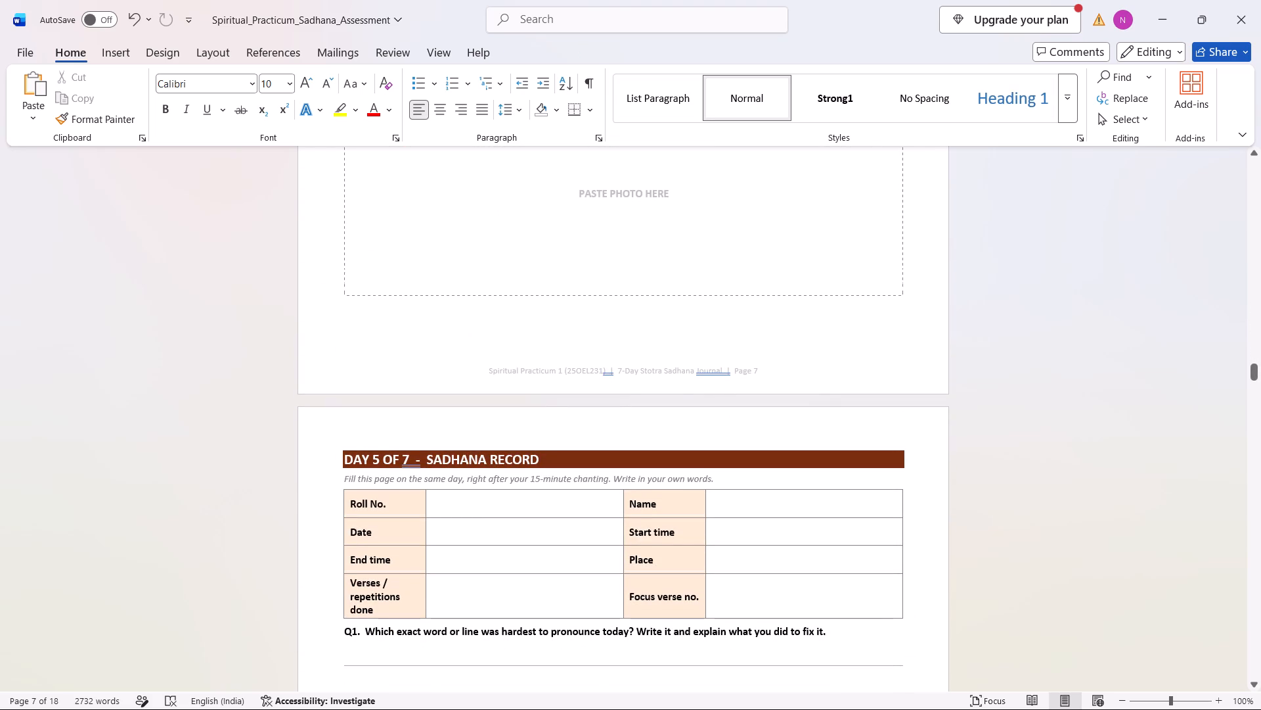
pyautogui.scroll(7, 856, 483)
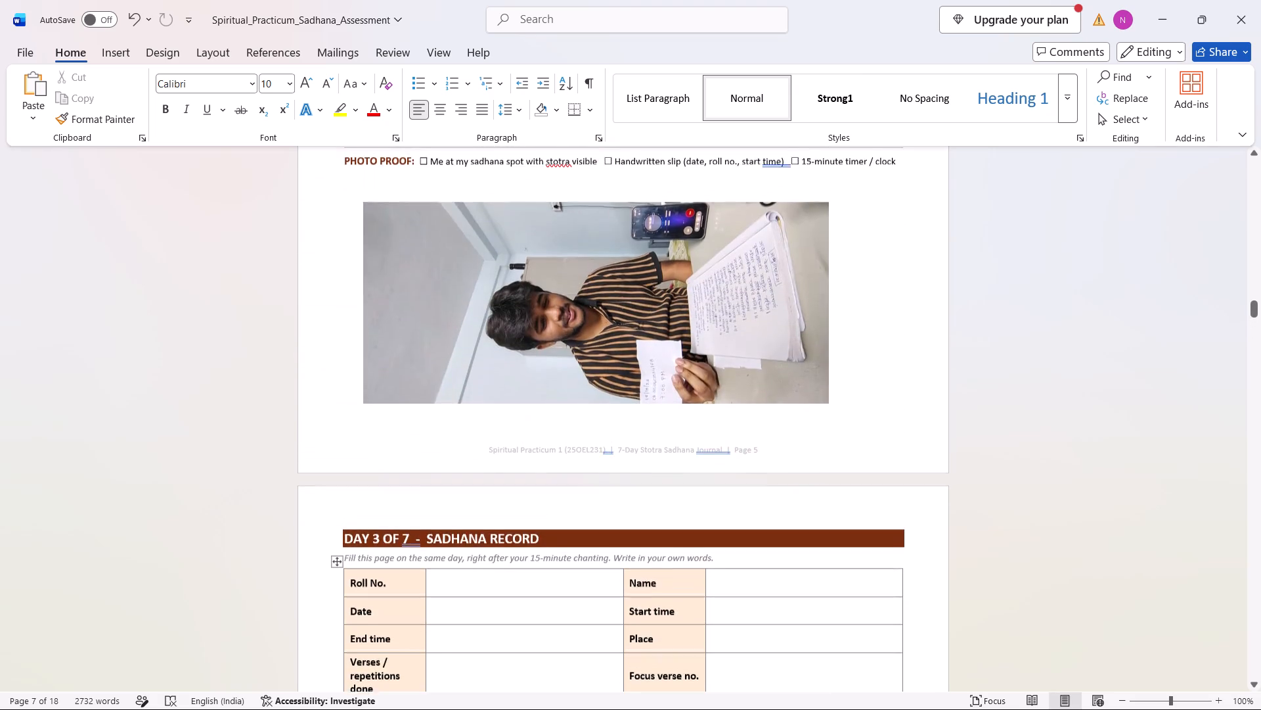
pyautogui.scroll(1, 856, 483)
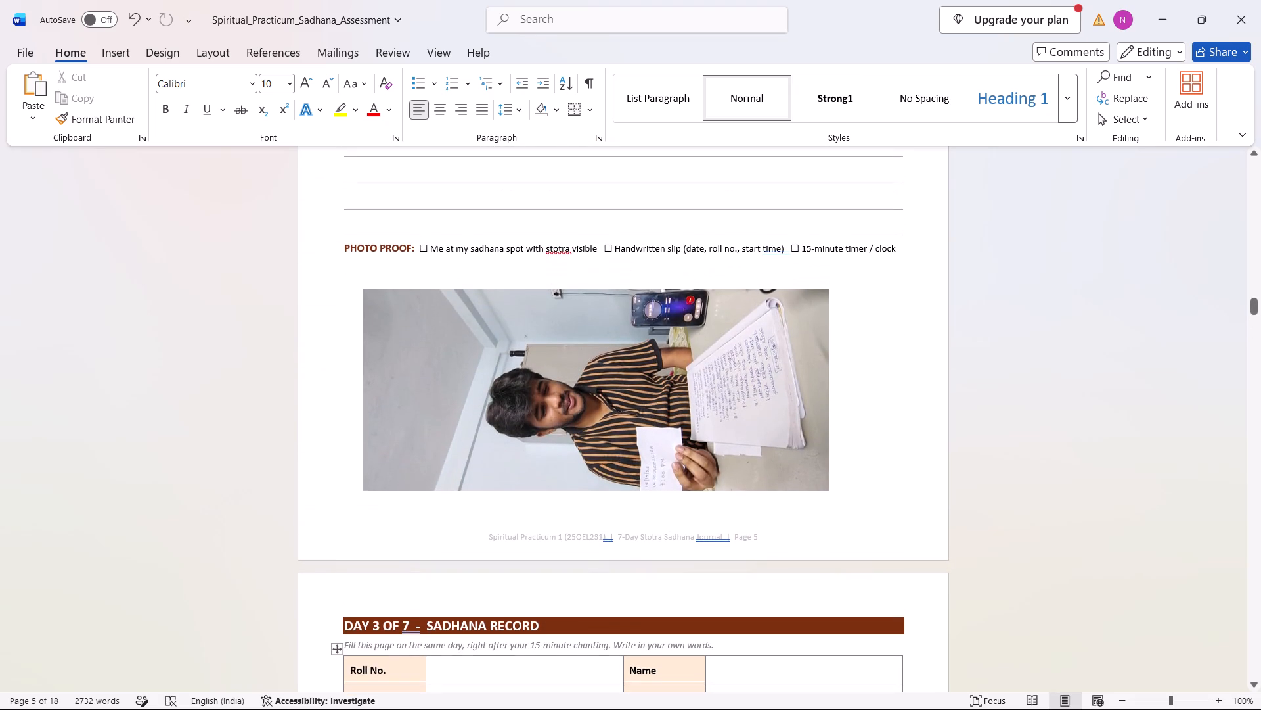
pyautogui.scroll(5, 856, 483)
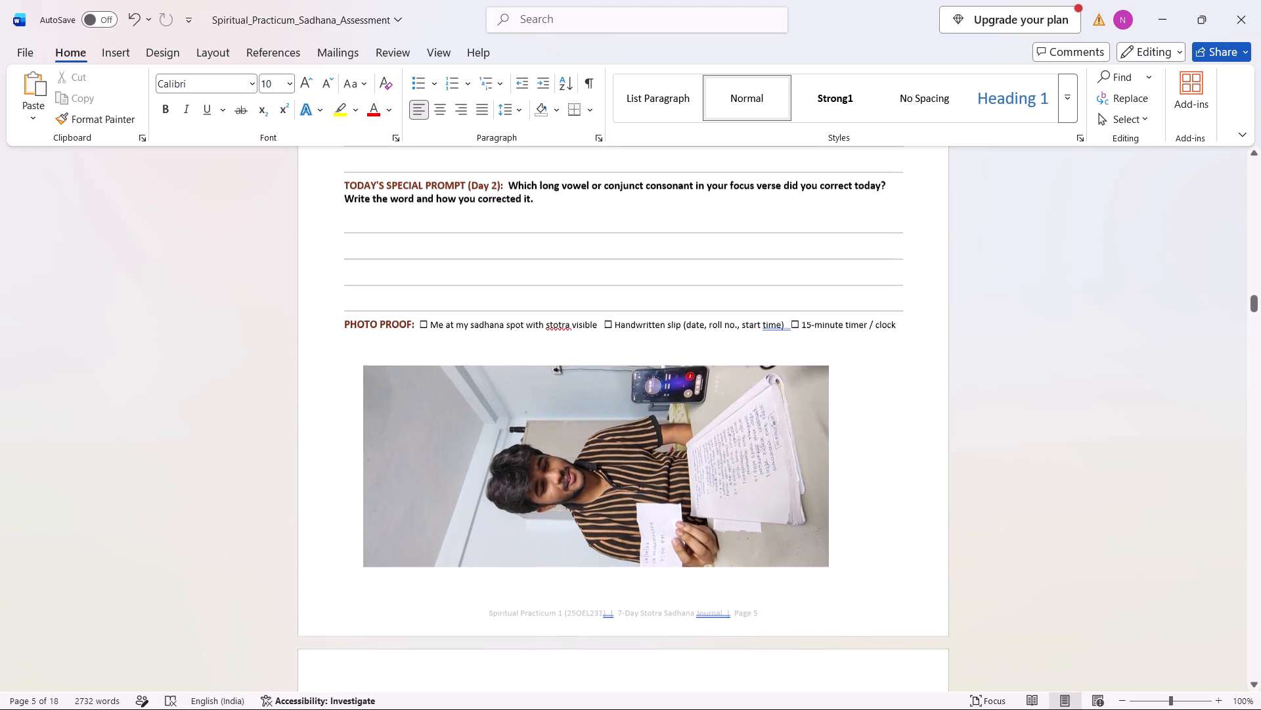
pyautogui.scroll(5, 856, 483)
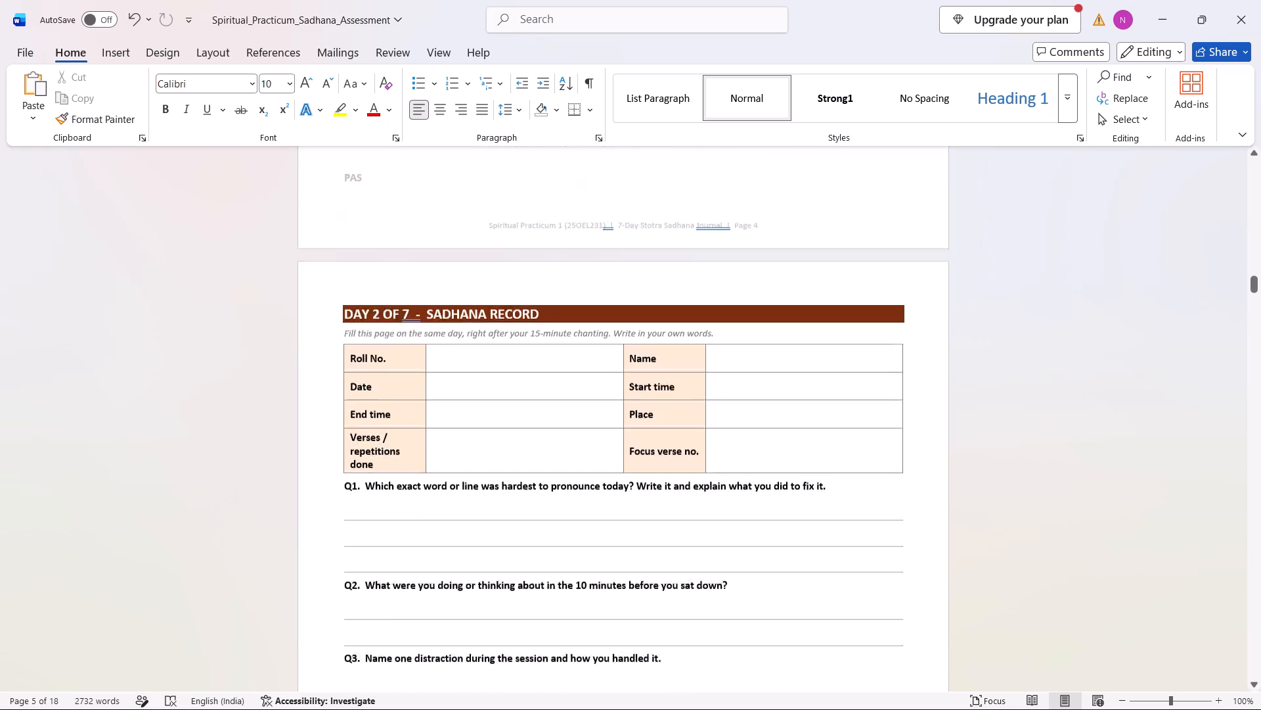
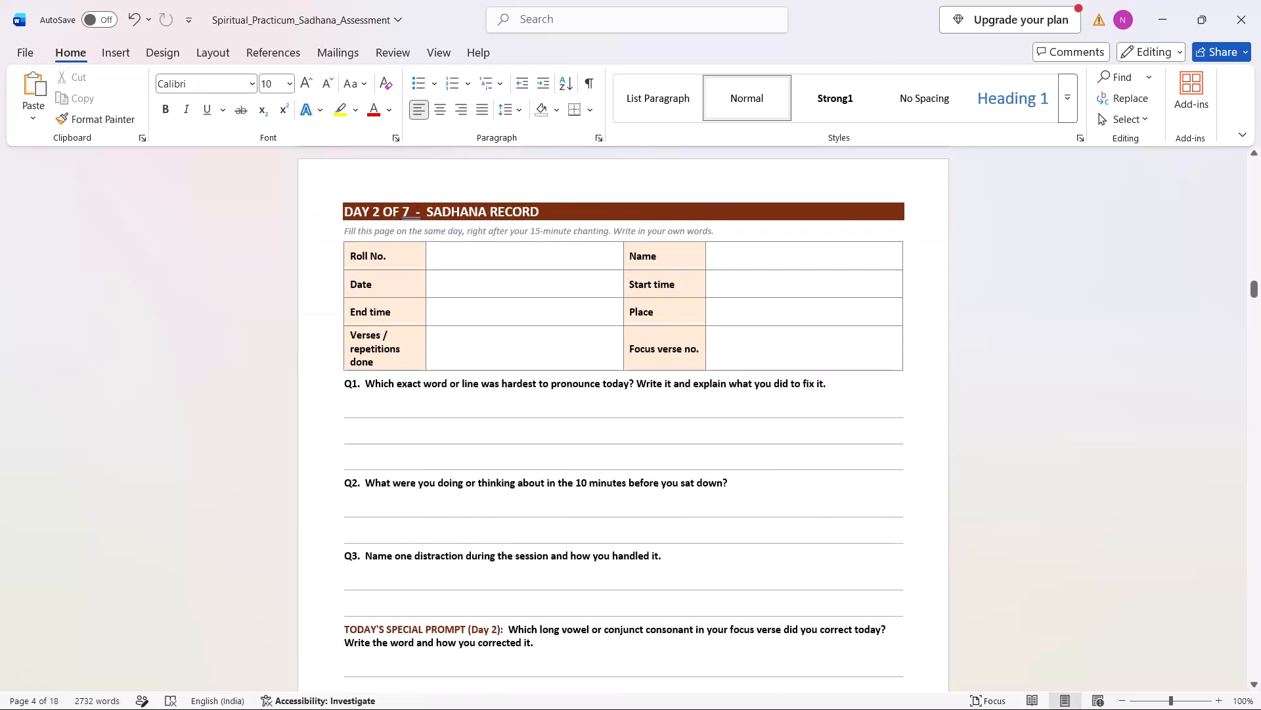
# Remove the dashed "PASTE PHOTO HERE" box below the PHOTO PROOF line on the Day 3 page.
pyautogui.scroll(-1, 856, 483)
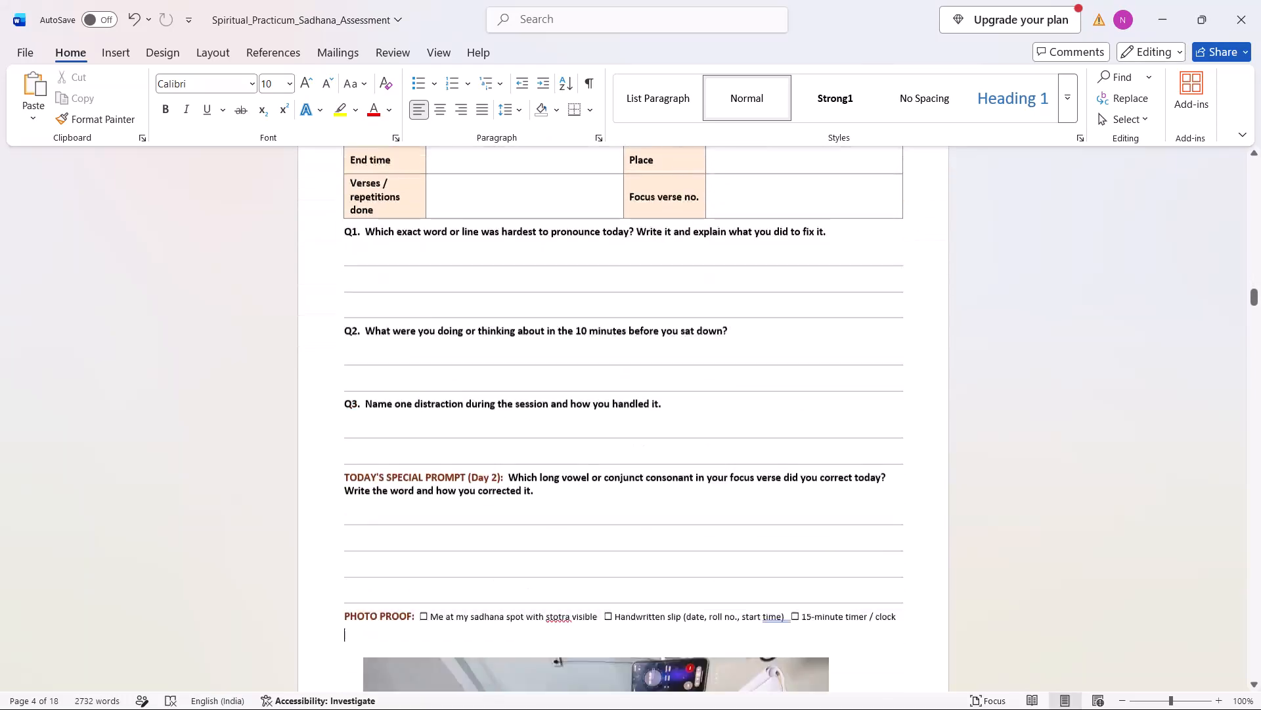
pyautogui.scroll(-5, 856, 483)
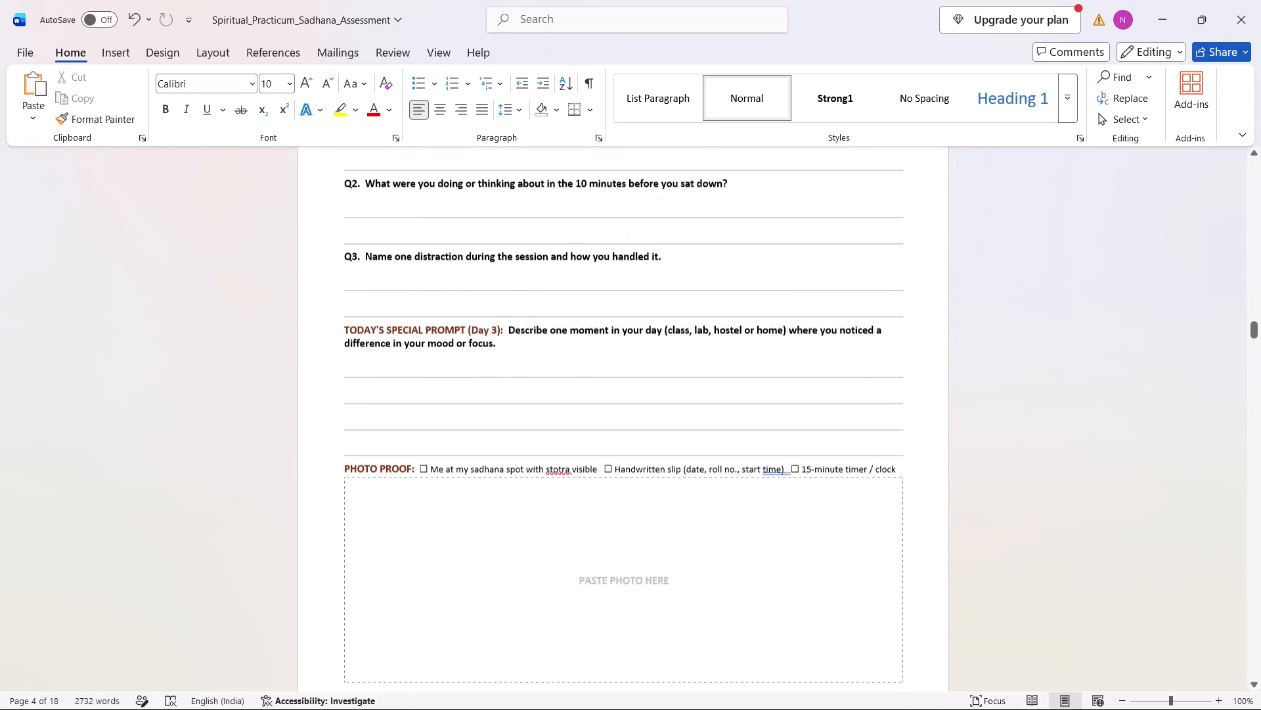
pyautogui.scroll(-1, 856, 483)
pyautogui.click(809, 478)
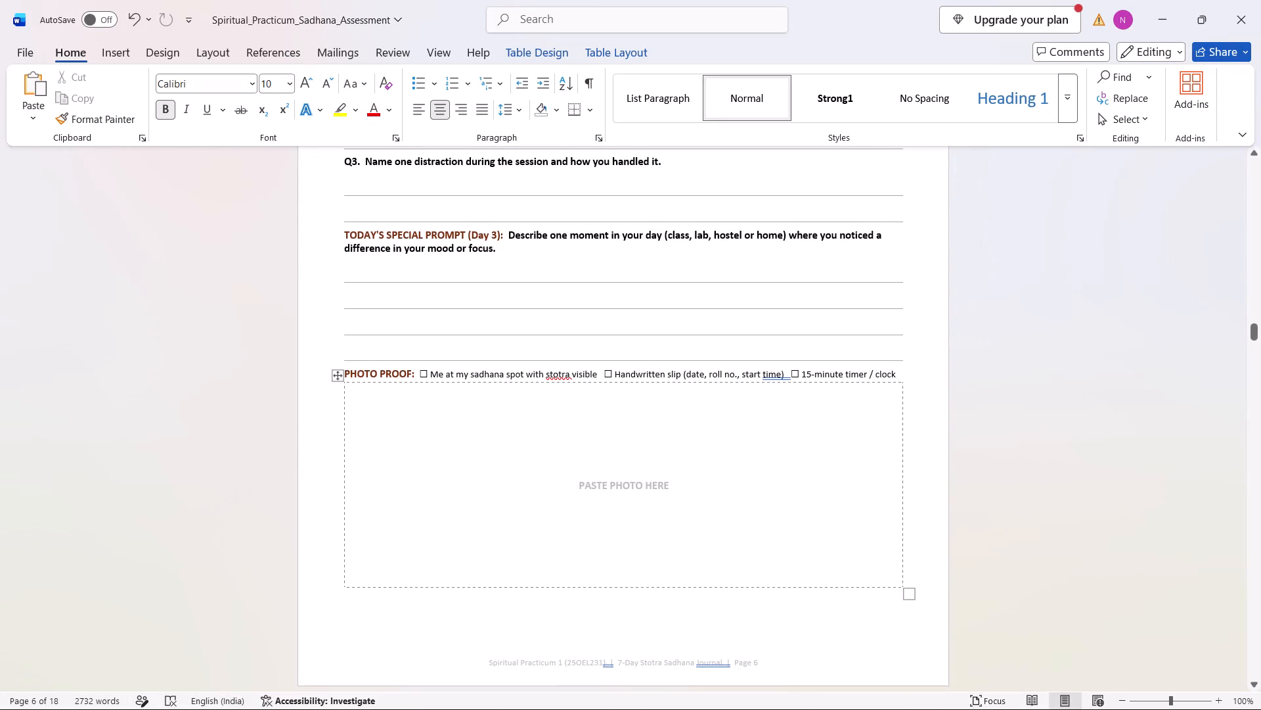
pyautogui.rightClick(335, 373)
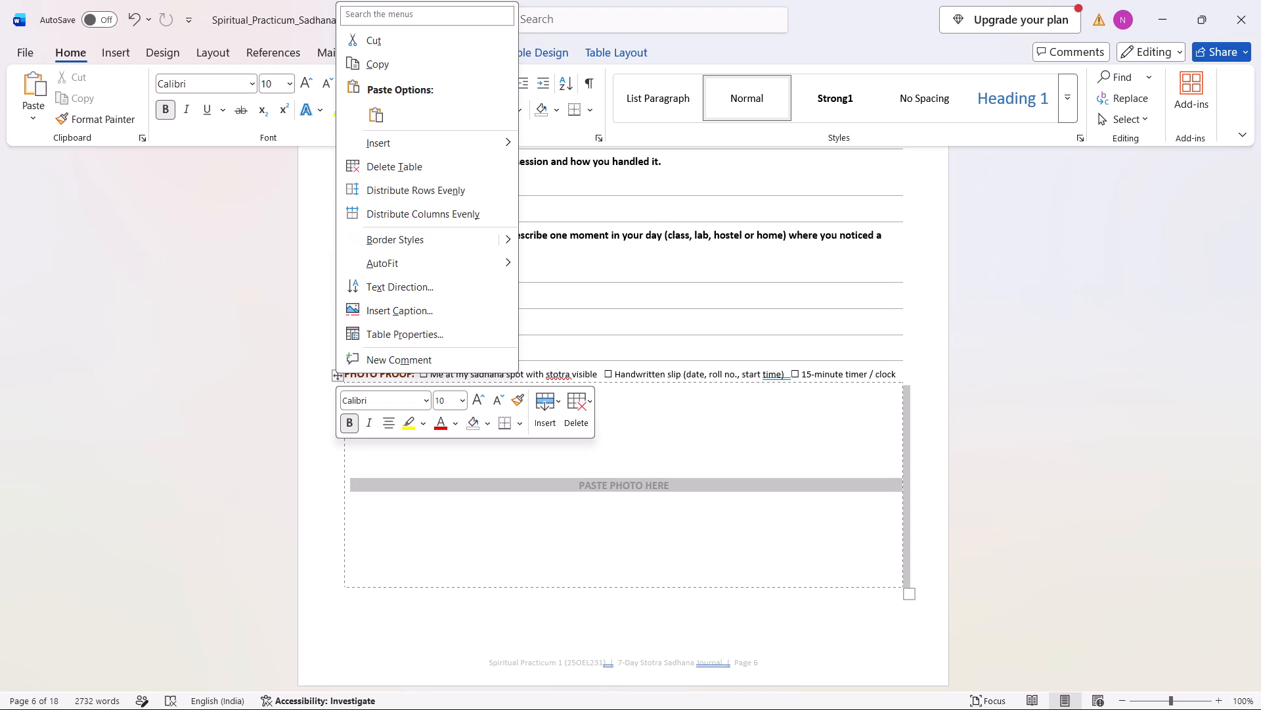
pyautogui.click(383, 41)
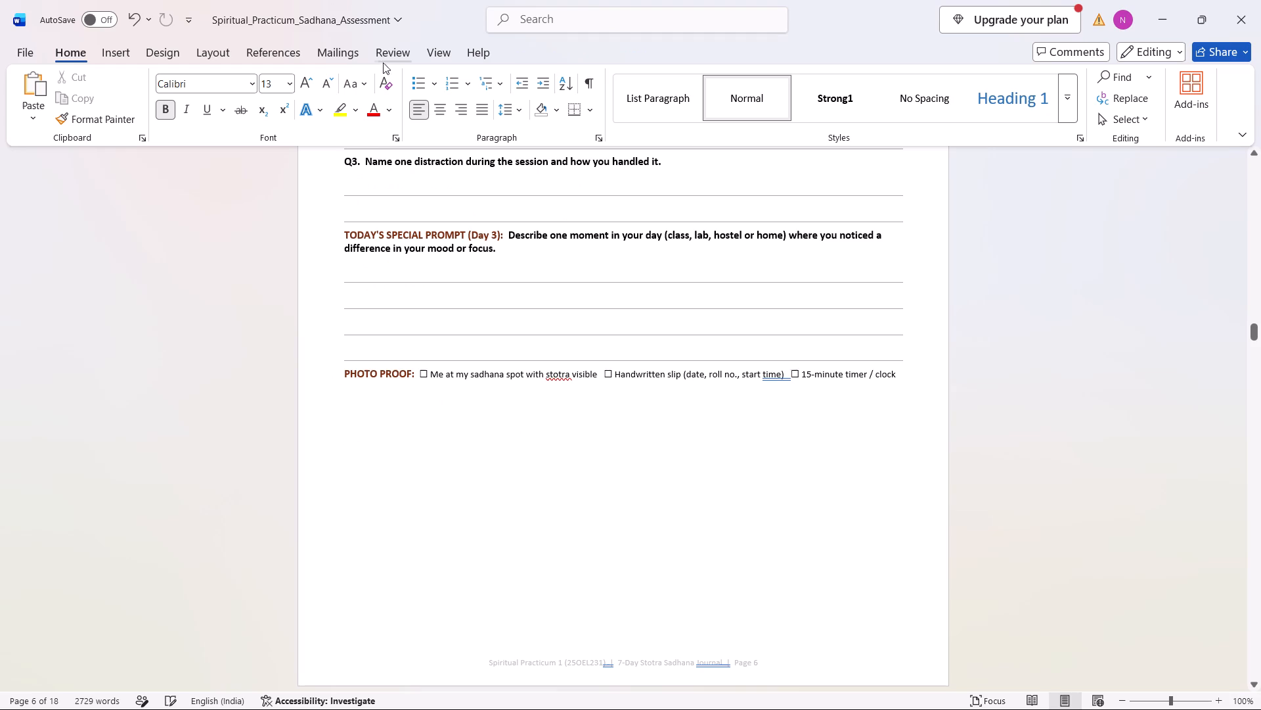
# Look back from the Day 3 page through the focus verse table, marks distribution and photo proof rules to the cover page.
pyautogui.scroll(3, 472, 469)
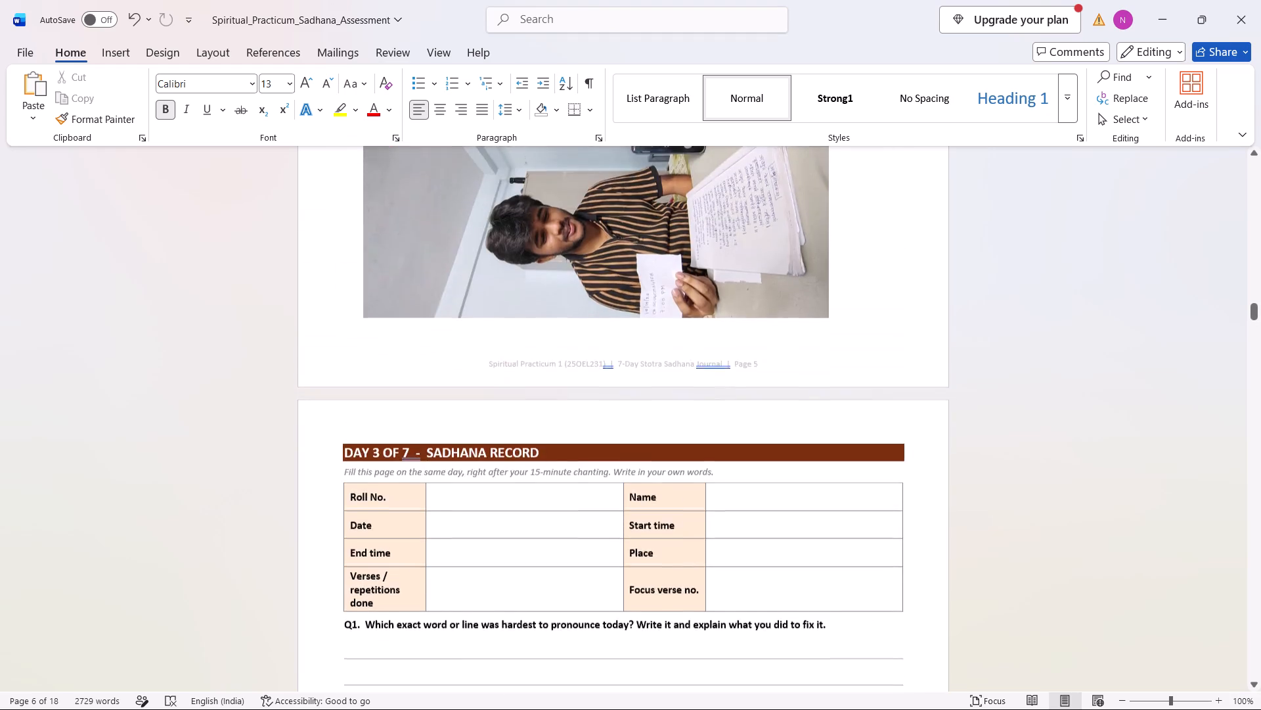
pyautogui.scroll(4, 472, 469)
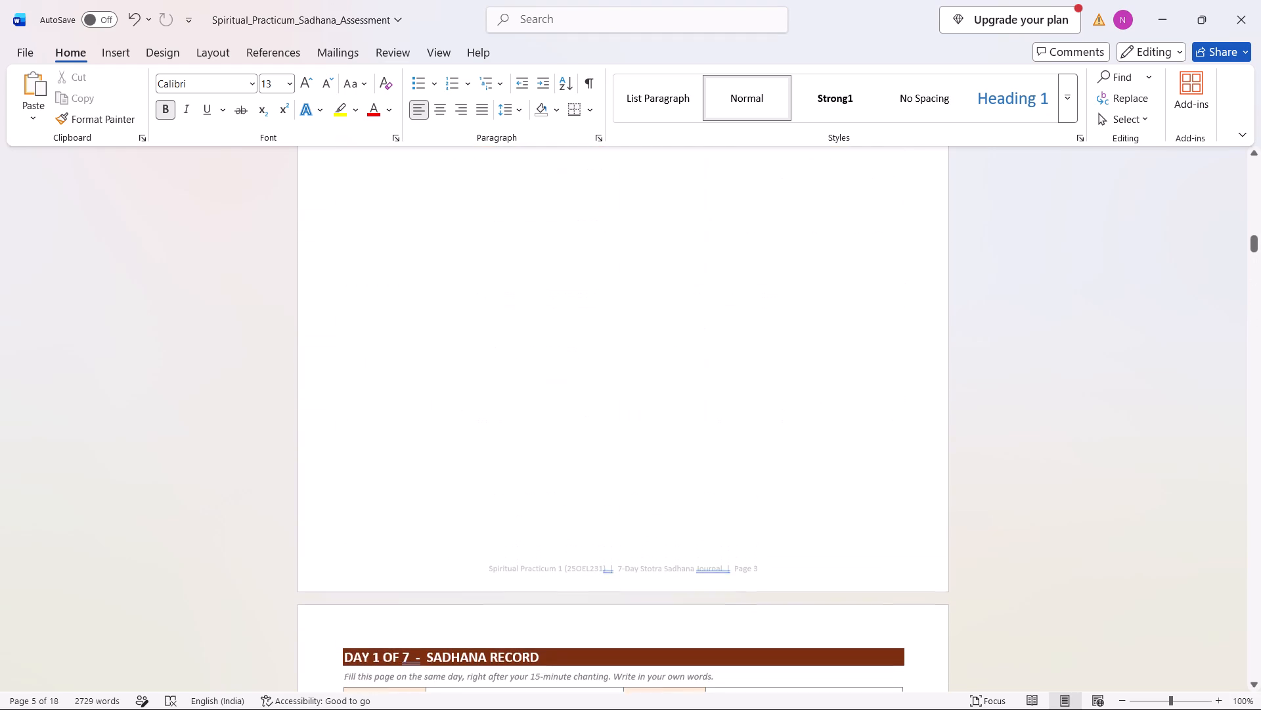
pyautogui.scroll(3, 472, 469)
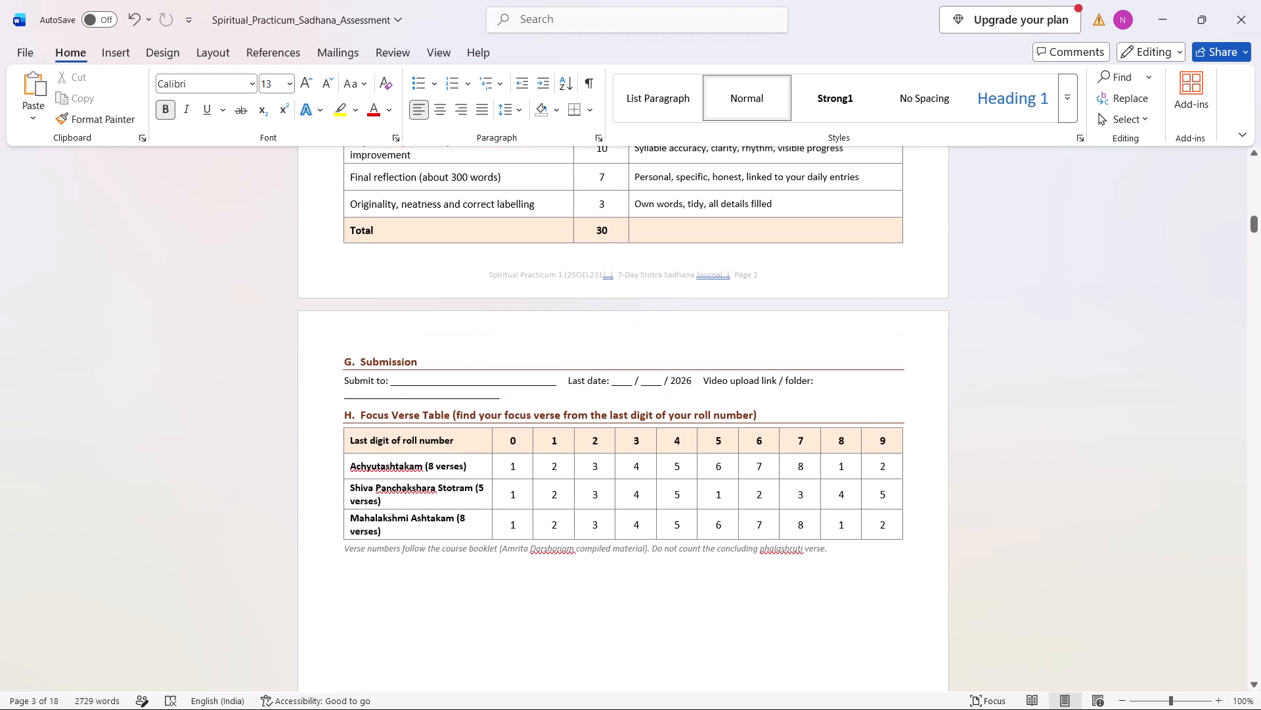
pyautogui.scroll(3, 472, 487)
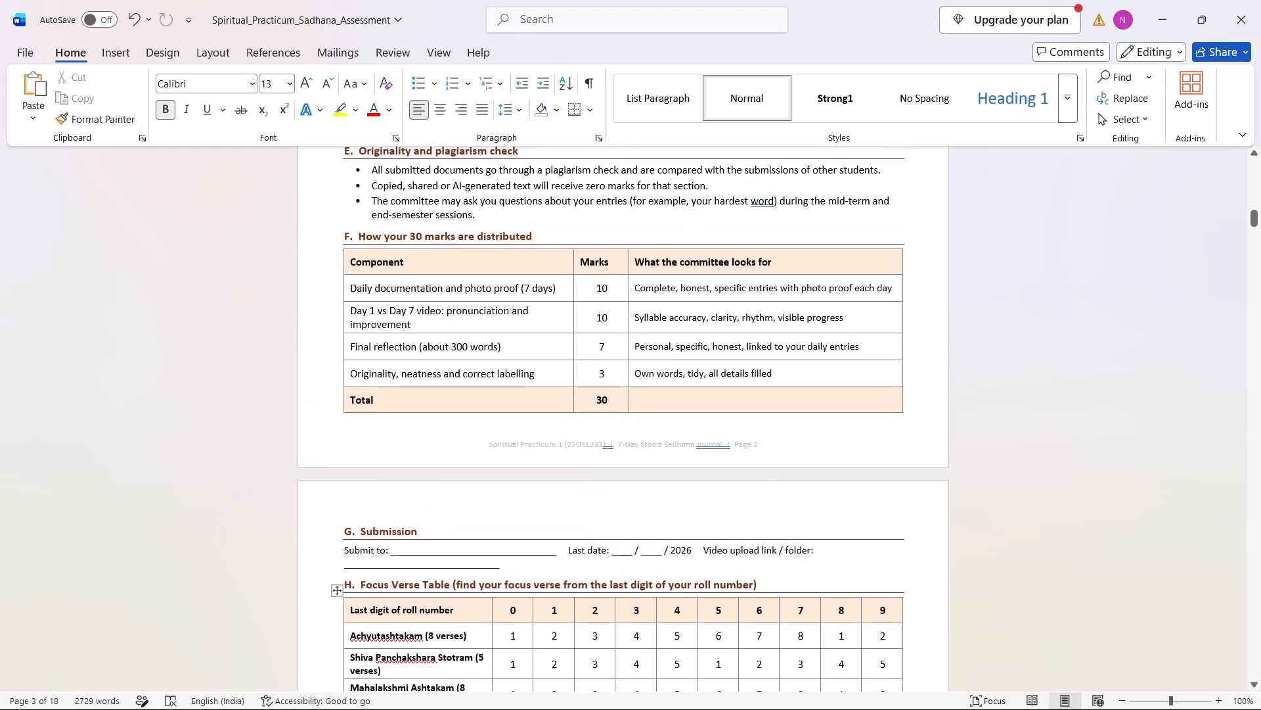
pyautogui.scroll(2, 474, 498)
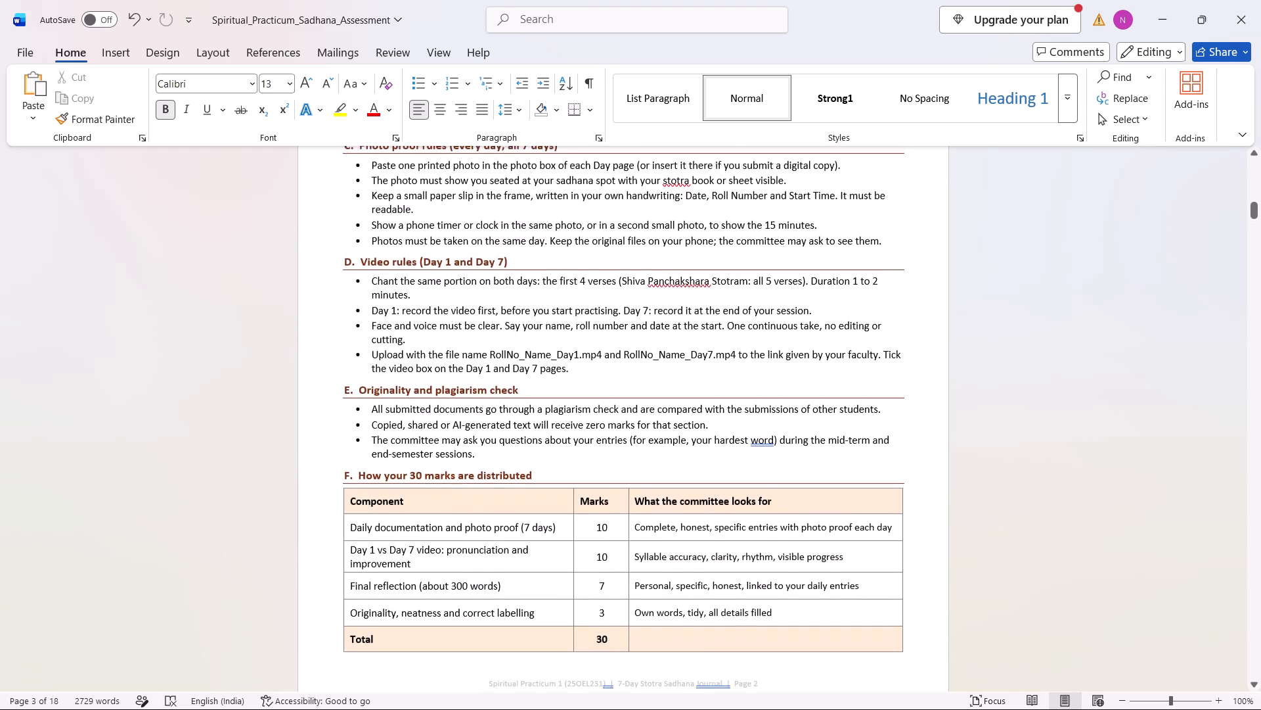
pyautogui.scroll(2, 474, 498)
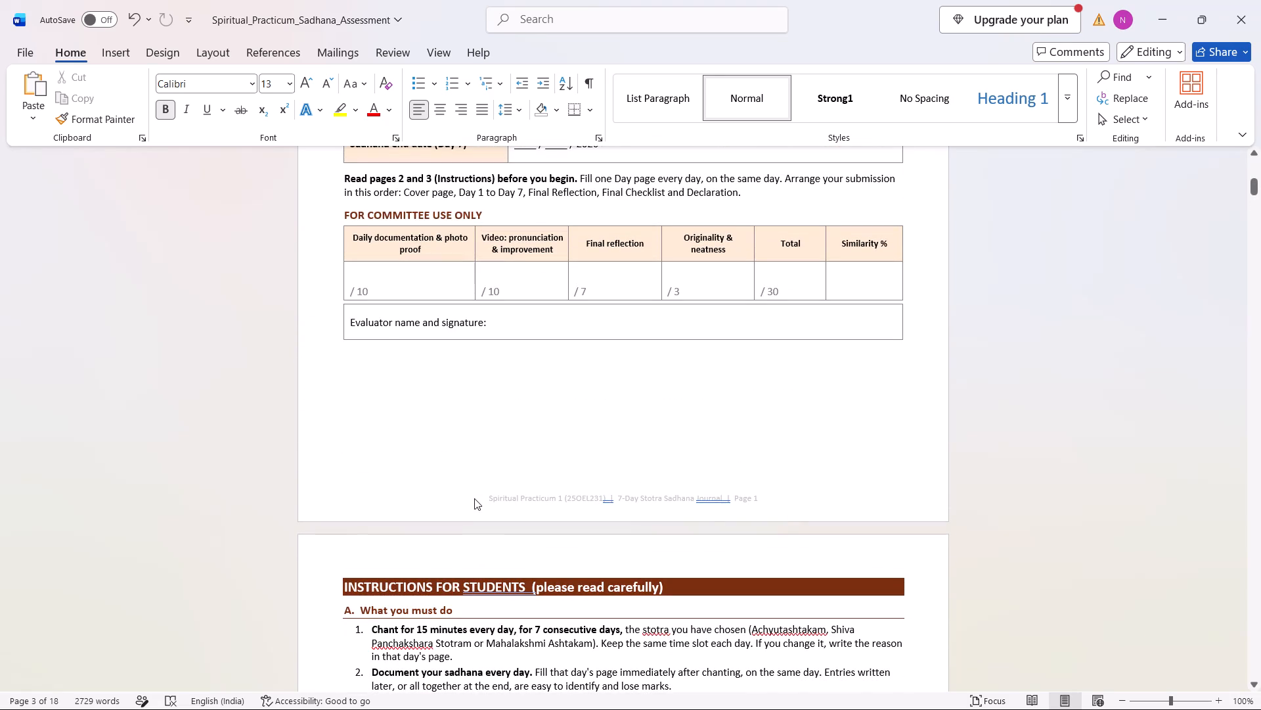
pyautogui.scroll(4, 474, 498)
# Review the pages from the cover page through the Day 1 record to the Day 2 photo on page 5.
pyautogui.scroll(-5, 474, 498)
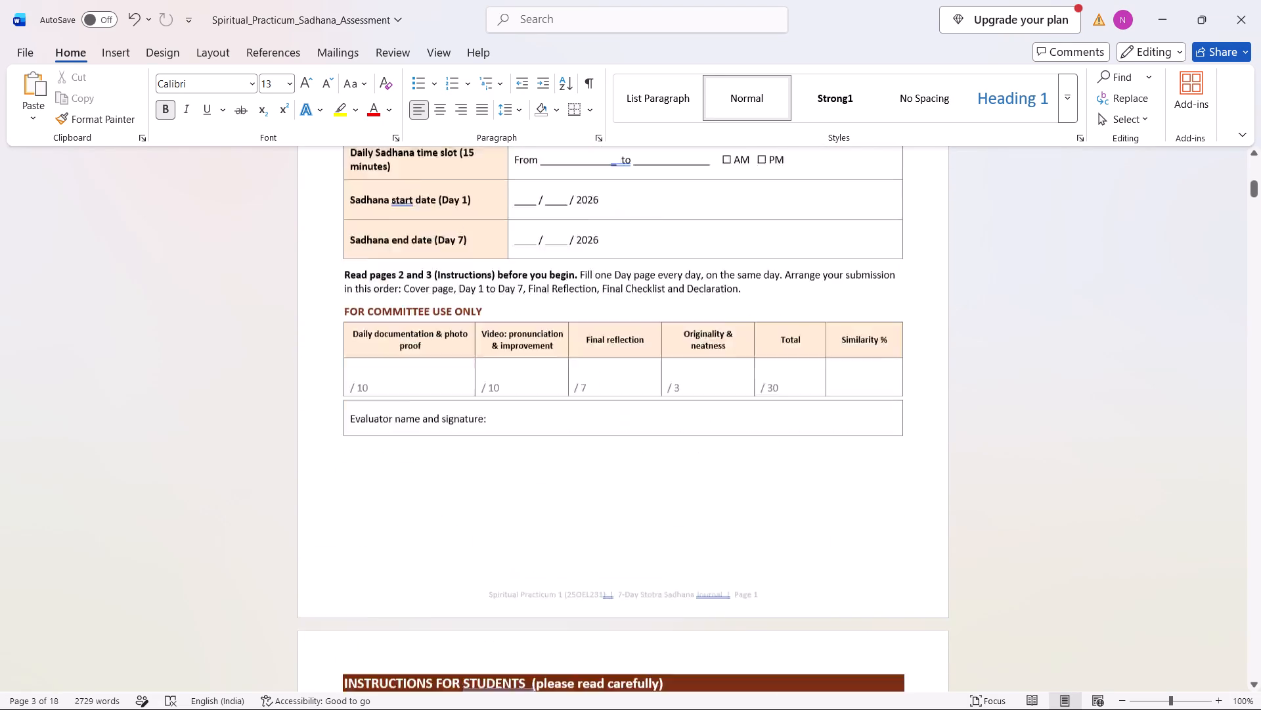
pyautogui.scroll(-5, 474, 498)
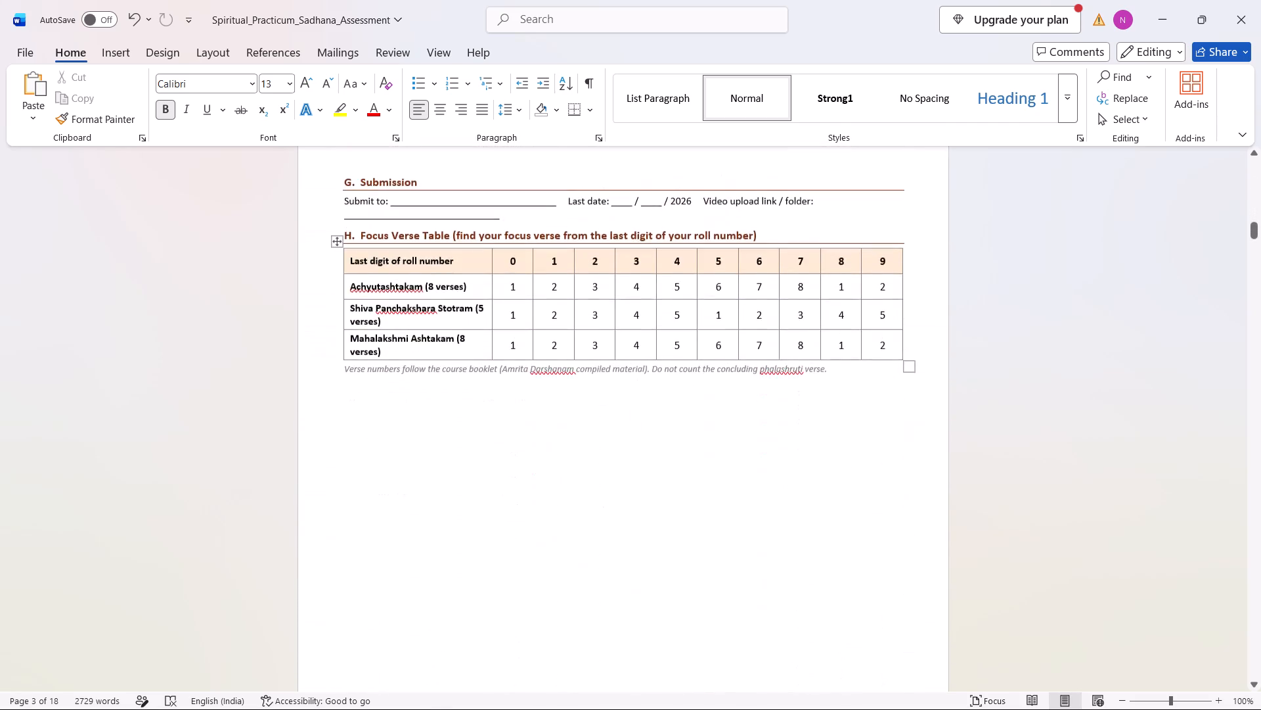
pyautogui.scroll(-6, 474, 498)
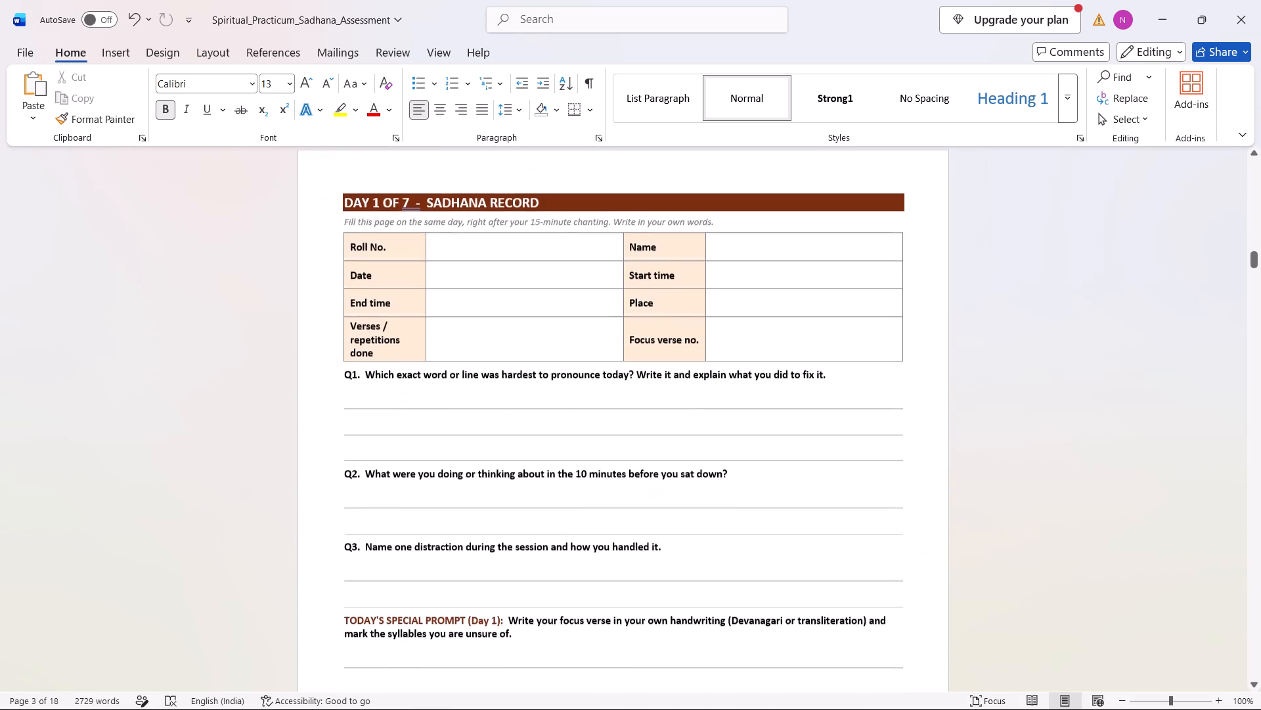
pyautogui.scroll(-5, 474, 498)
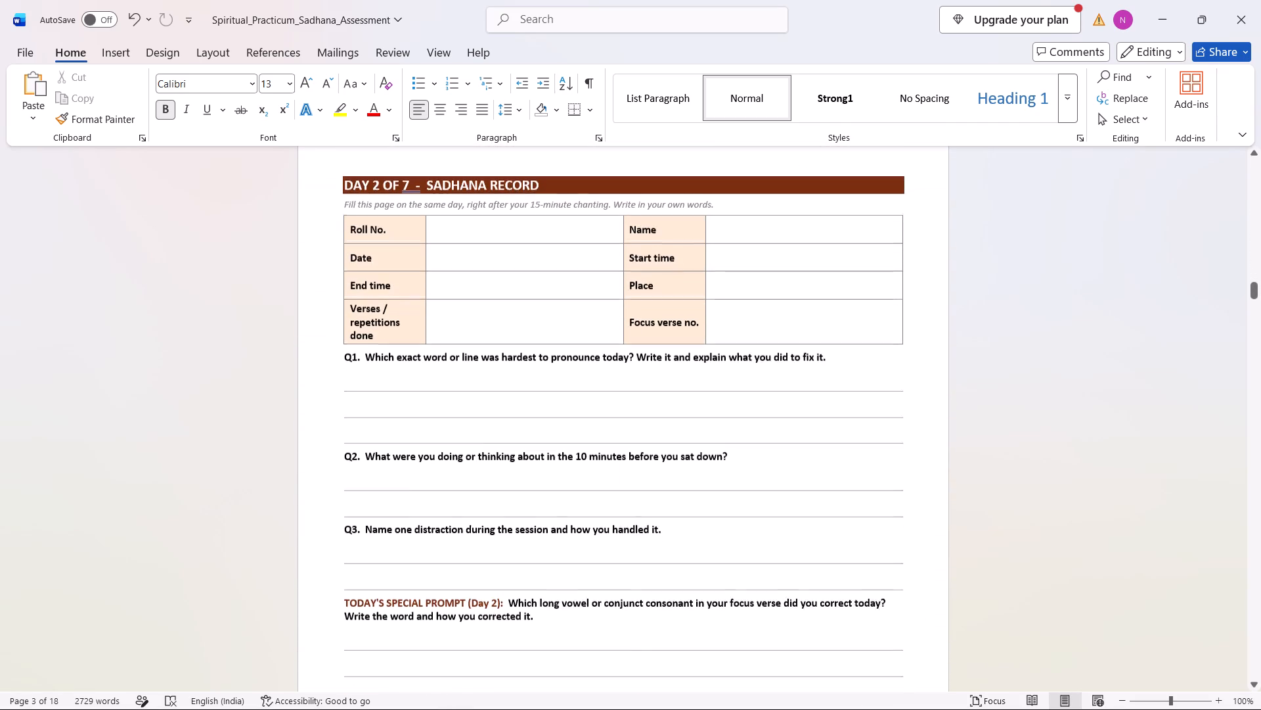
pyautogui.scroll(-4, 474, 498)
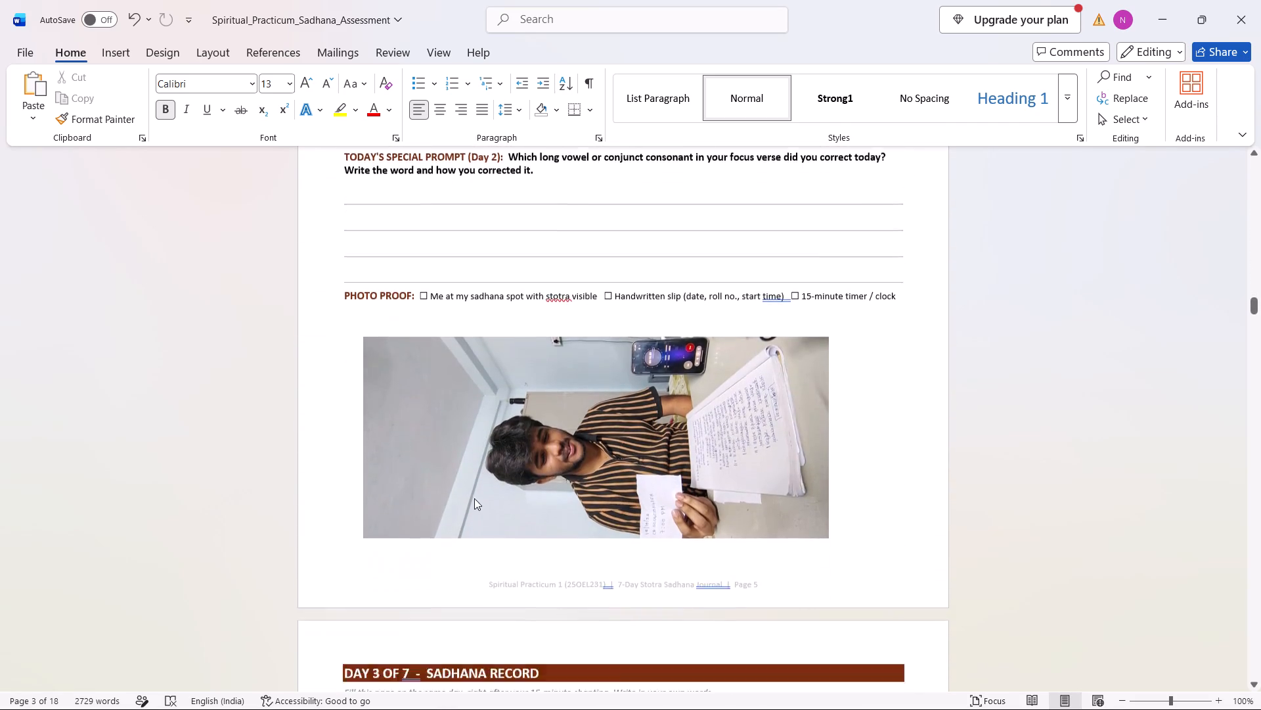
# Shrink the Day 2 photo slightly on page 5, keeping its proportions and its lower edge above the footer.
pyautogui.scroll(-1, 474, 498)
pyautogui.click(540, 396)
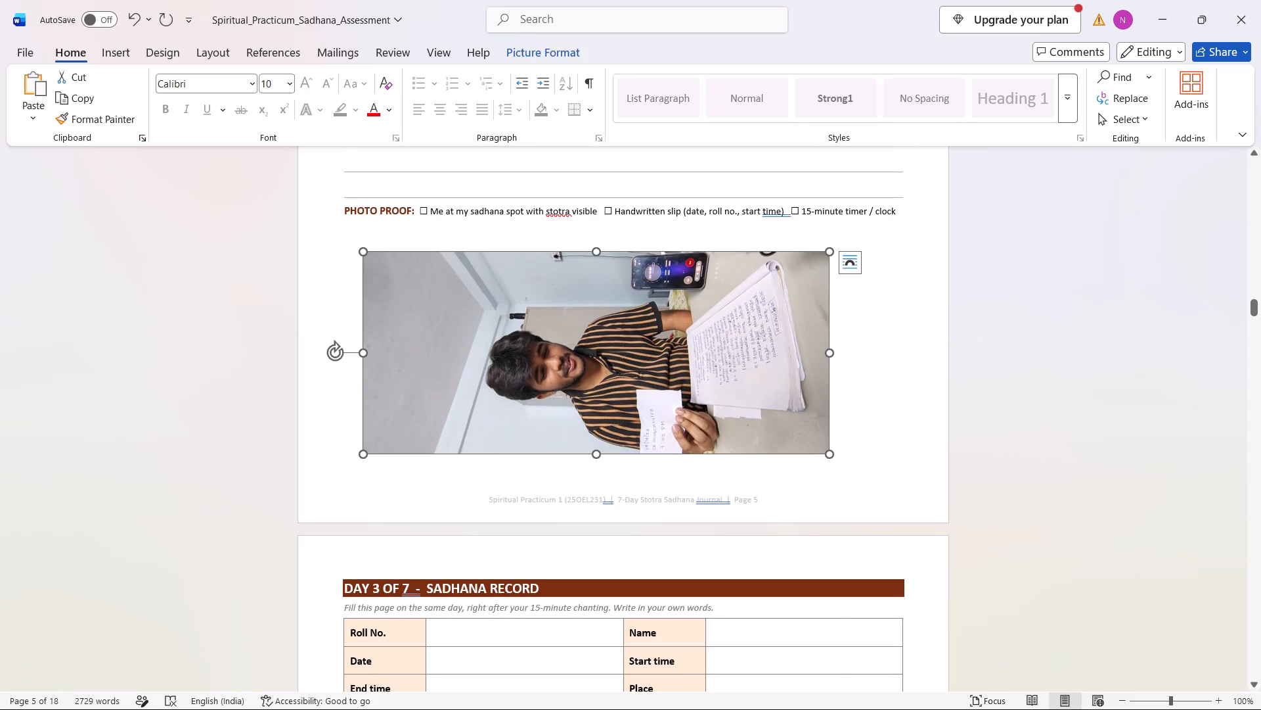
pyautogui.moveTo(830, 252); pyautogui.dragTo(830, 252)
pyautogui.moveTo(830, 252); pyautogui.dragTo(801, 272)
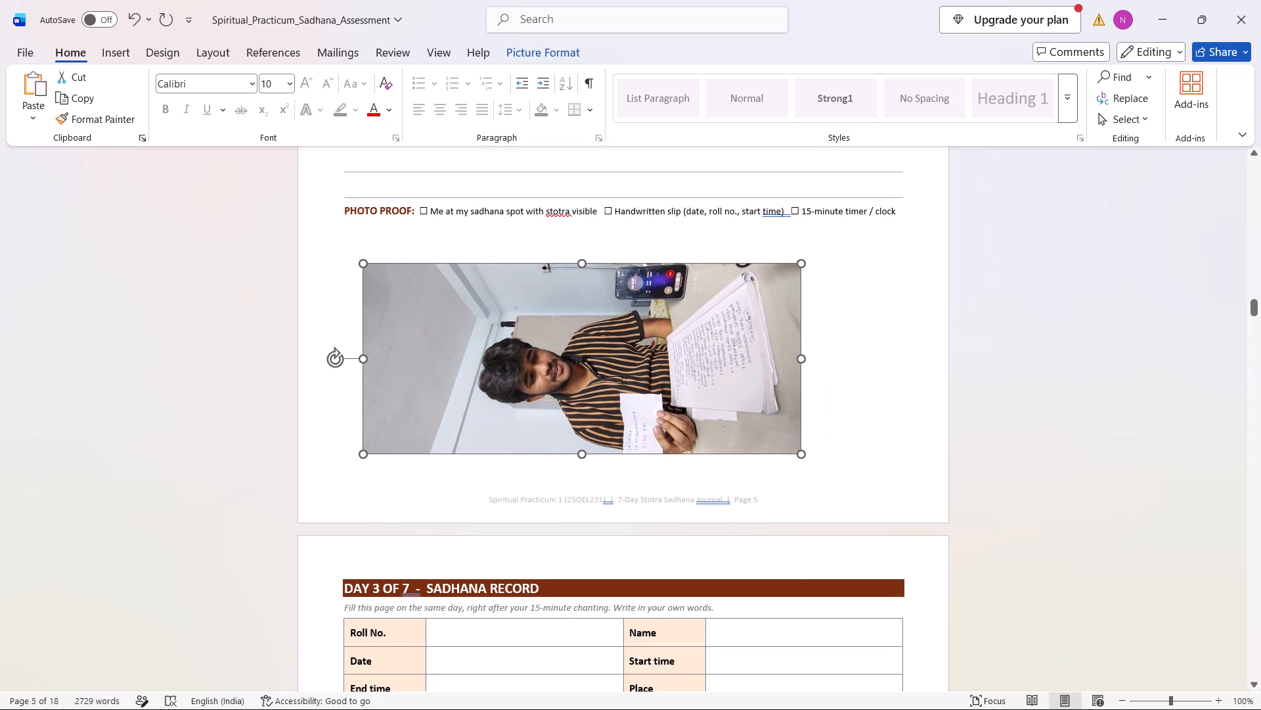
pyautogui.moveTo(801, 272); pyautogui.dragTo(811, 270)
pyautogui.click(859, 334)
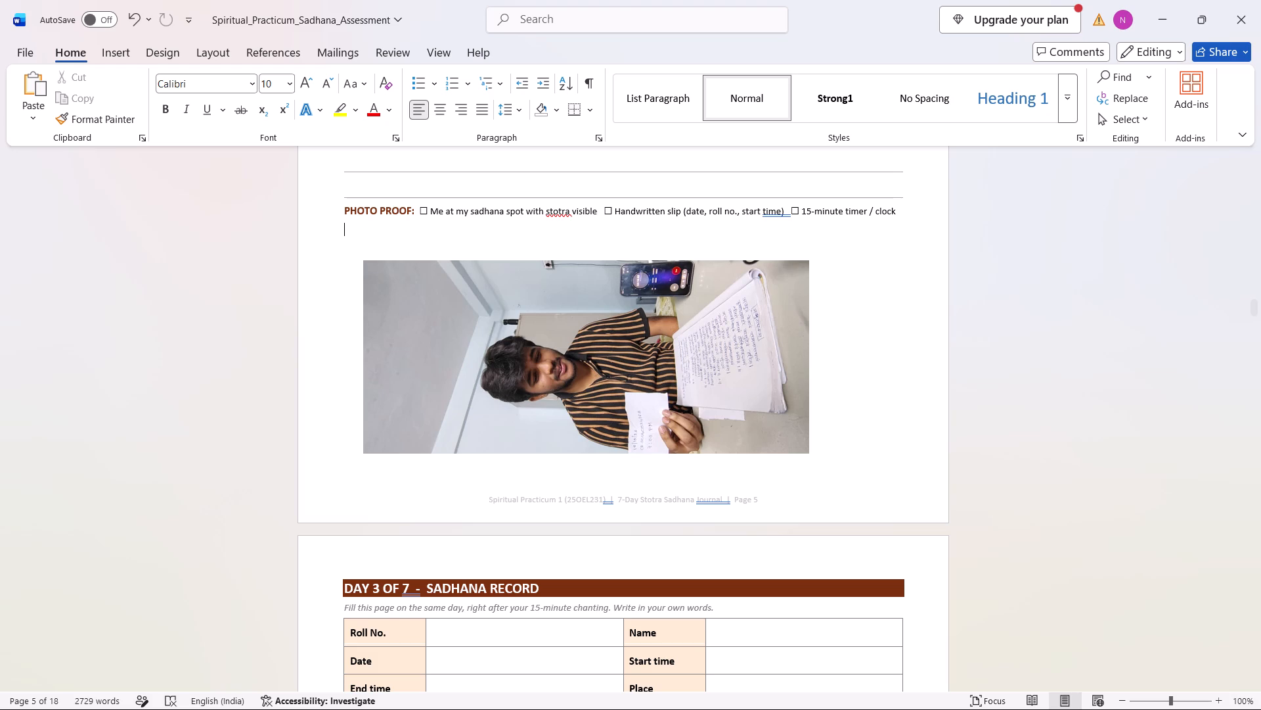
# Look through the photo areas on the Day 3 to Day 7 pages and on to the Final Reflection page.
pyautogui.scroll(-3, 859, 334)
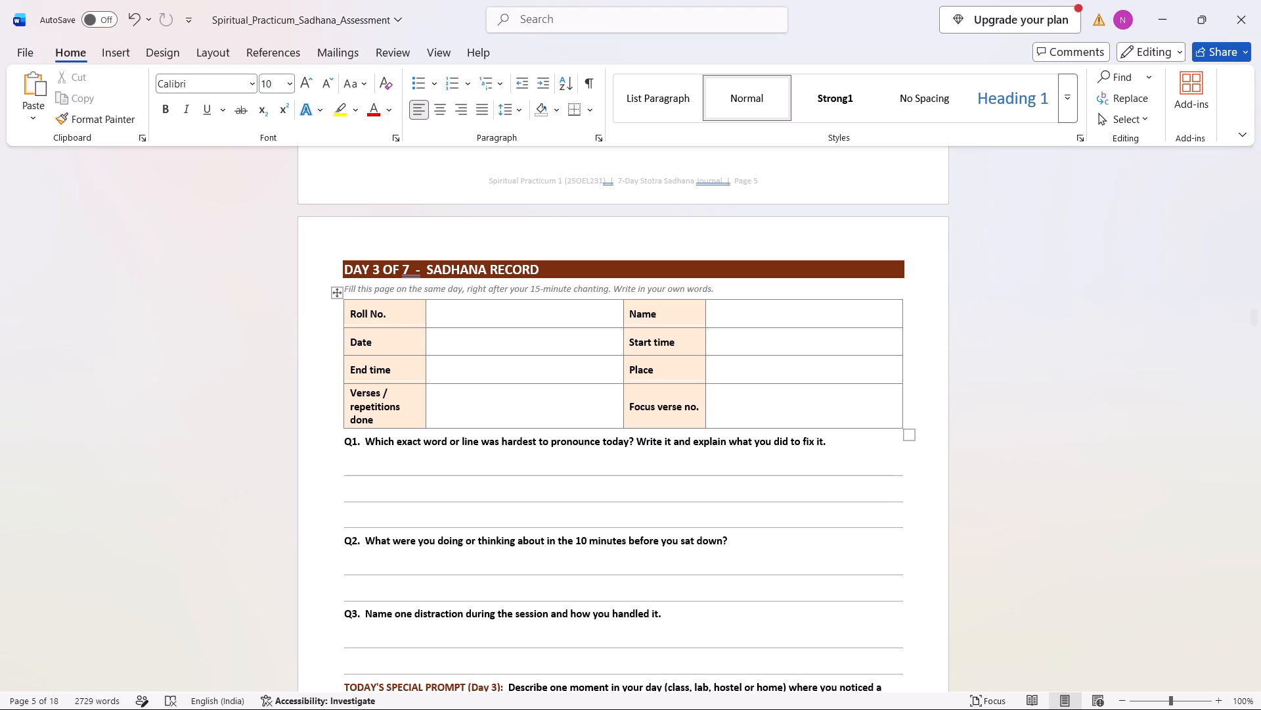
pyautogui.scroll(-2, 859, 334)
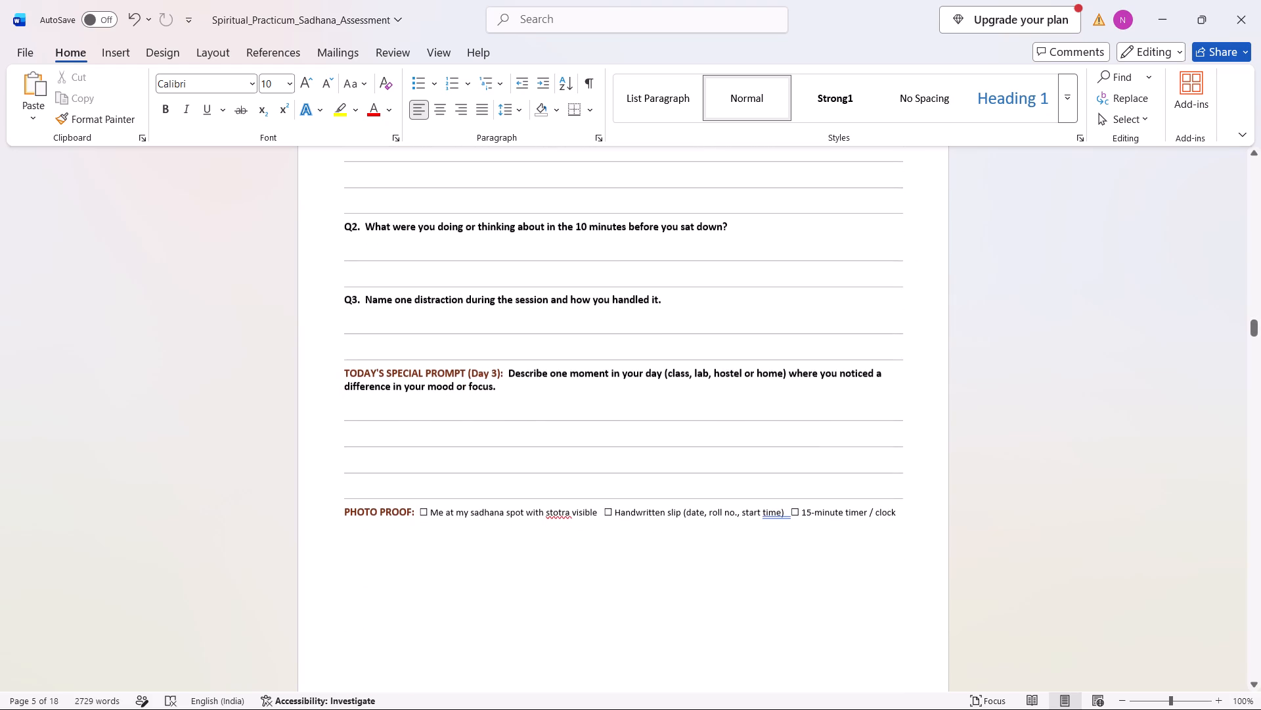
pyautogui.scroll(-1, 859, 334)
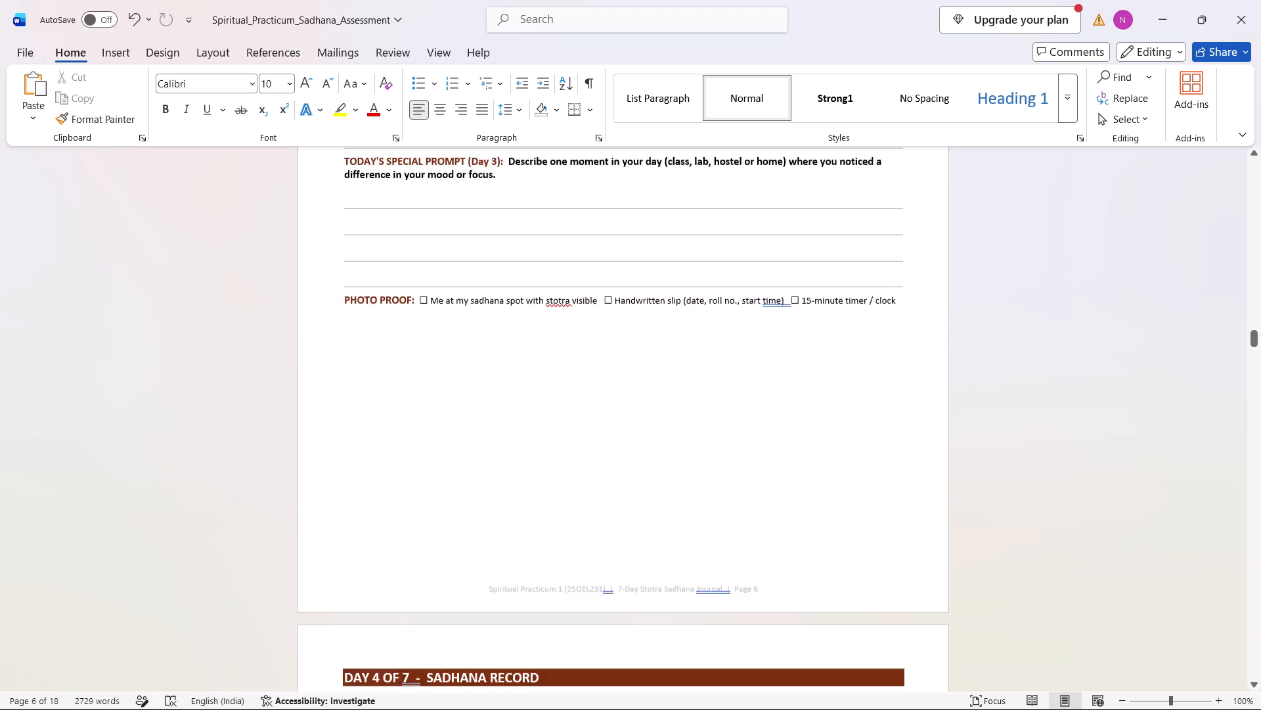
pyautogui.scroll(-6, 859, 334)
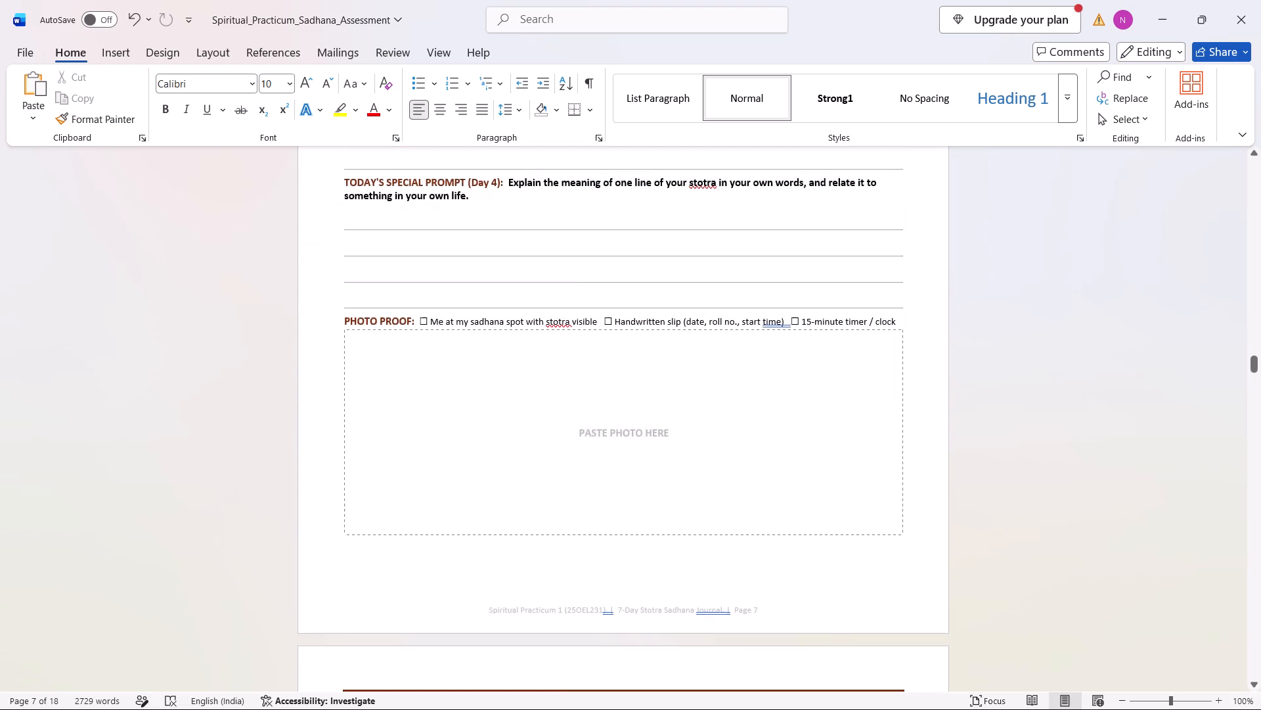
pyautogui.scroll(-7, 859, 334)
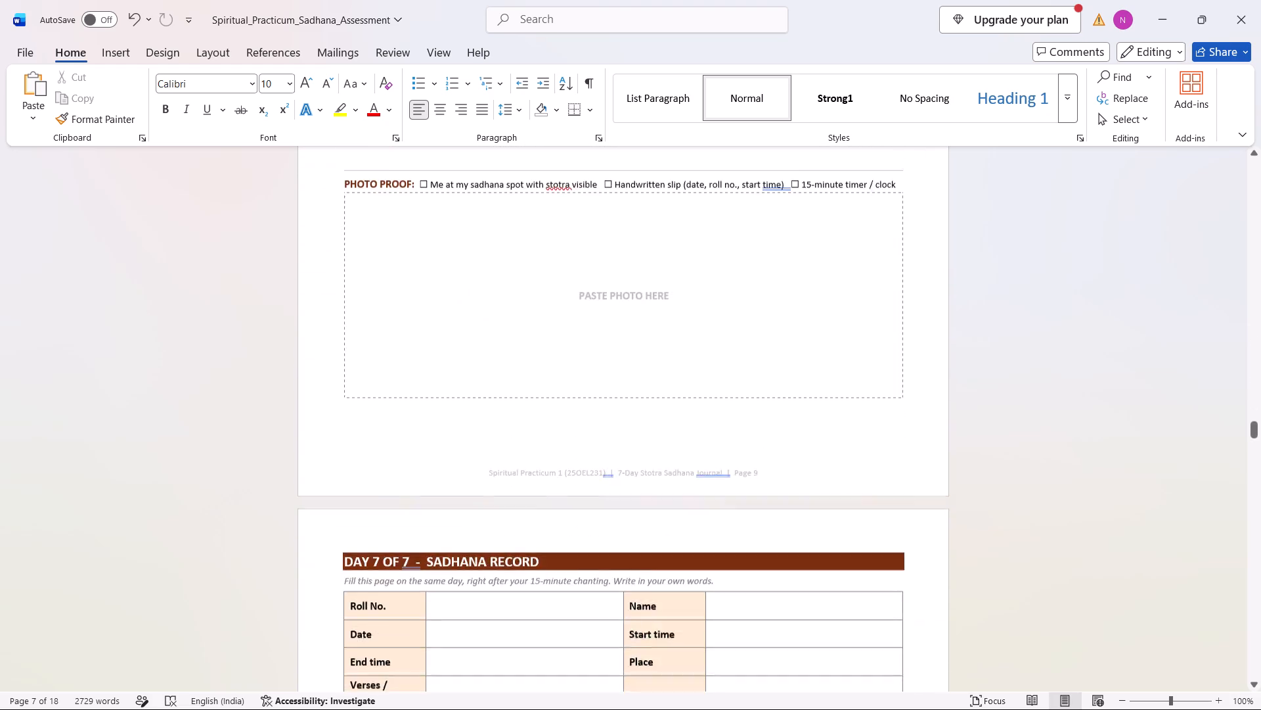
pyautogui.scroll(-6, 859, 334)
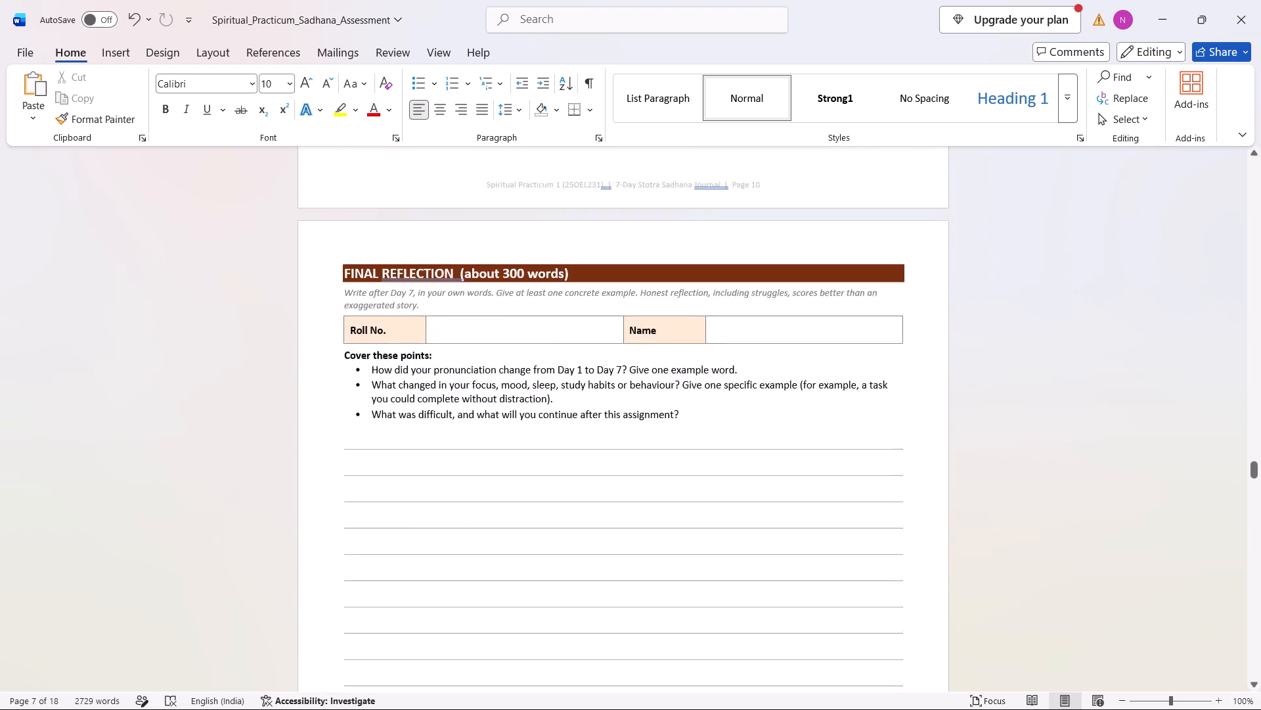
pyautogui.scroll(-1, 859, 334)
# Recheck the photo boxes on the day pages from Day 7 back to Day 4.
pyautogui.scroll(2, 859, 334)
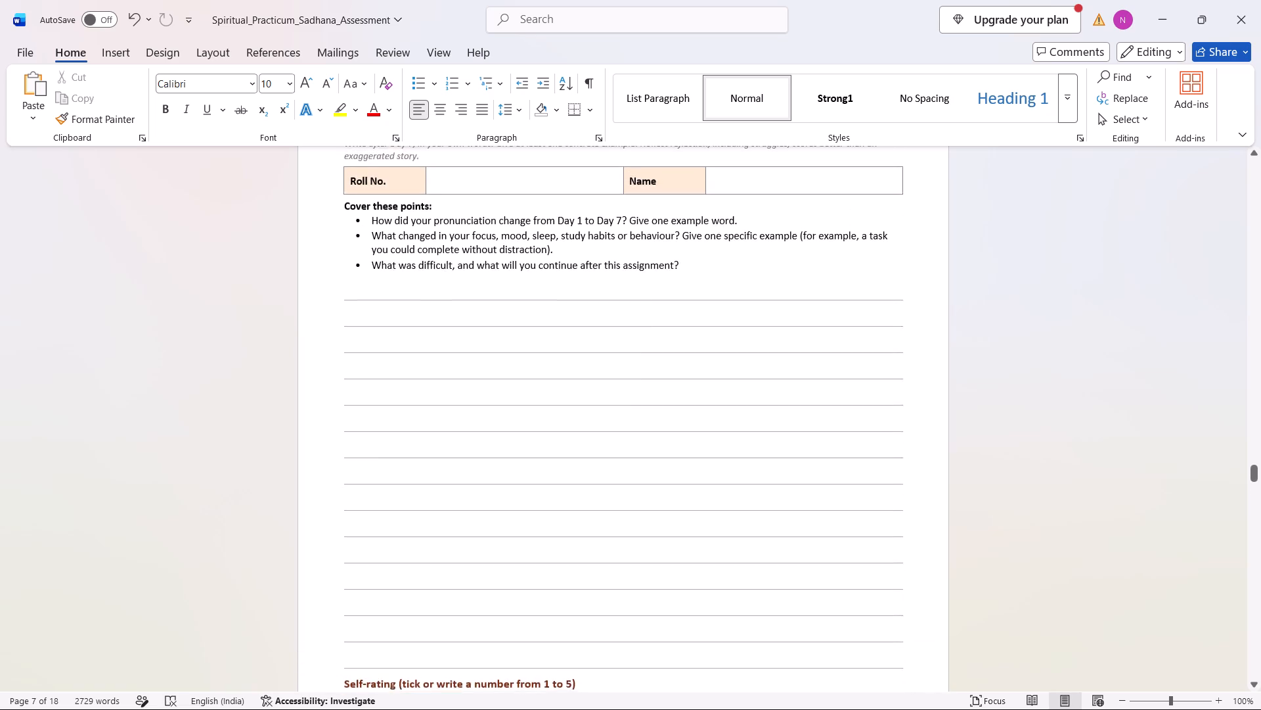
pyautogui.scroll(1, 859, 334)
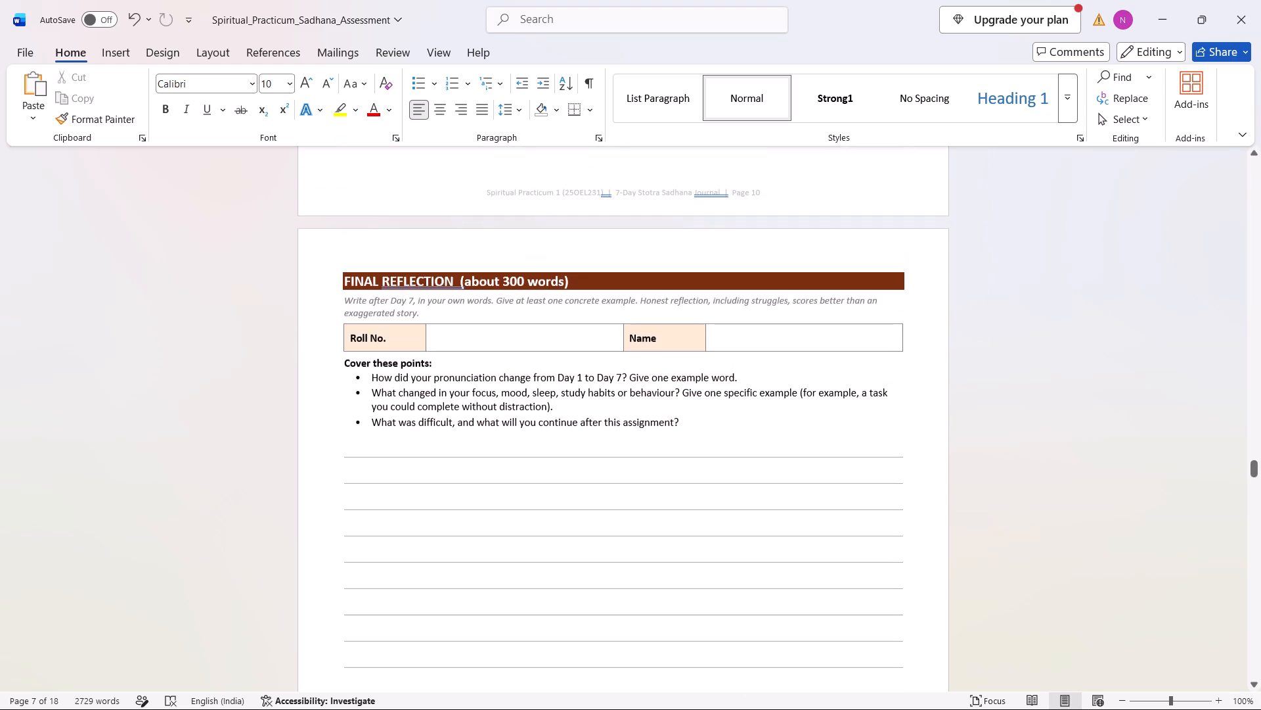
pyautogui.scroll(2, 859, 334)
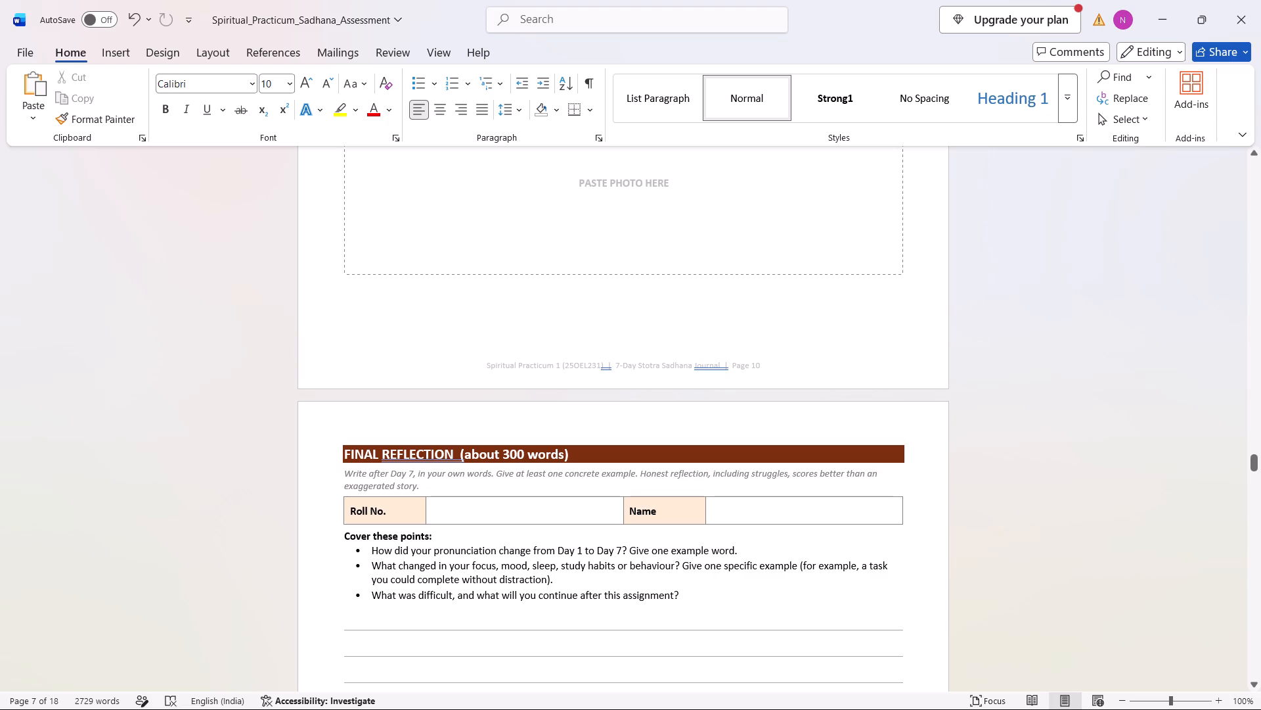
pyautogui.scroll(2, 859, 334)
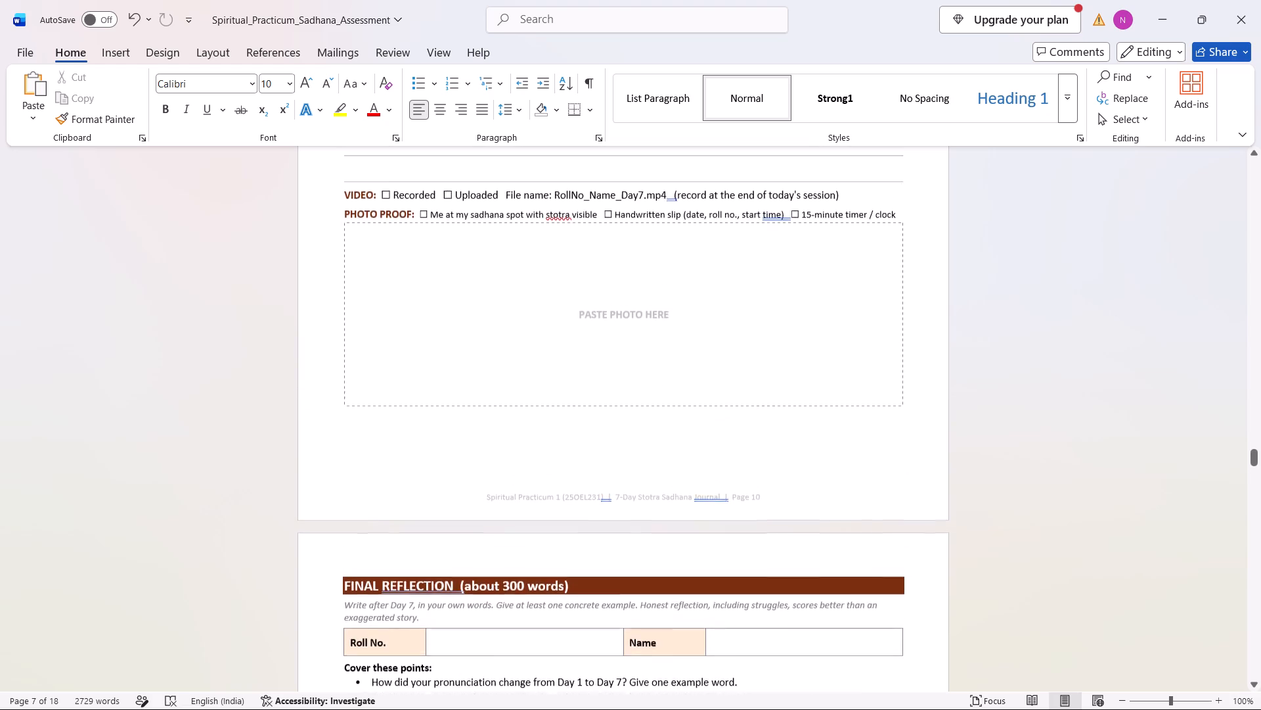
pyautogui.scroll(1, 859, 334)
pyautogui.click(839, 429)
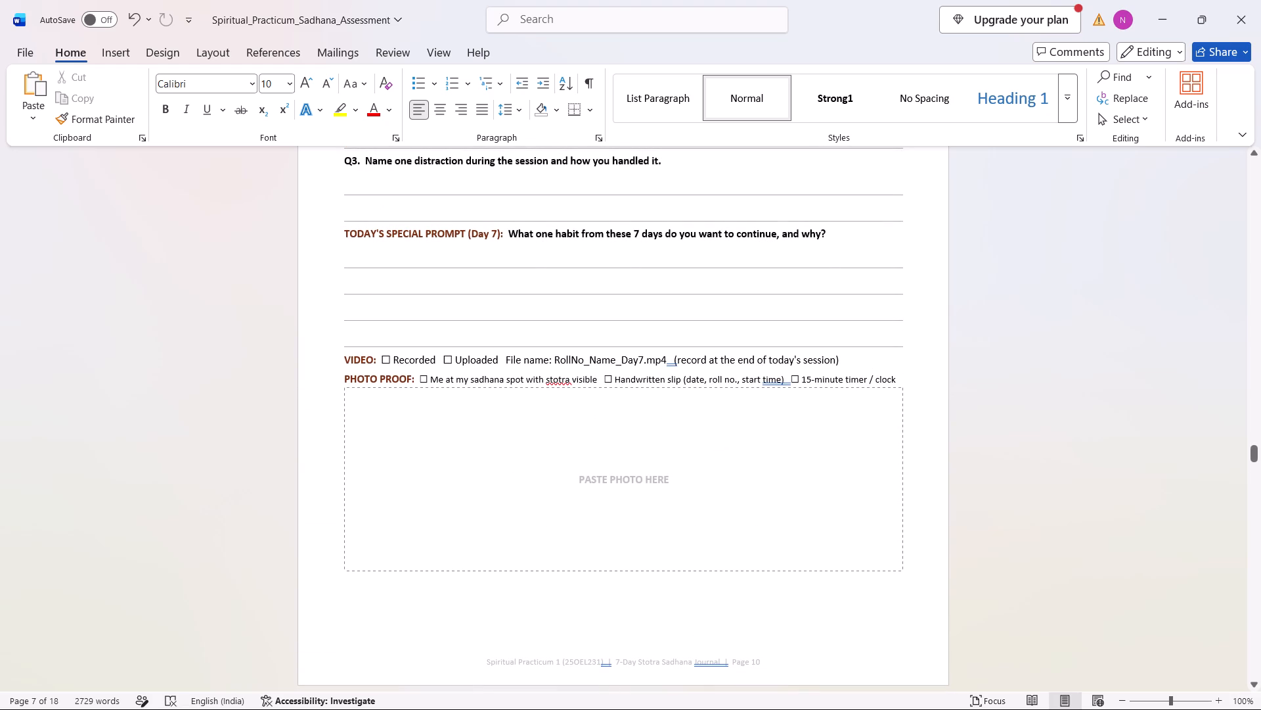
pyautogui.scroll(5, 839, 429)
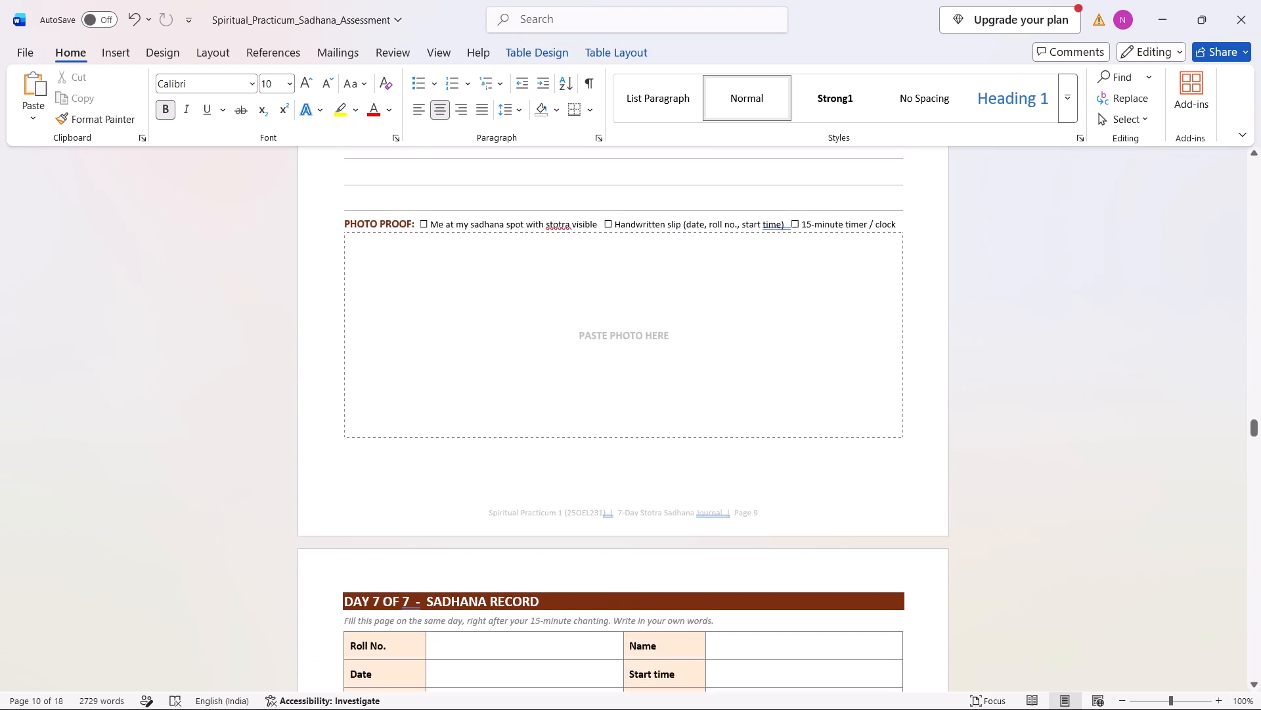
pyautogui.scroll(4, 839, 429)
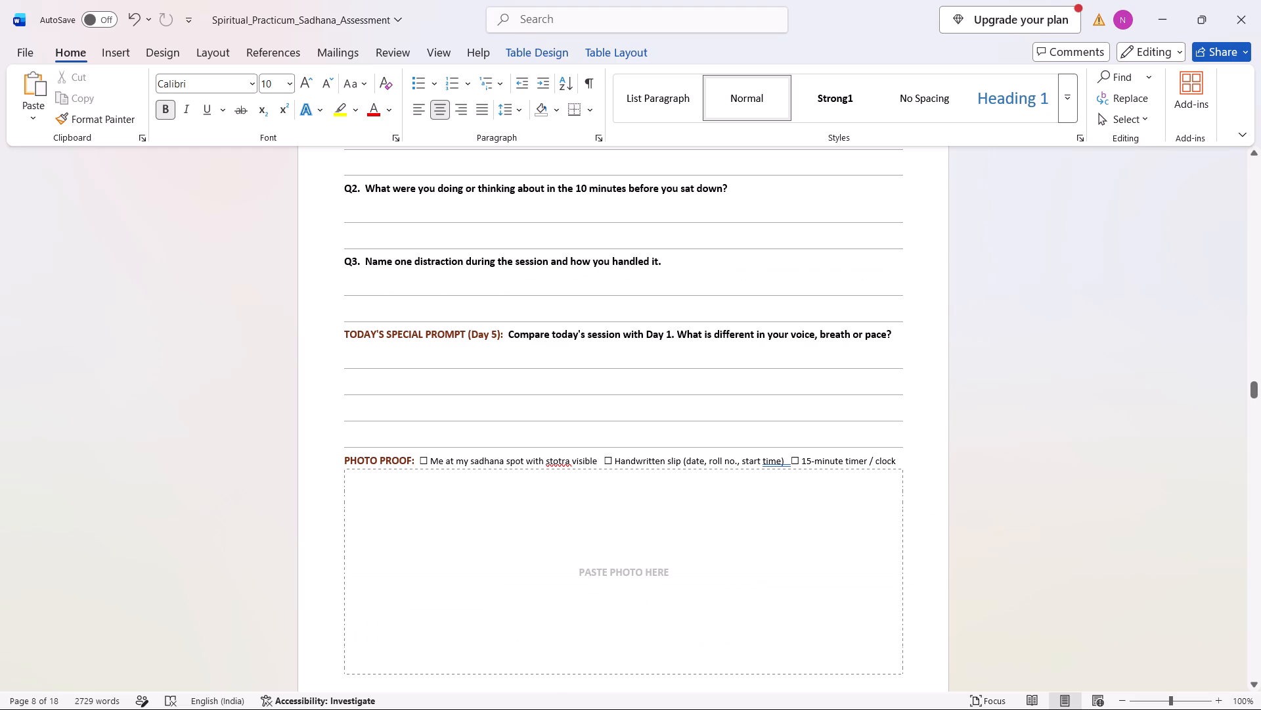
pyautogui.scroll(5, 839, 429)
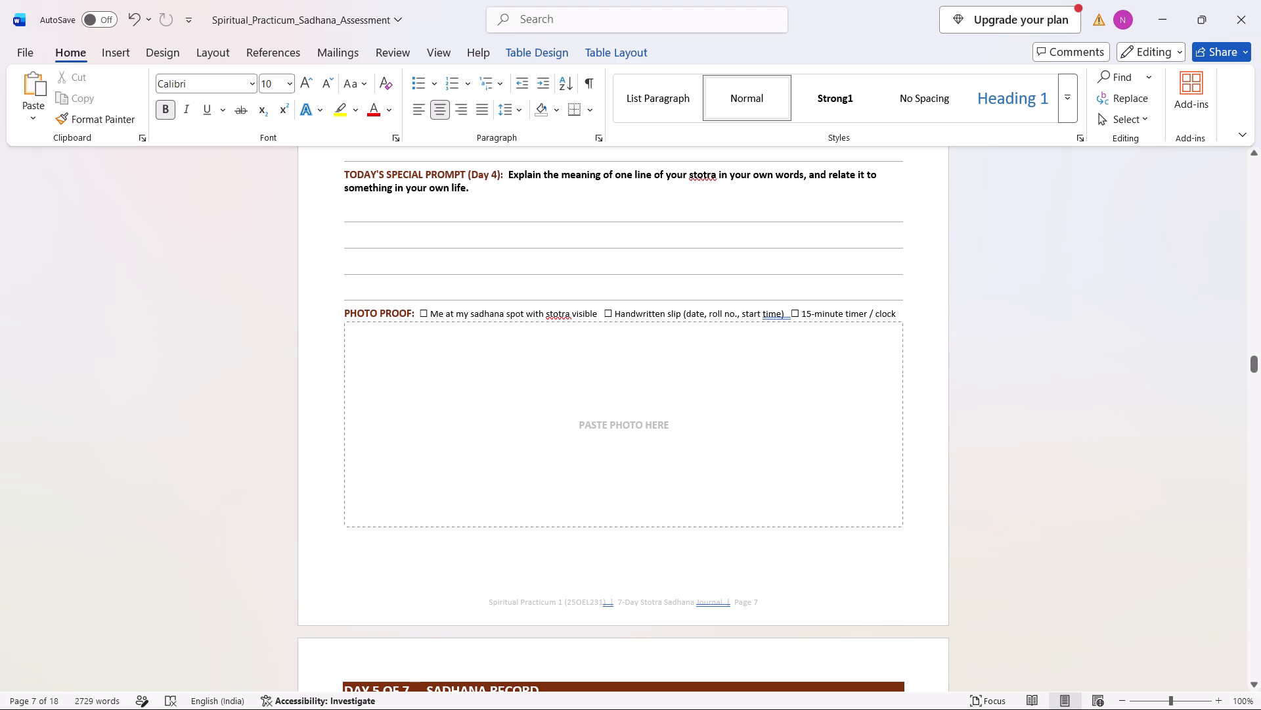
# Look back through the journal from the Day 4 record past the Day 1 photo to the student details on the cover page.
pyautogui.scroll(2, 839, 429)
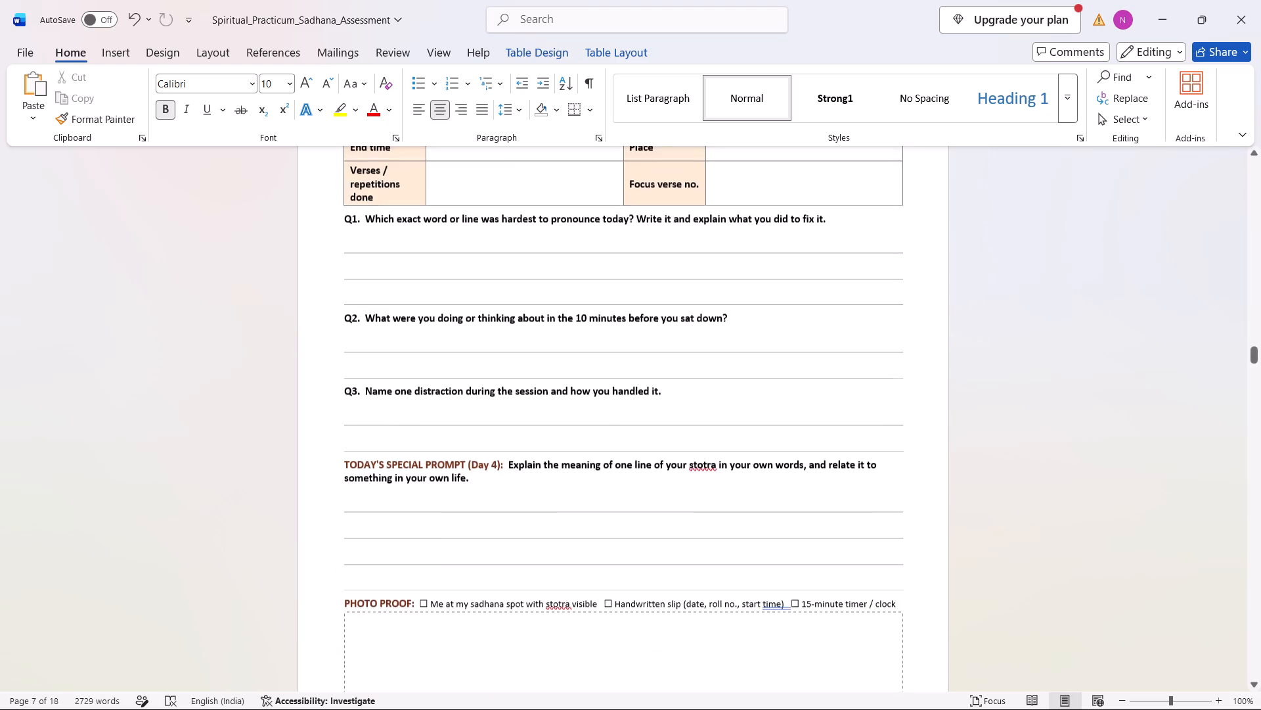
pyautogui.scroll(11, 839, 429)
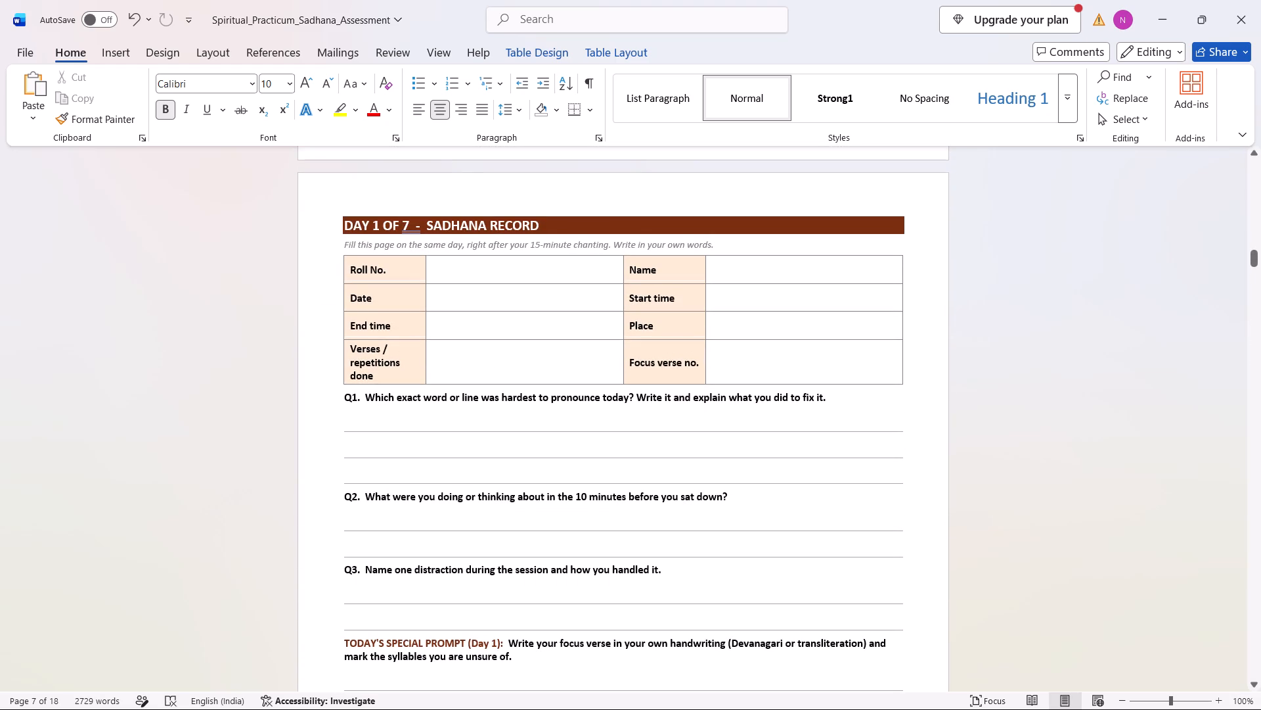
pyautogui.scroll(-4, 839, 429)
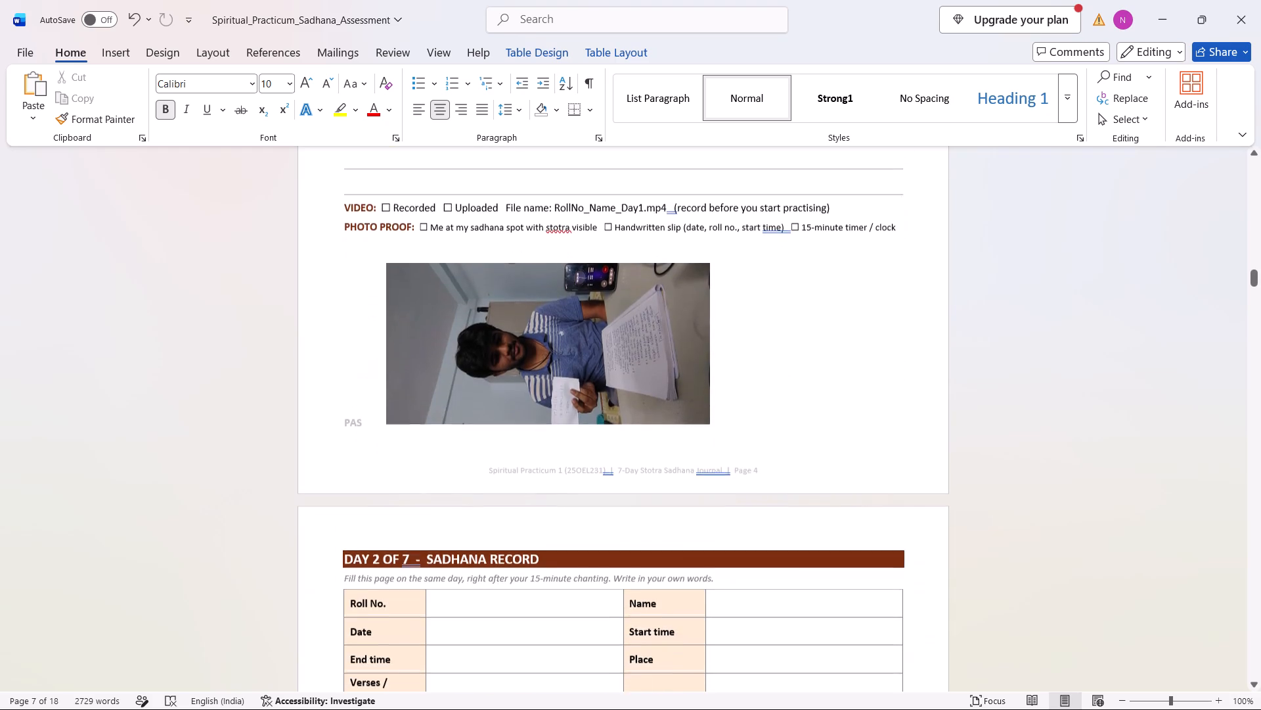
pyautogui.scroll(1, 839, 429)
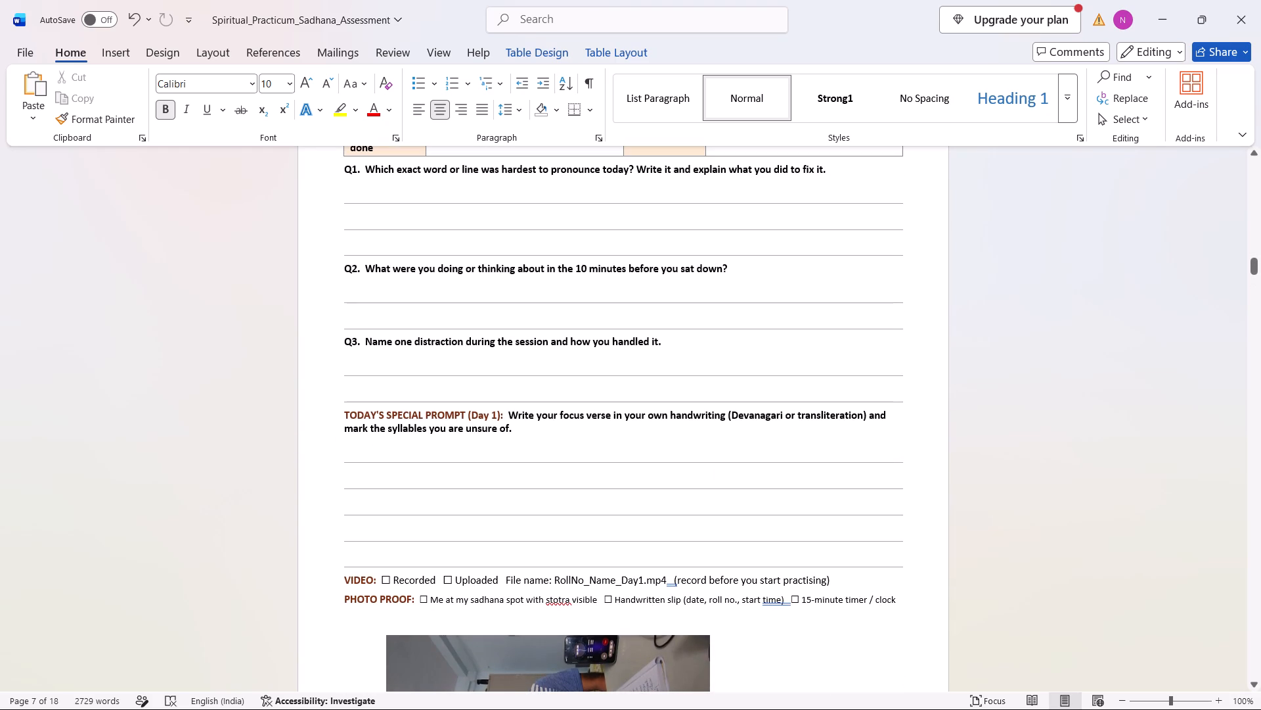
pyautogui.scroll(7, 839, 429)
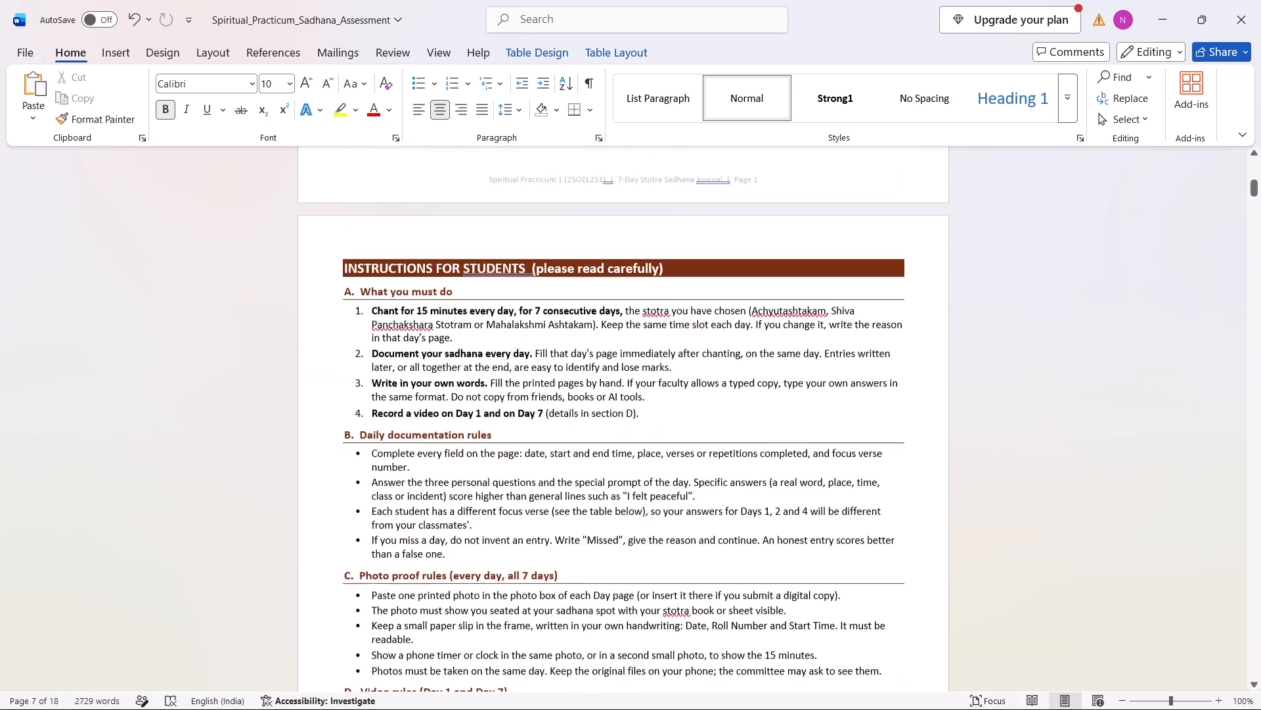
pyautogui.scroll(6, 839, 429)
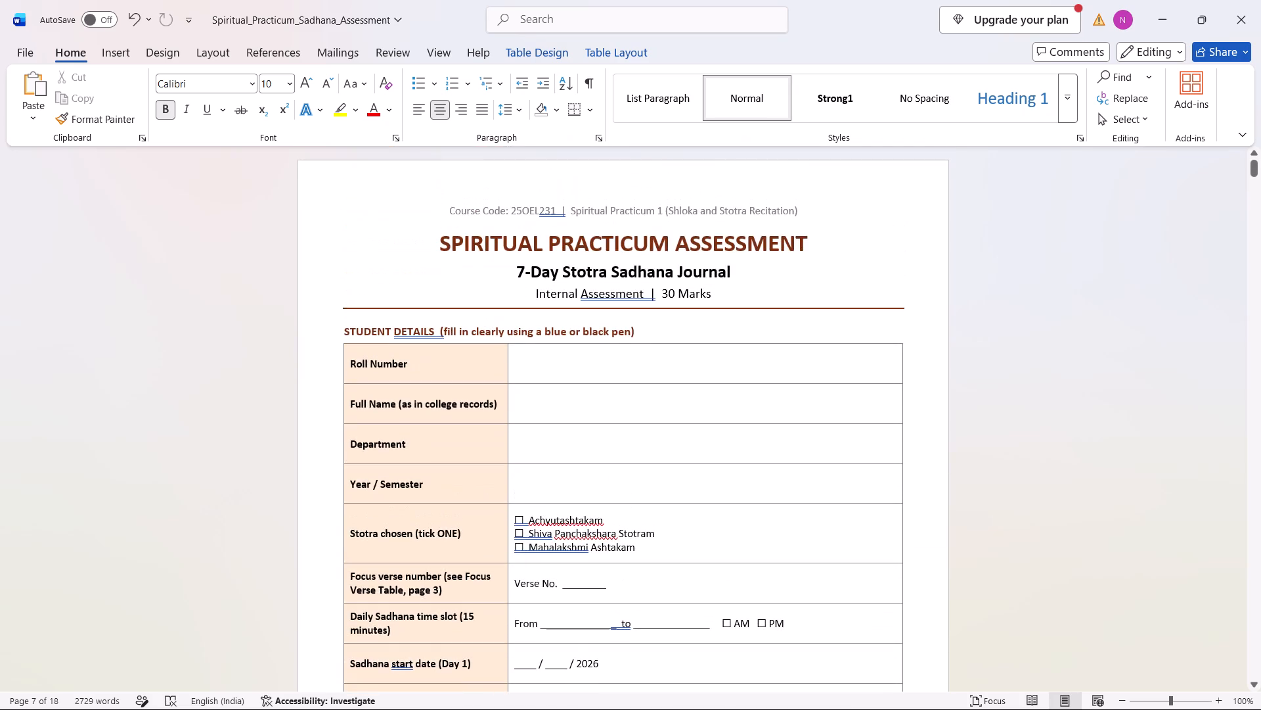
# Review the student instructions, including the photo proof, video and marks sections, and continue to the Day 1 photo on page 4.
pyautogui.scroll(-5, 839, 429)
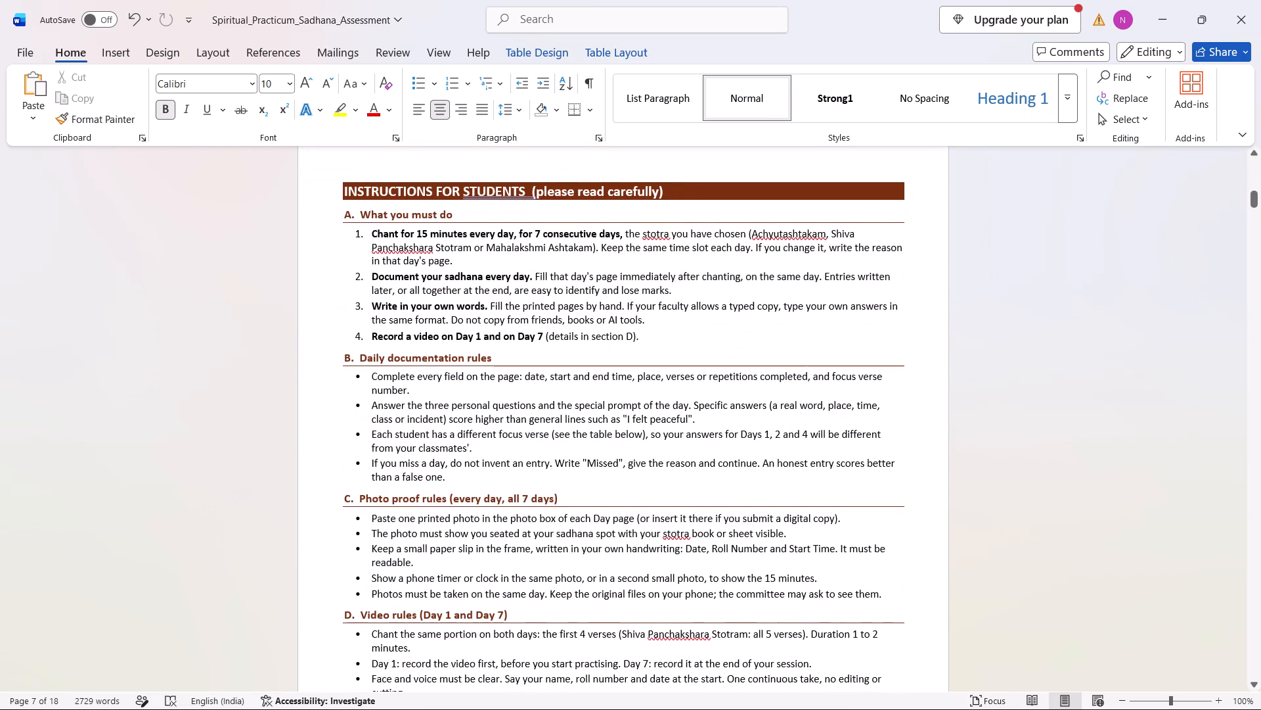
pyautogui.scroll(-2, 839, 429)
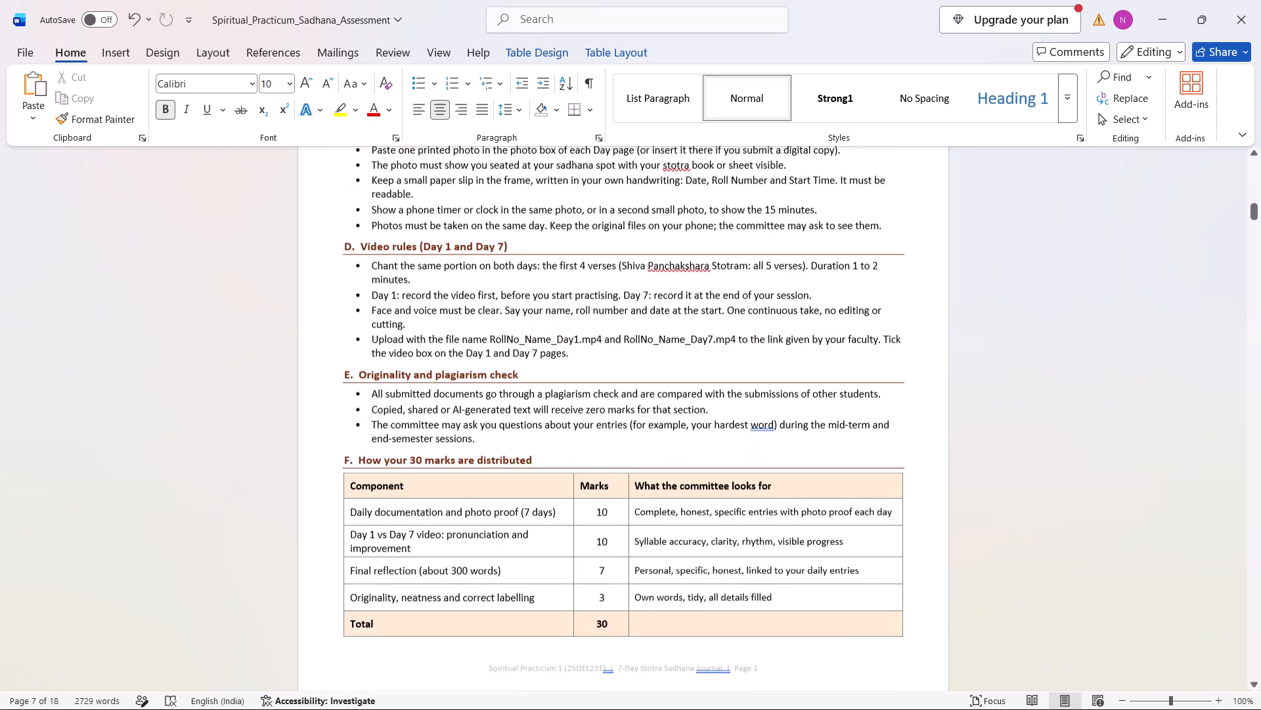
pyautogui.scroll(-8, 839, 429)
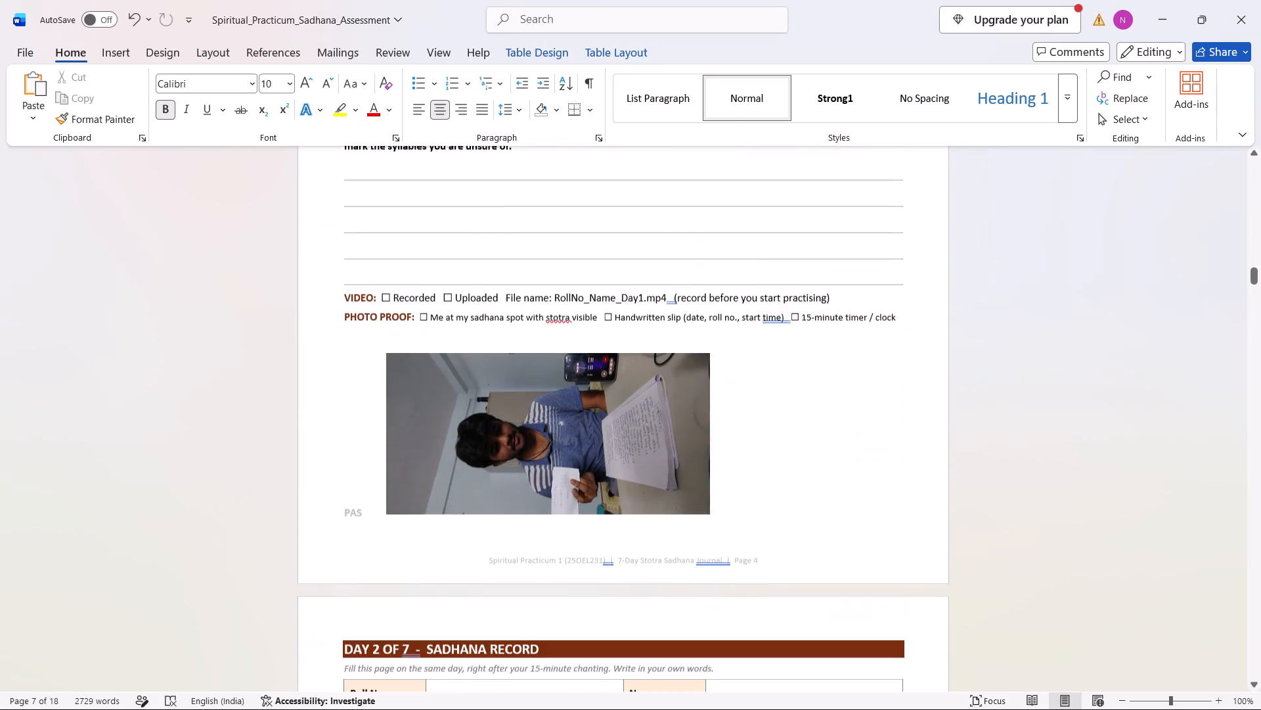
# Check the day pages from Day 2 to Day 7, including their photo proof areas, and continue to the Final Reflection's self-rating table.
pyautogui.scroll(-5, 839, 429)
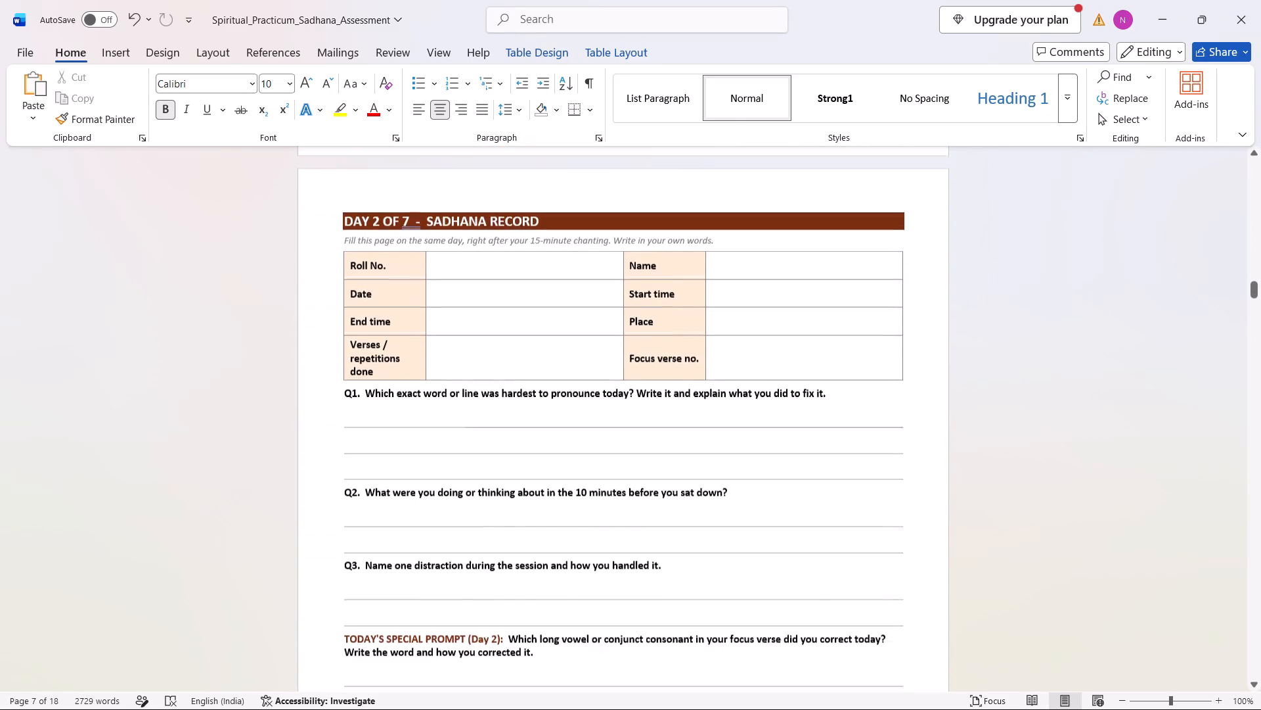
pyautogui.scroll(-3, 839, 429)
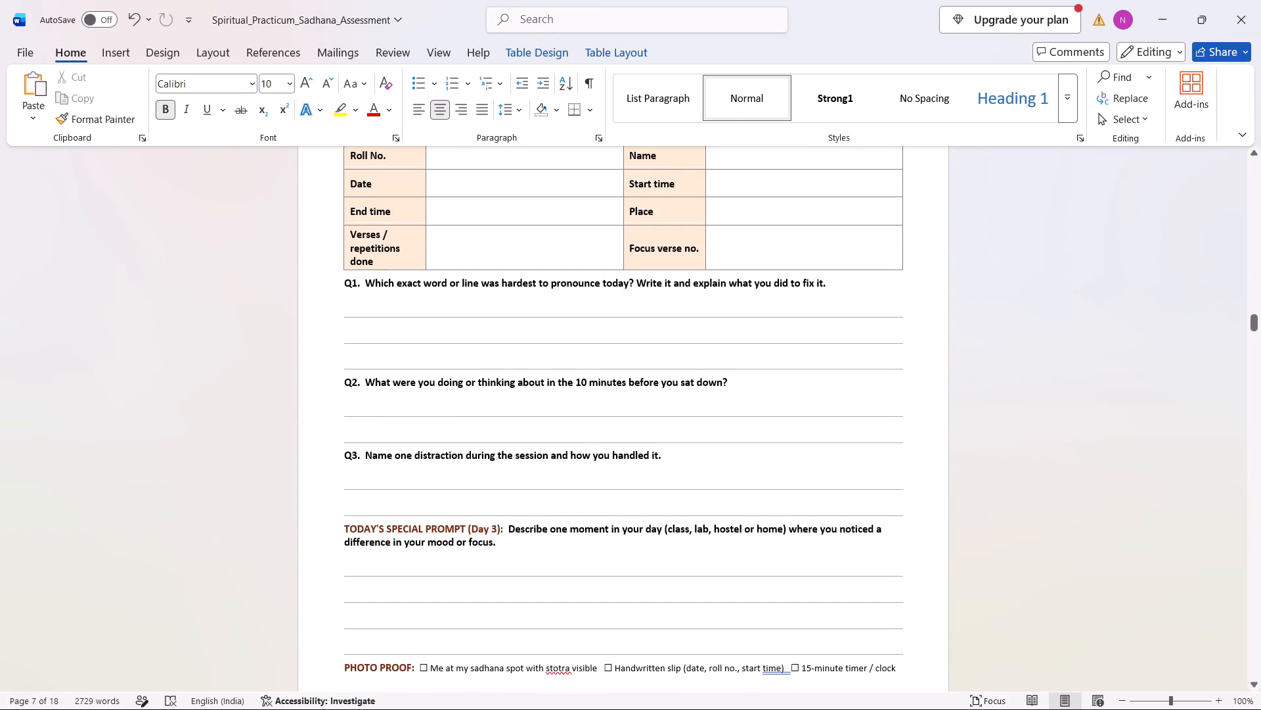
pyautogui.scroll(-4, 839, 429)
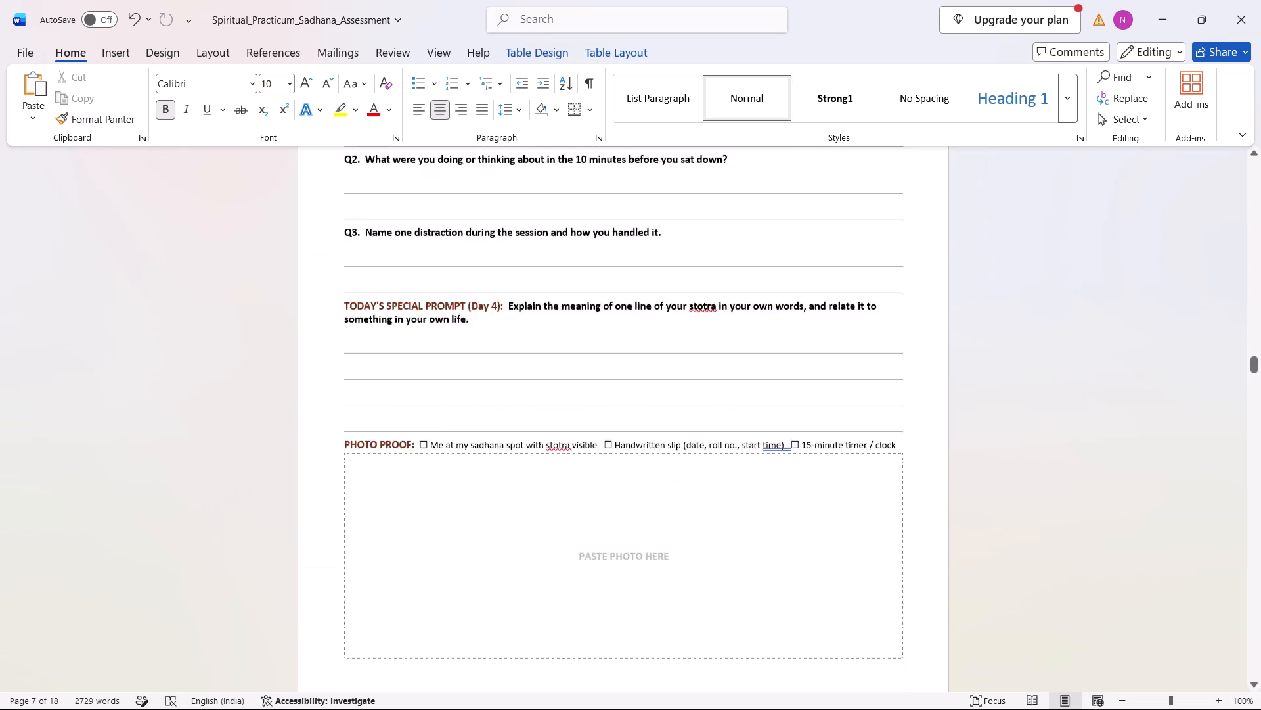
pyautogui.scroll(-2, 839, 429)
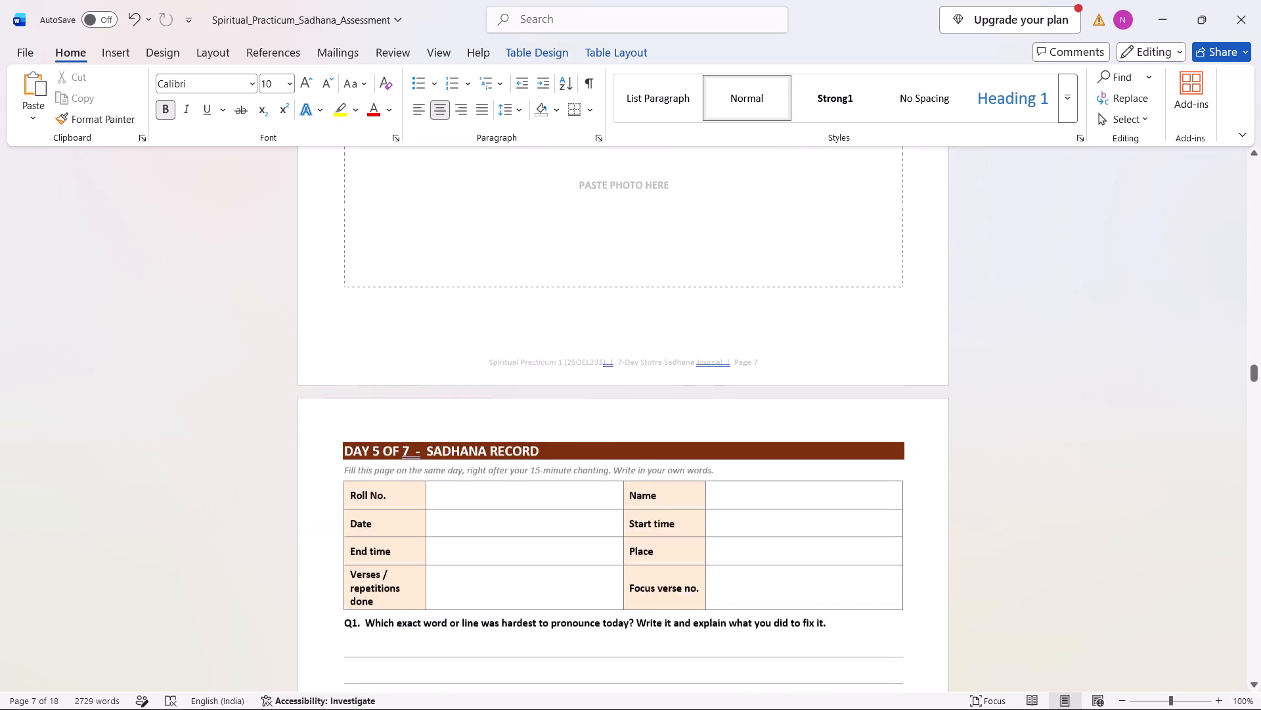
pyautogui.scroll(-4, 839, 429)
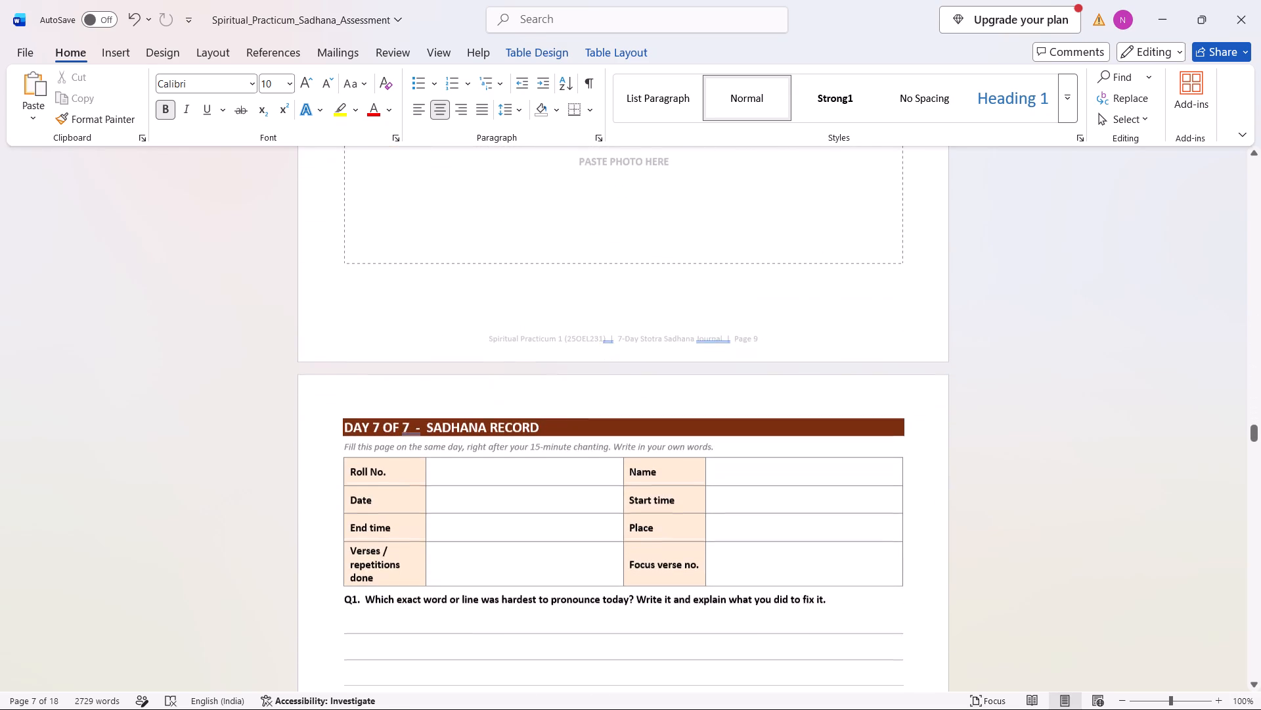
pyautogui.scroll(-4, 839, 429)
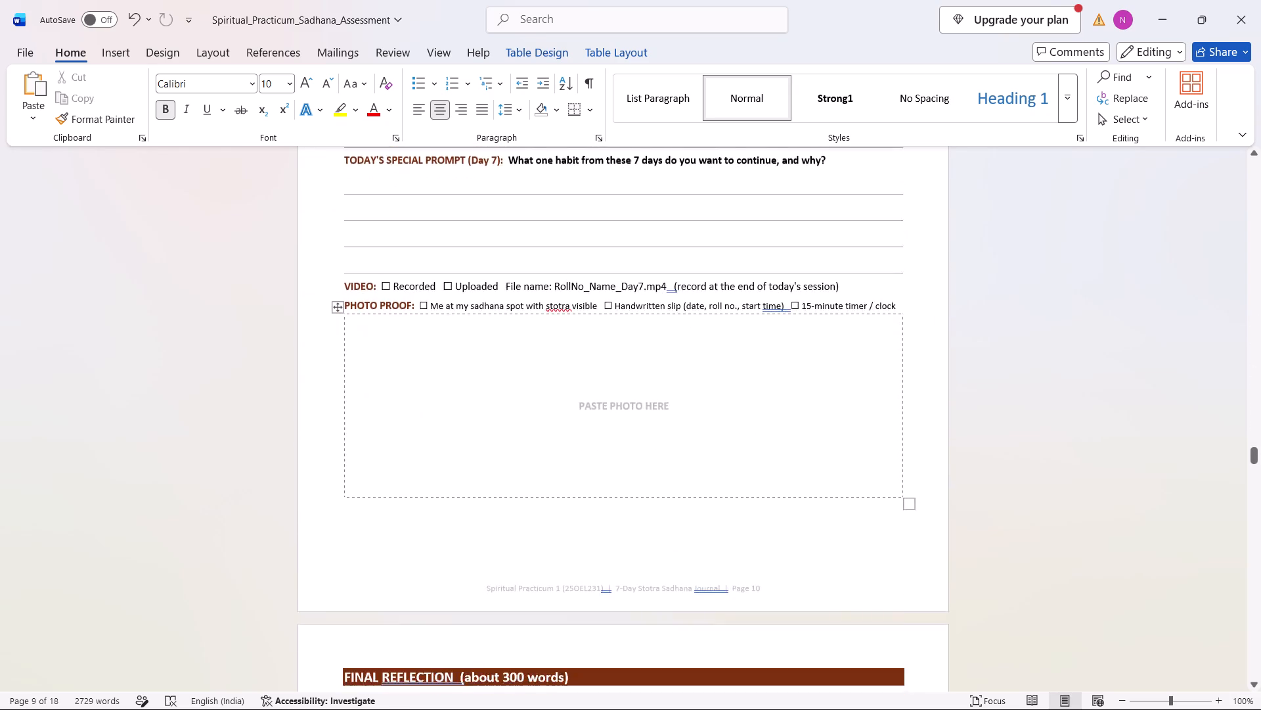
pyautogui.scroll(-2, 839, 429)
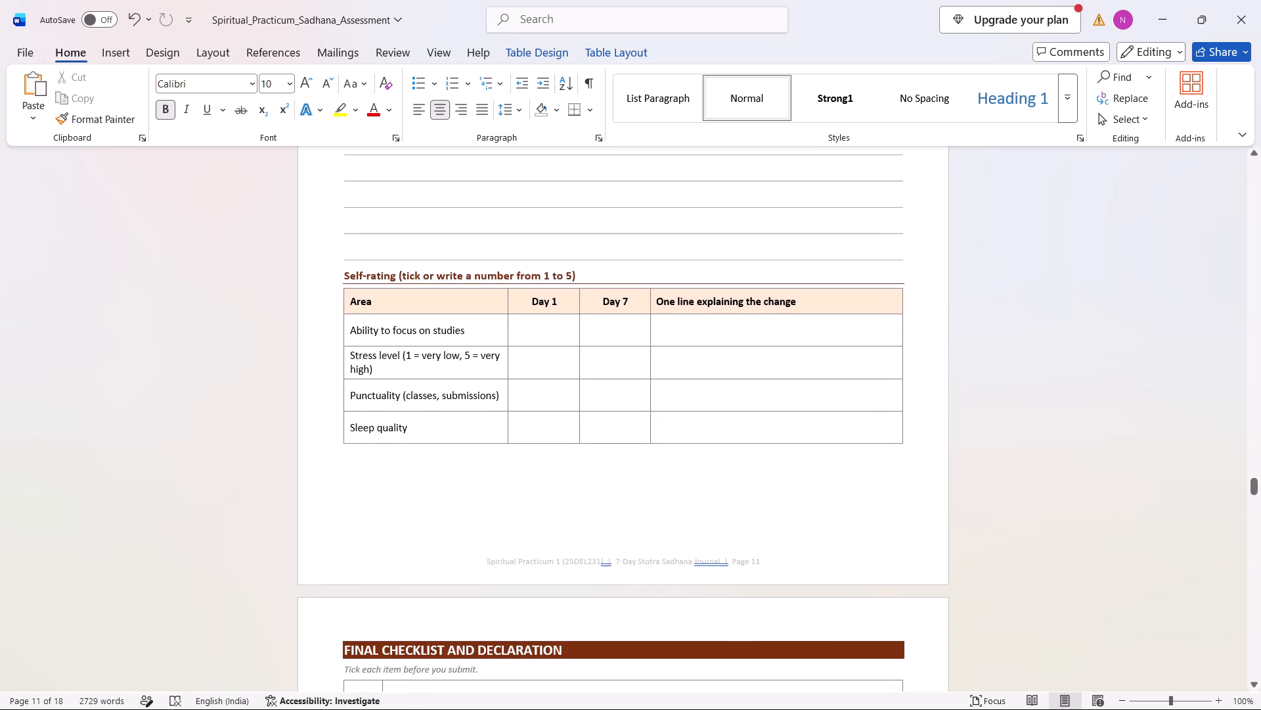
# Return to the Day 7 photo box on page 10 and put the cursor at the end of its PASTE PHOTO HERE text.
pyautogui.scroll(6, 839, 429)
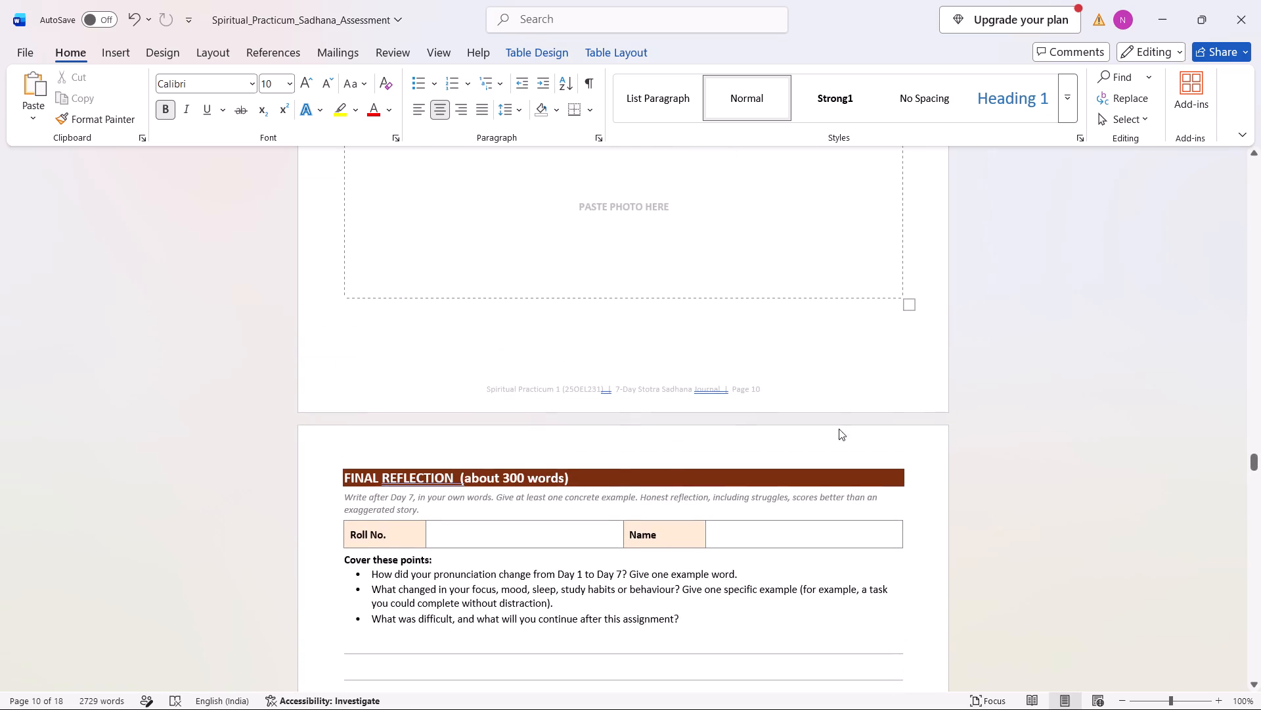
pyautogui.scroll(1, 839, 429)
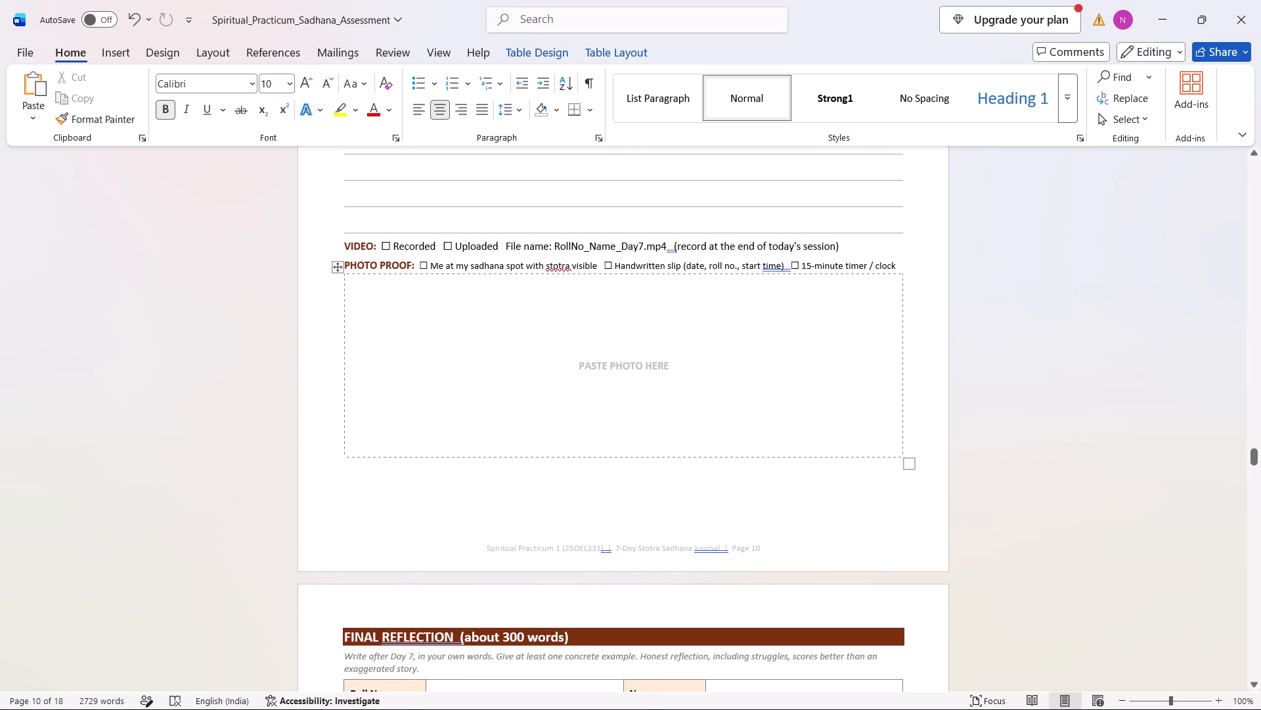
pyautogui.moveTo(576, 367); pyautogui.dragTo(640, 369)
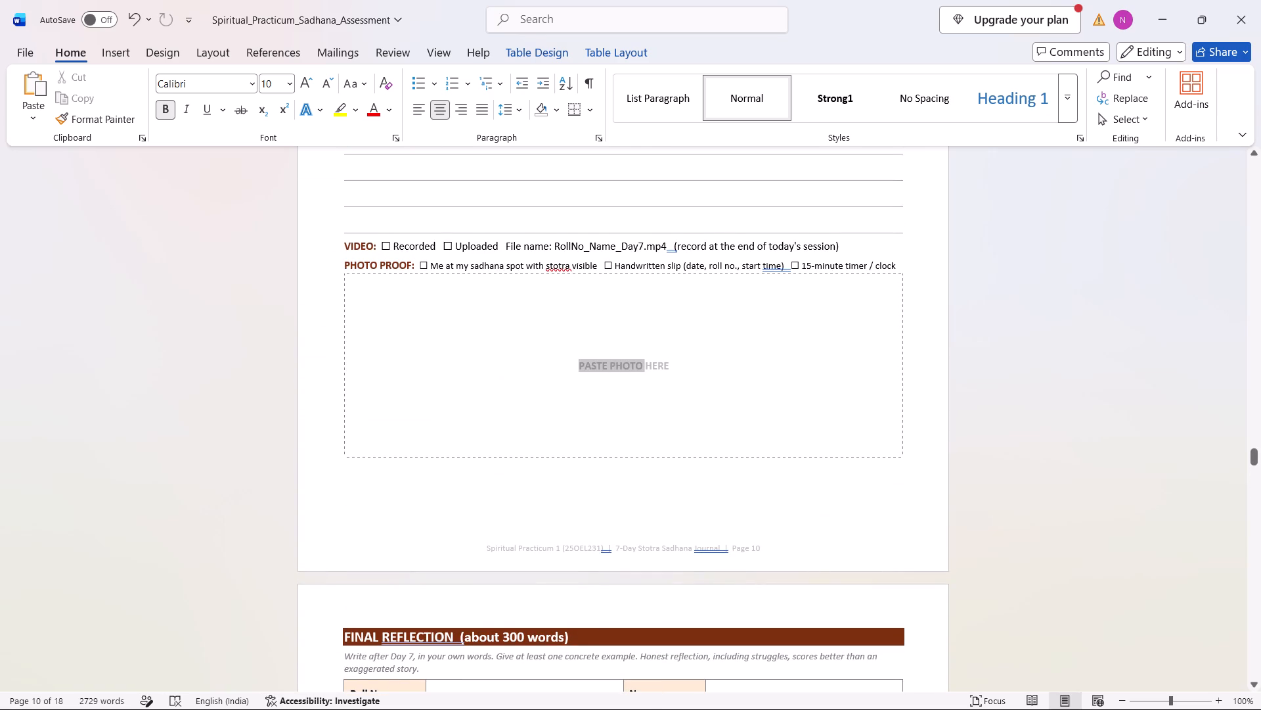
pyautogui.moveTo(640, 369); pyautogui.dragTo(670, 373)
pyautogui.click(670, 373)
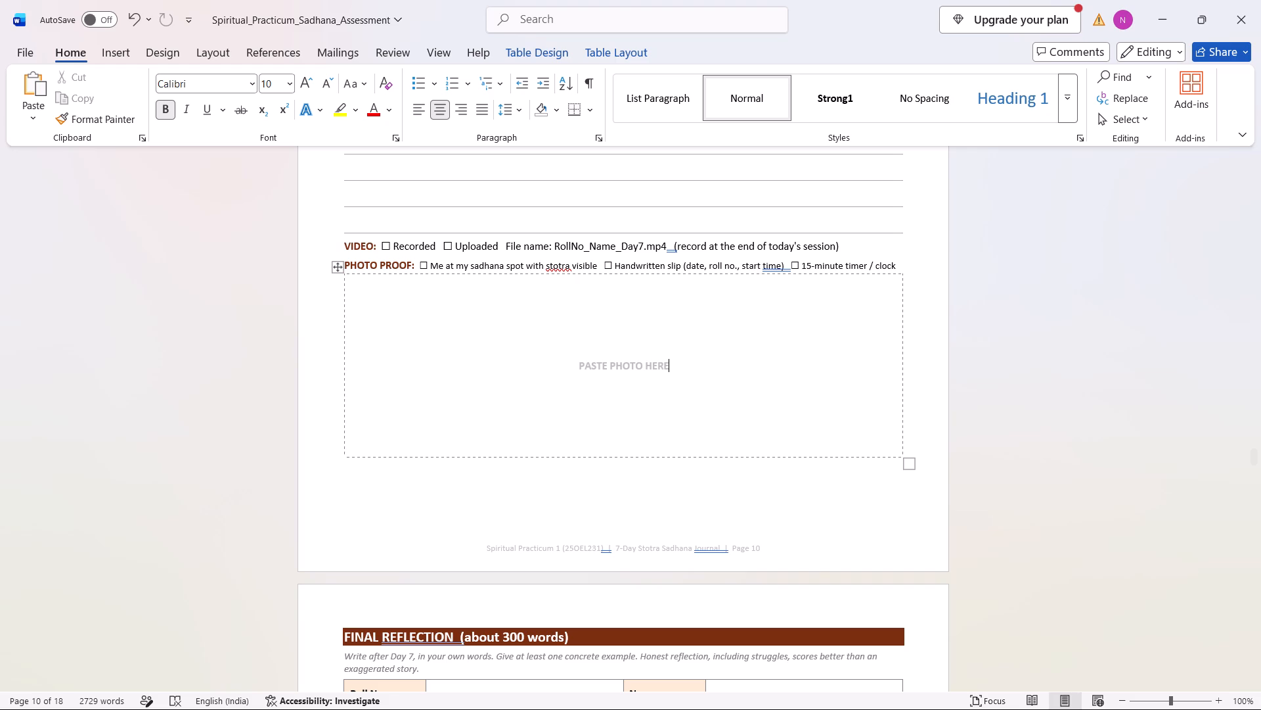
# Examine the Day 7 record page from its heading and questions down to the video line and photo box.
pyautogui.scroll(1, 670, 373)
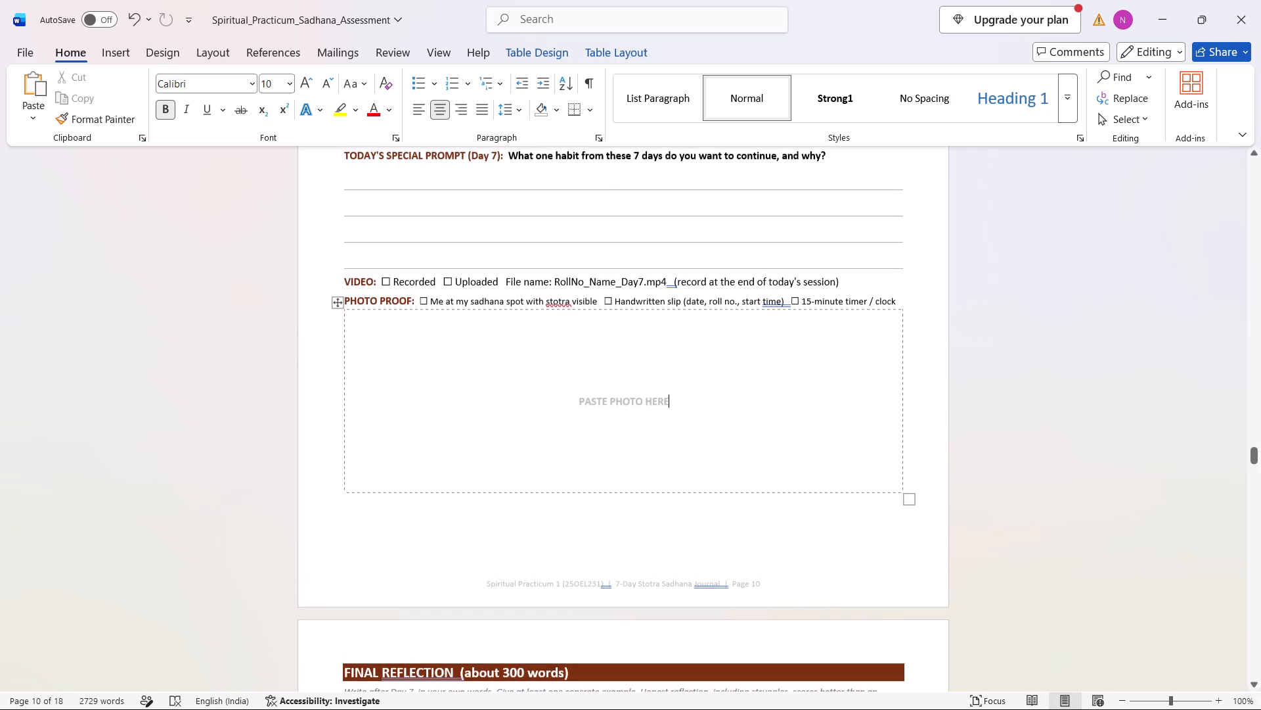
pyautogui.scroll(2, 670, 373)
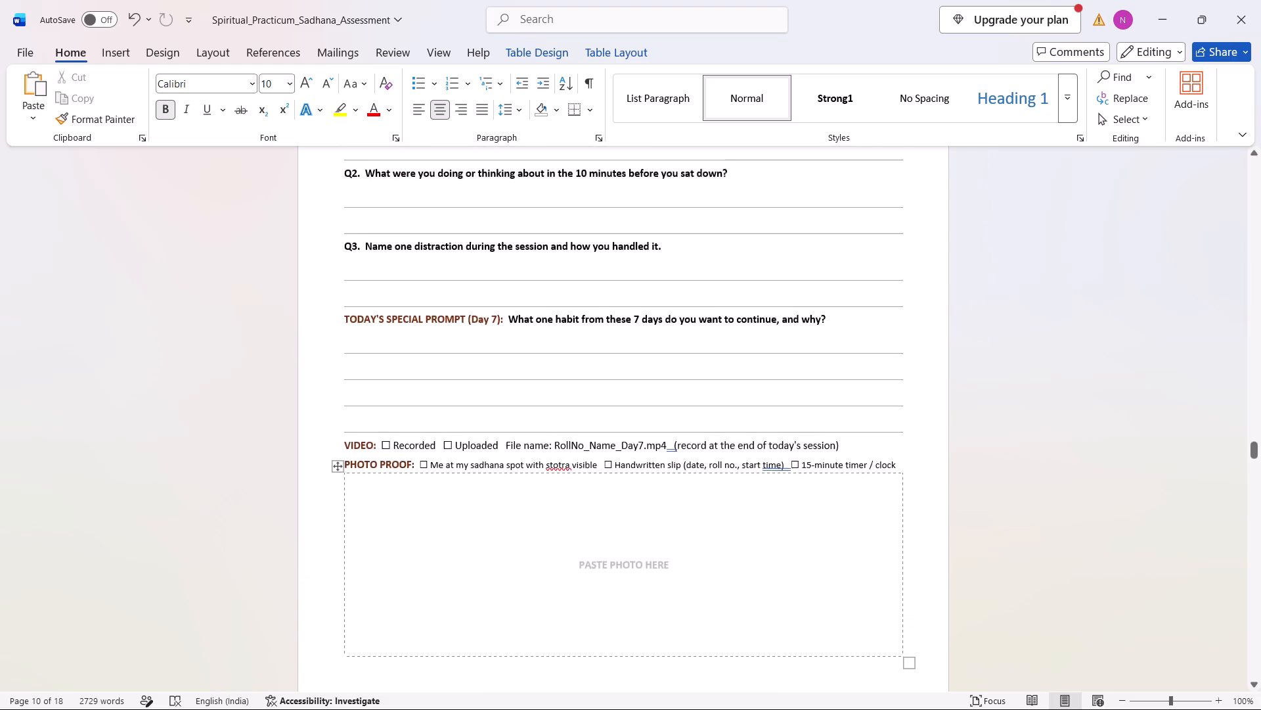
pyautogui.scroll(3, 670, 373)
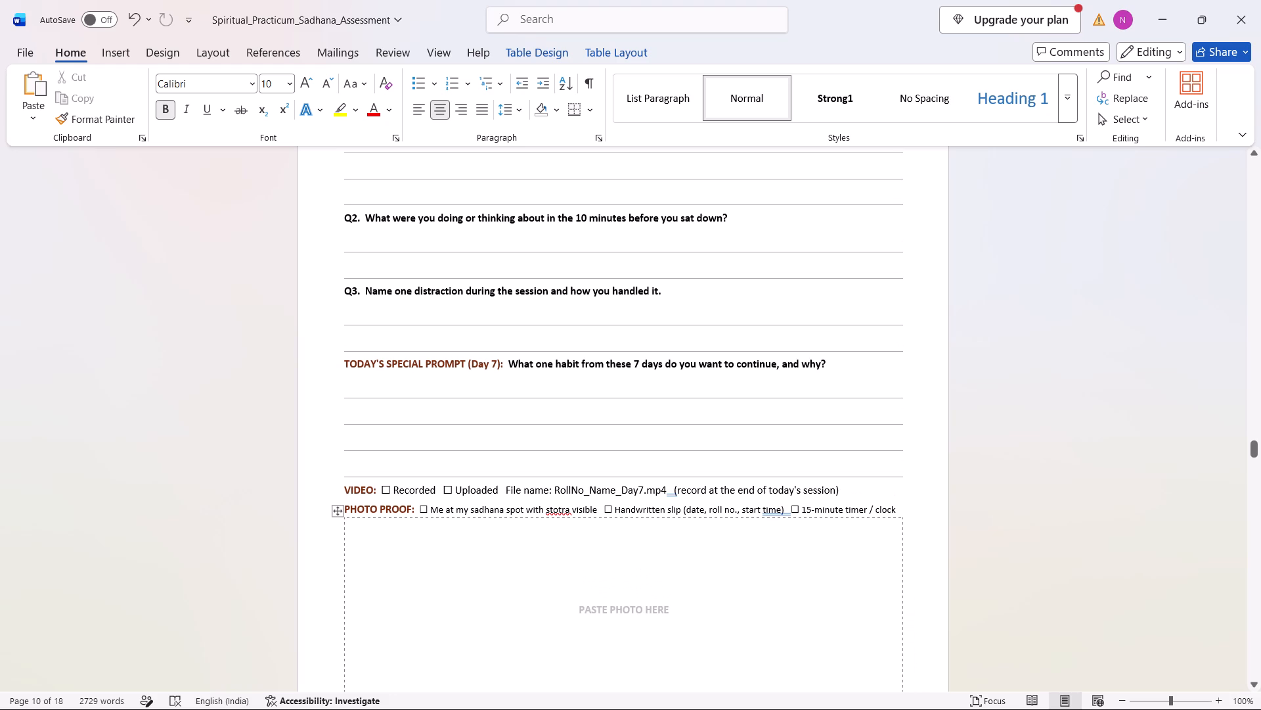
pyautogui.scroll(1, 670, 373)
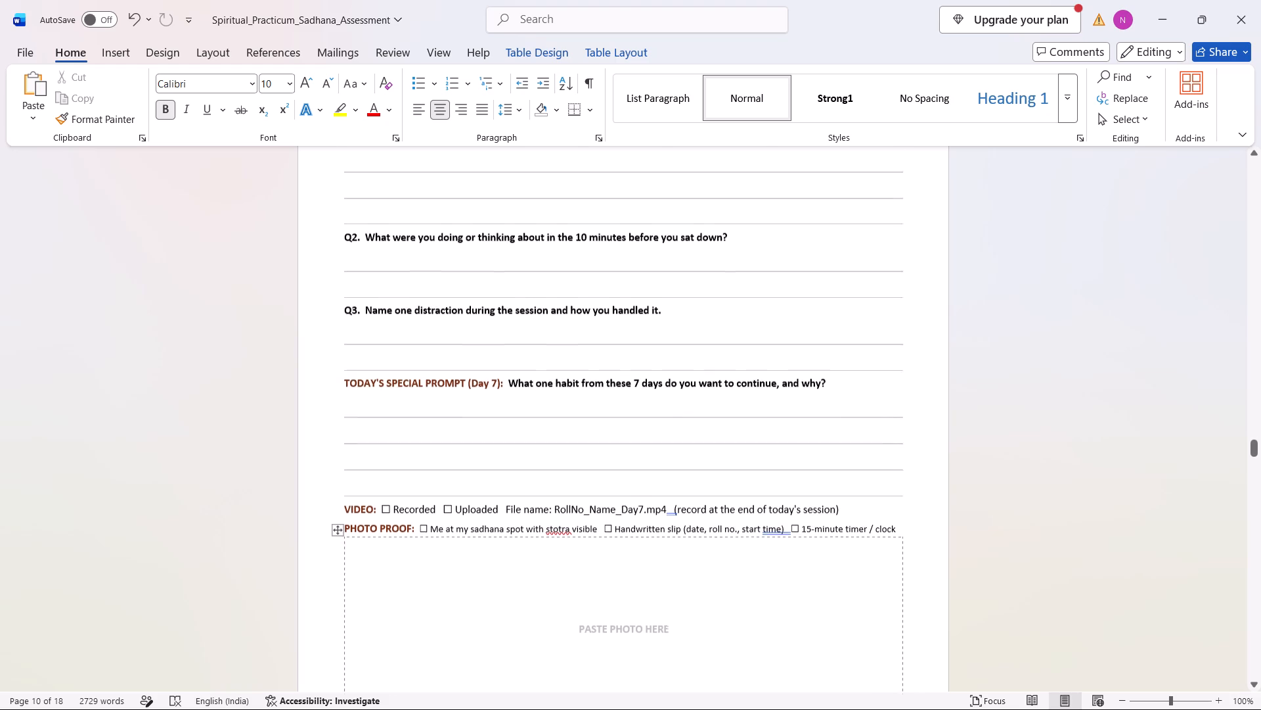
pyautogui.scroll(1, 670, 373)
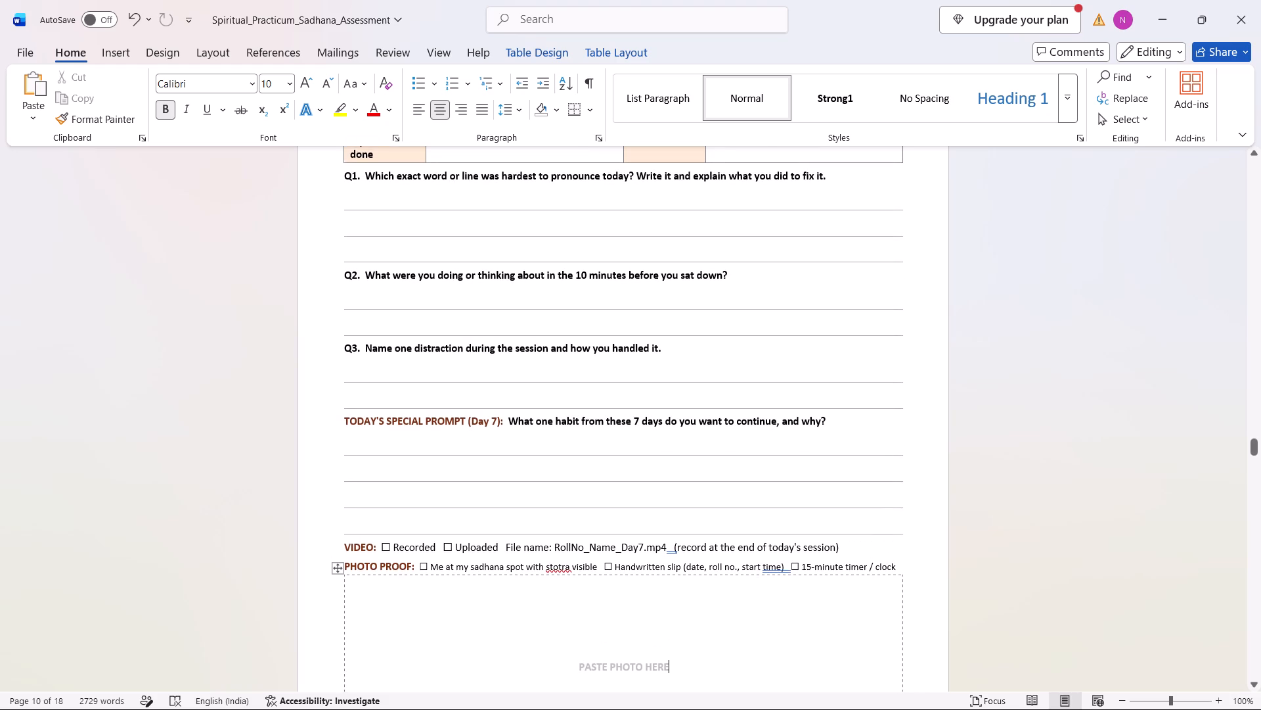
pyautogui.scroll(2, 670, 373)
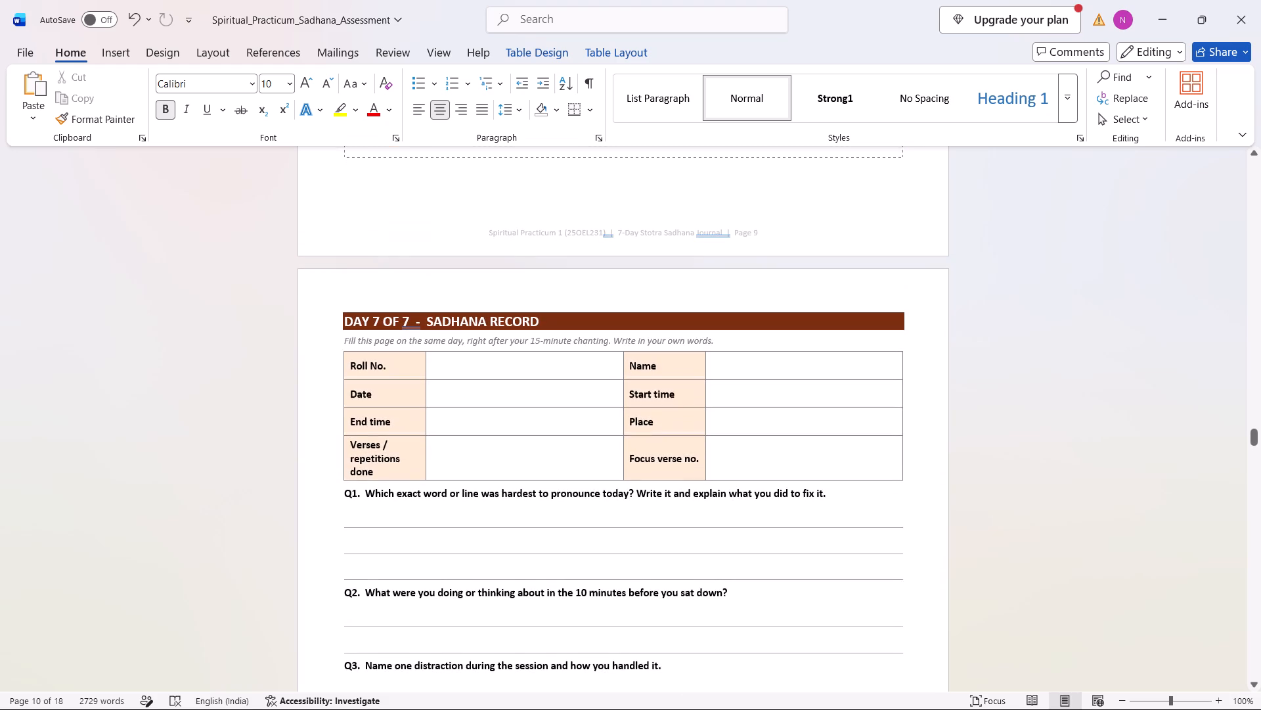
pyautogui.scroll(-5, 670, 373)
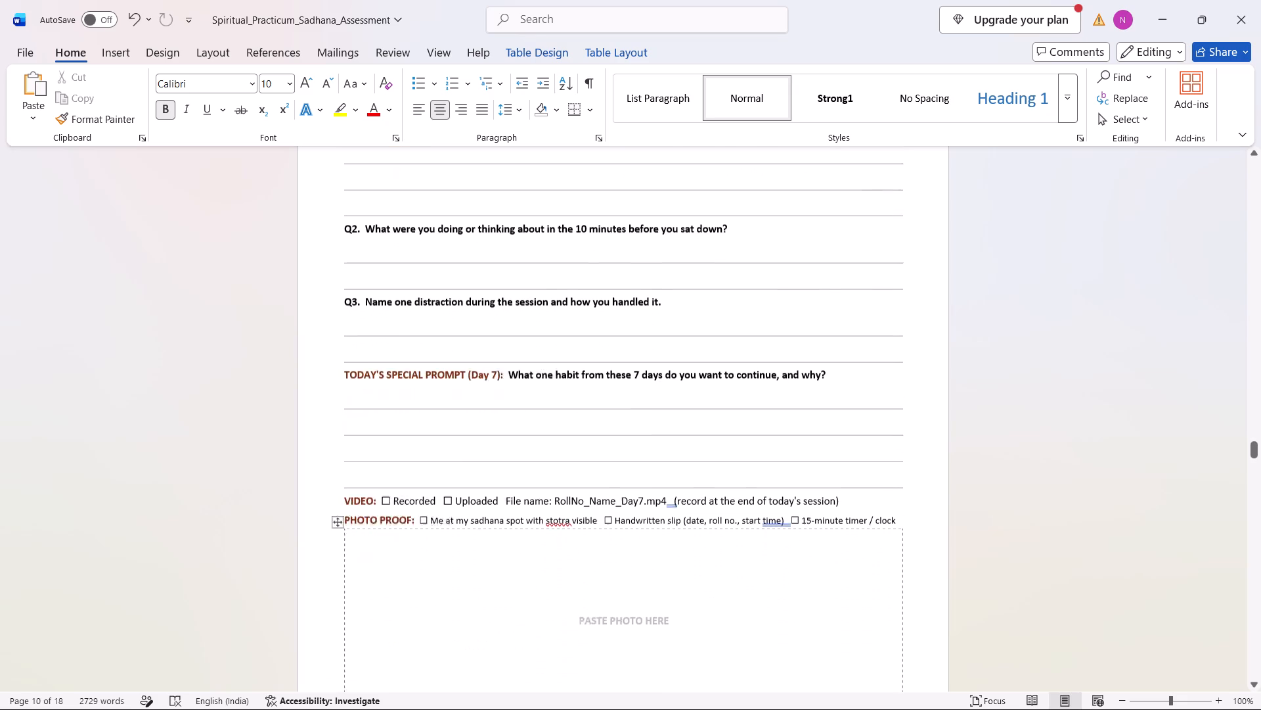
pyautogui.scroll(-1, 670, 373)
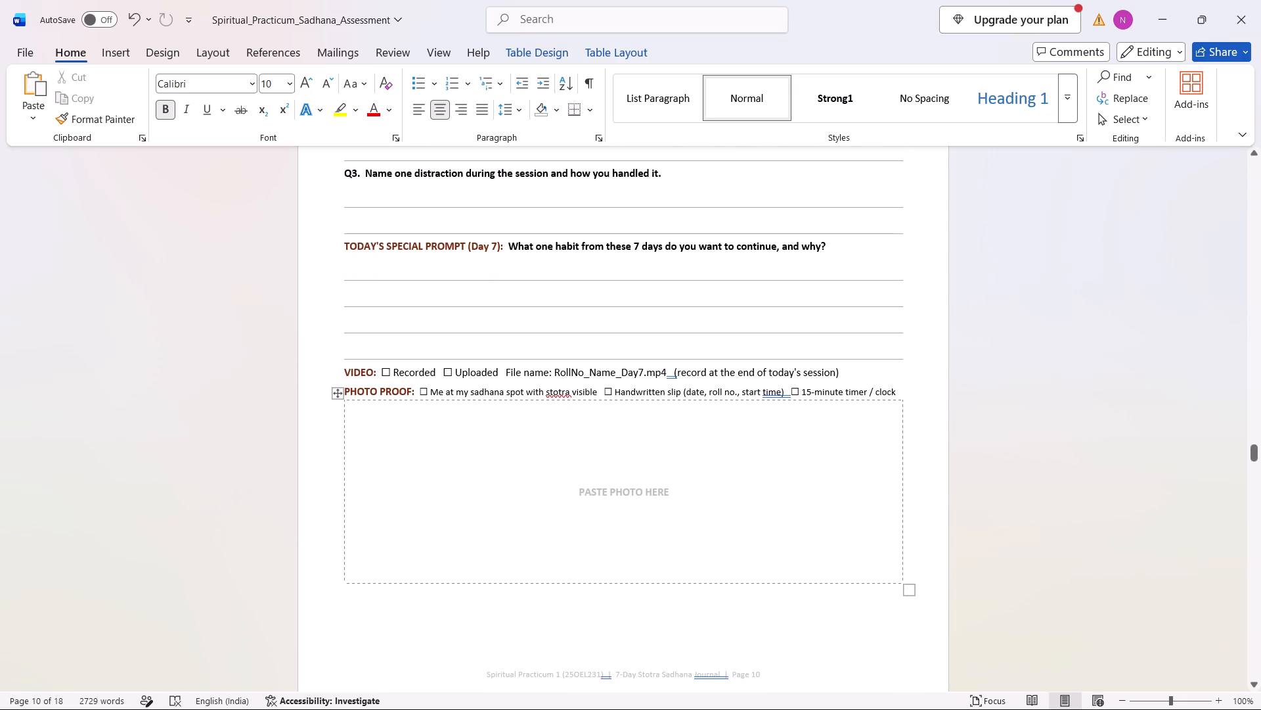
# Look through the pages after Day 7, from the Final Reflection and checklist to the committee's evaluation rubric on page 13.
pyautogui.scroll(-6, 594, 456)
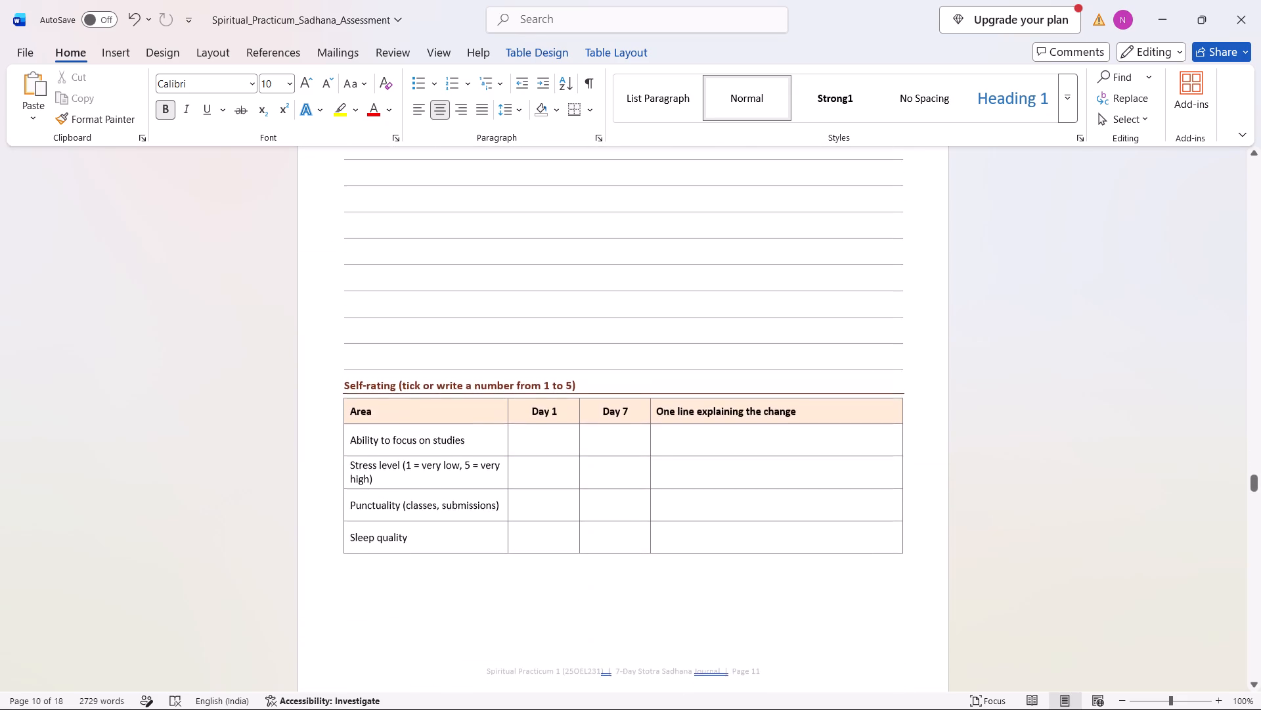
pyautogui.scroll(-4, 594, 456)
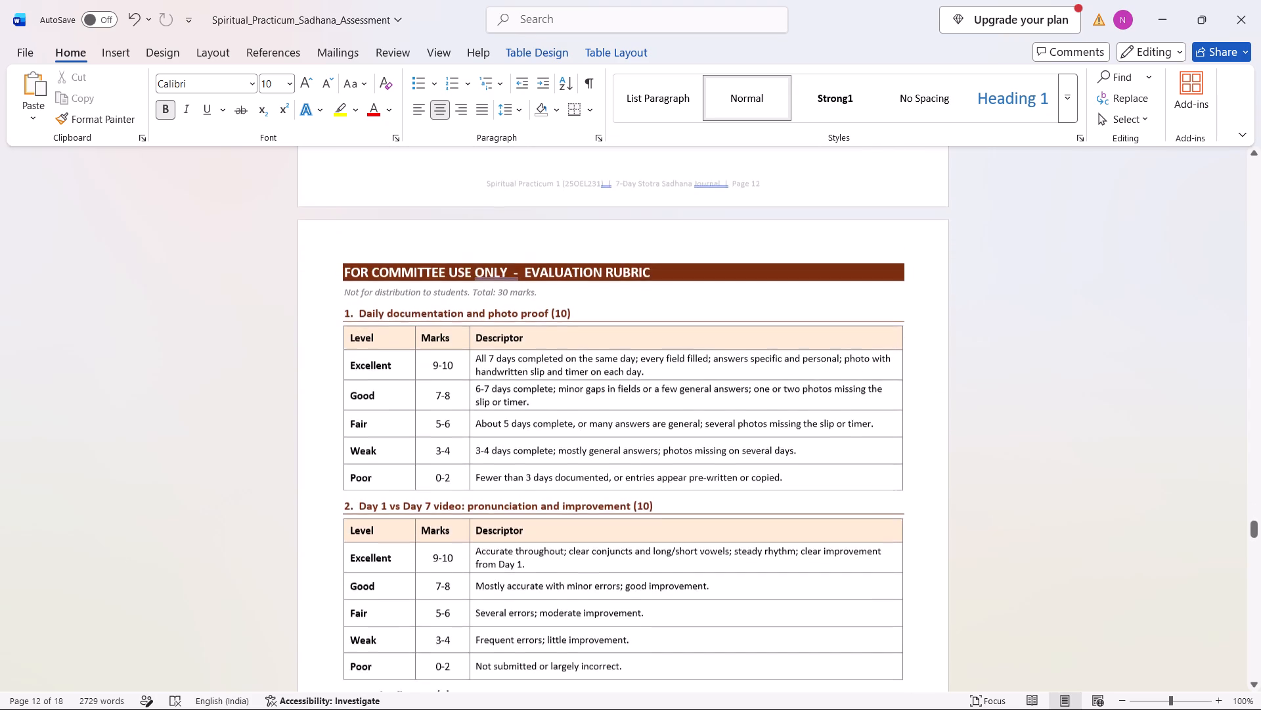
pyautogui.scroll(-2, 594, 456)
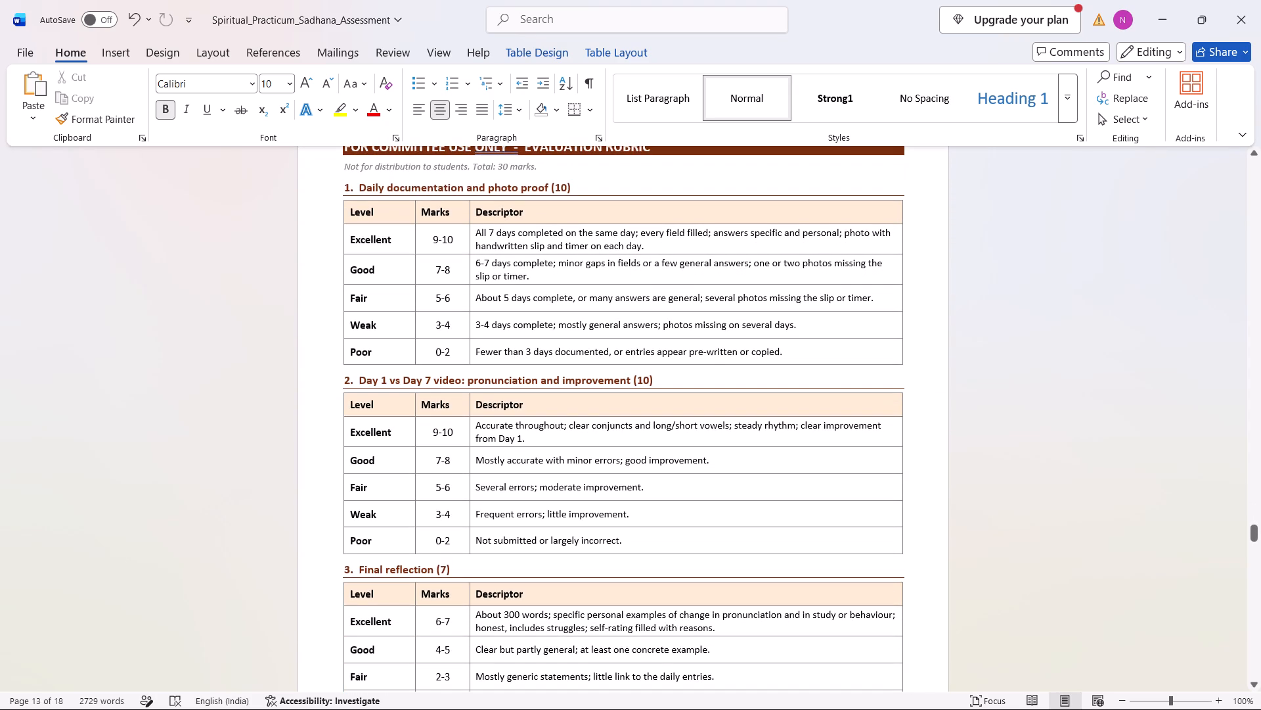
pyautogui.scroll(-3, 594, 456)
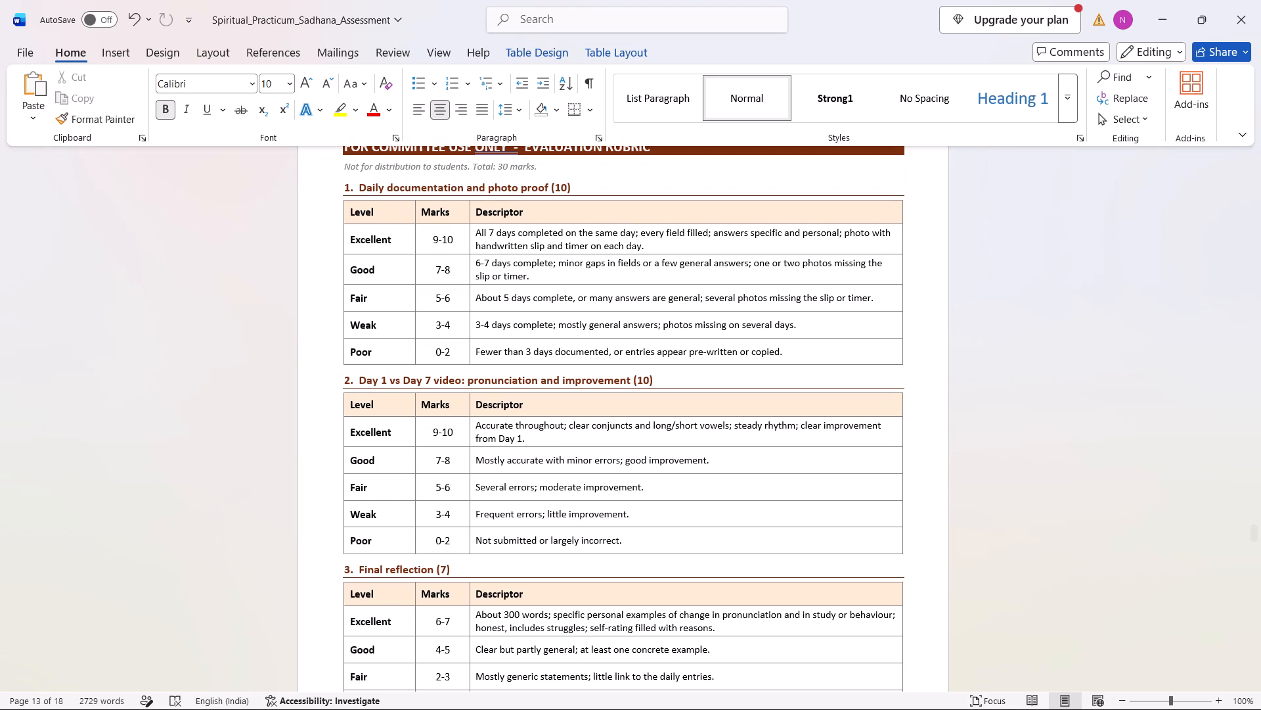
pyautogui.scroll(-5, 594, 456)
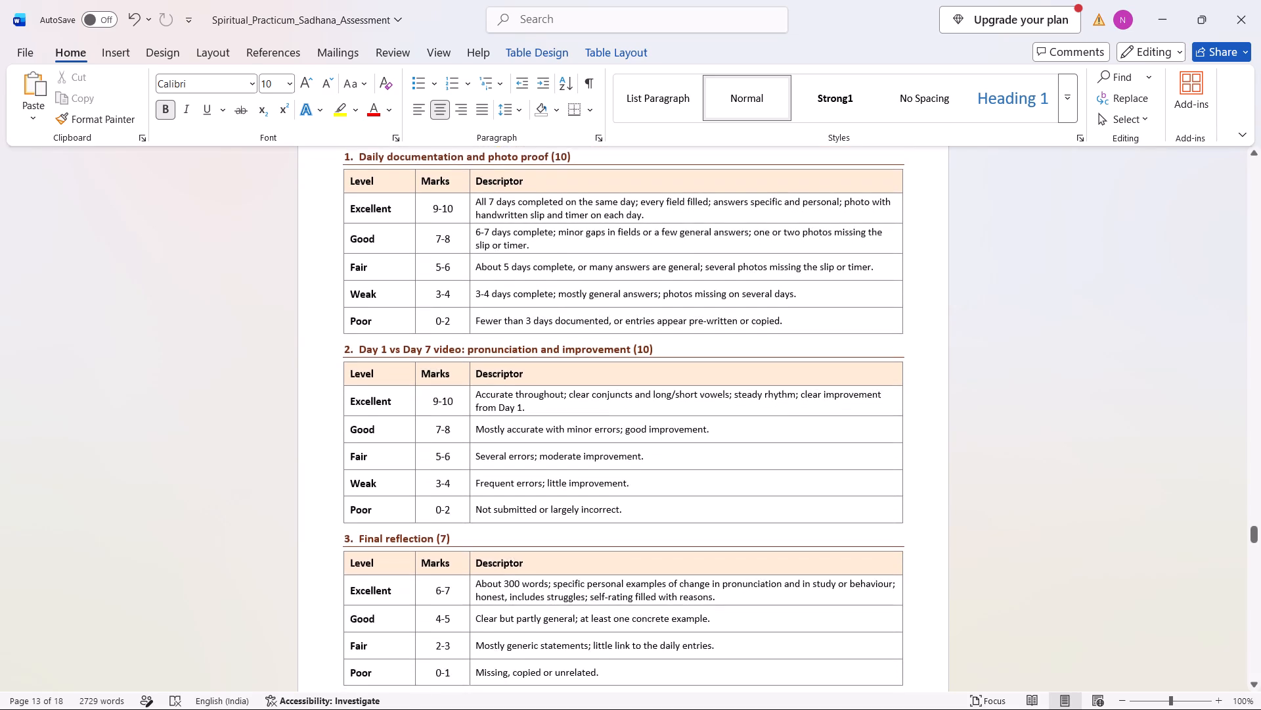
# Read through the committee's evaluation rubric on page 13, from the marking criteria tables to the Notes for evaluators.
pyautogui.scroll(-1, 594, 456)
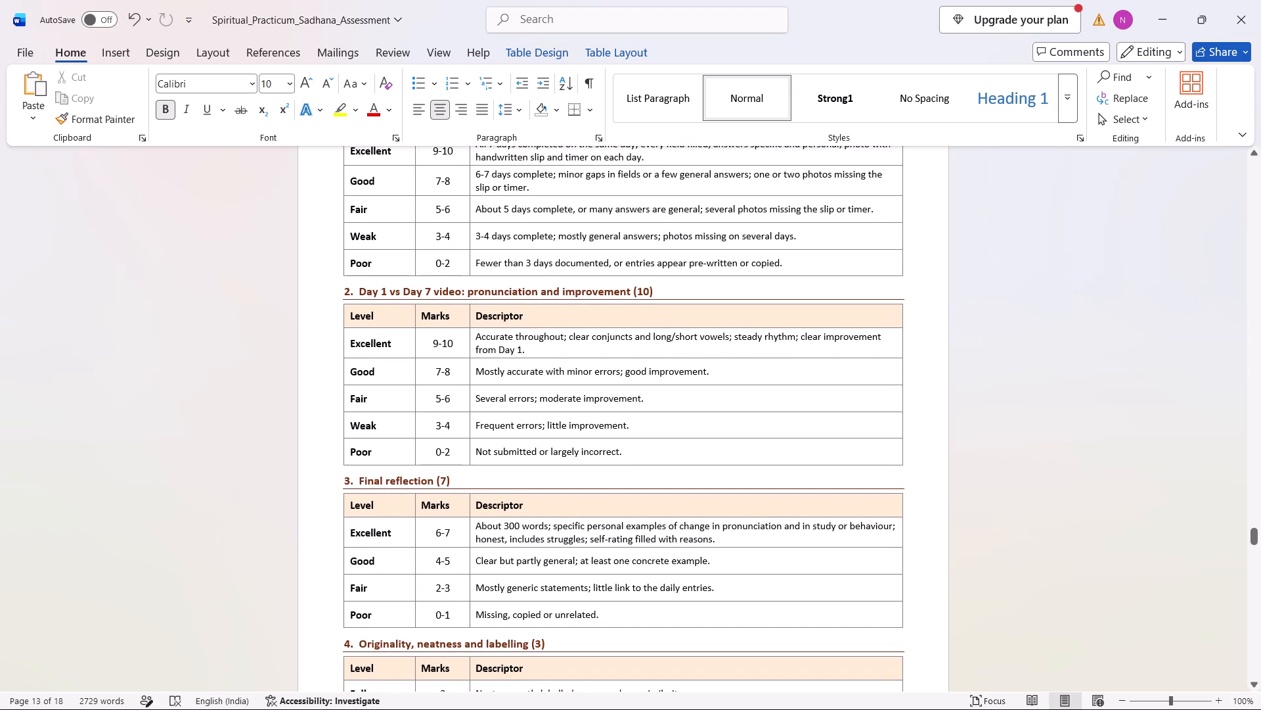
pyautogui.scroll(-1, 594, 456)
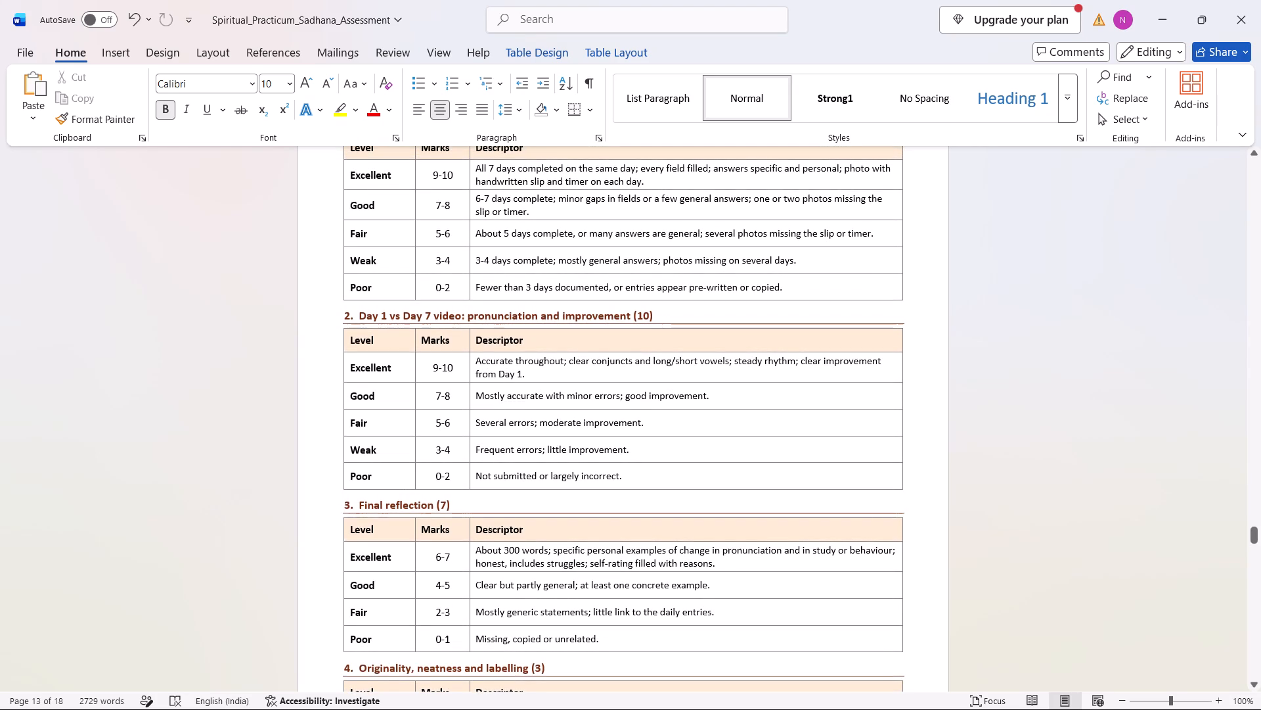
pyautogui.scroll(-3, 594, 456)
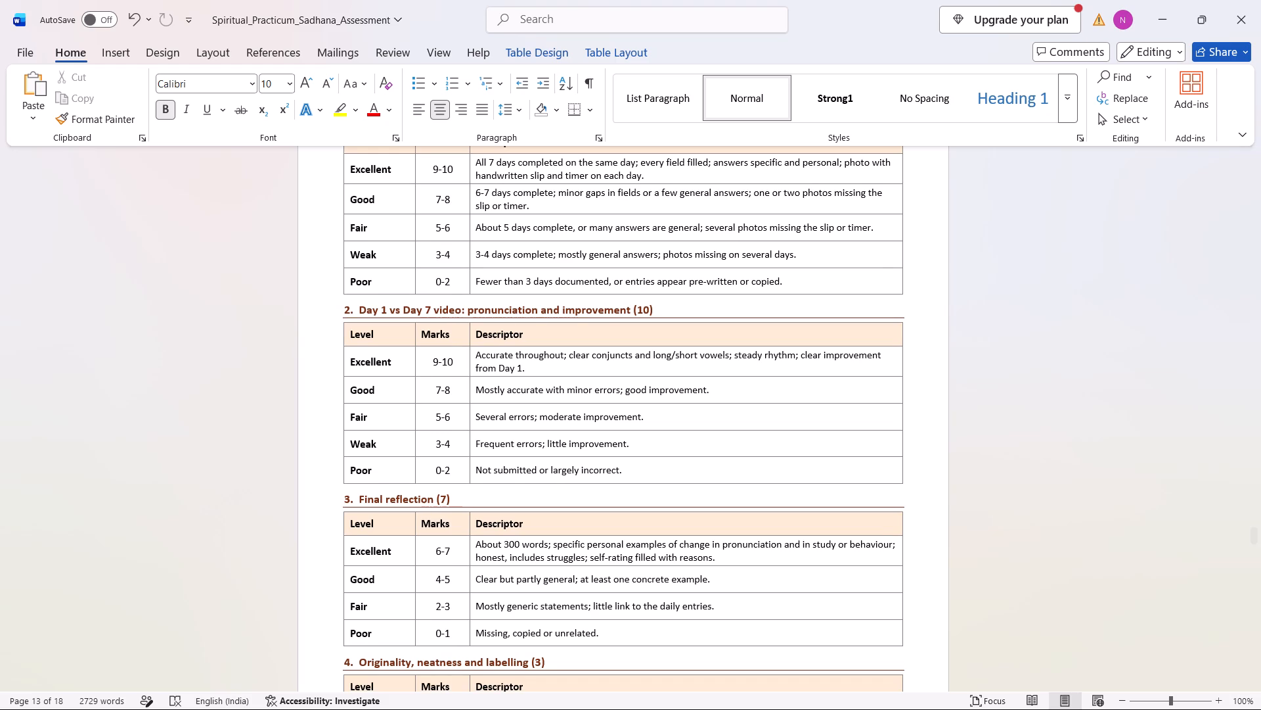
pyautogui.scroll(-1, 594, 456)
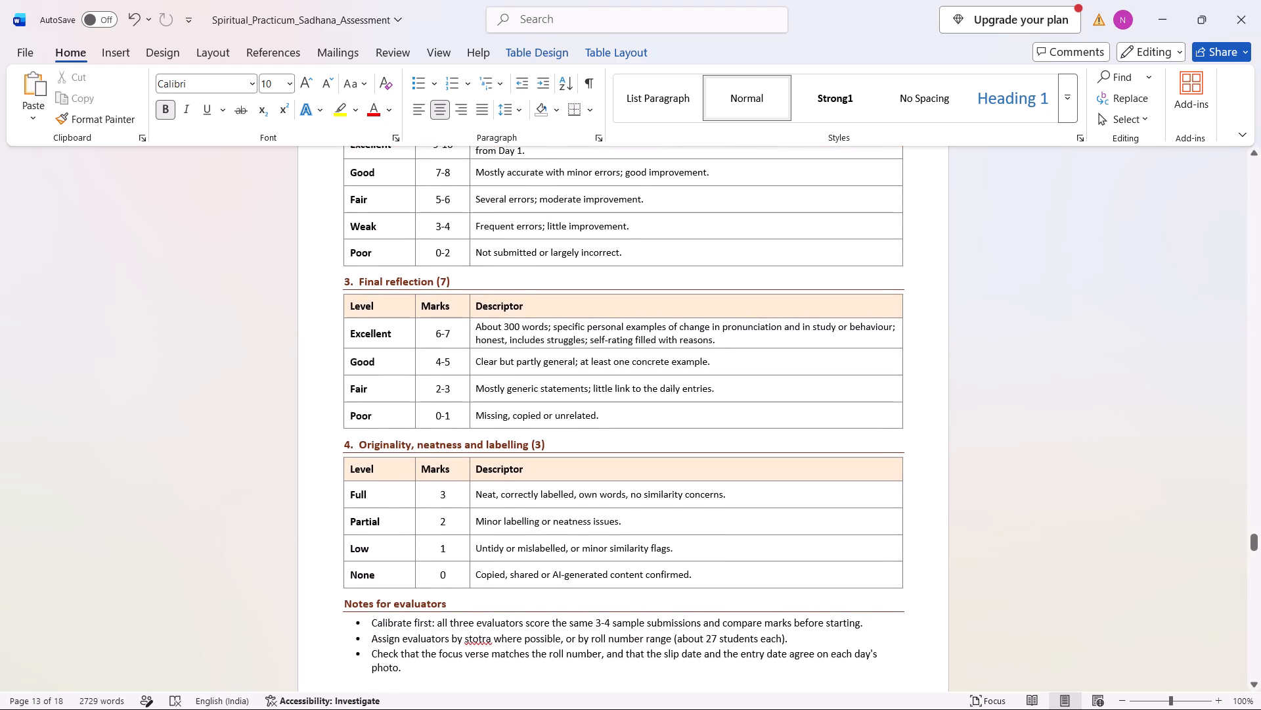
pyautogui.scroll(-4, 594, 456)
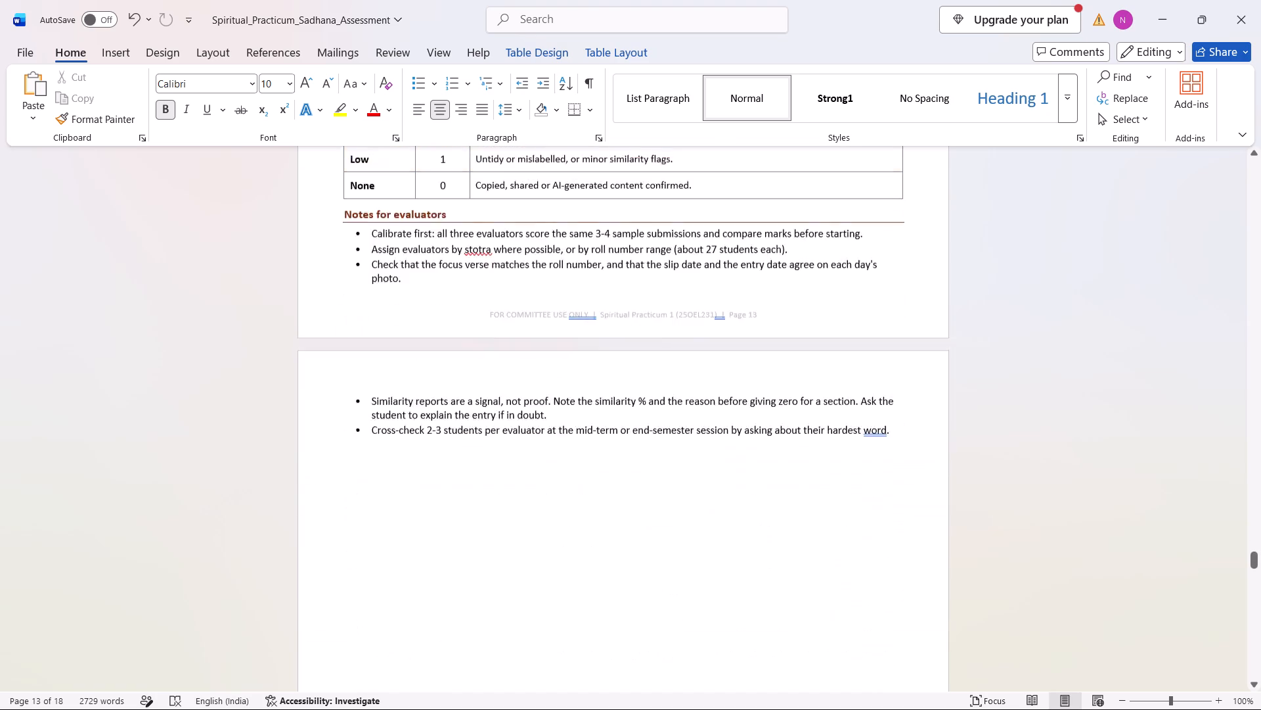
pyautogui.scroll(-1, 594, 456)
# Go back to the Day 6 record page, examine its photo proof box, and continue to the Final Reflection page.
pyautogui.scroll(9, 594, 456)
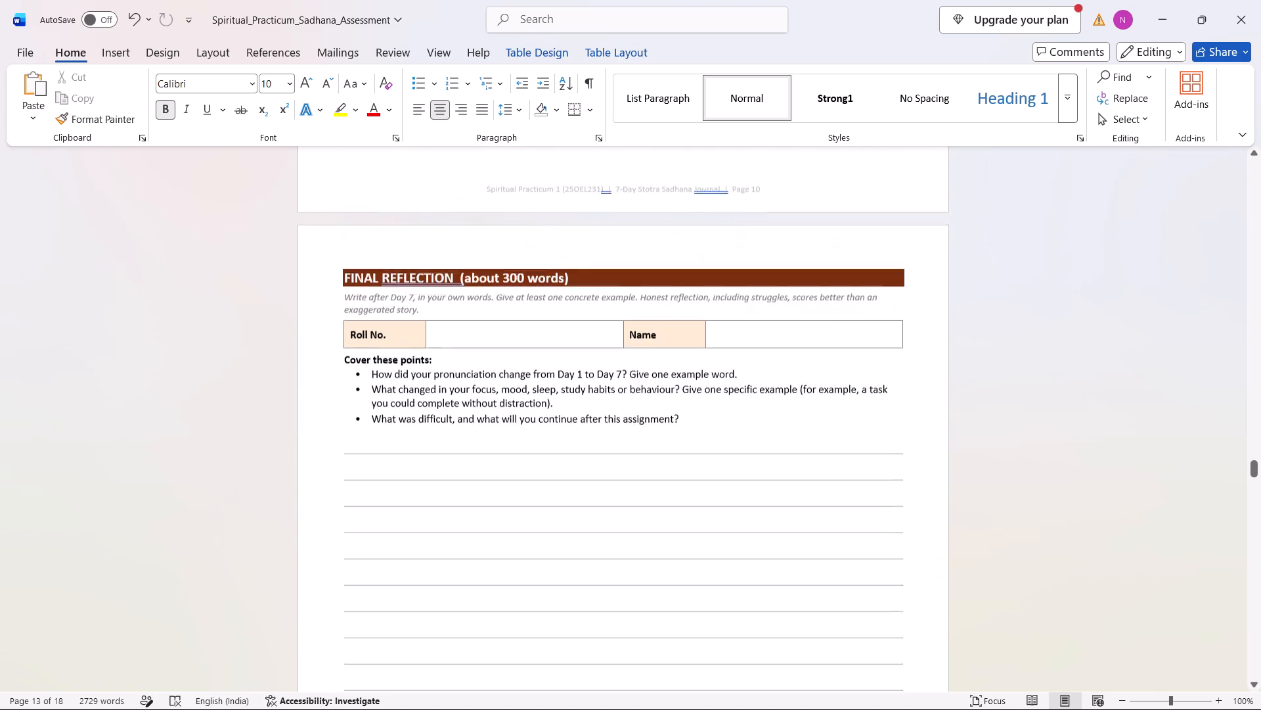
pyautogui.scroll(3, 594, 456)
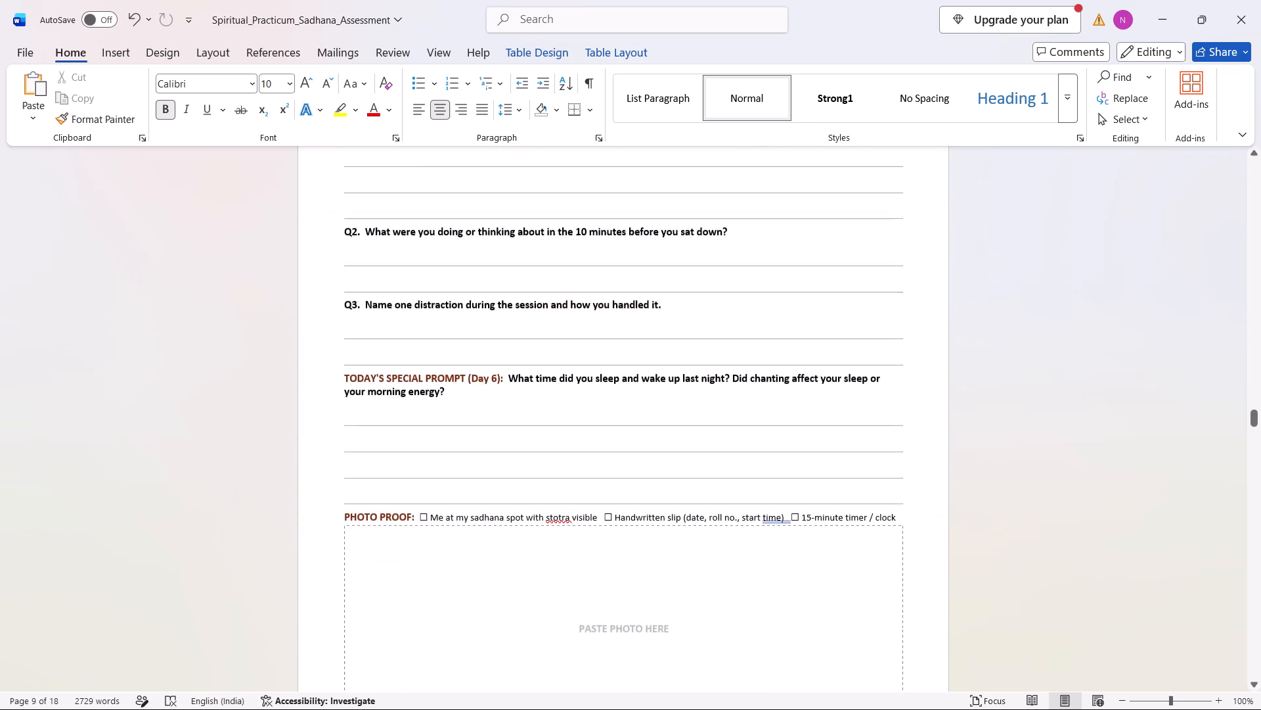
pyautogui.scroll(1, 594, 456)
pyautogui.scroll(-1, 594, 456)
pyautogui.scroll(1, 594, 456)
pyautogui.scroll(-3, 594, 456)
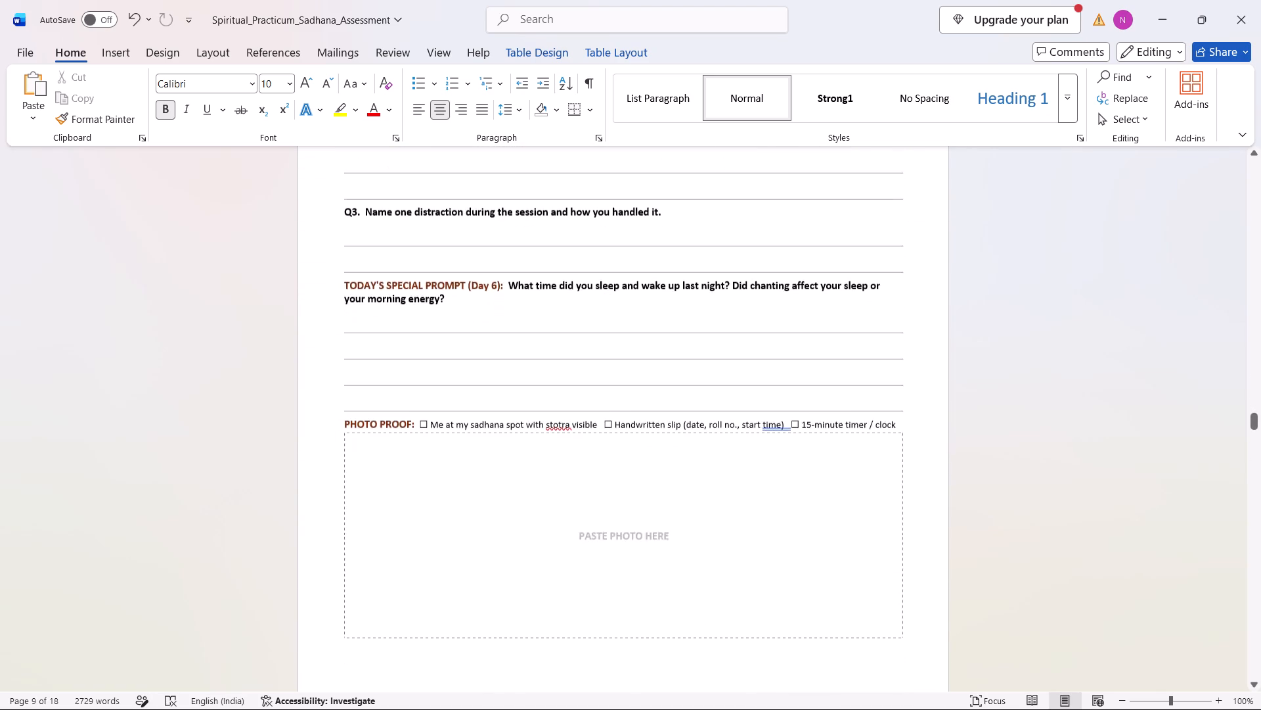
pyautogui.scroll(-4, 594, 456)
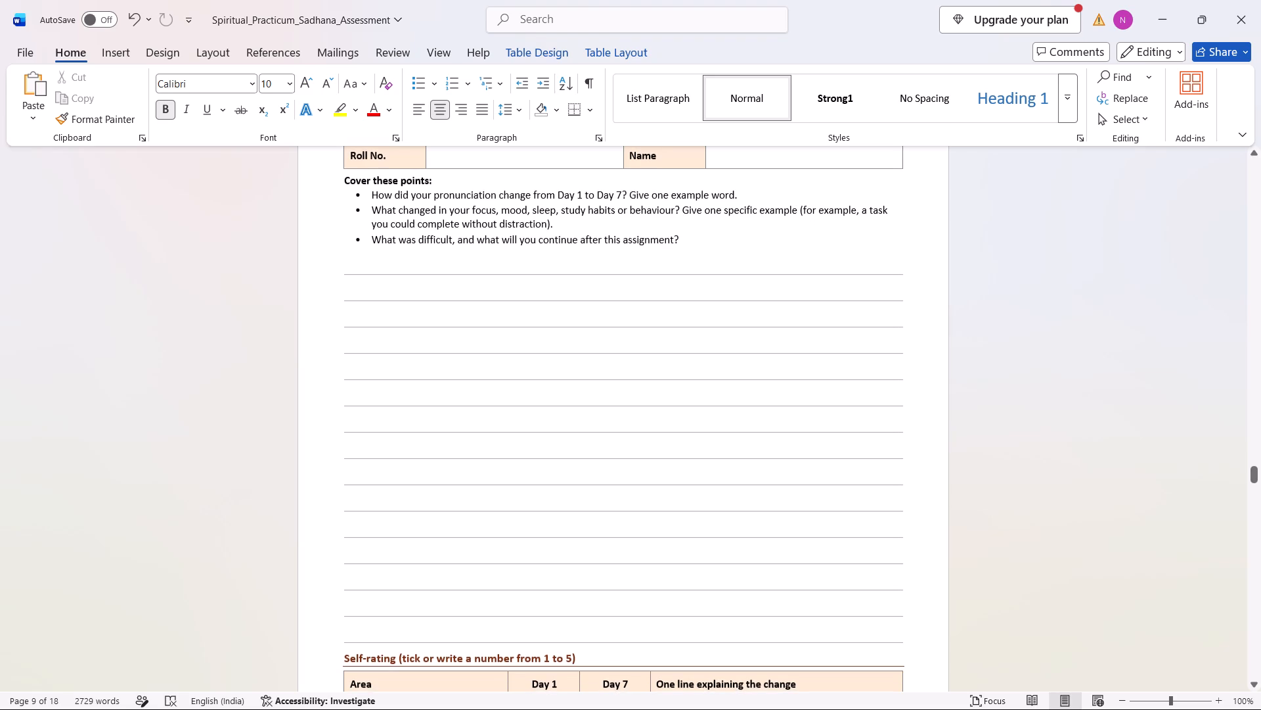
# Review the day pages backwards from the Final Reflection through Day 7 and Day 6 to the Day 2 photo proof area.
pyautogui.scroll(2, 594, 456)
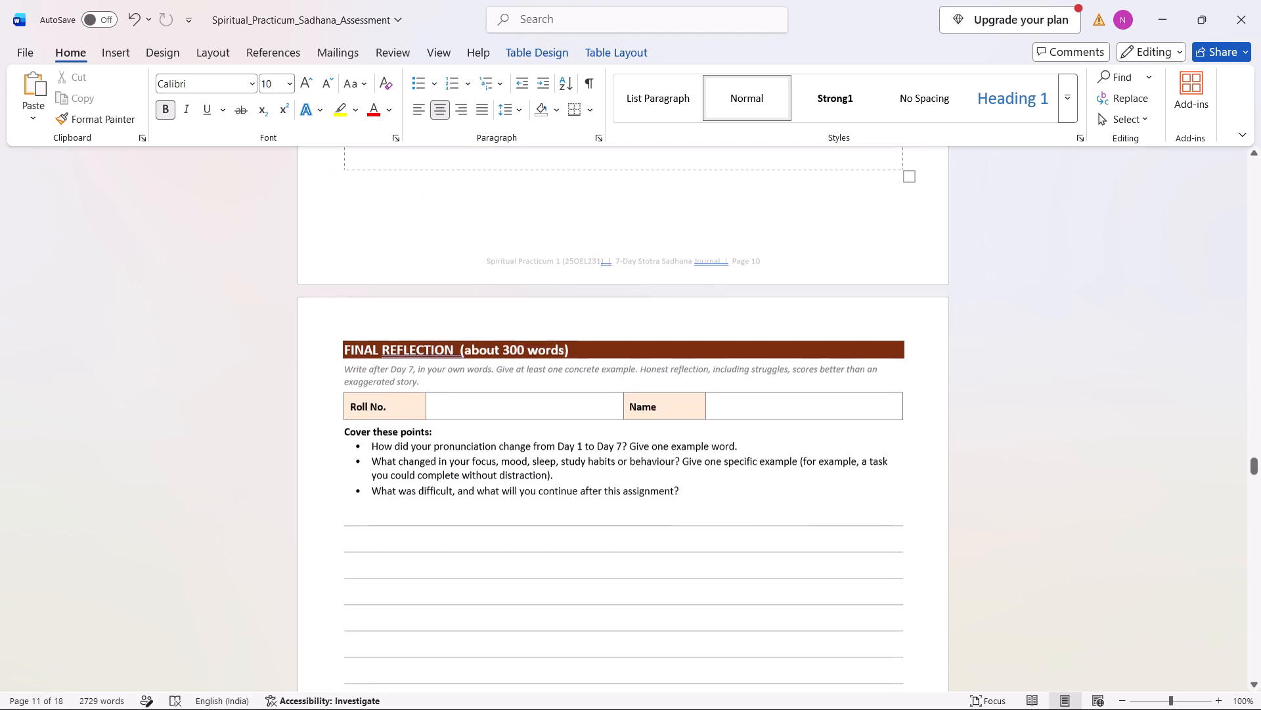
pyautogui.scroll(2, 594, 456)
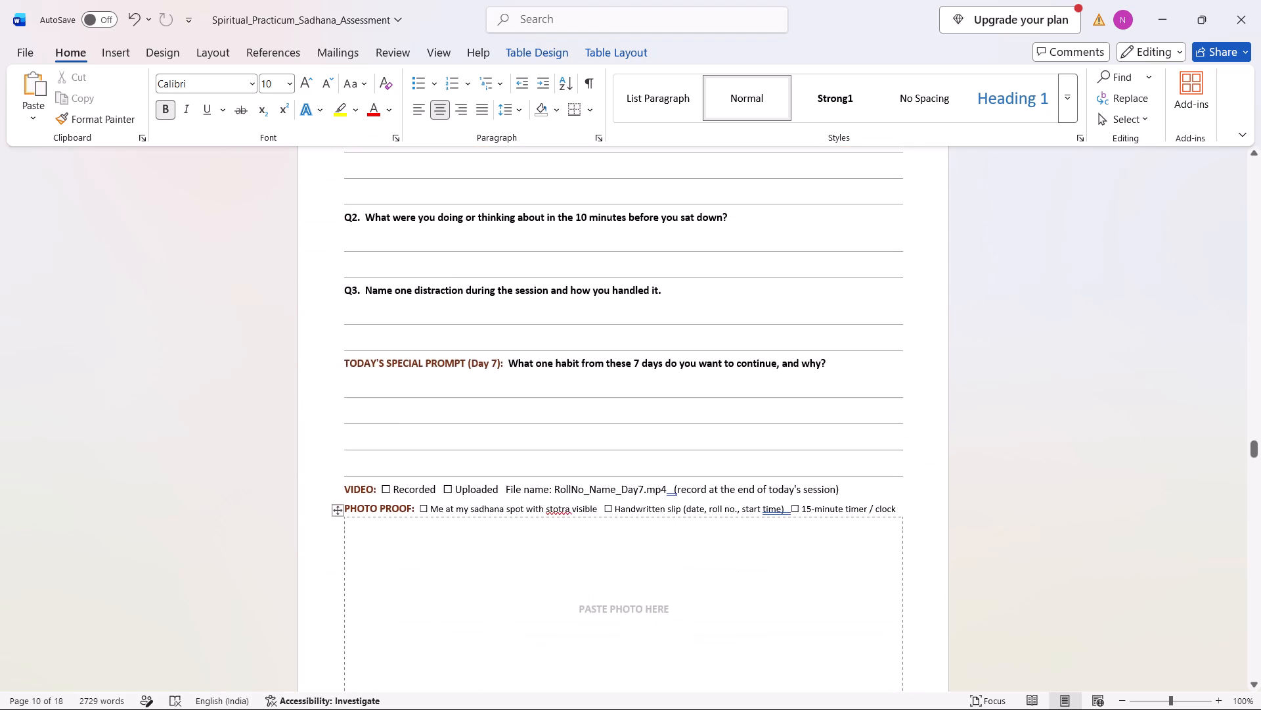
pyautogui.scroll(3, 594, 456)
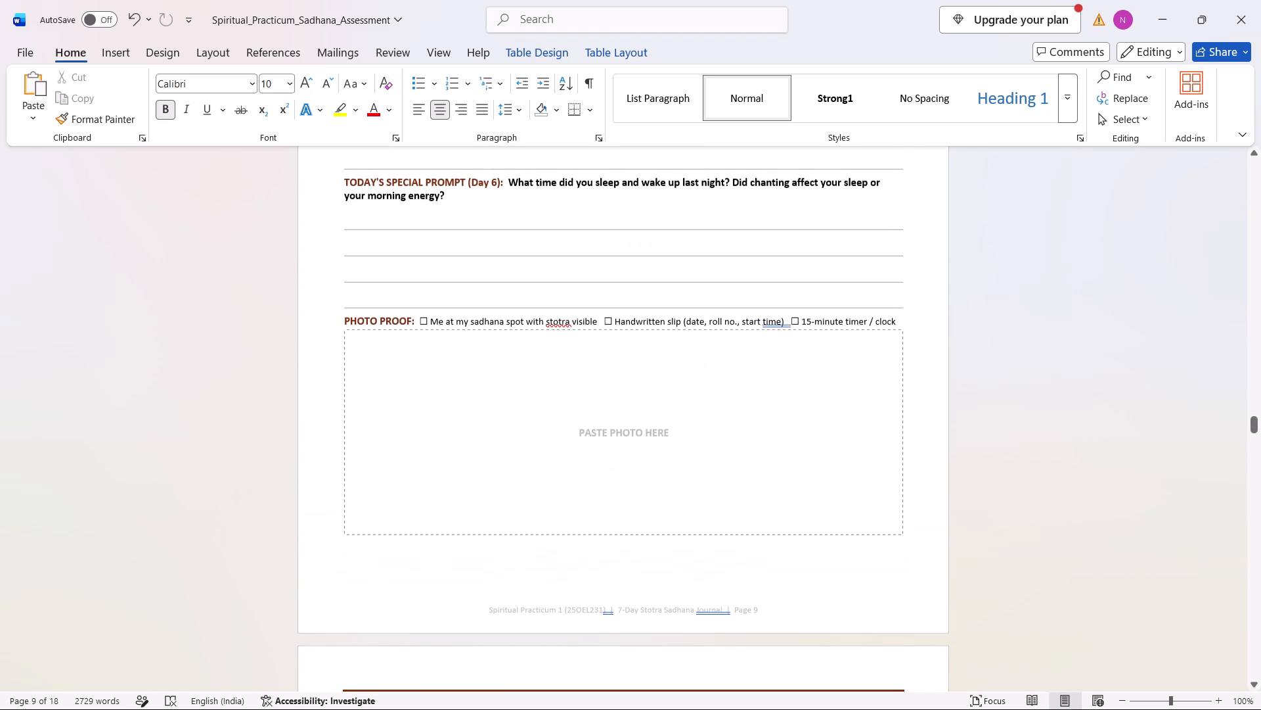
pyautogui.scroll(4, 594, 456)
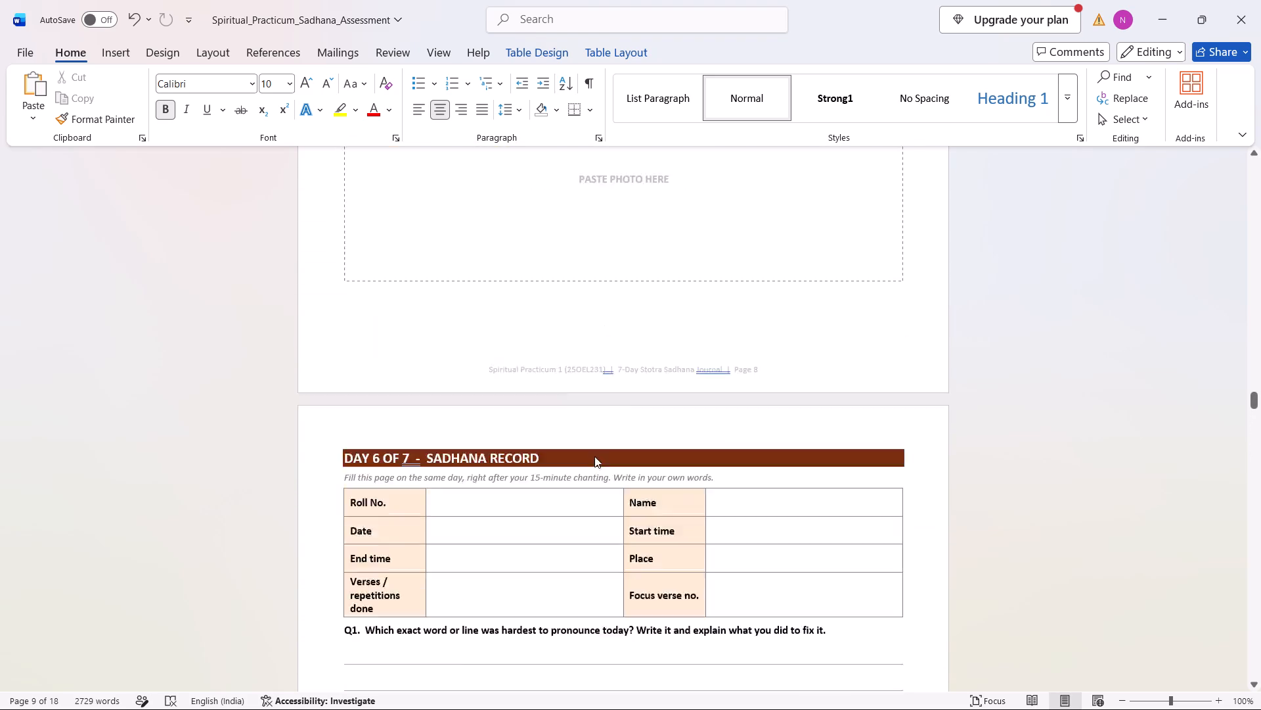
pyautogui.scroll(3, 594, 456)
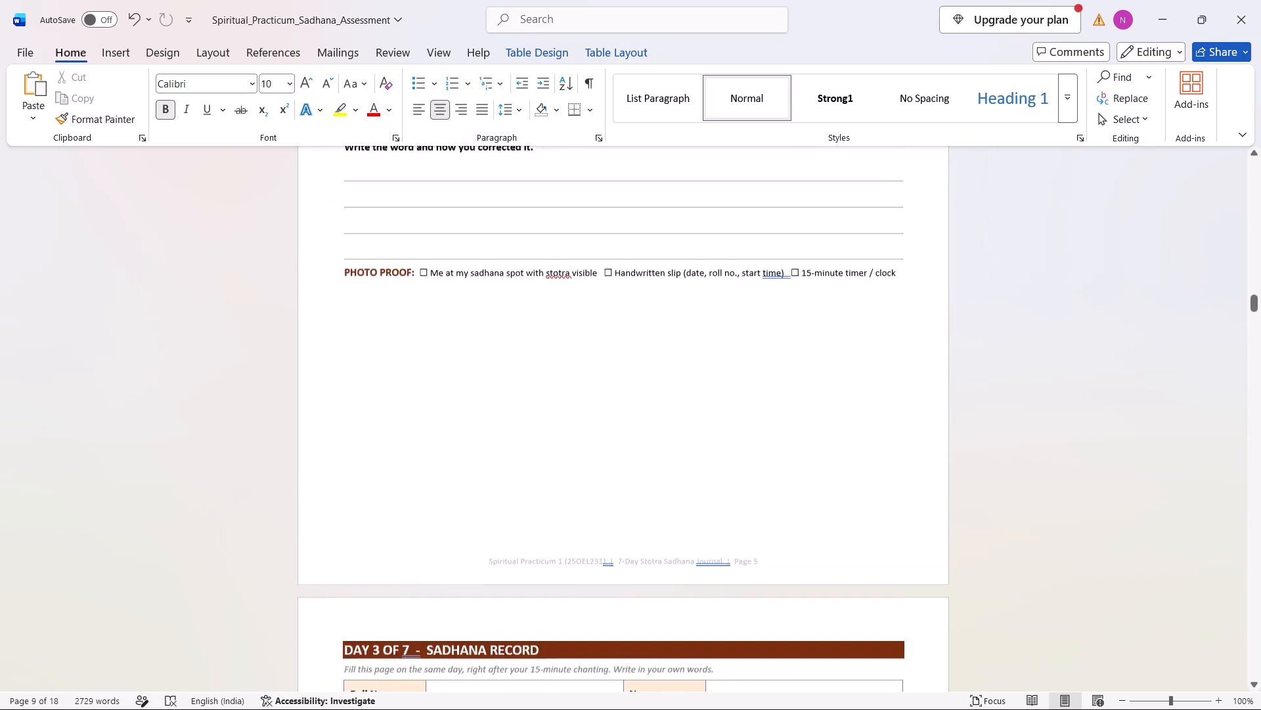
# Enlarge the Day 2 photo on page 5 proportionally, extending its upper edge to just below the PHOTO PROOF line.
pyautogui.scroll(1, 594, 456)
pyautogui.scroll(-7, 594, 456)
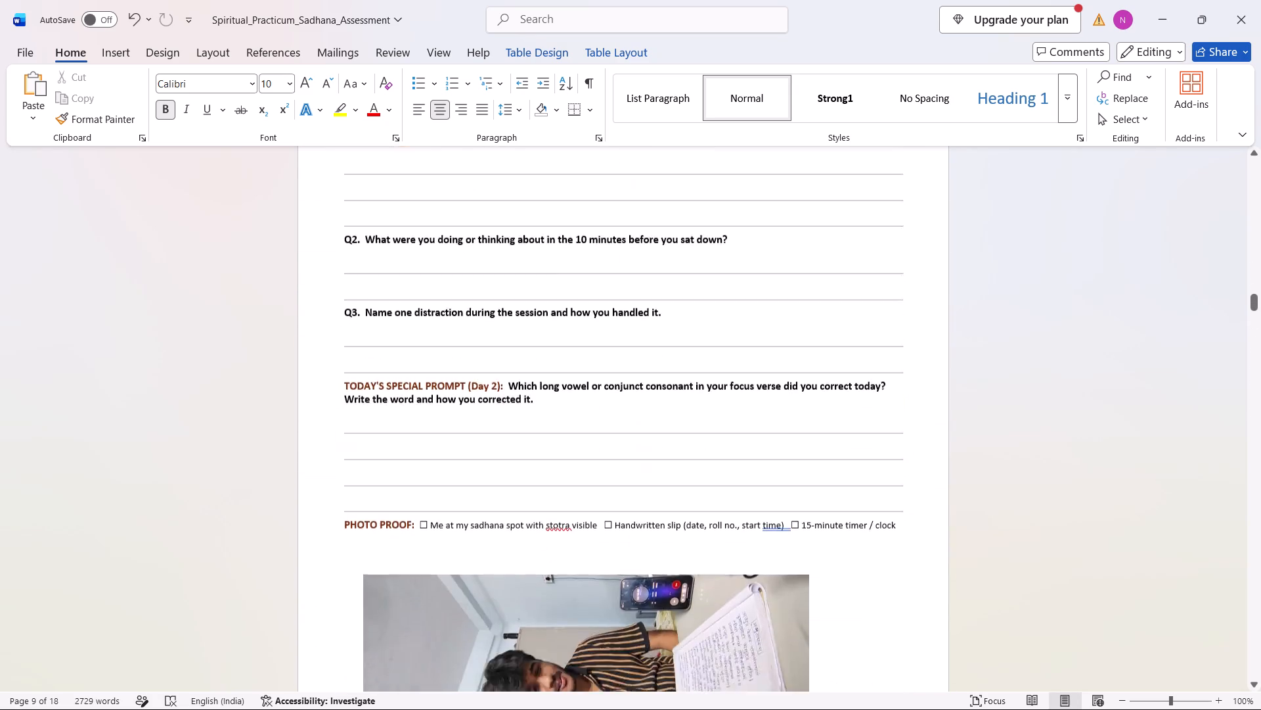
pyautogui.scroll(-3, 594, 456)
pyautogui.scroll(2, 594, 456)
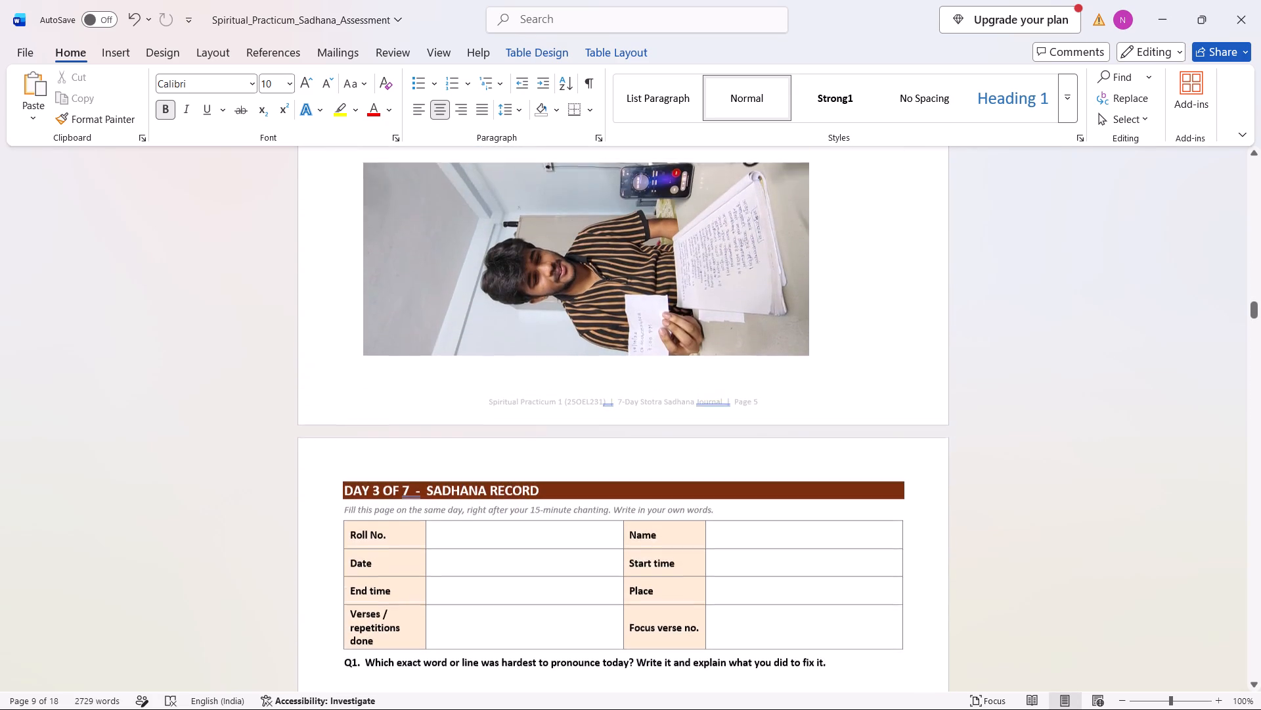
pyautogui.scroll(2, 594, 456)
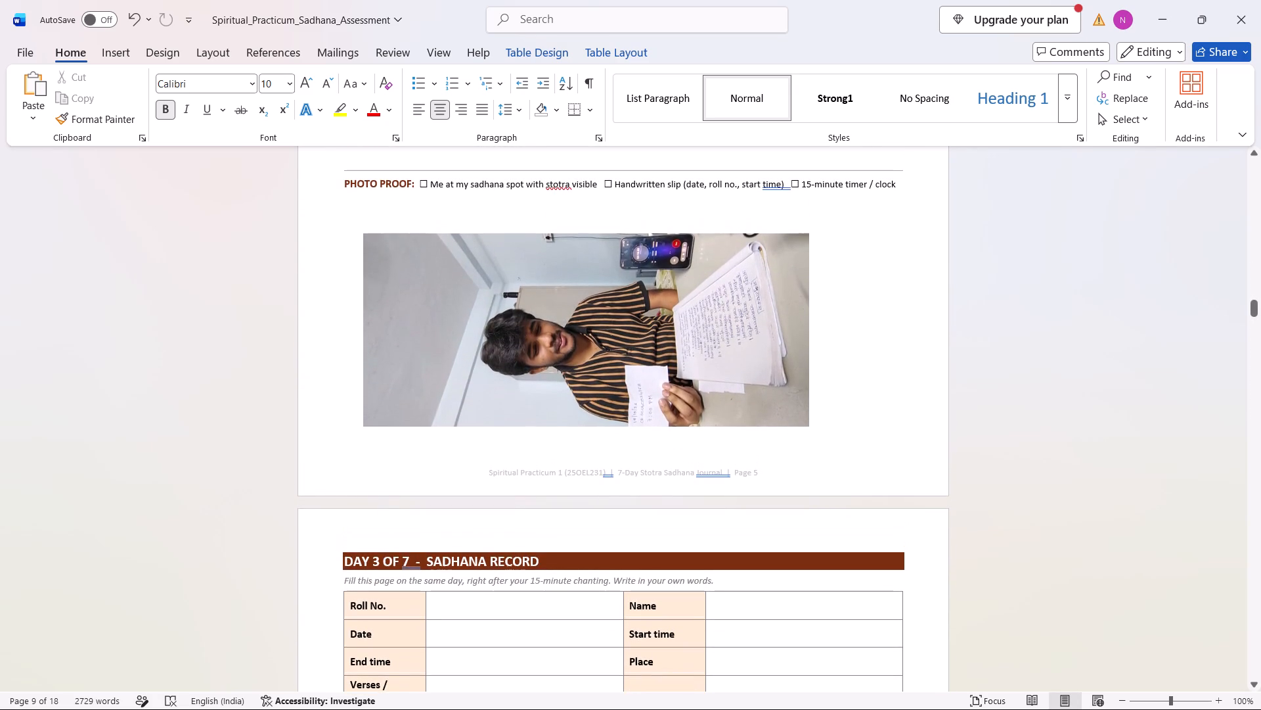
pyautogui.scroll(1, 652, 437)
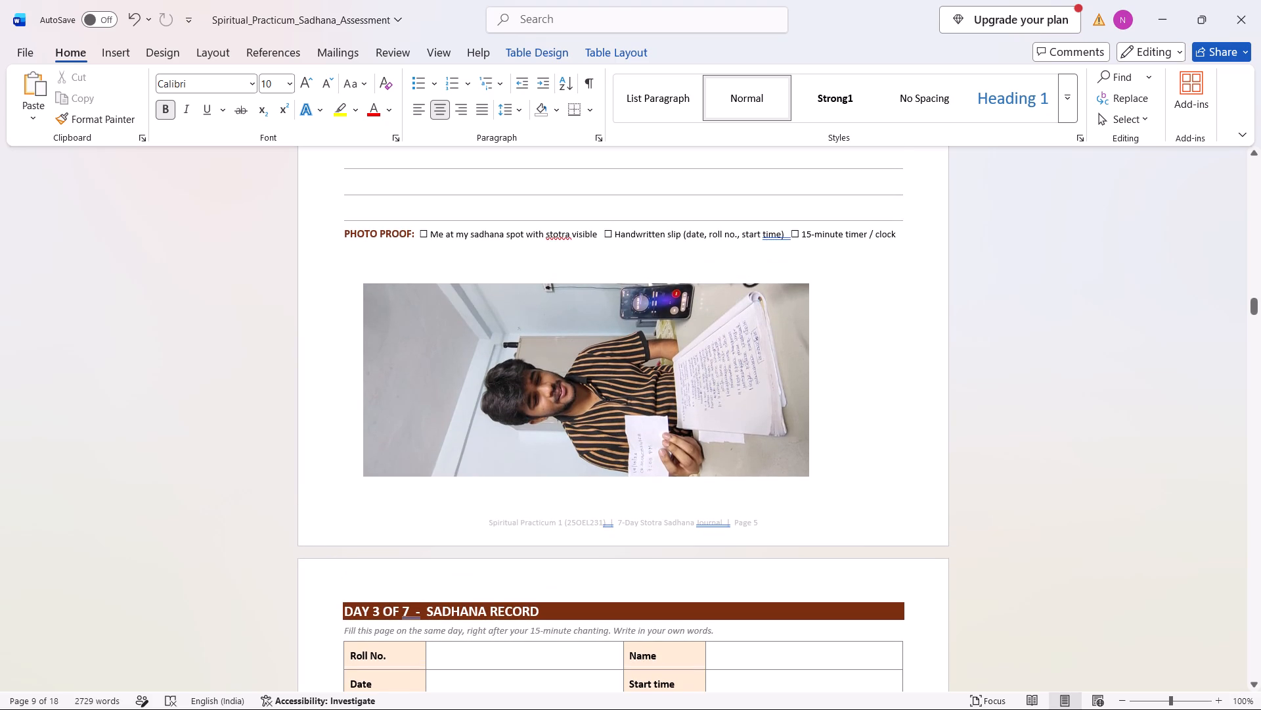
pyautogui.click(750, 383)
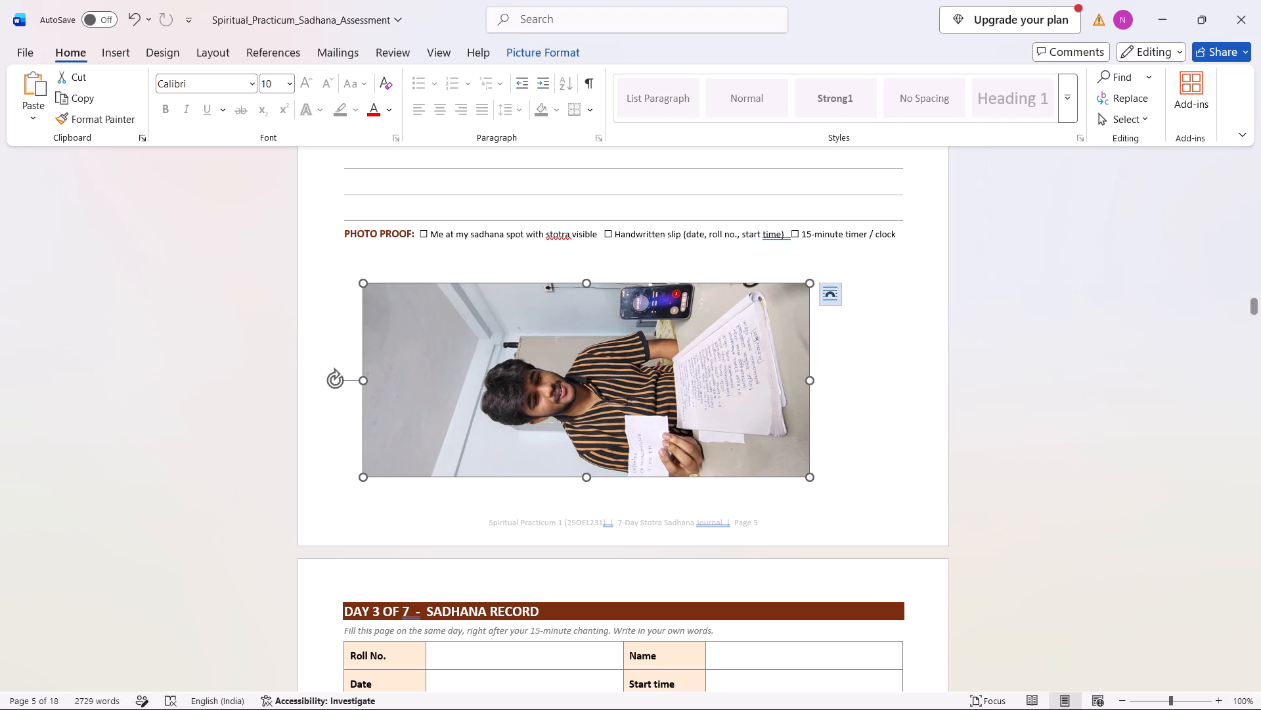
pyautogui.moveTo(810, 287); pyautogui.dragTo(822, 265)
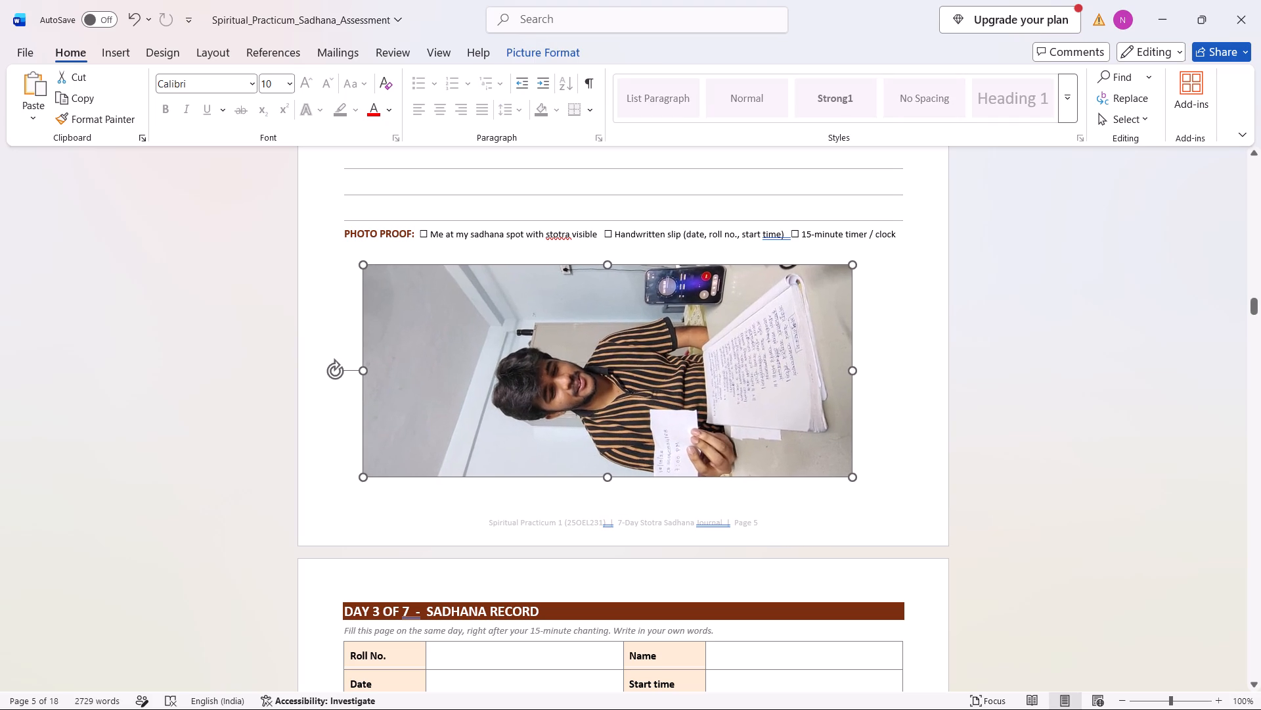
pyautogui.moveTo(822, 265); pyautogui.dragTo(755, 268)
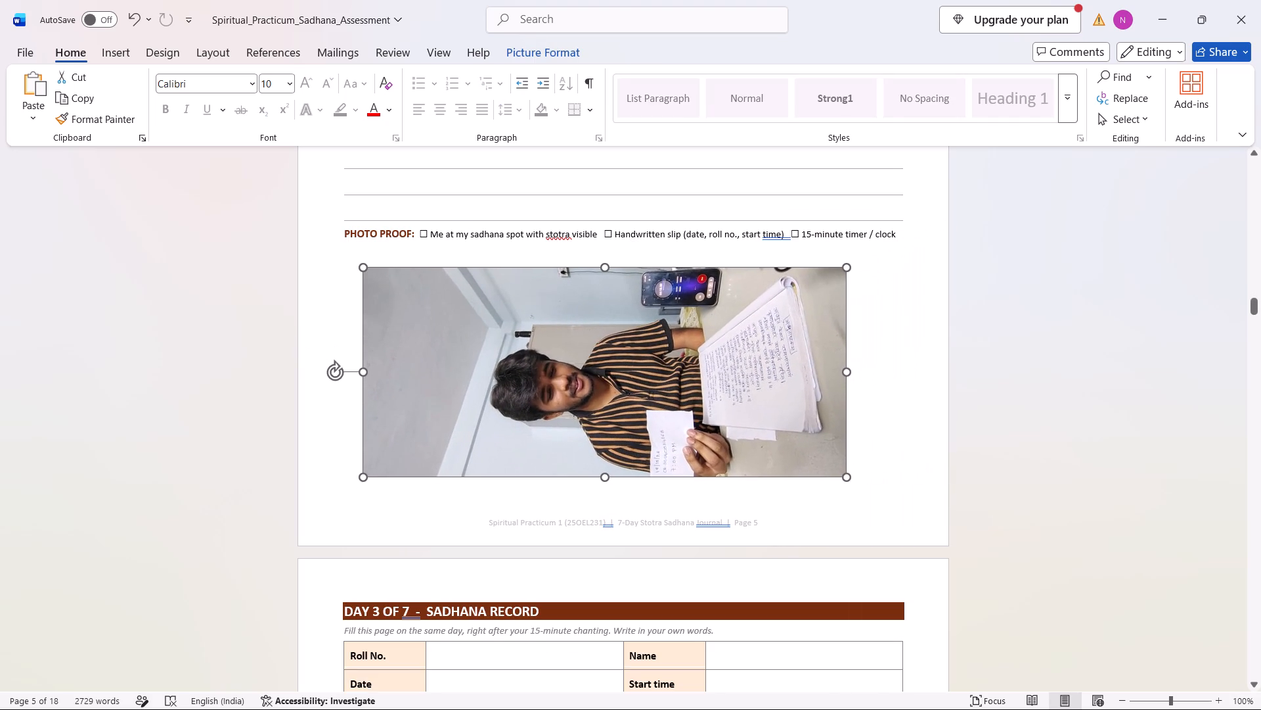
pyautogui.moveTo(755, 268); pyautogui.dragTo(761, 266)
pyautogui.click(872, 325)
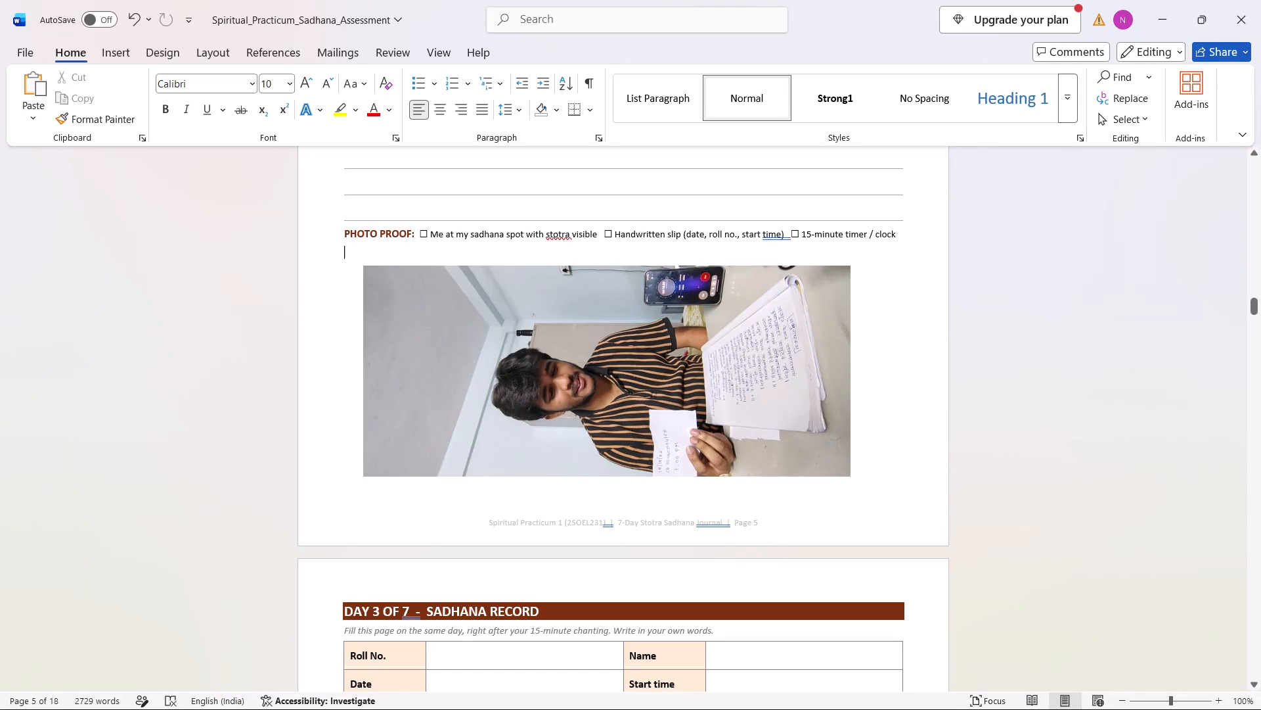
pyautogui.doubleClick(826, 359)
pyautogui.click(870, 370)
# Enlarge the Day 2 photo slightly further from its upper outer corner, keeping it within the page's photo proof area.
pyautogui.scroll(2, 870, 370)
pyautogui.scroll(-3, 870, 370)
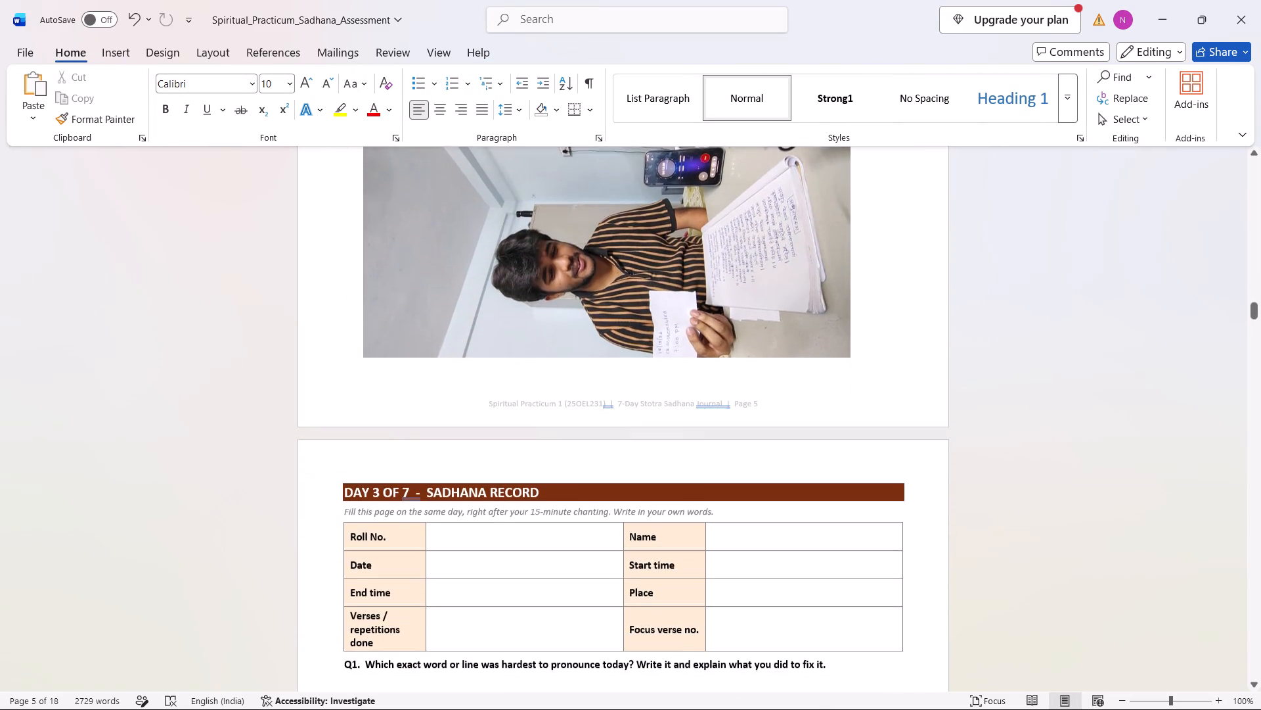
pyautogui.scroll(1, 870, 370)
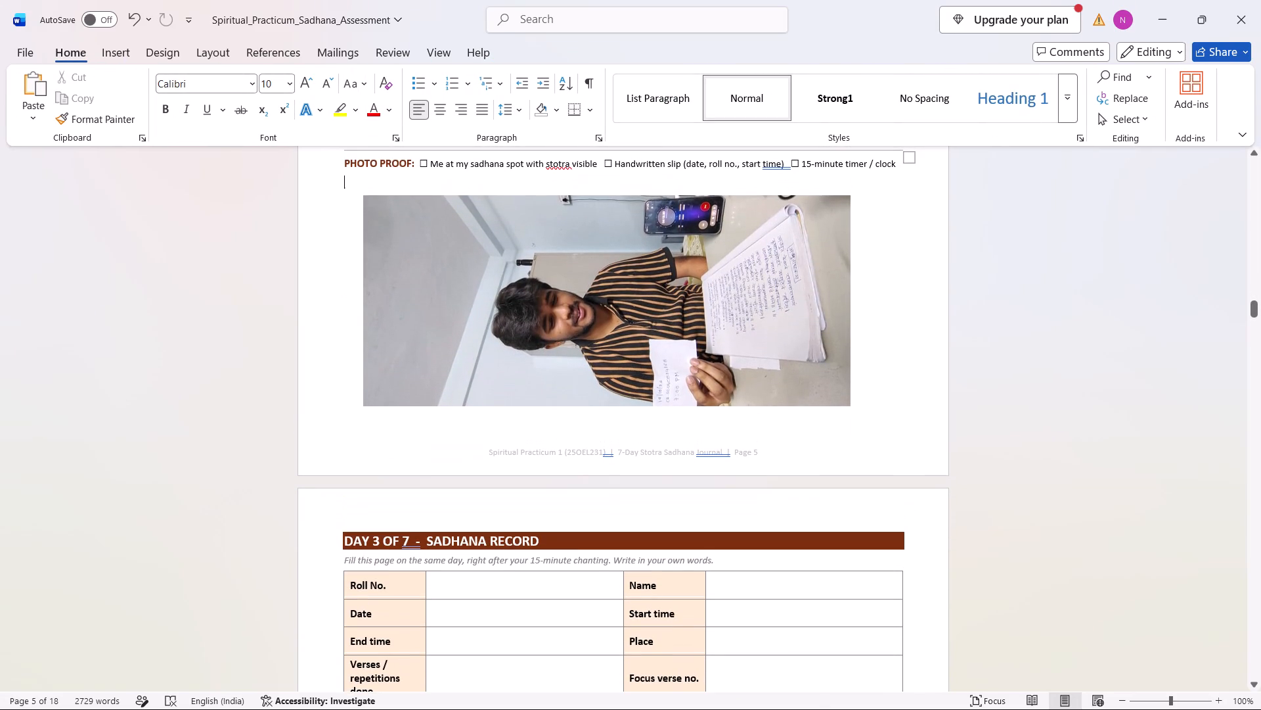
pyautogui.click(757, 344)
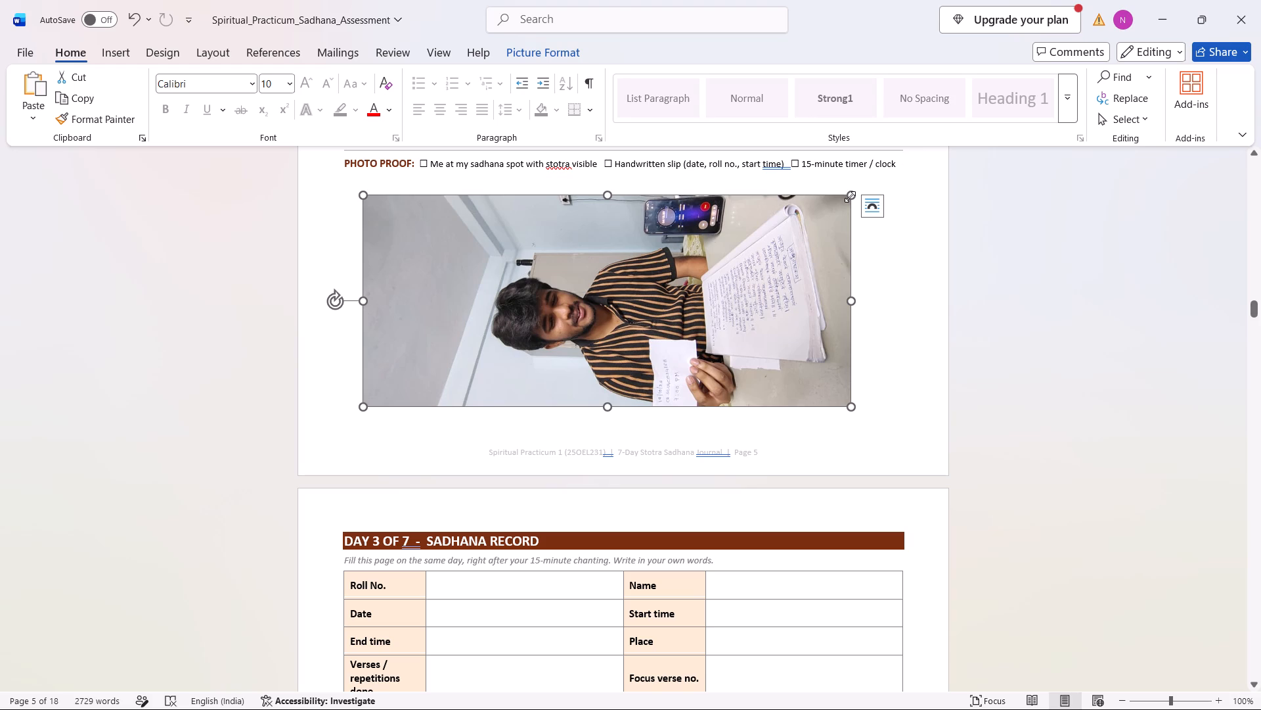
pyautogui.moveTo(850, 197); pyautogui.dragTo(856, 198)
pyautogui.click(879, 290)
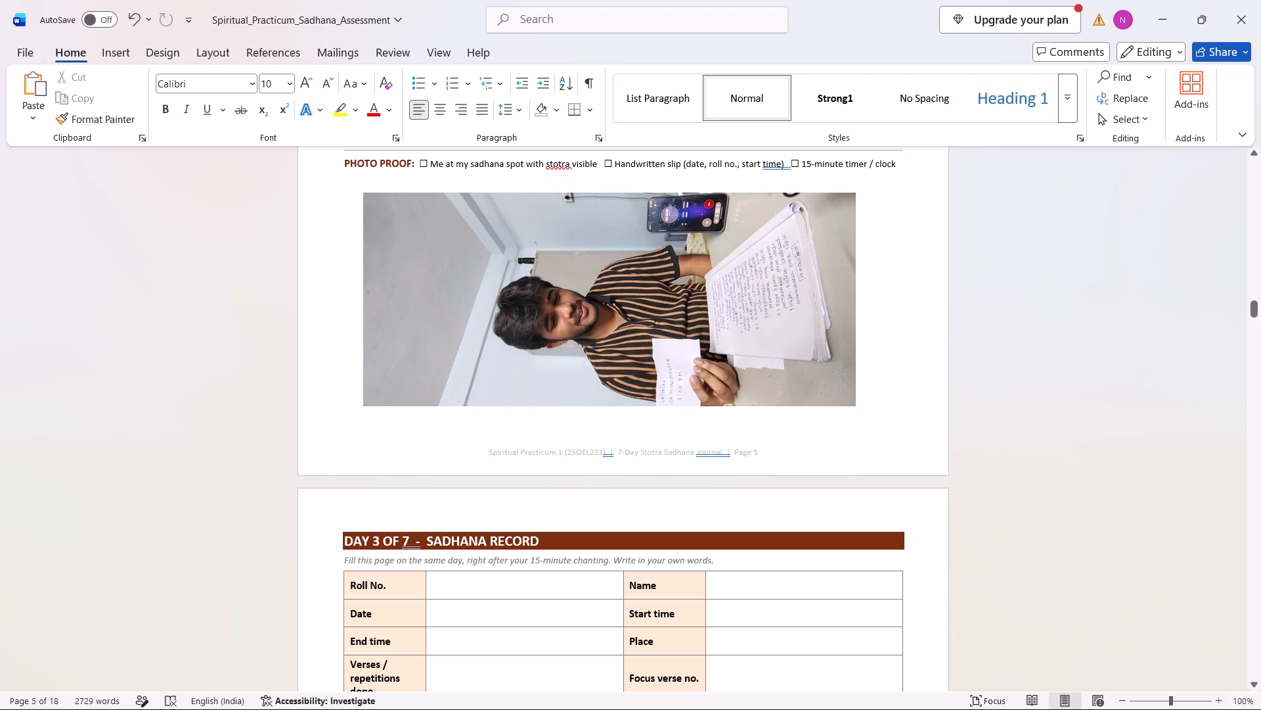
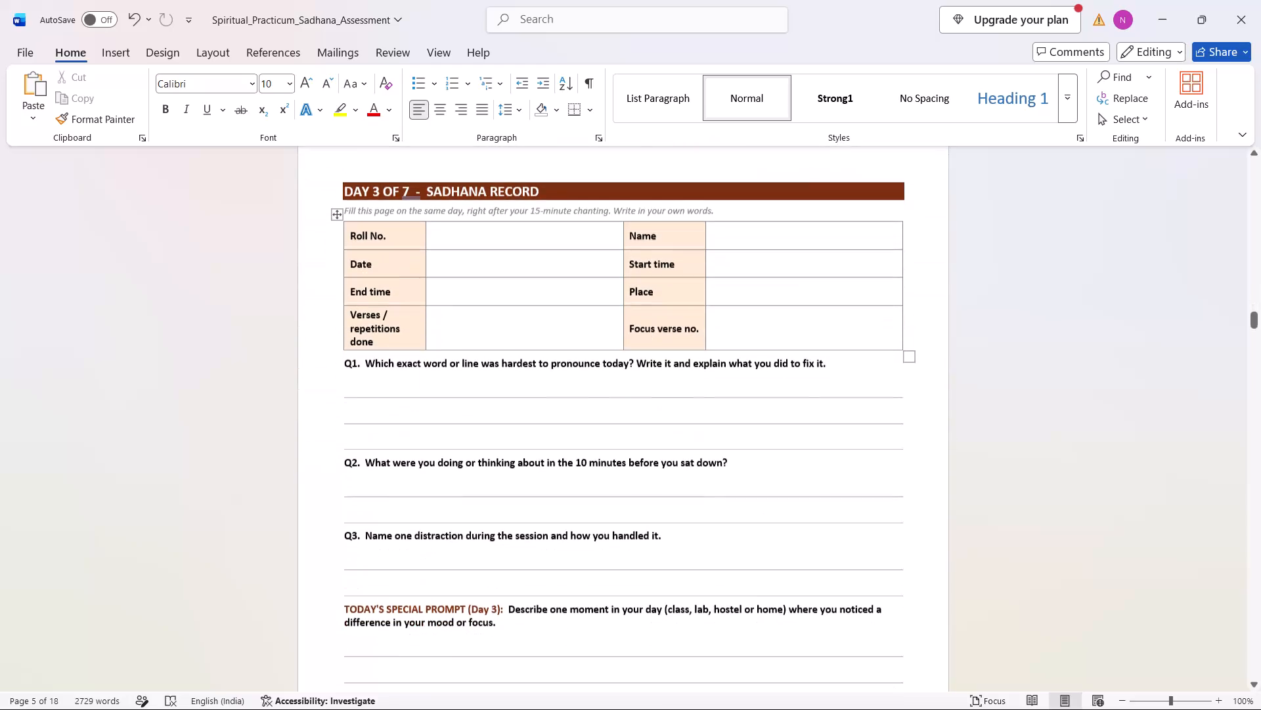
# Examine the Day 3 record page and its photo proof area down to the start of Day 4, returning to its header.
pyautogui.scroll(-1, 879, 290)
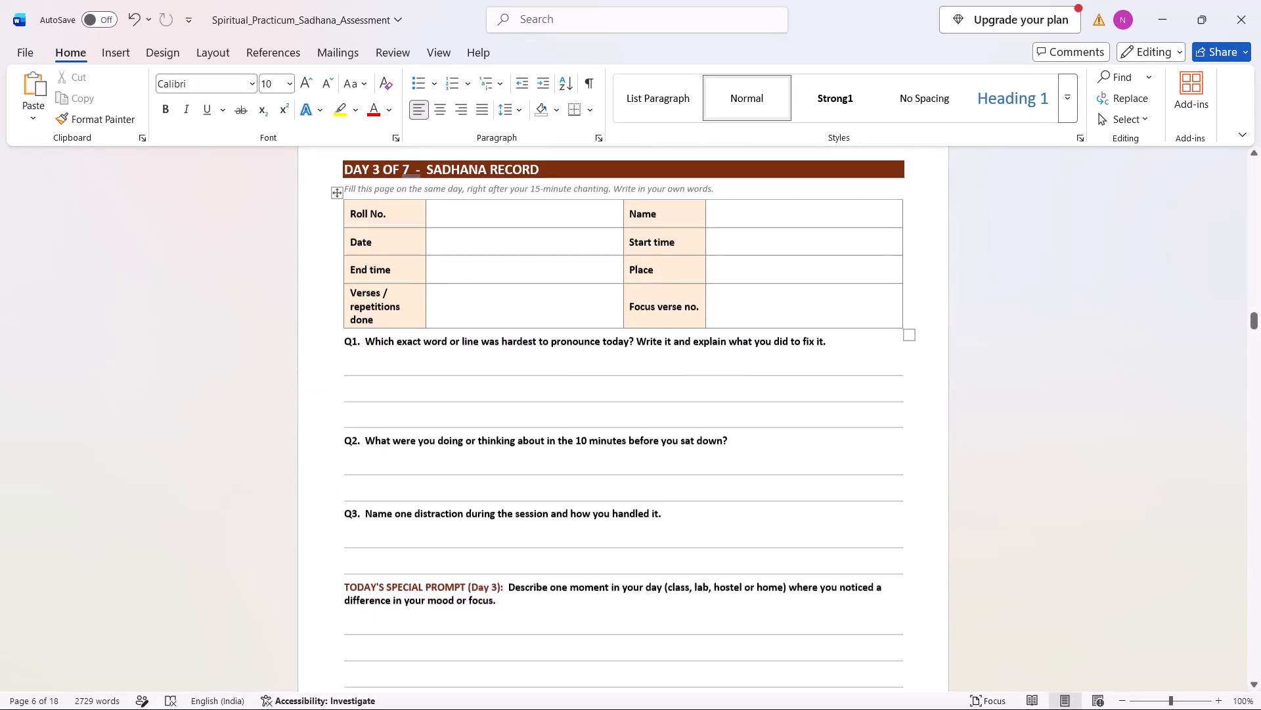
pyautogui.scroll(-3, 879, 290)
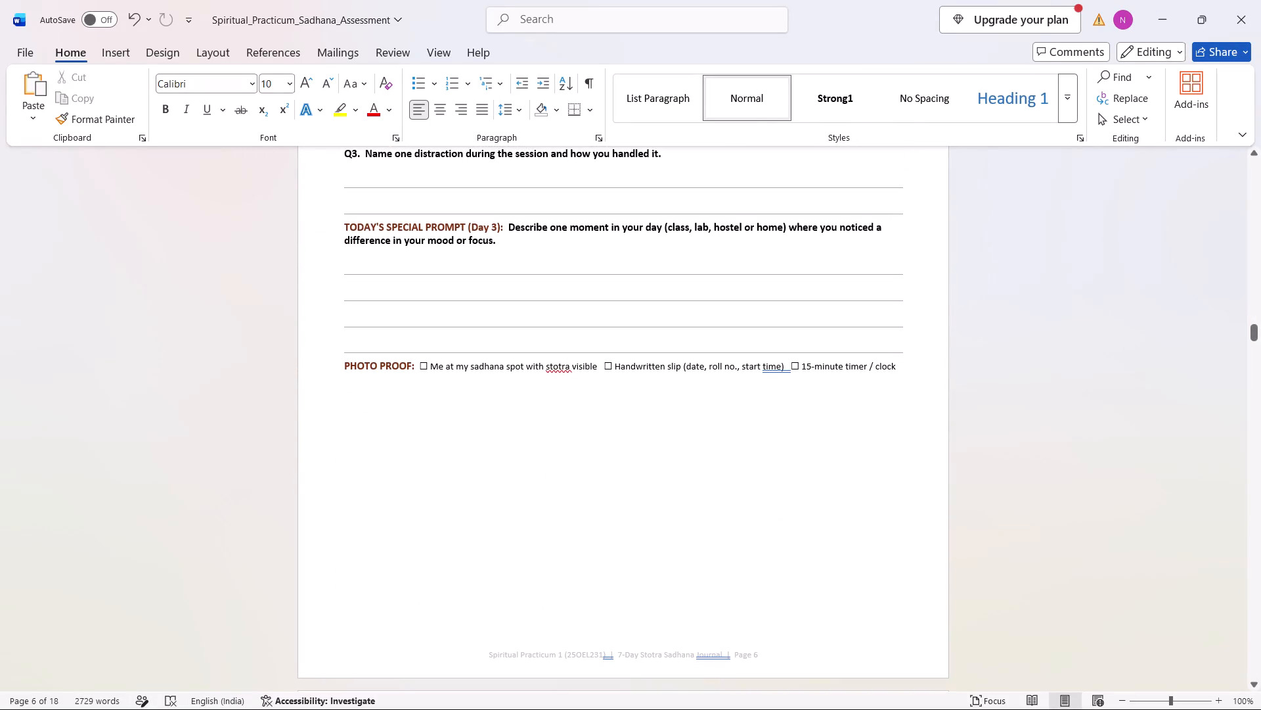
pyautogui.scroll(-4, 644, 379)
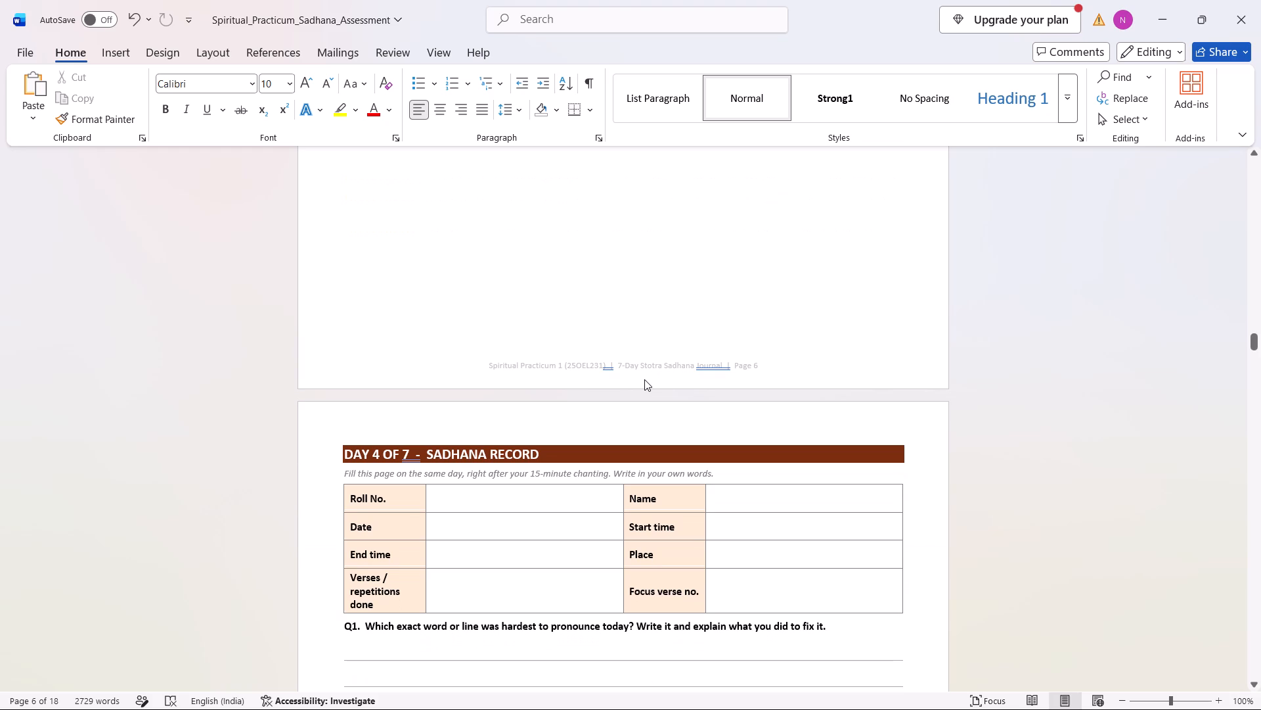
pyautogui.scroll(4, 644, 379)
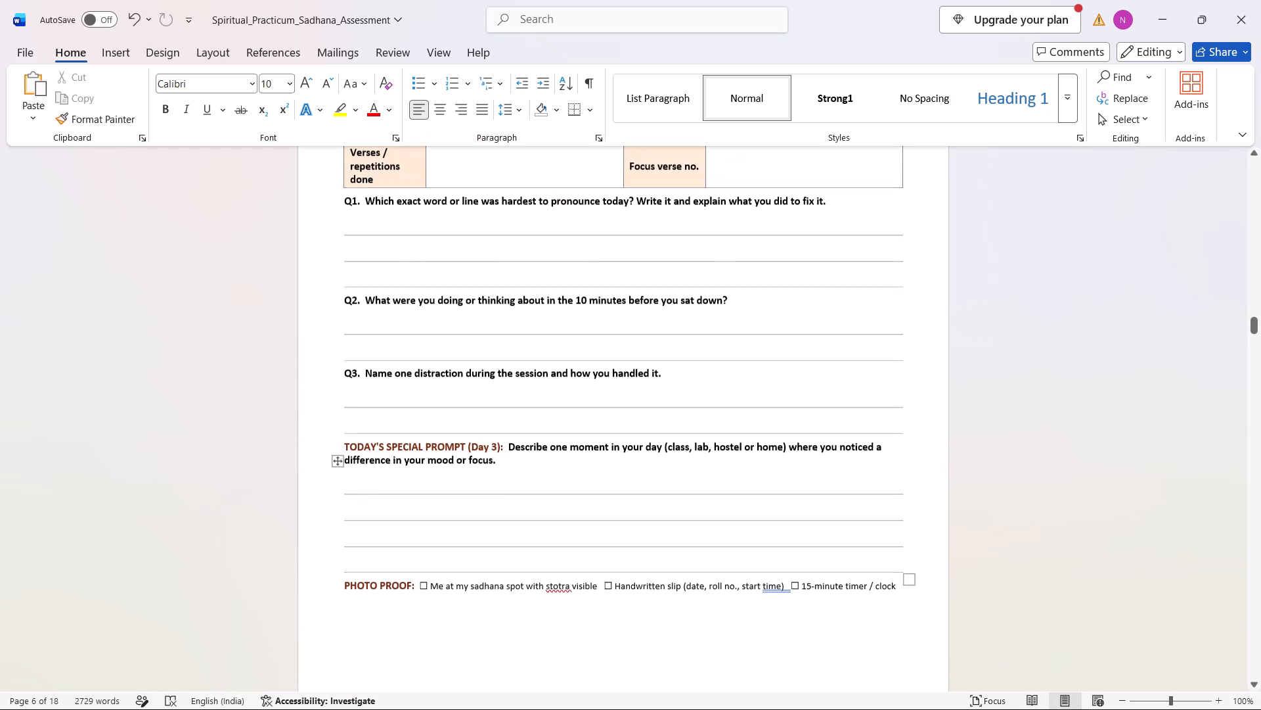
pyautogui.scroll(2, 644, 379)
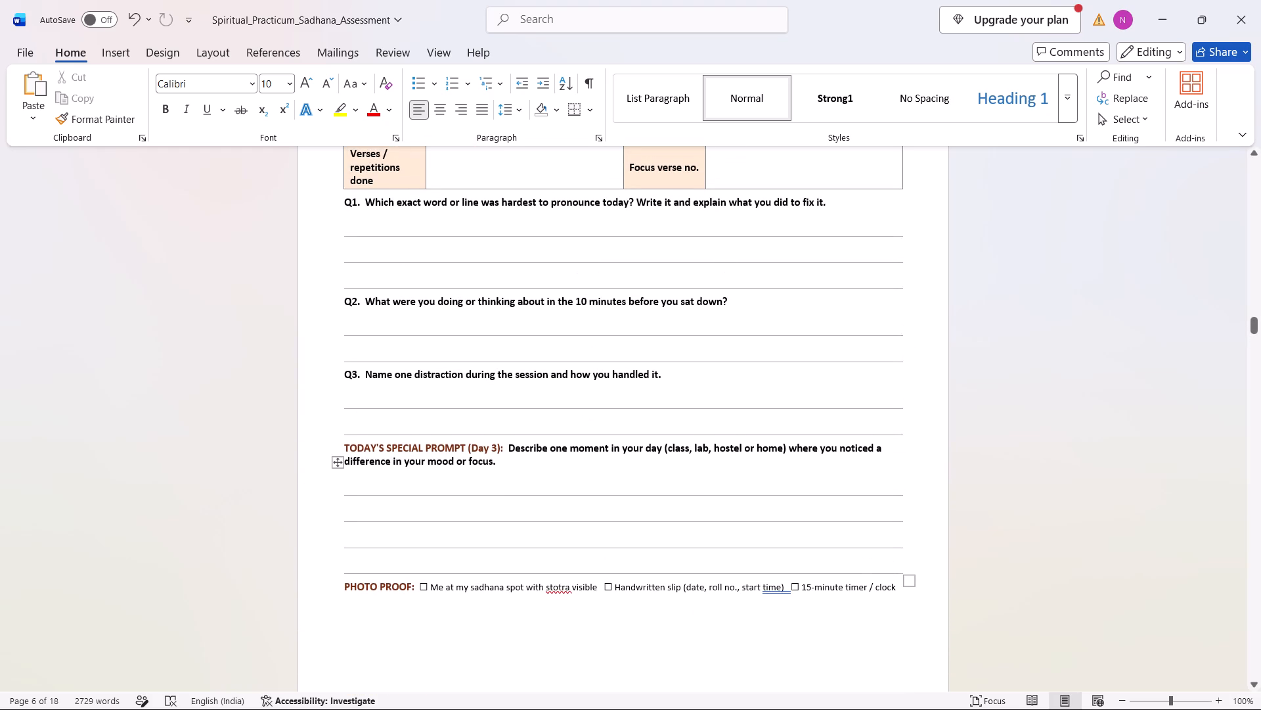
pyautogui.scroll(9, 644, 379)
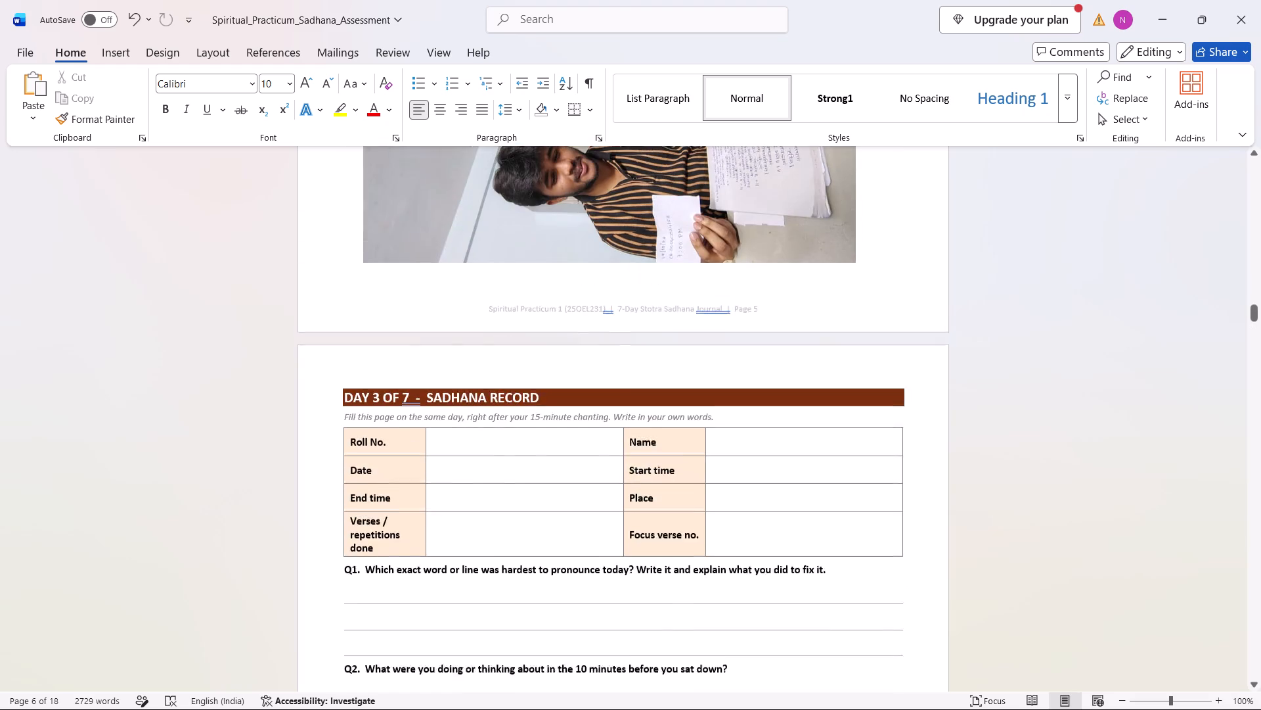
# Review the photo proofs on the Day 2 and Day 1 record pages, continuing back to page 3.
pyautogui.scroll(1, 644, 379)
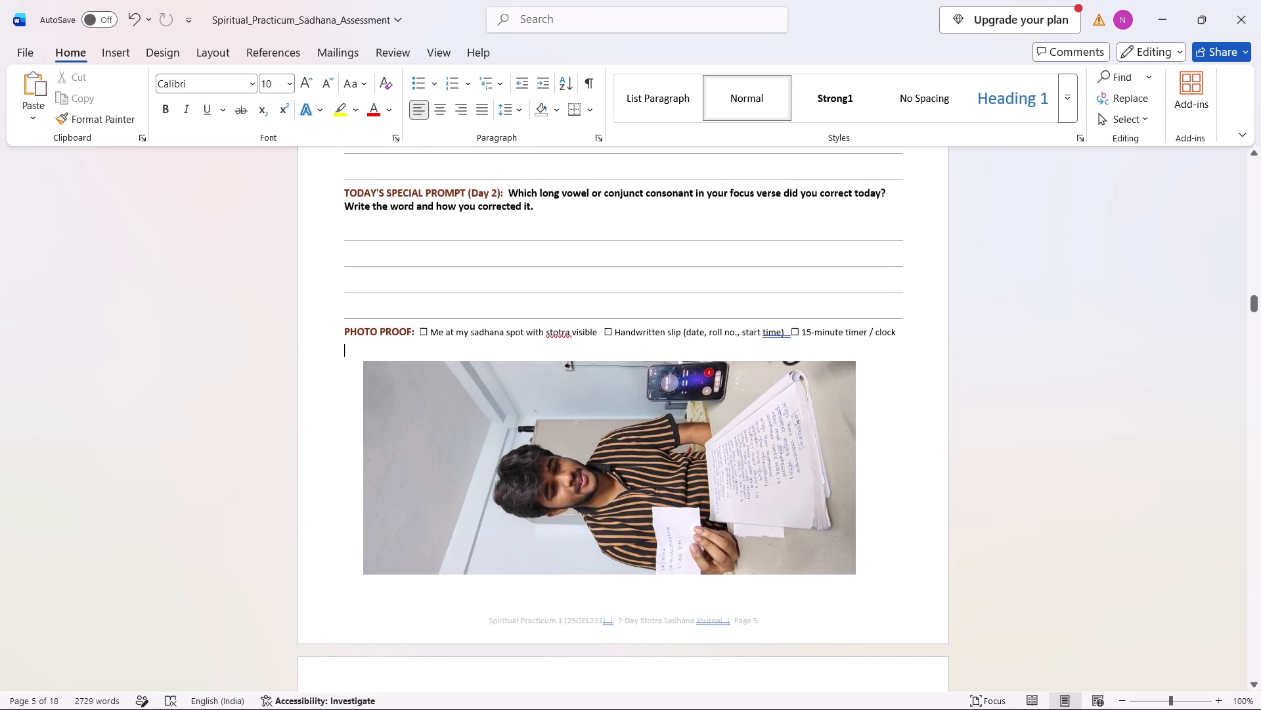
pyautogui.scroll(2, 644, 379)
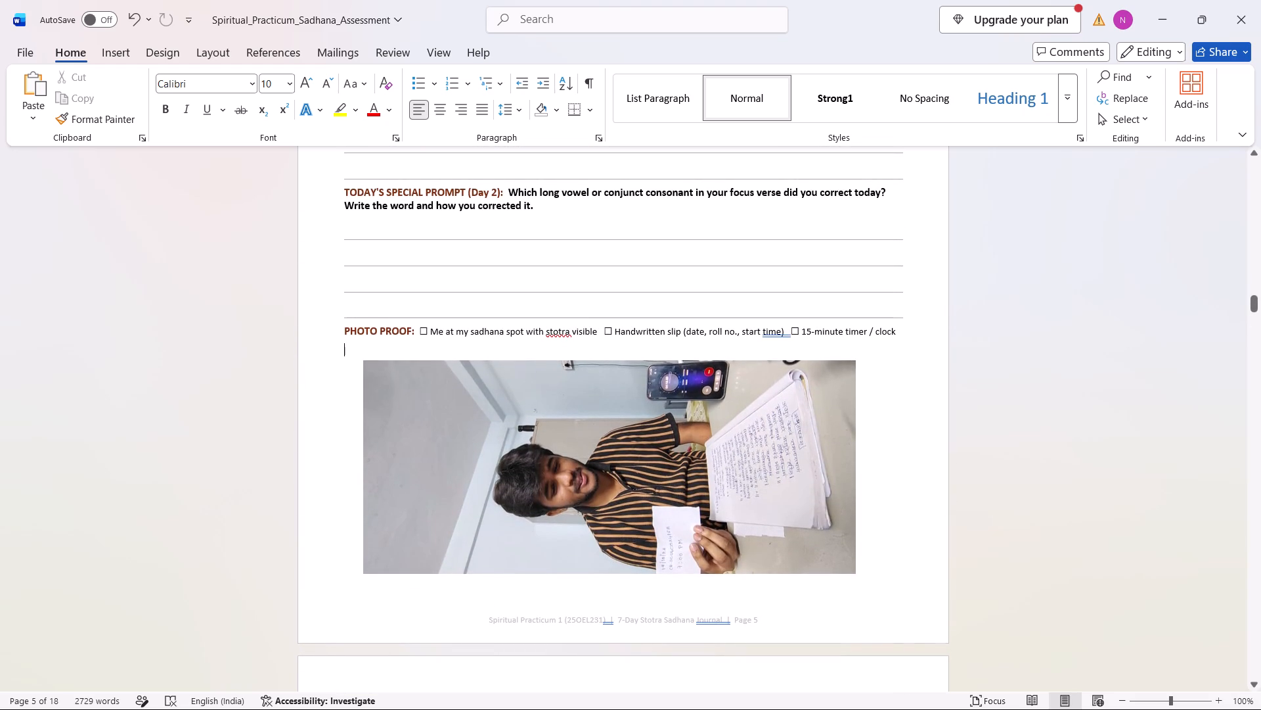
pyautogui.scroll(1, 644, 379)
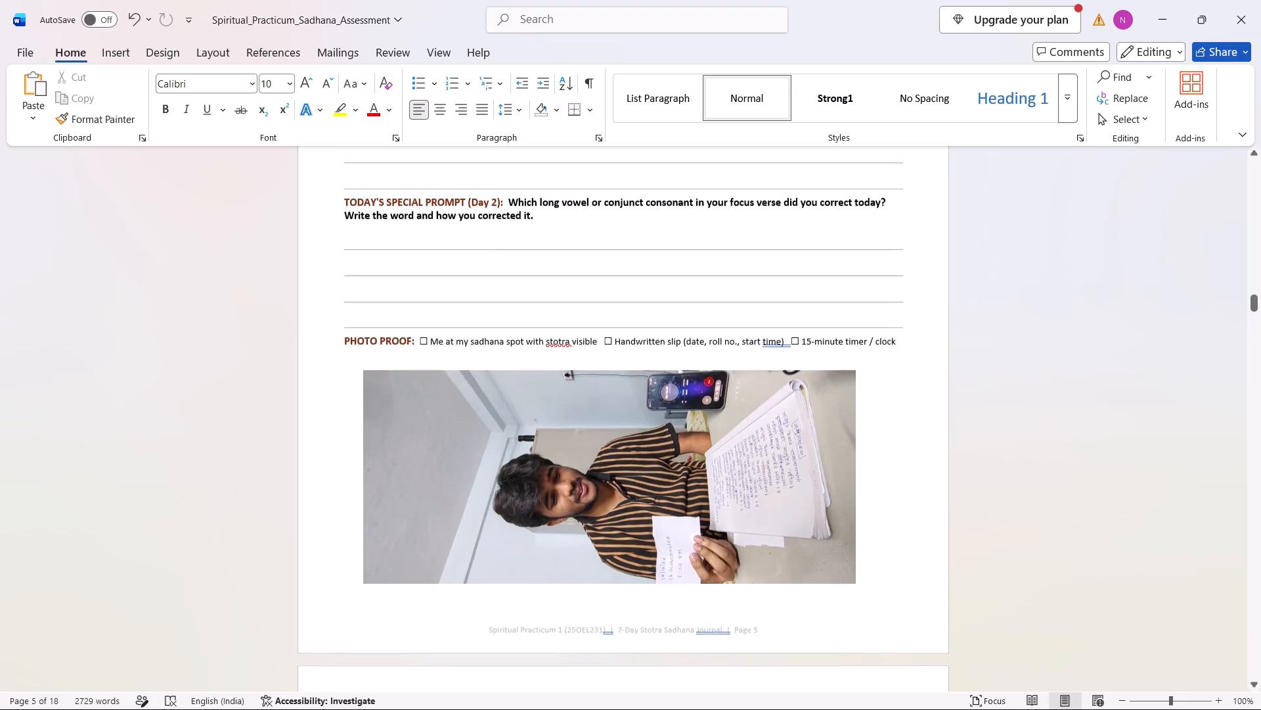
pyautogui.scroll(2, 644, 379)
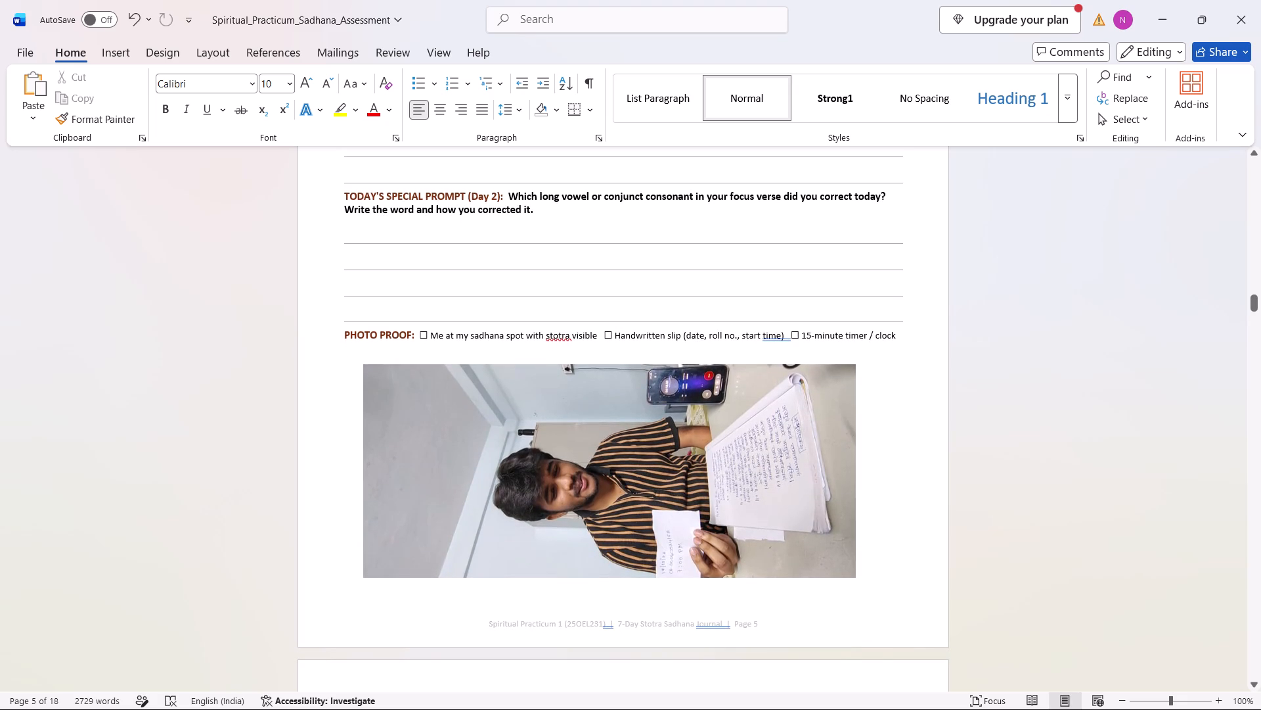
pyautogui.scroll(4, 644, 379)
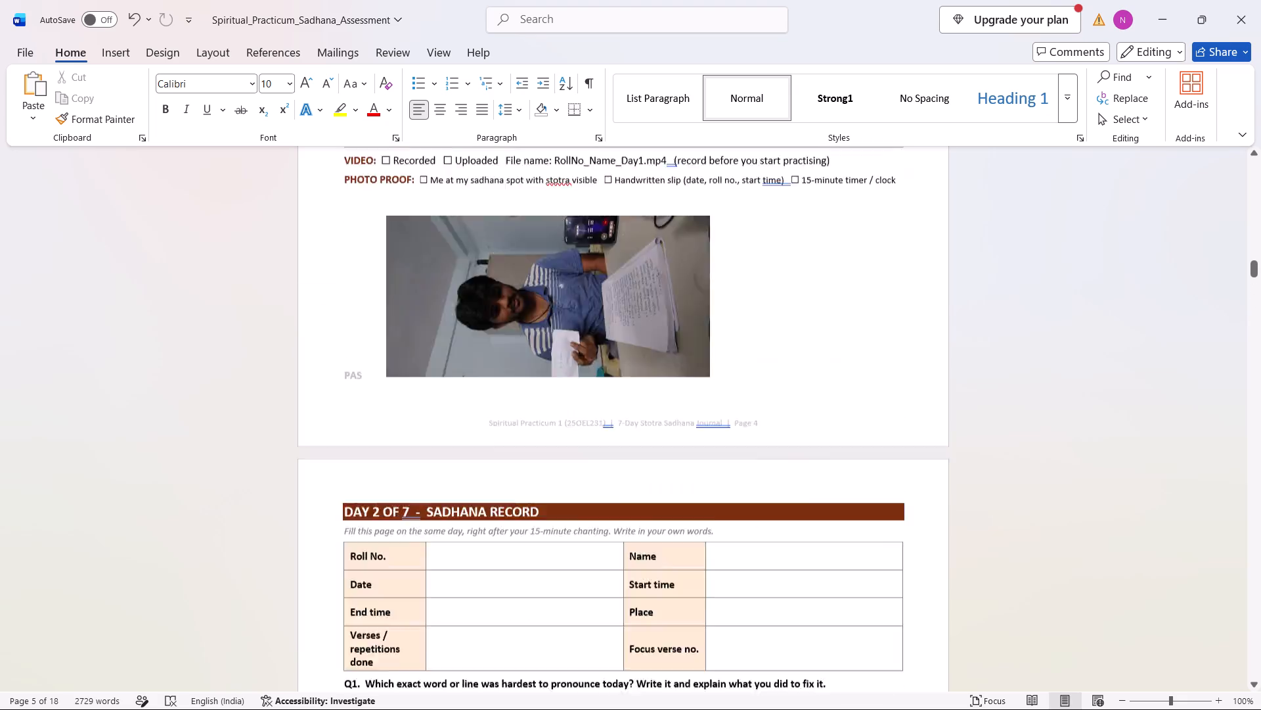
pyautogui.scroll(6, 644, 379)
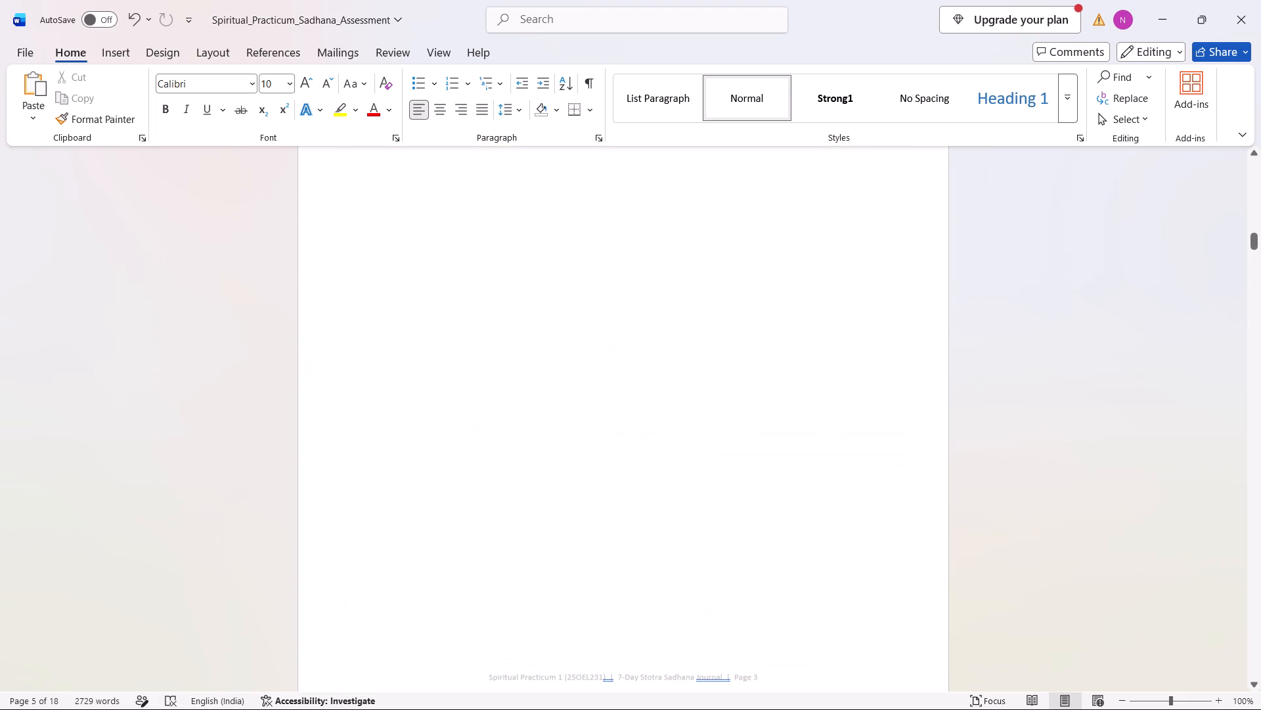
# Review the student instructions, including the photo proof rules, and the cover page's student details and committee table.
pyautogui.scroll(4, 644, 379)
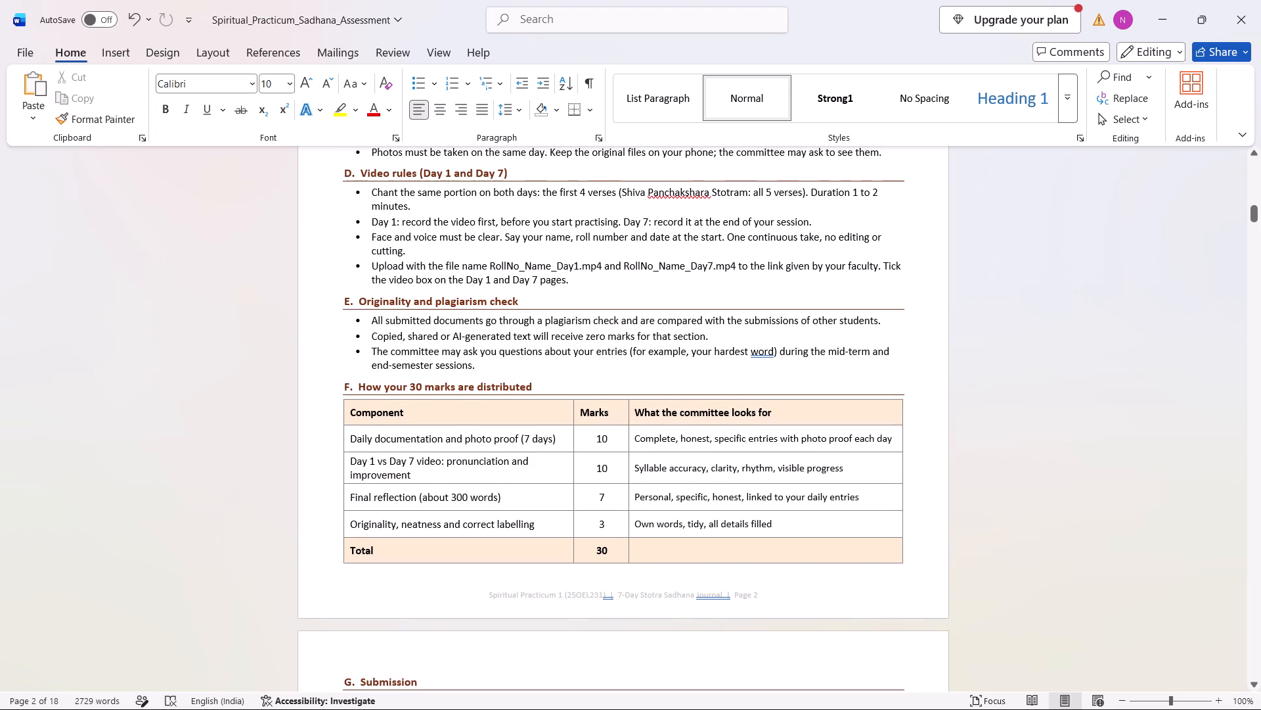
pyautogui.scroll(1, 644, 379)
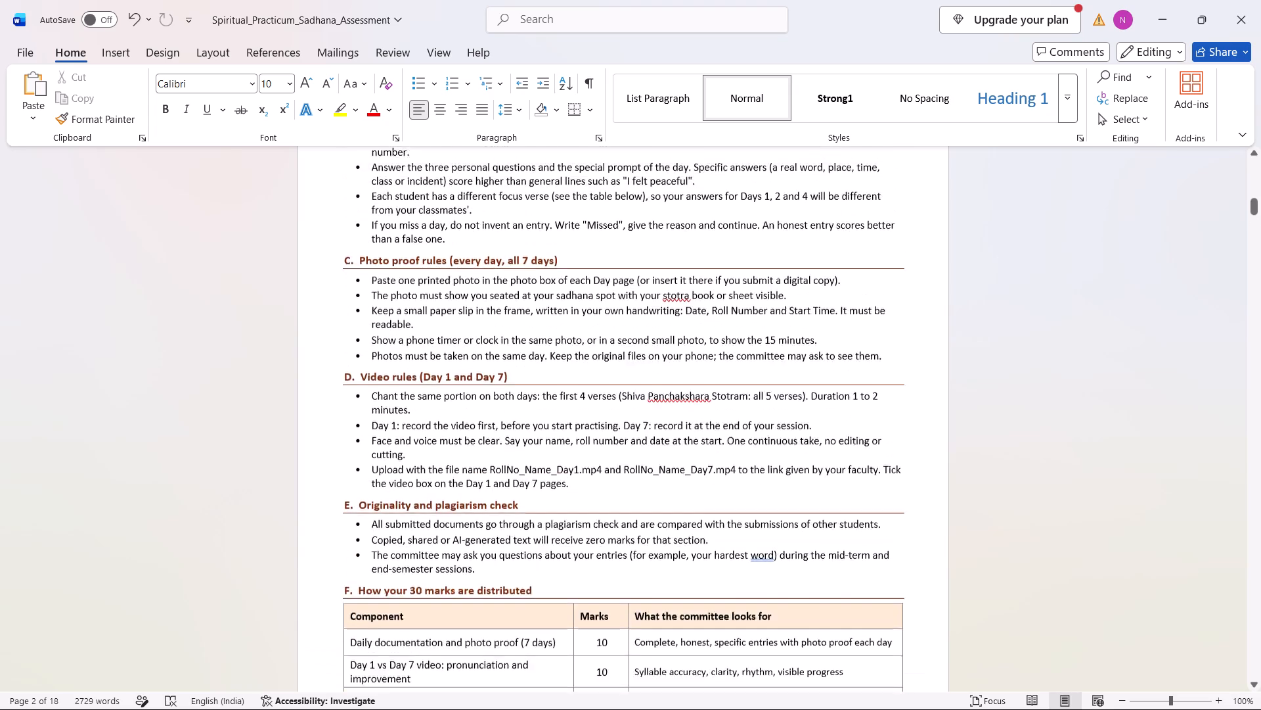
pyautogui.scroll(5, 644, 379)
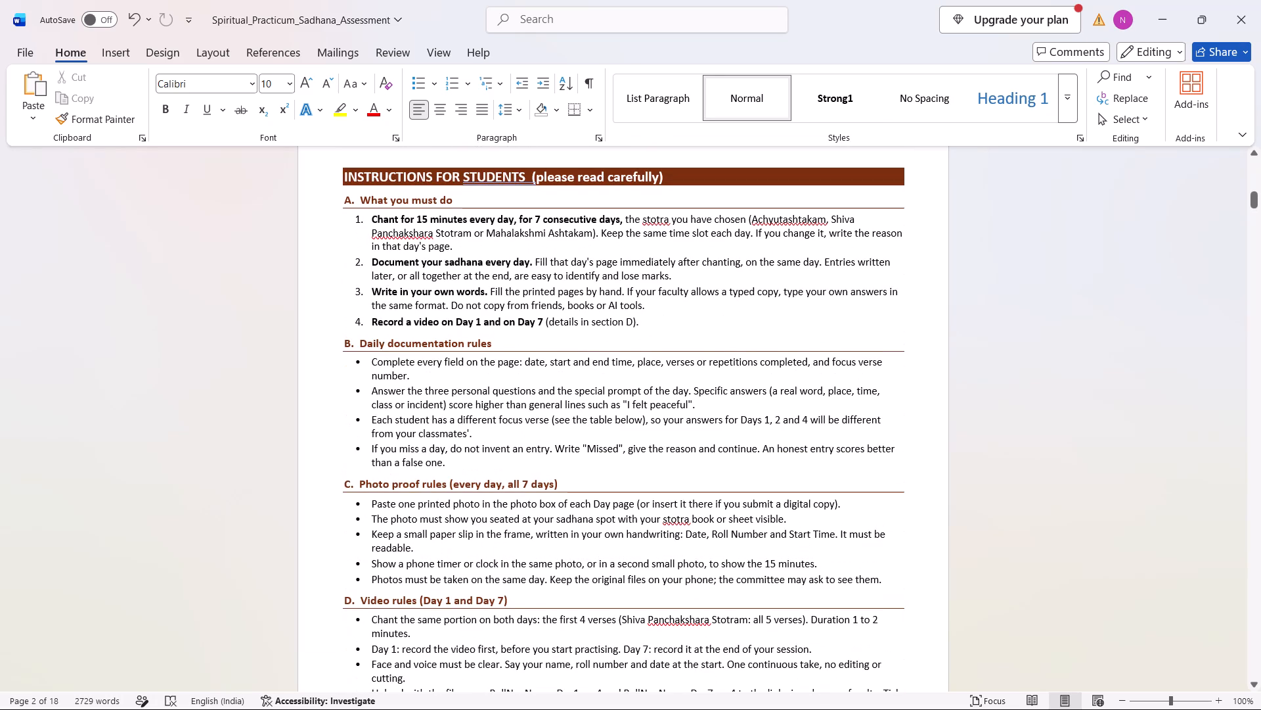
pyautogui.scroll(3, 644, 379)
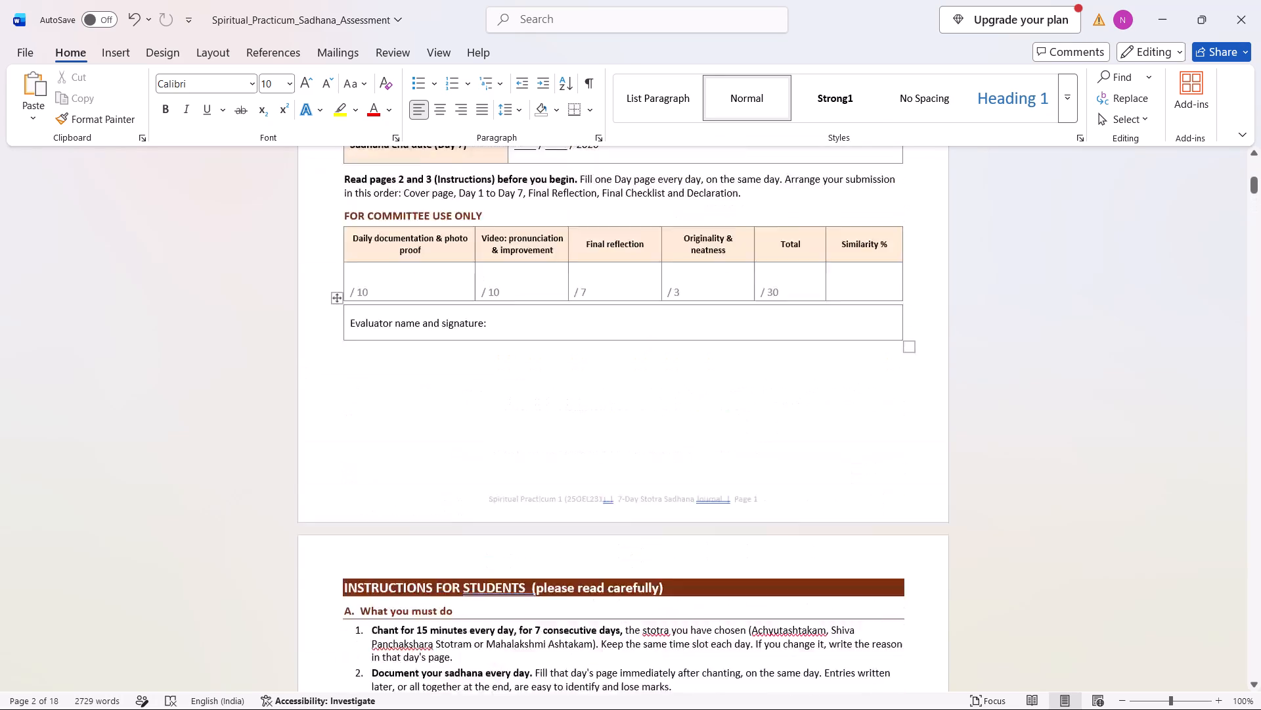
pyautogui.scroll(2, 644, 379)
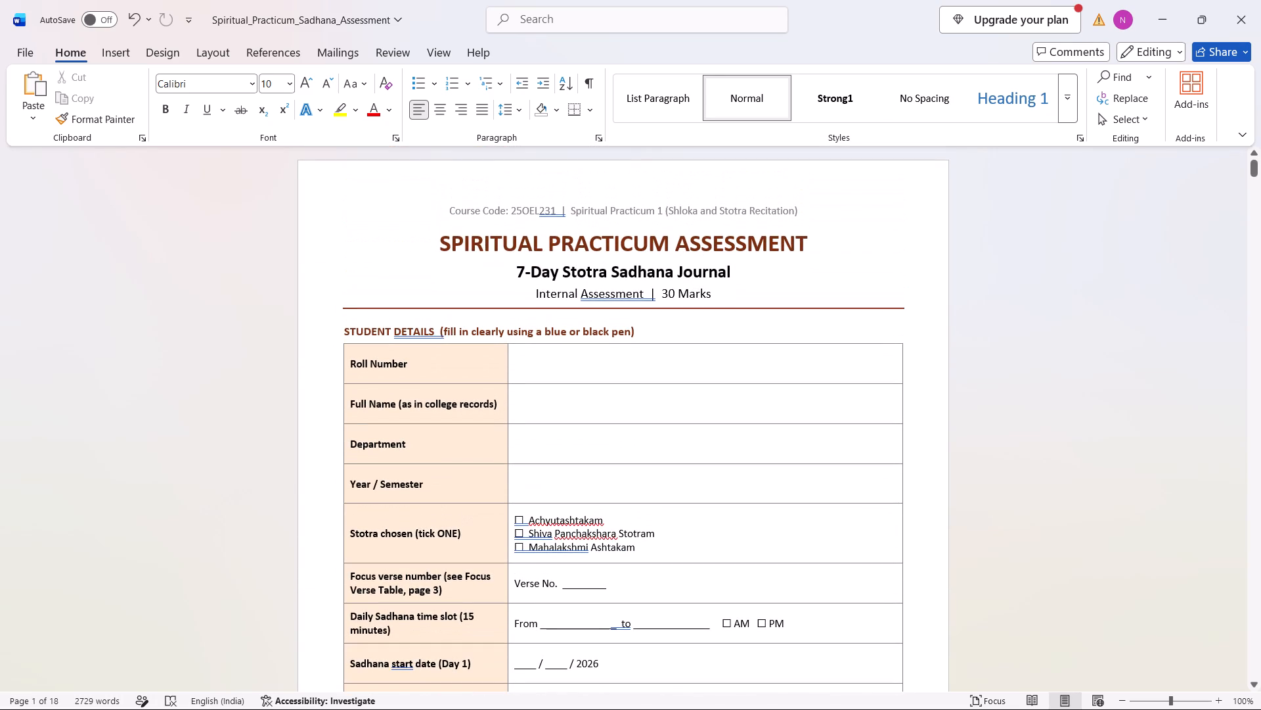
pyautogui.scroll(-6, 644, 379)
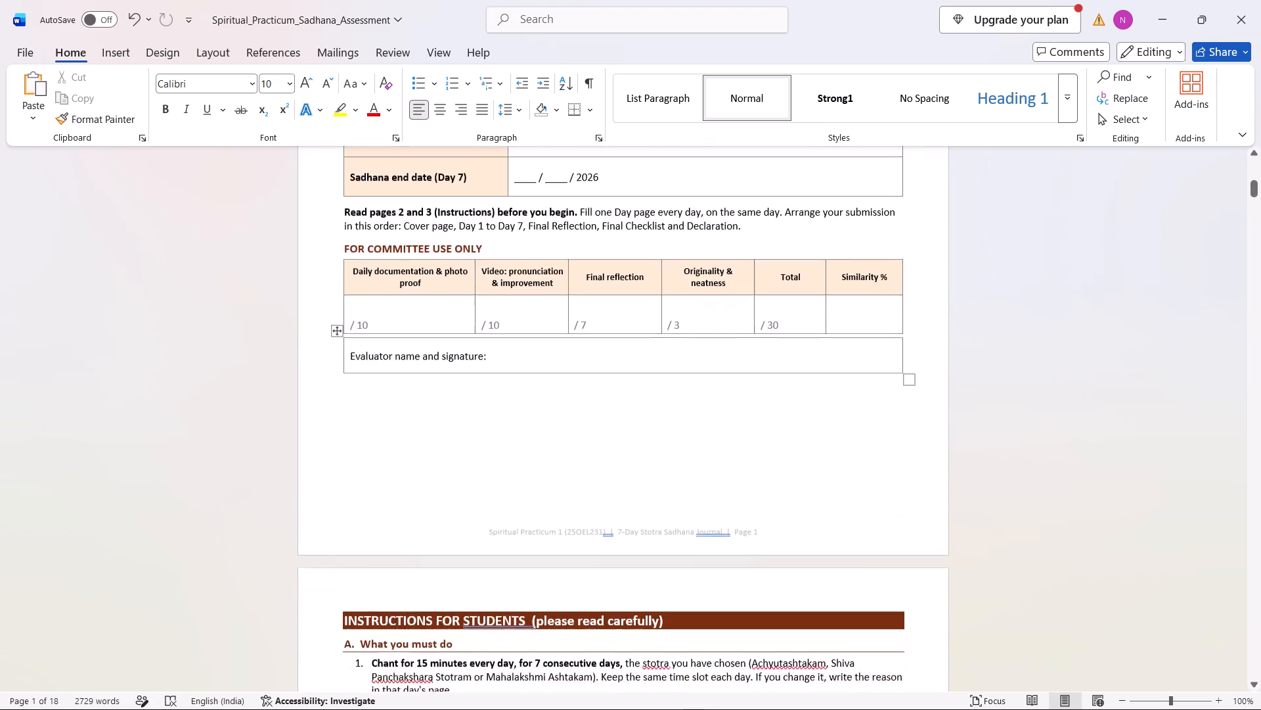
pyautogui.scroll(-1, 644, 379)
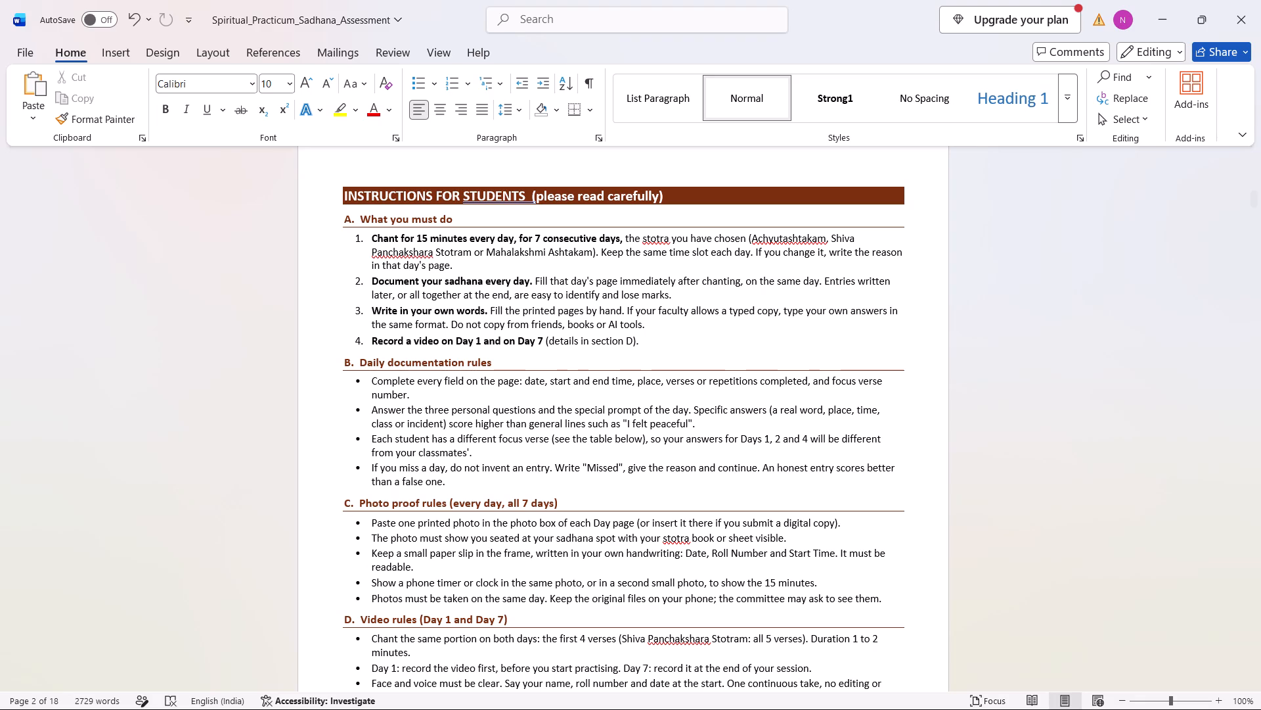
pyautogui.scroll(4, 644, 379)
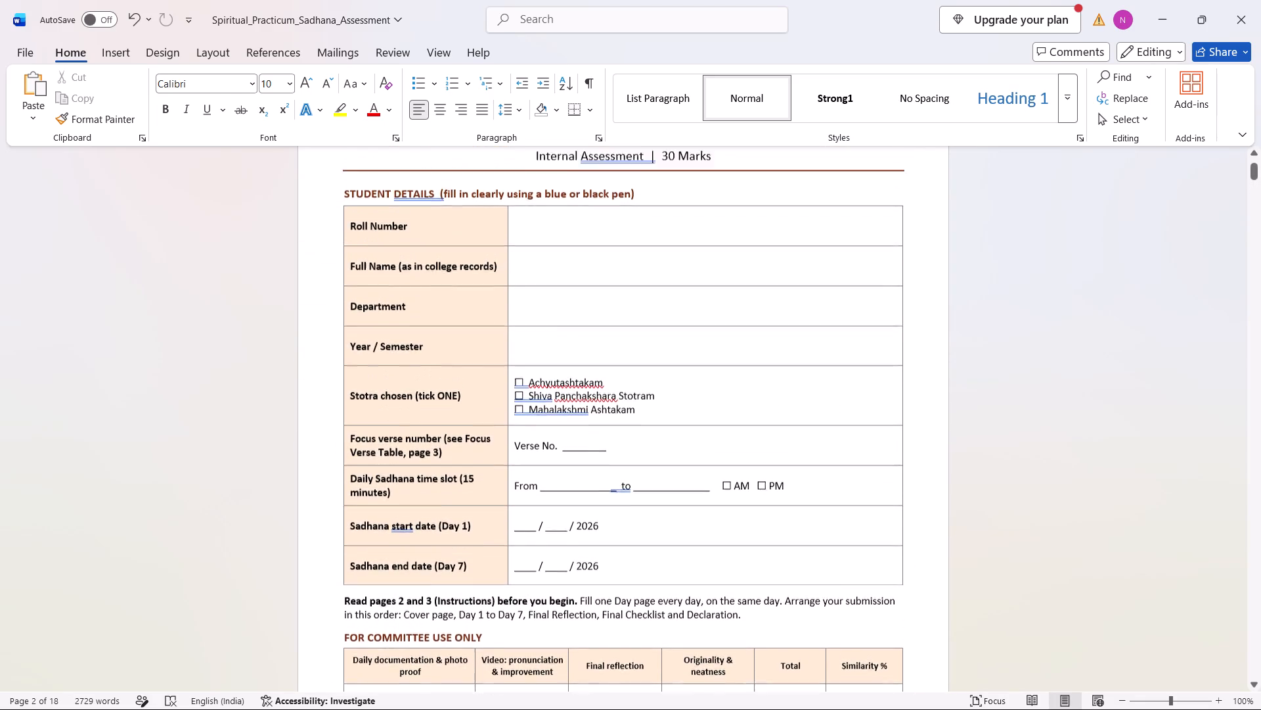
pyautogui.scroll(1, 644, 379)
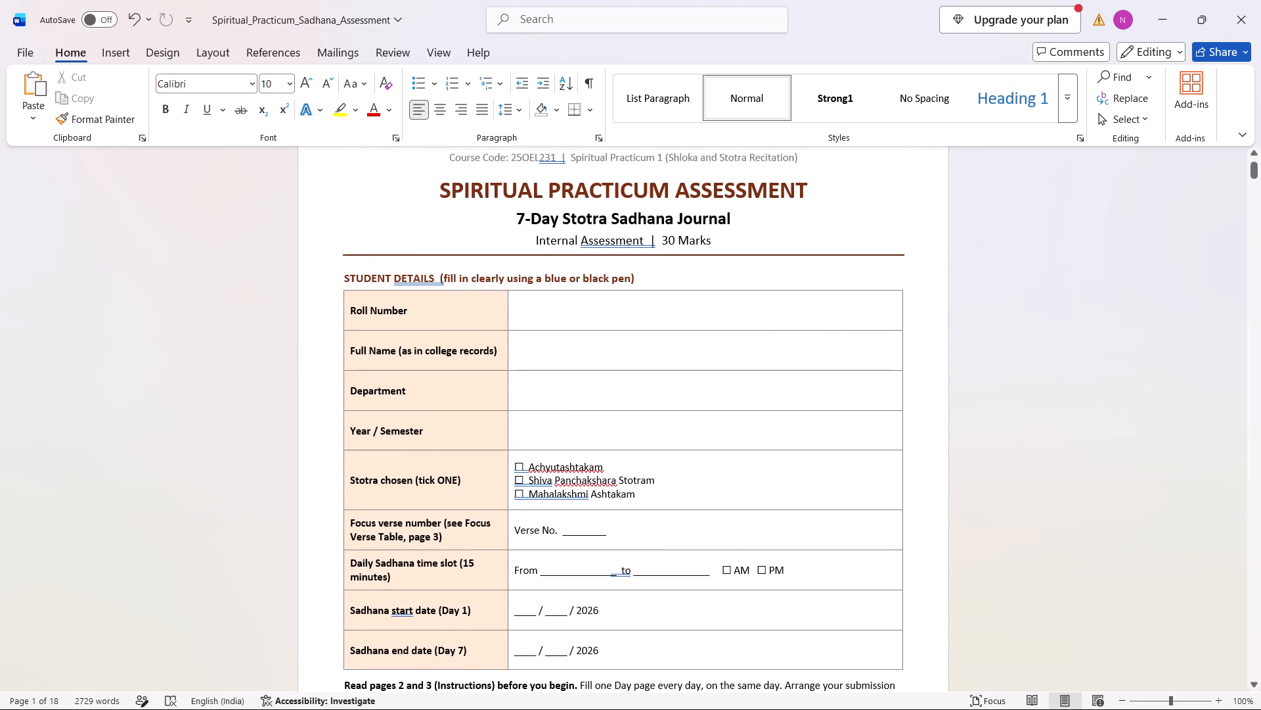
# Enlarge the Day 1 photo on page 4 very slightly from its lower outer corner.
pyautogui.scroll(-6, 644, 379)
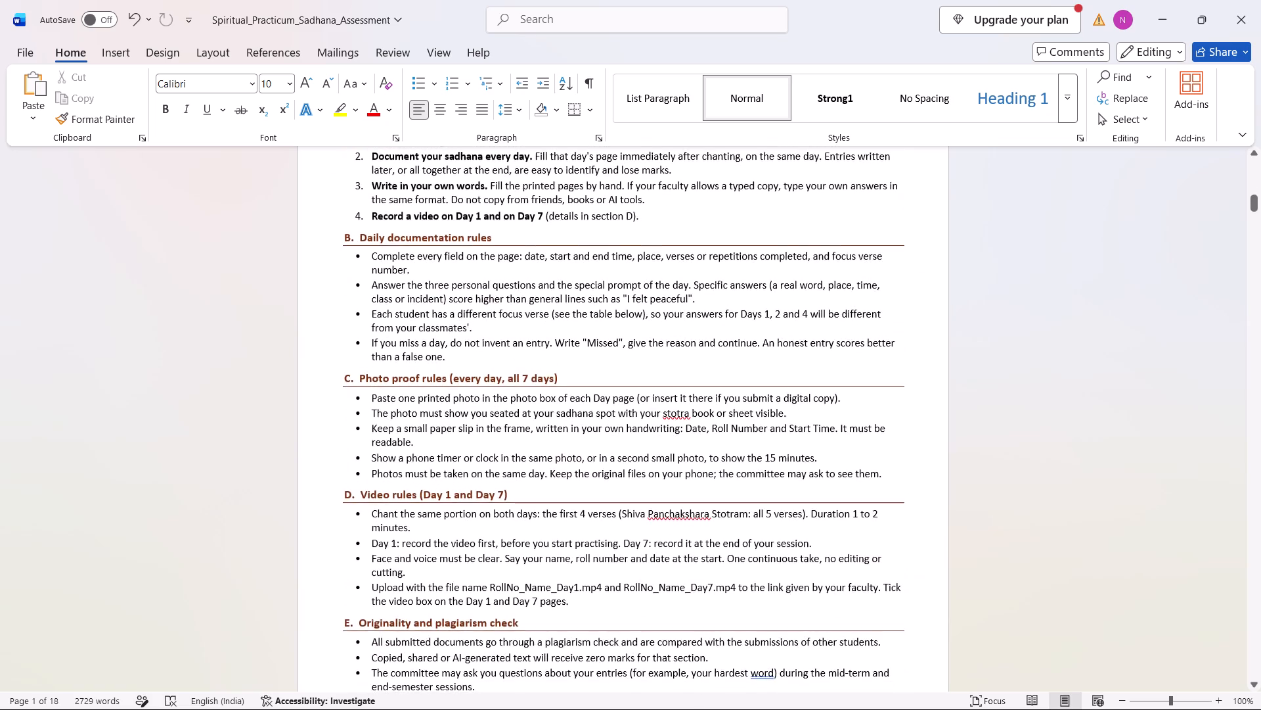
pyautogui.scroll(-4, 644, 379)
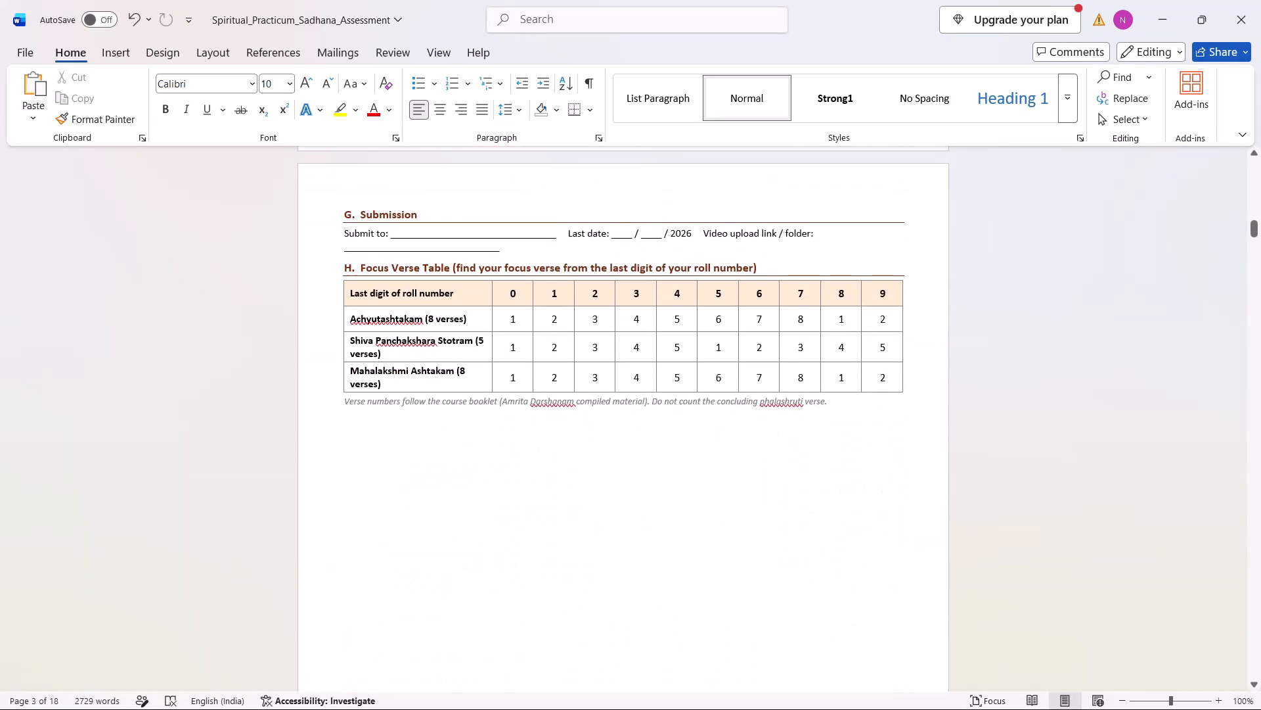
pyautogui.scroll(-1, 644, 379)
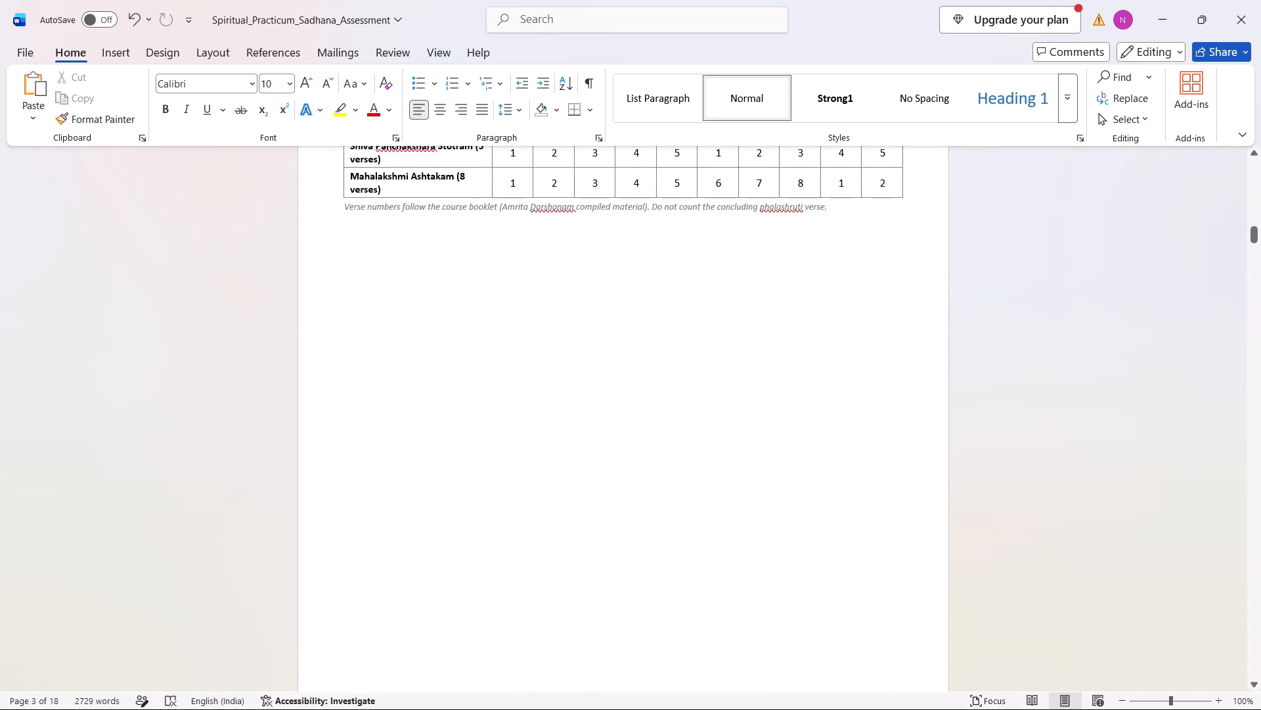
pyautogui.scroll(-7, 644, 379)
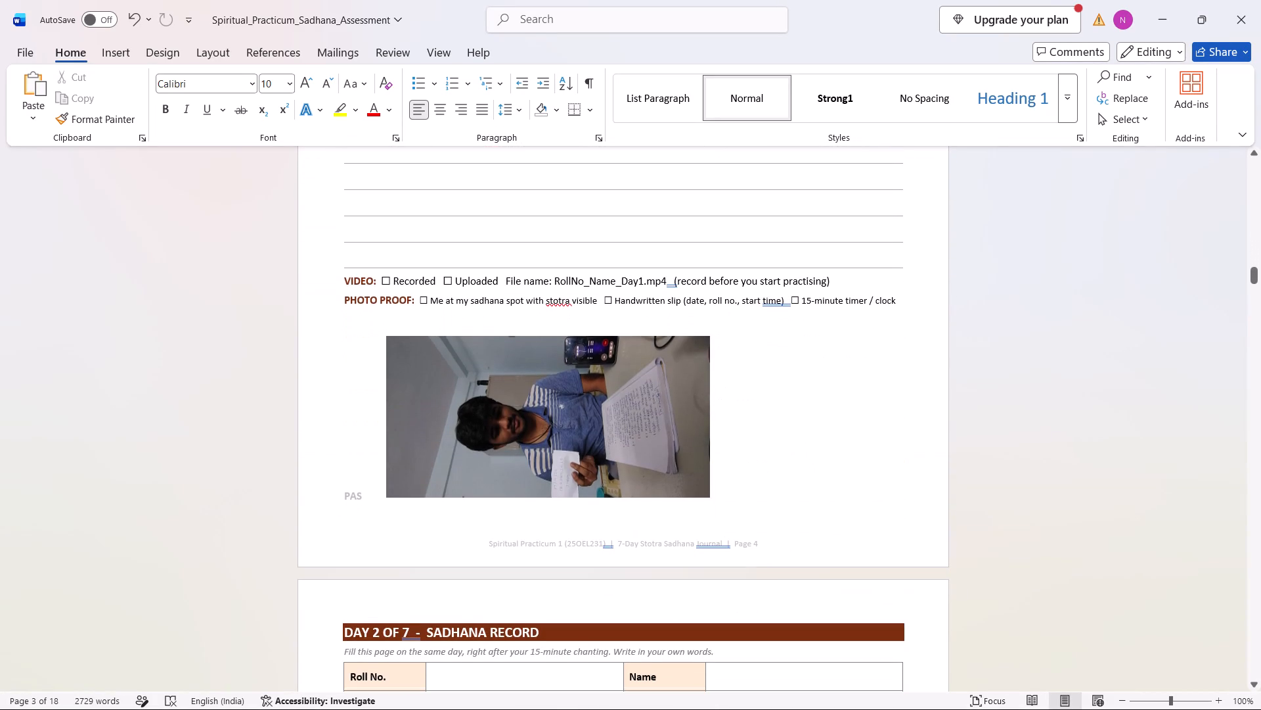
pyautogui.click(644, 379)
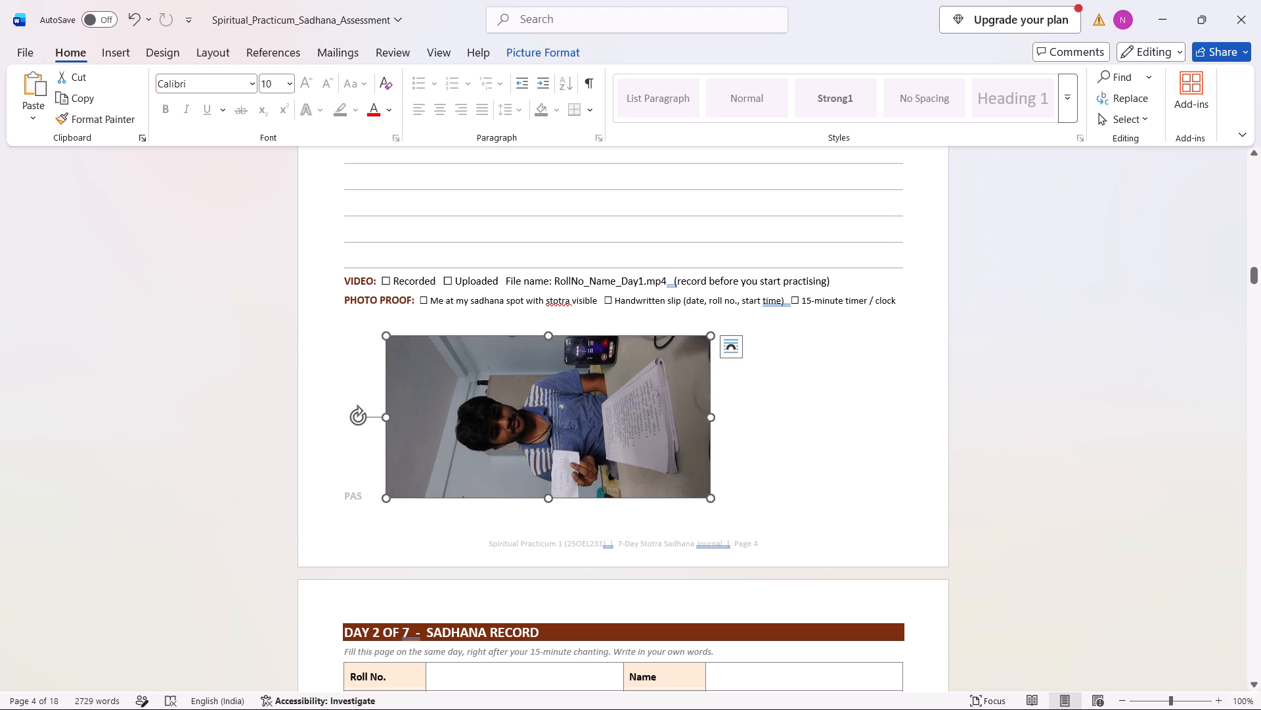
pyautogui.click(738, 398)
pyautogui.click(644, 371)
pyautogui.click(708, 497)
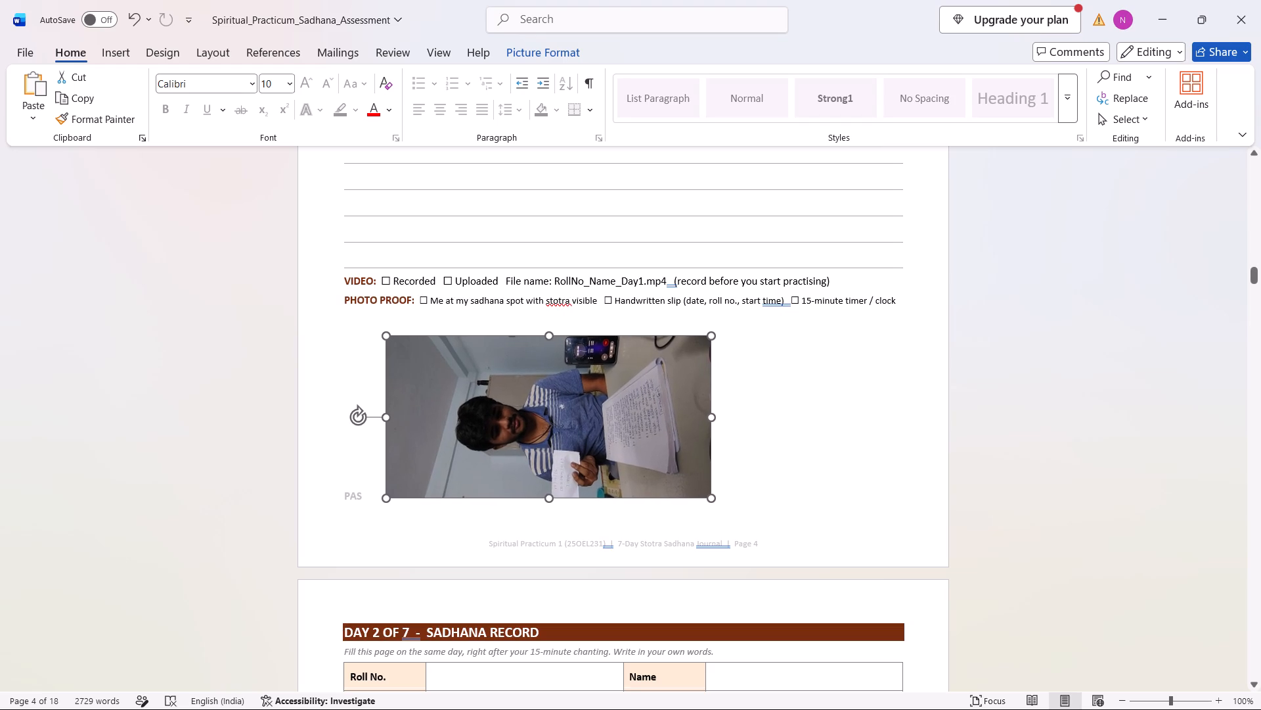
# Delete the leftover "PAS" placeholder text and the empty box beside the Day 1 photo on page 4.
pyautogui.click(769, 485)
pyautogui.scroll(-1, 769, 485)
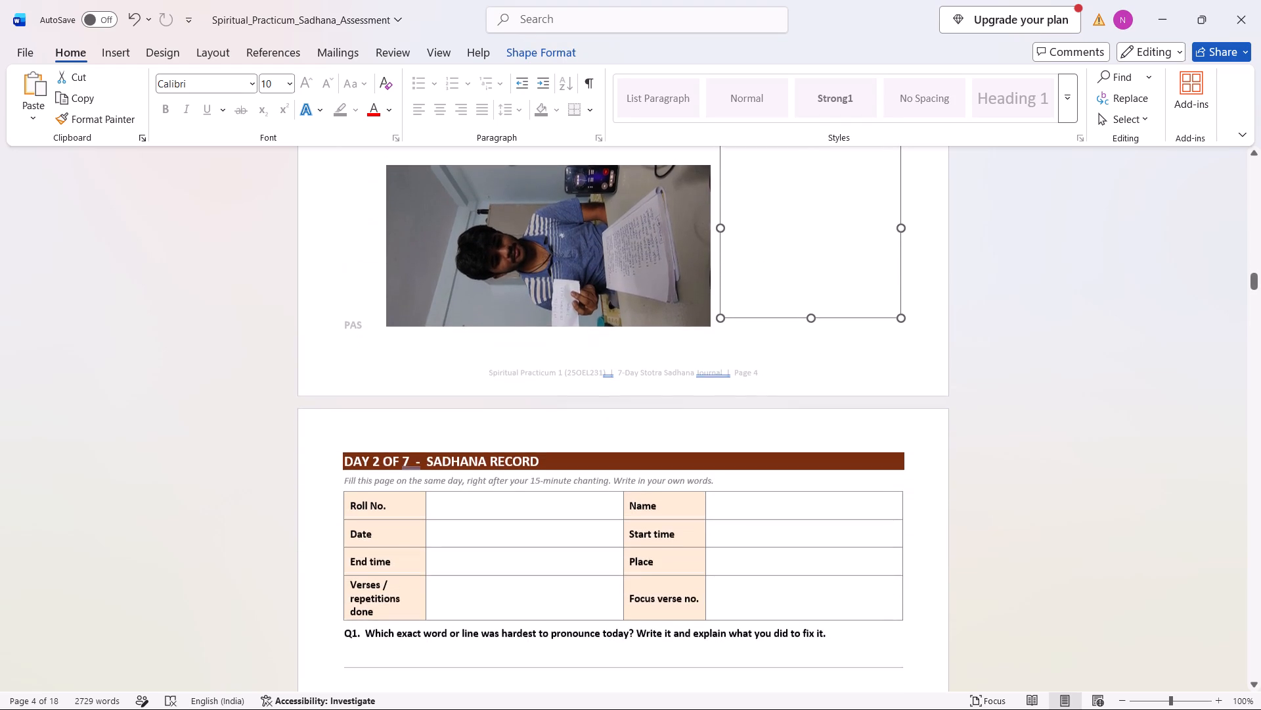
pyautogui.scroll(1, 769, 485)
pyautogui.rightClick(852, 335)
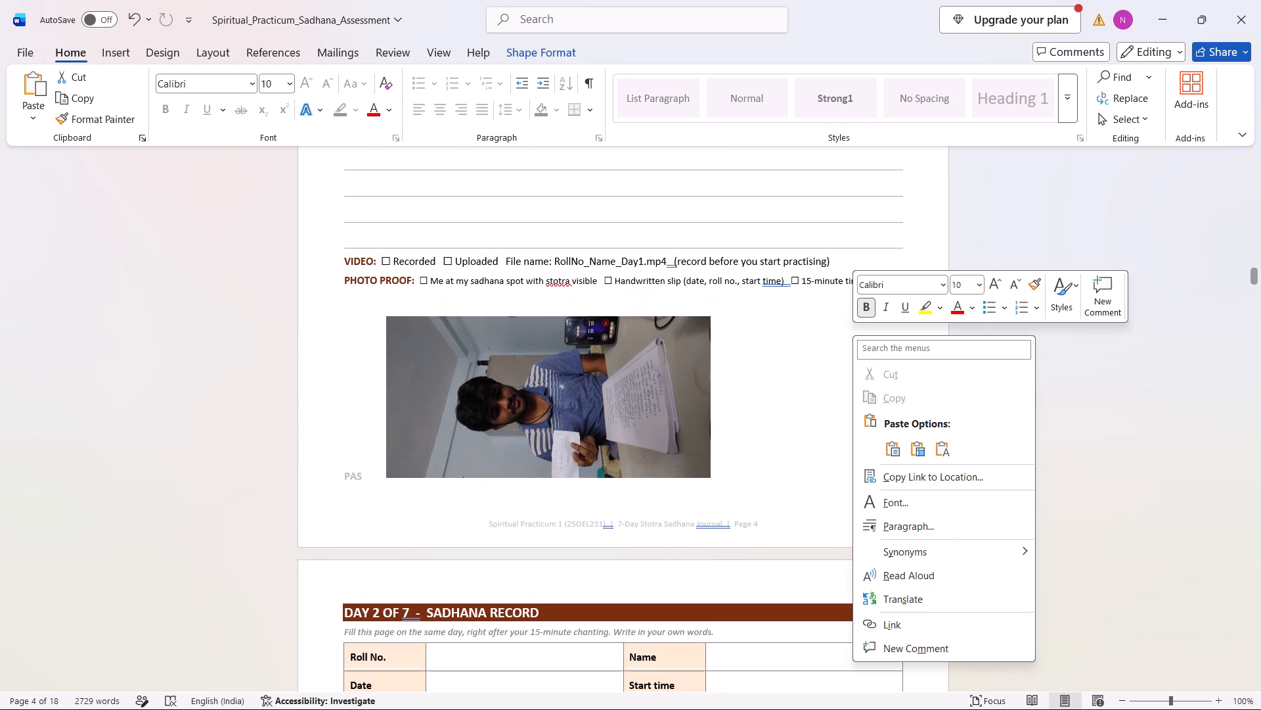
pyautogui.click(830, 389)
pyautogui.click(802, 384)
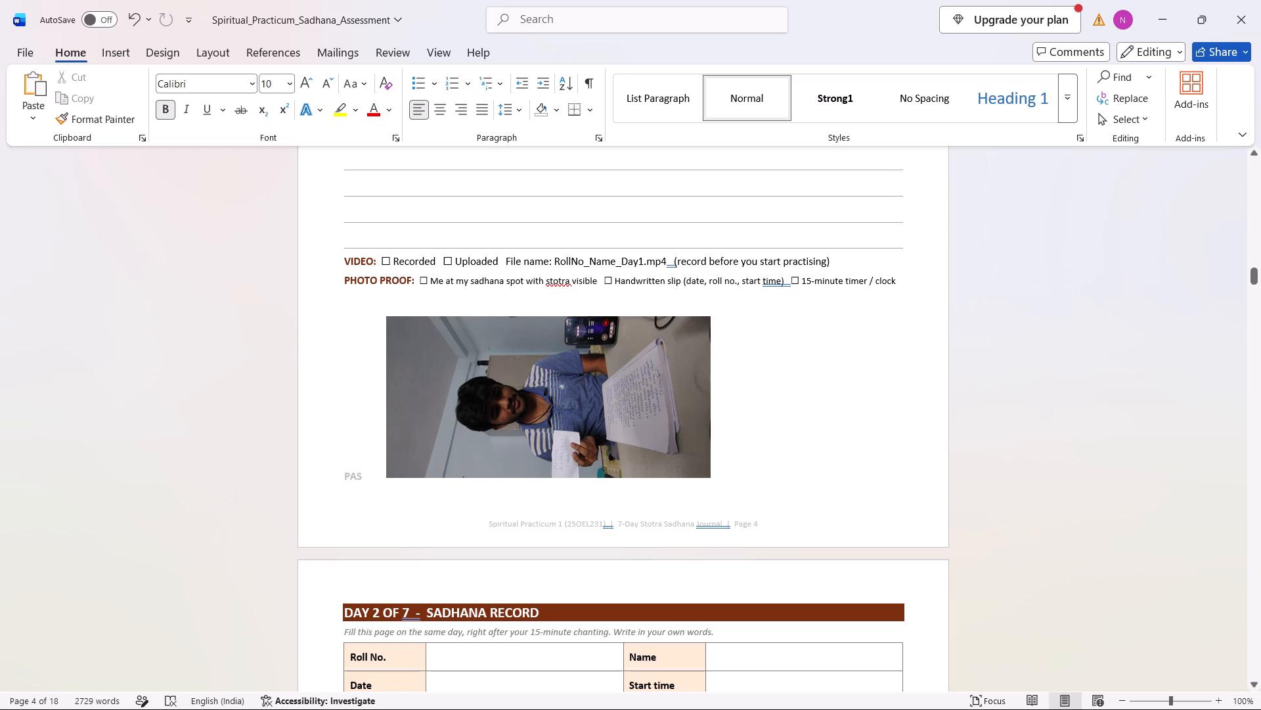
pyautogui.tripleClick(793, 383)
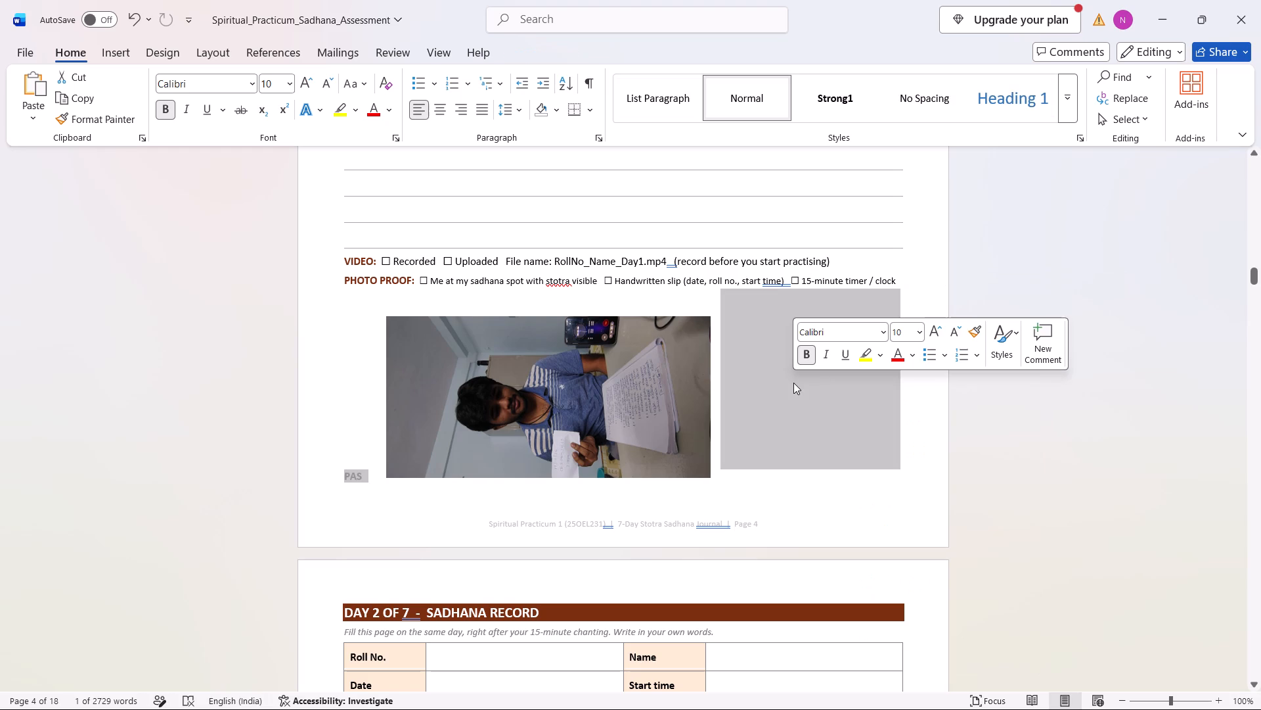
pyautogui.press('Delete')
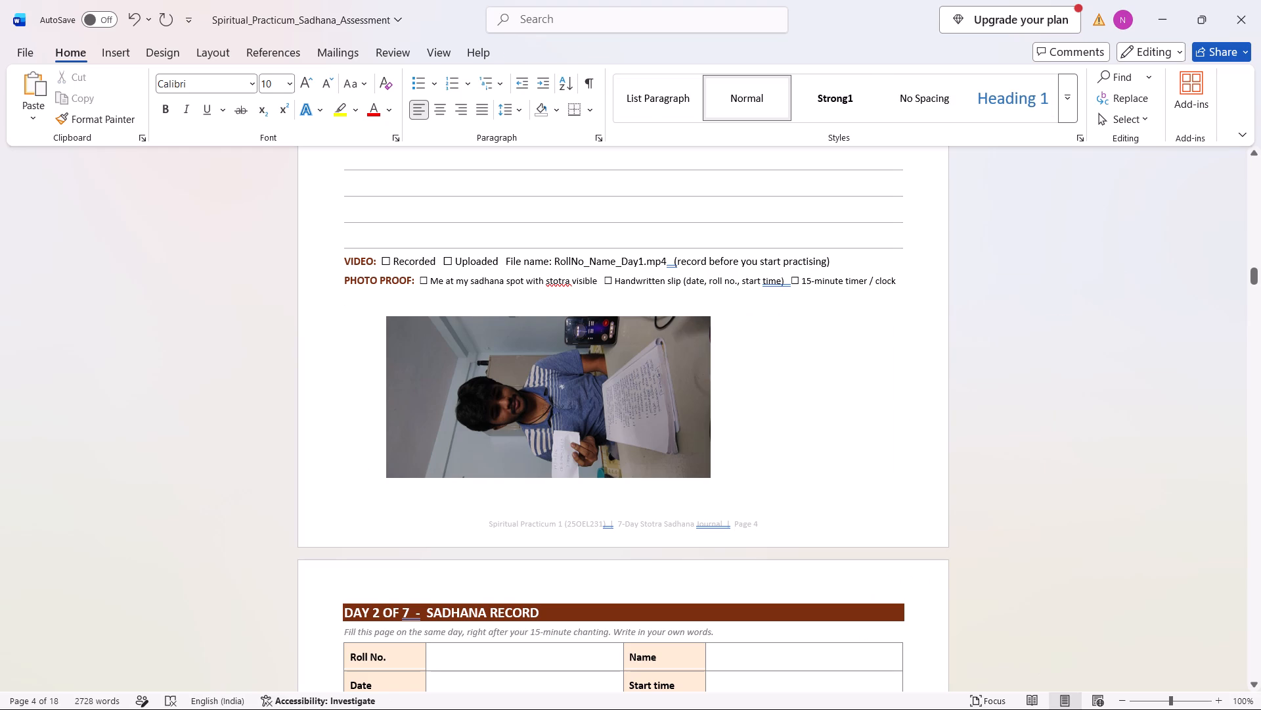
# Enlarge the Day 1 photo proportionally by about a quarter, fitting it between the PHOTO PROOF line and the page 4 footer.
pyautogui.click(676, 398)
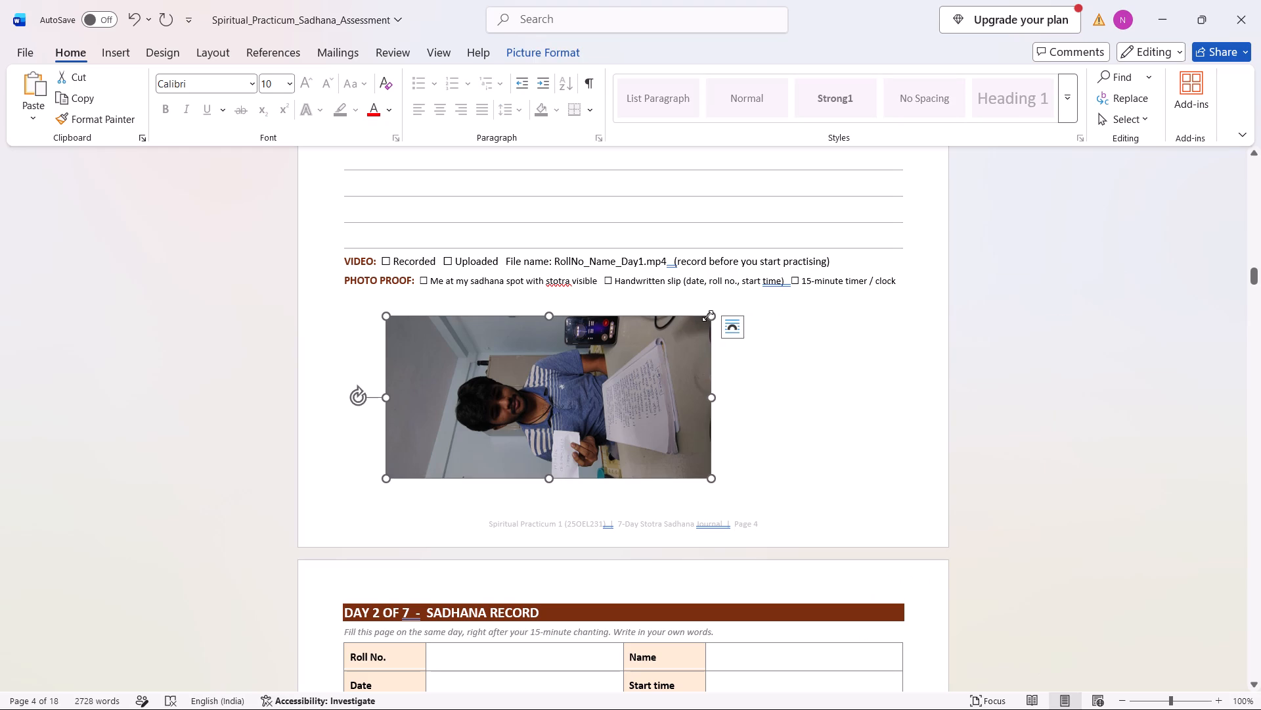
pyautogui.moveTo(707, 316); pyautogui.dragTo(745, 315)
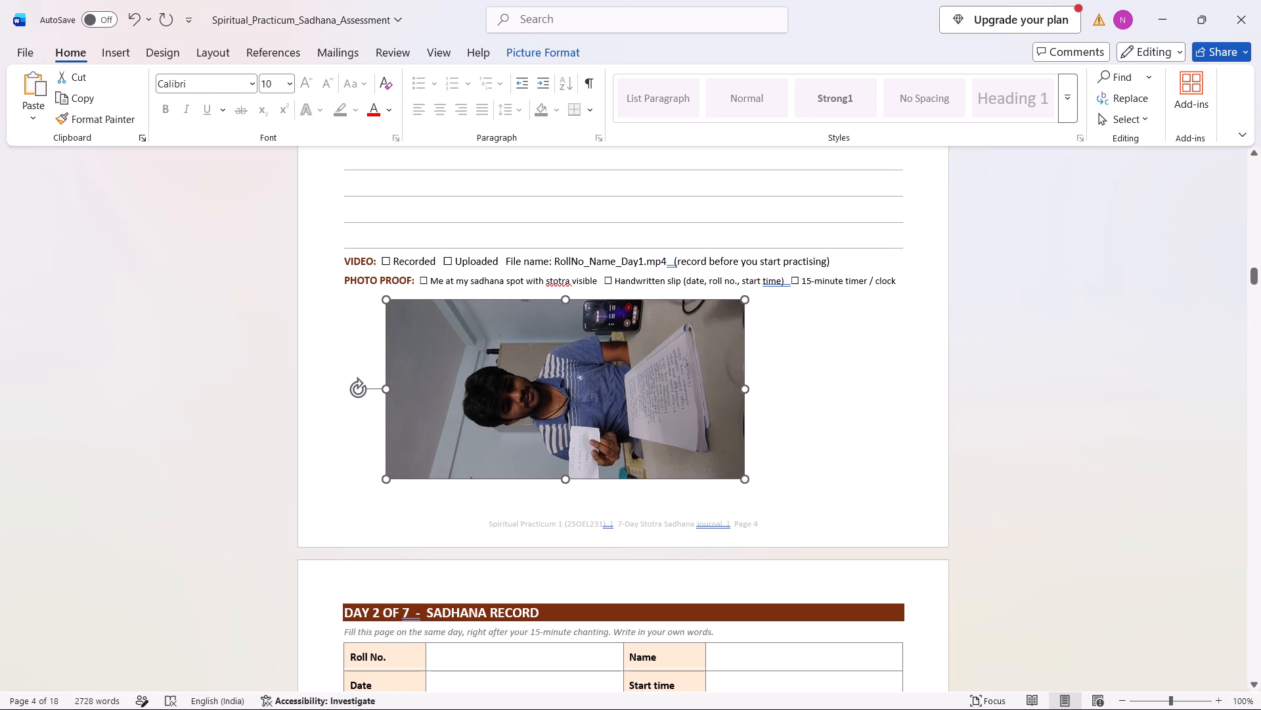
pyautogui.moveTo(745, 315); pyautogui.dragTo(745, 315)
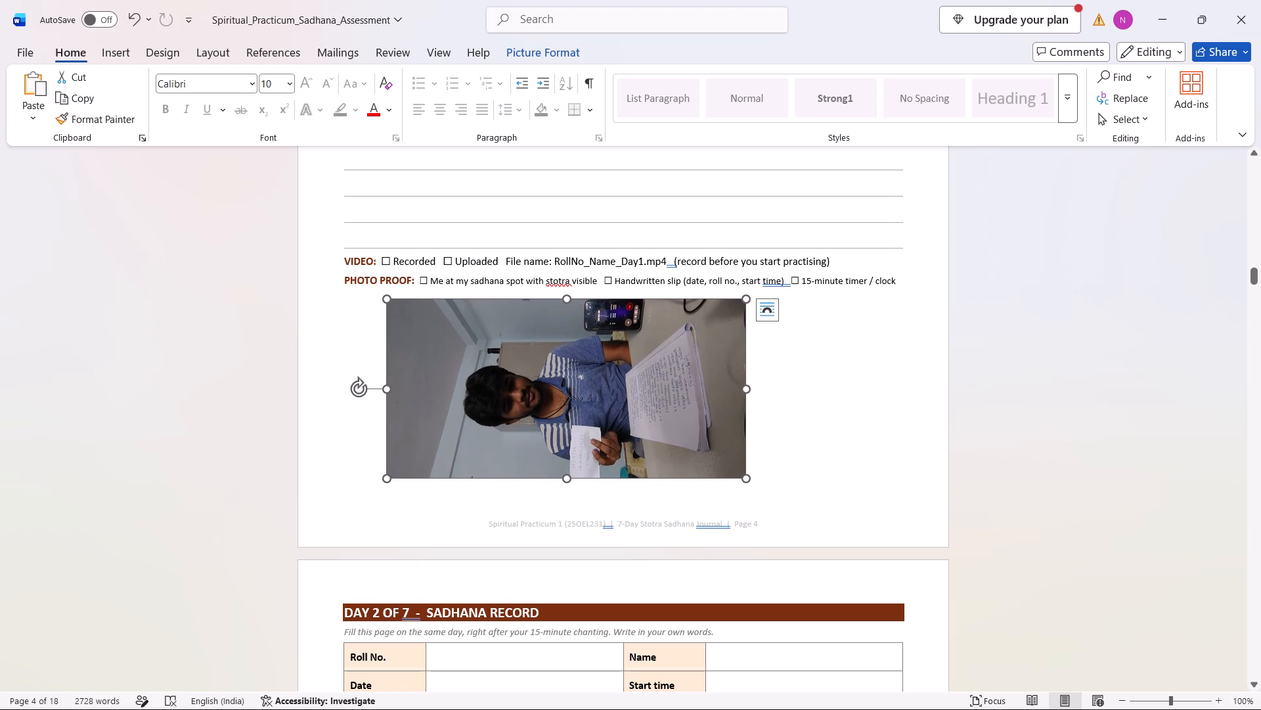
pyautogui.moveTo(746, 481); pyautogui.dragTo(755, 486)
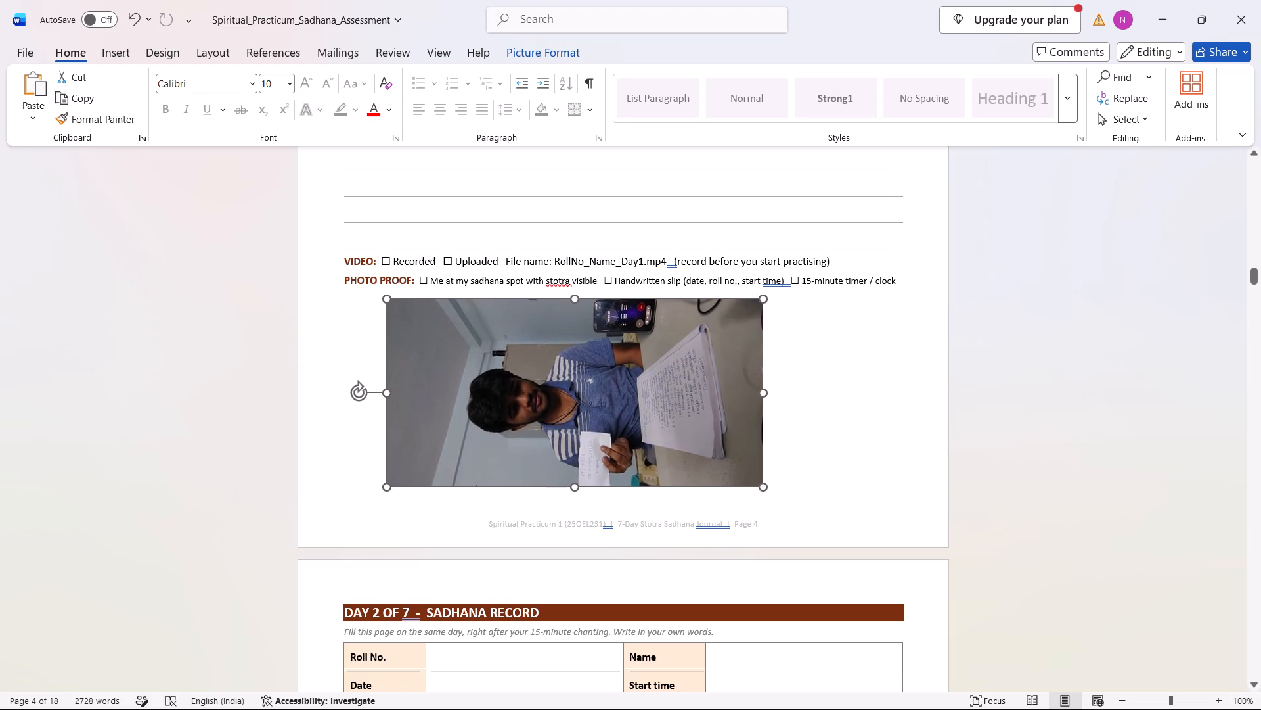
pyautogui.moveTo(755, 486); pyautogui.dragTo(818, 486)
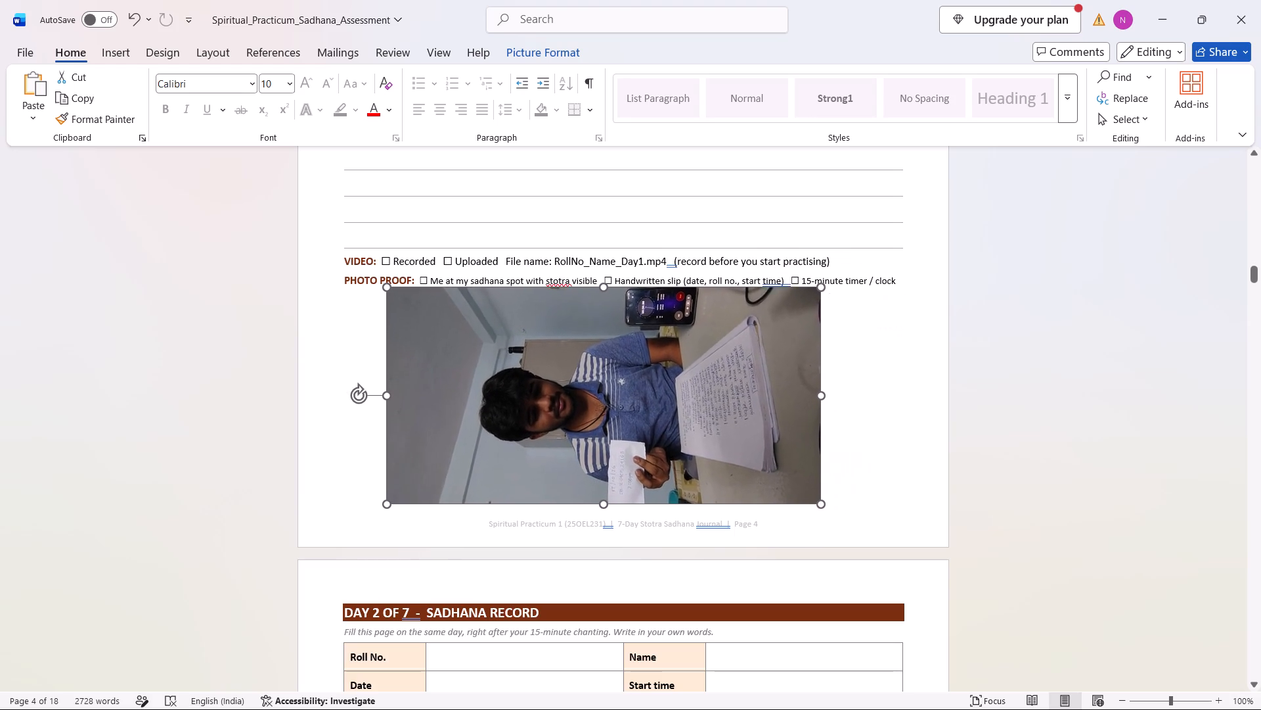
pyautogui.moveTo(818, 486); pyautogui.dragTo(799, 491)
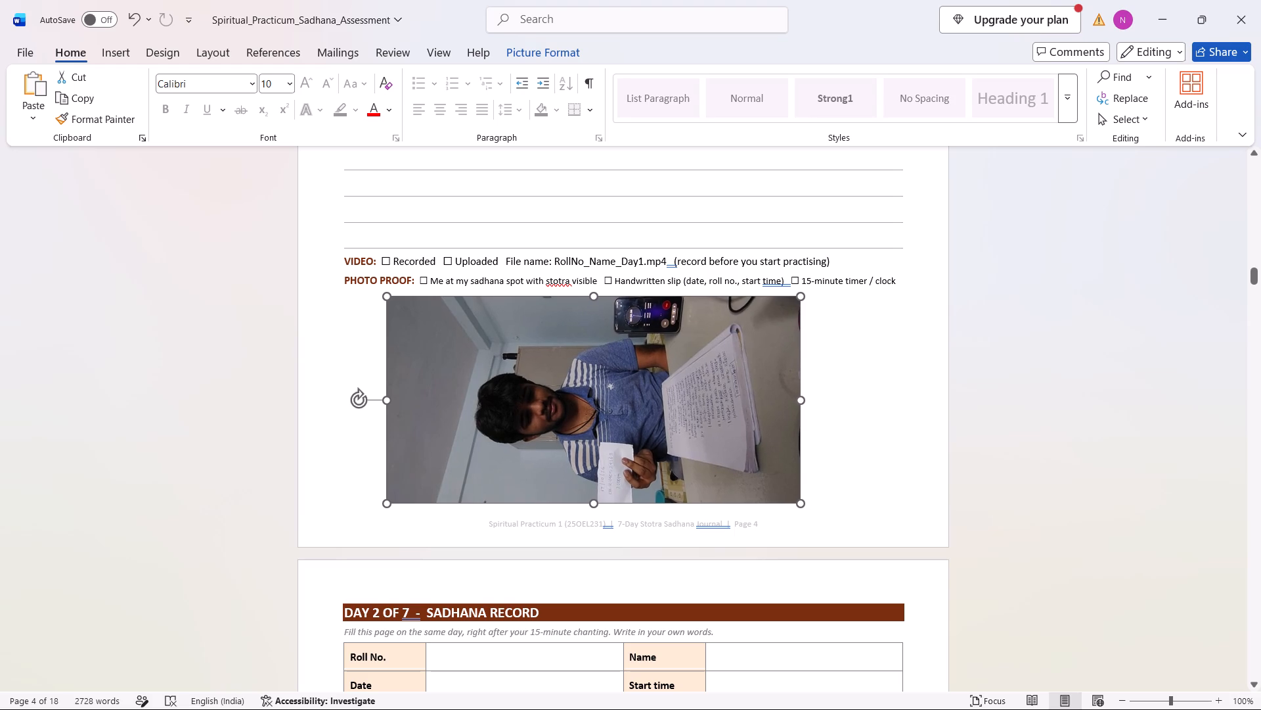
pyautogui.moveTo(799, 491); pyautogui.dragTo(797, 490)
pyautogui.click(874, 480)
# Compare the Day 1 and Day 2 photo proofs, and check the photo proof area on the Day 3 record page.
pyautogui.scroll(-4, 874, 480)
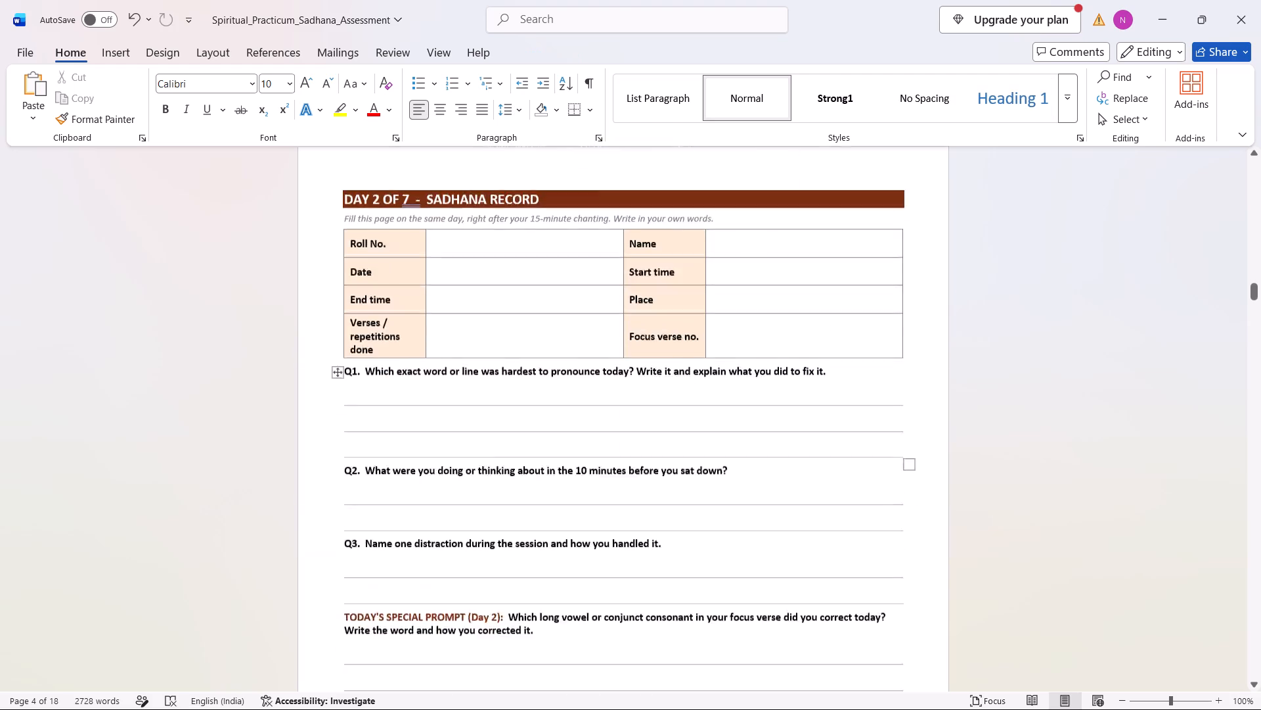
pyautogui.scroll(-2, 874, 480)
pyautogui.scroll(1, 874, 480)
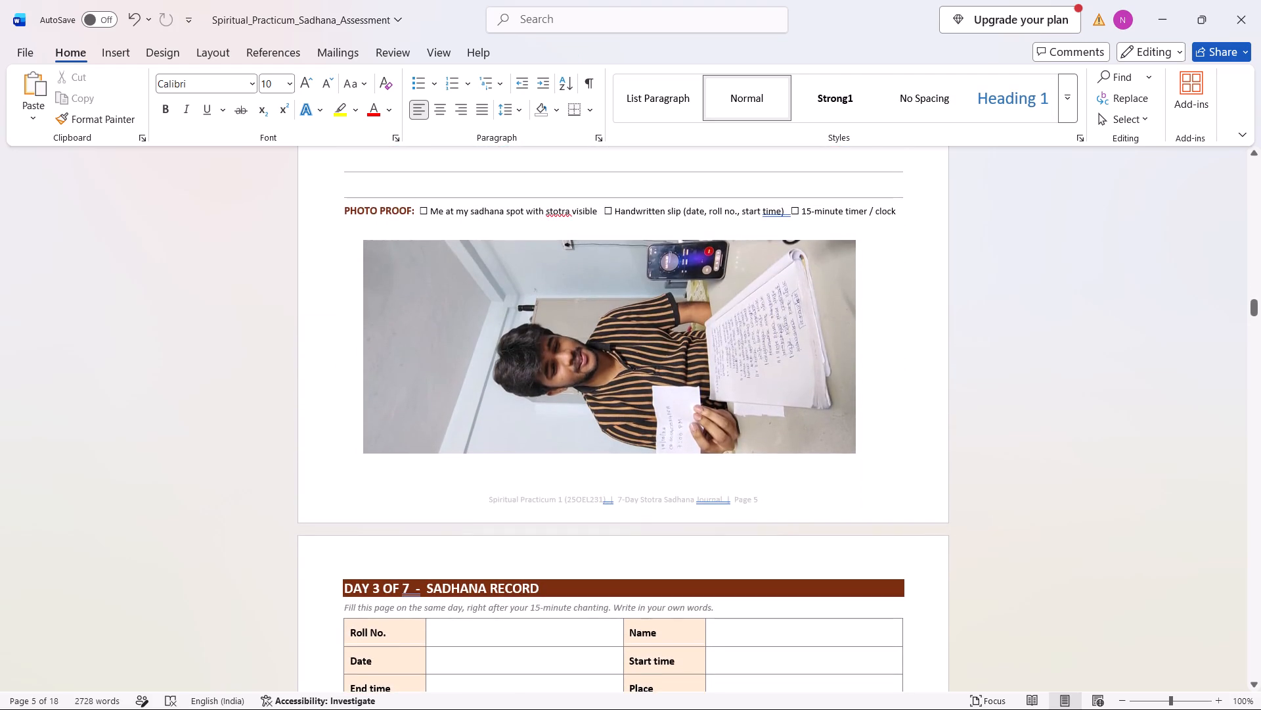
pyautogui.scroll(5, 874, 480)
pyautogui.scroll(-5, 874, 480)
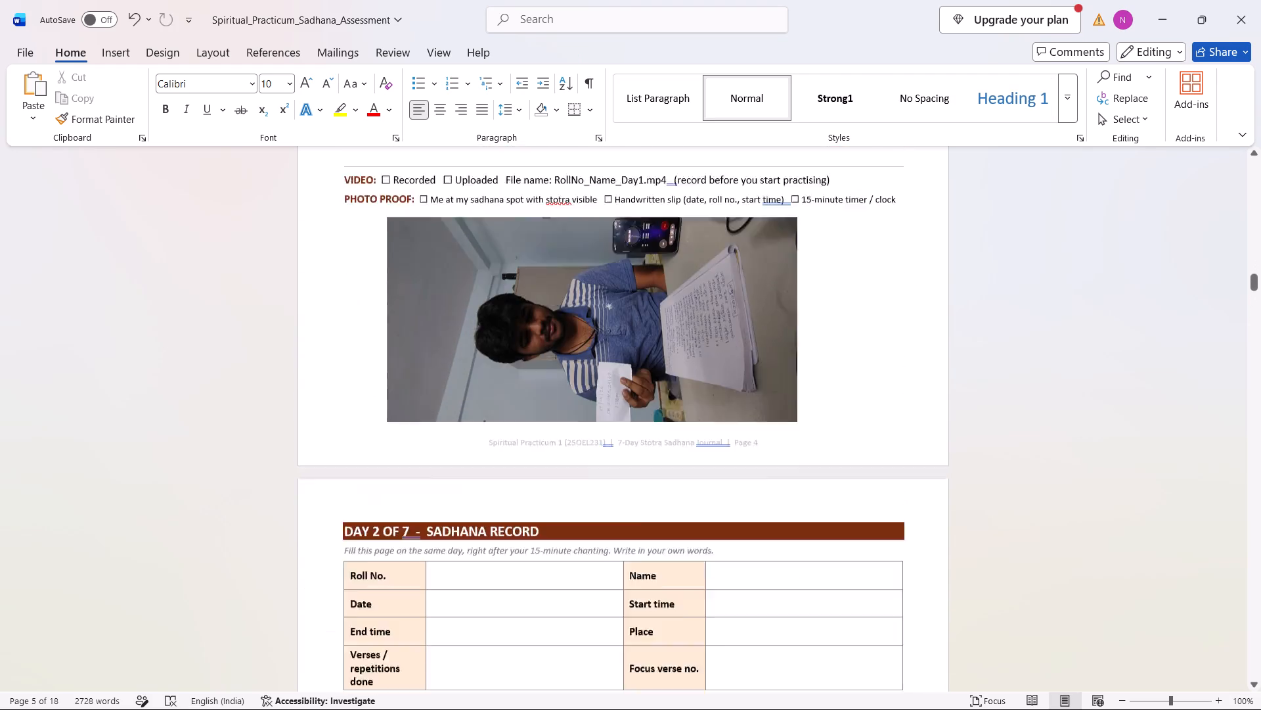
pyautogui.scroll(-8, 874, 480)
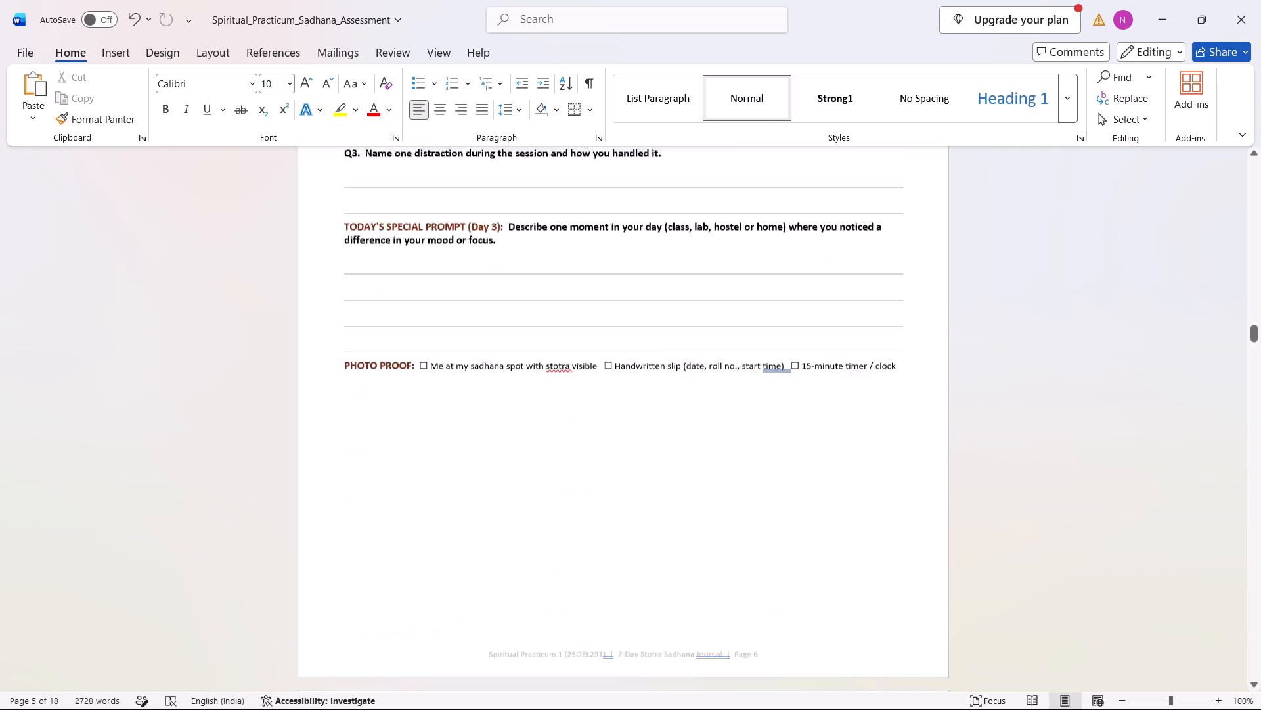
# Cut the dashed "PASTE PHOTO HERE" placeholder box from the Day 4 record on page 7.
pyautogui.scroll(-6, 874, 480)
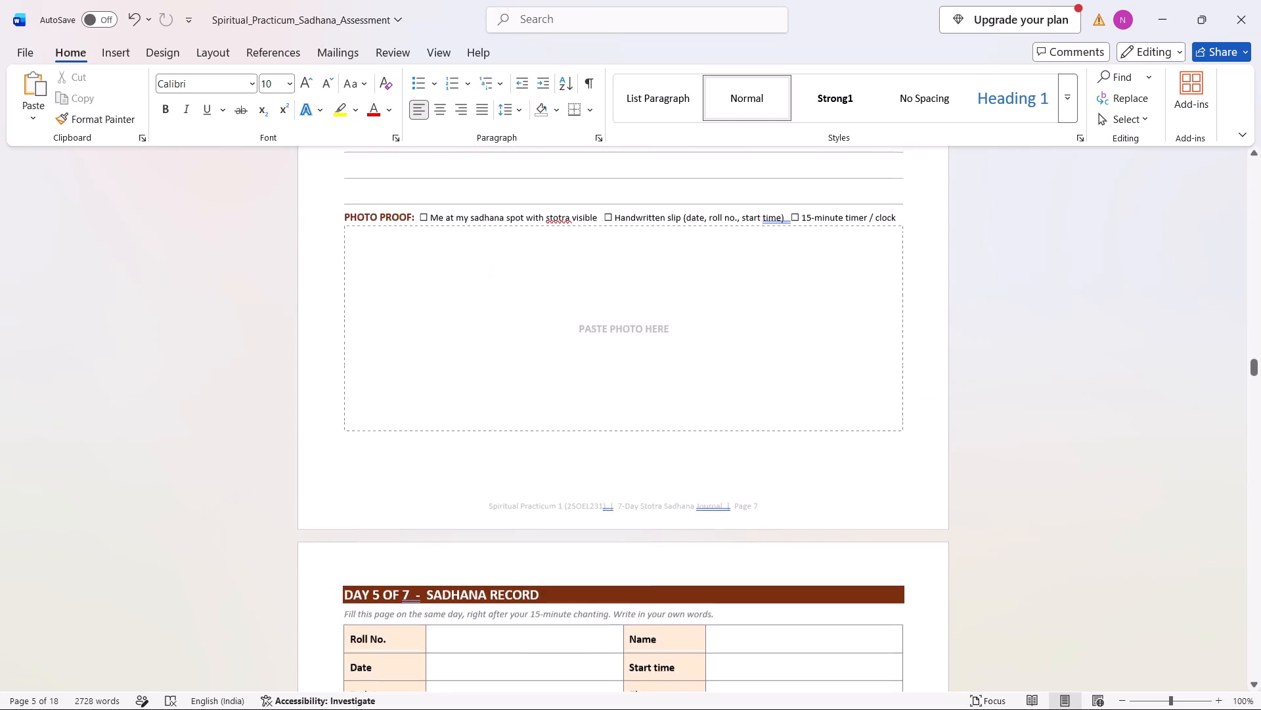
pyautogui.click(775, 427)
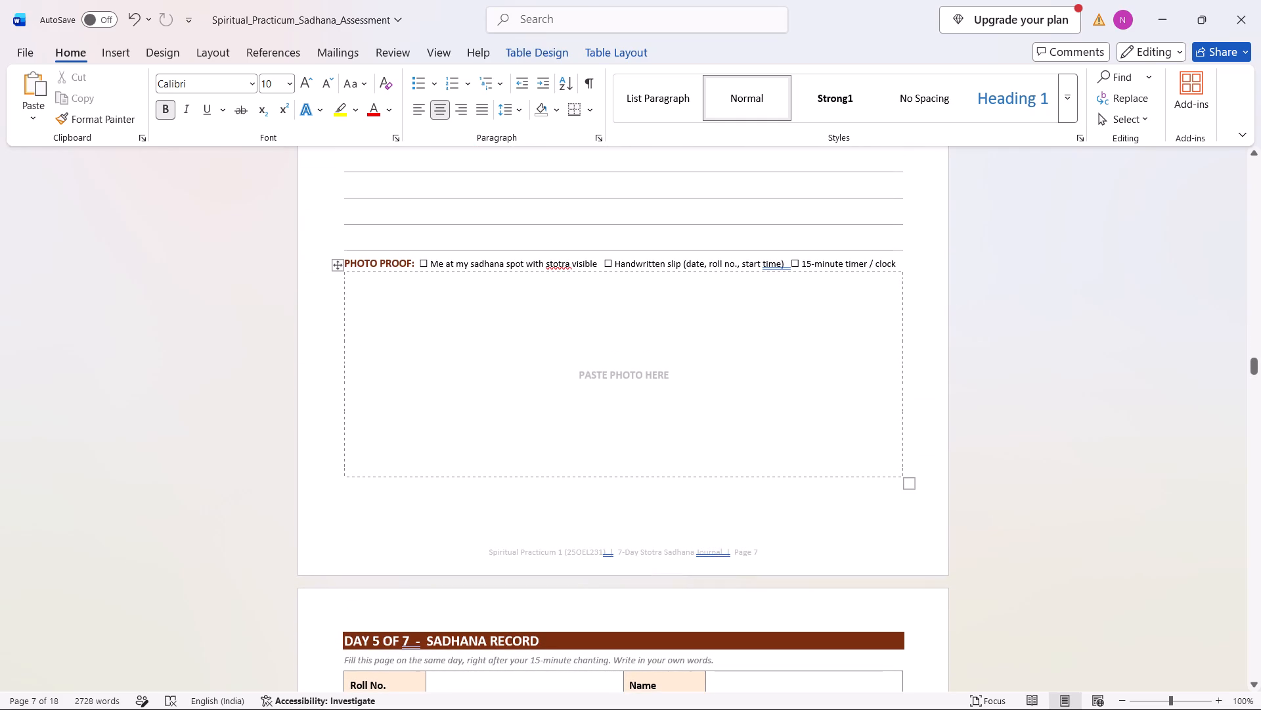
pyautogui.click(338, 267)
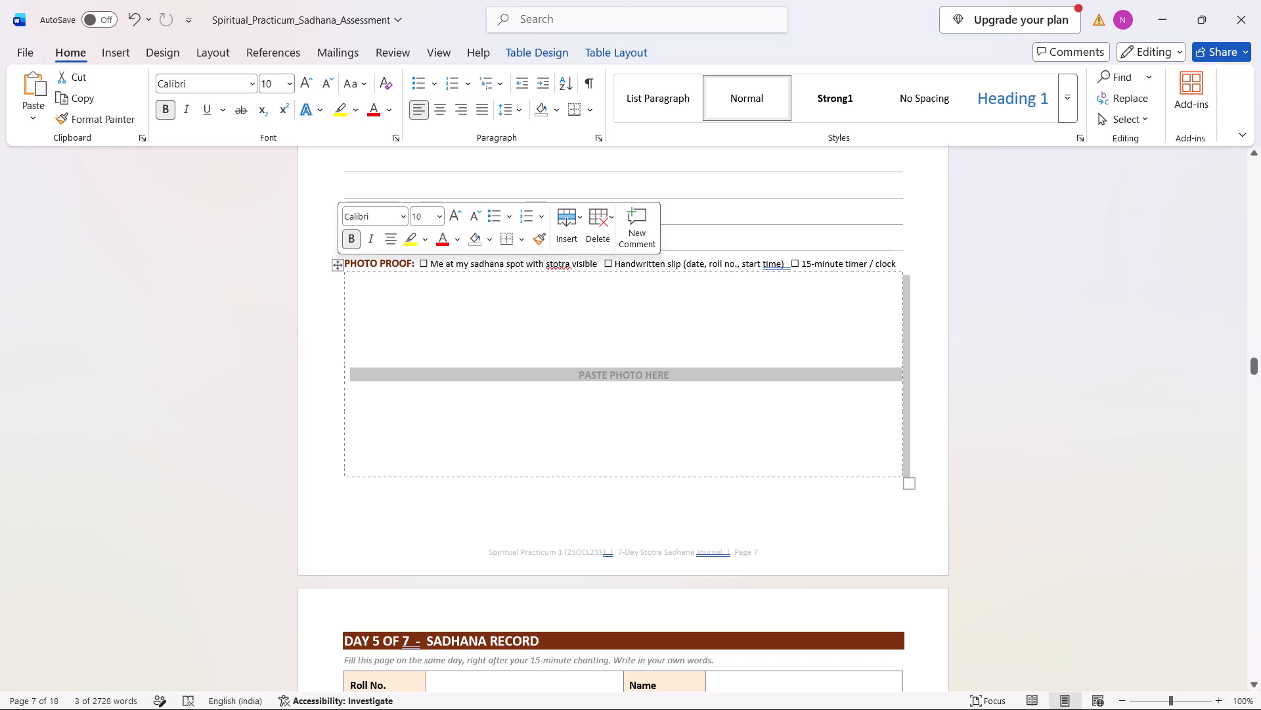
pyautogui.rightClick(333, 266)
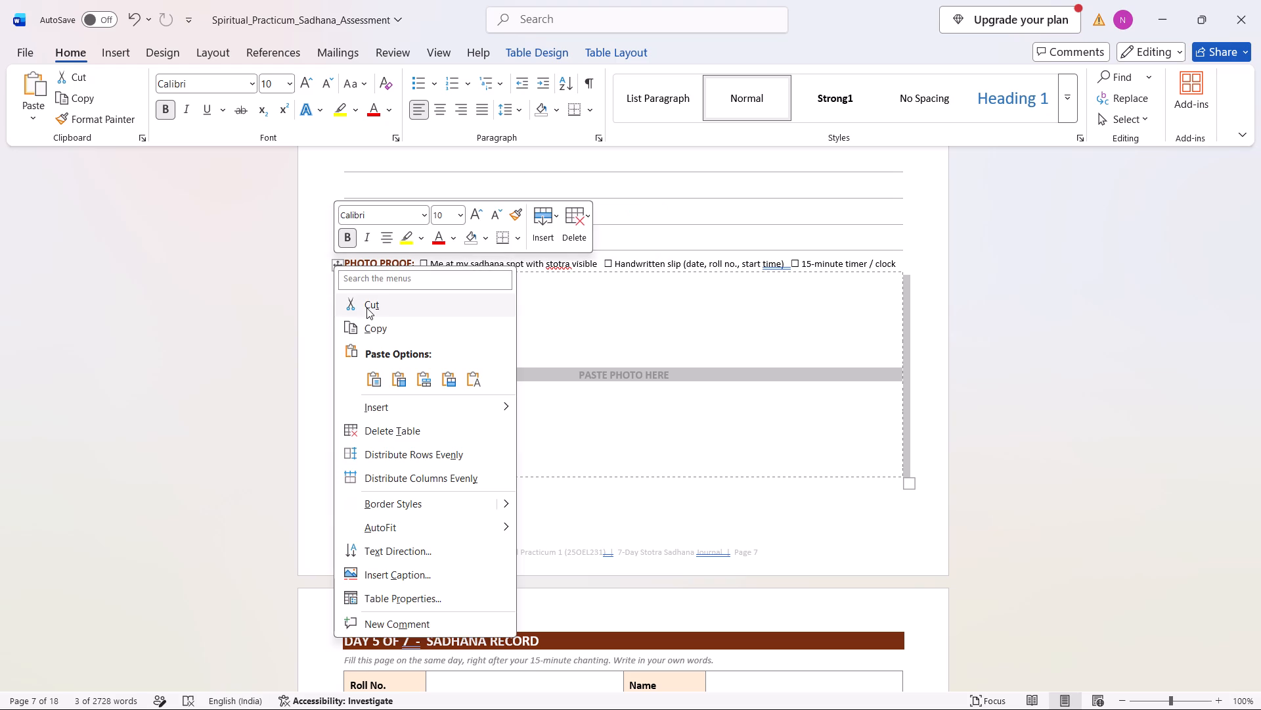
pyautogui.click(366, 308)
# Cut the dashed "PASTE PHOTO HERE" placeholder box from the Day 5 record on page 8.
pyautogui.scroll(-3, 366, 308)
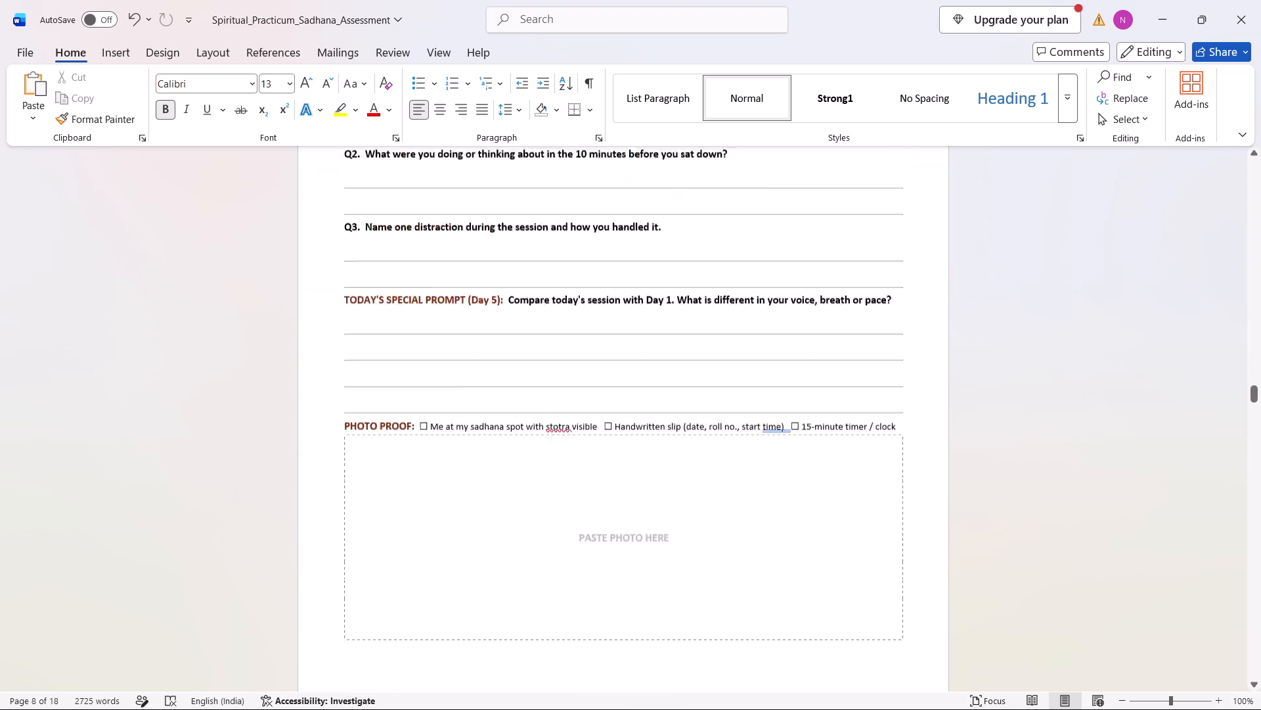
pyautogui.scroll(-1, 366, 308)
pyautogui.click(364, 339)
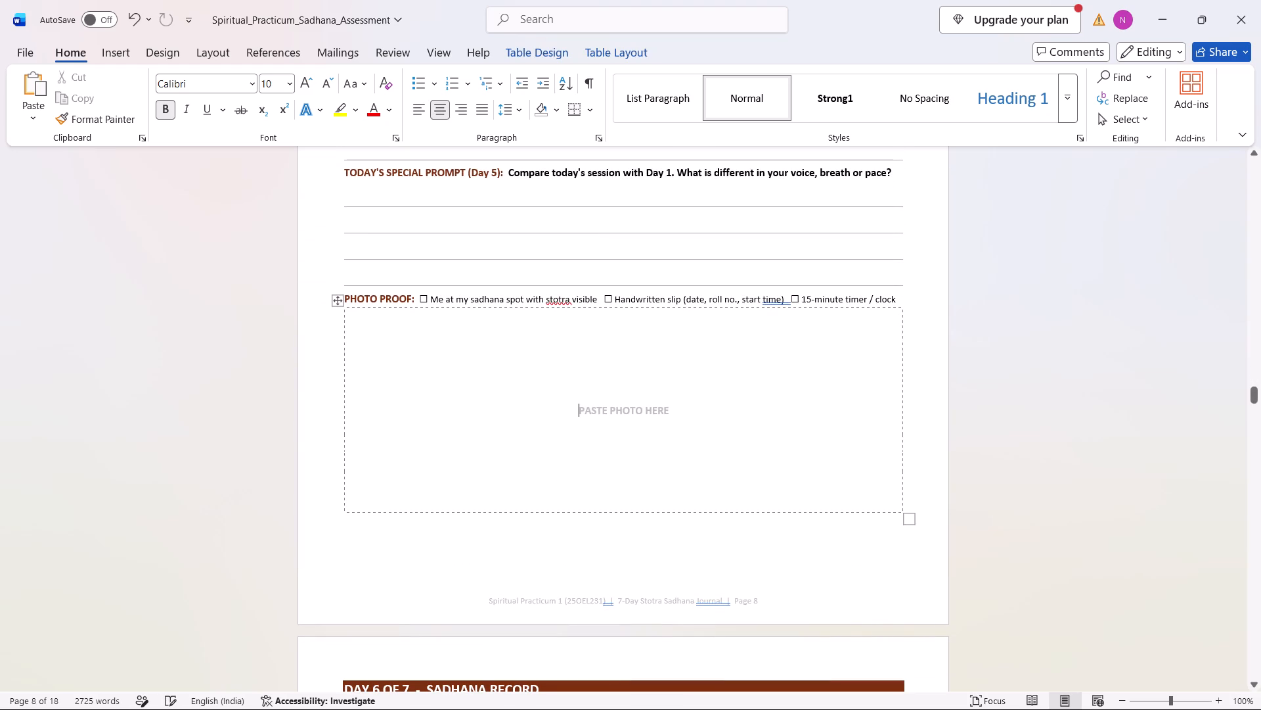
pyautogui.rightClick(338, 304)
pyautogui.click(361, 350)
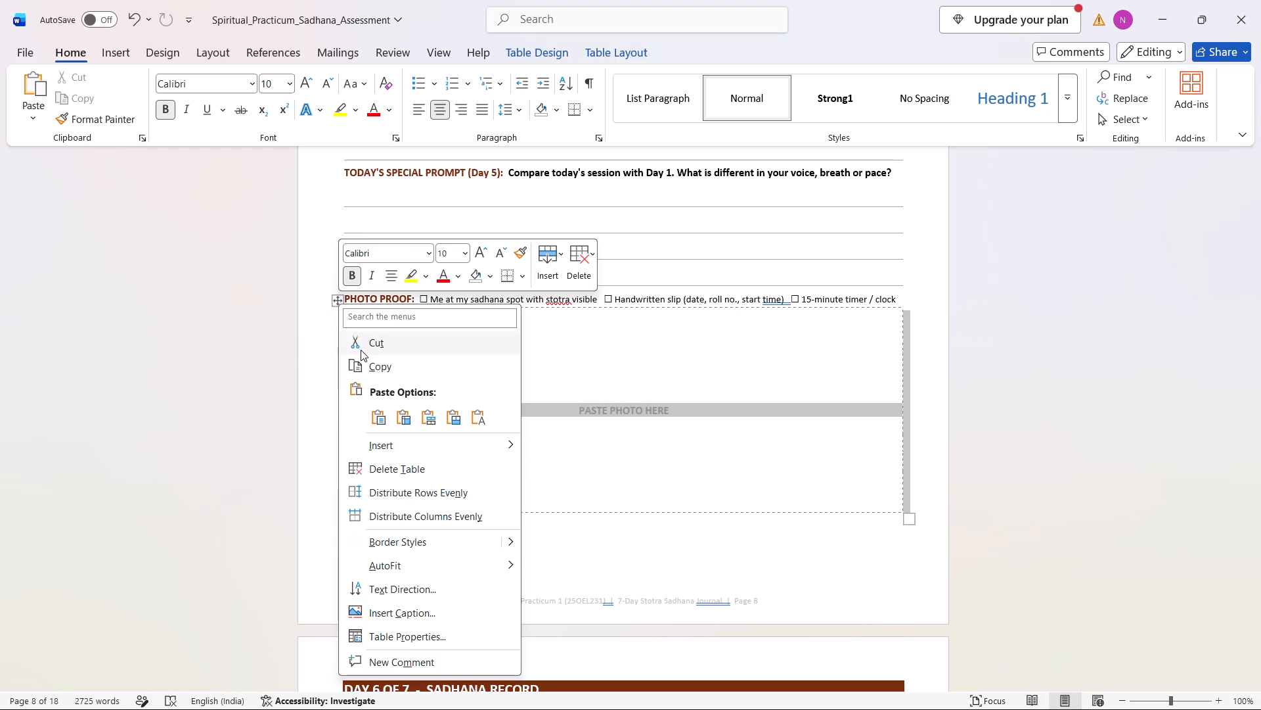
# Cut the dashed "PASTE PHOTO HERE" placeholder box from the Day 6 record on page 9.
pyautogui.scroll(-4, 361, 350)
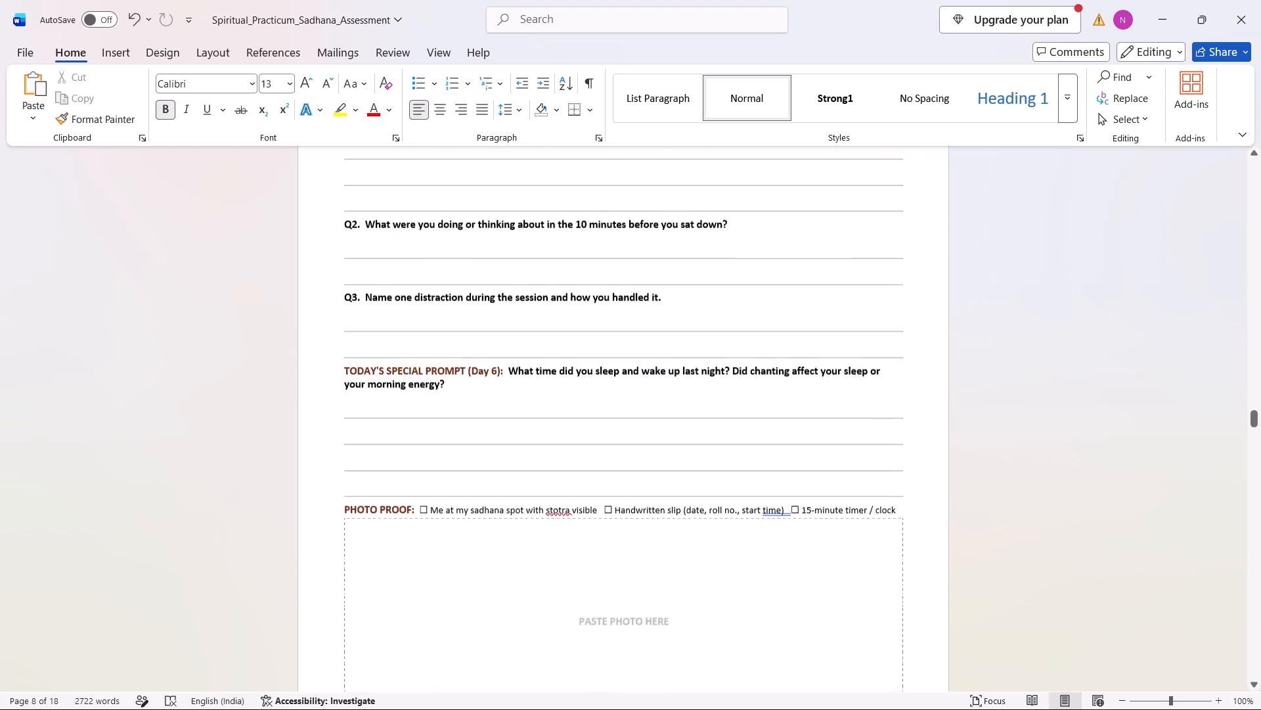
pyautogui.scroll(-1, 361, 350)
pyautogui.click(347, 429)
pyautogui.moveTo(347, 429); pyautogui.dragTo(338, 410)
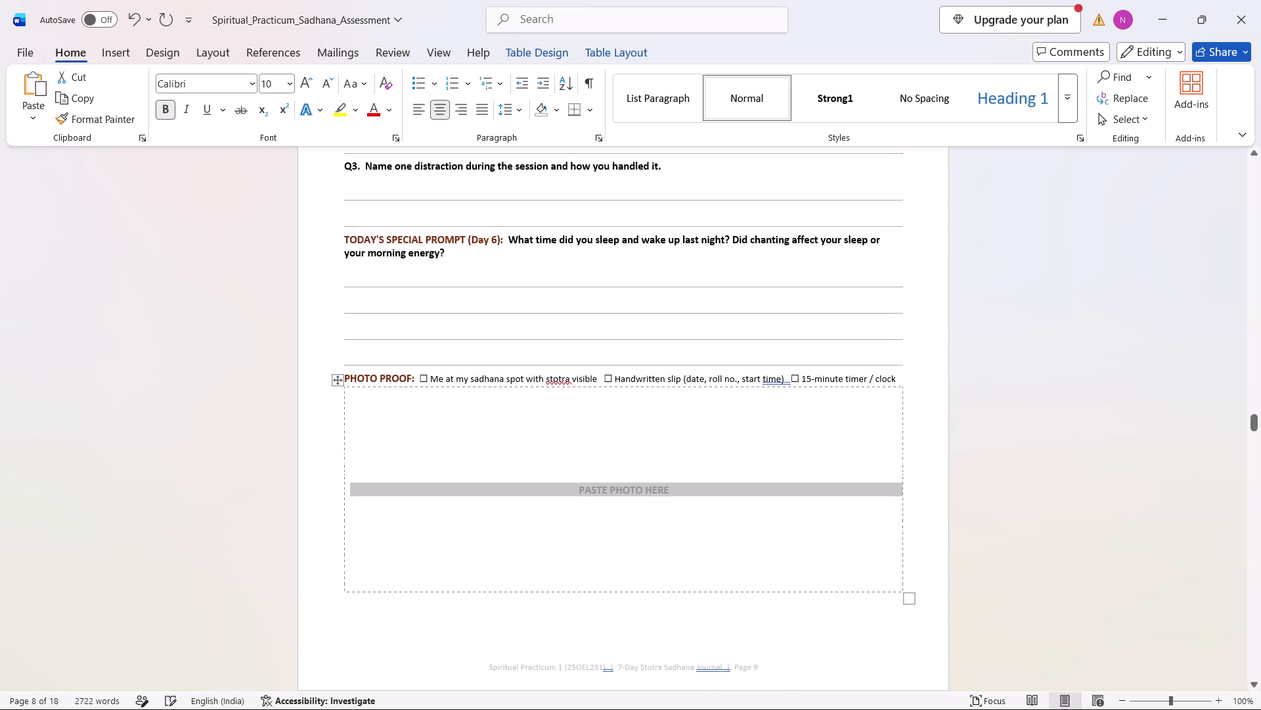
pyautogui.moveTo(338, 410); pyautogui.dragTo(338, 382)
pyautogui.rightClick(338, 382)
pyautogui.click(338, 382)
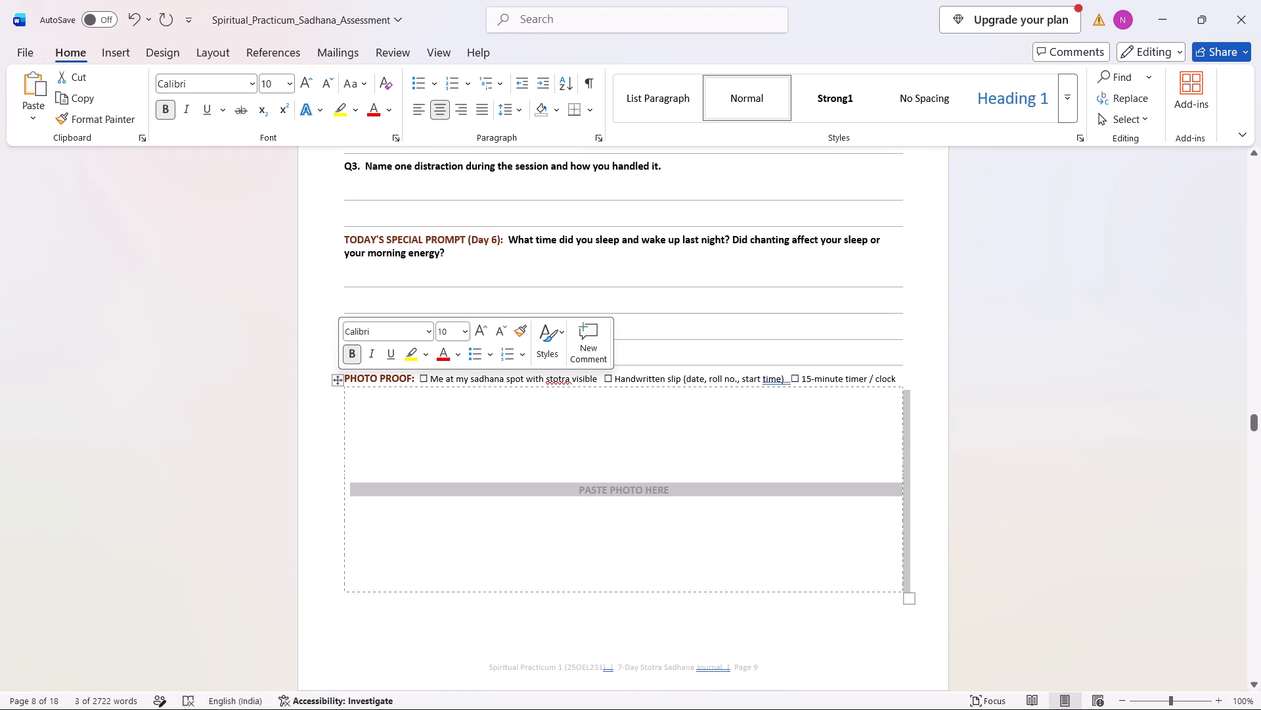
pyautogui.rightClick(338, 382)
pyautogui.click(321, 429)
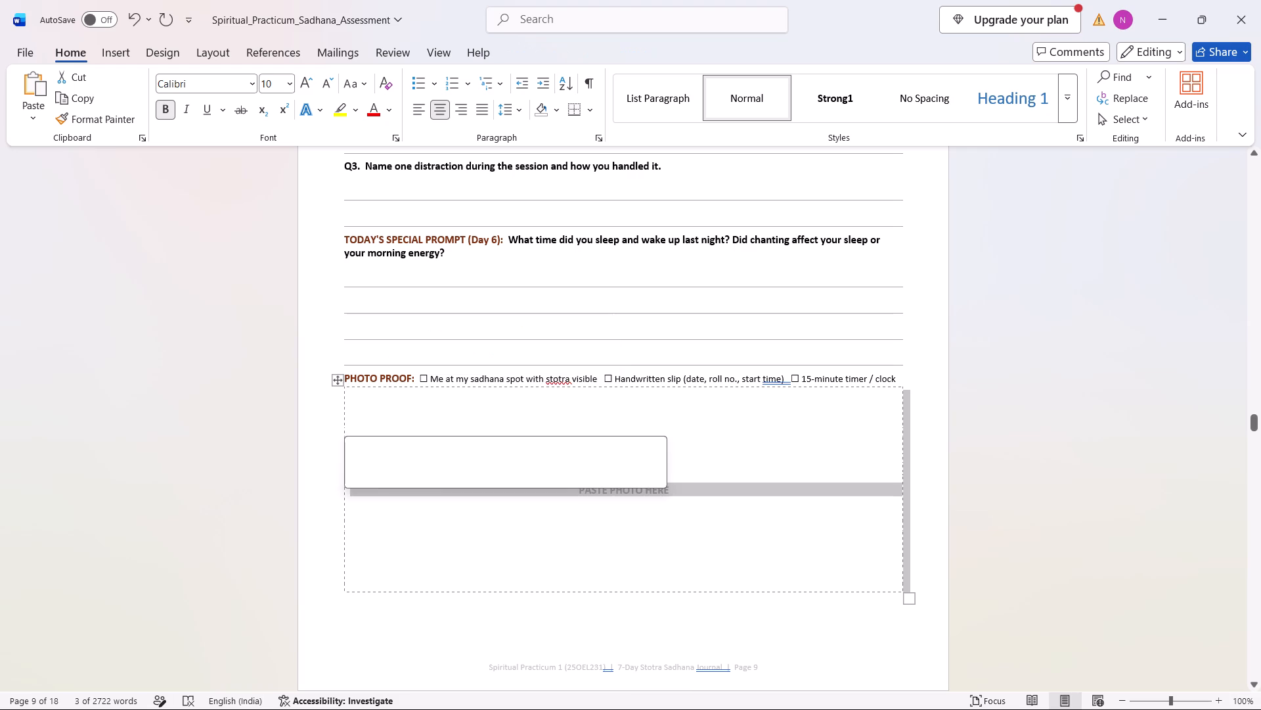
pyautogui.click(342, 421)
pyautogui.click(343, 377)
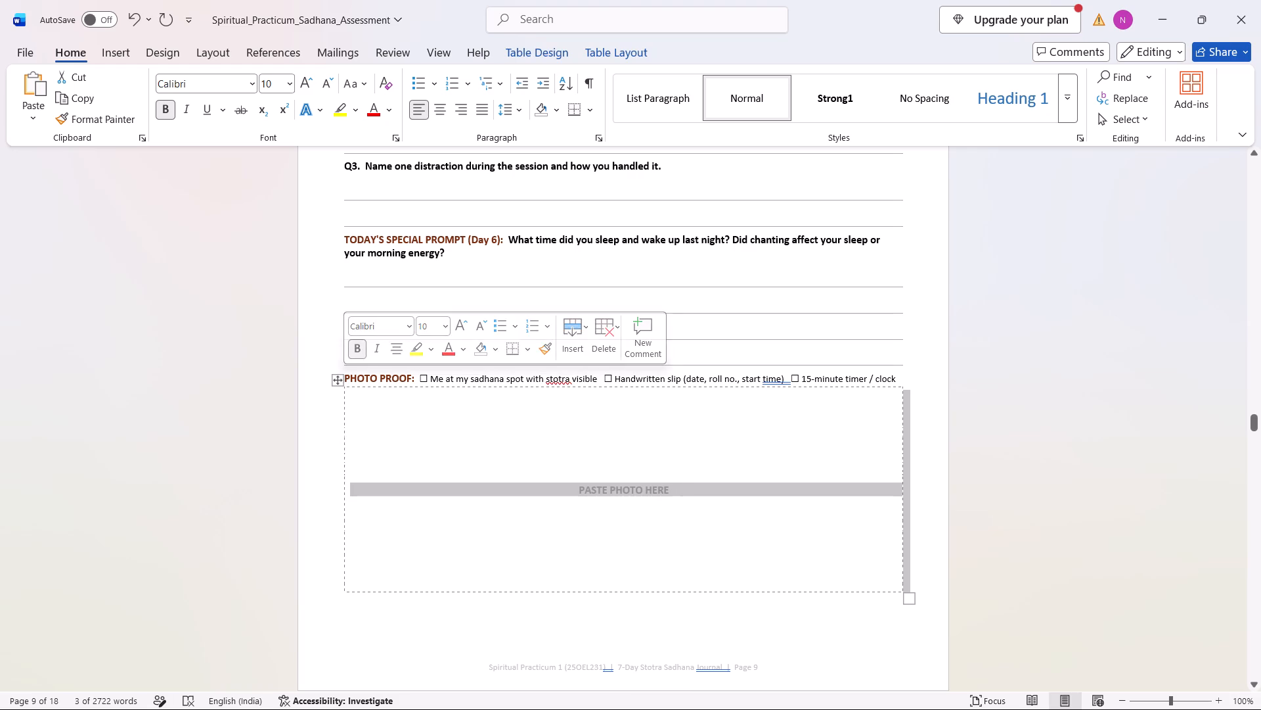
pyautogui.click(332, 394)
pyautogui.click(265, 435)
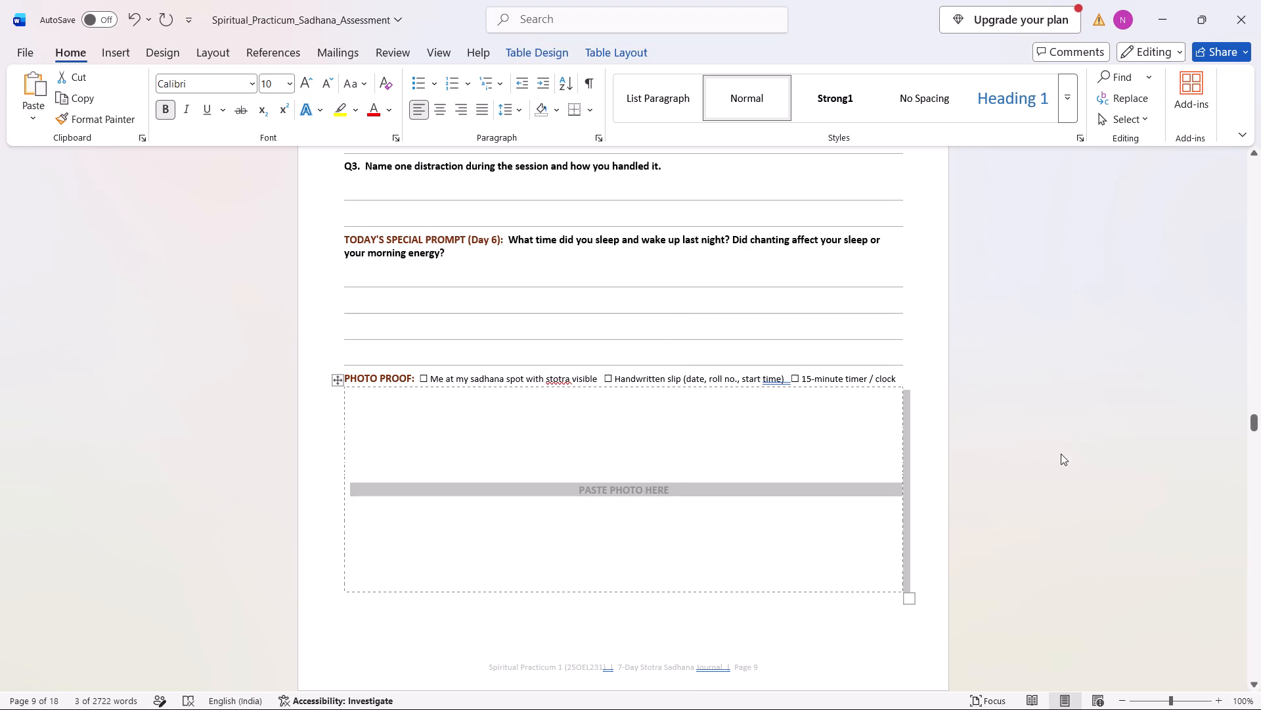
pyautogui.click(1061, 454)
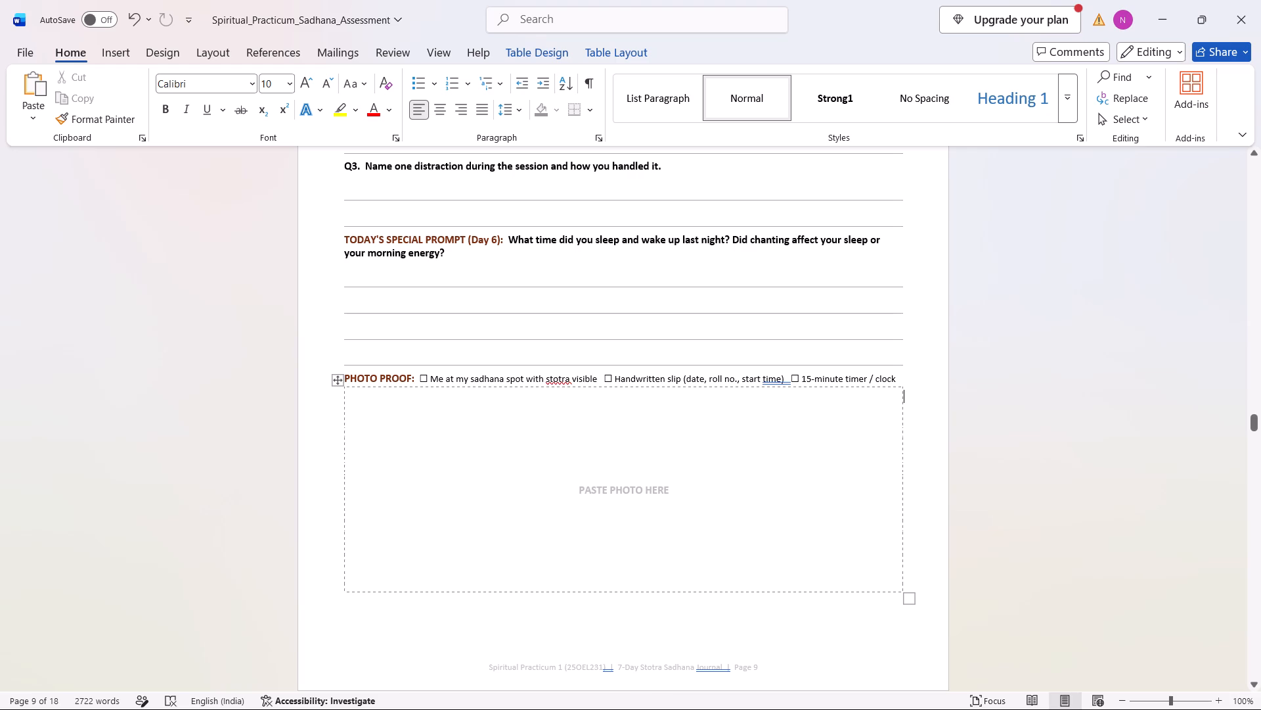
pyautogui.rightClick(335, 384)
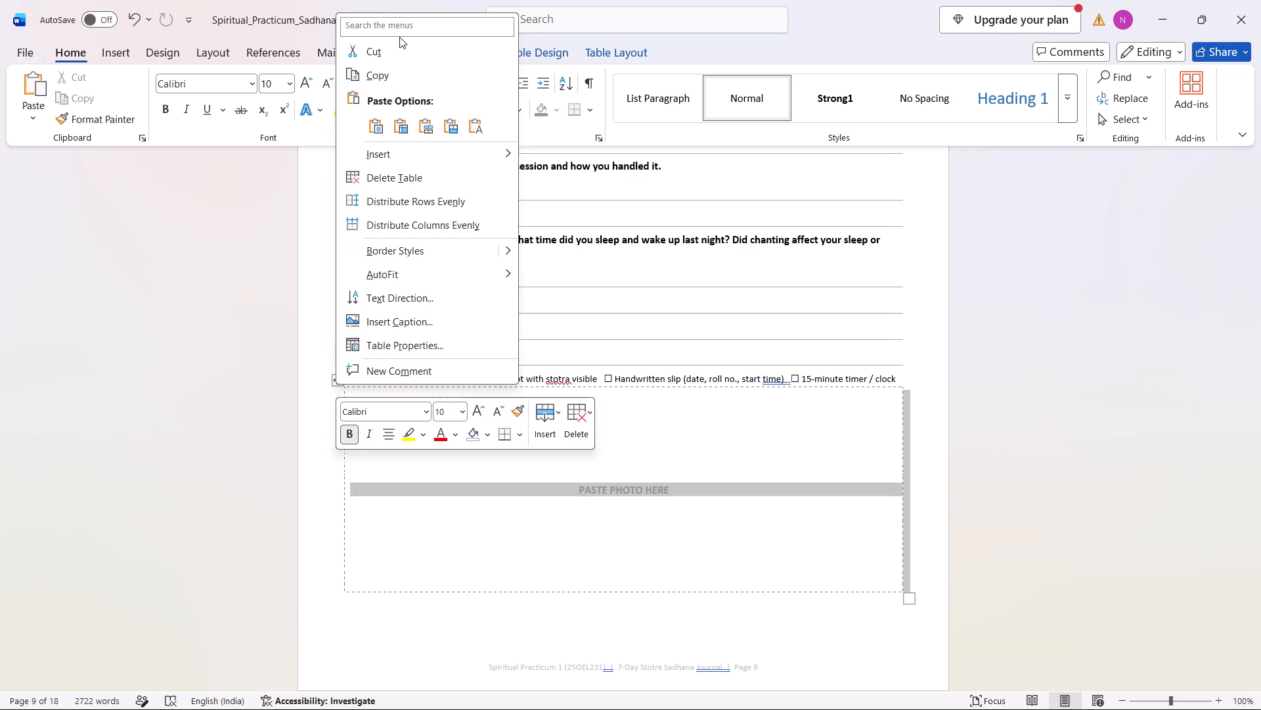
pyautogui.click(393, 46)
# Cut the dashed "PASTE PHOTO HERE" placeholder box from the Day 7 record on page 10.
pyautogui.scroll(-1, 521, 438)
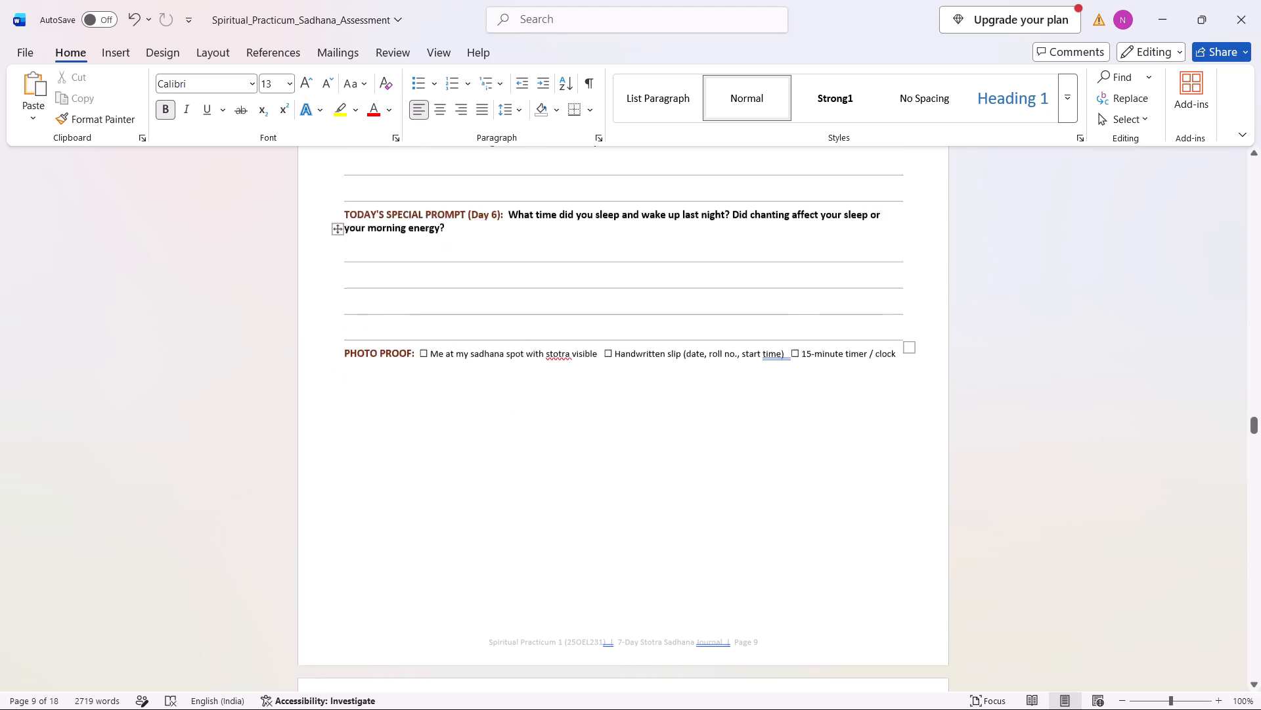
pyautogui.scroll(-3, 521, 438)
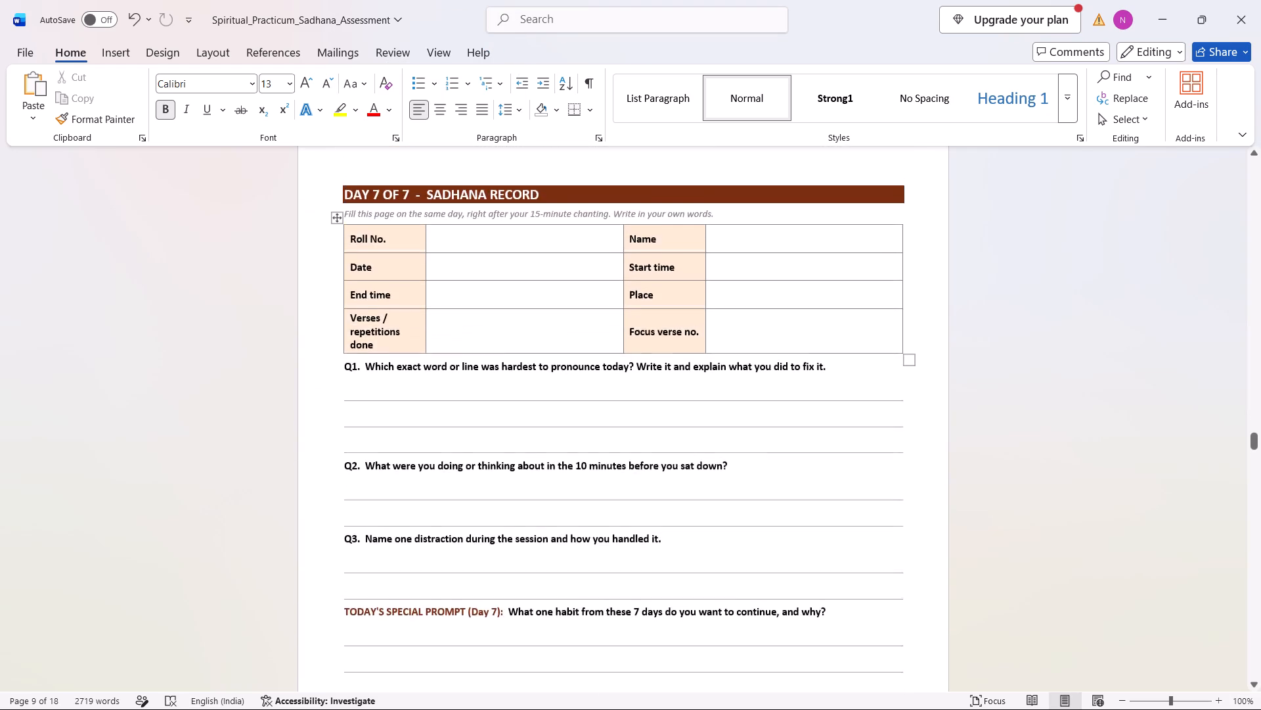
pyautogui.scroll(-2, 521, 438)
pyautogui.click(359, 347)
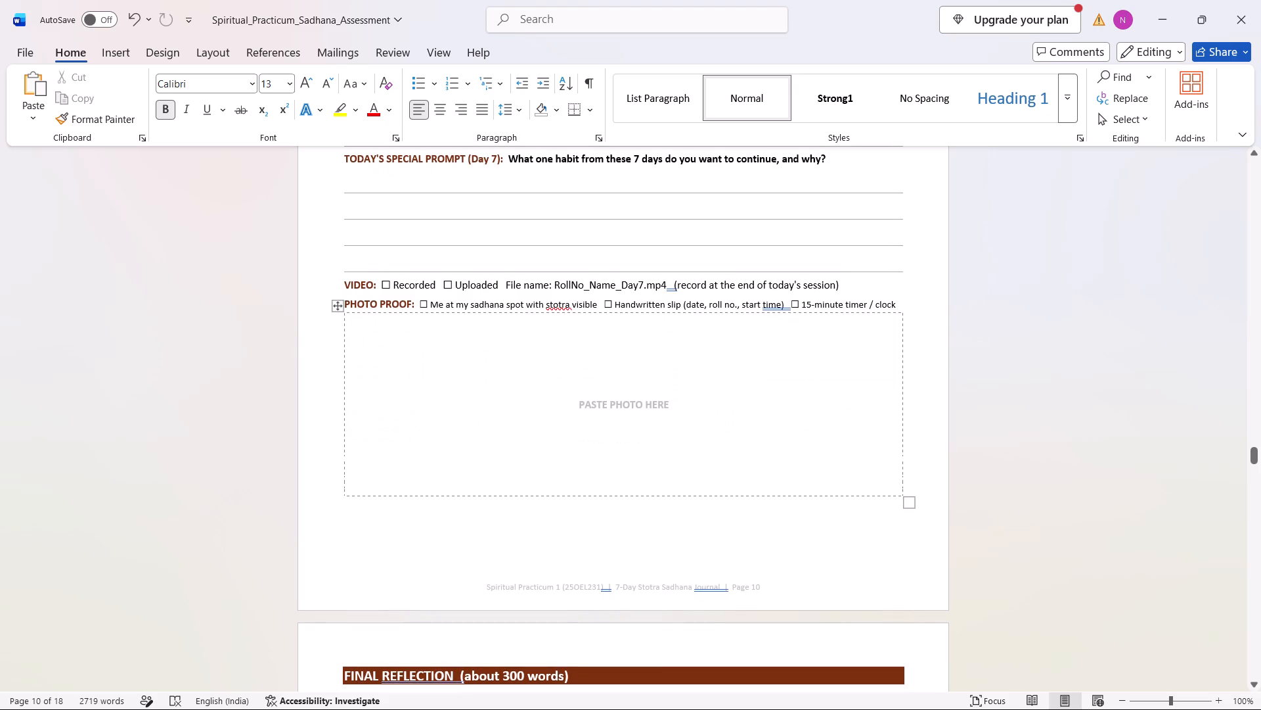
pyautogui.rightClick(336, 304)
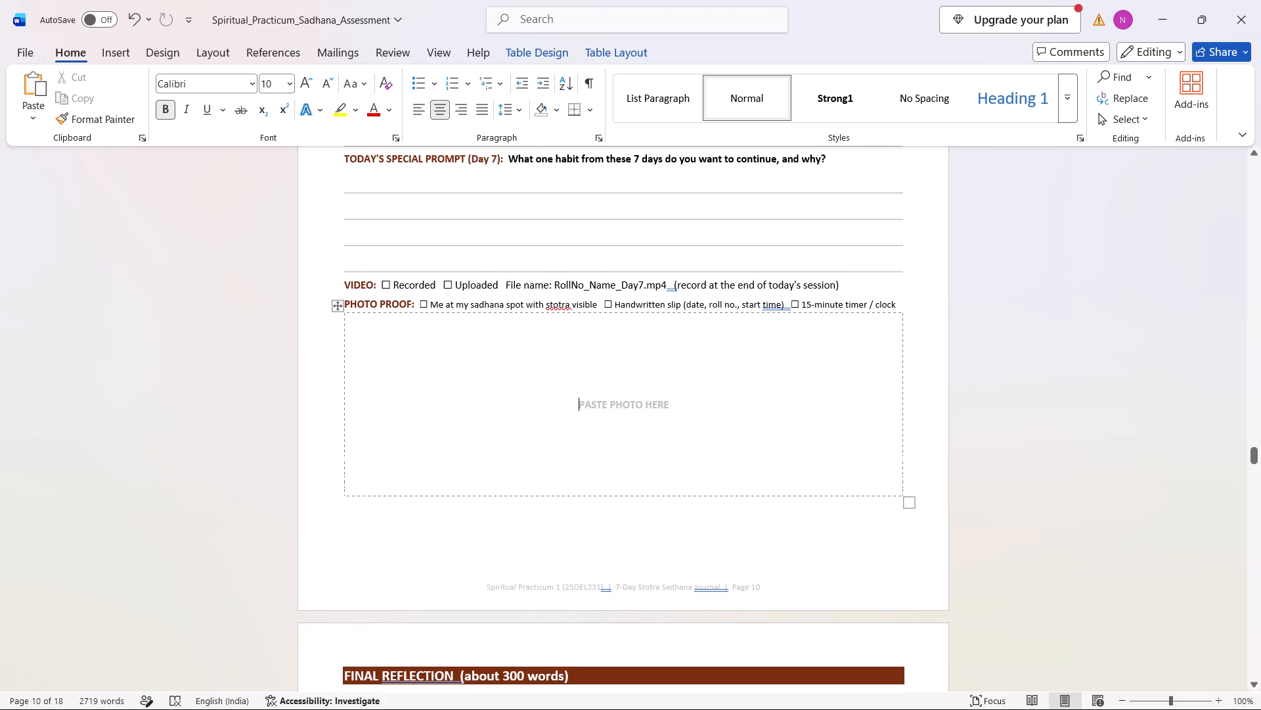
pyautogui.click(370, 347)
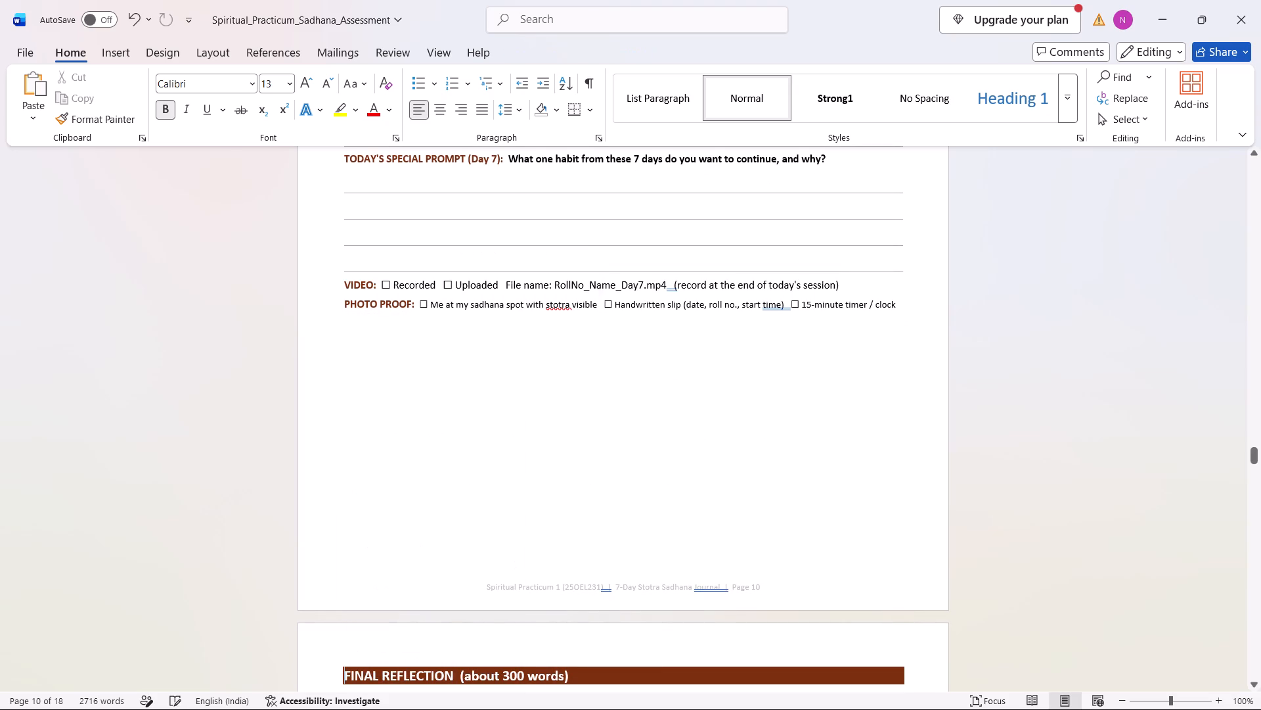
# Review the document from the Final Reflection on page 11 through the checklist, committee rubric, evaluation slip and scoring sheet to page 18.
pyautogui.scroll(-3, 489, 446)
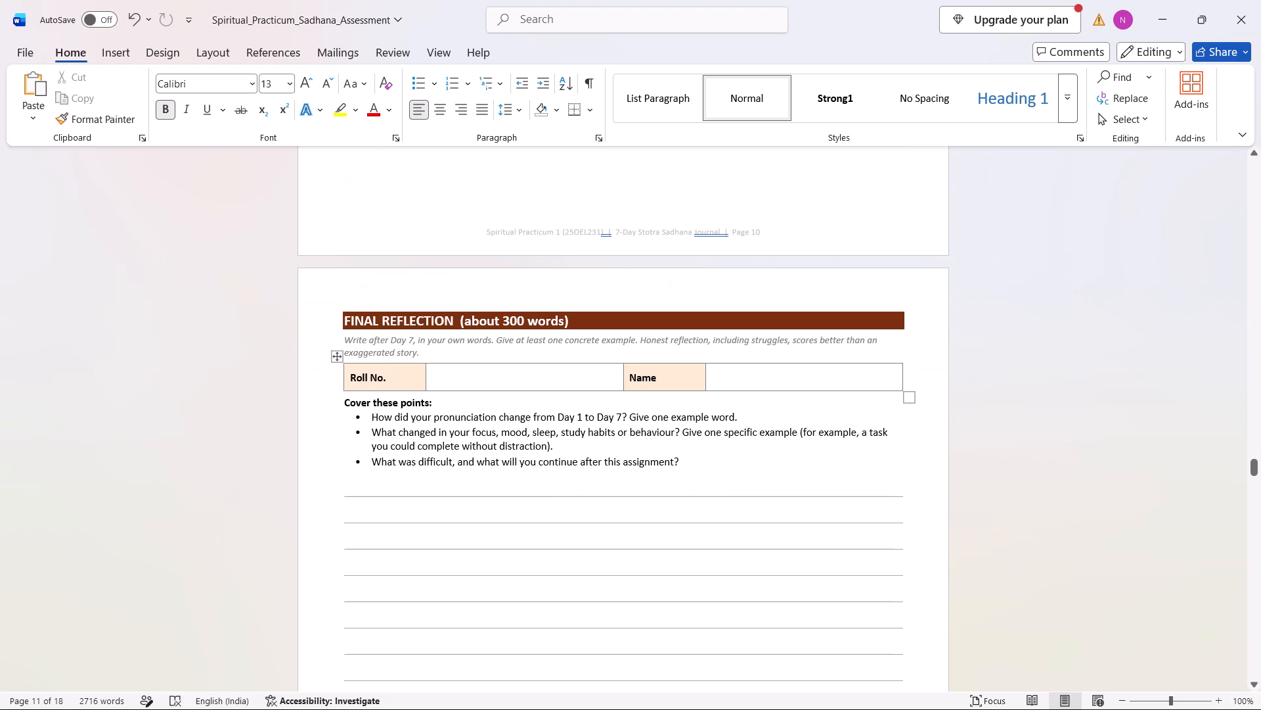
pyautogui.scroll(-2, 489, 446)
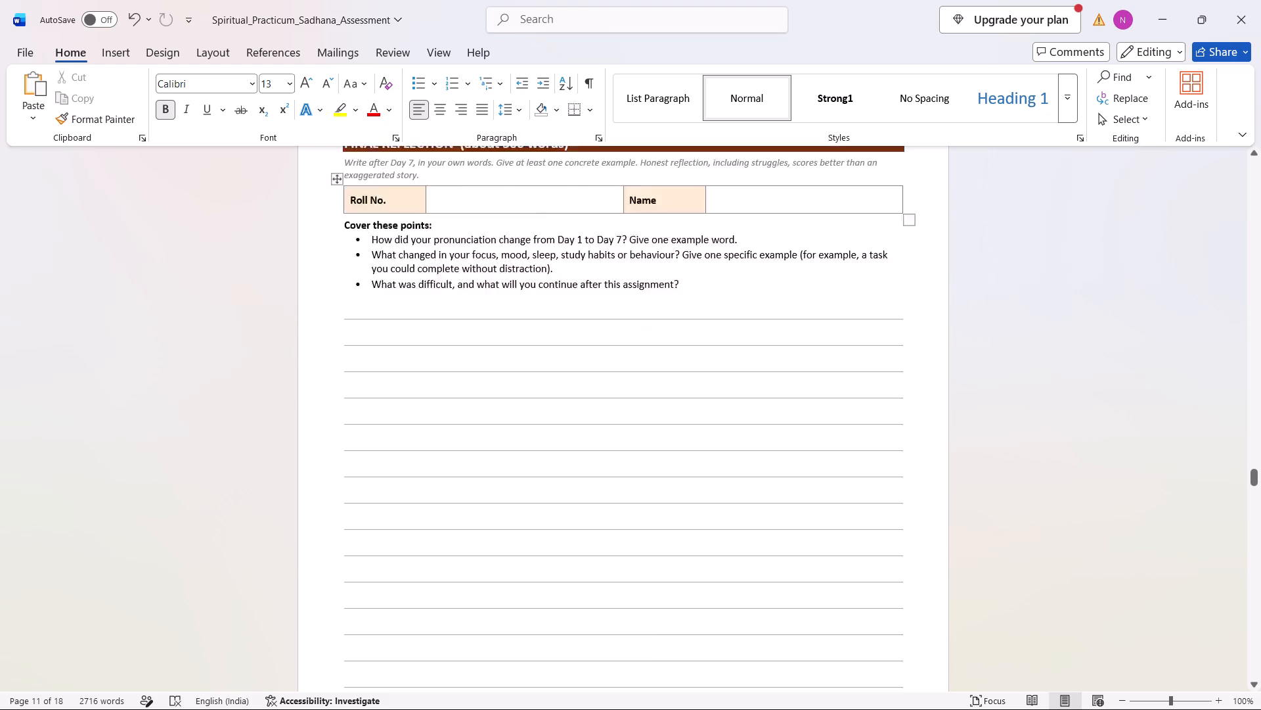
pyautogui.scroll(-2, 489, 446)
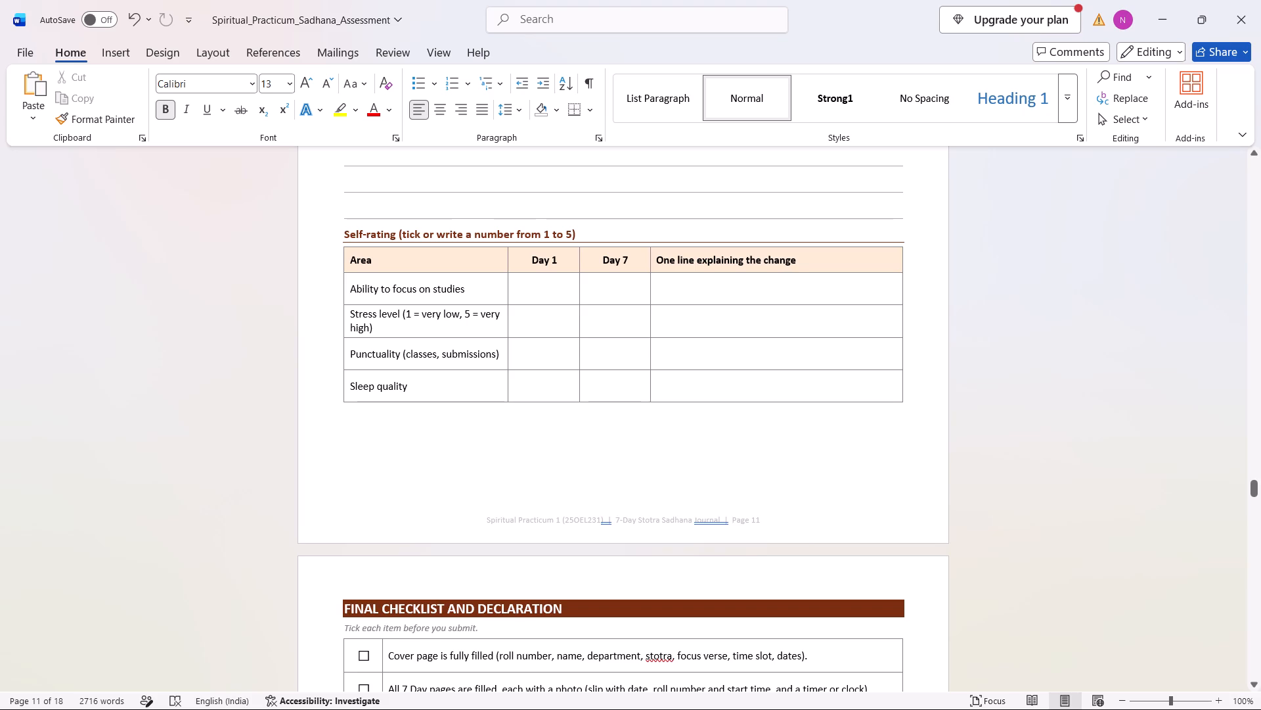
pyautogui.scroll(-1, 489, 446)
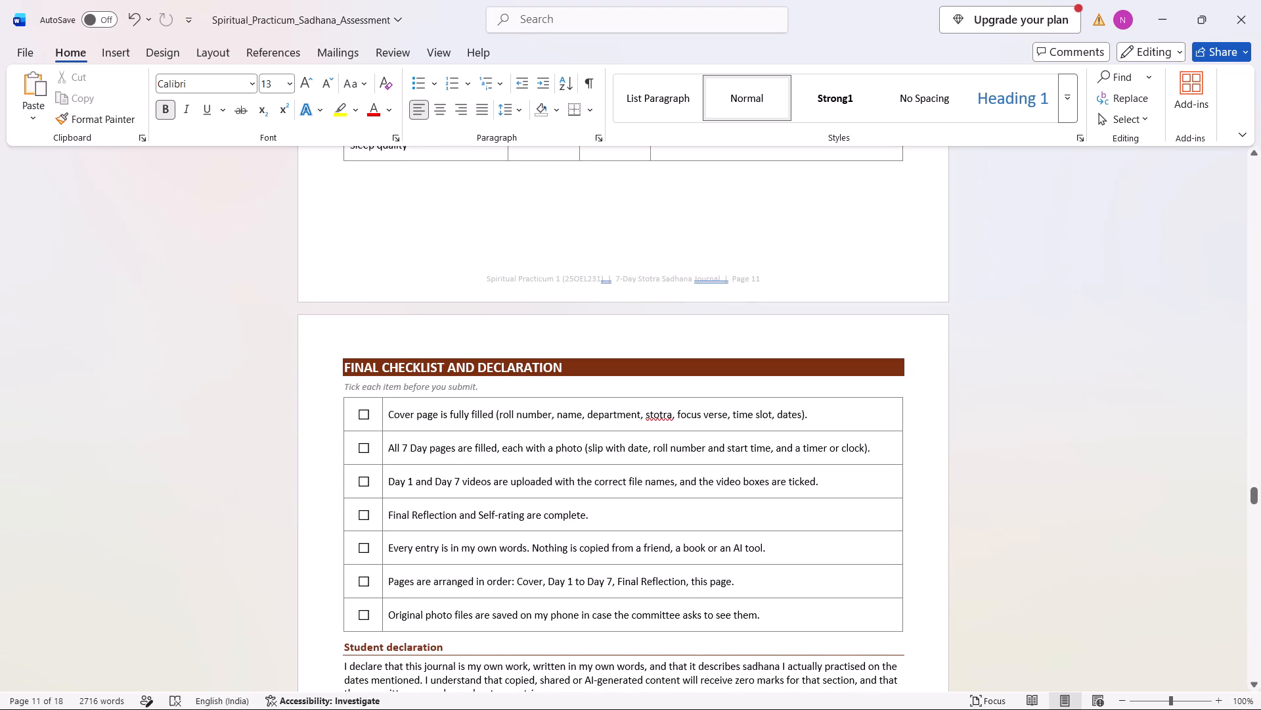
pyautogui.scroll(-2, 489, 446)
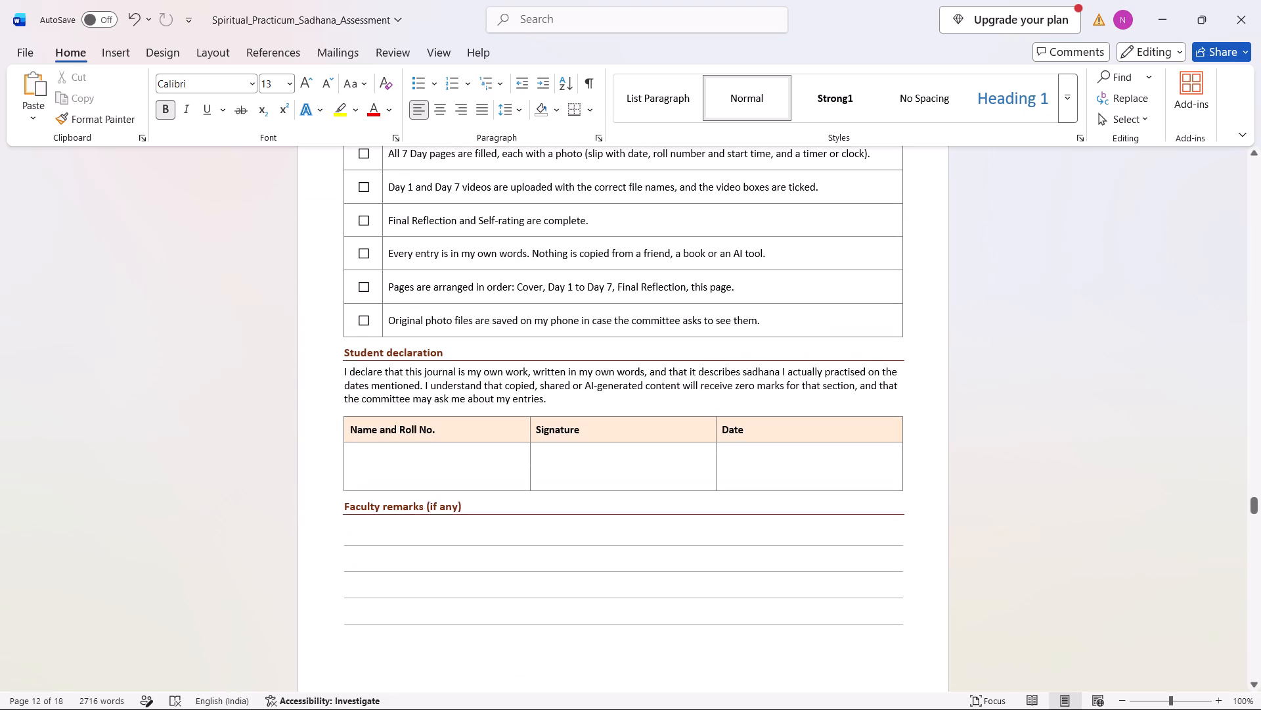
pyautogui.scroll(-7, 489, 446)
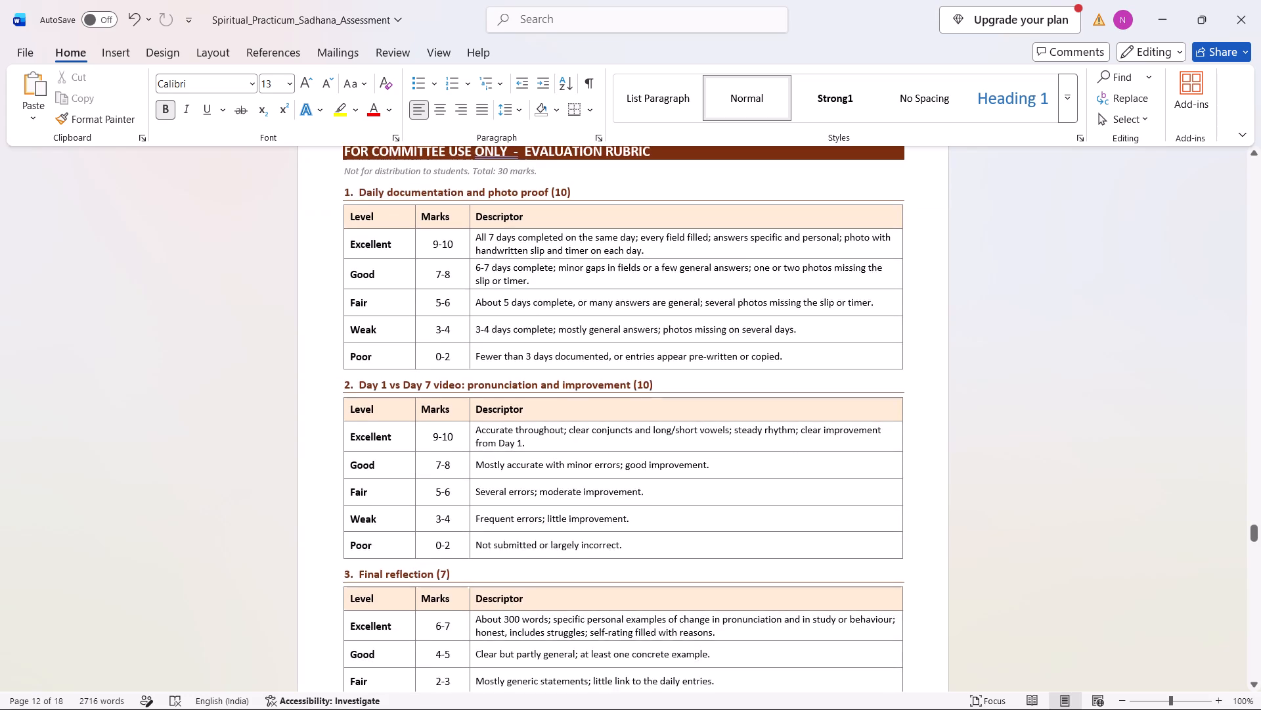
pyautogui.scroll(-4, 489, 446)
pyautogui.scroll(1, 489, 446)
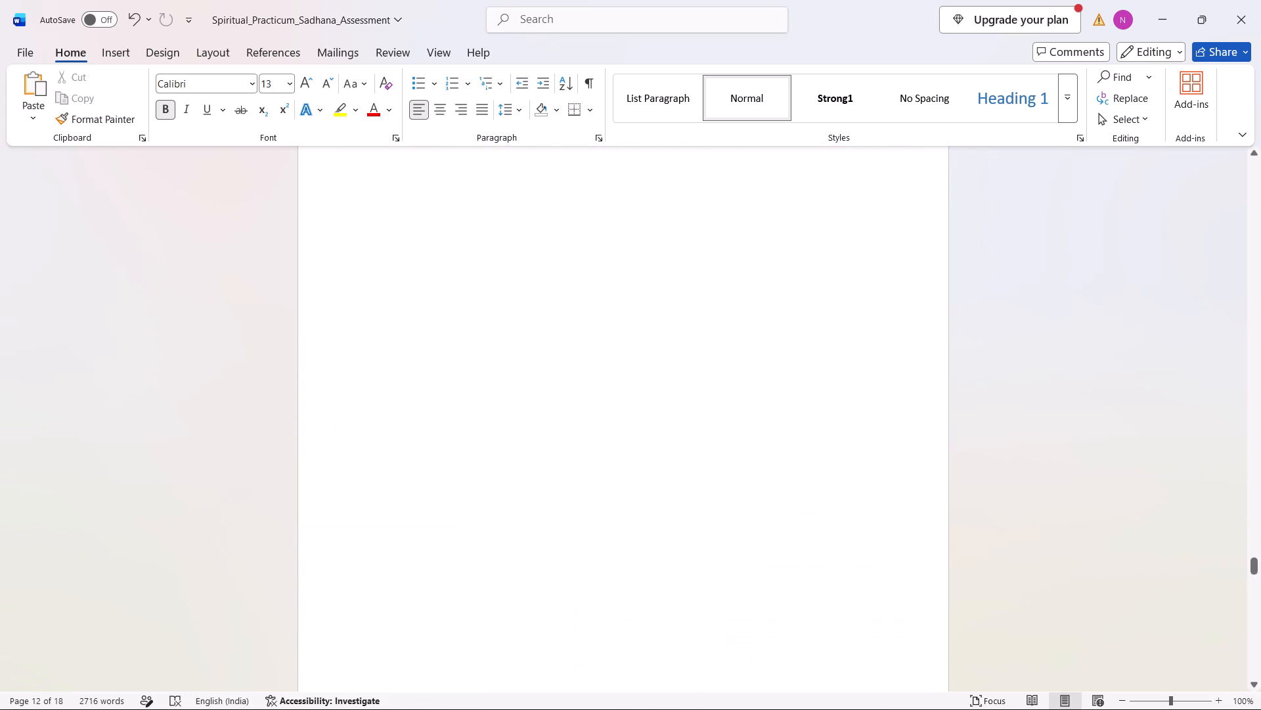
pyautogui.scroll(1, 489, 446)
pyautogui.hscroll(1, 489, 446)
pyautogui.scroll(-4, 489, 446)
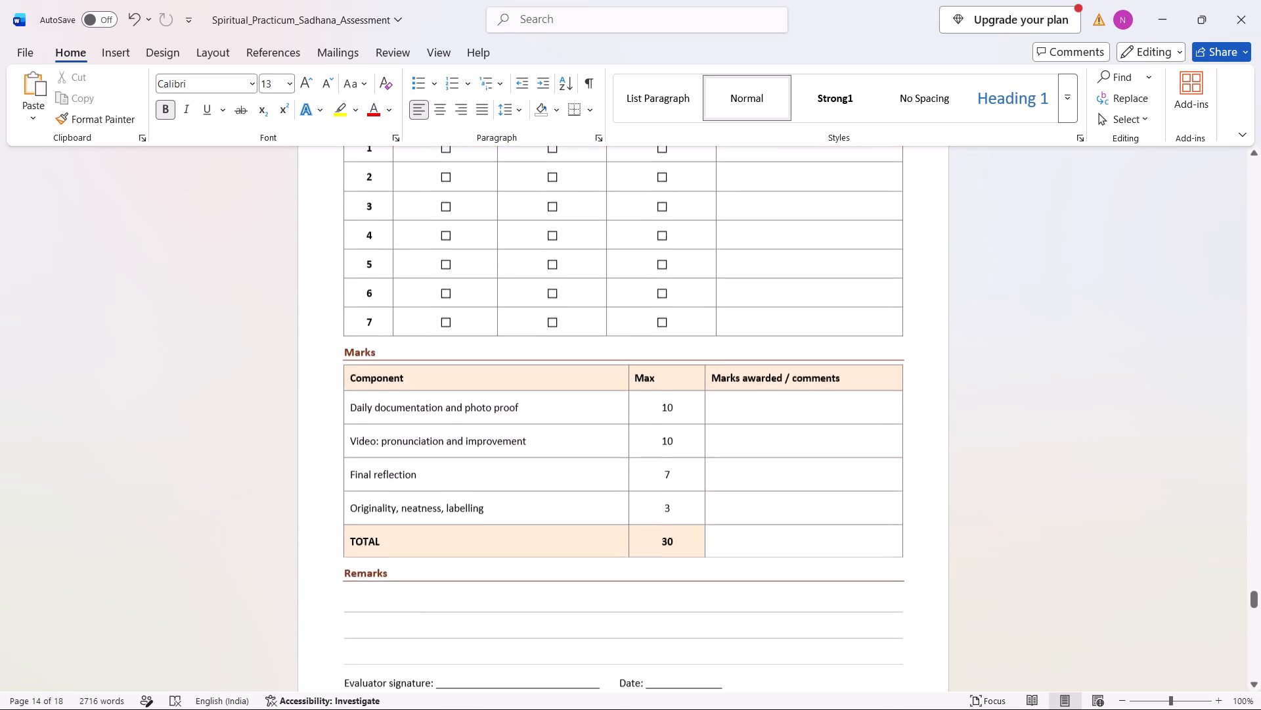
pyautogui.scroll(-5, 489, 446)
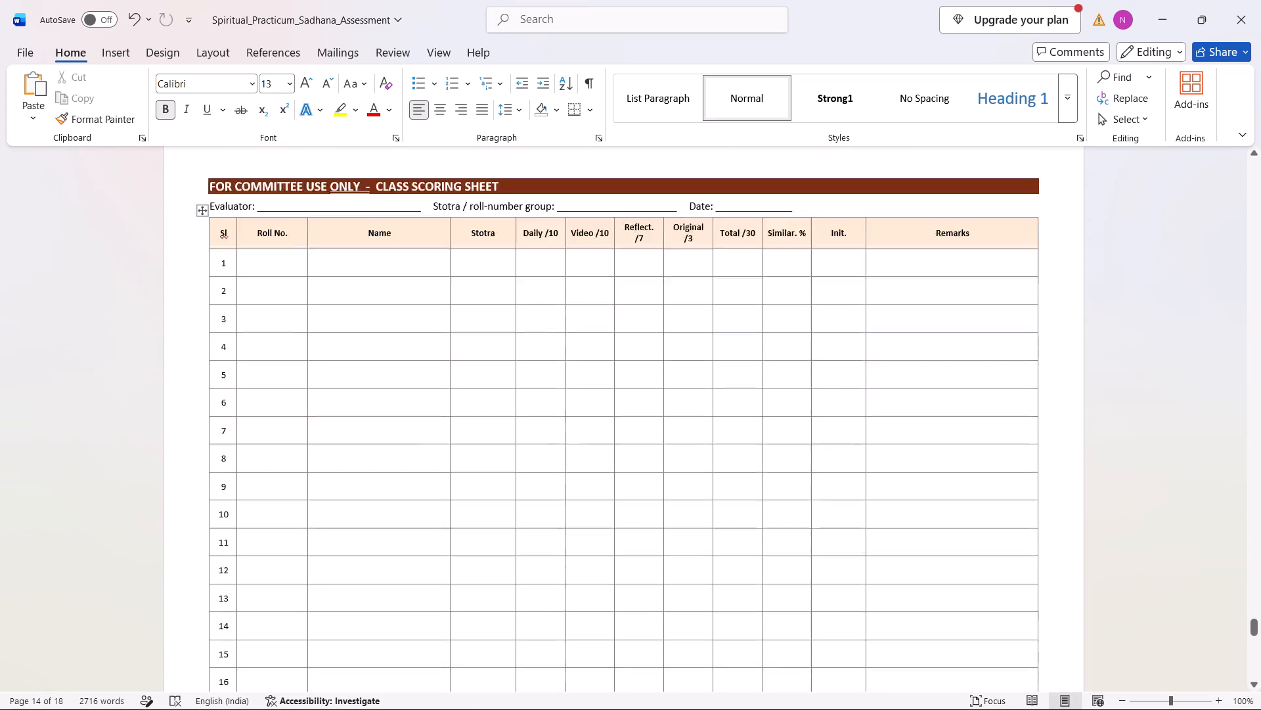
pyautogui.scroll(-5, 489, 446)
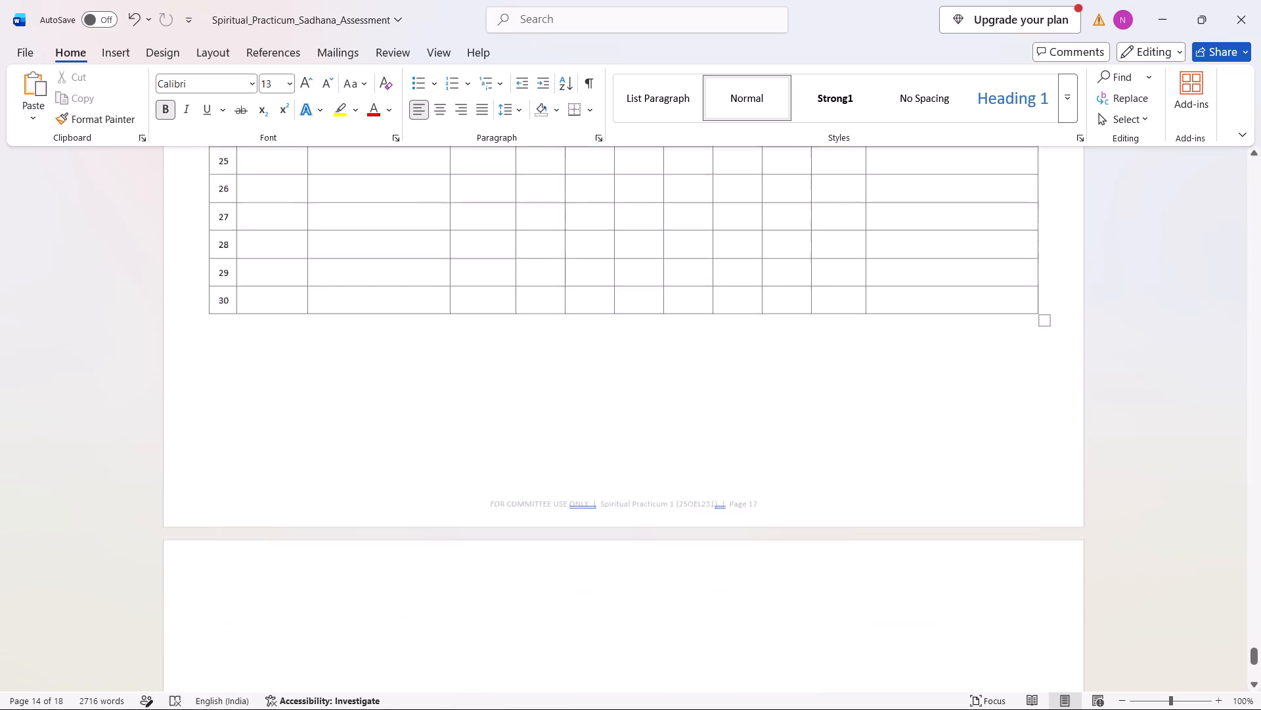
pyautogui.scroll(-5, 489, 446)
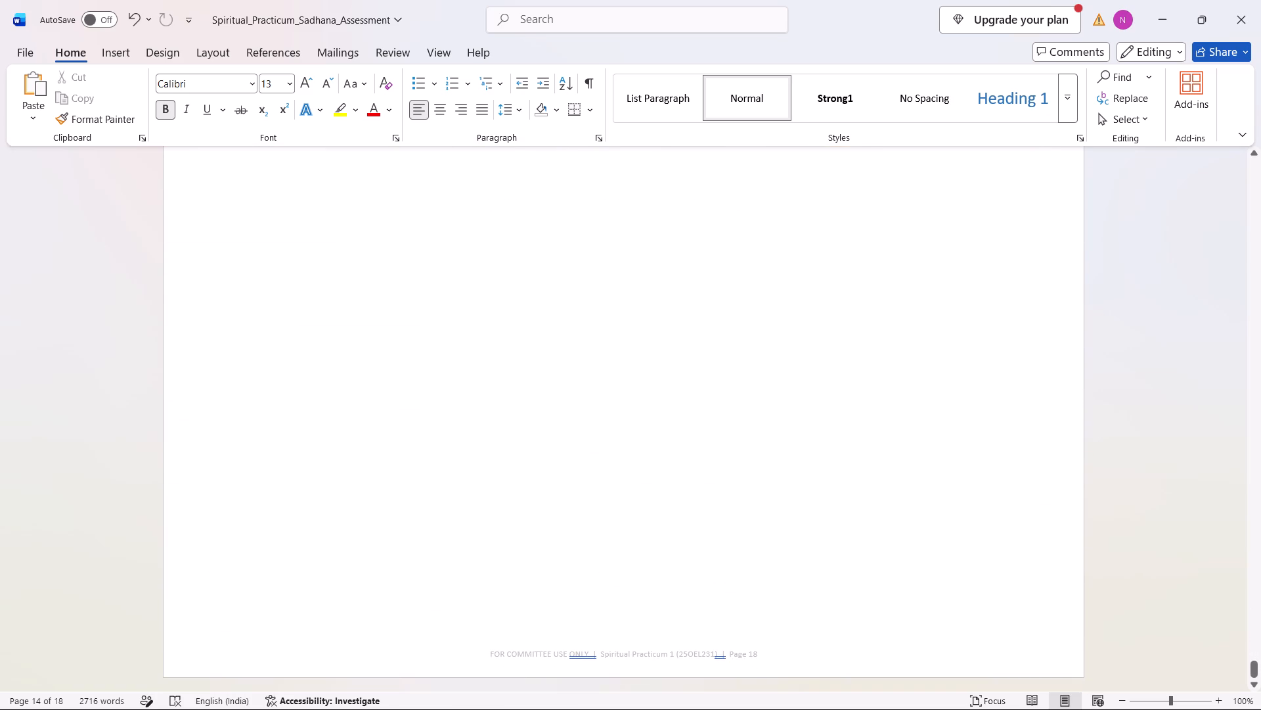
pyautogui.scroll(-4, 489, 446)
# Examine the heading and evaluator line of the committee's Class Scoring Sheet on page 16.
pyautogui.click(826, 329)
pyautogui.scroll(3, 826, 329)
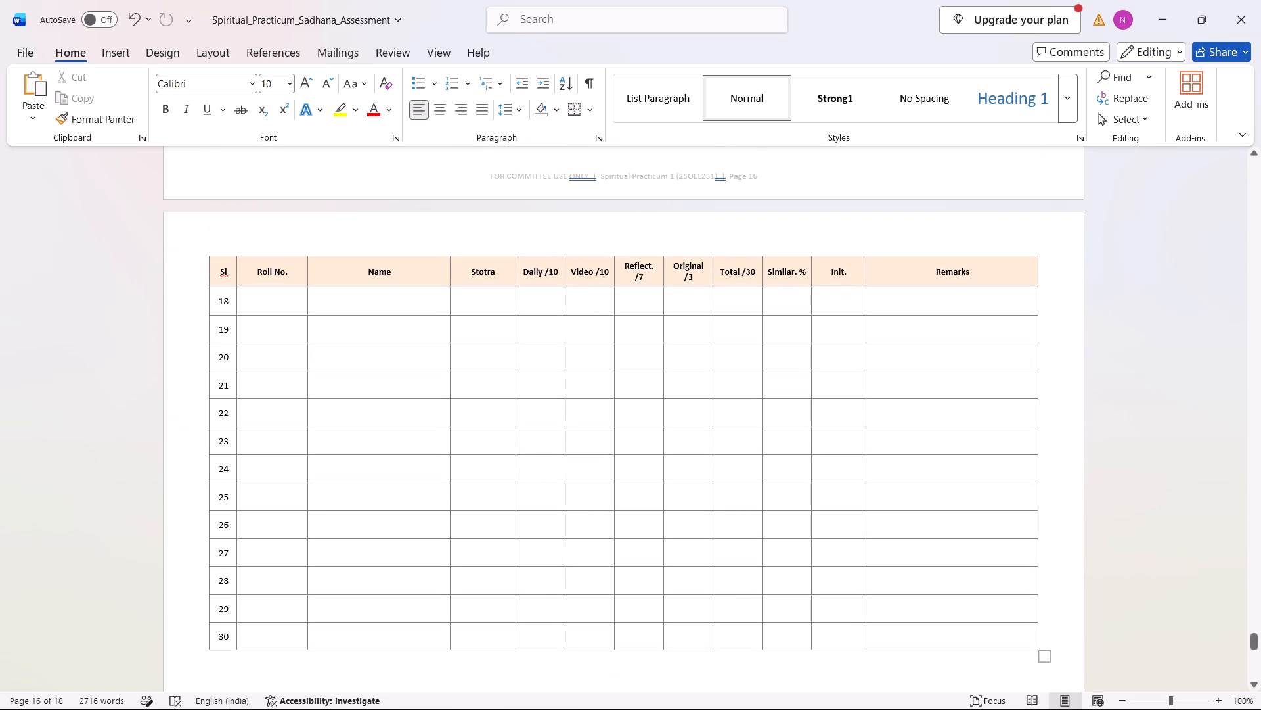
pyautogui.scroll(5, 960, 245)
pyautogui.click(958, 339)
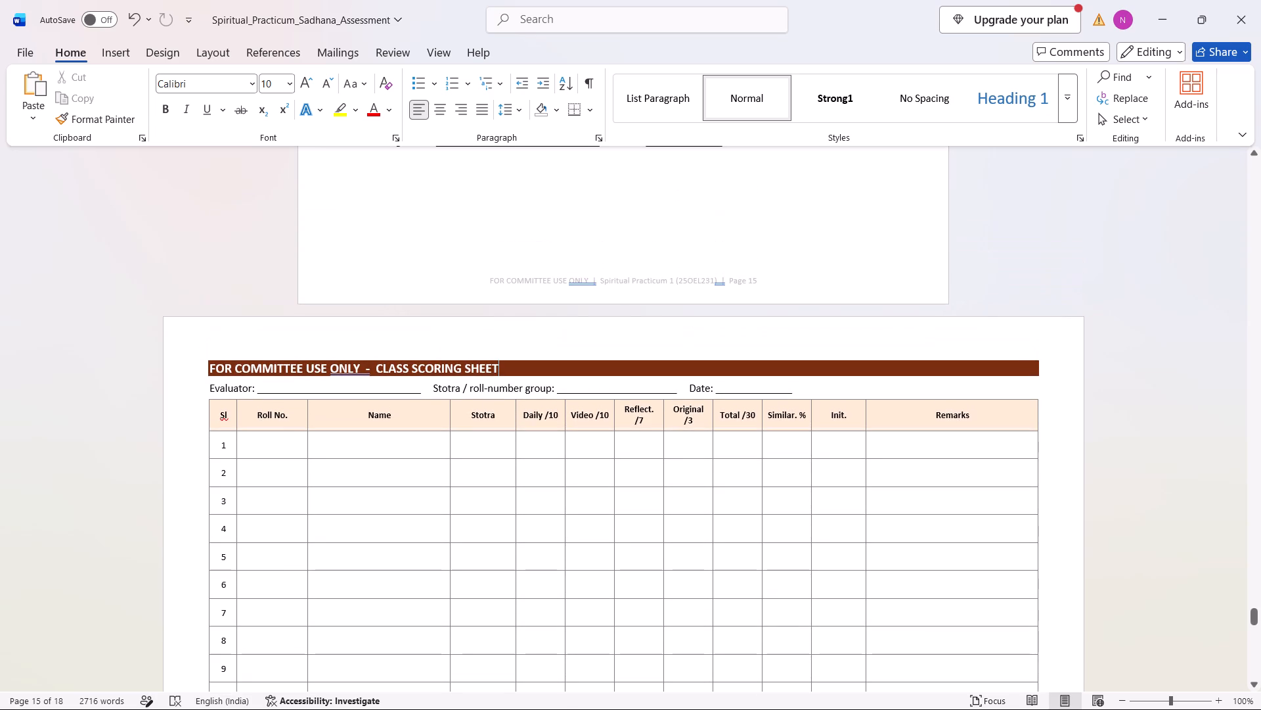
pyautogui.click(898, 383)
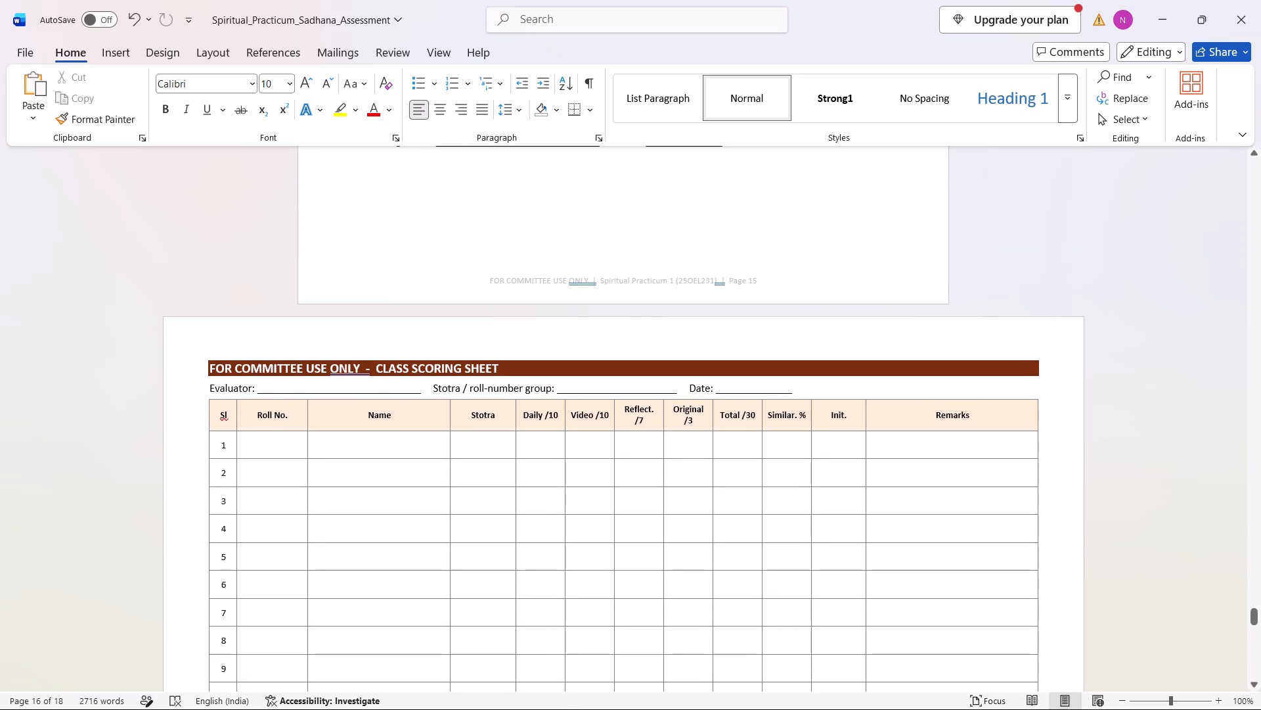
pyautogui.click(1038, 364)
pyautogui.click(810, 381)
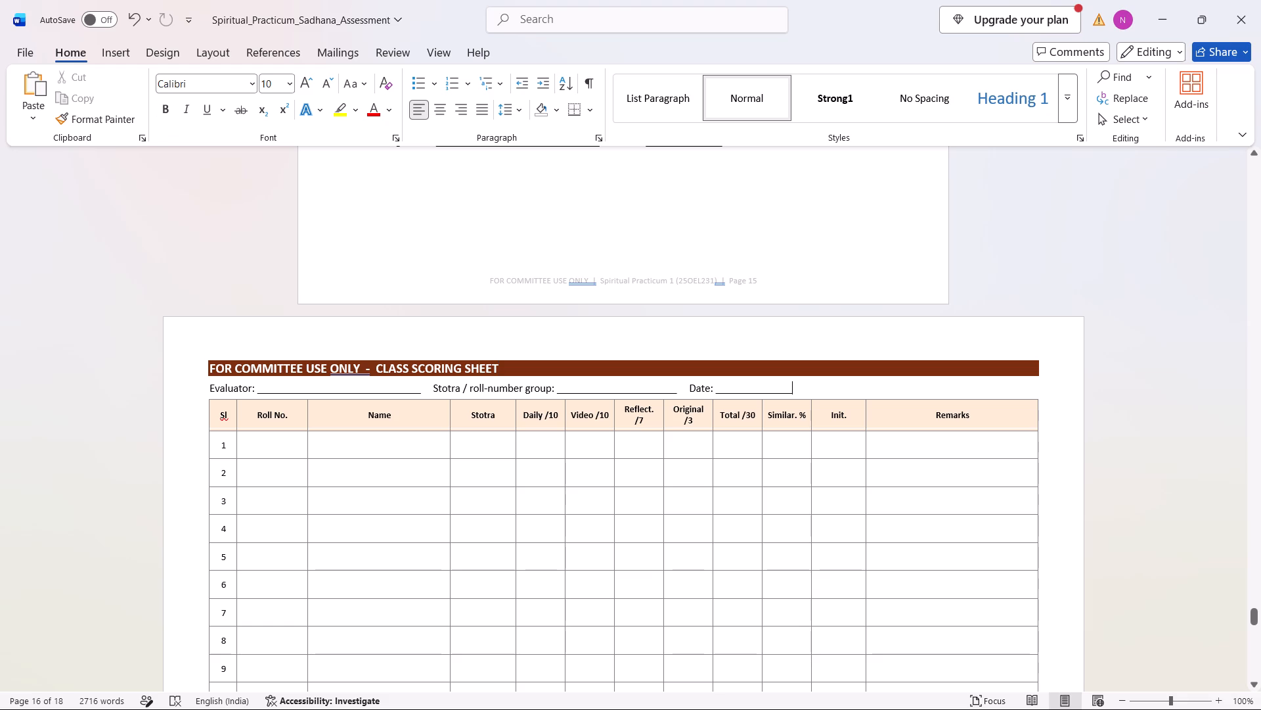
pyautogui.click(1069, 368)
pyautogui.click(984, 389)
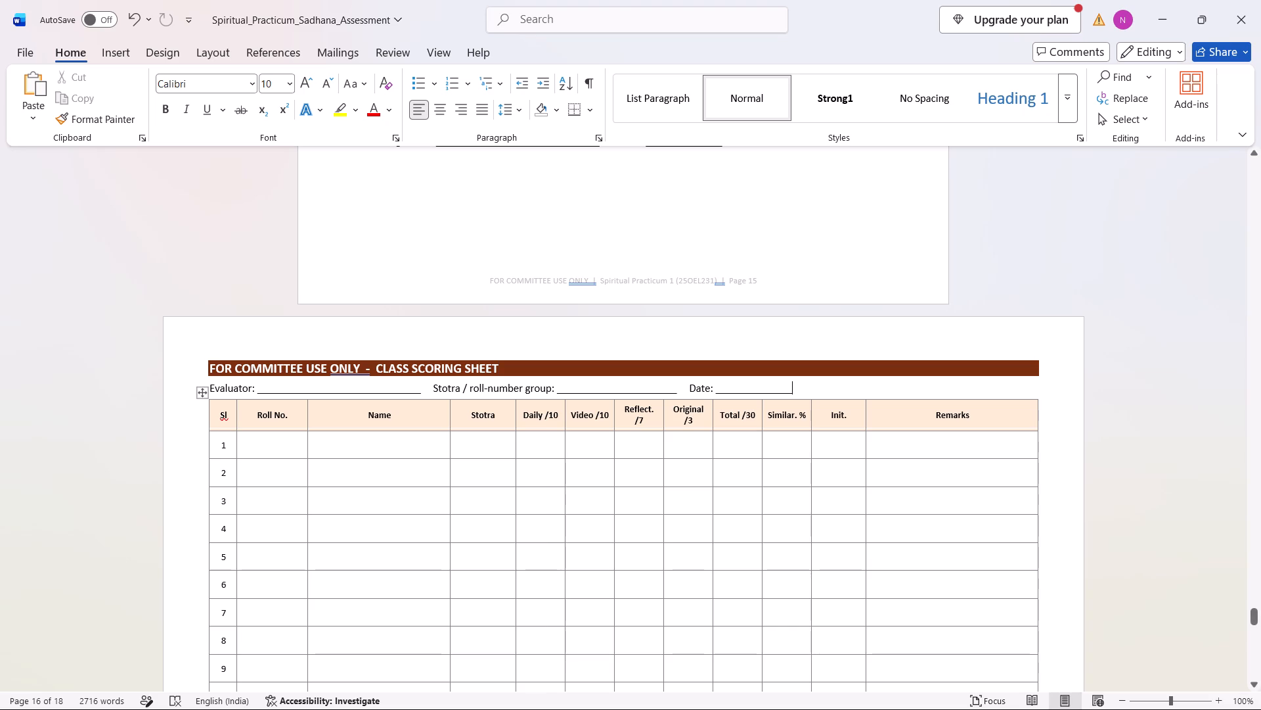
pyautogui.click(207, 365)
# Examine the Class Scoring Sheet table across pages 16 and 17 and the page that follows it.
pyautogui.scroll(-8, 207, 365)
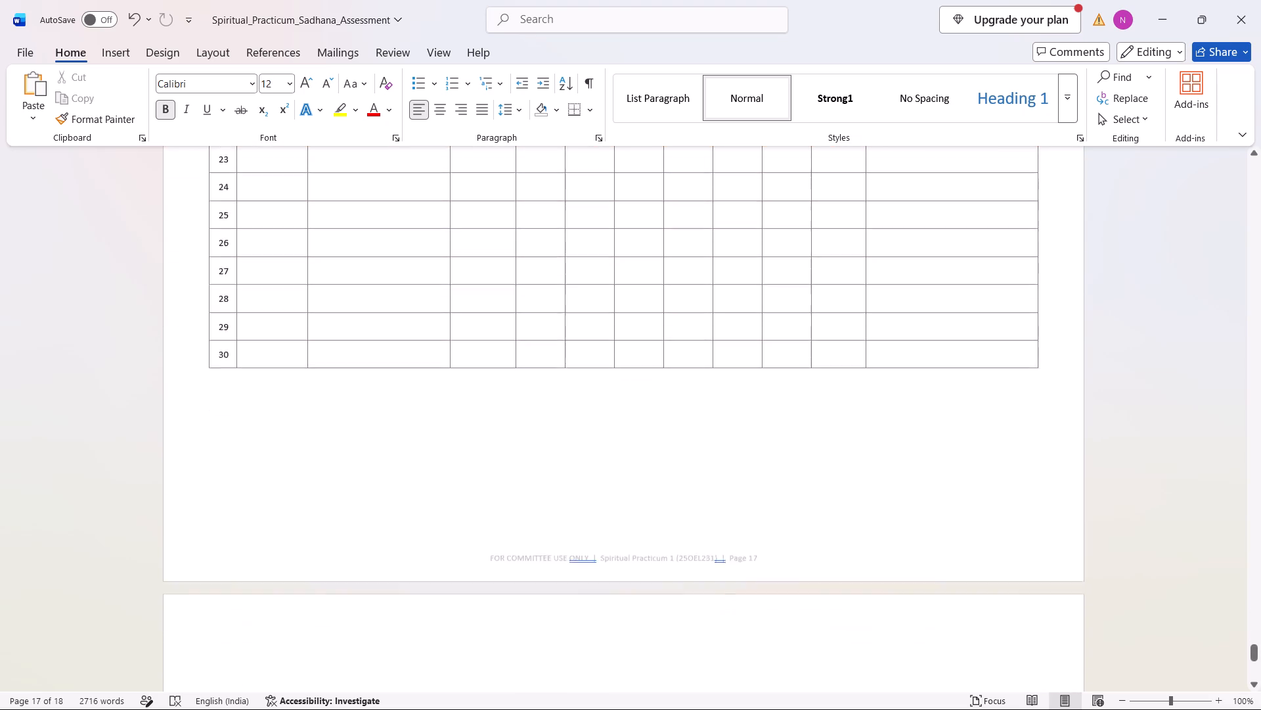
pyautogui.scroll(-5, 207, 365)
pyautogui.scroll(6, 207, 365)
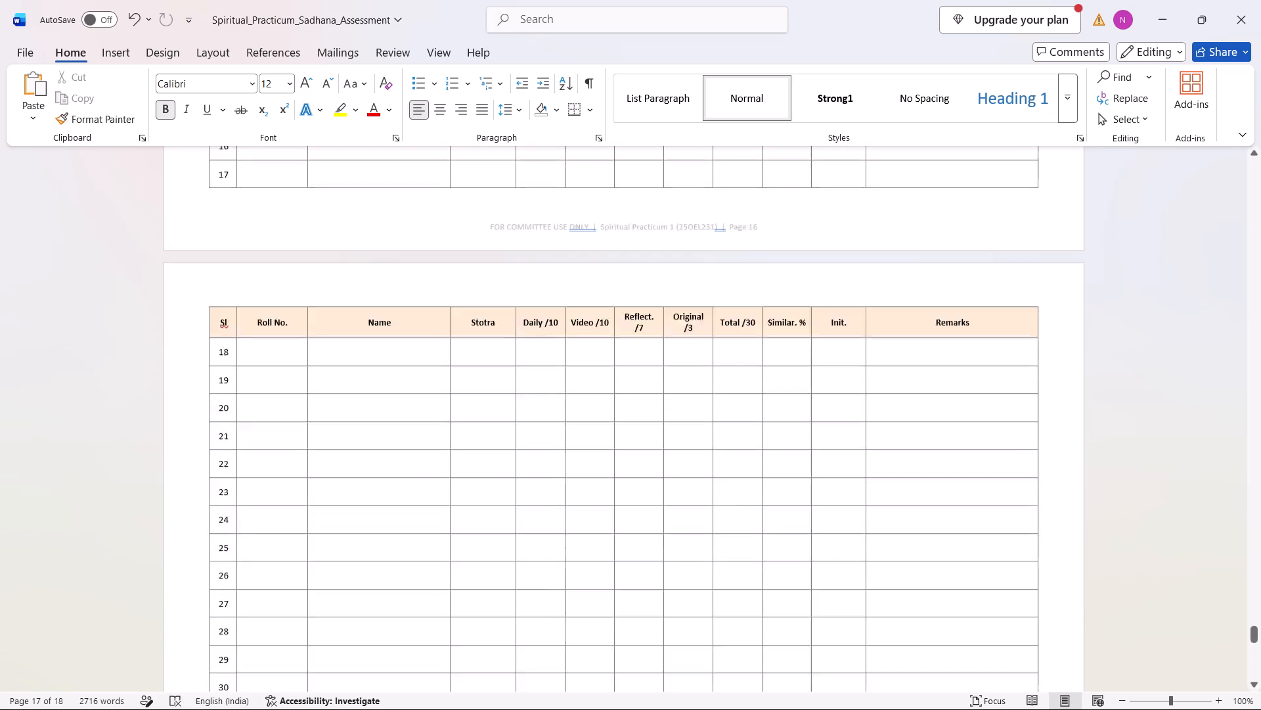
pyautogui.scroll(3, 207, 365)
pyautogui.scroll(-2, 207, 365)
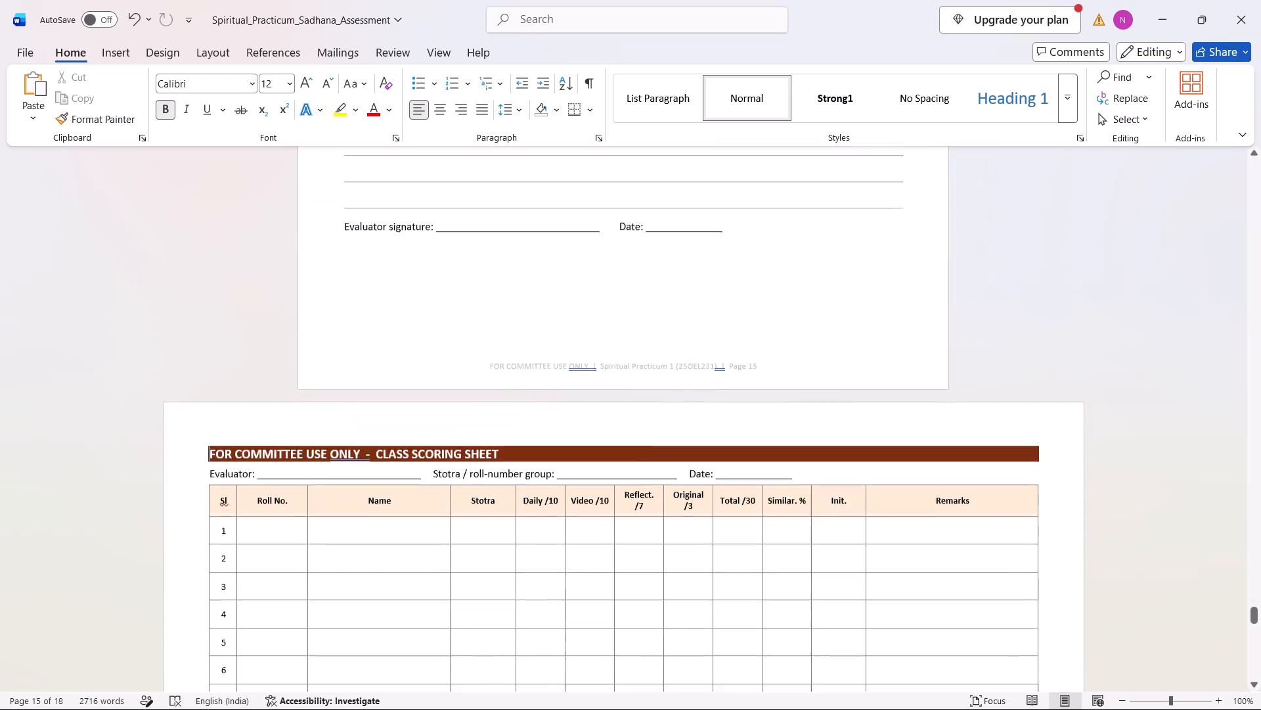
pyautogui.scroll(-2, 207, 365)
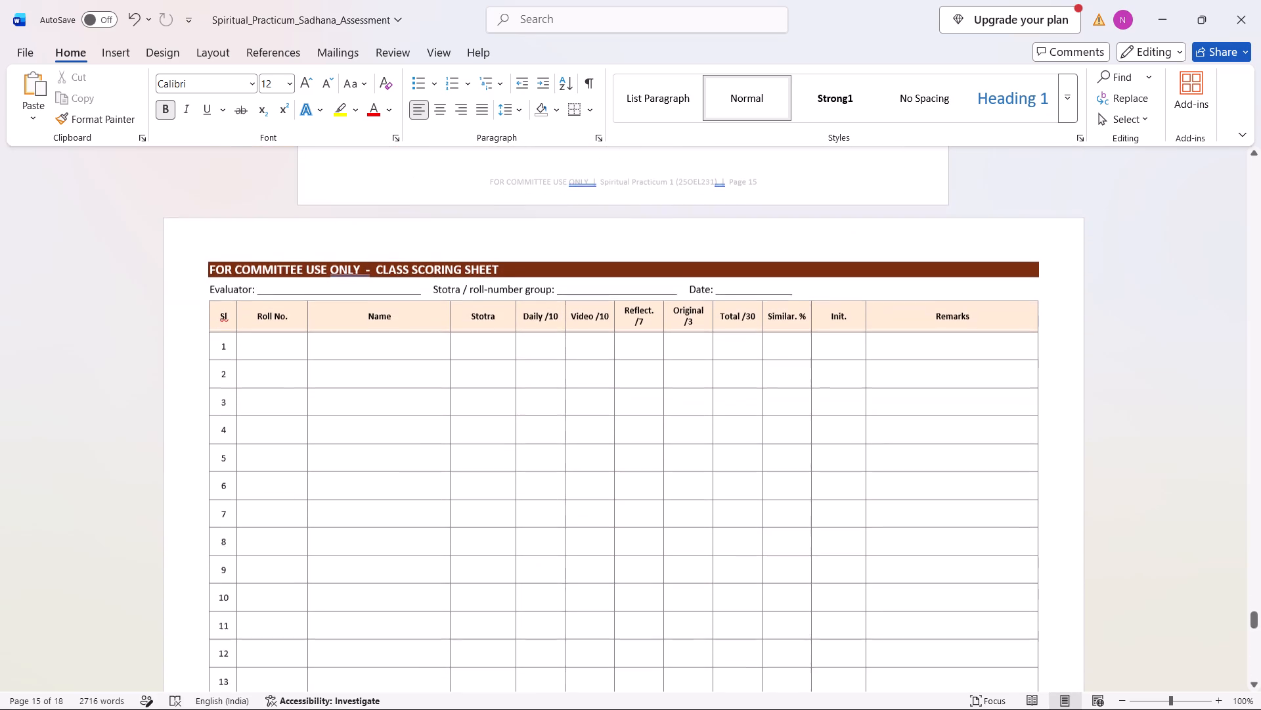
pyautogui.scroll(-7, 207, 365)
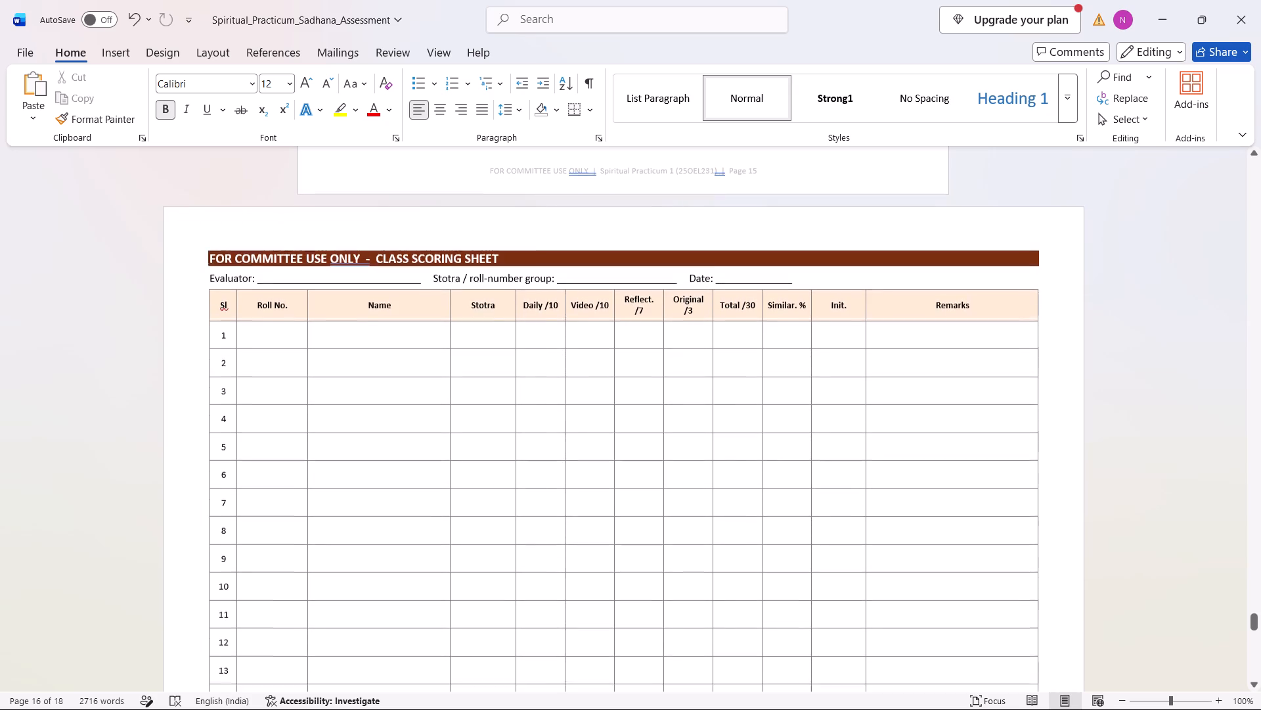
pyautogui.scroll(-5, 207, 365)
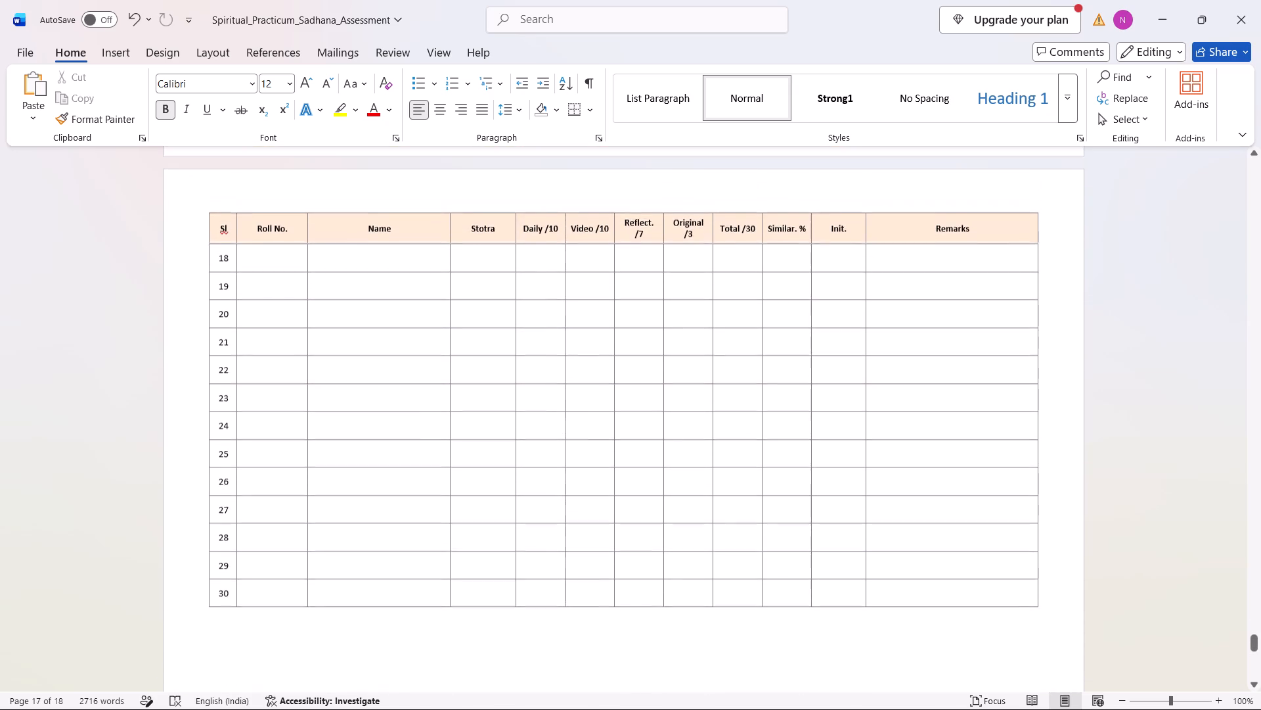
pyautogui.scroll(-4, 207, 365)
# Review the document backwards from page 18 through the committee pages and day records to the instructions on page 2.
pyautogui.scroll(1, 207, 365)
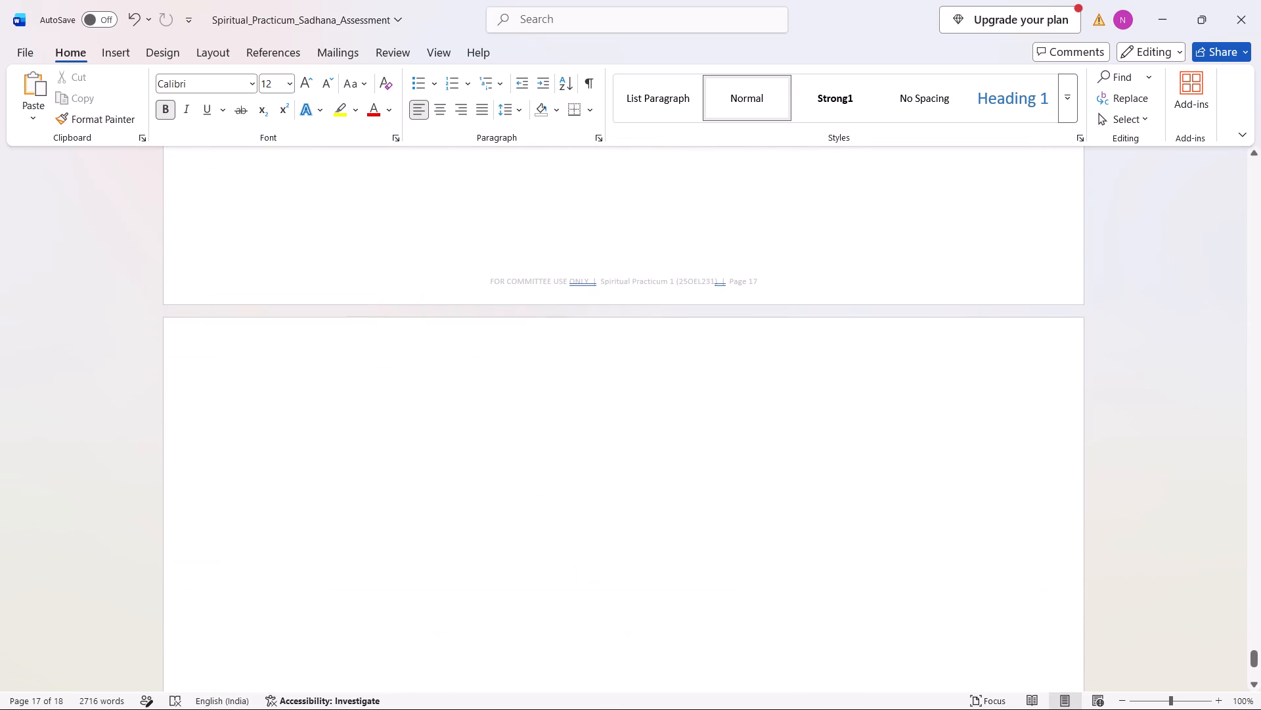
pyautogui.scroll(5, 207, 365)
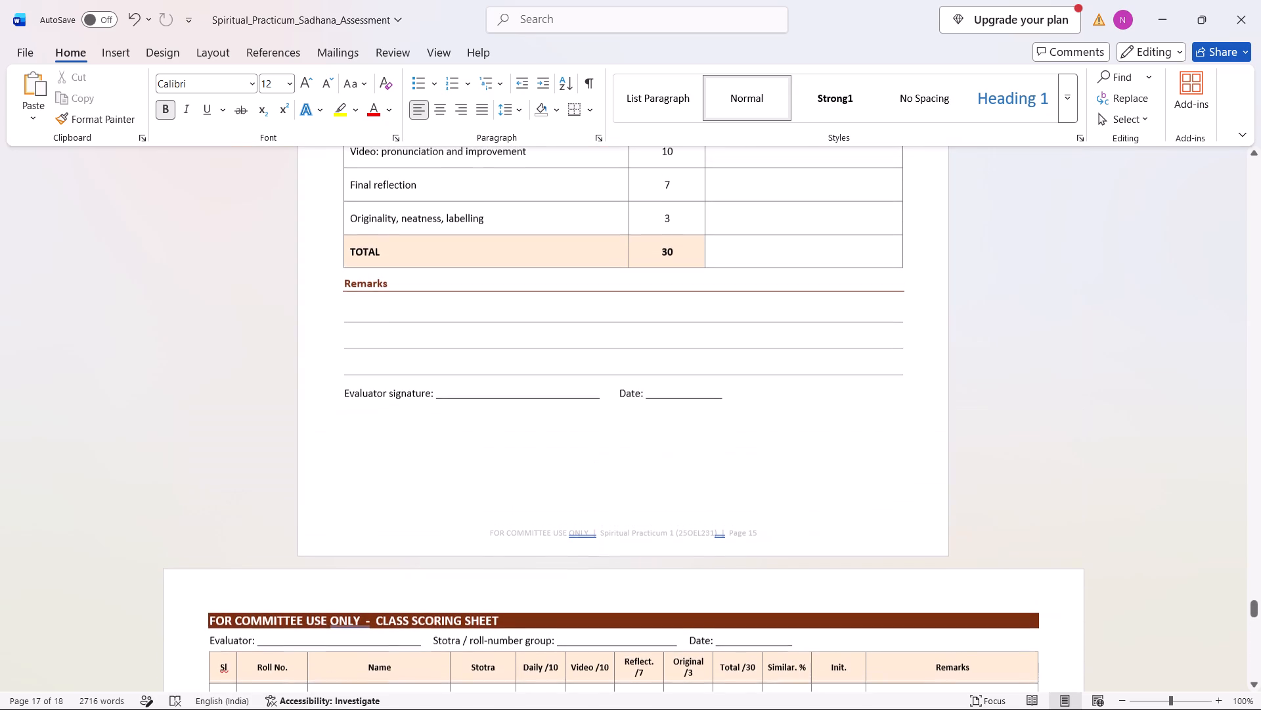
pyautogui.scroll(3, 207, 365)
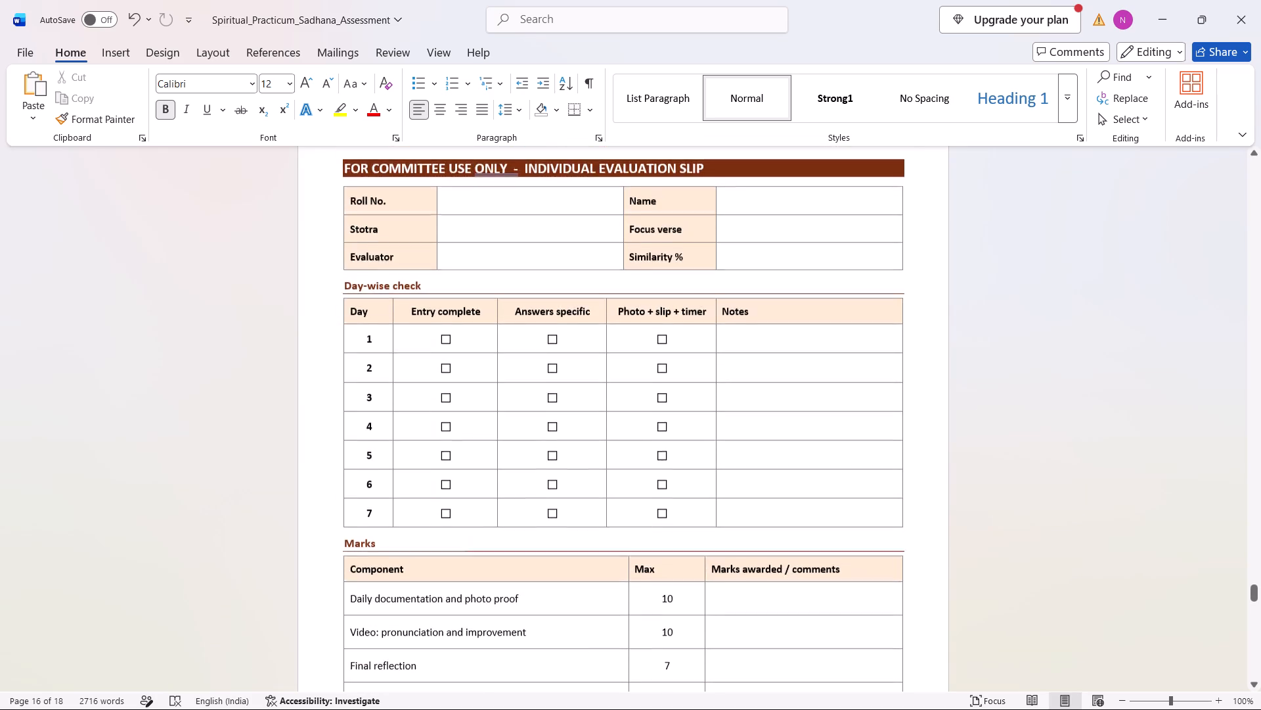
pyautogui.scroll(3, 207, 365)
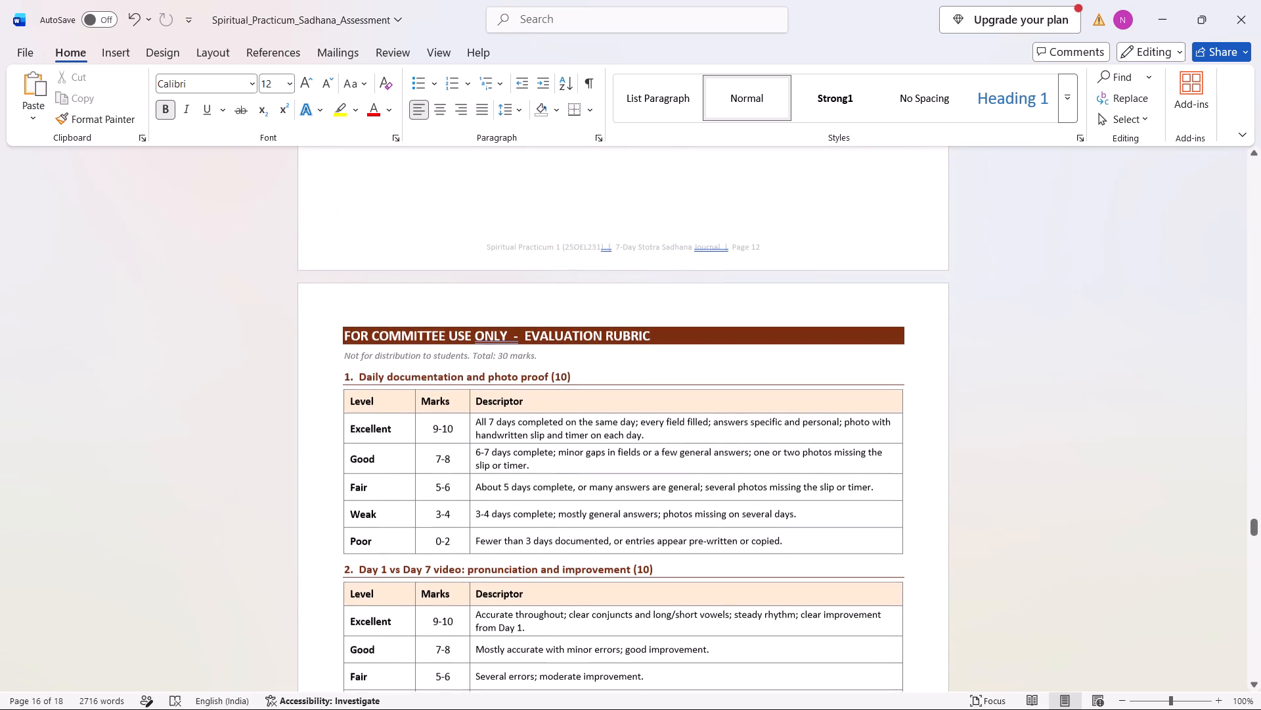
pyautogui.scroll(1, 207, 365)
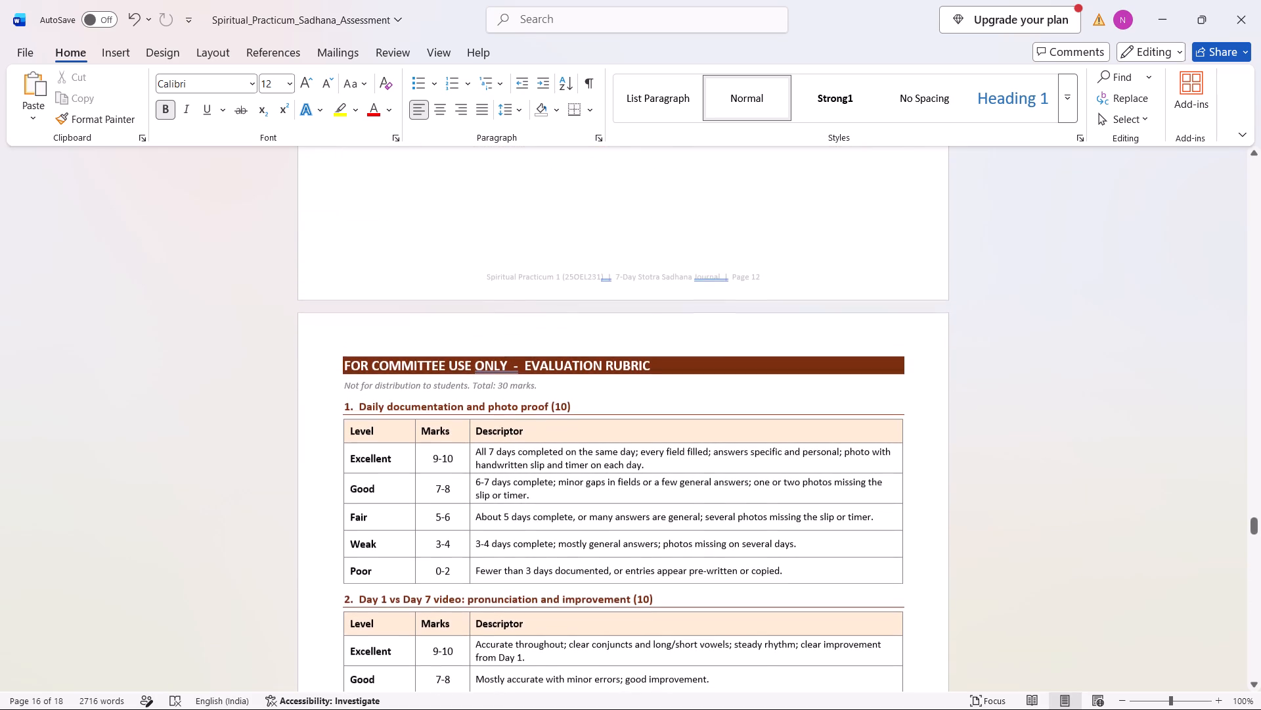
pyautogui.scroll(1, 207, 365)
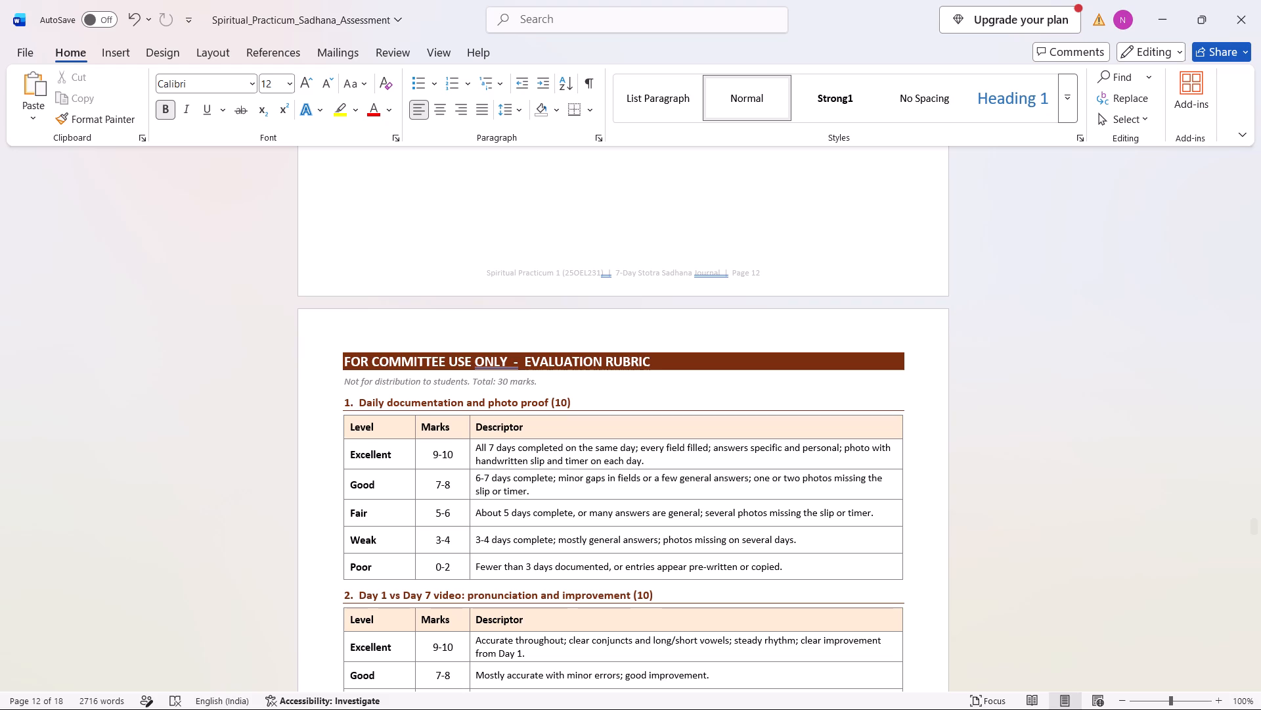
pyautogui.scroll(5, 207, 365)
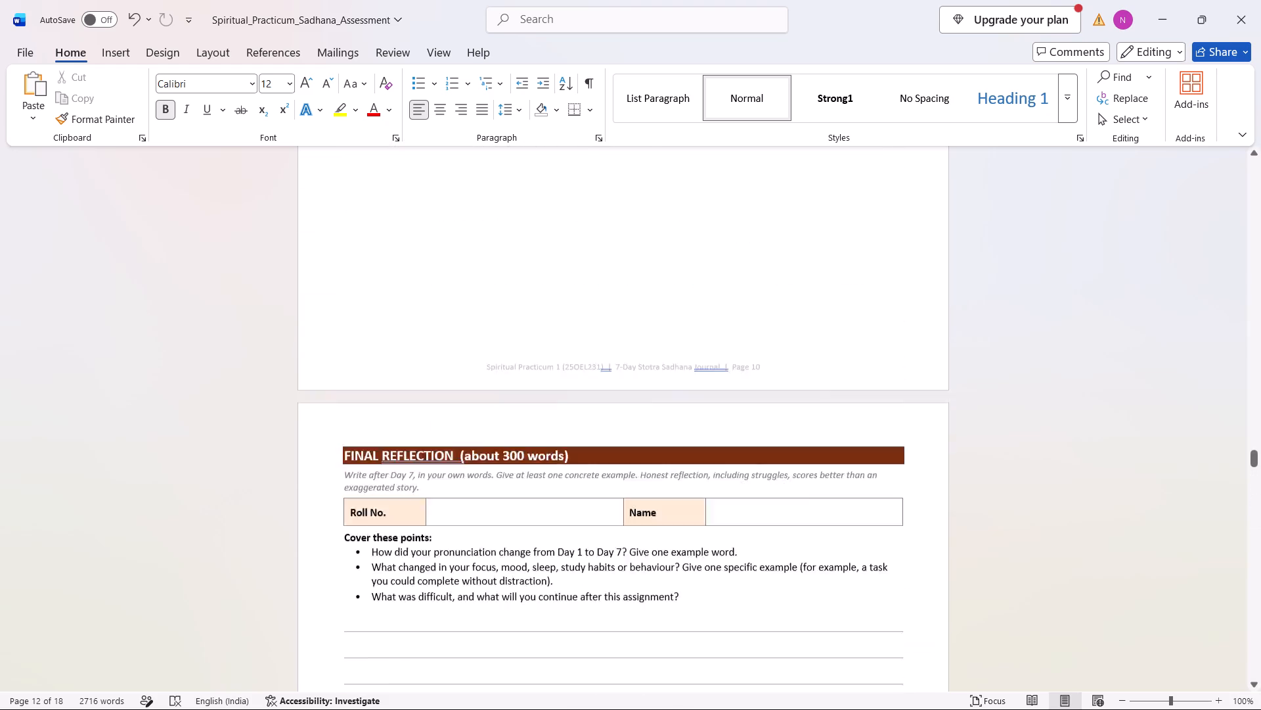
pyautogui.scroll(2, 207, 365)
pyautogui.scroll(6, 322, 375)
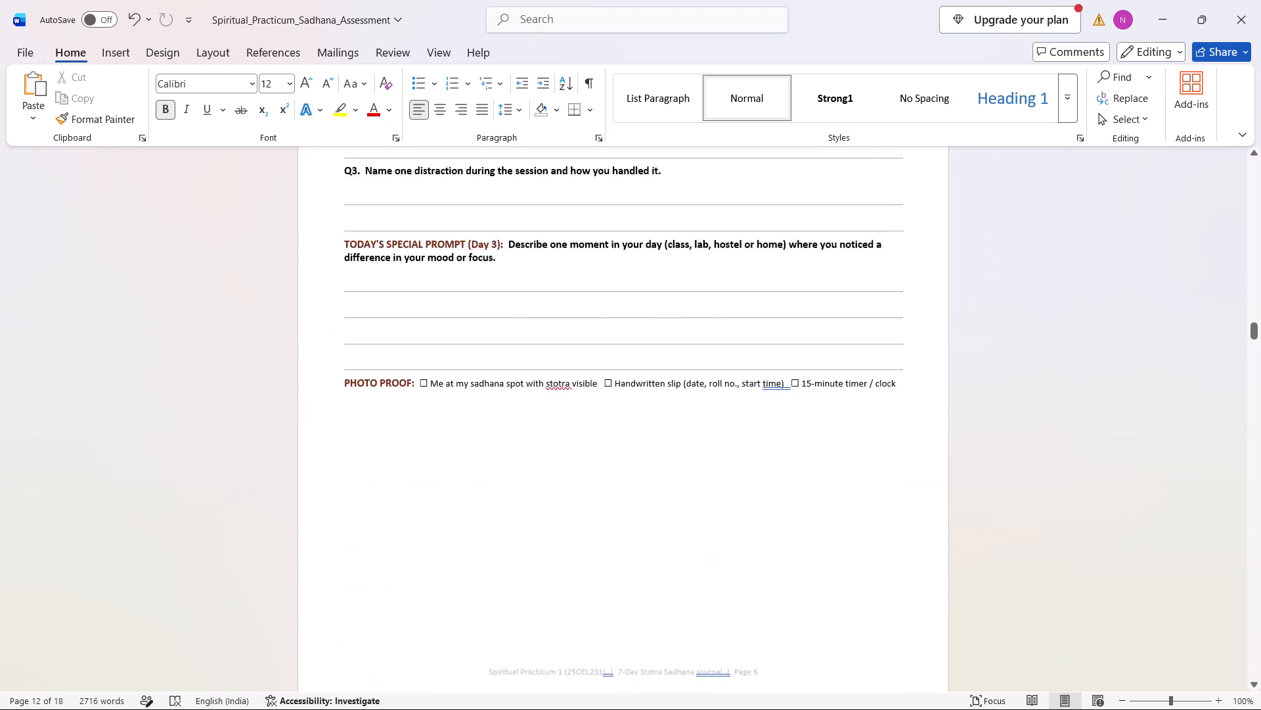
pyautogui.scroll(7, 322, 375)
pyautogui.scroll(-11, 322, 375)
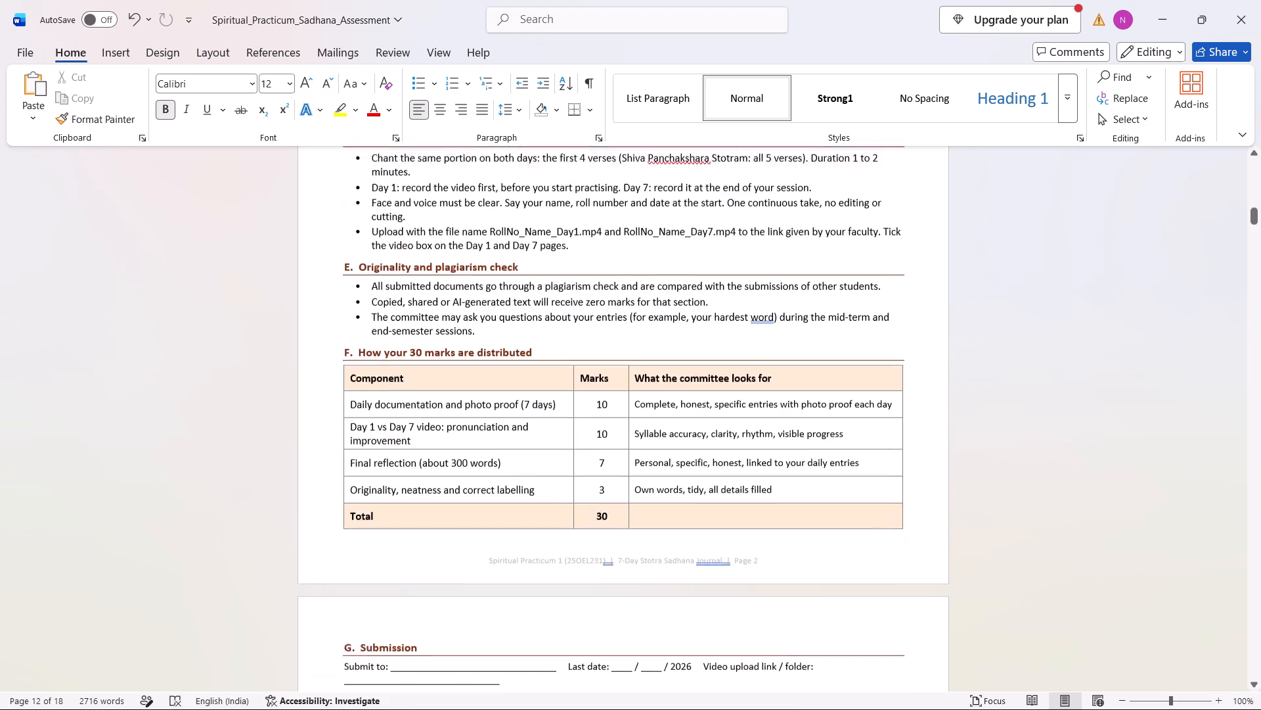
# Enlarge the Day 1 photo proof on page 4 slightly, widening it sideways and scaling it up from its lower corner.
pyautogui.scroll(-8, 322, 375)
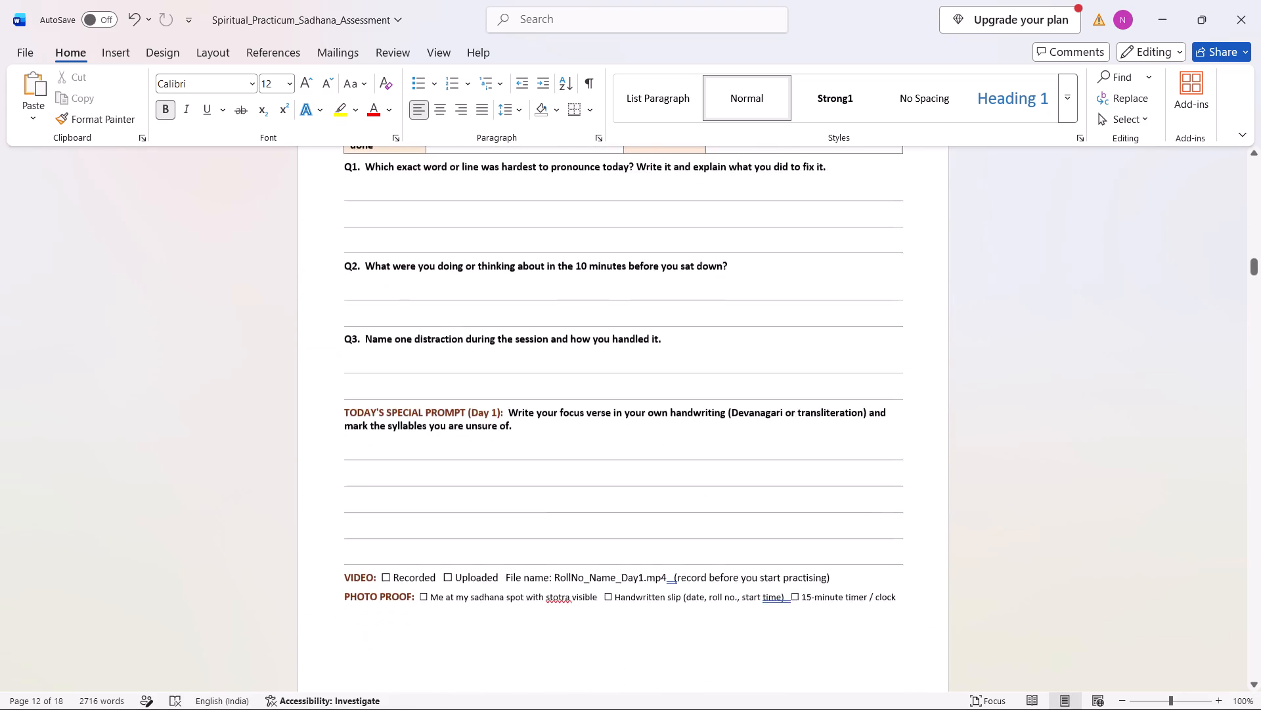
pyautogui.scroll(-2, 322, 375)
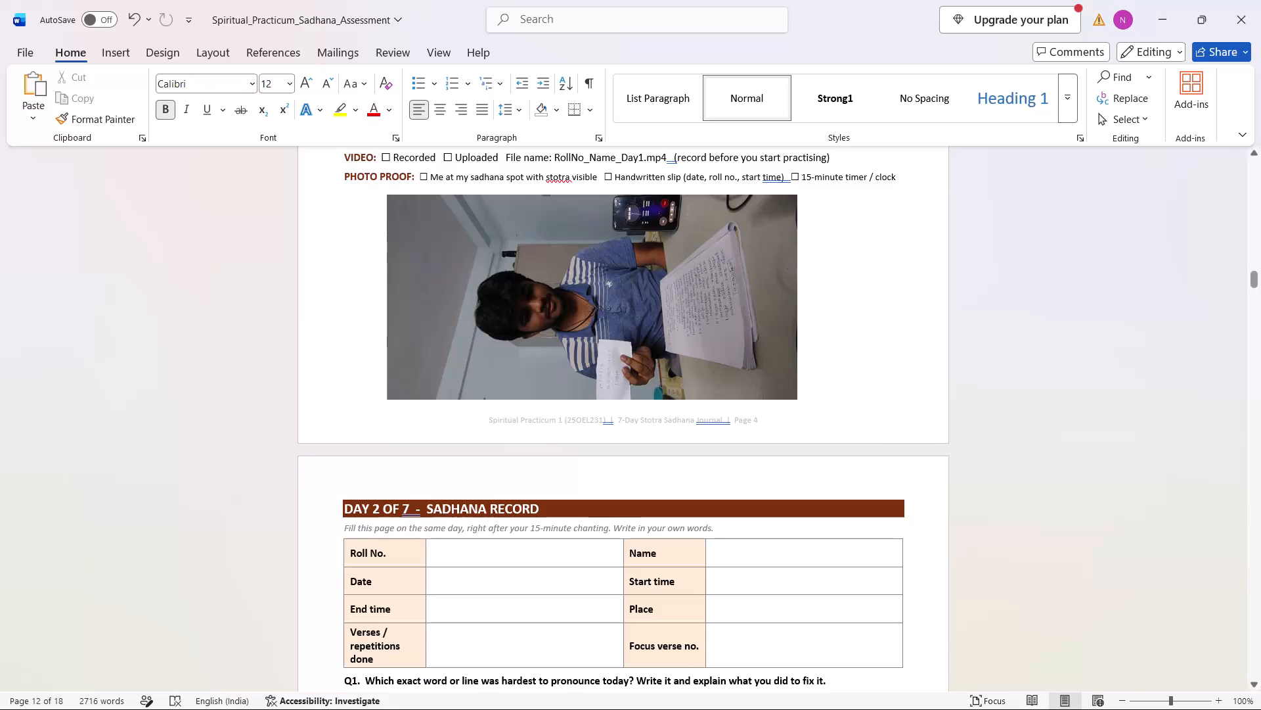
pyautogui.scroll(-5, 588, 467)
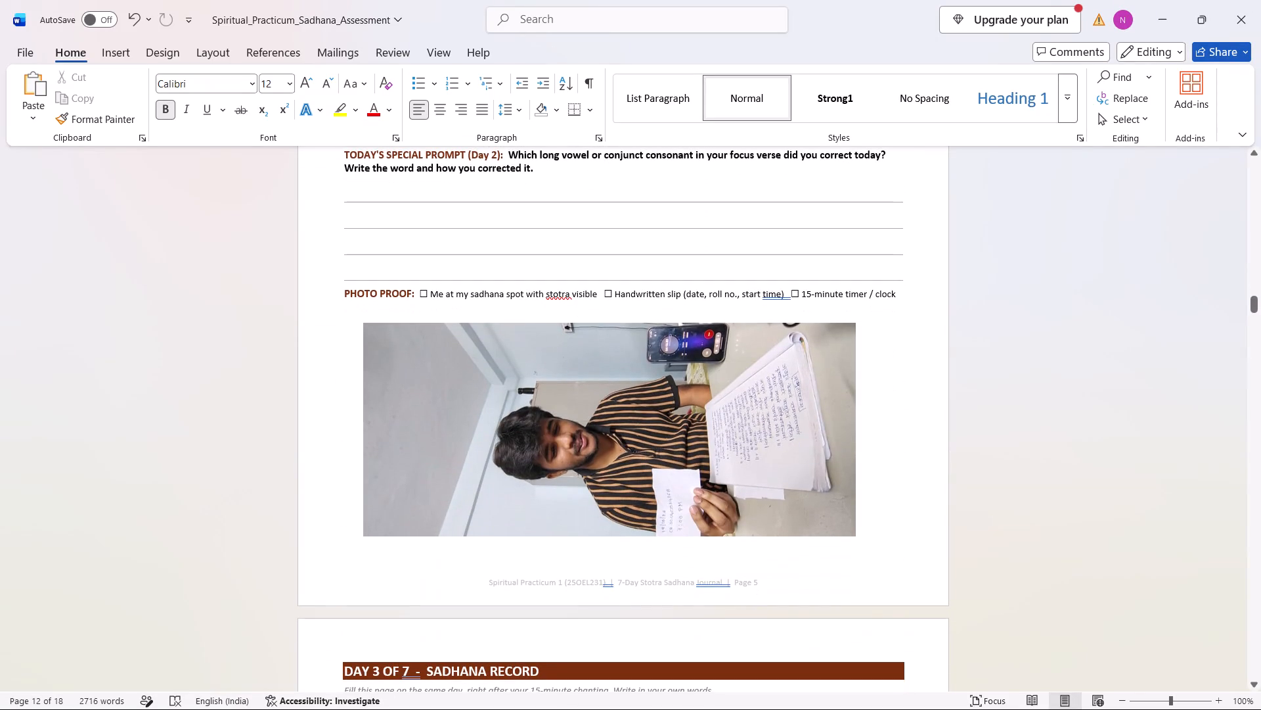
pyautogui.scroll(5, 588, 467)
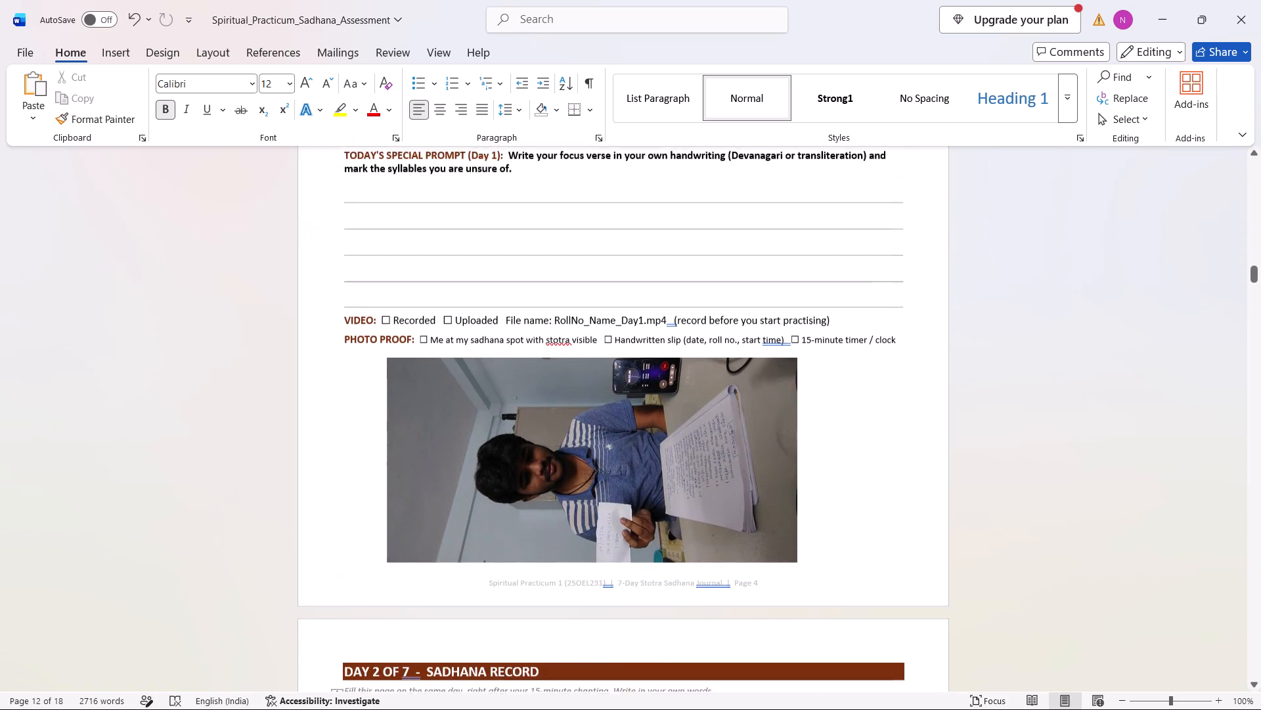
pyautogui.click(570, 473)
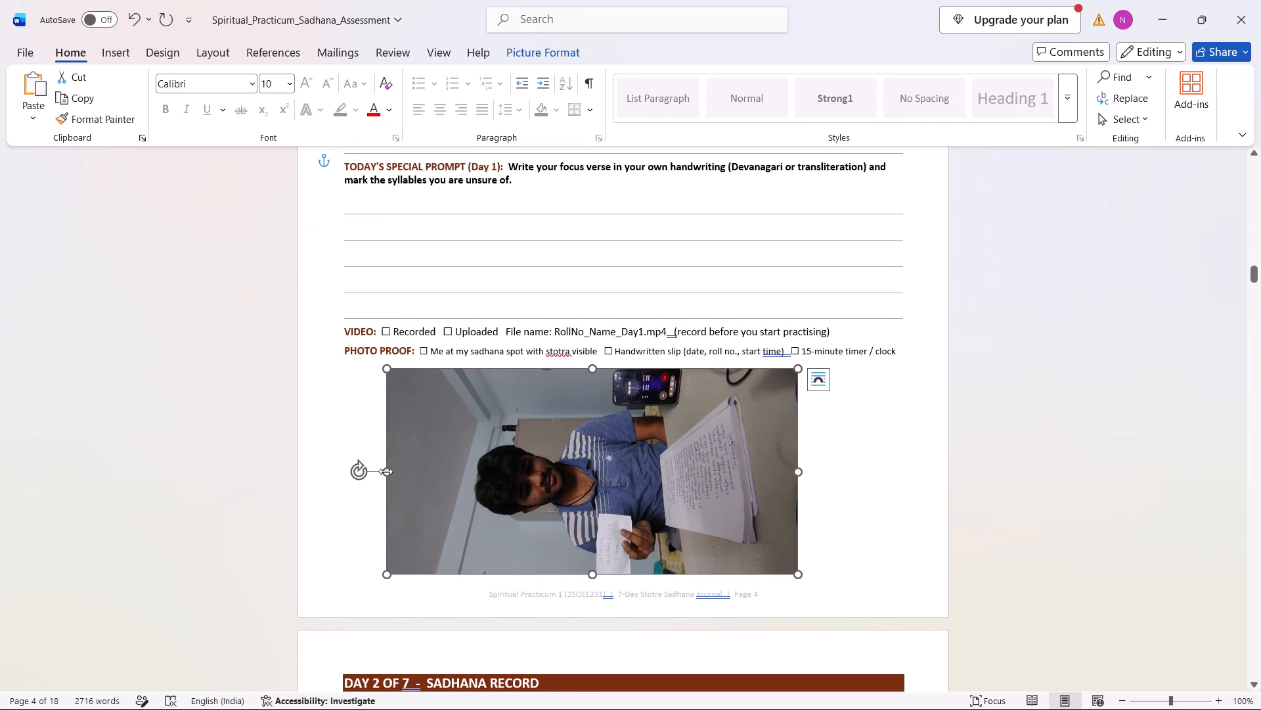
pyautogui.moveTo(386, 473); pyautogui.dragTo(371, 475)
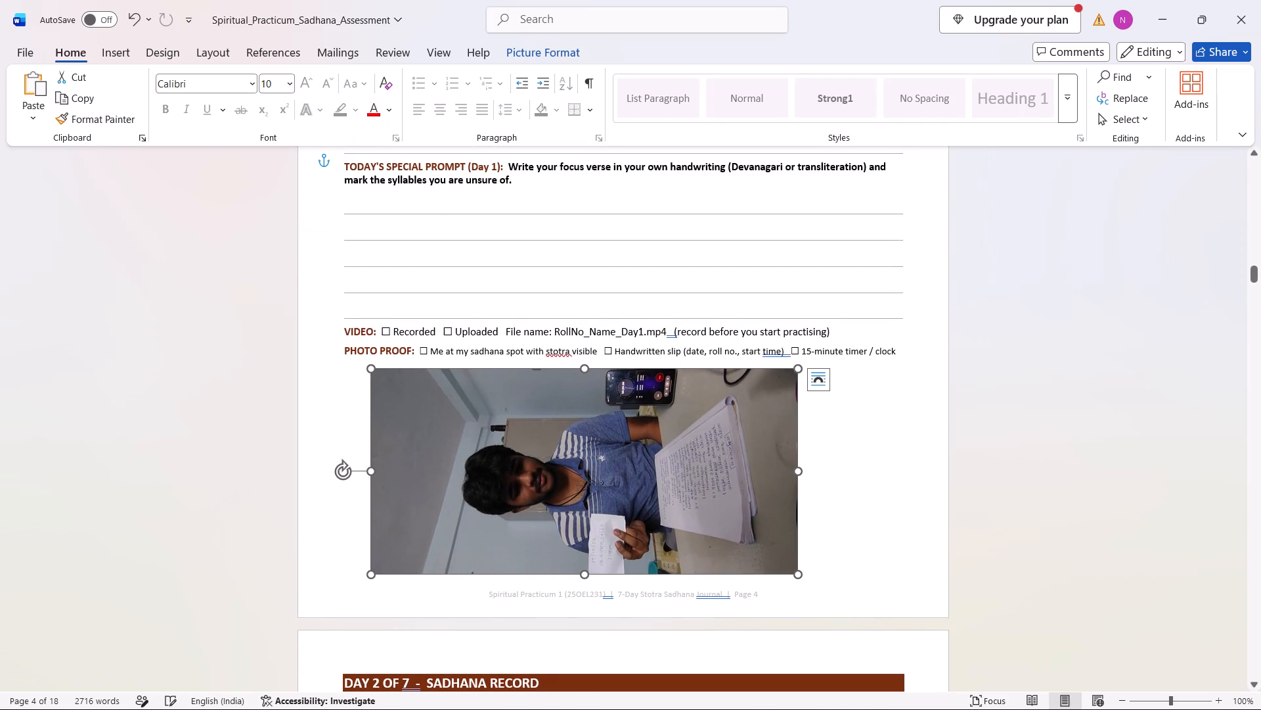
pyautogui.click(760, 592)
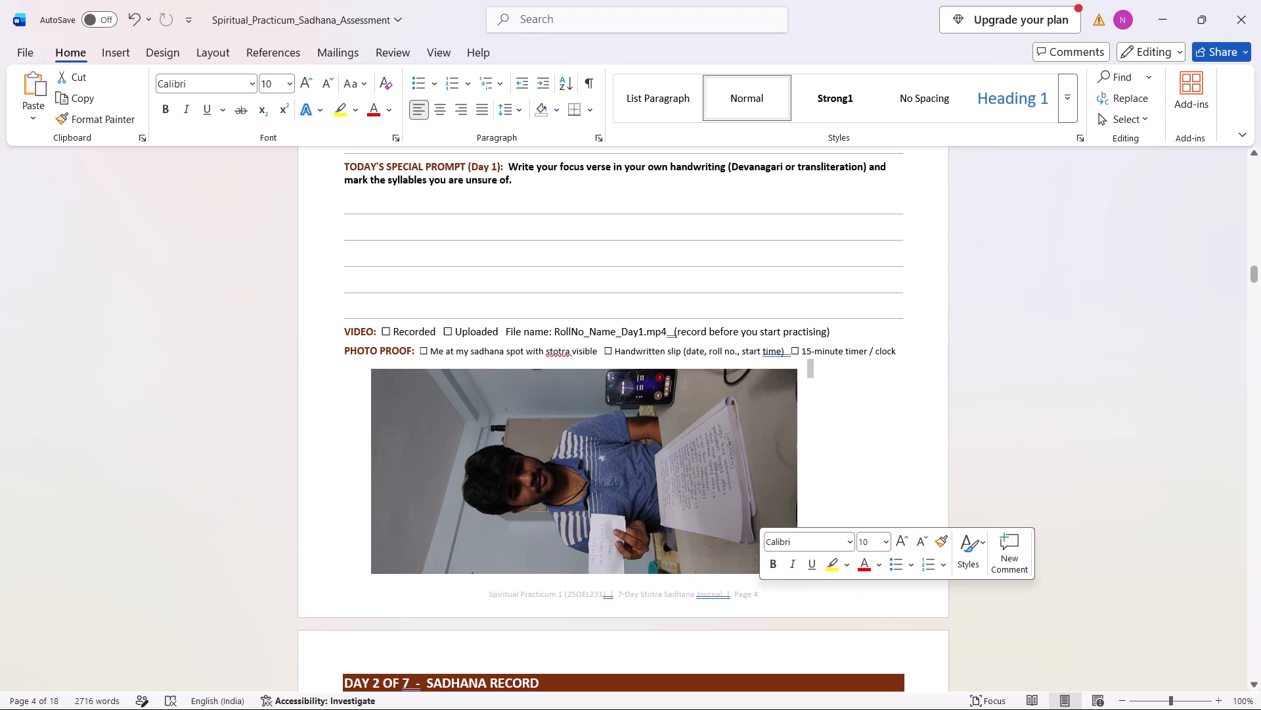
pyautogui.click(782, 618)
pyautogui.click(771, 548)
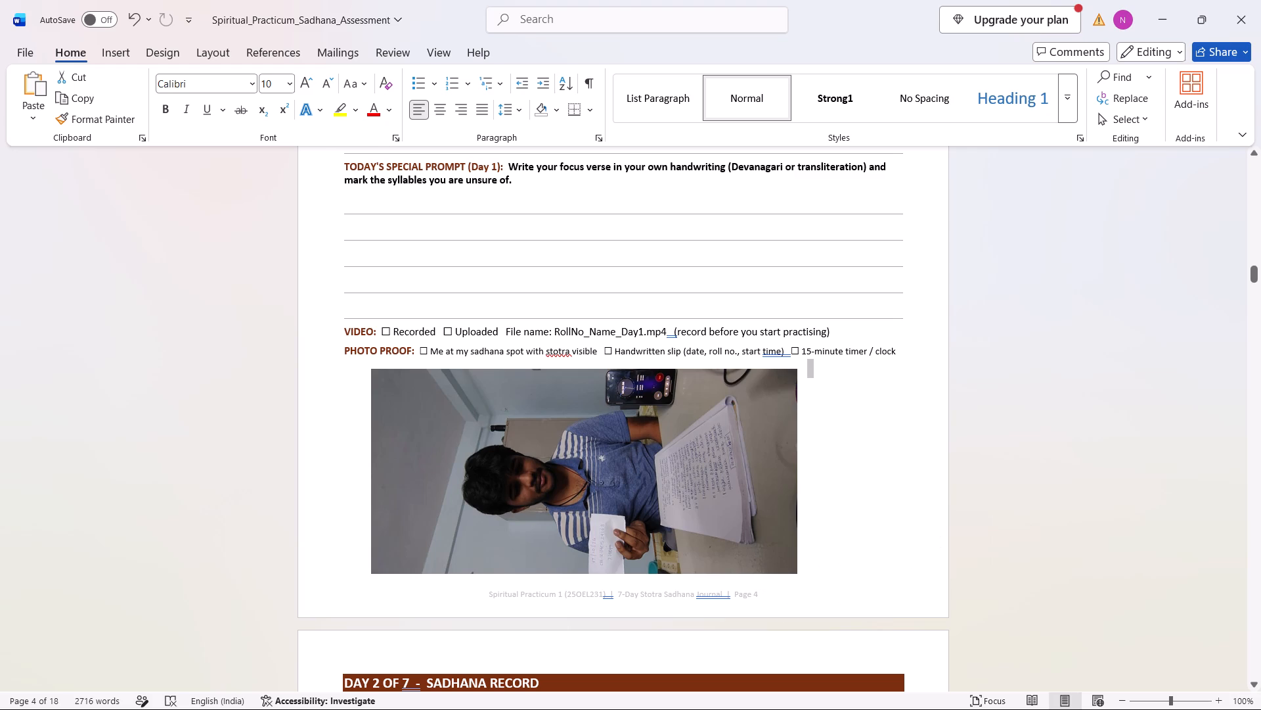
pyautogui.moveTo(795, 574); pyautogui.dragTo(801, 577)
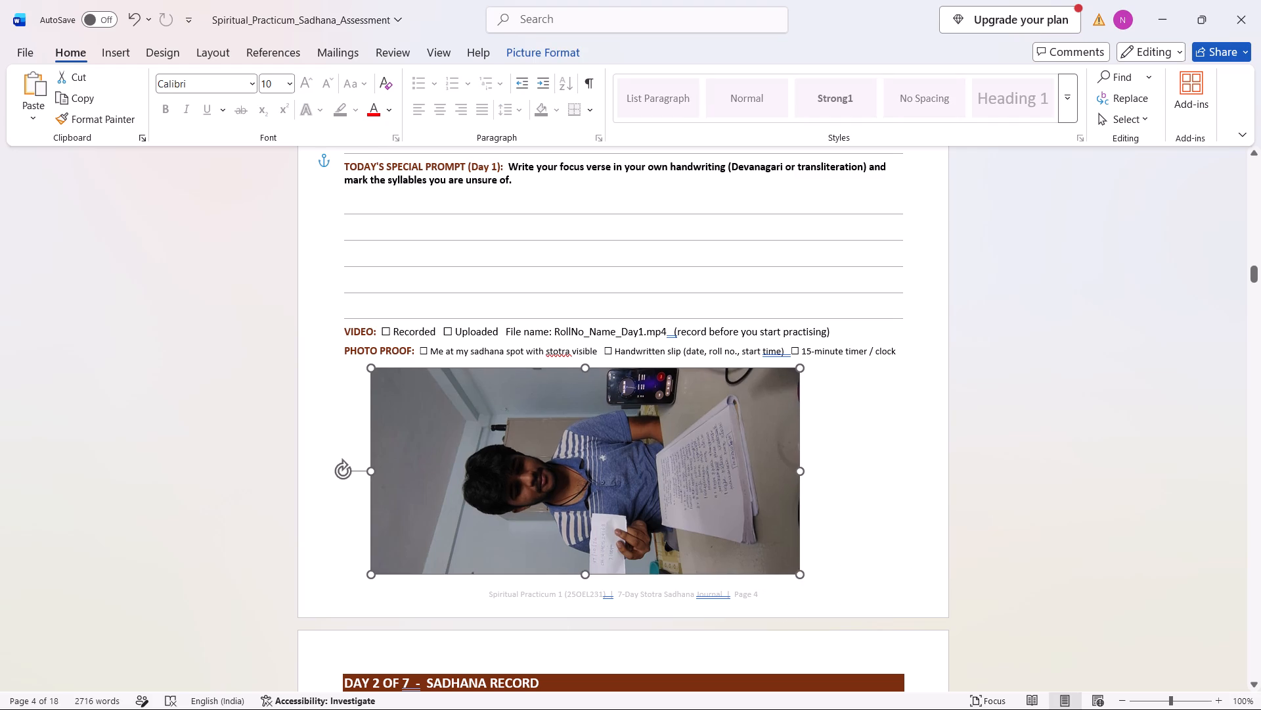
pyautogui.moveTo(801, 577); pyautogui.dragTo(803, 579)
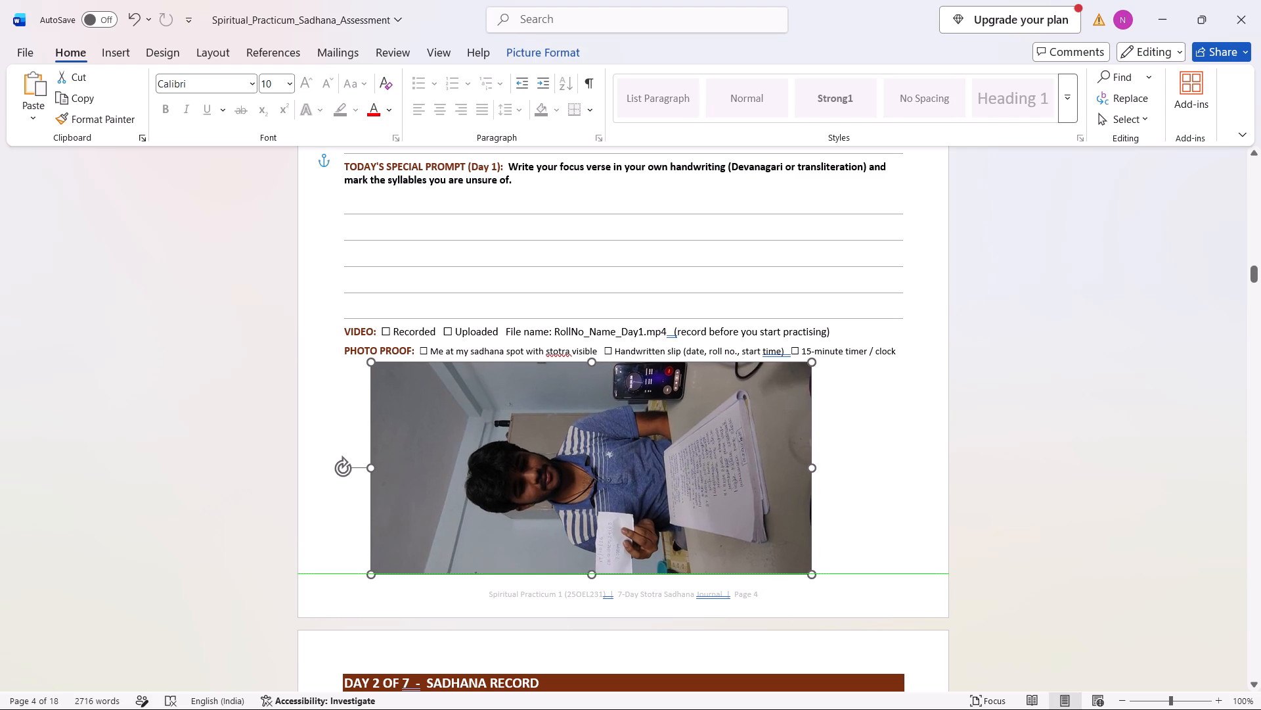
pyautogui.moveTo(803, 579); pyautogui.dragTo(799, 580)
pyautogui.click(837, 563)
# Switch to File Explorer and copy image 19 from the CN project folder for the empty Day 3 photo proof.
pyautogui.scroll(-1, 837, 563)
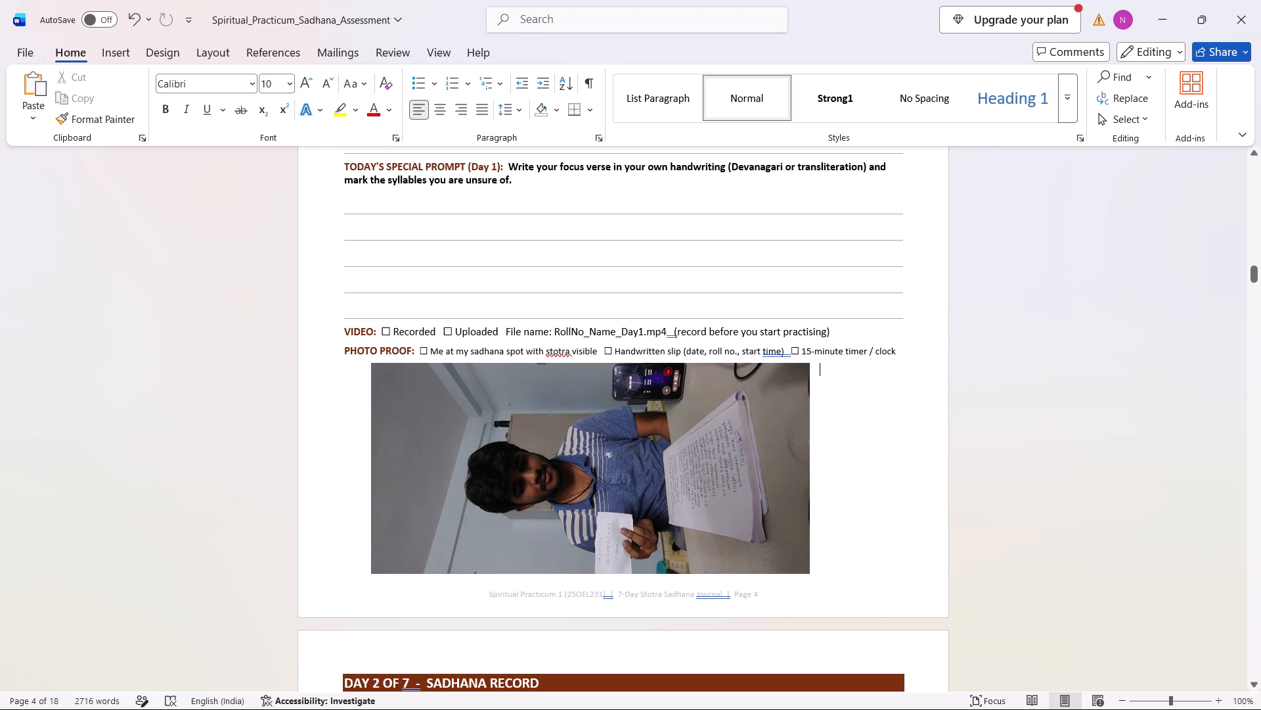
pyautogui.scroll(-8, 837, 563)
pyautogui.scroll(4, 837, 563)
pyautogui.scroll(-1, 837, 563)
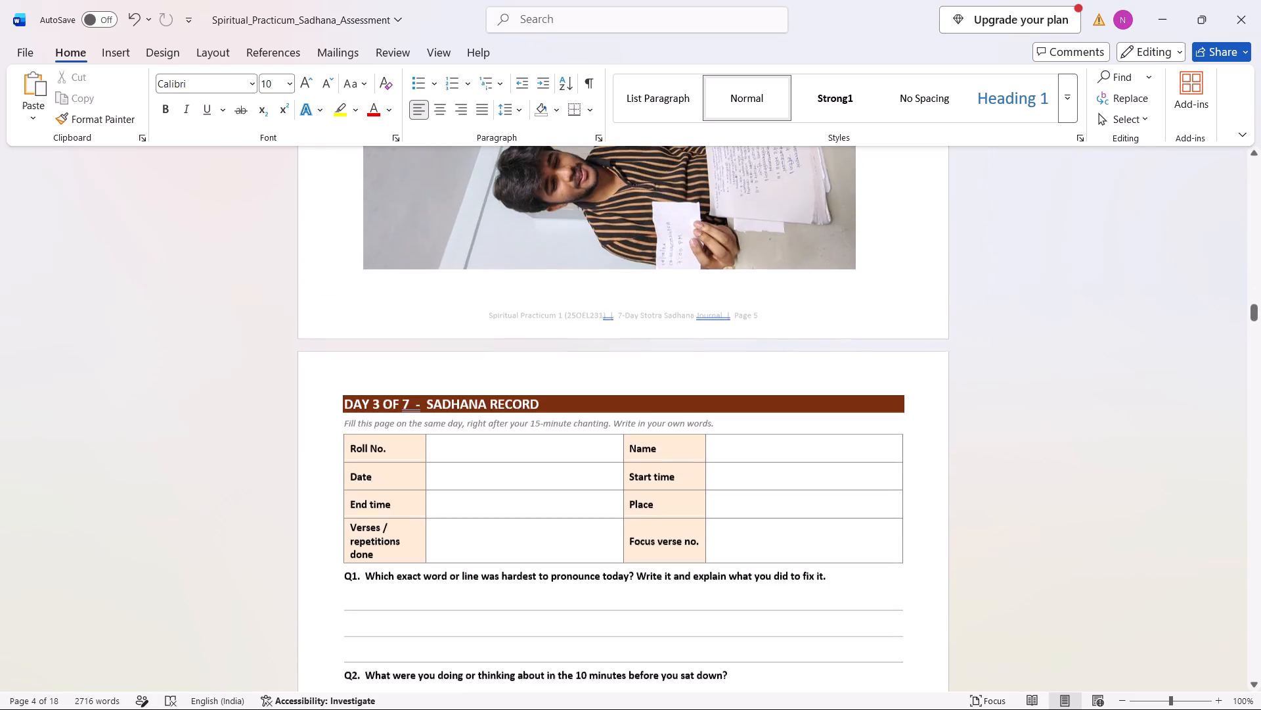
pyautogui.scroll(-2, 837, 563)
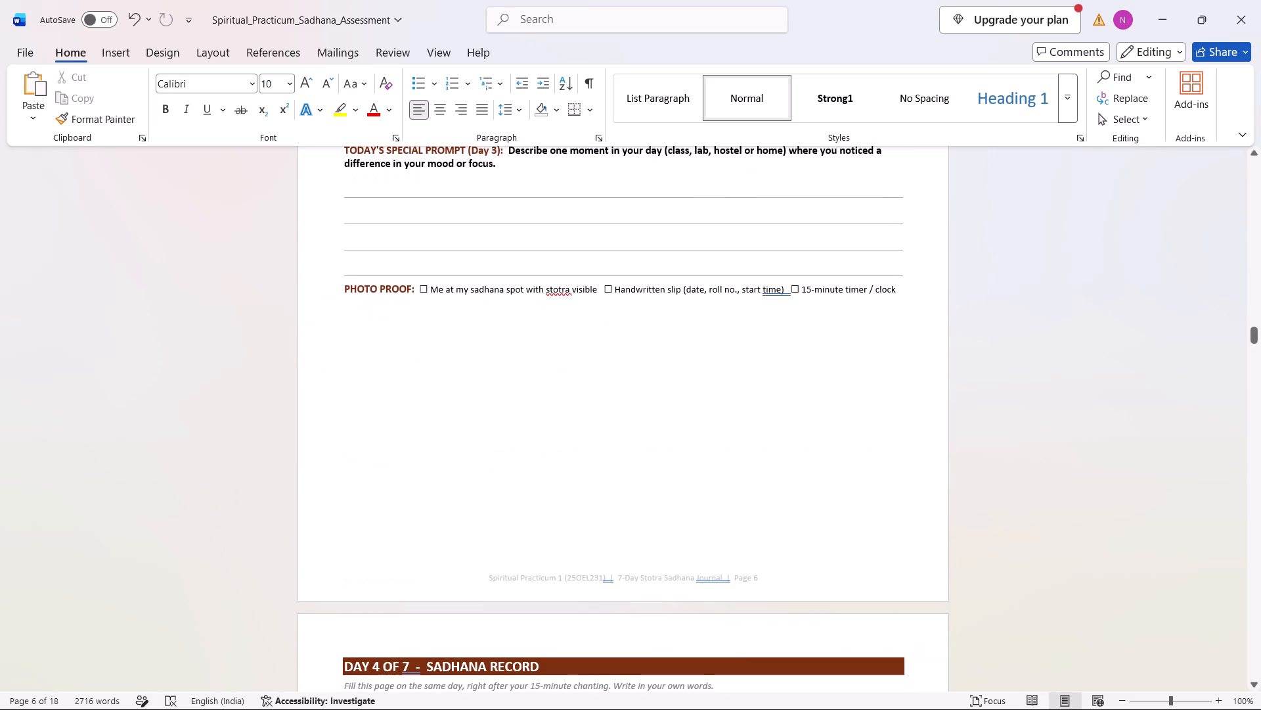
pyautogui.scroll(5, 837, 563)
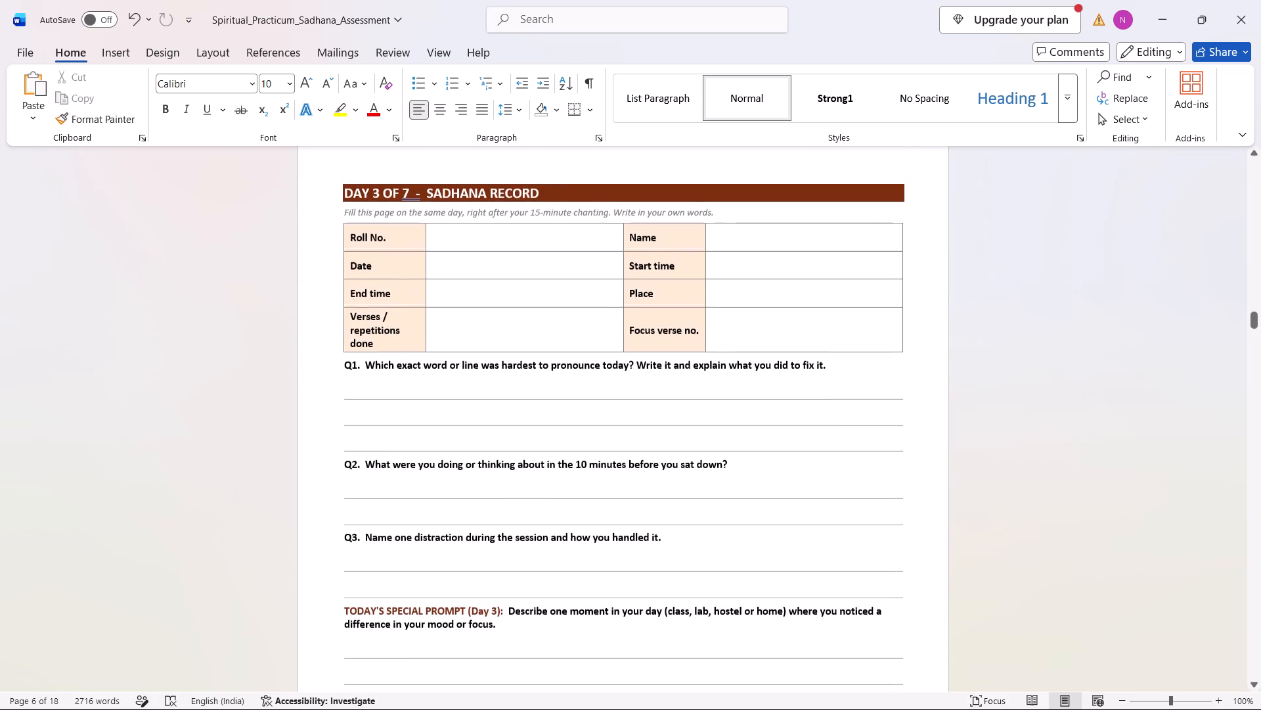
pyautogui.scroll(-3, 837, 563)
pyautogui.hotkey('alt', 'Tab')
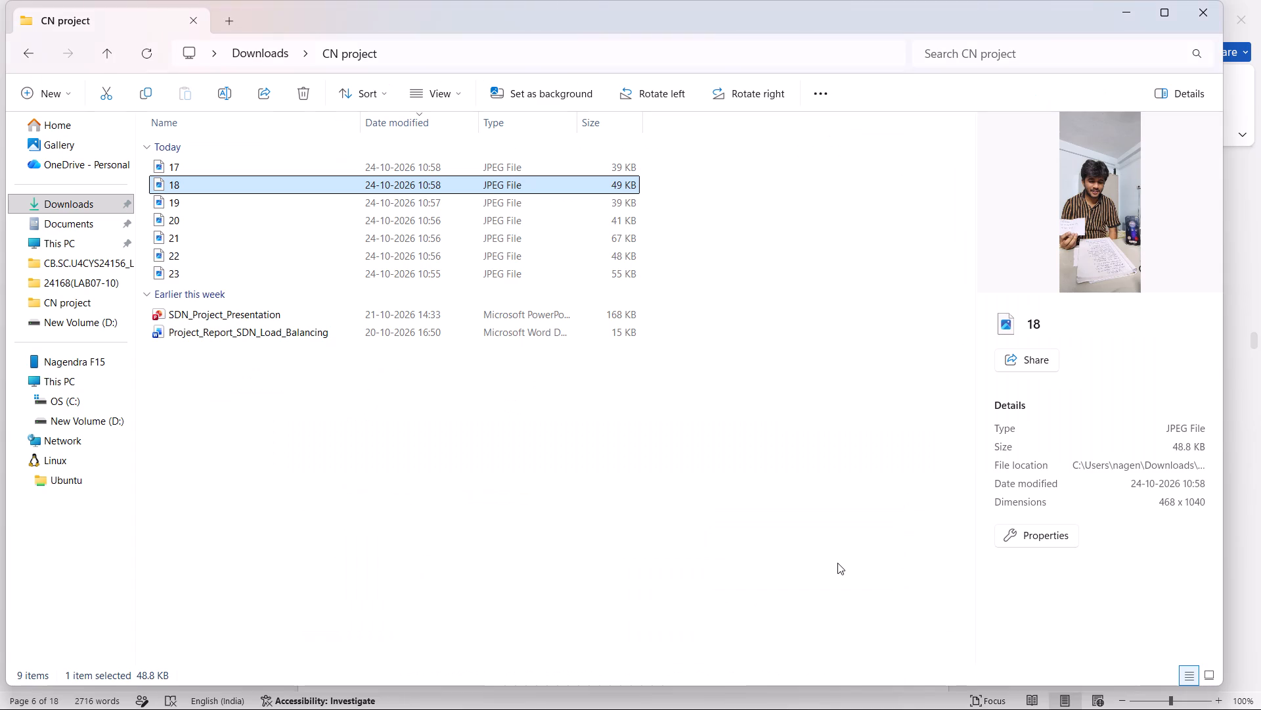
pyautogui.click(290, 204)
pyautogui.rightClick(290, 204)
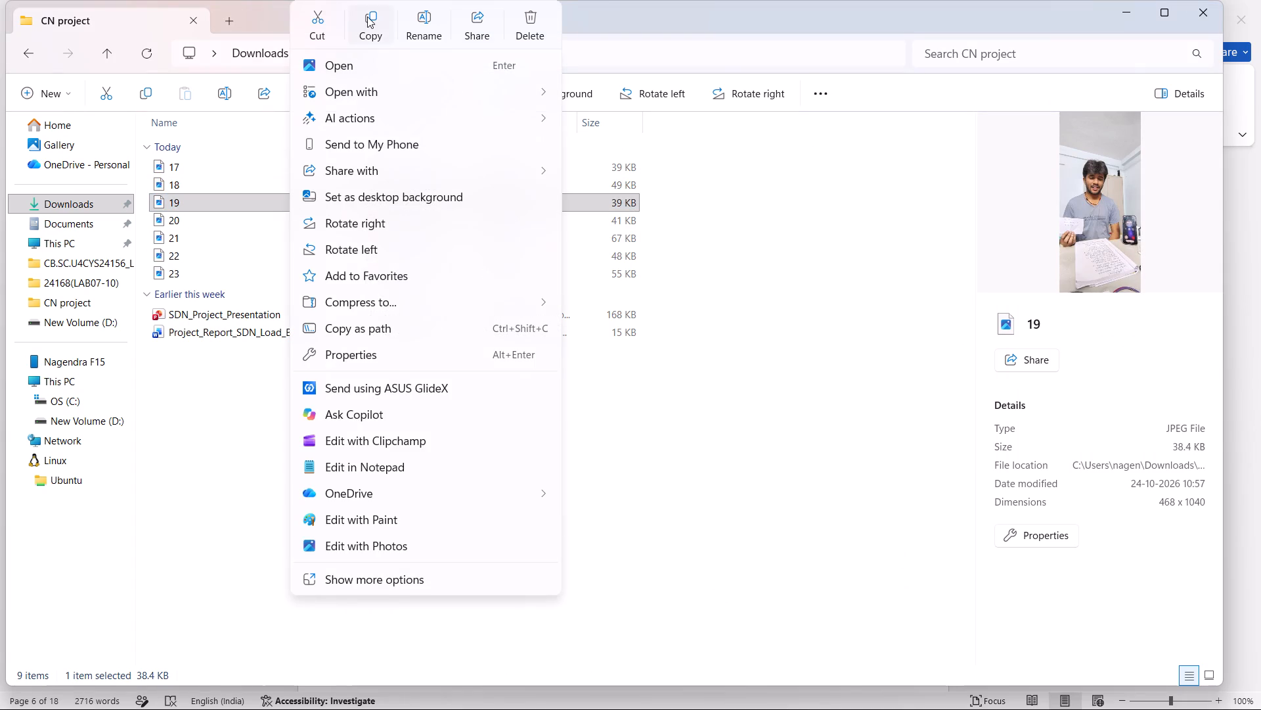
pyautogui.click(367, 16)
# Return to the Word document and paste image 19 on a new line below Day 3's PHOTO PROOF checkboxes.
pyautogui.hotkey('alt', 'Tab')
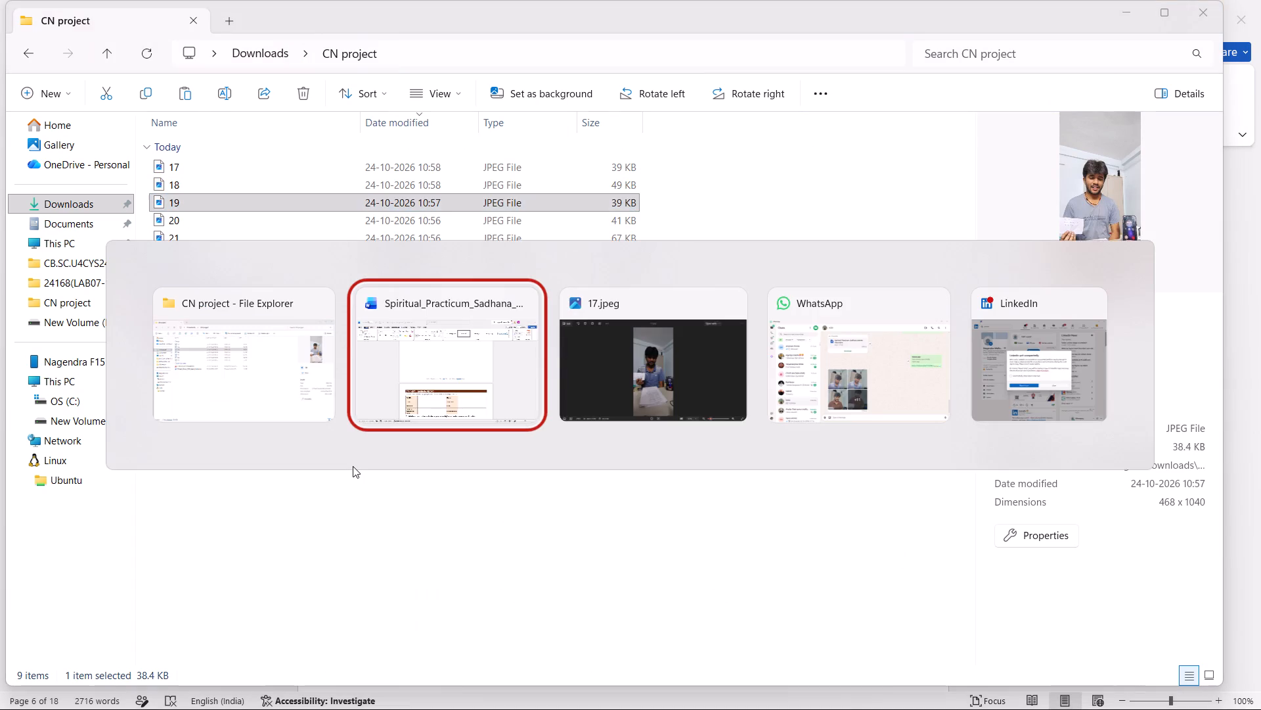
pyautogui.scroll(2, 437, 315)
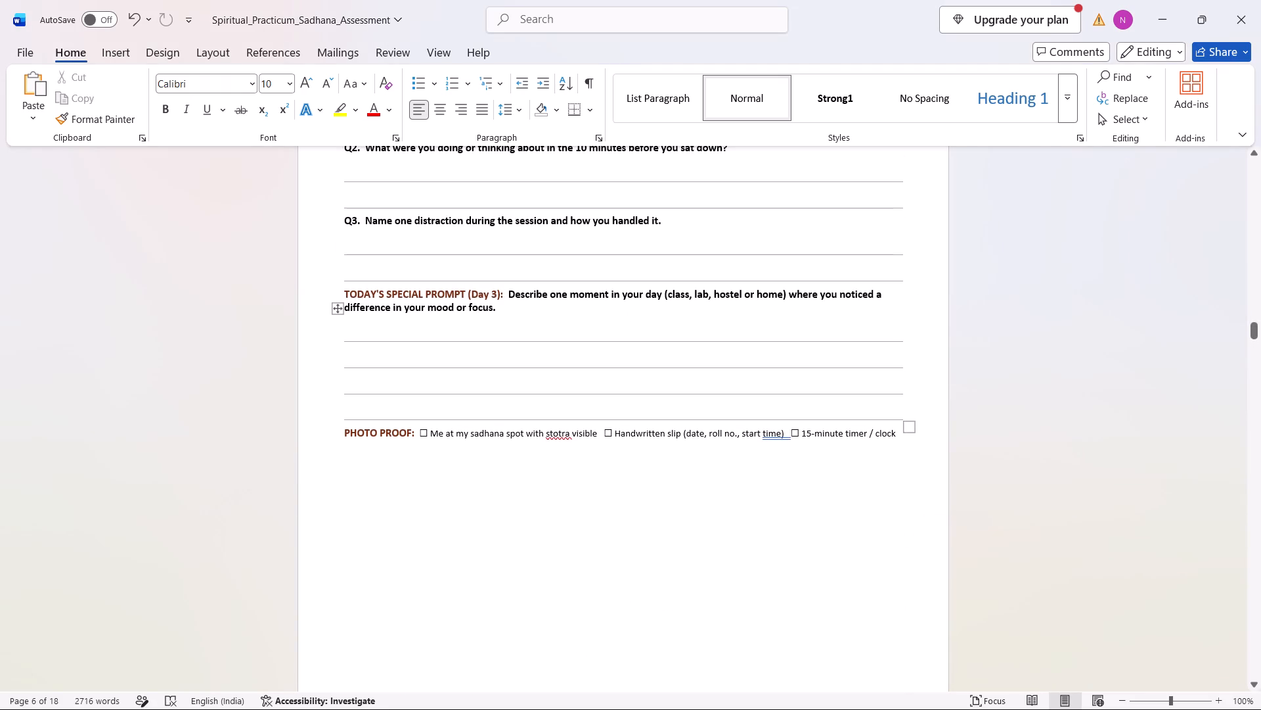
pyautogui.click(397, 506)
pyautogui.scroll(-1, 397, 506)
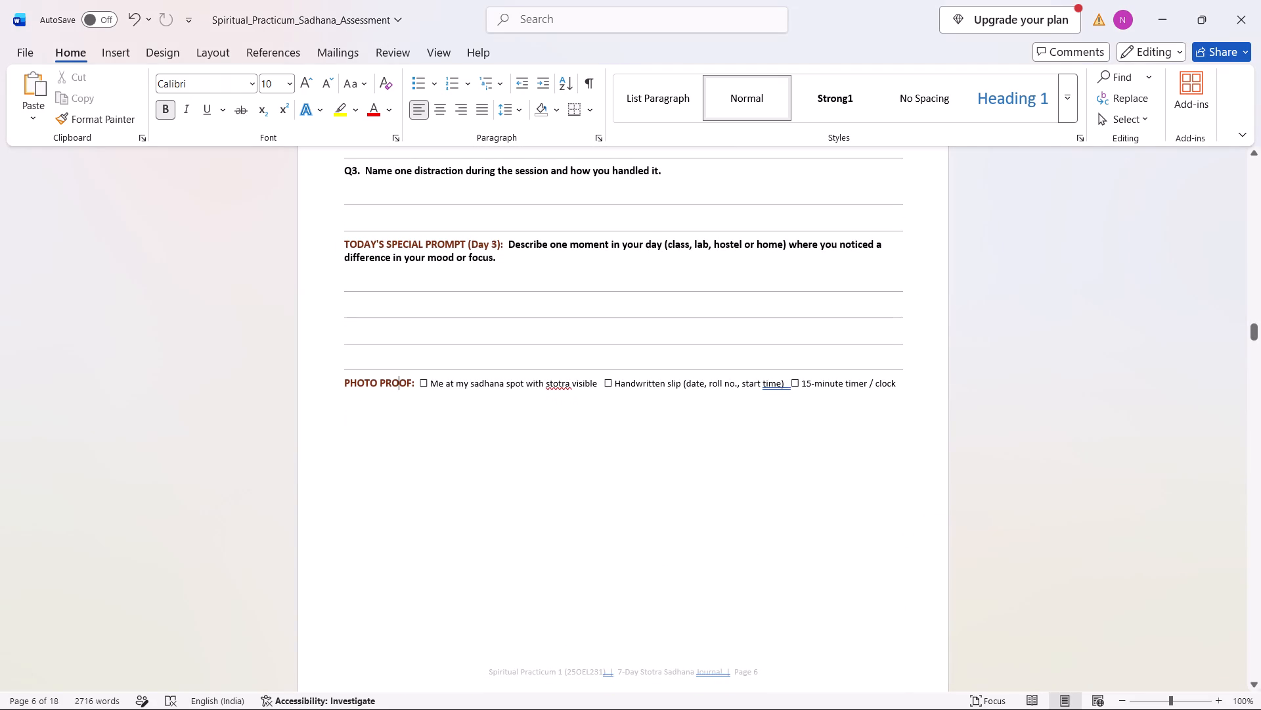
pyautogui.click(895, 382)
pyautogui.press('Return')
pyautogui.scroll(2, 895, 382)
pyautogui.scroll(-1, 895, 382)
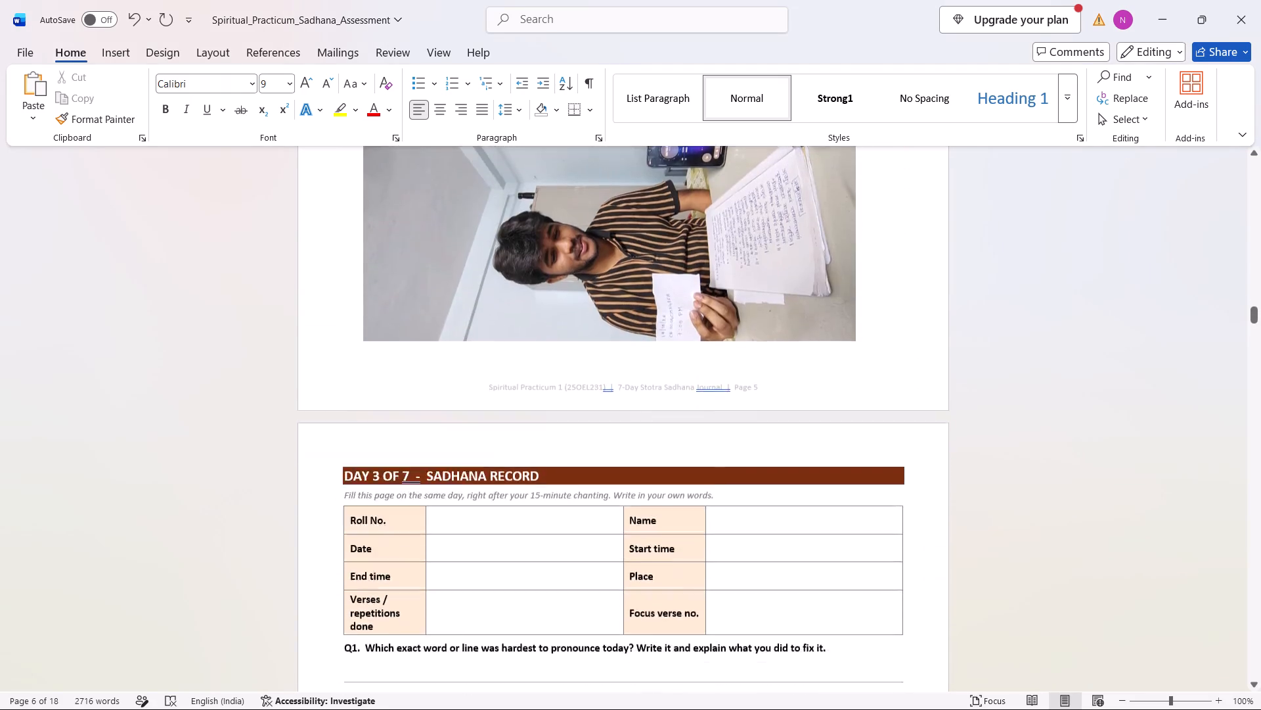
pyautogui.scroll(-1, 895, 382)
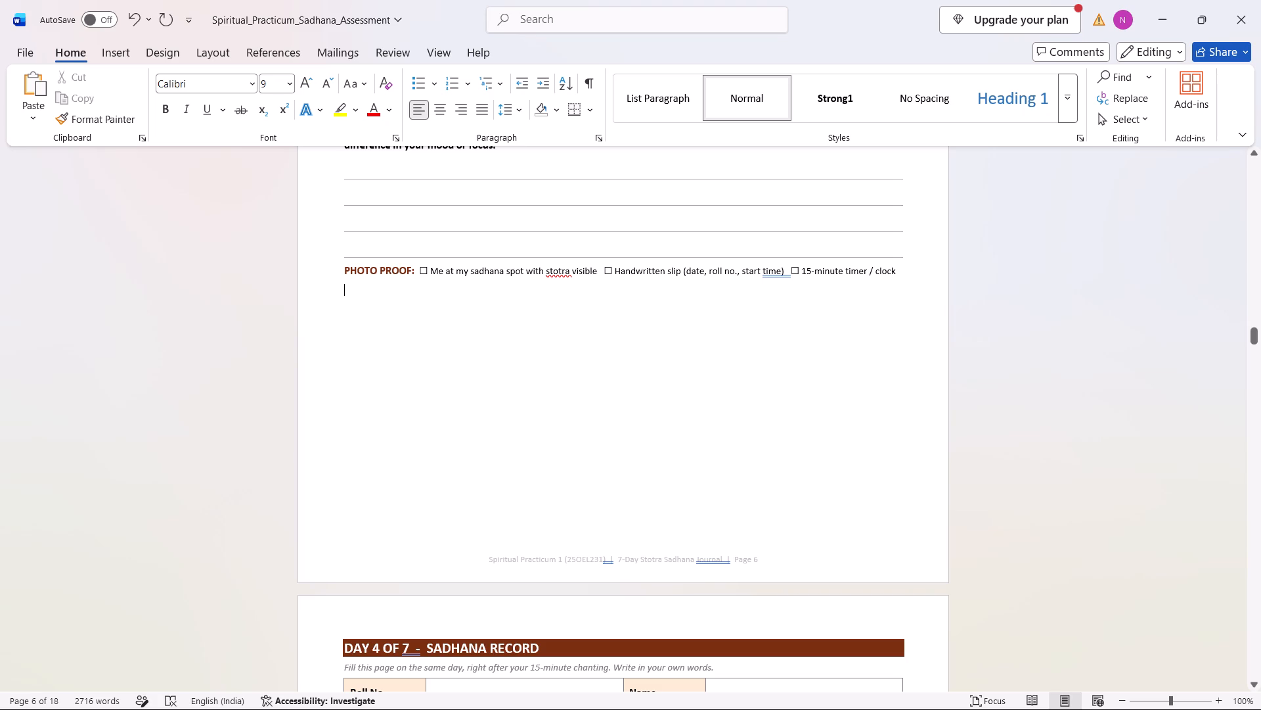
pyautogui.hotkey('ctrl', 'v')
# Shrink the pasted Day 3 photo proportionally to less than half its inserted size.
pyautogui.scroll(1, 895, 382)
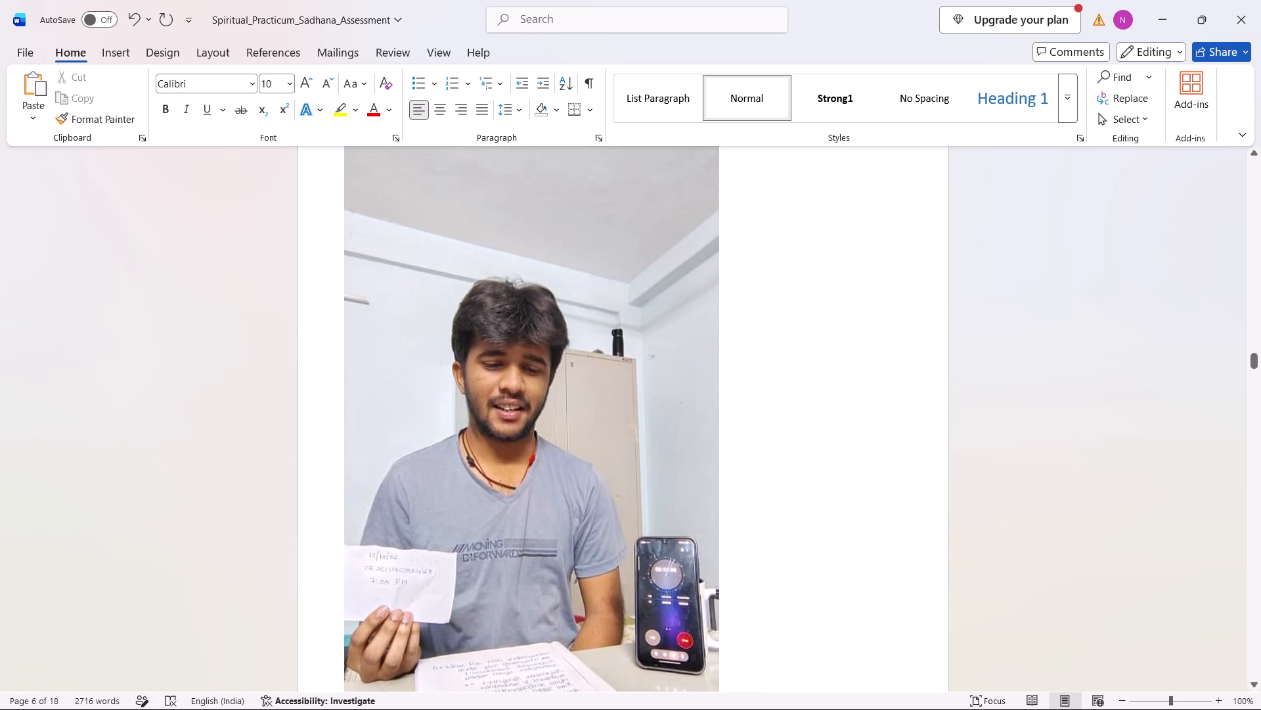
pyautogui.click(696, 469)
pyautogui.scroll(-2, 696, 469)
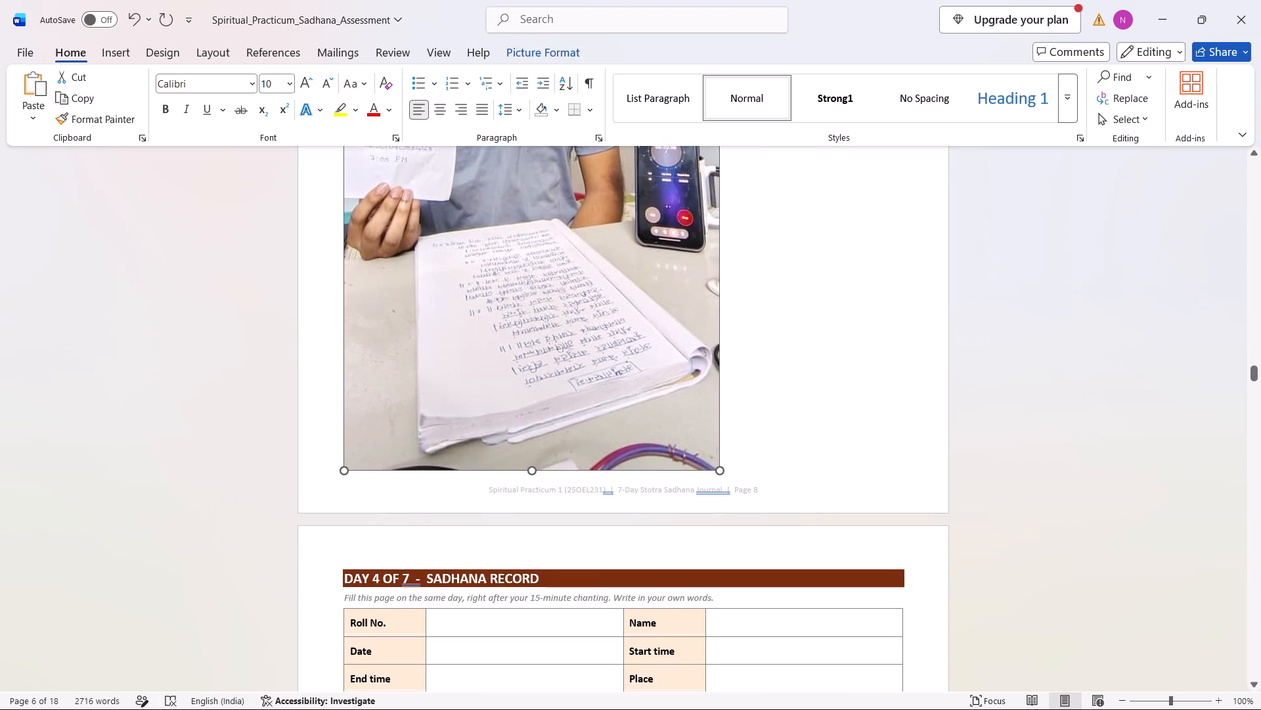
pyautogui.moveTo(343, 474); pyautogui.dragTo(380, 382)
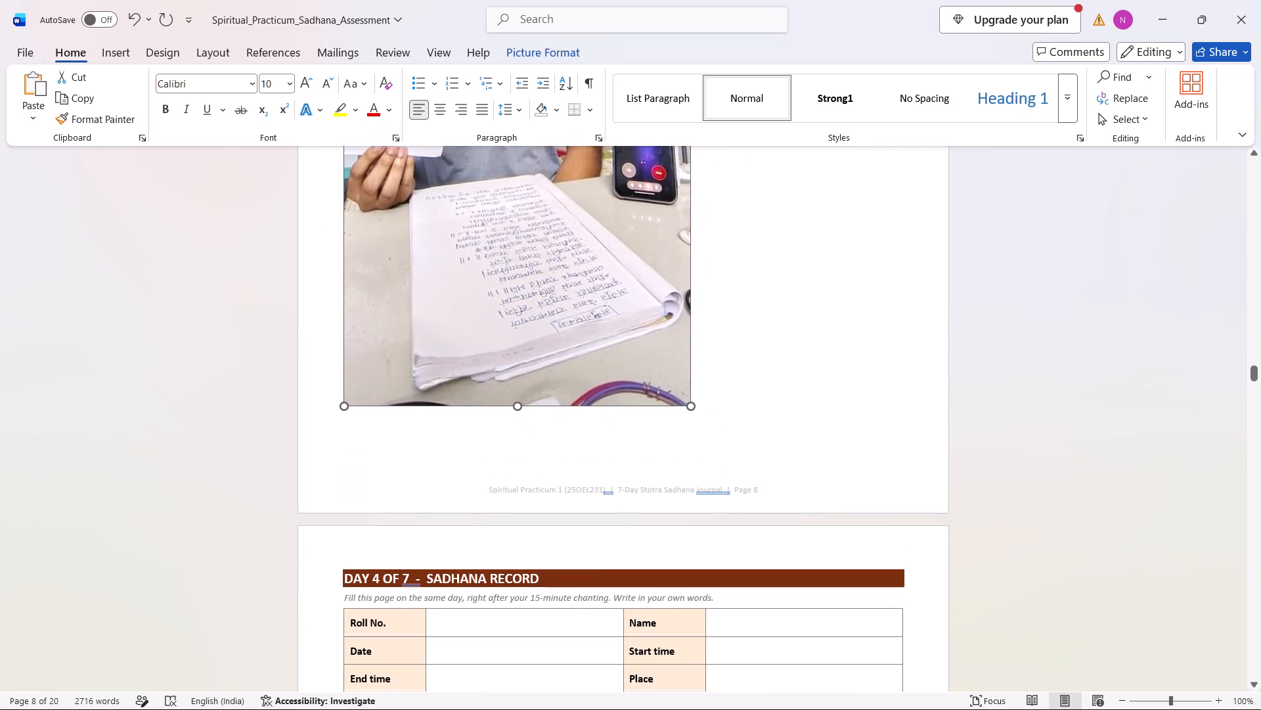
pyautogui.moveTo(380, 382); pyautogui.dragTo(424, 270)
pyautogui.scroll(2, 424, 270)
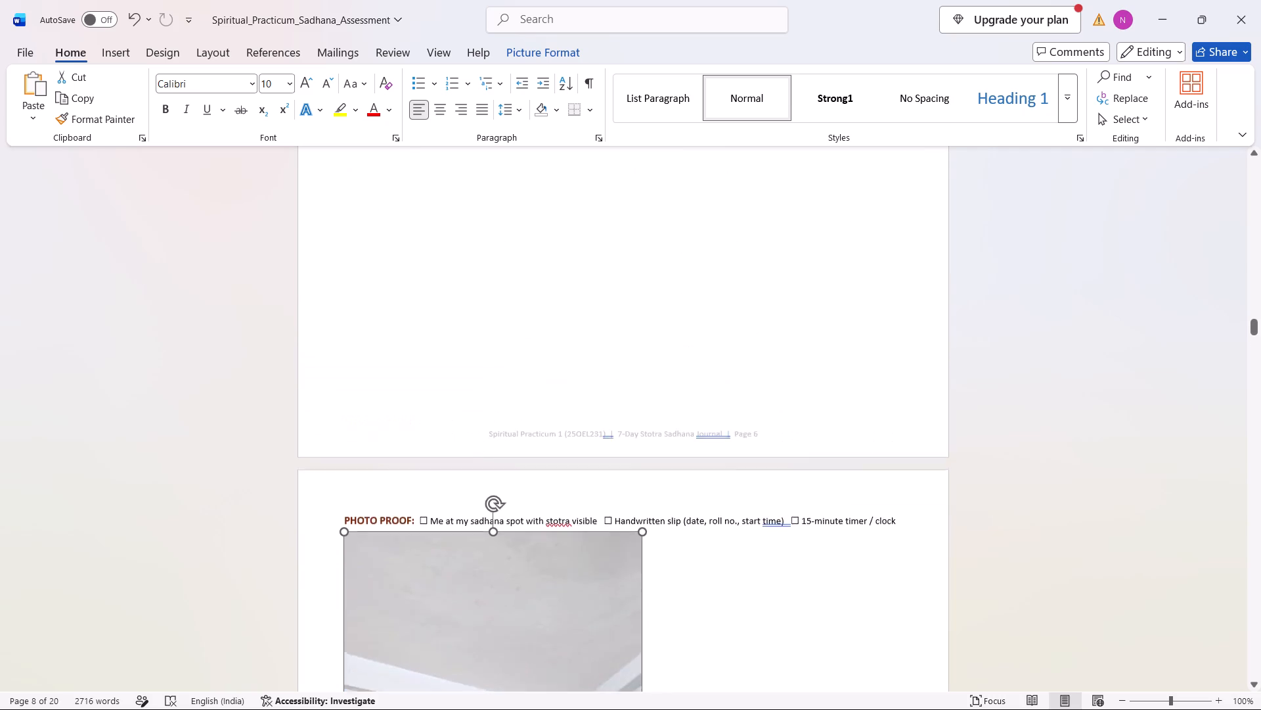
pyautogui.scroll(1, 424, 270)
pyautogui.scroll(-2, 424, 270)
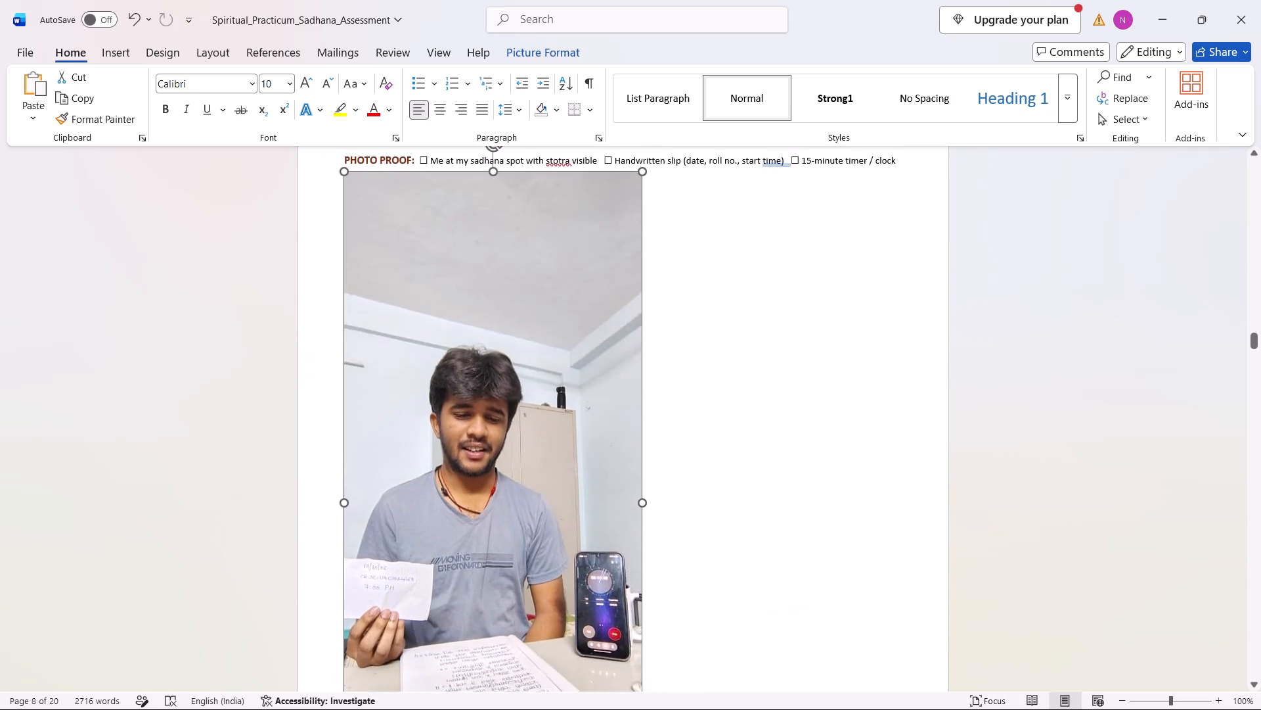
pyautogui.scroll(-1, 424, 270)
pyautogui.moveTo(344, 617); pyautogui.dragTo(375, 442)
pyautogui.scroll(-1, 367, 535)
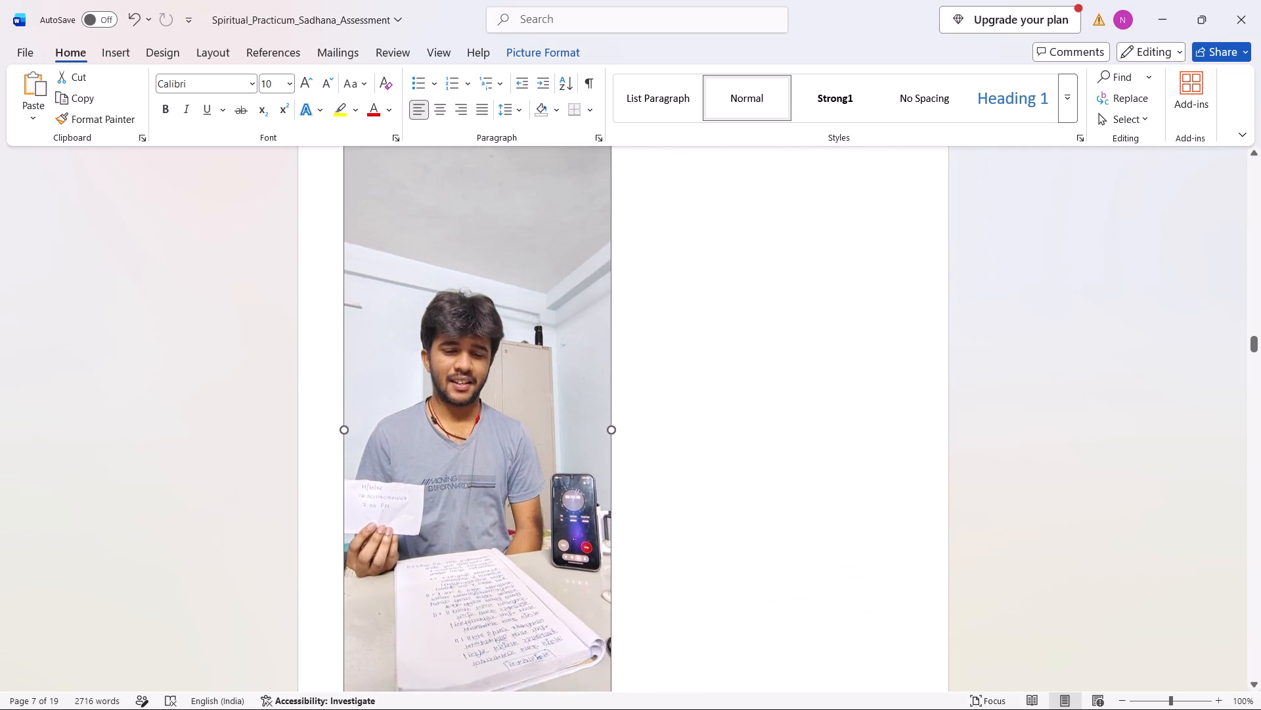
pyautogui.scroll(-1, 367, 535)
pyautogui.moveTo(345, 502); pyautogui.dragTo(397, 387)
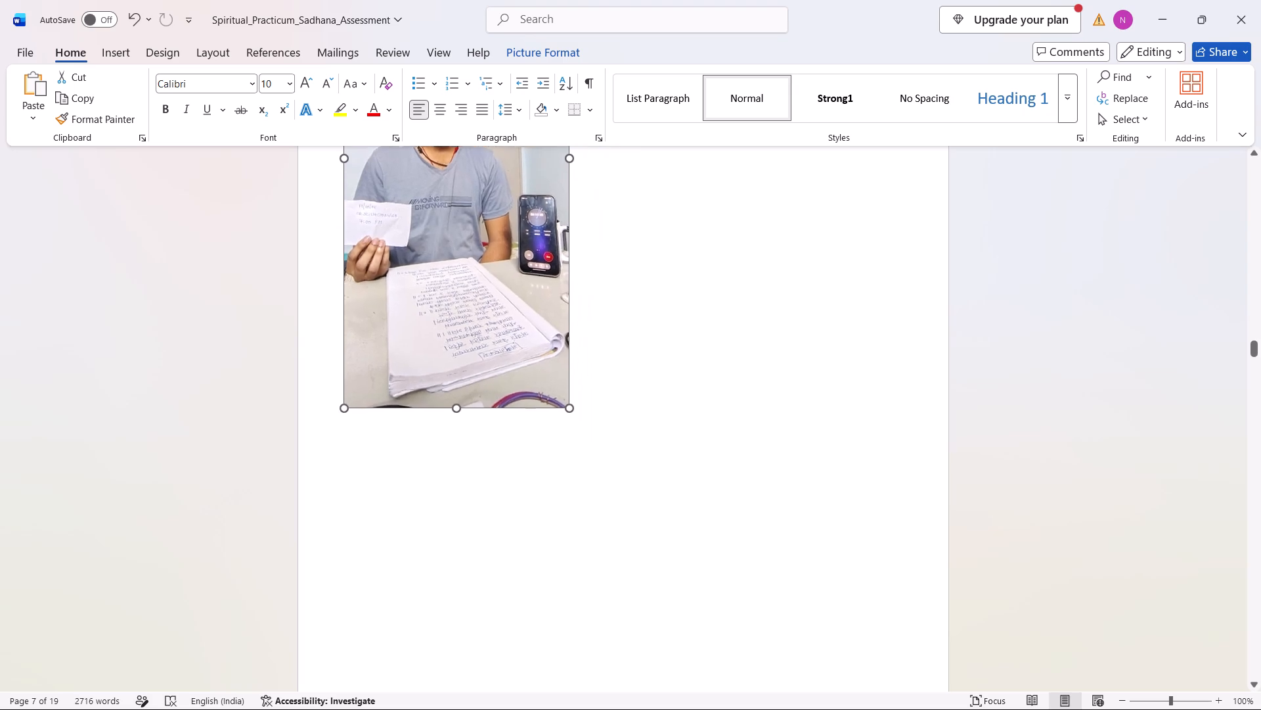
pyautogui.moveTo(397, 387); pyautogui.dragTo(407, 362)
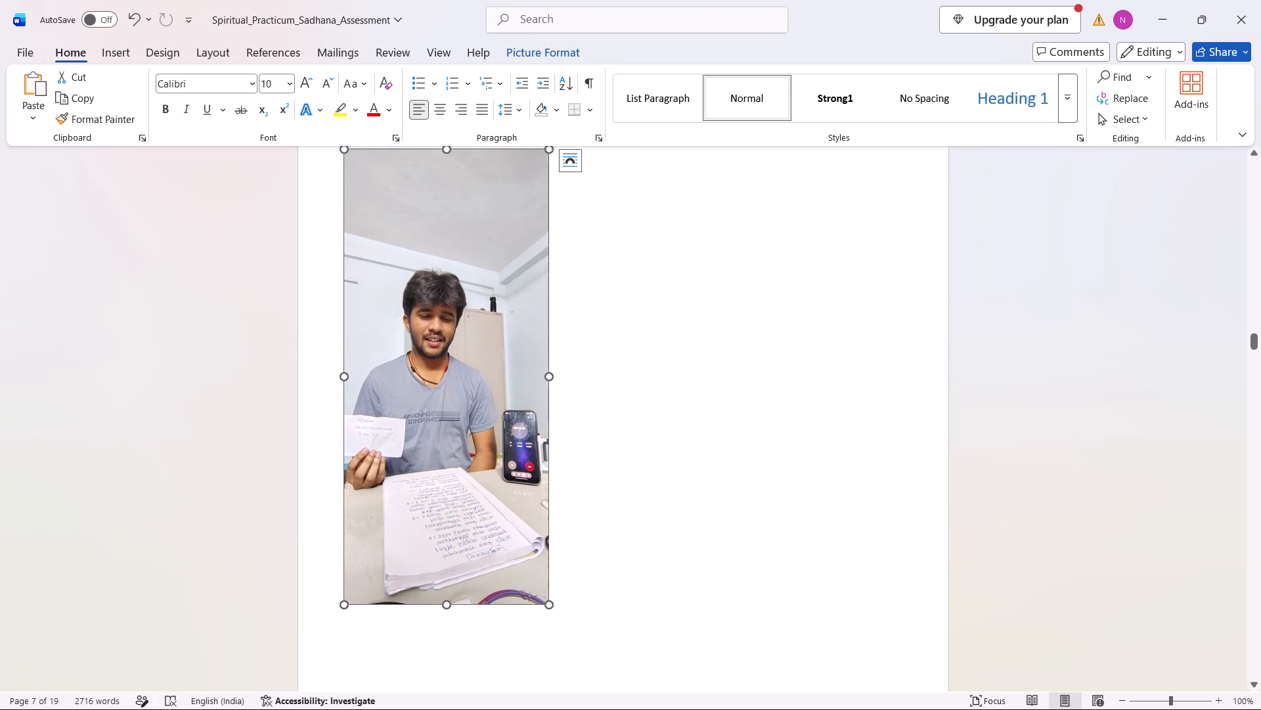
pyautogui.moveTo(345, 605); pyautogui.dragTo(393, 479)
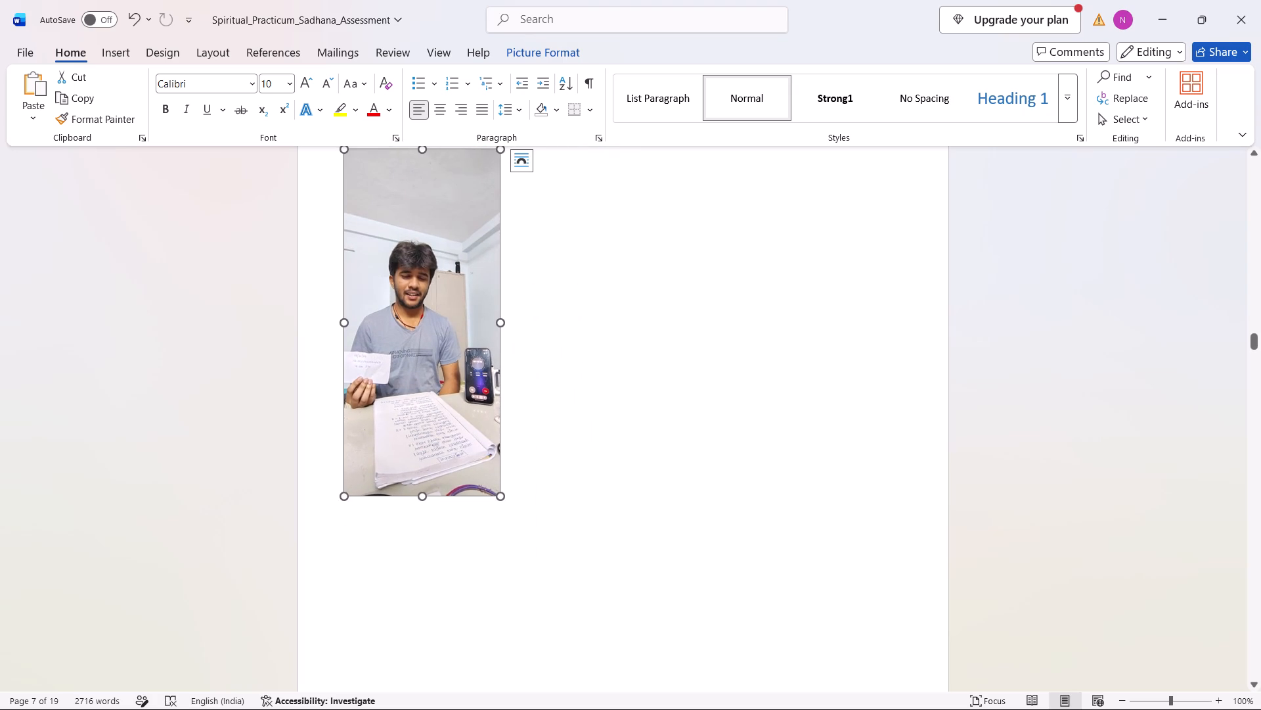
# Rotate the Day 3 photo 90° counterclockwise so it lies sideways below the PHOTO PROOF line on page 6.
pyautogui.scroll(1, 393, 479)
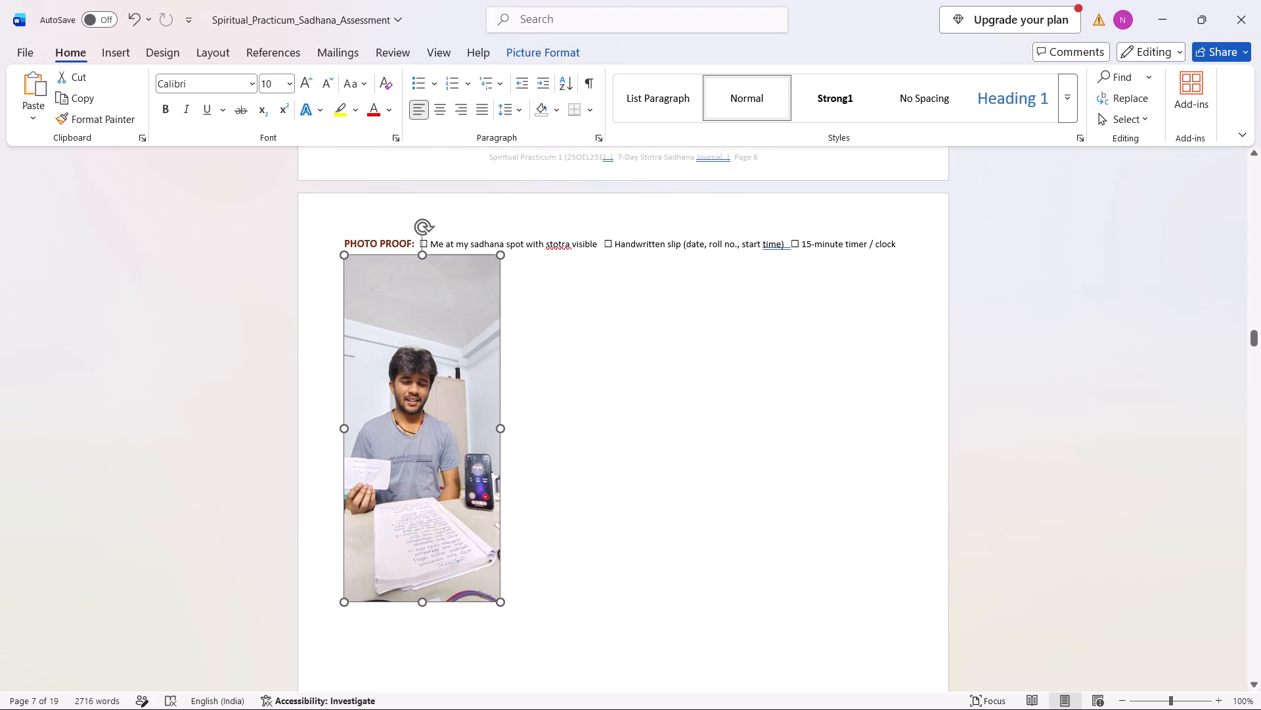
pyautogui.moveTo(424, 226); pyautogui.dragTo(330, 369)
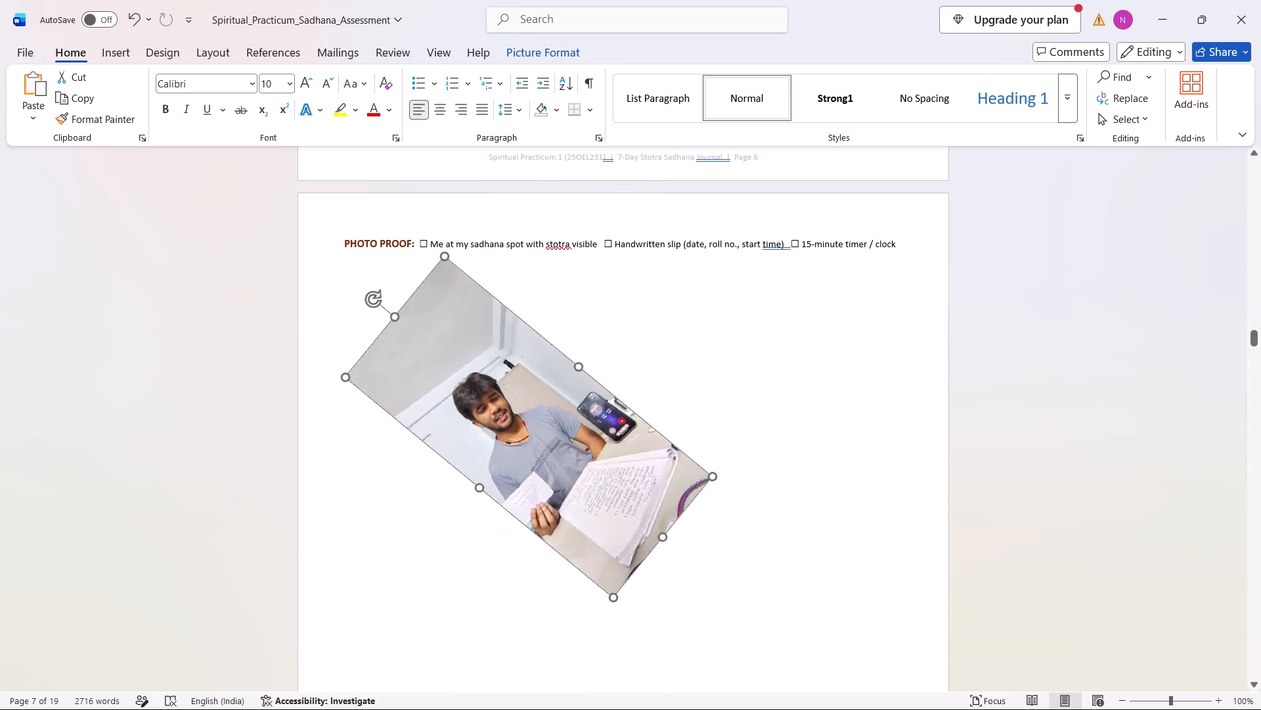
pyautogui.moveTo(330, 369); pyautogui.dragTo(322, 427)
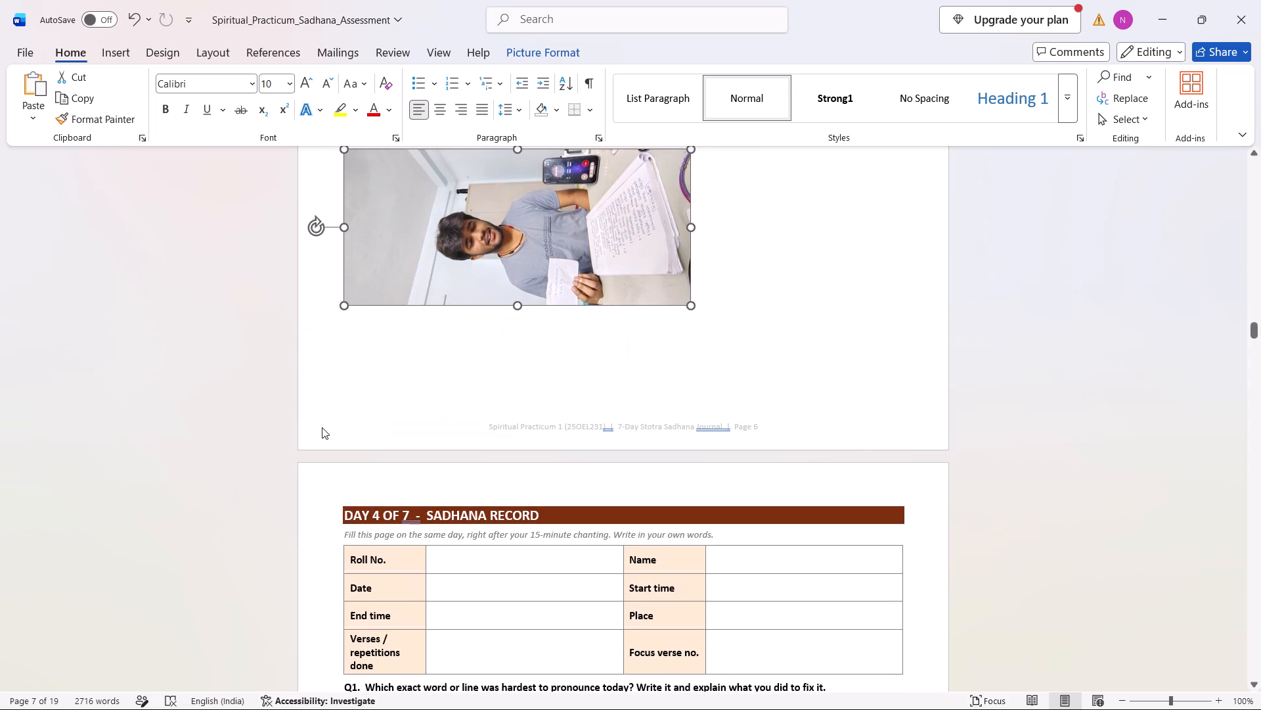
pyautogui.scroll(1, 483, 329)
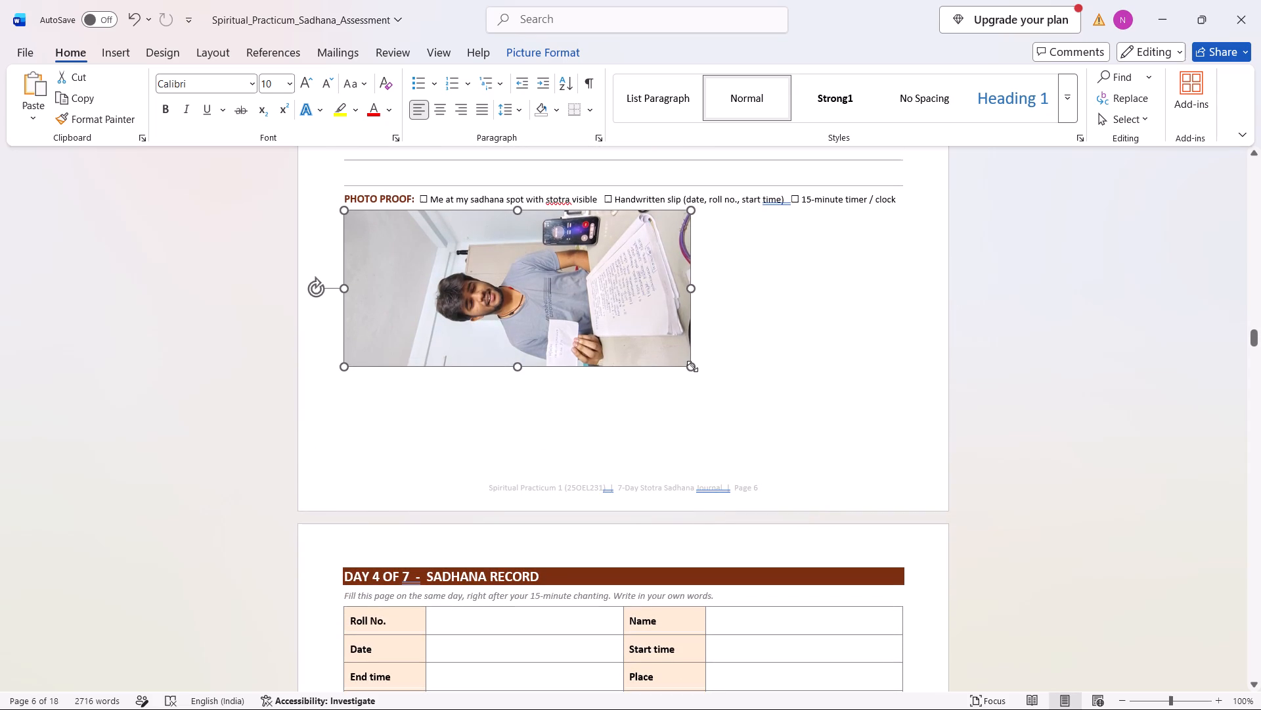
# Enlarge the sideways Day 3 photo proportionally until it spans nearly the full text width of page 6.
pyautogui.moveTo(688, 366); pyautogui.dragTo(891, 399)
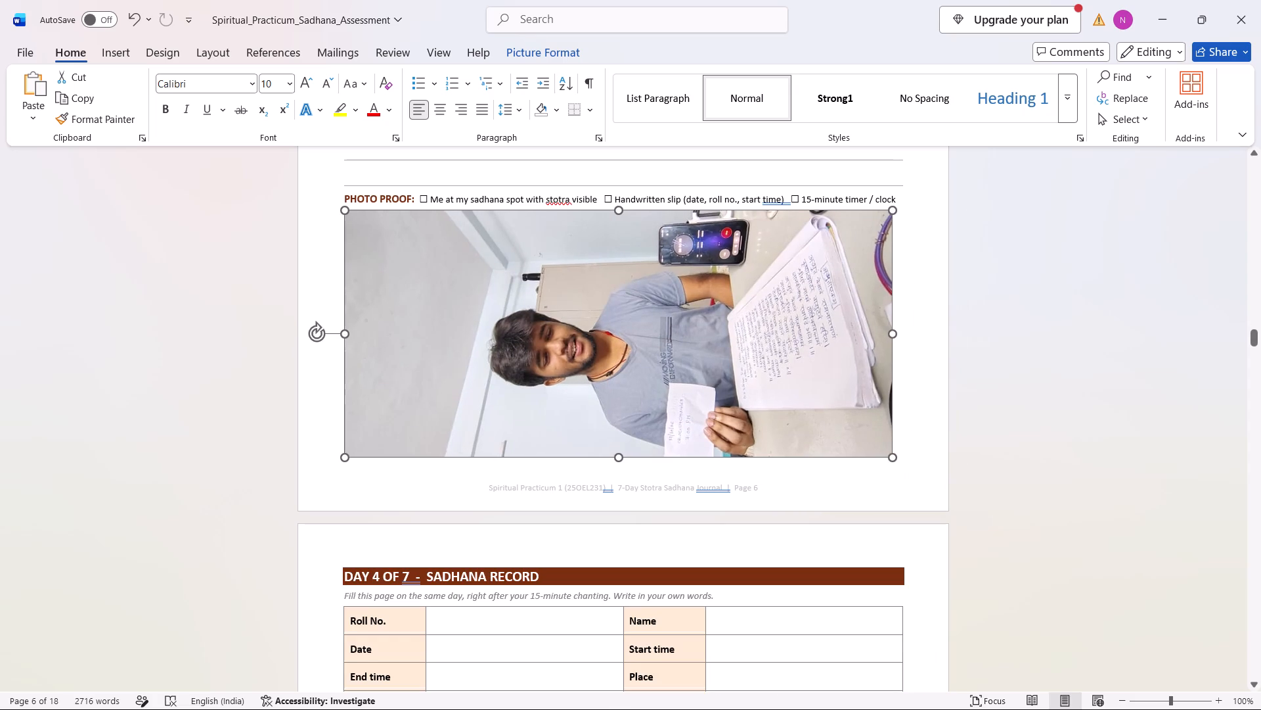
pyautogui.moveTo(891, 399); pyautogui.dragTo(879, 398)
pyautogui.click(907, 393)
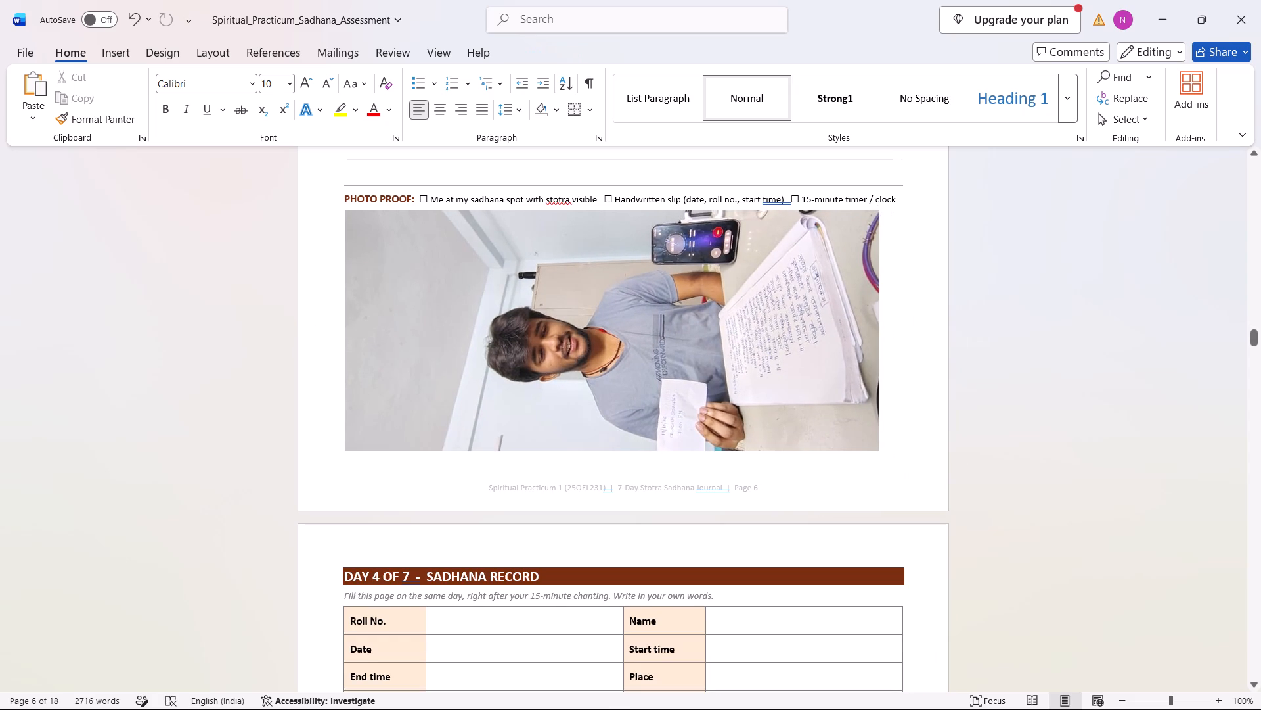
# Look over the Day 3 to Day 5 record pages to check the photo layout and the remaining empty photo proof spaces.
pyautogui.scroll(2, 907, 393)
pyautogui.scroll(-2, 907, 393)
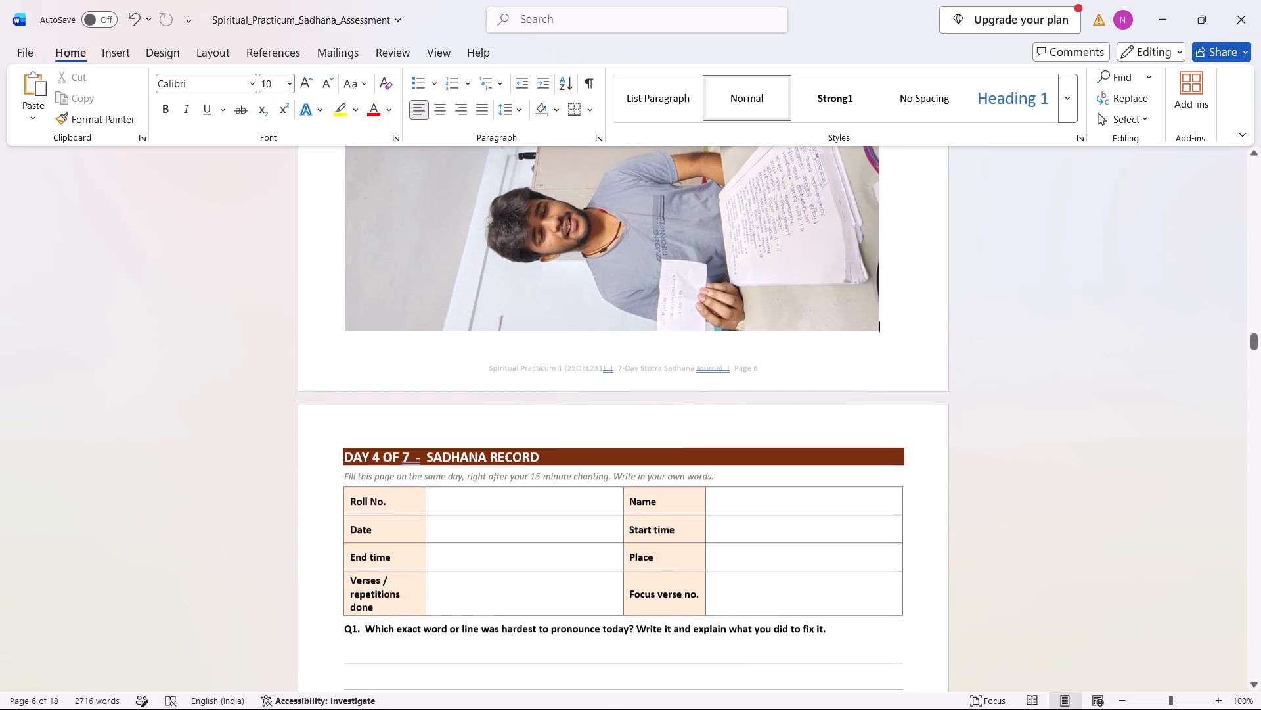
pyautogui.scroll(-3, 907, 393)
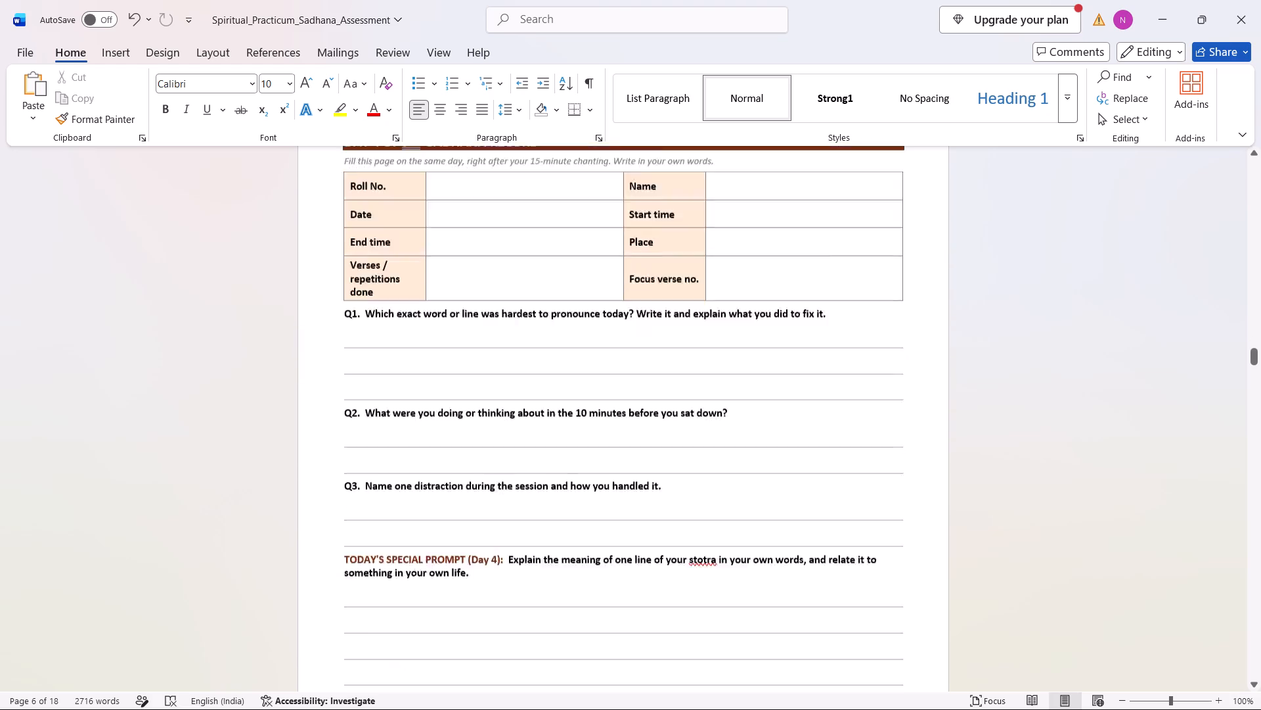
pyautogui.scroll(-2, 907, 393)
pyautogui.scroll(1, 907, 393)
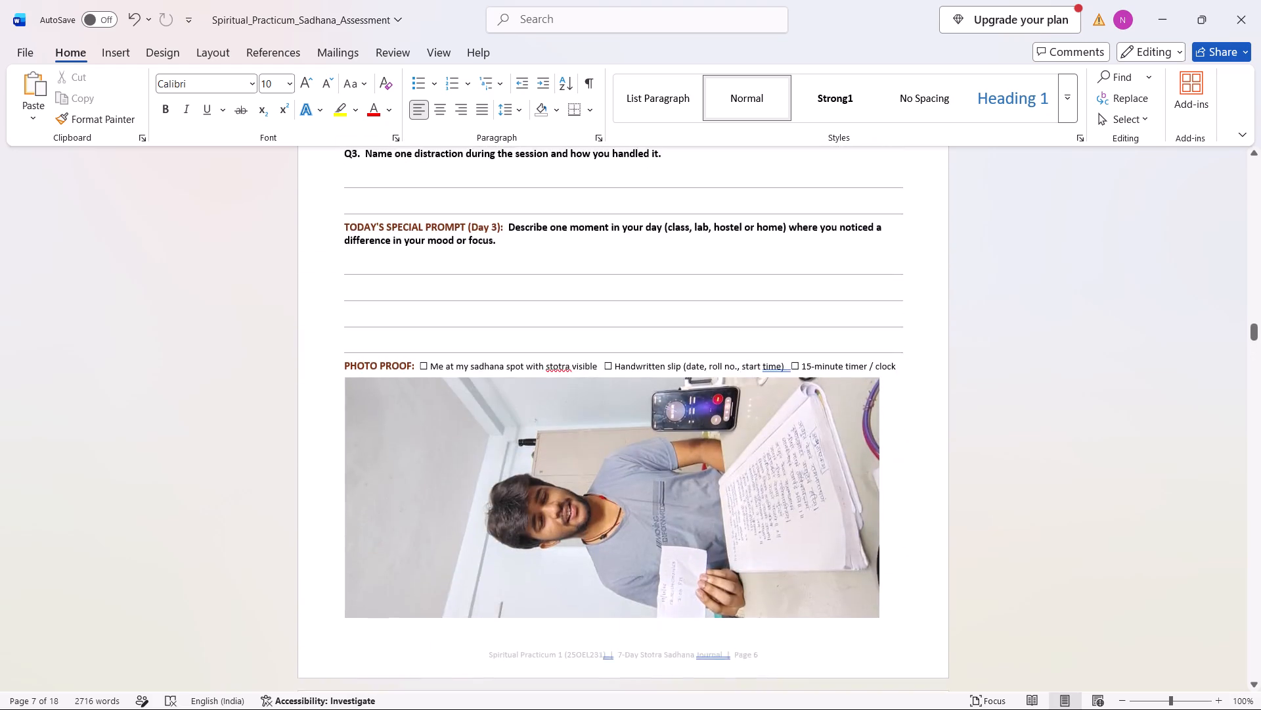
pyautogui.scroll(-3, 907, 393)
pyautogui.scroll(2, 907, 393)
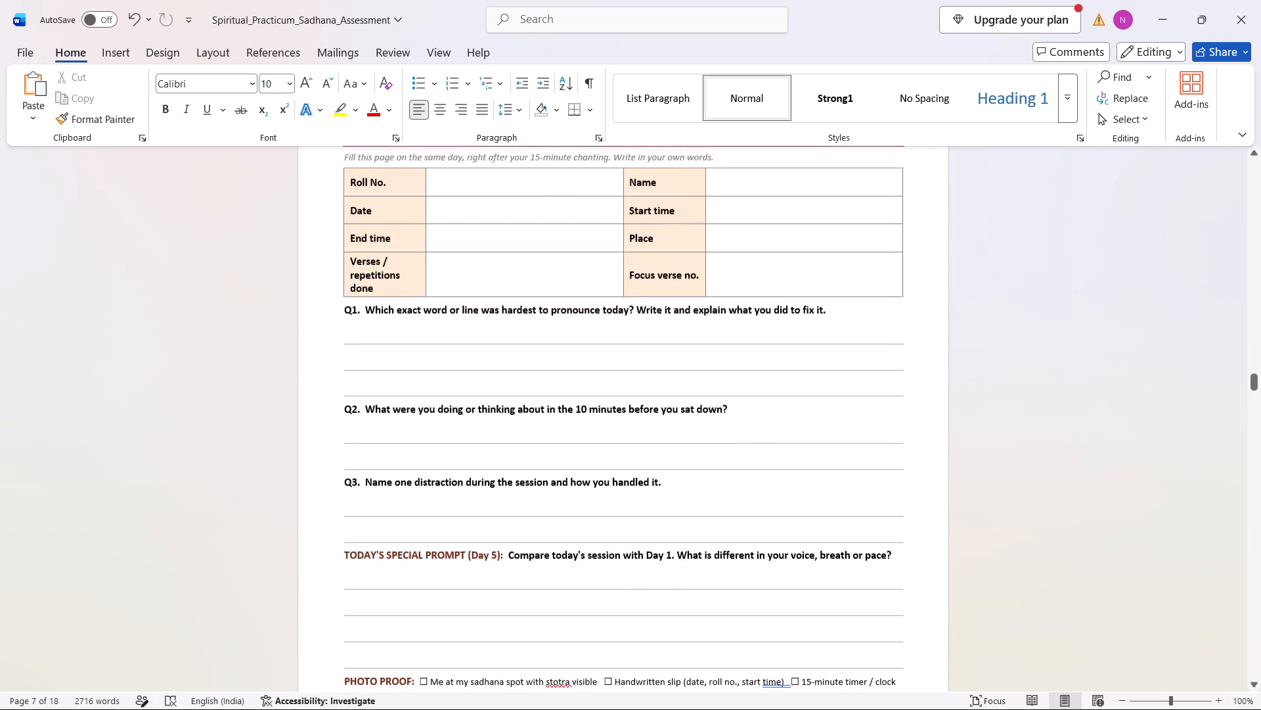
pyautogui.scroll(3, 907, 393)
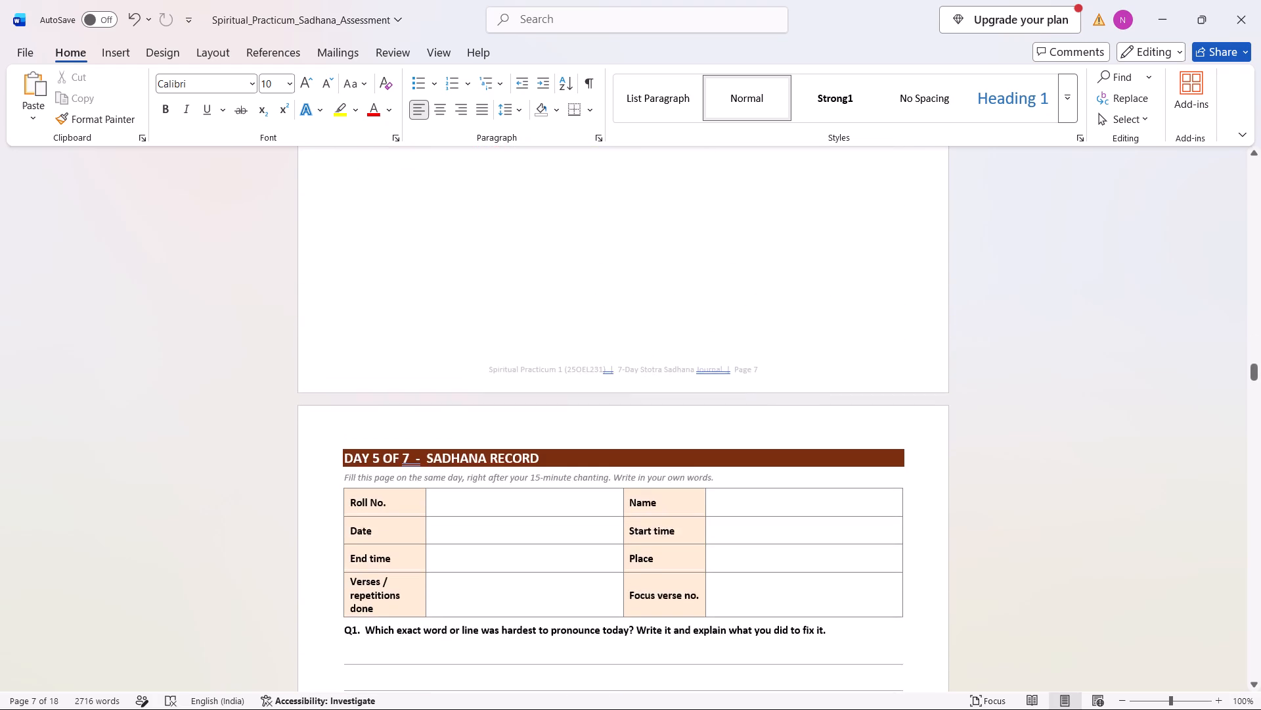
pyautogui.scroll(2, 907, 393)
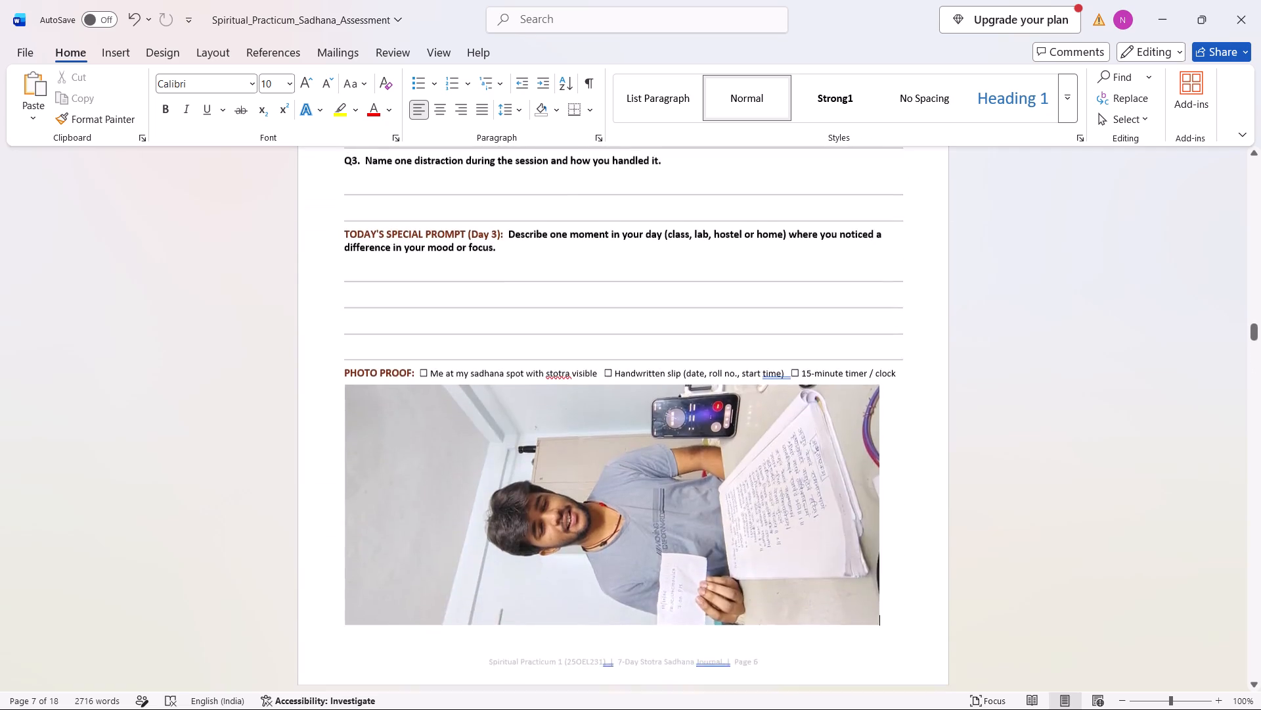
pyautogui.scroll(-1, 907, 393)
# Switch to File Explorer and copy image 20 from the CN project folder for the Day 4 photo proof.
pyautogui.hotkey('alt', 'Tab')
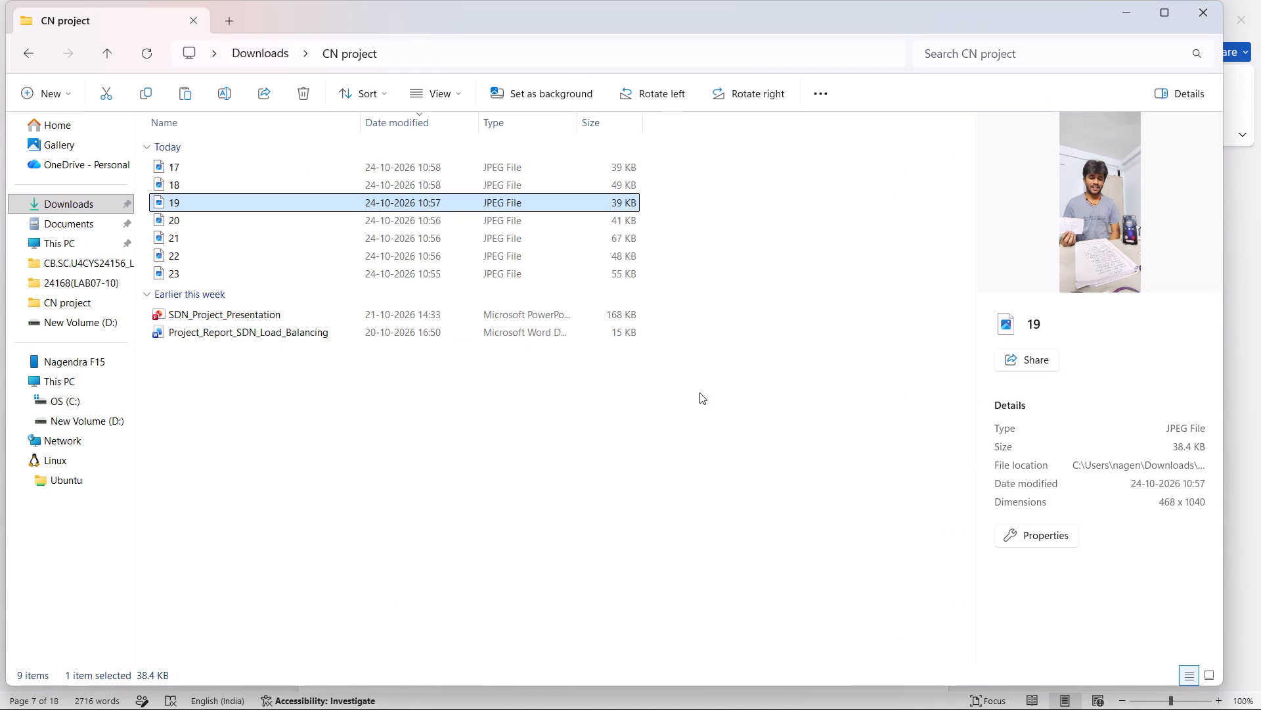
pyautogui.click(307, 227)
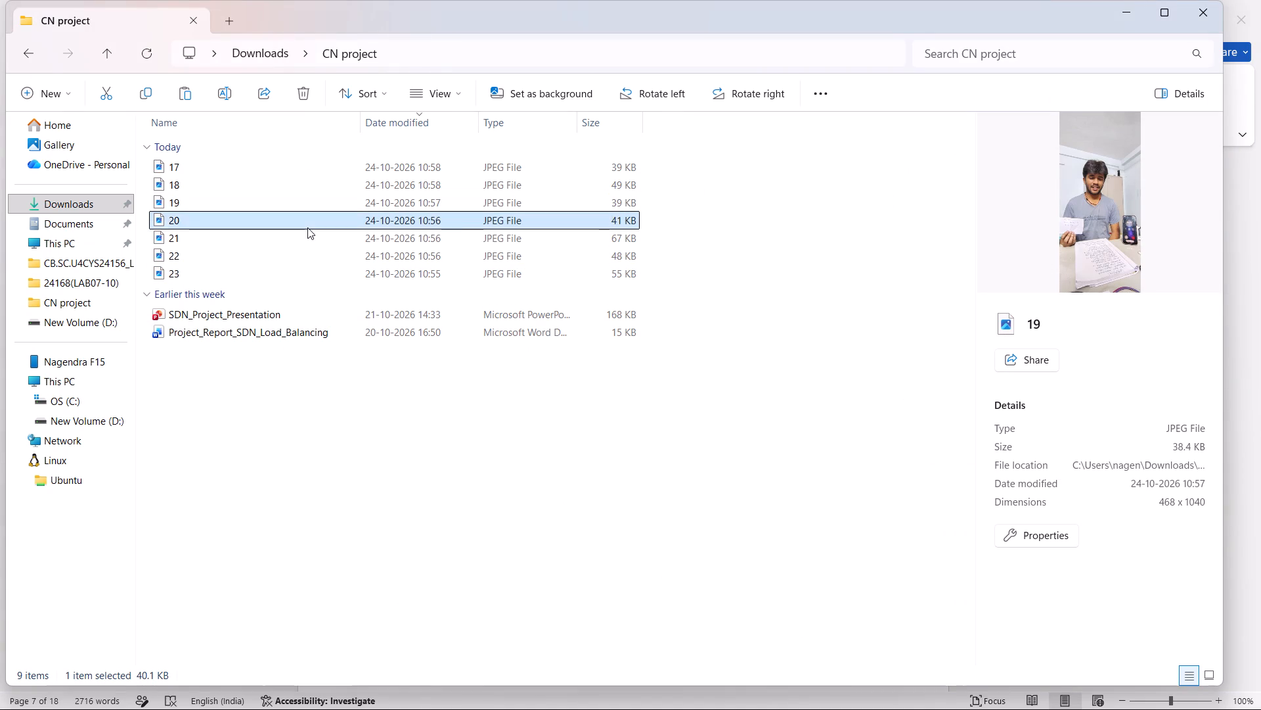
pyautogui.rightClick(307, 227)
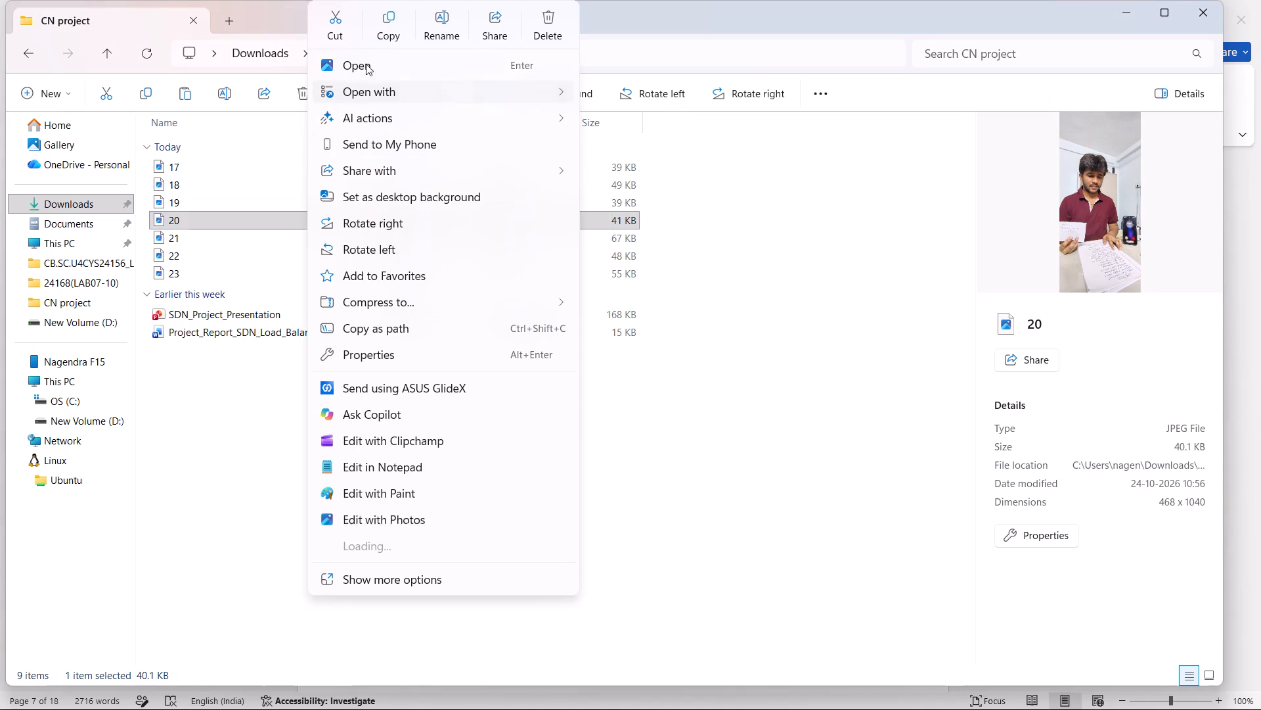
pyautogui.click(387, 14)
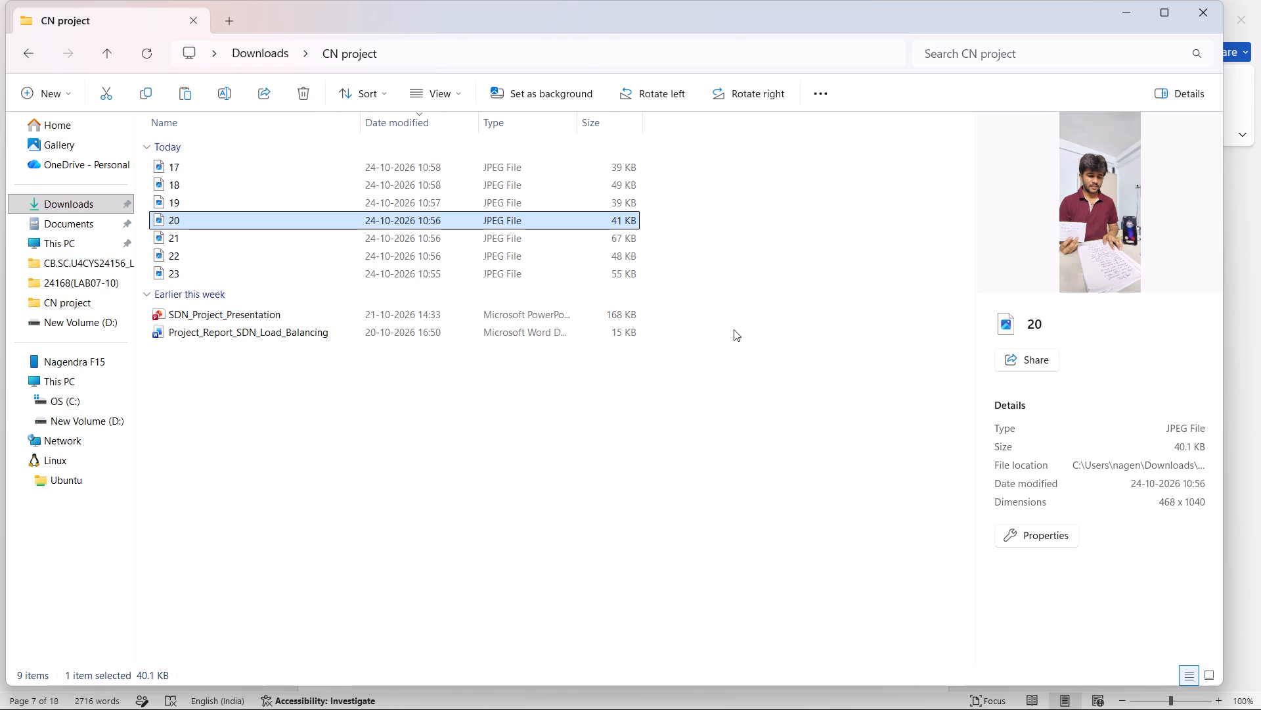
# Return to the Word document and paste image 20 on a new line below Day 4's PHOTO PROOF checkboxes.
pyautogui.hotkey('alt', 'Tab')
pyautogui.scroll(3, 556, 345)
pyautogui.scroll(-1, 556, 345)
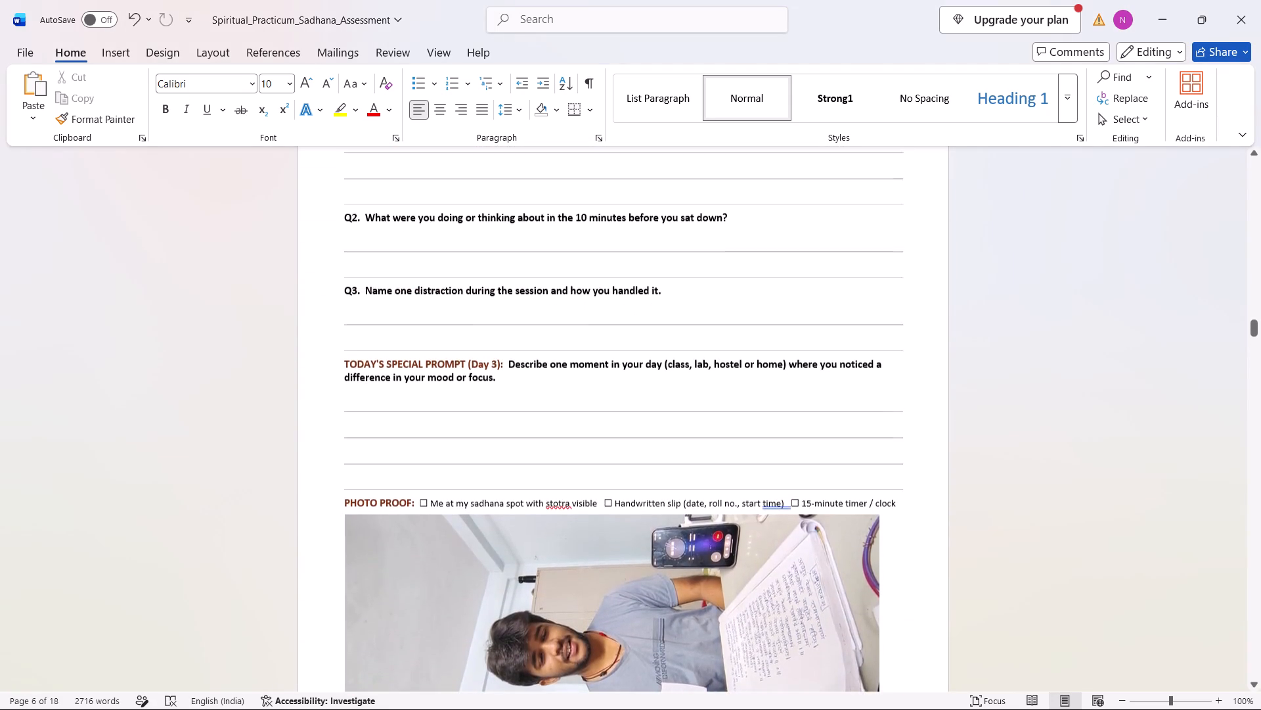
pyautogui.scroll(-5, 556, 345)
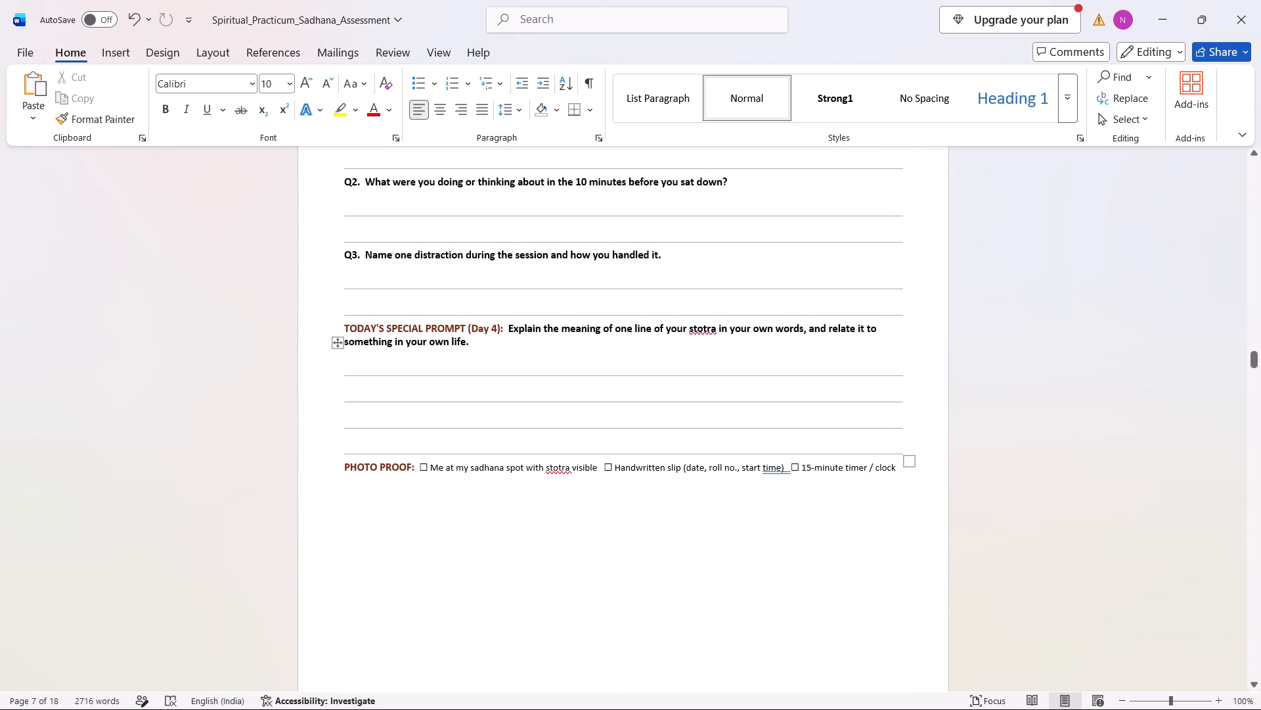
pyautogui.click(897, 473)
pyautogui.press('Return')
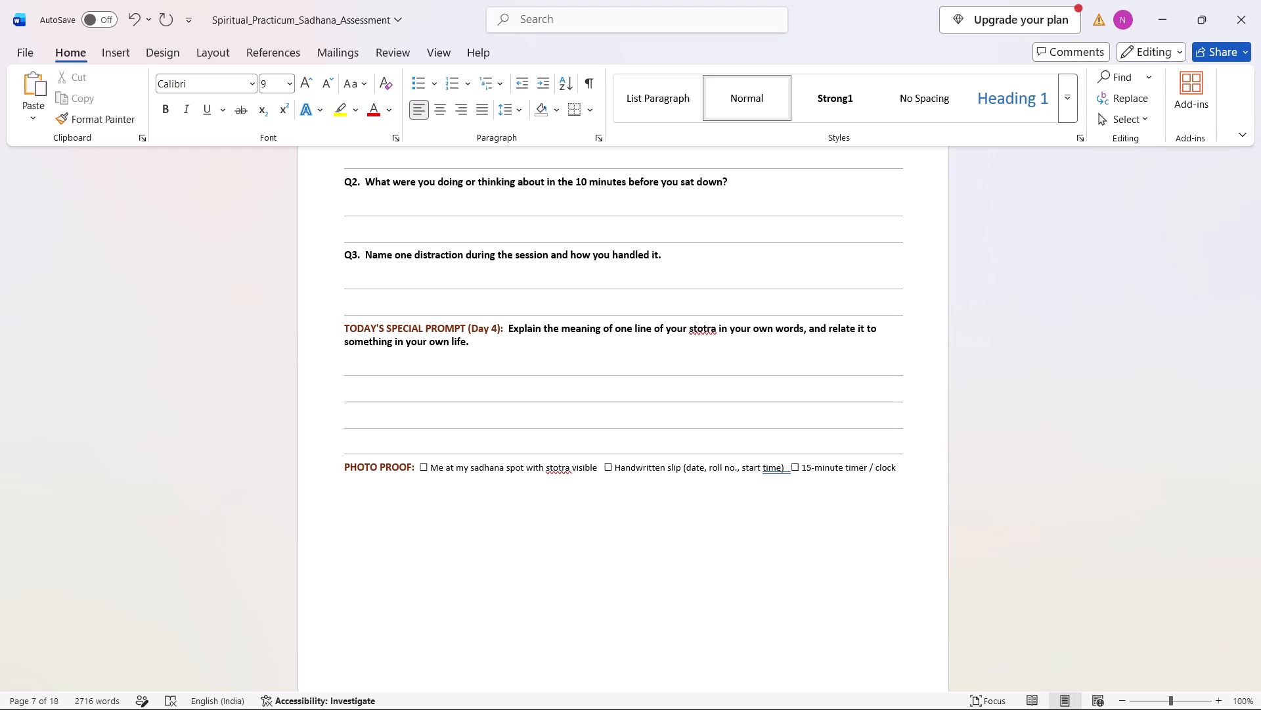
pyautogui.scroll(-1, 897, 473)
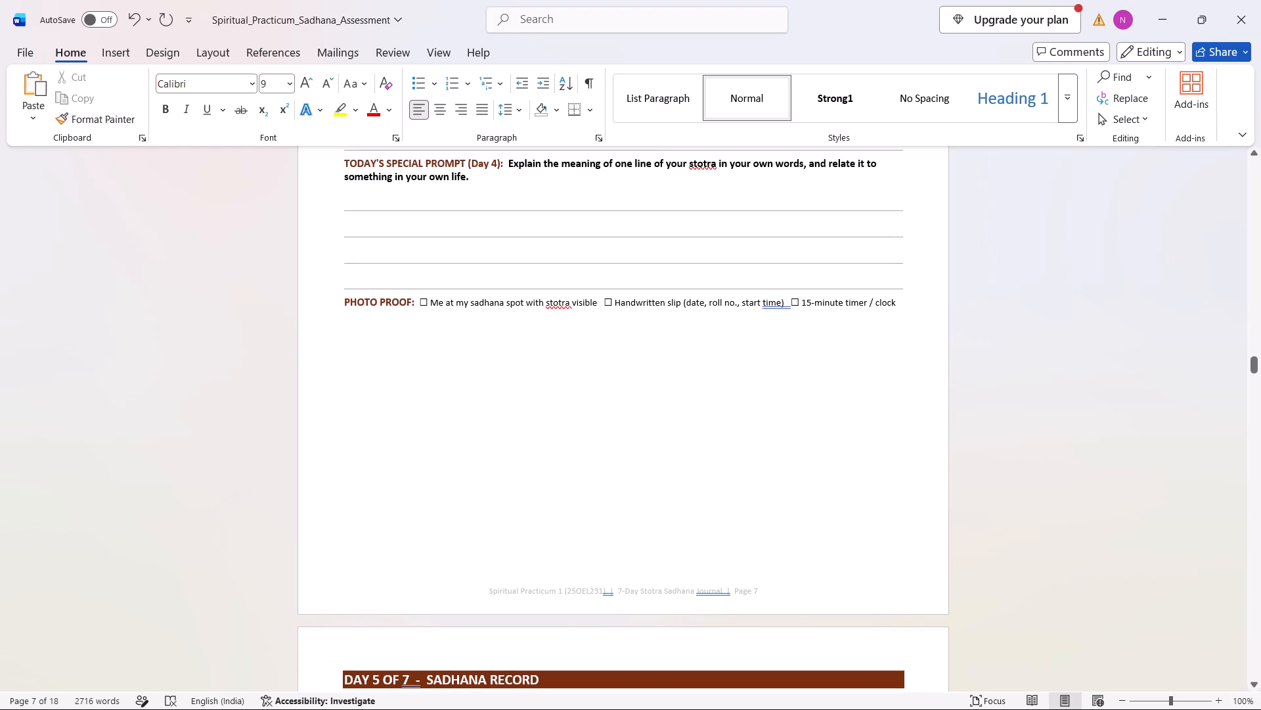
pyautogui.hotkey('ctrl', 'v')
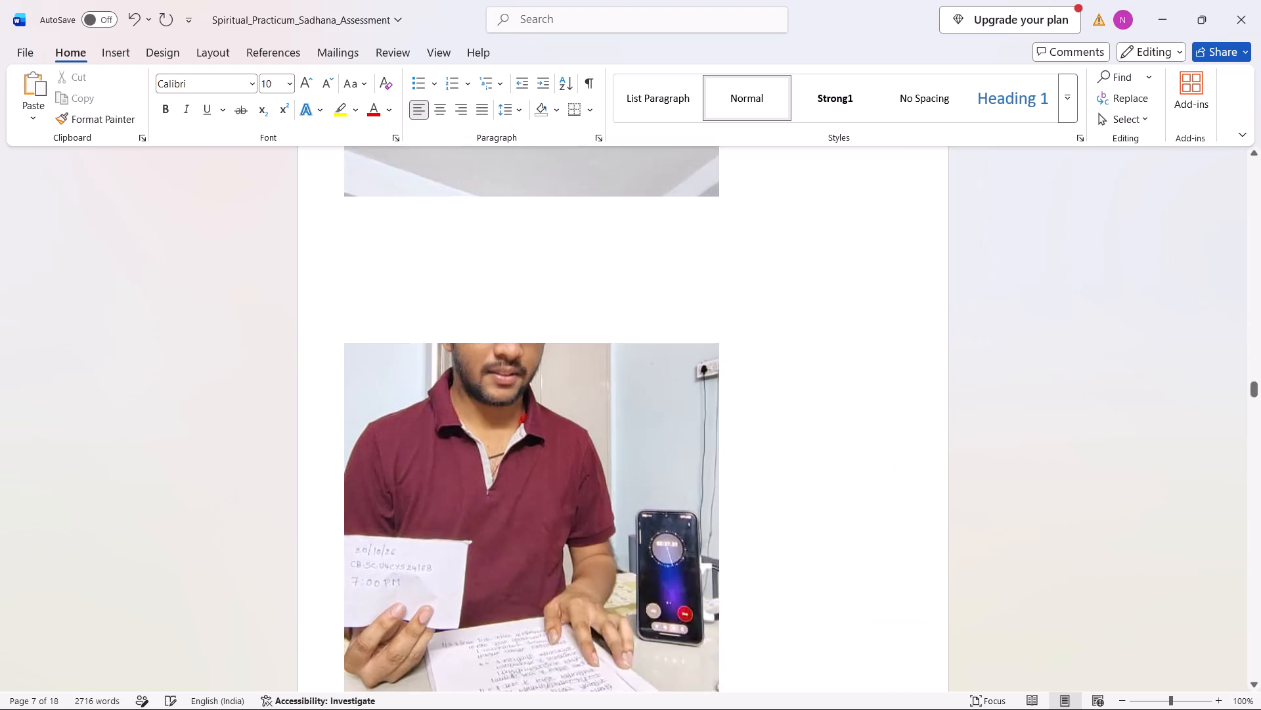
# Shrink the pasted Day 4 photo proportionally to about 70% of its inserted size.
pyautogui.scroll(3, 897, 473)
pyautogui.click(592, 454)
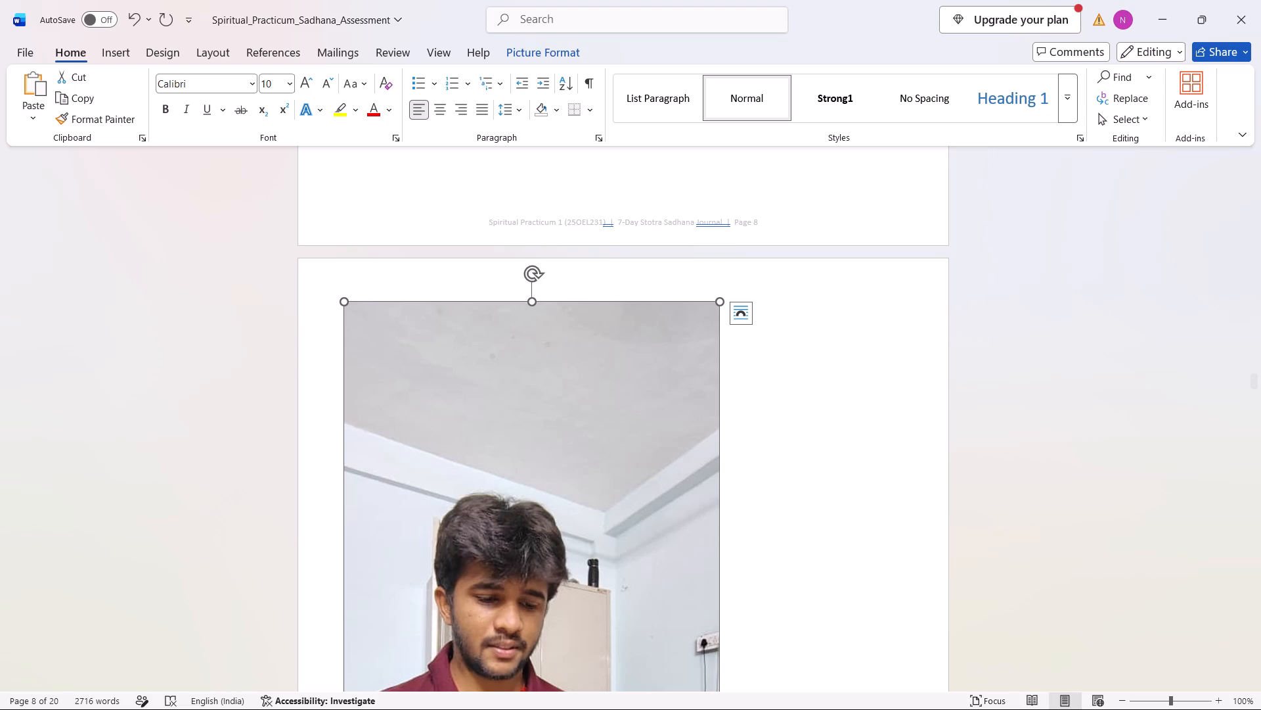
pyautogui.scroll(-2, 531, 272)
pyautogui.click(496, 427)
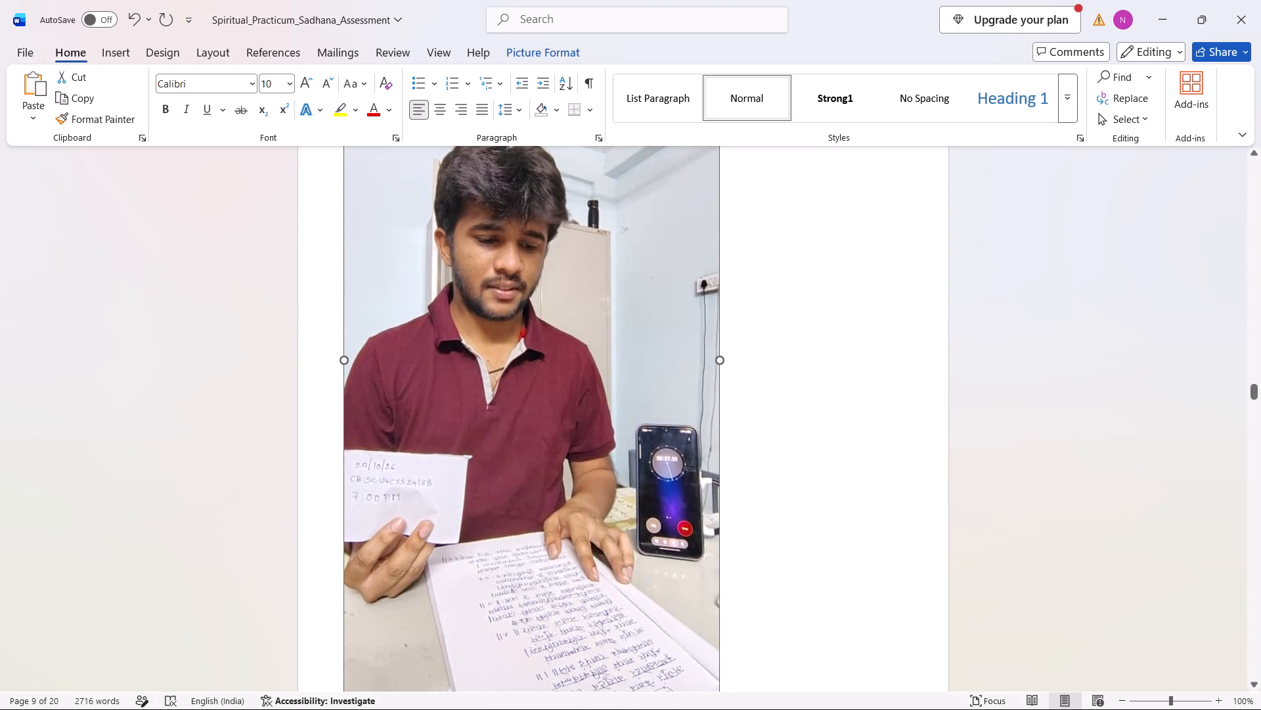
pyautogui.scroll(-1, 496, 427)
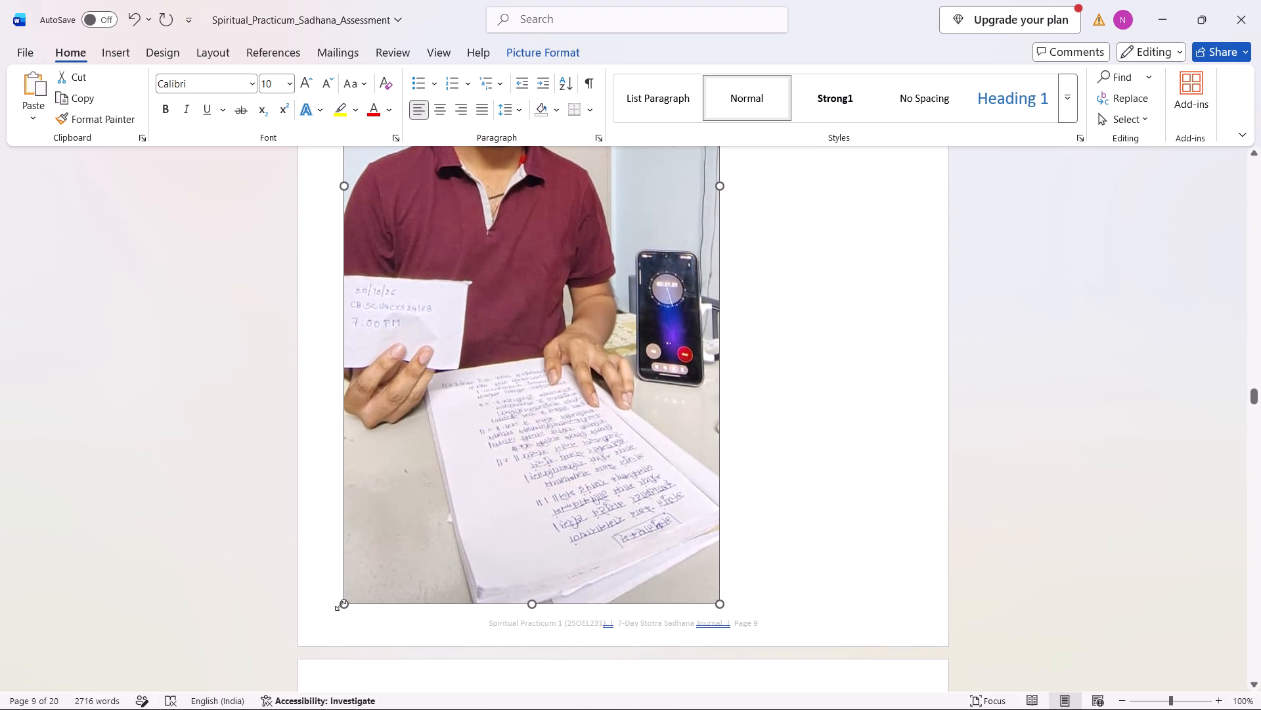
pyautogui.moveTo(343, 602); pyautogui.dragTo(407, 402)
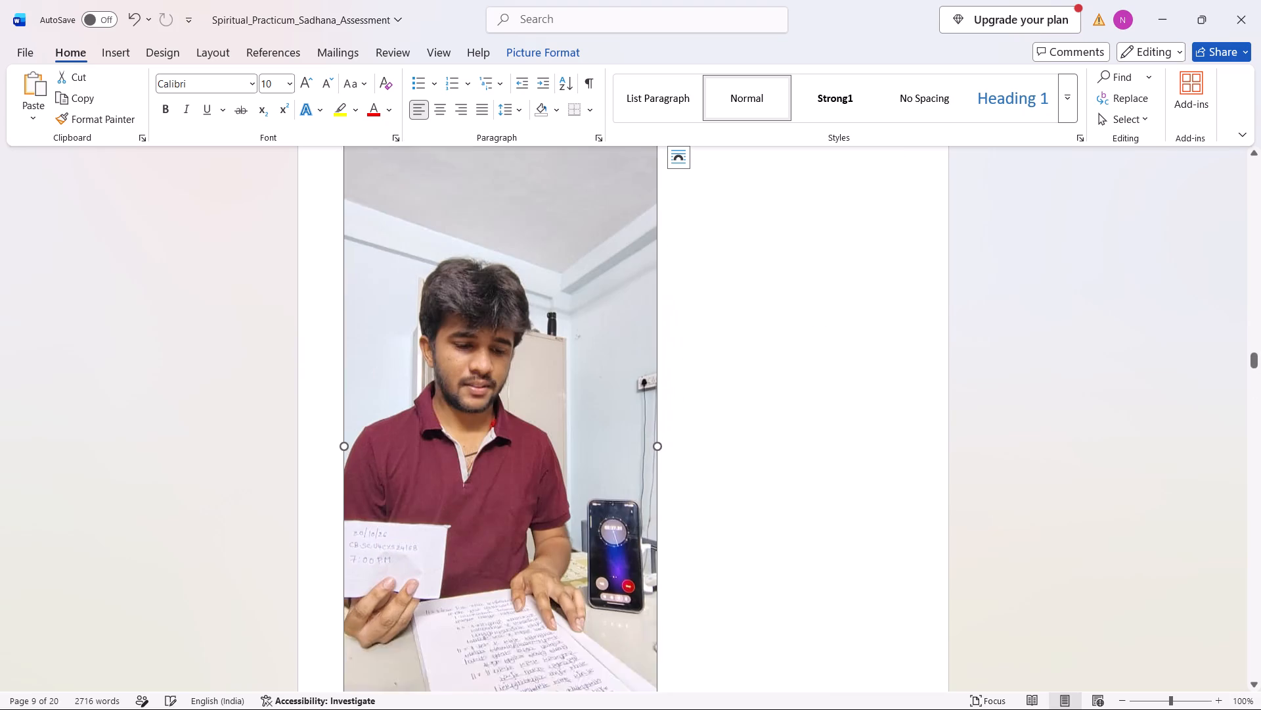
pyautogui.scroll(1, 569, 383)
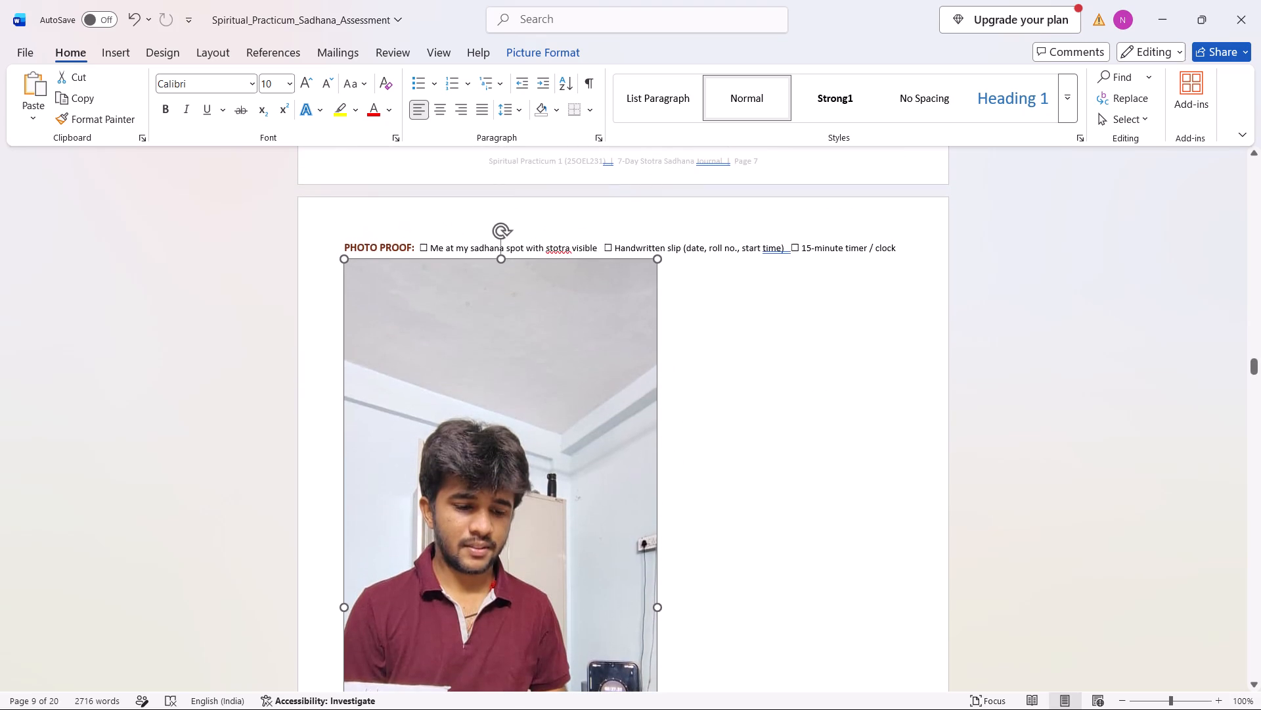
pyautogui.scroll(-2, 524, 383)
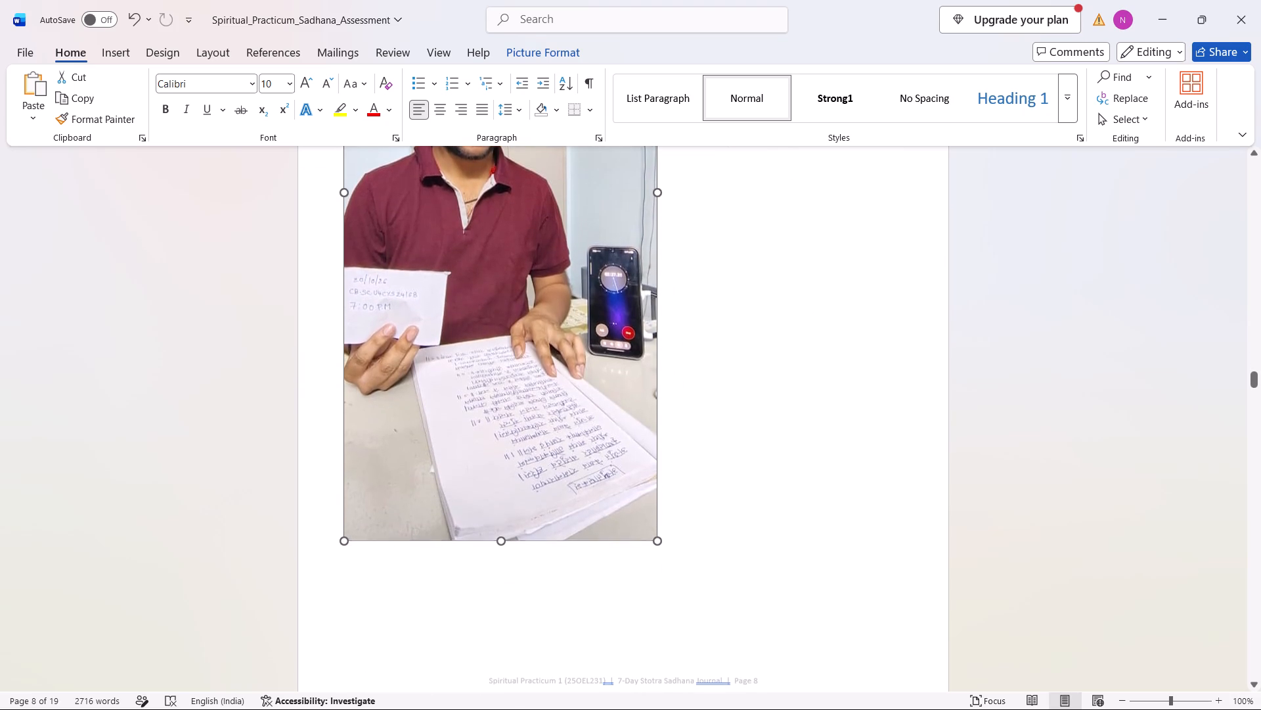
pyautogui.moveTo(343, 544); pyautogui.dragTo(399, 434)
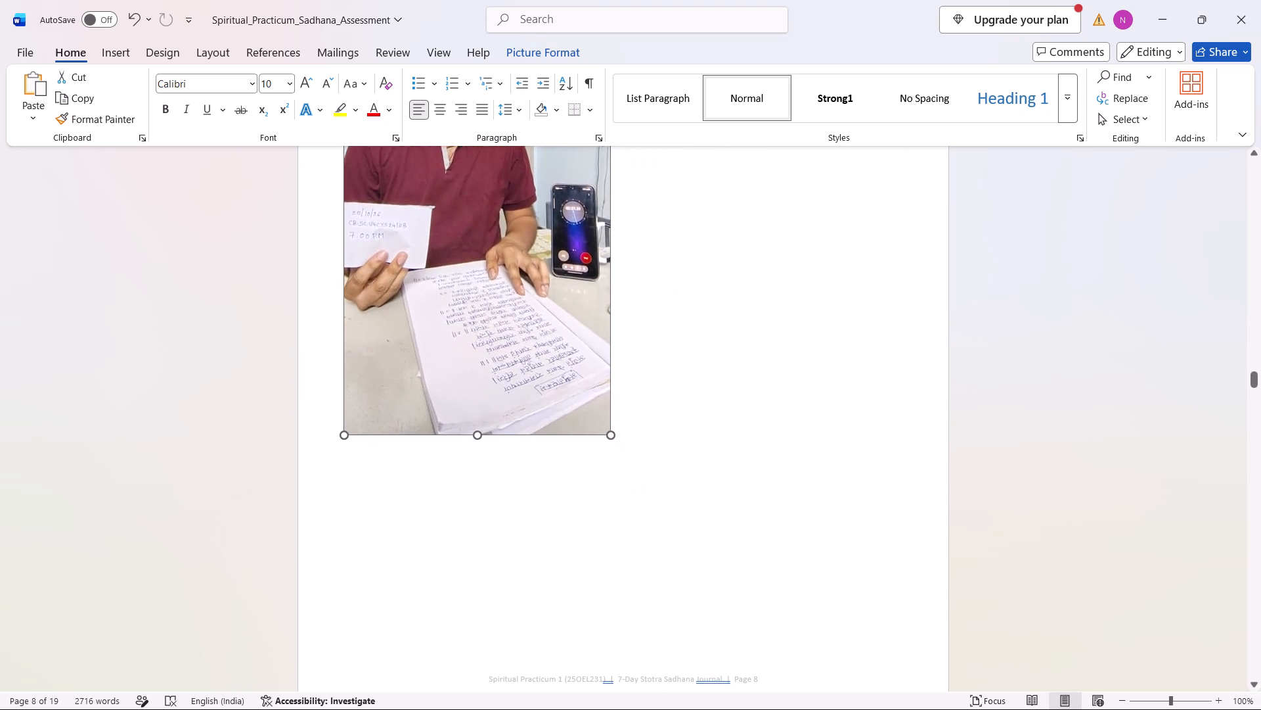
pyautogui.moveTo(399, 434); pyautogui.dragTo(408, 422)
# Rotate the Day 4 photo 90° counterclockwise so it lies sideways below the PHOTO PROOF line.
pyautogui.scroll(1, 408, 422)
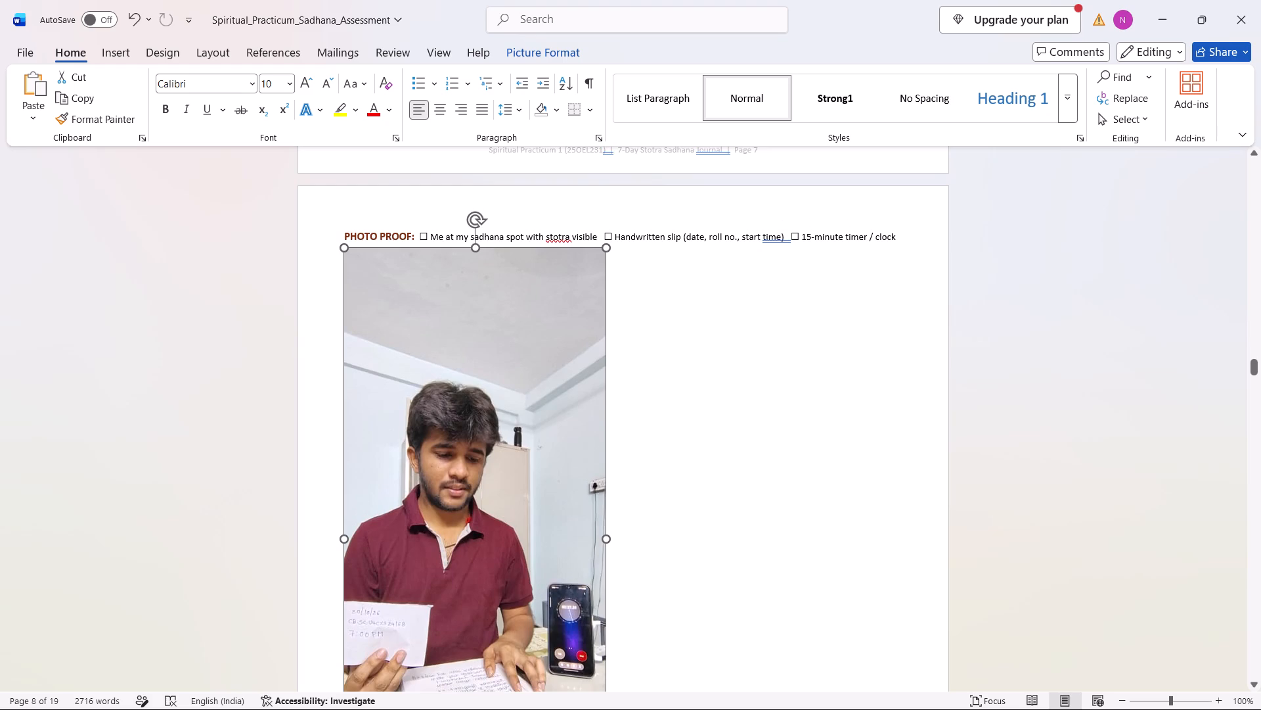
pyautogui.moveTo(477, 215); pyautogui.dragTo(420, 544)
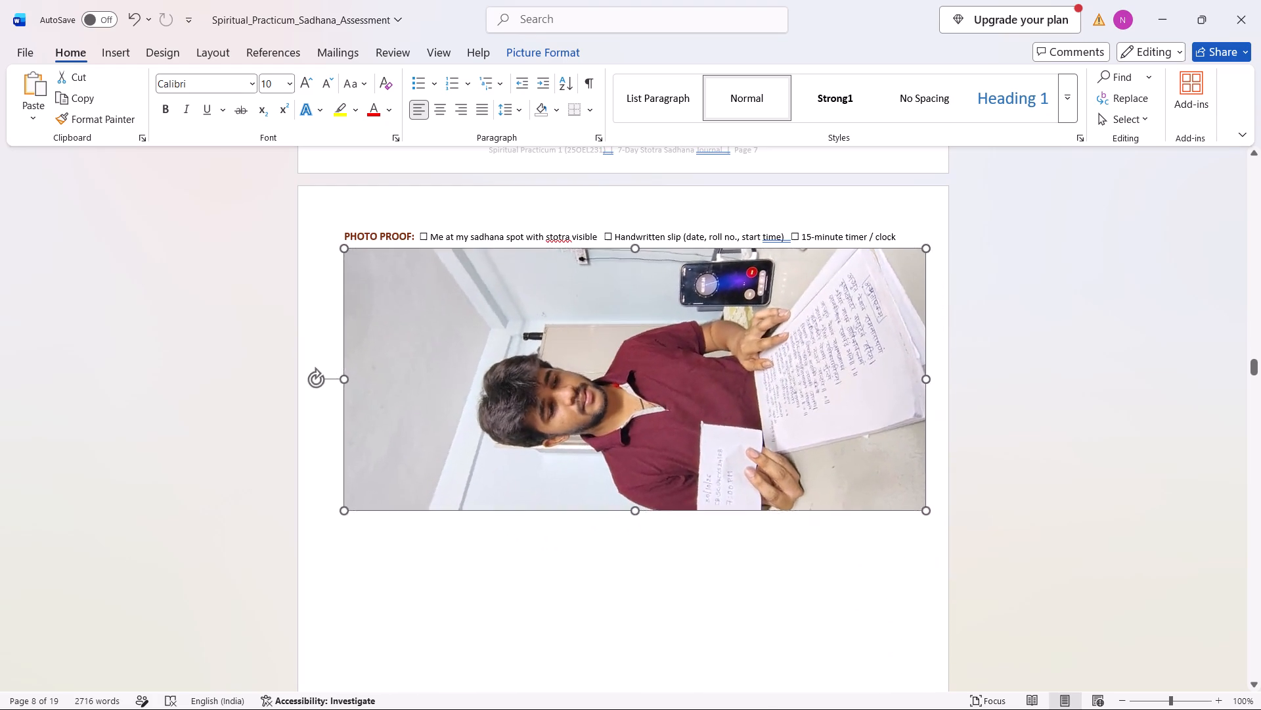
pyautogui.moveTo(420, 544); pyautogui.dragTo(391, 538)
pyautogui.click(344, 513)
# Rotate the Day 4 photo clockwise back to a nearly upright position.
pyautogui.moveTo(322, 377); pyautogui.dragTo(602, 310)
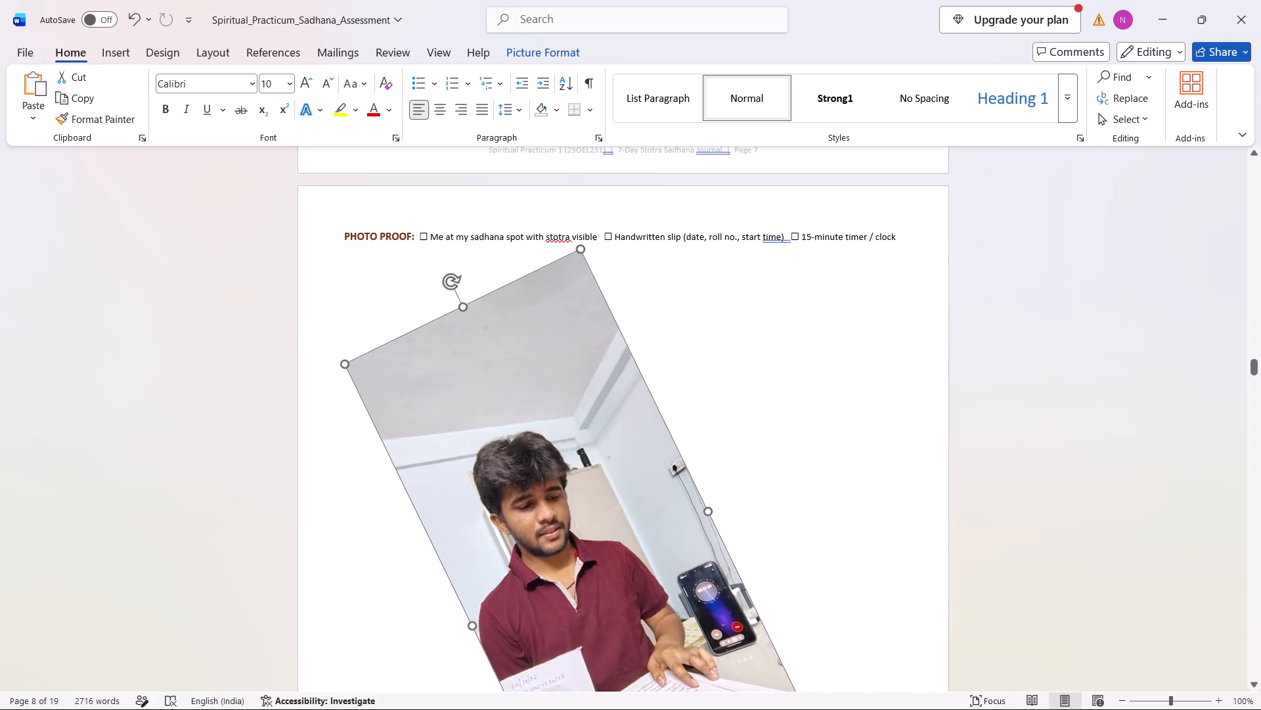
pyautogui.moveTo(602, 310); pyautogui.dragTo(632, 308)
# Shrink the Day 4 photo proportionally a little further.
pyautogui.scroll(-1, 632, 308)
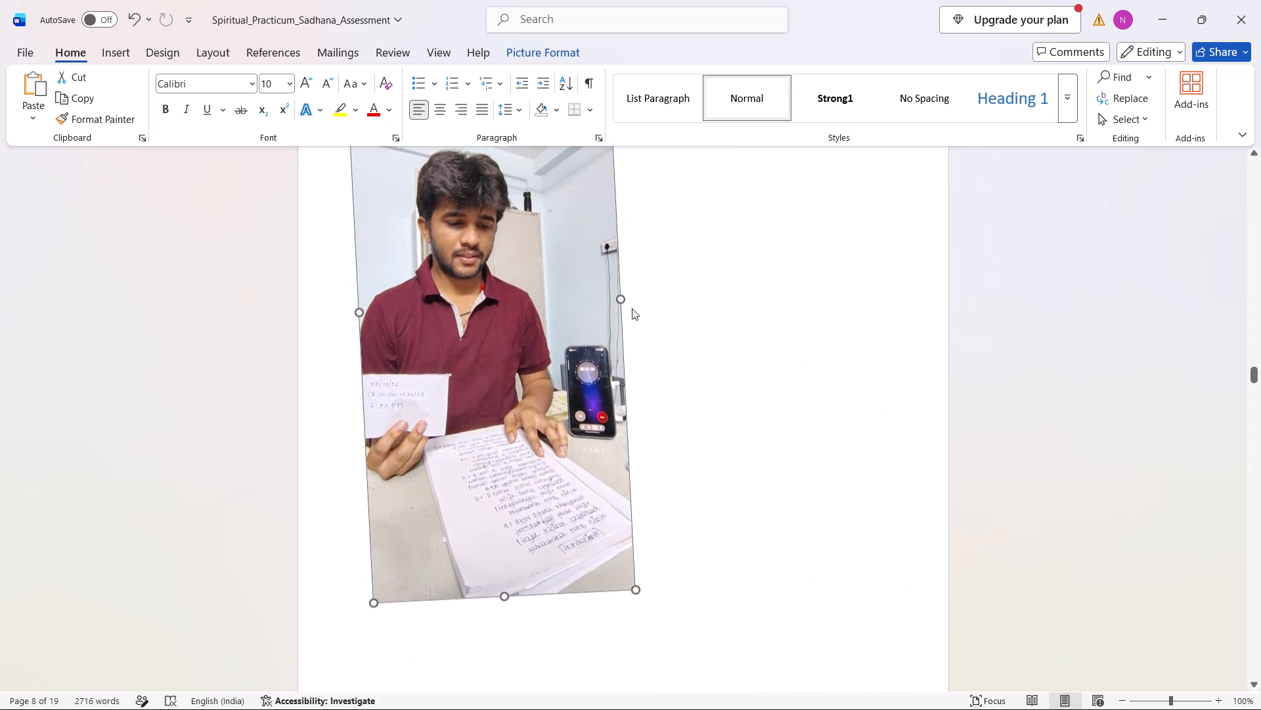
pyautogui.scroll(-1, 632, 308)
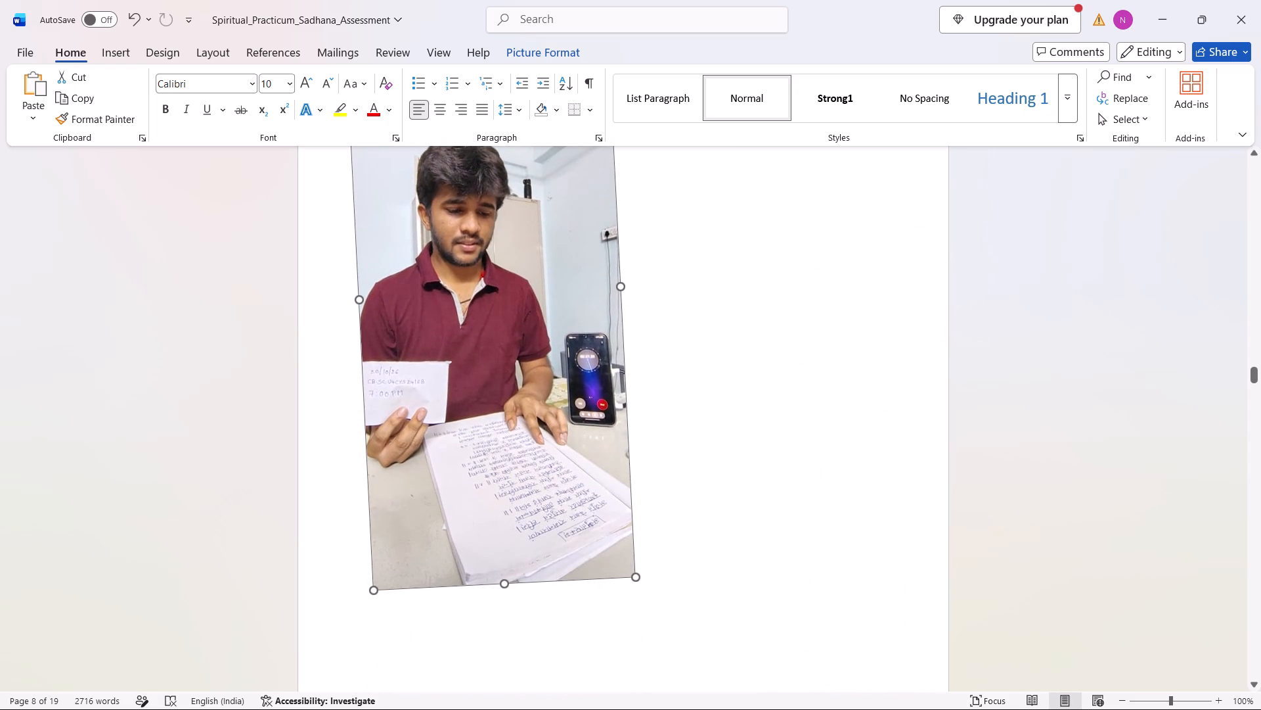
pyautogui.moveTo(372, 588); pyautogui.dragTo(378, 507)
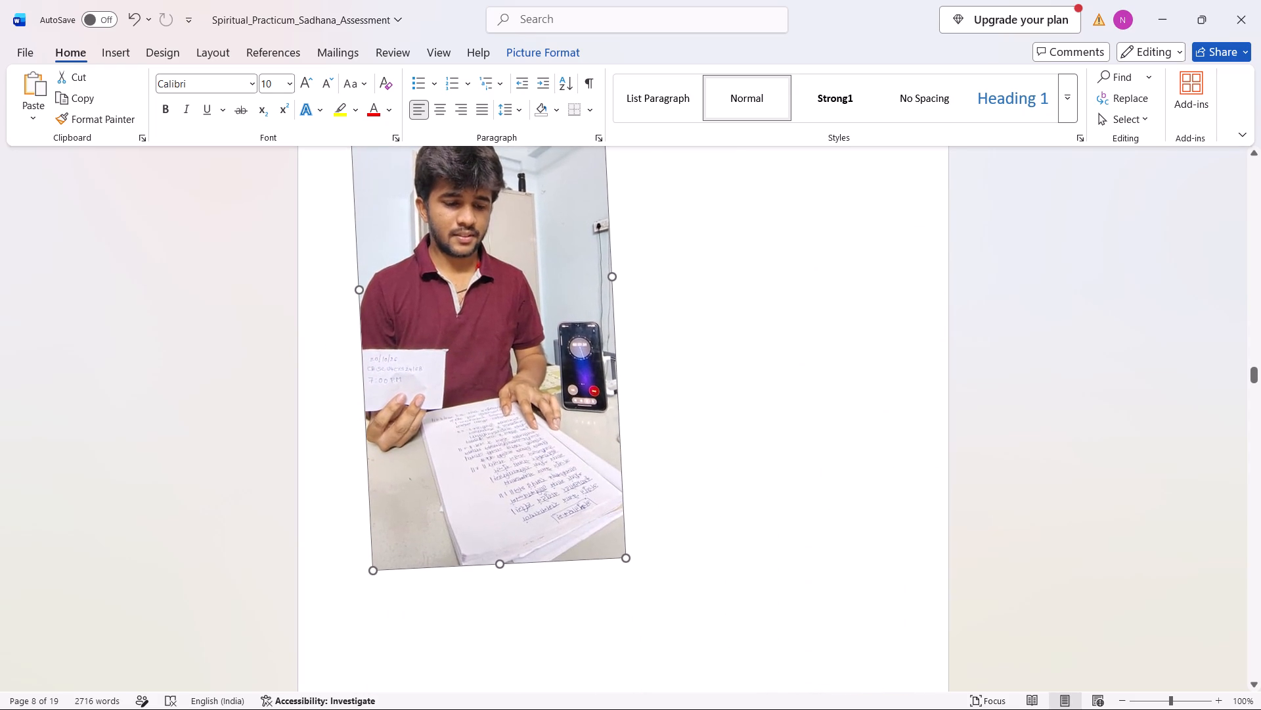
# Straighten the slightly tilted Day 4 photo to fully upright.
pyautogui.scroll(2, 376, 546)
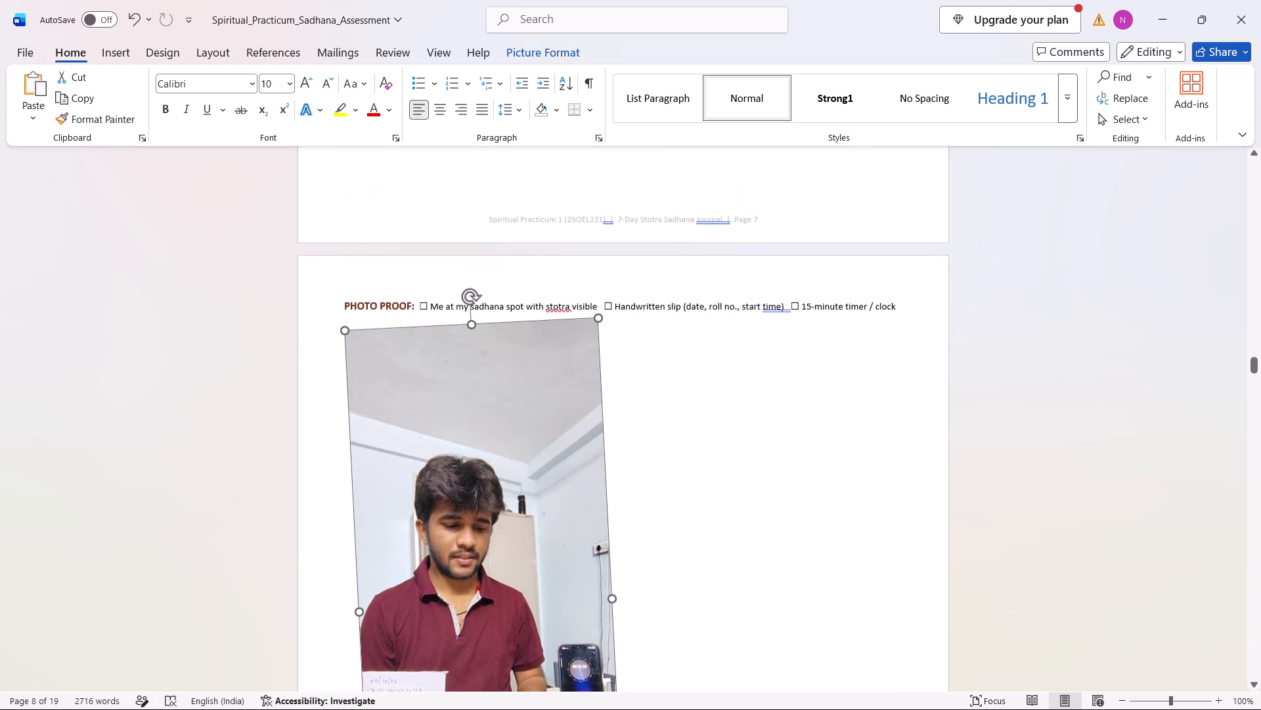
pyautogui.click(468, 304)
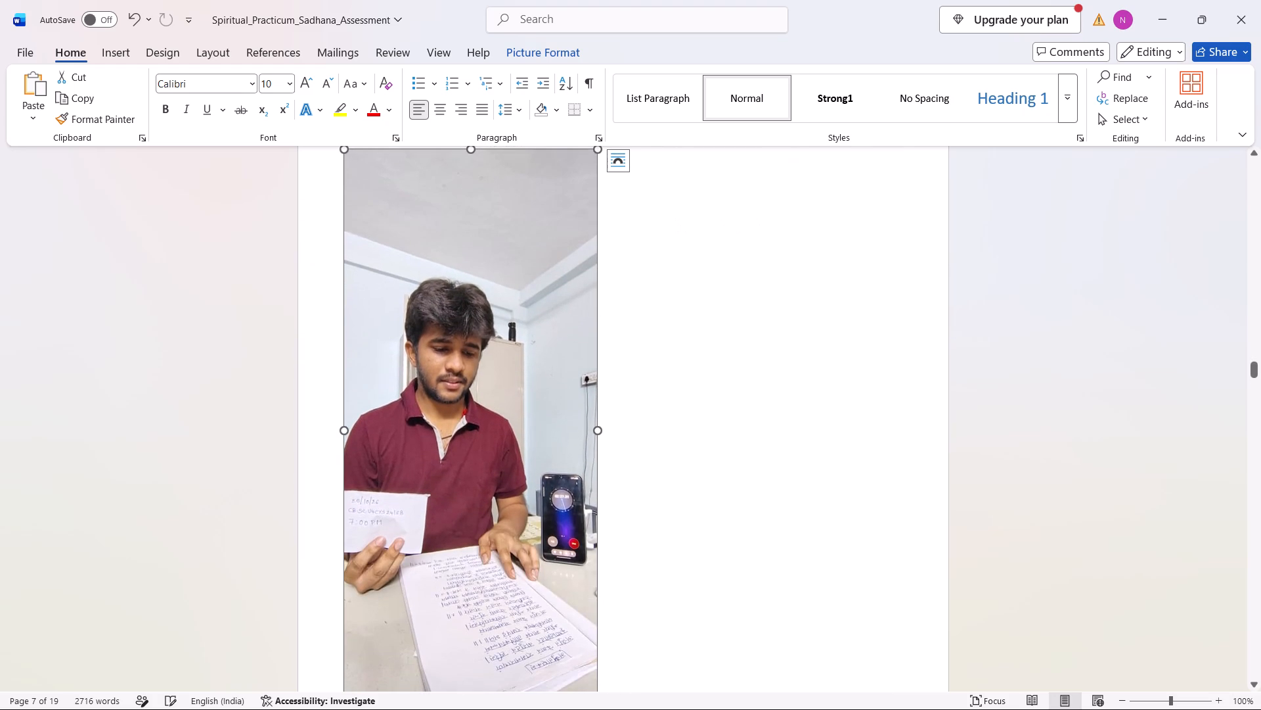
# Shrink the upright Day 4 photo proportionally to a bit over two thirds of its current width.
pyautogui.scroll(2, 498, 350)
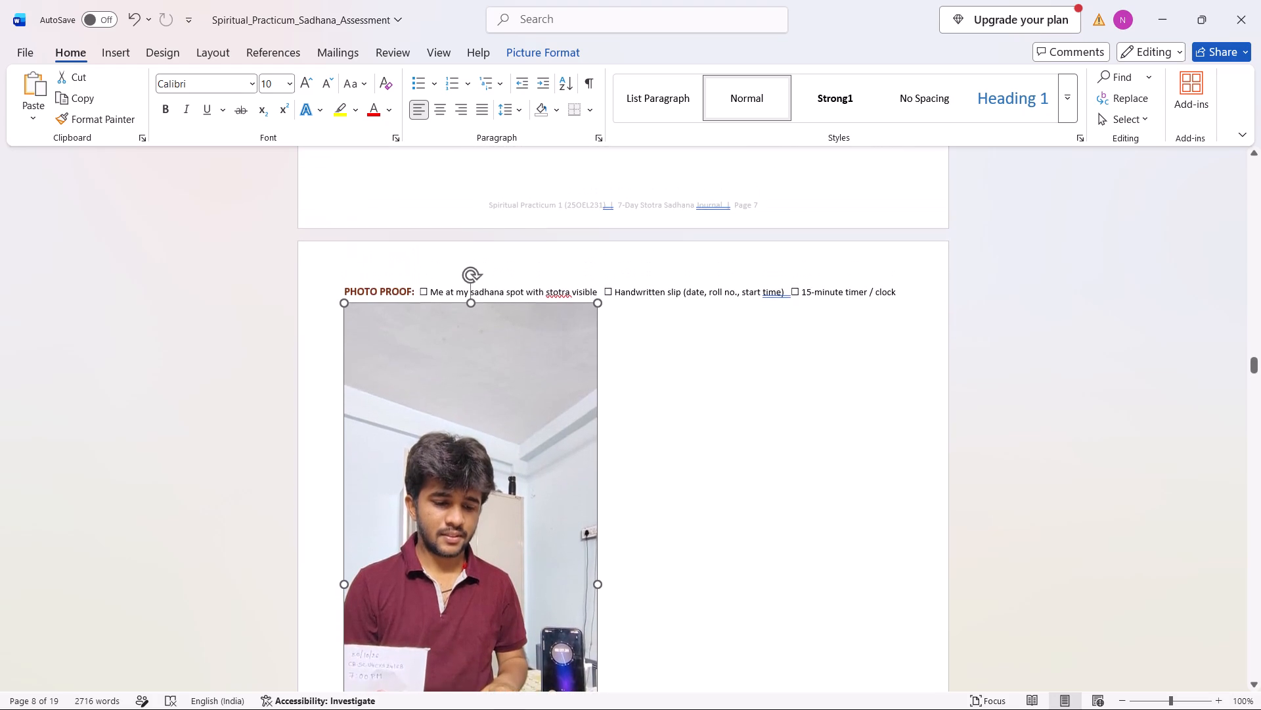
pyautogui.click(472, 281)
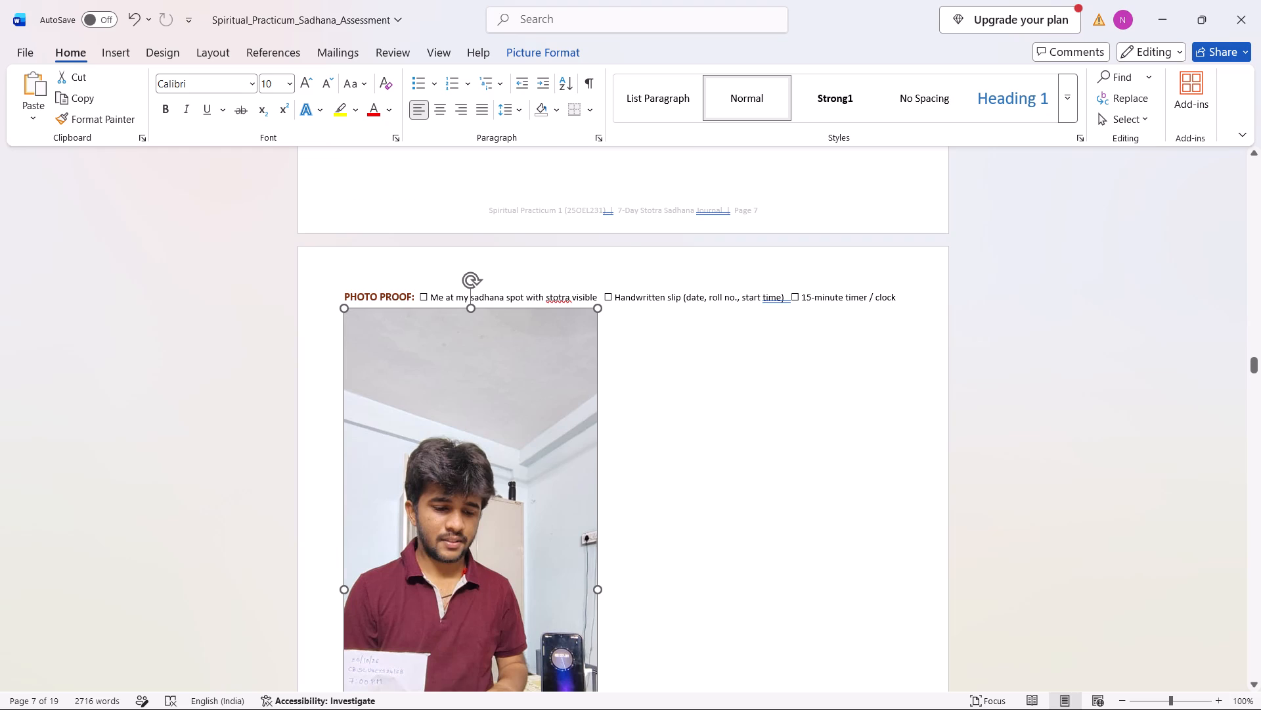
pyautogui.scroll(-1, 473, 460)
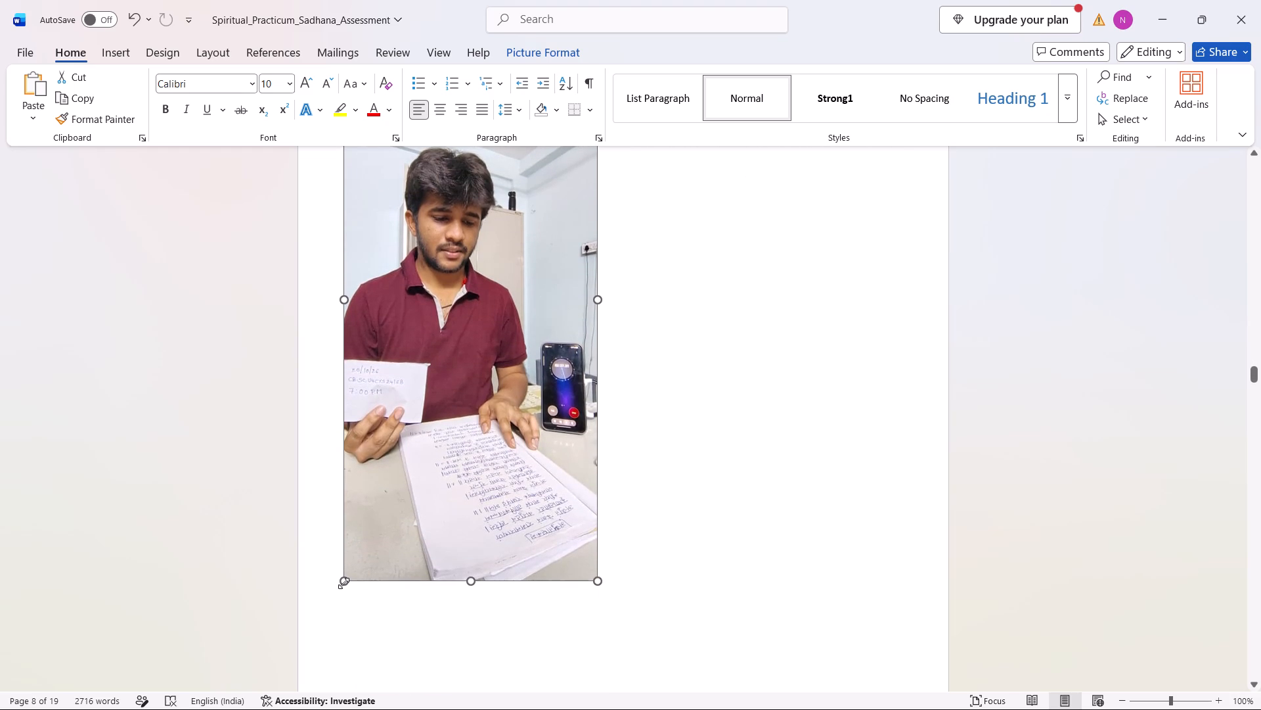
pyautogui.moveTo(343, 582); pyautogui.dragTo(391, 456)
pyautogui.hscroll(1, 391, 456)
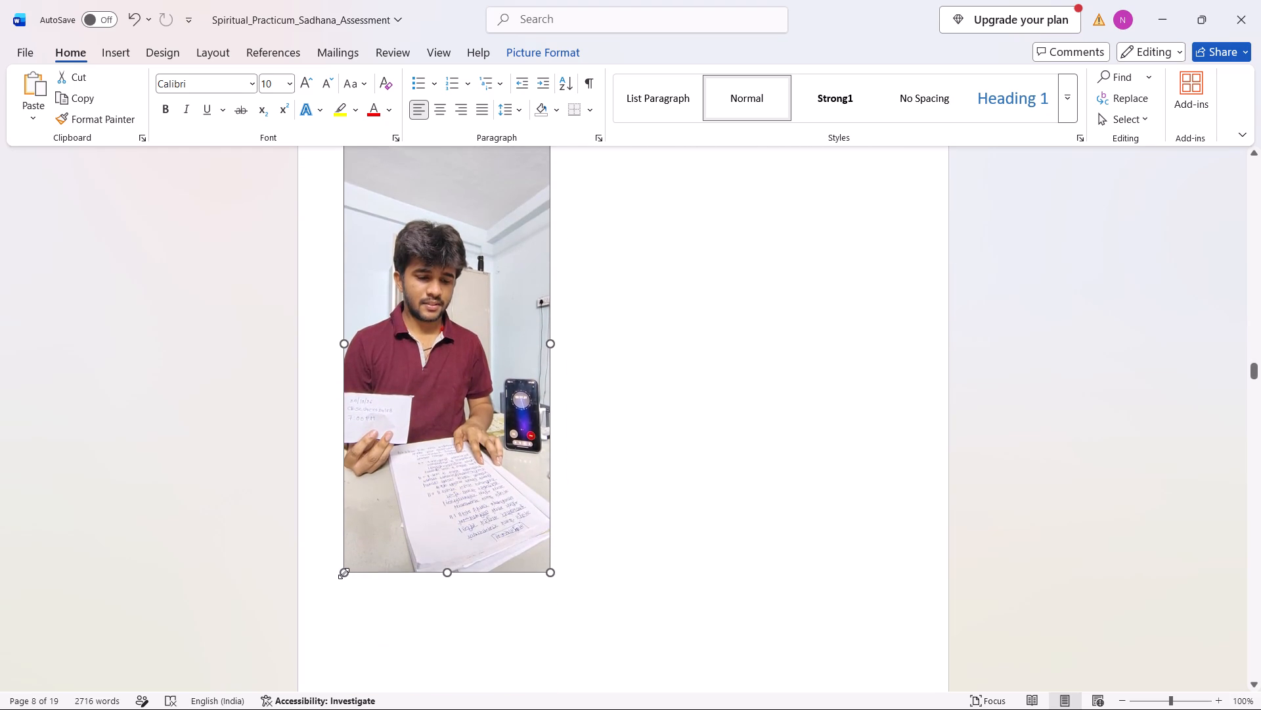
pyautogui.moveTo(343, 573); pyautogui.dragTo(390, 499)
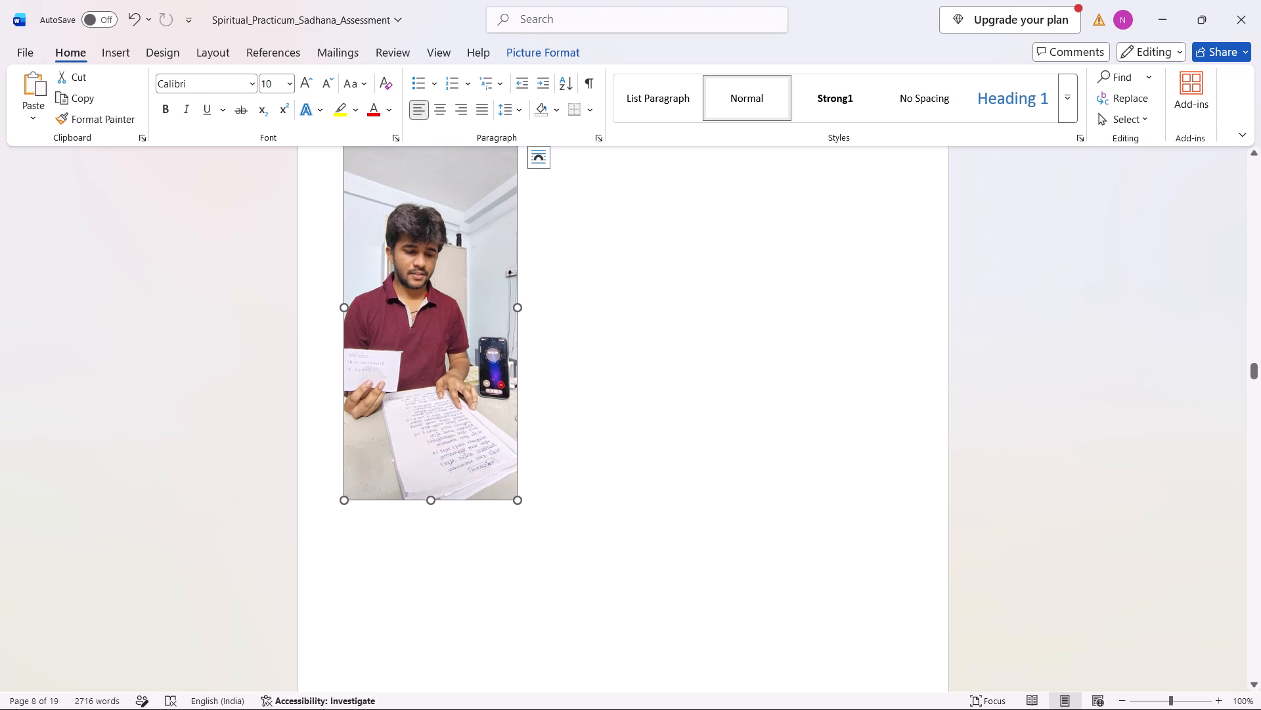
# Rotate the Day 4 photo 90° counterclockwise so it lies sideways under its PHOTO PROOF line.
pyautogui.scroll(2, 445, 427)
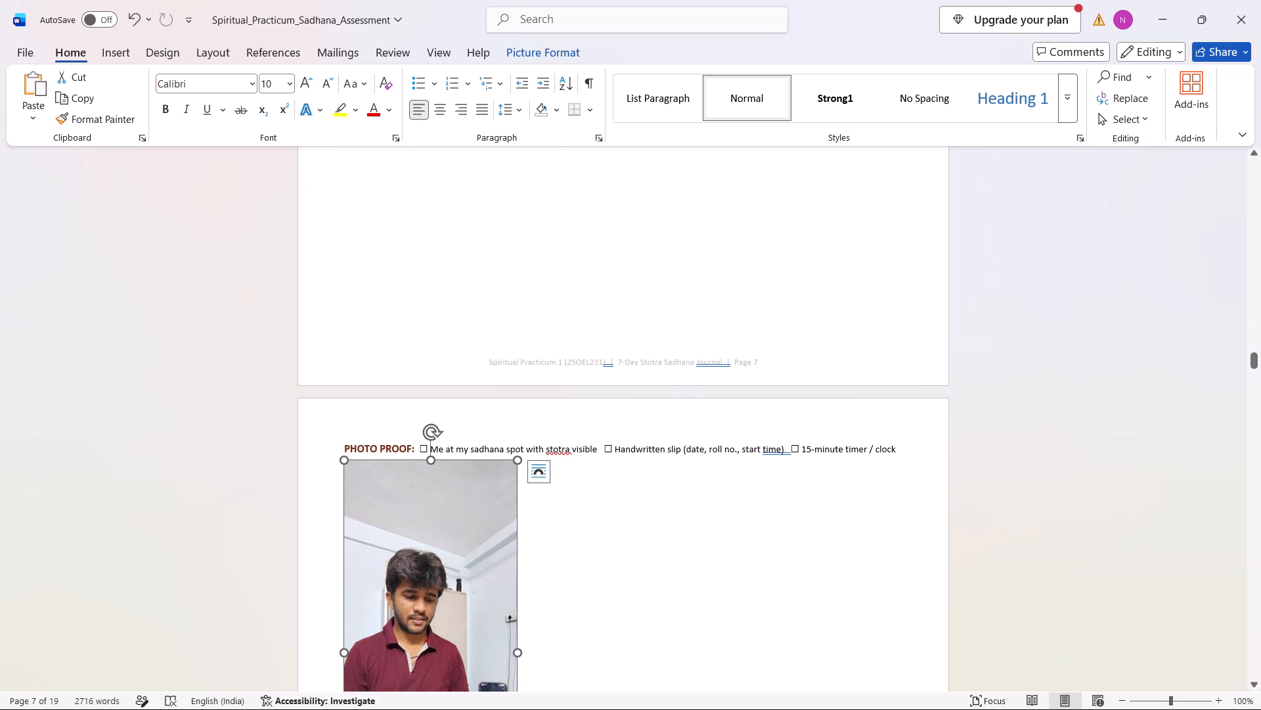
pyautogui.moveTo(428, 432); pyautogui.dragTo(356, 678)
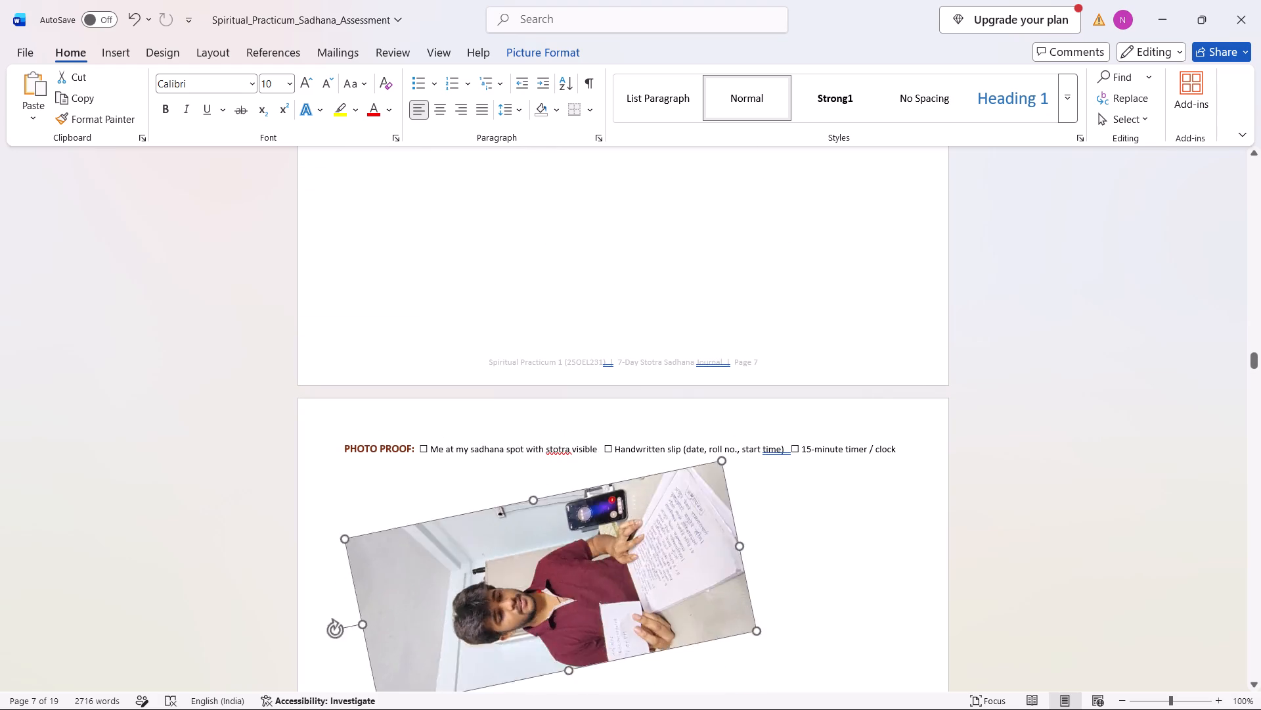
pyautogui.moveTo(356, 678); pyautogui.dragTo(347, 639)
# Enlarge the sideways Day 4 photo proportionally to about nine tenths of the text width, keeping it above the page 7 footer.
pyautogui.scroll(1, 479, 554)
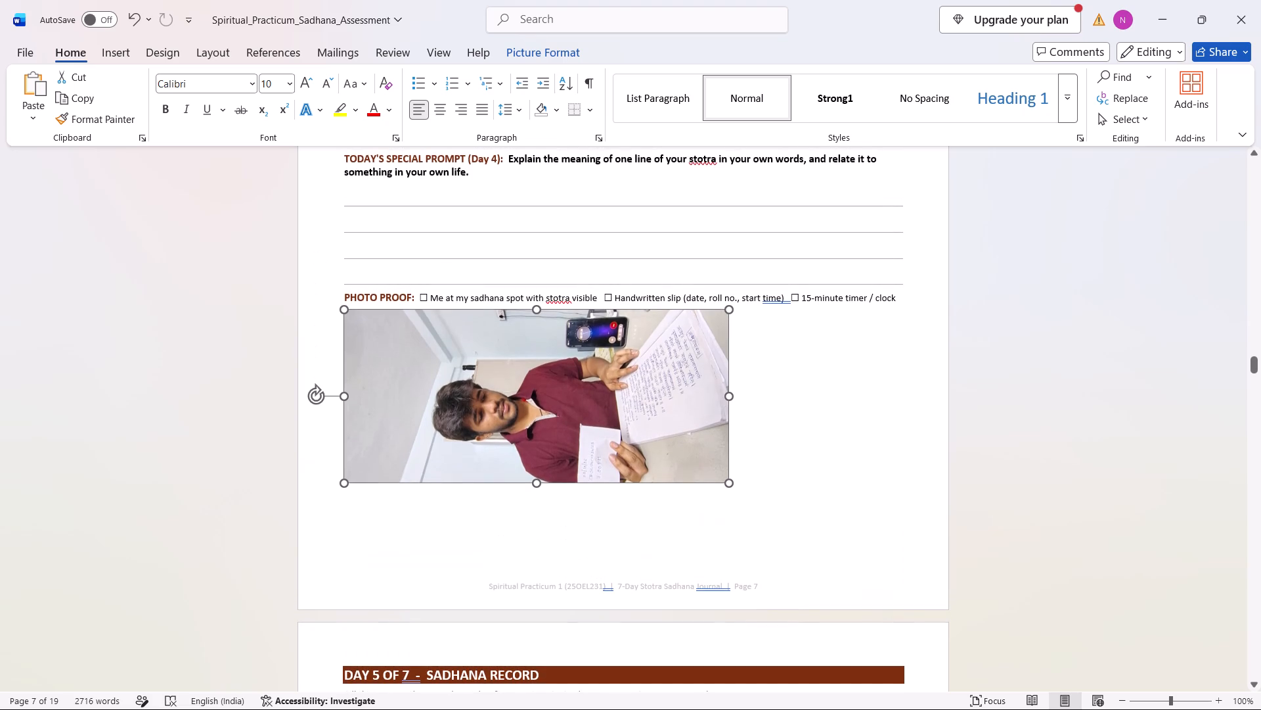
pyautogui.moveTo(734, 486); pyautogui.dragTo(854, 494)
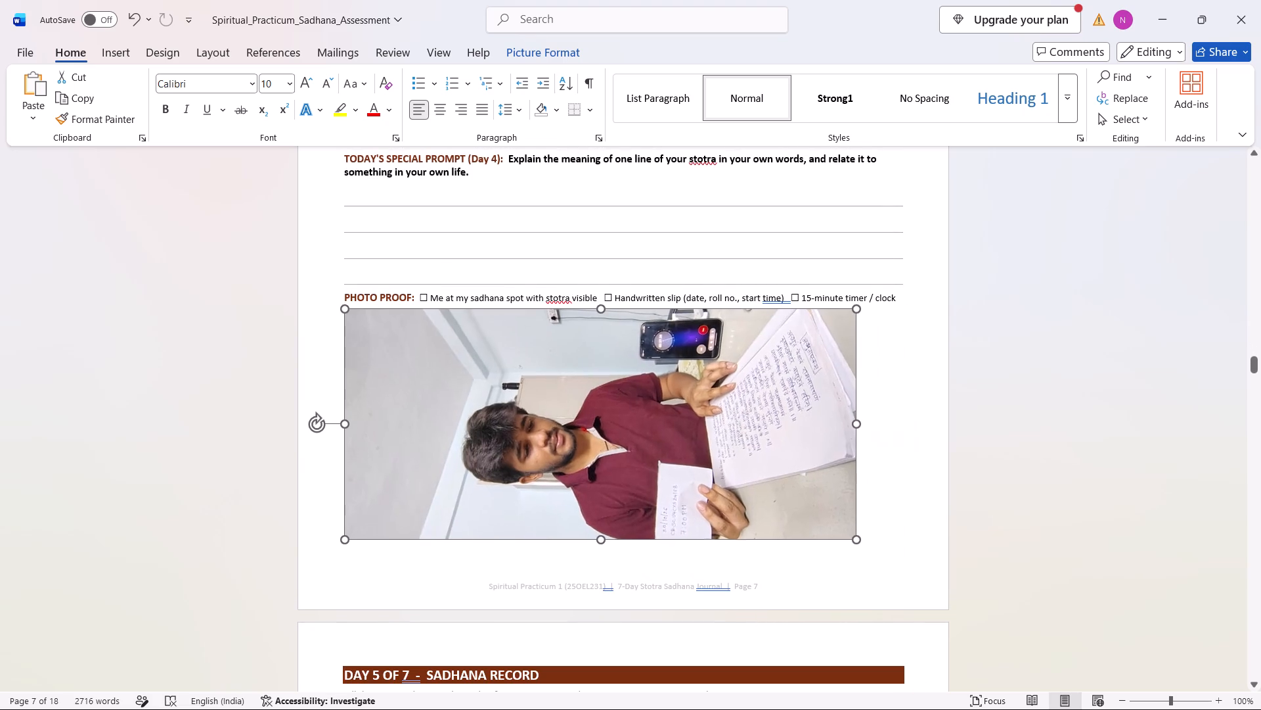
pyautogui.moveTo(854, 494); pyautogui.dragTo(845, 494)
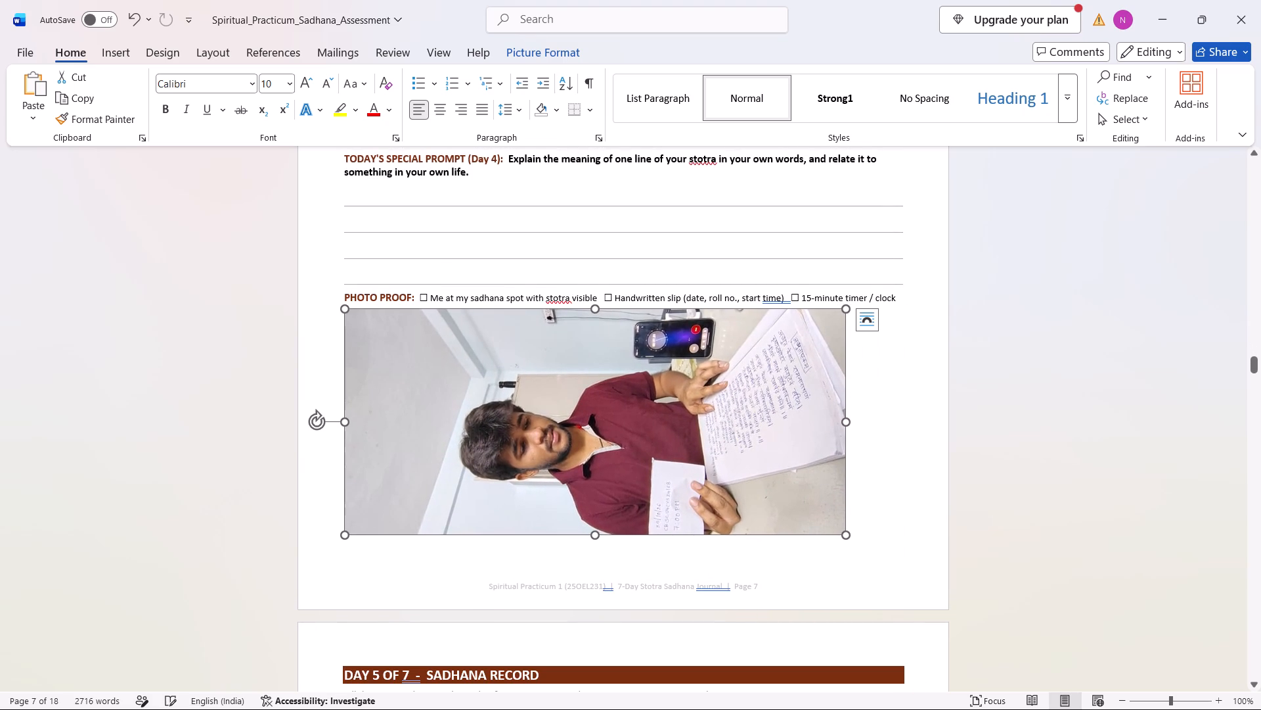
pyautogui.click(855, 490)
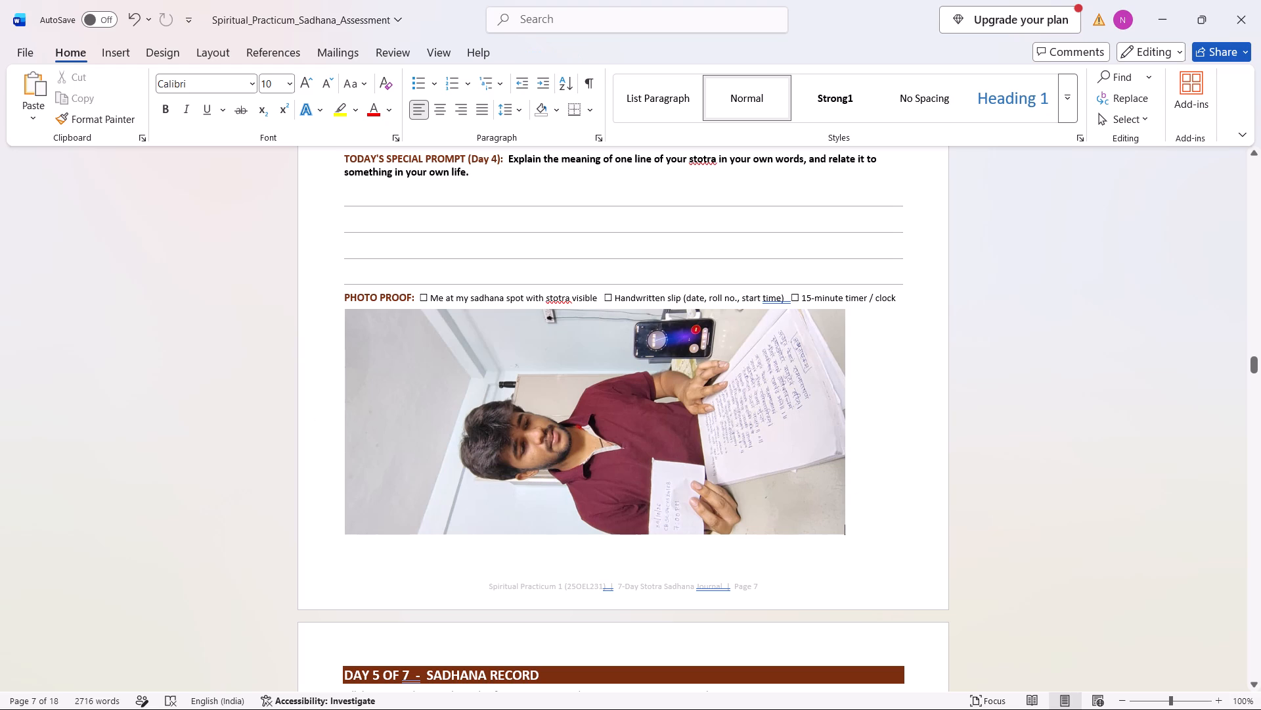
# Look through the Day 1 to Day 7 record pages to check the placed photos and the pages still lacking one.
pyautogui.scroll(5, 855, 490)
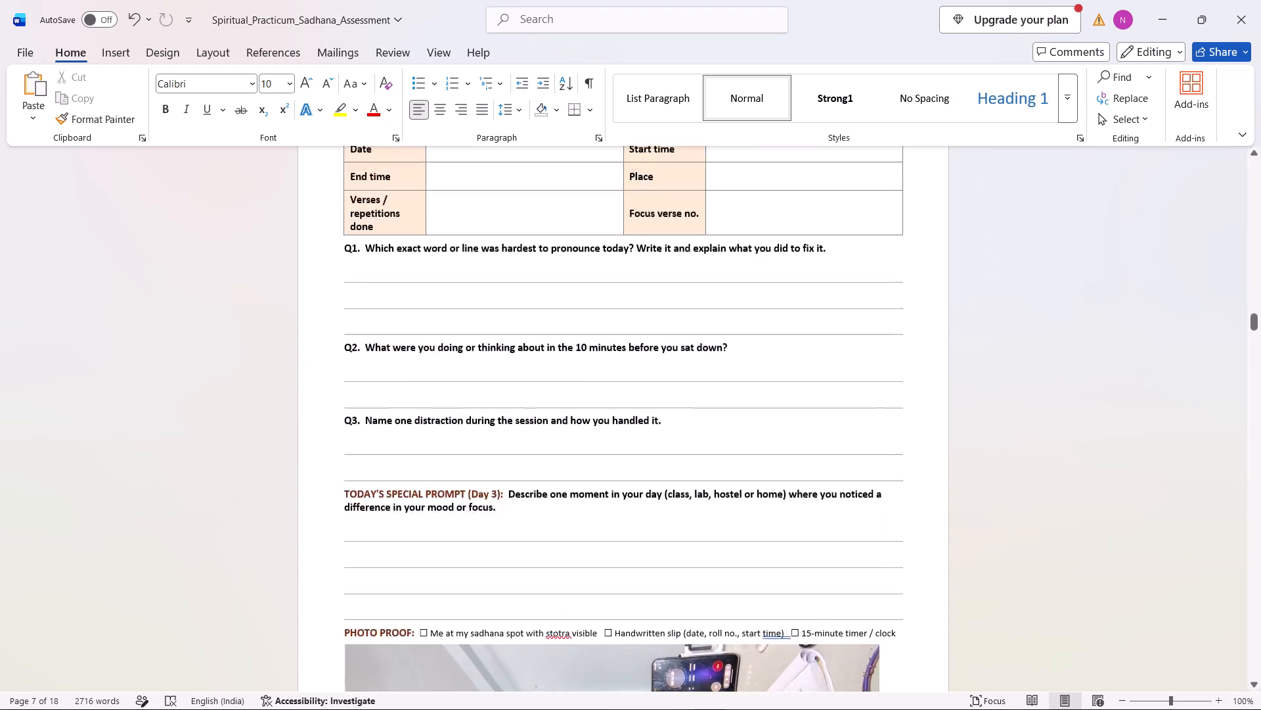
pyautogui.scroll(5, 855, 490)
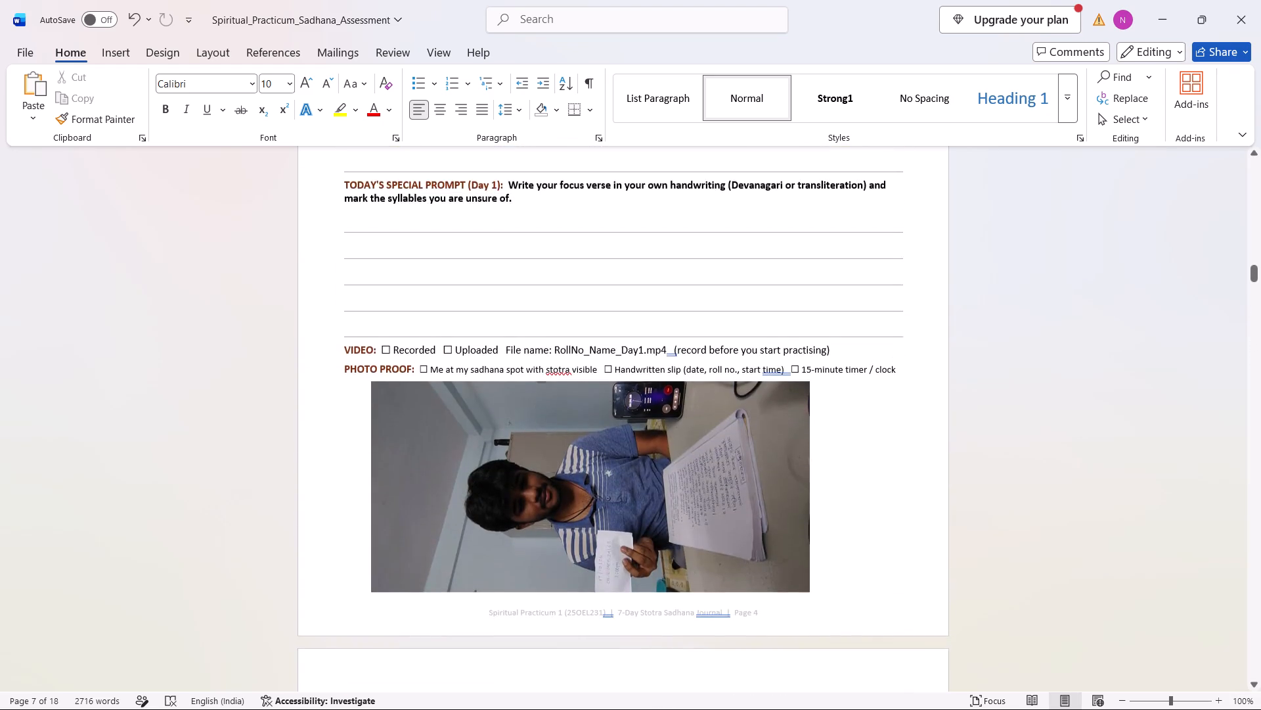
pyautogui.scroll(-9, 855, 490)
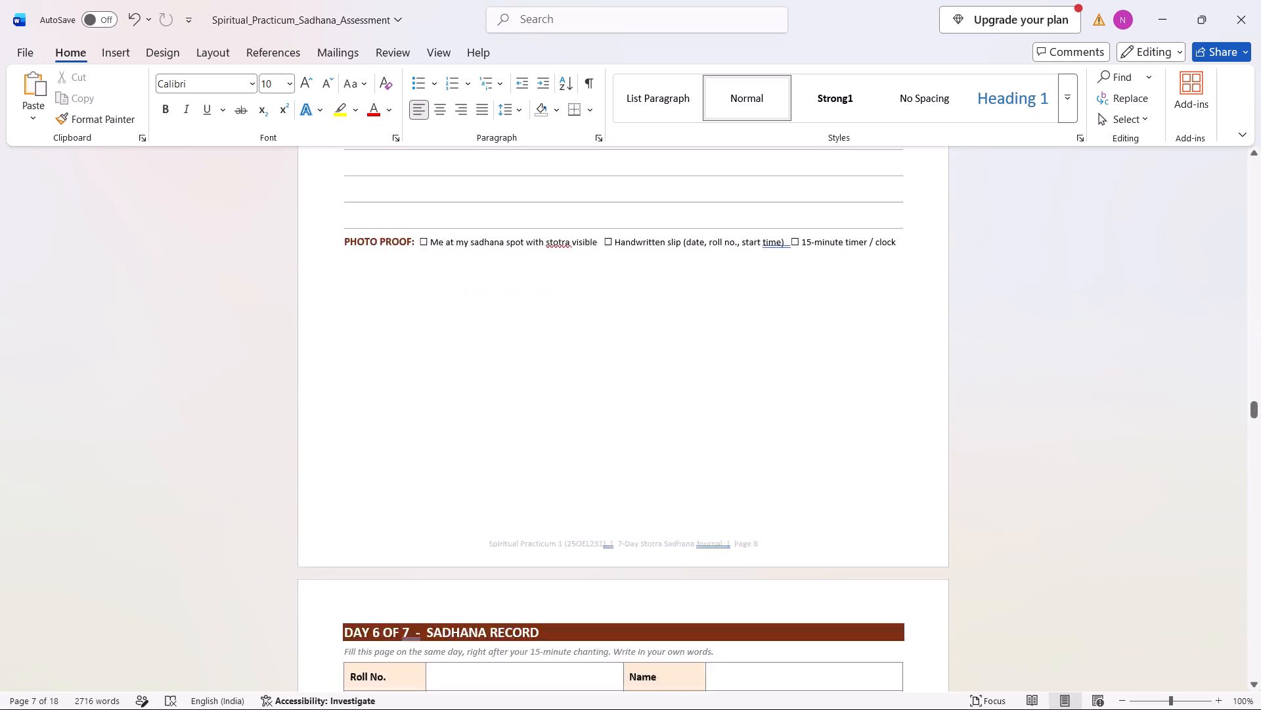
pyautogui.scroll(-4, 855, 490)
pyautogui.scroll(1, 855, 490)
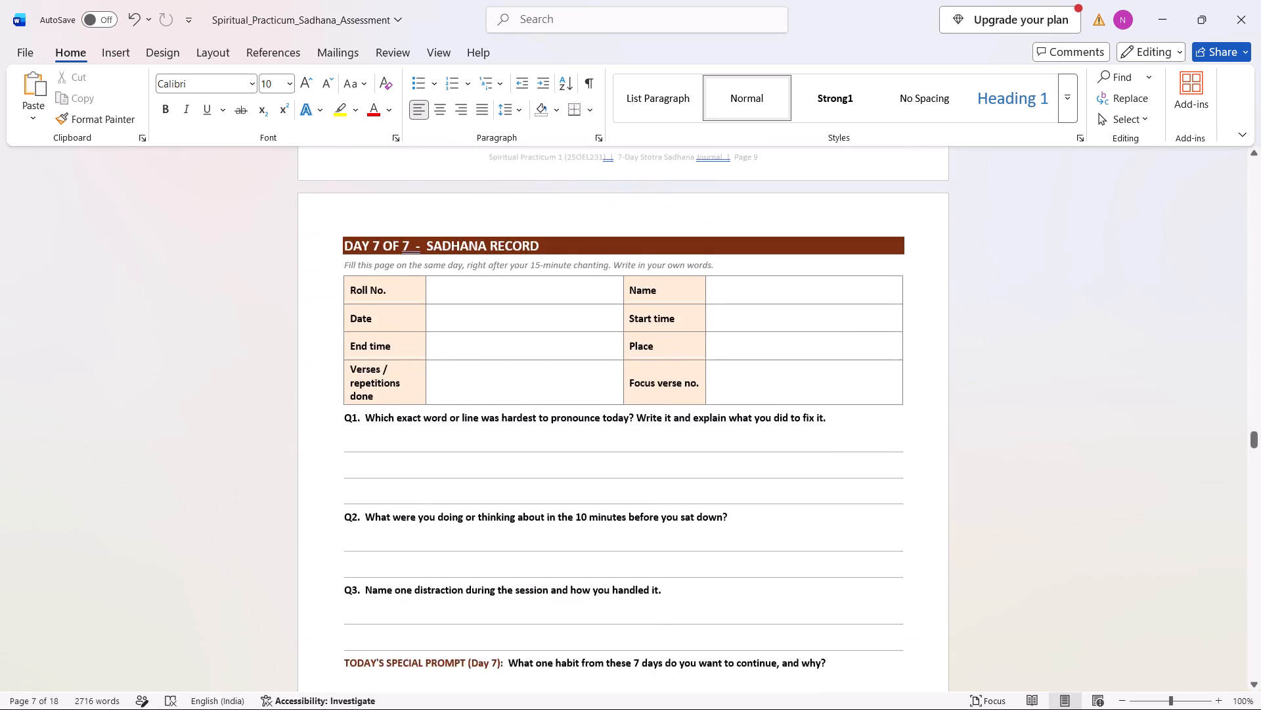
pyautogui.scroll(2, 855, 490)
pyautogui.scroll(-1, 855, 490)
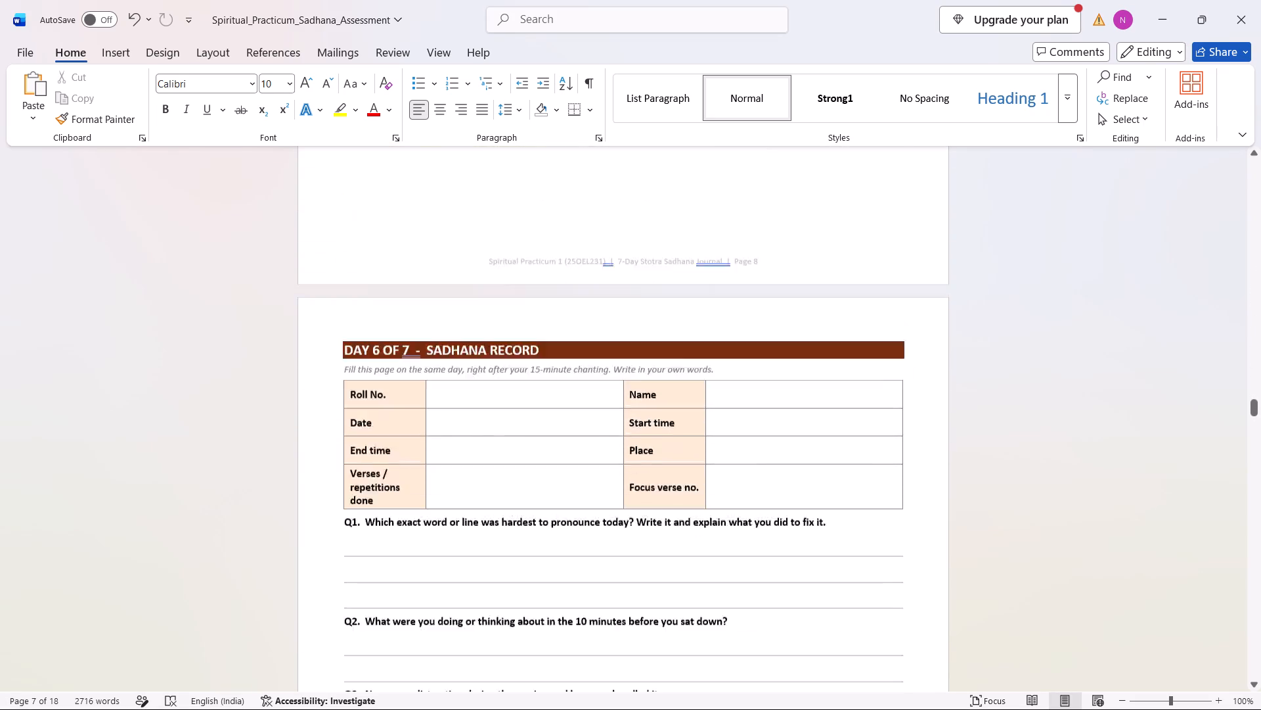
pyautogui.scroll(-1, 855, 490)
pyautogui.scroll(3, 855, 490)
pyautogui.scroll(-1, 855, 490)
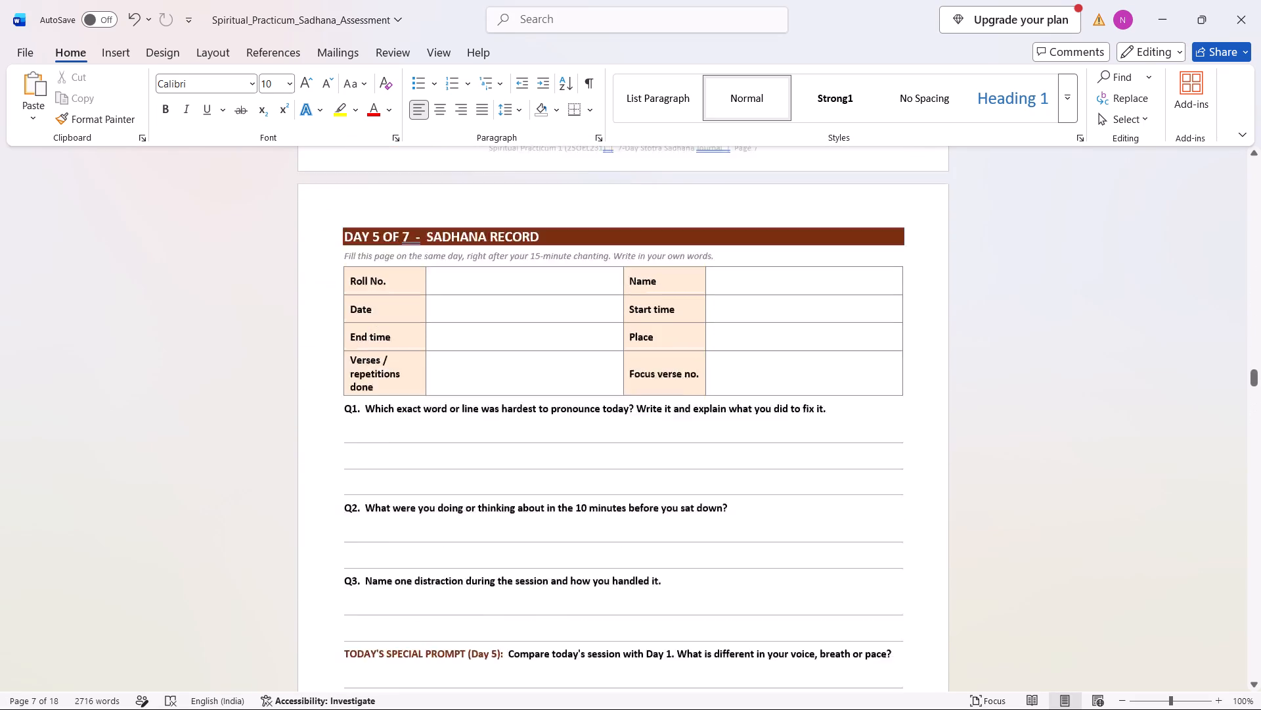
pyautogui.scroll(-1, 855, 490)
# Switch to File Explorer and copy the image file 21 from the CN project folder.
pyautogui.hotkey('alt', 'Tab')
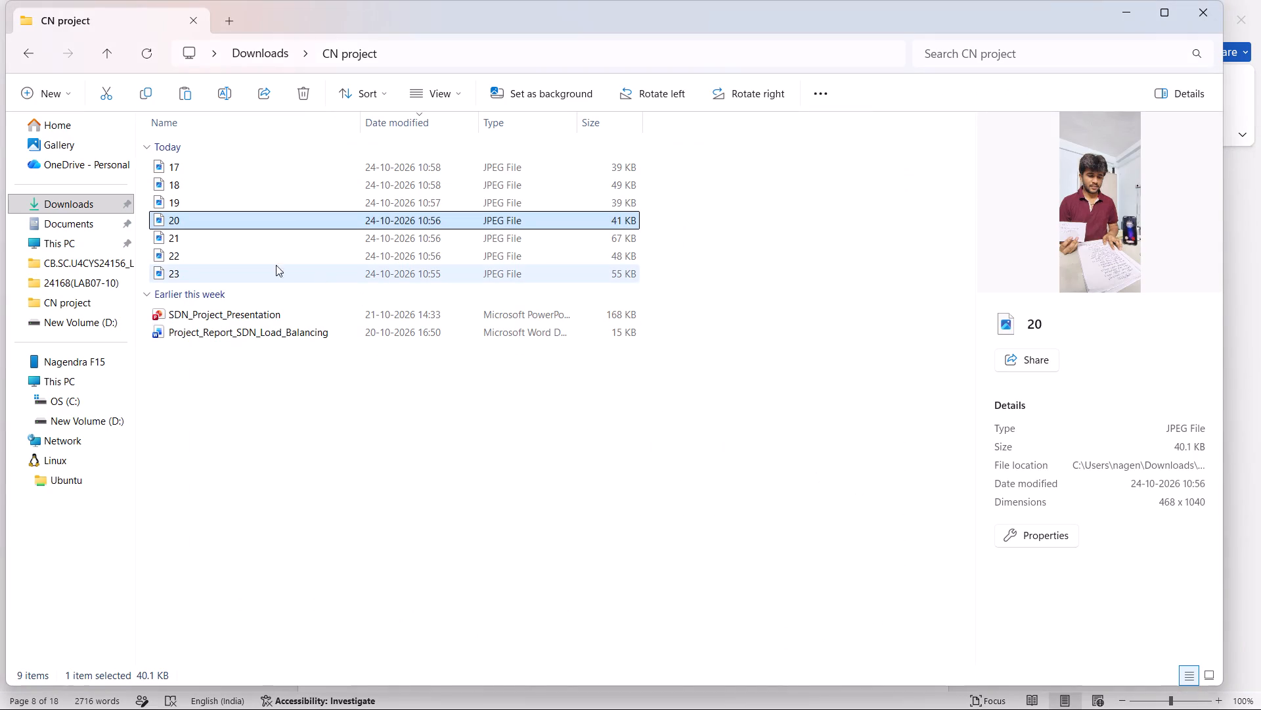
pyautogui.click(211, 234)
pyautogui.rightClick(211, 234)
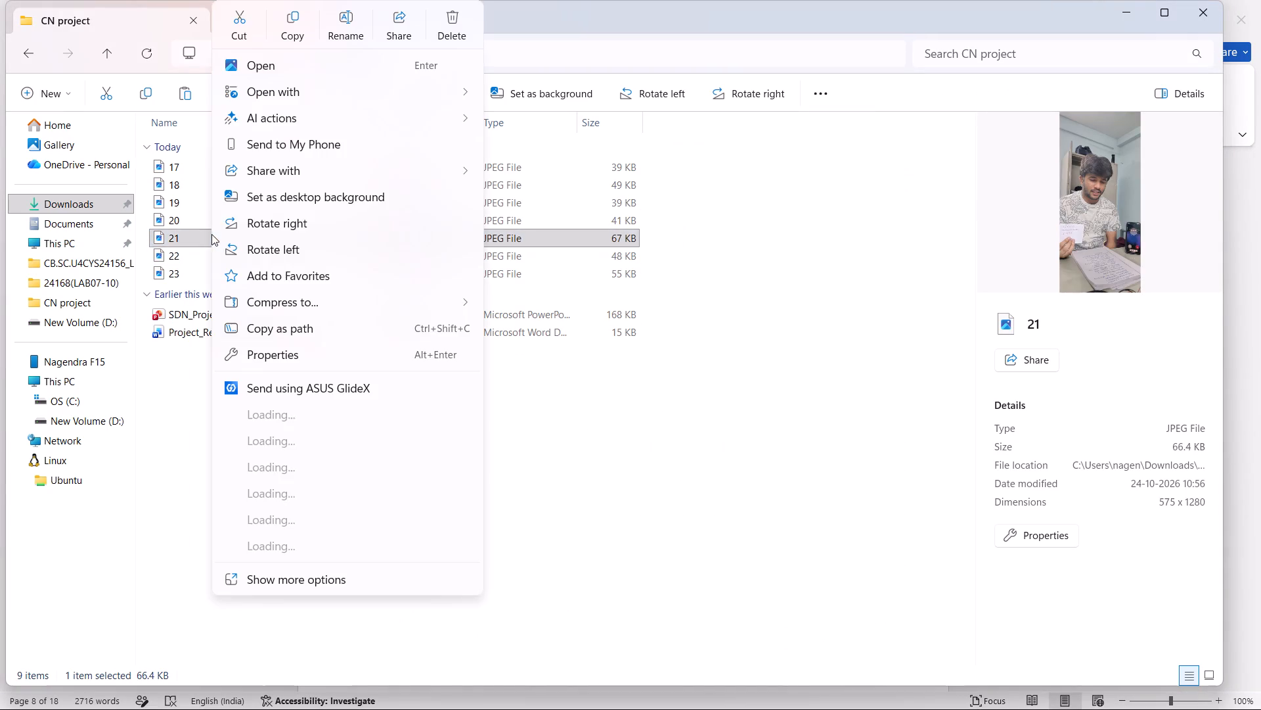
pyautogui.click(290, 36)
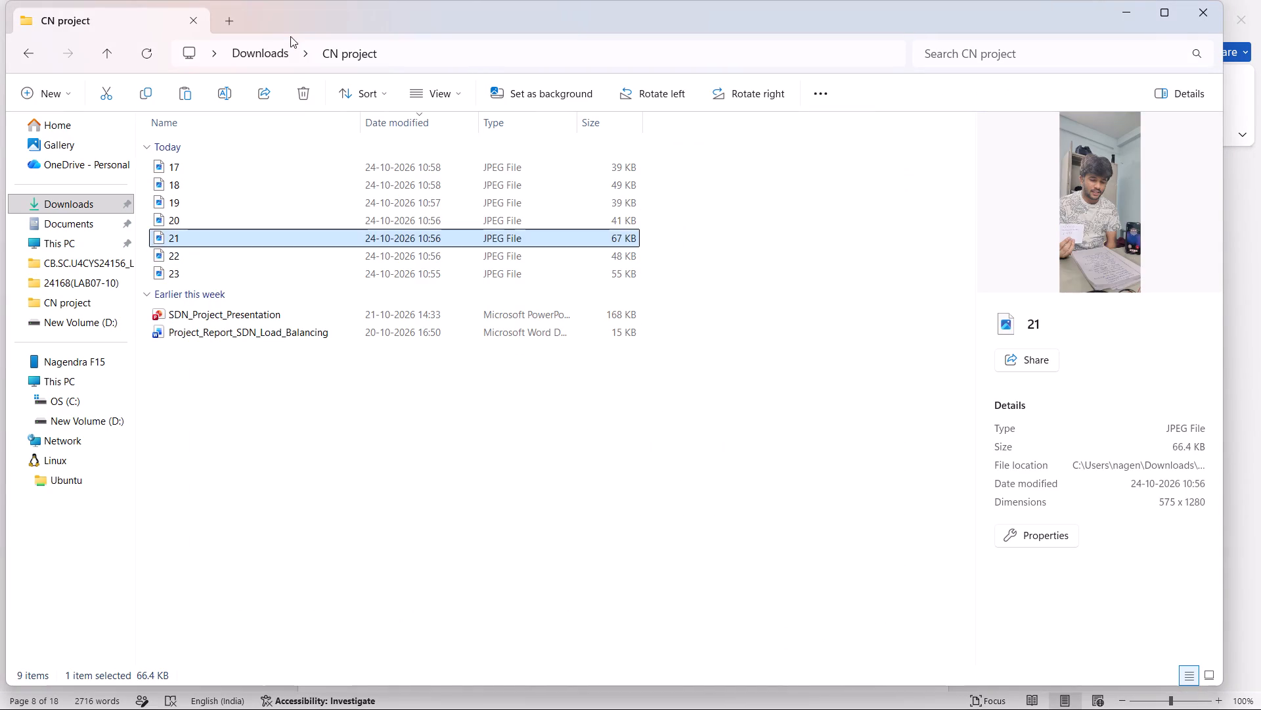
# Back in Word, paste the copied photo on a new line below the Day 5 PHOTO PROOF line.
pyautogui.hotkey('alt', 'Tab')
pyautogui.scroll(-1, 320, 377)
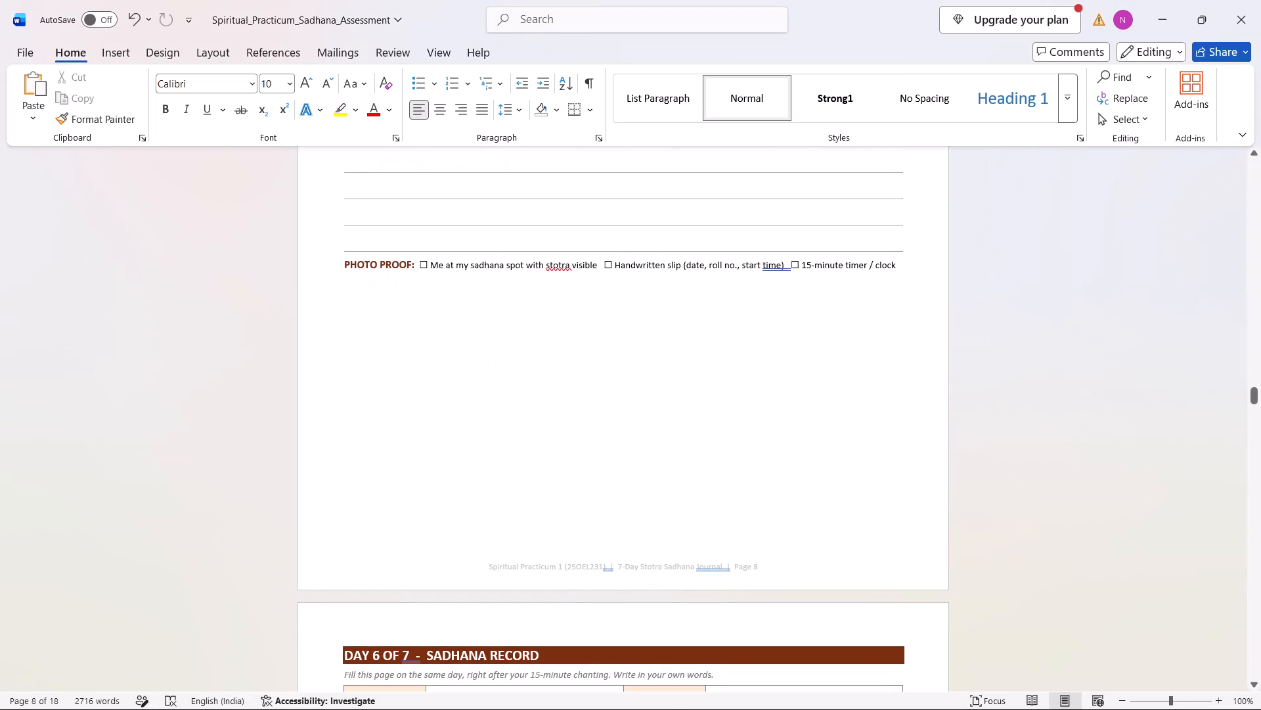
pyautogui.click(347, 334)
pyautogui.click(899, 267)
pyautogui.press('Return')
pyautogui.hotkey('ctrl', 'v')
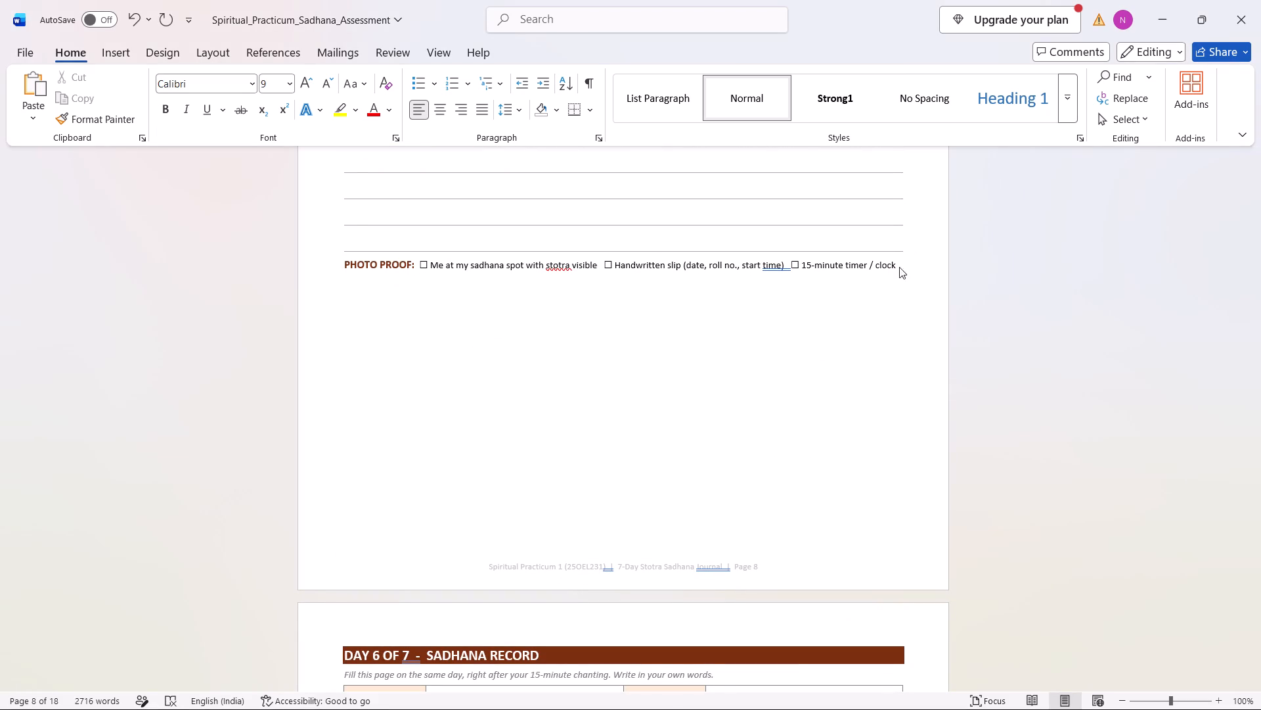
# Shrink the pasted Day 5 photo proportionally to roughly a quarter of the text width.
pyautogui.click(718, 304)
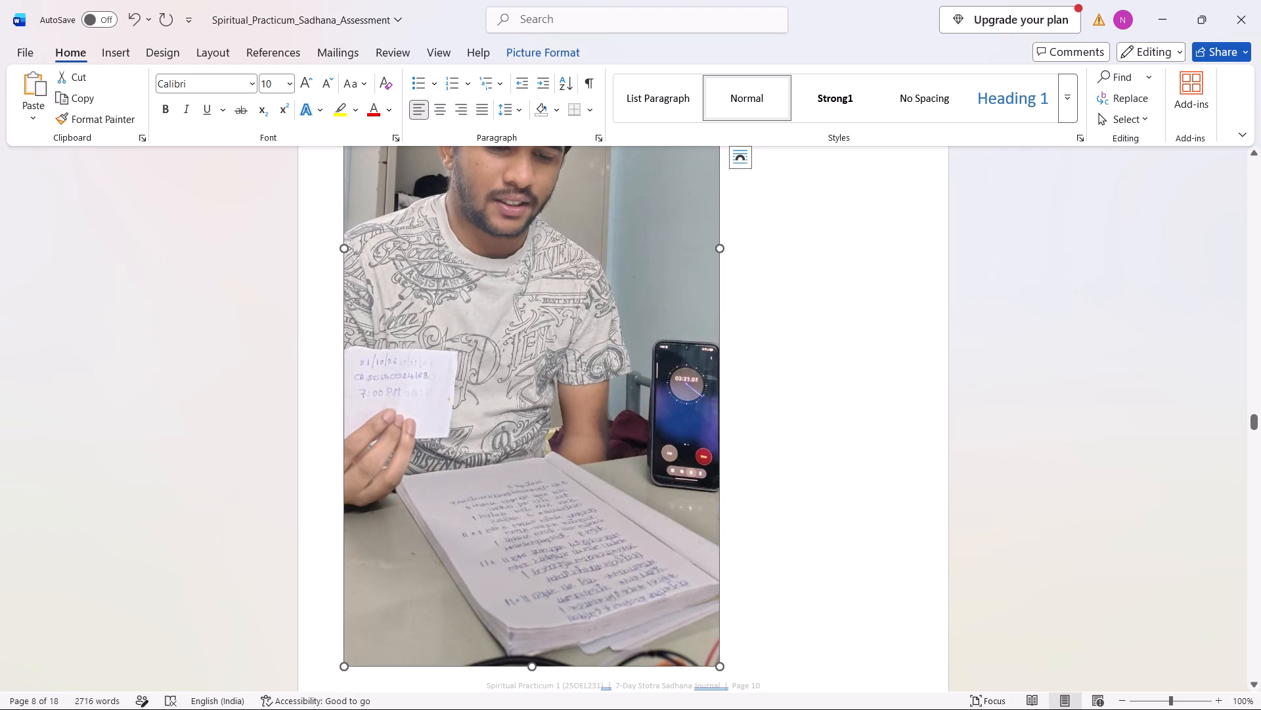
pyautogui.scroll(-1, 506, 472)
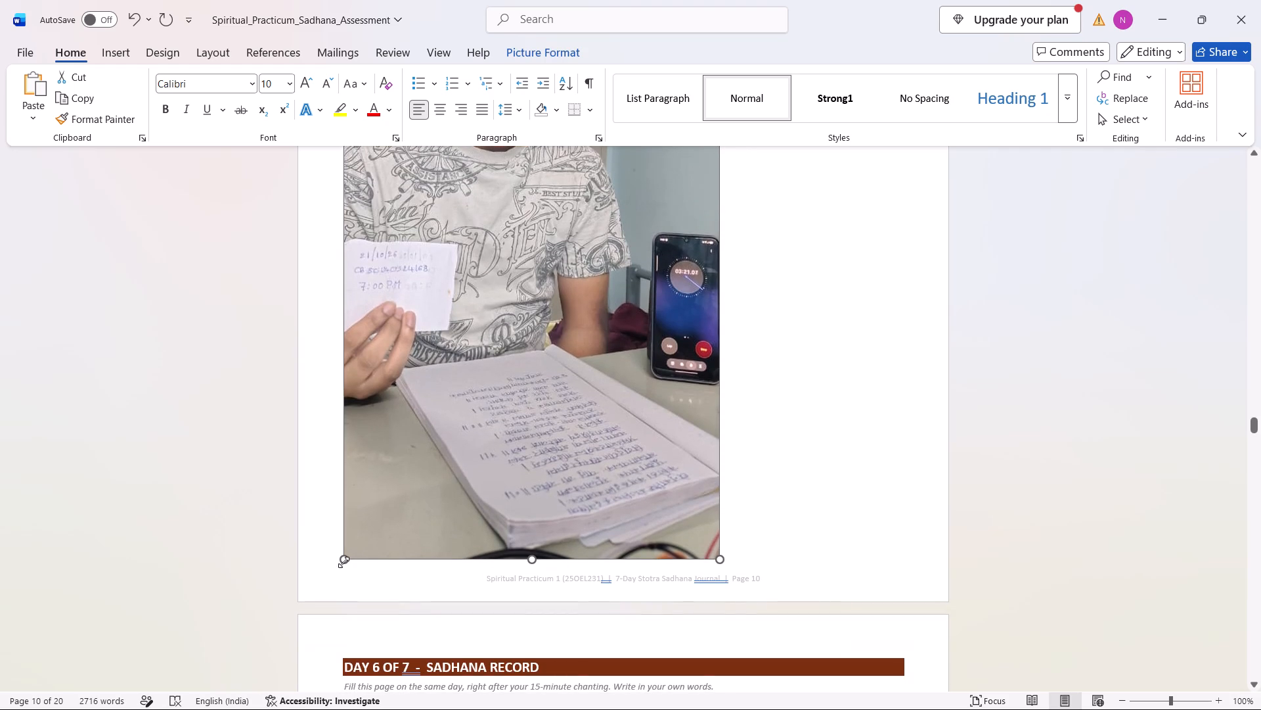
pyautogui.moveTo(343, 562); pyautogui.dragTo(449, 327)
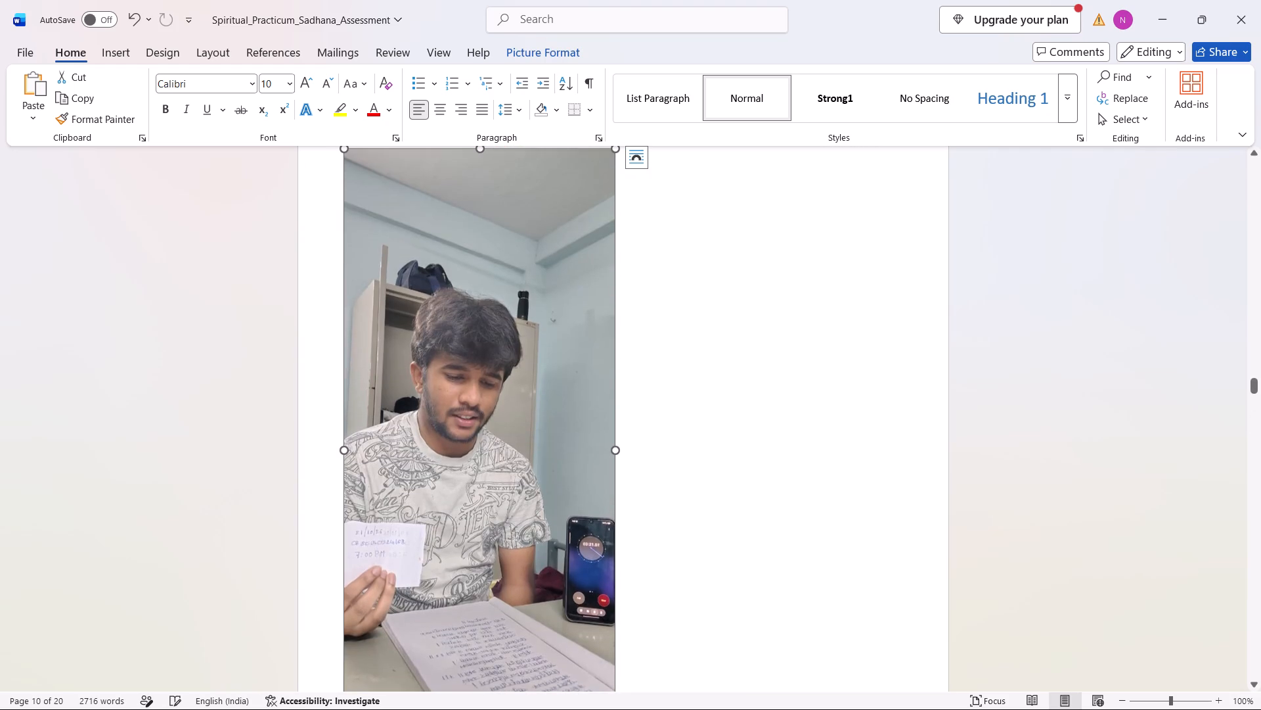
pyautogui.scroll(-1, 384, 476)
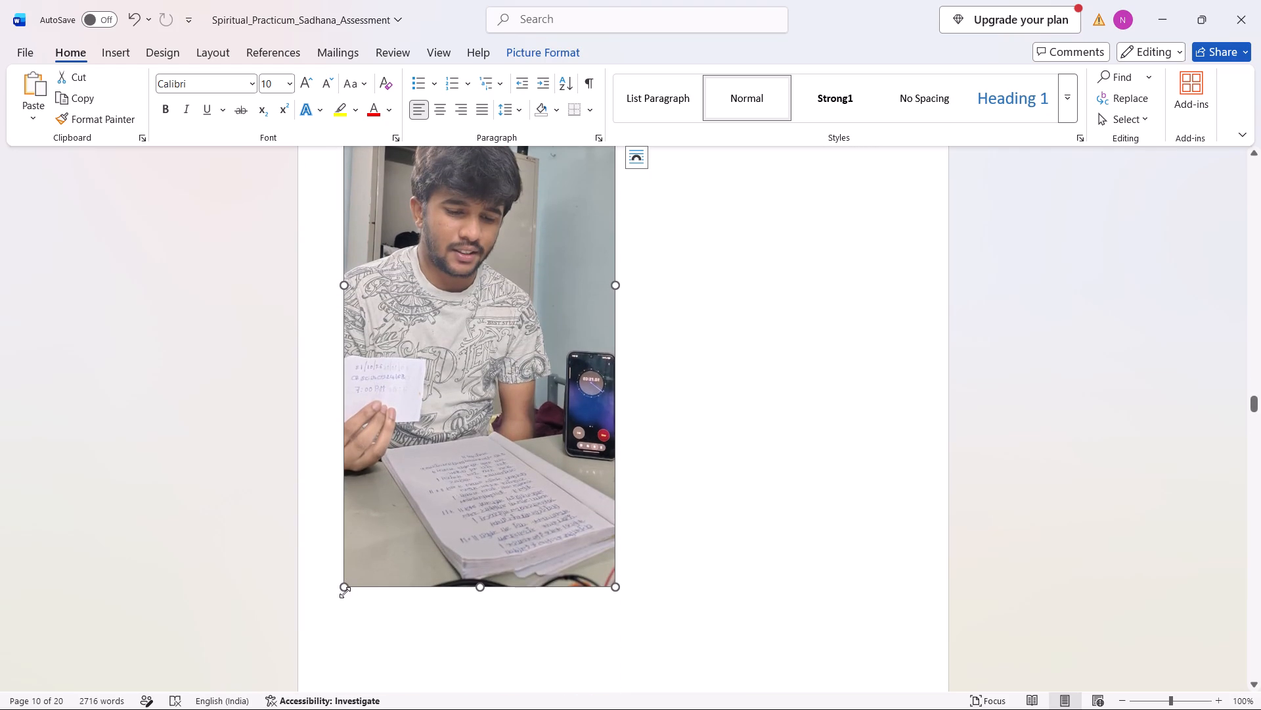
pyautogui.moveTo(345, 592); pyautogui.dragTo(444, 389)
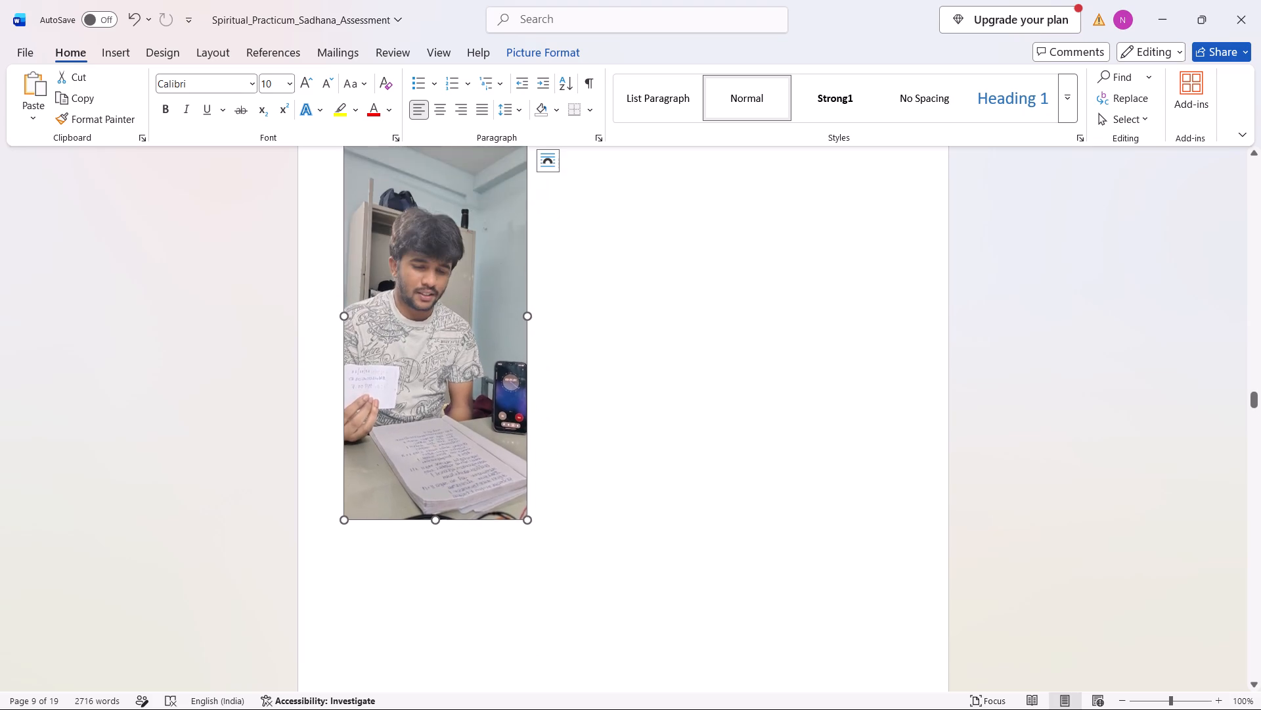
pyautogui.scroll(1, 444, 389)
pyautogui.scroll(-1, 421, 569)
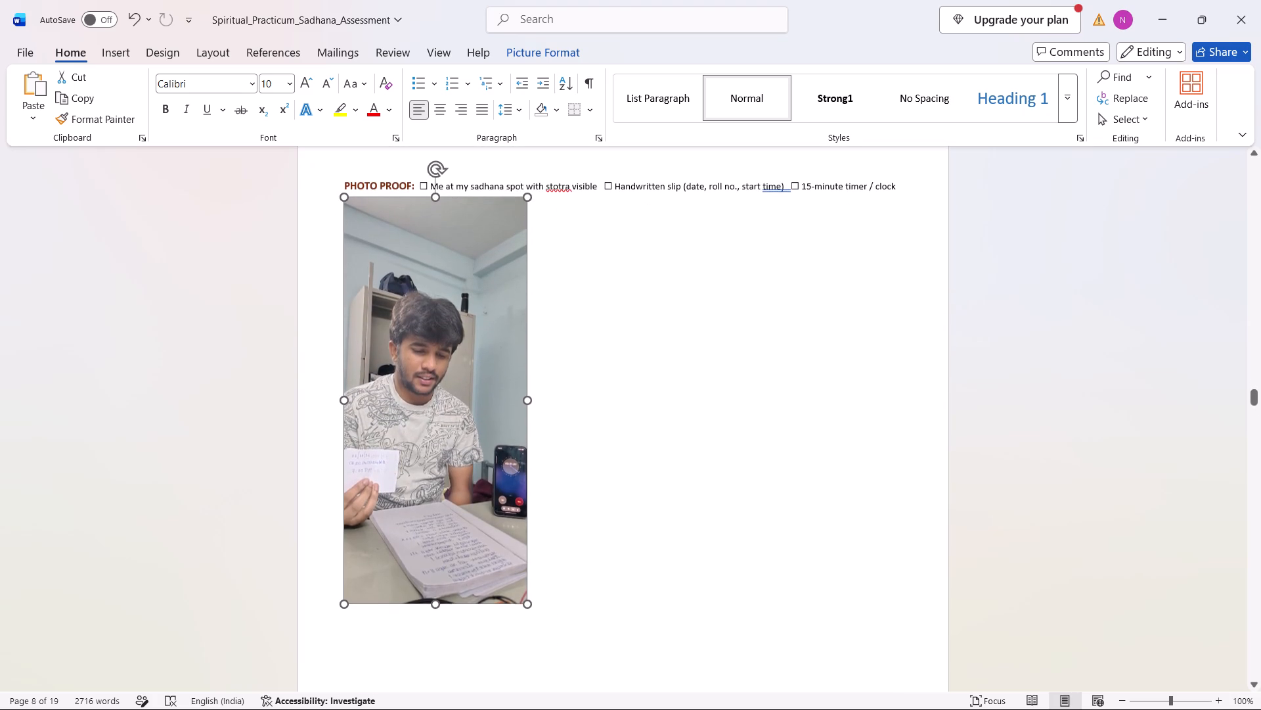
pyautogui.moveTo(347, 603); pyautogui.dragTo(411, 489)
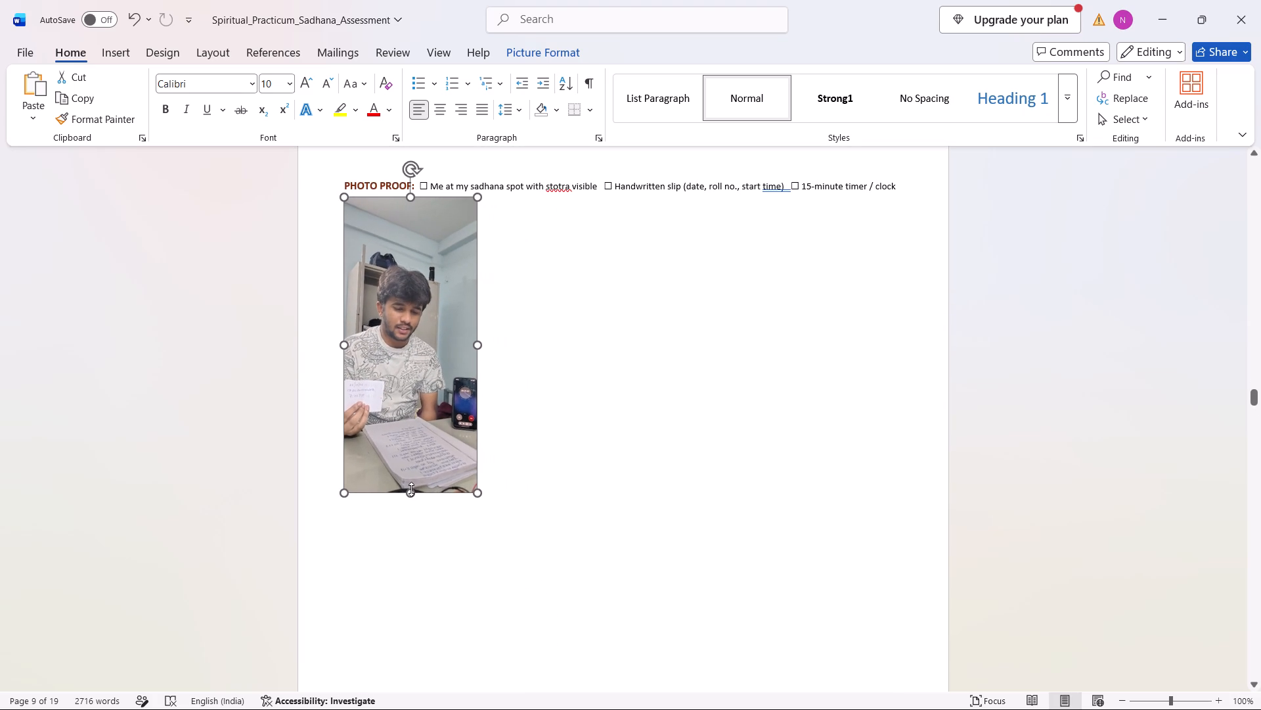
# Rotate the Day 5 photo 90° counterclockwise so it lies sideways.
pyautogui.moveTo(409, 169); pyautogui.dragTo(361, 224)
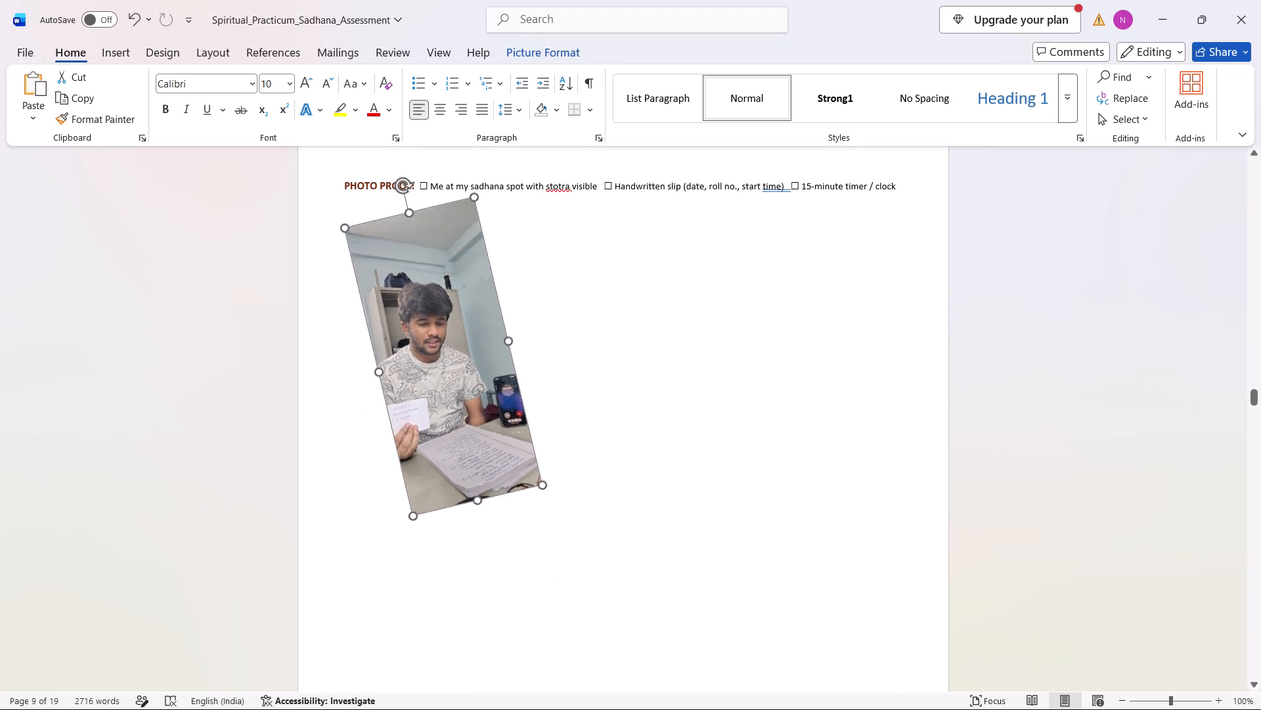
pyautogui.moveTo(361, 224); pyautogui.dragTo(338, 346)
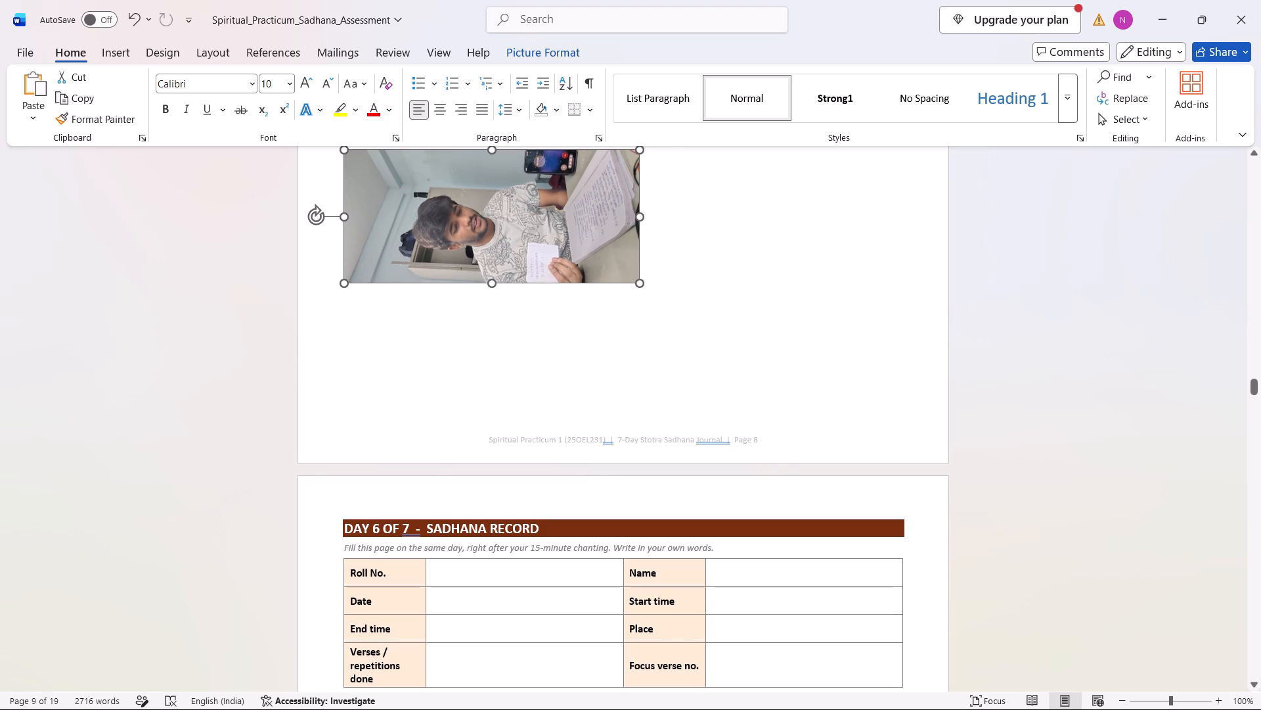
# Enlarge the sideways Day 5 photo proportionally to about 85% of the text width, keeping it above the page 8 footer.
pyautogui.moveTo(638, 283); pyautogui.dragTo(732, 308)
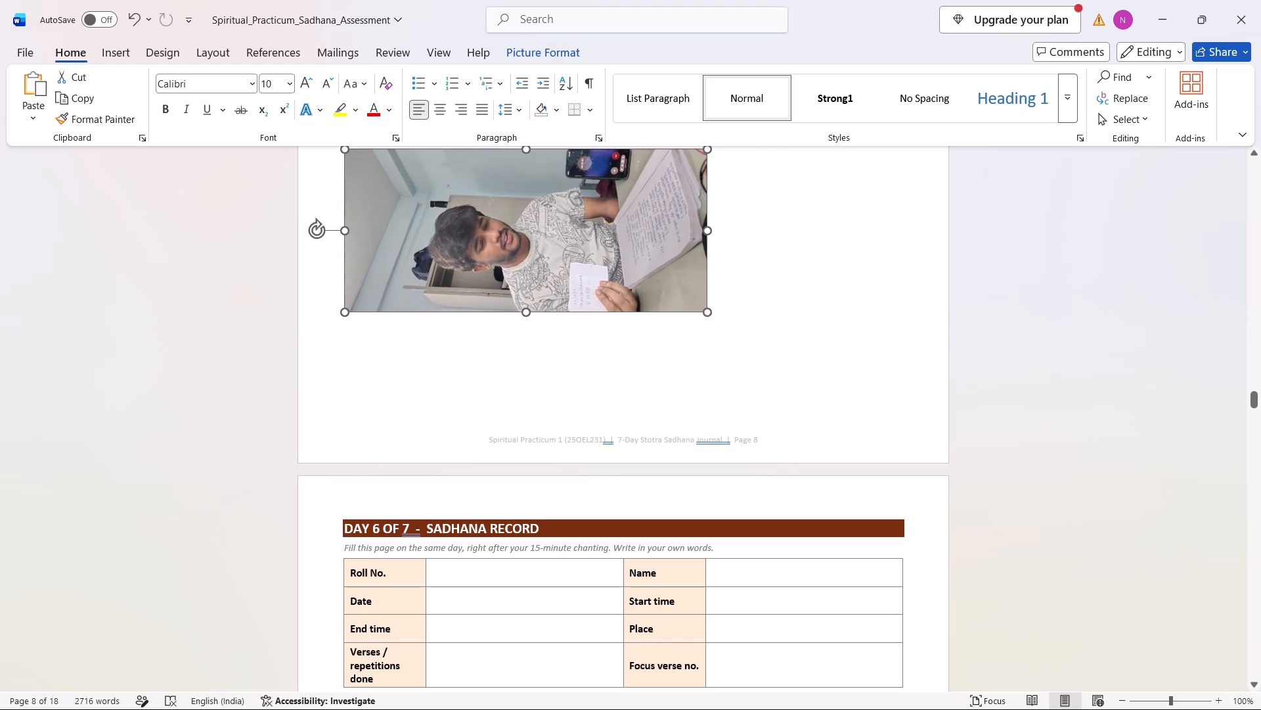
pyautogui.moveTo(732, 308); pyautogui.dragTo(820, 362)
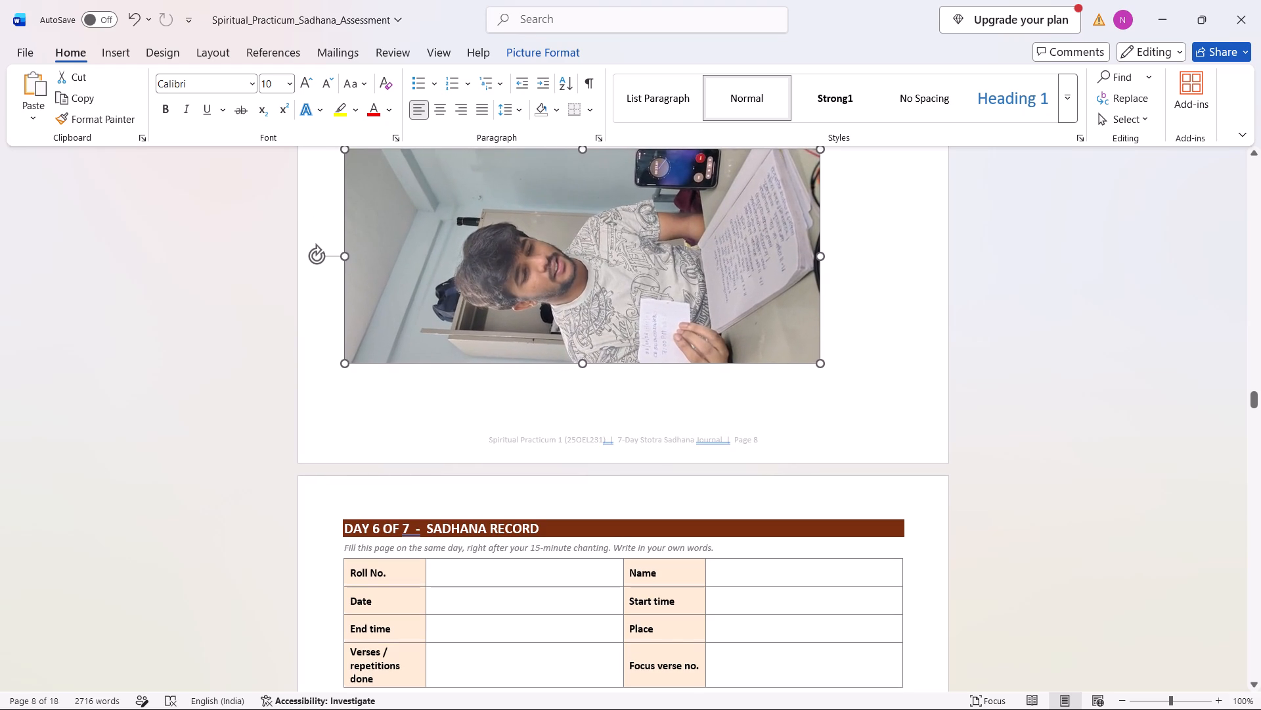
# Enlarge the sideways Day 5 photo proportionally to about 92% of the text width, keeping it above the page 8 footer.
pyautogui.moveTo(820, 362); pyautogui.dragTo(828, 367)
pyautogui.scroll(1, 876, 336)
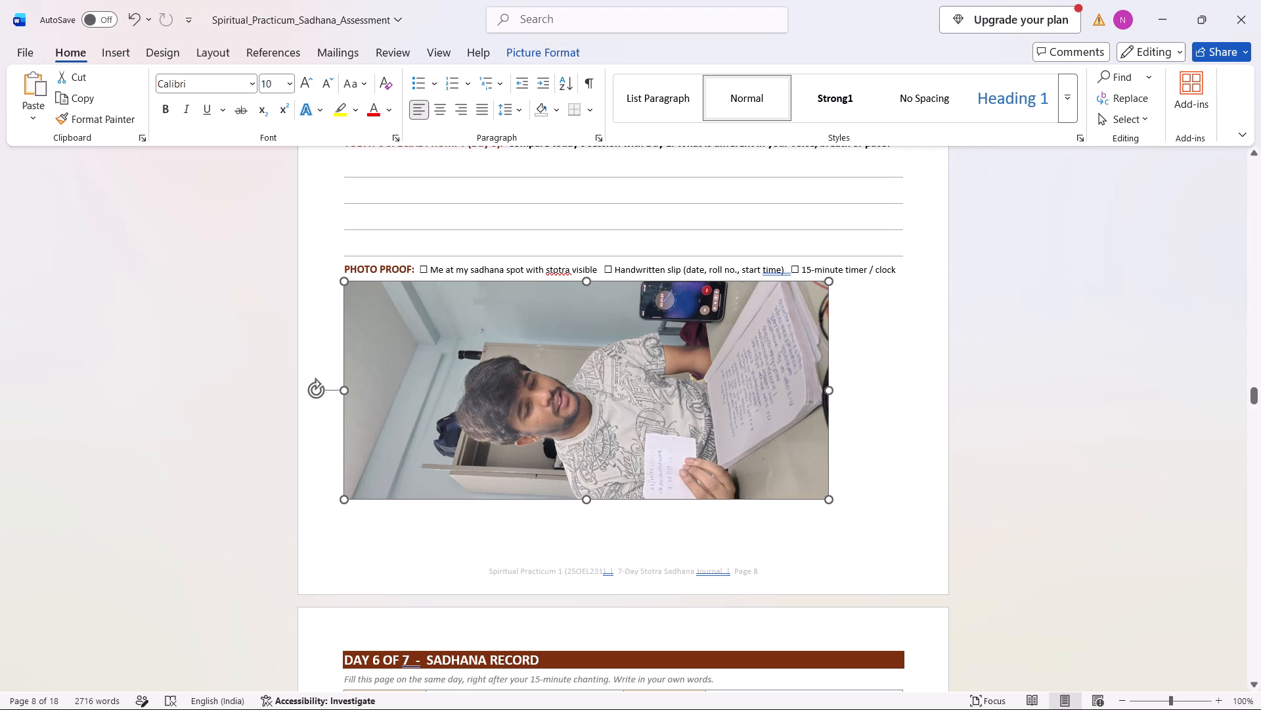
pyautogui.moveTo(830, 500); pyautogui.dragTo(860, 523)
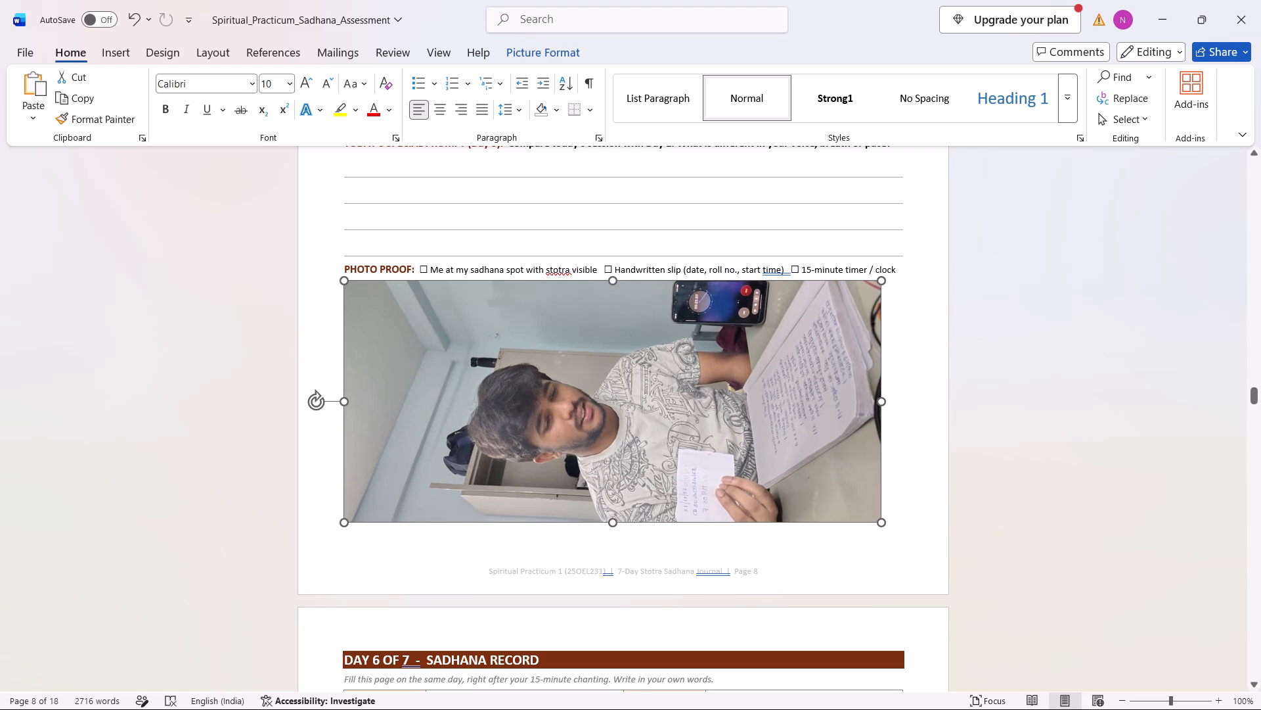
pyautogui.moveTo(860, 523); pyautogui.dragTo(841, 514)
pyautogui.click(912, 466)
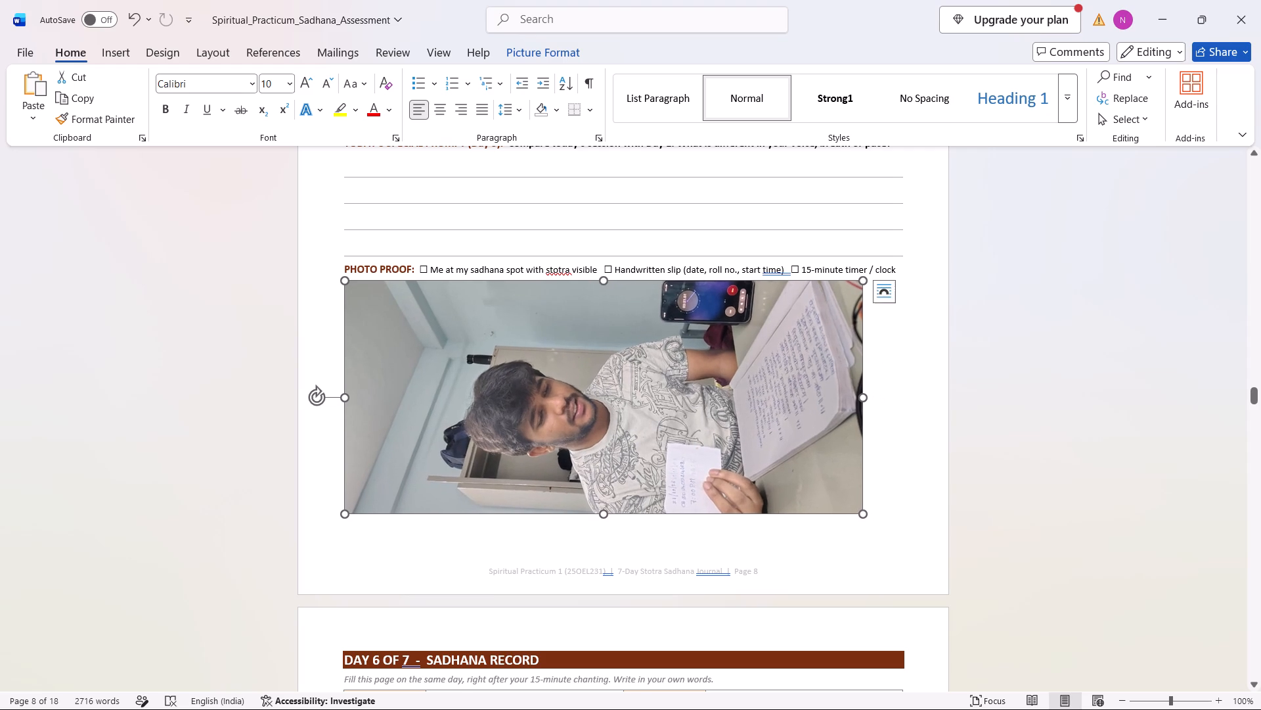
# Return to the Day 2 page and shrink its photo proof slightly, to about 87% of the text width.
pyautogui.scroll(4, 912, 466)
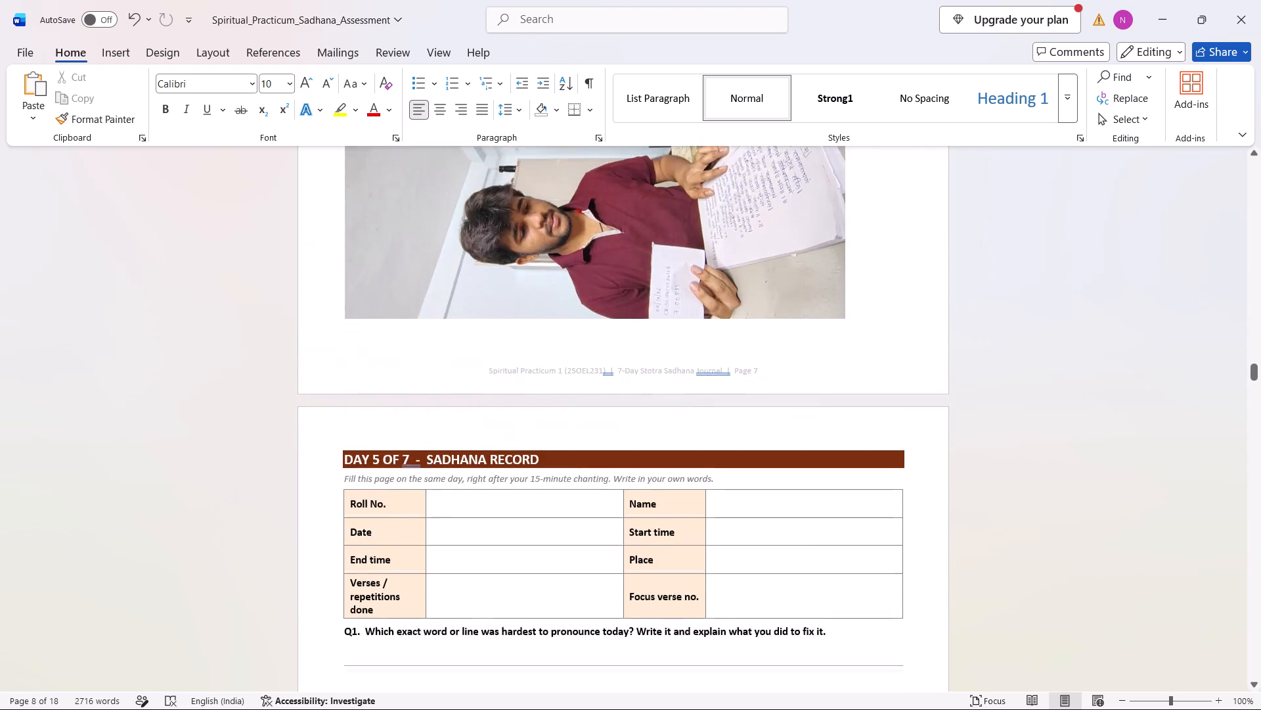
pyautogui.scroll(4, 912, 466)
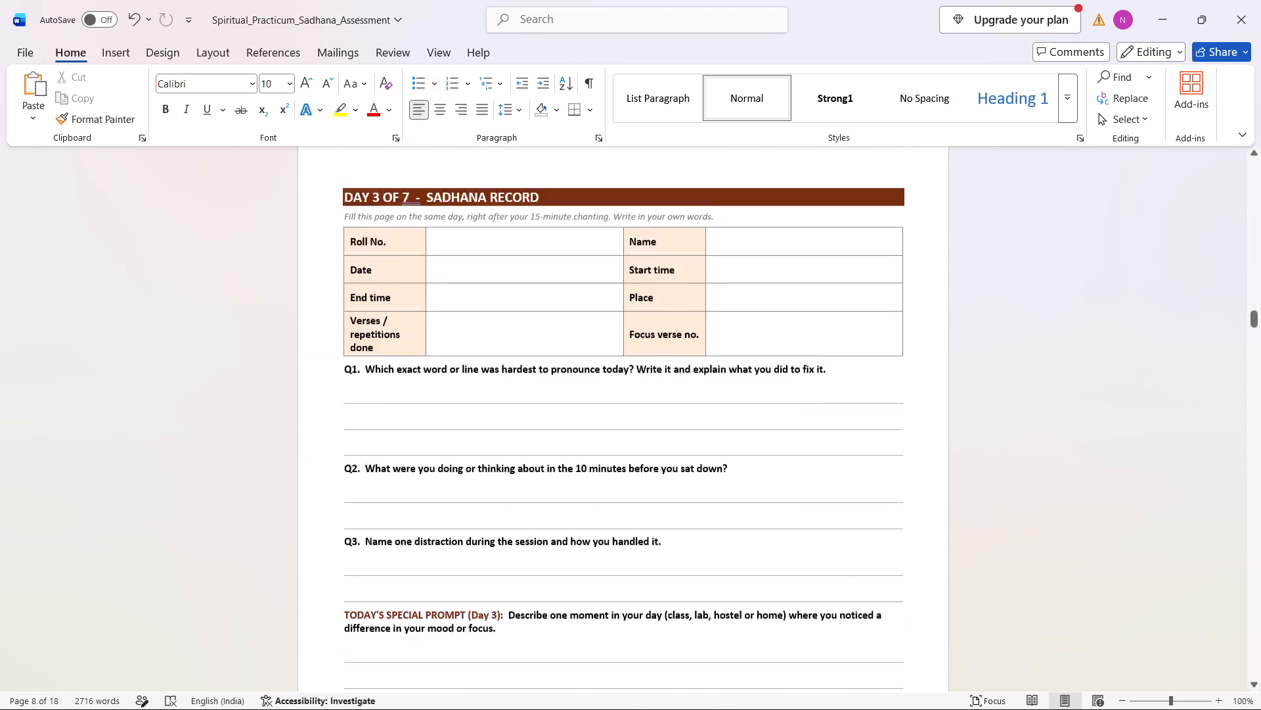
pyautogui.scroll(1, 912, 466)
pyautogui.scroll(-3, 912, 466)
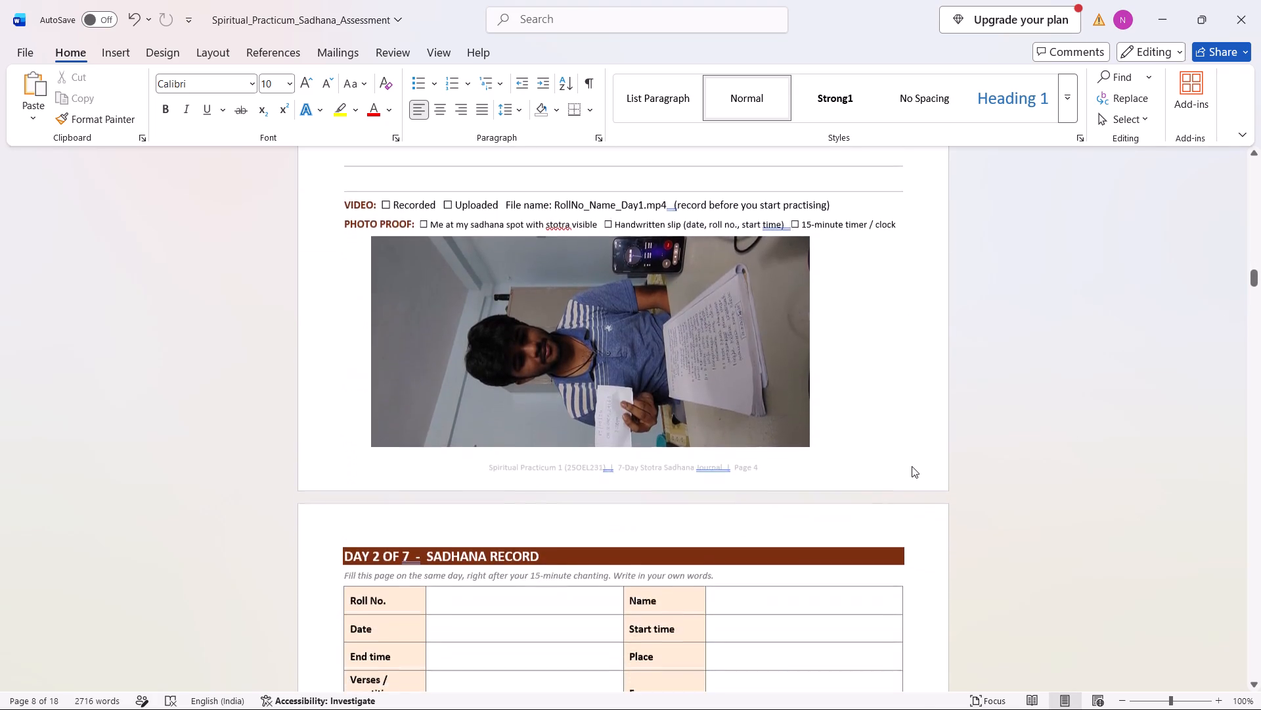
pyautogui.scroll(-3, 912, 466)
pyautogui.click(846, 460)
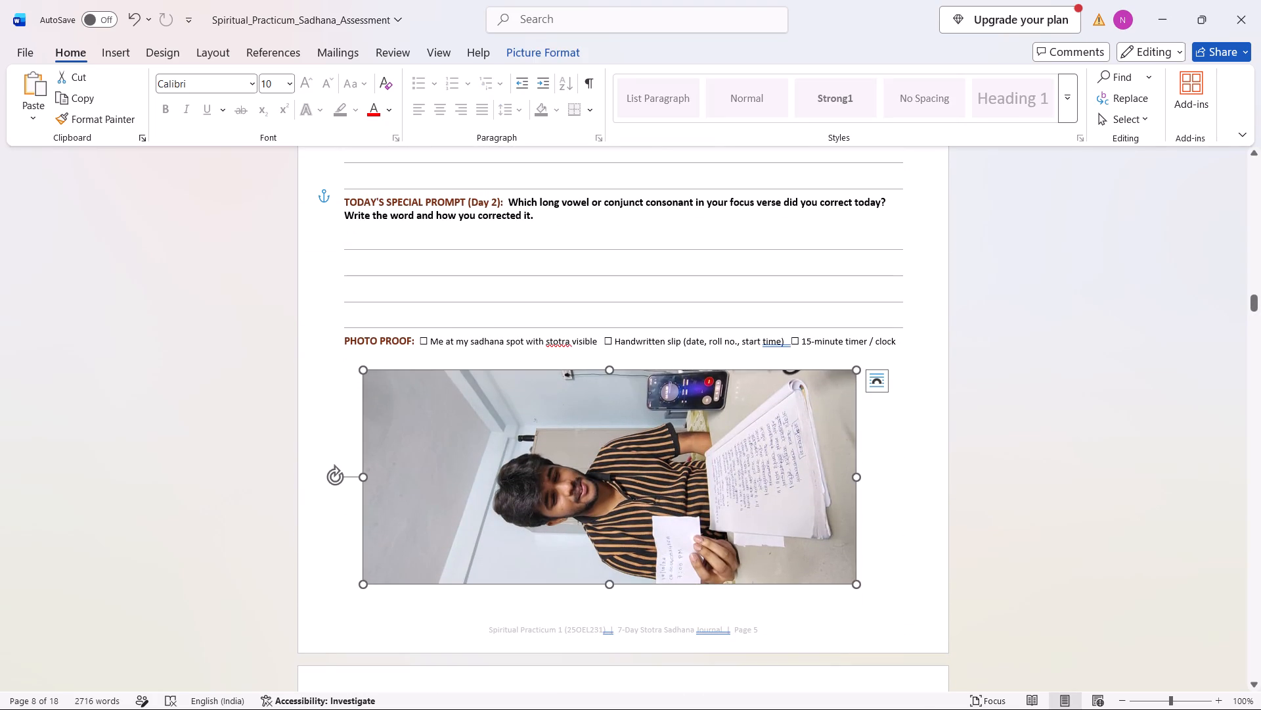
pyautogui.moveTo(857, 371); pyautogui.dragTo(856, 376)
pyautogui.moveTo(856, 376); pyautogui.dragTo(851, 381)
pyautogui.click(885, 459)
# Shrink the Day 3 photo proof proportionally to about 86% of the text width.
pyautogui.scroll(-2, 885, 459)
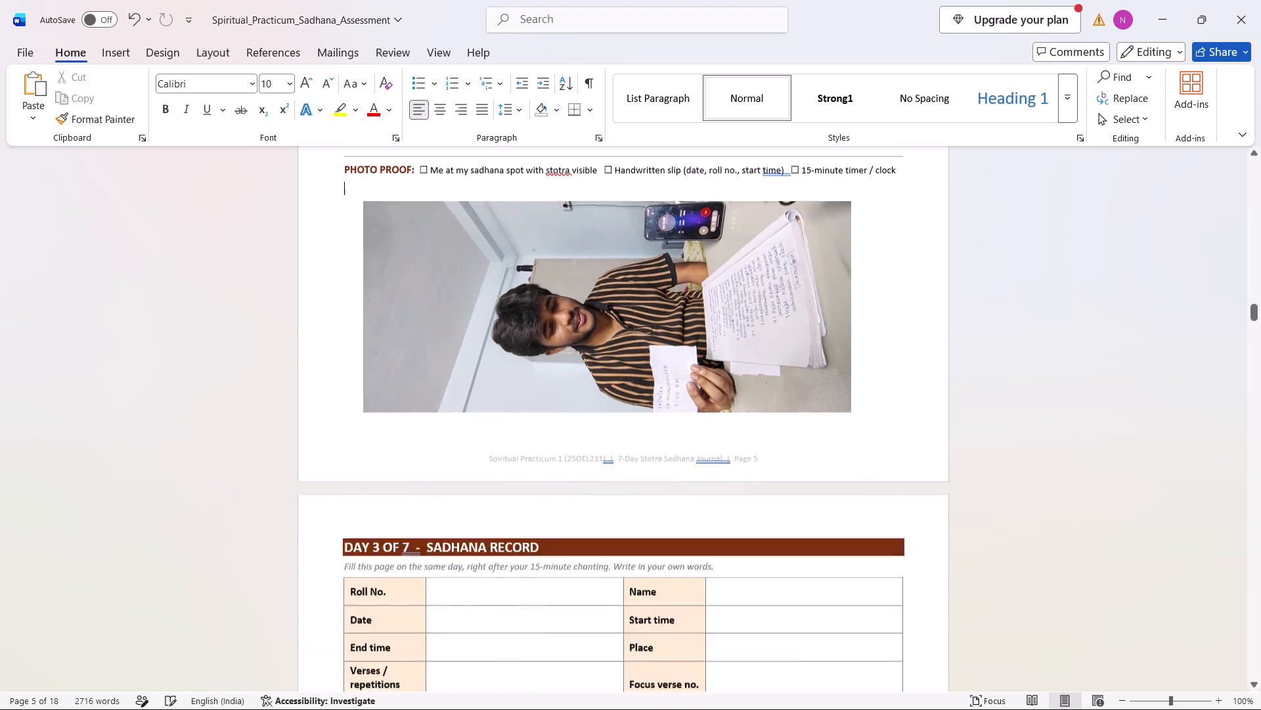
pyautogui.scroll(-2, 885, 459)
pyautogui.click(819, 472)
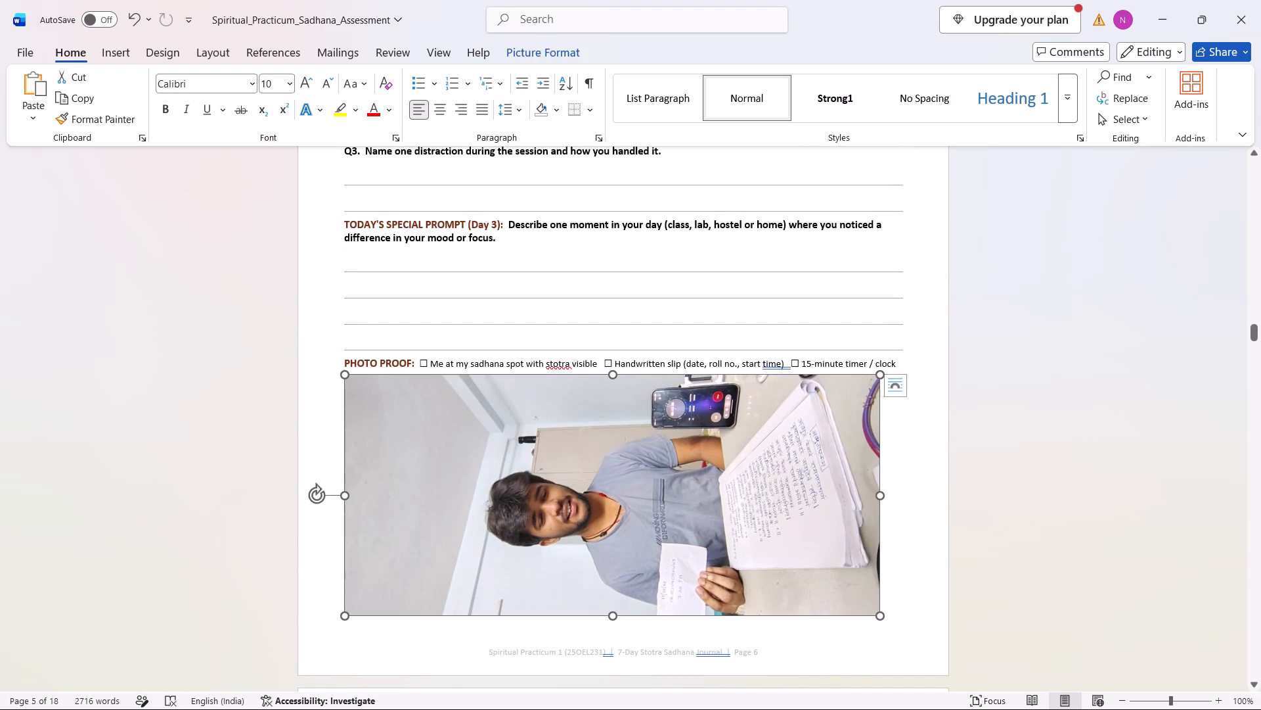
pyautogui.moveTo(879, 375); pyautogui.dragTo(878, 377)
pyautogui.moveTo(878, 377); pyautogui.dragTo(881, 408)
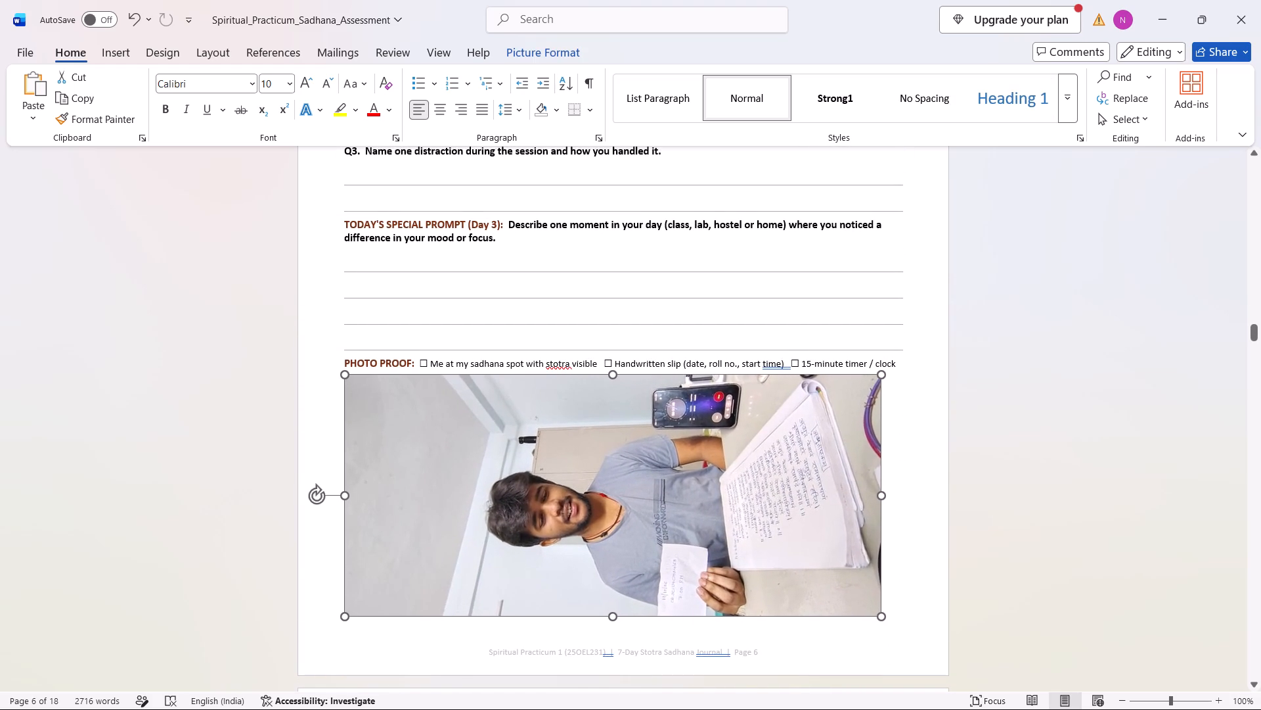
pyautogui.moveTo(881, 408); pyautogui.dragTo(874, 408)
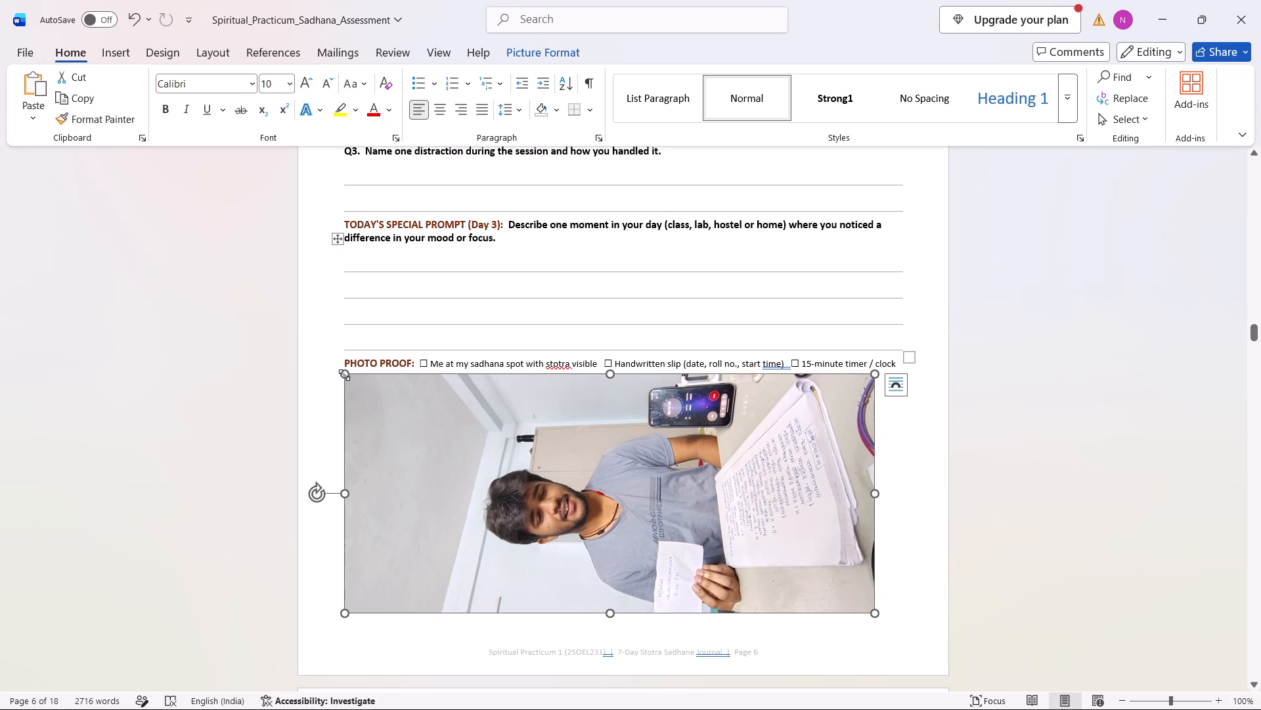
pyautogui.moveTo(345, 374); pyautogui.dragTo(379, 425)
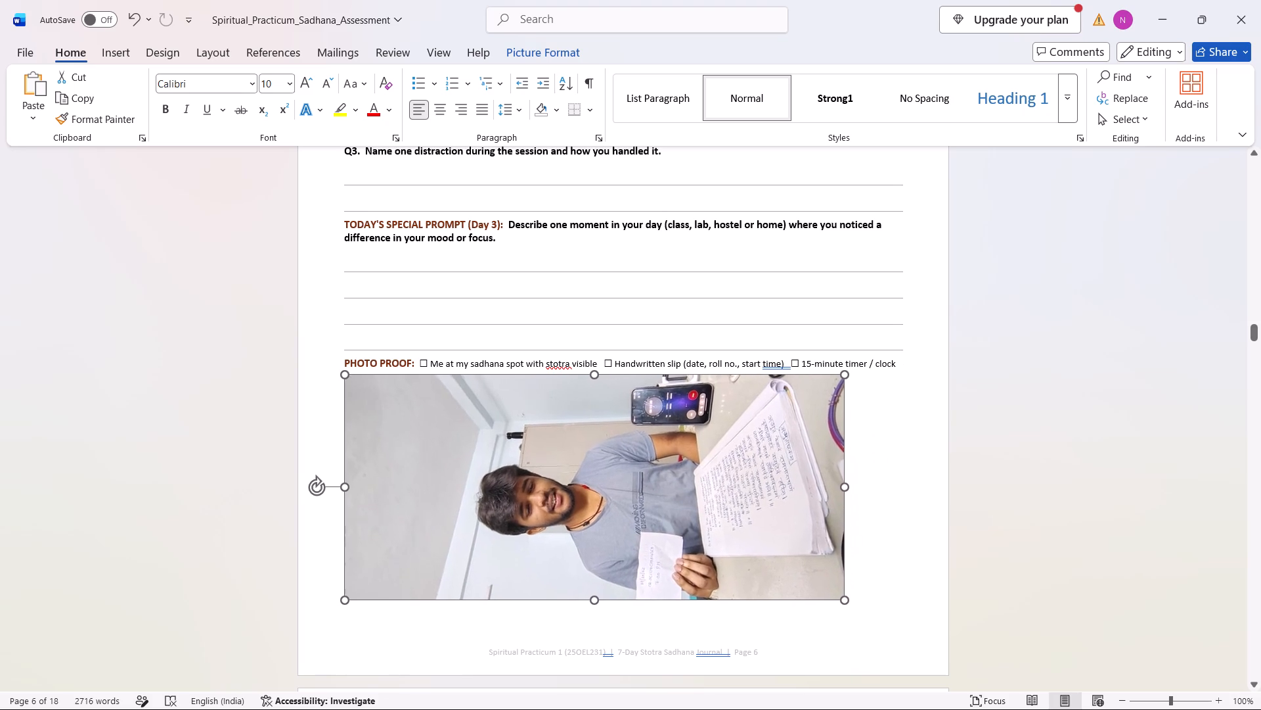
pyautogui.moveTo(379, 425); pyautogui.dragTo(391, 435)
# Set the Day 3 photo's text wrapping to Square.
pyautogui.click(851, 393)
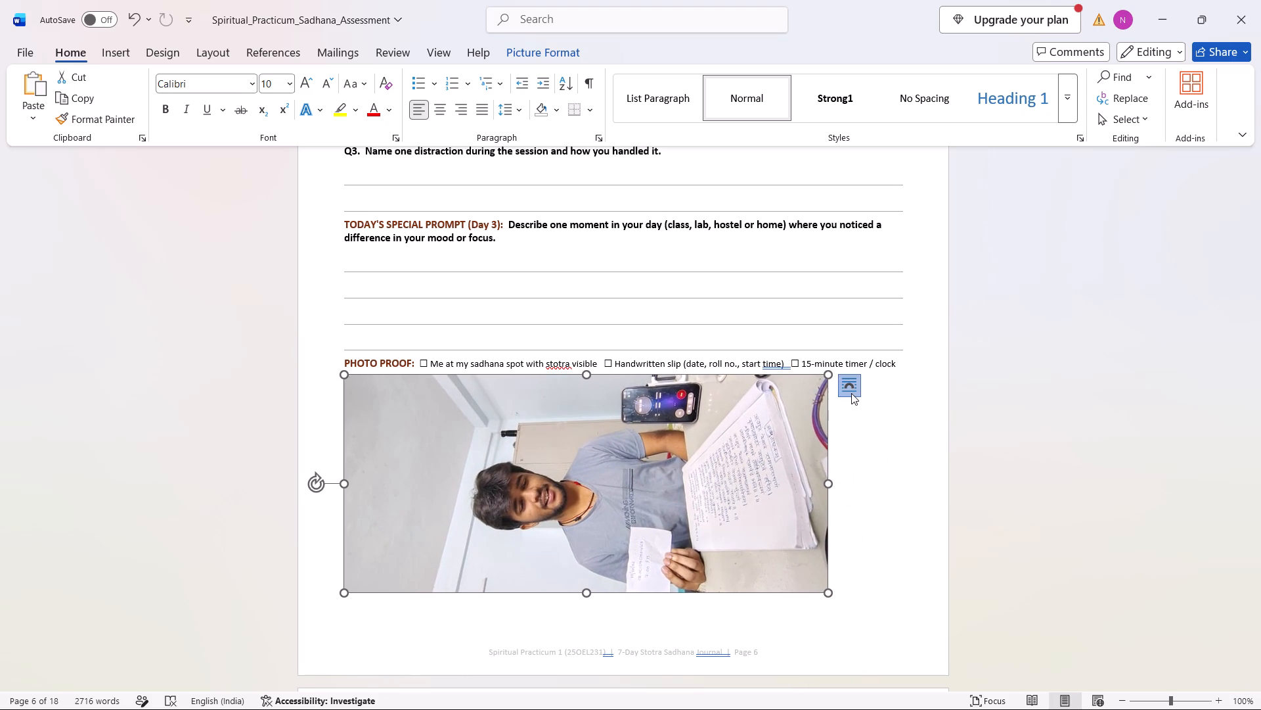
pyautogui.click(900, 498)
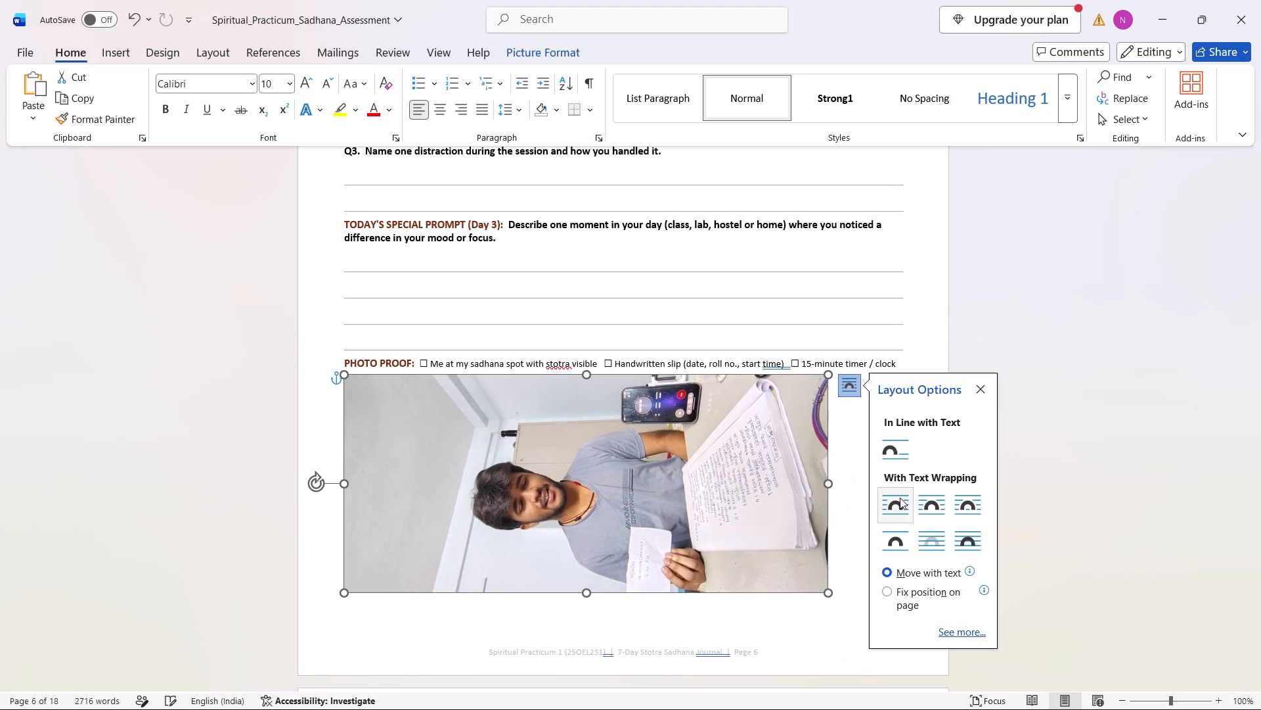
# Shift the Day 3 photo slightly down and inward below the PHOTO PROOF line, and shrink it to about 84% of the text width.
pyautogui.moveTo(616, 440); pyautogui.dragTo(632, 456)
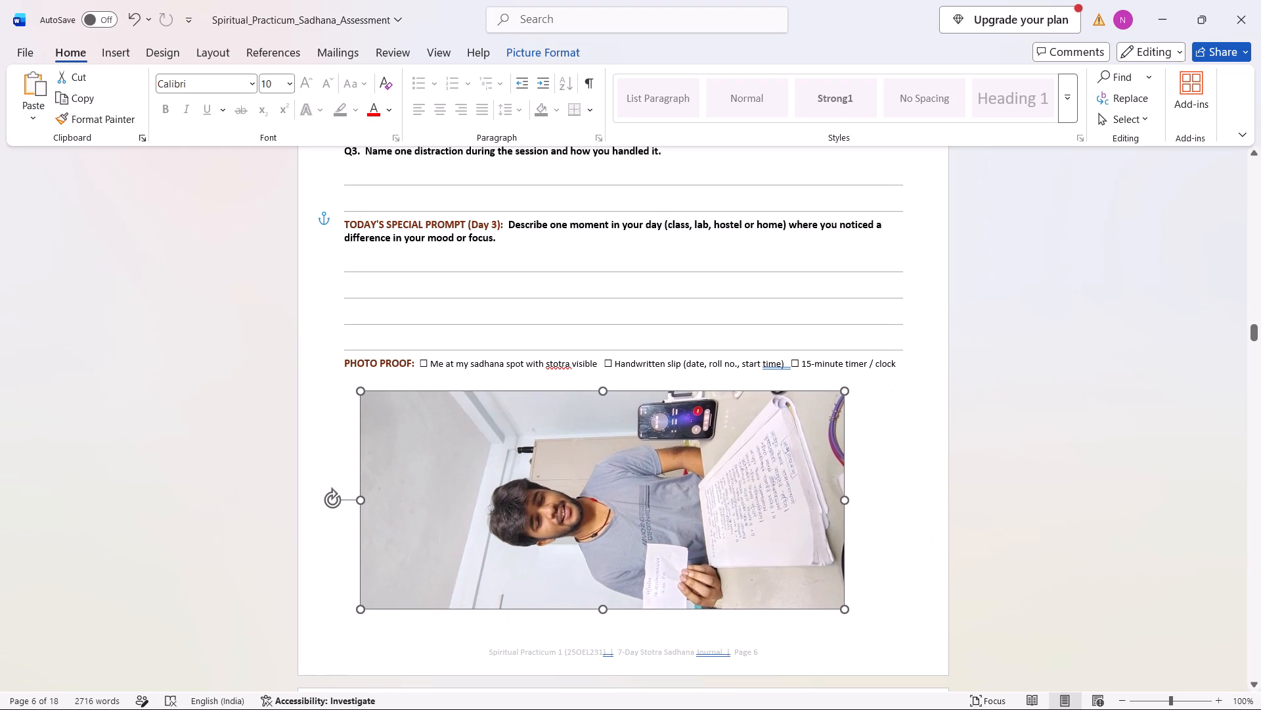
pyautogui.moveTo(632, 456); pyautogui.dragTo(632, 458)
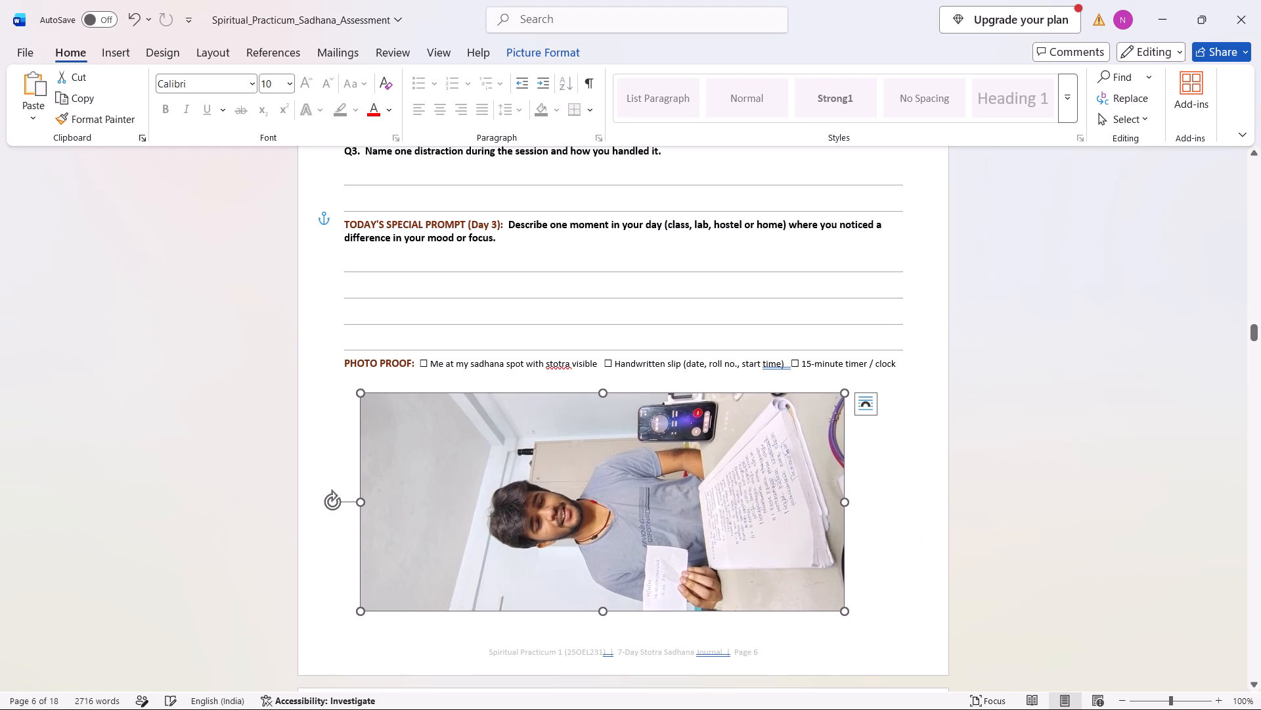
pyautogui.moveTo(359, 390); pyautogui.dragTo(372, 399)
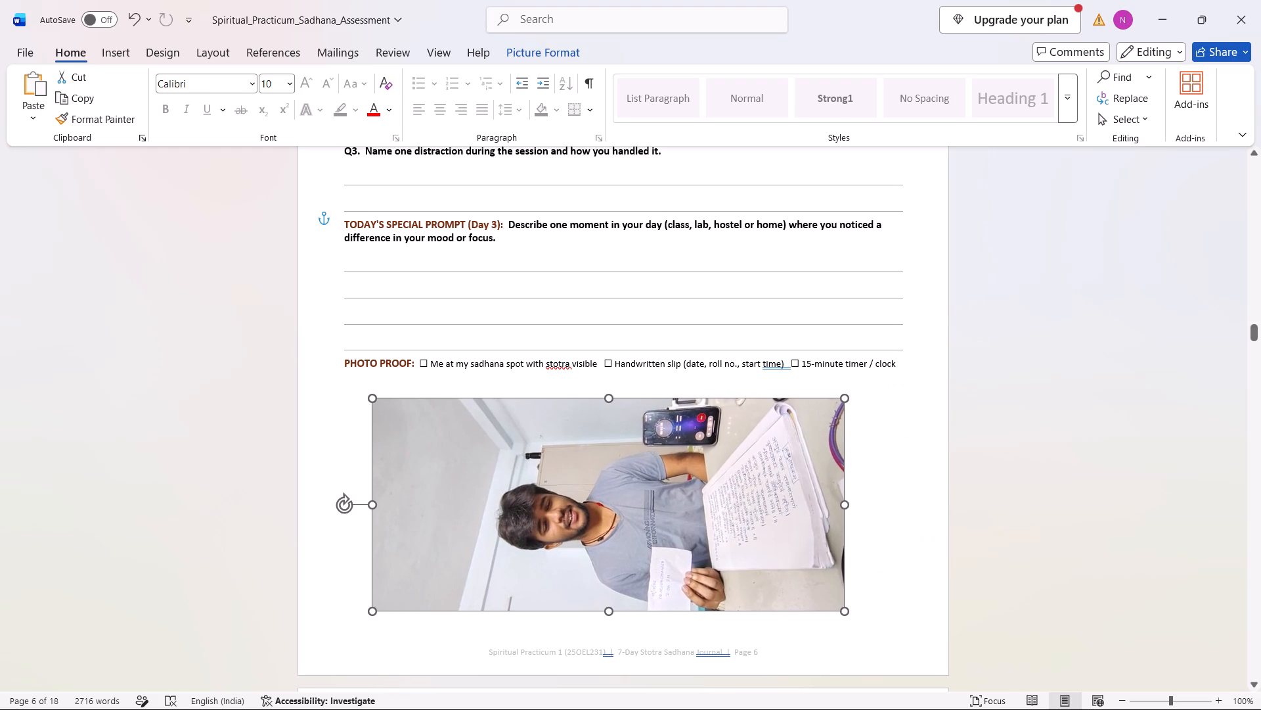
pyautogui.moveTo(372, 399); pyautogui.dragTo(376, 402)
pyautogui.moveTo(560, 501); pyautogui.dragTo(552, 500)
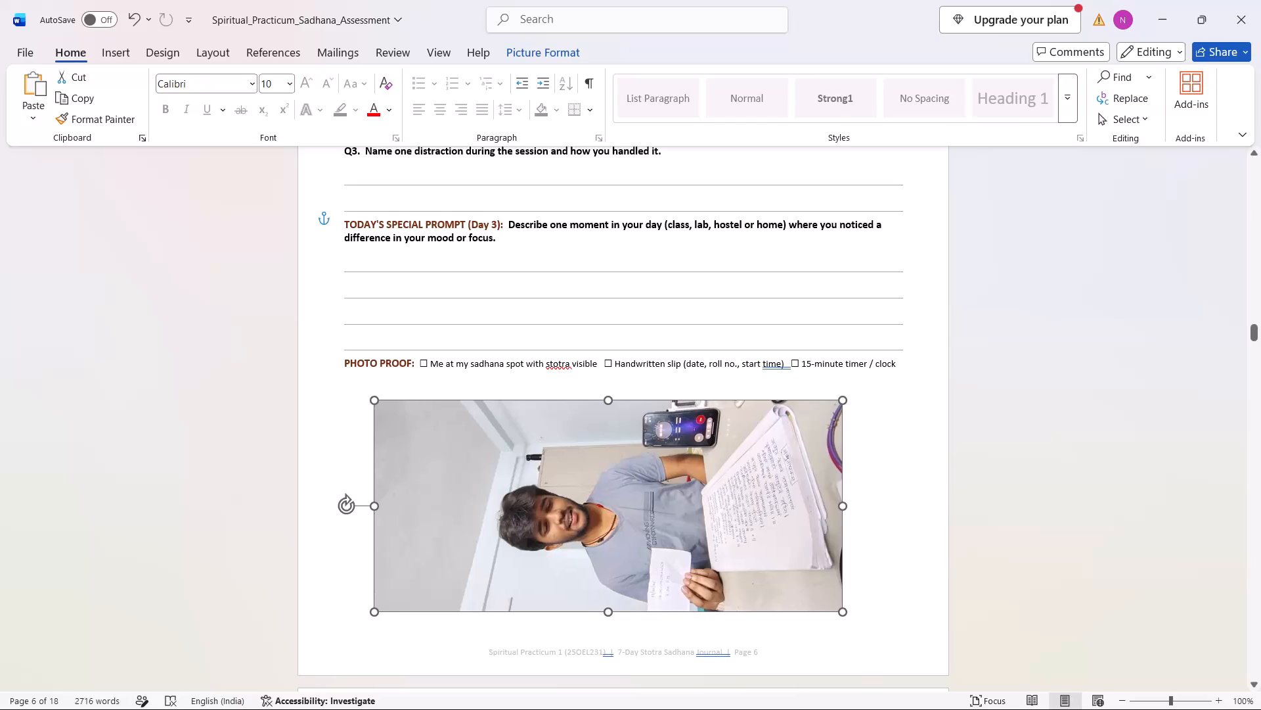
pyautogui.moveTo(552, 500); pyautogui.dragTo(546, 498)
pyautogui.click(850, 503)
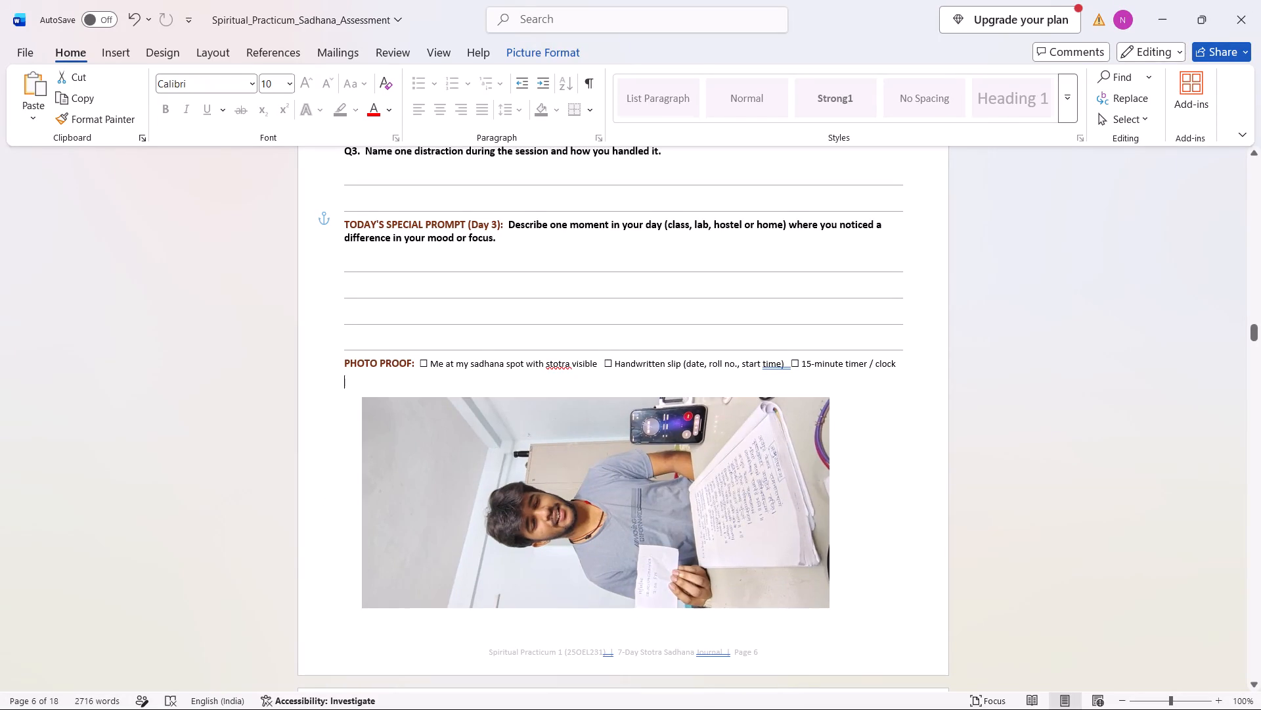
# Review the photo placement on the neighbouring day pages through Day 5, and find the empty PHOTO PROOF space on the Day 6 page.
pyautogui.scroll(-5, 850, 503)
pyautogui.scroll(1, 850, 503)
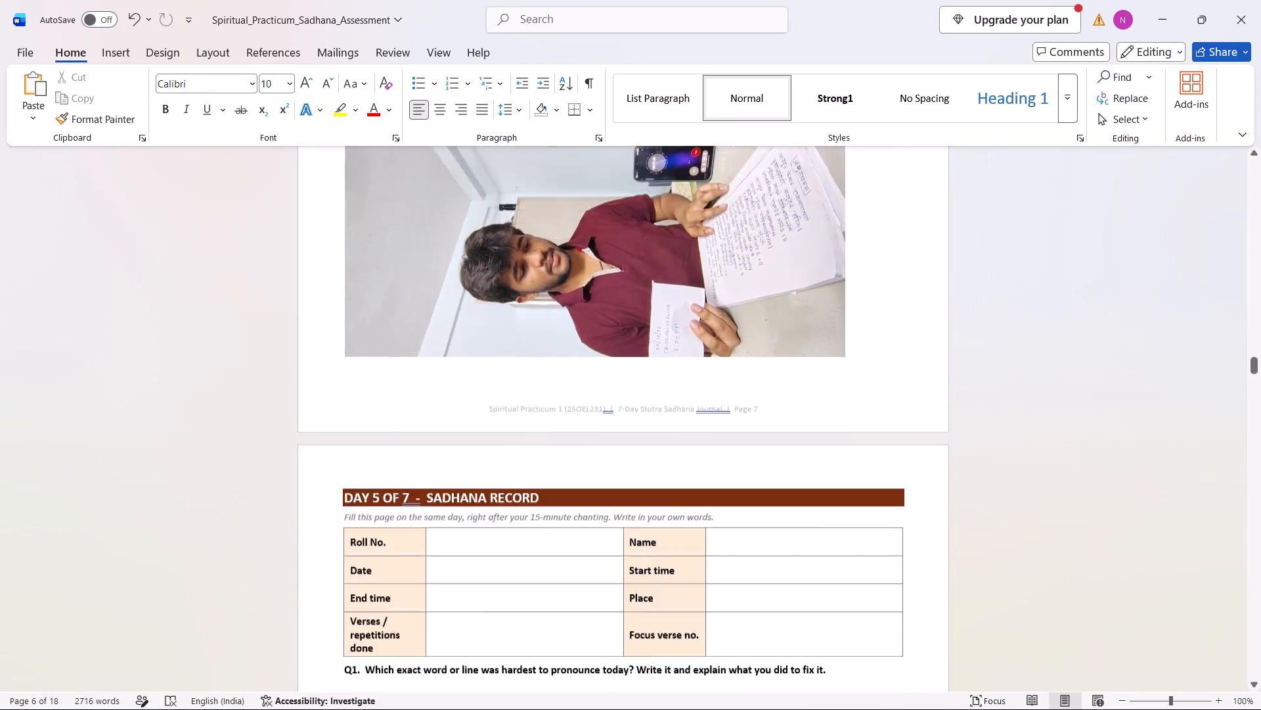
pyautogui.scroll(1, 850, 503)
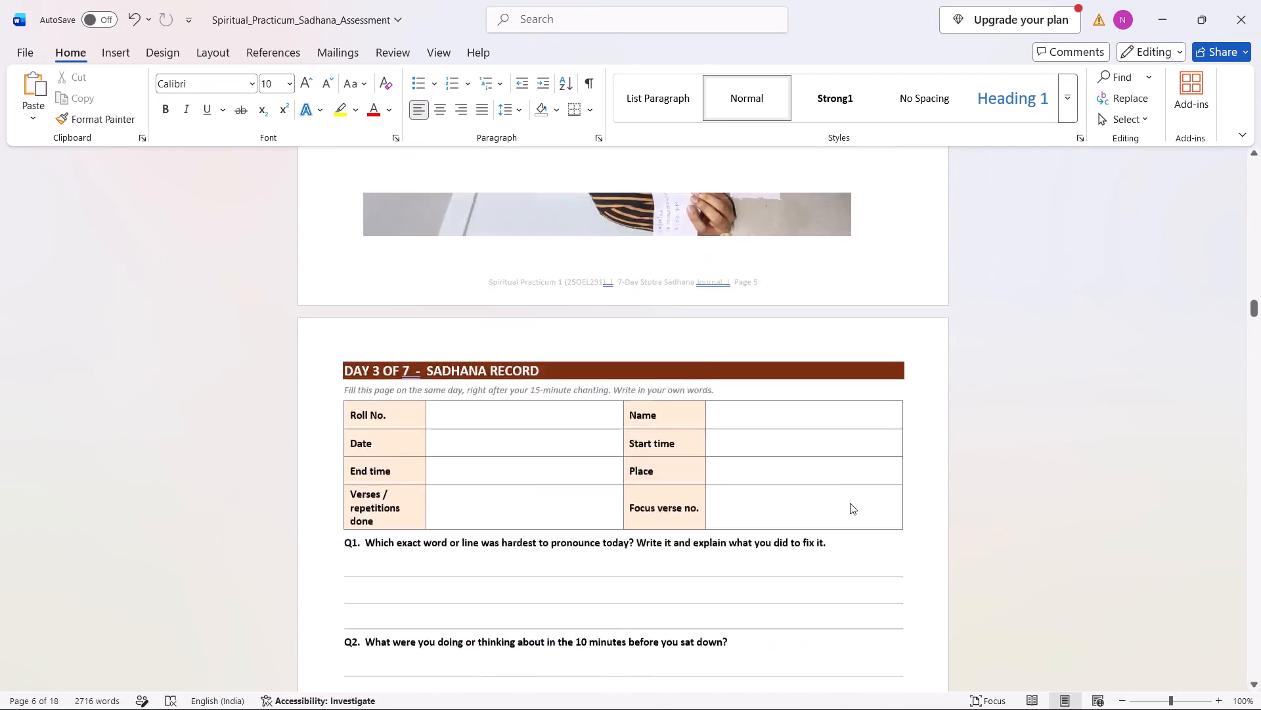
pyautogui.scroll(-5, 850, 503)
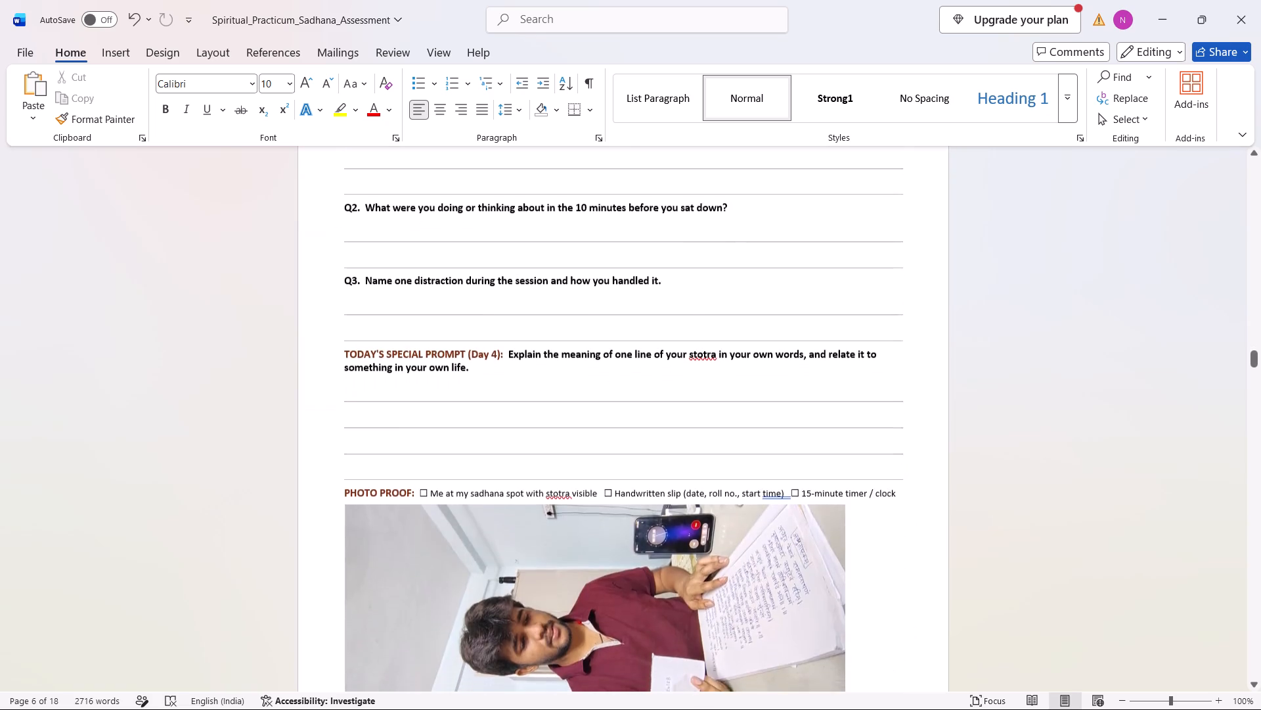
pyautogui.scroll(-7, 850, 503)
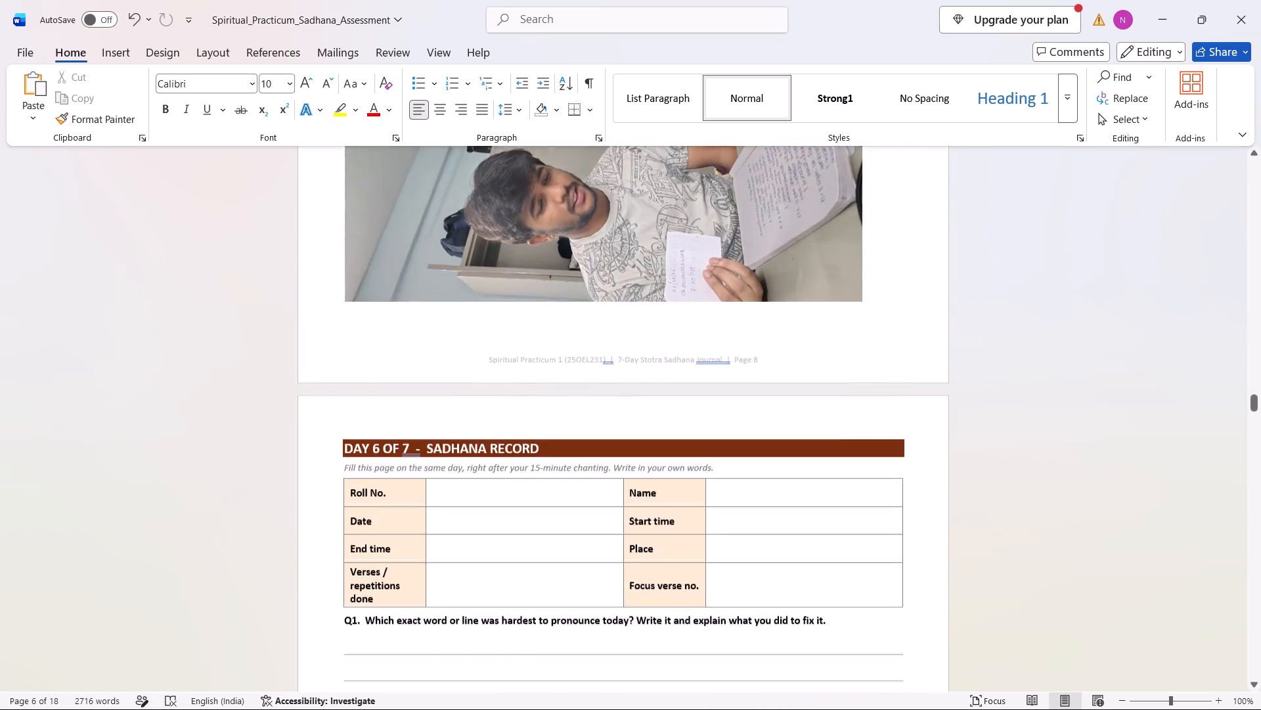
pyautogui.scroll(-2, 850, 503)
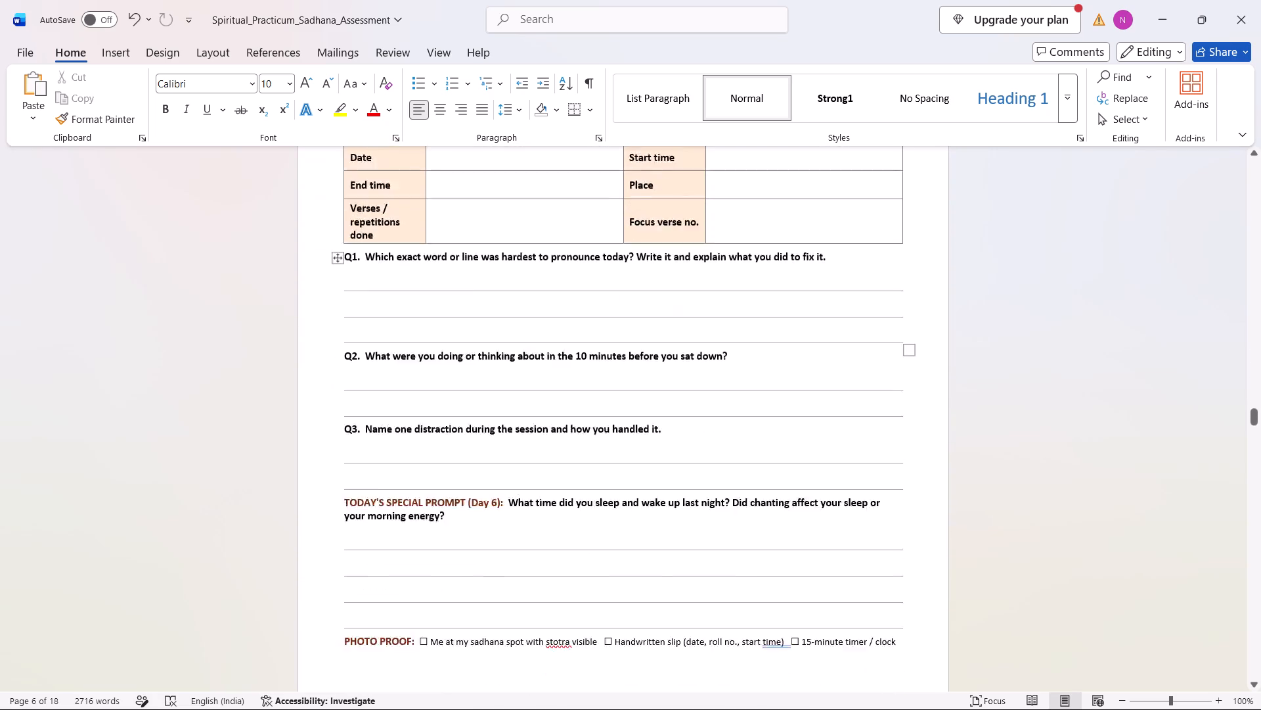
pyautogui.scroll(-1, 850, 503)
pyautogui.scroll(2, 850, 503)
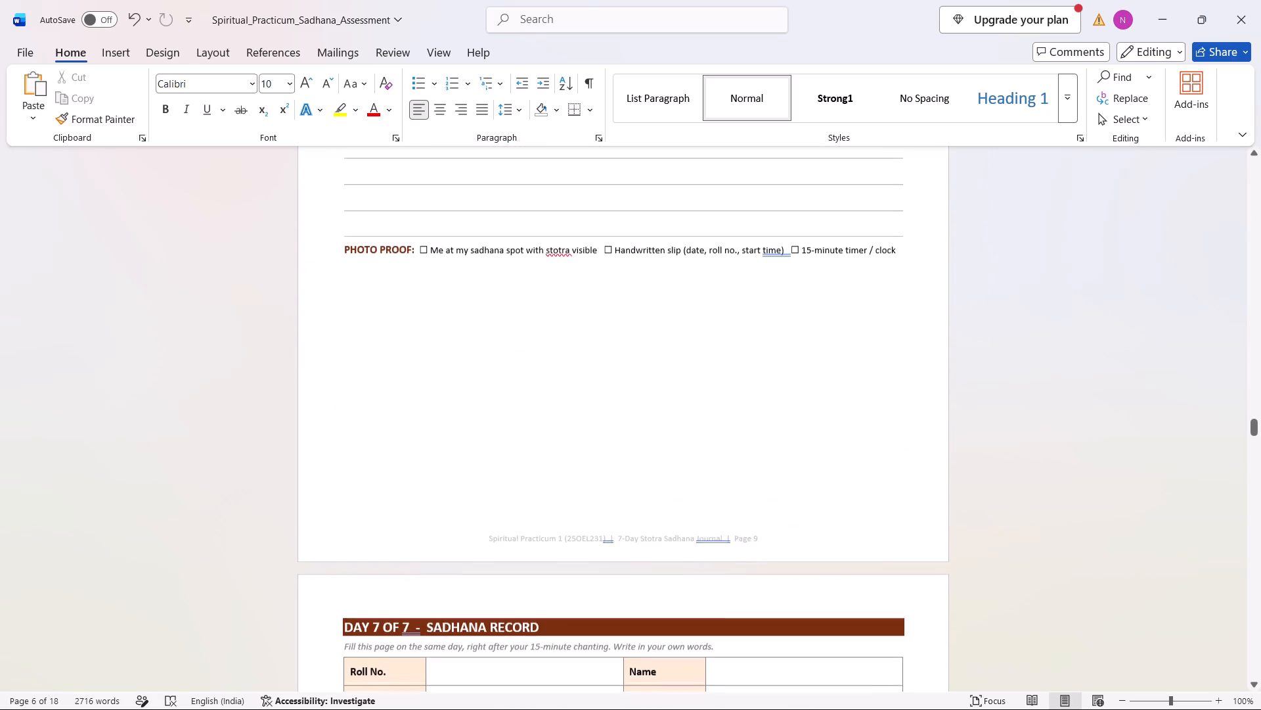
# Switch to File Explorer and copy image file 22 from the CN project folder.
pyautogui.hotkey('alt', 'Tab')
pyautogui.click(455, 257)
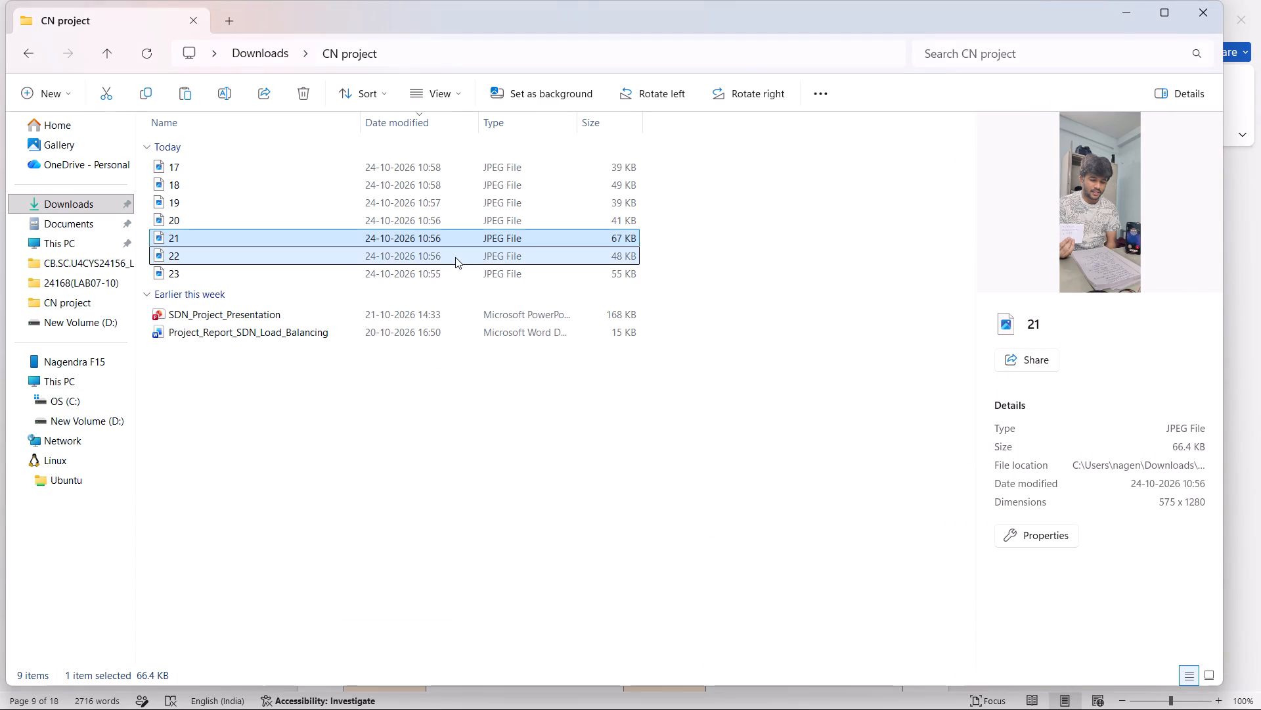
pyautogui.rightClick(455, 257)
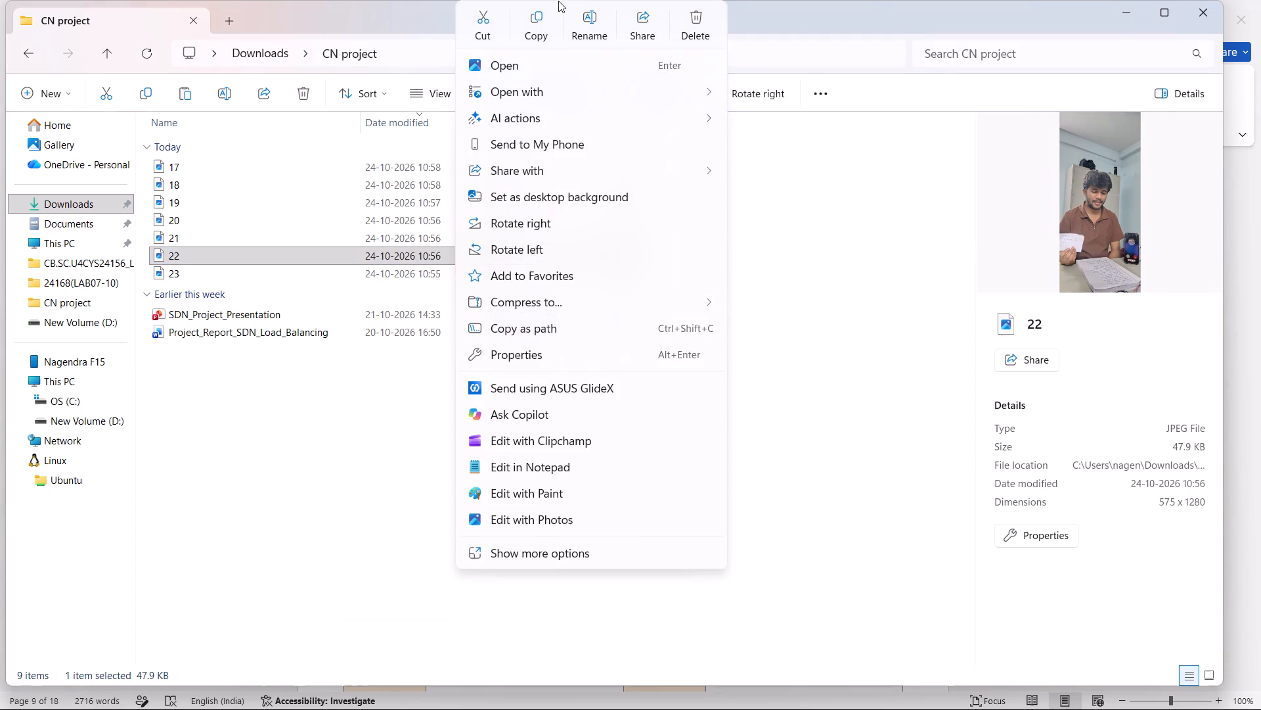
pyautogui.click(536, 30)
# Back in Word, paste the copied photo on a new line below the Day 6 PHOTO PROOF line.
pyautogui.hotkey('alt', 'Tab')
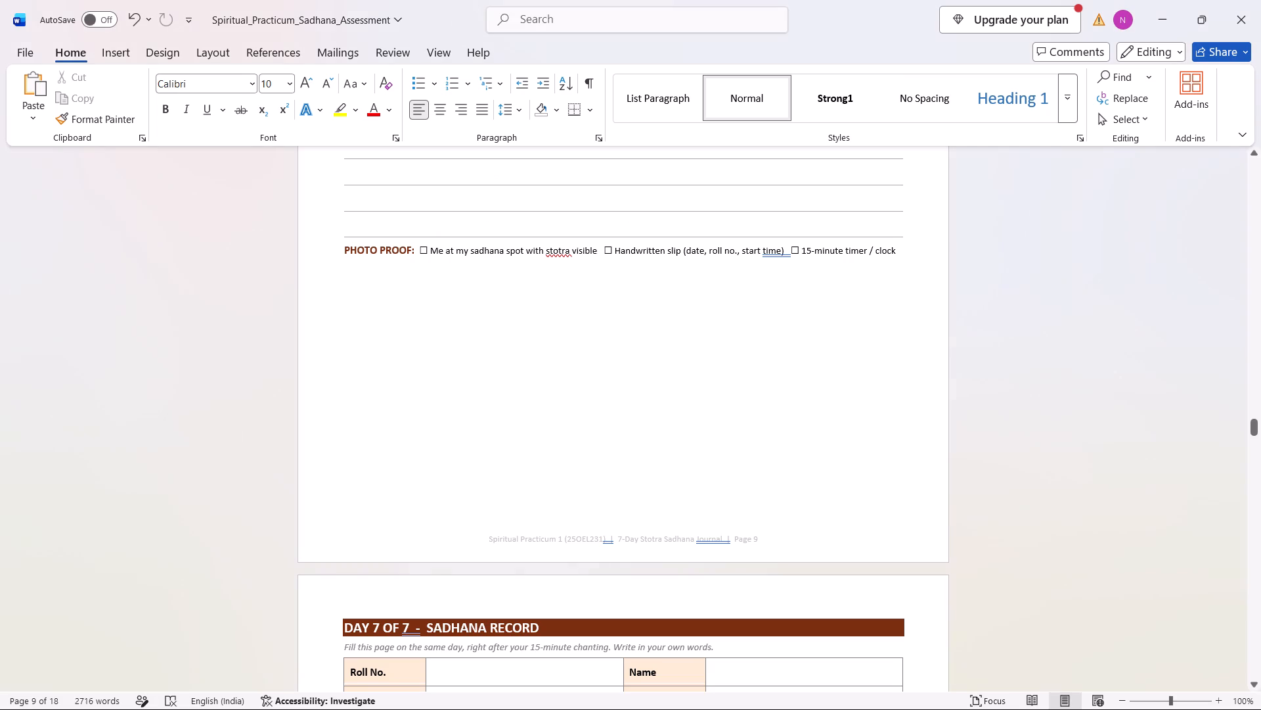
pyautogui.click(898, 247)
pyautogui.press('Return')
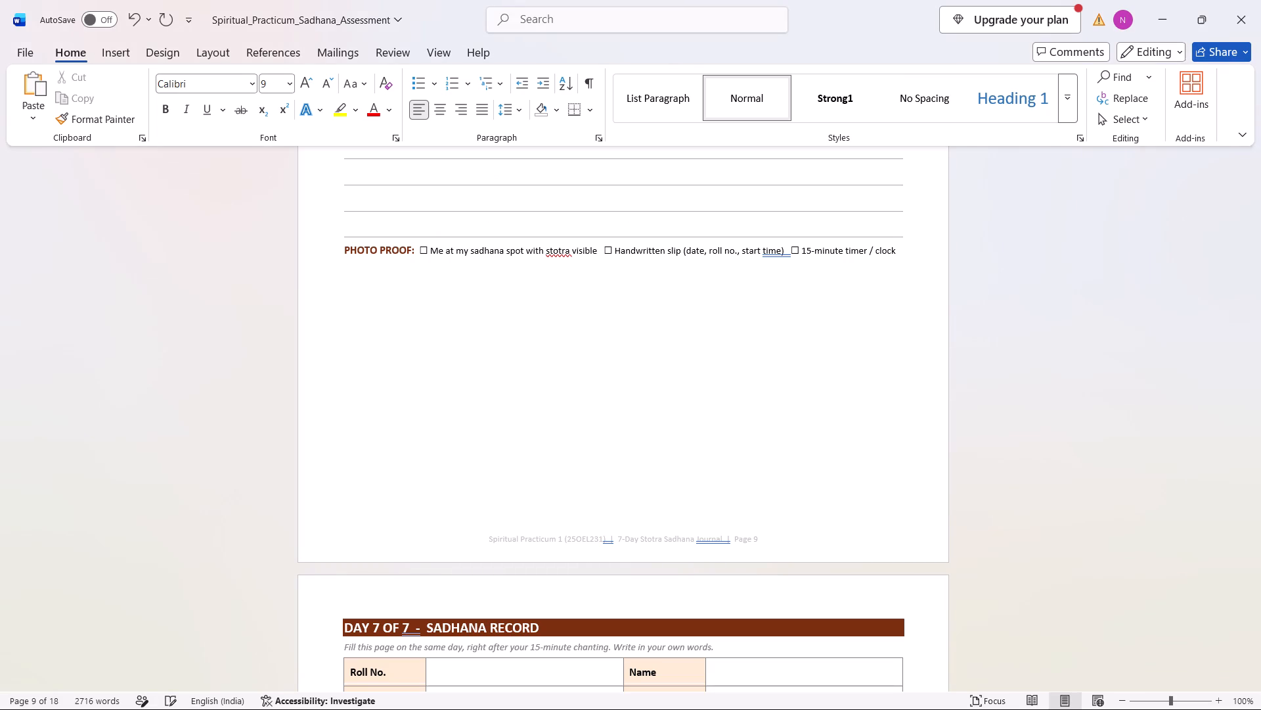
pyautogui.hotkey('ctrl', 'v')
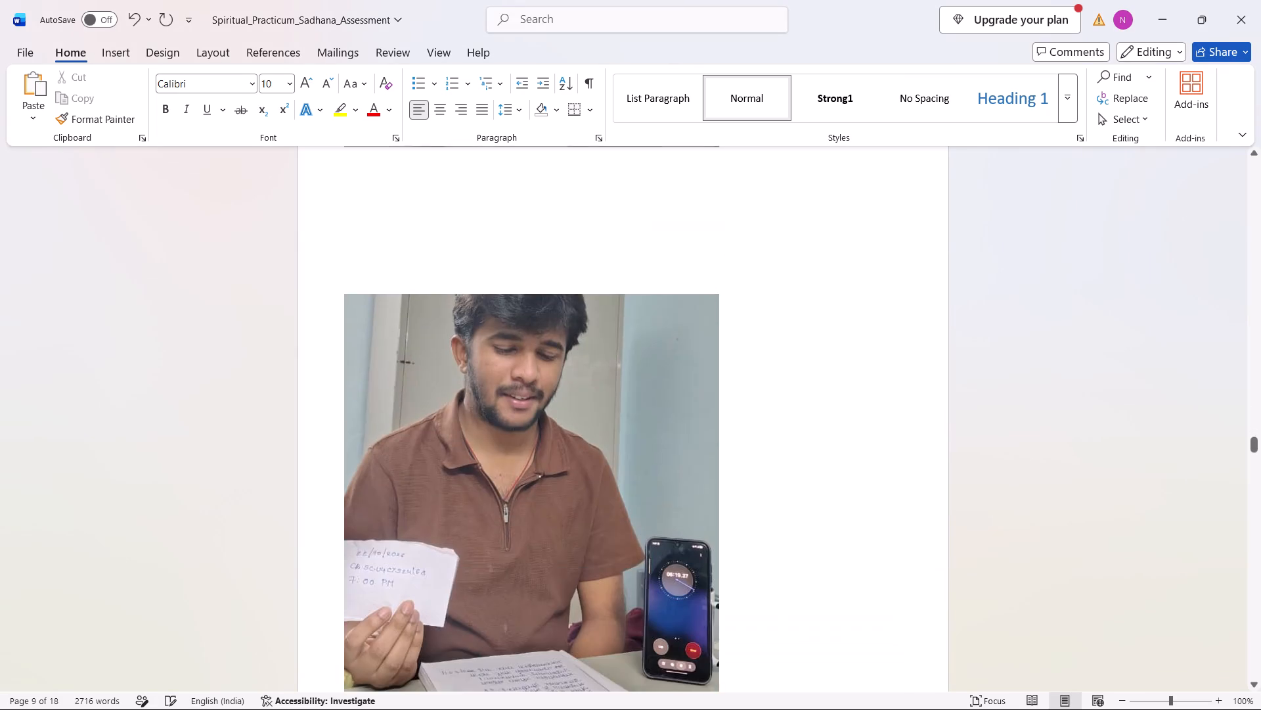
# Shrink the pasted Day 6 photo proportionally to about 35% of the text width.
pyautogui.click(654, 461)
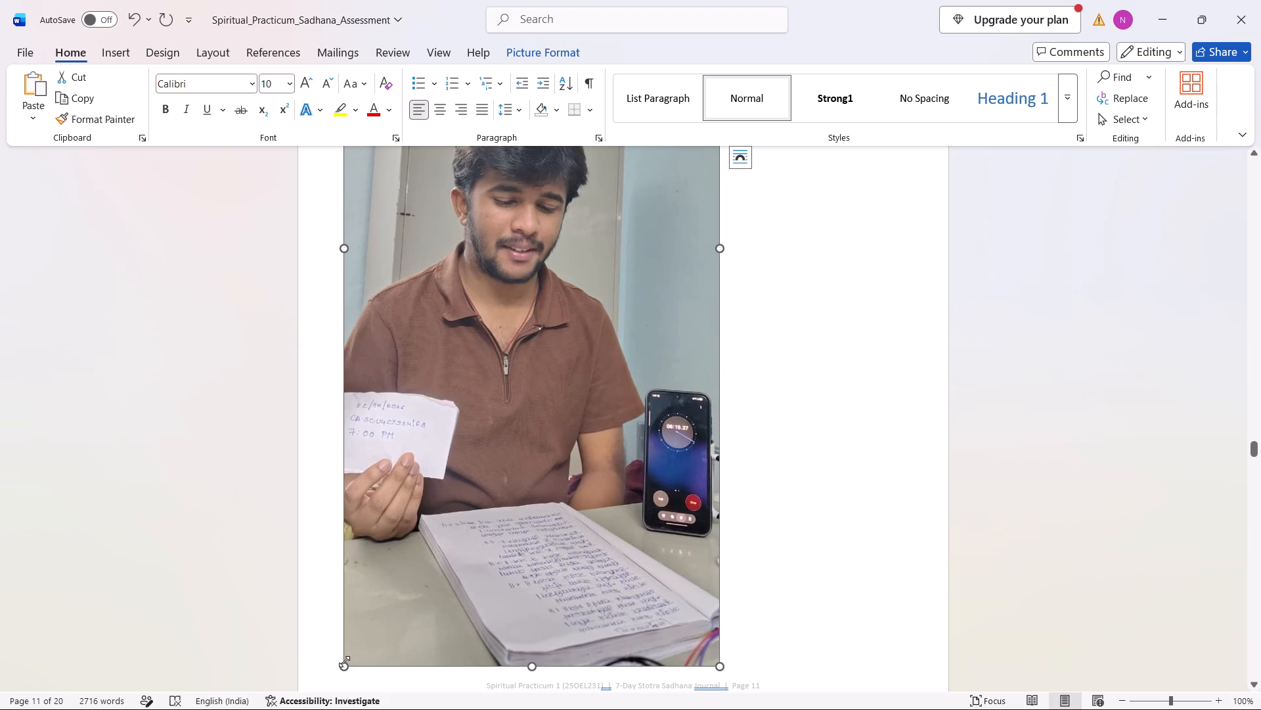
pyautogui.moveTo(344, 661); pyautogui.dragTo(420, 374)
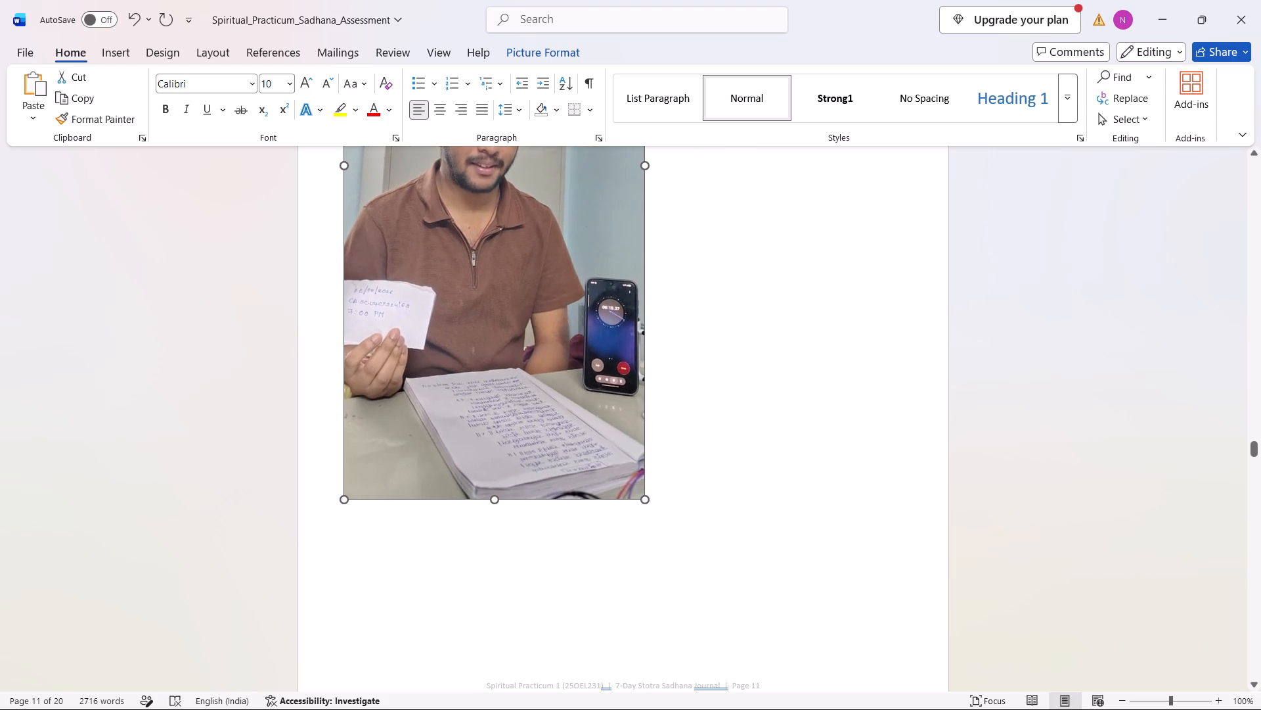
pyautogui.moveTo(420, 374); pyautogui.dragTo(425, 348)
pyautogui.scroll(-1, 382, 532)
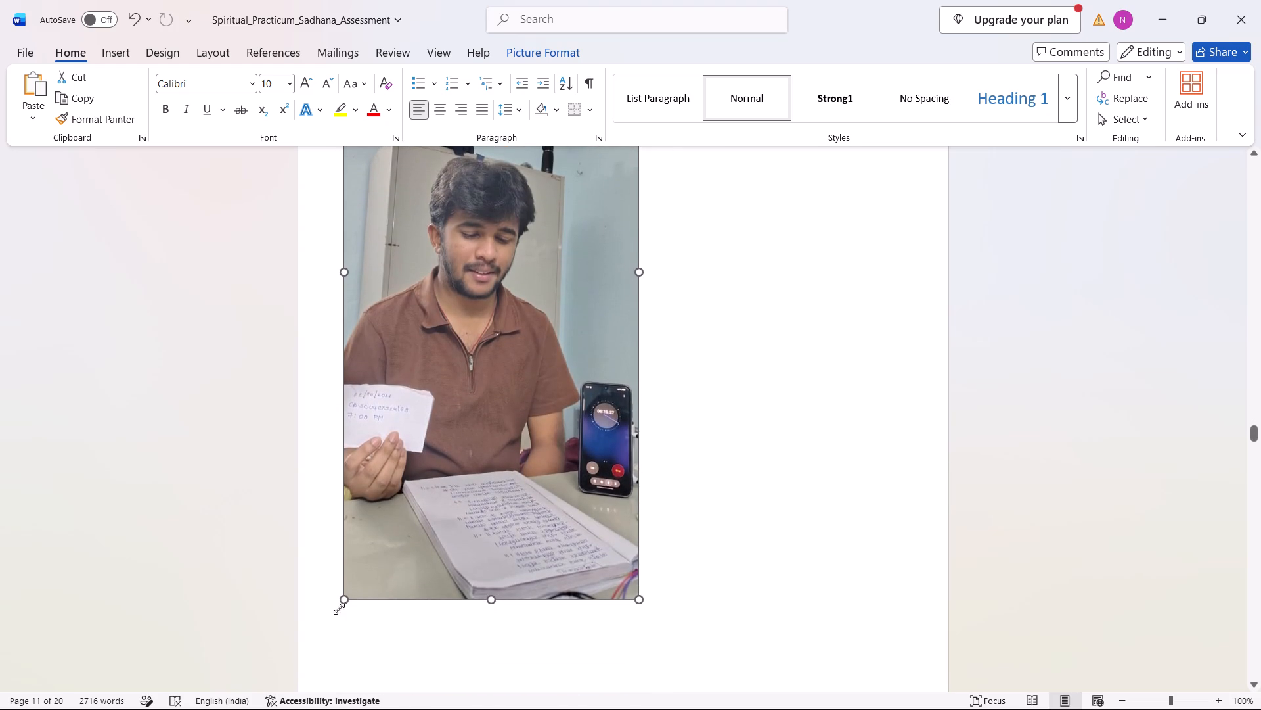
pyautogui.moveTo(347, 600); pyautogui.dragTo(356, 580)
pyautogui.moveTo(356, 580); pyautogui.dragTo(454, 386)
# Rotate the Day 6 photo 90° counterclockwise so it lies sideways below the PHOTO PROOF line.
pyautogui.scroll(2, 454, 386)
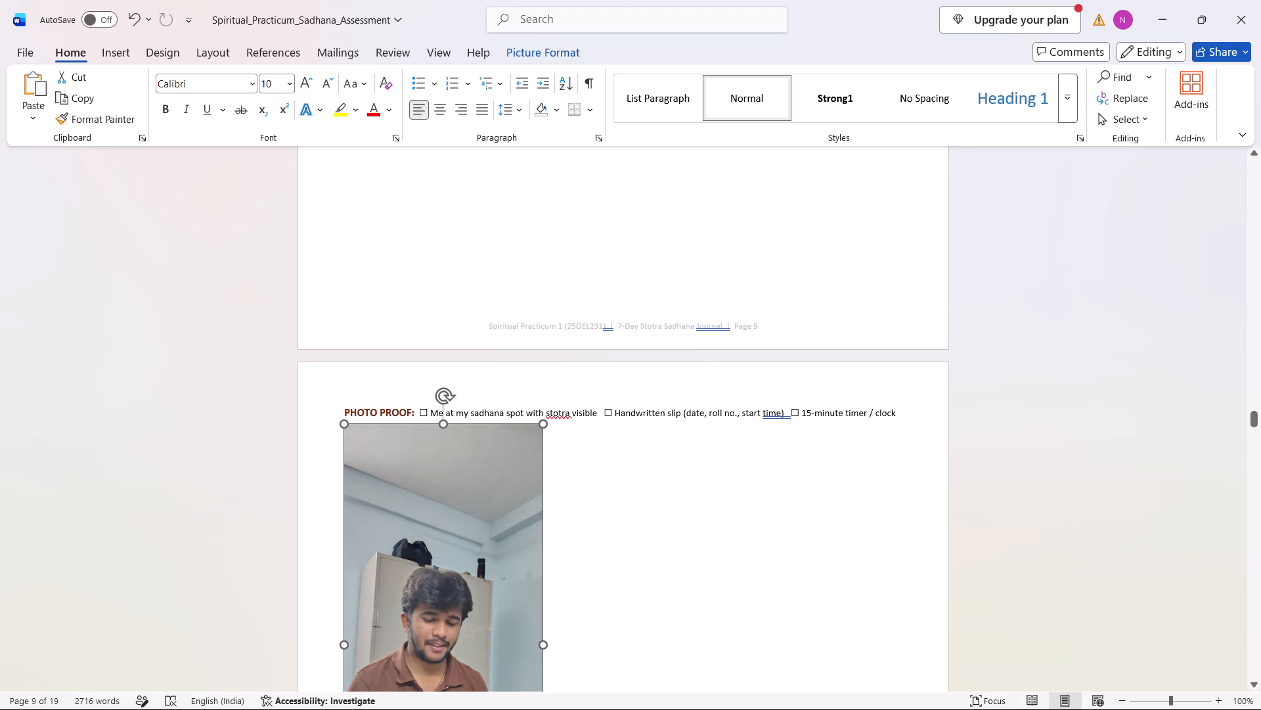
pyautogui.click(443, 399)
pyautogui.moveTo(445, 396); pyautogui.dragTo(355, 594)
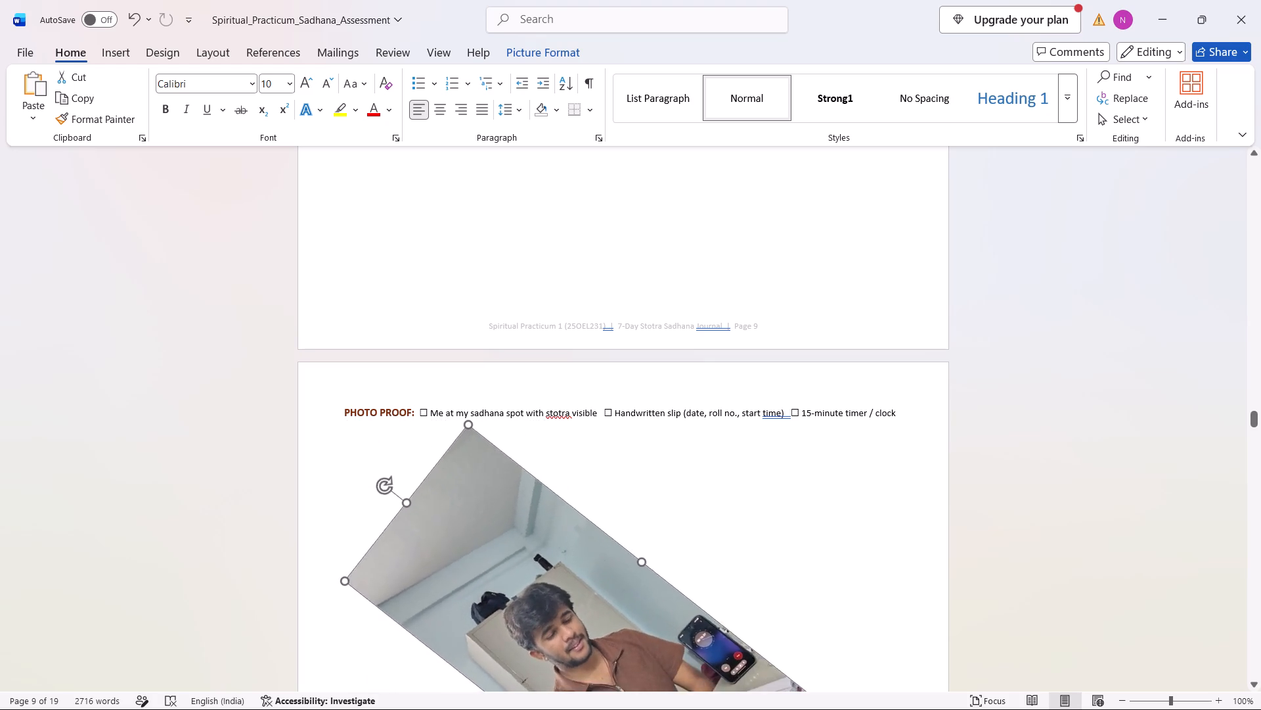
pyautogui.moveTo(355, 594); pyautogui.dragTo(365, 630)
# Set the Day 6 photo's text wrapping to Square and shift it slightly down and inward below the PHOTO PROOF line.
pyautogui.scroll(1, 516, 592)
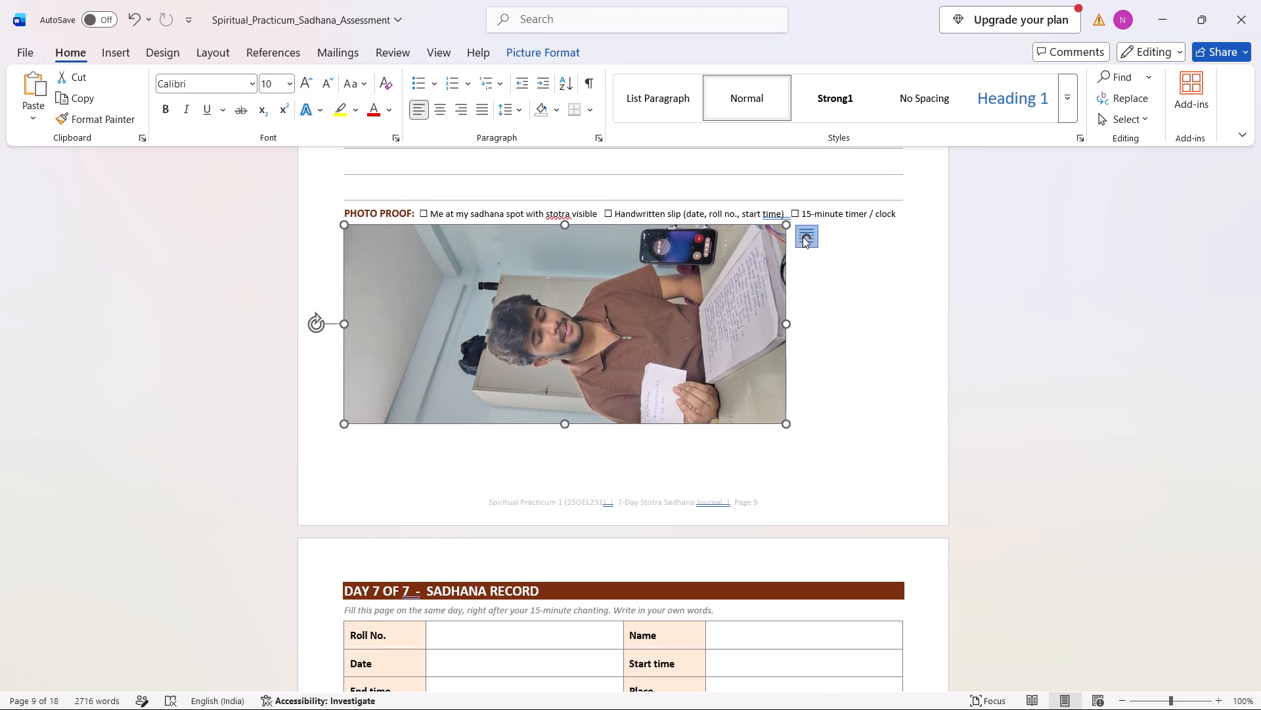
pyautogui.click(803, 237)
pyautogui.click(849, 350)
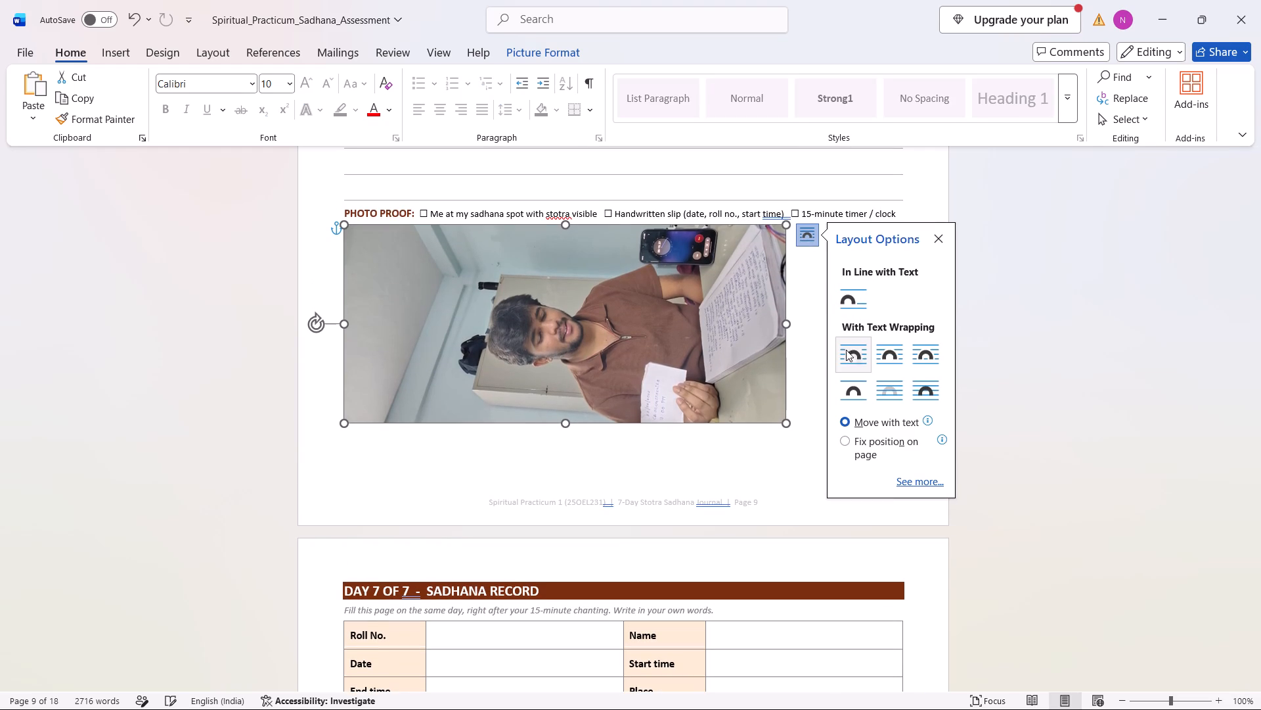
pyautogui.click(720, 338)
pyautogui.click(720, 338)
pyautogui.moveTo(720, 338); pyautogui.dragTo(741, 353)
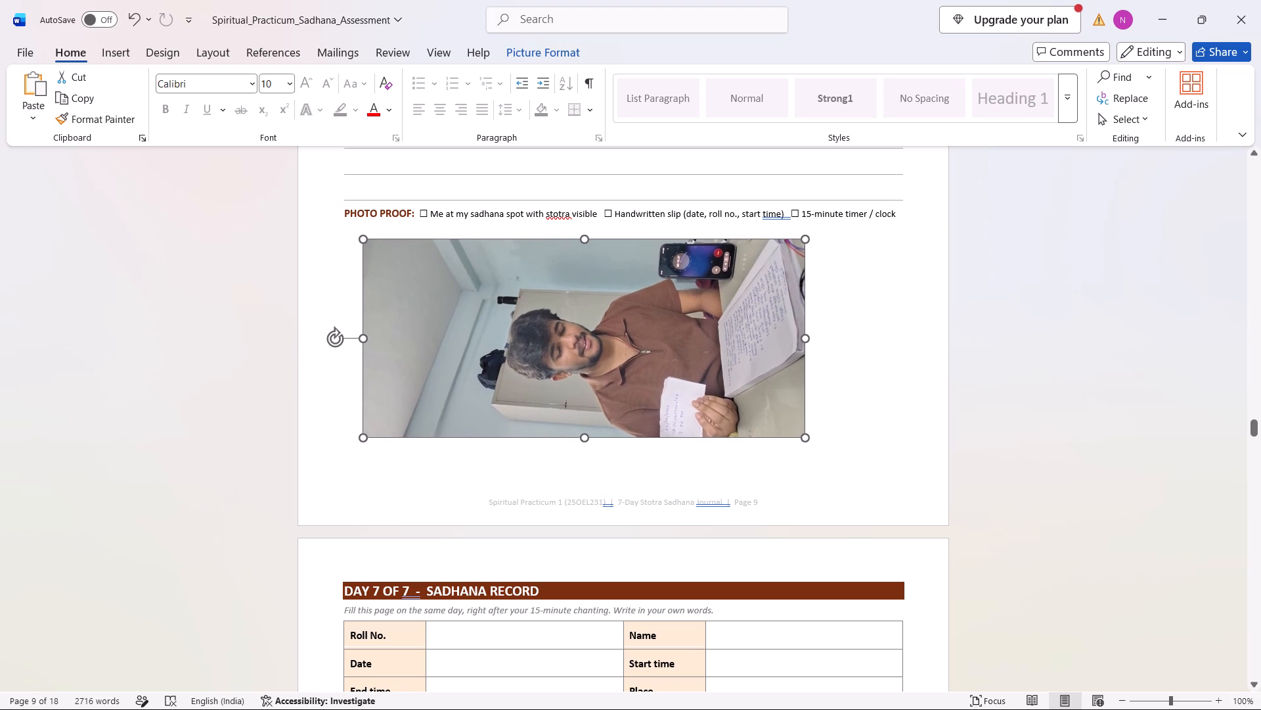
pyautogui.moveTo(741, 353); pyautogui.dragTo(761, 365)
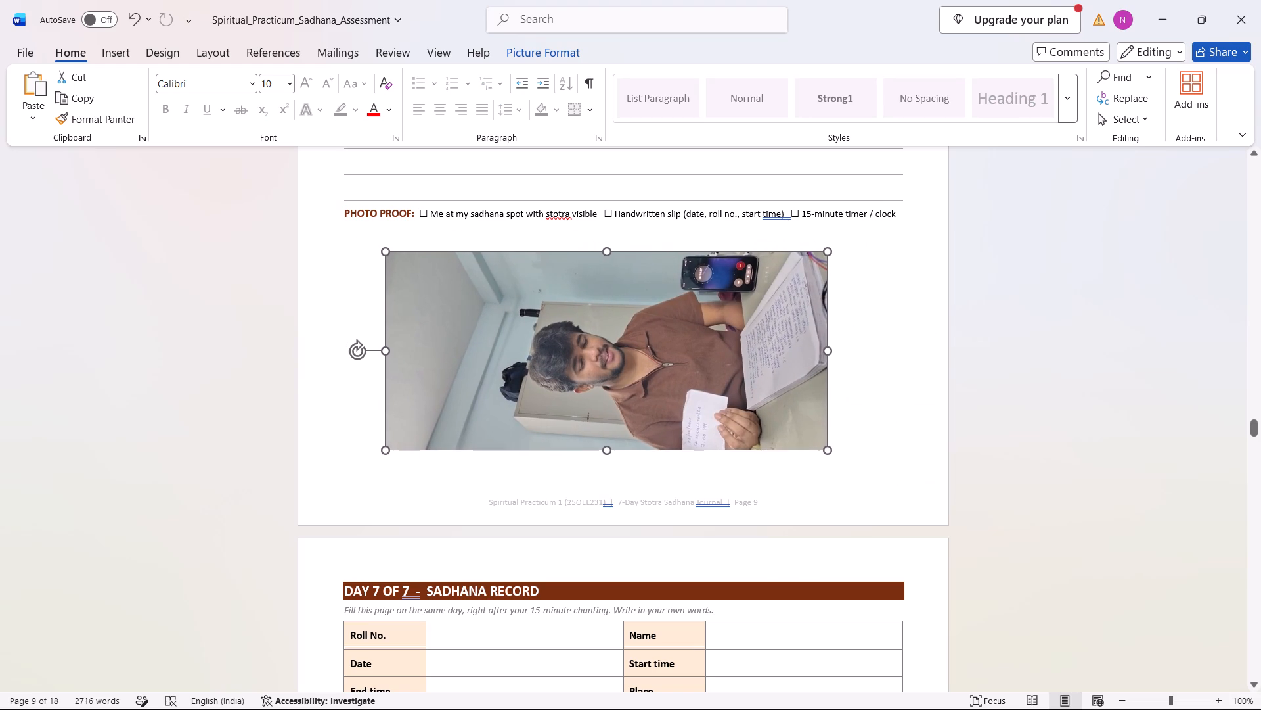
pyautogui.moveTo(761, 365); pyautogui.dragTo(737, 359)
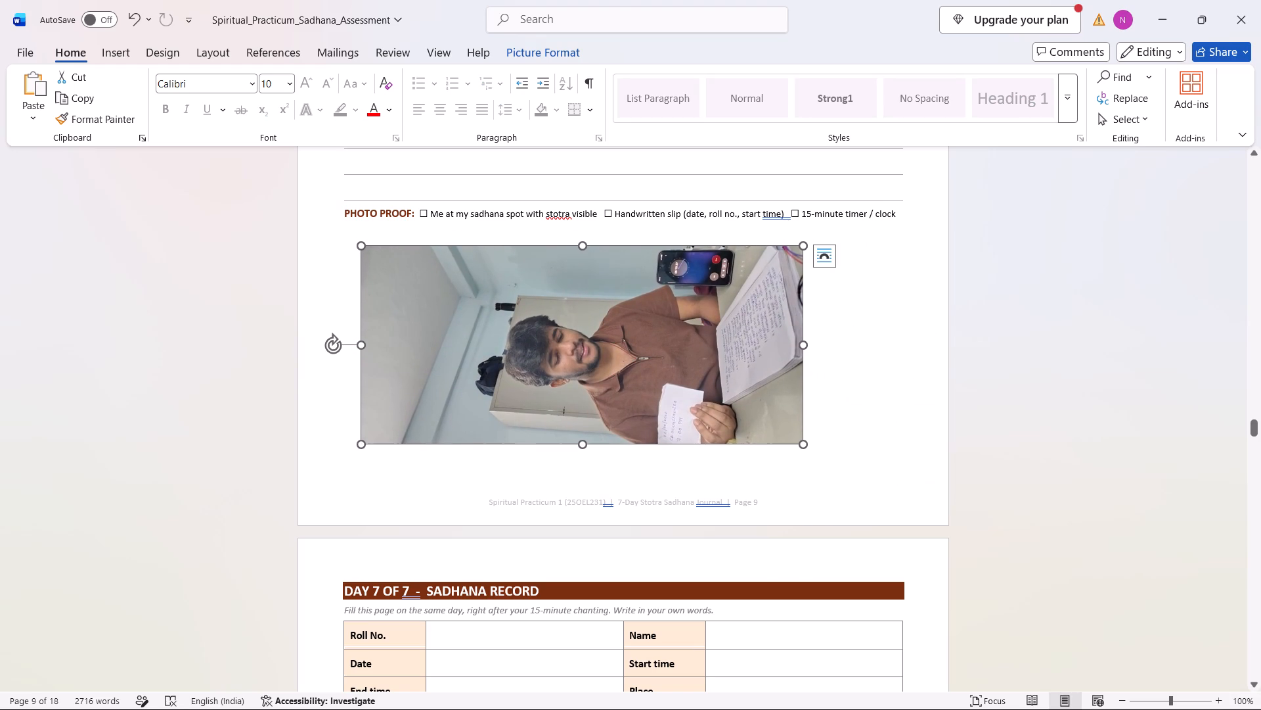
# Enlarge the Day 6 photo proportionally to about 86% of the text width.
pyautogui.moveTo(804, 446); pyautogui.dragTo(820, 450)
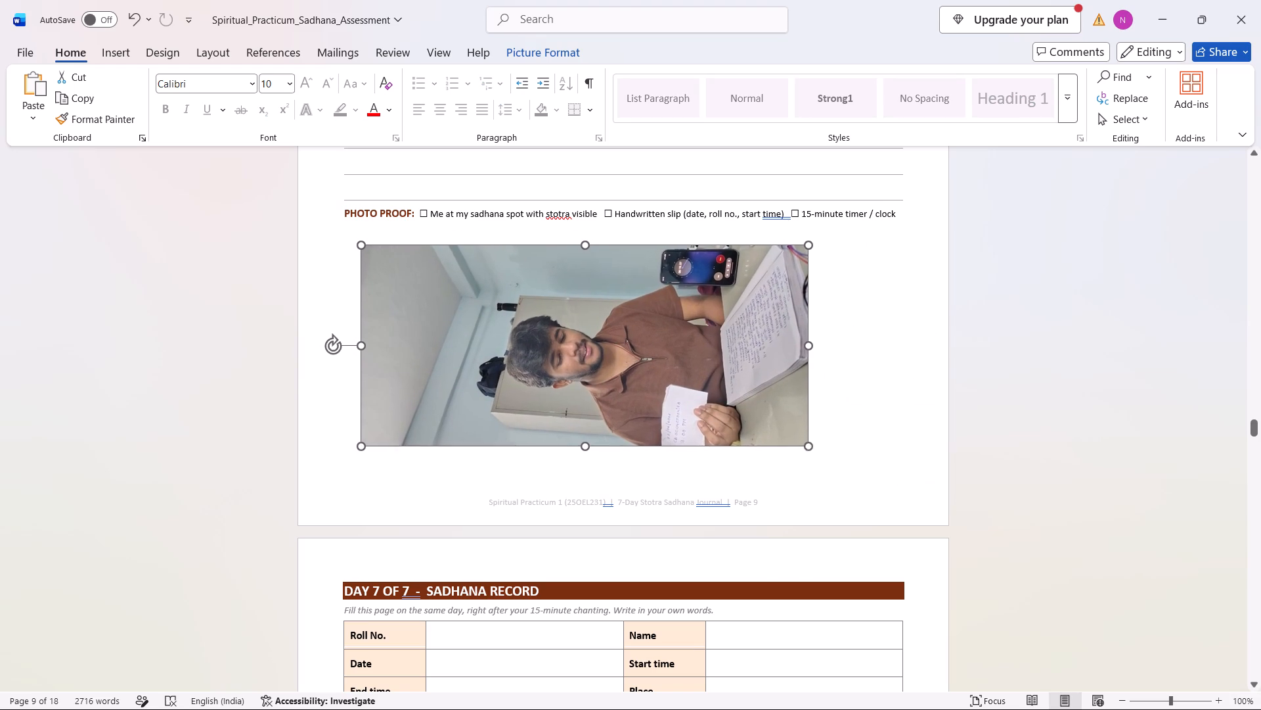
pyautogui.moveTo(820, 450); pyautogui.dragTo(840, 451)
pyautogui.click(867, 425)
# Review the photo placement on the Day 5 and Day 6 pages, and find the empty PHOTO PROOF space on the Day 7 page.
pyautogui.scroll(2, 867, 425)
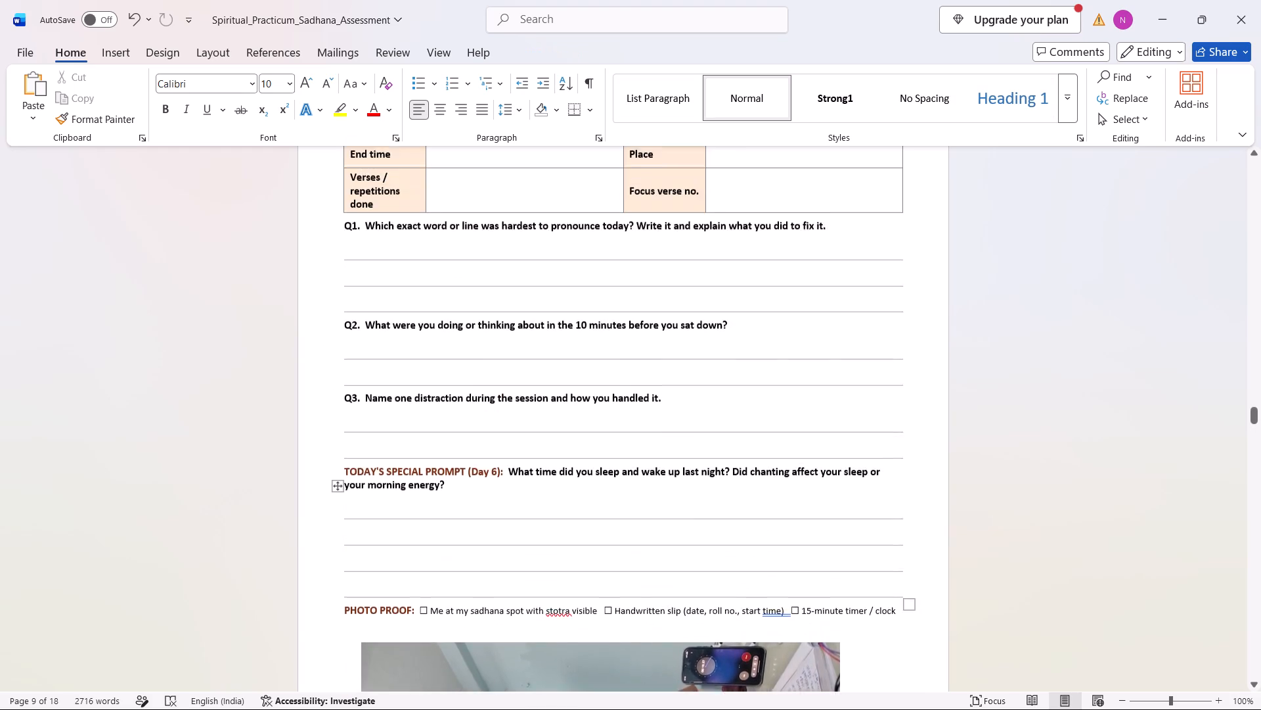
pyautogui.scroll(3, 867, 425)
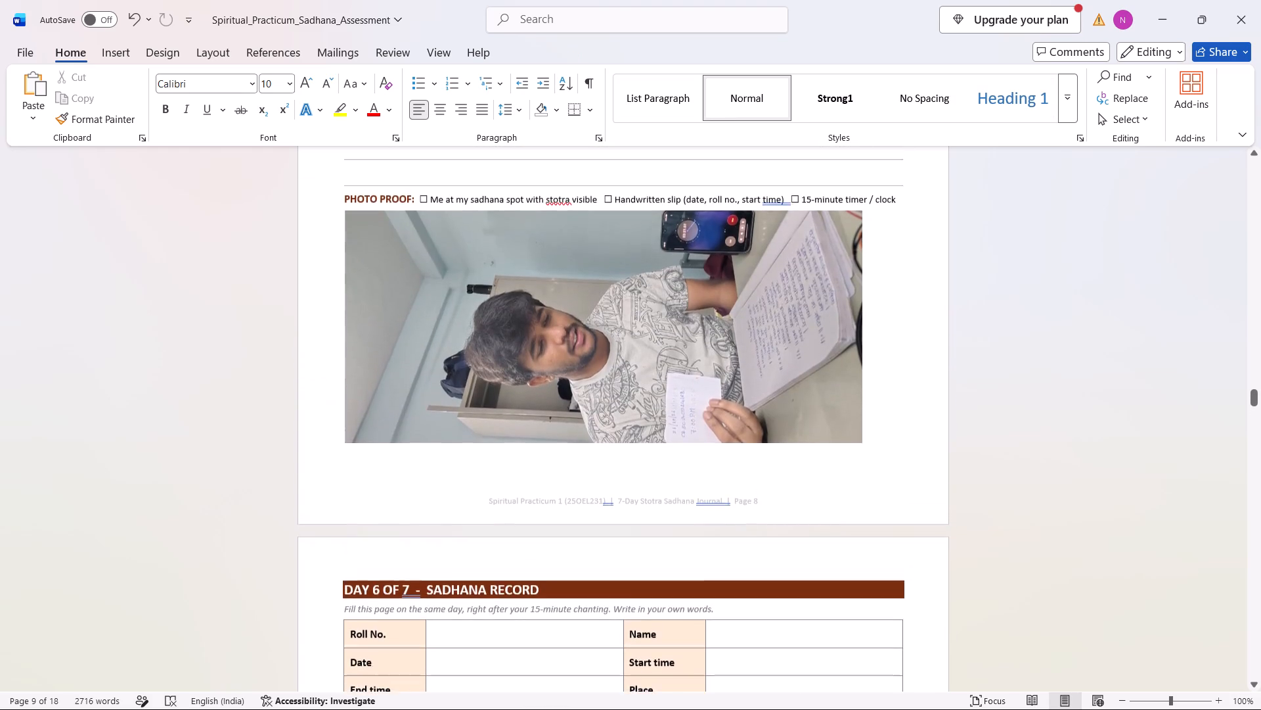
pyautogui.scroll(3, 867, 425)
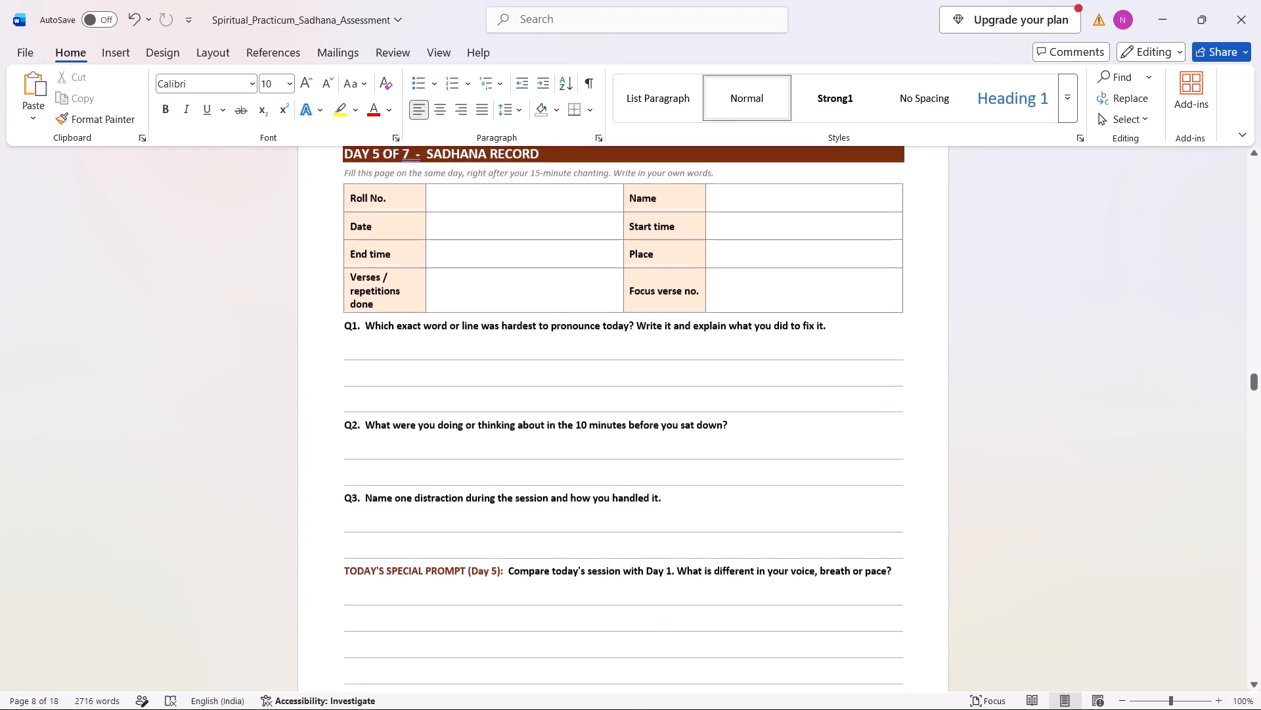
pyautogui.scroll(-7, 867, 425)
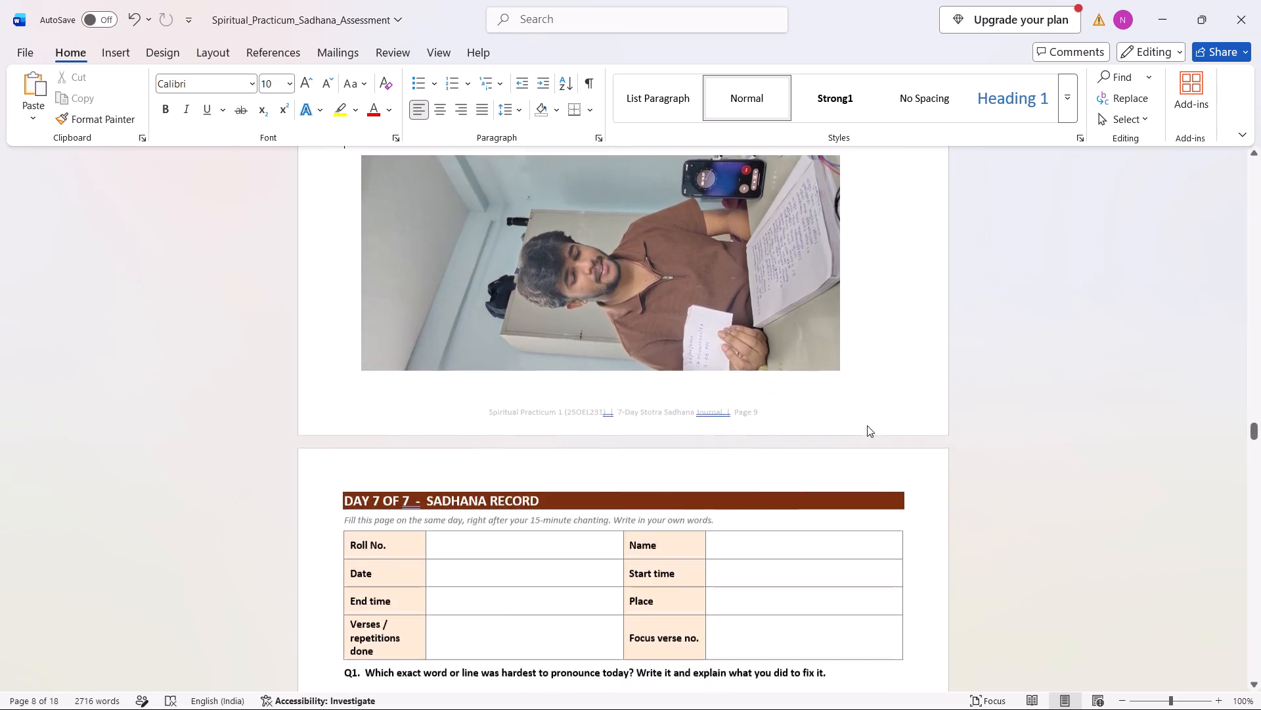
pyautogui.scroll(-1, 867, 425)
pyautogui.scroll(4, 867, 425)
pyautogui.scroll(-2, 867, 425)
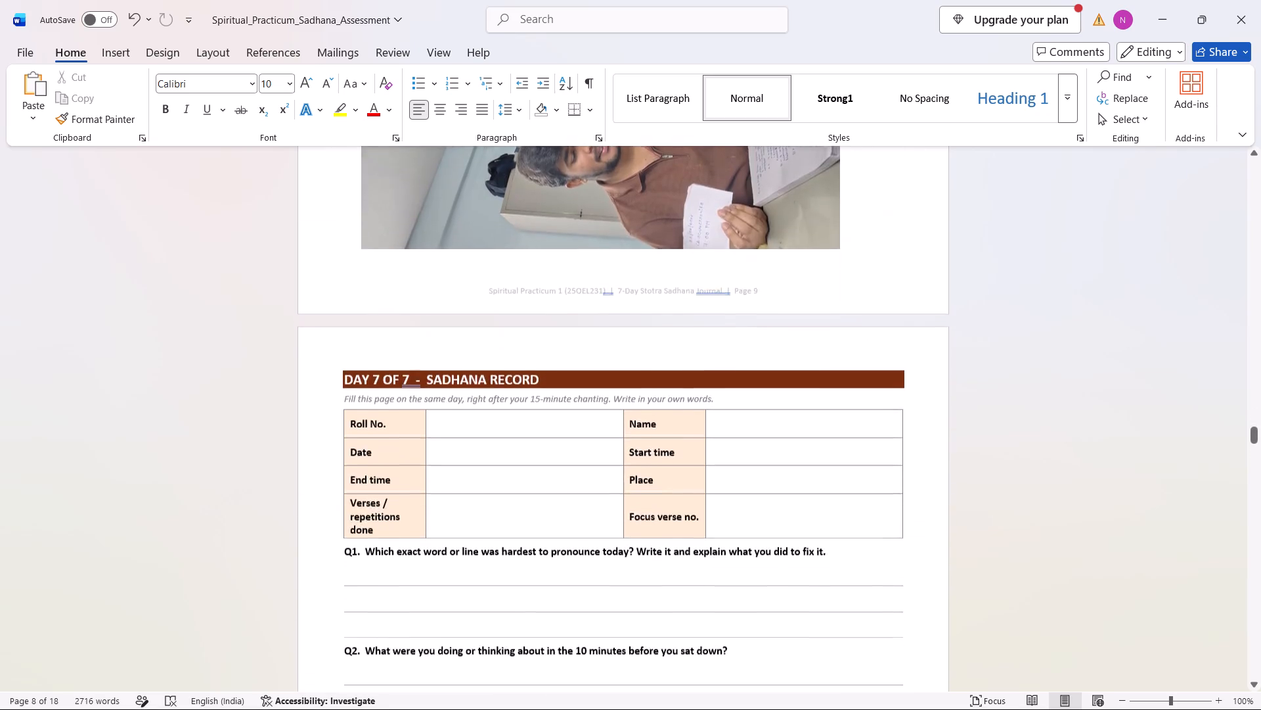
pyautogui.scroll(-2, 867, 425)
# Switch to File Explorer and copy image file 23 from the CN project folder.
pyautogui.hotkey('alt', 'Tab')
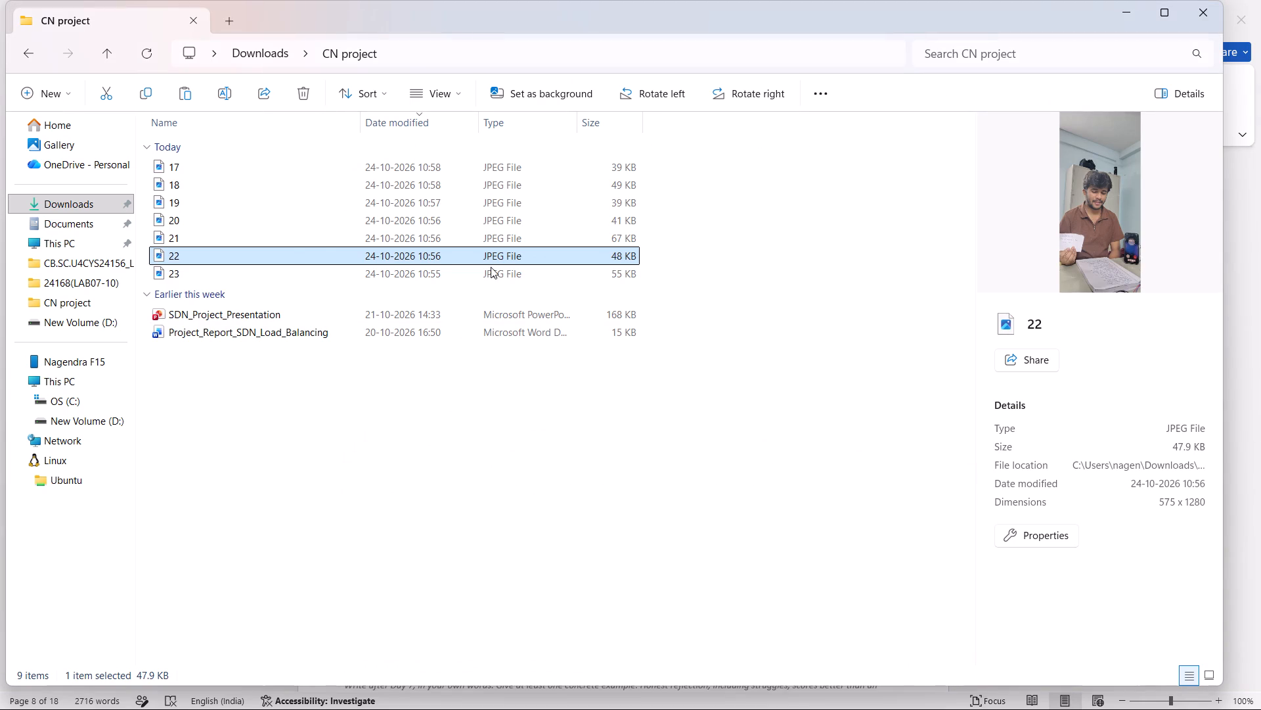
pyautogui.click(393, 277)
pyautogui.rightClick(393, 277)
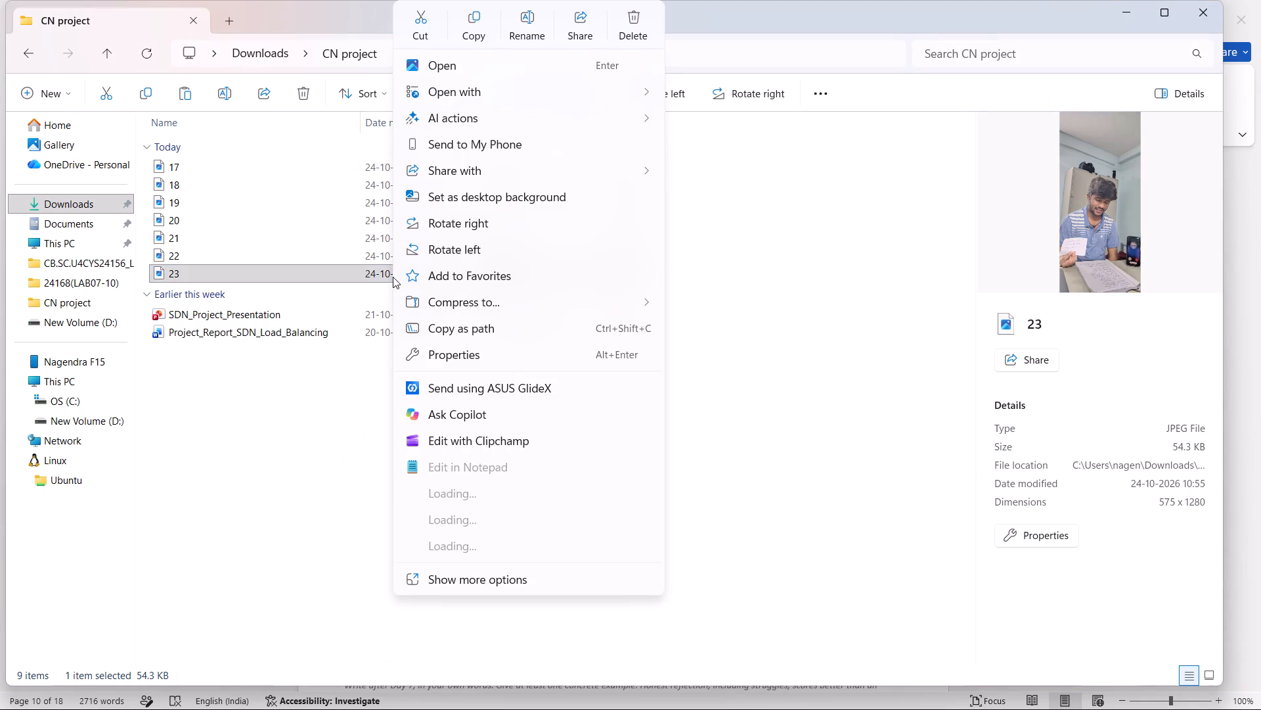
pyautogui.click(489, 16)
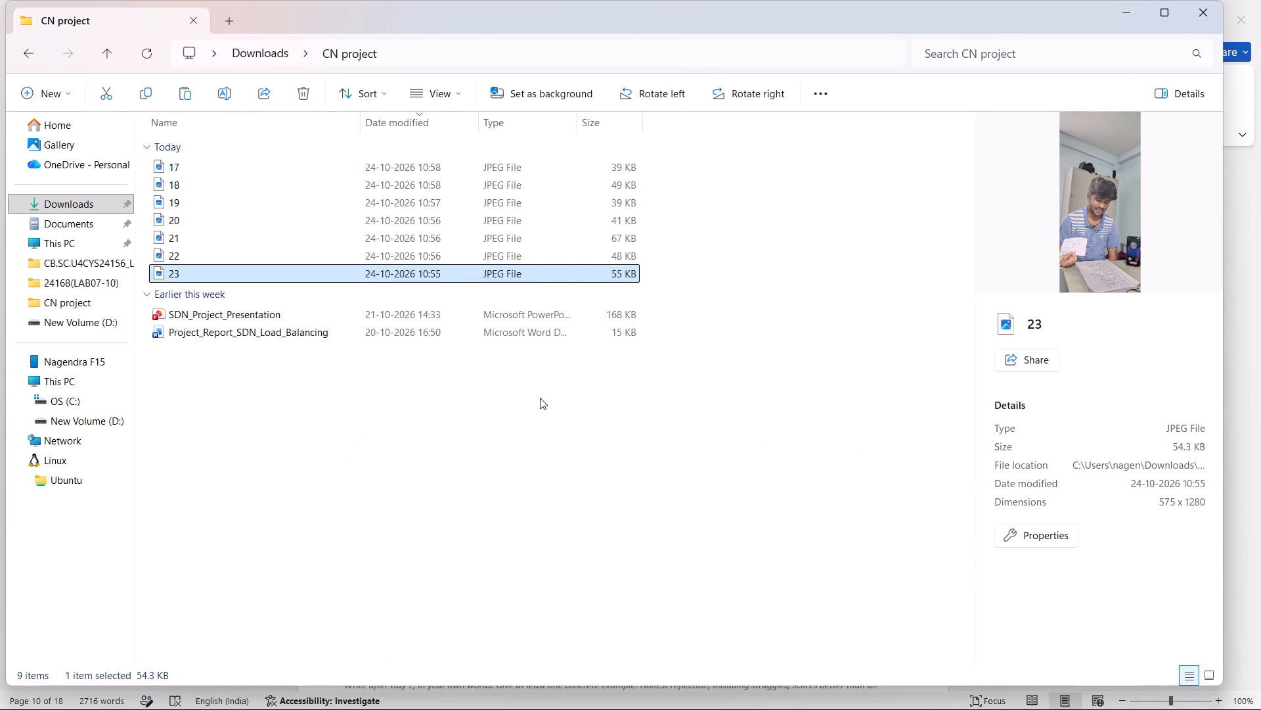
# Back in Word, paste the copied photo on a new line below the Day 7 PHOTO PROOF line.
pyautogui.hotkey('alt', 'Tab')
pyautogui.click(478, 359)
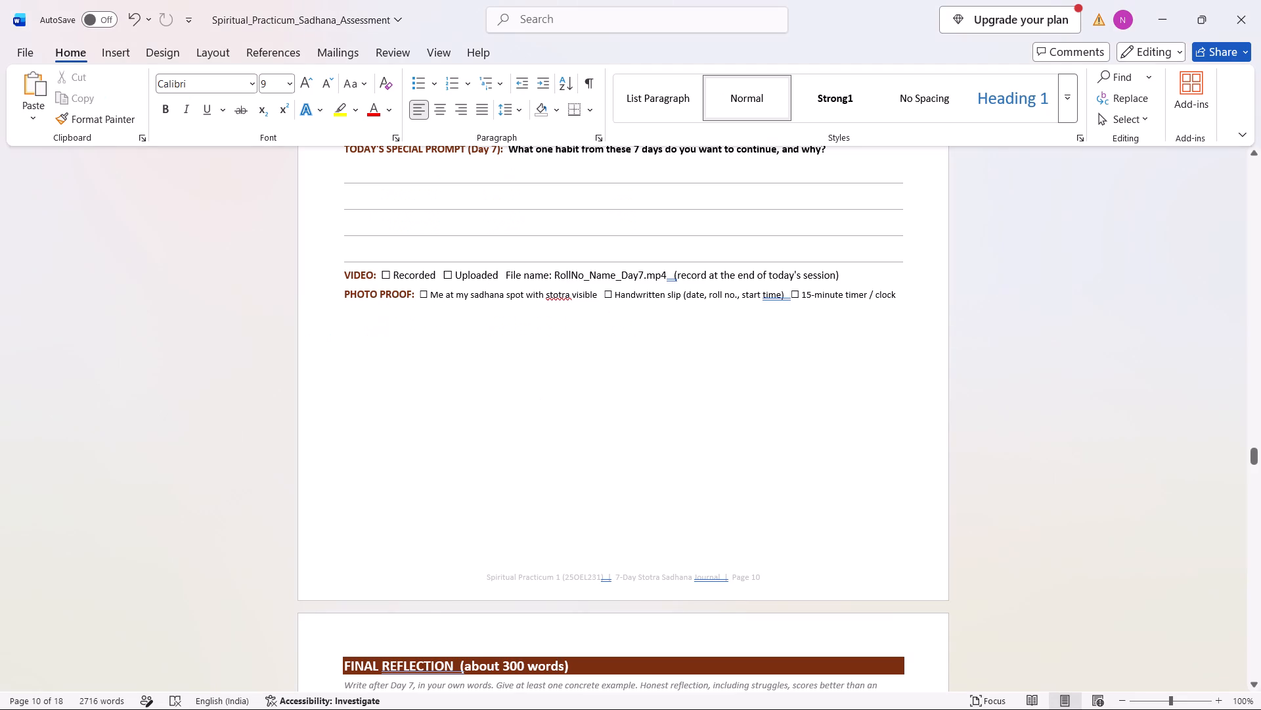
pyautogui.click(894, 296)
pyautogui.press('Return')
pyautogui.hotkey('ctrl', 'v')
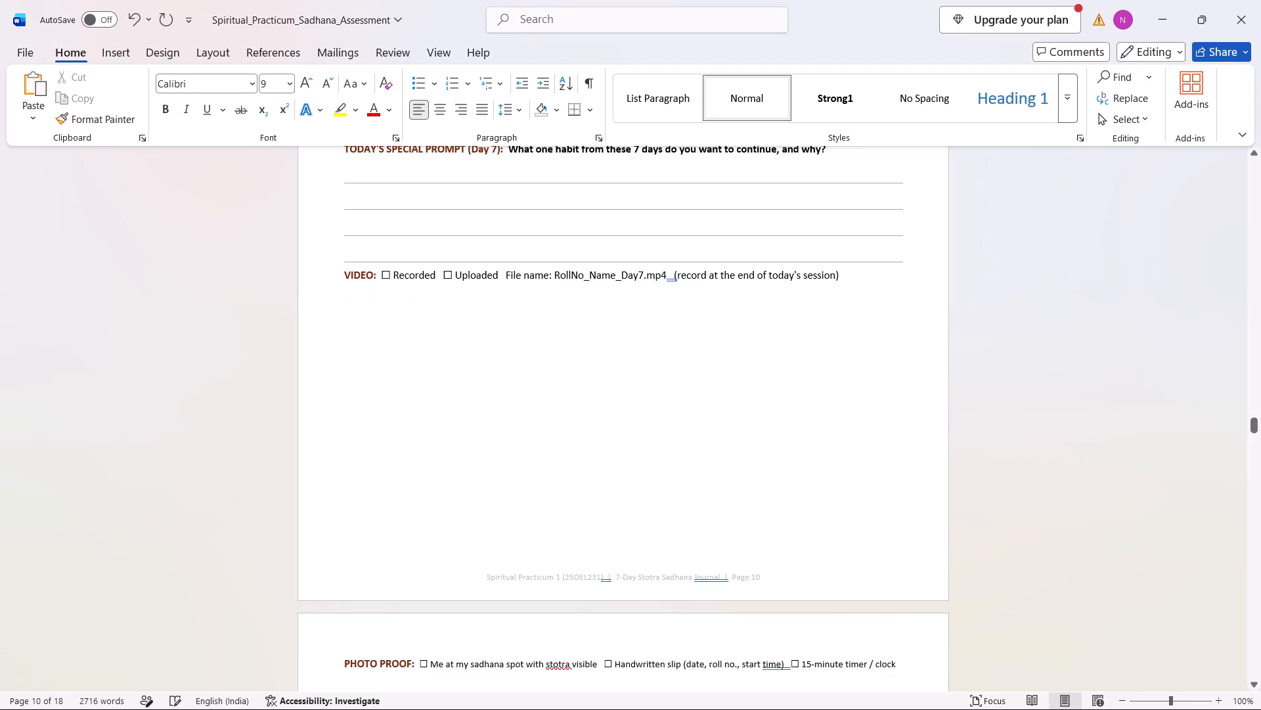
# Shrink the pasted Day 7 photo proportionally to about 30% of the text width.
pyautogui.scroll(1, 677, 331)
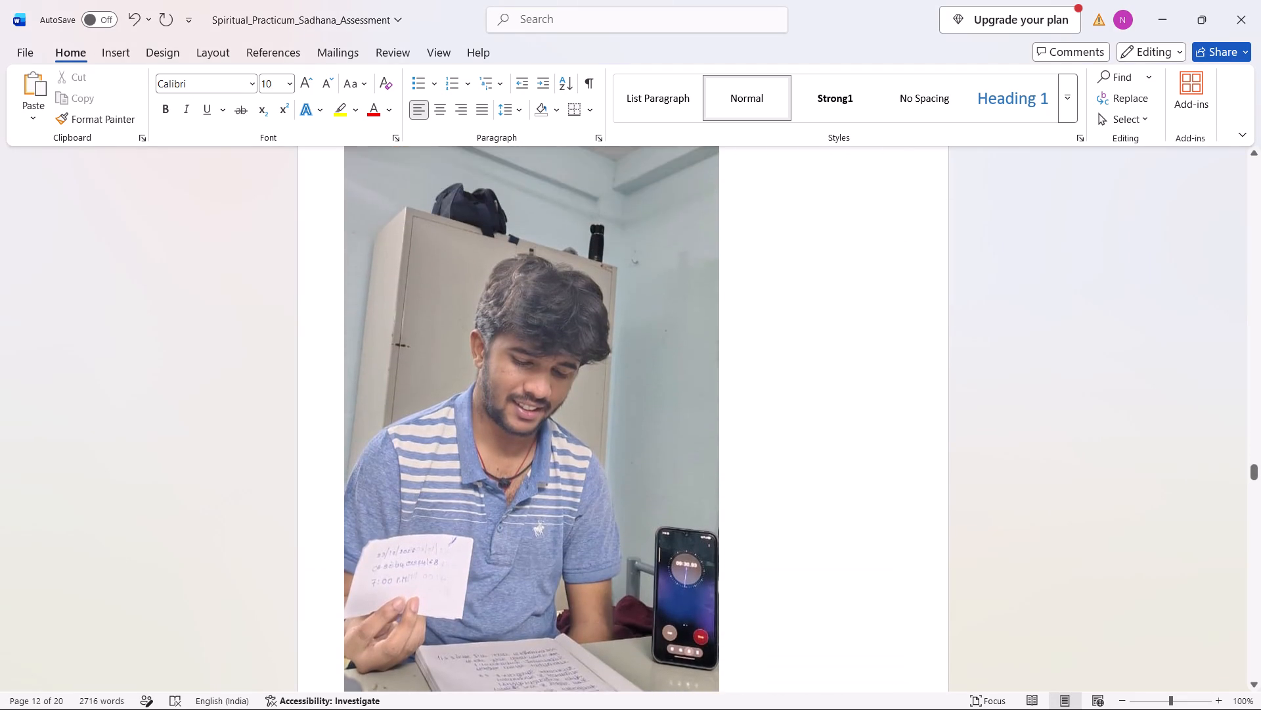
pyautogui.scroll(3, 677, 331)
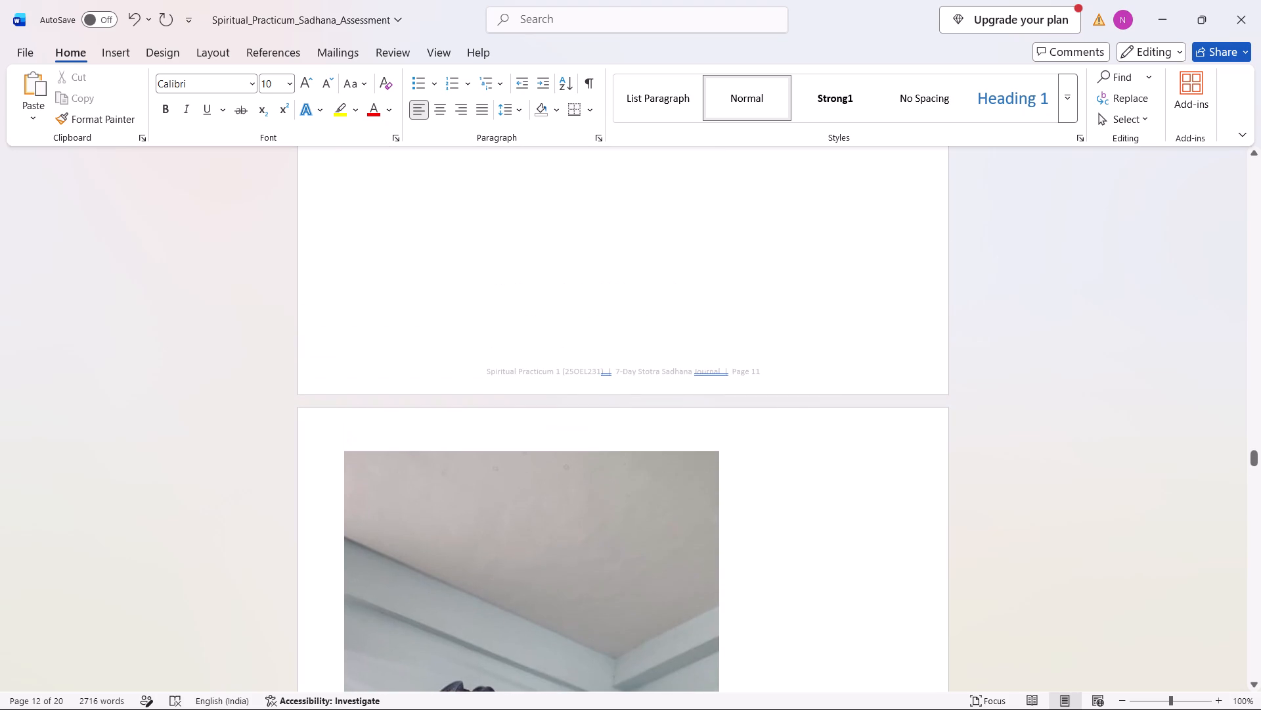
pyautogui.click(586, 496)
pyautogui.scroll(-4, 586, 496)
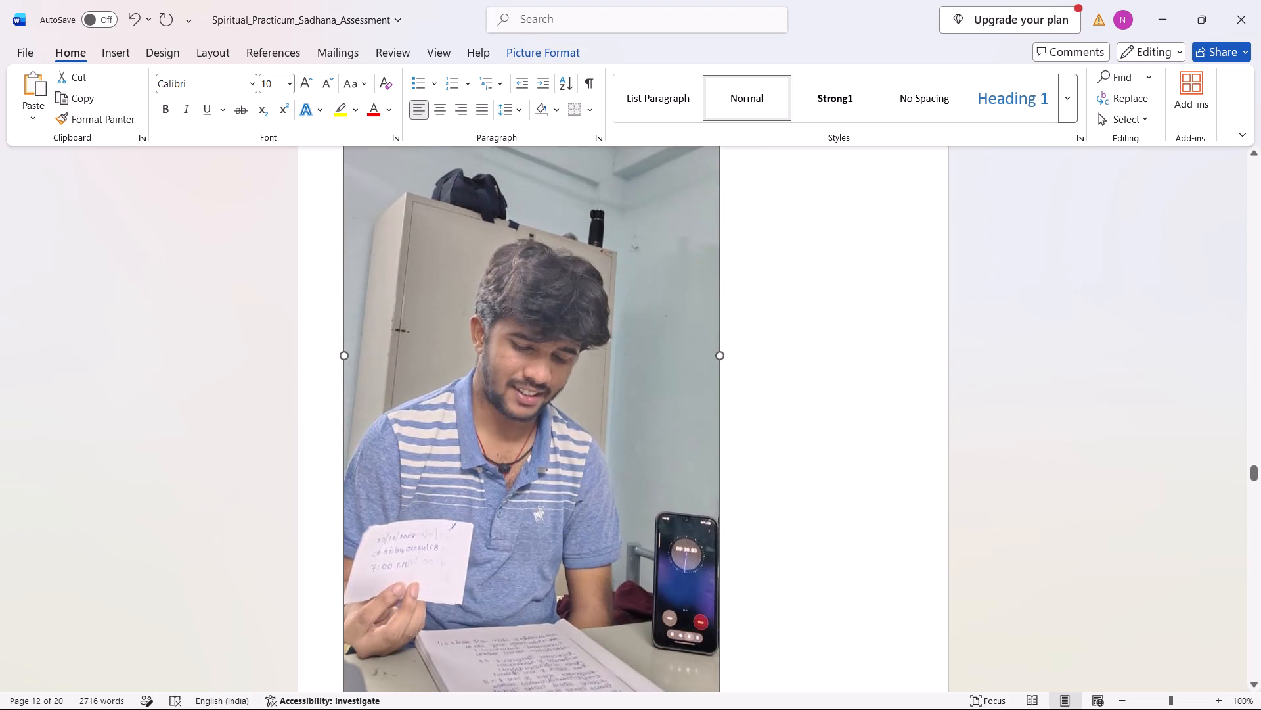
pyautogui.scroll(-1, 579, 438)
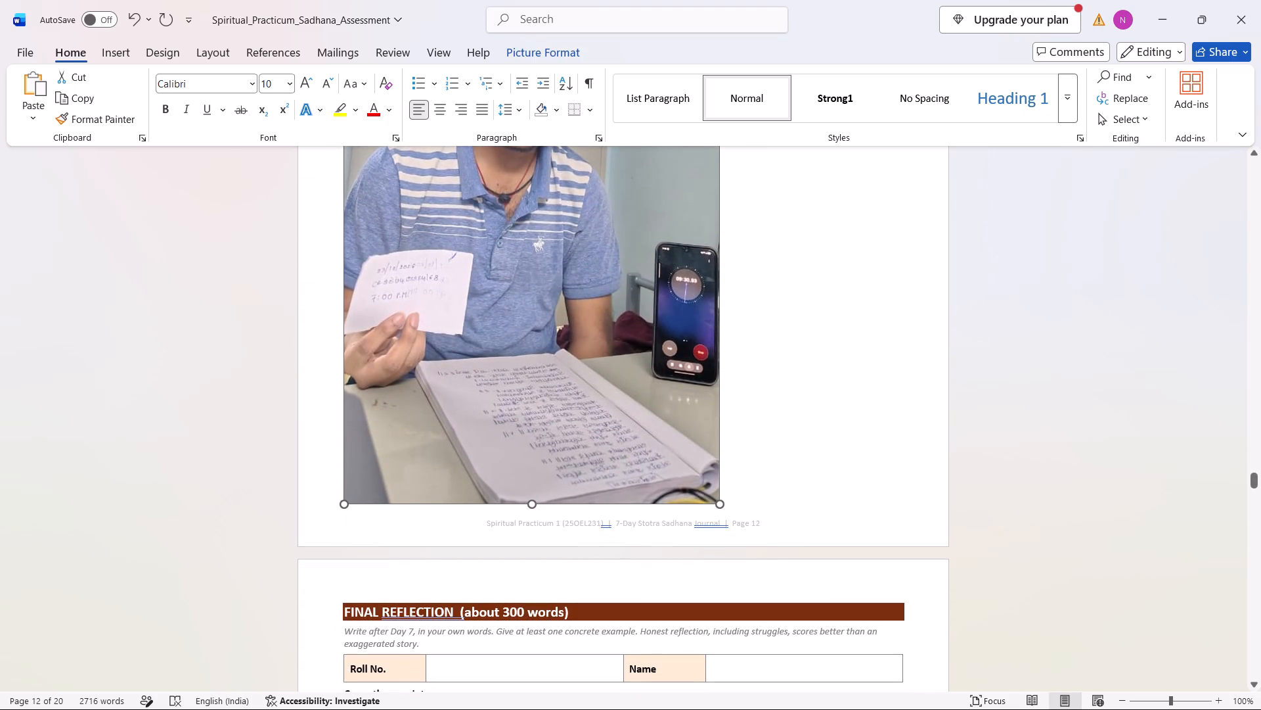
pyautogui.click(345, 502)
pyautogui.moveTo(345, 505); pyautogui.dragTo(348, 494)
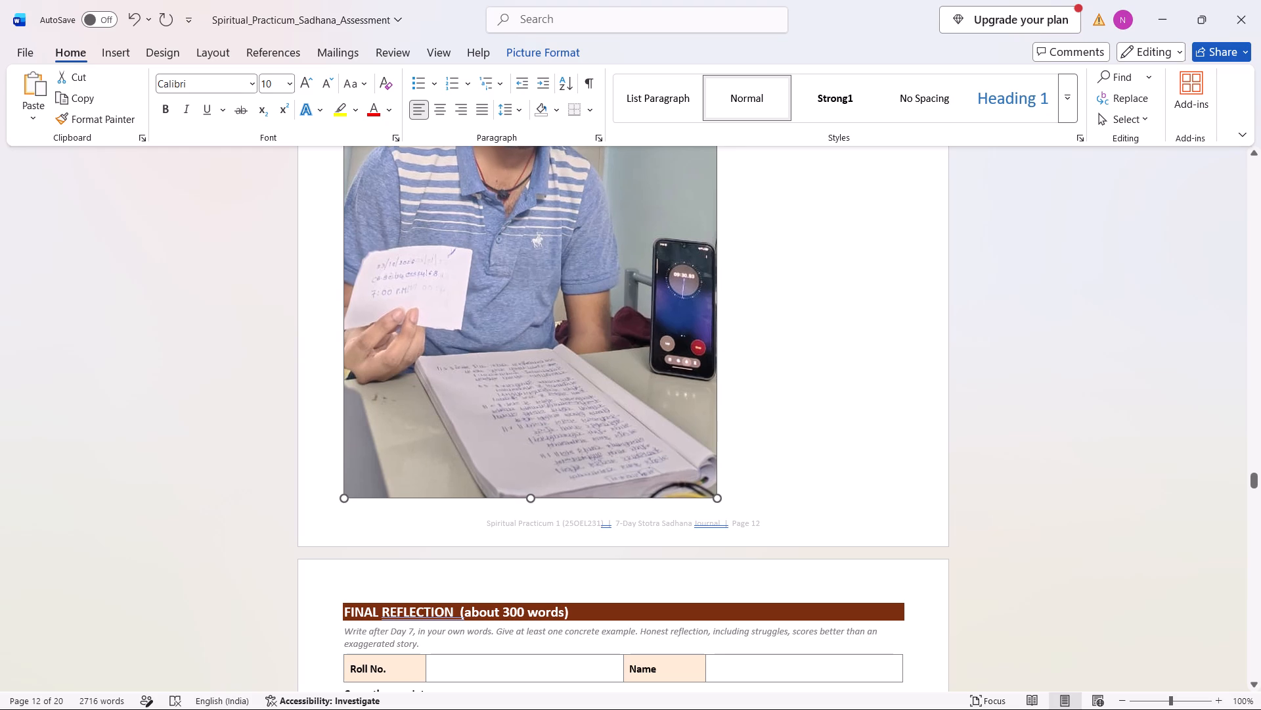
pyautogui.moveTo(348, 494); pyautogui.dragTo(399, 280)
pyautogui.scroll(1, 399, 280)
pyautogui.scroll(-2, 399, 280)
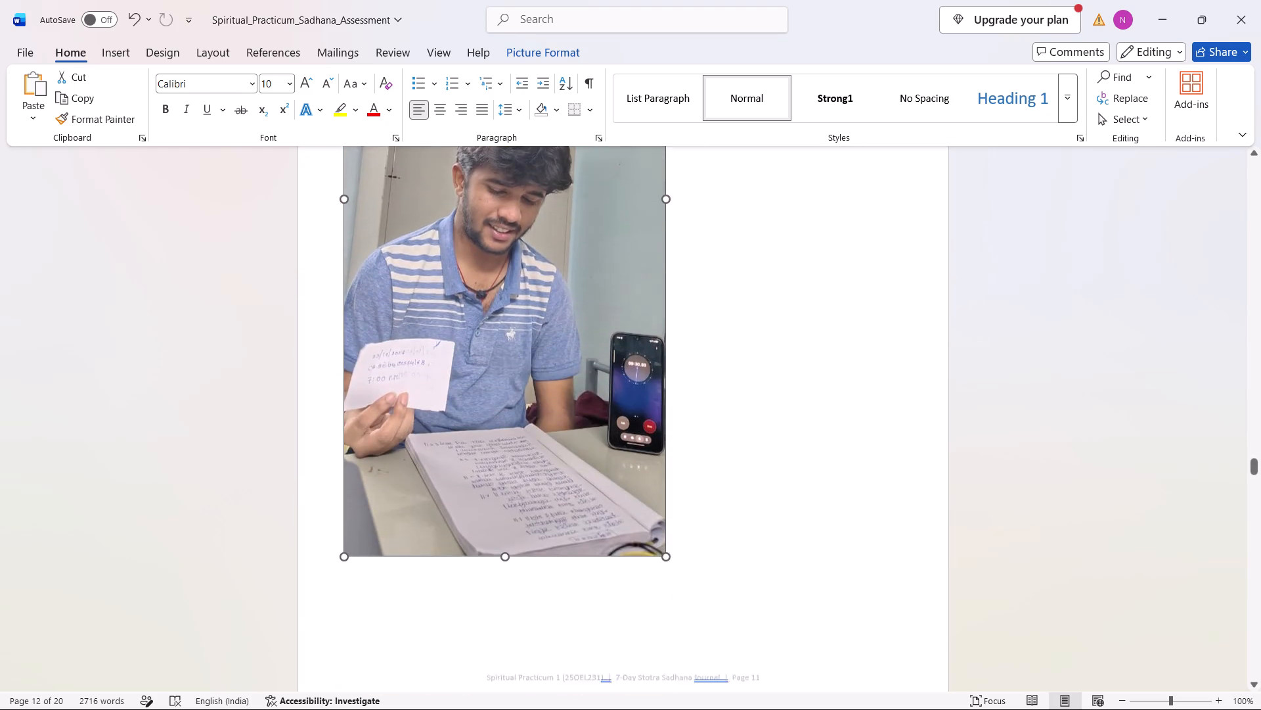
pyautogui.scroll(-1, 399, 280)
pyautogui.scroll(1, 399, 280)
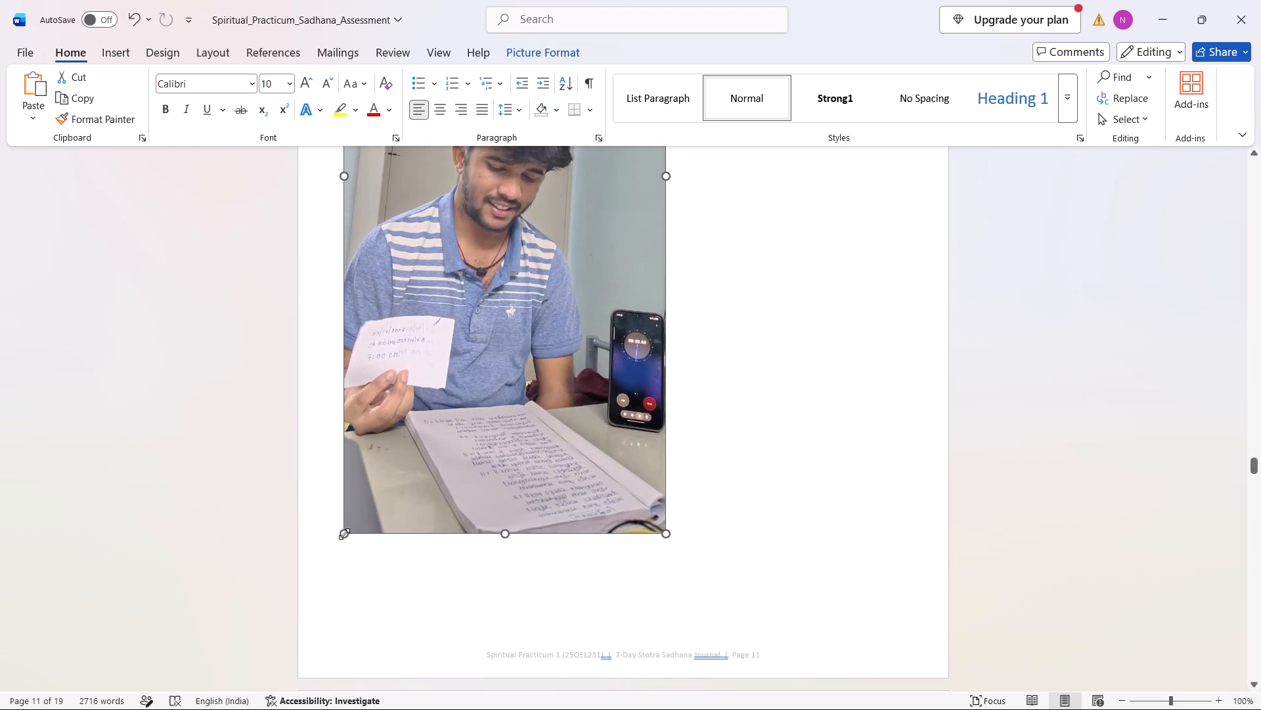
pyautogui.moveTo(347, 537); pyautogui.dragTo(391, 382)
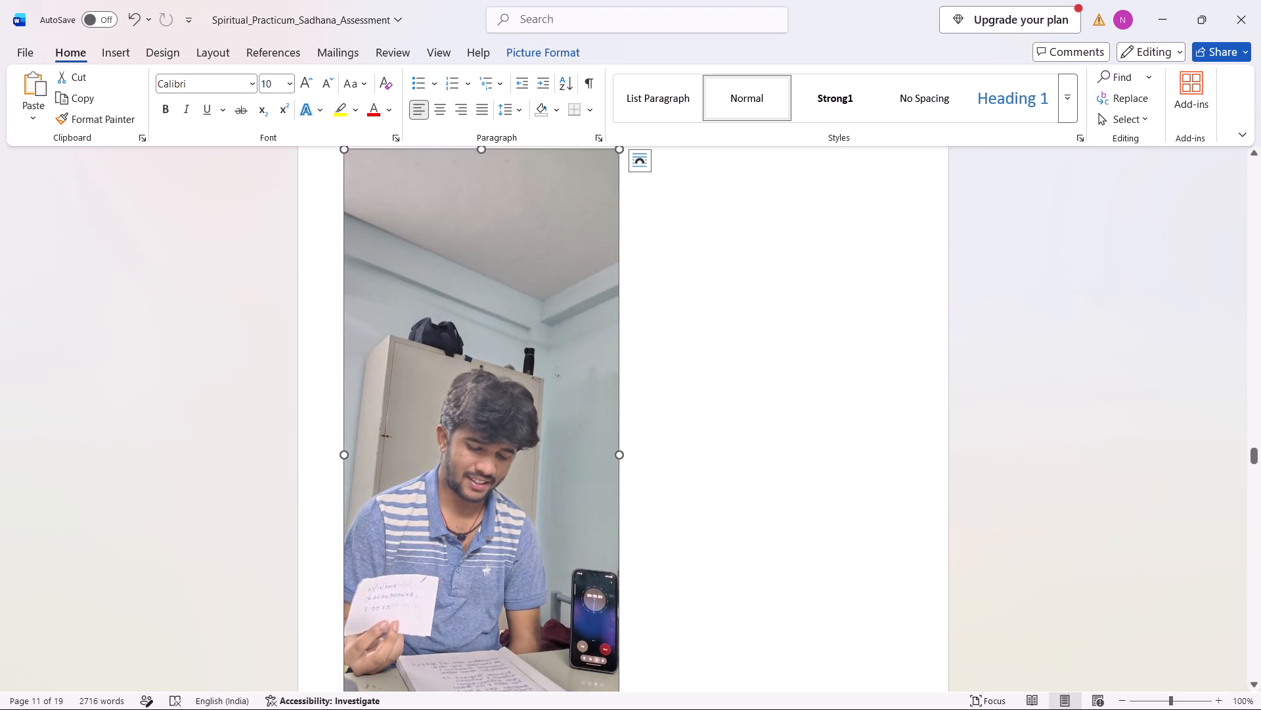
pyautogui.scroll(-1, 457, 287)
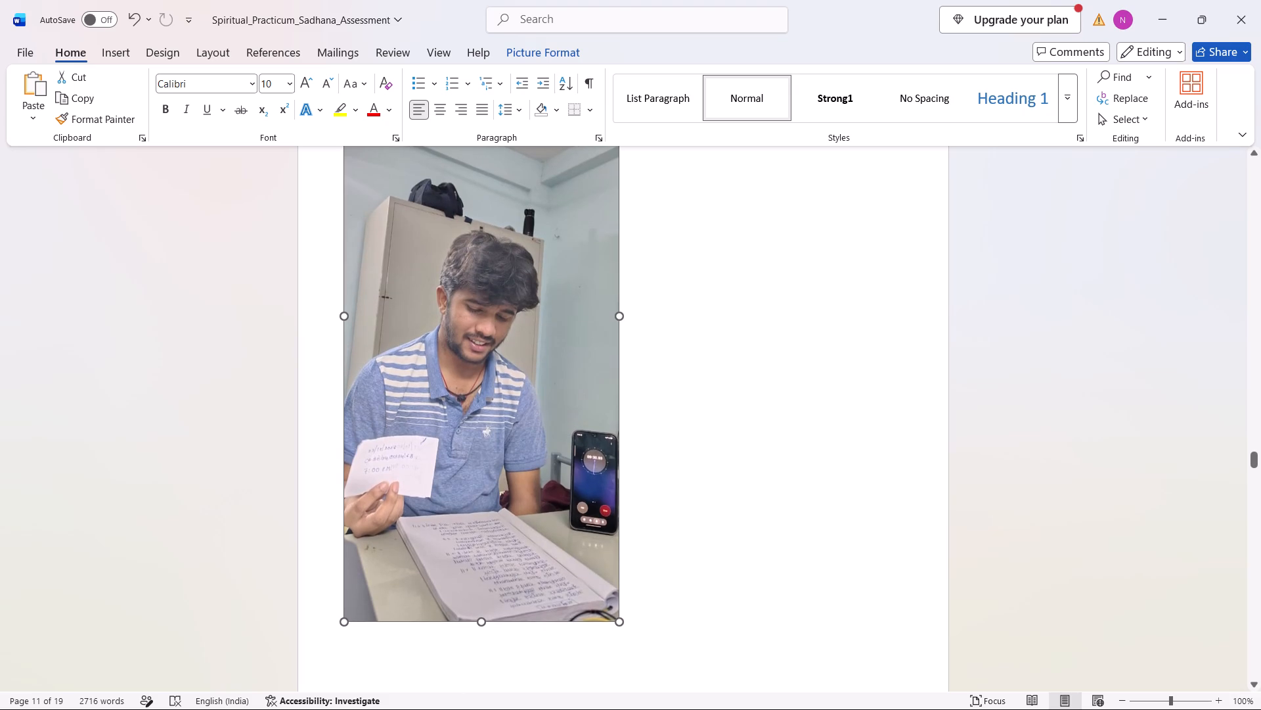
pyautogui.moveTo(345, 622); pyautogui.dragTo(421, 421)
pyautogui.scroll(1, 421, 421)
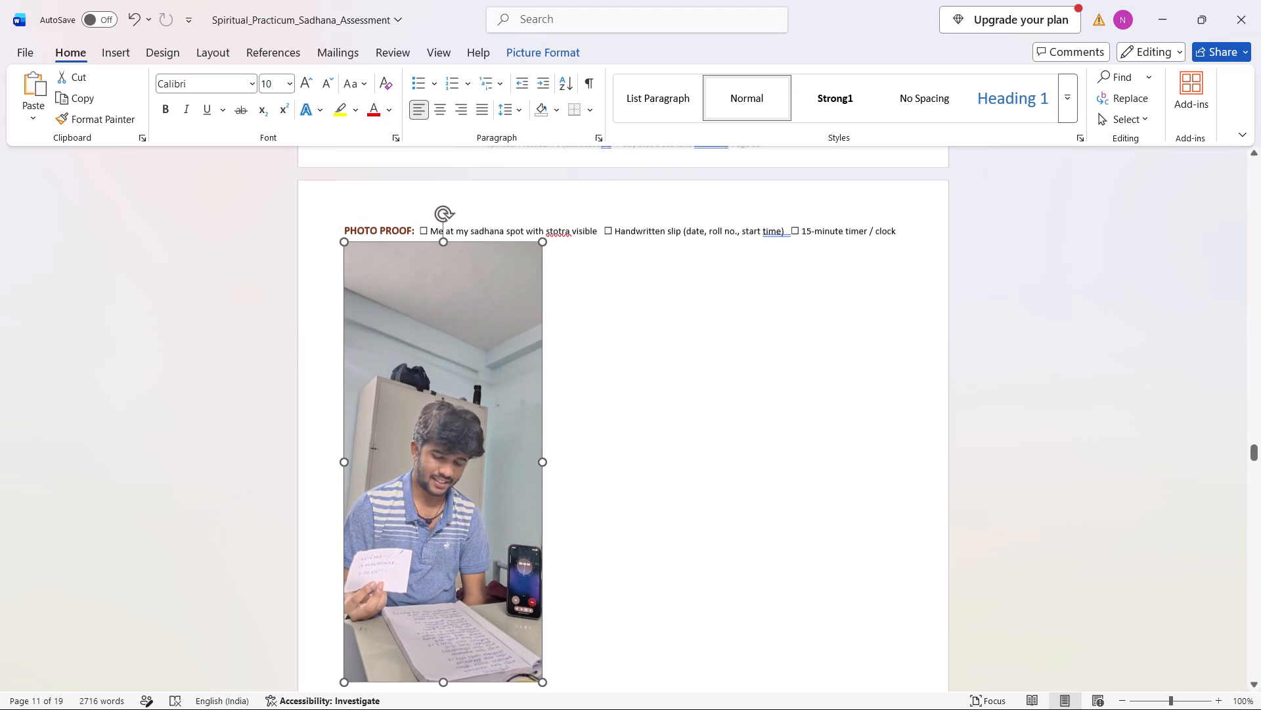
pyautogui.scroll(1, 421, 421)
pyautogui.scroll(-1, 385, 557)
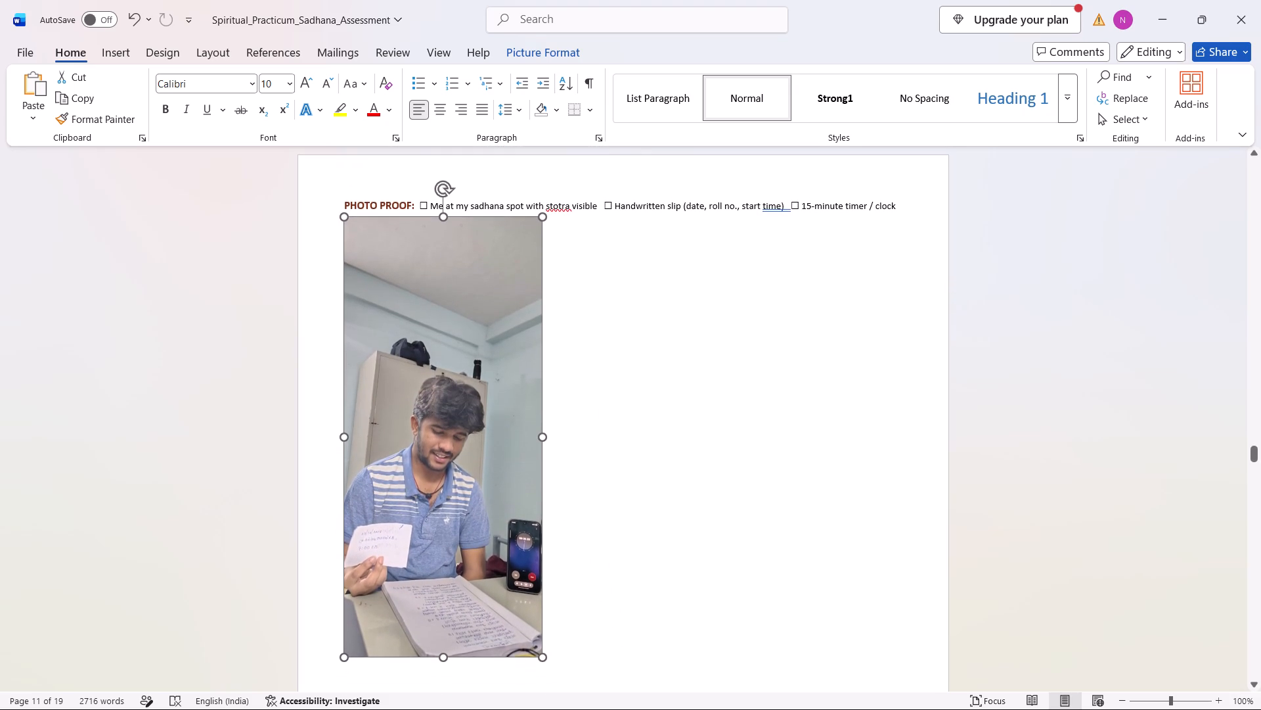
pyautogui.moveTo(342, 660); pyautogui.dragTo(376, 579)
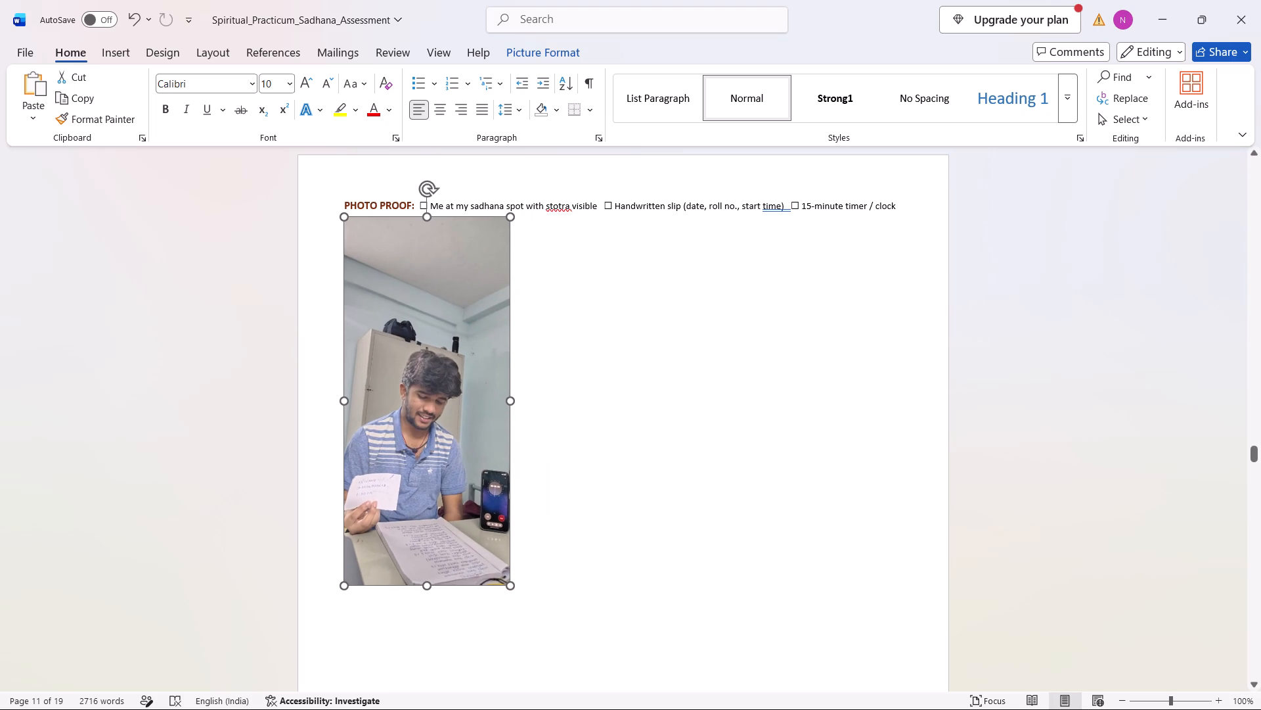
# Rotate the Day 7 photo 90° counterclockwise so that it lies in landscape format.
pyautogui.moveTo(428, 190); pyautogui.dragTo(355, 273)
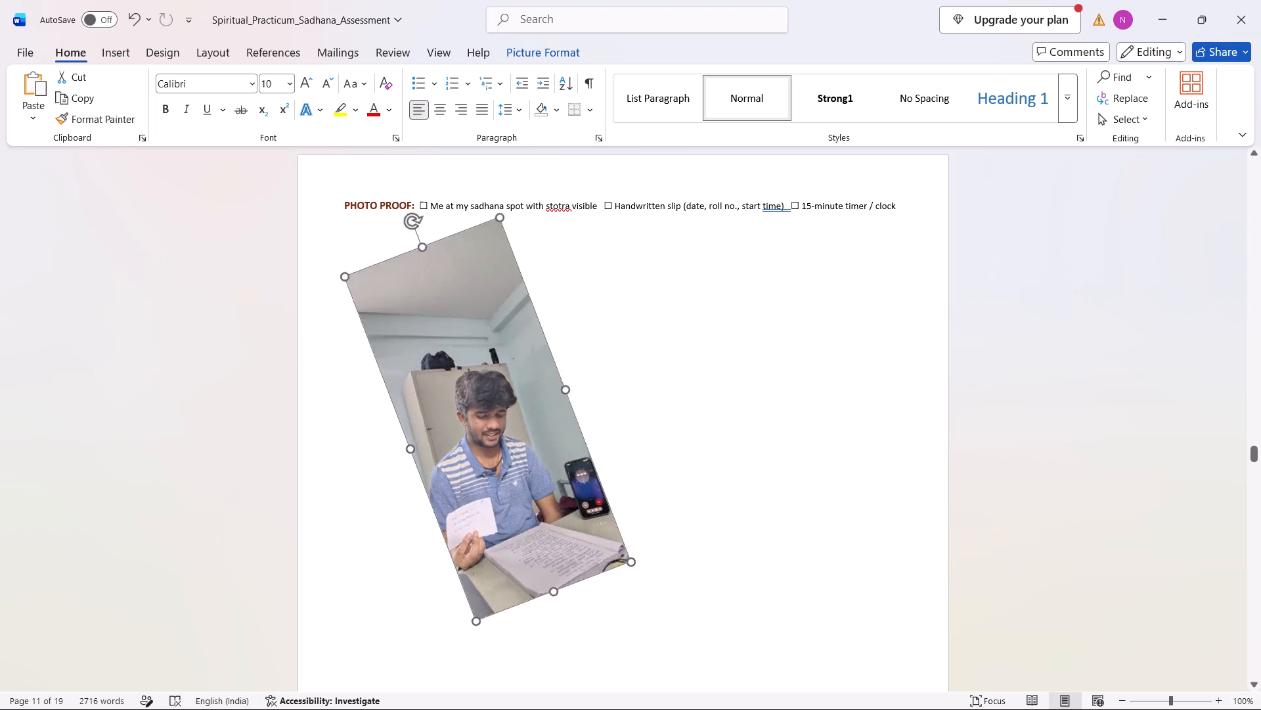
pyautogui.moveTo(355, 273); pyautogui.dragTo(335, 398)
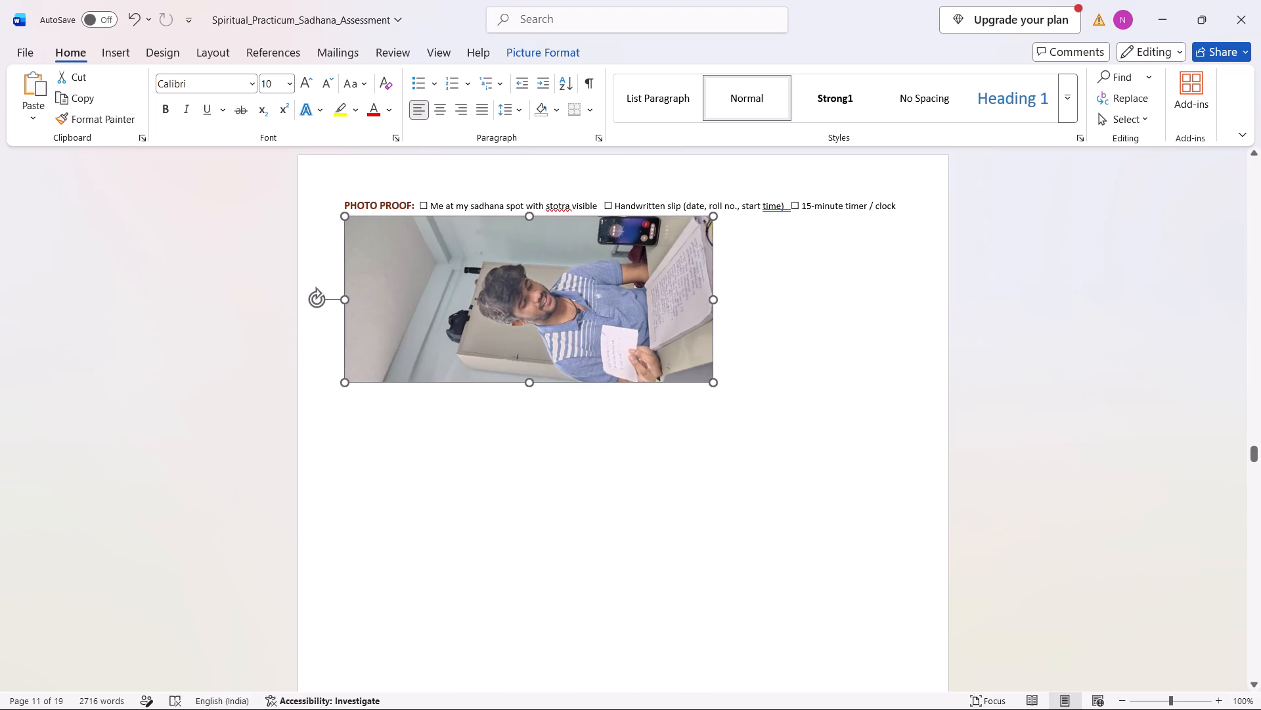
pyautogui.moveTo(335, 398); pyautogui.dragTo(335, 399)
# Enlarge the rotated Day 7 photo proportionally to about 80% of the text width.
pyautogui.scroll(1, 422, 354)
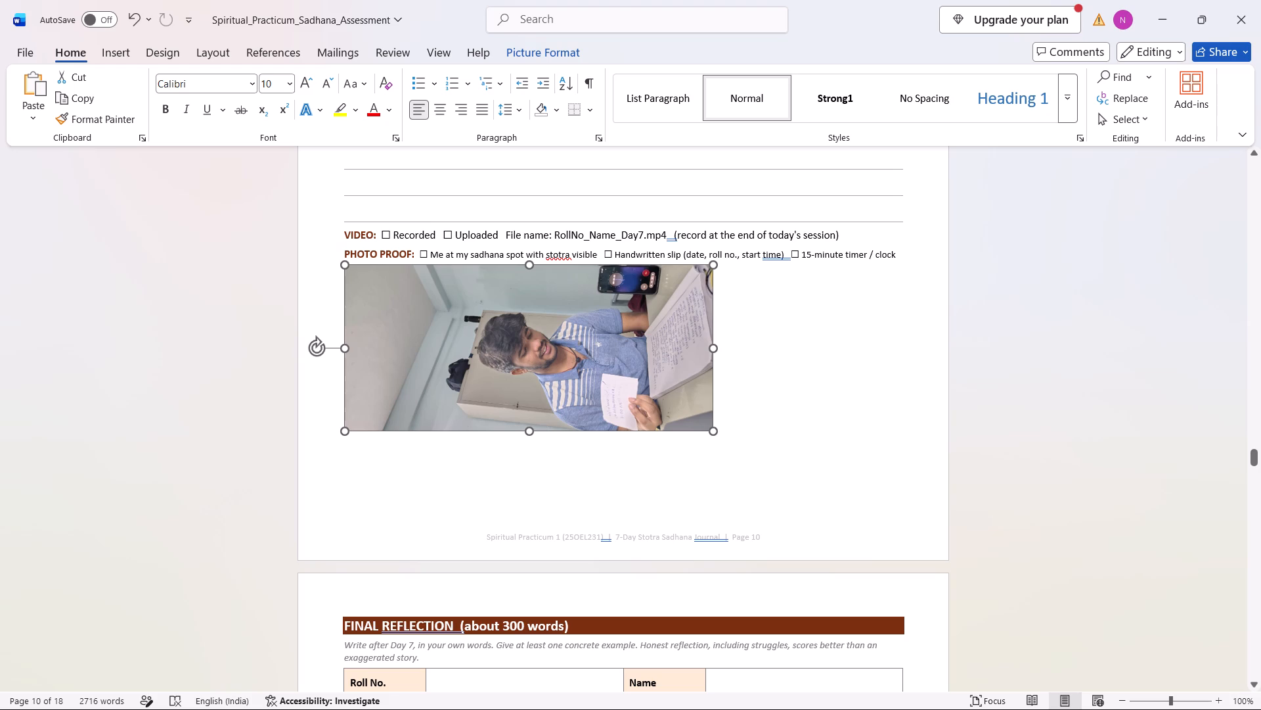
pyautogui.moveTo(713, 431); pyautogui.dragTo(789, 458)
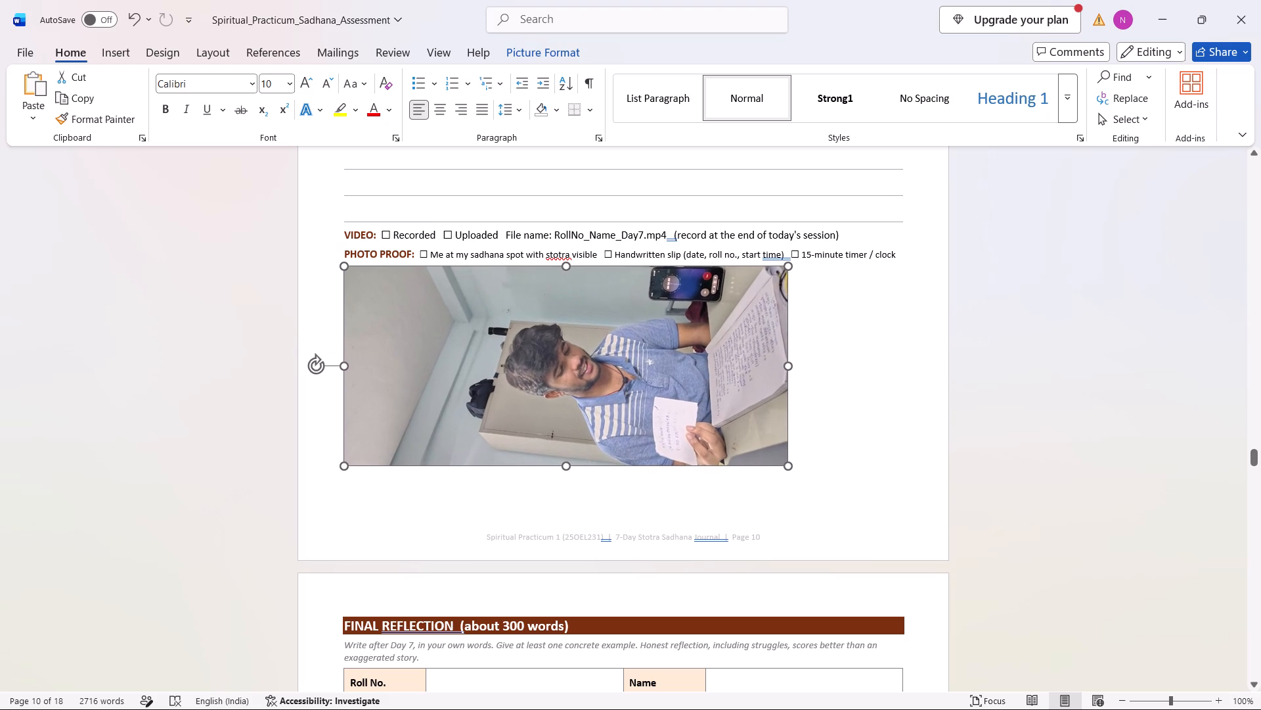
pyautogui.moveTo(789, 458); pyautogui.dragTo(793, 461)
# Give the Day 7 photo Square text wrapping and place it just below the PHOTO PROOF line, slightly inside the left text margin.
pyautogui.click(808, 277)
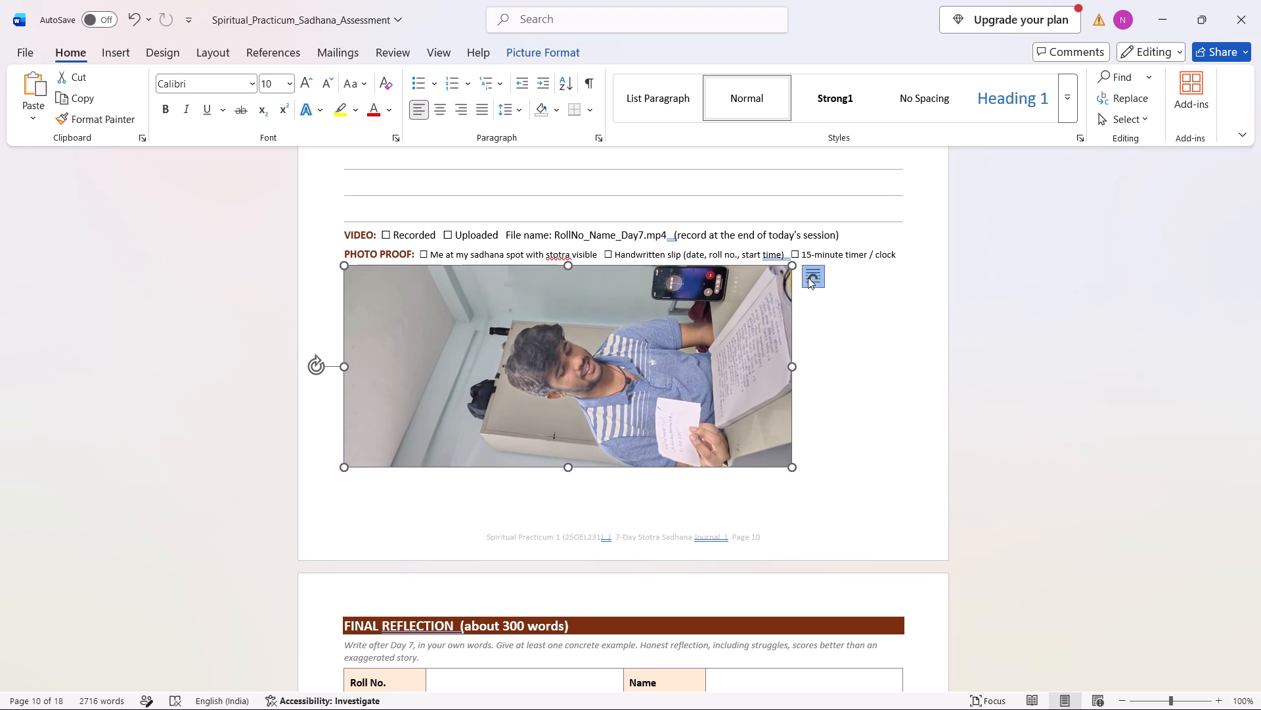
pyautogui.click(862, 388)
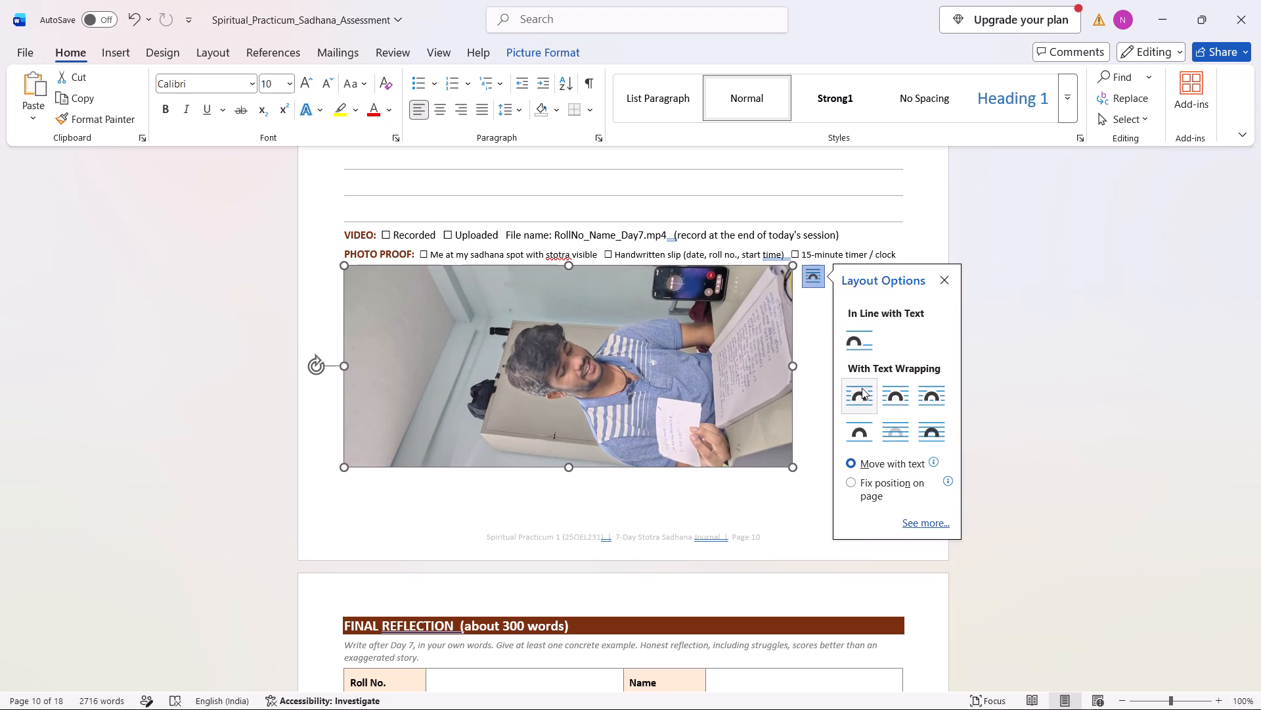
pyautogui.moveTo(656, 396); pyautogui.dragTo(697, 418)
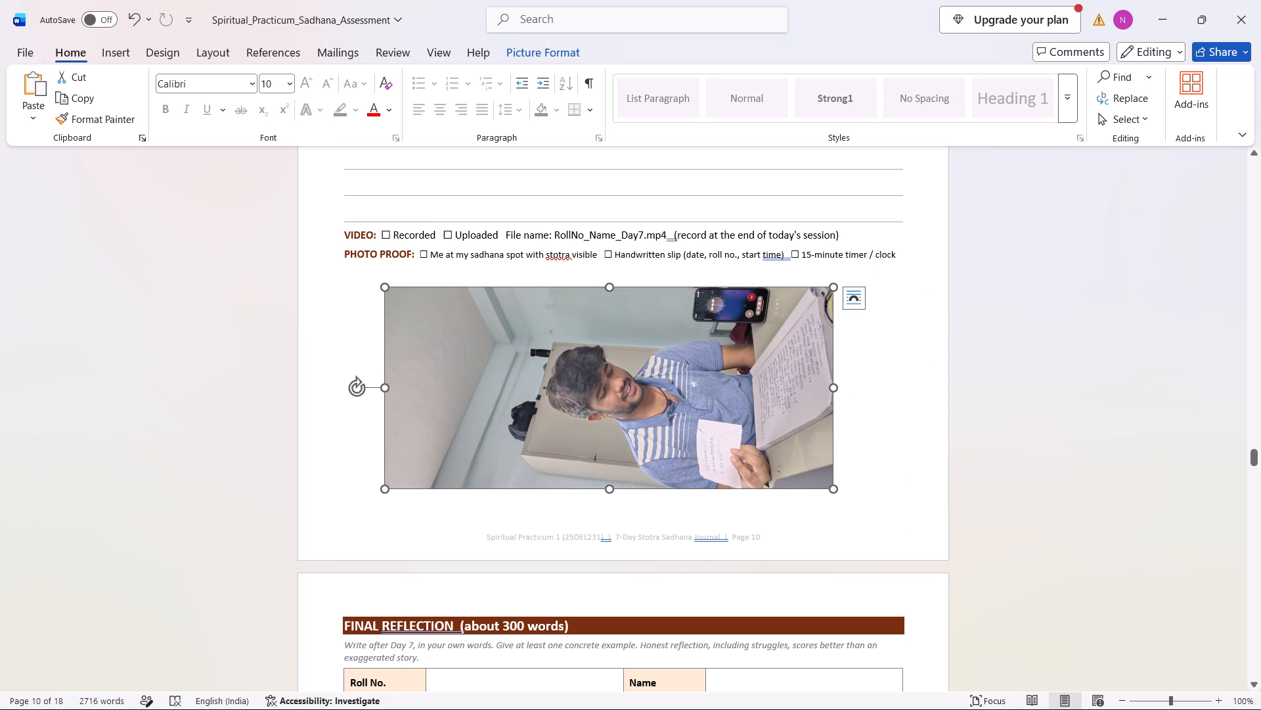
pyautogui.moveTo(684, 404); pyautogui.dragTo(656, 394)
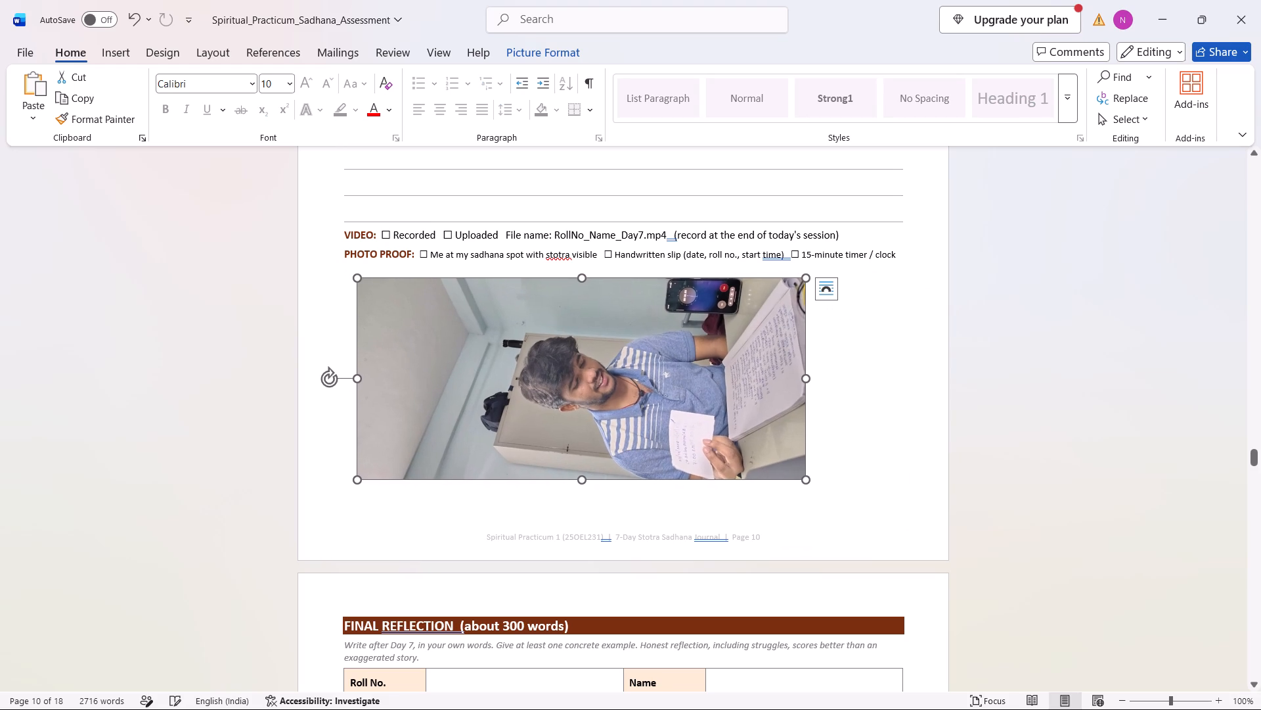
# Enlarge the Day 7 photo proportionally to about 89% of the text width and deselect it.
pyautogui.moveTo(805, 479); pyautogui.dragTo(851, 499)
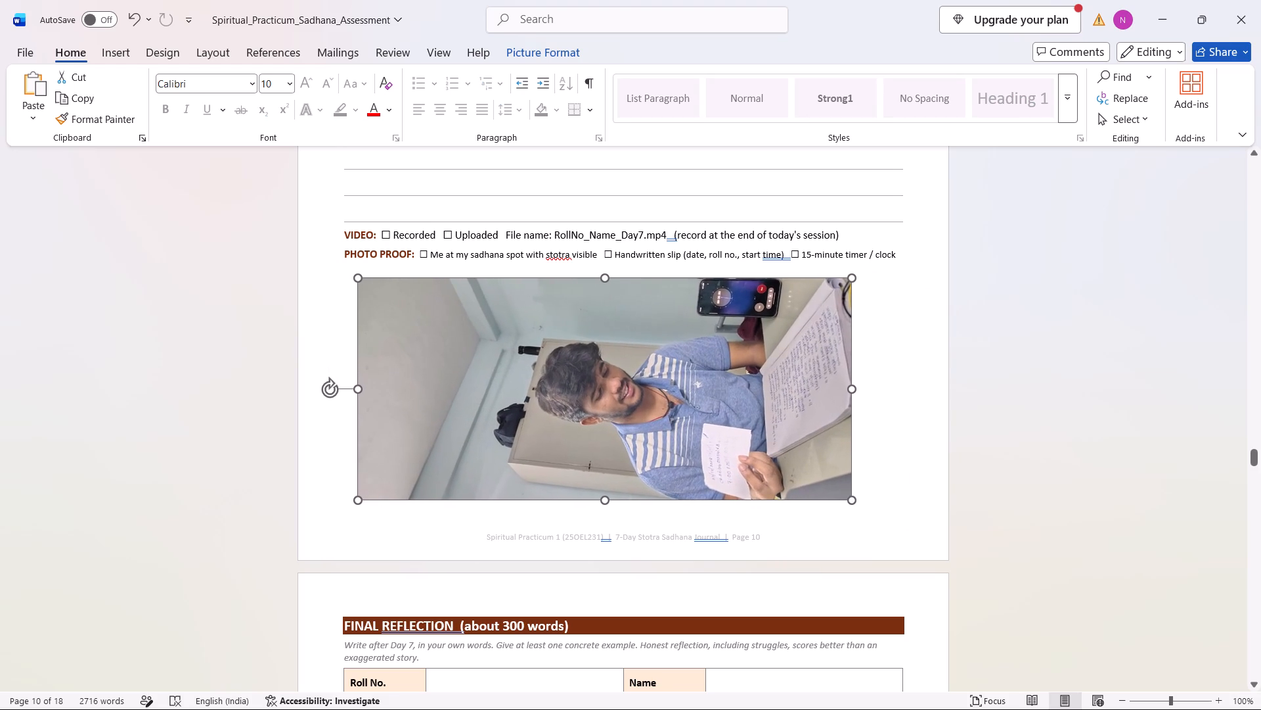
pyautogui.moveTo(851, 499); pyautogui.dragTo(856, 499)
pyautogui.click(908, 477)
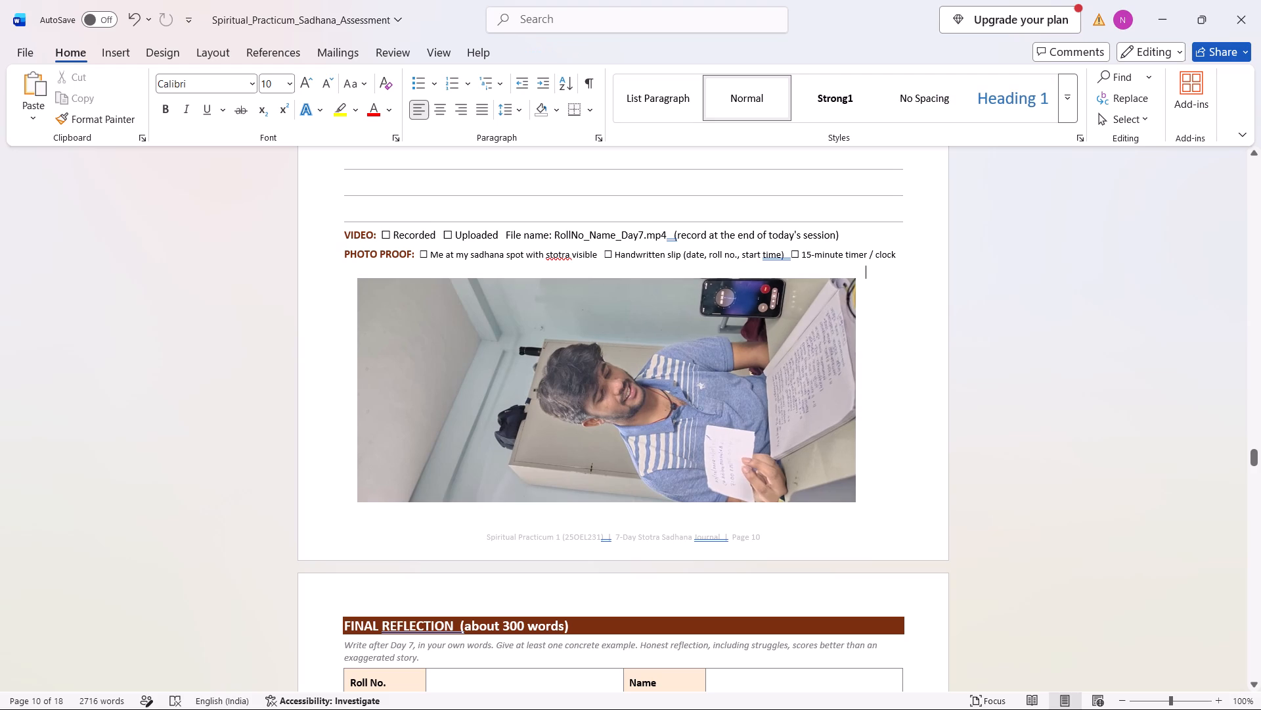
pyautogui.click(1084, 467)
# Review the Day 7 page and the photo placement on the preceding Day 6 page.
pyautogui.scroll(2, 1084, 467)
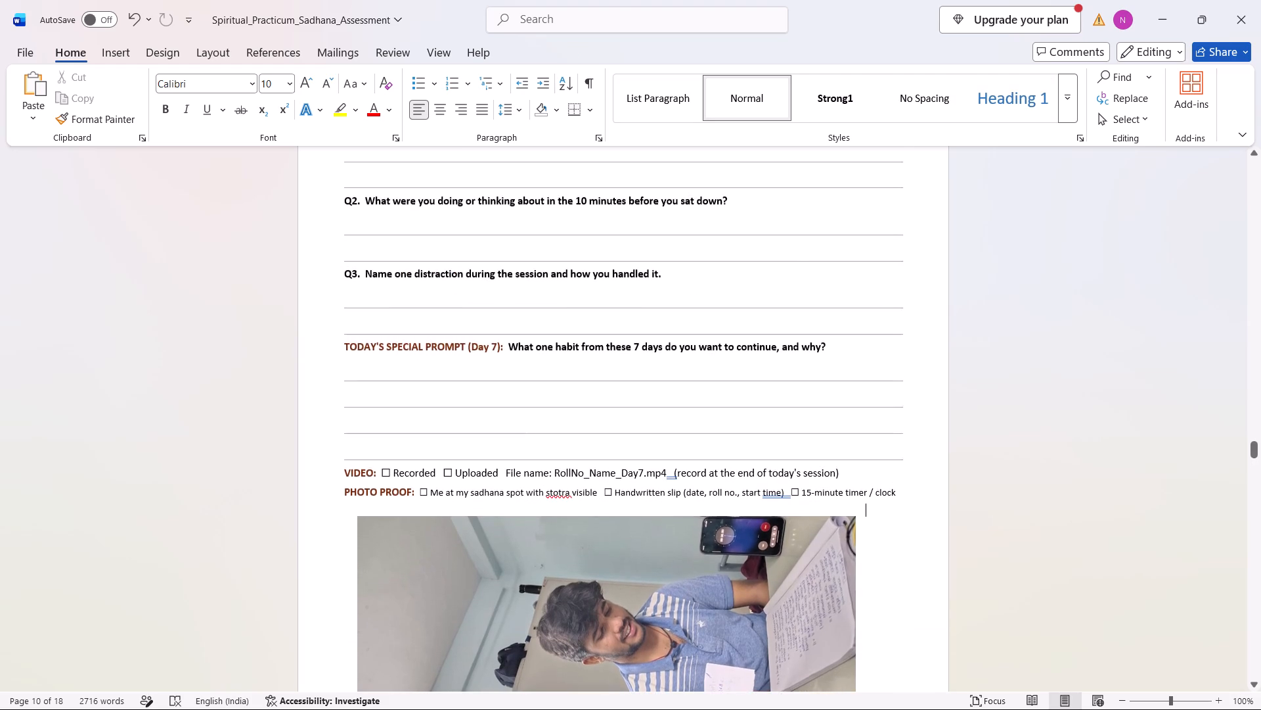
pyautogui.scroll(2, 1084, 467)
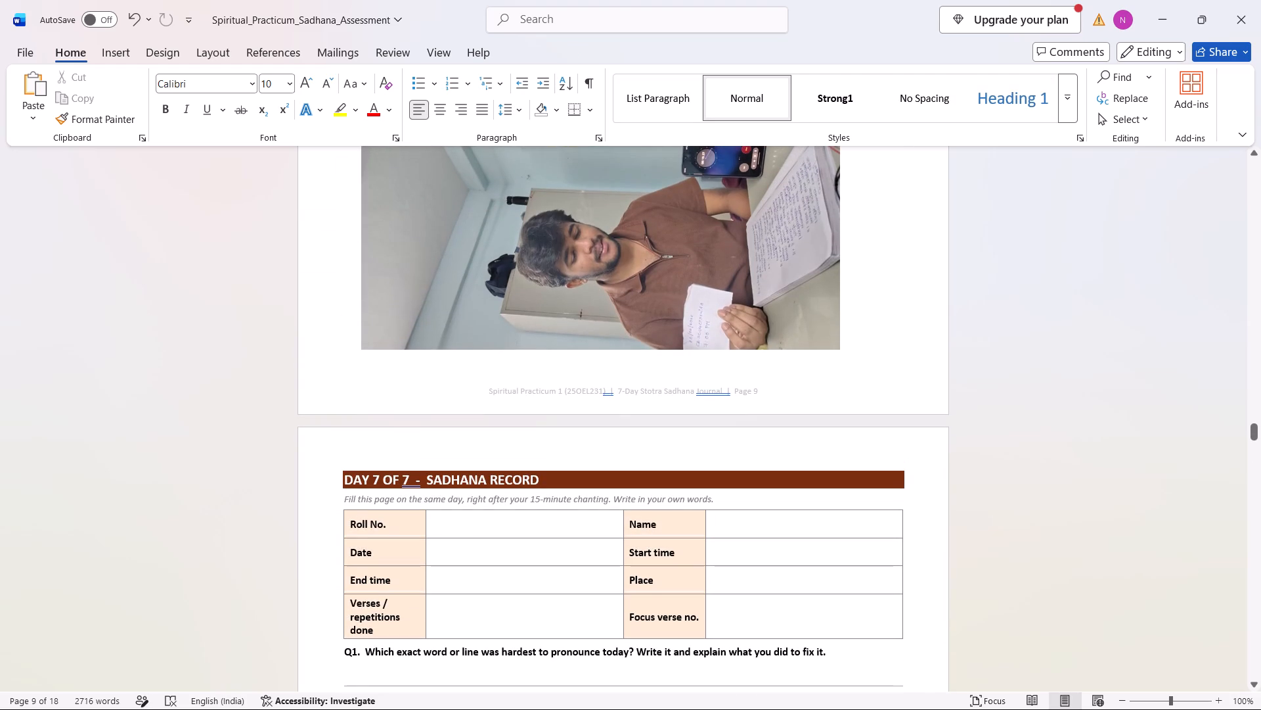
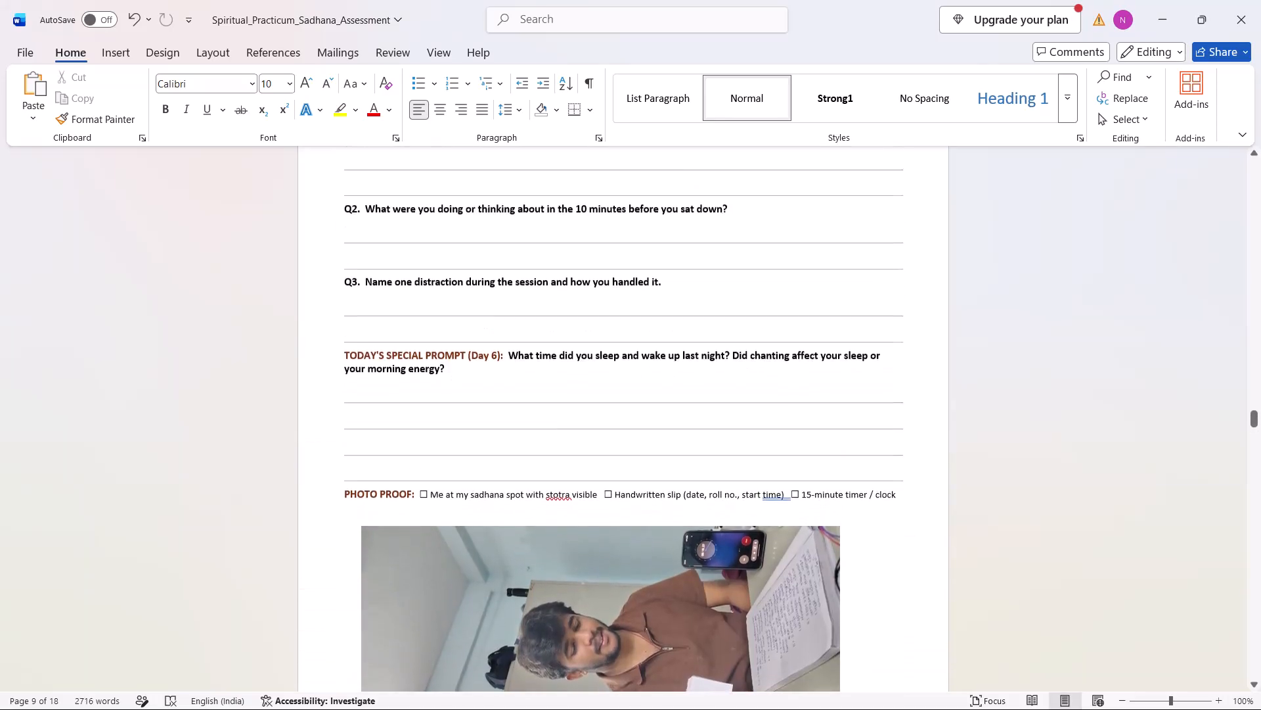
# Enlarge the Day 1 photo proportionally to about 82% of the text width.
pyautogui.scroll(6, 1084, 467)
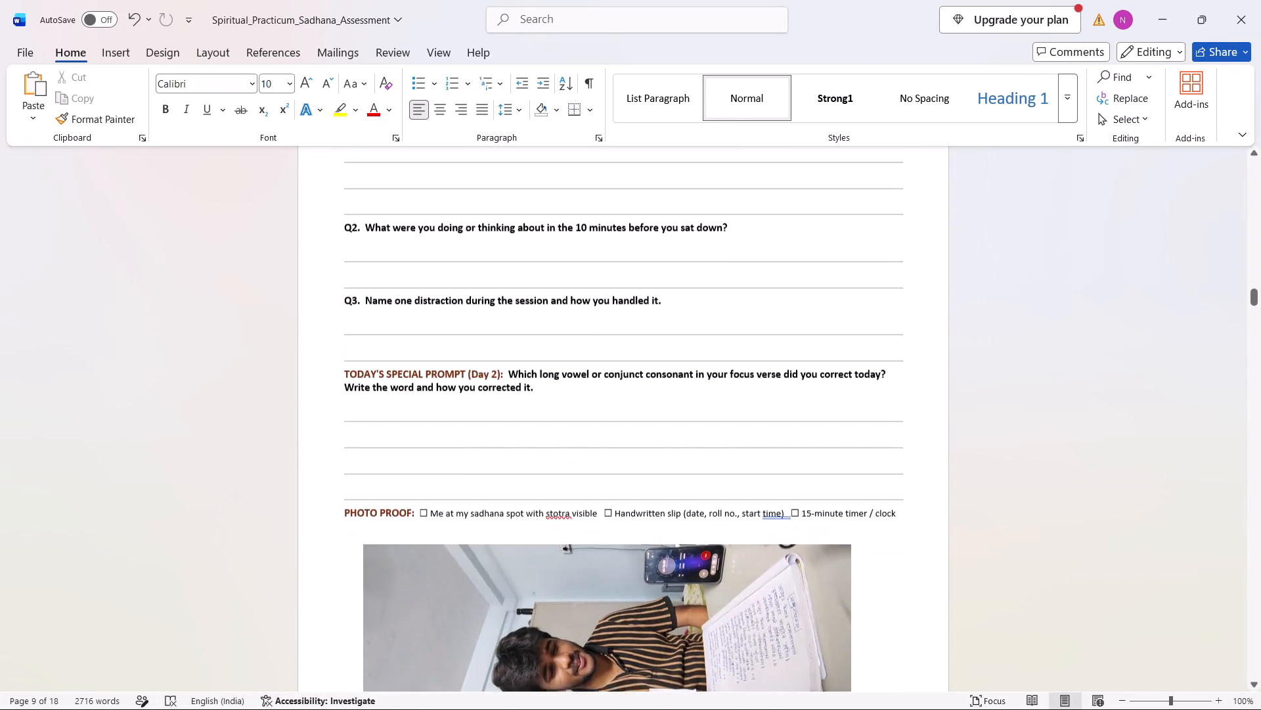
pyautogui.scroll(-2, 1084, 467)
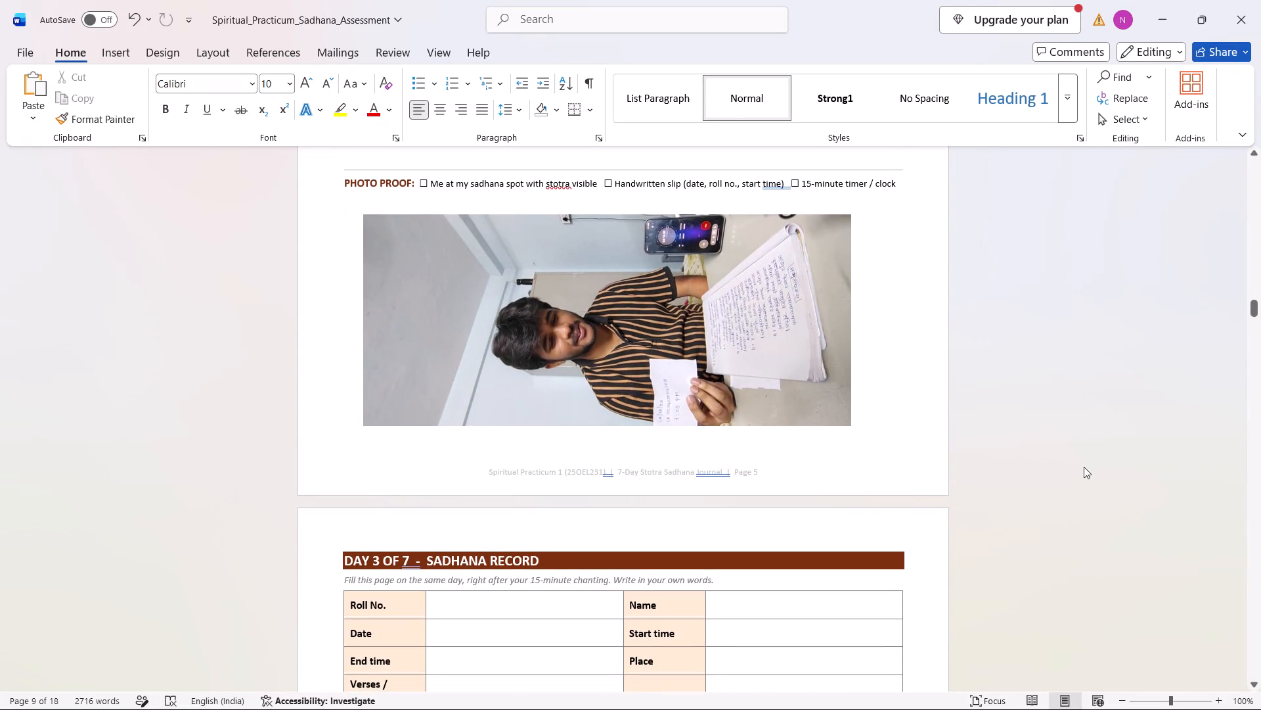
pyautogui.scroll(5, 1084, 467)
pyautogui.scroll(-4, 1084, 467)
pyautogui.scroll(1, 1084, 467)
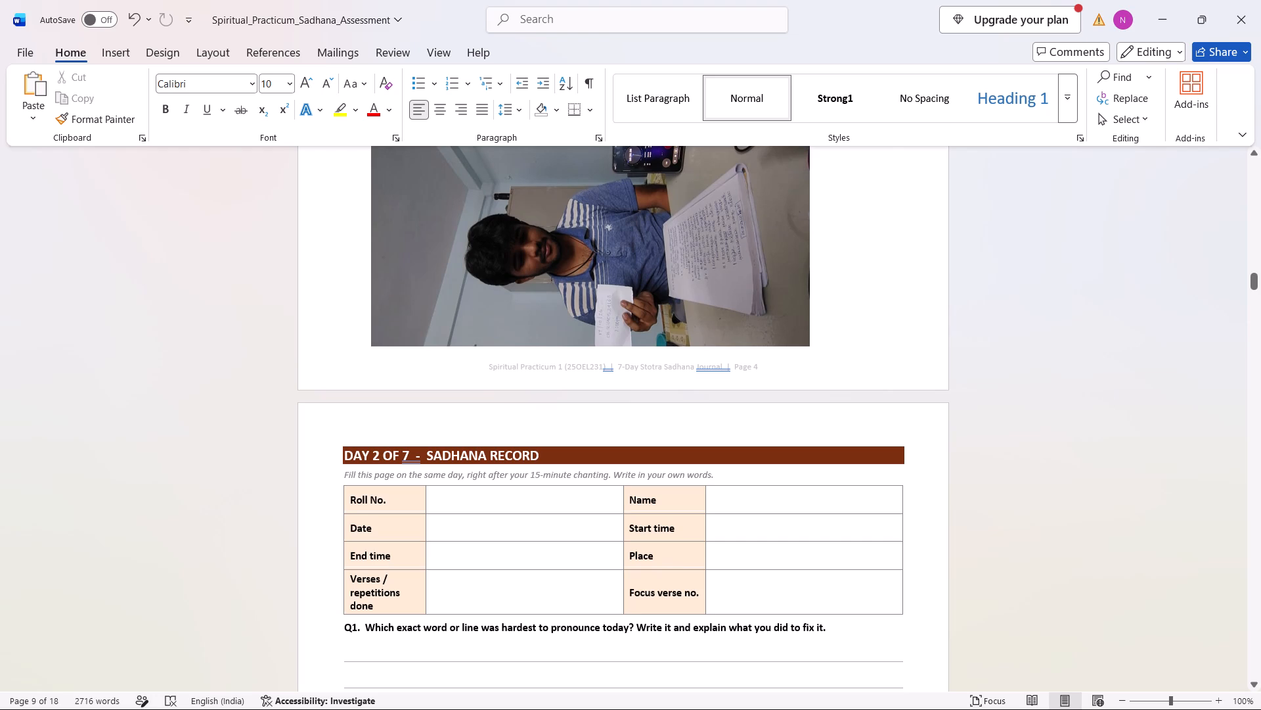
pyautogui.scroll(1, 991, 296)
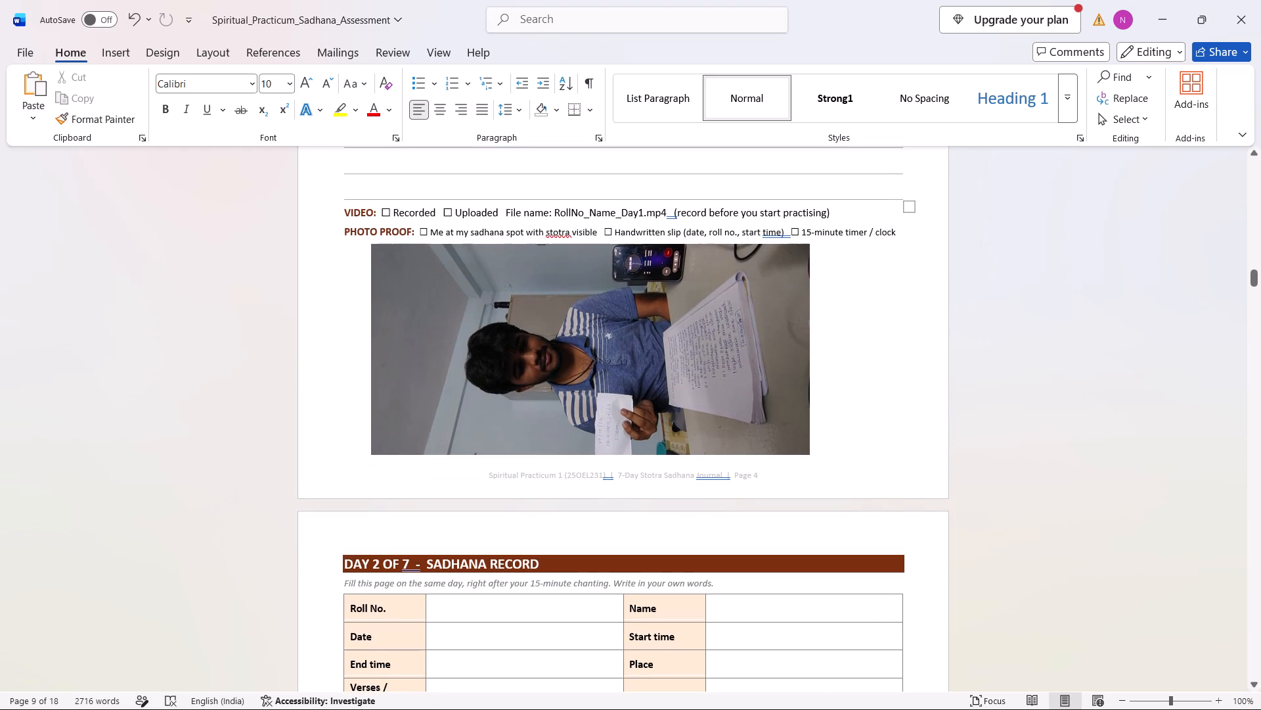
pyautogui.click(779, 370)
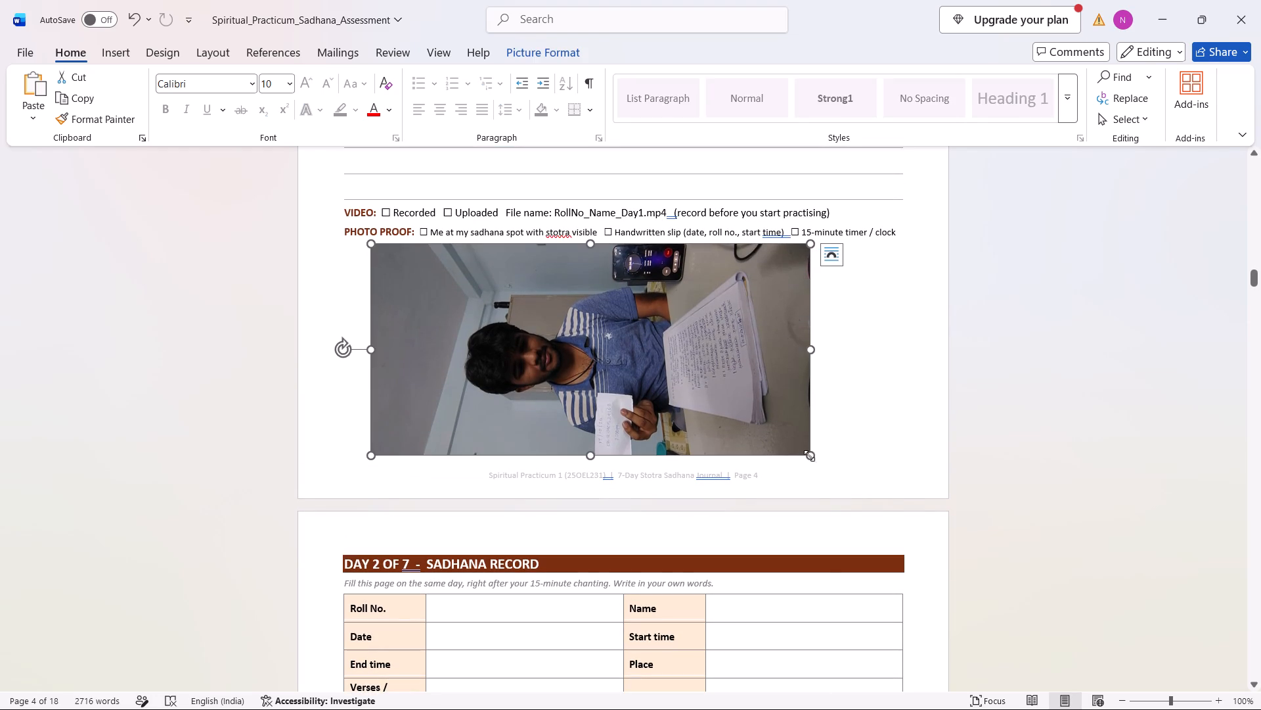
pyautogui.moveTo(809, 456); pyautogui.dragTo(810, 462)
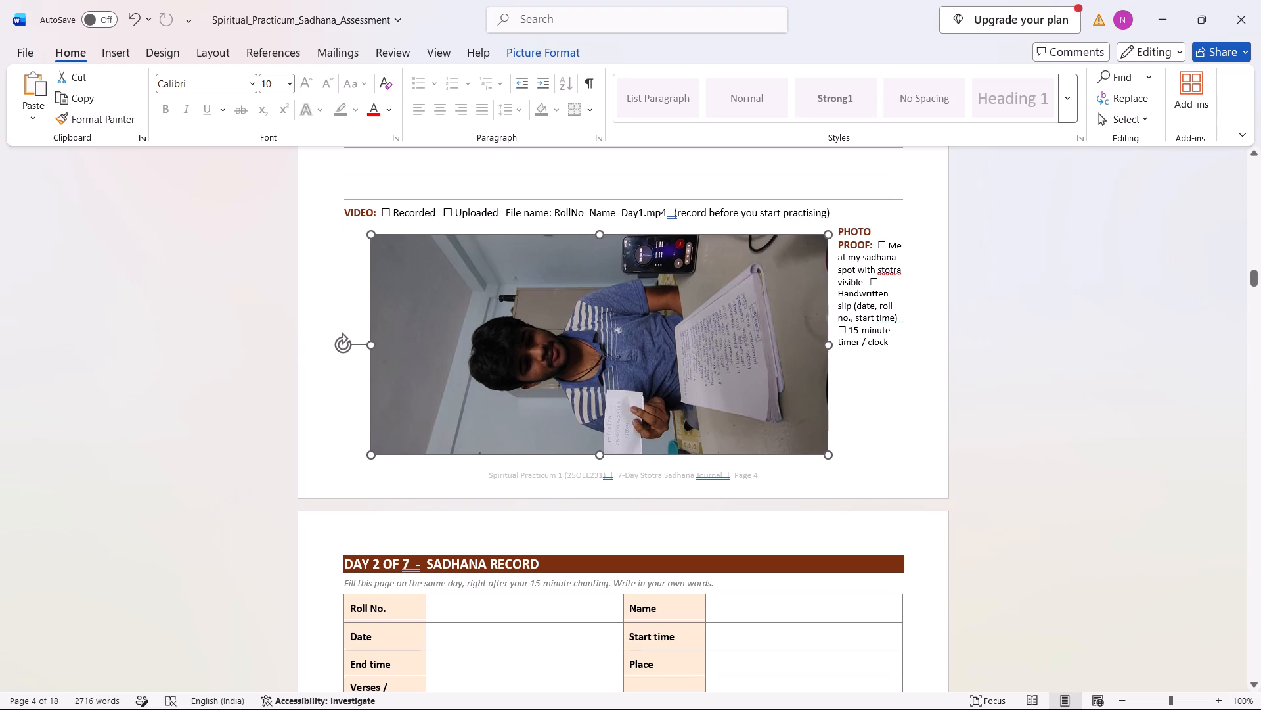
pyautogui.moveTo(810, 462); pyautogui.dragTo(781, 456)
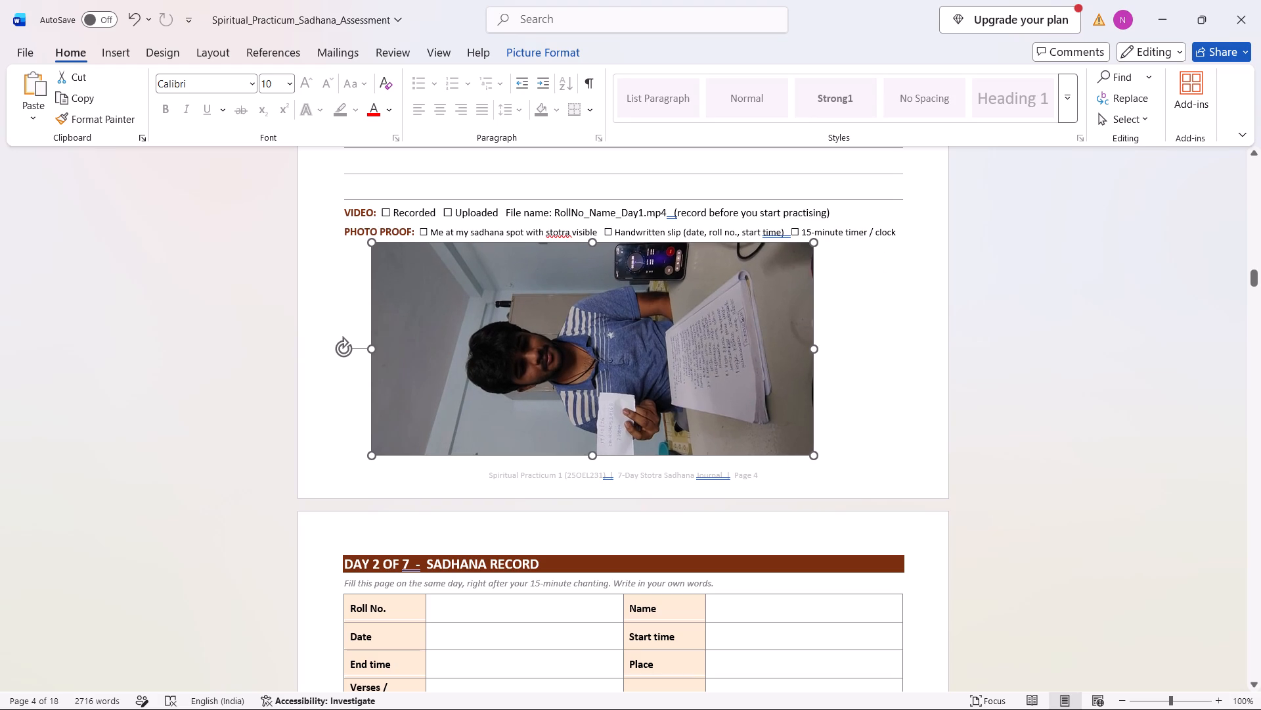
pyautogui.moveTo(781, 456); pyautogui.dragTo(801, 461)
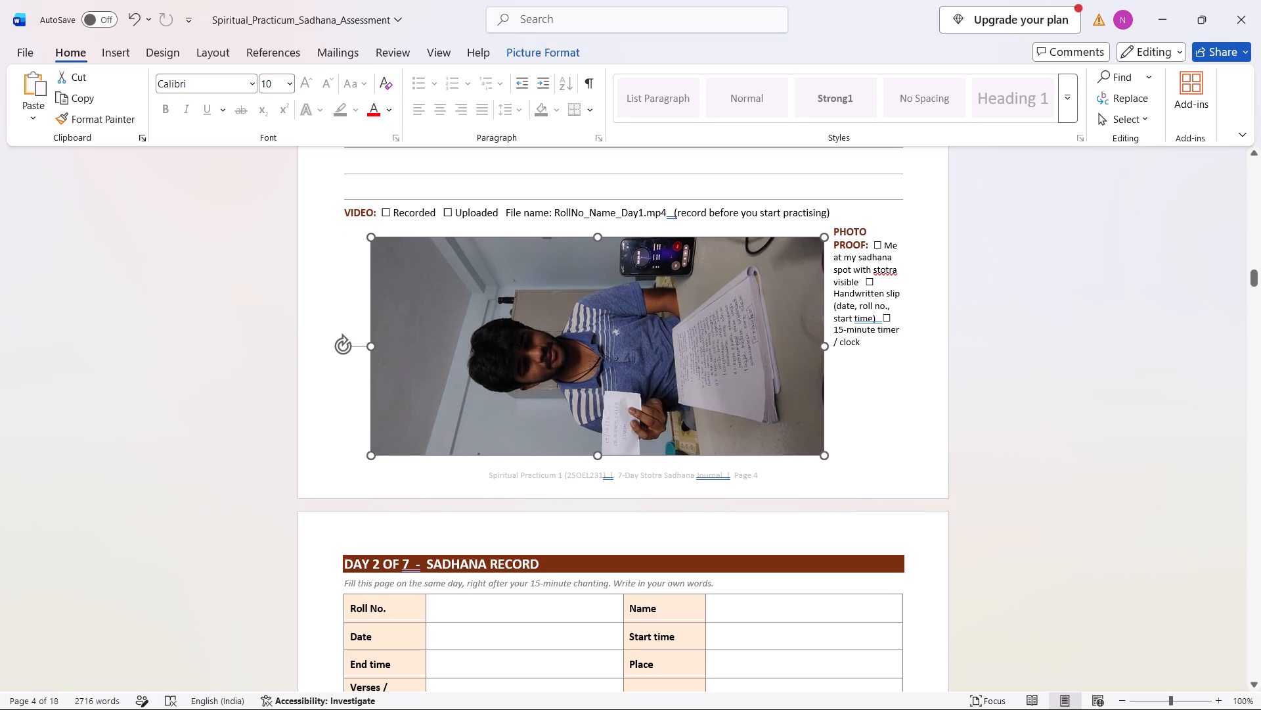
pyautogui.moveTo(801, 461); pyautogui.dragTo(791, 458)
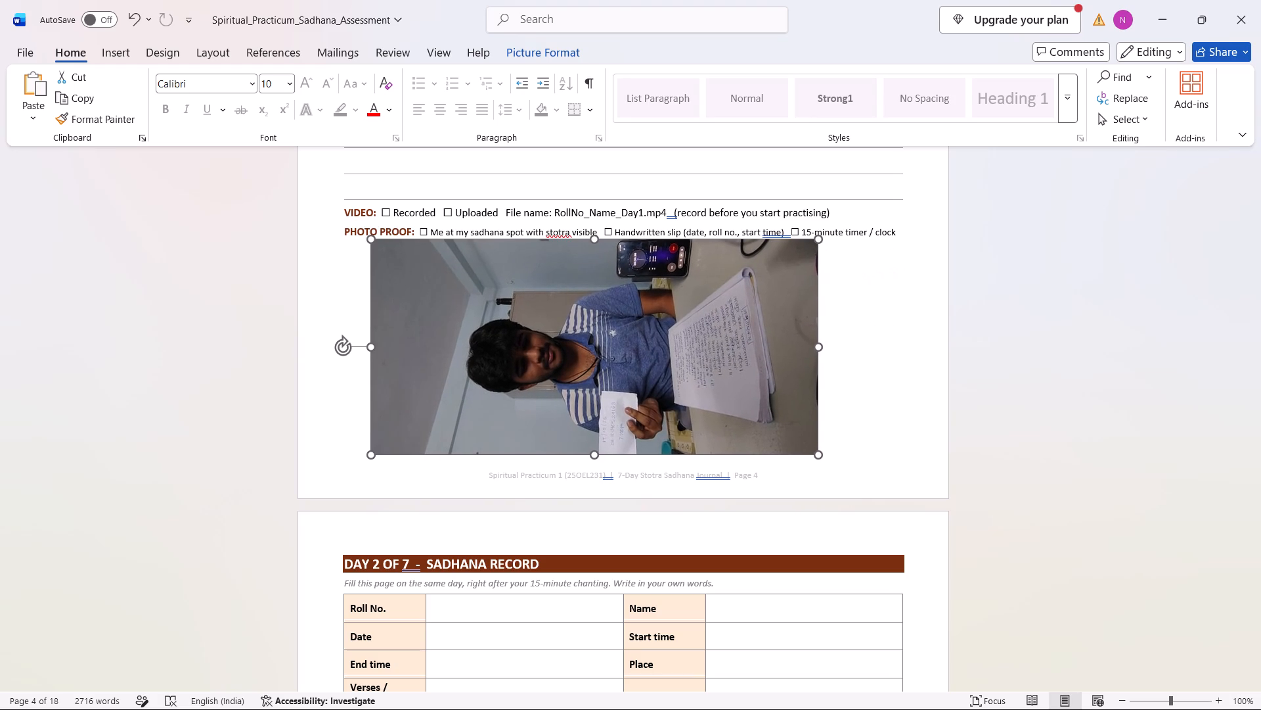
pyautogui.moveTo(791, 458); pyautogui.dragTo(797, 464)
# Keep Square text wrapping on the Day 1 photo, shift it slightly closer to the left text margin, and deselect it.
pyautogui.click(813, 283)
pyautogui.click(852, 242)
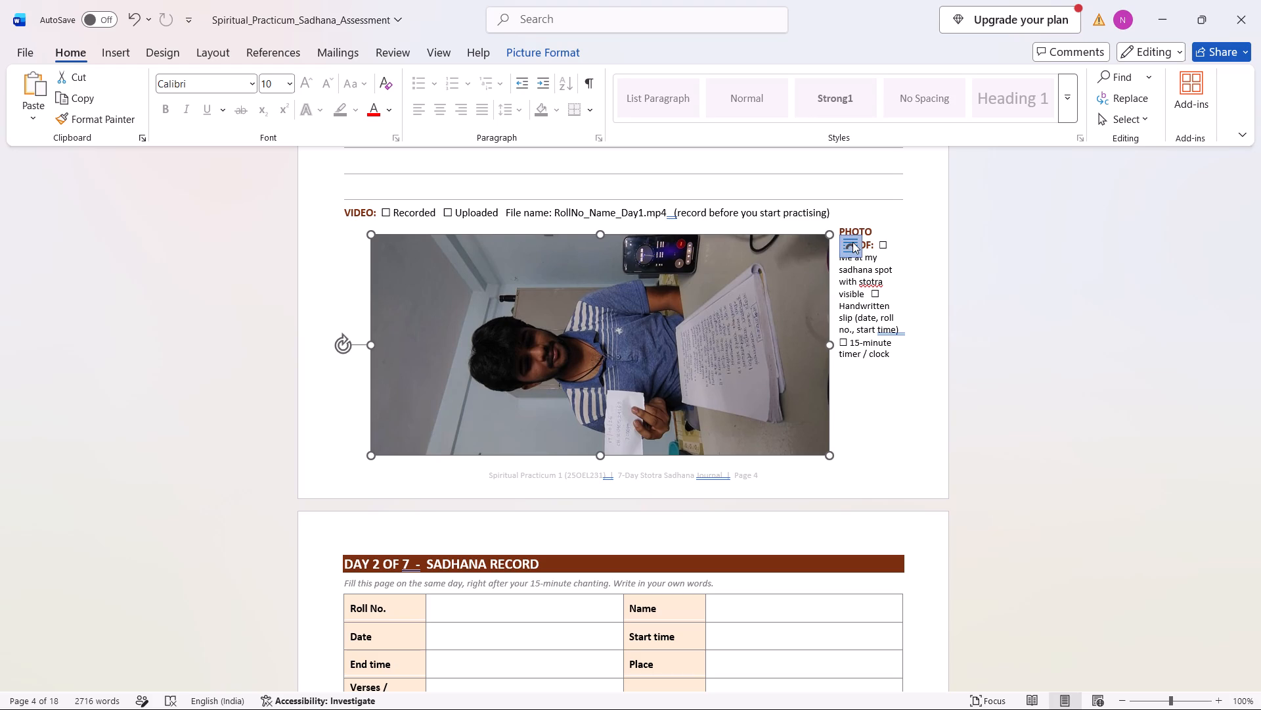
pyautogui.click(888, 362)
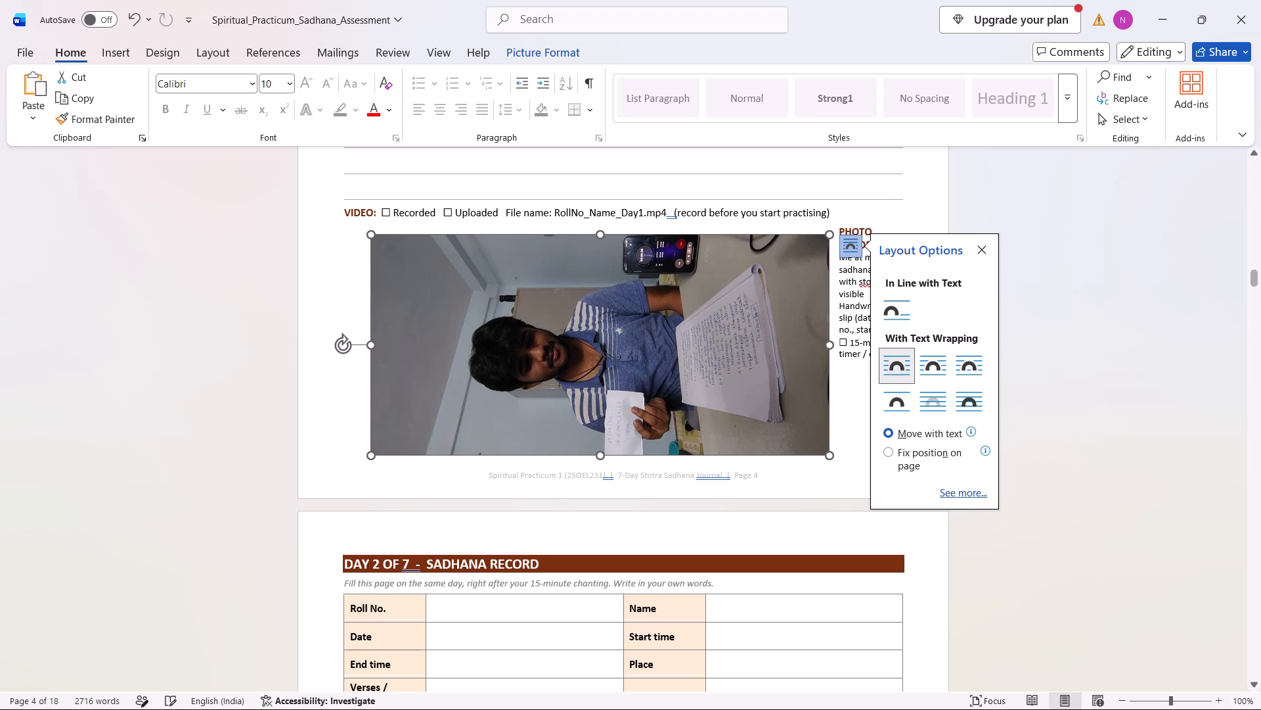
pyautogui.moveTo(690, 318); pyautogui.dragTo(692, 344)
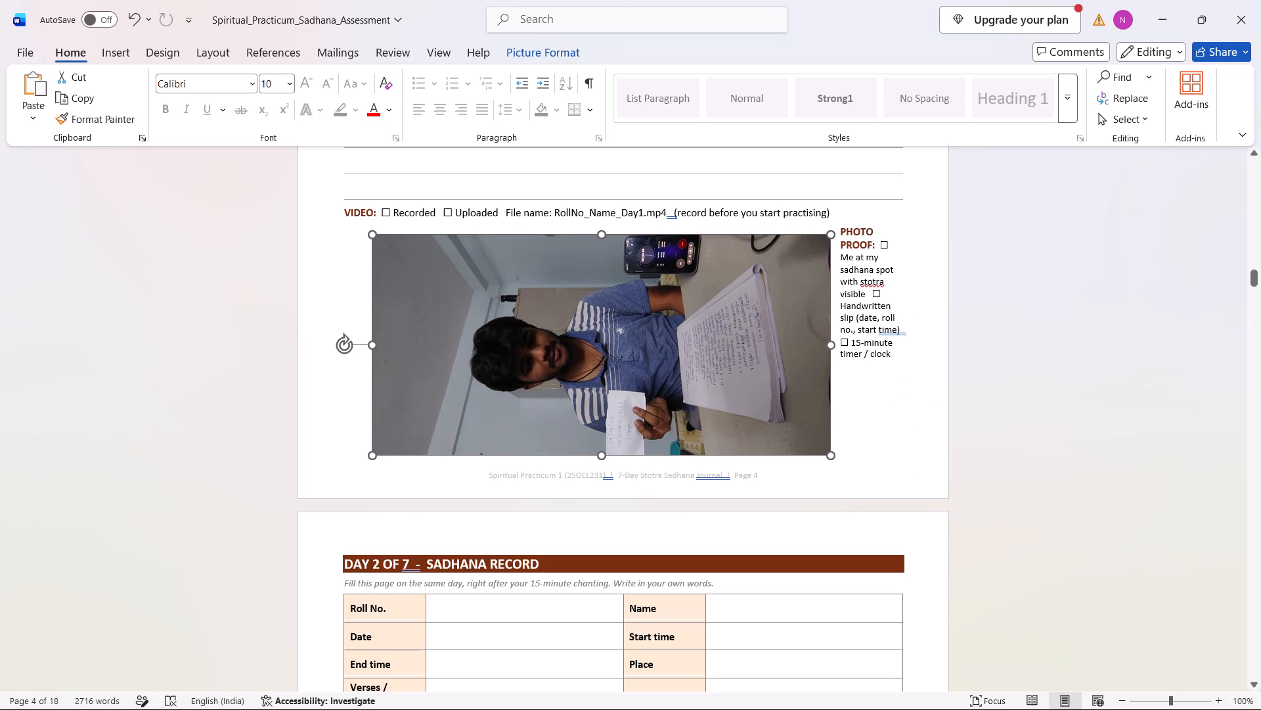
pyautogui.moveTo(692, 344); pyautogui.dragTo(677, 381)
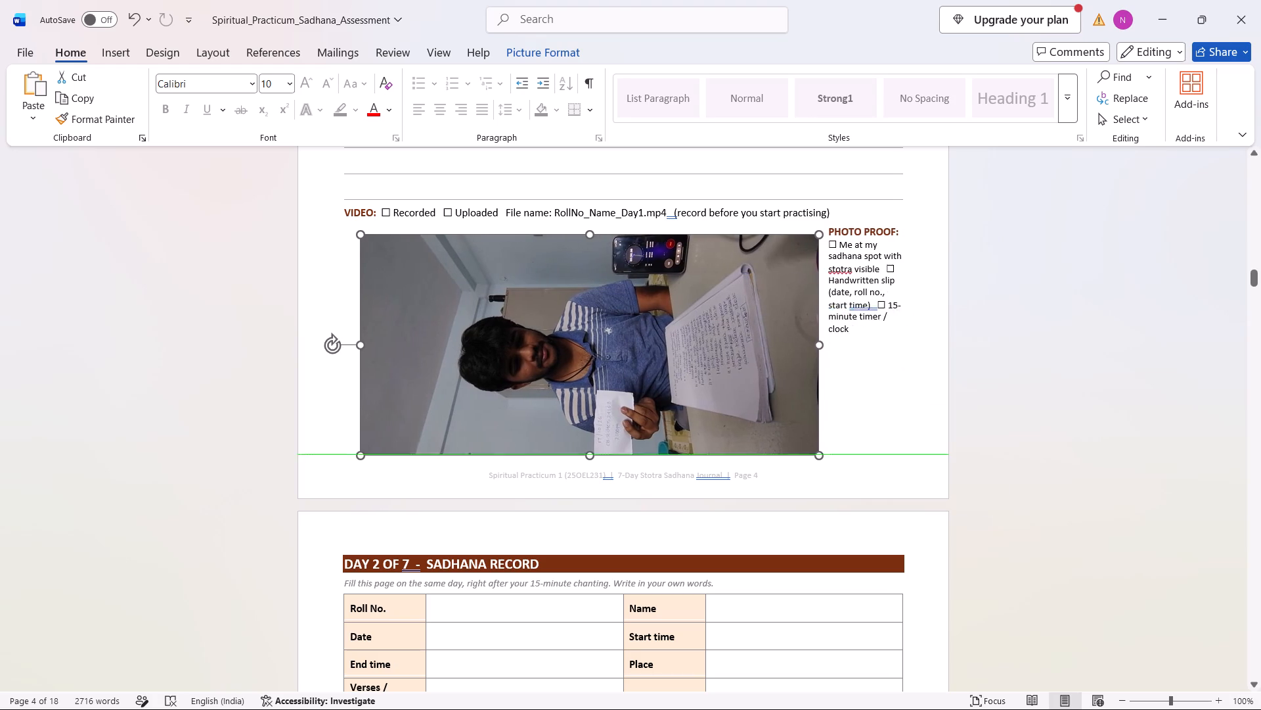
pyautogui.moveTo(677, 381); pyautogui.dragTo(672, 381)
pyautogui.click(790, 477)
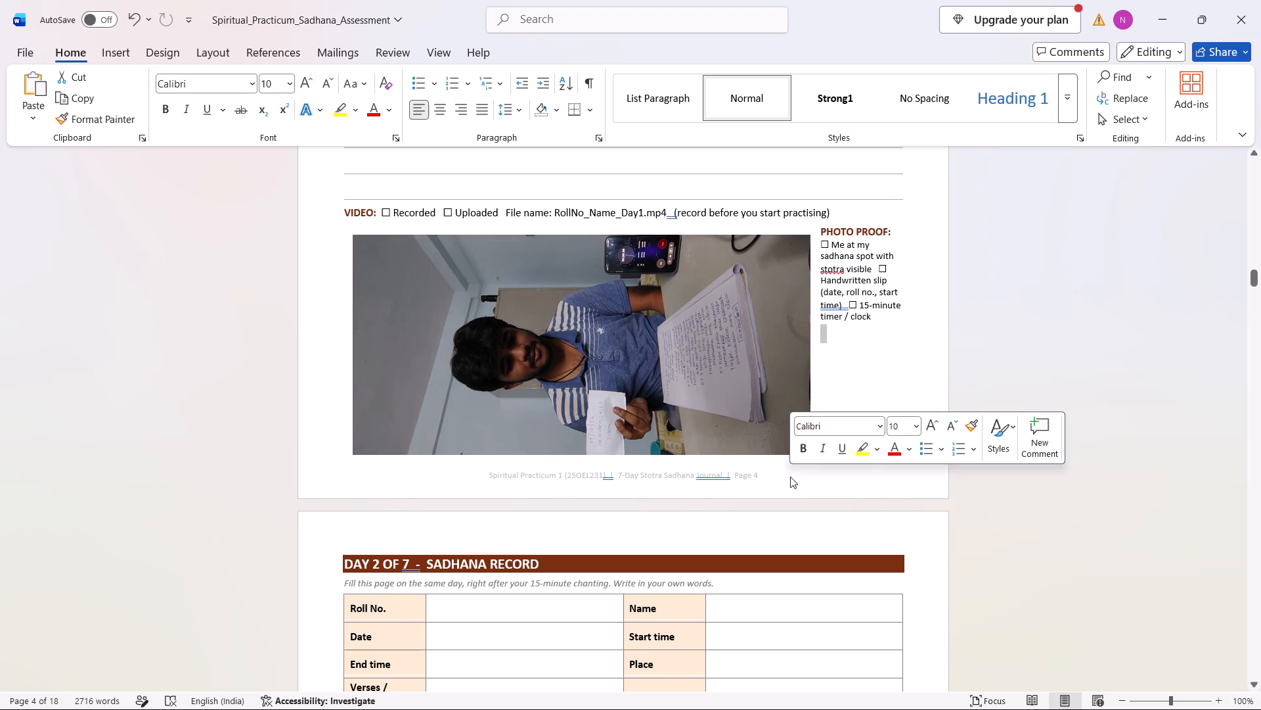
# Enlarge the Day 2 photo proportionally towards the left text margin, to about 88% of the text width.
pyautogui.scroll(-4, 790, 477)
pyautogui.click(728, 487)
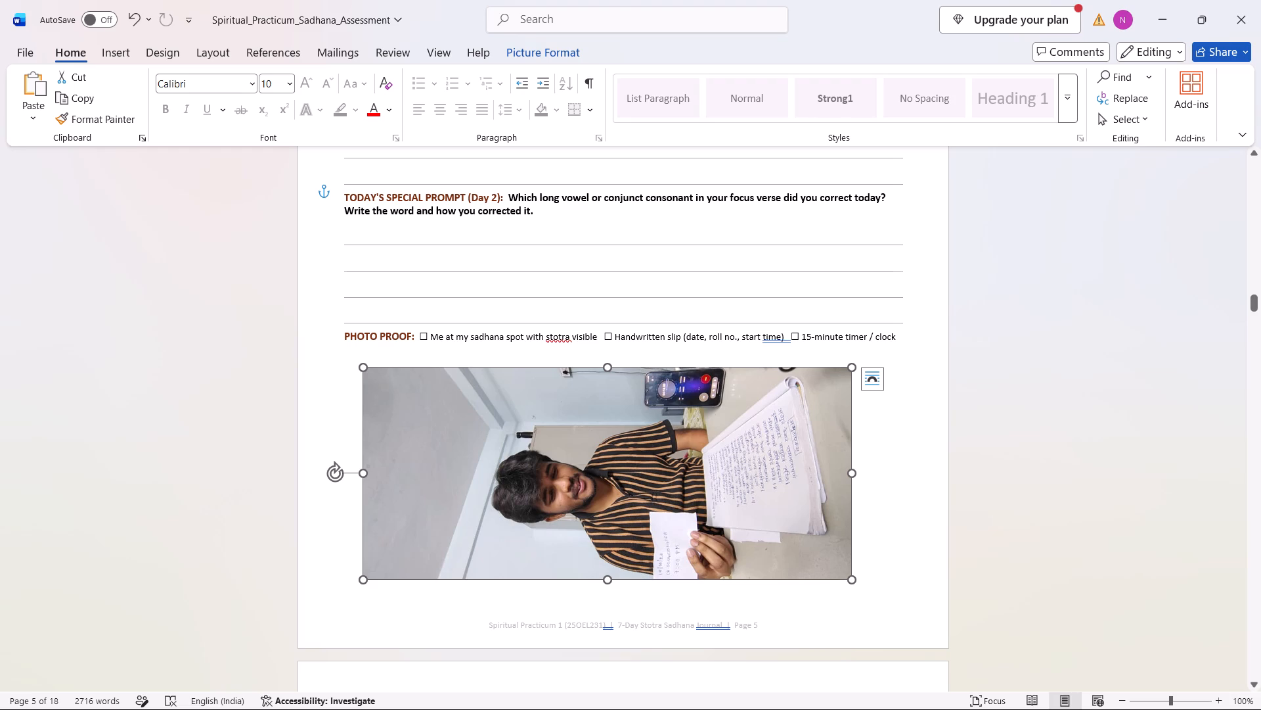
pyautogui.click(363, 366)
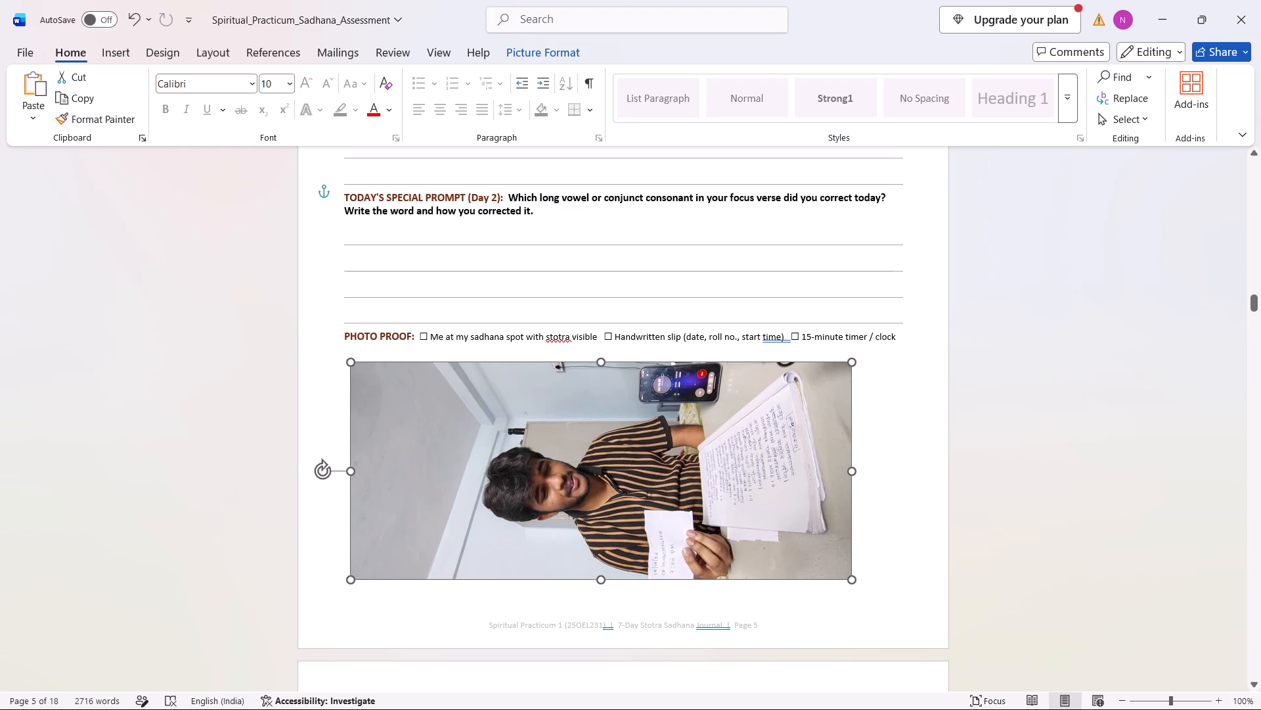
# Enlarge the Day 3 photo proportionally to about 86% of the text width and deselect it.
pyautogui.scroll(-3, 507, 467)
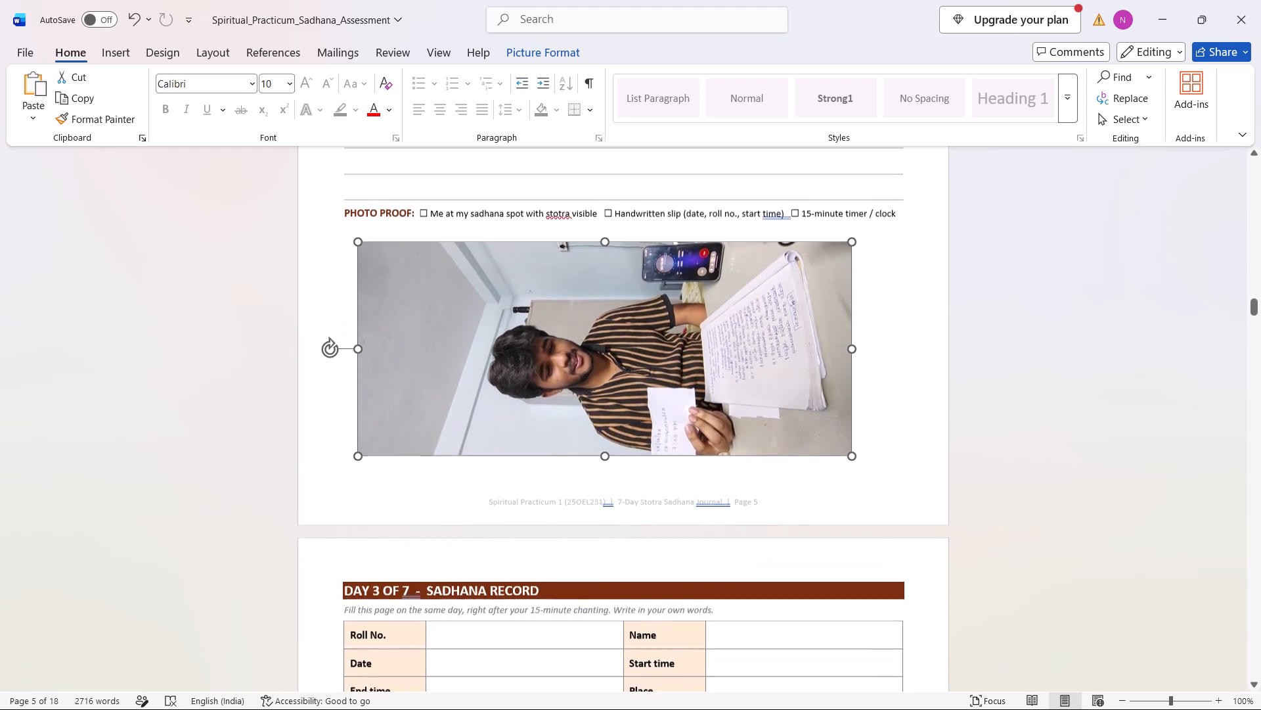
pyautogui.scroll(-3, 507, 467)
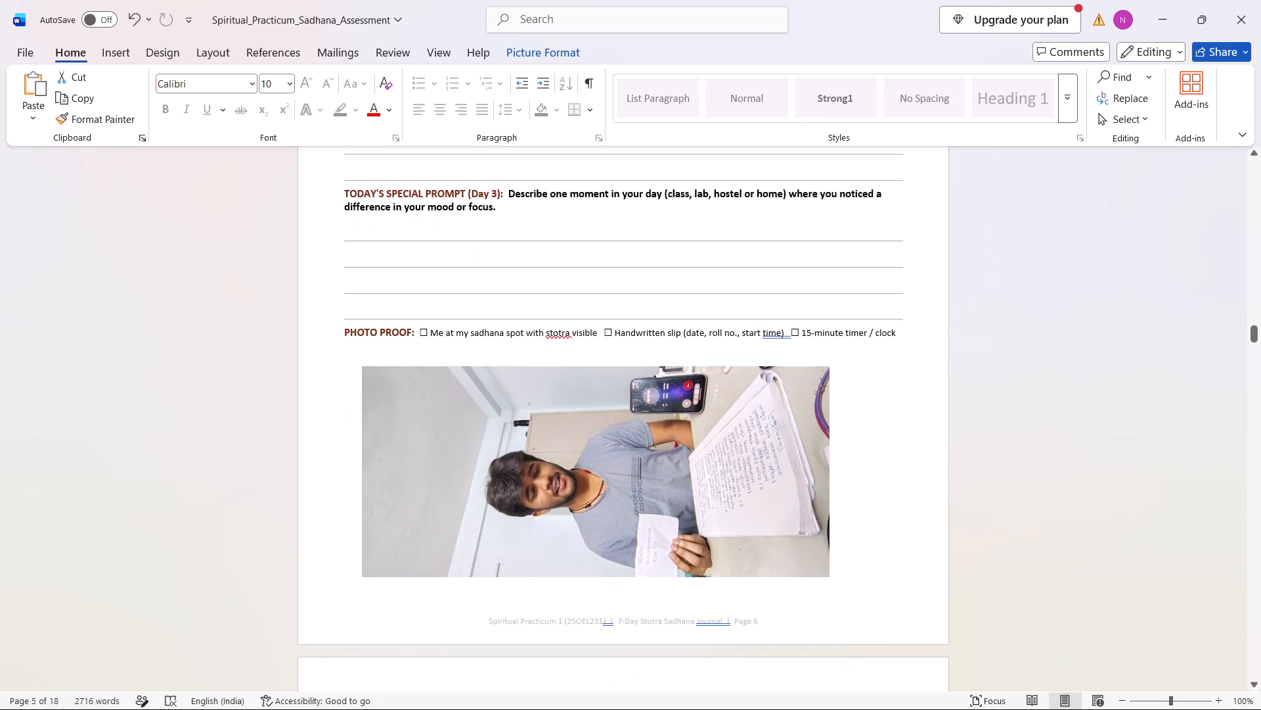
pyautogui.scroll(-2, 507, 467)
pyautogui.click(568, 464)
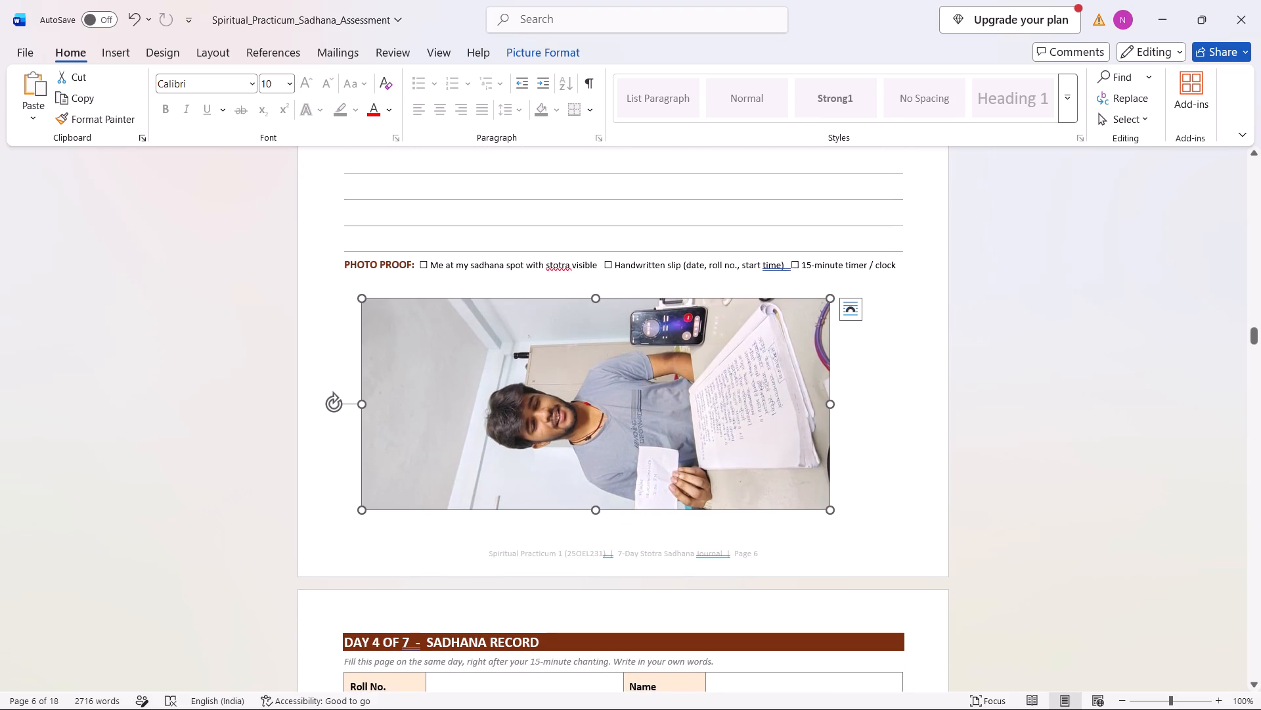
pyautogui.moveTo(830, 508); pyautogui.dragTo(868, 491)
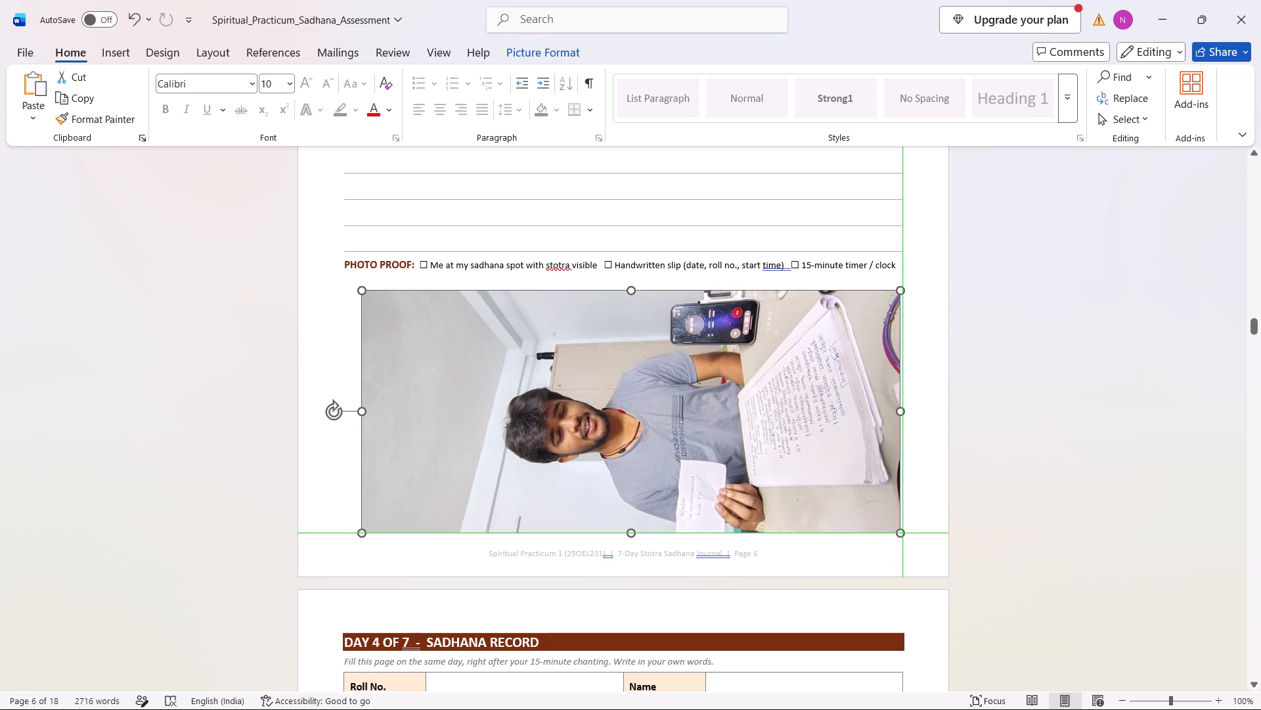
pyautogui.moveTo(868, 491); pyautogui.dragTo(842, 488)
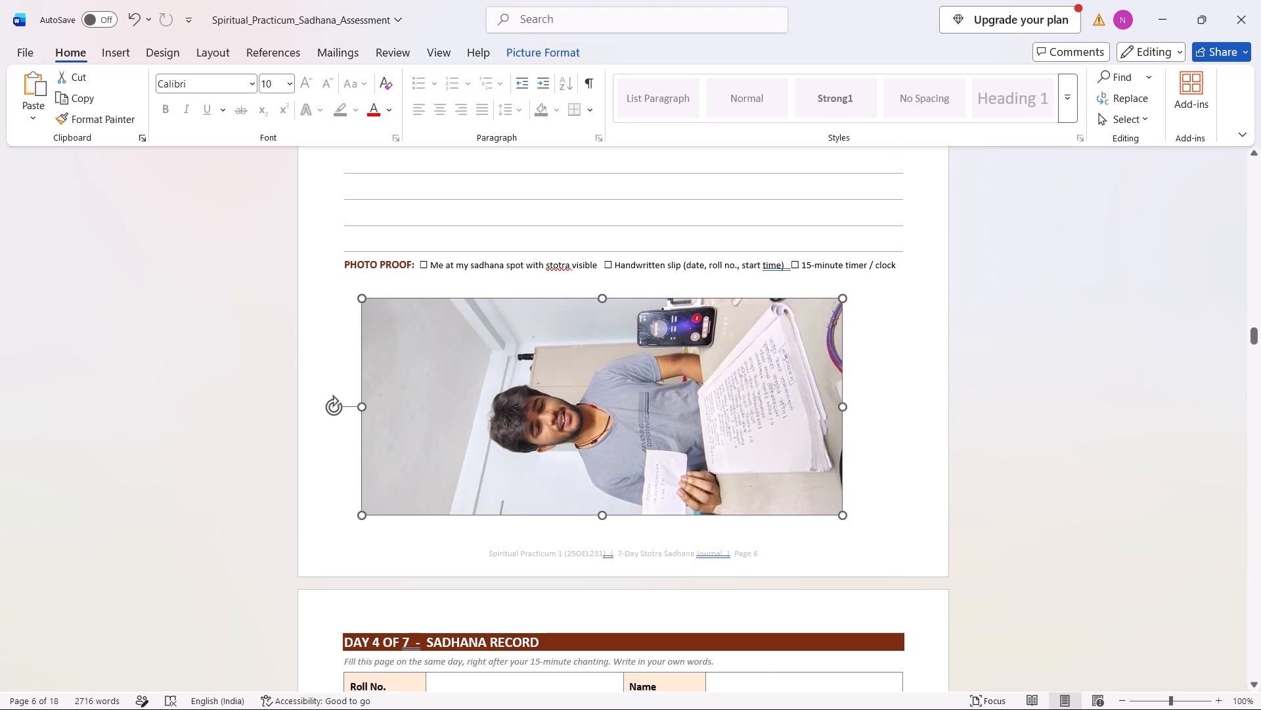
pyautogui.click(883, 488)
# Enlarge the Day 4 photo proportionally to about 94% of the text width and deselect it.
pyautogui.scroll(-4, 883, 488)
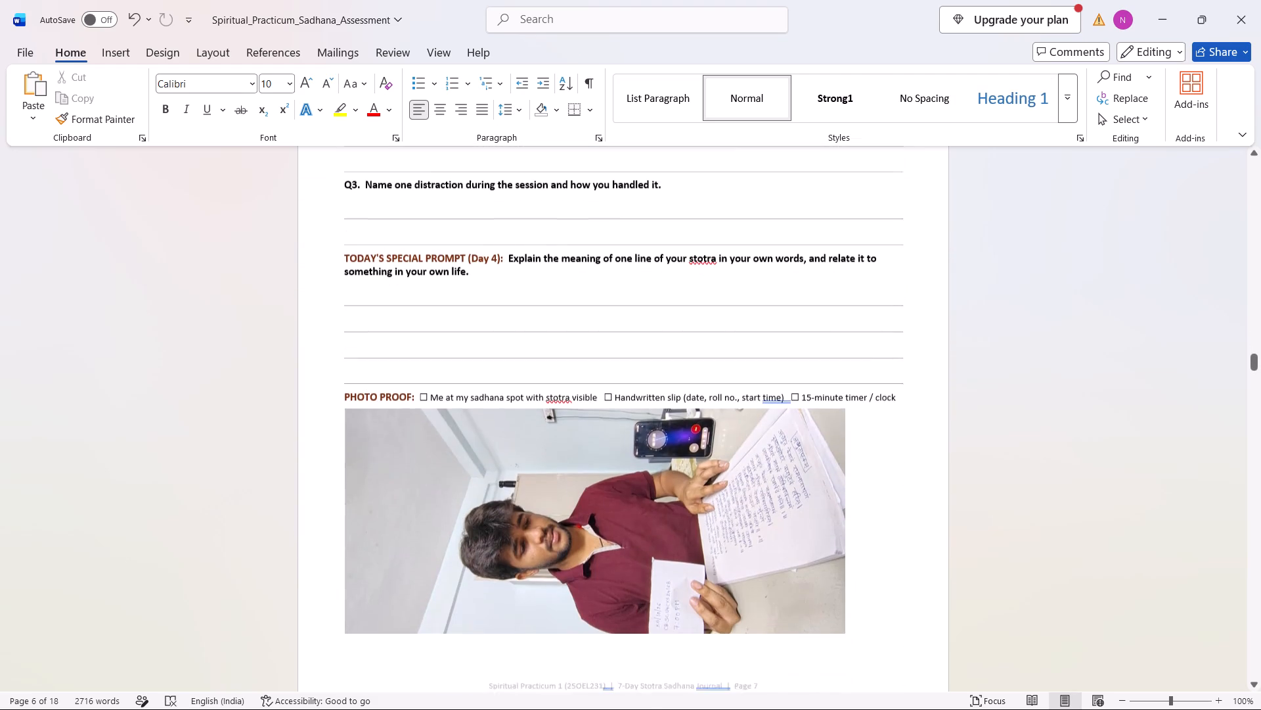
pyautogui.click(816, 486)
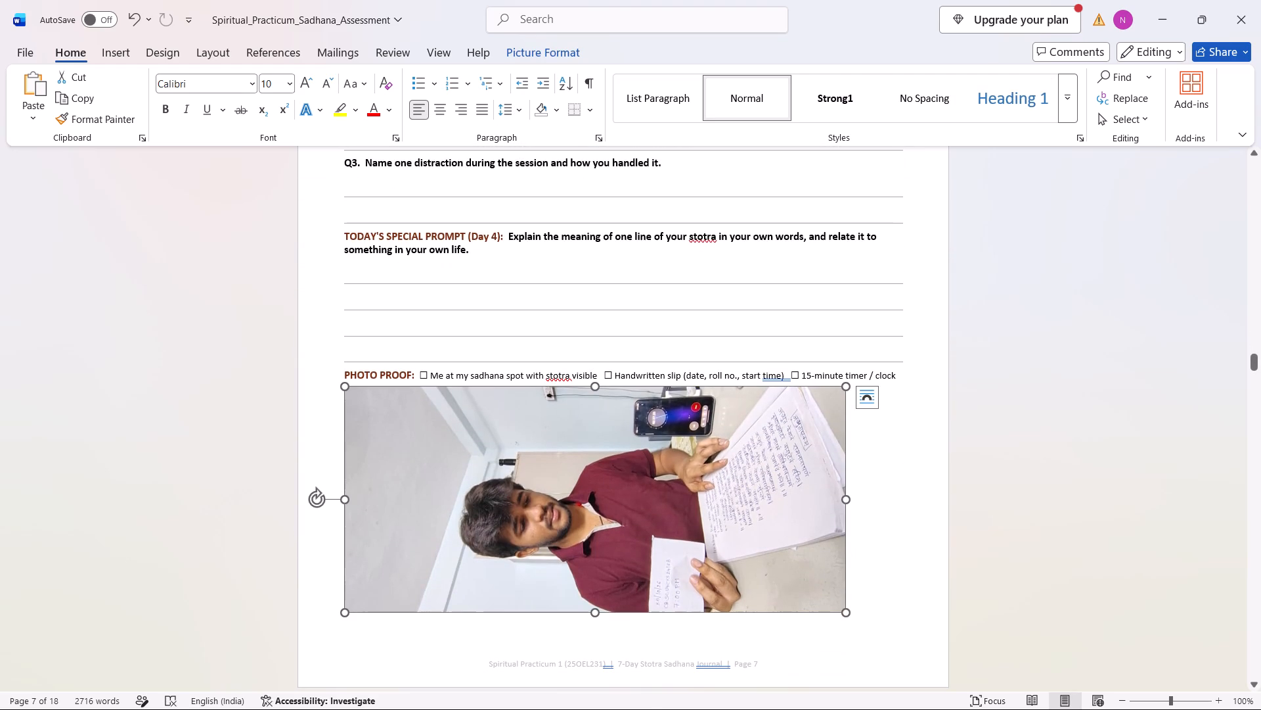
pyautogui.moveTo(847, 613); pyautogui.dragTo(849, 618)
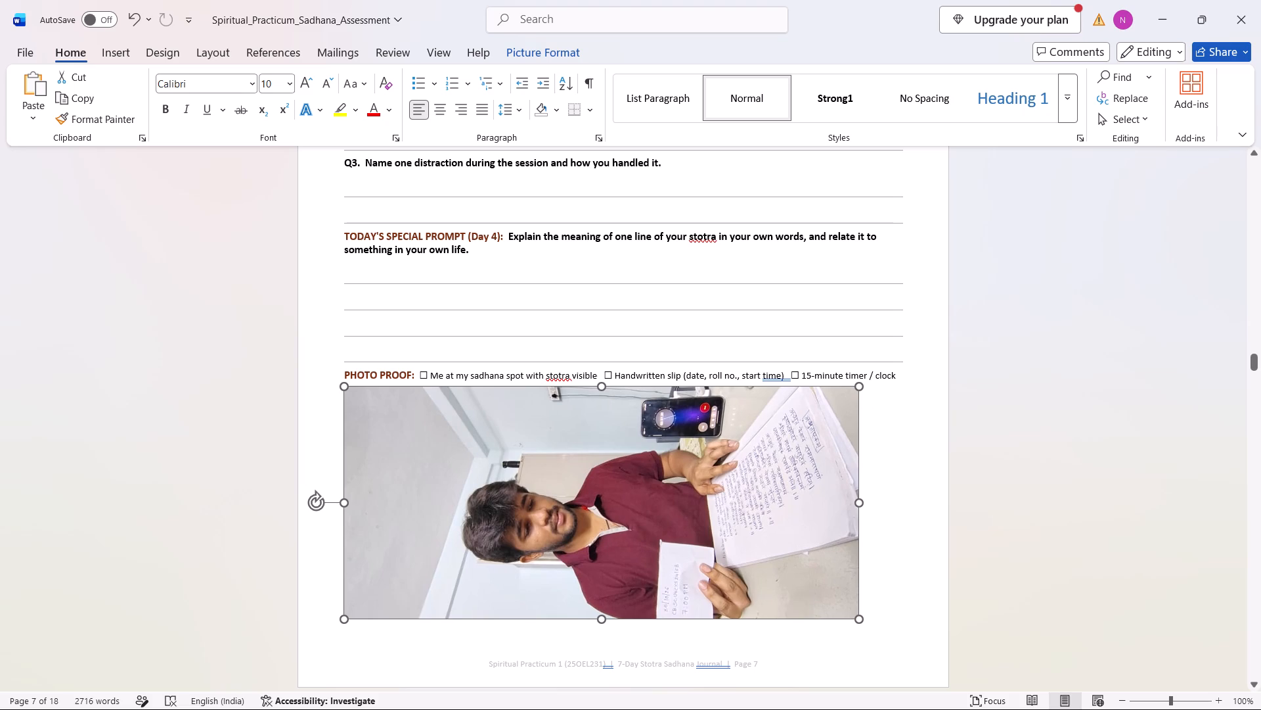
pyautogui.moveTo(849, 618); pyautogui.dragTo(853, 624)
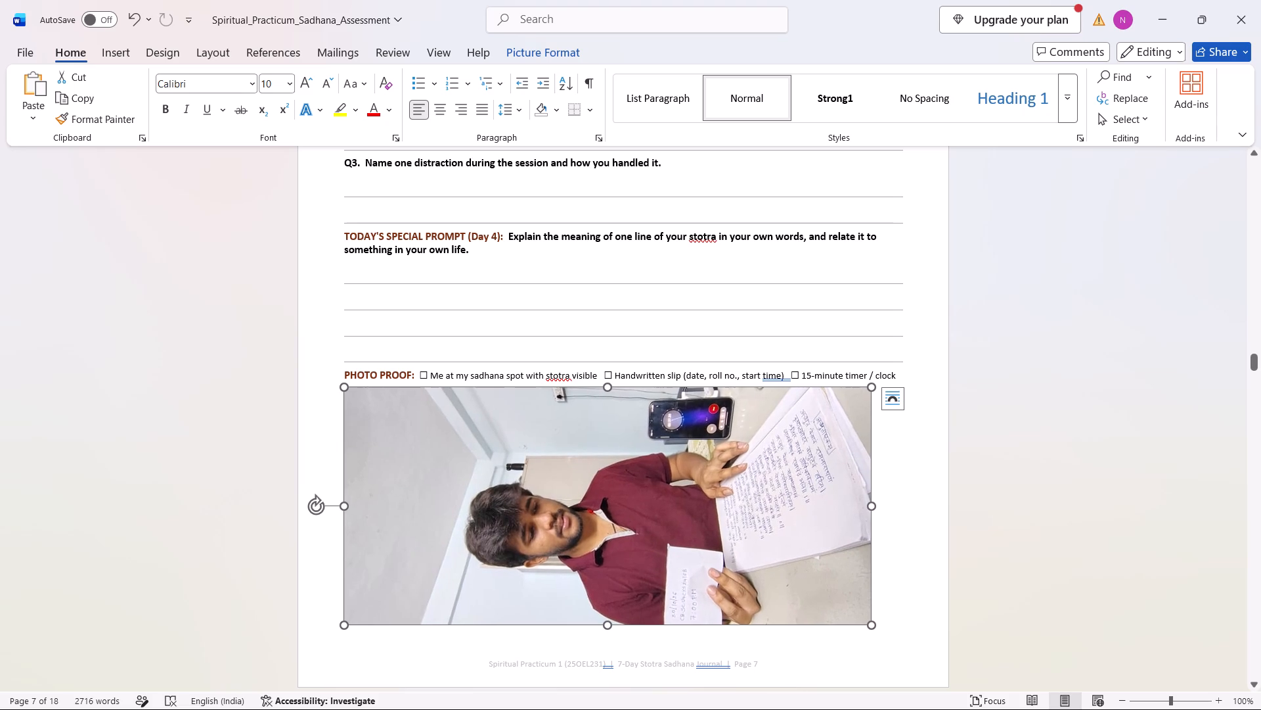
pyautogui.click(876, 571)
# Review the photo size and placement on the Day 4 to Day 7 pages, continuing to the Final Reflection page.
pyautogui.scroll(2, 876, 571)
pyautogui.scroll(-1, 876, 571)
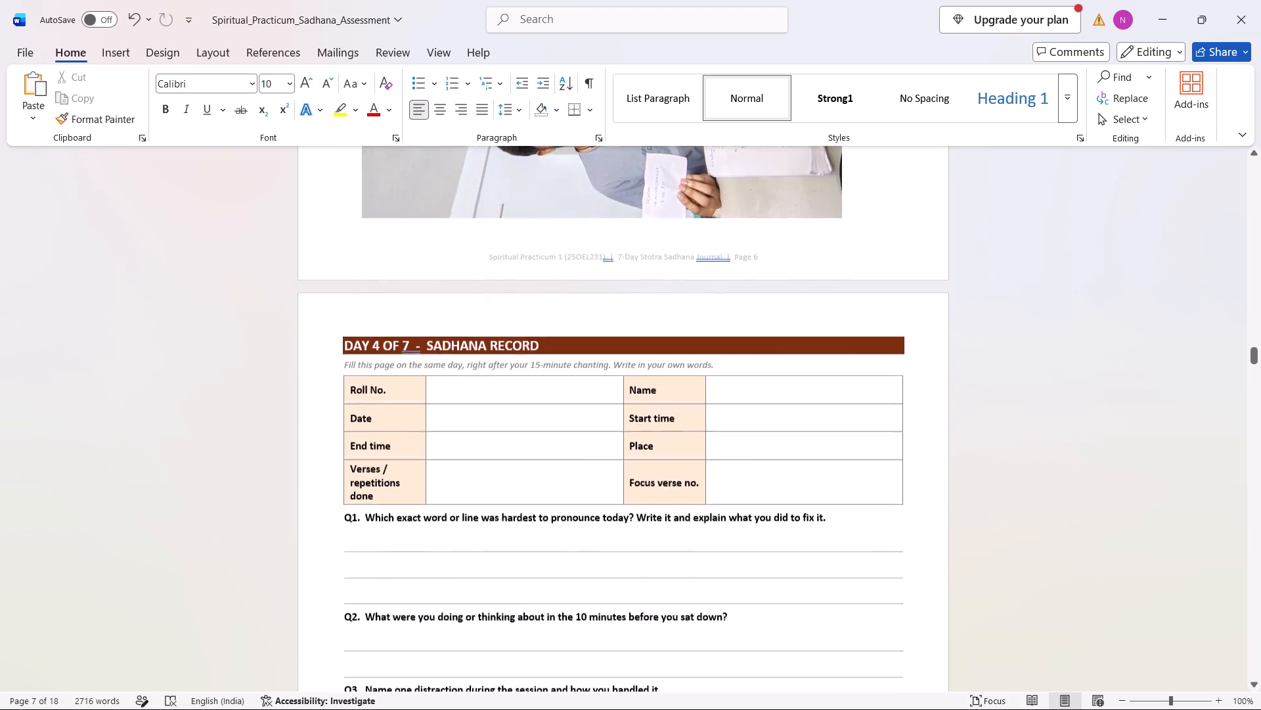
pyautogui.scroll(-3, 876, 571)
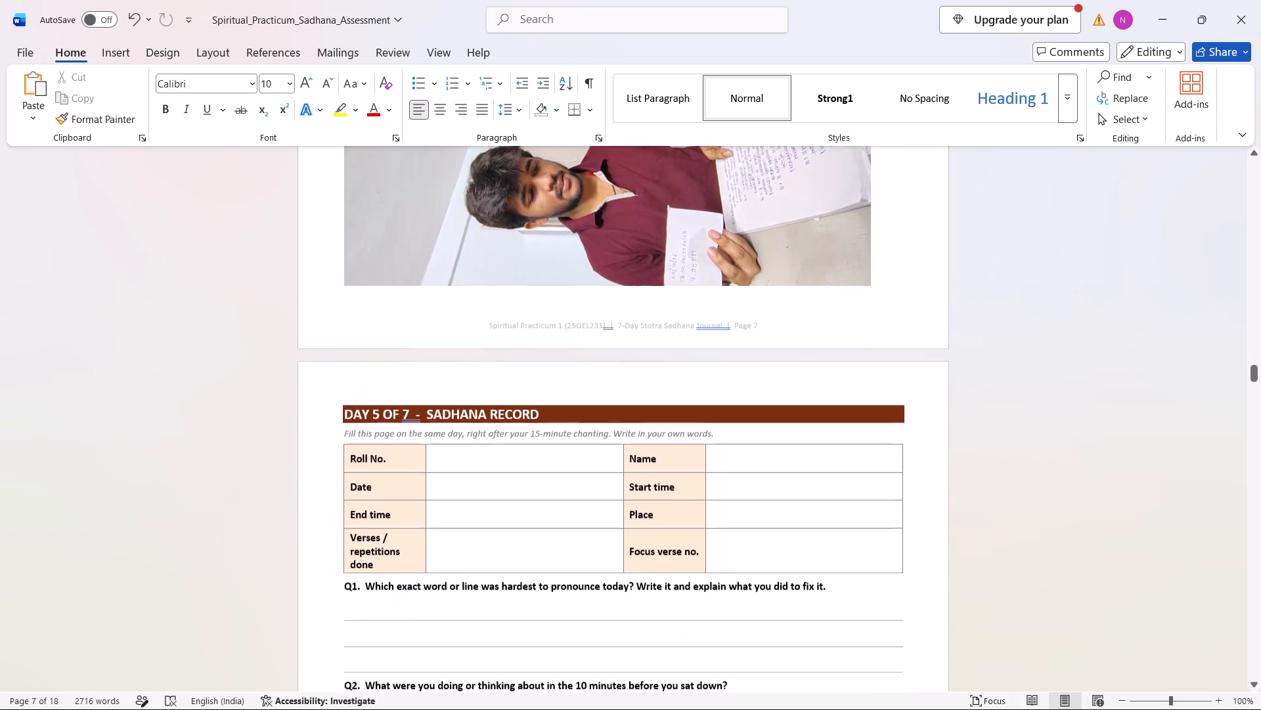
pyautogui.scroll(-4, 876, 571)
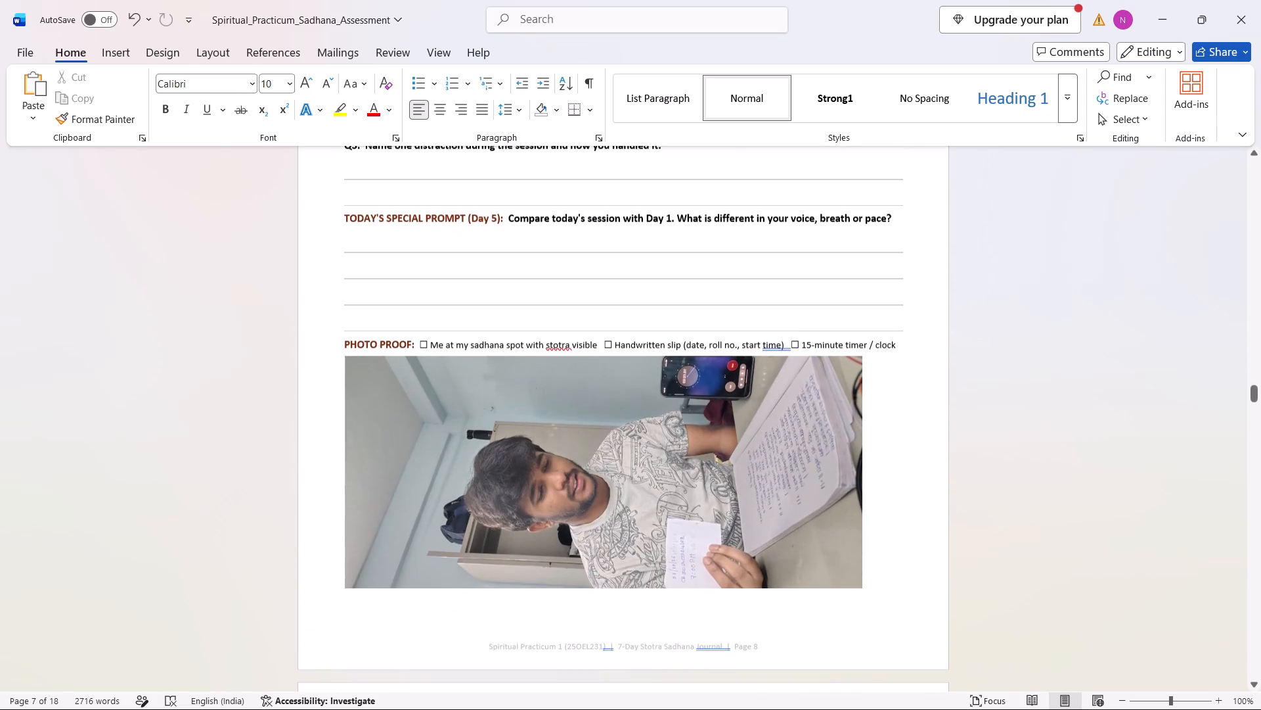
pyautogui.scroll(-1, 876, 571)
pyautogui.click(832, 522)
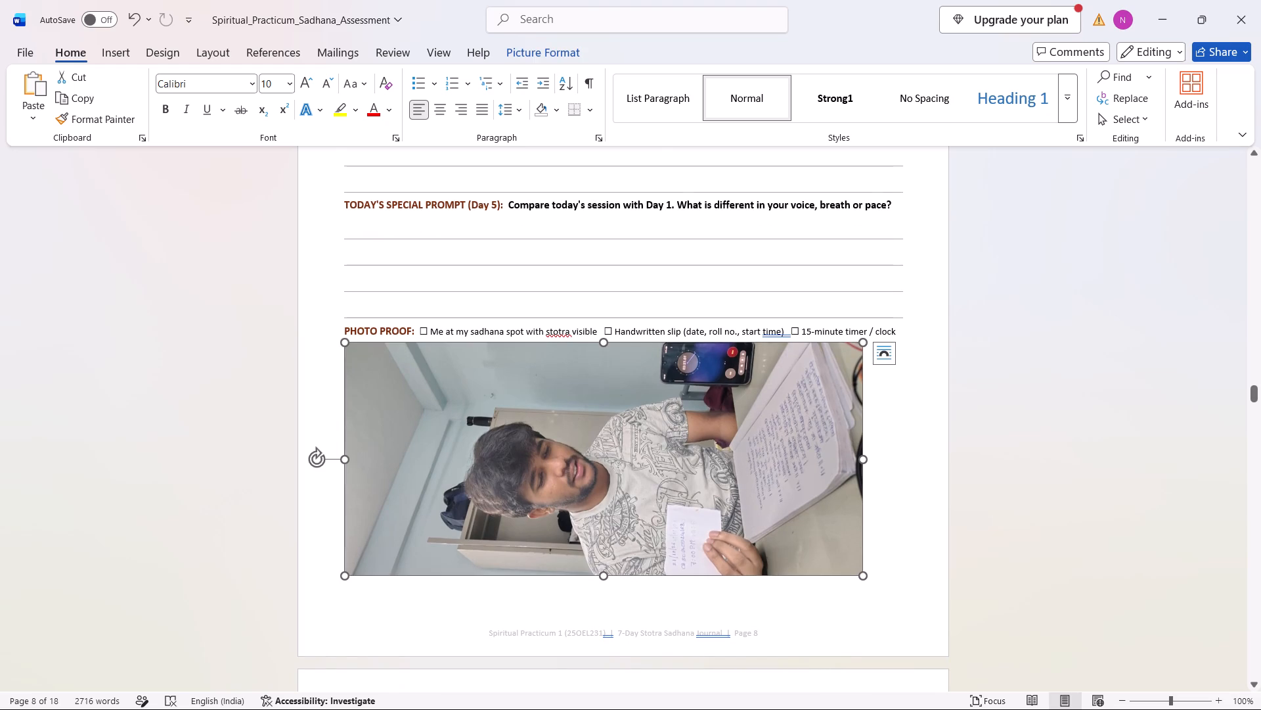
pyautogui.scroll(2, 865, 573)
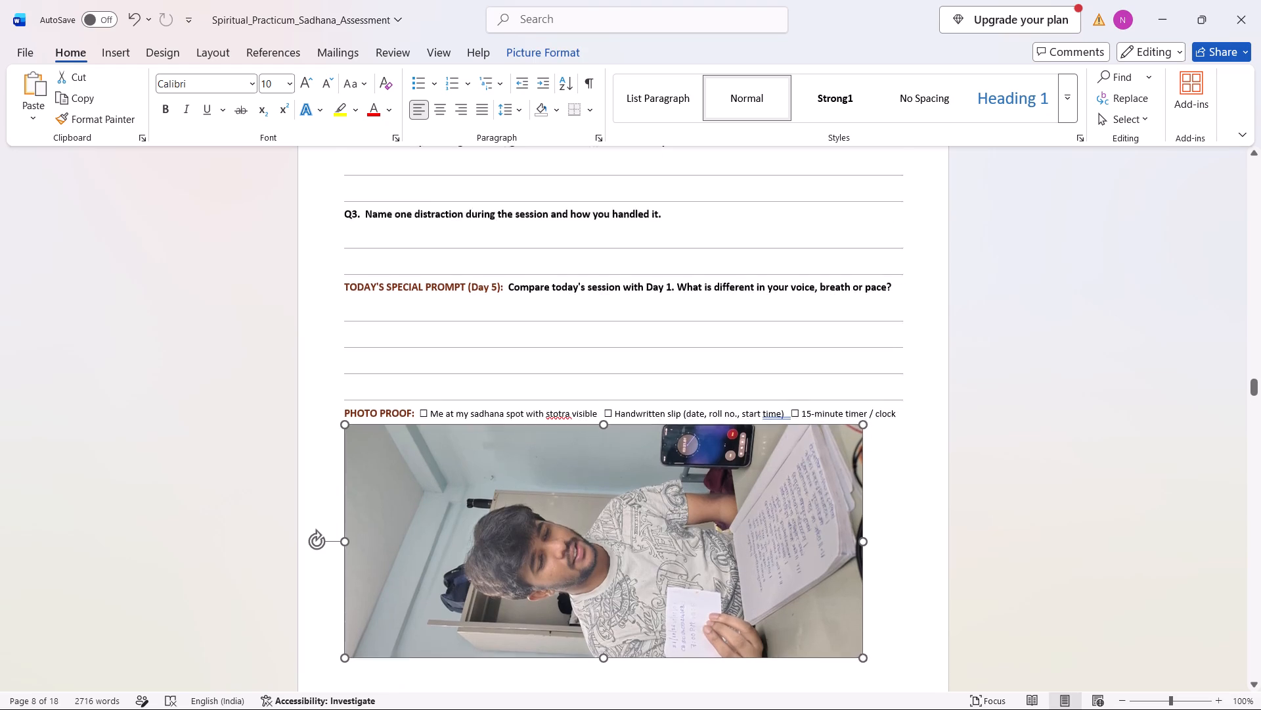
pyautogui.scroll(1, 865, 573)
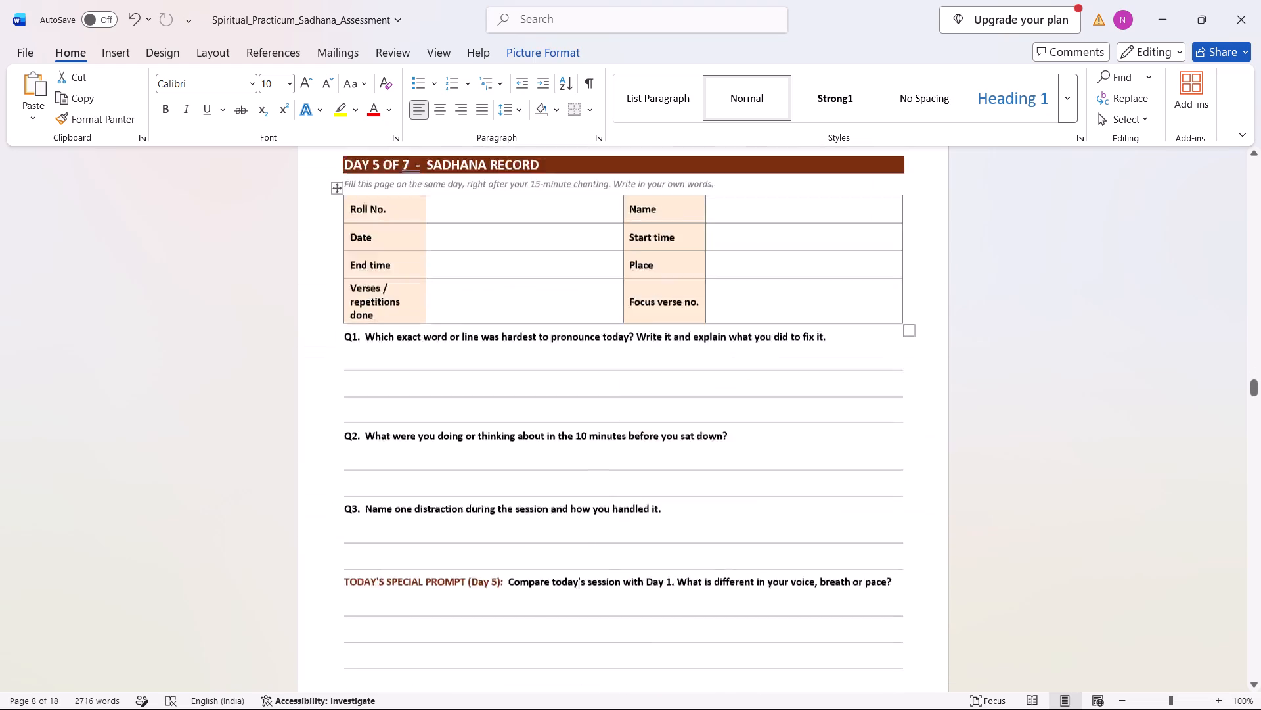
pyautogui.scroll(-4, 865, 573)
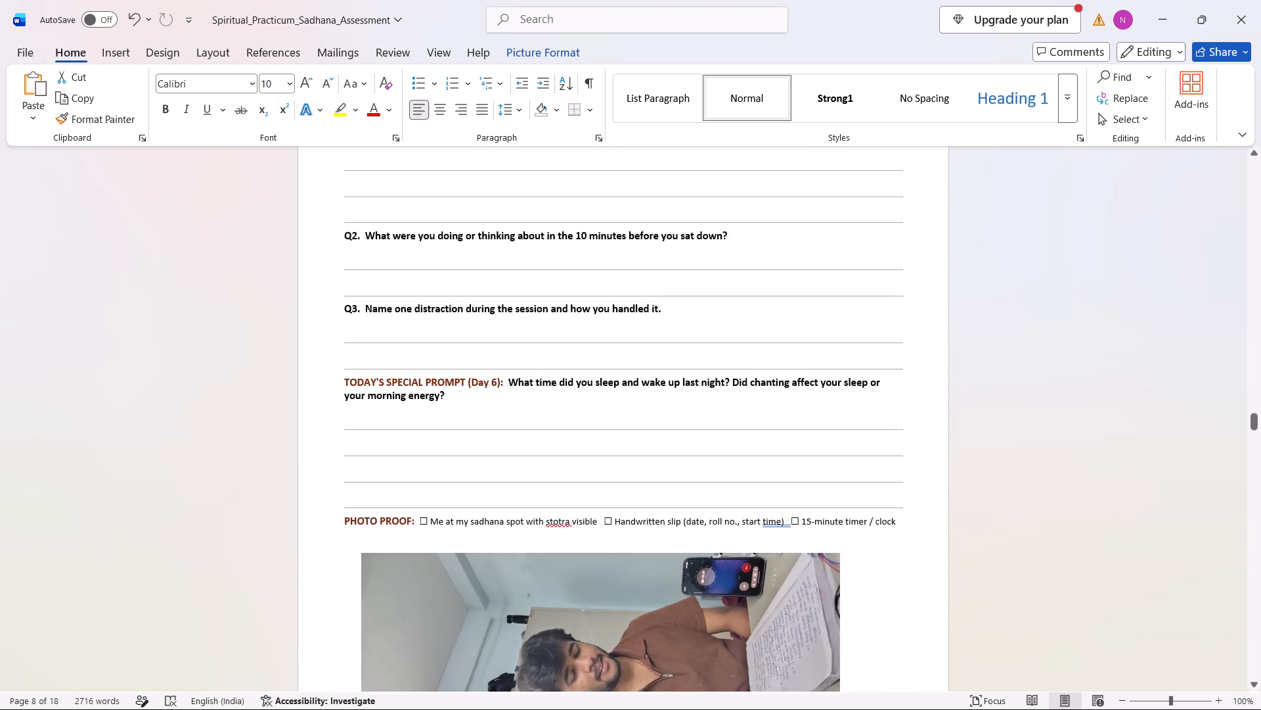
pyautogui.scroll(-3, 865, 573)
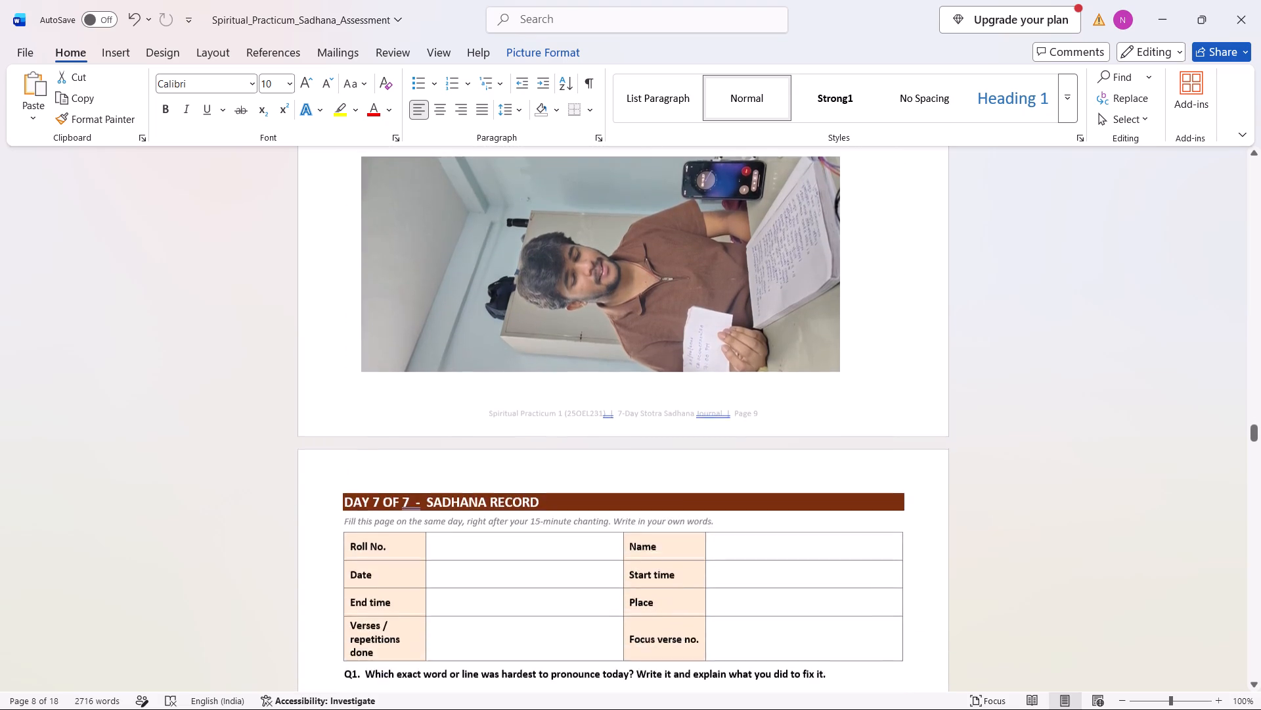
pyautogui.scroll(-4, 865, 573)
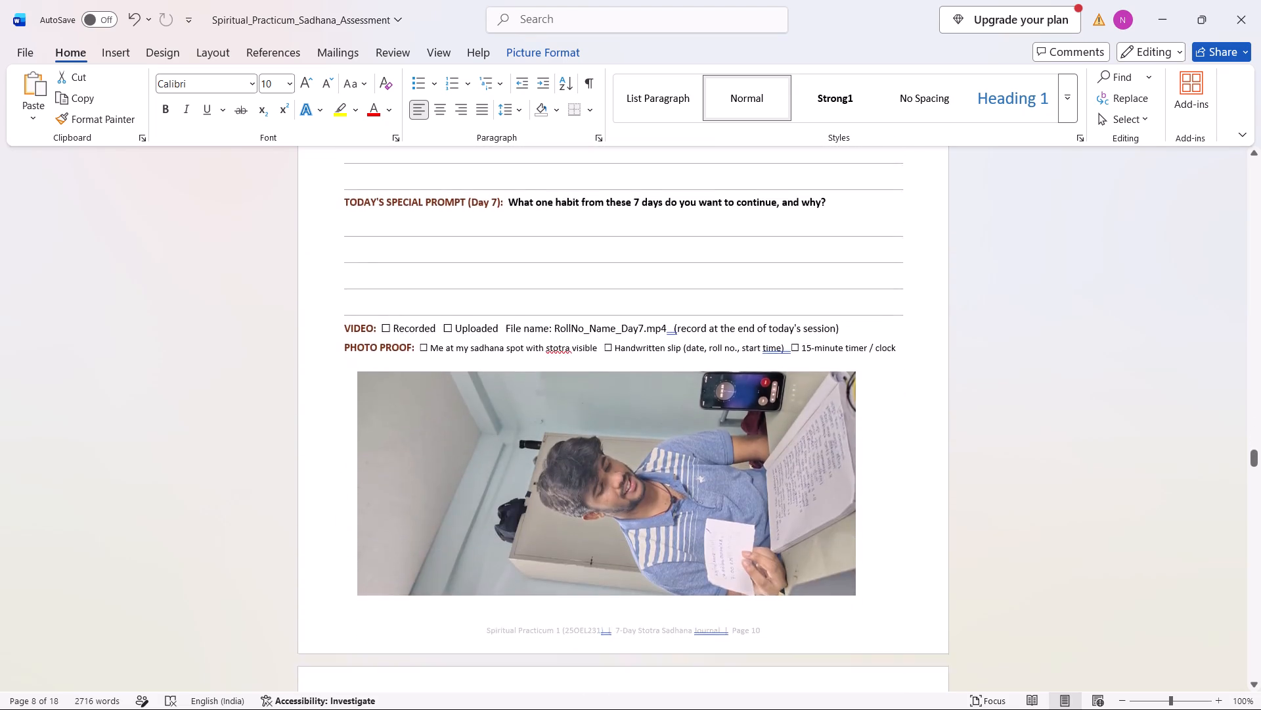
pyautogui.scroll(-2, 865, 573)
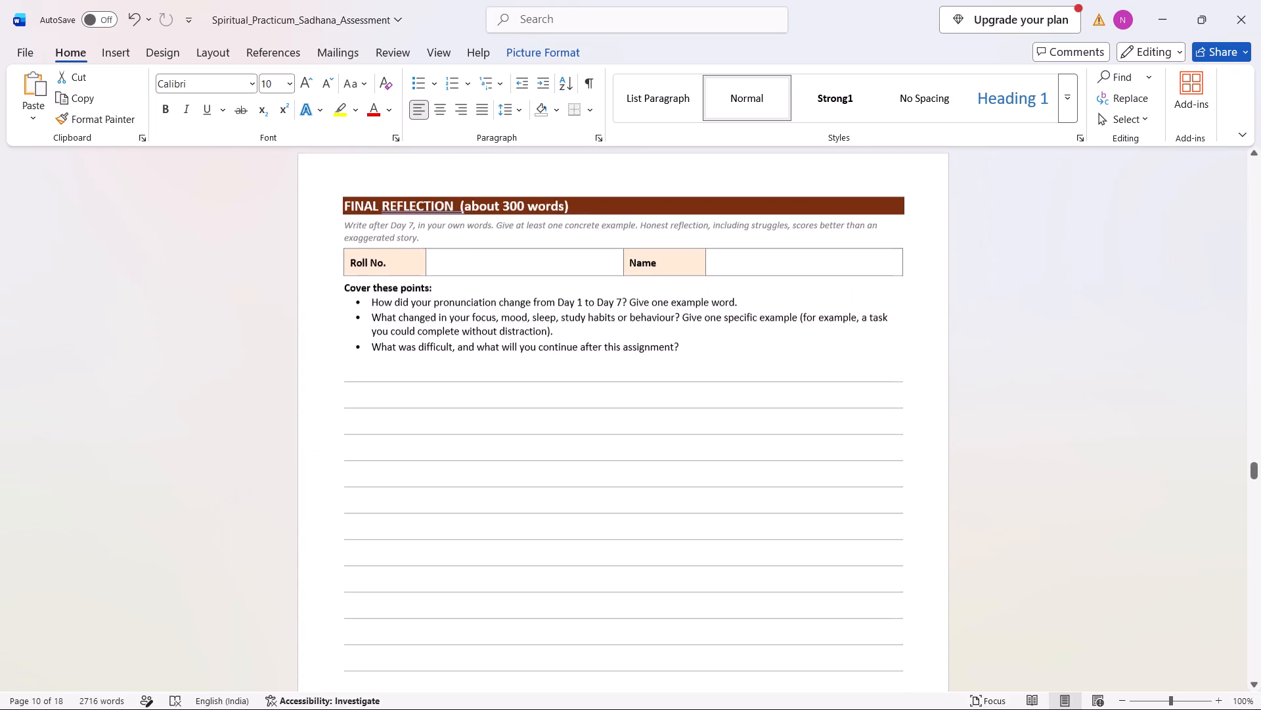
# Check the pages after the Final Reflection through to the blank page 18, and return to the cover page.
pyautogui.scroll(-16, 865, 573)
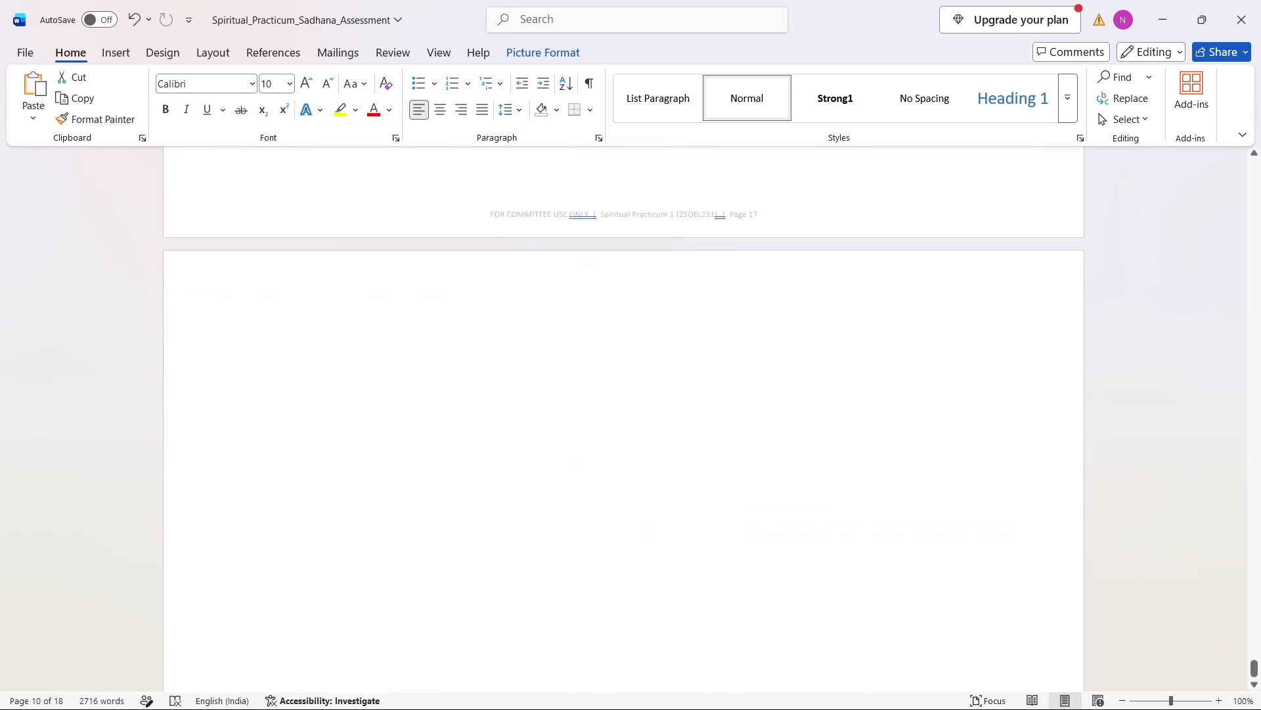
pyautogui.scroll(9, 865, 573)
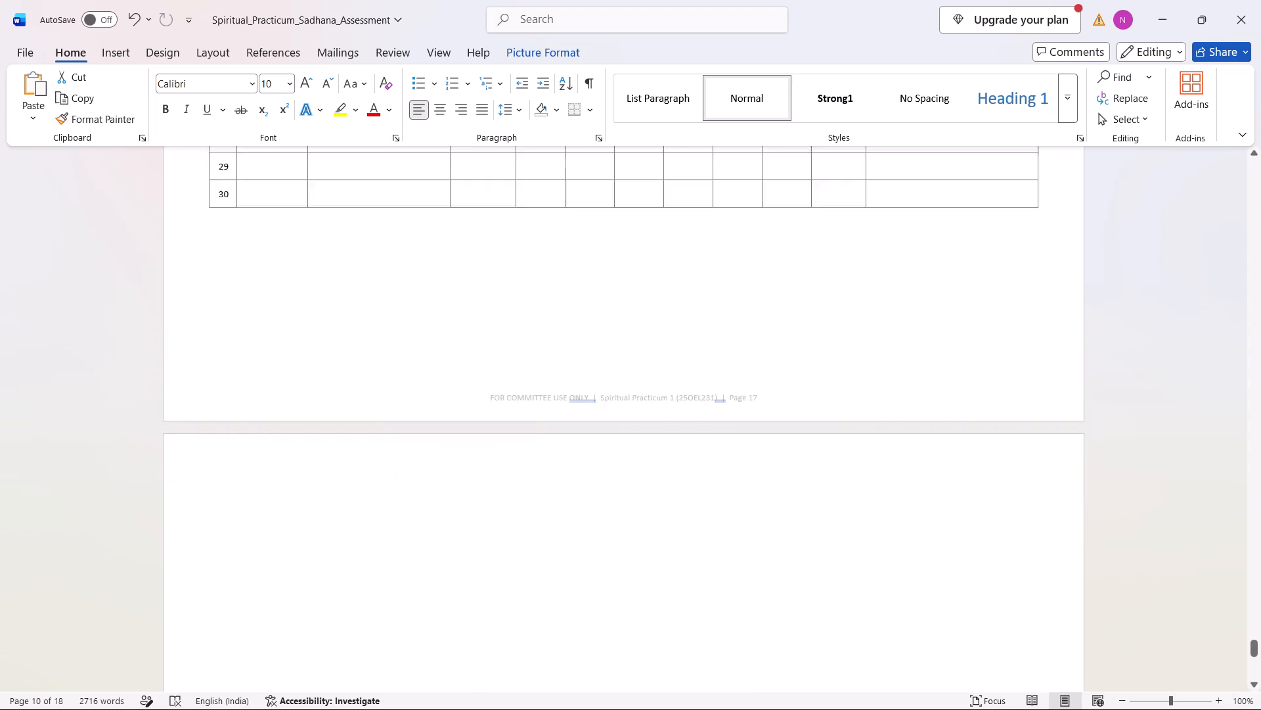
pyautogui.scroll(19, 865, 573)
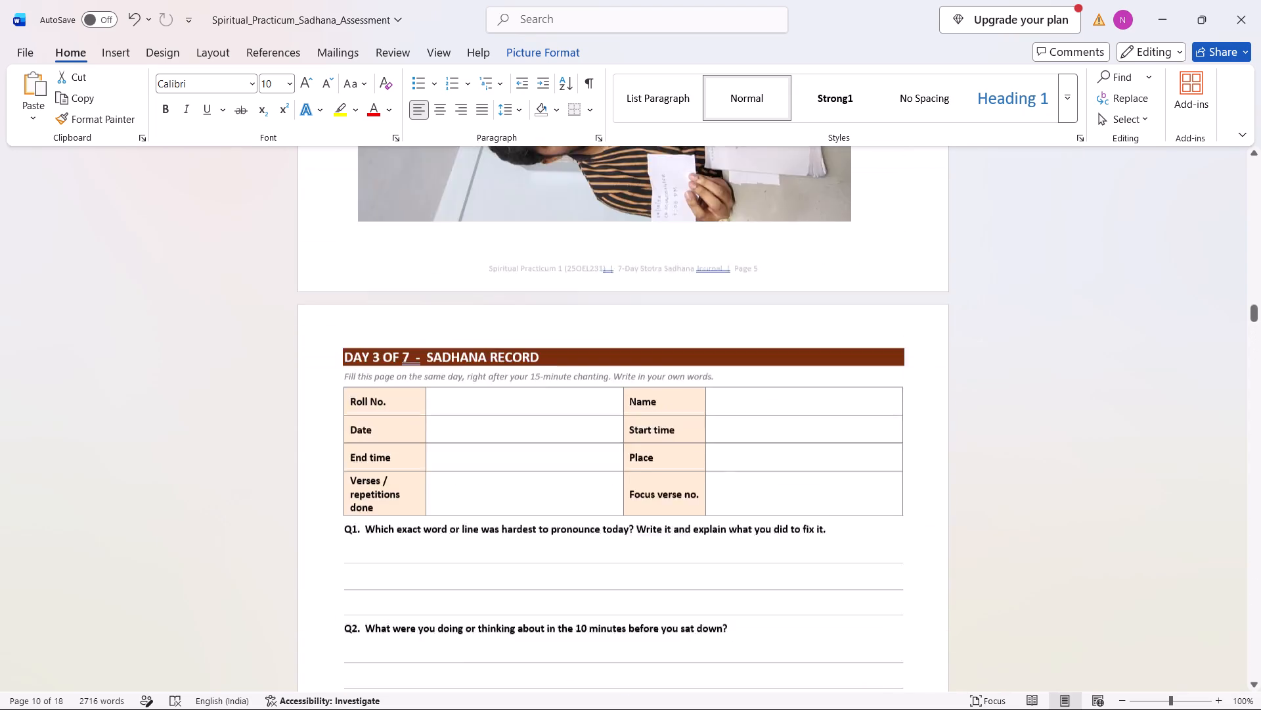
pyautogui.scroll(7, 865, 573)
# Copy the Day 1 photo and paste the copy onto the blank page 18.
pyautogui.scroll(-1, 865, 573)
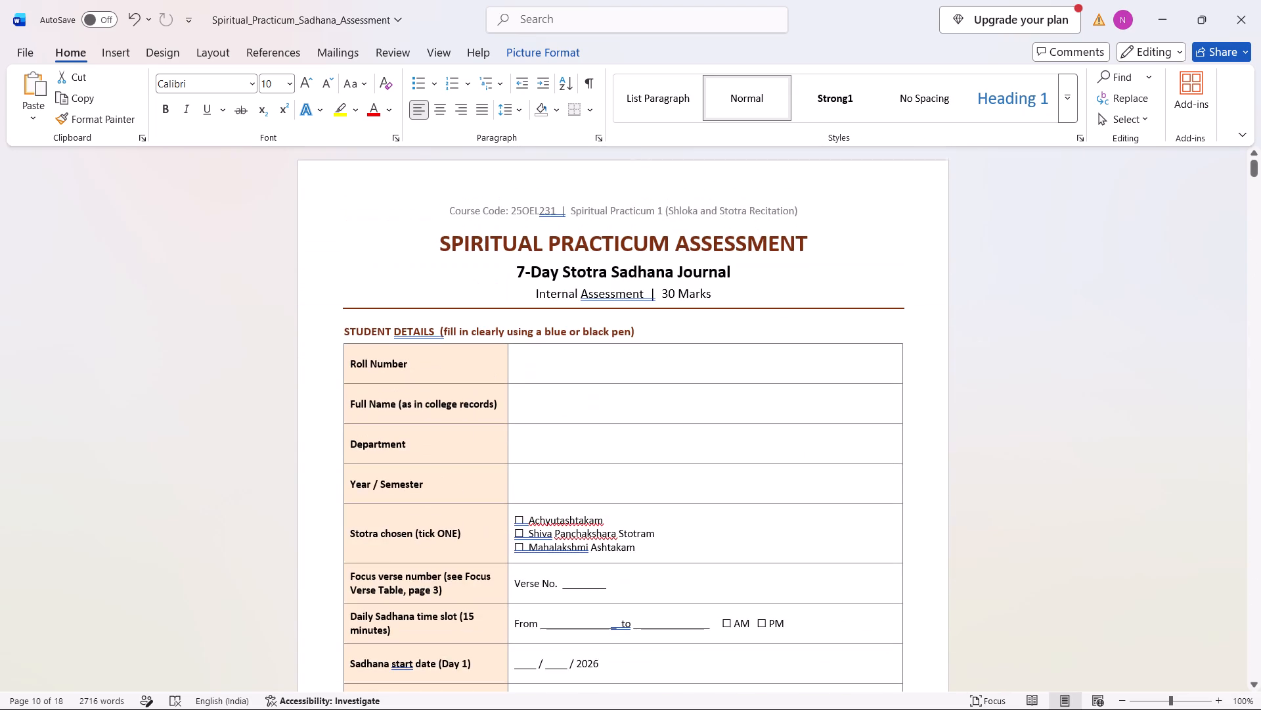
pyautogui.scroll(-8, 865, 573)
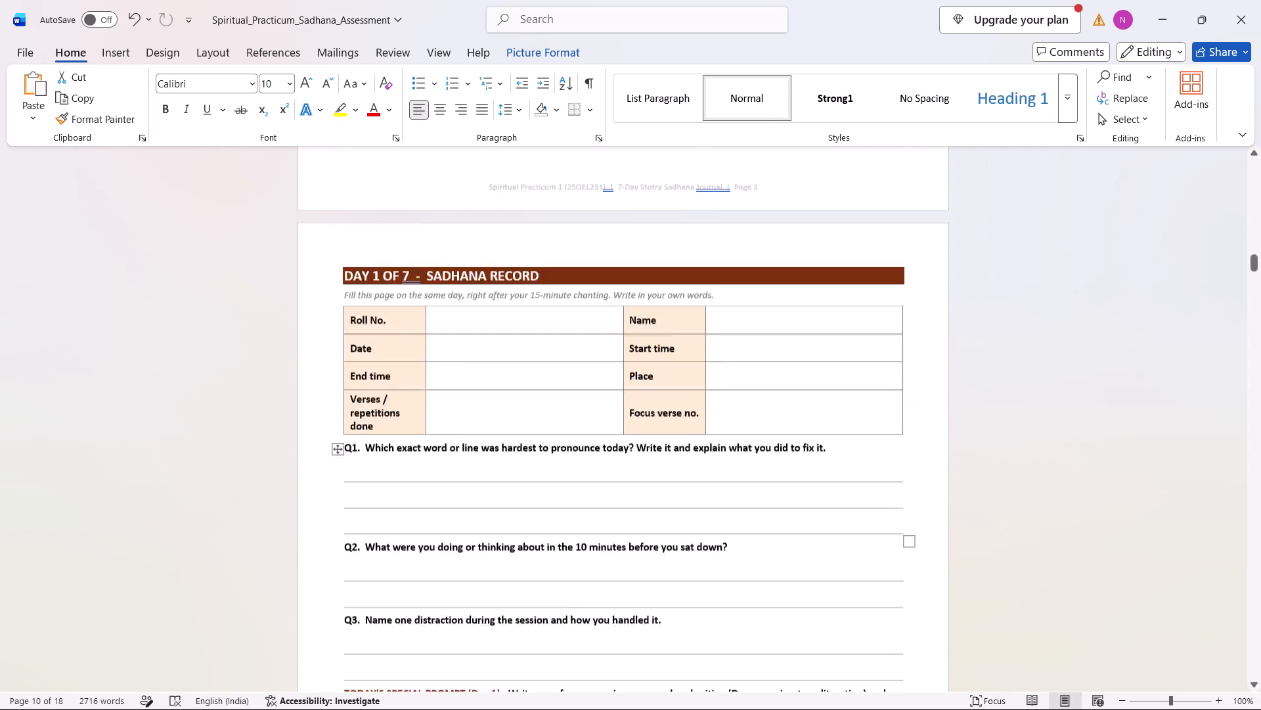
pyautogui.scroll(-4, 865, 573)
pyautogui.scroll(1, 865, 573)
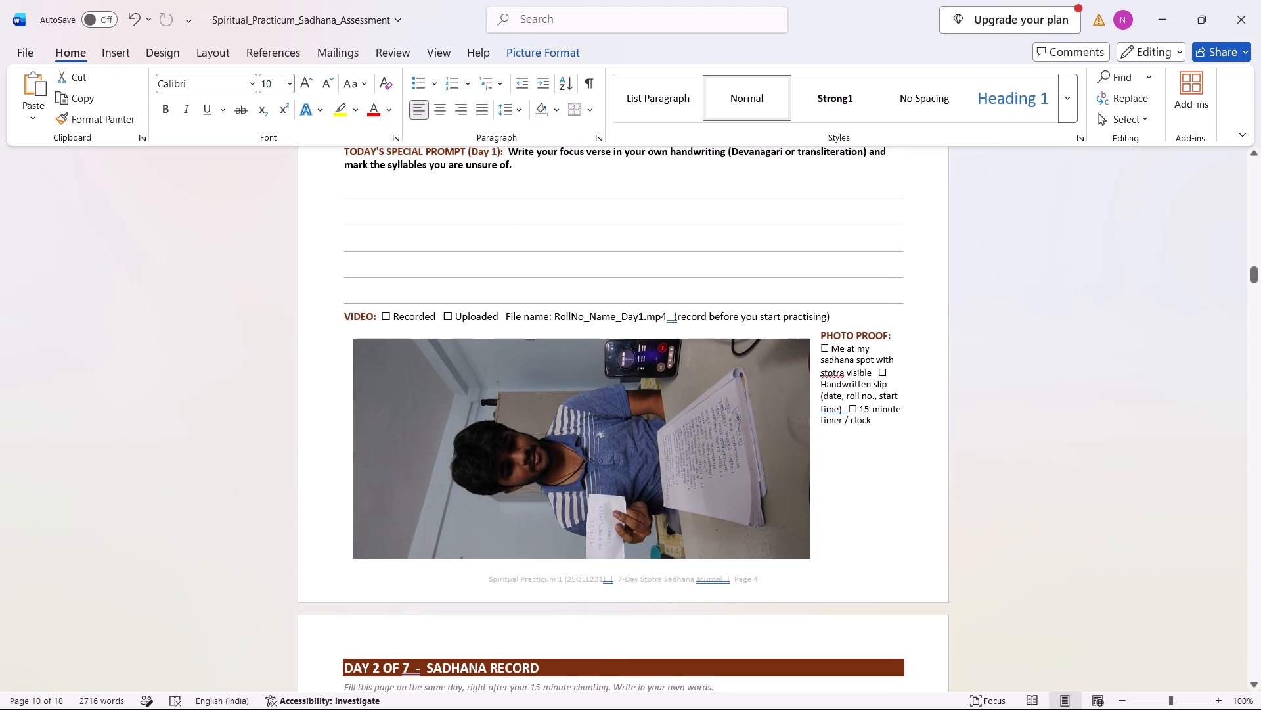
pyautogui.click(722, 434)
pyautogui.rightClick(606, 384)
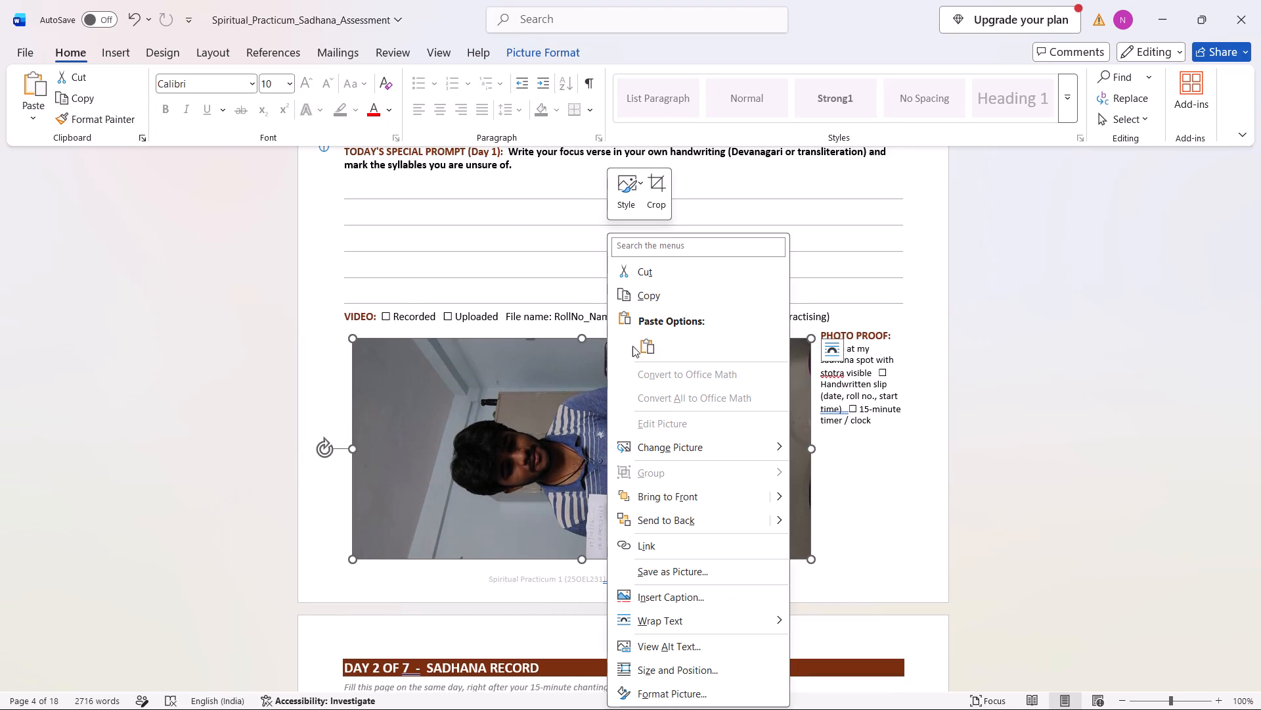
pyautogui.click(669, 300)
pyautogui.scroll(-6, 732, 442)
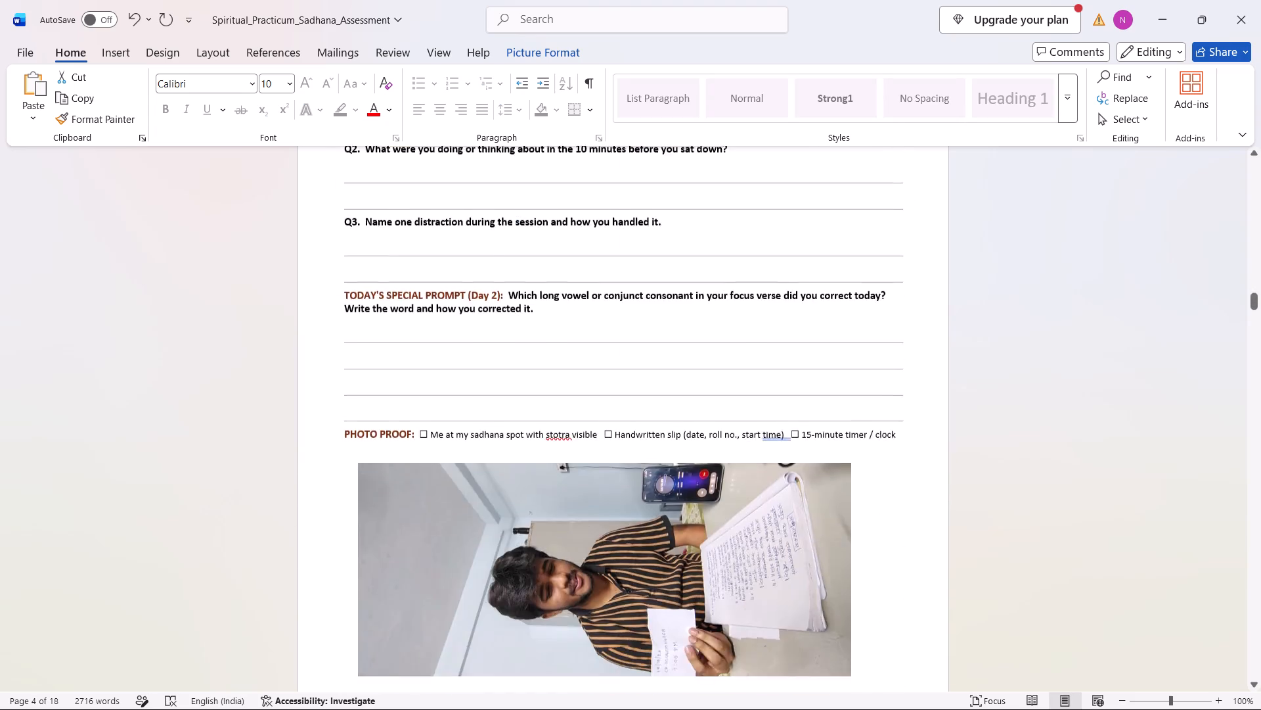
pyautogui.scroll(-13, 732, 442)
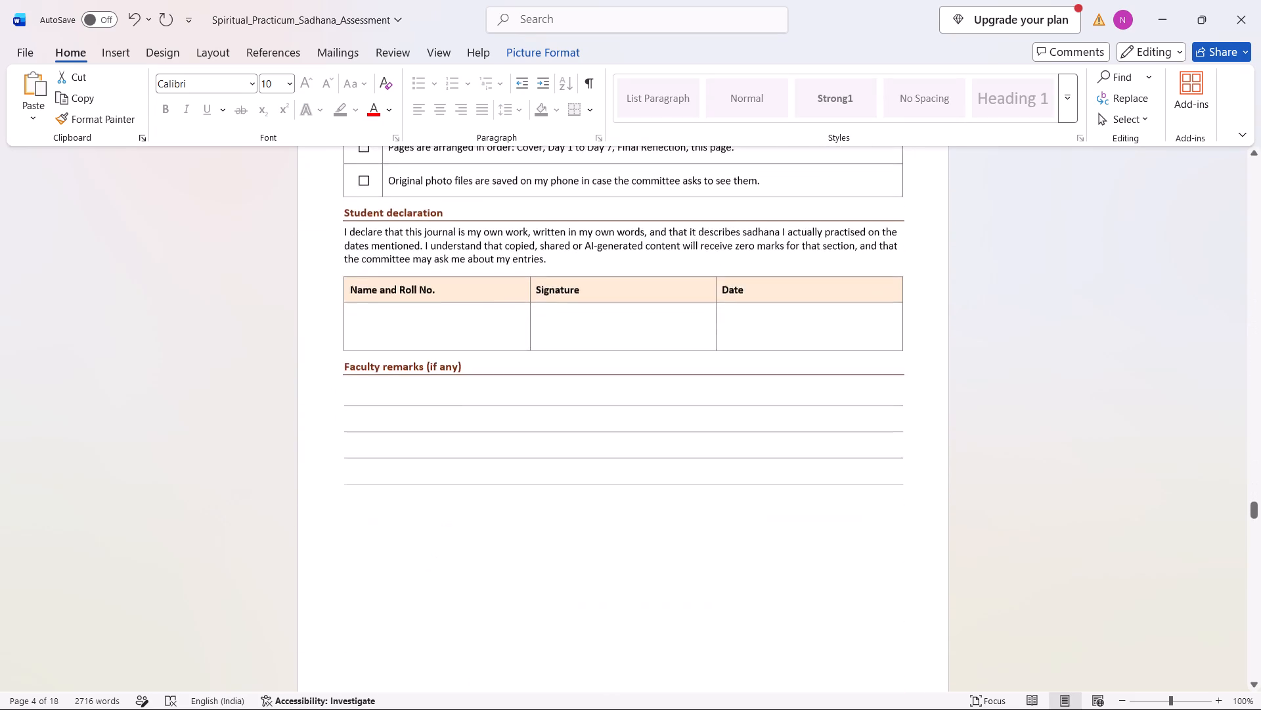
pyautogui.scroll(-7, 732, 442)
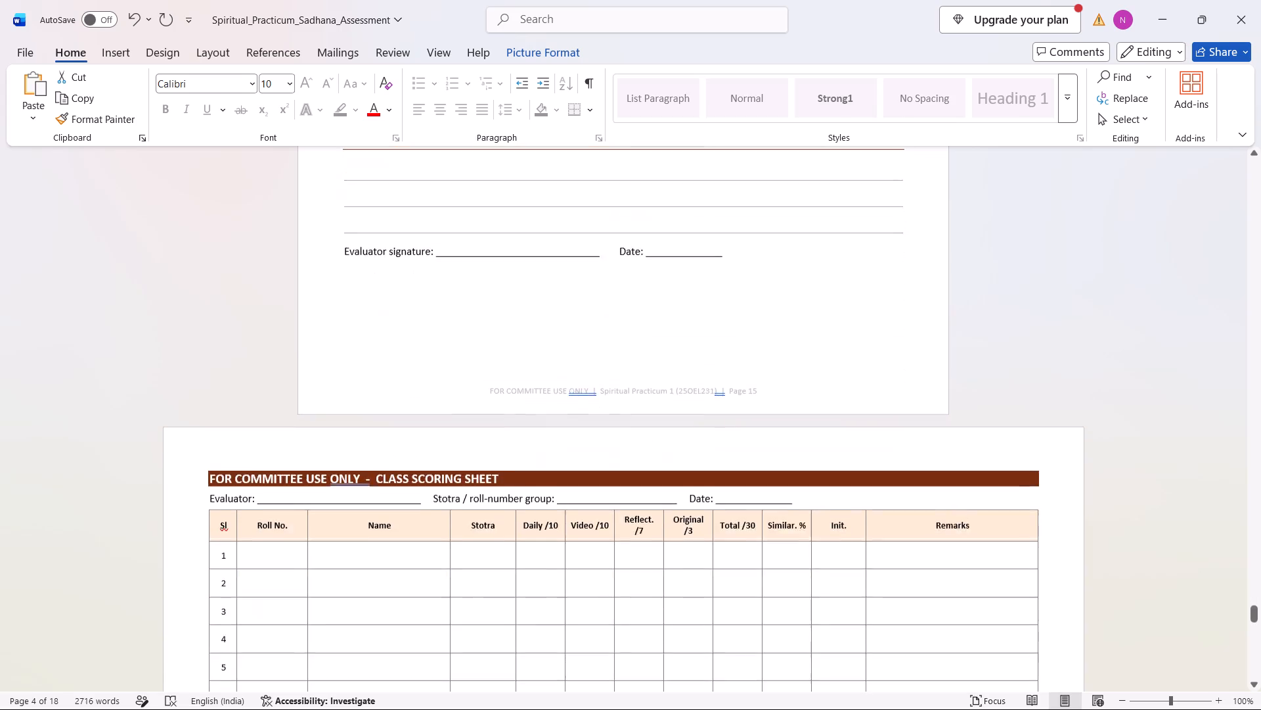
pyautogui.scroll(-9, 732, 442)
pyautogui.scroll(1, 732, 442)
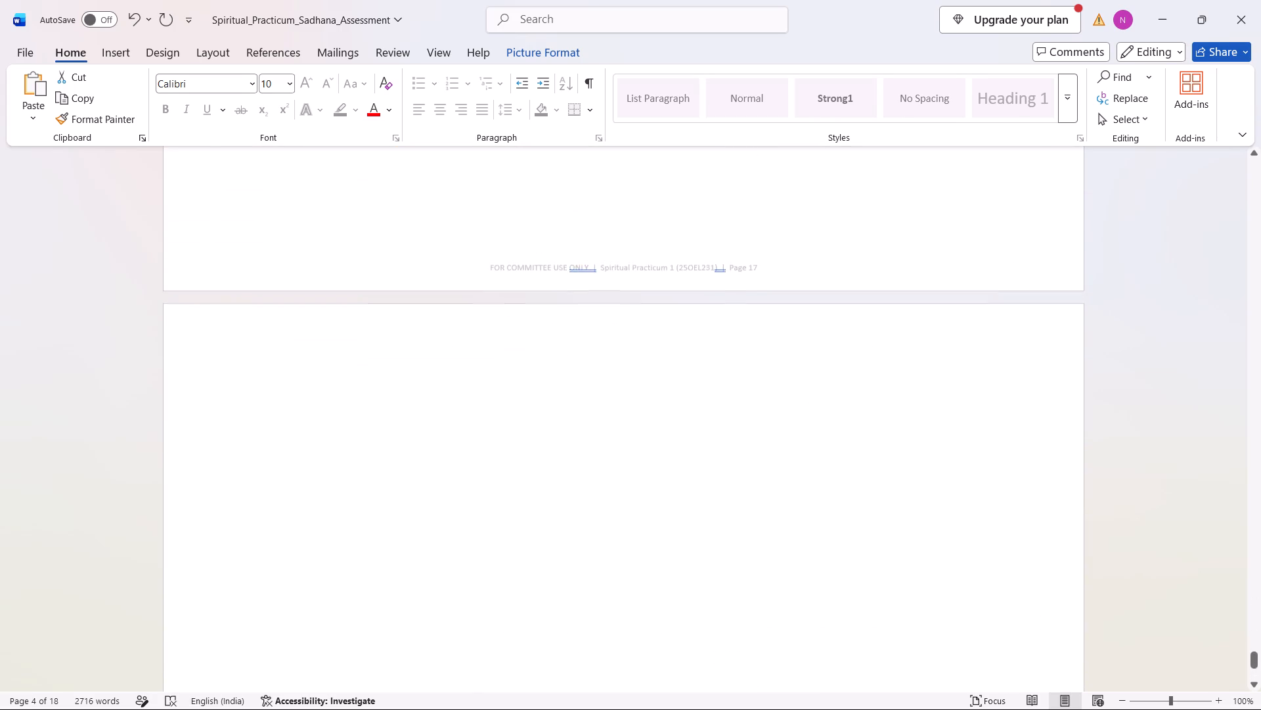
pyautogui.scroll(-1, 732, 442)
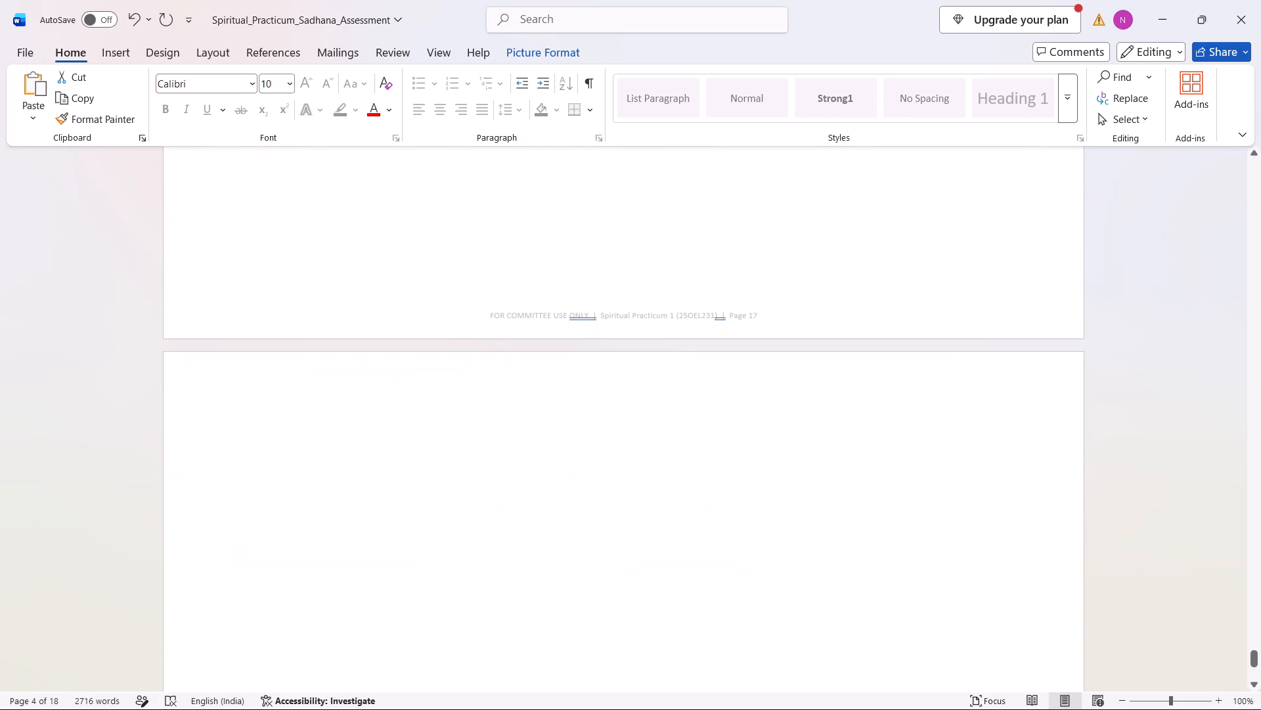
pyautogui.click(439, 417)
pyautogui.hotkey('ctrl', 'v')
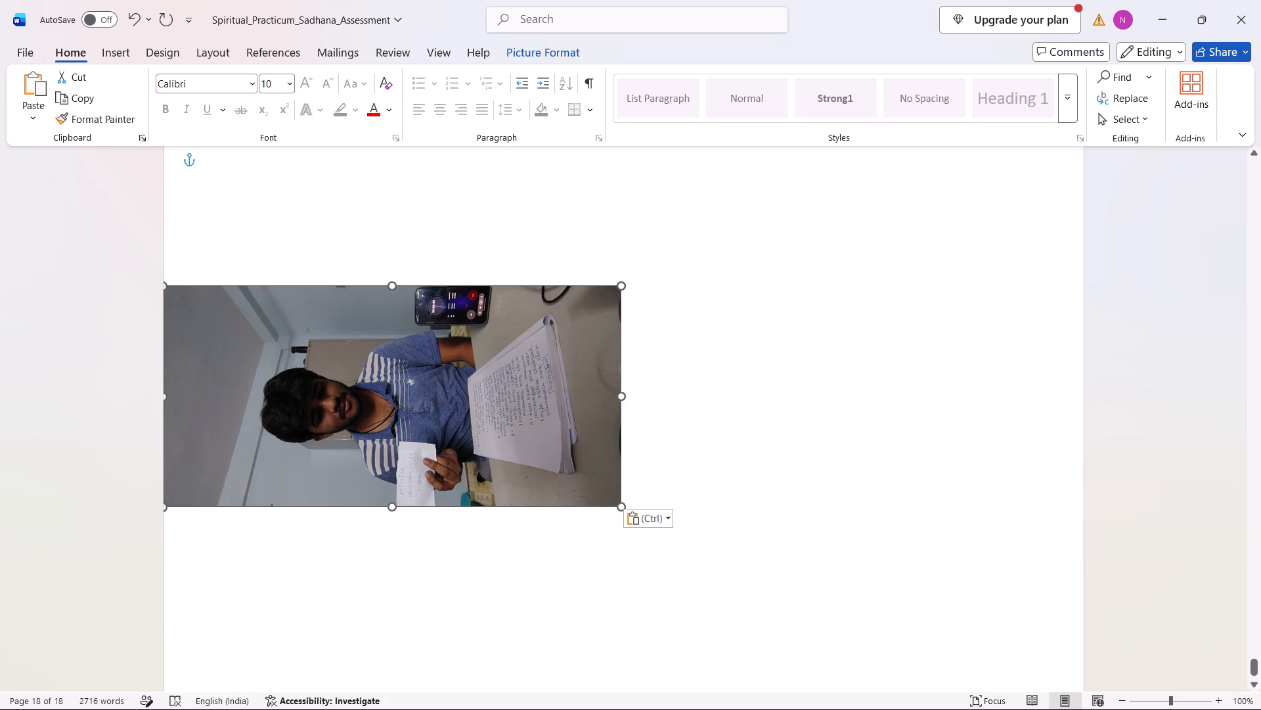
# Apply square text wrapping to the pasted Day 1 photo, move it to the upper-left corner of page 18, and deselect it.
pyautogui.click(645, 299)
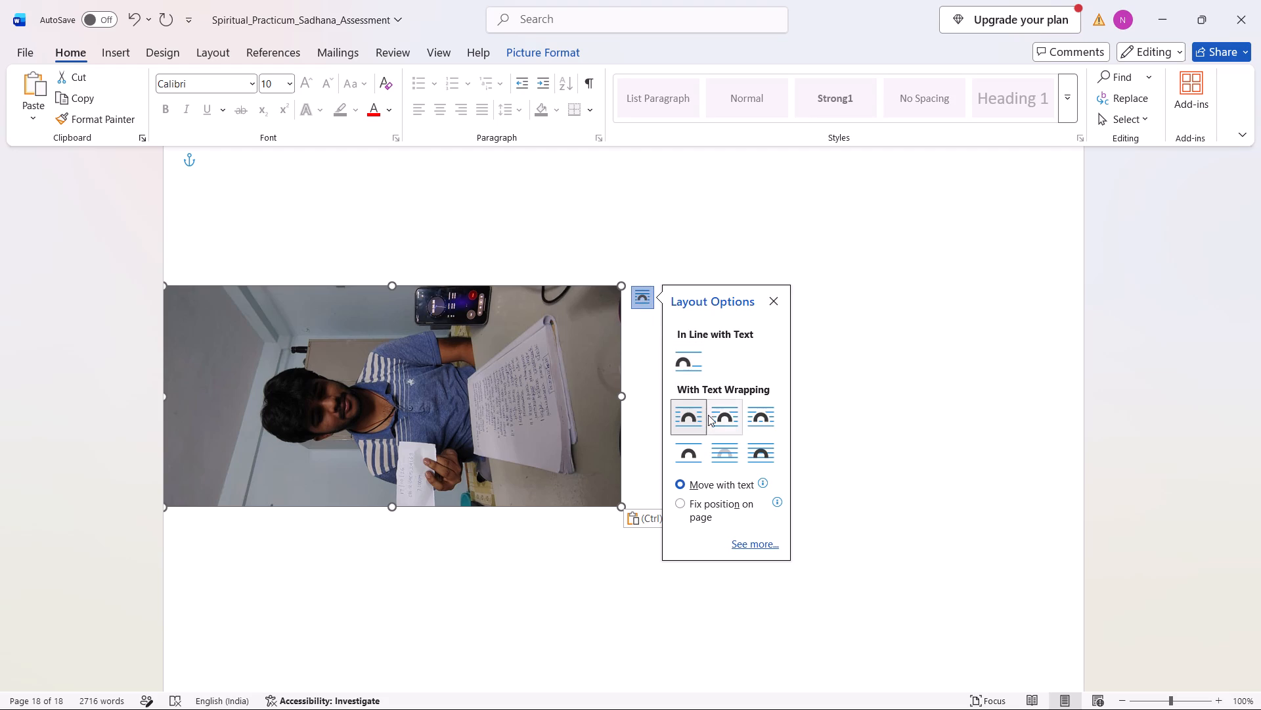
pyautogui.click(704, 415)
pyautogui.moveTo(516, 410); pyautogui.dragTo(514, 369)
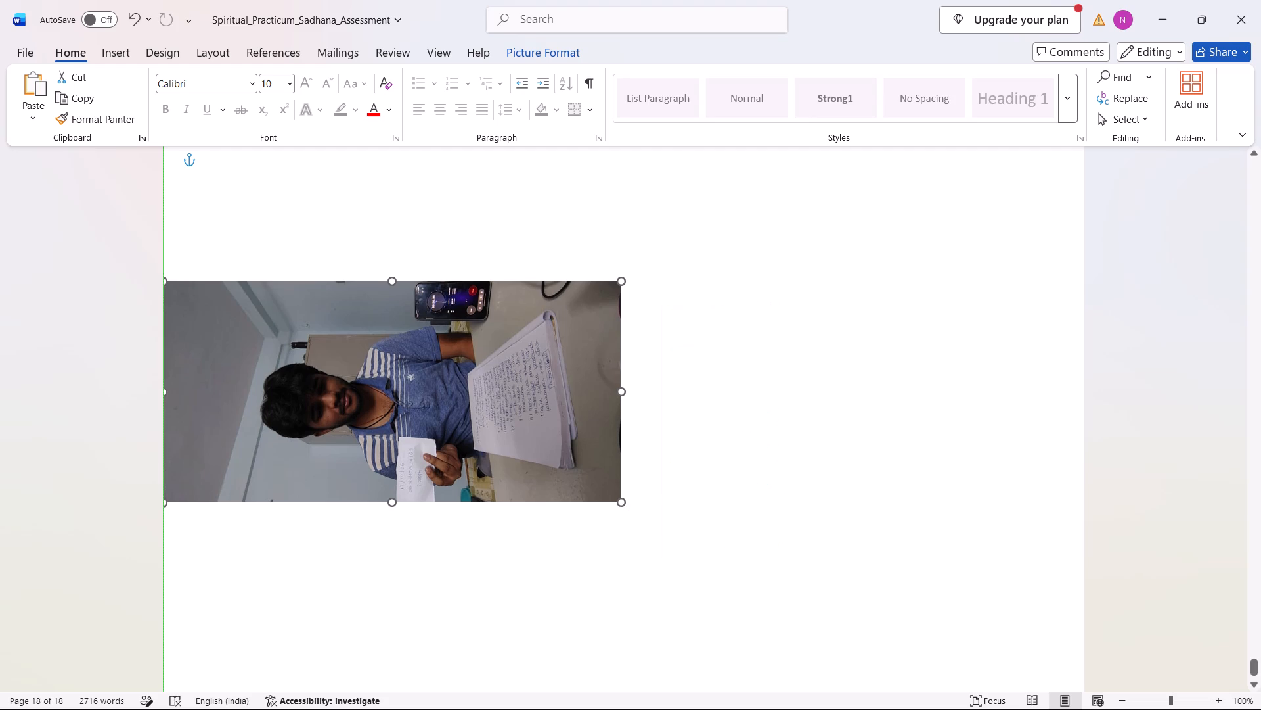
pyautogui.moveTo(514, 369); pyautogui.dragTo(525, 316)
pyautogui.scroll(1, 525, 316)
pyautogui.moveTo(505, 420); pyautogui.dragTo(517, 371)
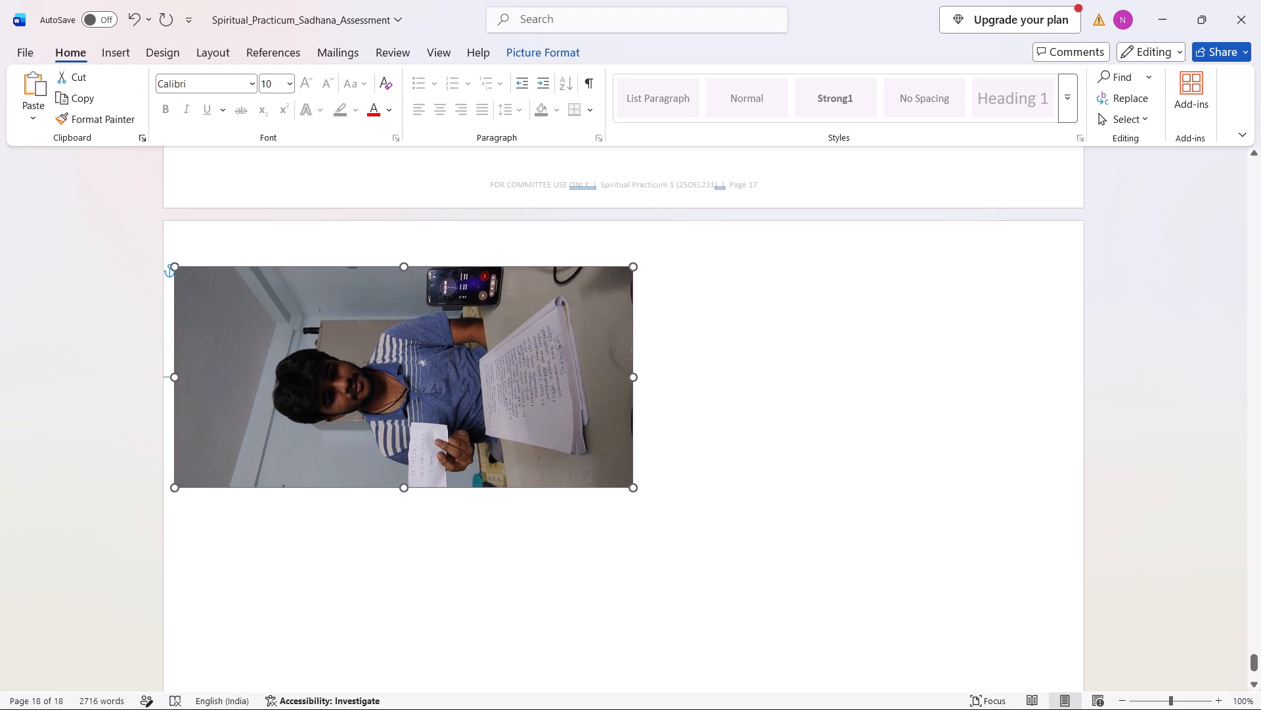
pyautogui.moveTo(517, 371); pyautogui.dragTo(516, 375)
pyautogui.click(673, 415)
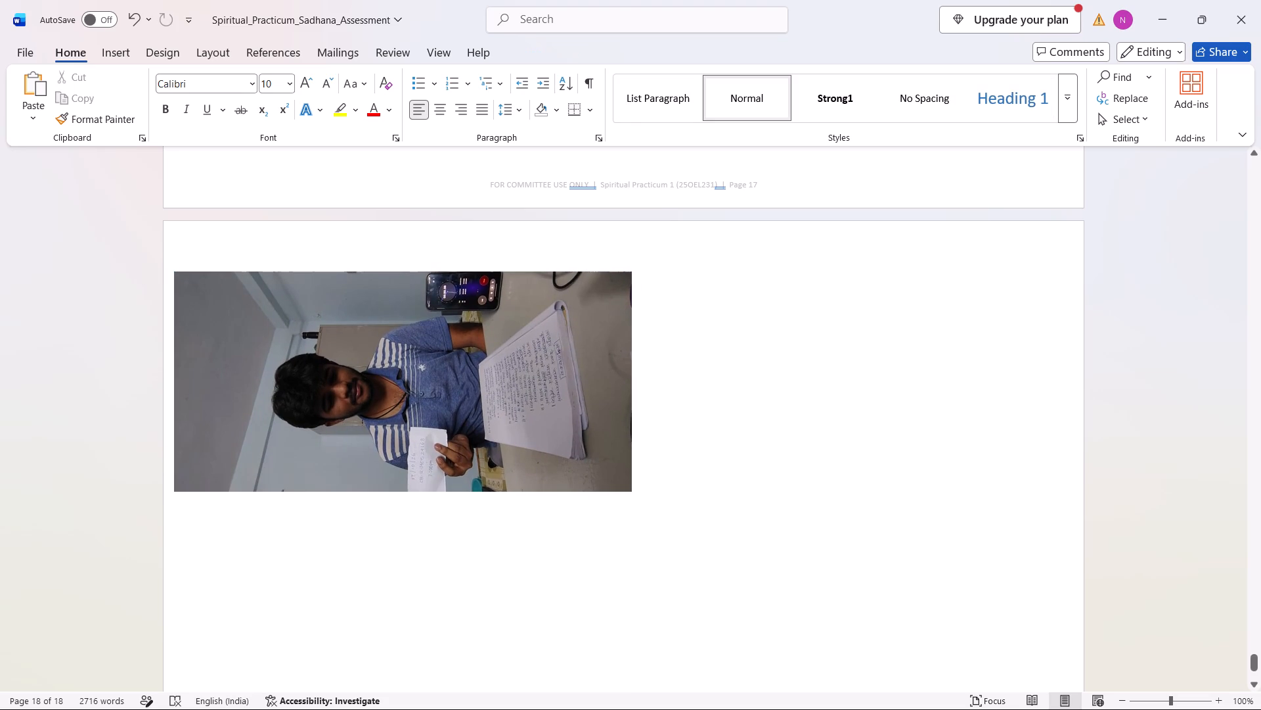
# Copy the Day 2 photo and paste the copy onto page 18, beside the Day 1 photo.
pyautogui.scroll(4, 673, 415)
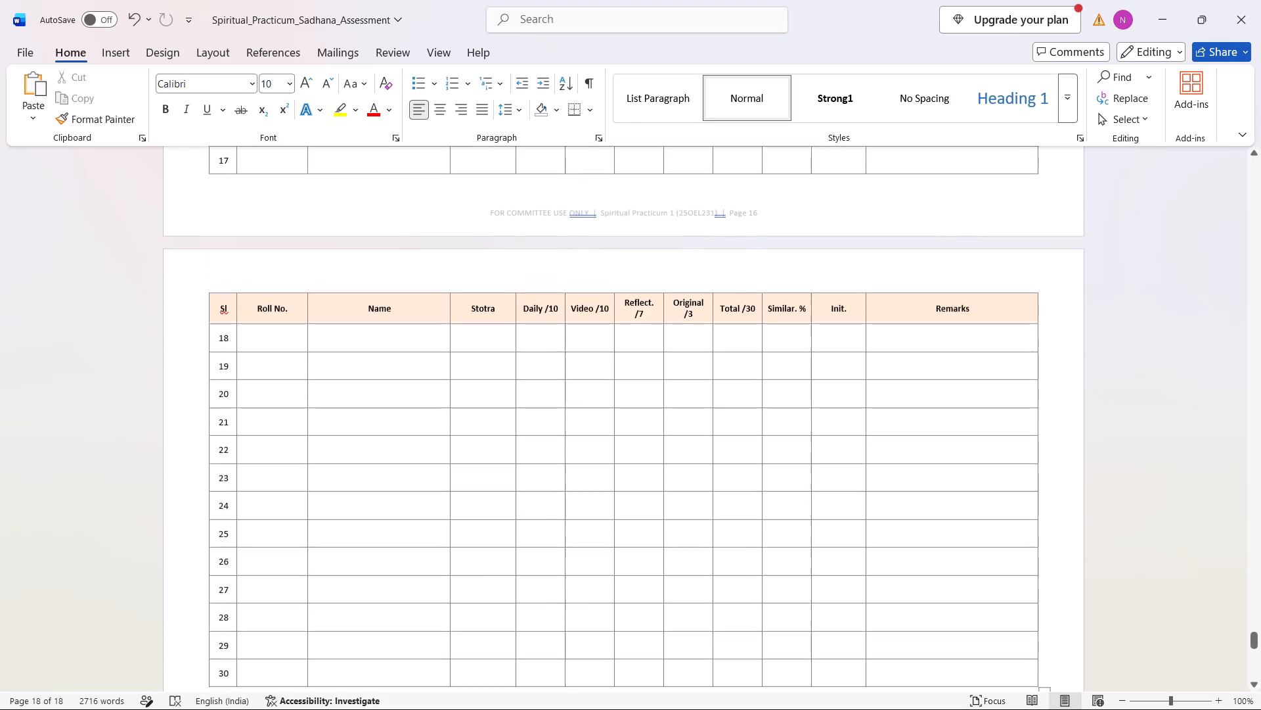
pyautogui.scroll(9, 673, 415)
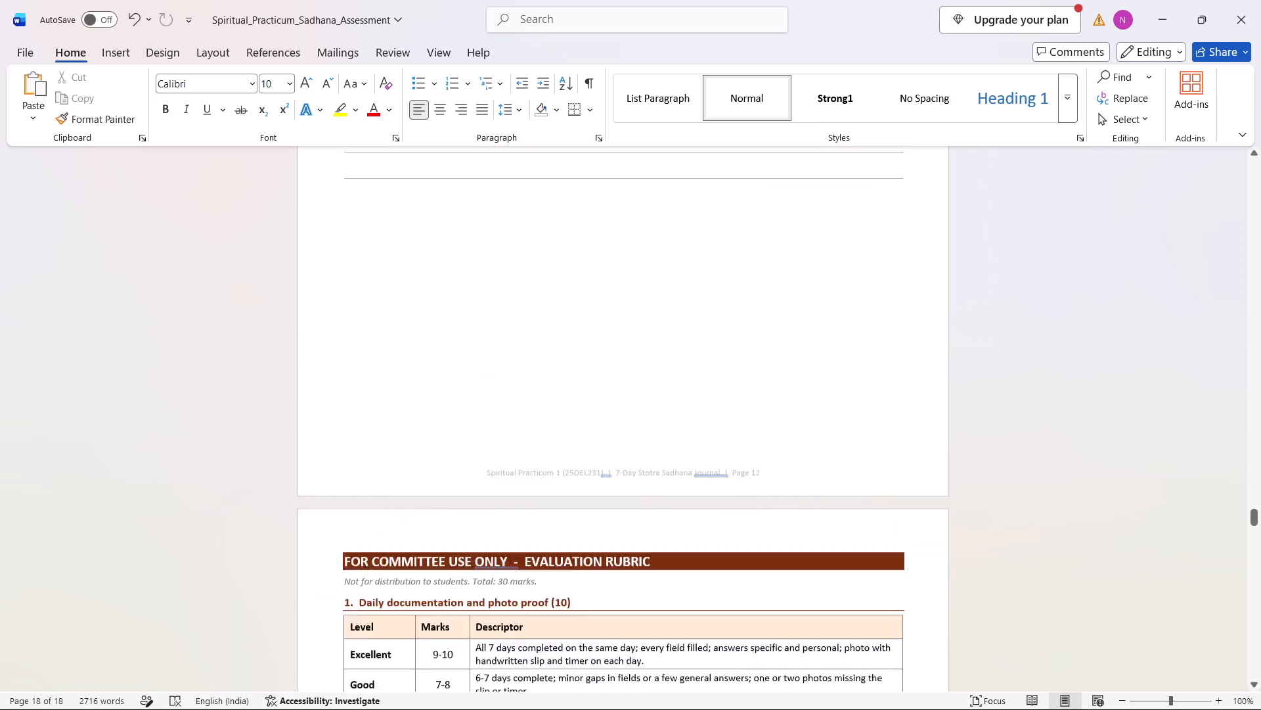
pyautogui.scroll(5, 673, 415)
pyautogui.scroll(17, 673, 415)
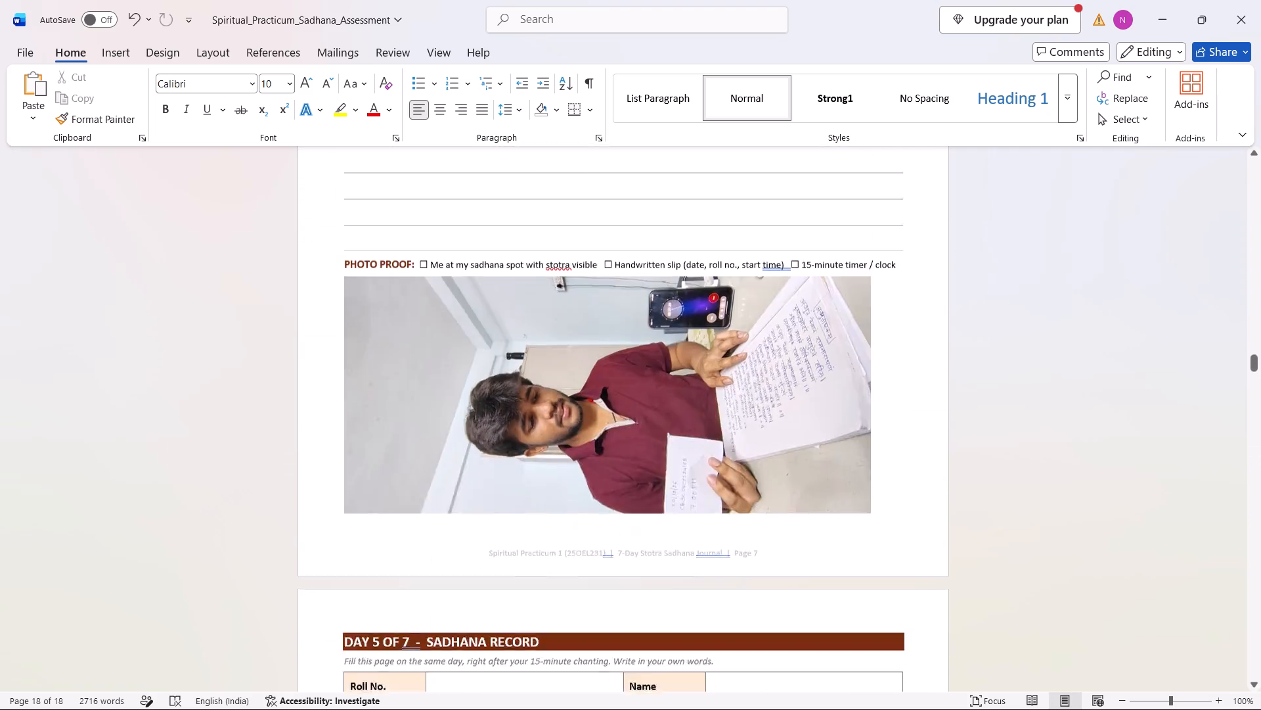
pyautogui.scroll(4, 673, 415)
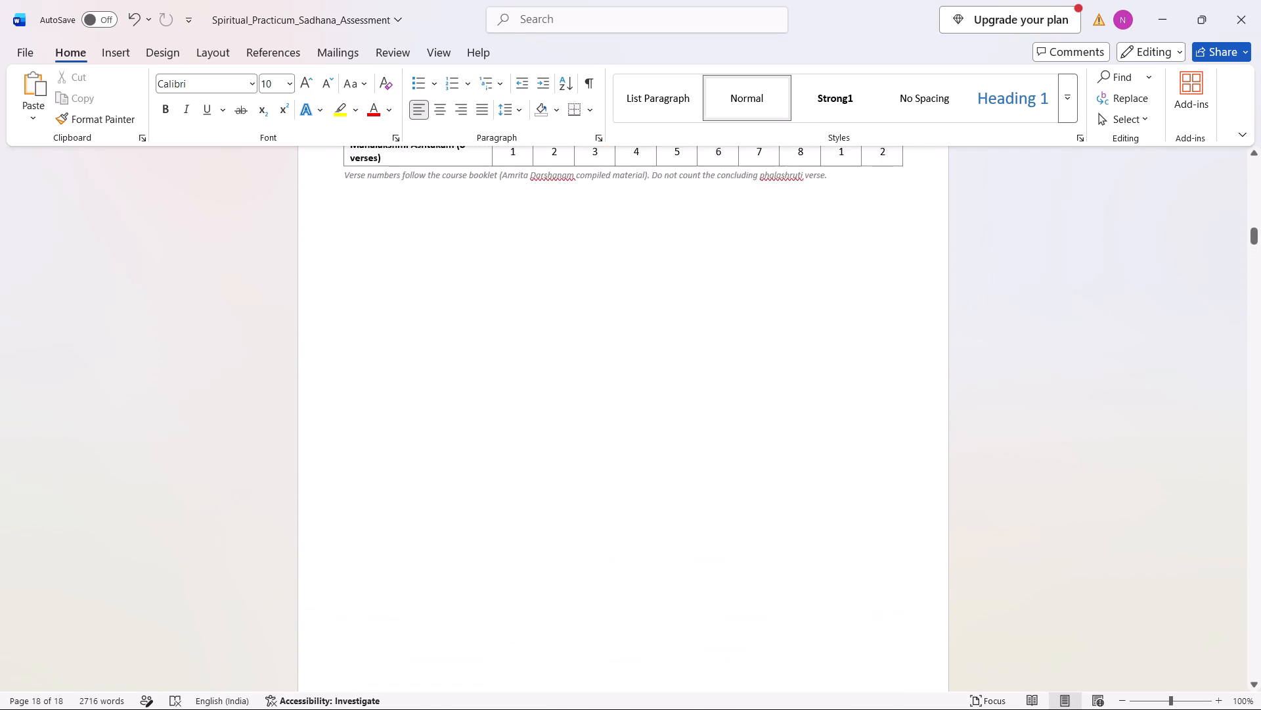
pyautogui.scroll(9, 673, 415)
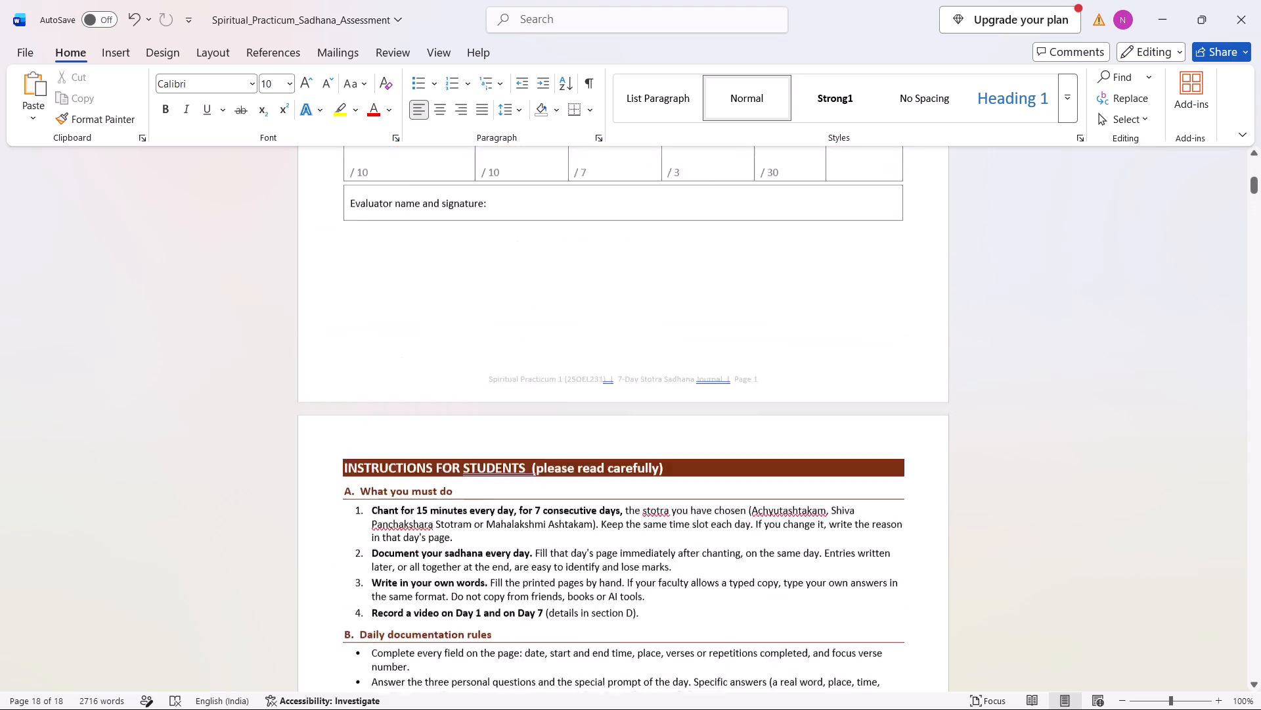
pyautogui.scroll(2, 673, 415)
pyautogui.scroll(-7, 673, 415)
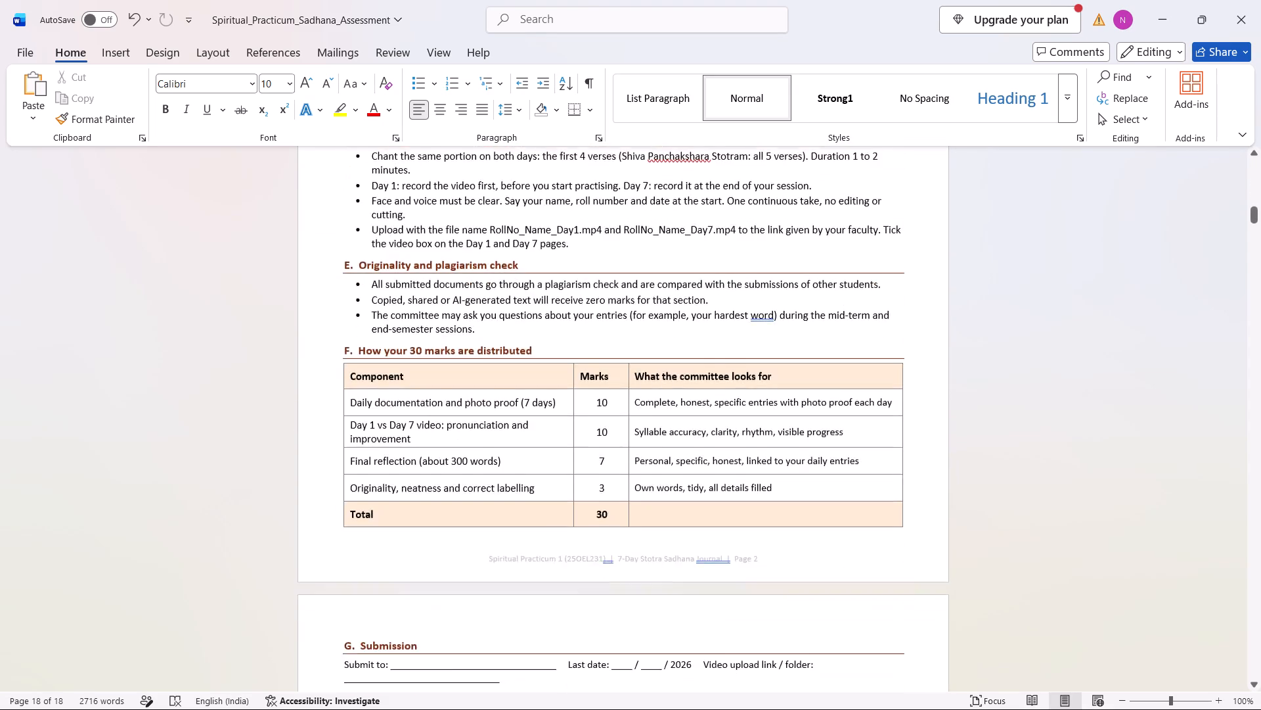
pyautogui.scroll(-8, 673, 415)
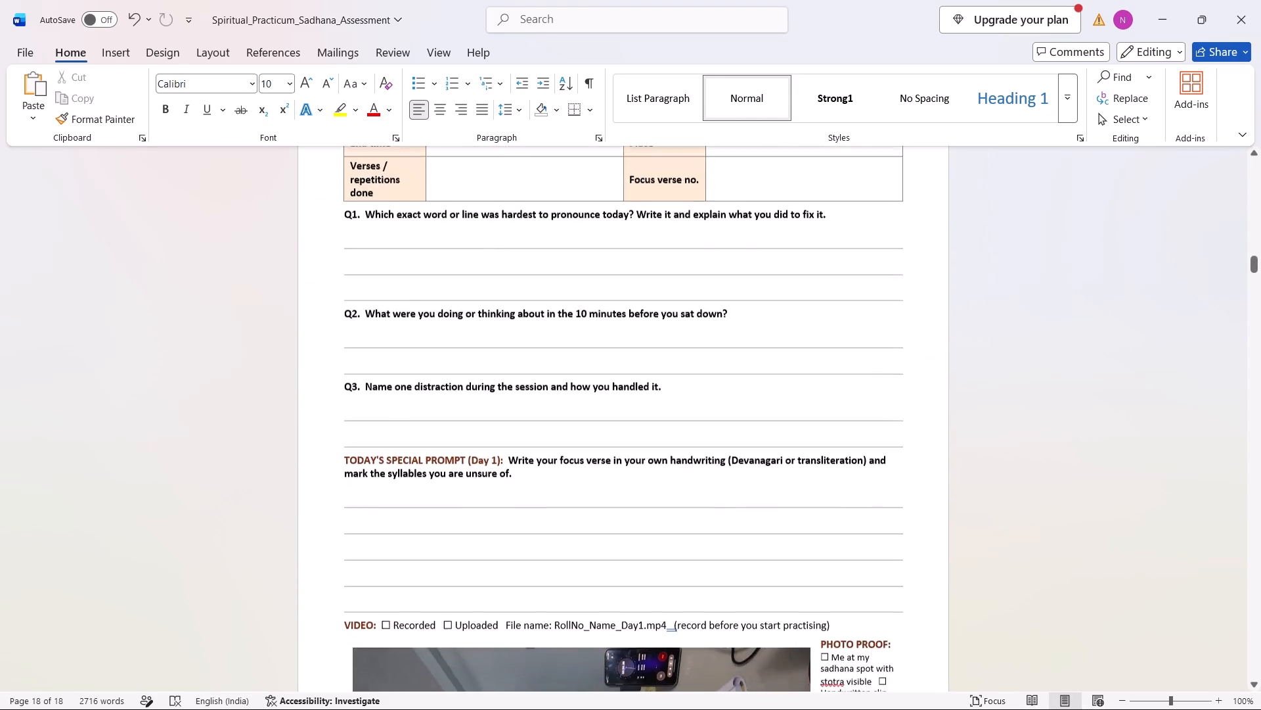
pyautogui.scroll(-5, 673, 415)
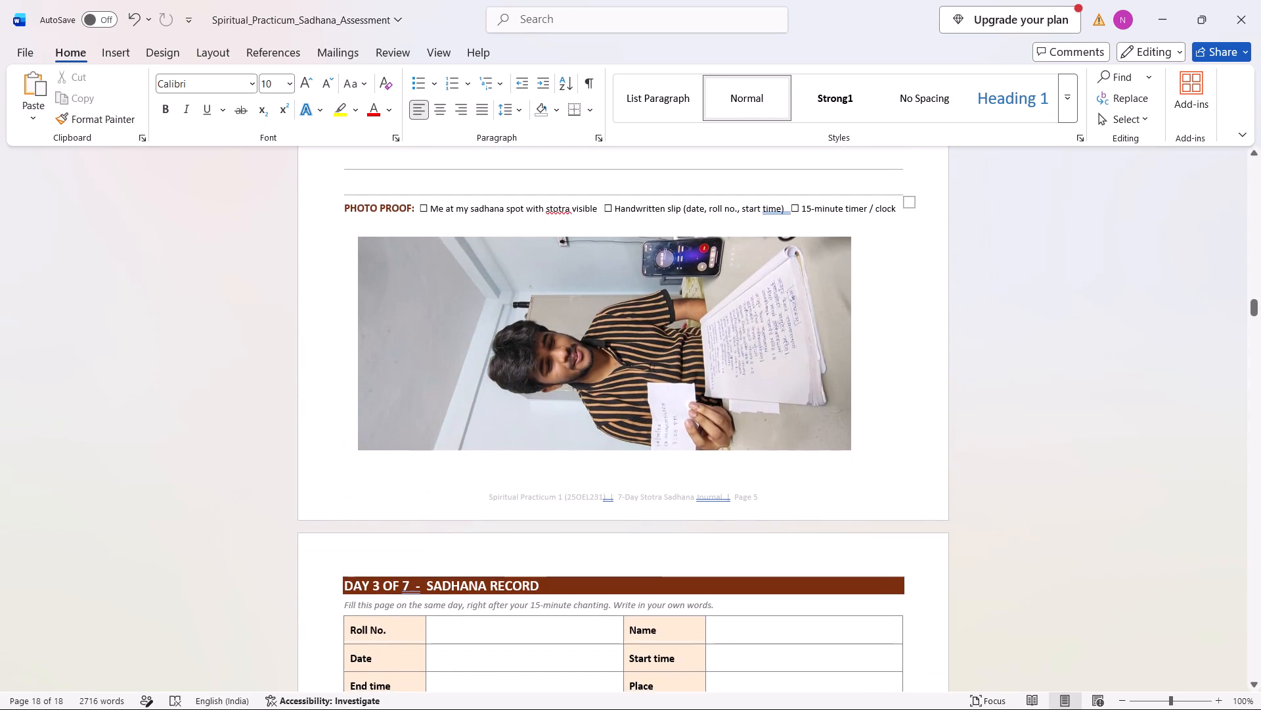
pyautogui.click(627, 376)
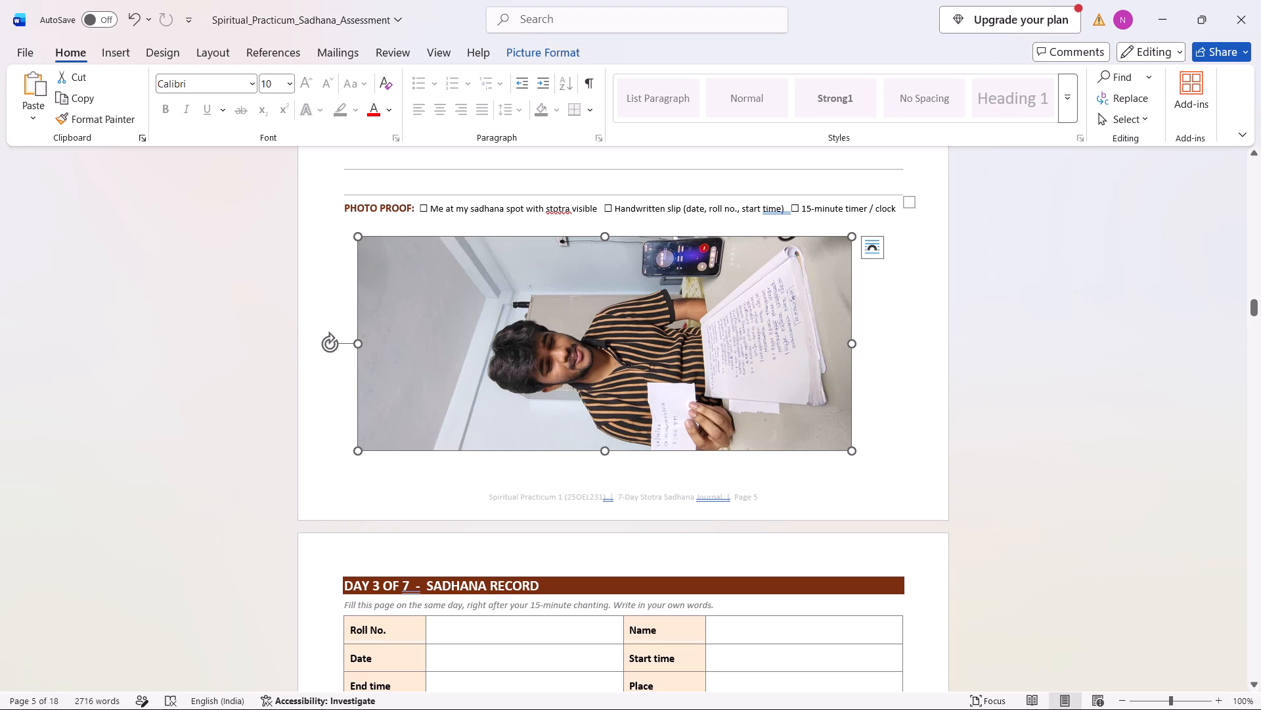
pyautogui.rightClick(620, 338)
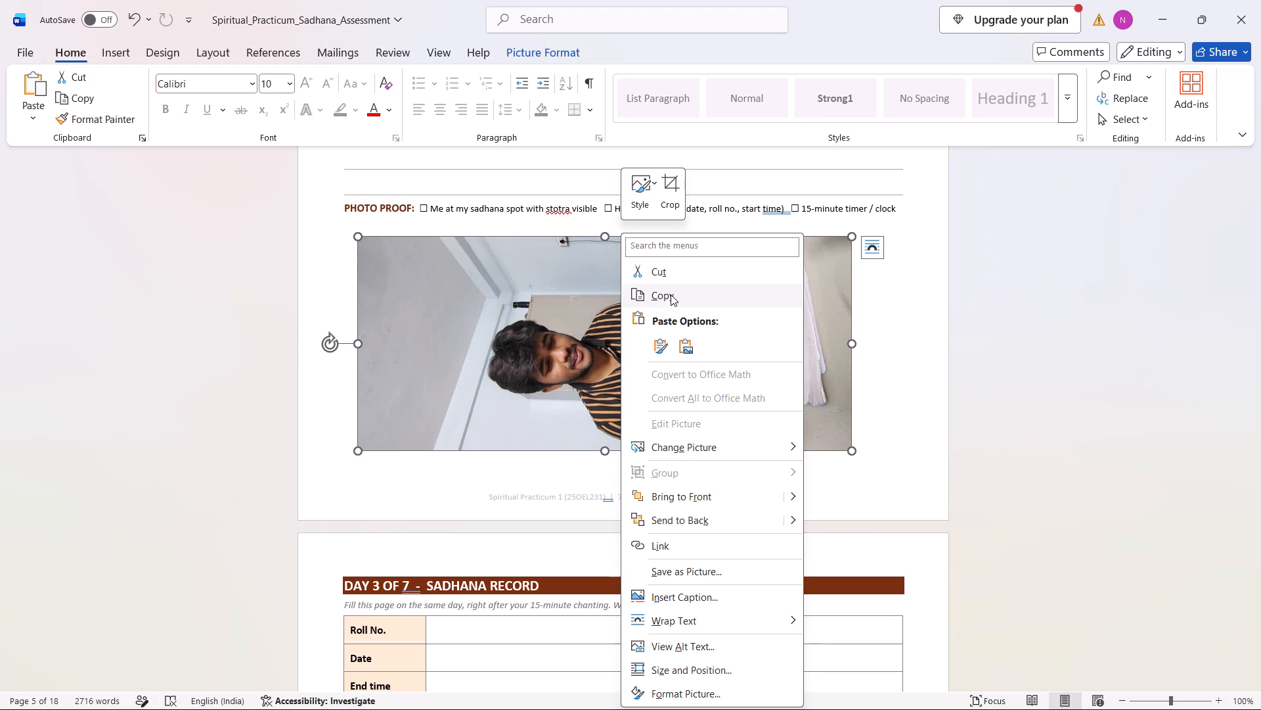
pyautogui.click(671, 295)
pyautogui.scroll(-8, 671, 295)
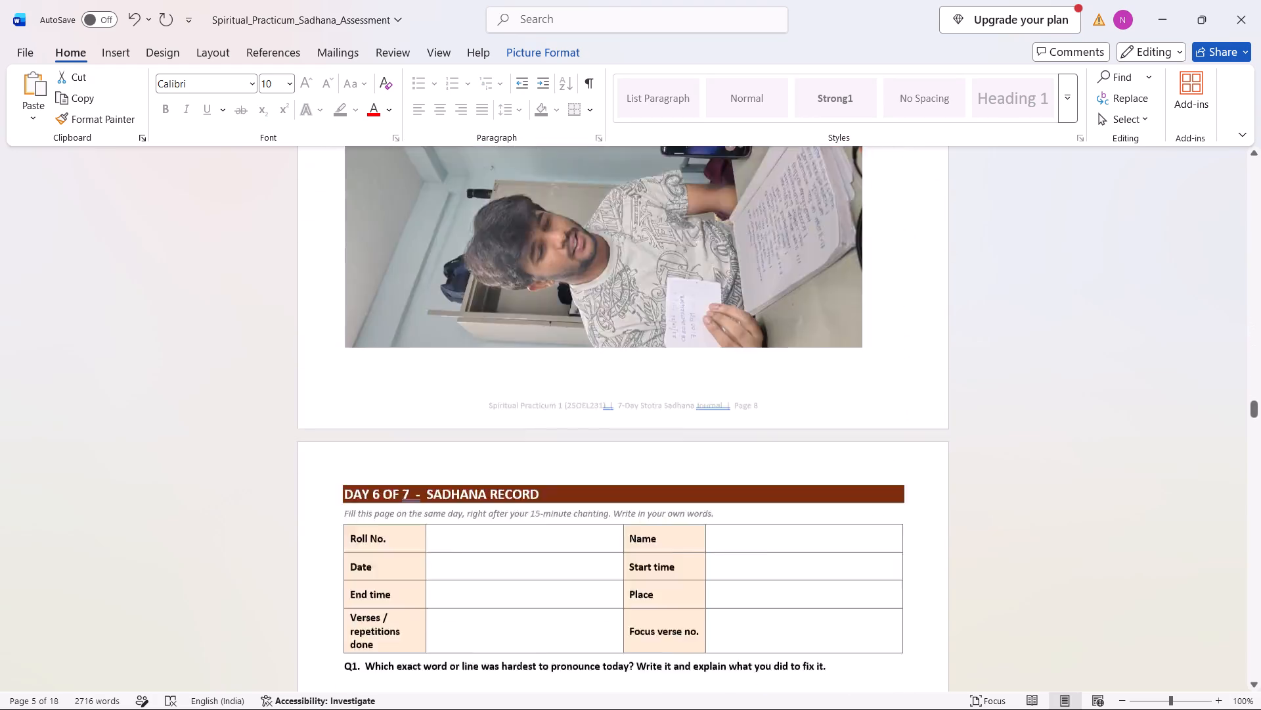
pyautogui.scroll(-9, 671, 295)
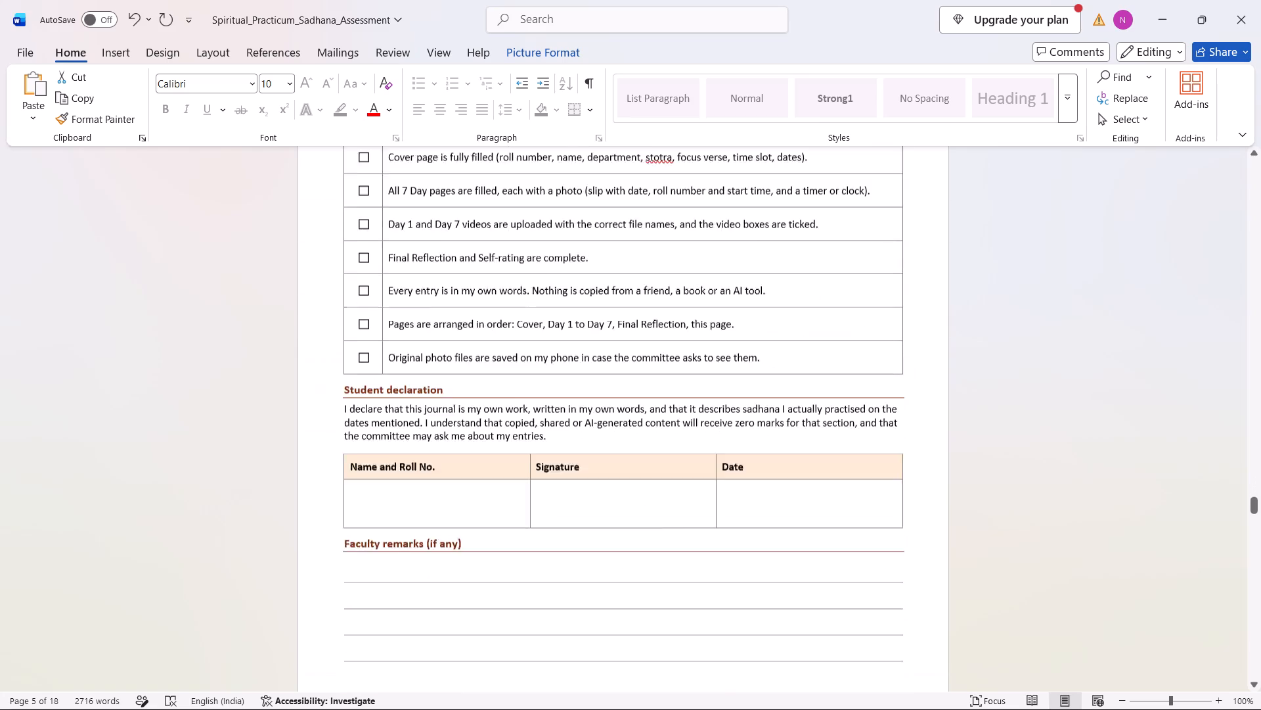
pyautogui.scroll(-9, 671, 295)
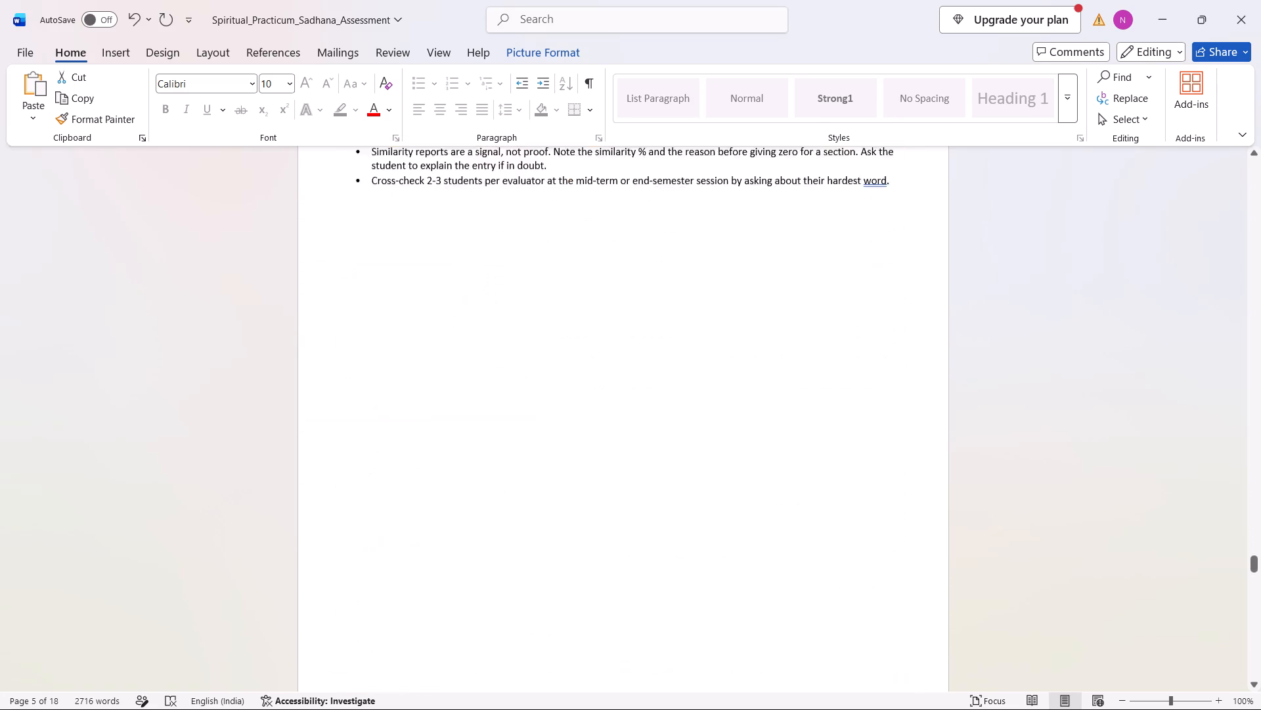
pyautogui.scroll(-5, 671, 295)
pyautogui.scroll(1, 671, 295)
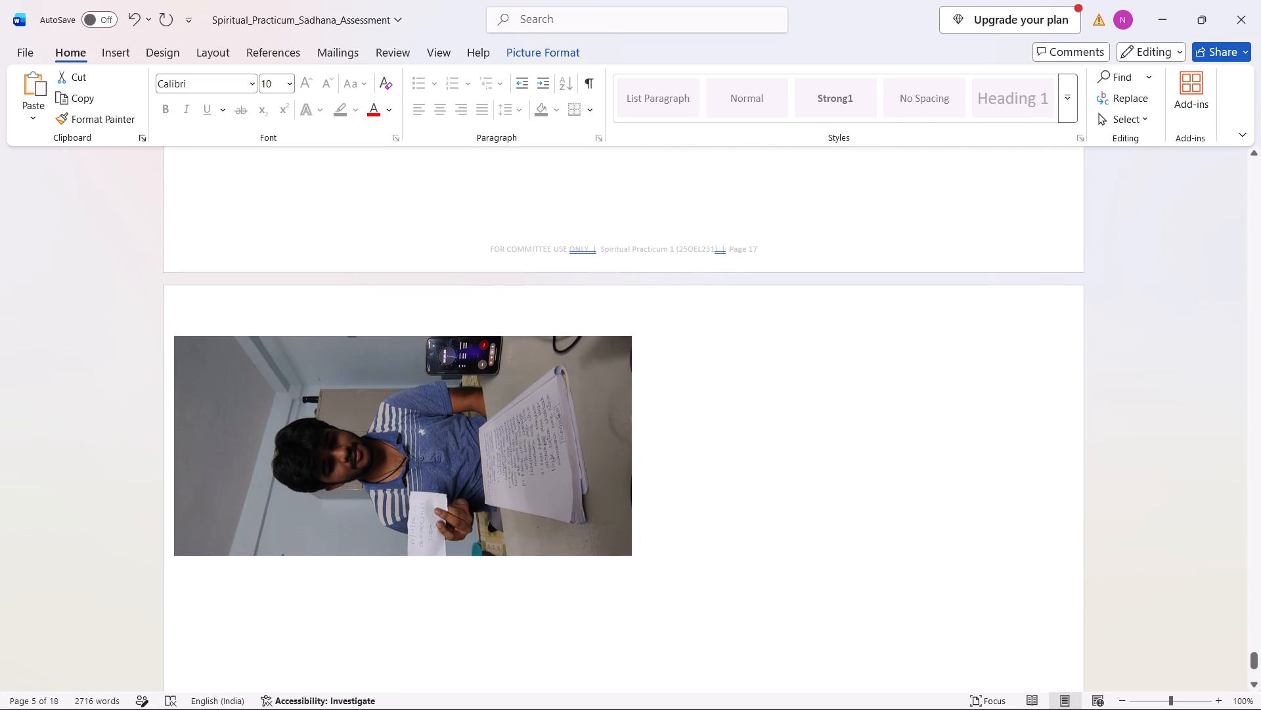
pyautogui.click(685, 460)
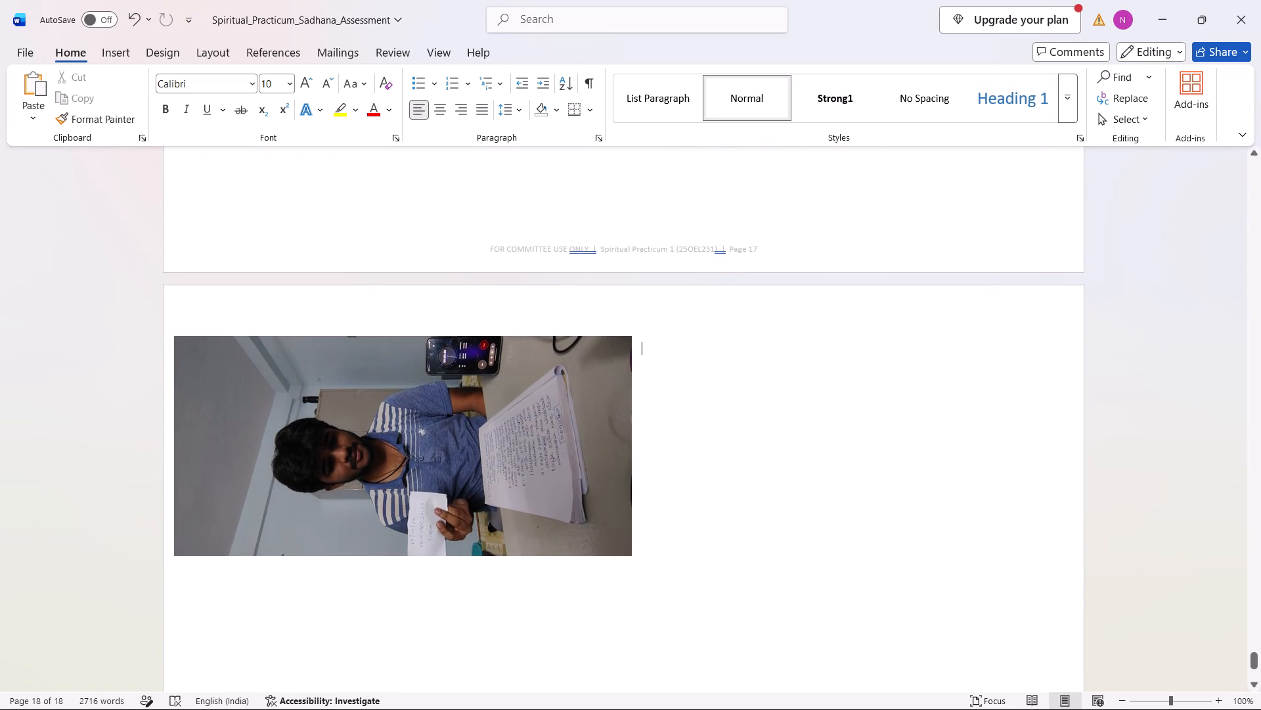
pyautogui.hotkey('ctrl', 'v')
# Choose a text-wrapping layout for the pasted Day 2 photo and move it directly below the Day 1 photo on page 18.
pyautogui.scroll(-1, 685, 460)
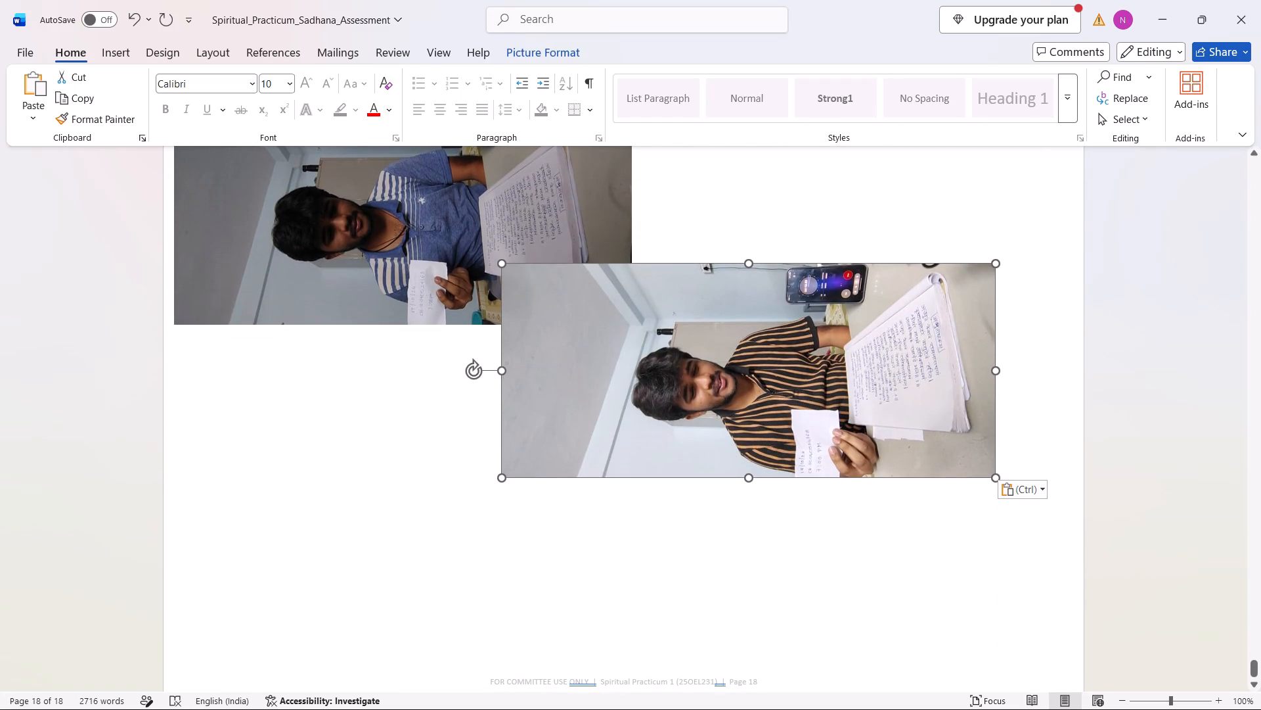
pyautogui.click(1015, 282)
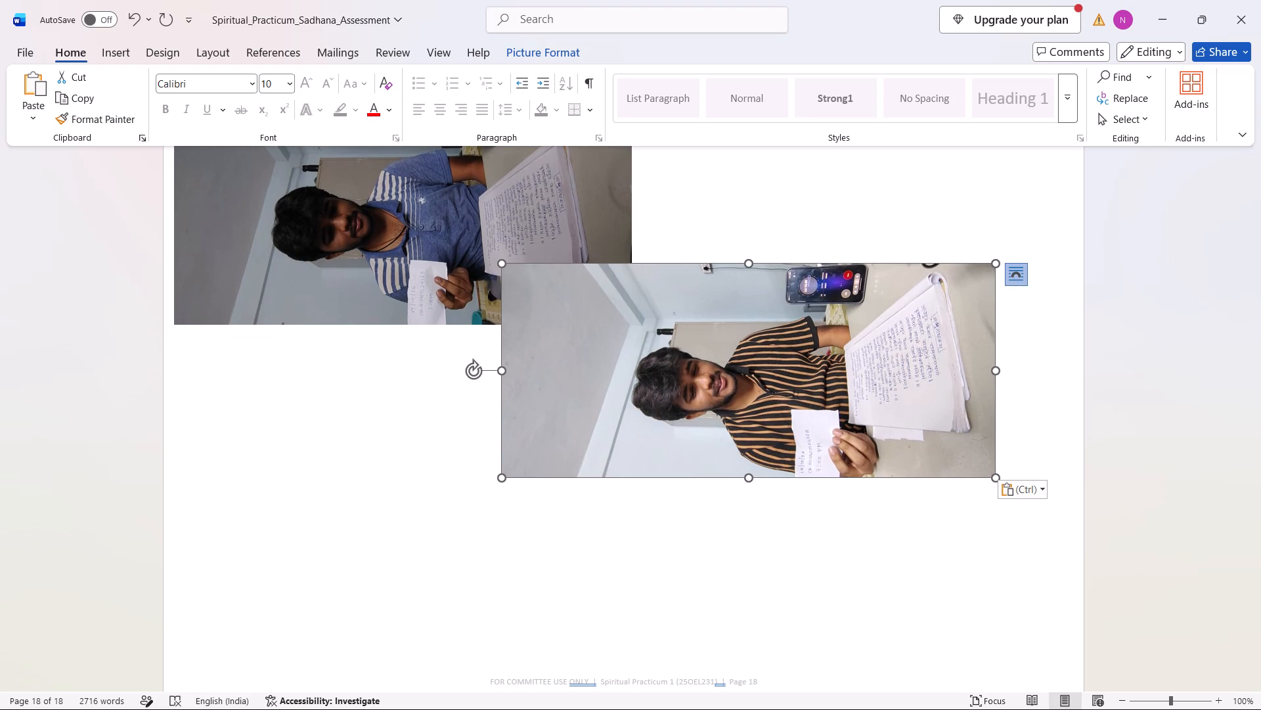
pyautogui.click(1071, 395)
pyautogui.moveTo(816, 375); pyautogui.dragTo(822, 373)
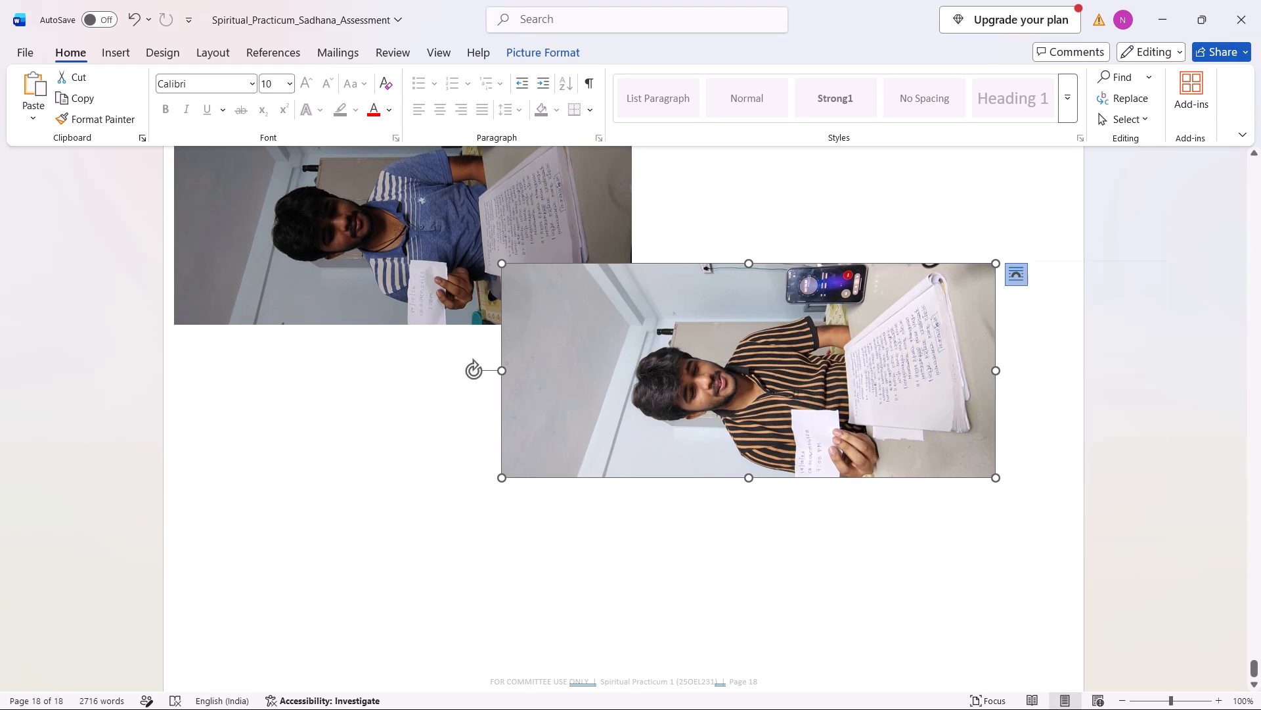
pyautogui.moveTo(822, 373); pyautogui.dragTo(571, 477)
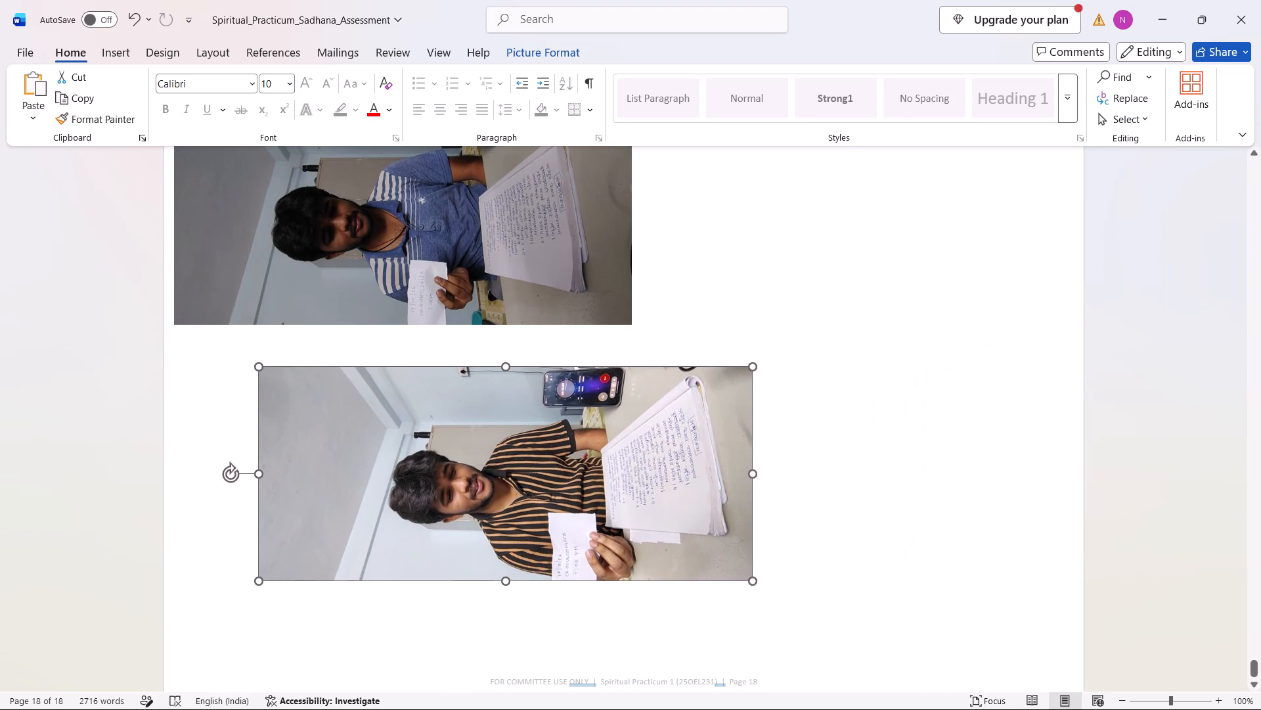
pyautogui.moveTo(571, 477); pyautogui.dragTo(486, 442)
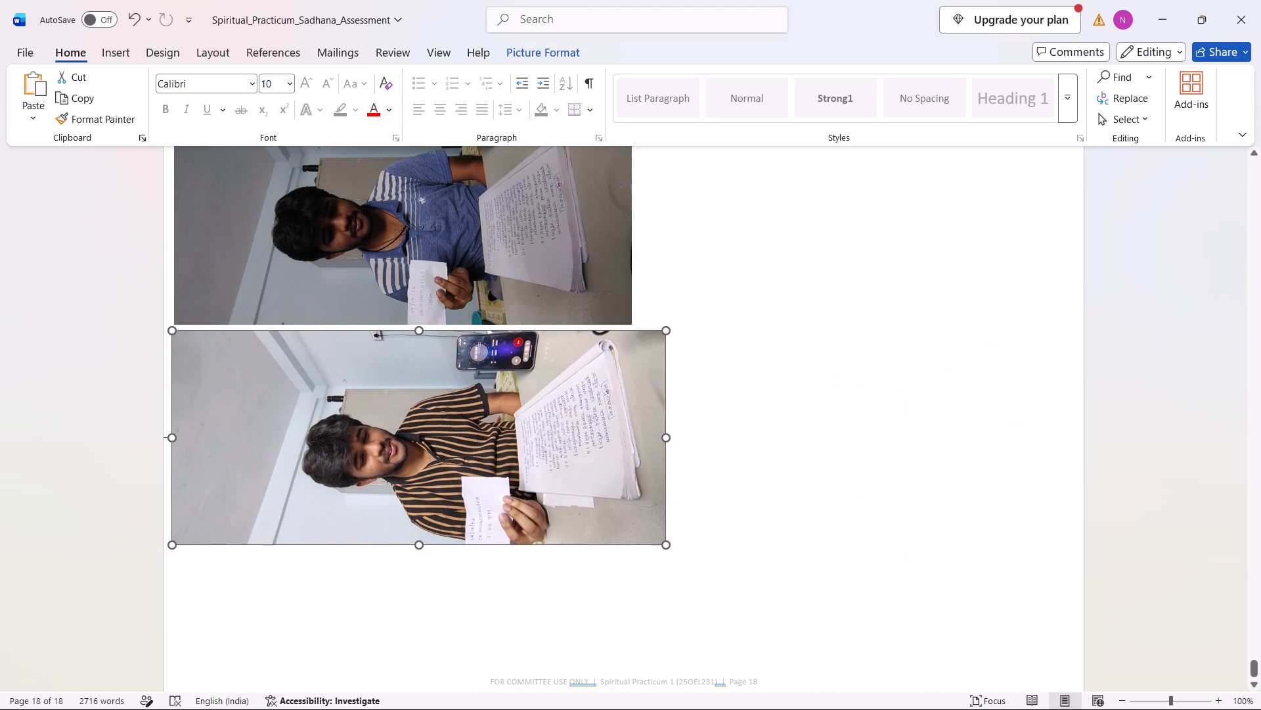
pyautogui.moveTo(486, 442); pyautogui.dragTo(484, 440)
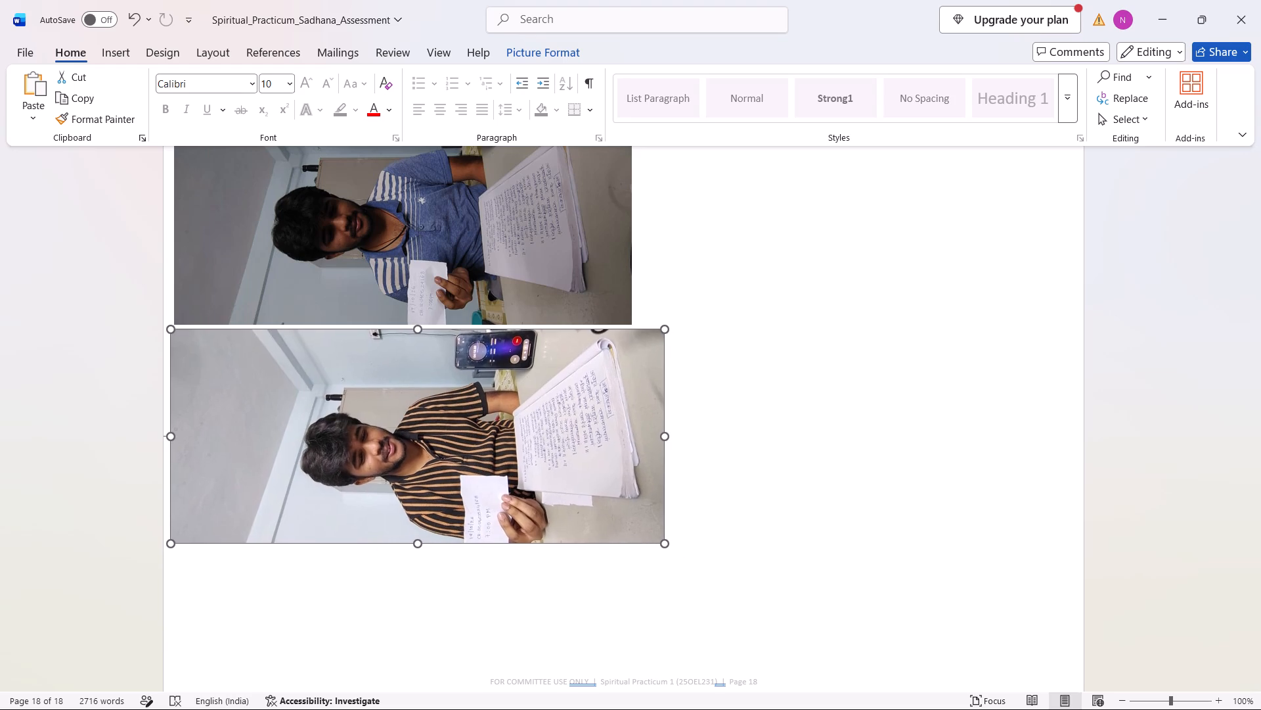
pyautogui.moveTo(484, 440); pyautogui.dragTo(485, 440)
# Check how the two pasted photos are arranged on page 18 and review the pages before it.
pyautogui.scroll(1, 485, 440)
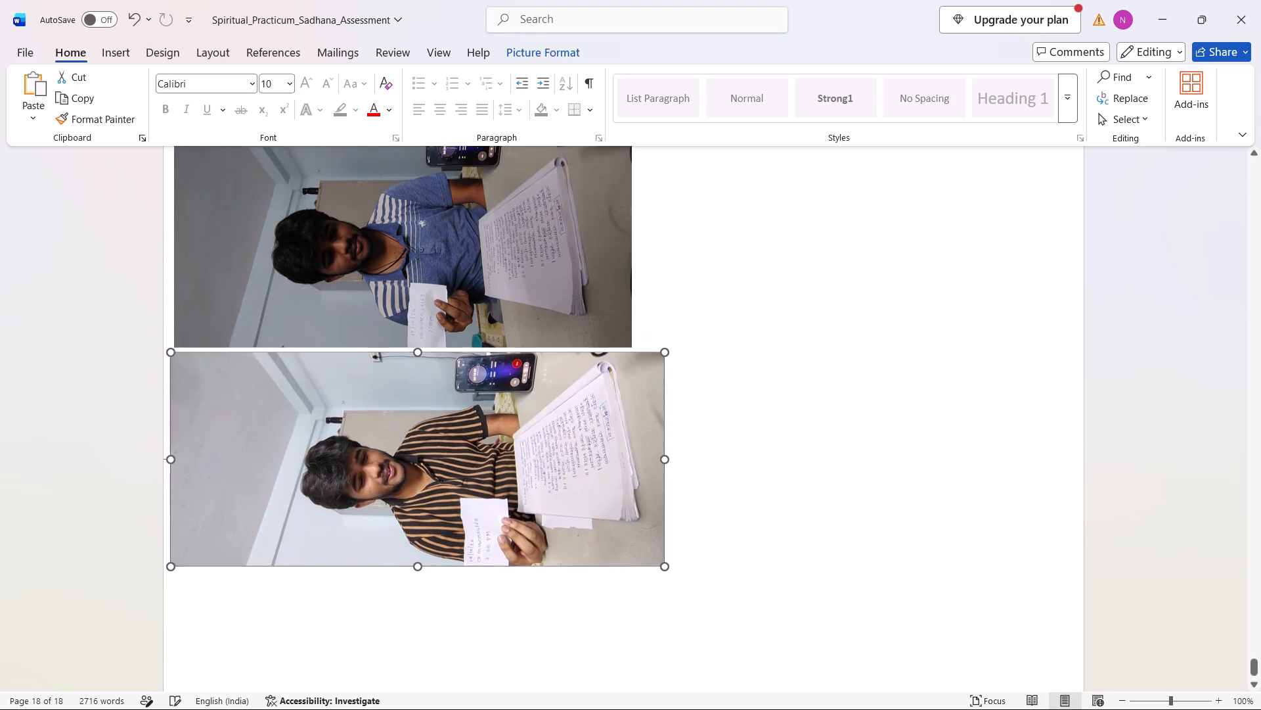
pyautogui.scroll(1, 485, 440)
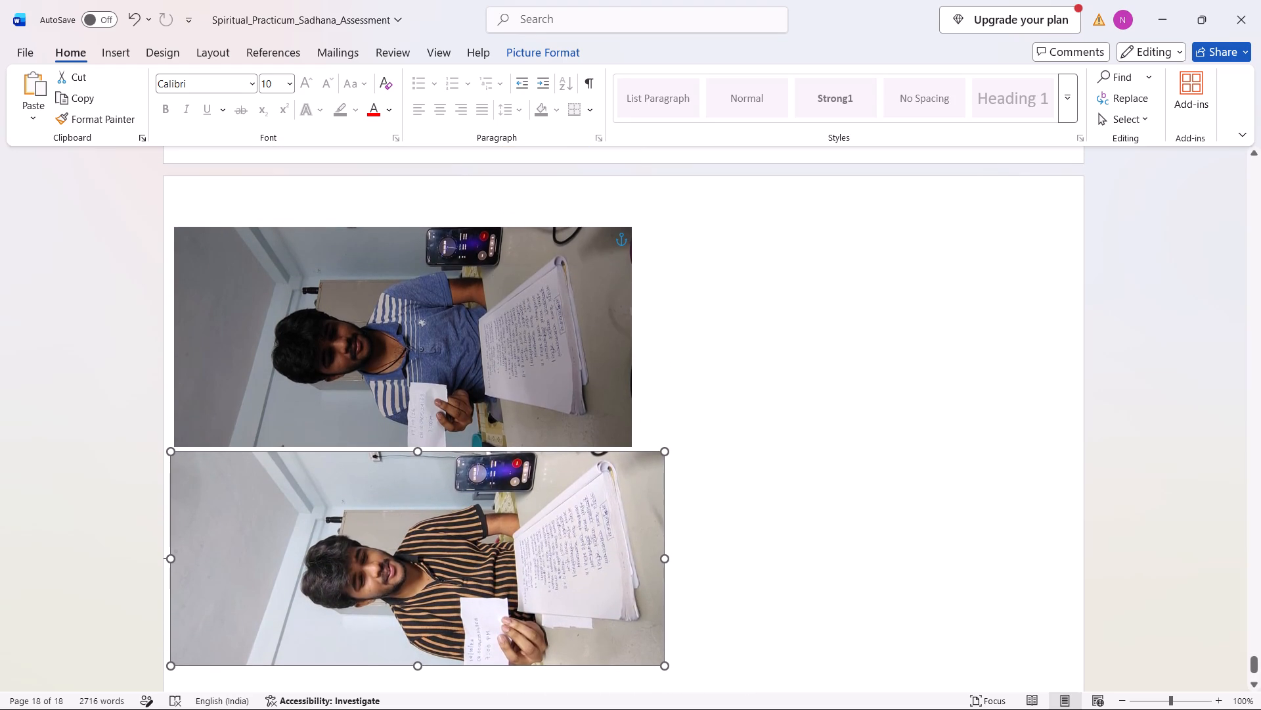
pyautogui.scroll(-2, 785, 364)
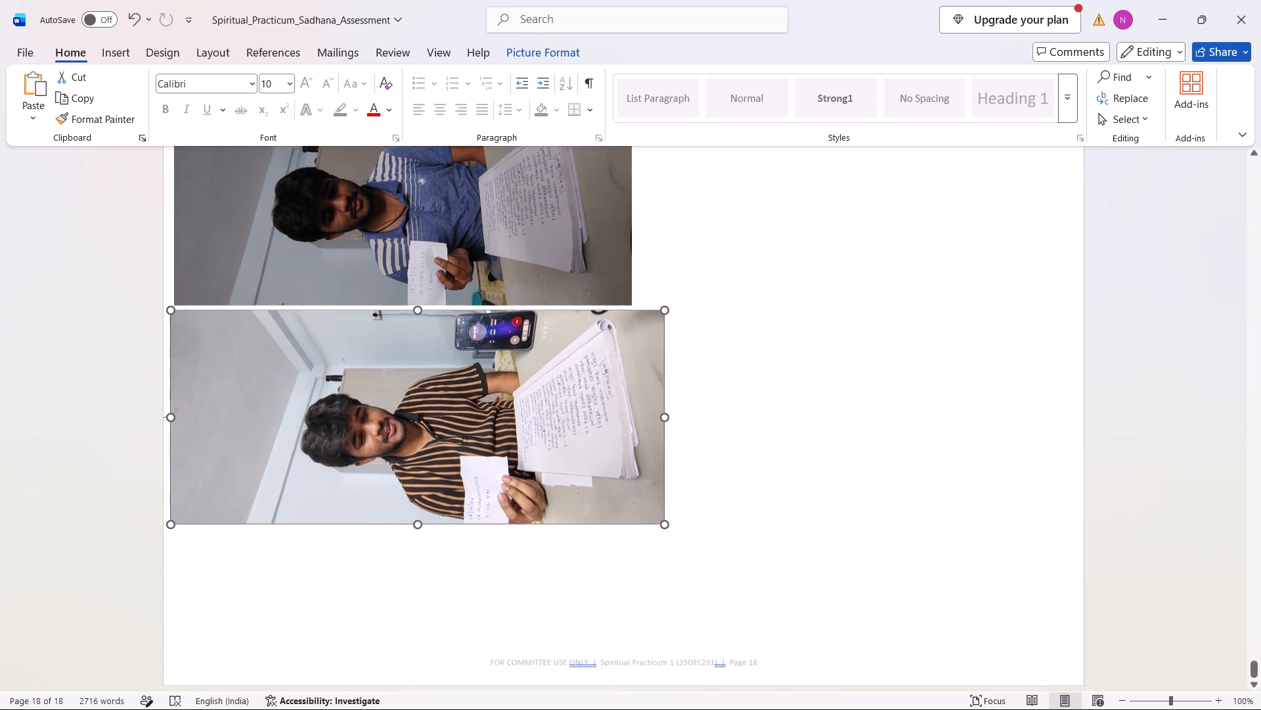
pyautogui.scroll(-8, 785, 364)
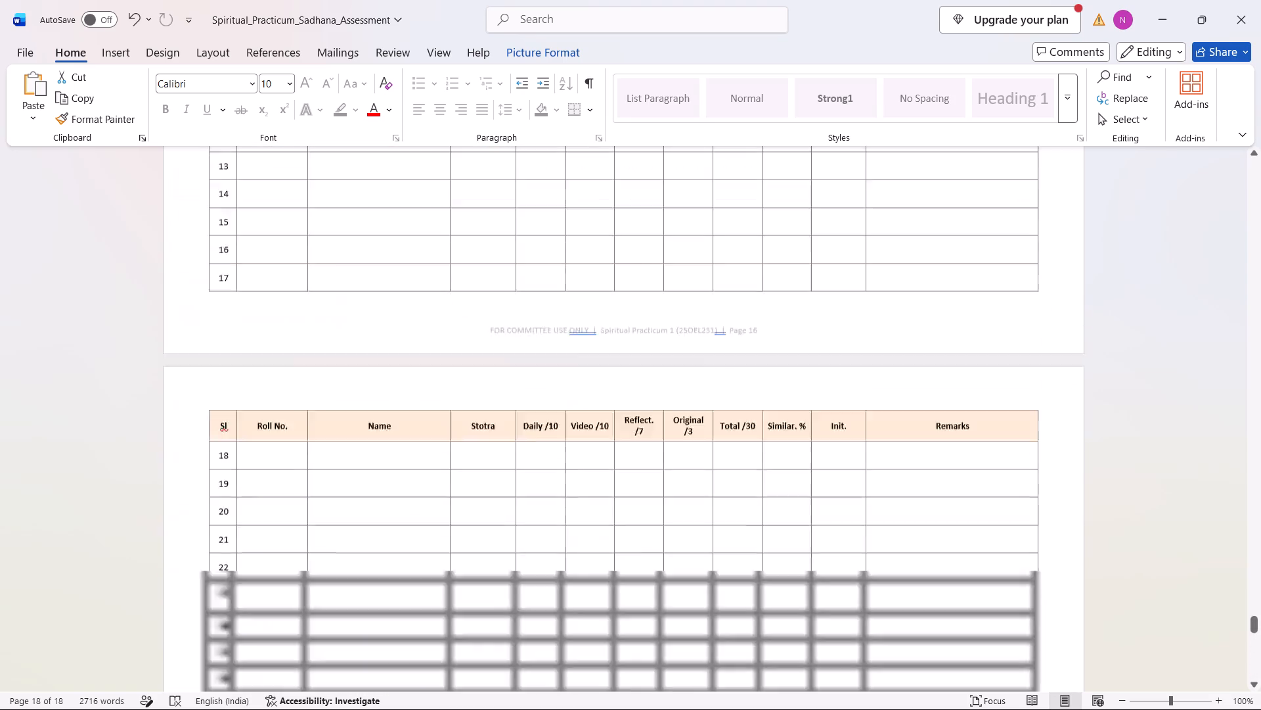
pyautogui.scroll(-12, 785, 364)
pyautogui.scroll(1, 785, 364)
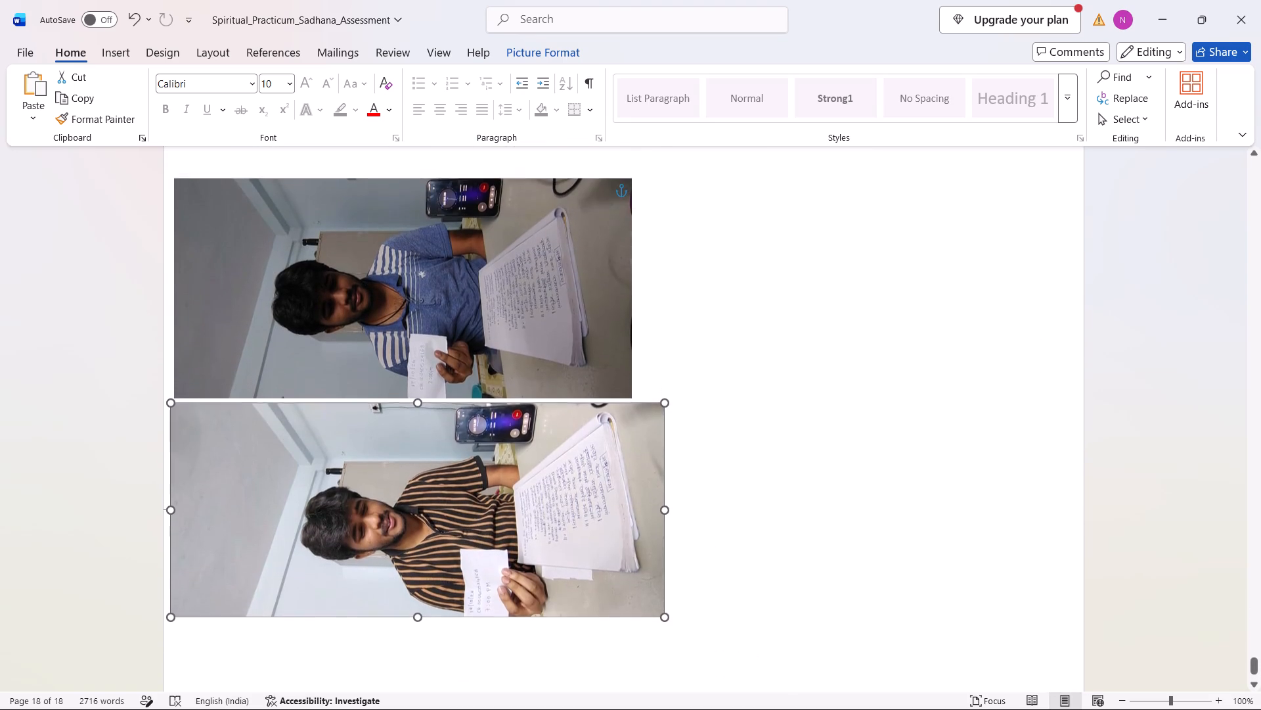
pyautogui.scroll(1, 785, 364)
# Cut the pasted Day 2 and Day 1 photos from page 18.
pyautogui.click(494, 459)
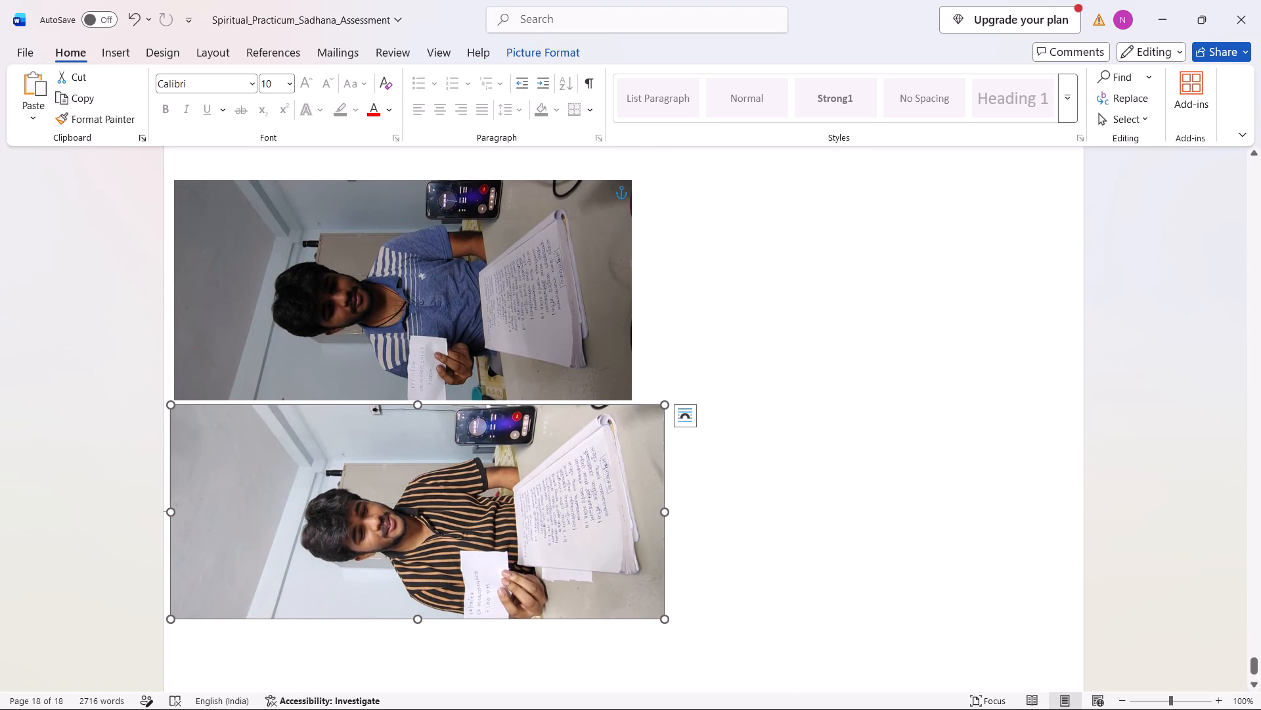
pyautogui.rightClick(556, 437)
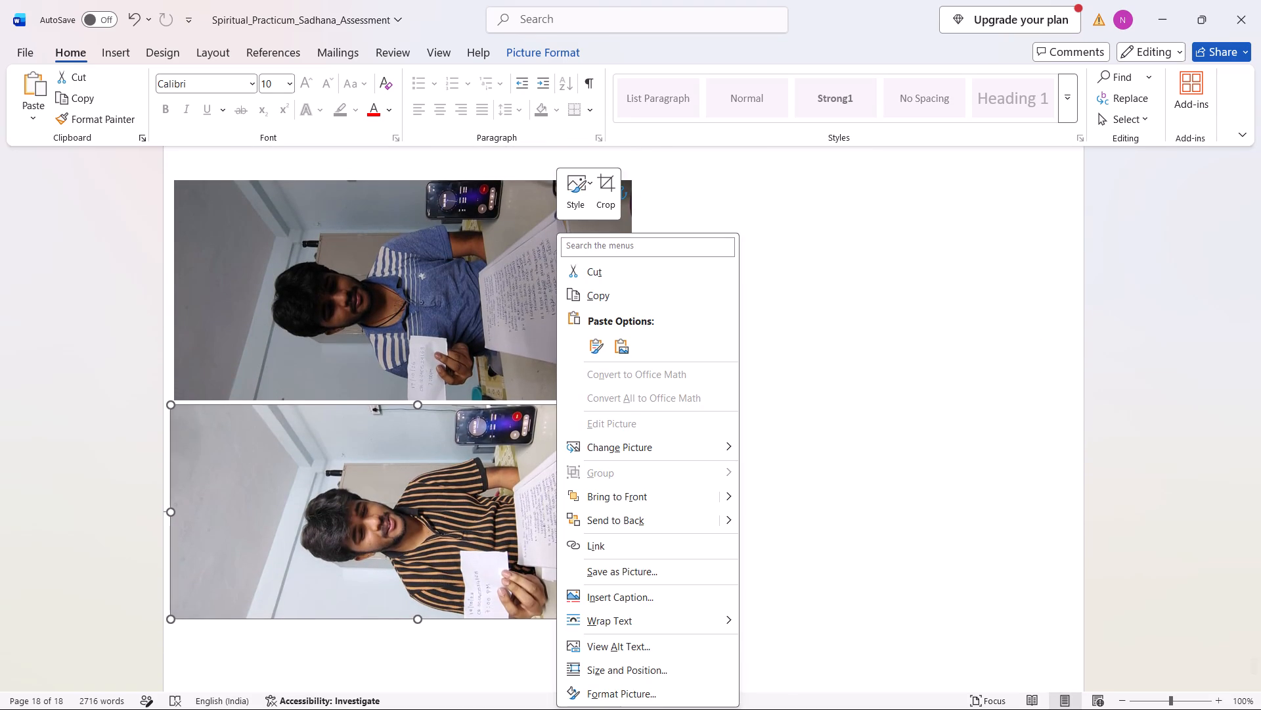
pyautogui.click(603, 268)
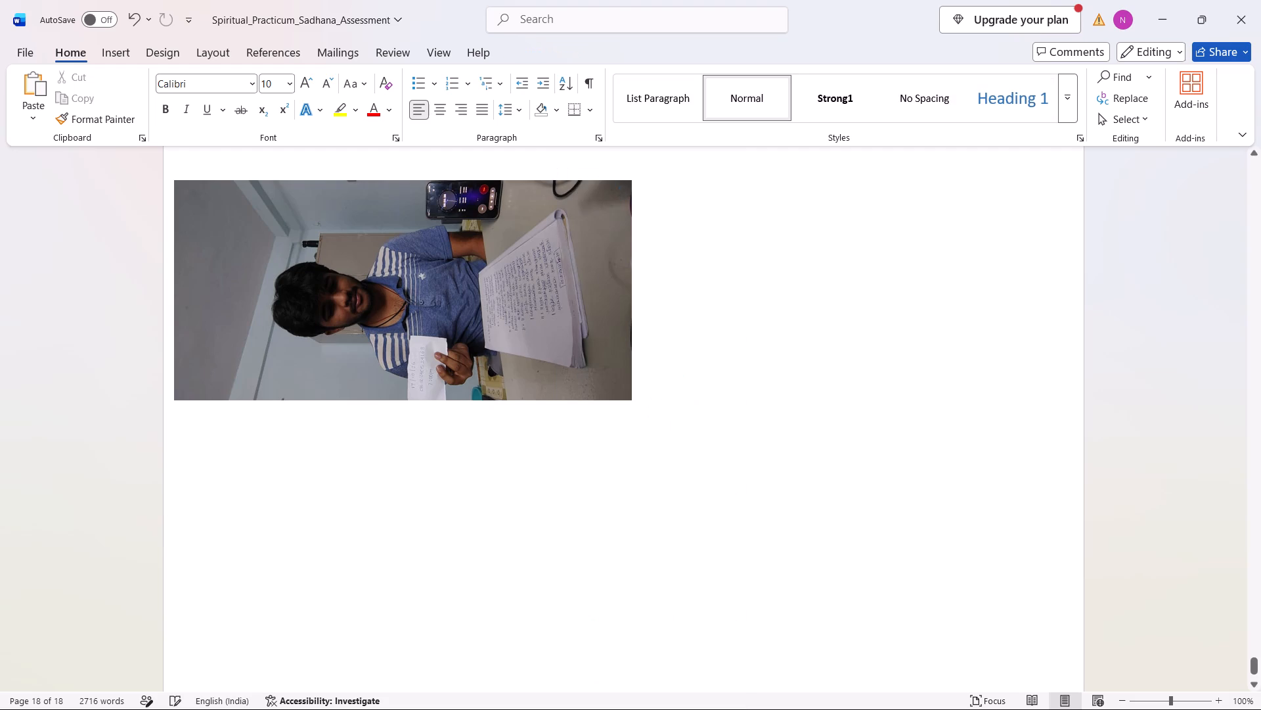
pyautogui.click(560, 285)
pyautogui.rightClick(560, 285)
pyautogui.click(608, 262)
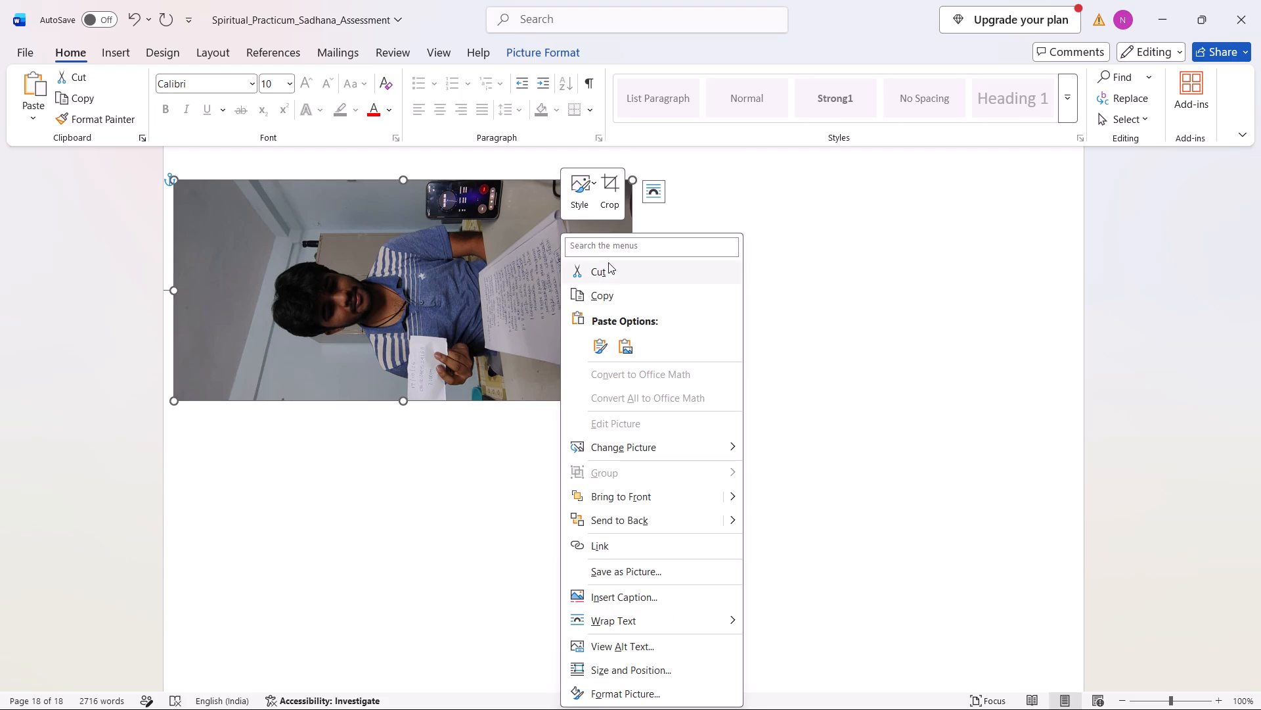
# Review the committee-use marks and class scoring sheet pages from page 15 through the blank page 18.
pyautogui.hscroll(1, 608, 262)
pyautogui.keyDown('ctrl'); pyautogui.scroll(-4, 608, 262); pyautogui.keyUp('ctrl')
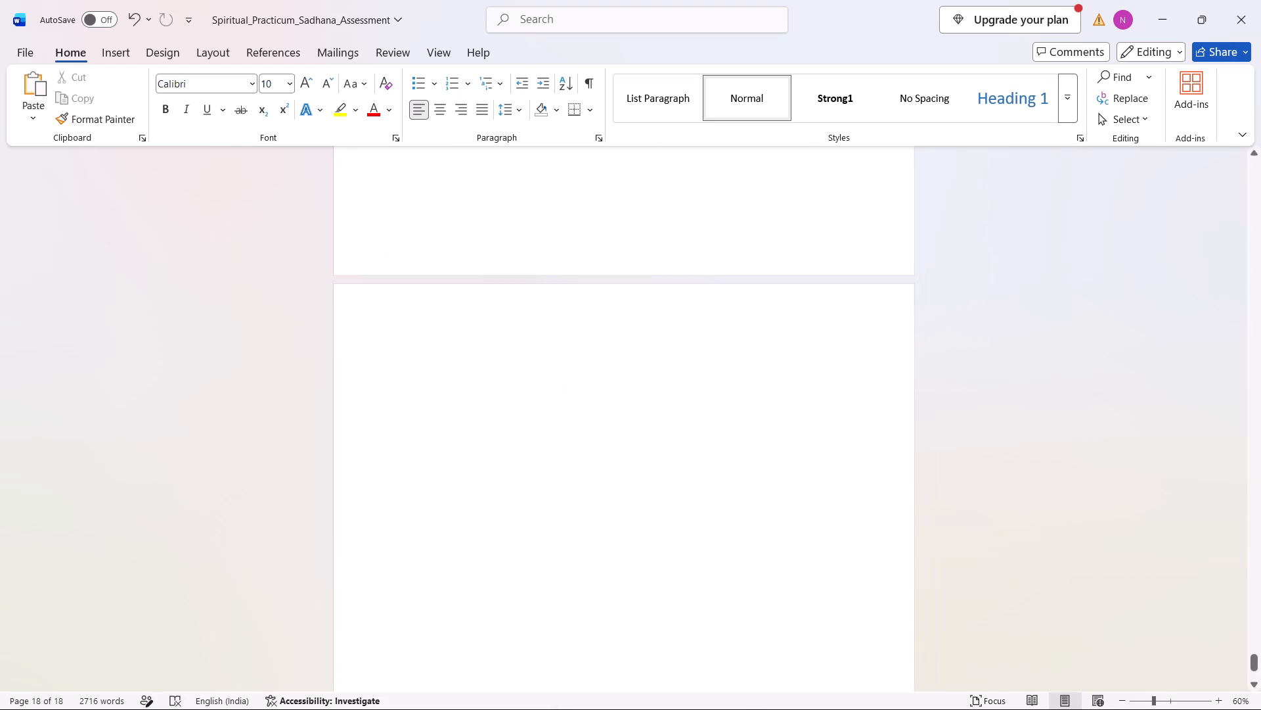
pyautogui.scroll(-5, 608, 262)
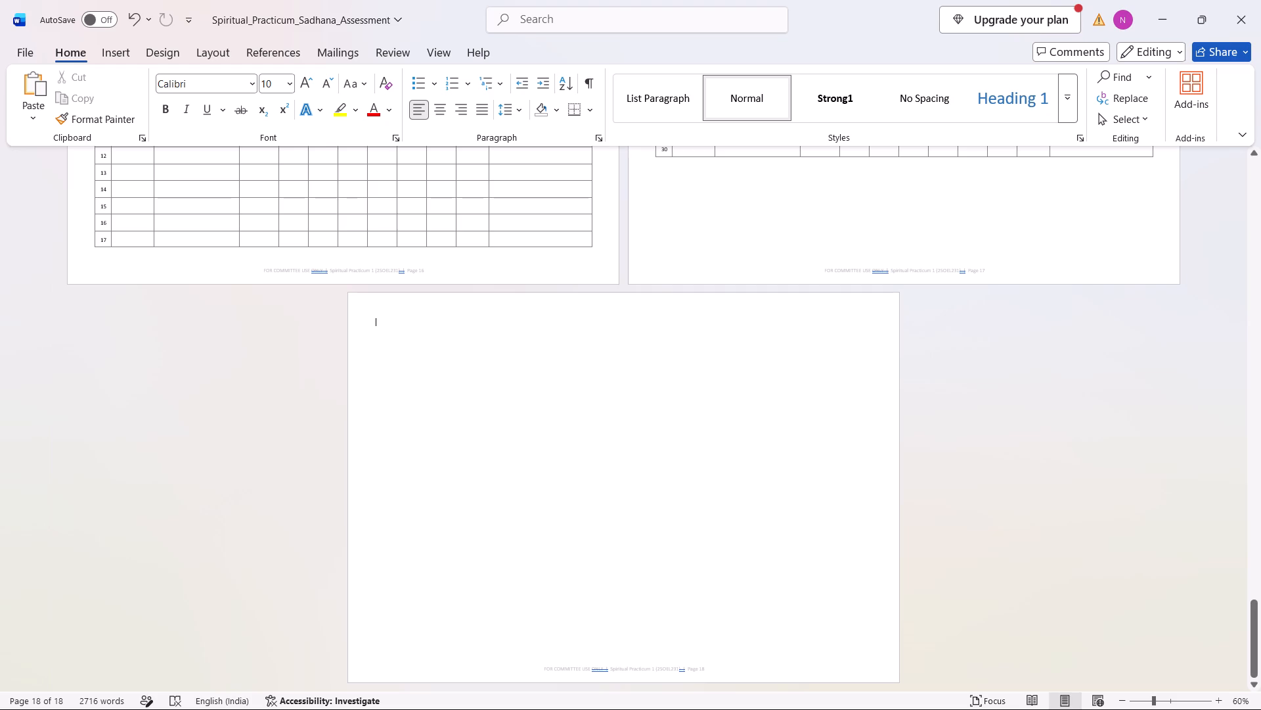
pyautogui.keyDown('ctrl'); pyautogui.scroll(4, 608, 262); pyautogui.keyUp('ctrl')
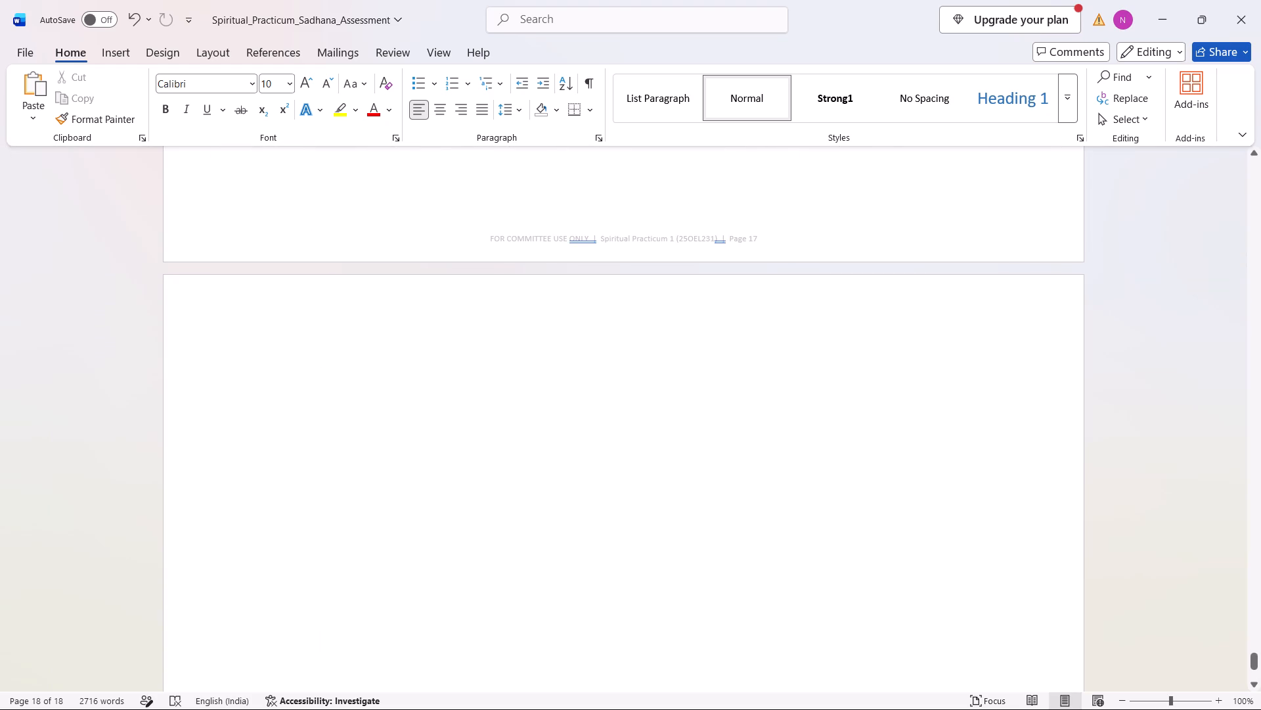
pyautogui.scroll(3, 608, 262)
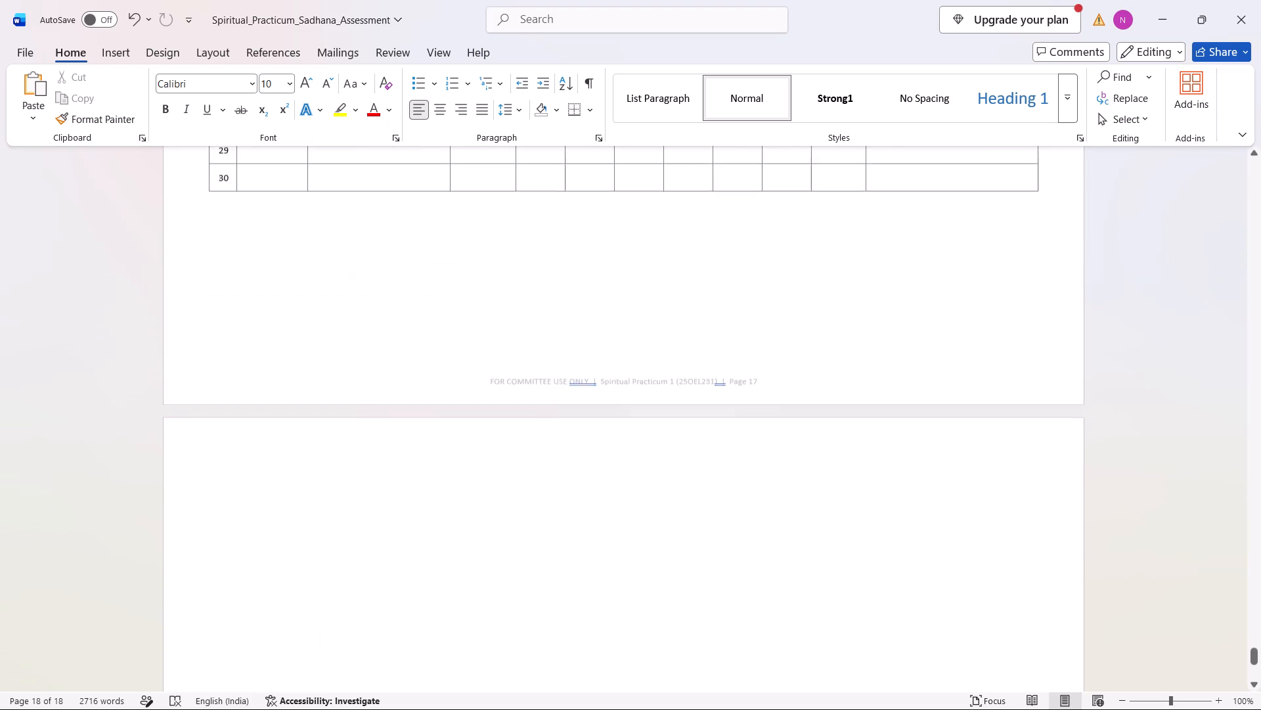
pyautogui.scroll(3, 608, 262)
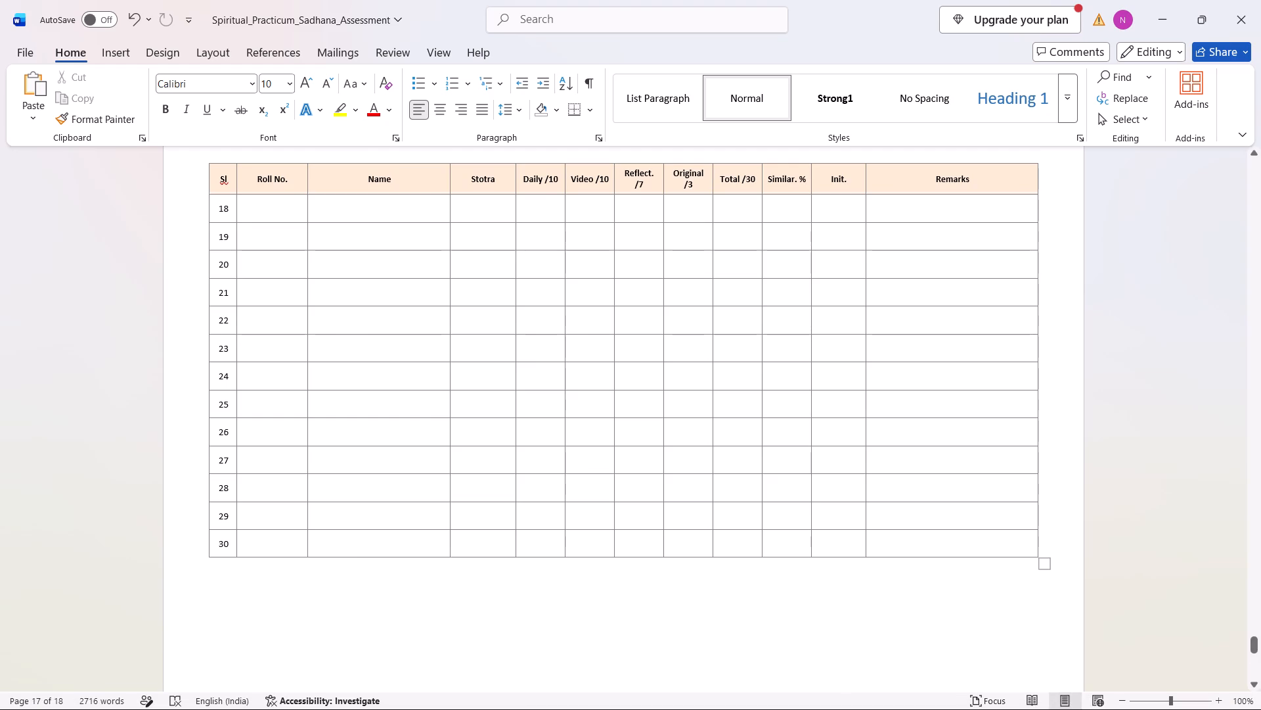
pyautogui.scroll(1, 859, 464)
pyautogui.scroll(-3, 859, 464)
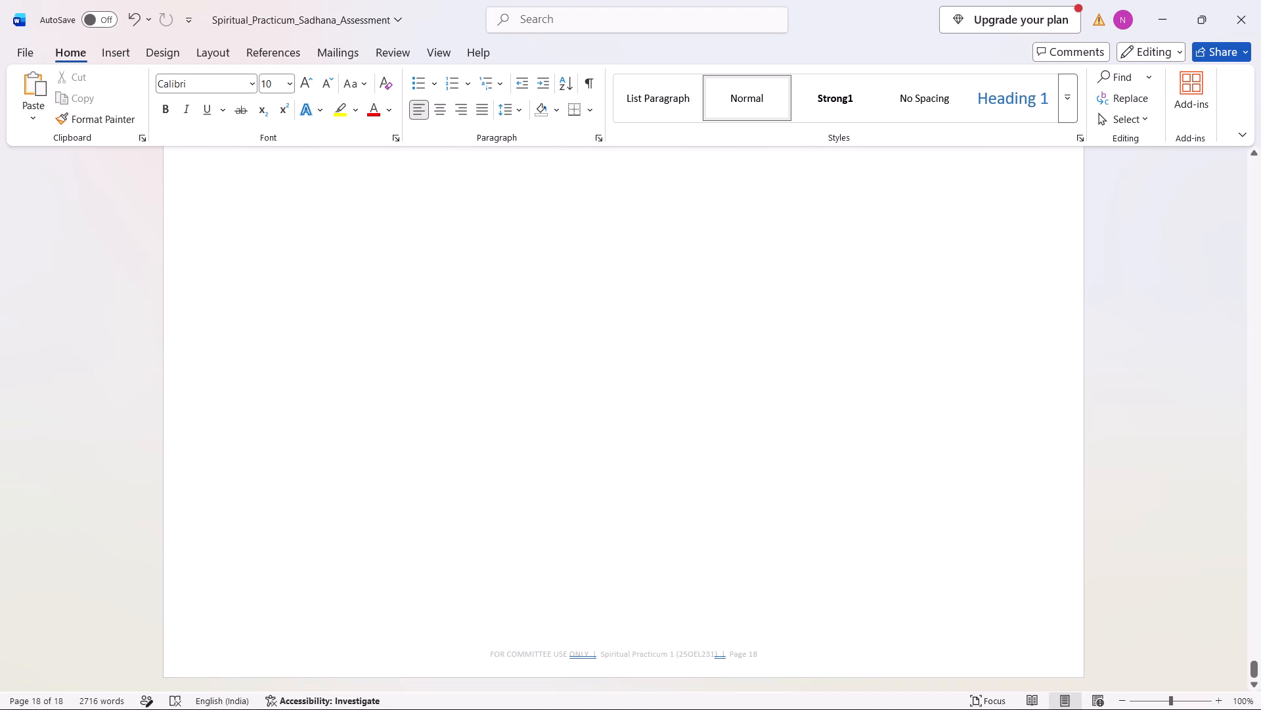
pyautogui.scroll(-2, 859, 464)
pyautogui.scroll(4, 859, 464)
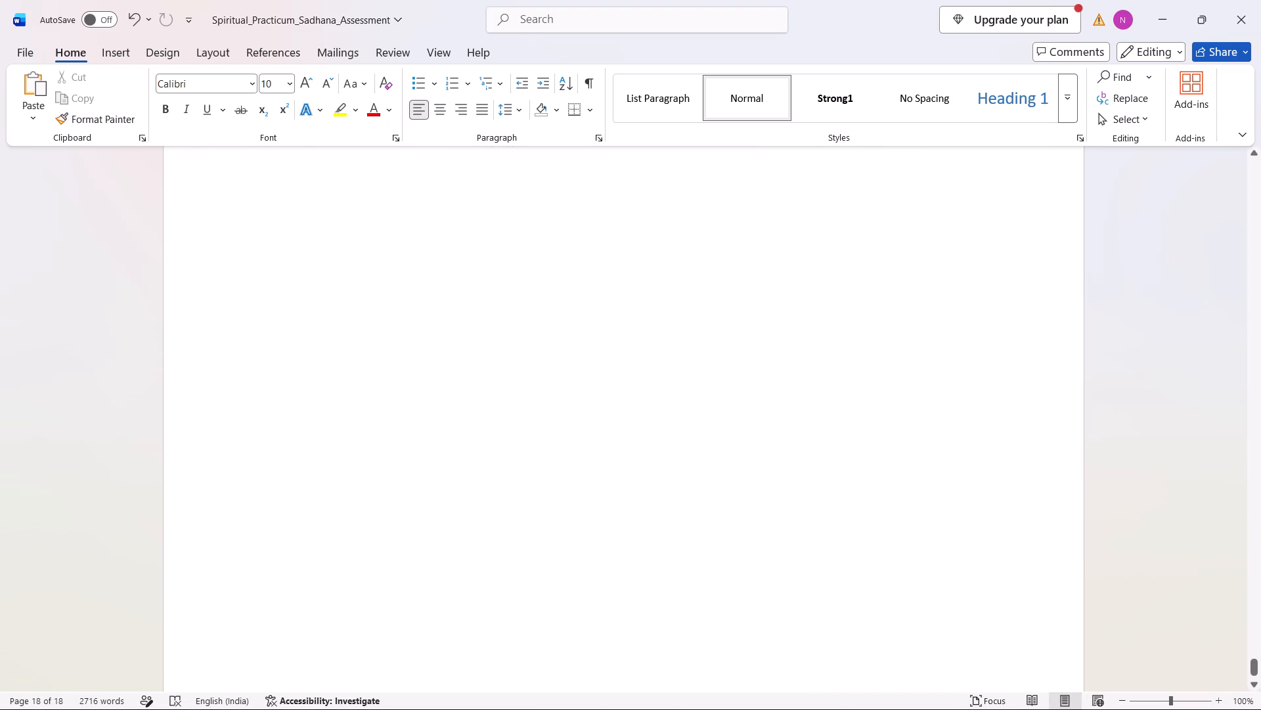
pyautogui.scroll(2, 859, 464)
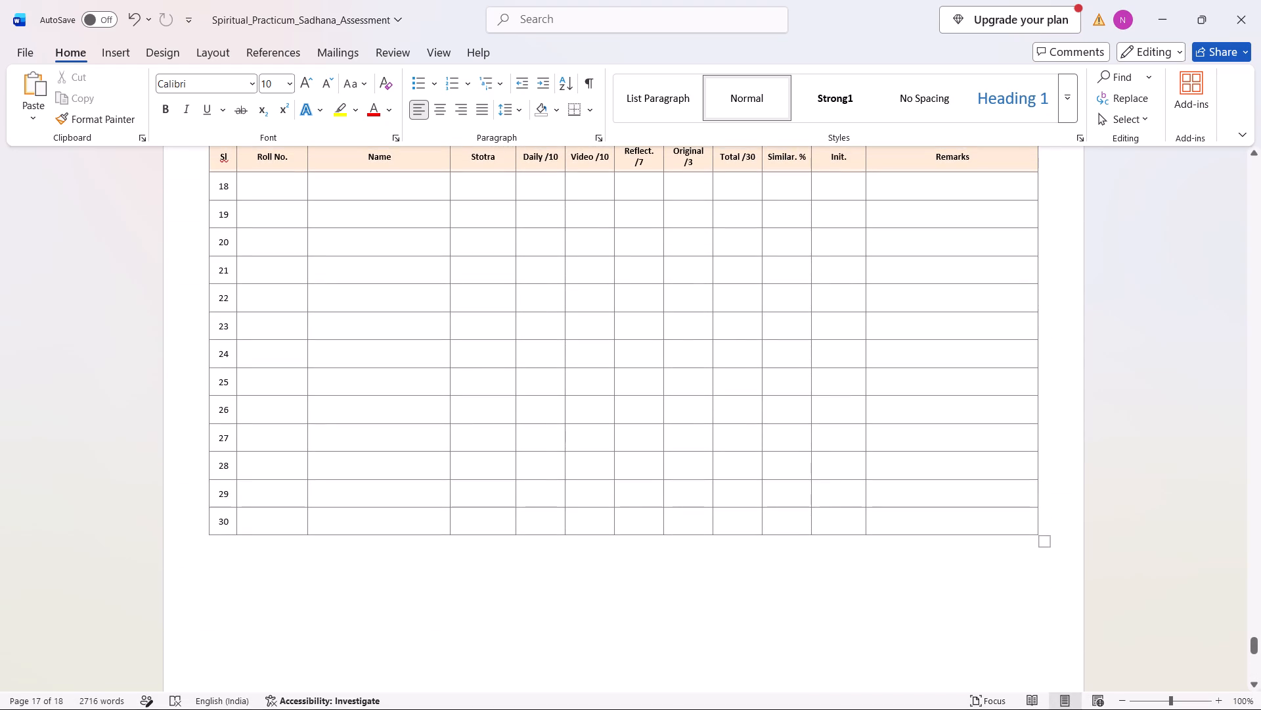
pyautogui.scroll(1, 859, 464)
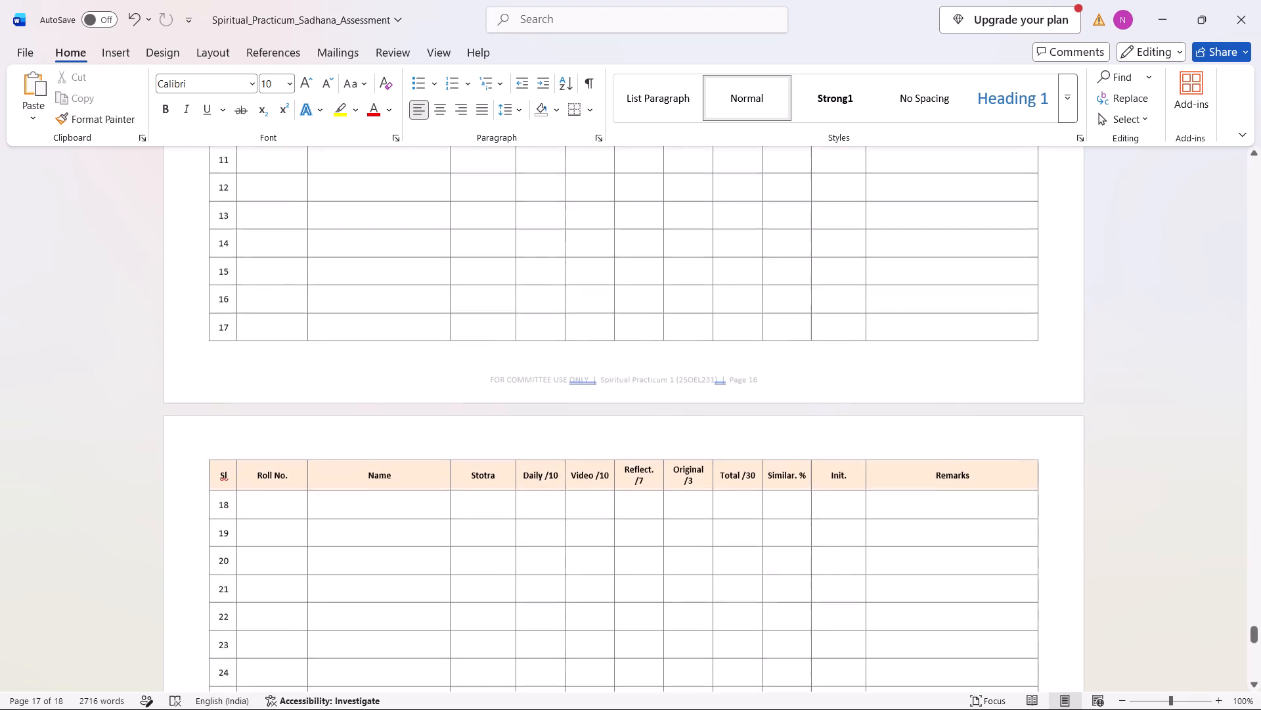
pyautogui.scroll(7, 859, 464)
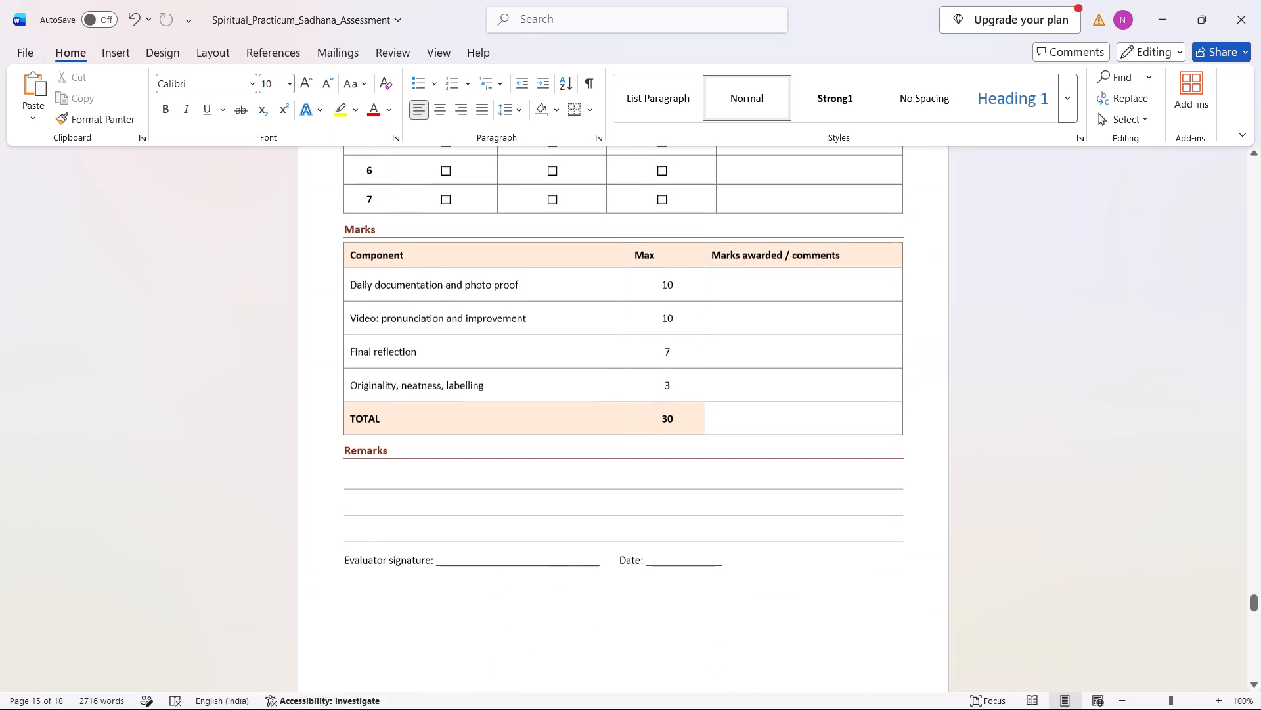
pyautogui.scroll(-1, 859, 464)
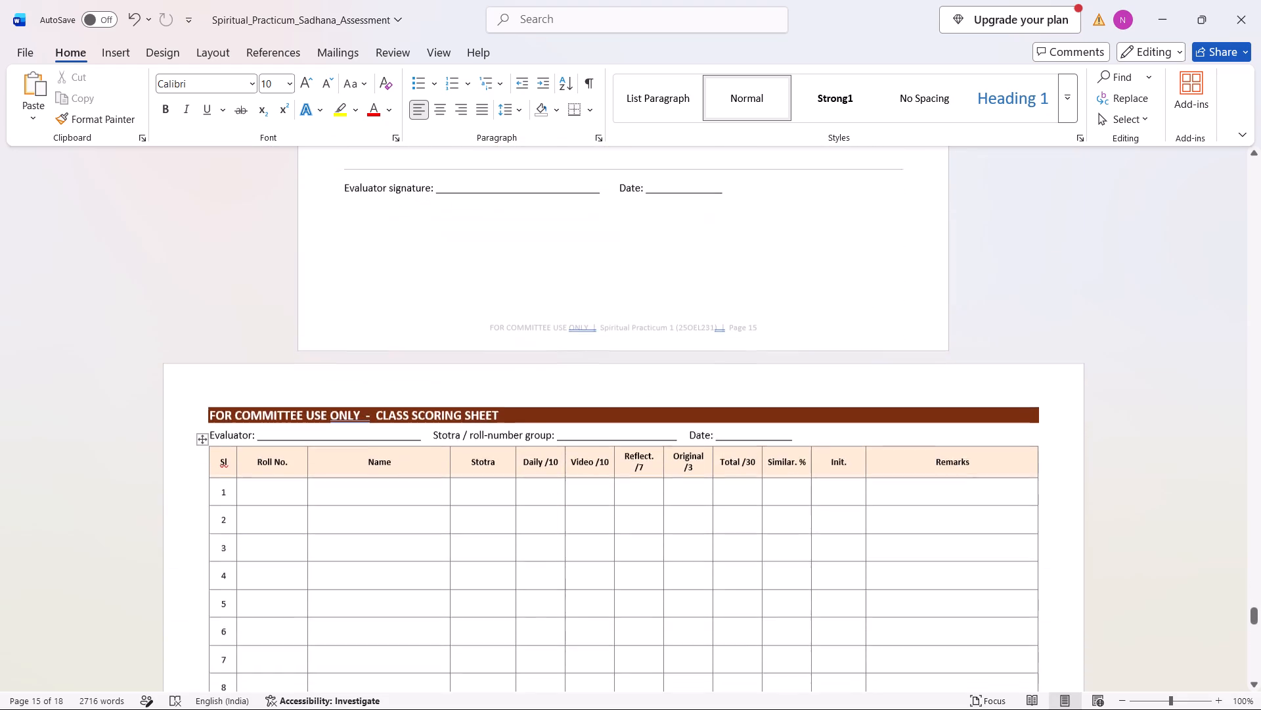
pyautogui.scroll(-2, 859, 464)
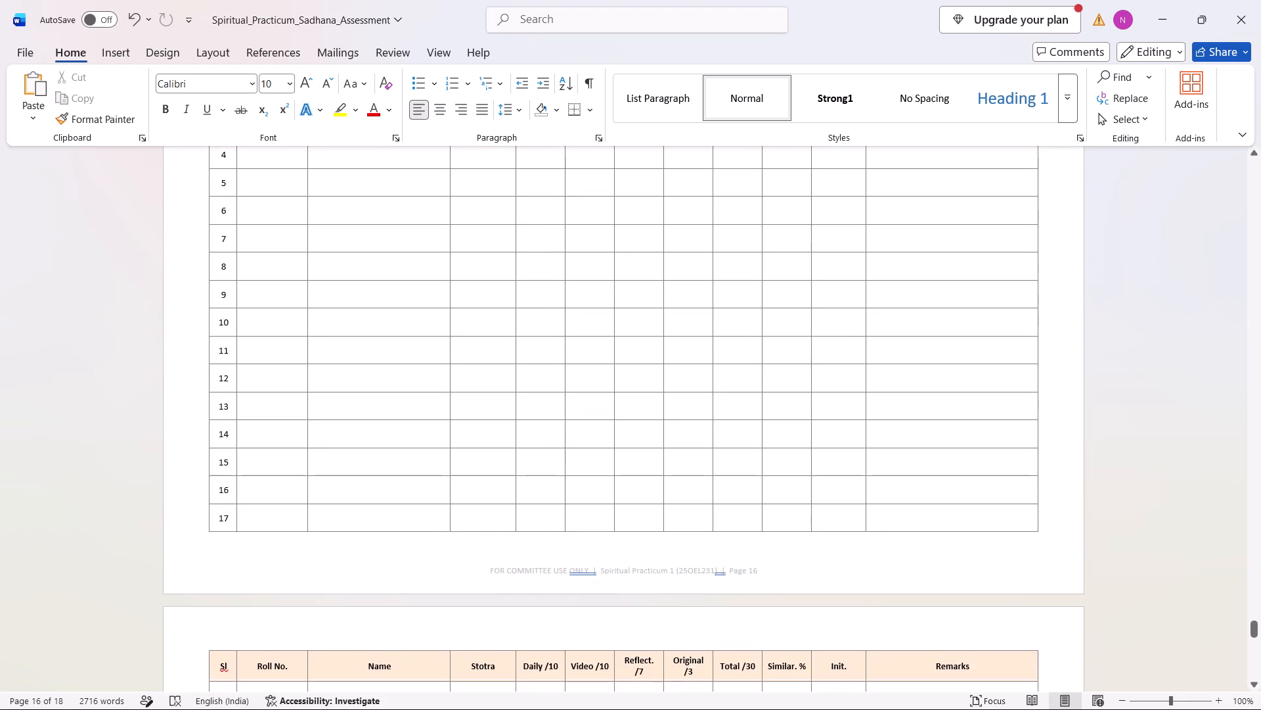
pyautogui.scroll(-5, 859, 464)
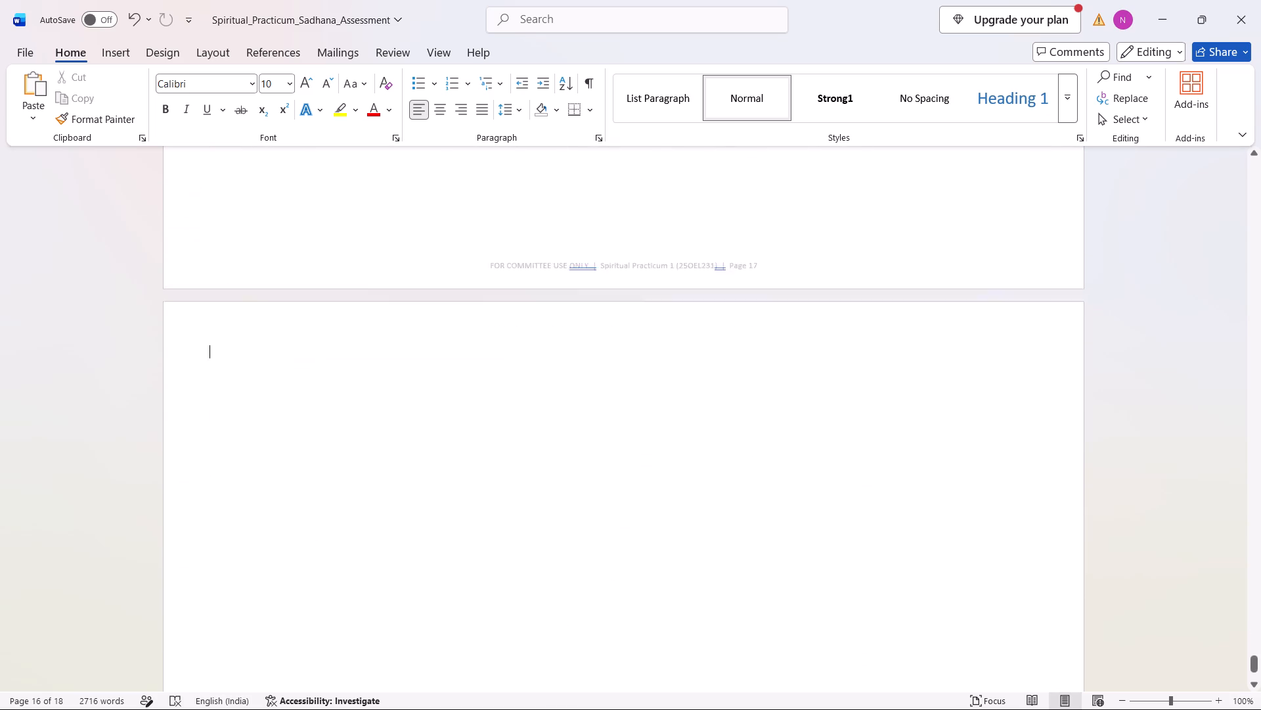
pyautogui.scroll(-1, 859, 464)
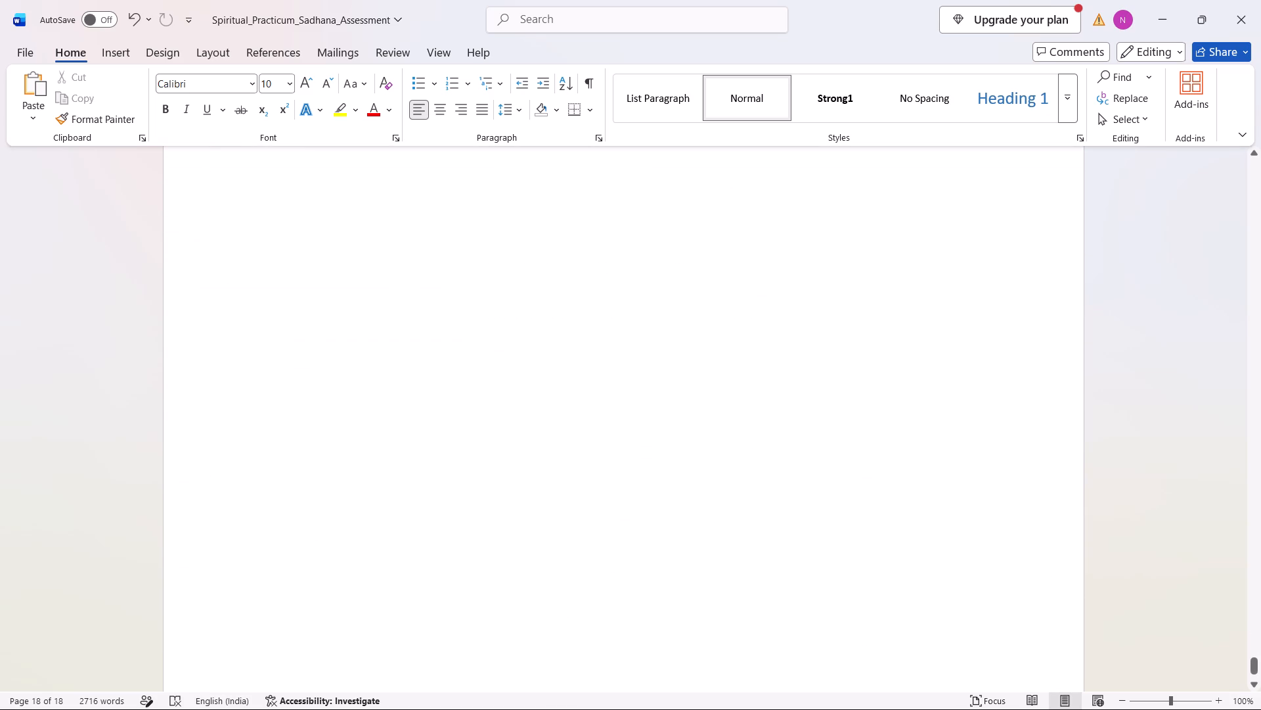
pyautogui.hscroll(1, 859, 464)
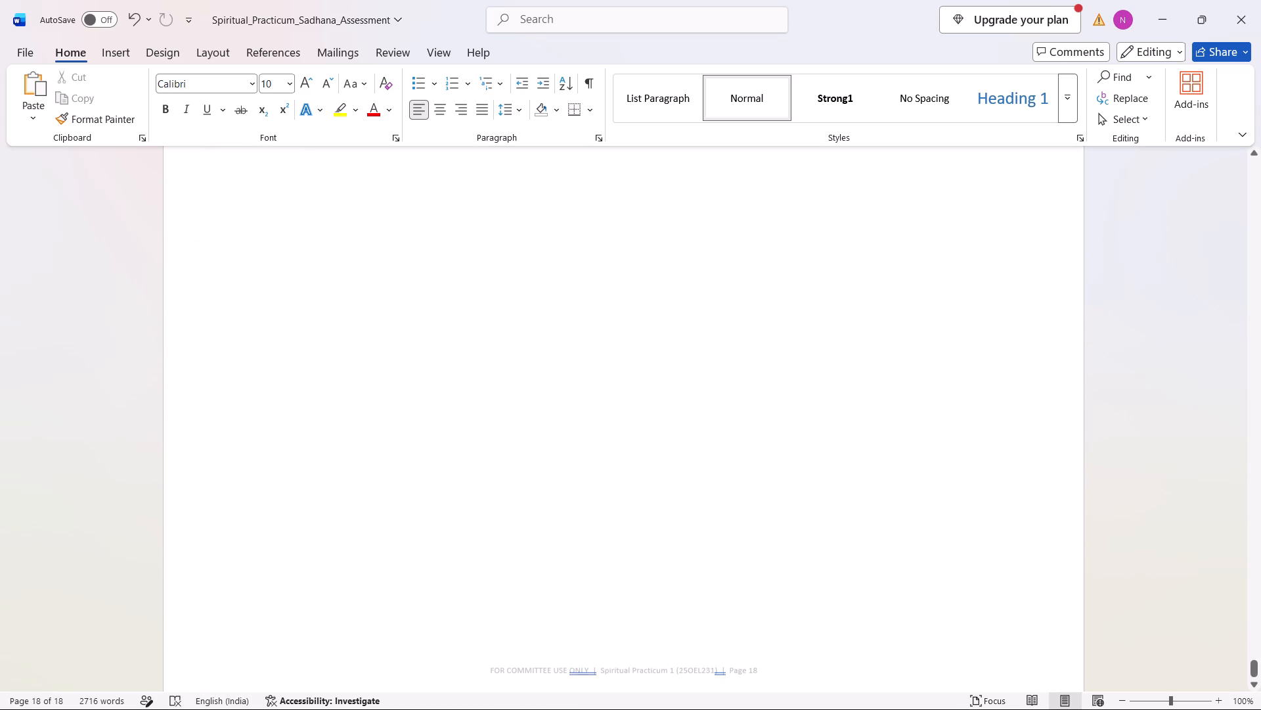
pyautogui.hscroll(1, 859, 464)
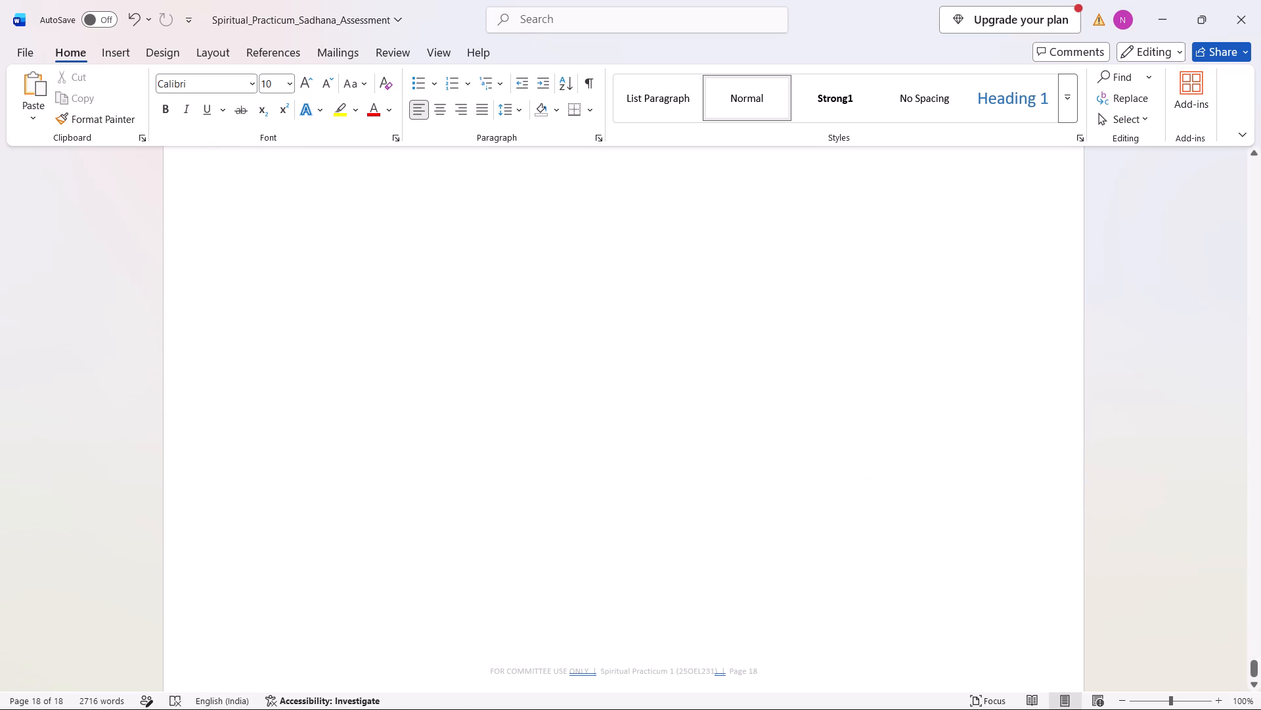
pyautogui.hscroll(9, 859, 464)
# Review the committee-use pages from blank page 18 back to the evaluation rubric on page 13 and forward again.
pyautogui.hscroll(1, 859, 464)
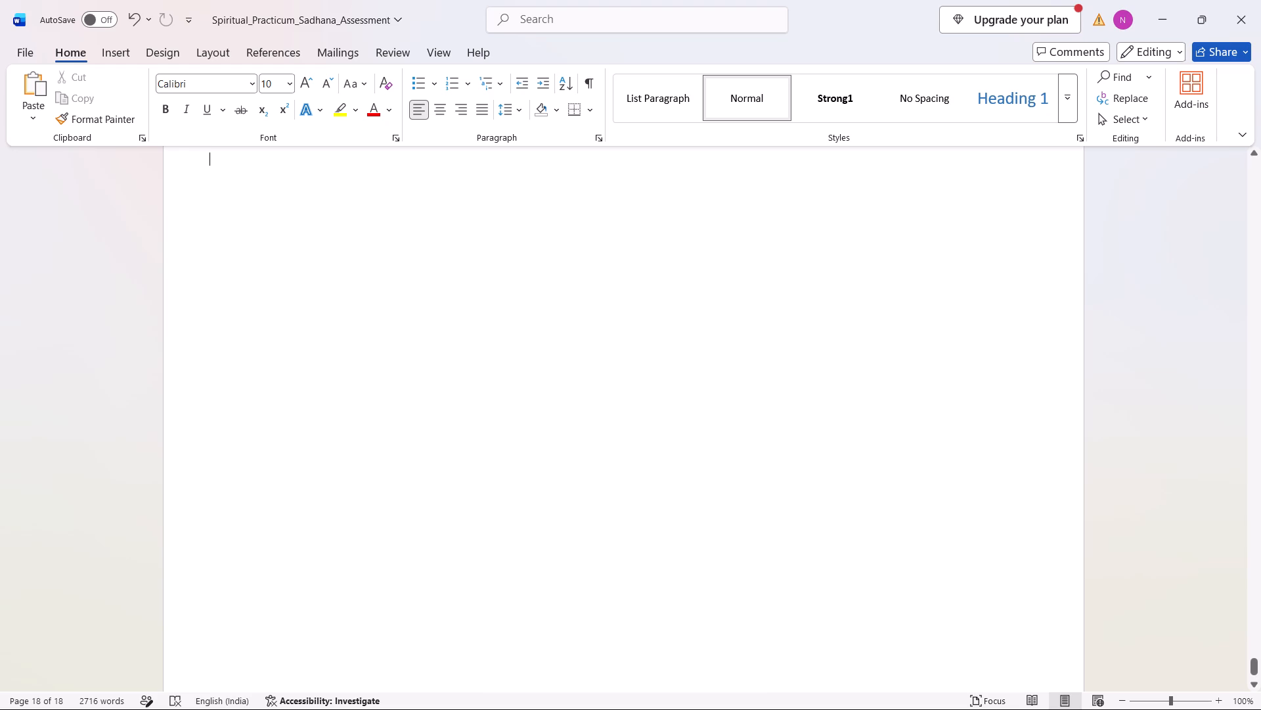
pyautogui.click(682, 419)
pyautogui.scroll(1, 682, 419)
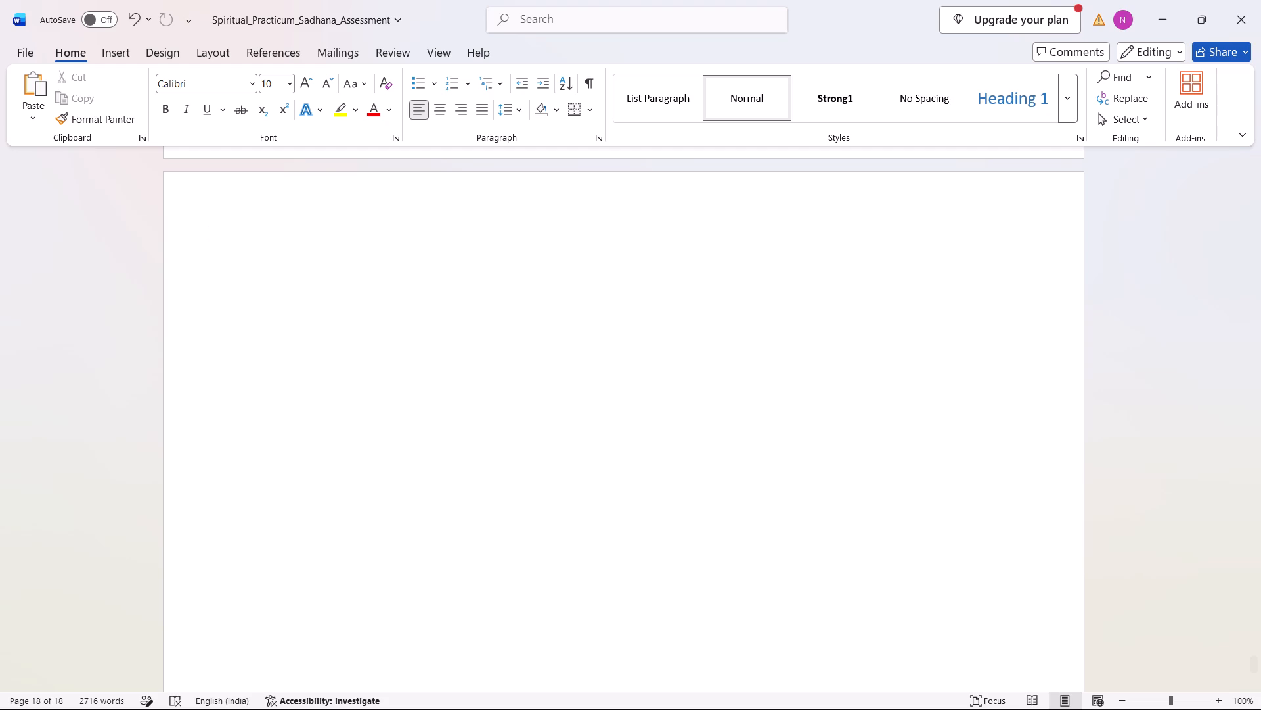
pyautogui.scroll(6, 682, 419)
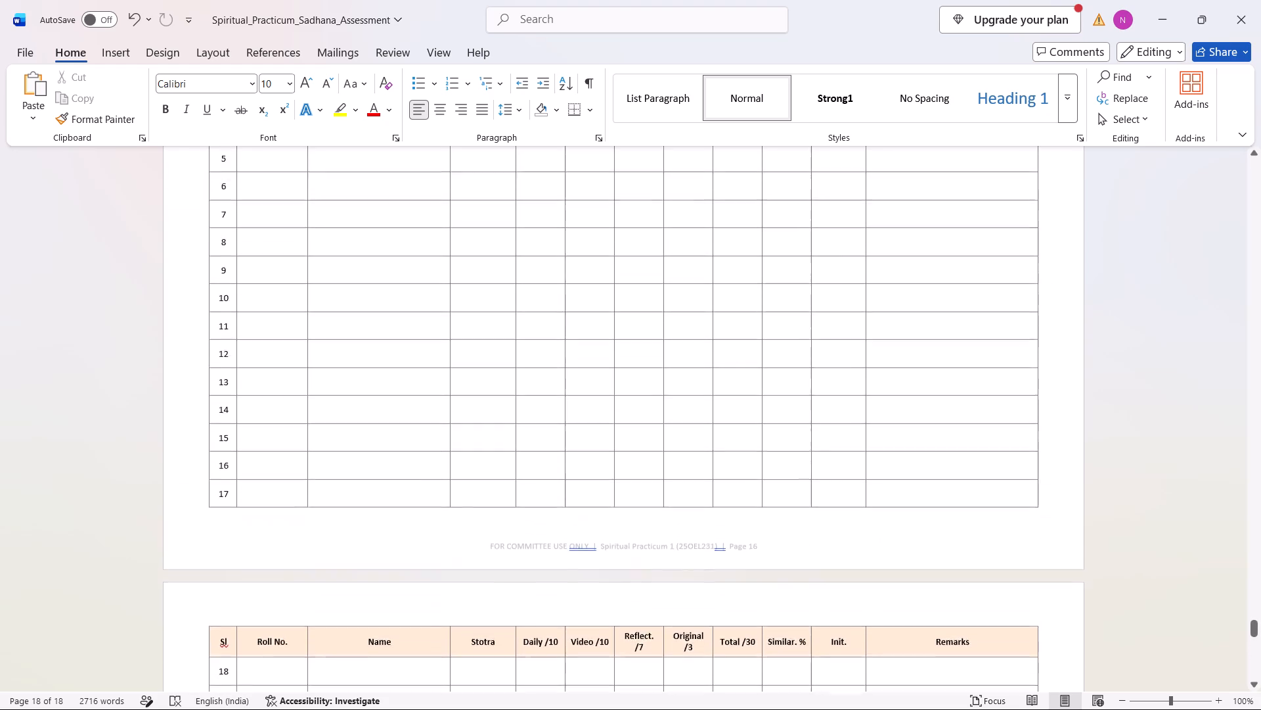
pyautogui.scroll(5, 682, 419)
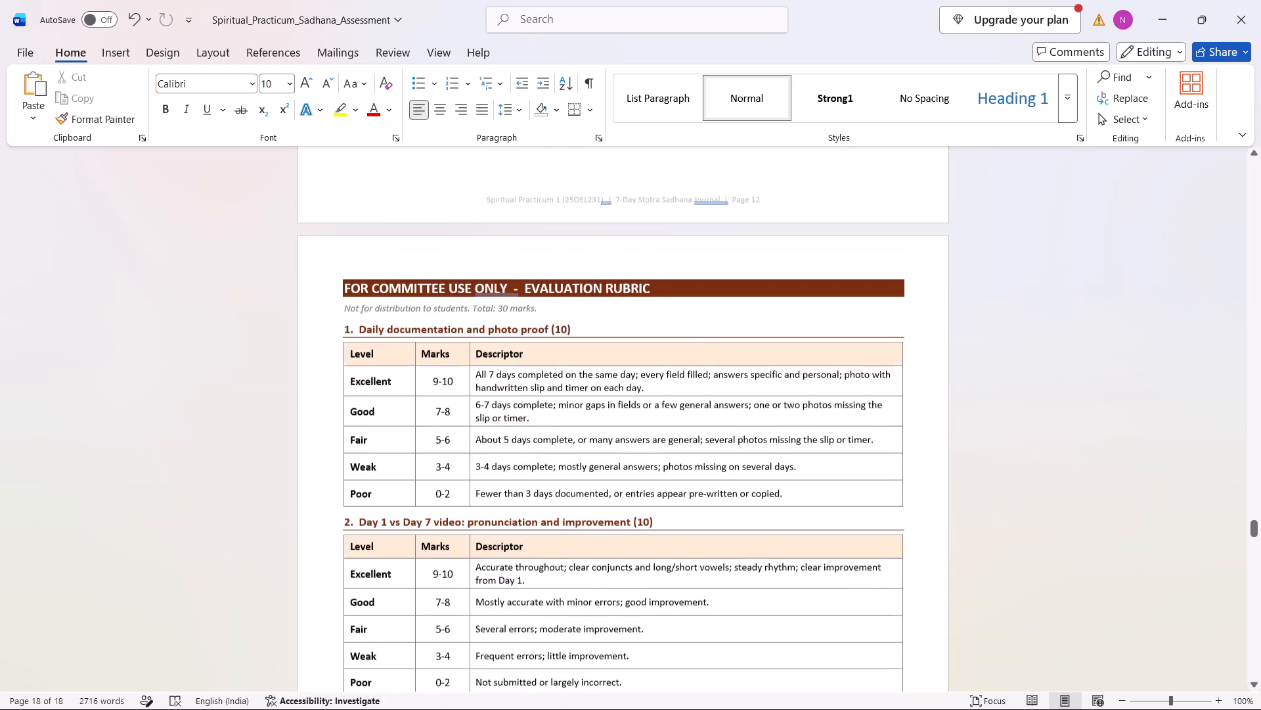
pyautogui.scroll(-11, 682, 419)
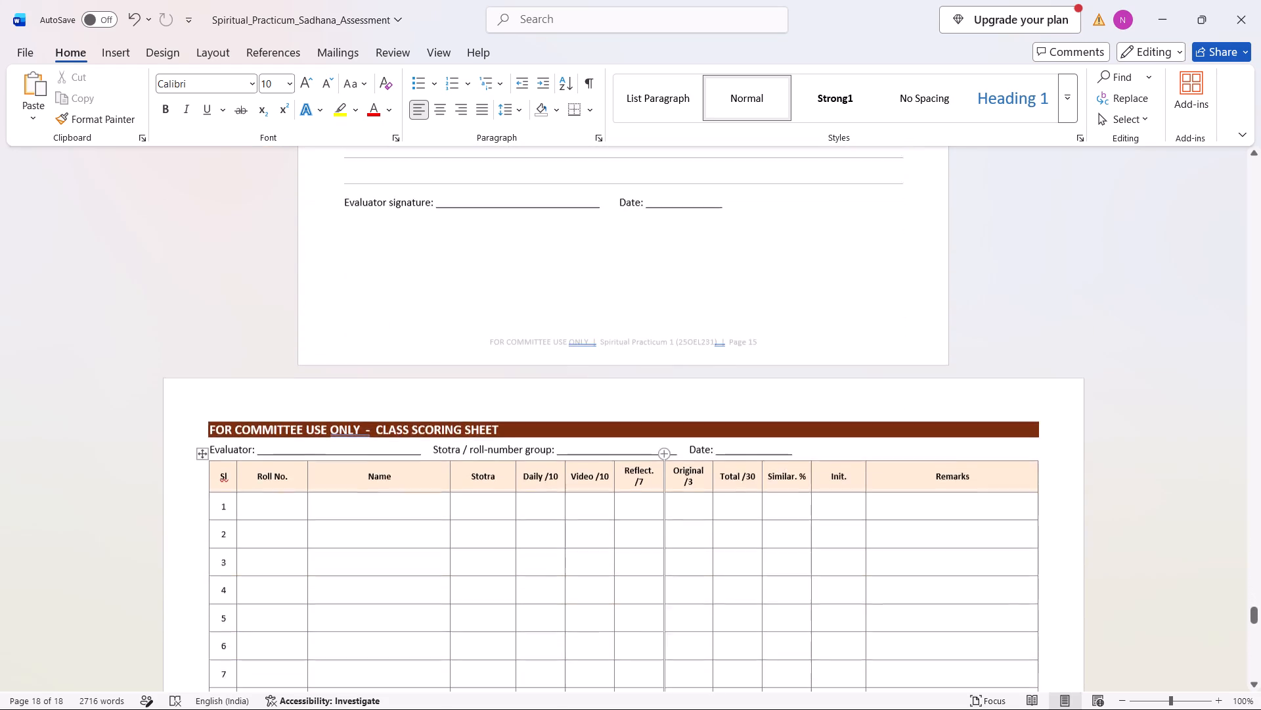
pyautogui.scroll(-3, 682, 419)
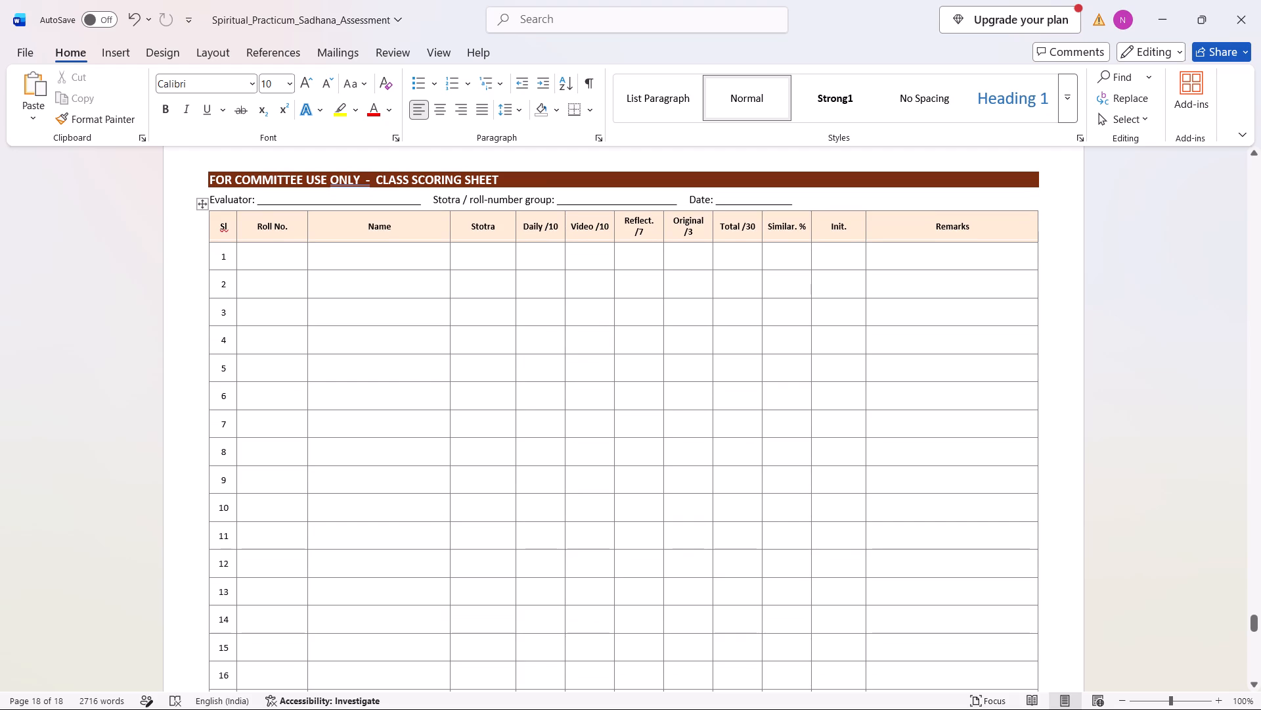
pyautogui.scroll(-7, 682, 419)
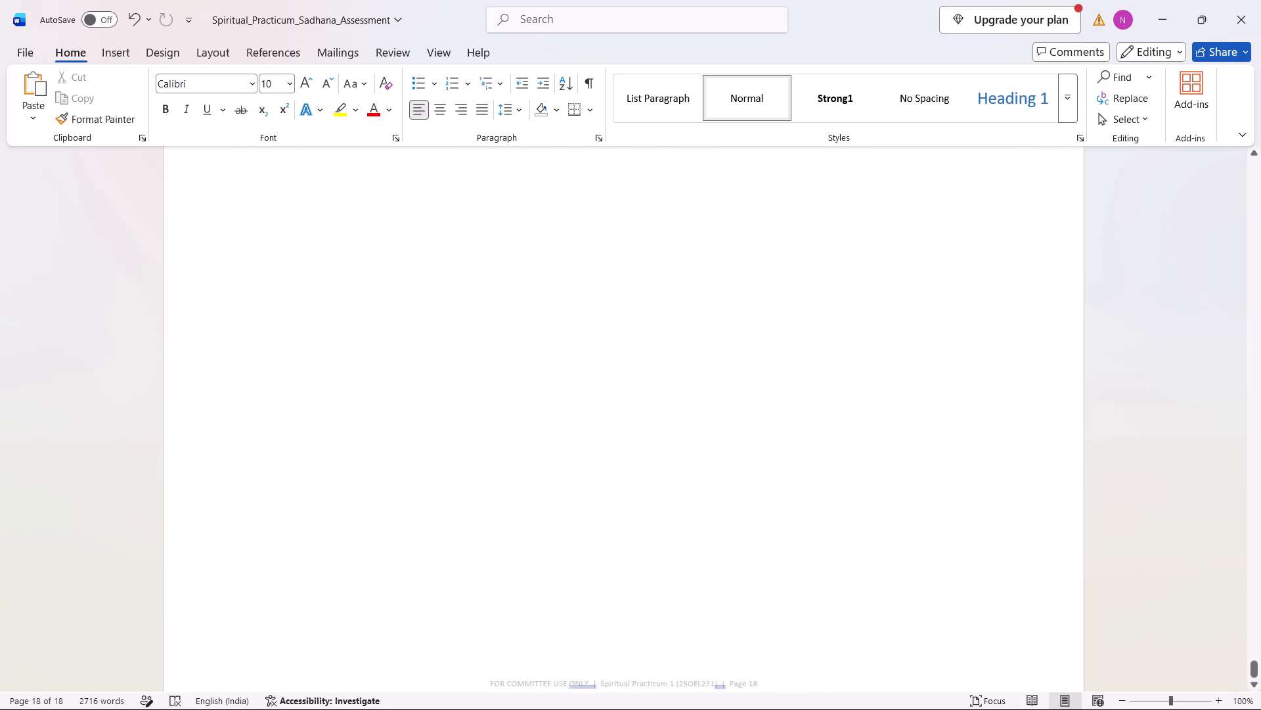
# Examine the class scoring sheet on page 16 and the individual evaluation slip on page 15, including the page 14 boundary.
pyautogui.scroll(4, 682, 419)
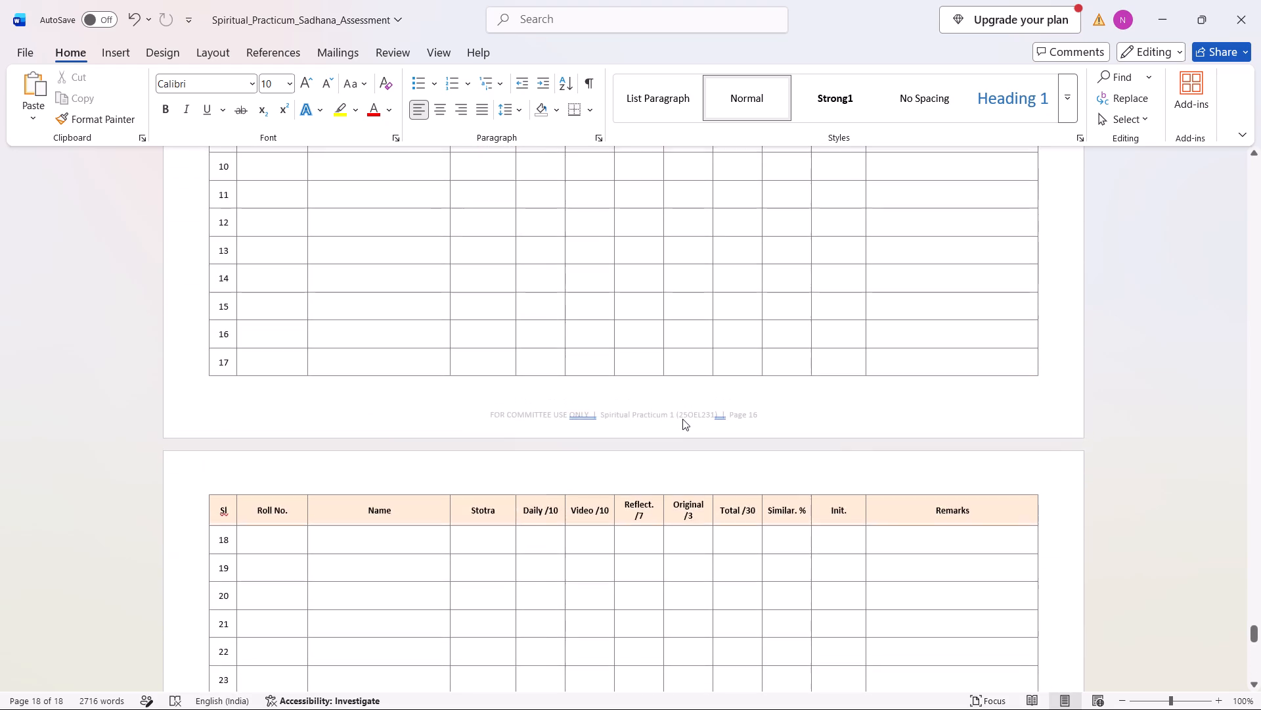
pyautogui.scroll(3, 682, 419)
pyautogui.scroll(-3, 682, 419)
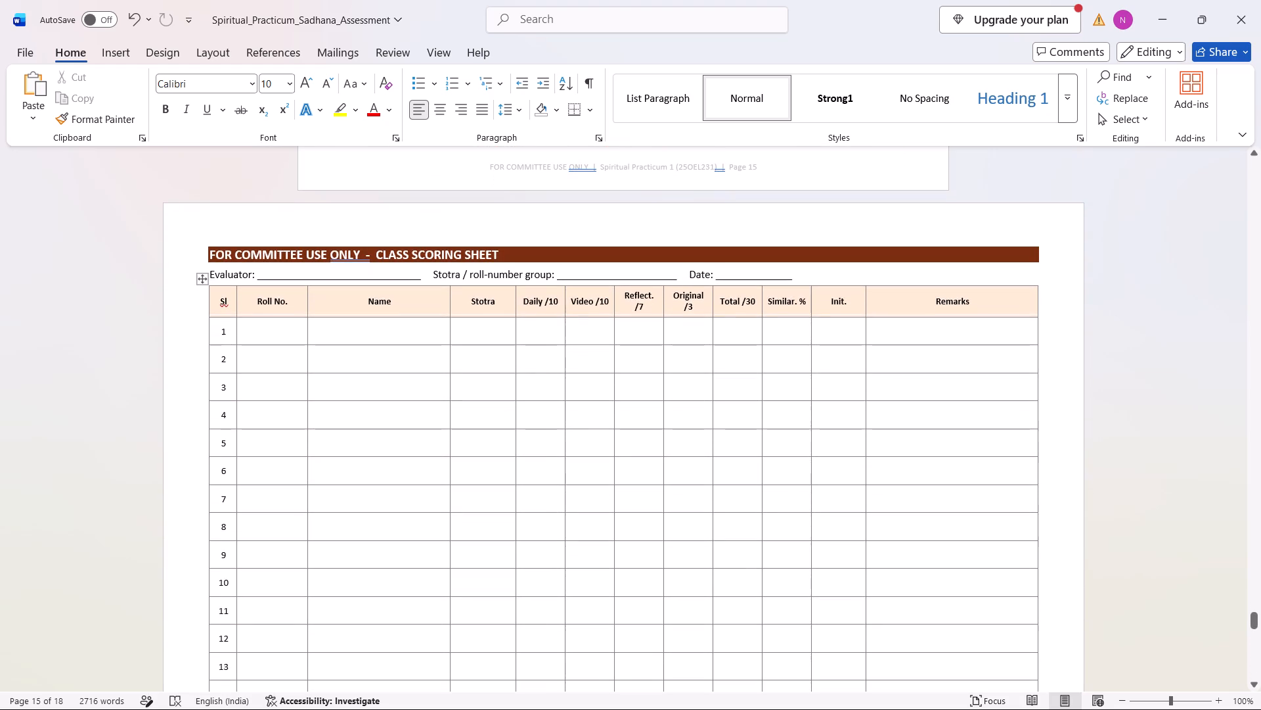
pyautogui.click(724, 382)
pyautogui.click(886, 239)
pyautogui.scroll(2, 886, 239)
pyautogui.click(749, 317)
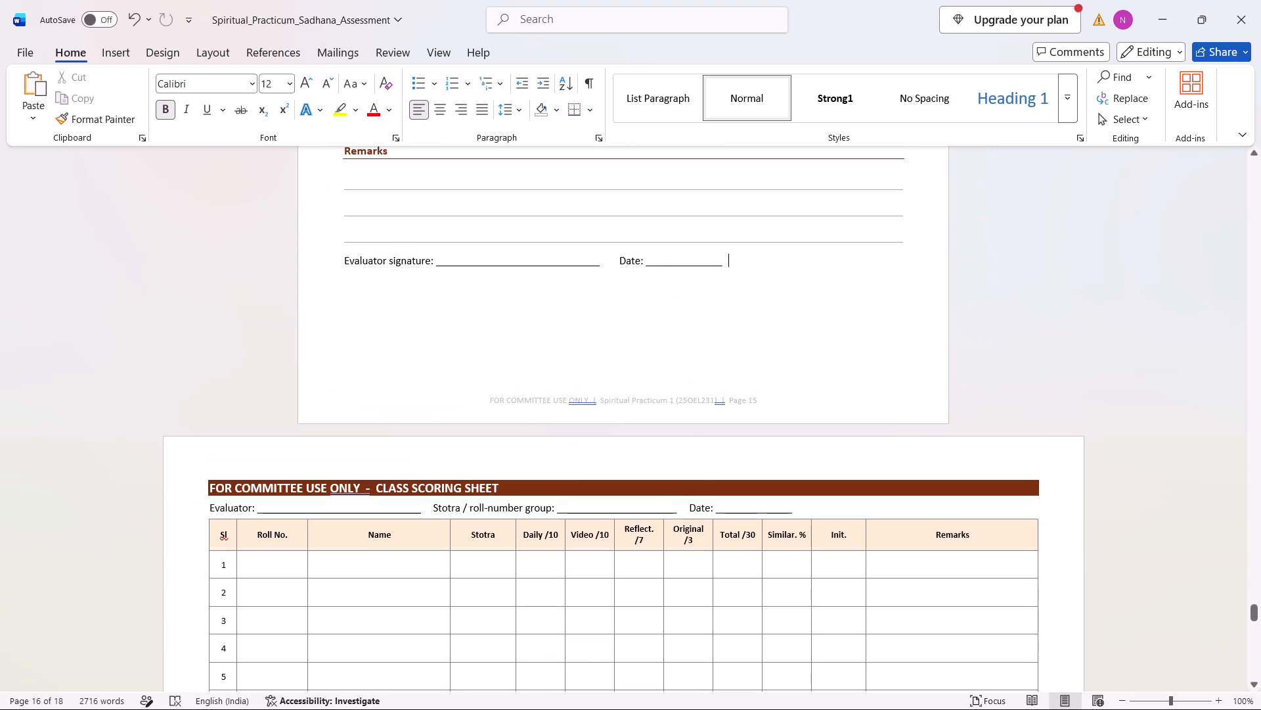
pyautogui.scroll(4, 749, 317)
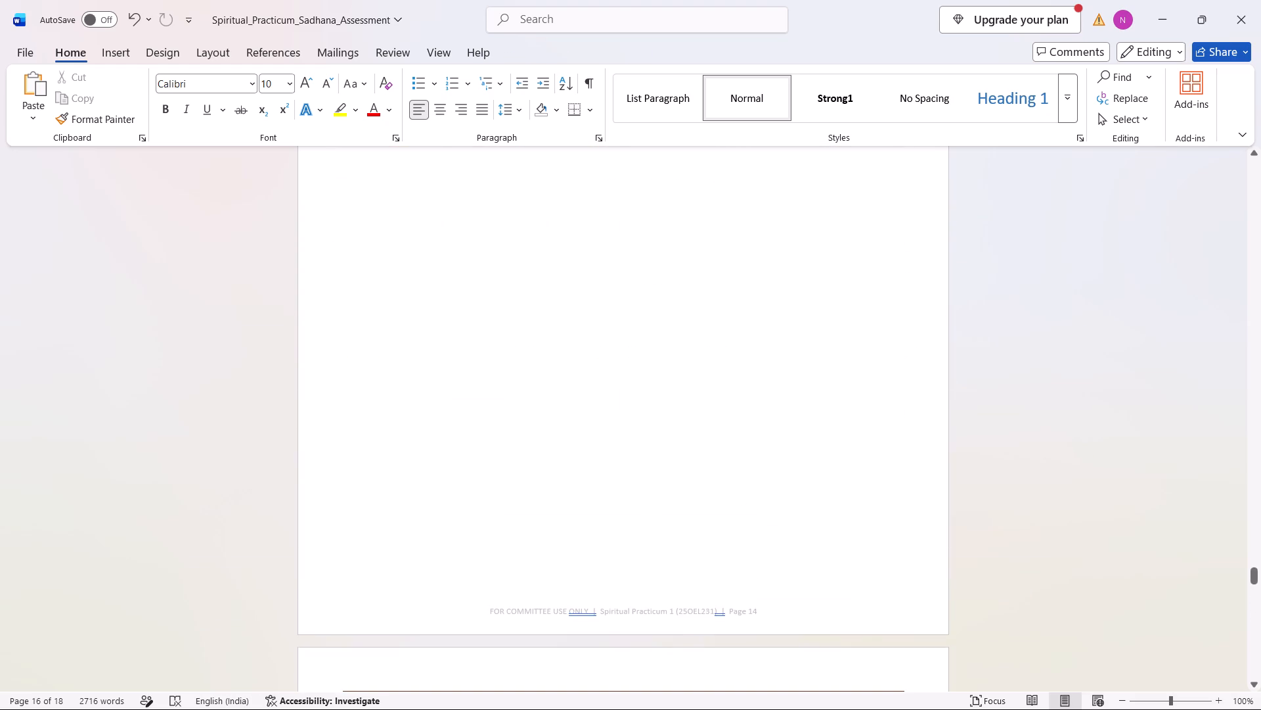
pyautogui.scroll(-2, 749, 317)
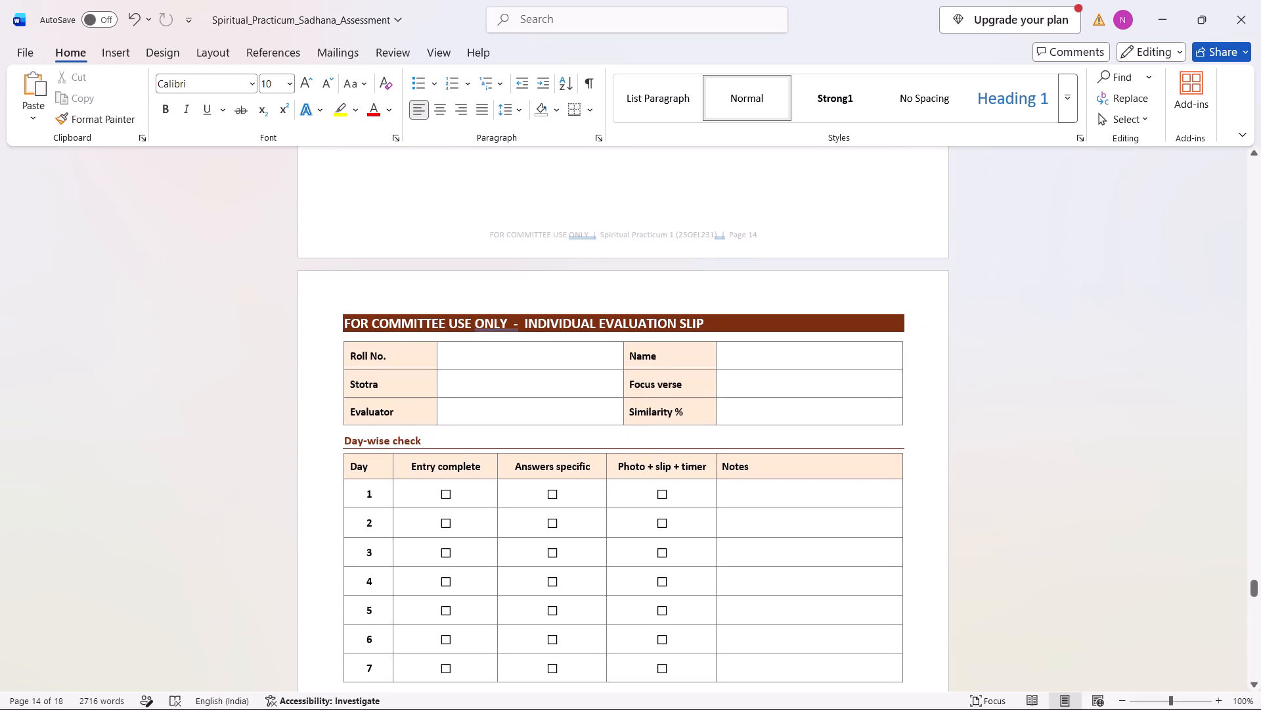
pyautogui.scroll(-1, 749, 317)
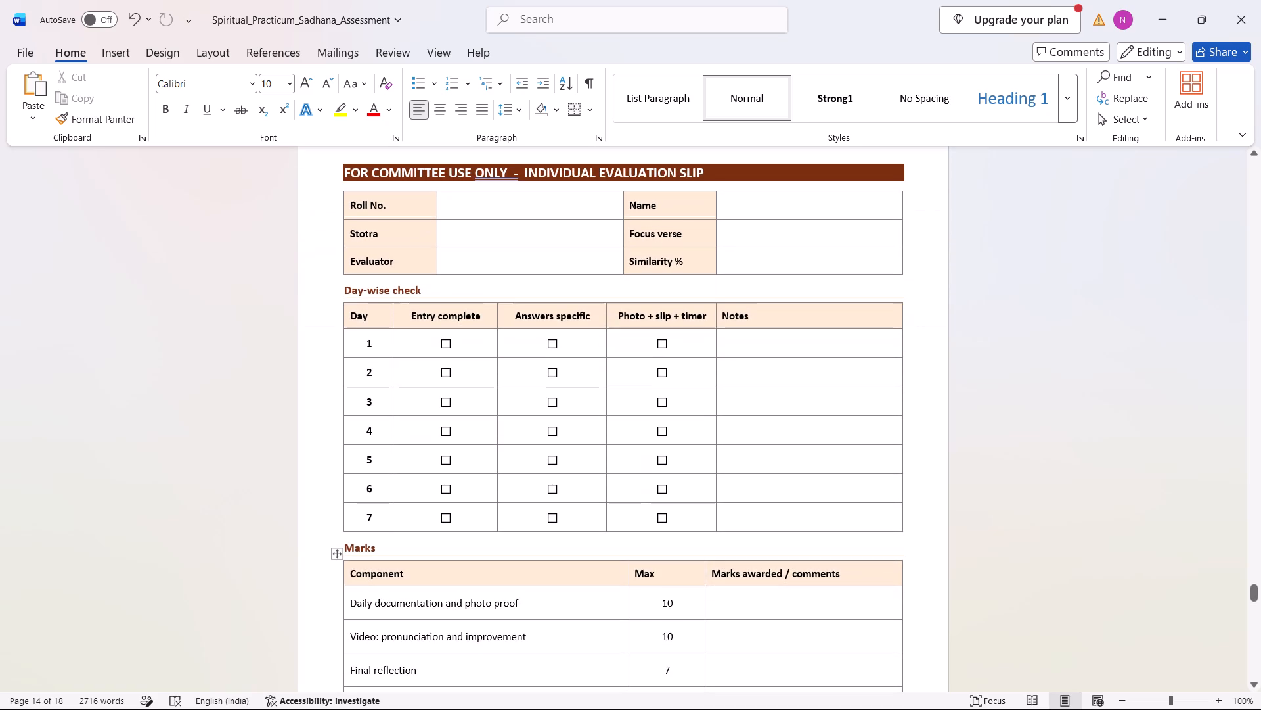
pyautogui.scroll(-3, 749, 317)
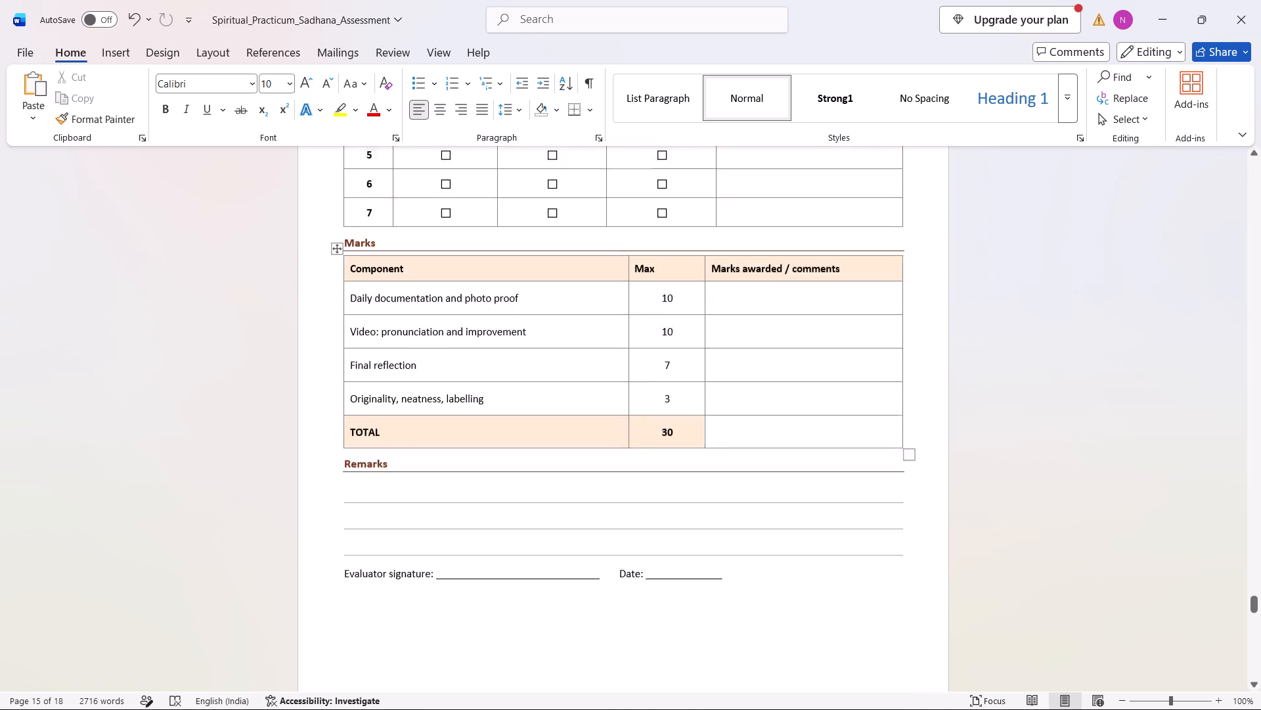
pyautogui.scroll(-1, 749, 317)
pyautogui.scroll(4, 749, 317)
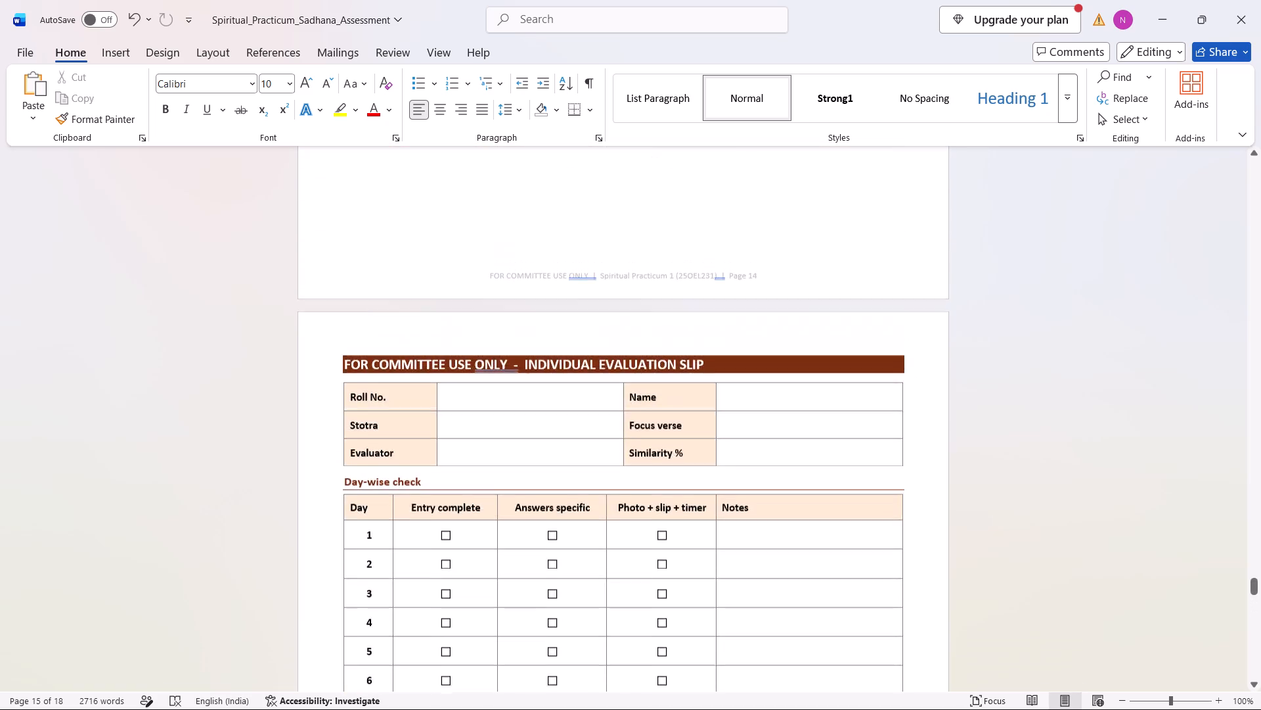
pyautogui.scroll(1, 749, 317)
# Review the pages from the individual evaluation slip through the class scoring sheet to blank page 18.
pyautogui.scroll(-10, 749, 317)
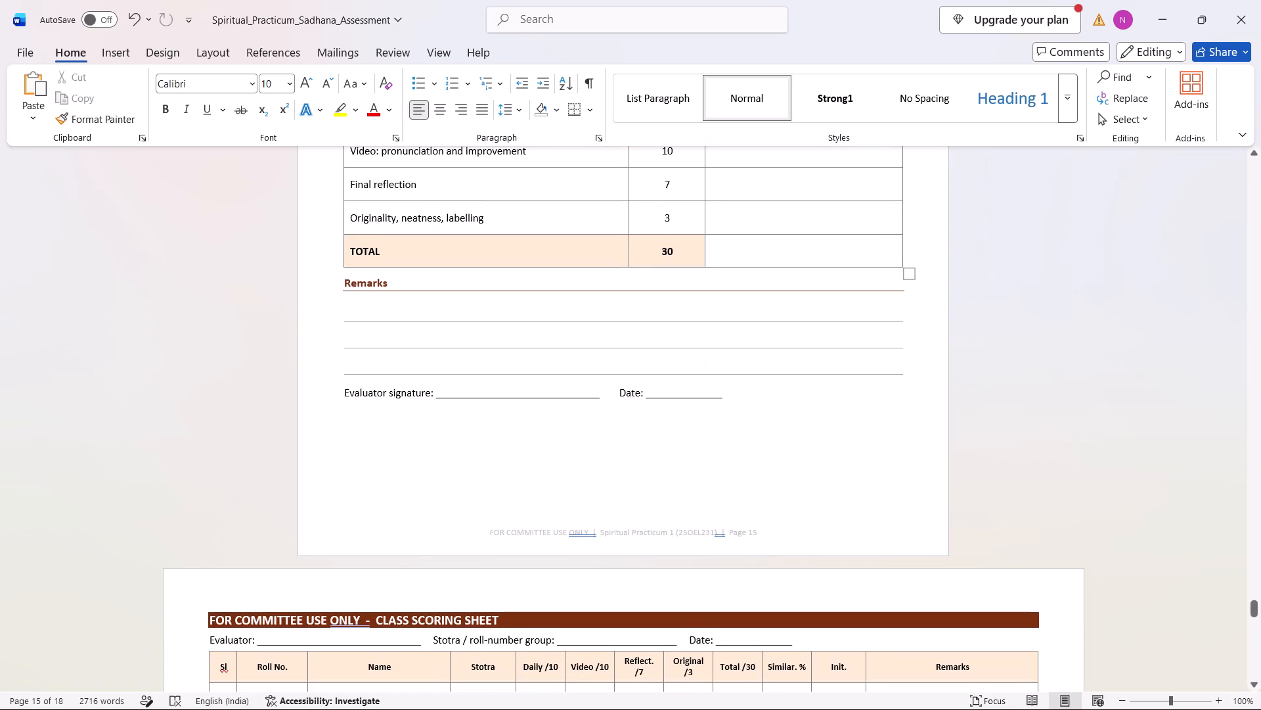
pyautogui.scroll(-3, 749, 317)
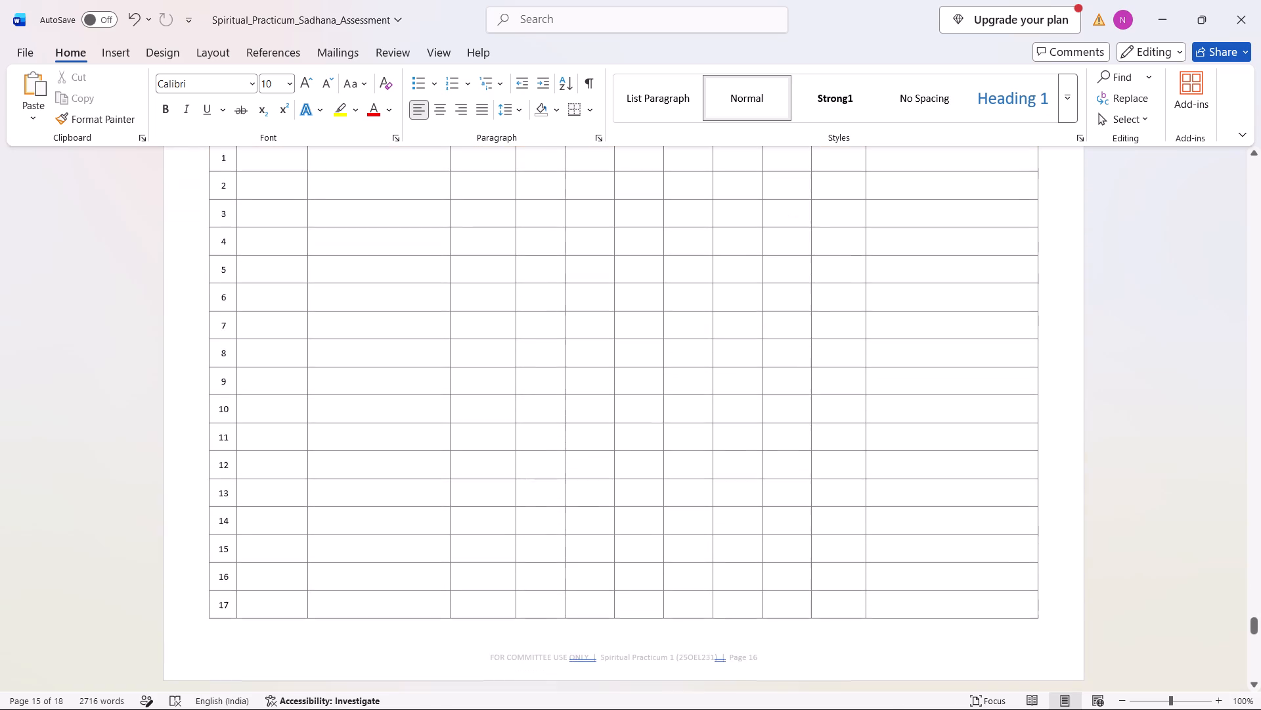
pyautogui.scroll(4, 749, 317)
pyautogui.scroll(-3, 749, 317)
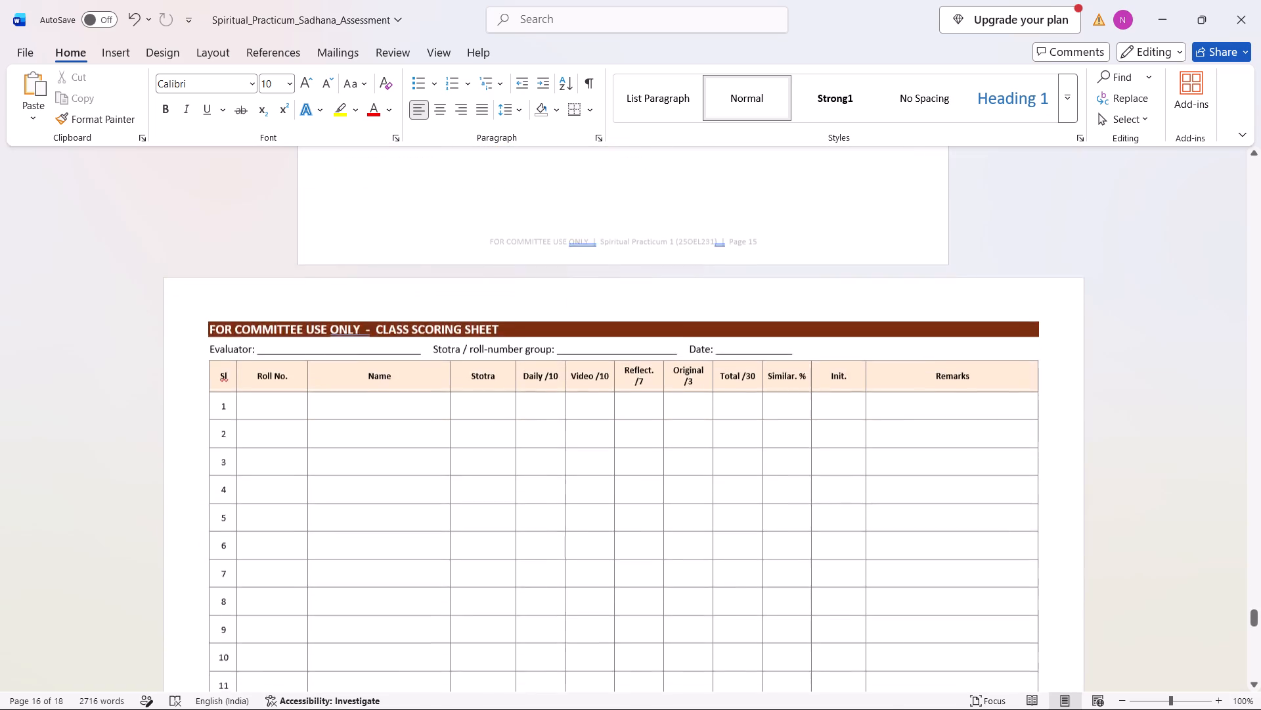
pyautogui.scroll(-8, 749, 317)
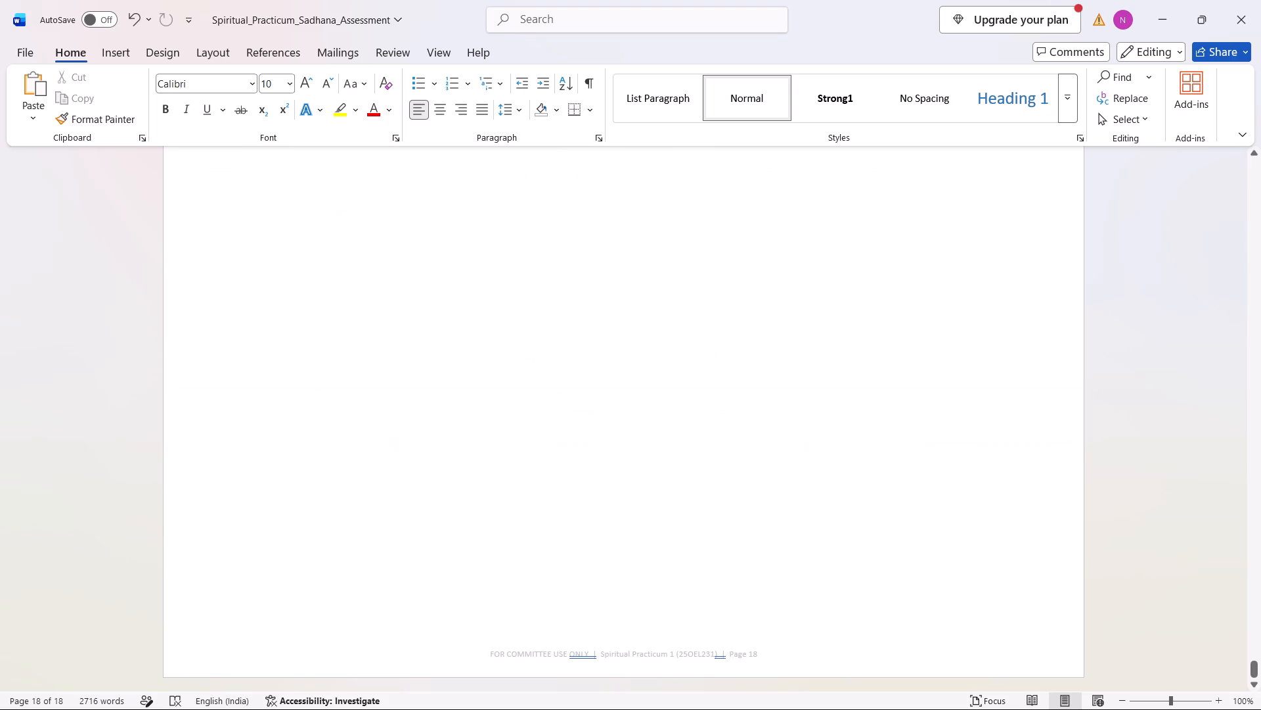
# Check the paper size options for blank page 18 without applying one.
pyautogui.click(749, 317)
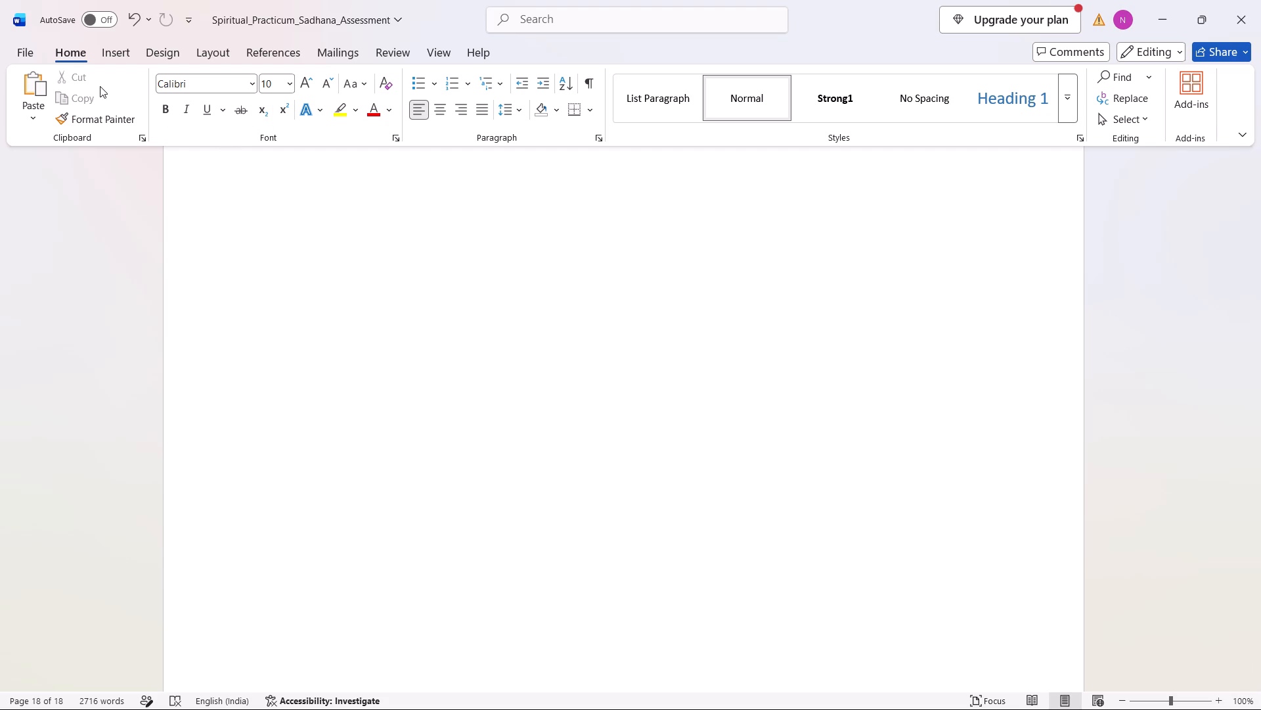
pyautogui.click(174, 61)
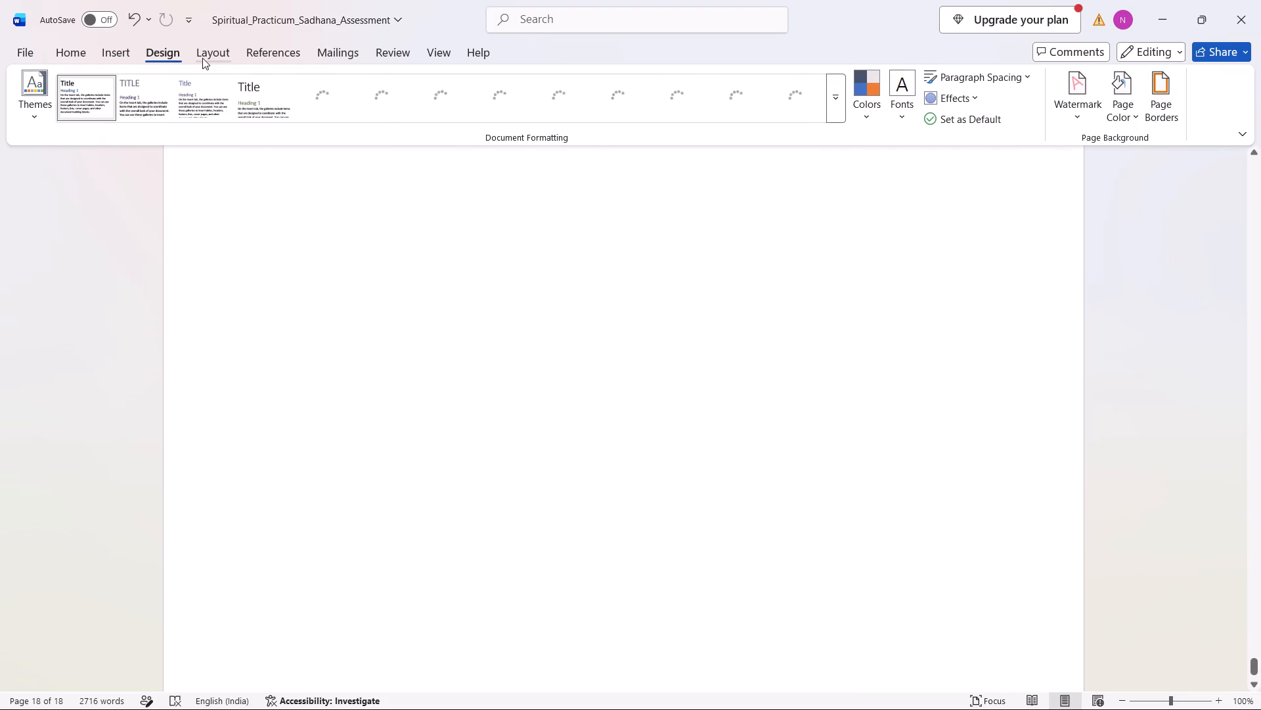
pyautogui.click(202, 58)
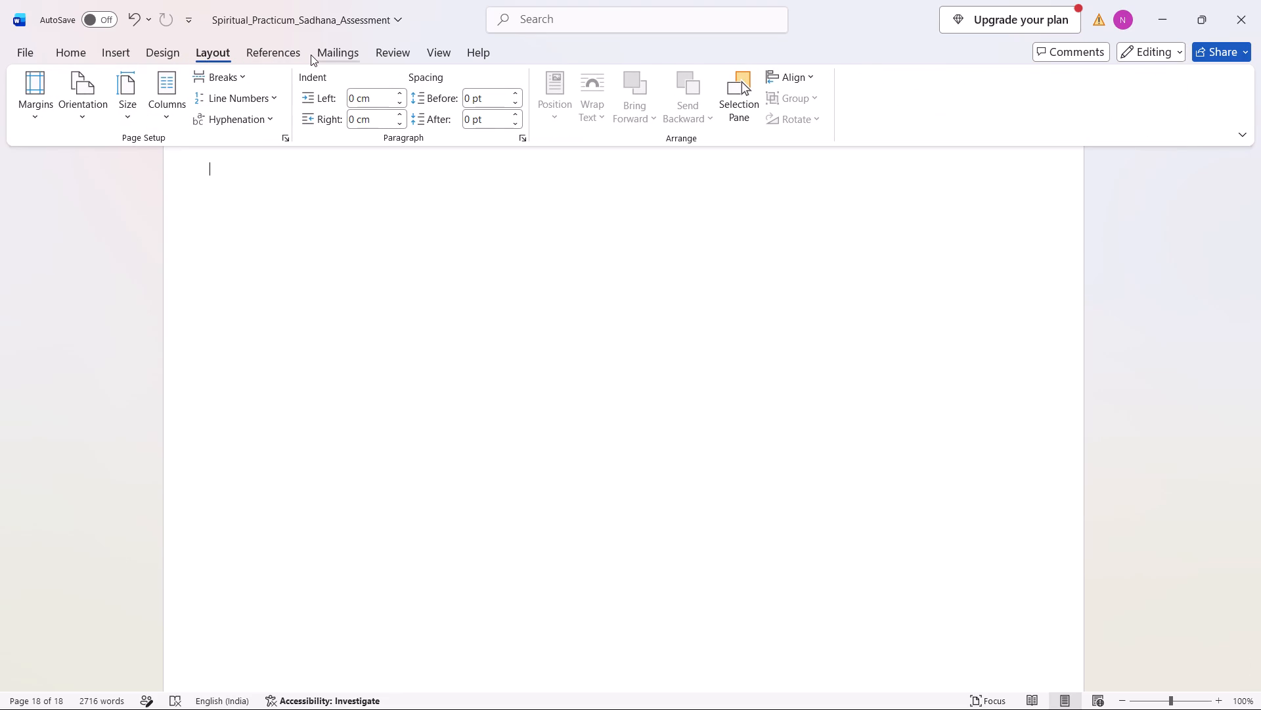
pyautogui.click(135, 90)
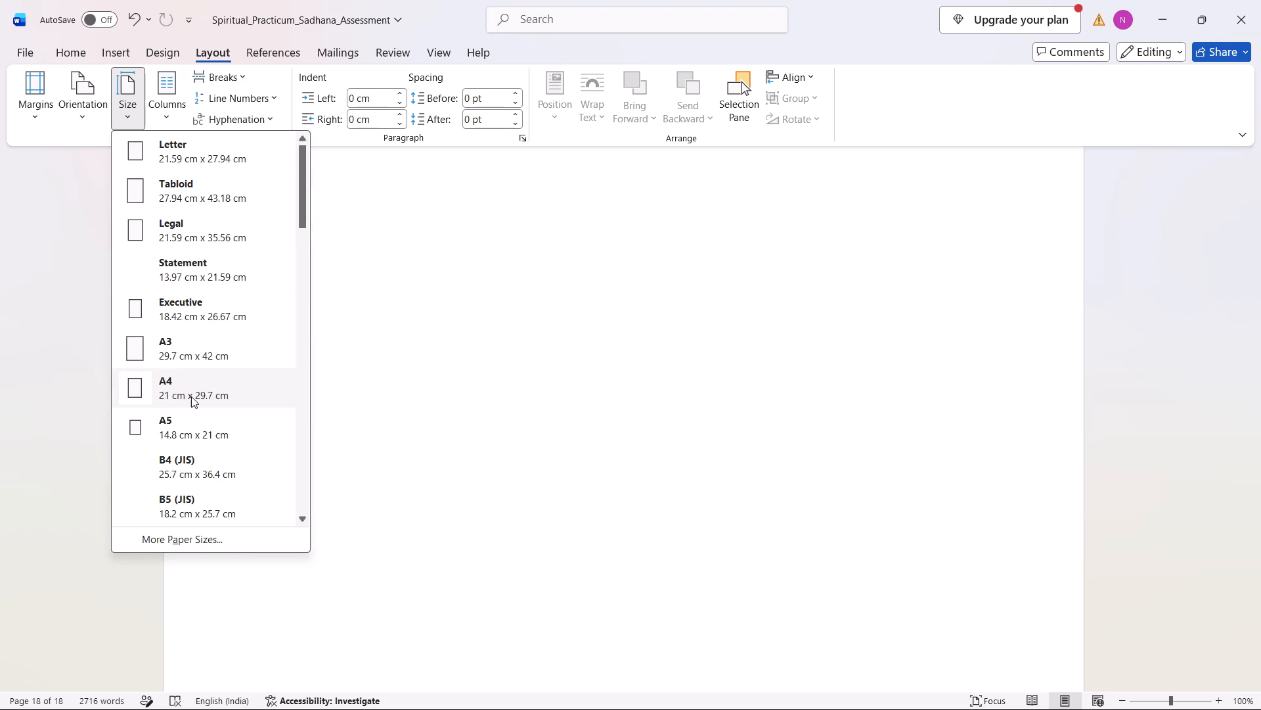
pyautogui.click(426, 378)
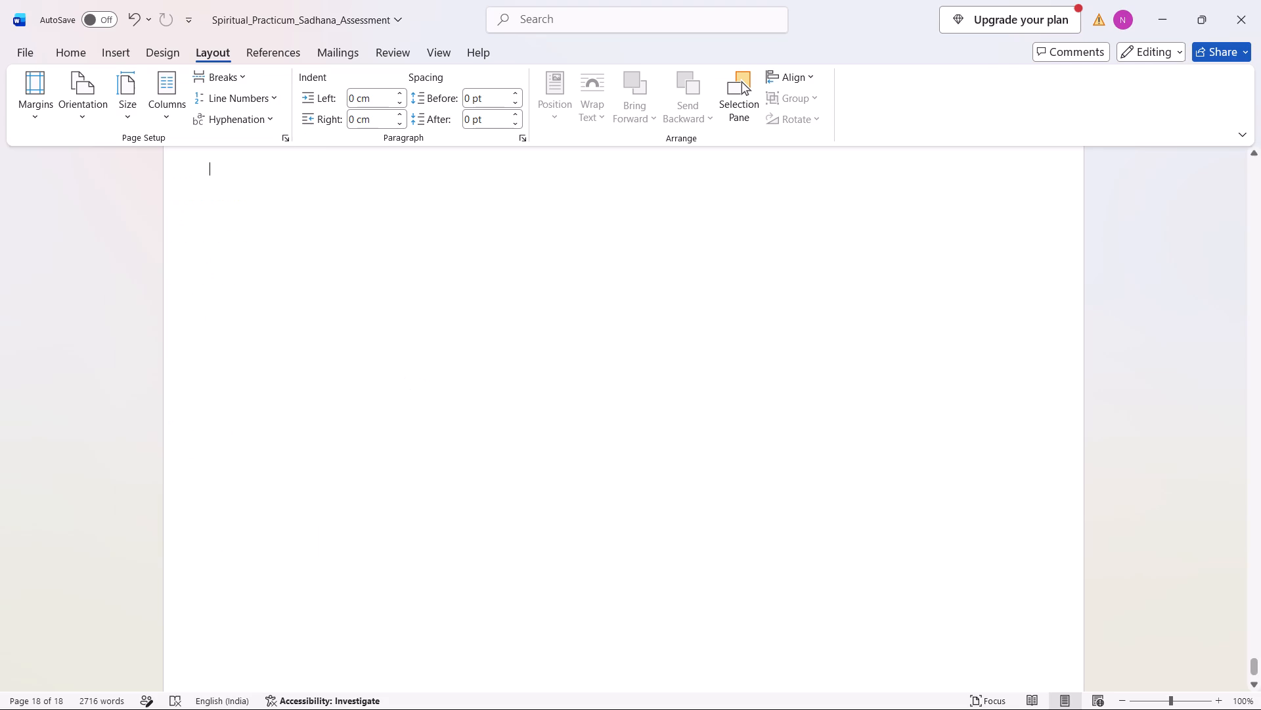
pyautogui.scroll(1, 426, 378)
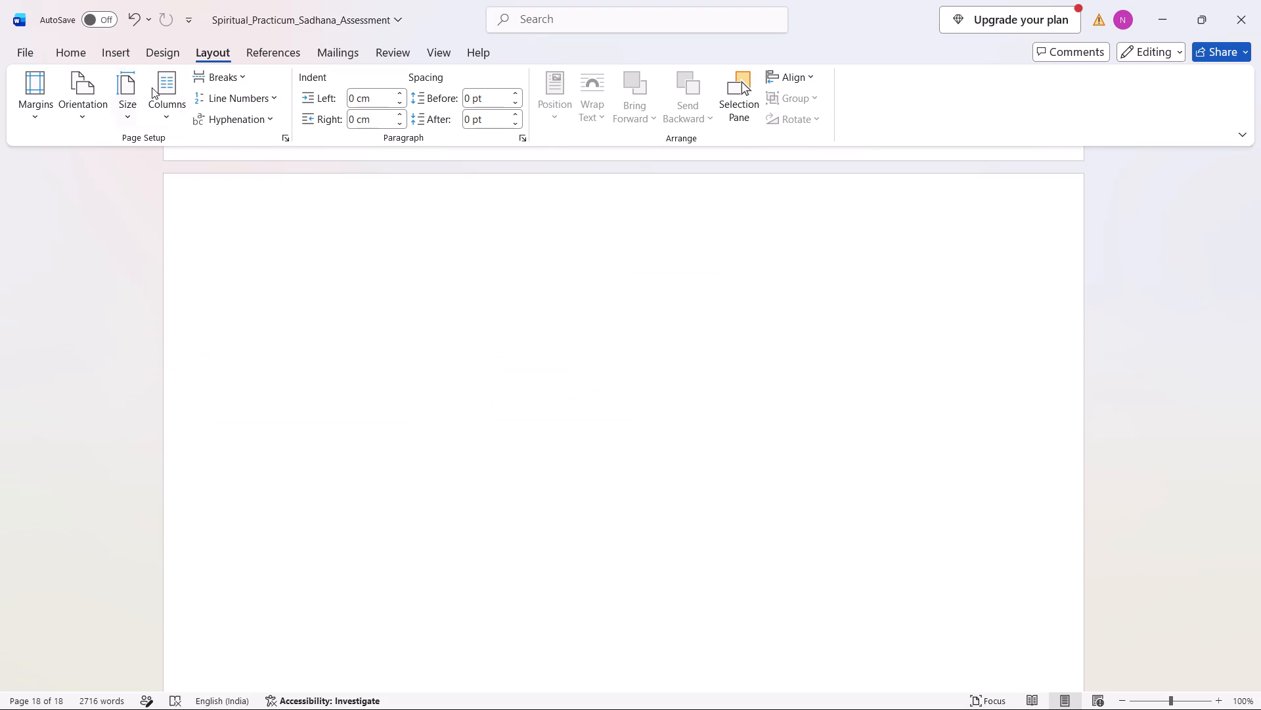
pyautogui.keyDown('ctrl'); pyautogui.scroll(-10, 148, 93); pyautogui.keyUp('ctrl')
pyautogui.rightClick(148, 93)
pyautogui.keyDown('ctrl'); pyautogui.scroll(-4, 148, 93); pyautogui.keyUp('ctrl')
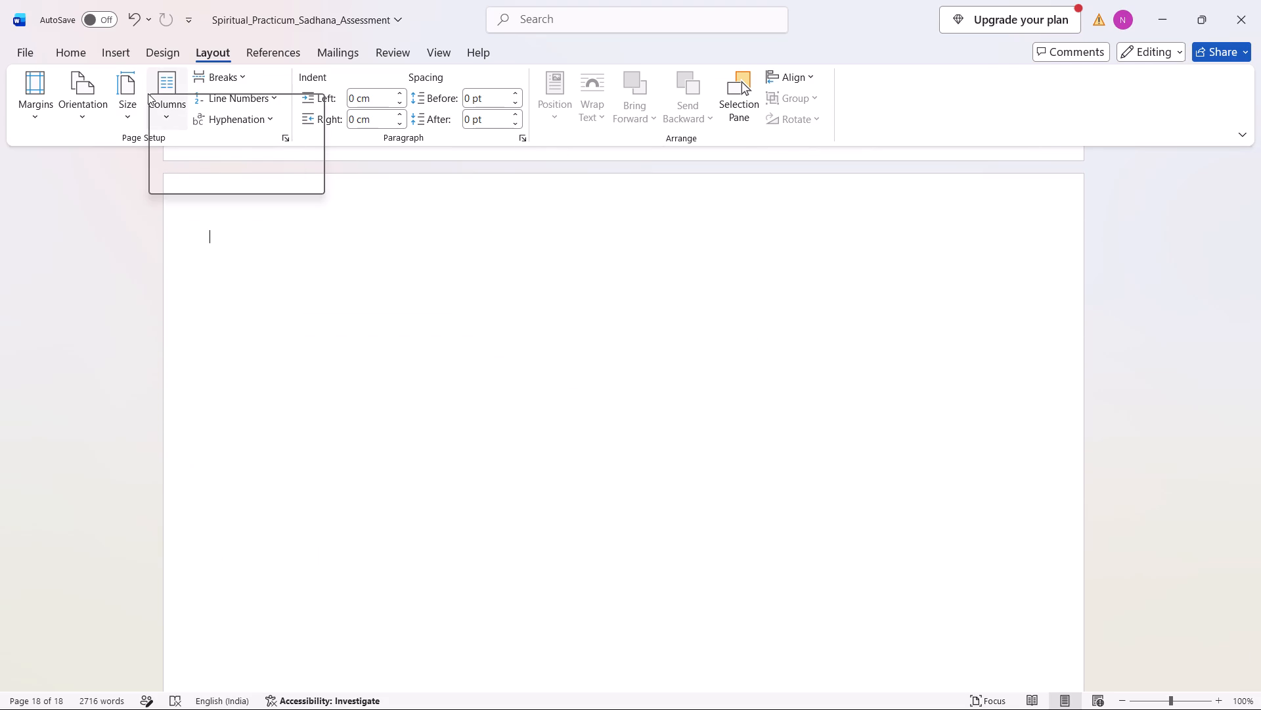
pyautogui.click(290, 245)
# Examine the whole document as a multi-page overview and inspect blank page 18 against the class scoring sheet before it.
pyautogui.keyDown('ctrl'); pyautogui.scroll(-7, 290, 245); pyautogui.keyUp('ctrl')
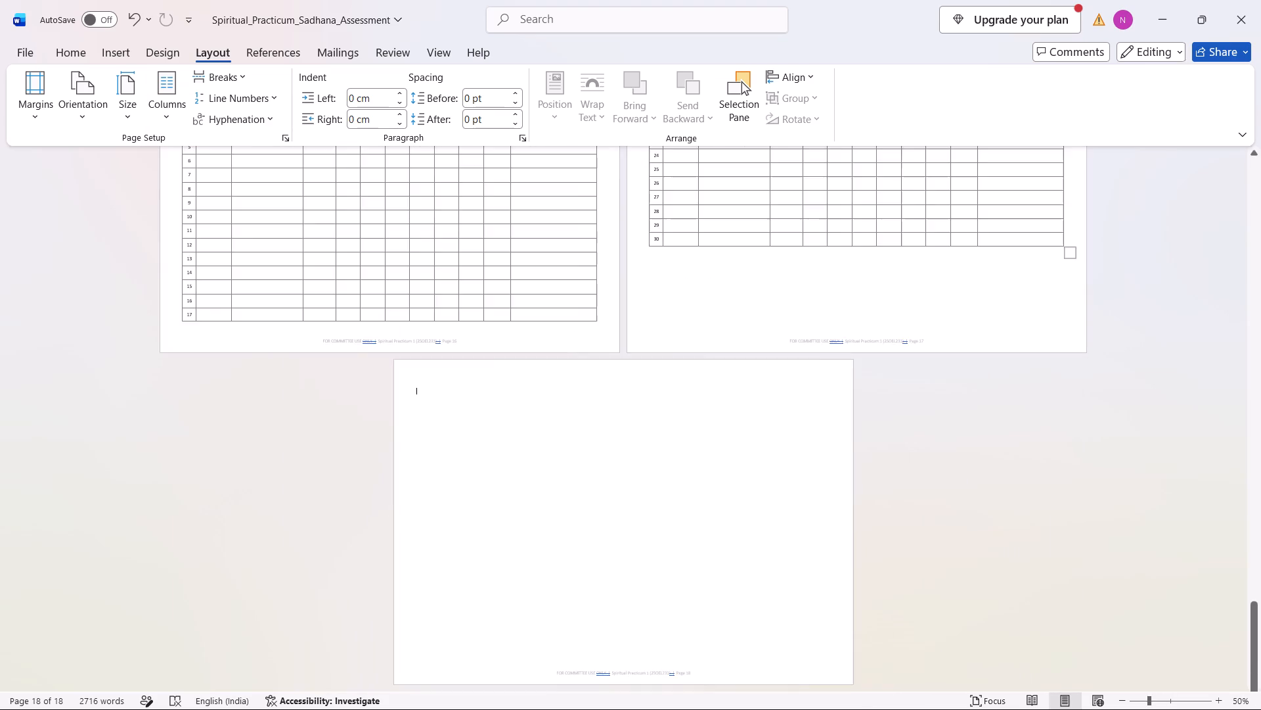
pyautogui.keyDown('ctrl'); pyautogui.scroll(-5, 290, 245); pyautogui.keyUp('ctrl')
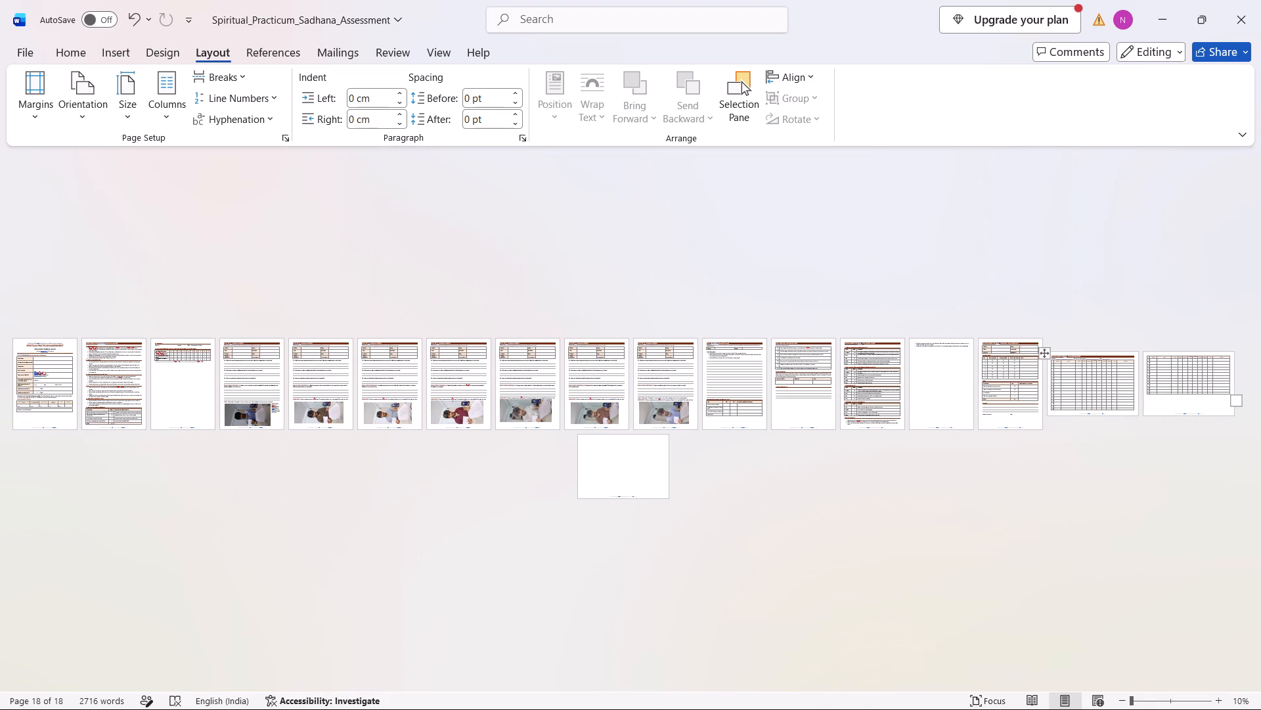
pyautogui.click(634, 482)
pyautogui.keyDown('ctrl'); pyautogui.scroll(2, 634, 482); pyautogui.keyUp('ctrl')
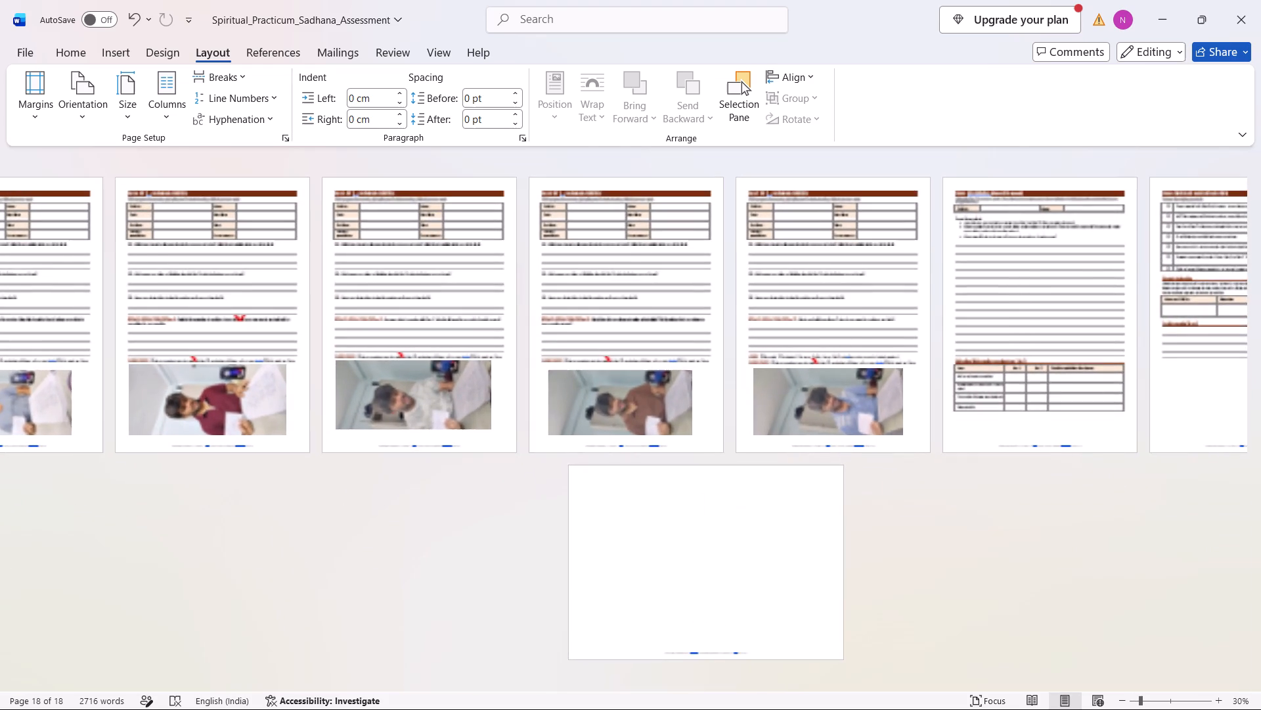
pyautogui.keyDown('ctrl'); pyautogui.scroll(4, 634, 482); pyautogui.keyUp('ctrl')
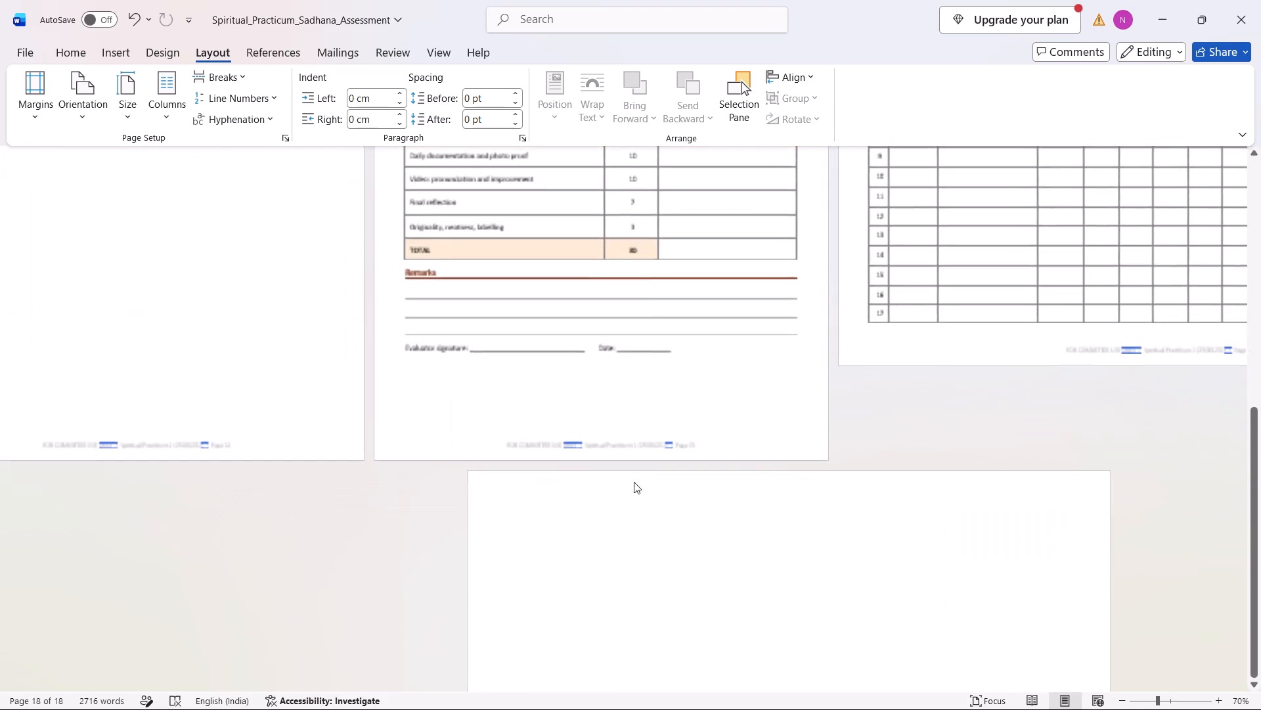
pyautogui.scroll(-7, 634, 482)
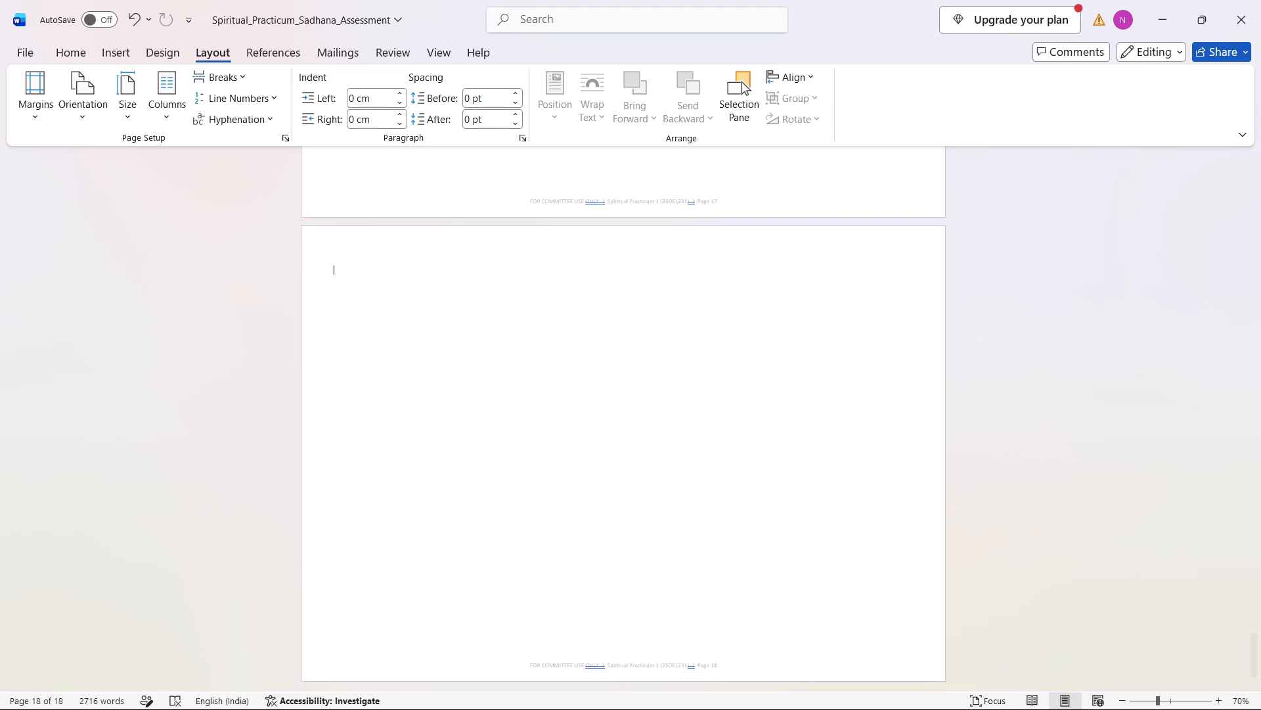
pyautogui.scroll(1, 634, 482)
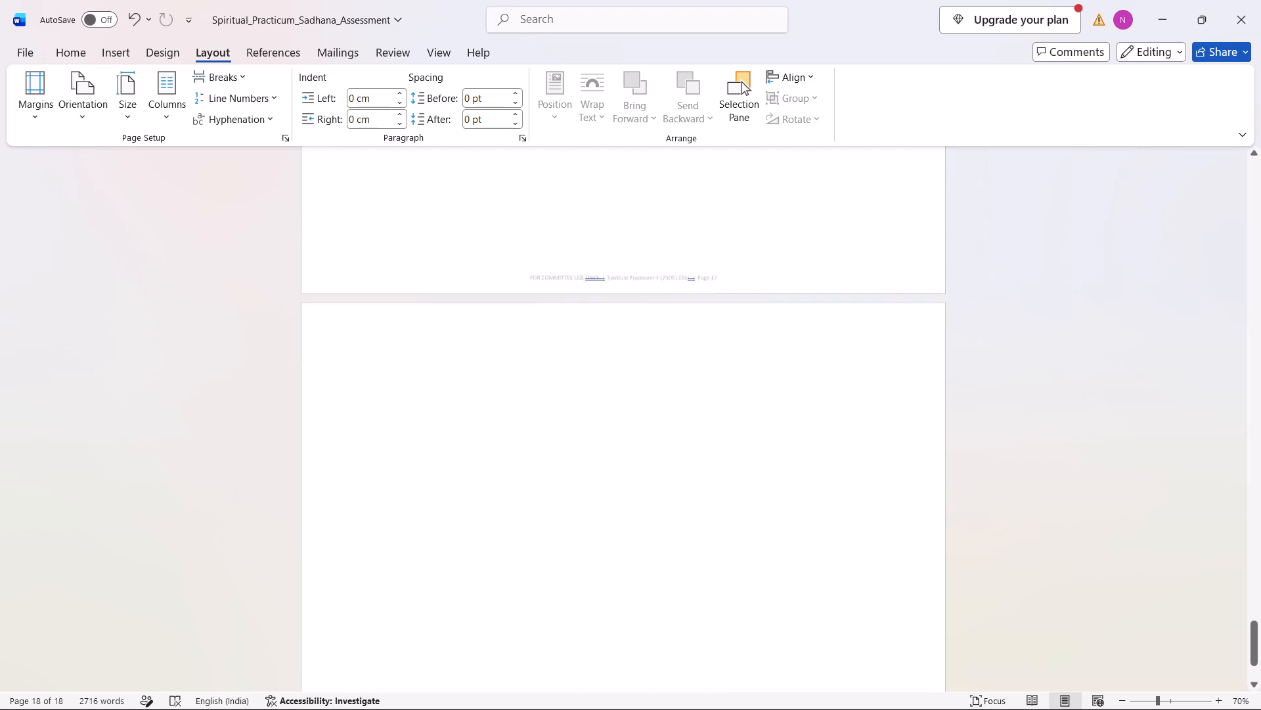
pyautogui.scroll(1, 634, 482)
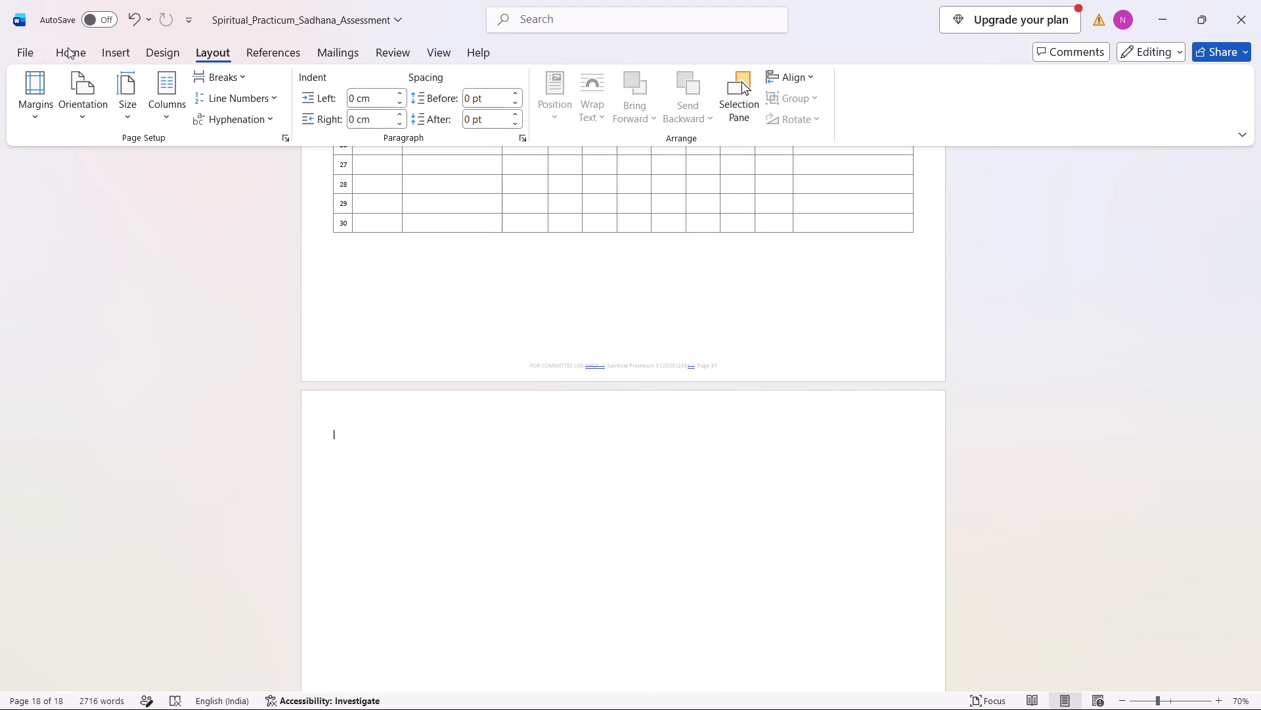
# Review the pages from the class scoring sheet back to the Day 1 record, and forward to blank page 18.
pyautogui.scroll(6, 296, 324)
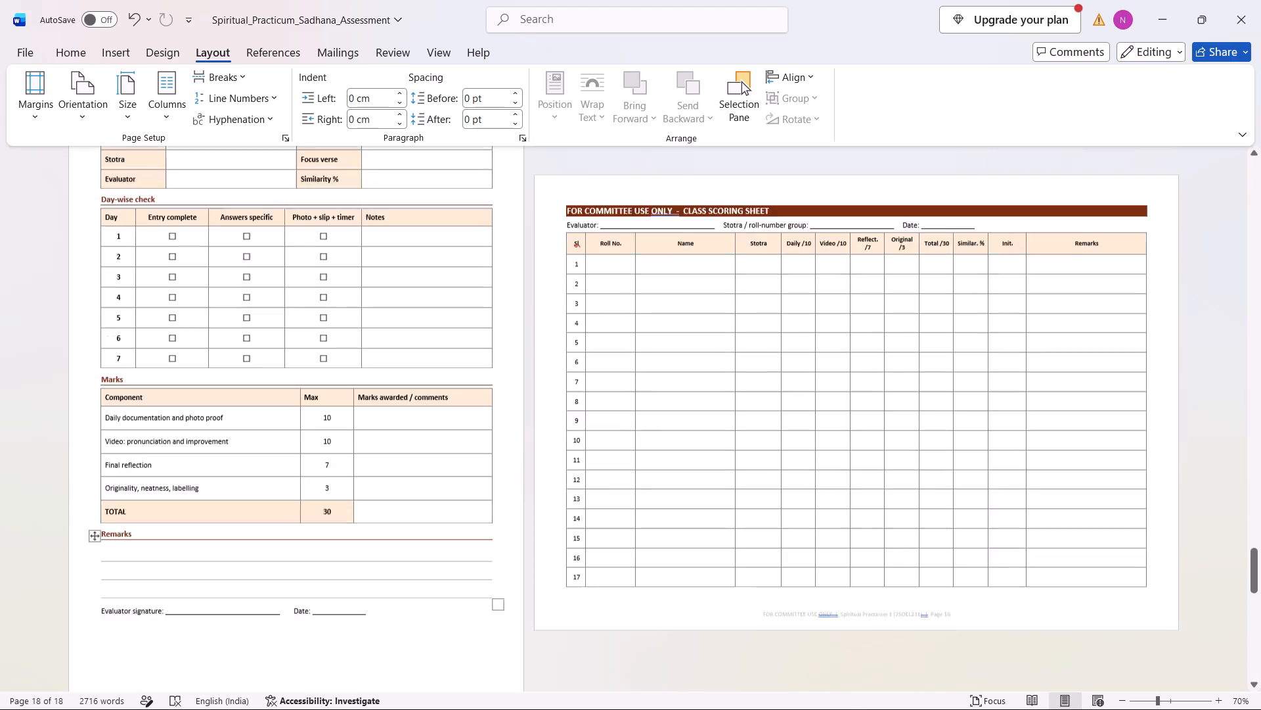
pyautogui.scroll(6, 296, 324)
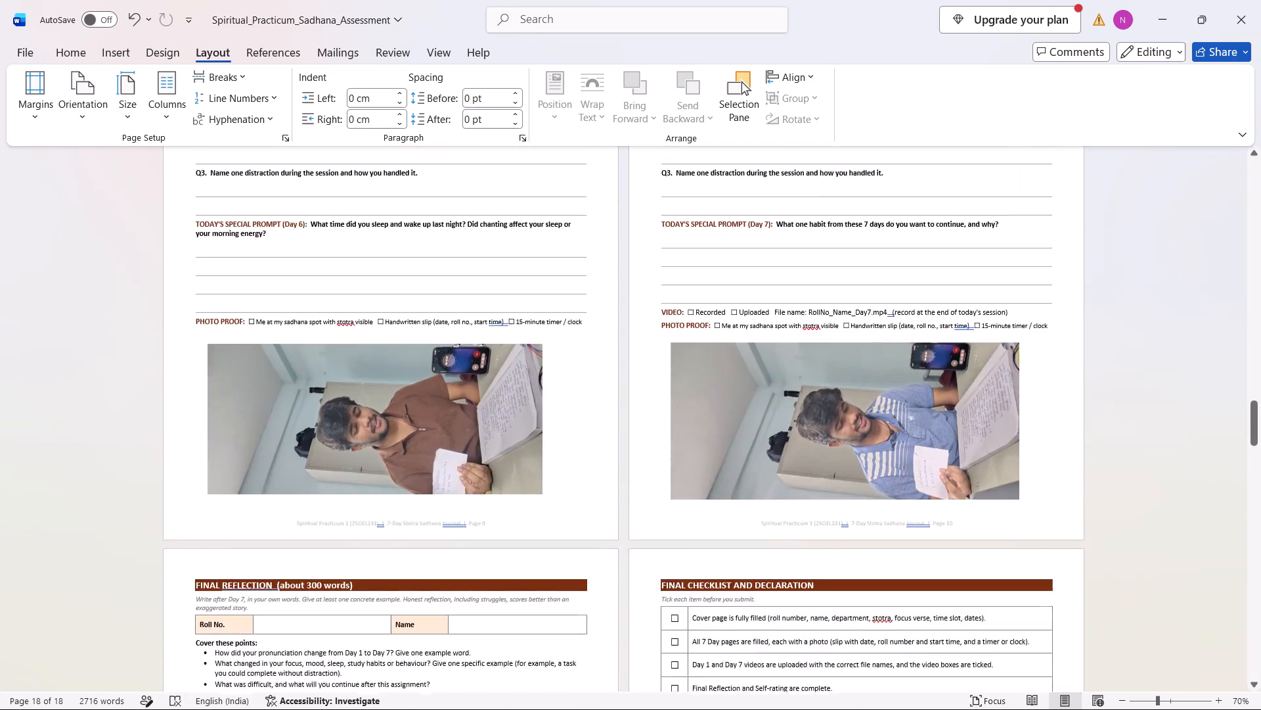
pyautogui.scroll(2, 296, 324)
pyautogui.scroll(-1, 296, 324)
pyautogui.keyDown('ctrl'); pyautogui.scroll(3, 296, 324); pyautogui.keyUp('ctrl')
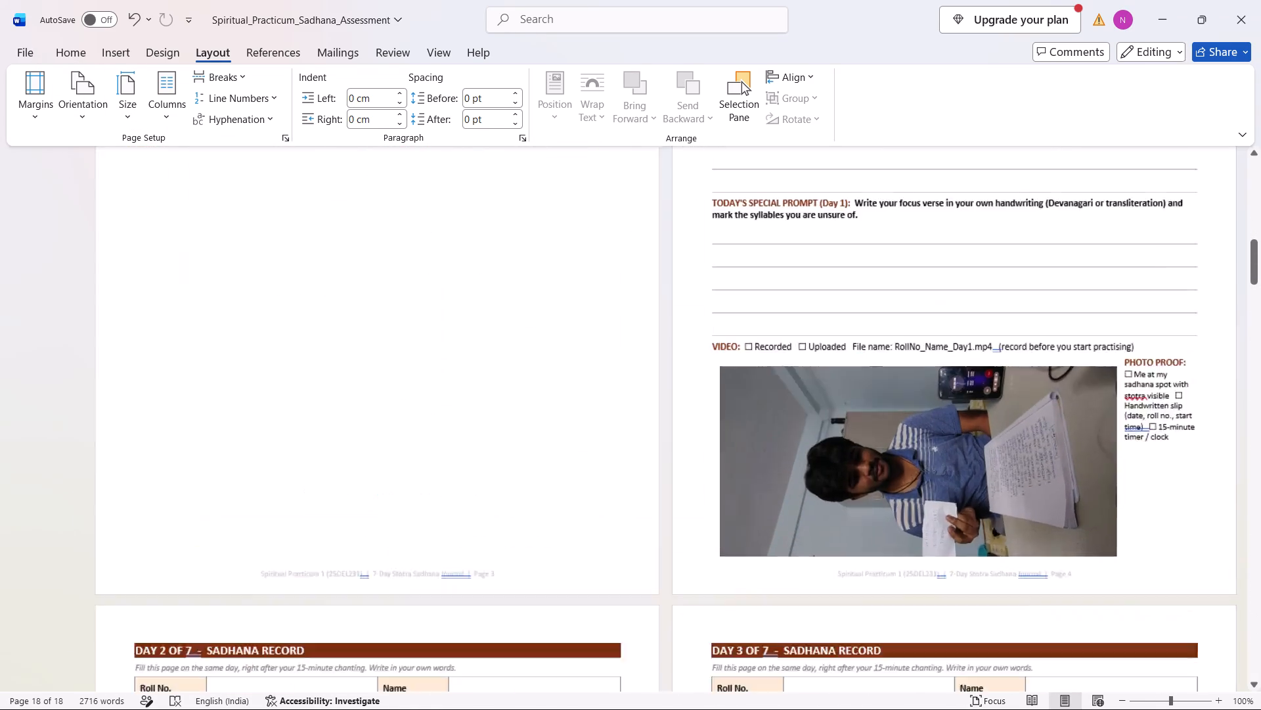
pyautogui.keyDown('ctrl'); pyautogui.scroll(2, 296, 324); pyautogui.keyUp('ctrl')
pyautogui.click(296, 324)
pyautogui.scroll(4, 296, 324)
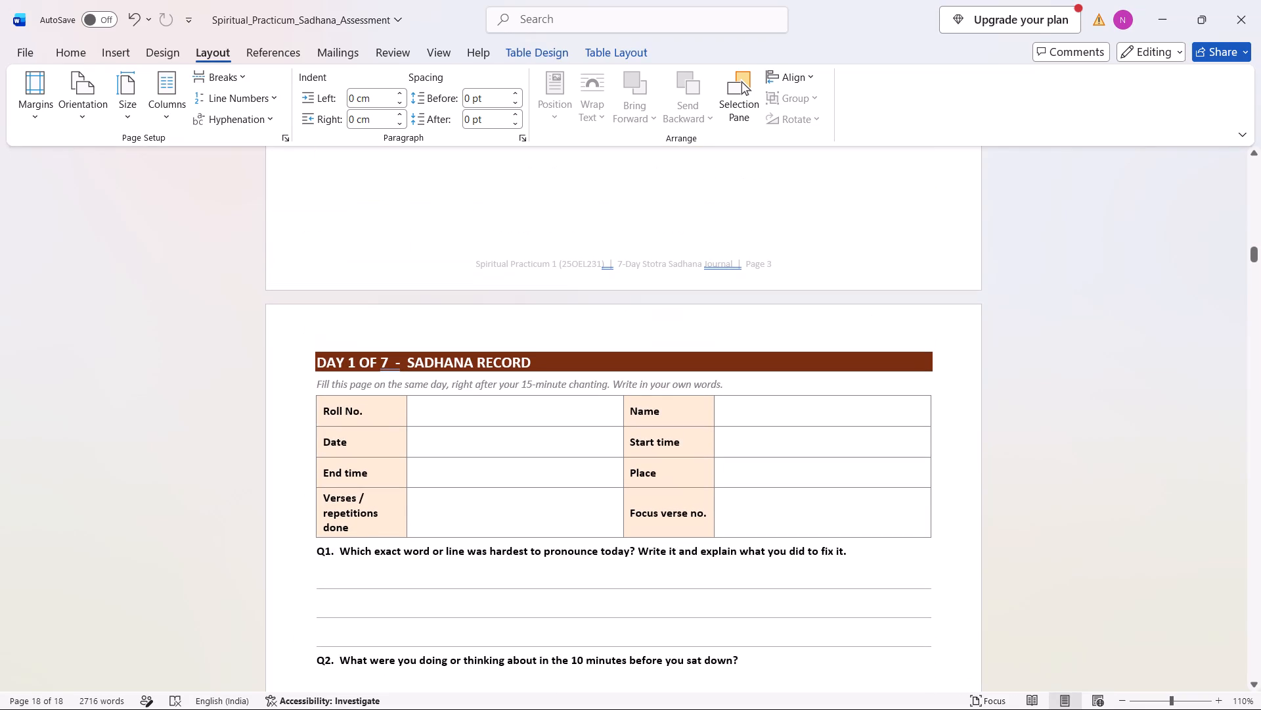
pyautogui.click(974, 283)
pyautogui.scroll(-4, 974, 283)
pyautogui.scroll(-17, 974, 283)
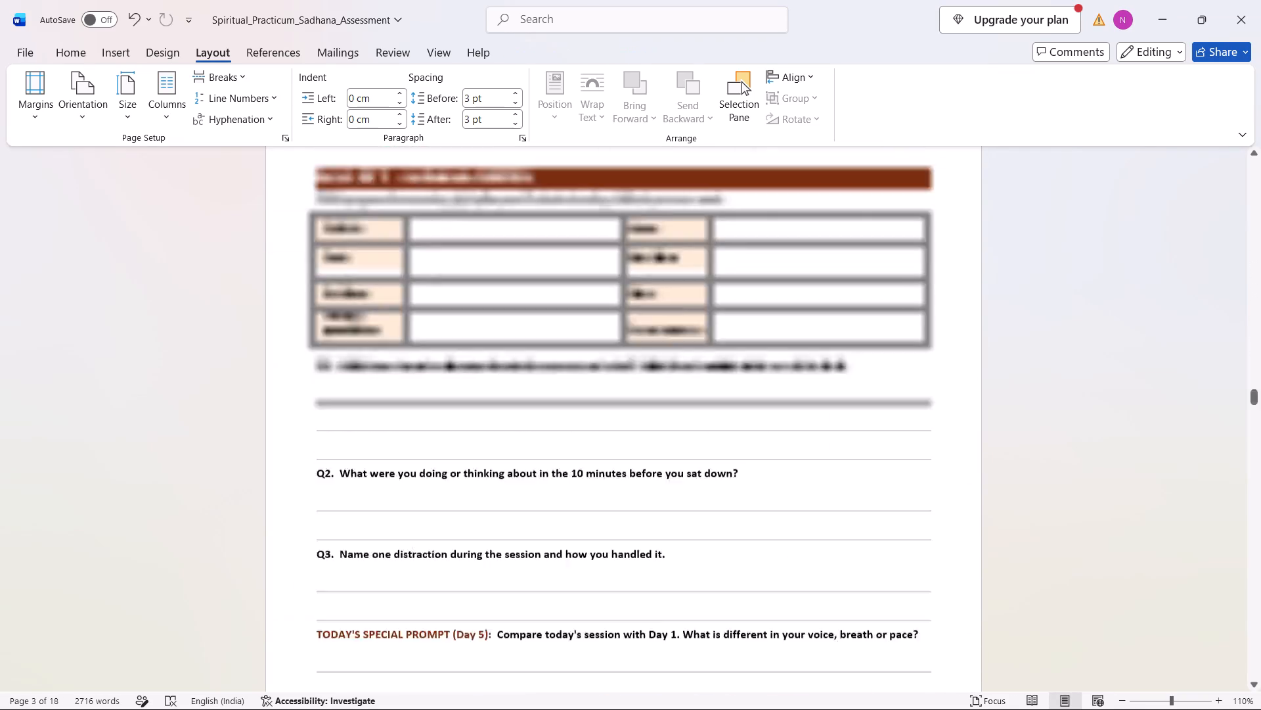
pyautogui.scroll(-20, 974, 283)
pyautogui.scroll(-16, 974, 283)
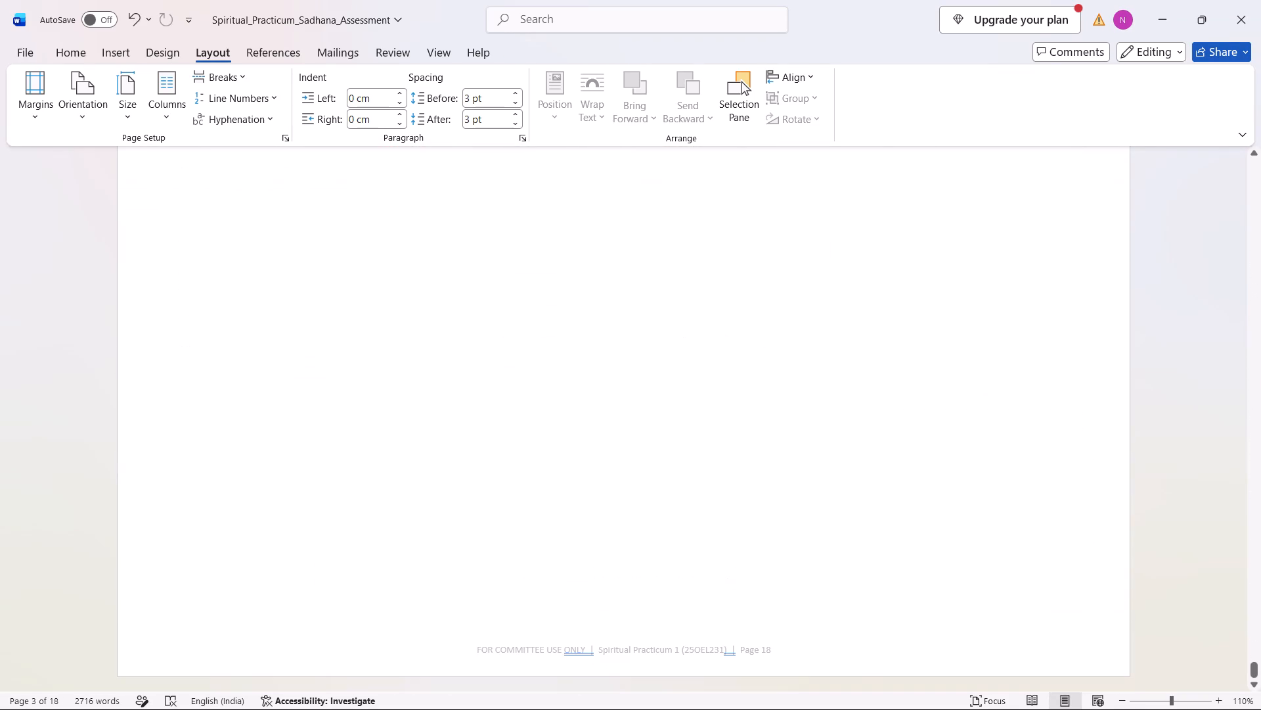
pyautogui.scroll(6, 780, 326)
pyautogui.scroll(-5, 780, 326)
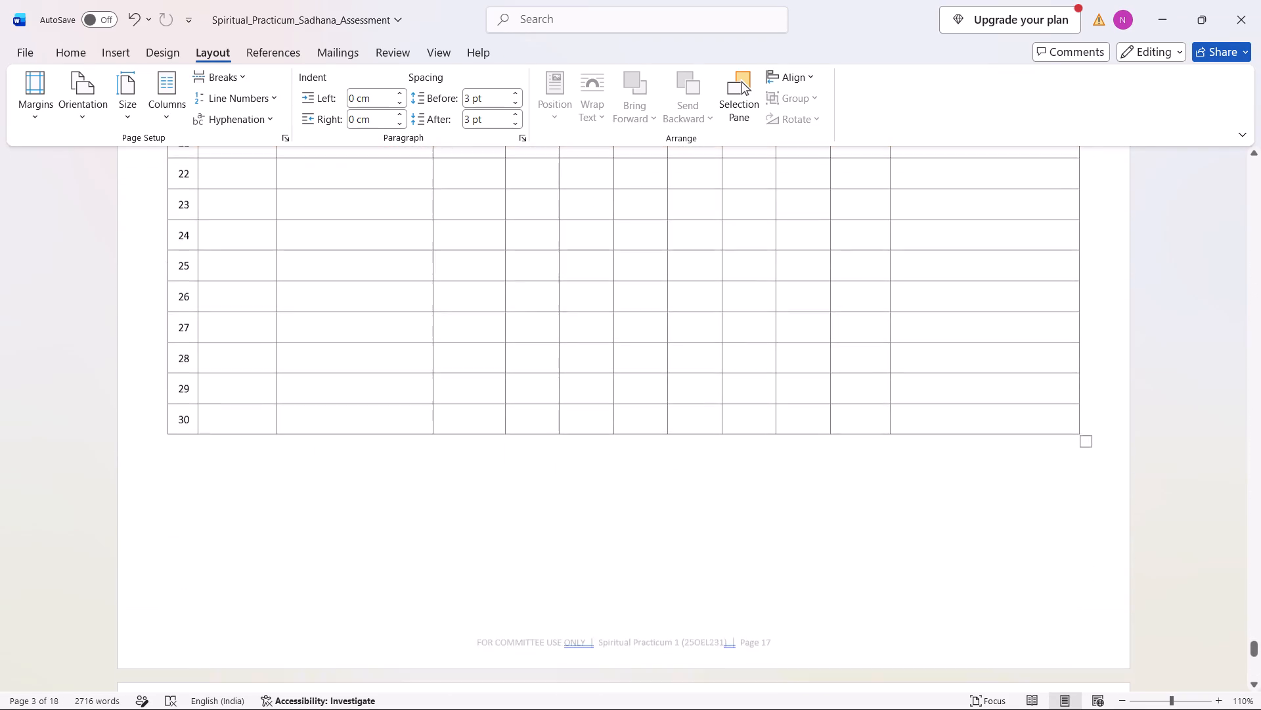
pyautogui.scroll(-4, 780, 326)
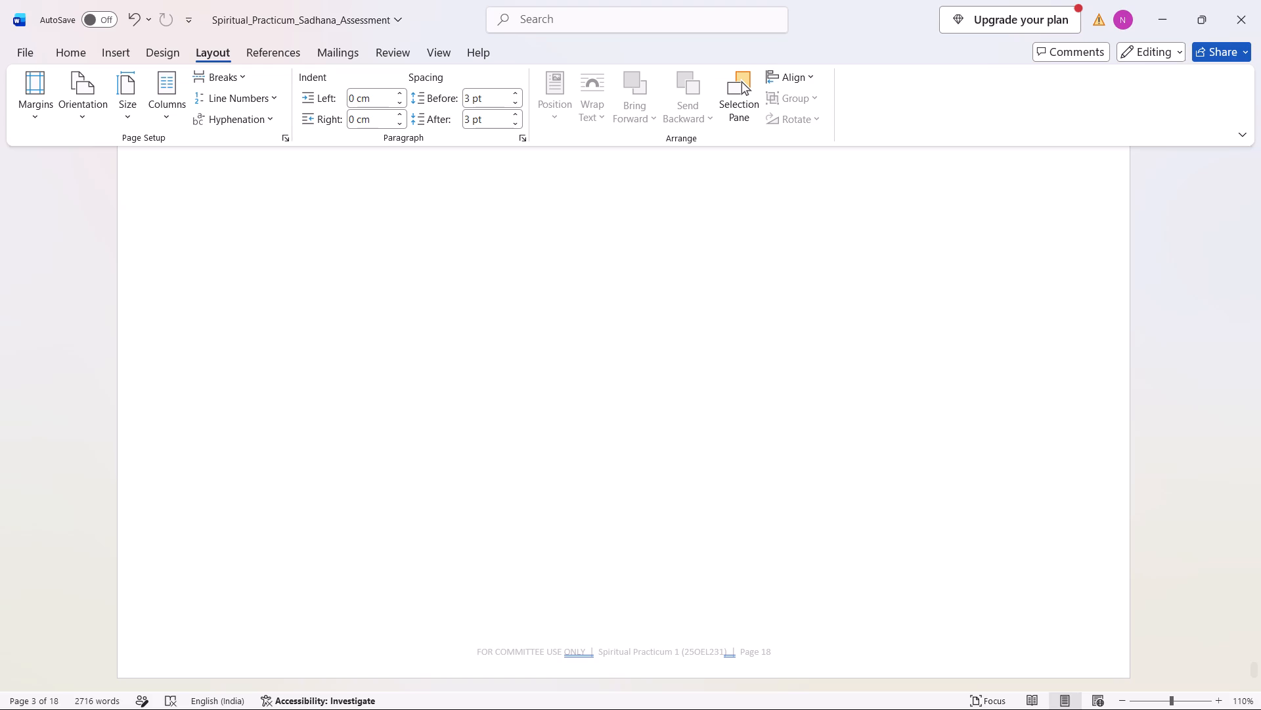
pyautogui.scroll(1, 780, 326)
pyautogui.scroll(-1, 780, 326)
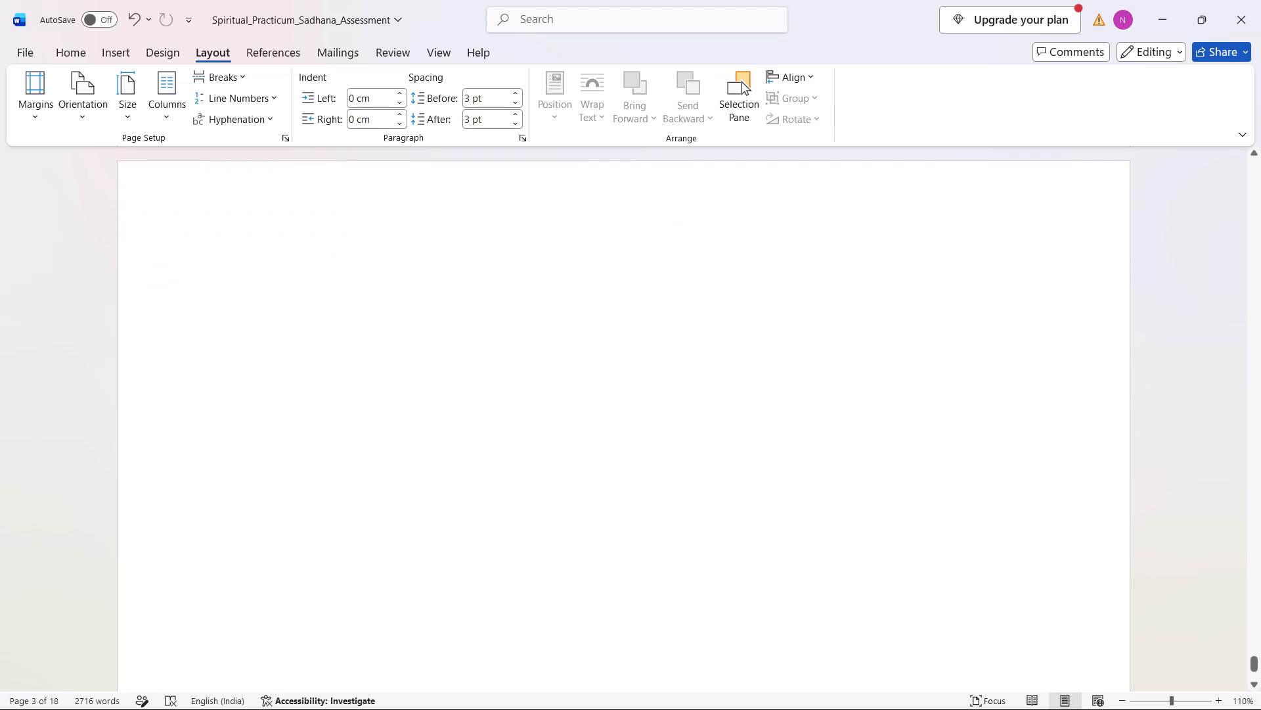
# Delete the blank landscape page 18 after the class scoring sheet.
pyautogui.click(780, 326)
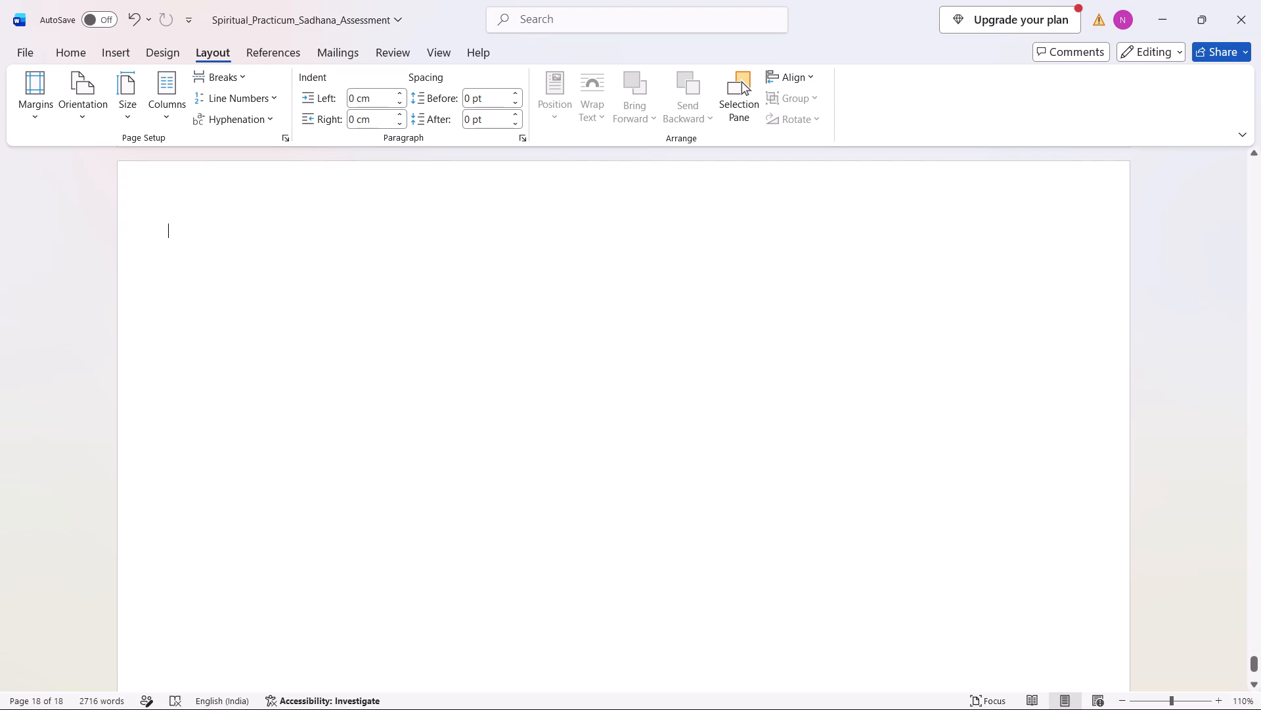
pyautogui.rightClick(559, 271)
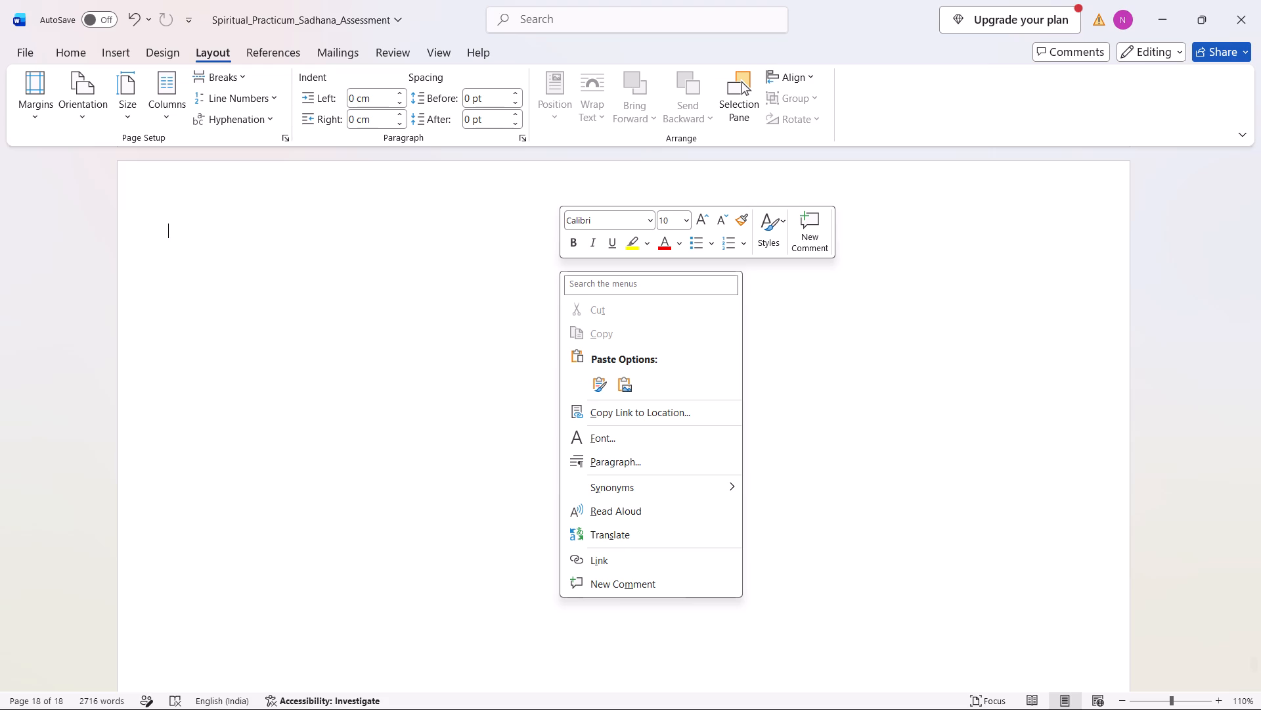
pyautogui.hotkey('ctrl', 'BackSpace')
pyautogui.hotkey('ctrl', 'BackSpace')
pyautogui.press('BackSpace')
pyautogui.click(381, 304)
pyautogui.hotkey('ctrl', 'BackSpace')
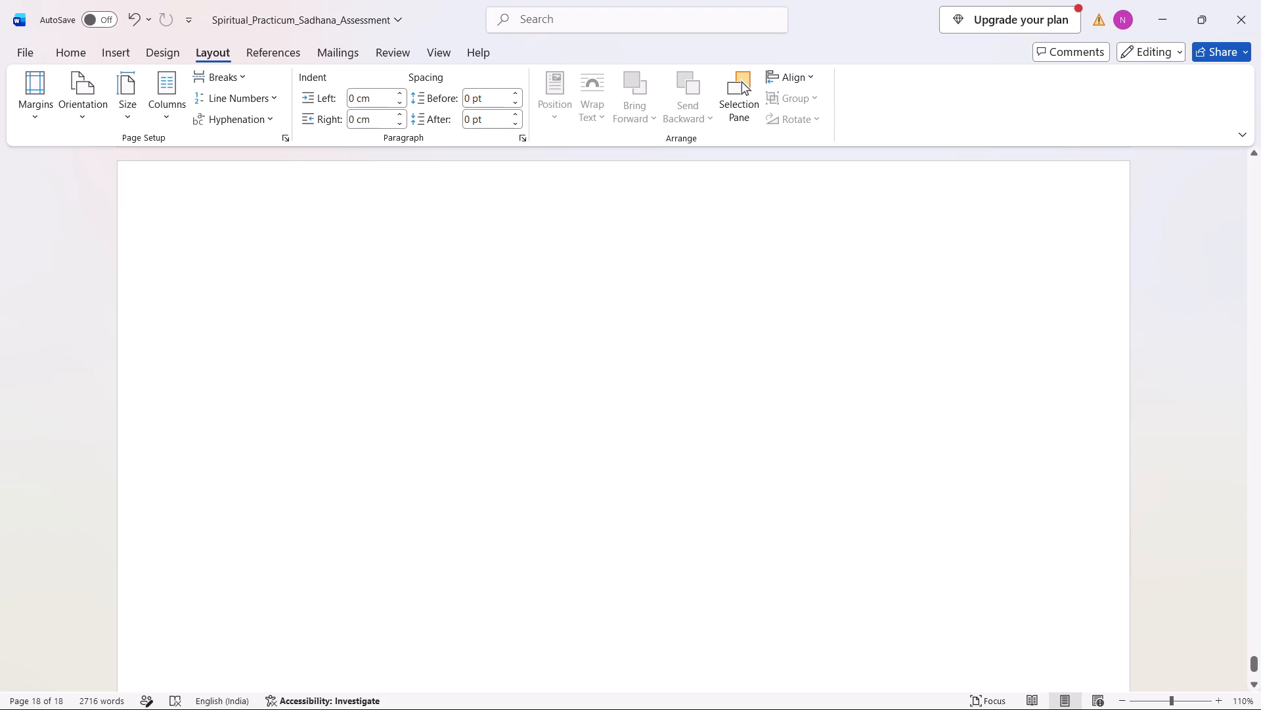
pyautogui.hotkey('ctrl', 'BackSpace')
pyautogui.rightClick(381, 304)
pyautogui.scroll(-1, 381, 304)
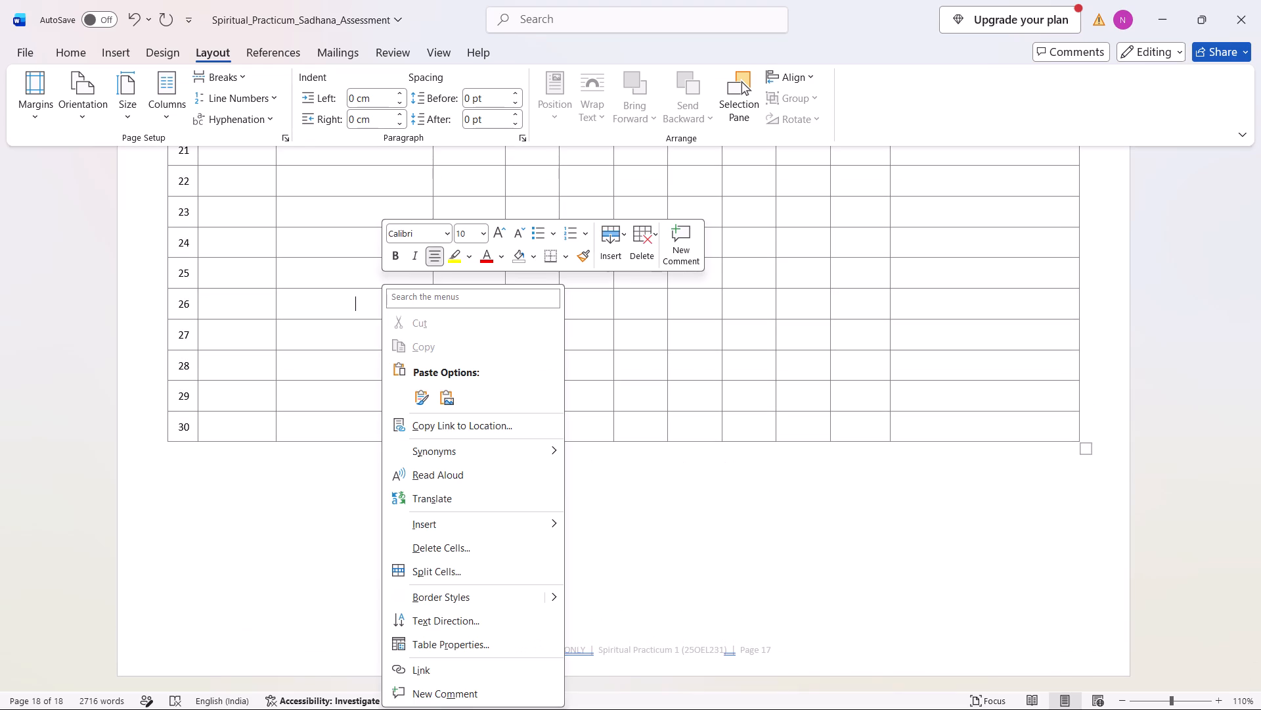
pyautogui.scroll(-1, 381, 304)
pyautogui.click(187, 523)
pyautogui.scroll(-1, 187, 523)
pyautogui.click(173, 620)
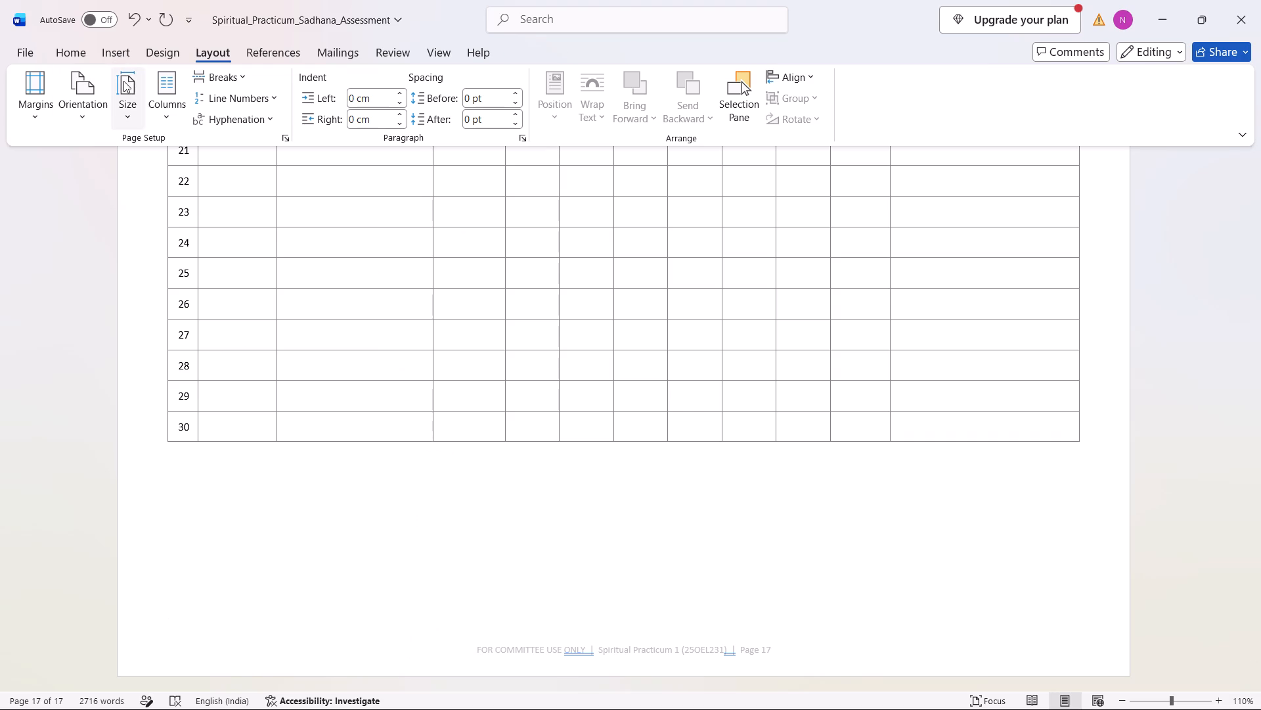
# Add empty paragraphs below the evaluator signature line on page 15 to create a blank portrait page before the class scoring sheet.
pyautogui.scroll(5, 301, 382)
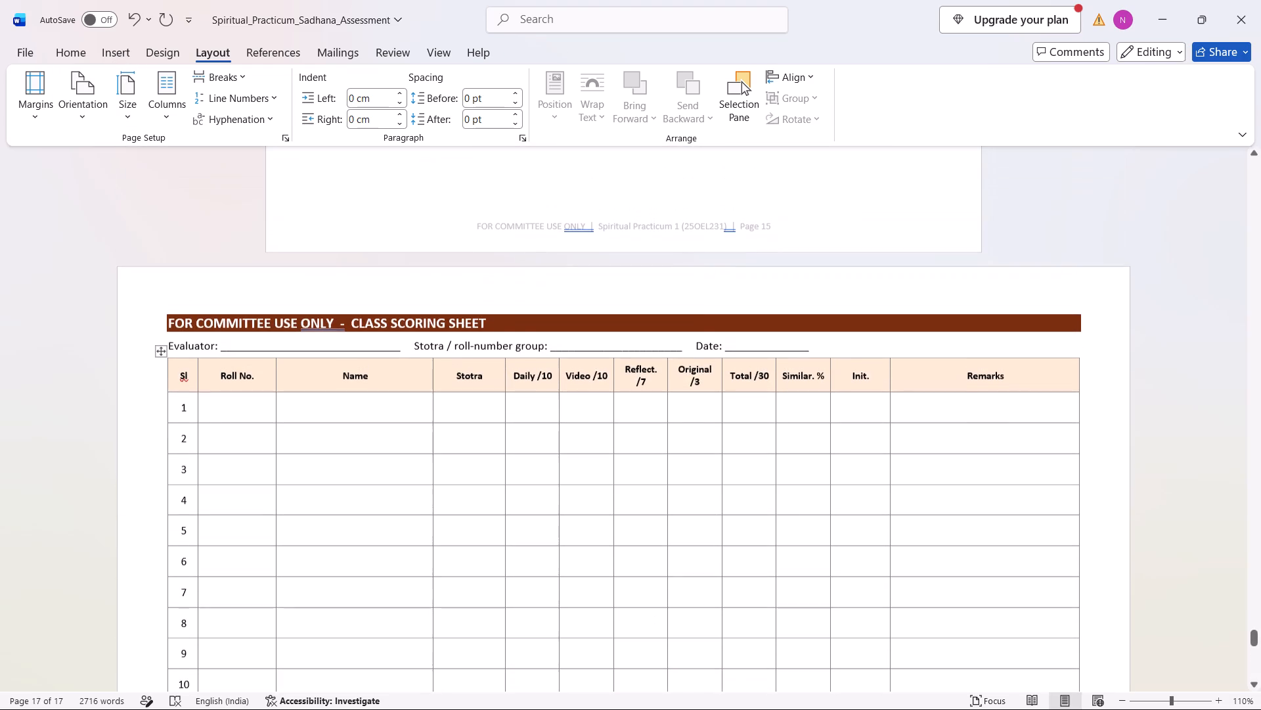
pyautogui.scroll(1, 301, 382)
pyautogui.click(397, 335)
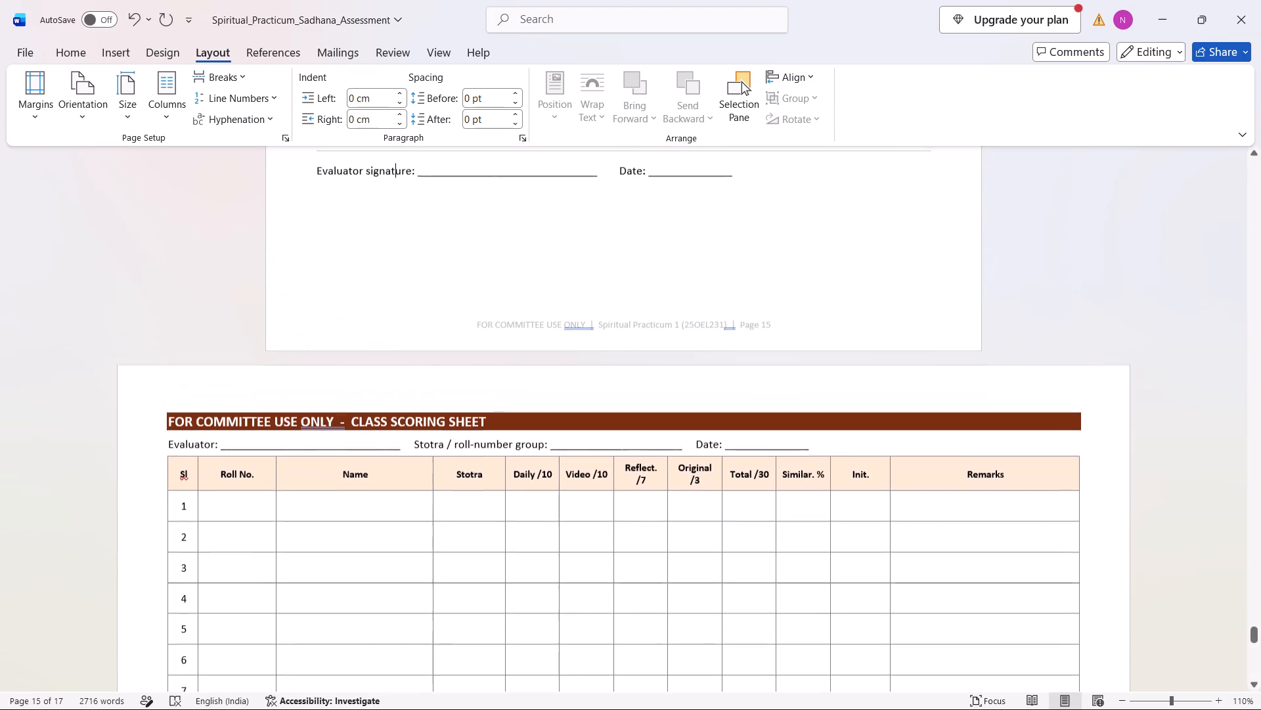
pyautogui.click(460, 278)
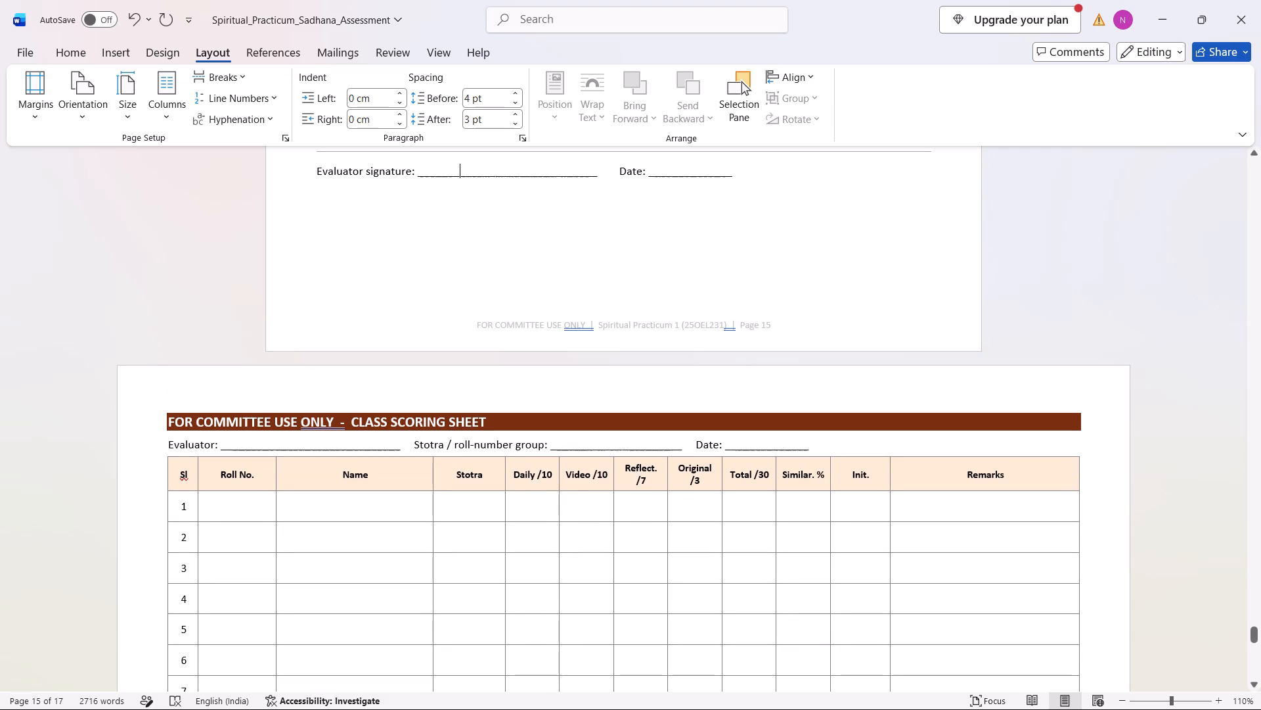
pyautogui.click(383, 306)
pyautogui.doubleClick(315, 235)
pyautogui.click(328, 187)
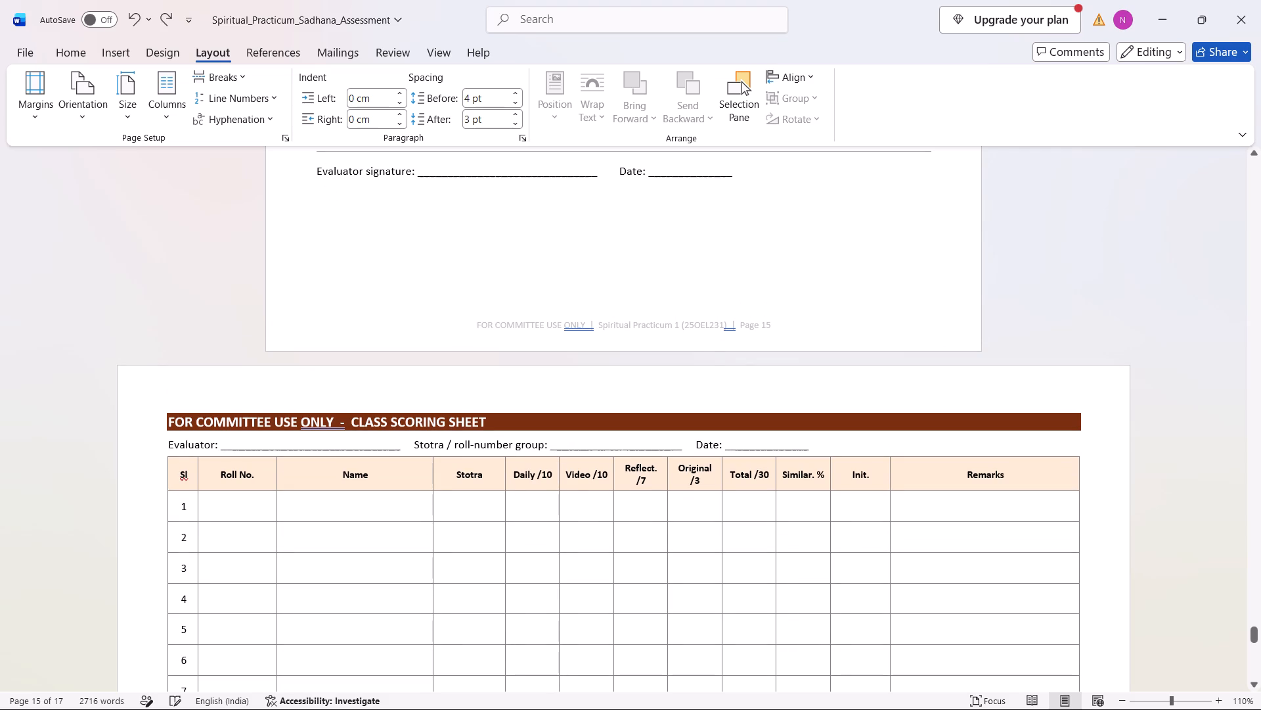
pyautogui.click(328, 187)
pyautogui.click(324, 220)
pyautogui.doubleClick(324, 220)
pyautogui.press('Return')
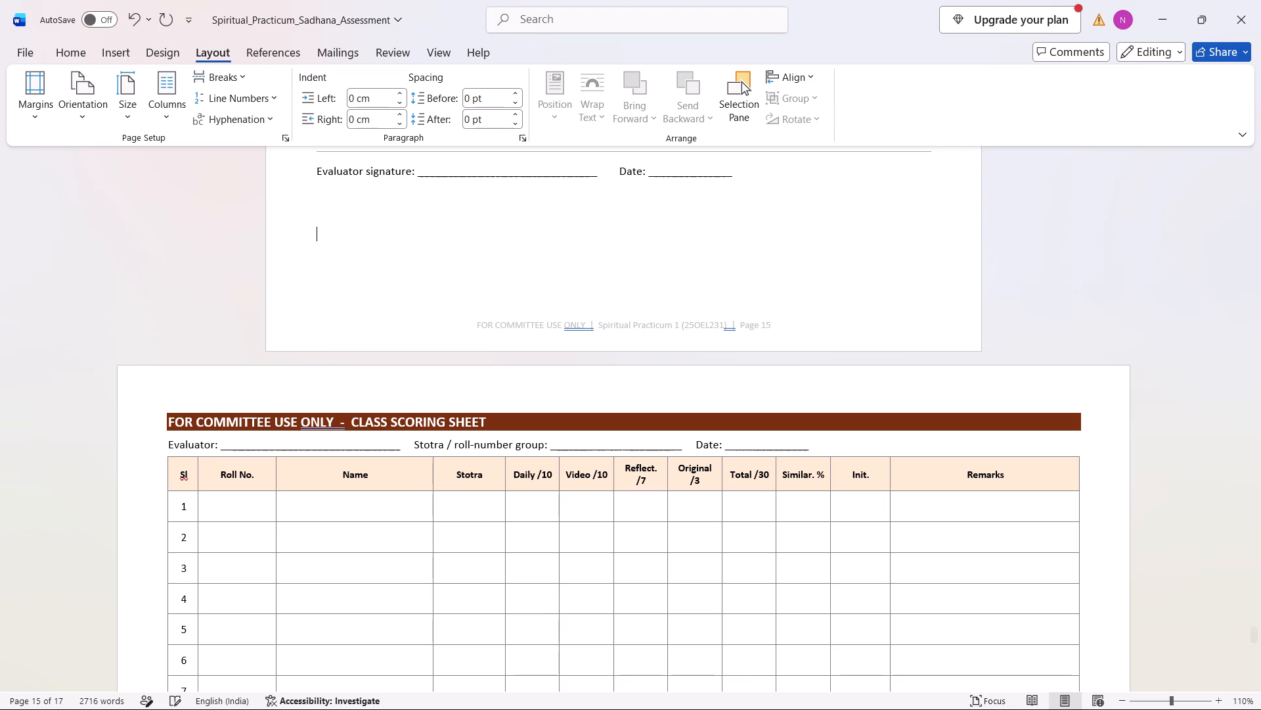
pyautogui.press('Return')
pyautogui.press('Return')
pyautogui.press('Return')
pyautogui.press('Return')
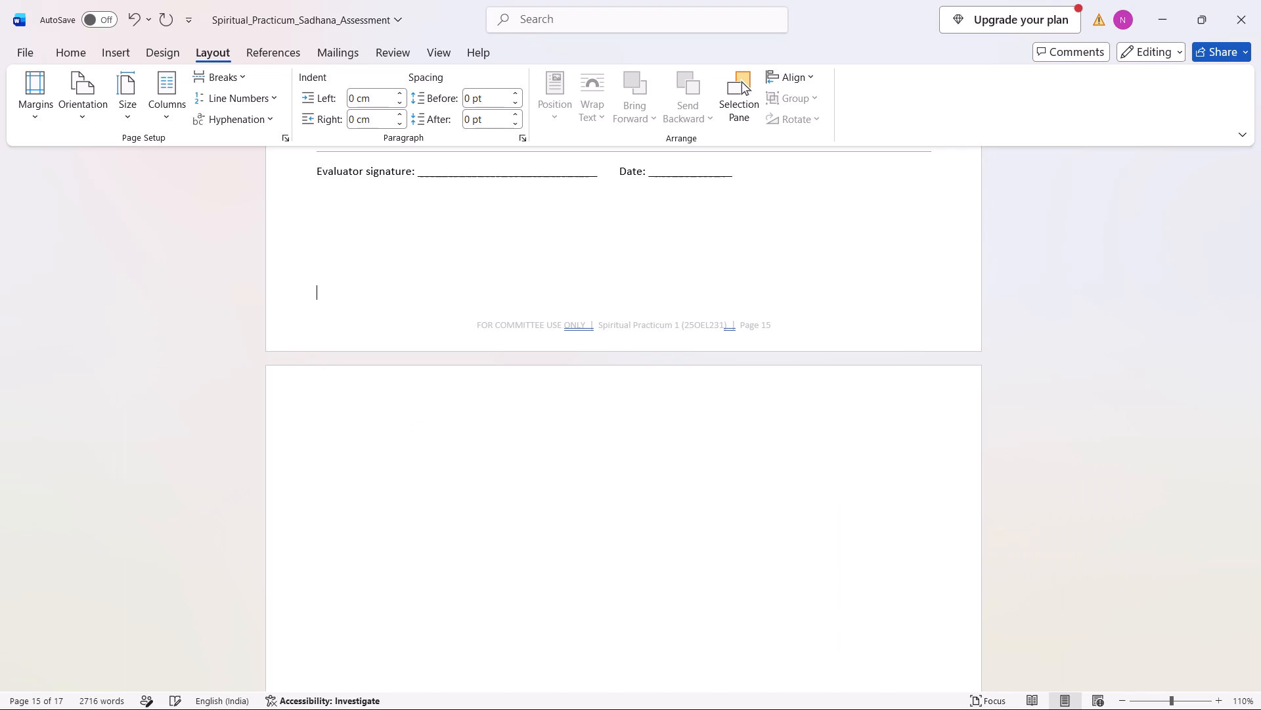
# Check the new blank page 16 against the class scoring sheet after it and the individual evaluation slip before it.
pyautogui.scroll(-6, 378, 306)
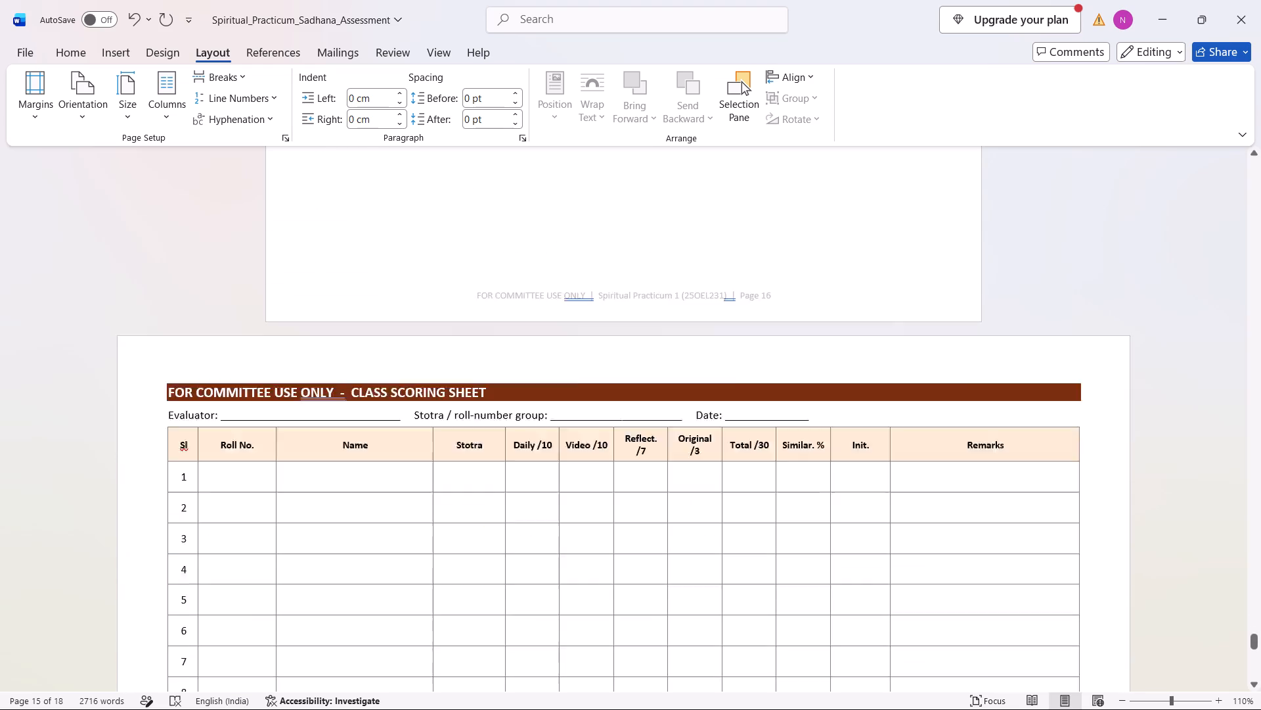
pyautogui.scroll(-4, 378, 306)
pyautogui.scroll(4, 378, 306)
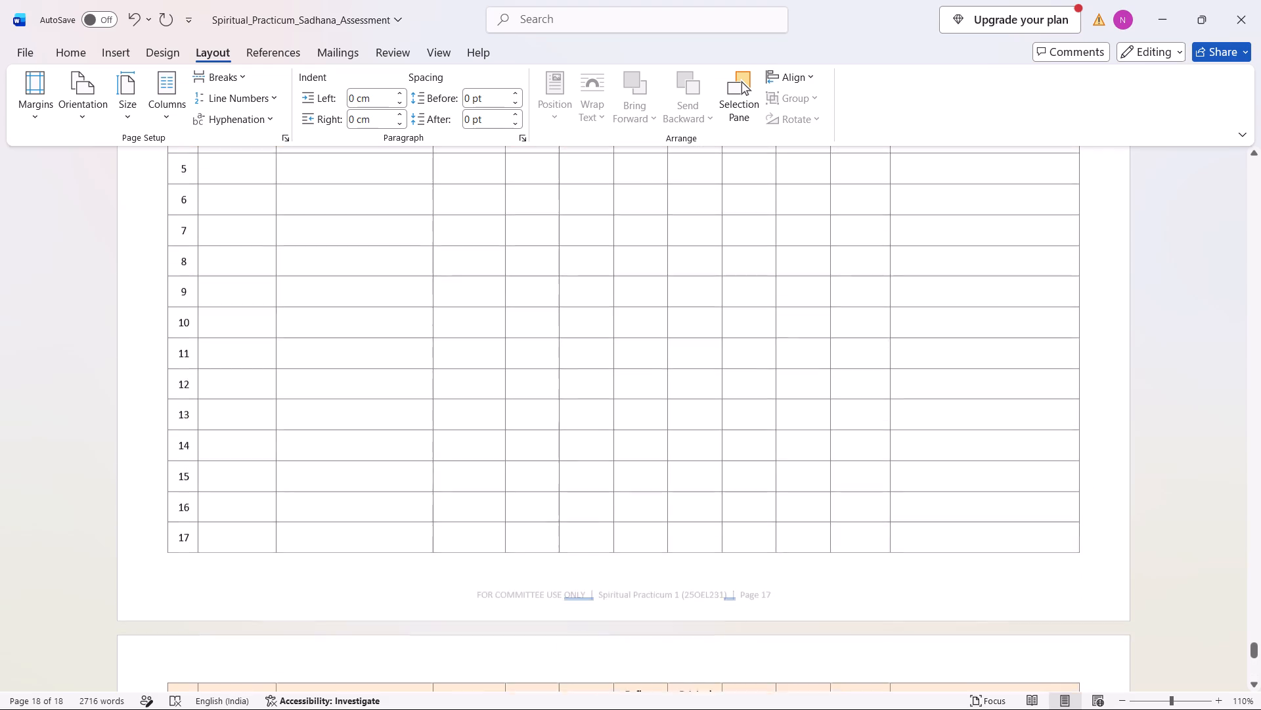
pyautogui.scroll(11, 378, 306)
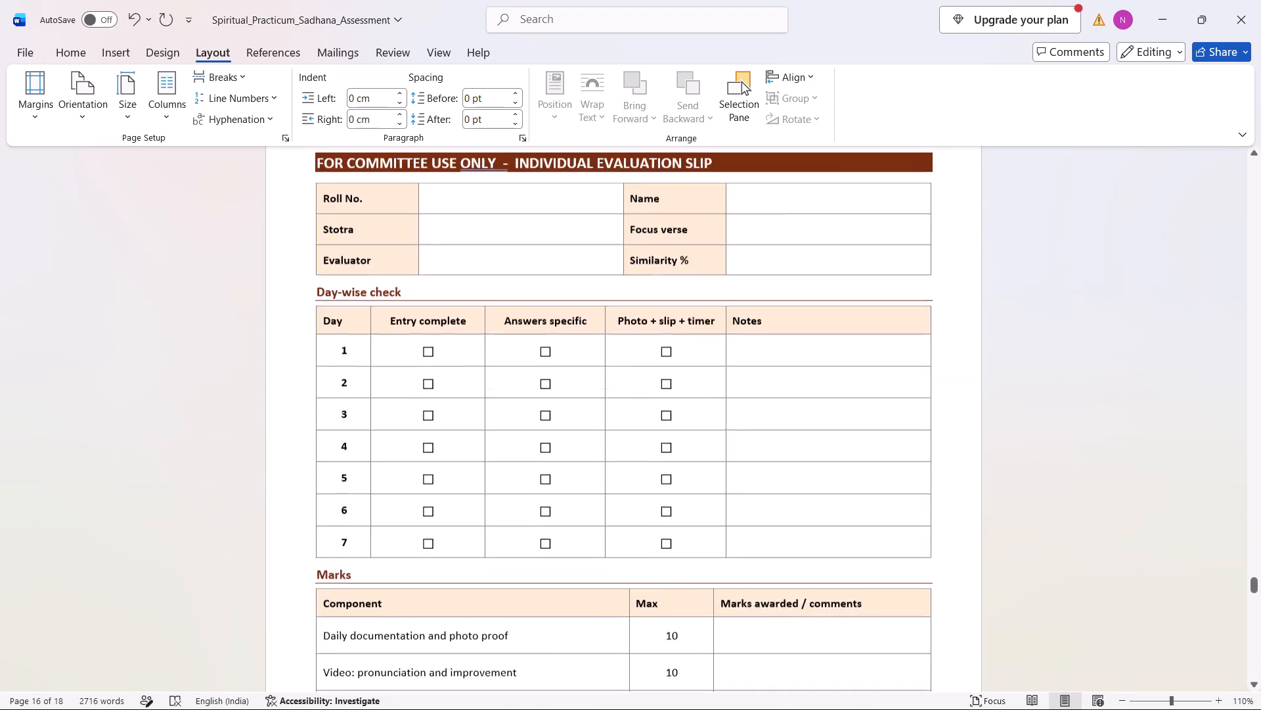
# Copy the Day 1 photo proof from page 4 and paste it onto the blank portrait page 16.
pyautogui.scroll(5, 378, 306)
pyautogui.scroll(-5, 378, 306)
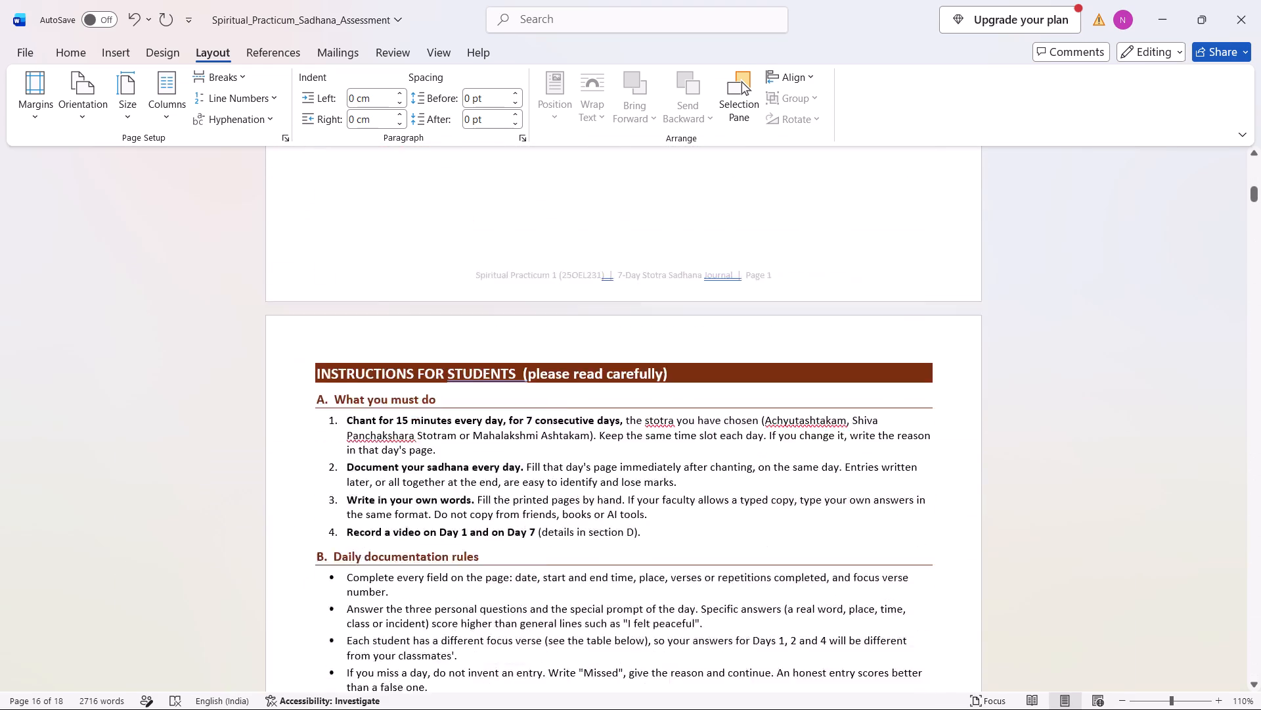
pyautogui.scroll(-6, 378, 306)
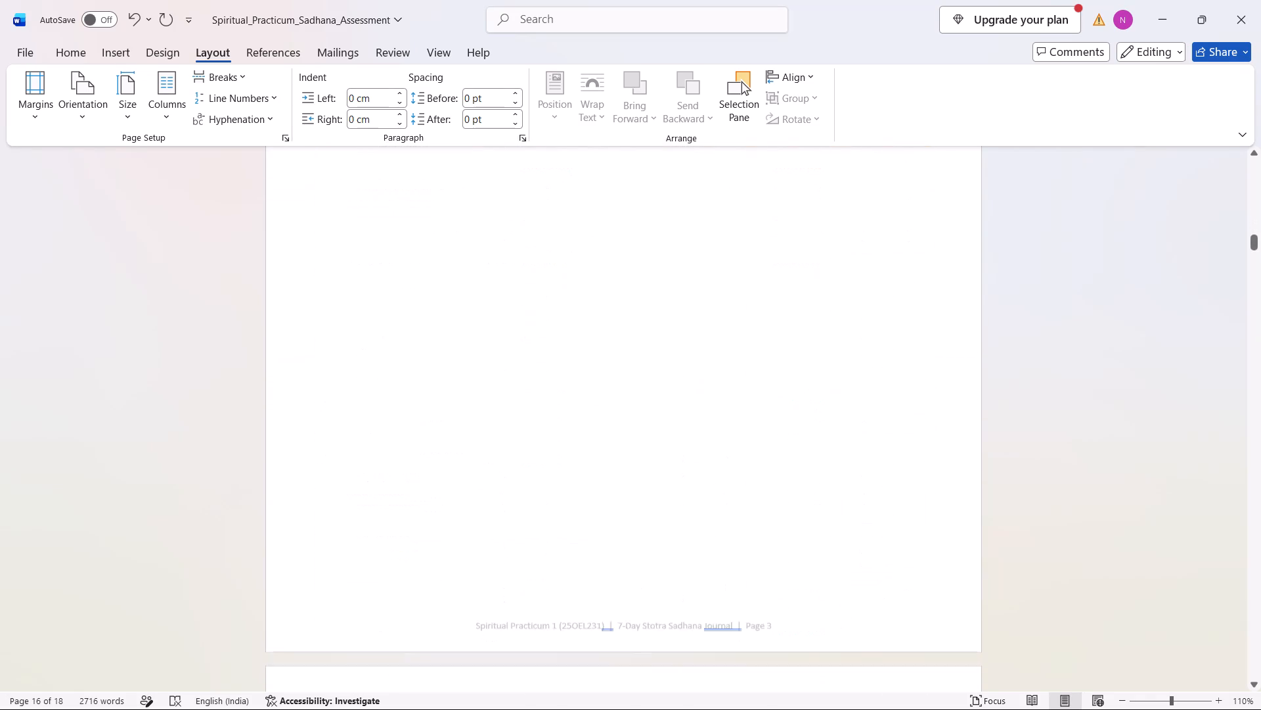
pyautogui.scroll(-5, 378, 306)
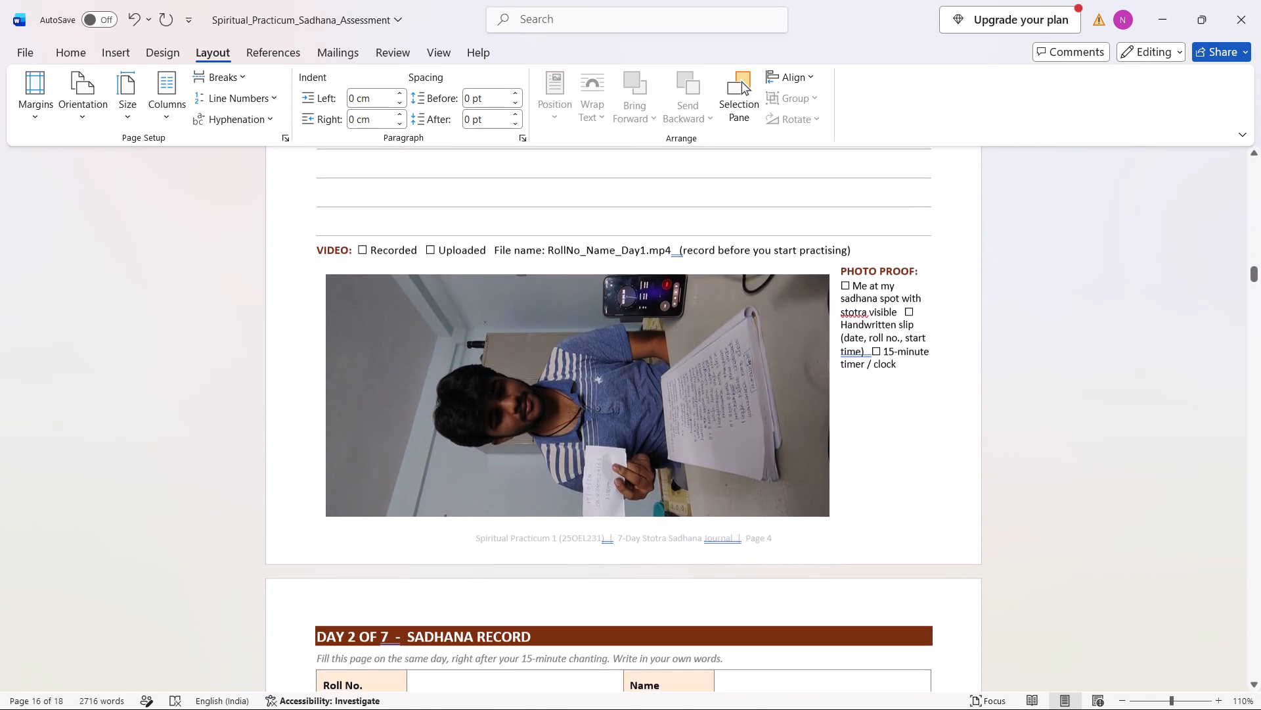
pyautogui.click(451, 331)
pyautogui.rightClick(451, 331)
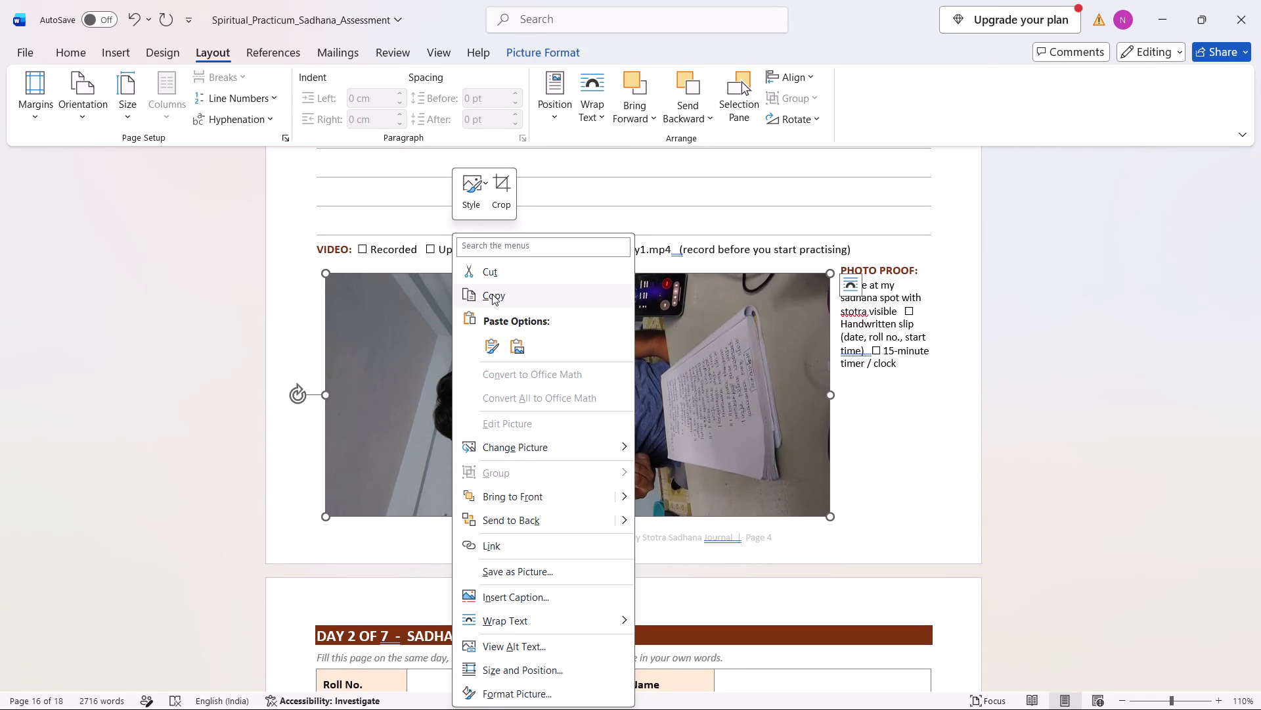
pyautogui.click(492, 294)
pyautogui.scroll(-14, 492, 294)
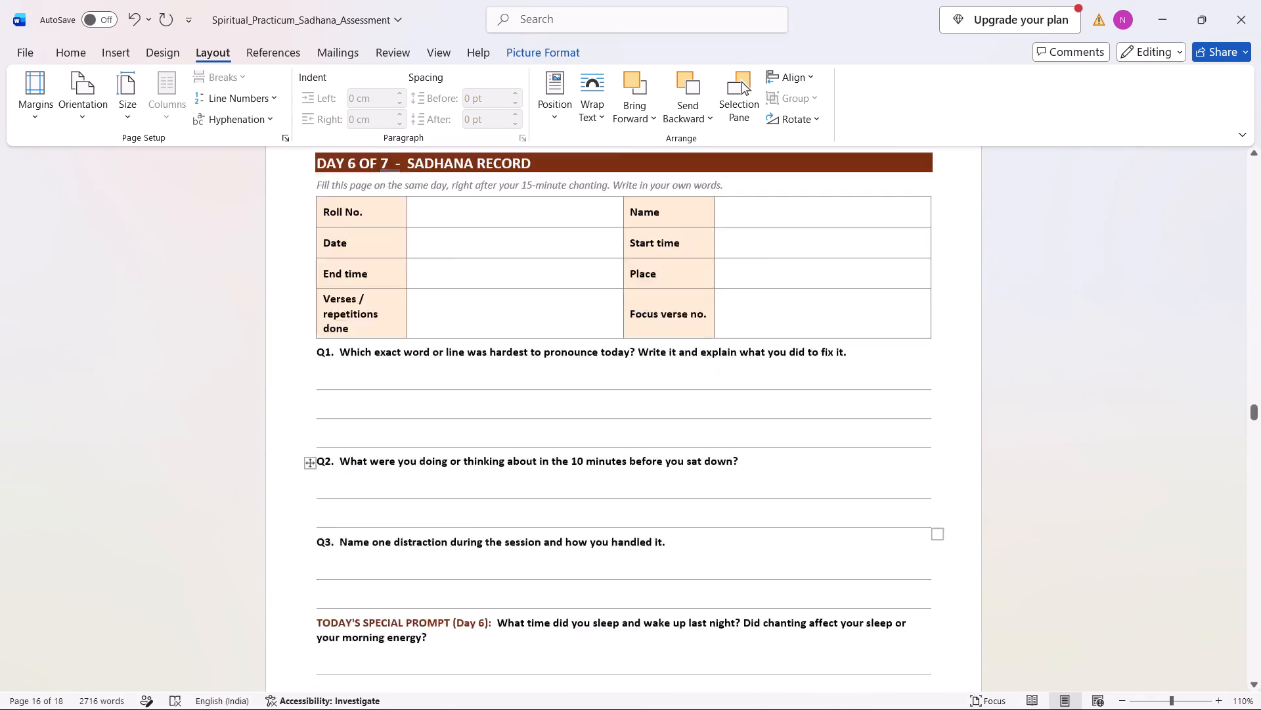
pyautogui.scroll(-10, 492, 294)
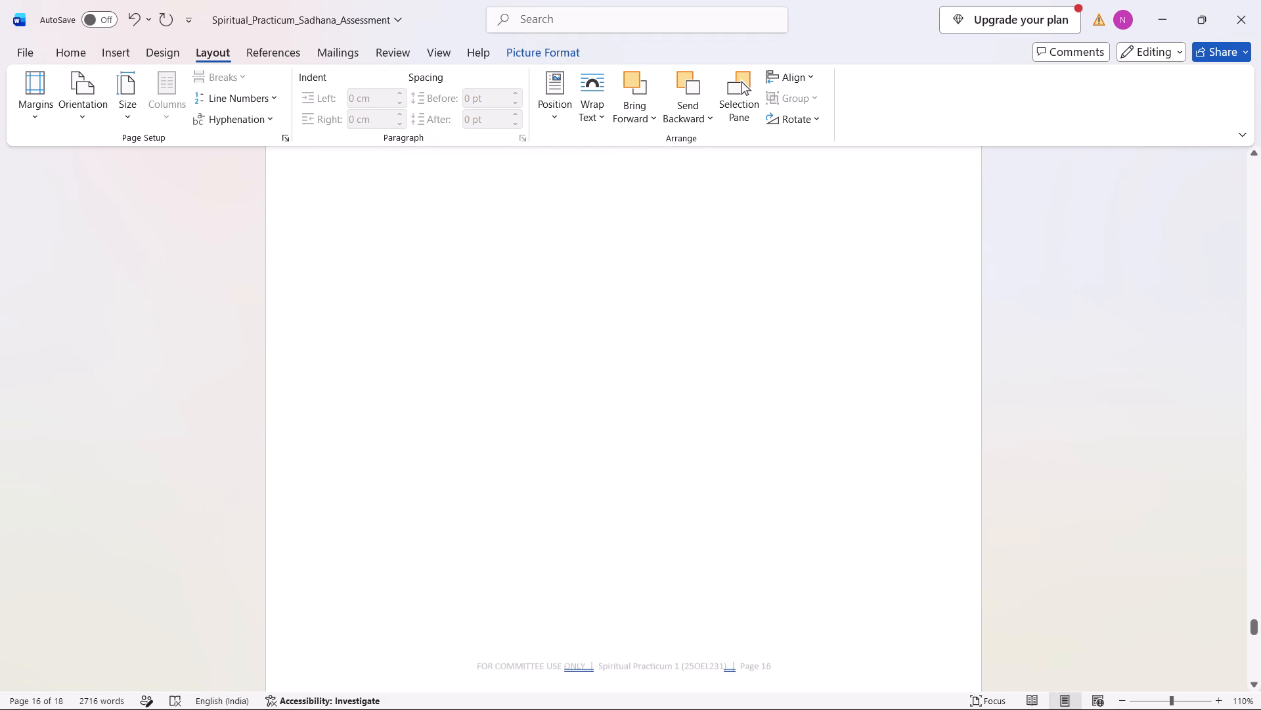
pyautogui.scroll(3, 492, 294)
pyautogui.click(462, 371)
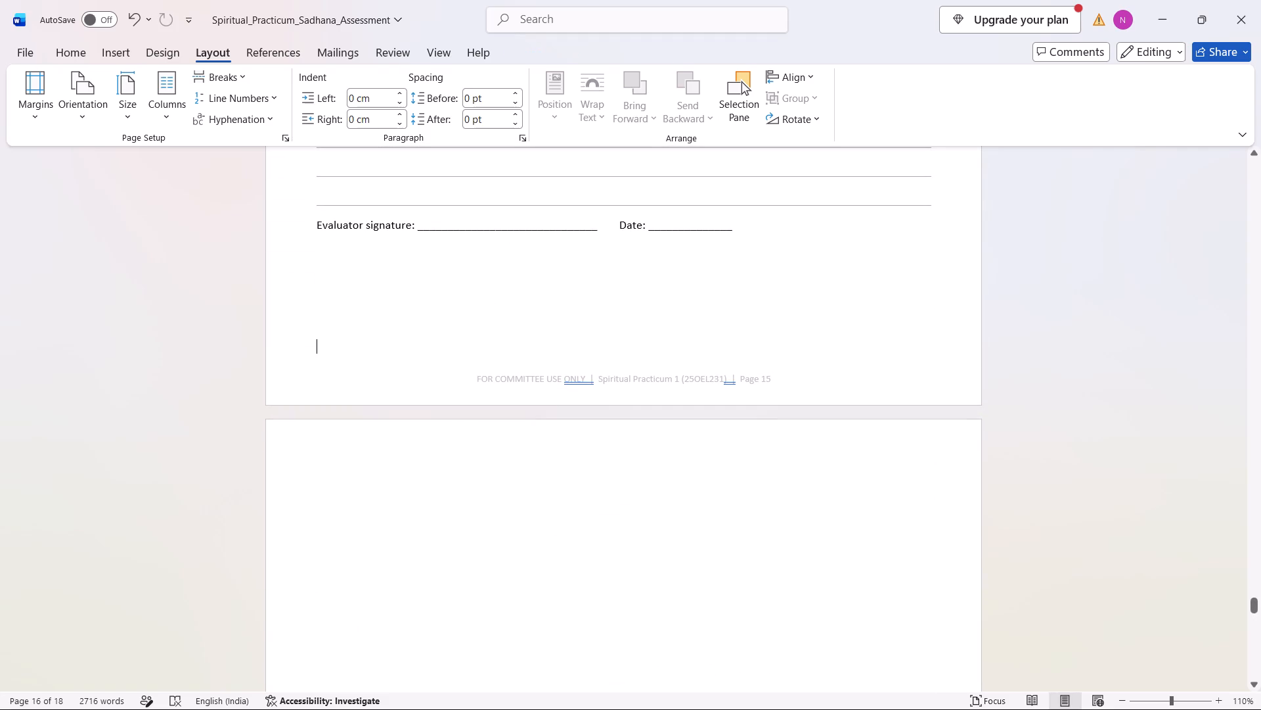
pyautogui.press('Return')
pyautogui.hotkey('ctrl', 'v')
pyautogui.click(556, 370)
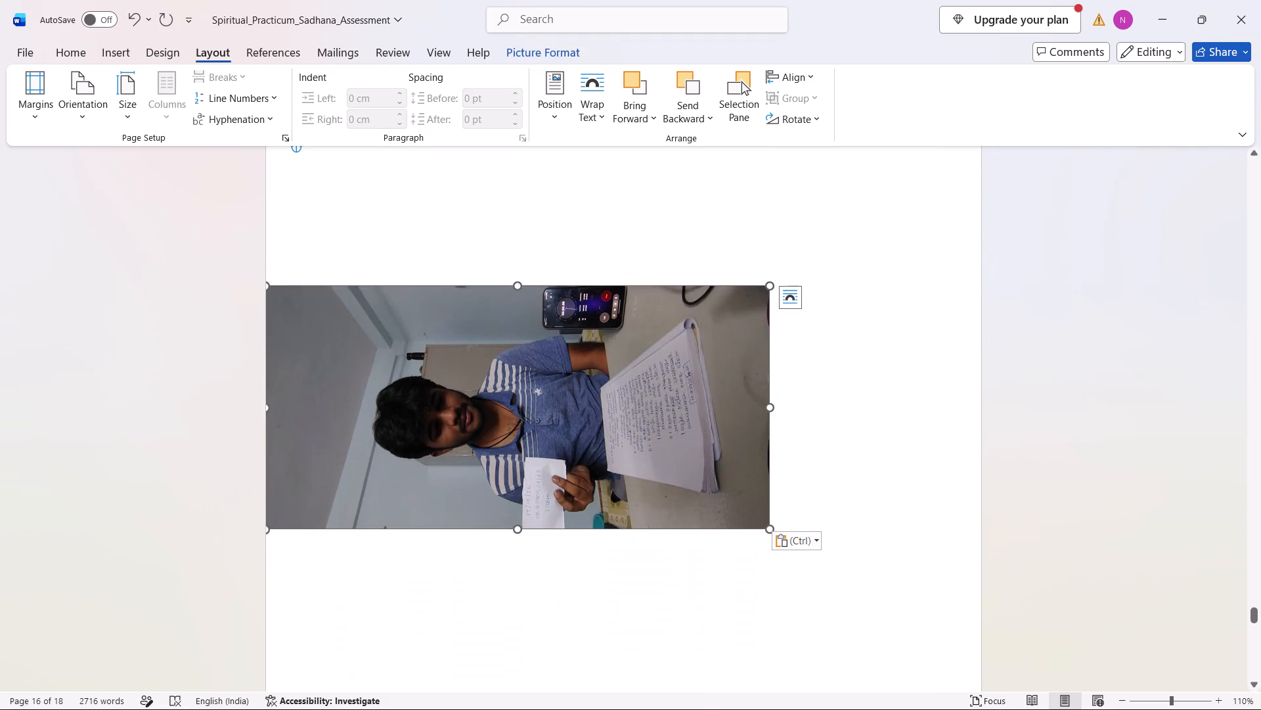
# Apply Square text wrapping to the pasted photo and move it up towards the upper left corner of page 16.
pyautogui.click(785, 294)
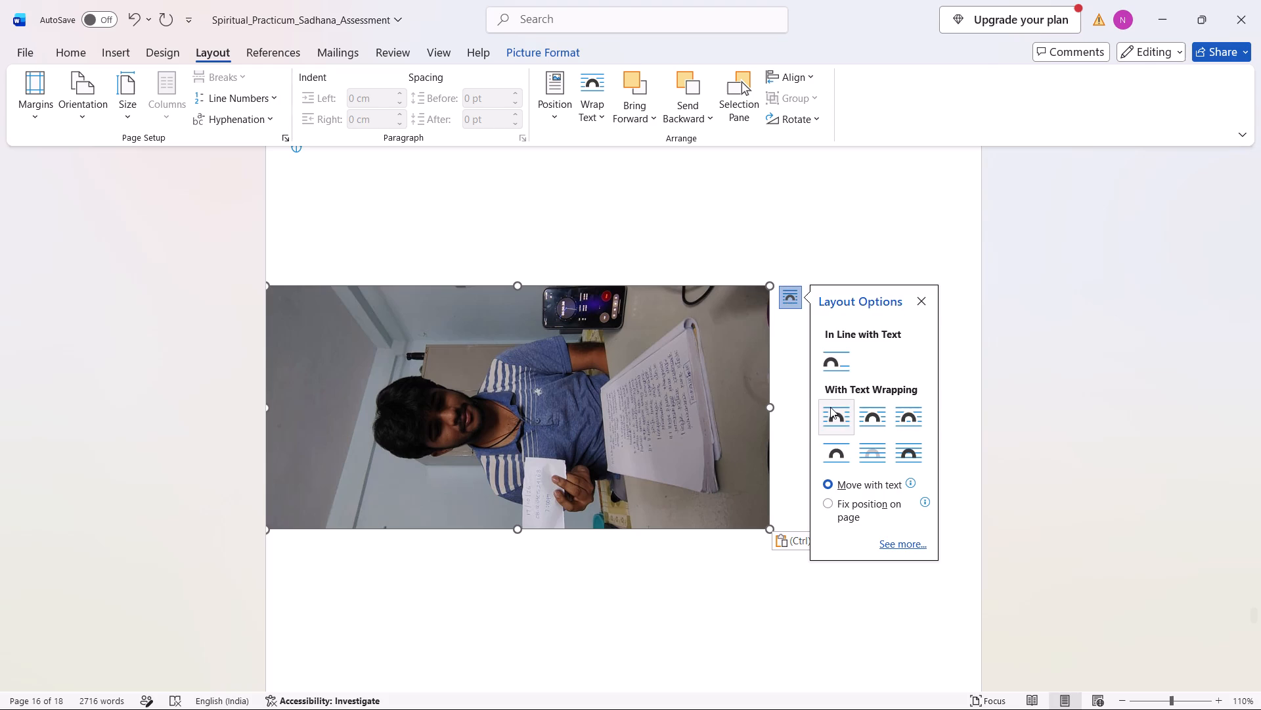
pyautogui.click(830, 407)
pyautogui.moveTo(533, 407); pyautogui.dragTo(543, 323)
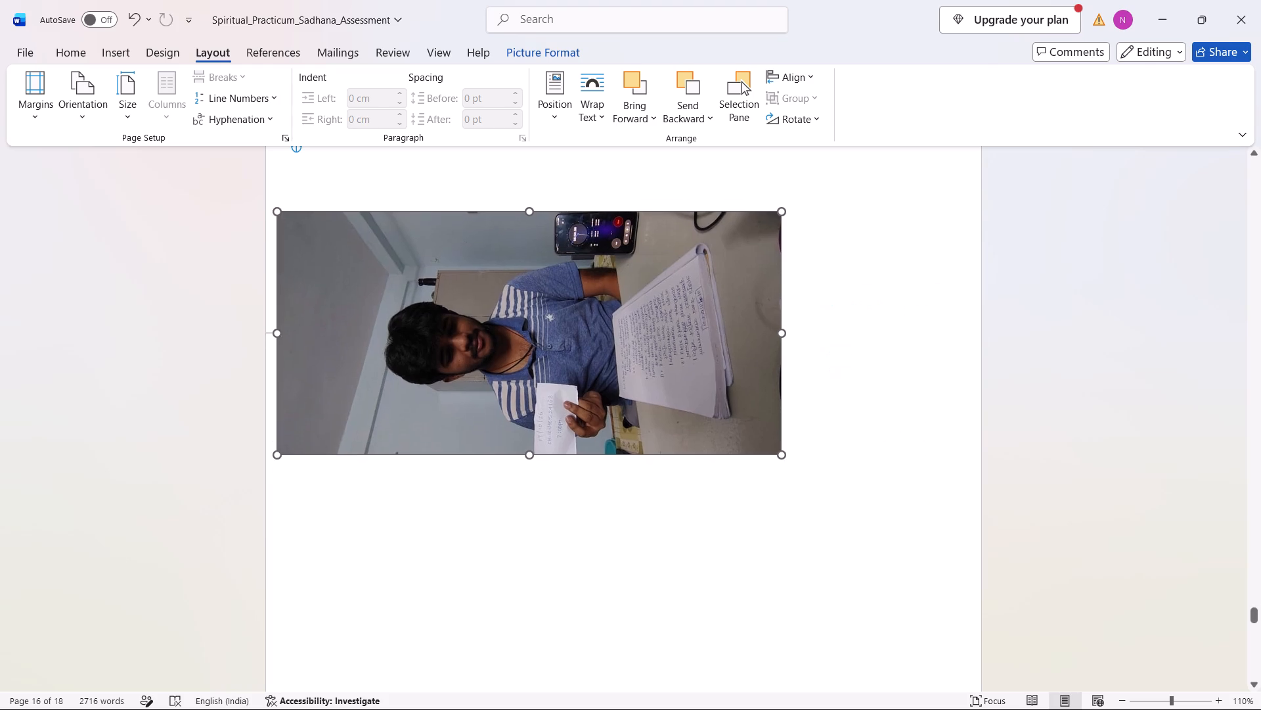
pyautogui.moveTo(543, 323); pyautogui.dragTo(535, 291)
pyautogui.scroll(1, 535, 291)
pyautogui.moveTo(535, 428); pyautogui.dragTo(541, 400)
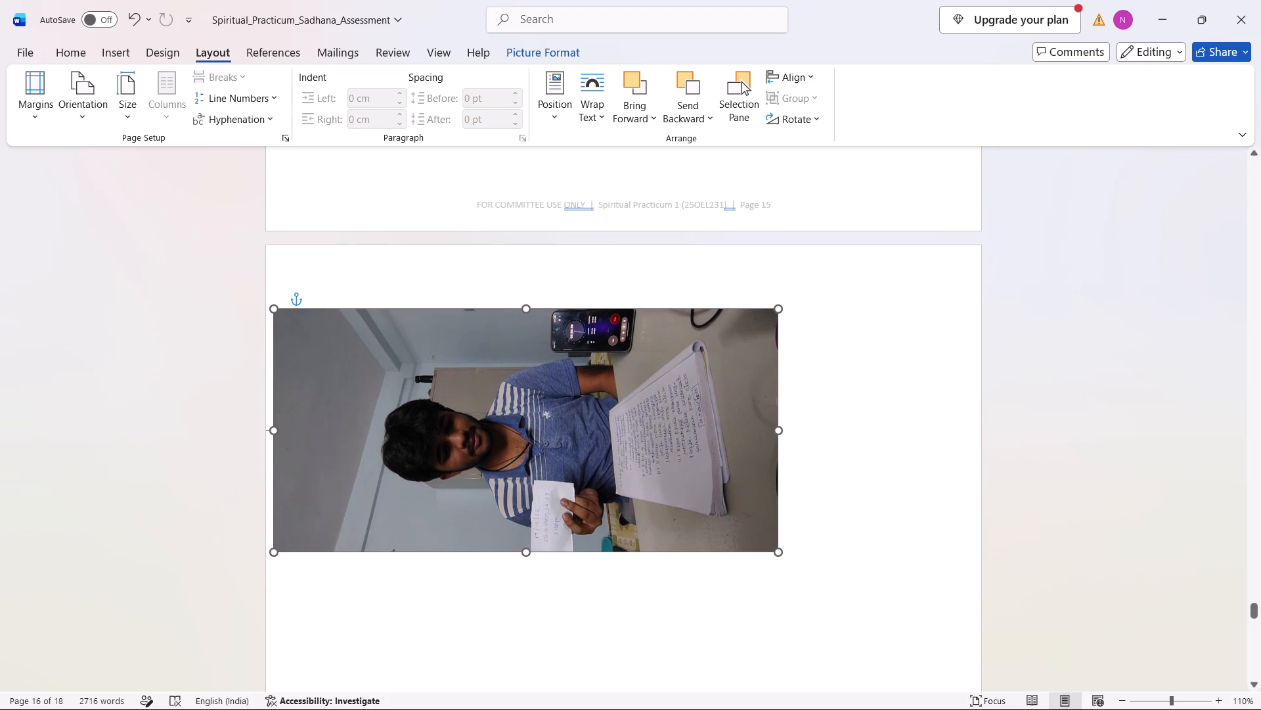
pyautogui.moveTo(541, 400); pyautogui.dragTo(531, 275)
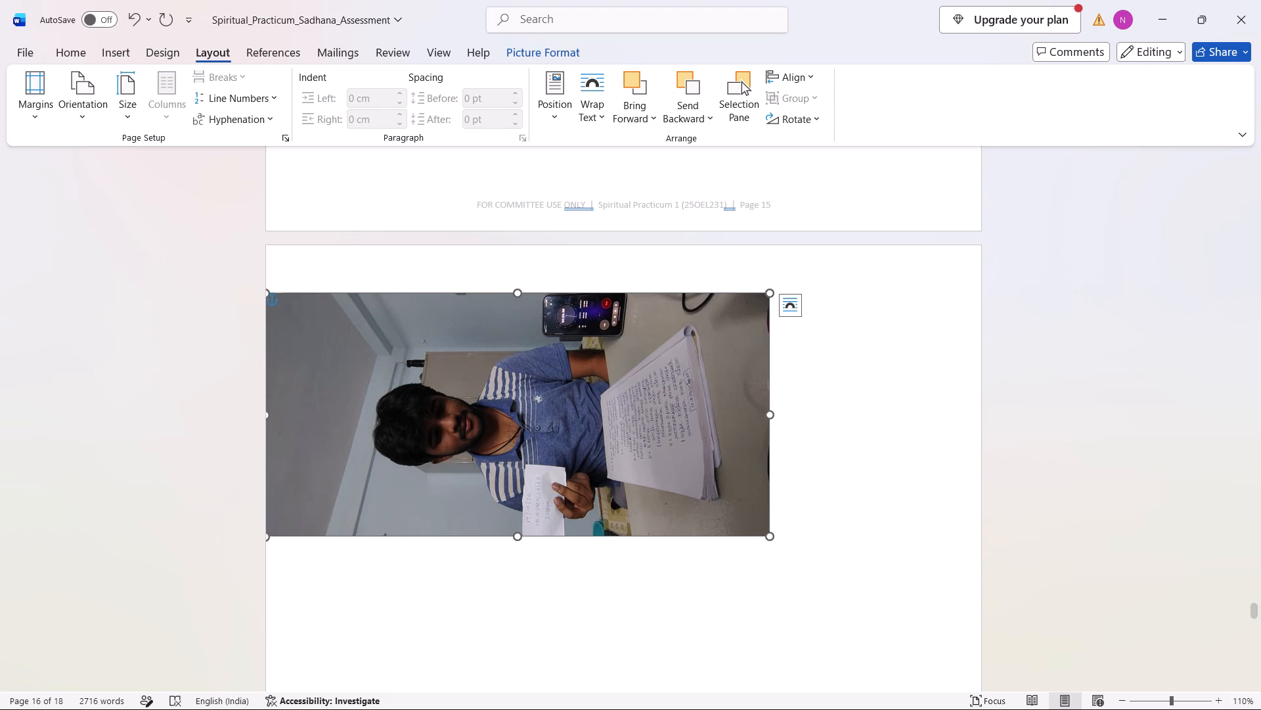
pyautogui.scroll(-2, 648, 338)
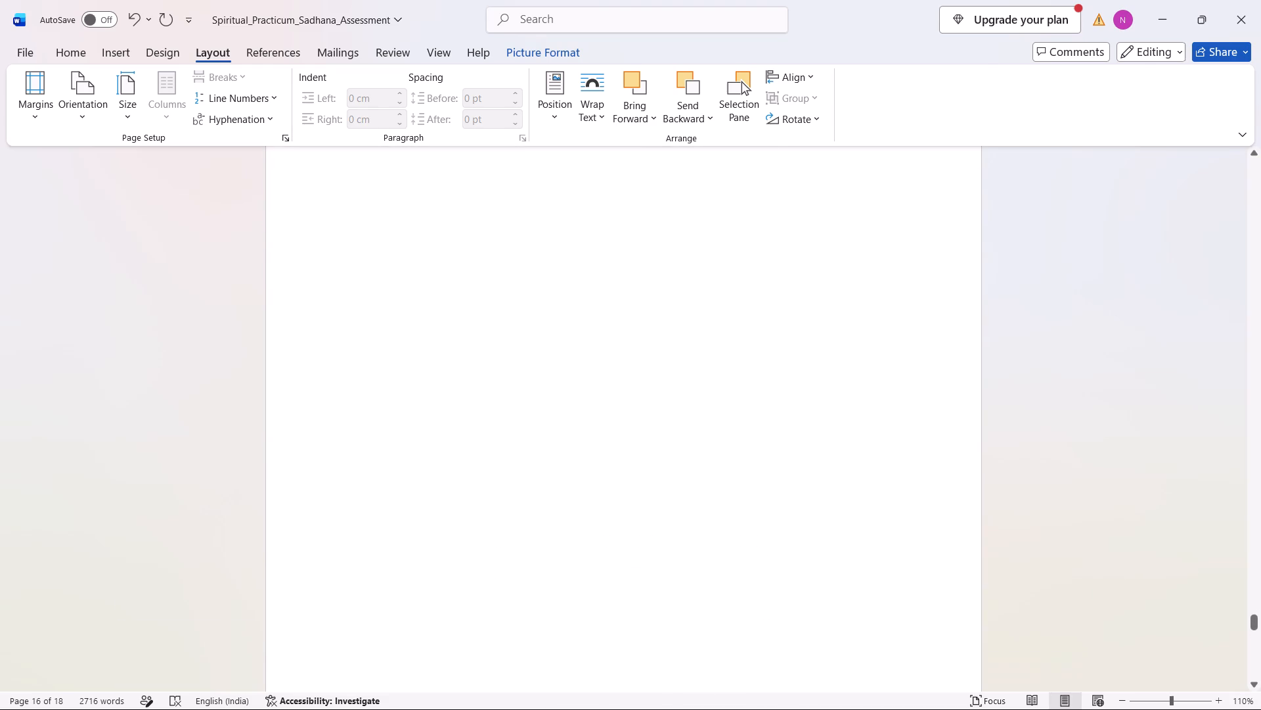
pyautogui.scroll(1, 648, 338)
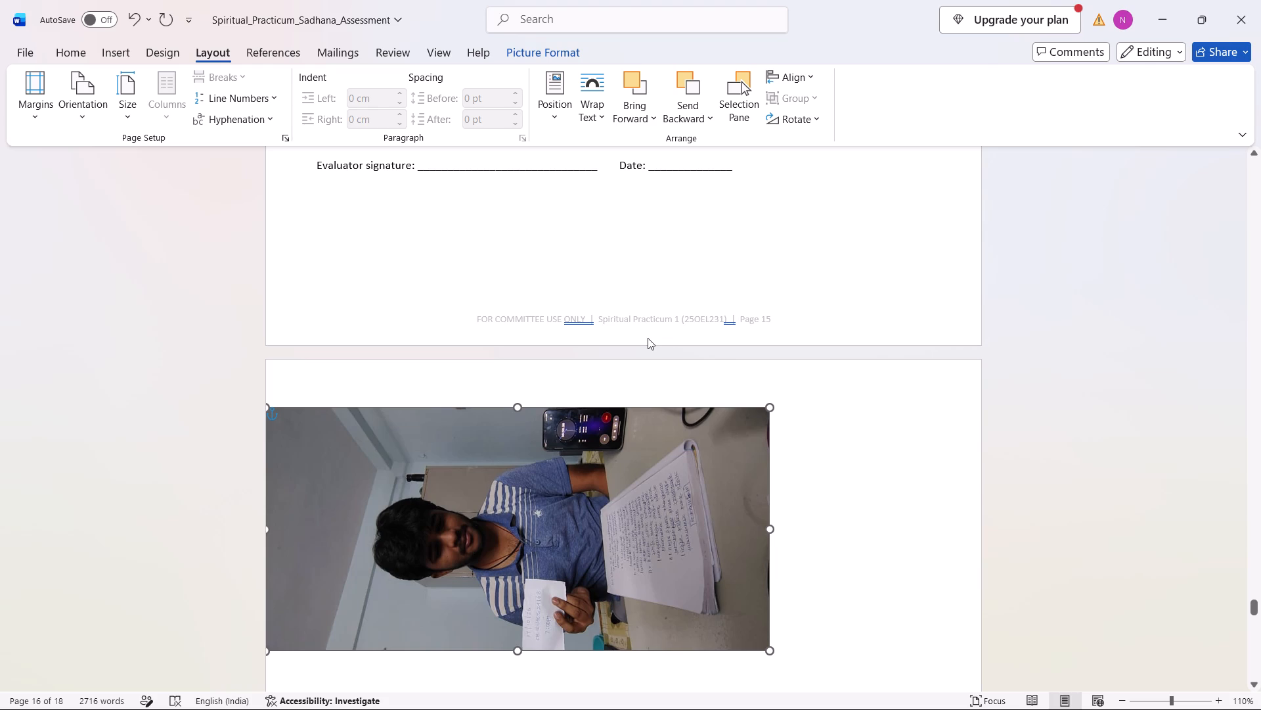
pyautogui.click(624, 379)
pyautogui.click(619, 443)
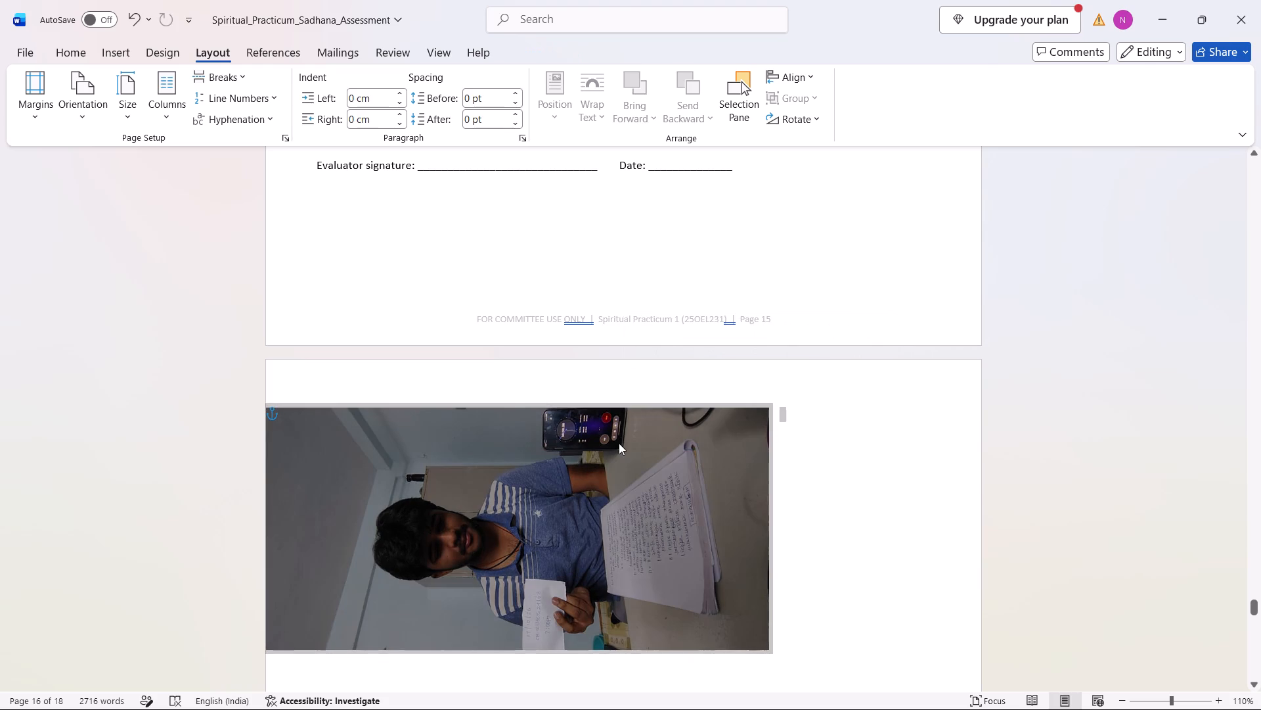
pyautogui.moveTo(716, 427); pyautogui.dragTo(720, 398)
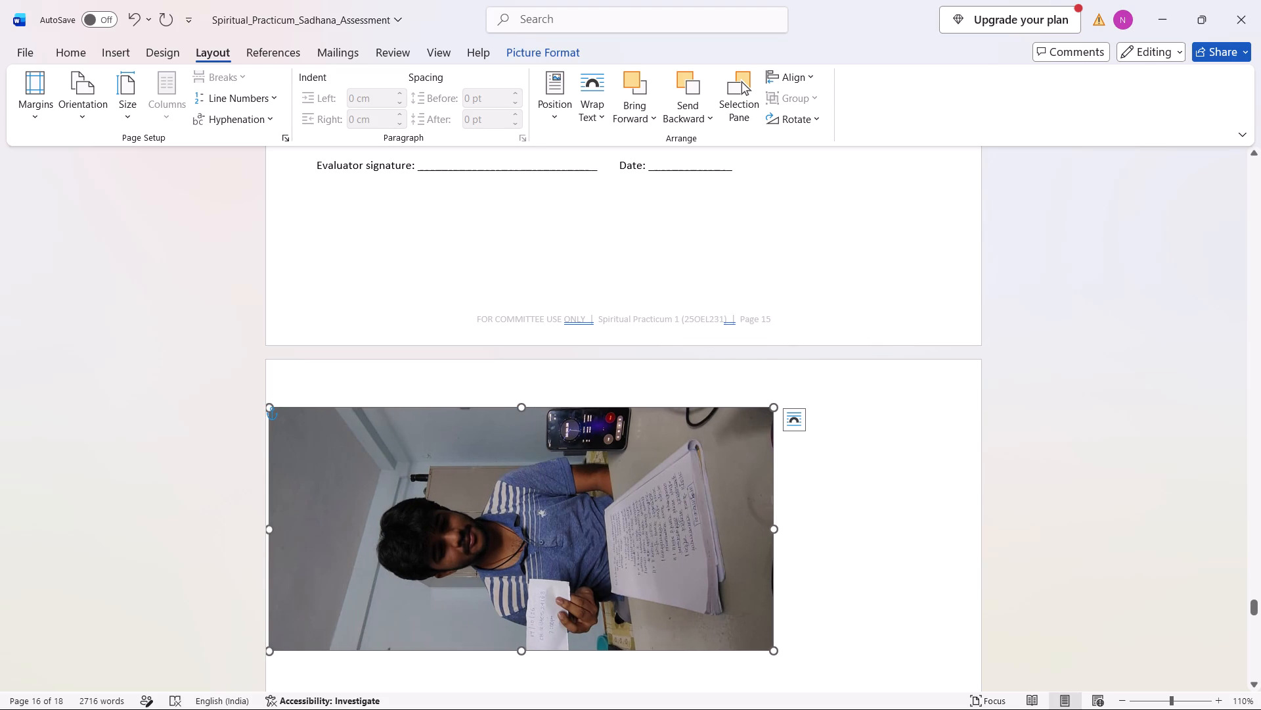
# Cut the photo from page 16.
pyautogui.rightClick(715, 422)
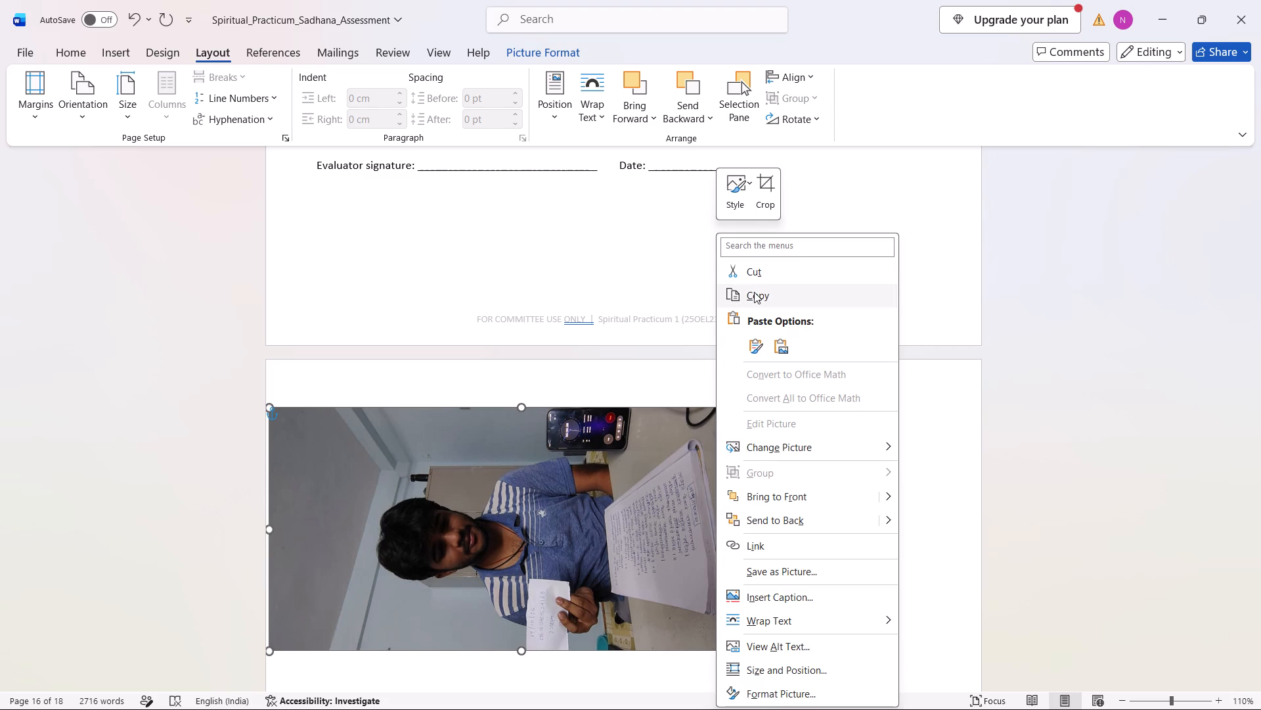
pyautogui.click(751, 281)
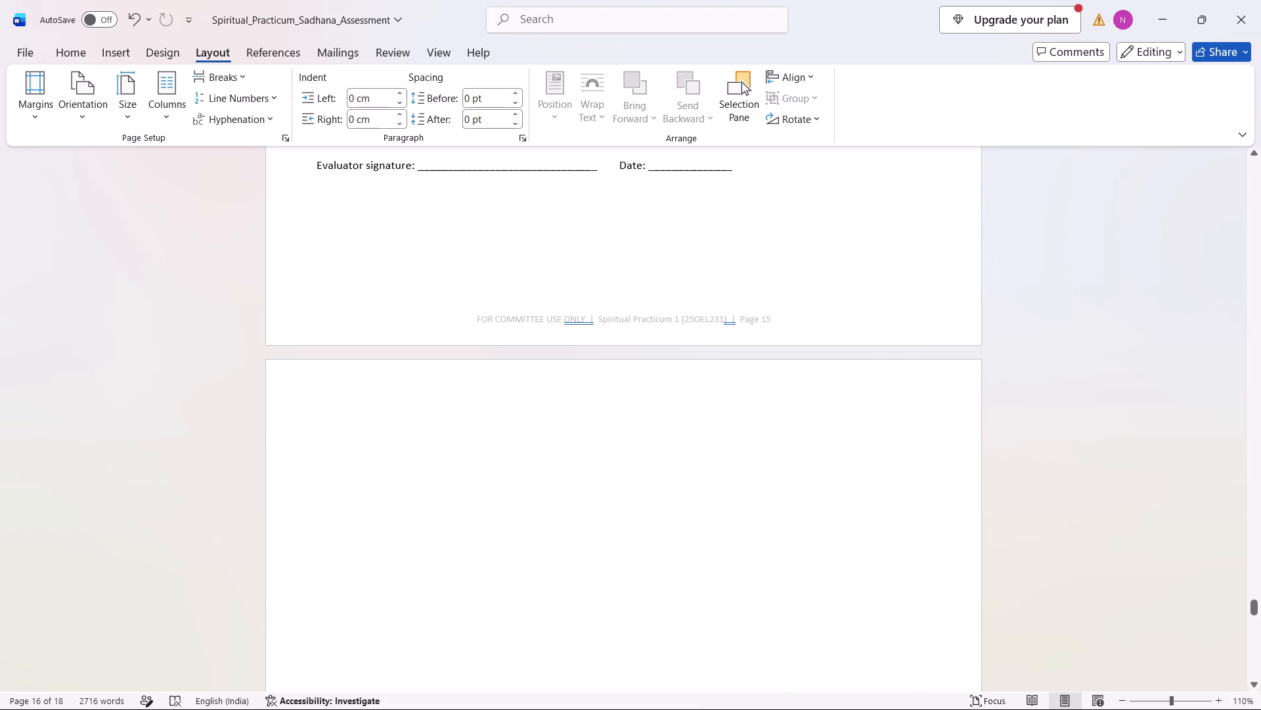
# Delete the blank portrait page between the individual evaluation slip and the class scoring sheet.
pyautogui.hotkey('ctrl', 'BackSpace')
pyautogui.scroll(-7, 601, 469)
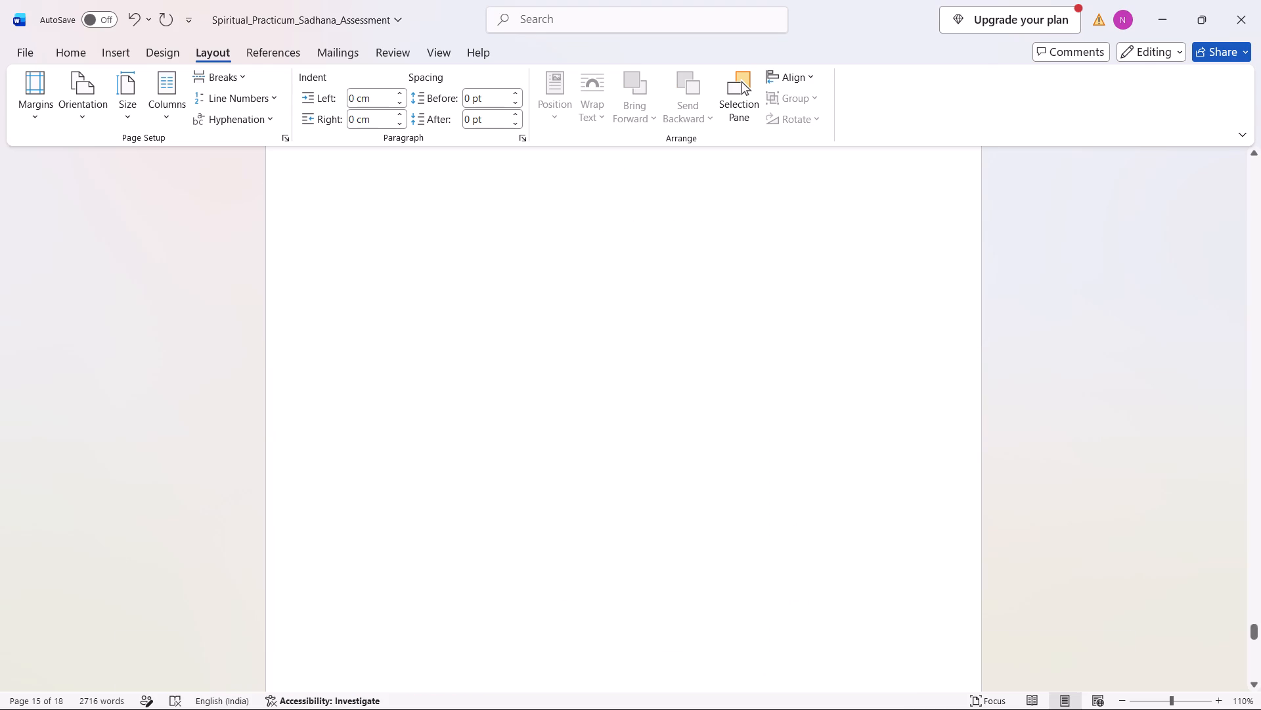
pyautogui.scroll(5, 601, 469)
pyautogui.click(558, 431)
pyautogui.scroll(1, 558, 431)
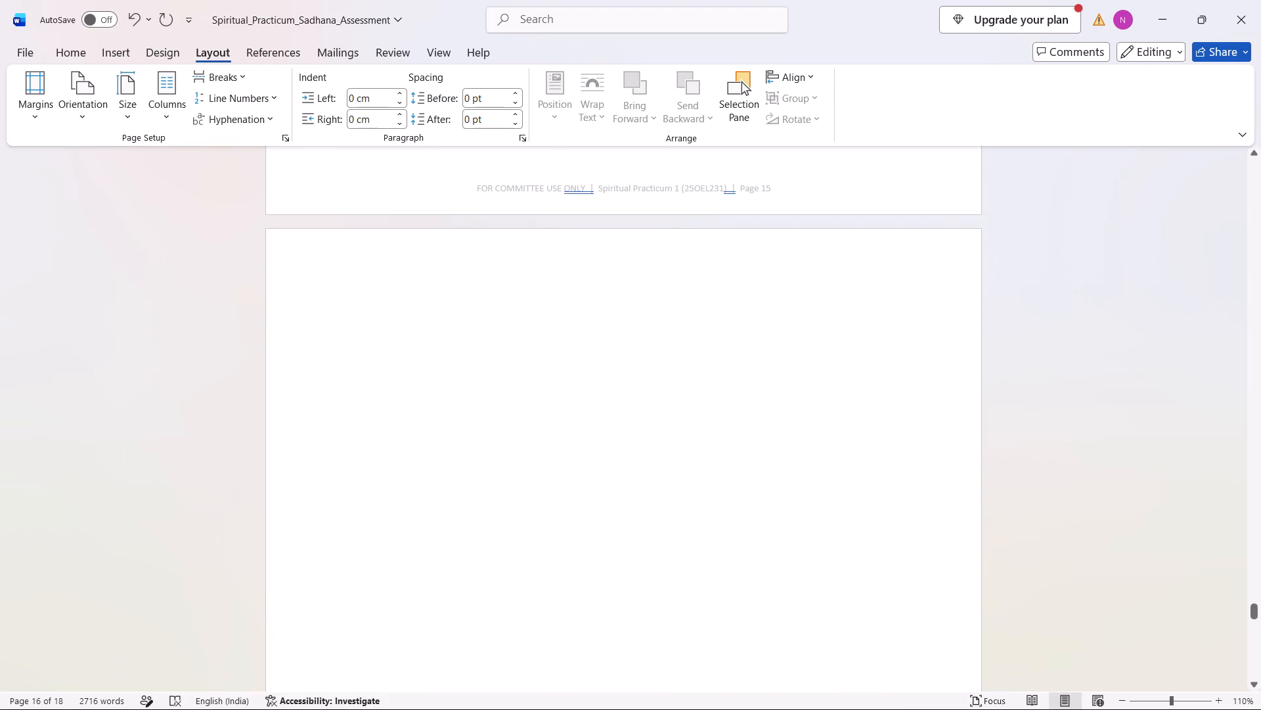
pyautogui.hotkey('ctrl', 'BackSpace')
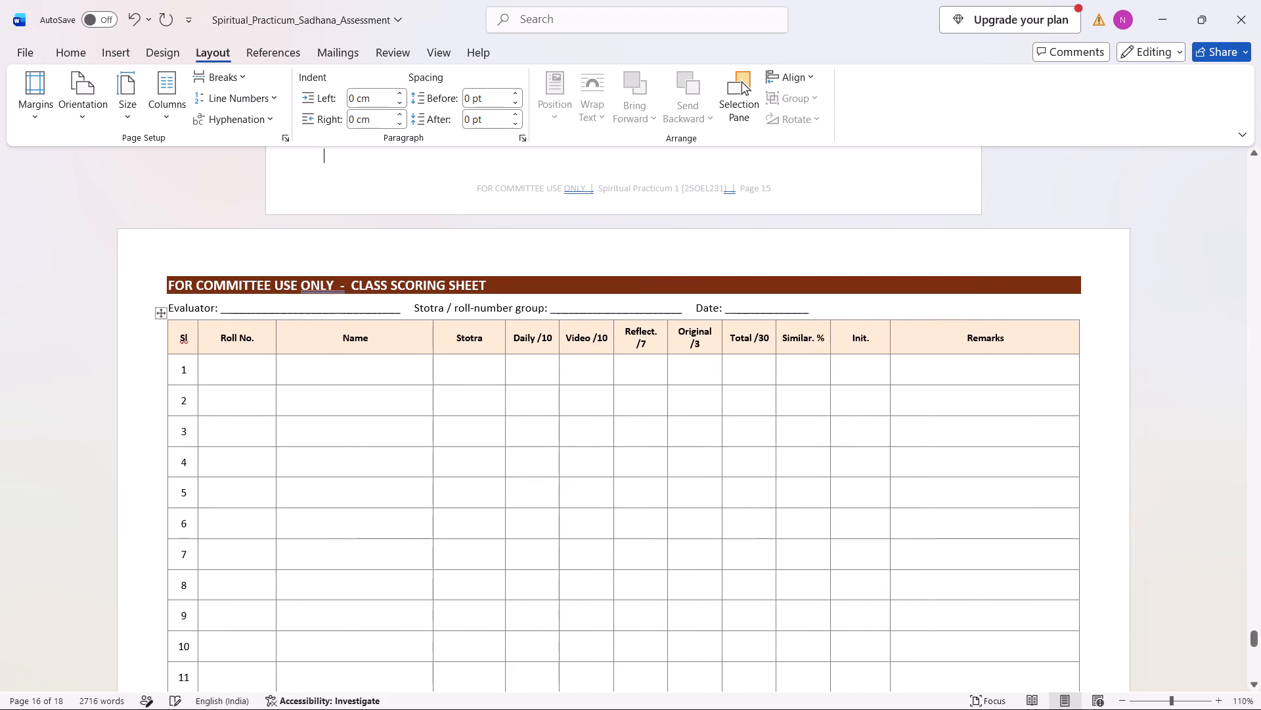
pyautogui.scroll(1, 558, 431)
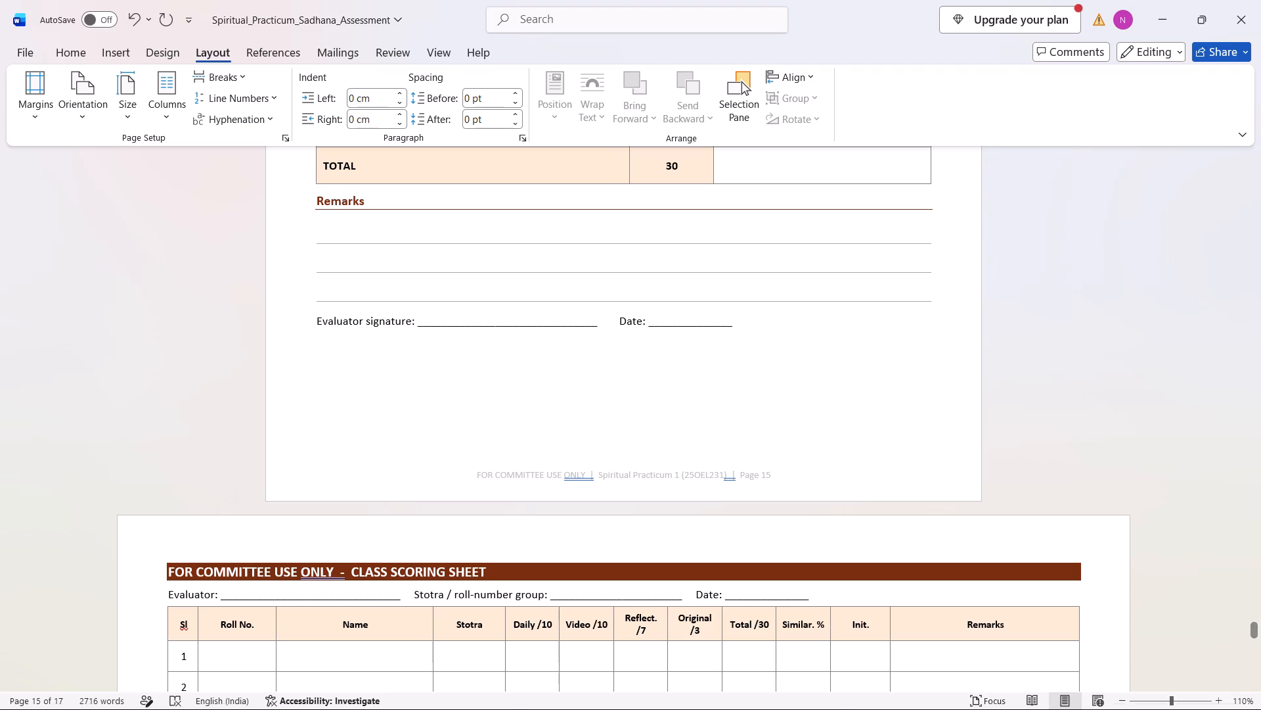
# Create a new blank document in a separate Word window.
pyautogui.rightClick(870, 697)
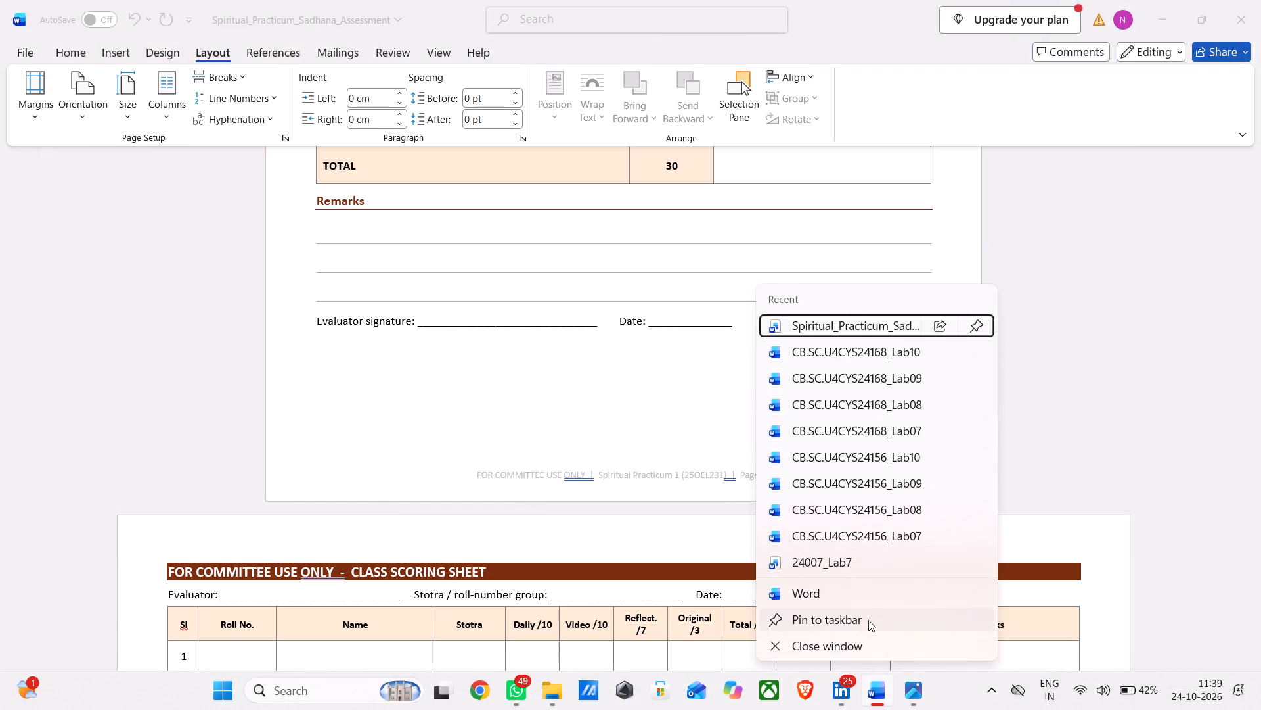
pyautogui.click(837, 600)
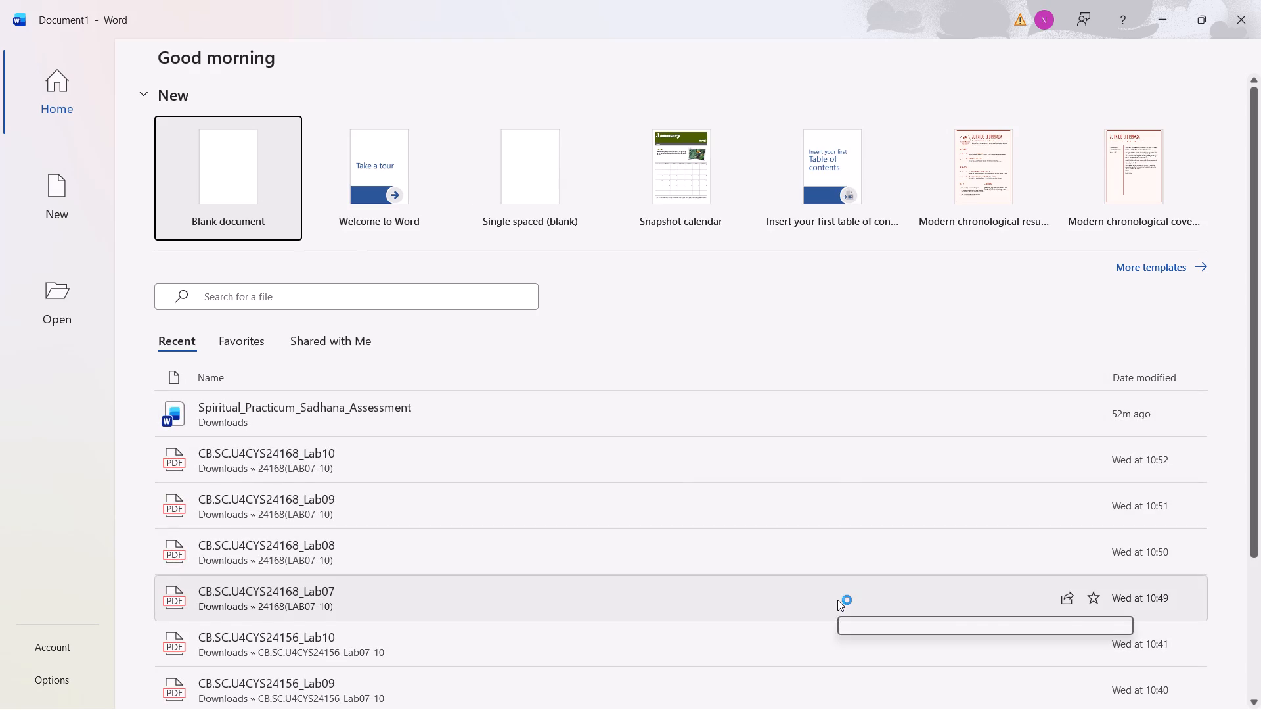
pyautogui.click(254, 182)
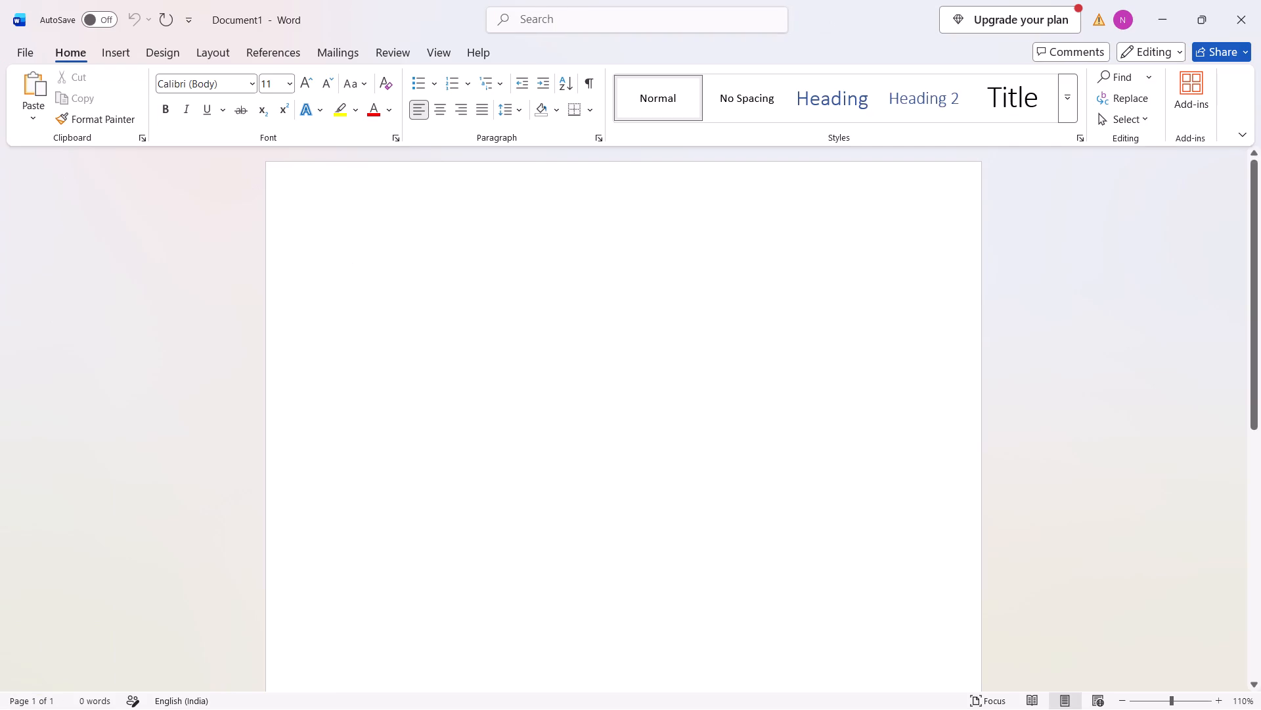
pyautogui.press('BackSpace')
pyautogui.press('BackSpace')
pyautogui.press('BackSpace')
pyautogui.press('BackSpace')
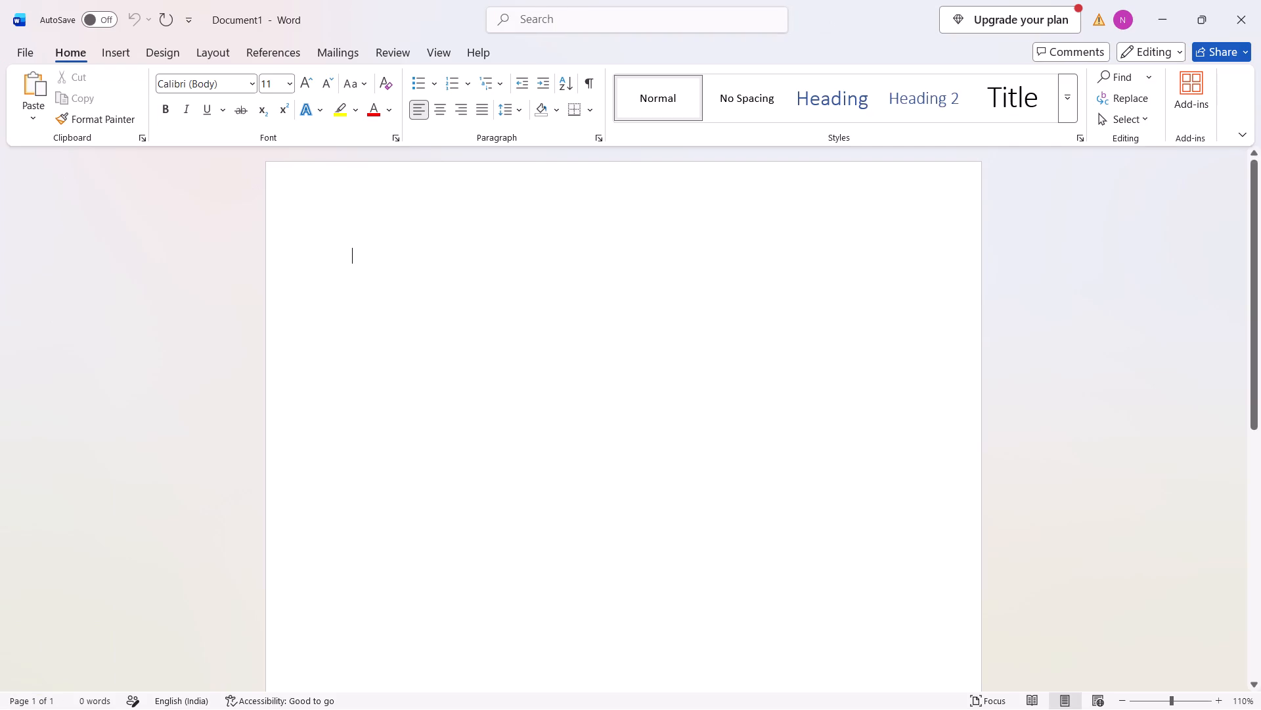
# Set the header distance from the top to 0.8 cm in the new blank document and return to the body.
pyautogui.doubleClick(368, 179)
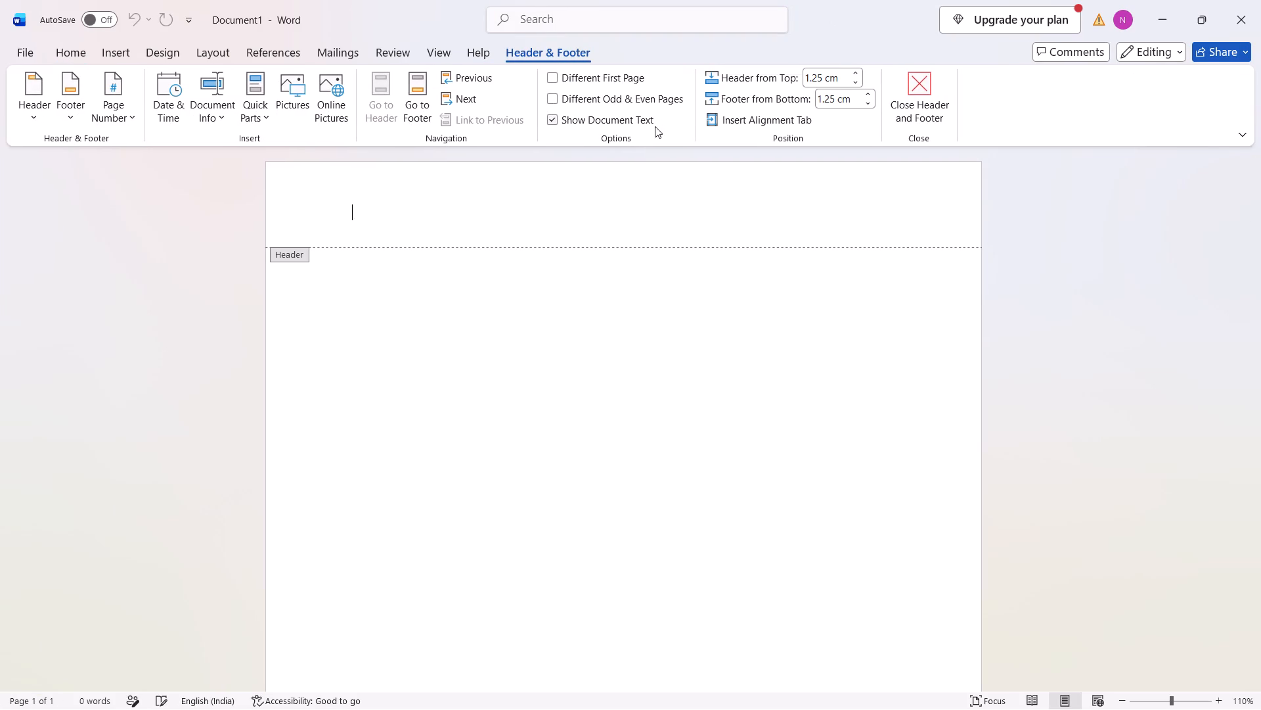
pyautogui.click(854, 72)
pyautogui.click(854, 72)
pyautogui.click(854, 72)
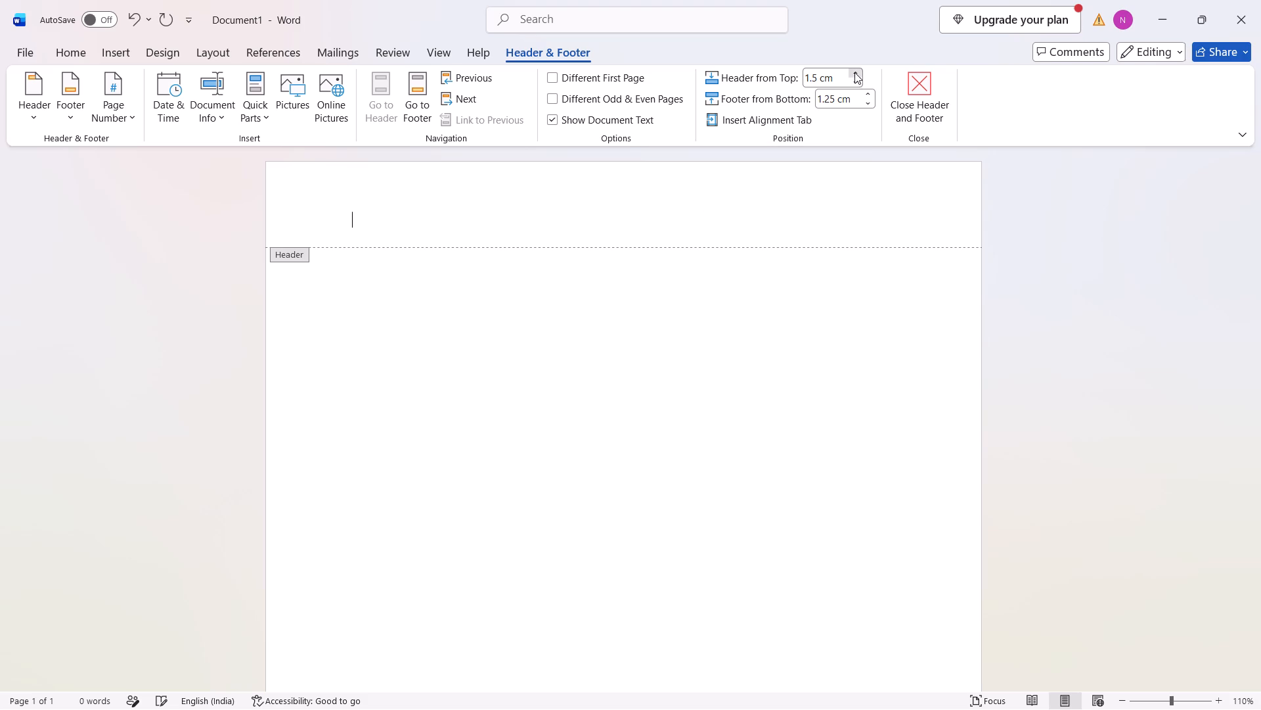
pyautogui.click(854, 72)
pyautogui.click(854, 72)
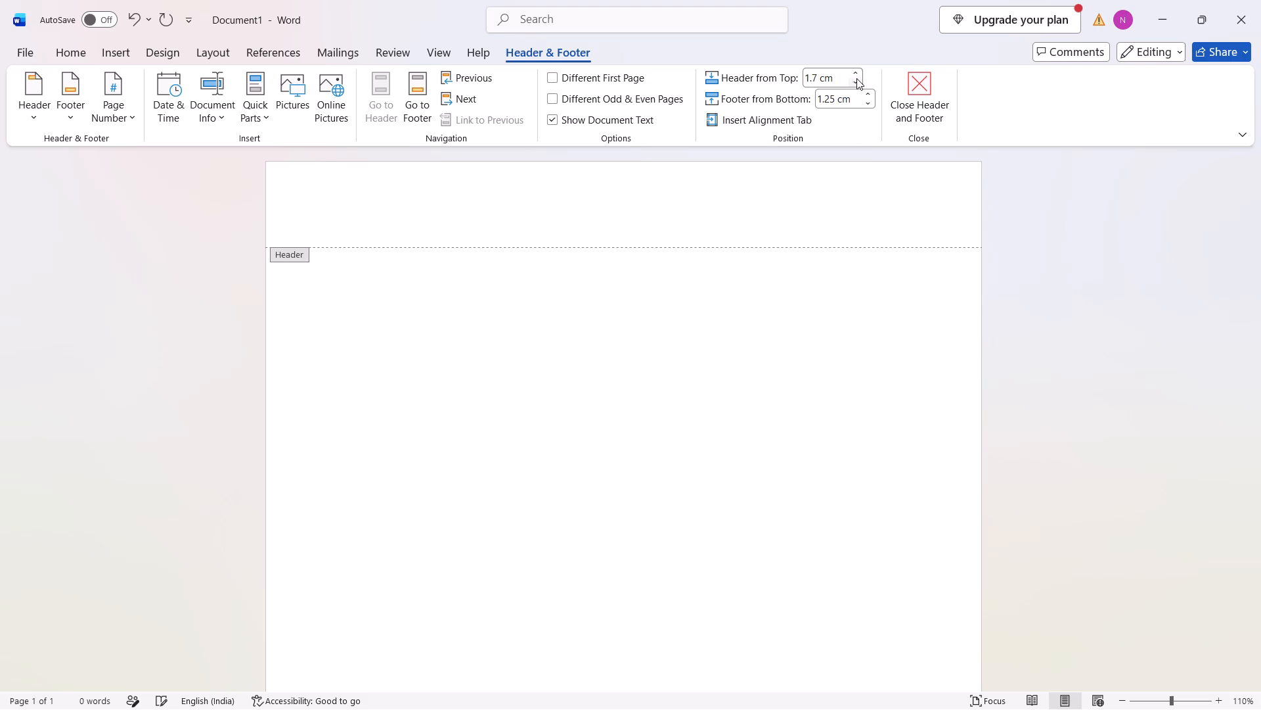
pyautogui.tripleClick(858, 82)
pyautogui.tripleClick(858, 82)
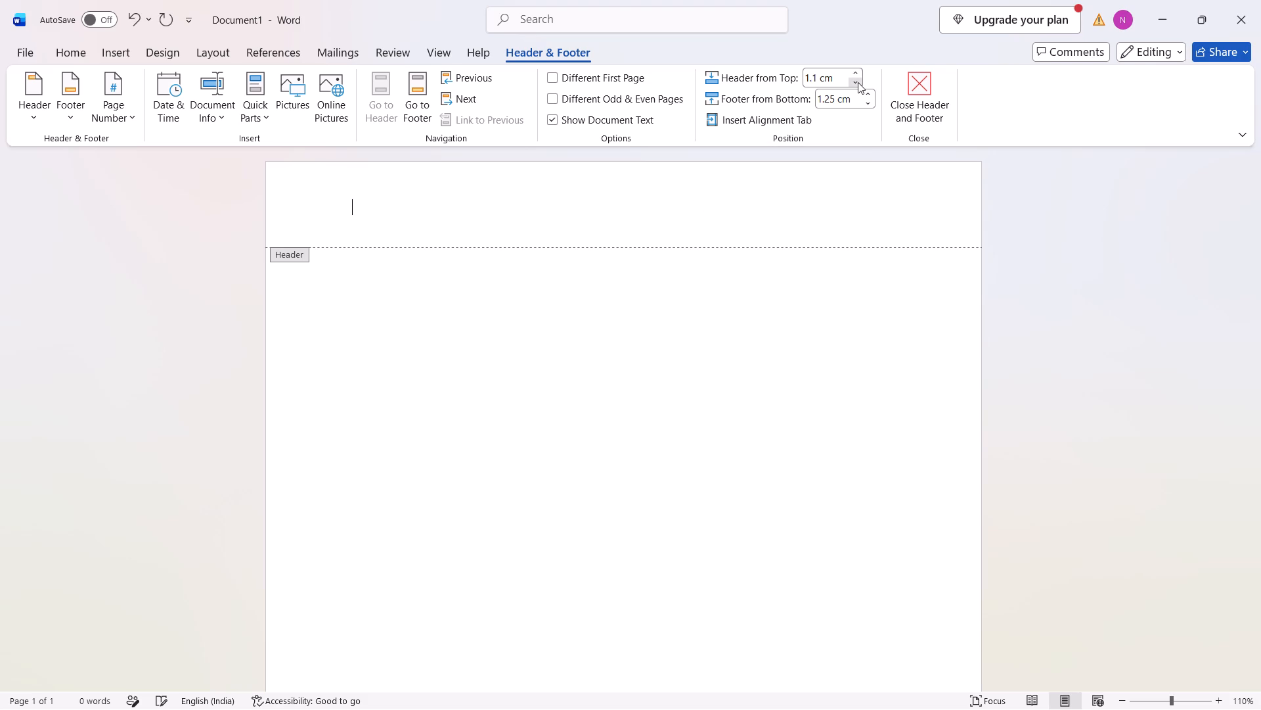
pyautogui.doubleClick(858, 82)
pyautogui.click(858, 82)
pyautogui.click(946, 93)
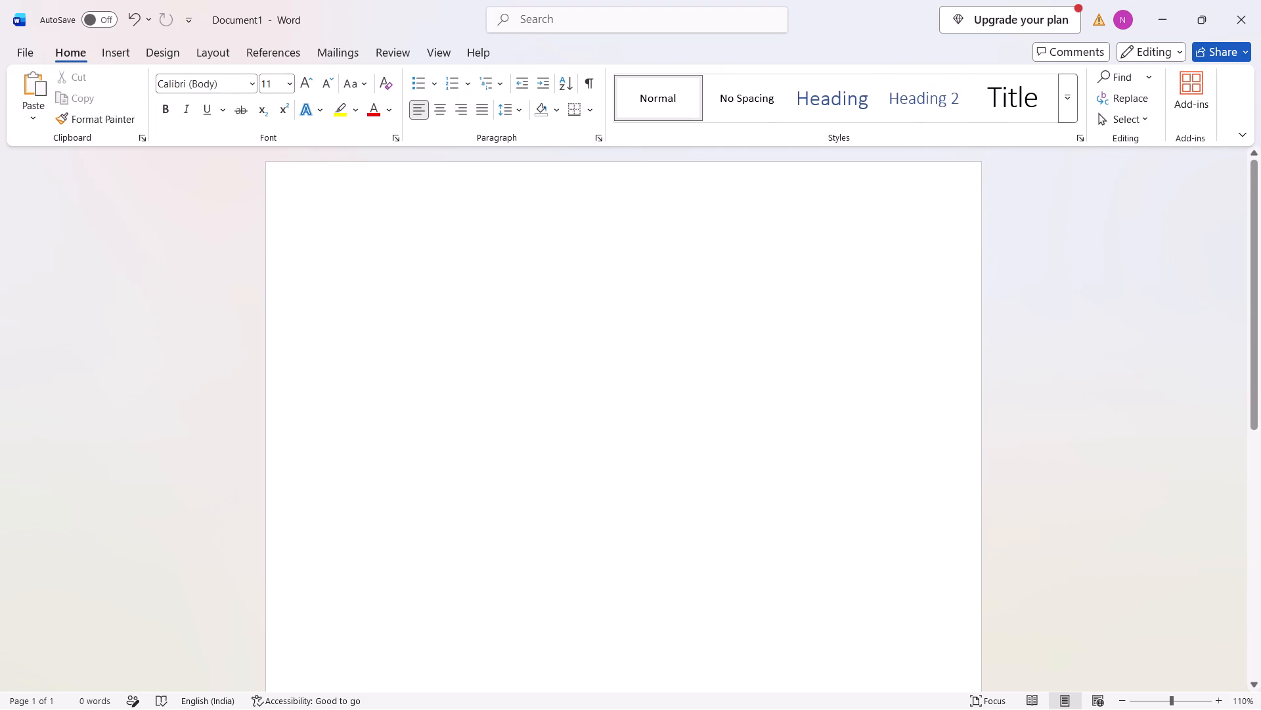
# Set the header distance from the top to 0 cm in the blank document.
pyautogui.press('BackSpace')
pyautogui.press('BackSpace')
pyautogui.moveTo(497, 149); pyautogui.dragTo(495, 151)
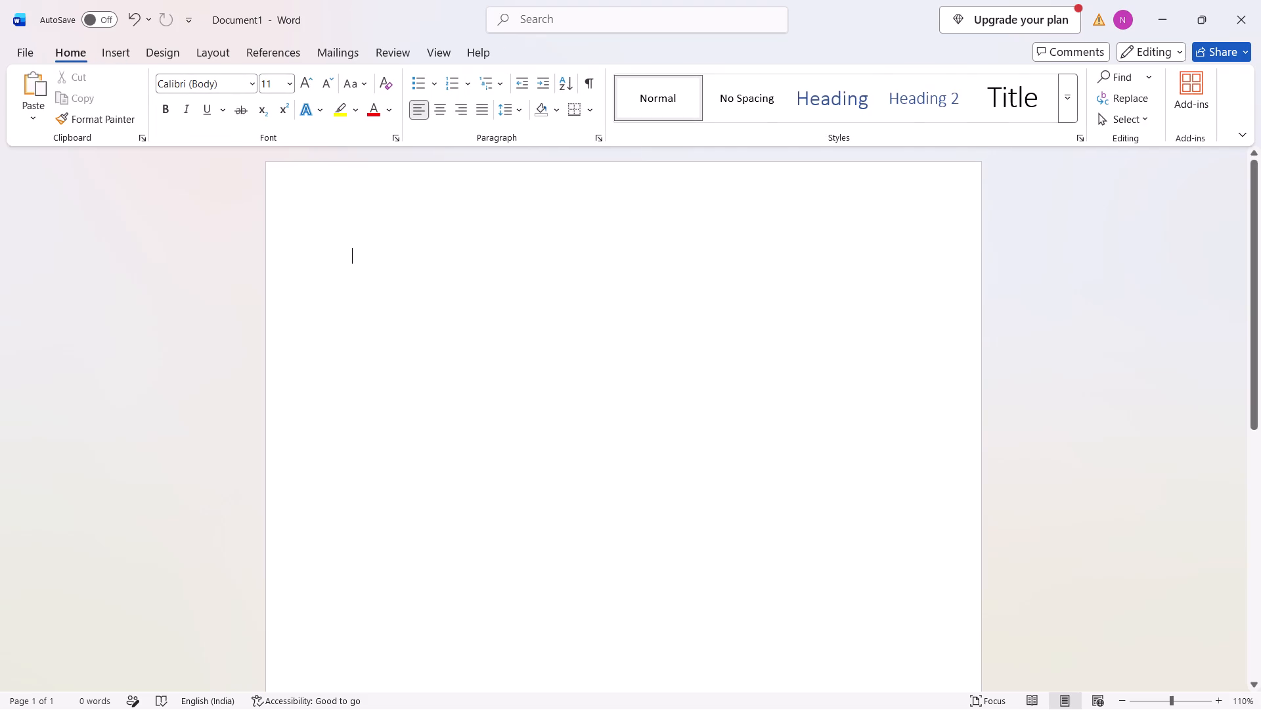
pyautogui.moveTo(495, 151); pyautogui.dragTo(454, 219)
pyautogui.doubleClick(456, 222)
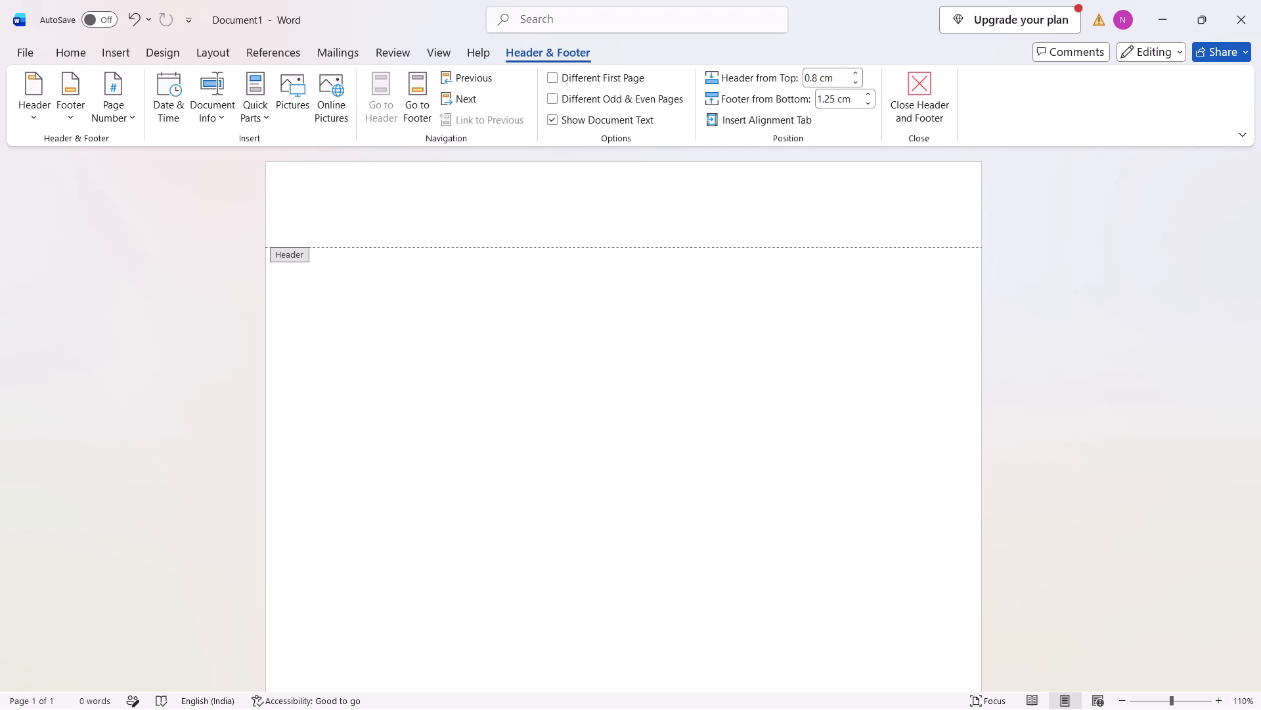
pyautogui.click(856, 74)
pyautogui.click(856, 74)
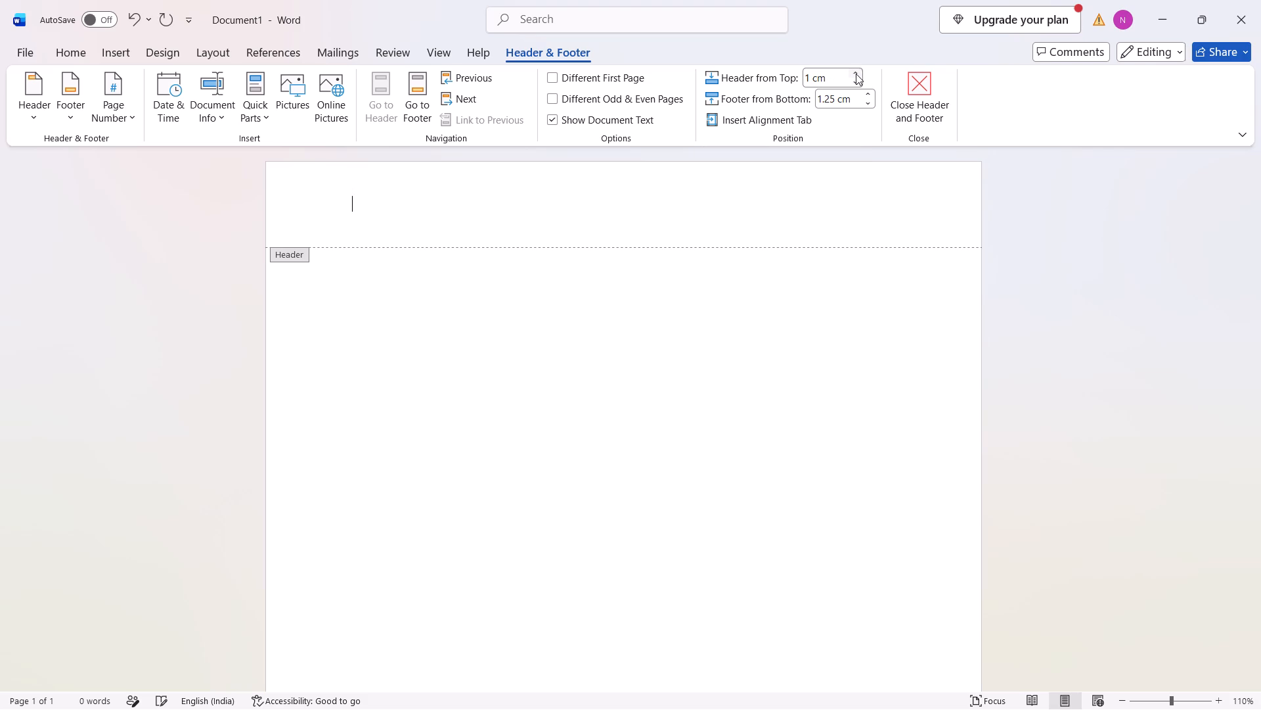
pyautogui.tripleClick(854, 85)
pyautogui.tripleClick(854, 85)
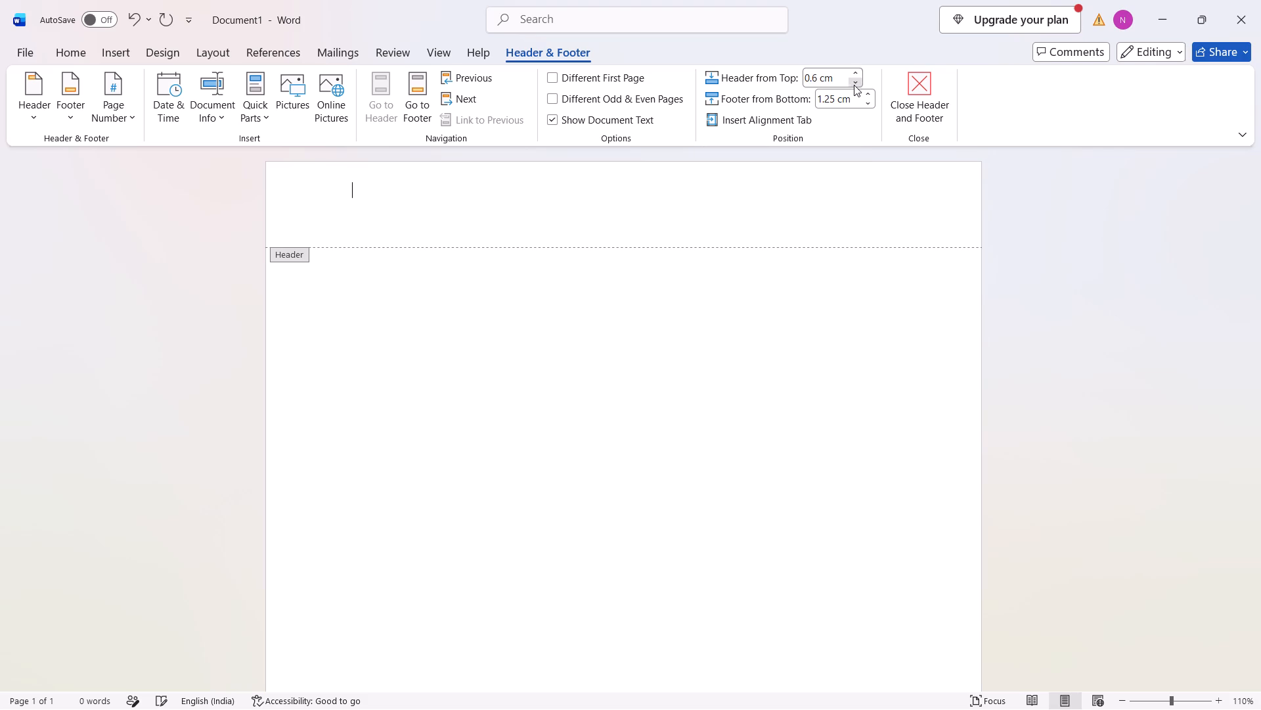
pyautogui.click(854, 85)
pyautogui.doubleClick(854, 85)
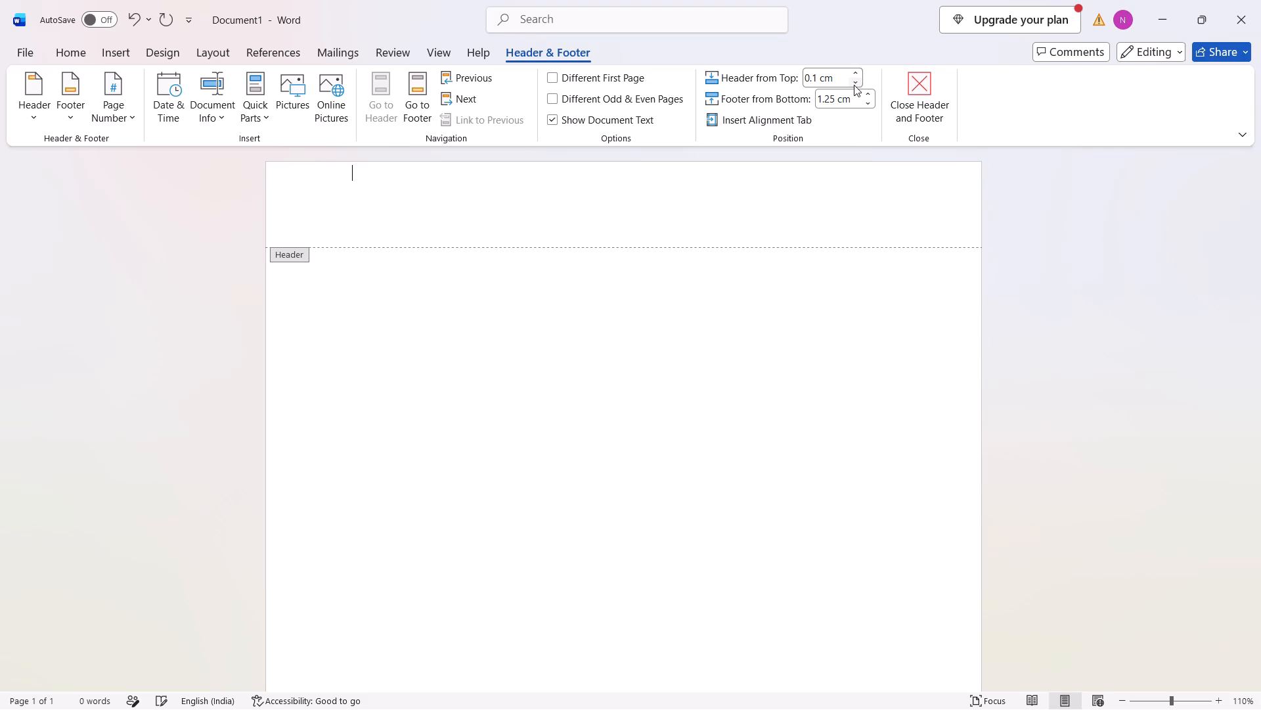
pyautogui.click(854, 85)
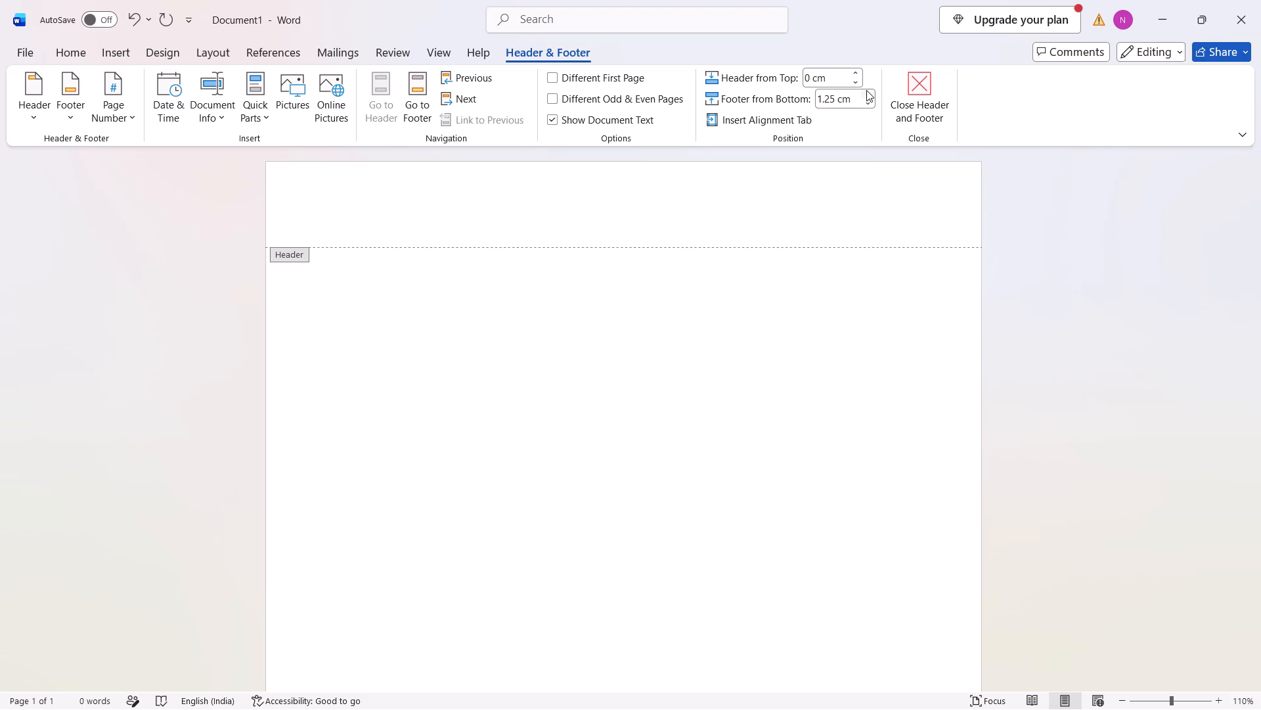
# Set the footer distance from the bottom to 0 cm in the blank document.
pyautogui.click(867, 92)
pyautogui.click(867, 92)
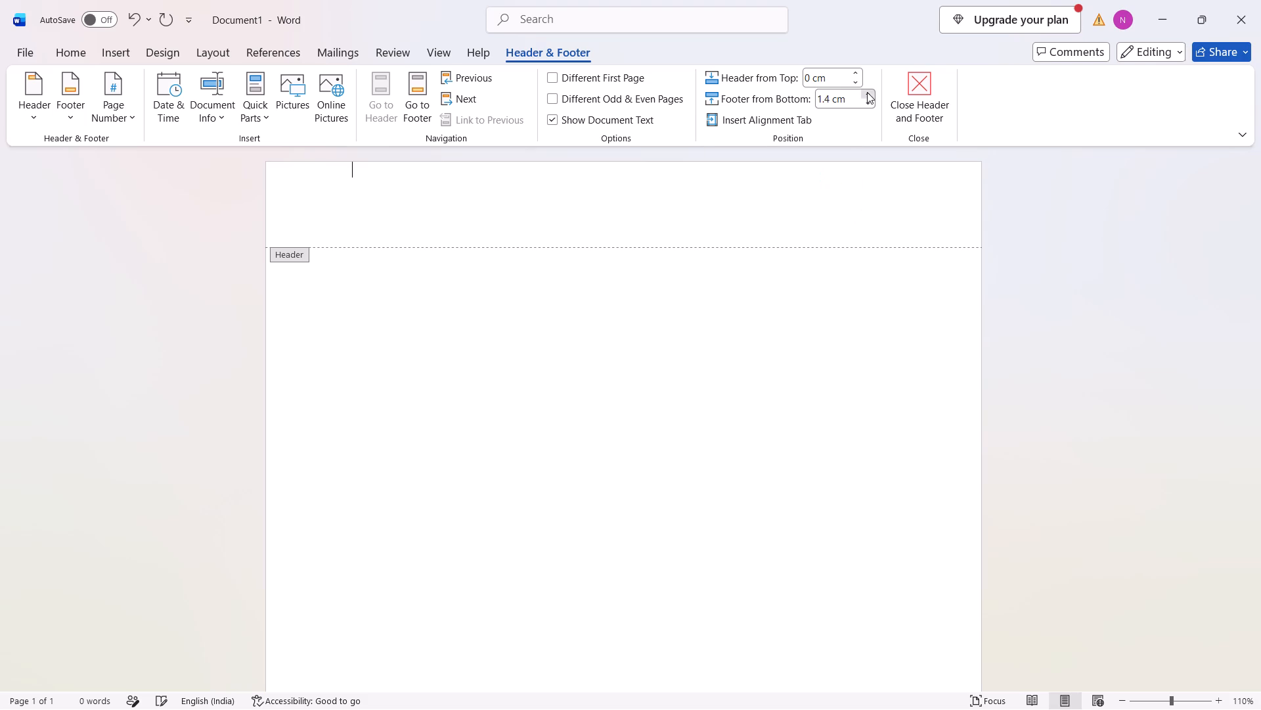
pyautogui.tripleClick(870, 103)
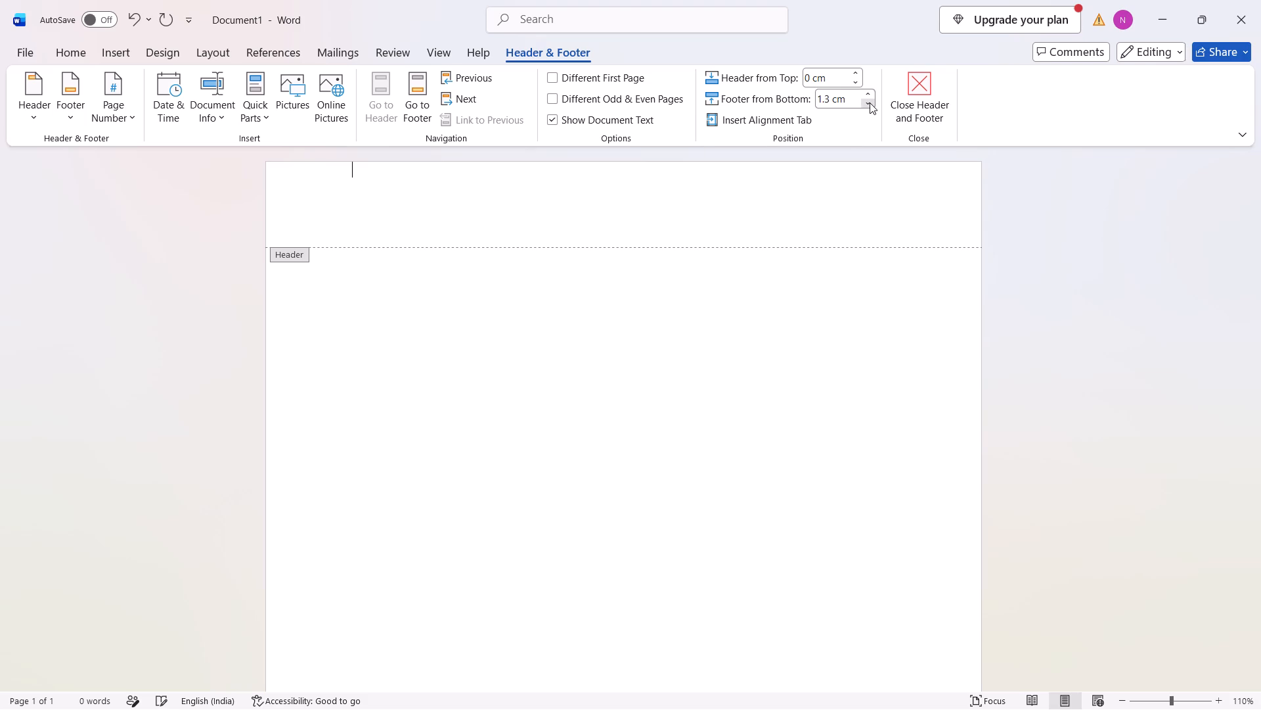
pyautogui.tripleClick(870, 103)
pyautogui.tripleClick(870, 103)
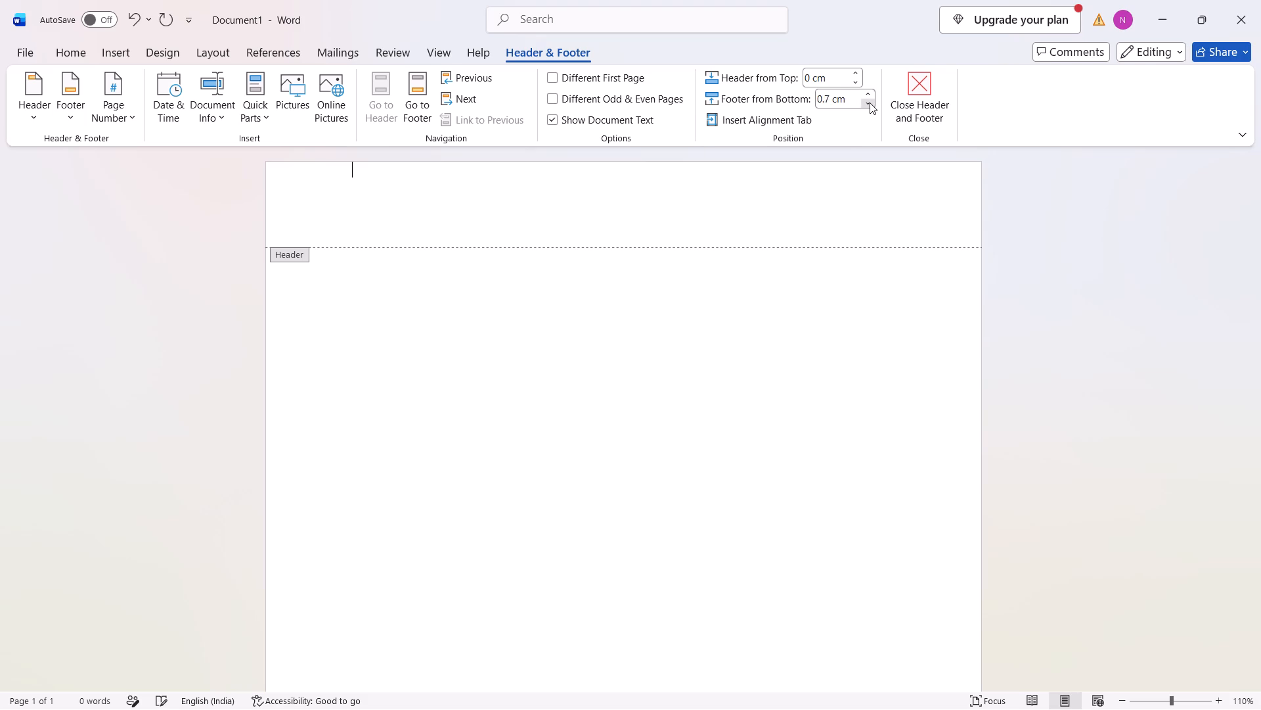
pyautogui.click(870, 103)
pyautogui.doubleClick(870, 103)
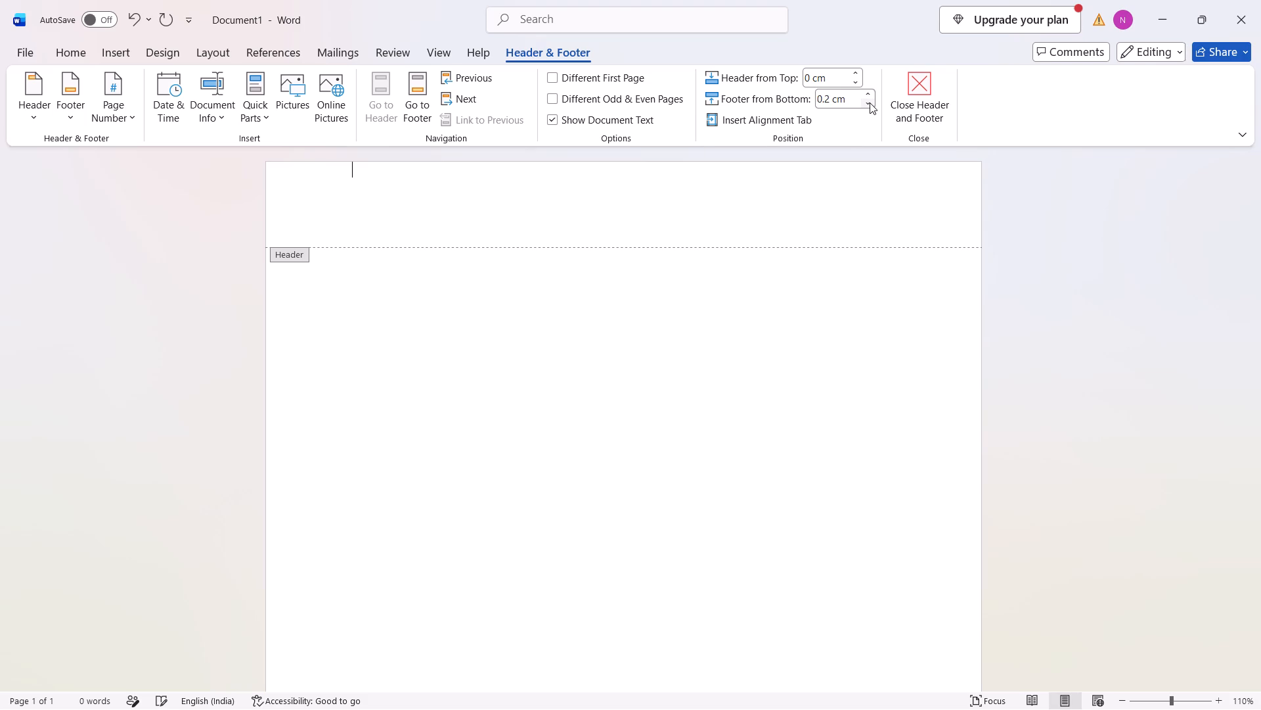
pyautogui.click(870, 103)
pyautogui.click(870, 103)
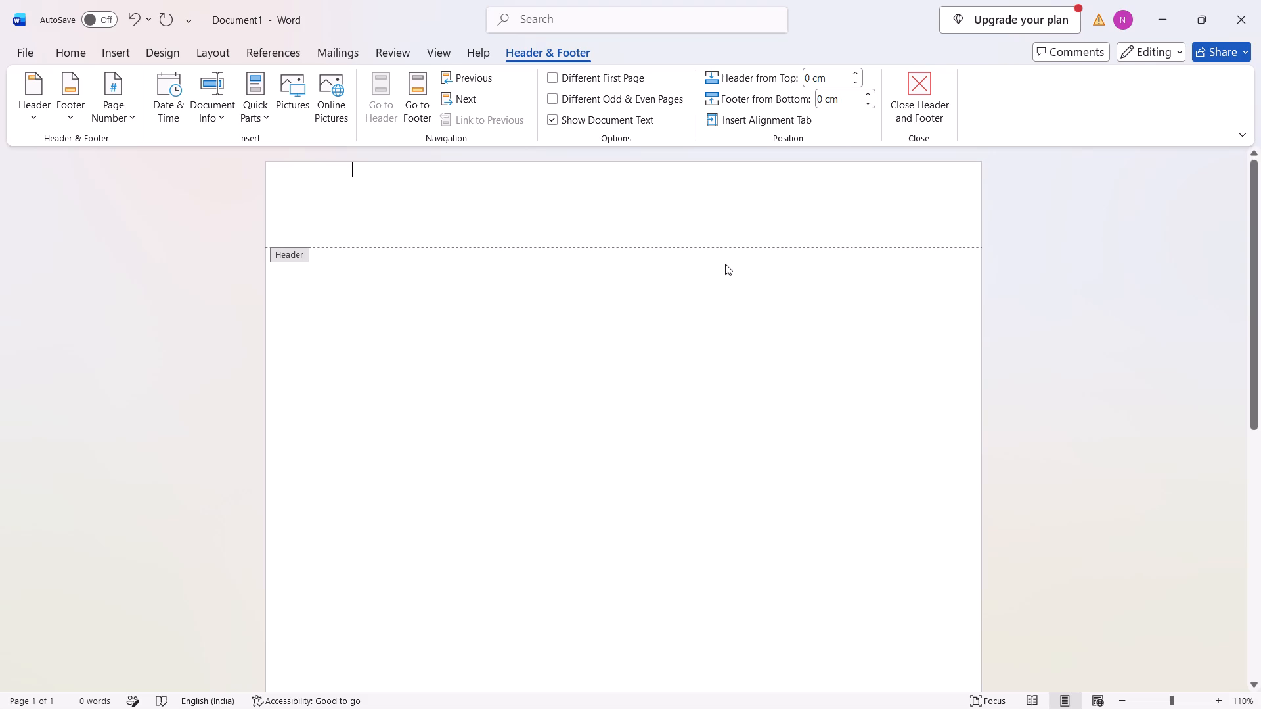
pyautogui.press('Return')
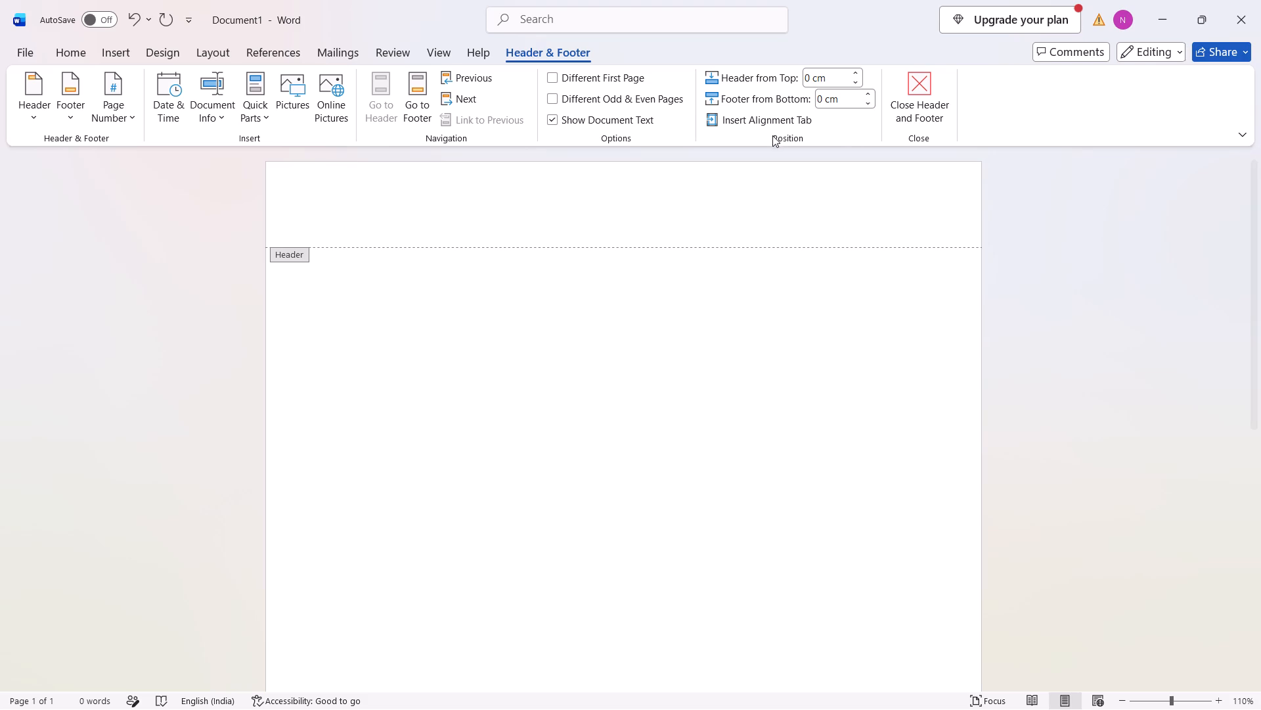
# Remove the header and the footer from the blank document and check the foot of the page.
pyautogui.click(1007, 170)
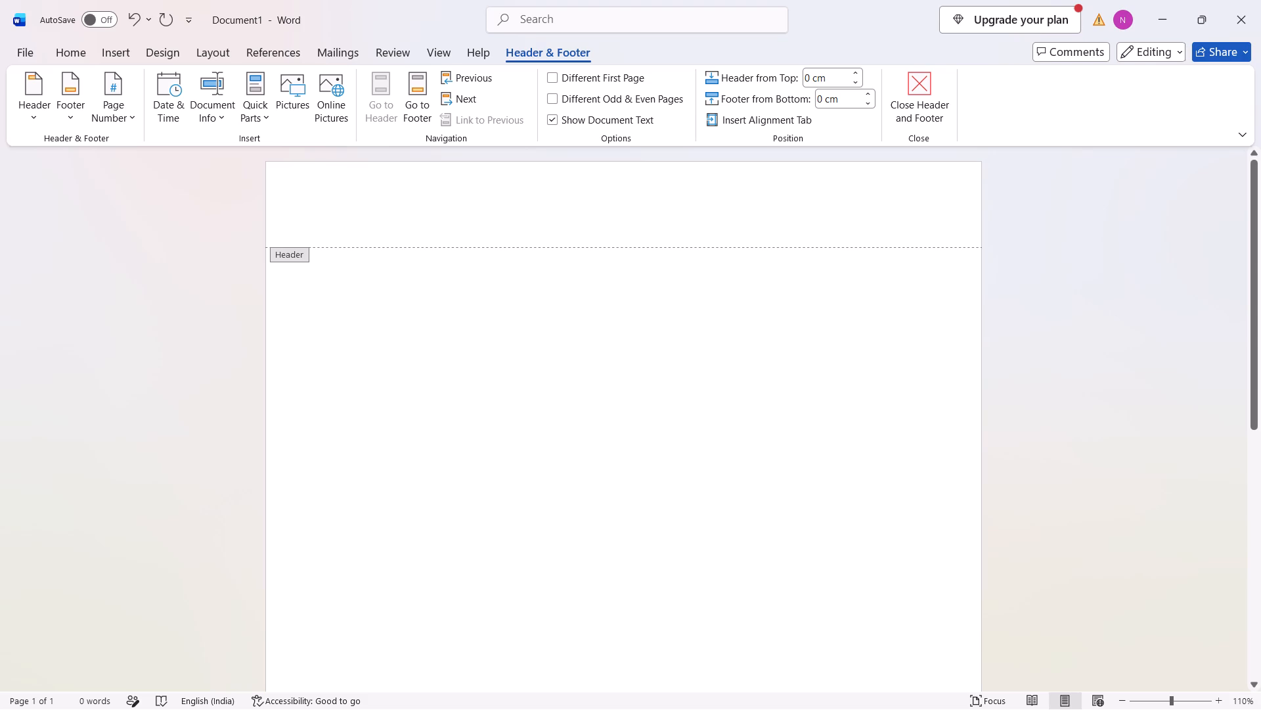
pyautogui.moveTo(298, 250); pyautogui.dragTo(288, 201)
pyautogui.click(38, 81)
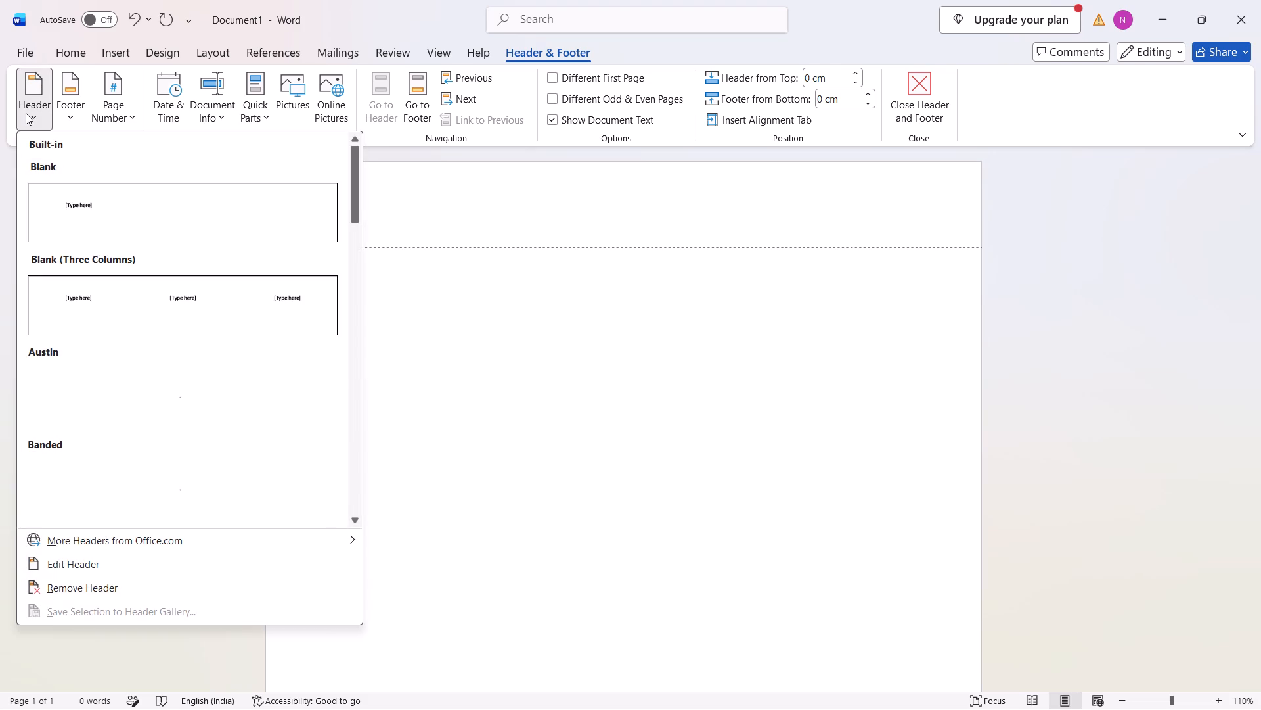
pyautogui.scroll(-2, 113, 339)
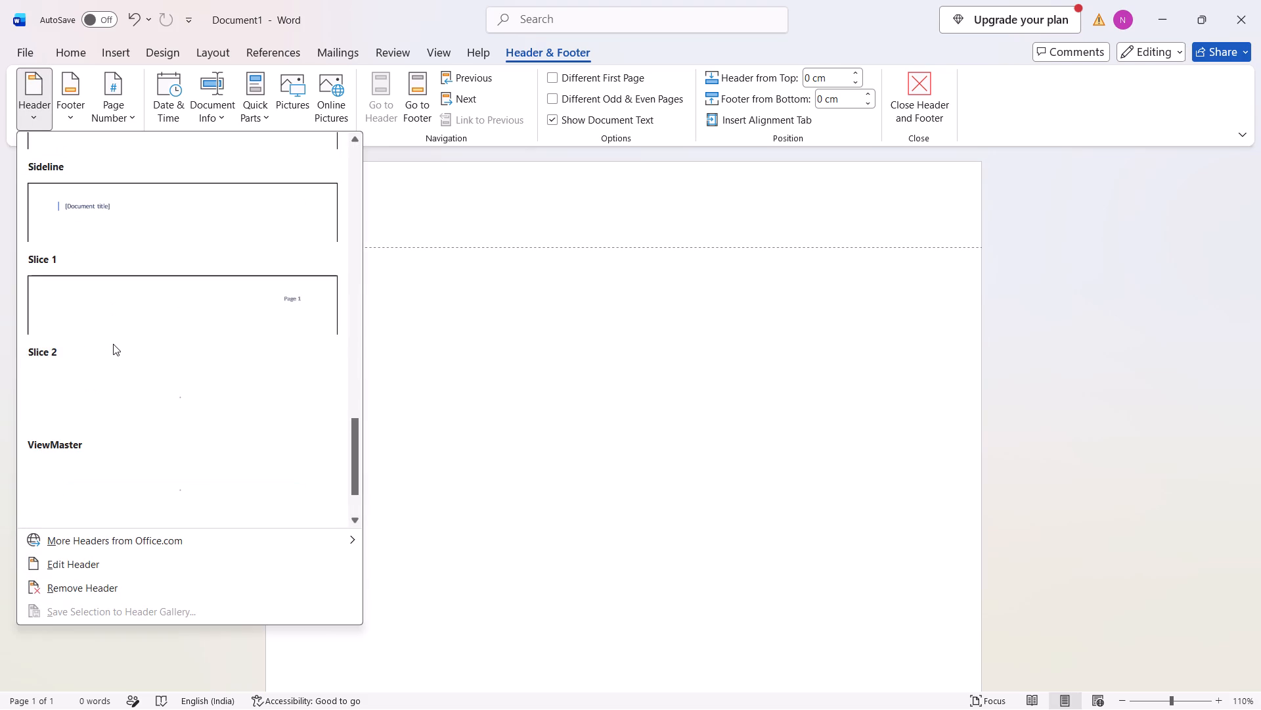
pyautogui.click(81, 584)
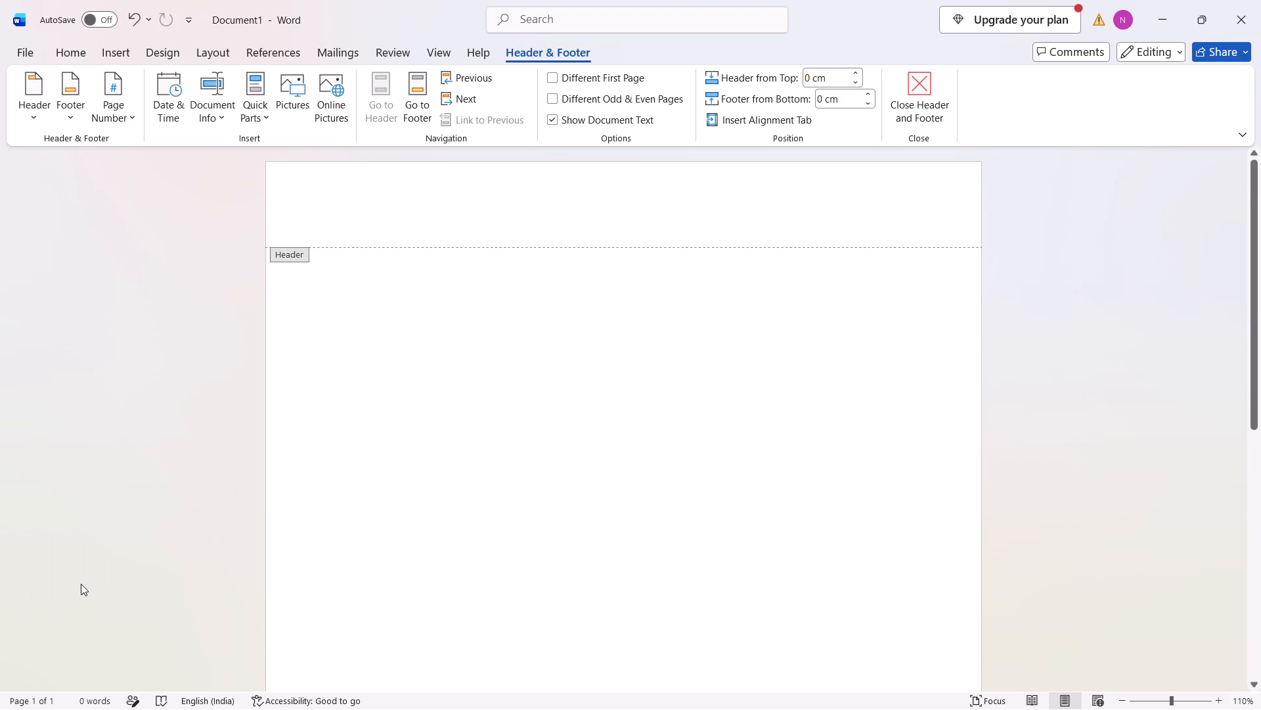
pyautogui.click(63, 97)
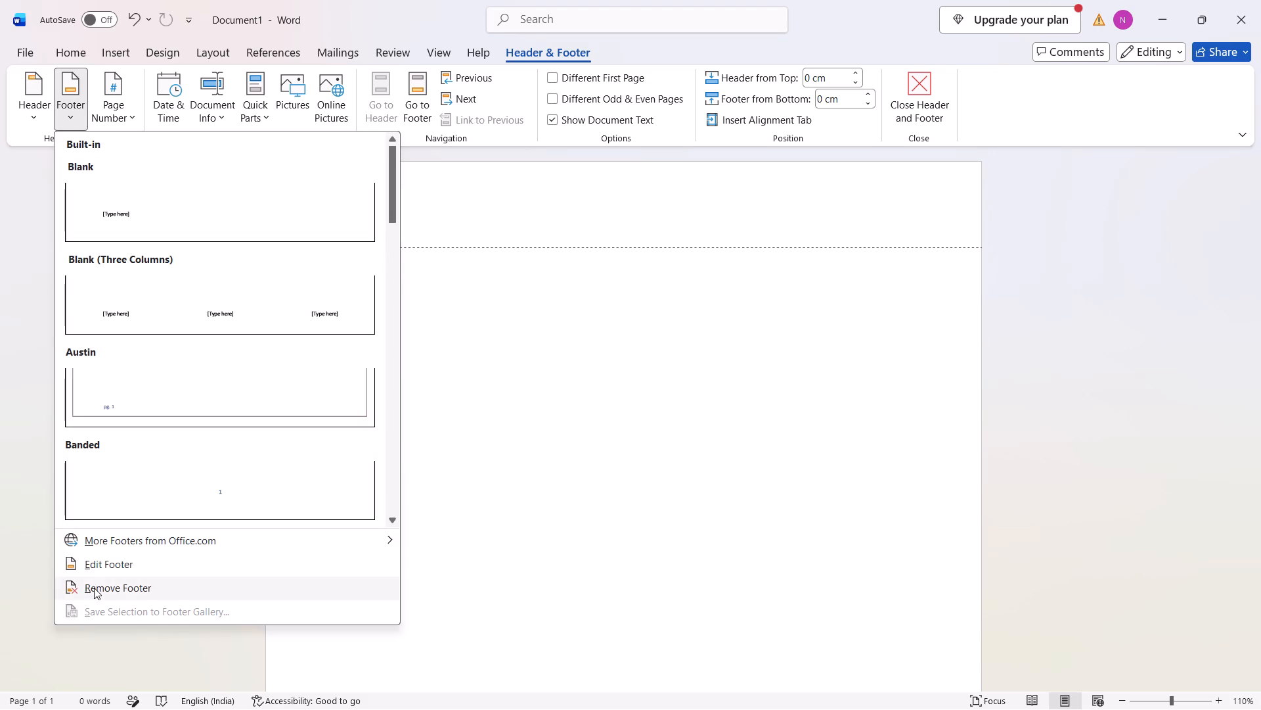
pyautogui.click(94, 588)
pyautogui.scroll(-2, 284, 563)
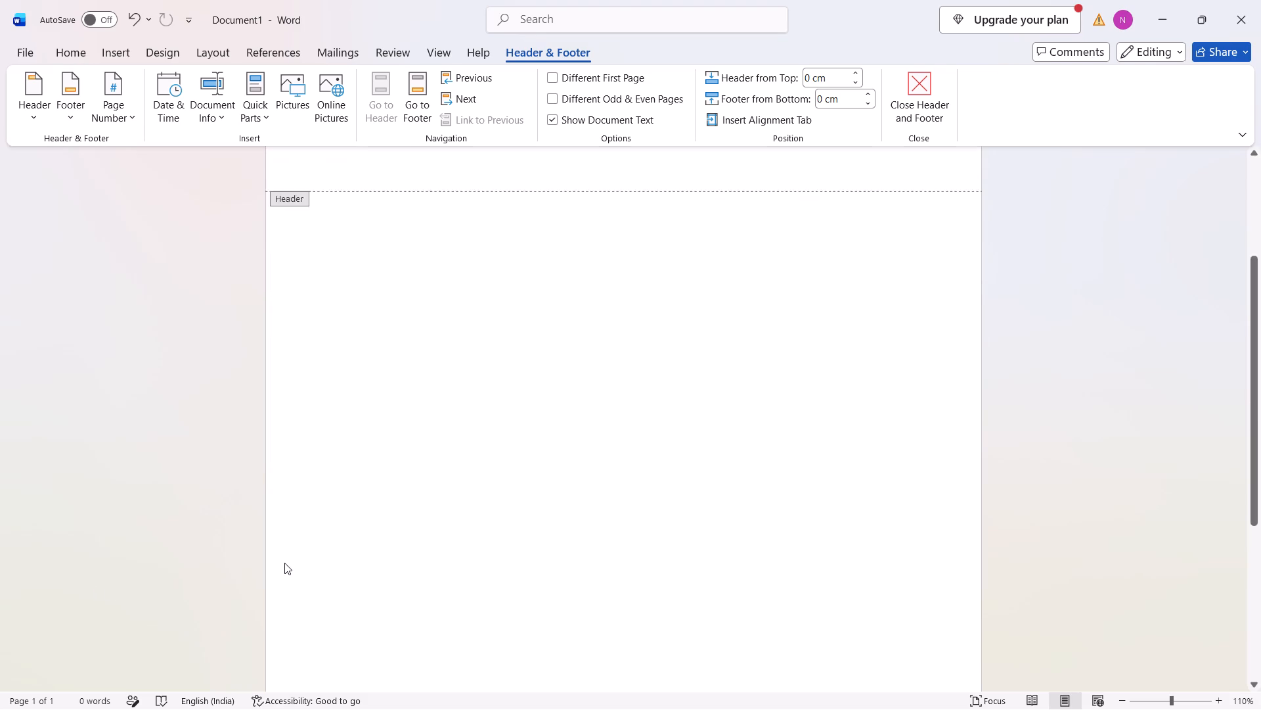
pyautogui.scroll(-2, 284, 563)
pyautogui.click(330, 602)
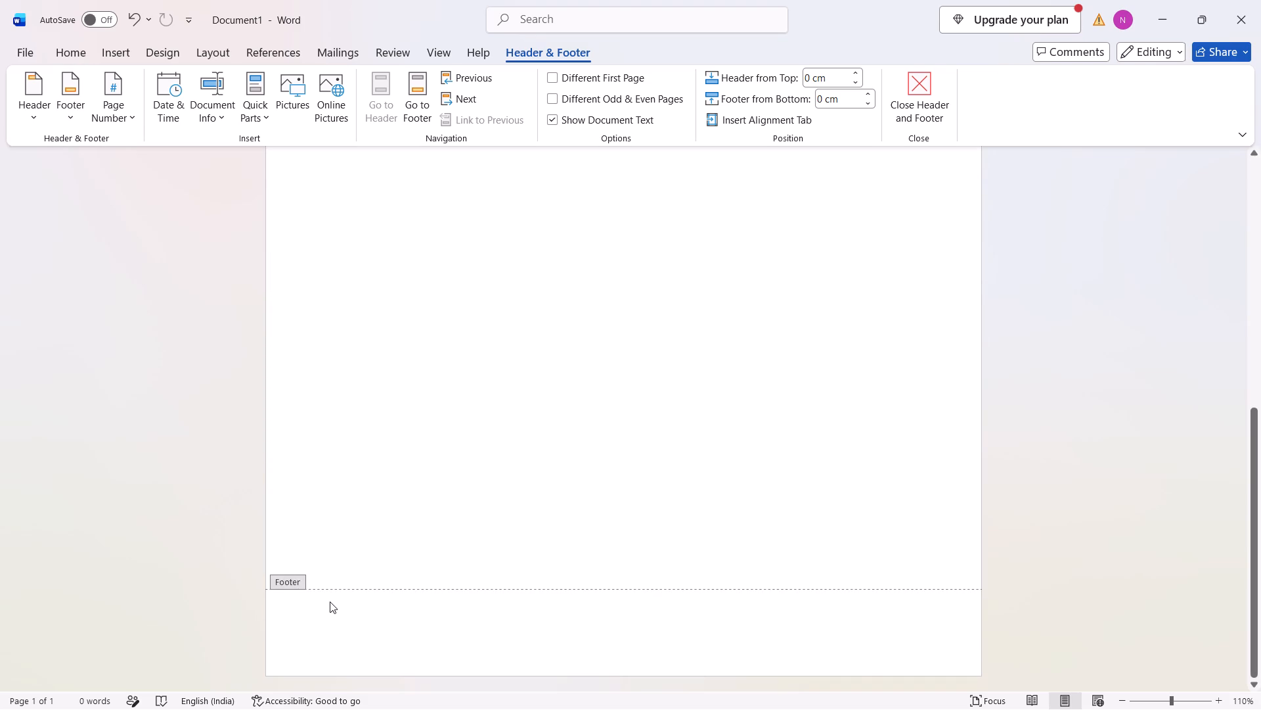
pyautogui.scroll(9, 330, 602)
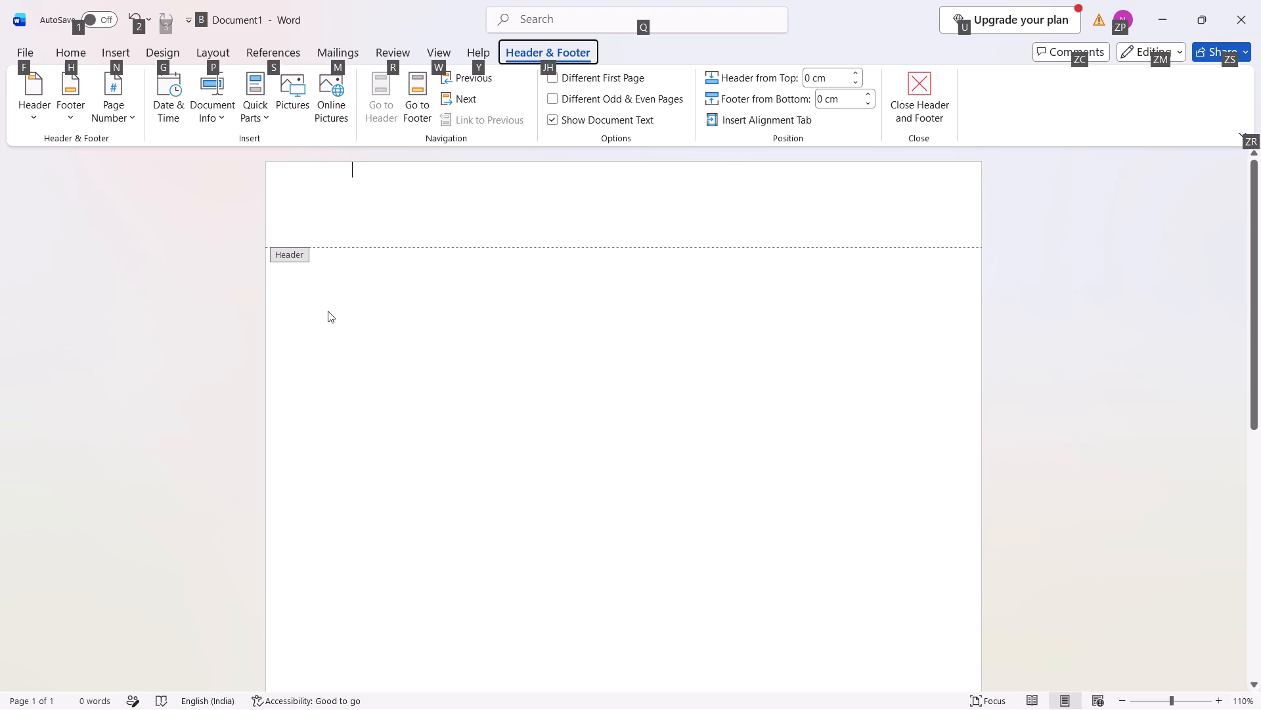
# Copy the Day 1 photo from page 4 of Spiritual_Practicum_Sadhana_Assessment and paste it into the blank document Document1.
pyautogui.hotkey('alt', 'Tab')
pyautogui.hotkey('alt', 'Tab')
pyautogui.hotkey('alt', 'Tab')
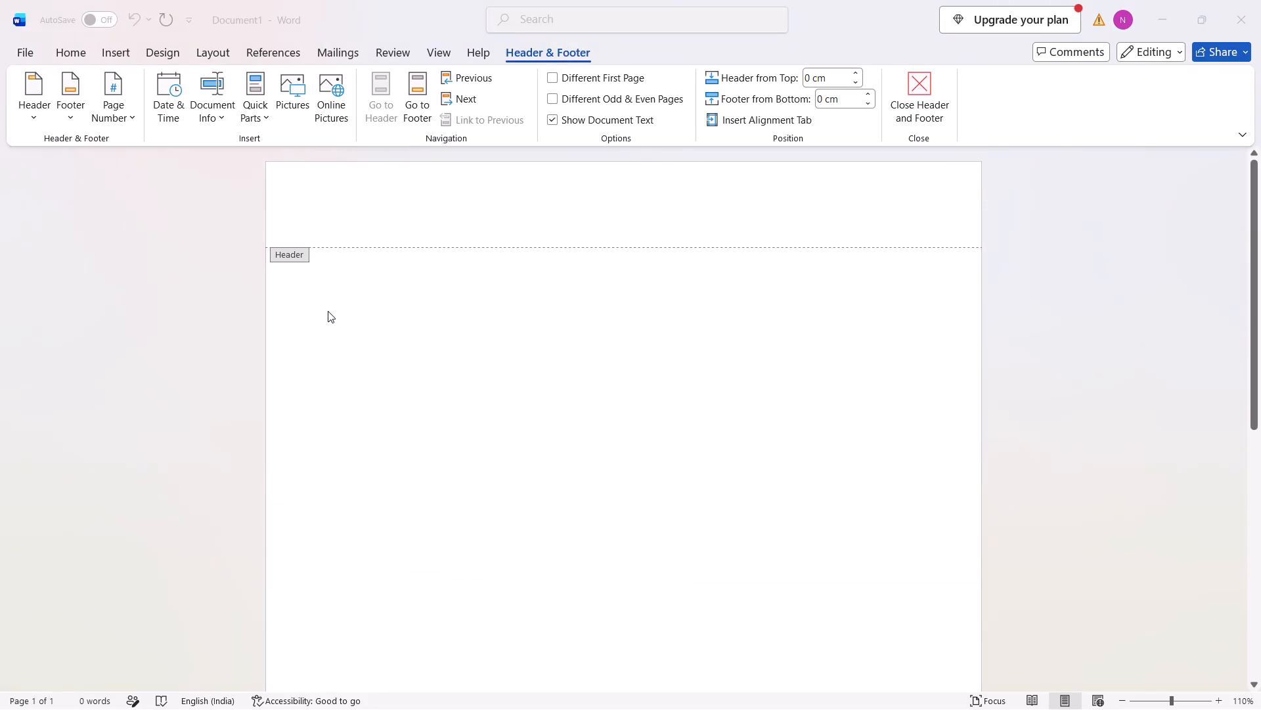
pyautogui.hotkey('alt', 'Tab')
pyautogui.hotkey('alt', 'Tab')
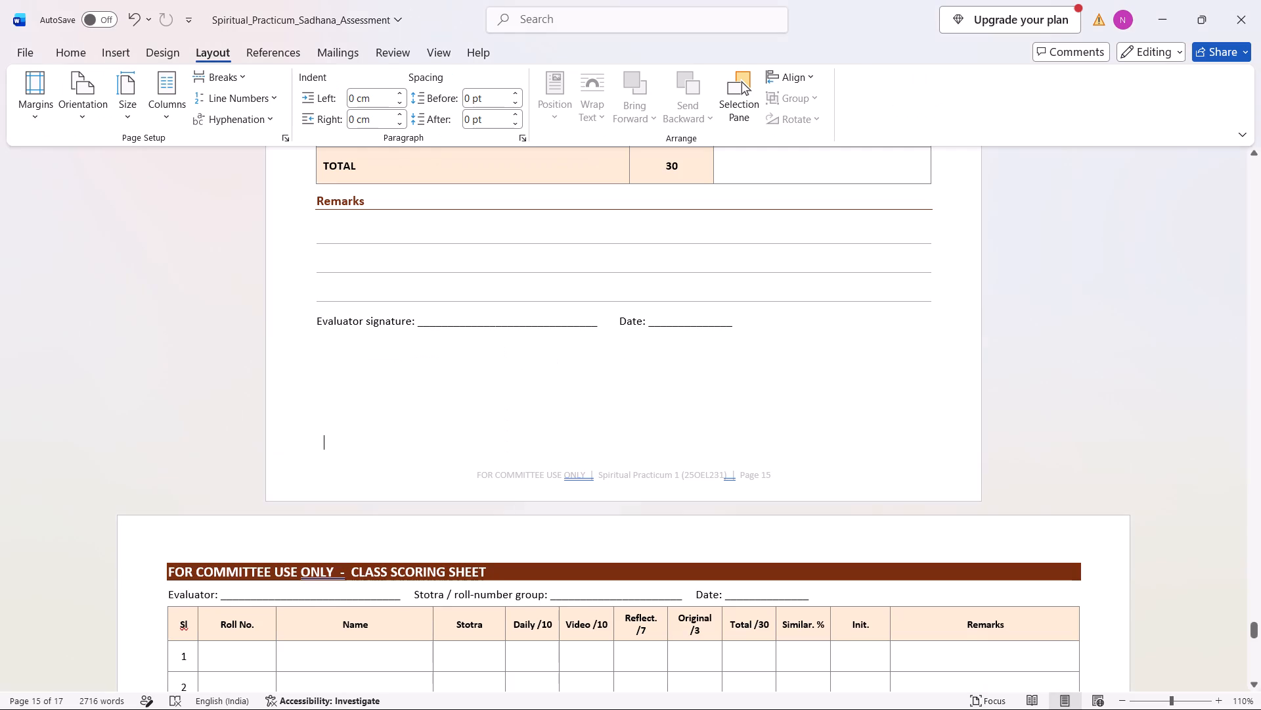
pyautogui.scroll(14, 485, 304)
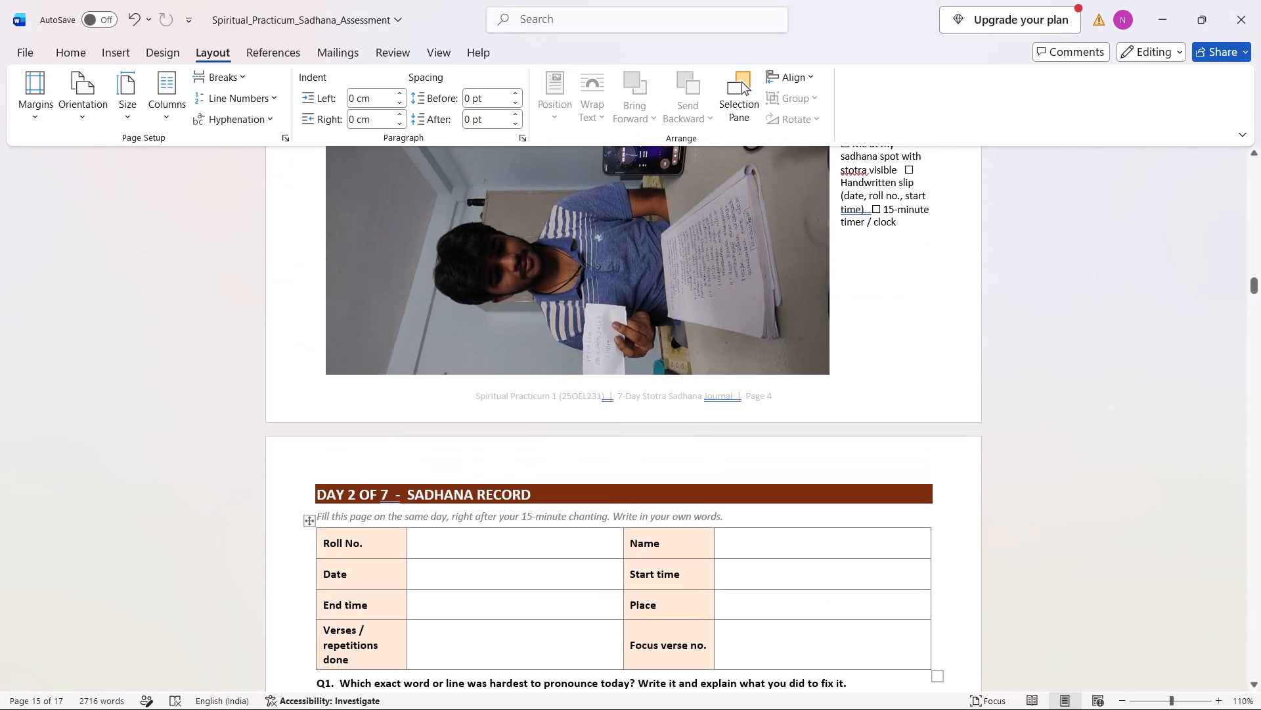
pyautogui.scroll(2, 485, 304)
pyautogui.scroll(-5, 485, 304)
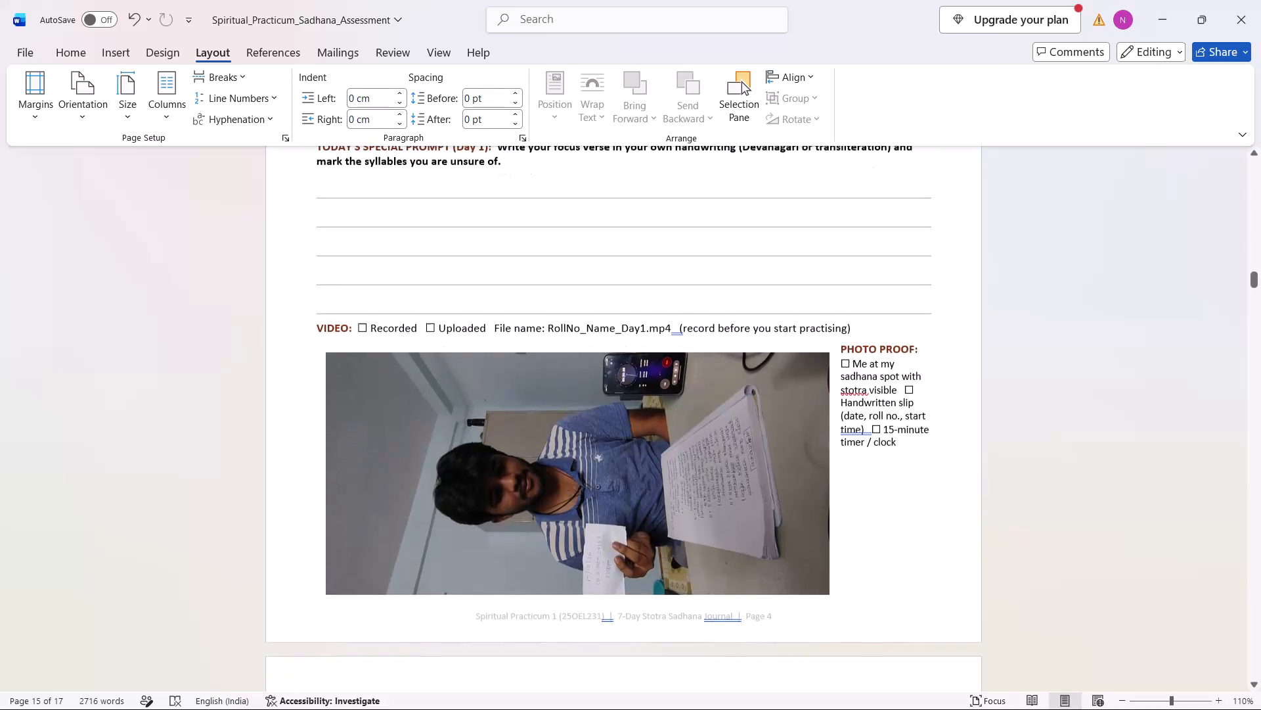
pyautogui.scroll(-1, 485, 304)
pyautogui.click(494, 369)
pyautogui.rightClick(494, 369)
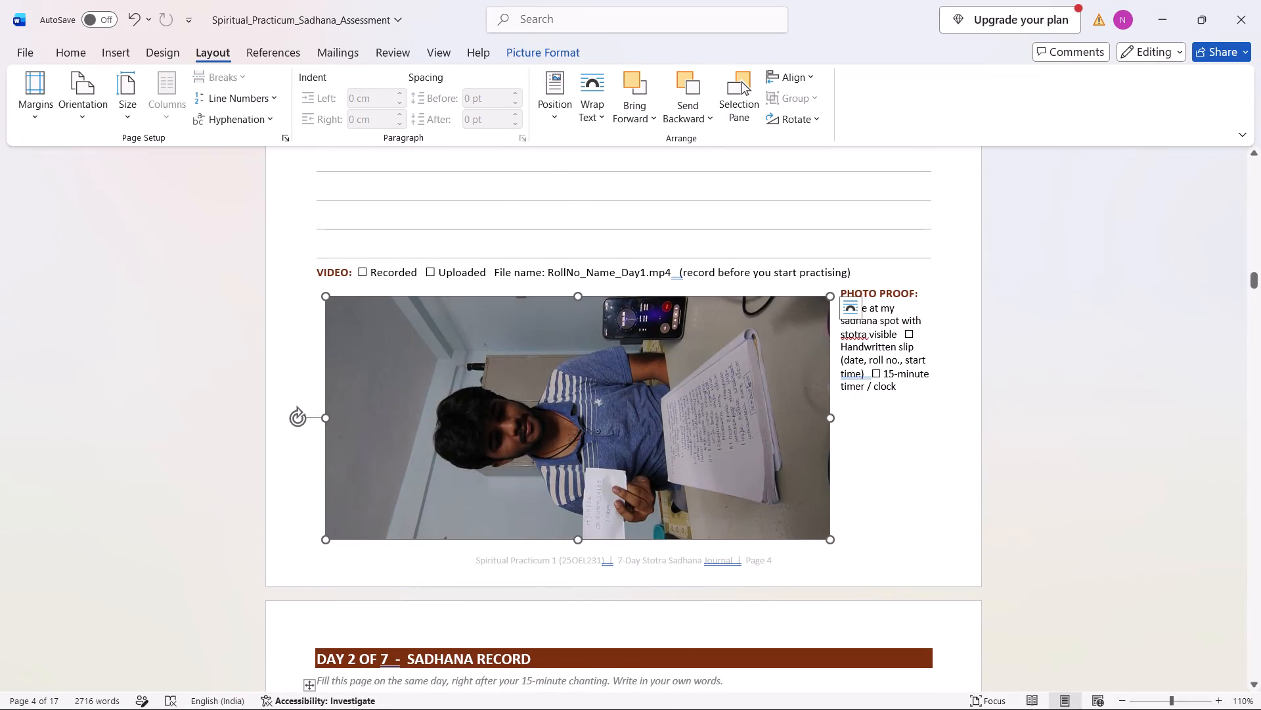
pyautogui.click(537, 297)
pyautogui.hotkey('alt', 'Tab')
pyautogui.hotkey('ctrl', 'v')
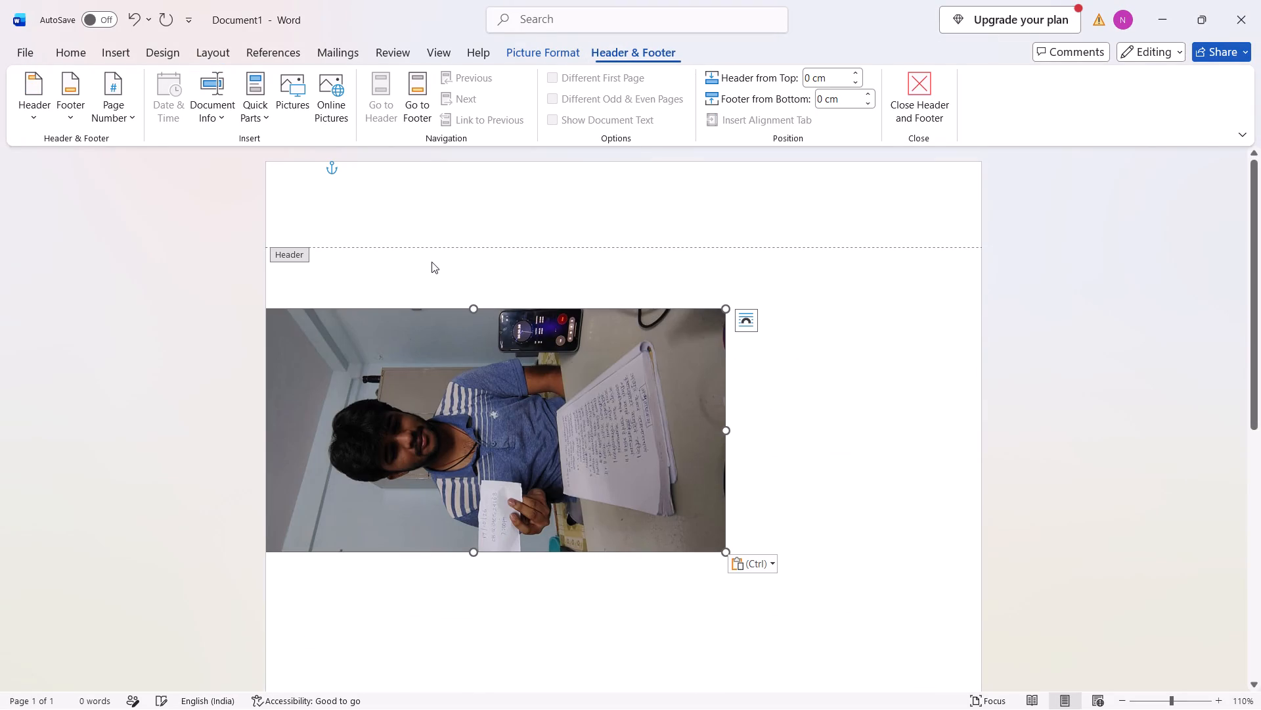
# Apply Square text wrapping to the pasted Day 1 photo and place it flush in the page's top-left corner.
pyautogui.click(753, 328)
pyautogui.click(791, 440)
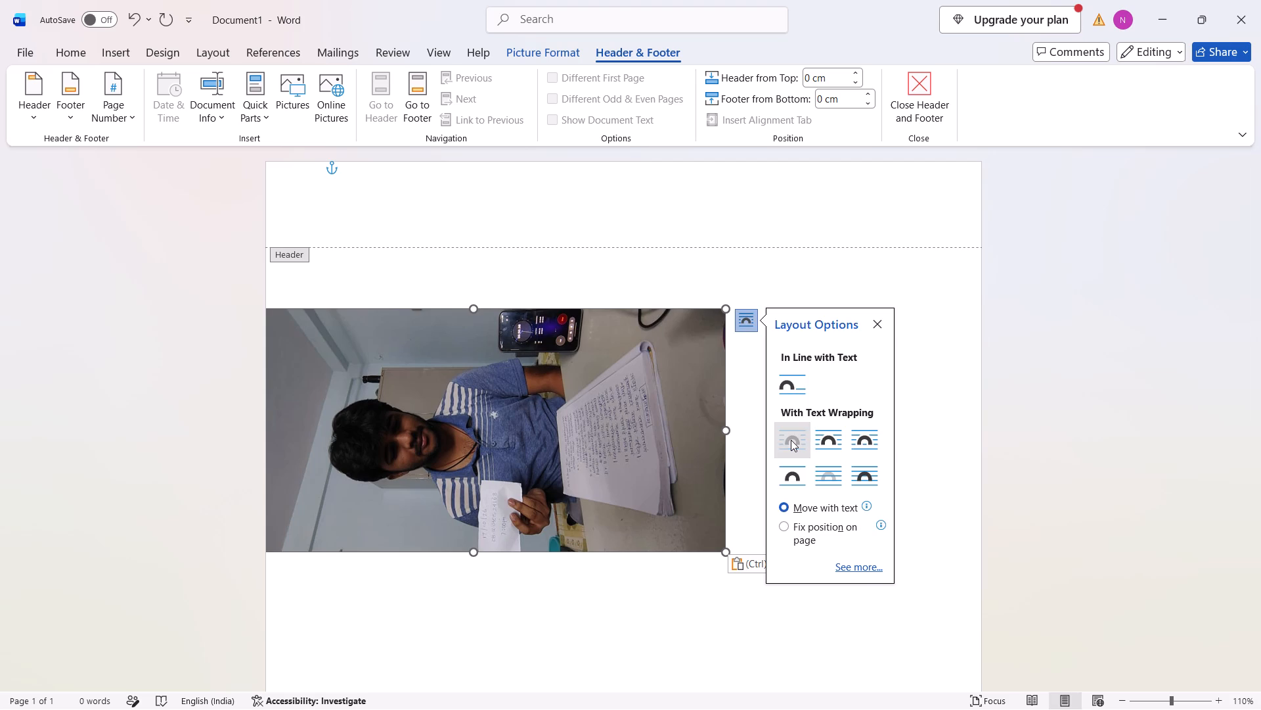
pyautogui.moveTo(544, 458); pyautogui.dragTo(552, 348)
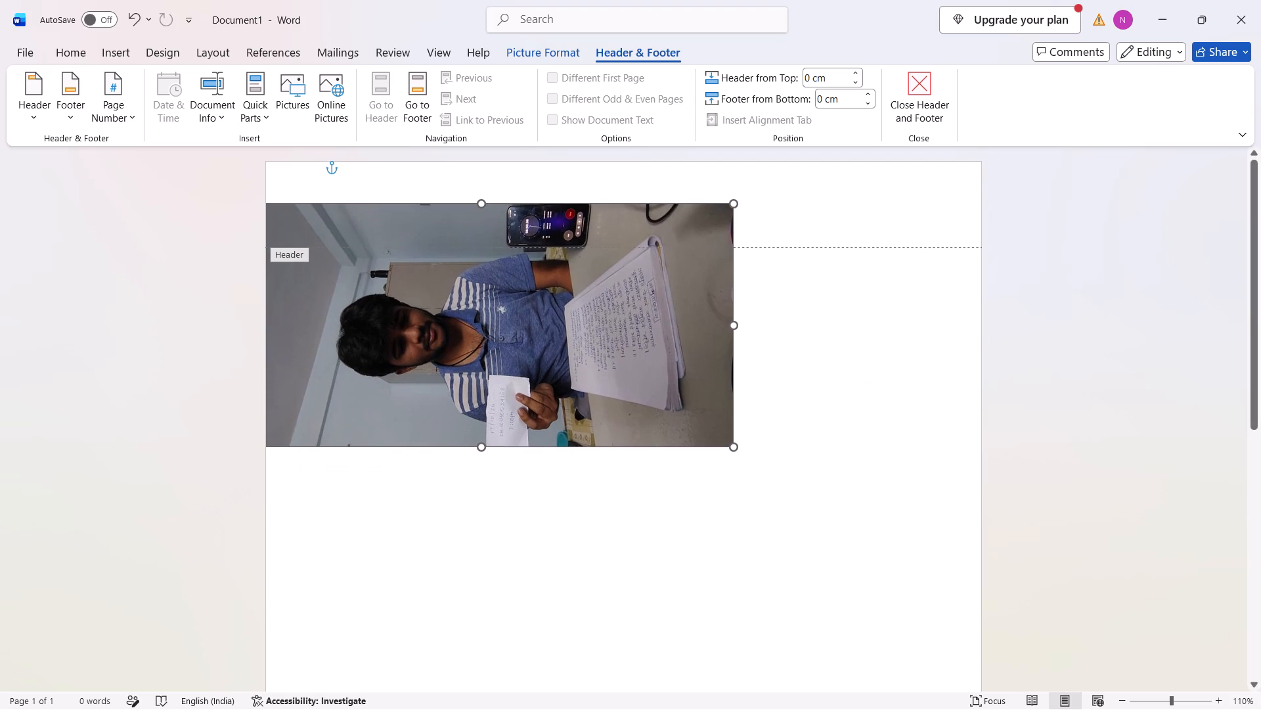
pyautogui.moveTo(552, 348); pyautogui.dragTo(552, 312)
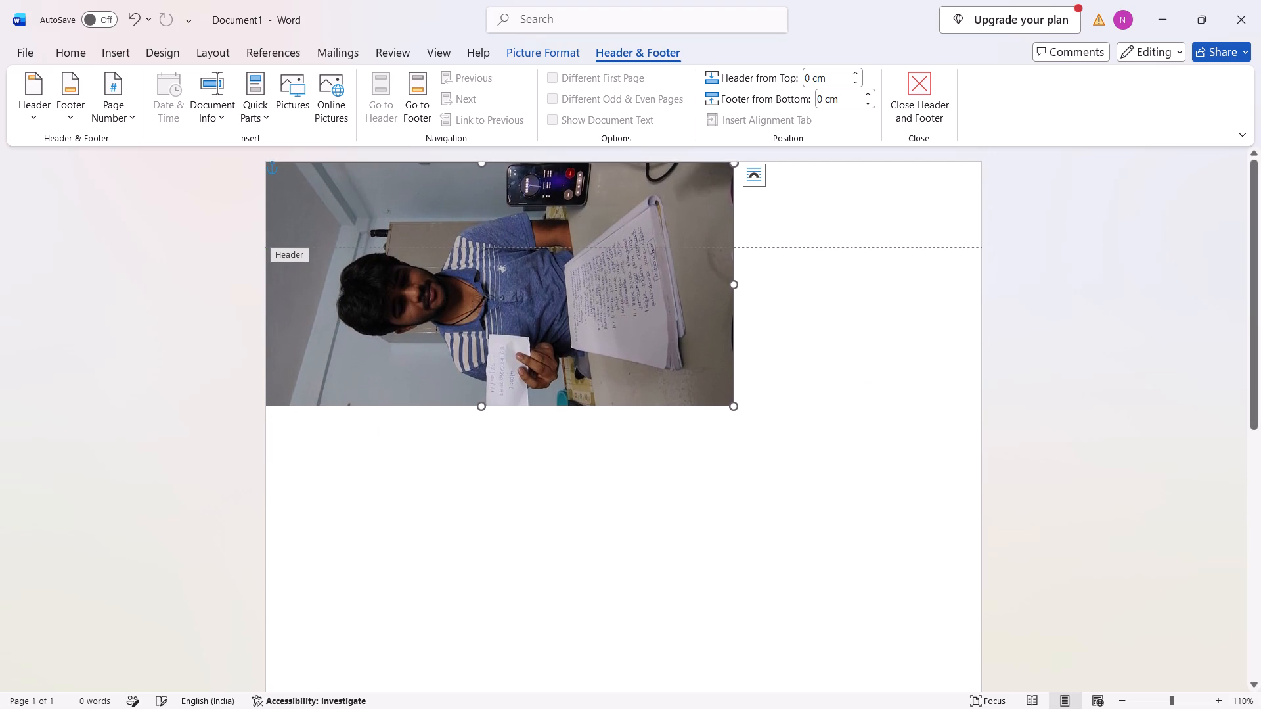
pyautogui.click(764, 366)
pyautogui.moveTo(605, 343); pyautogui.dragTo(628, 346)
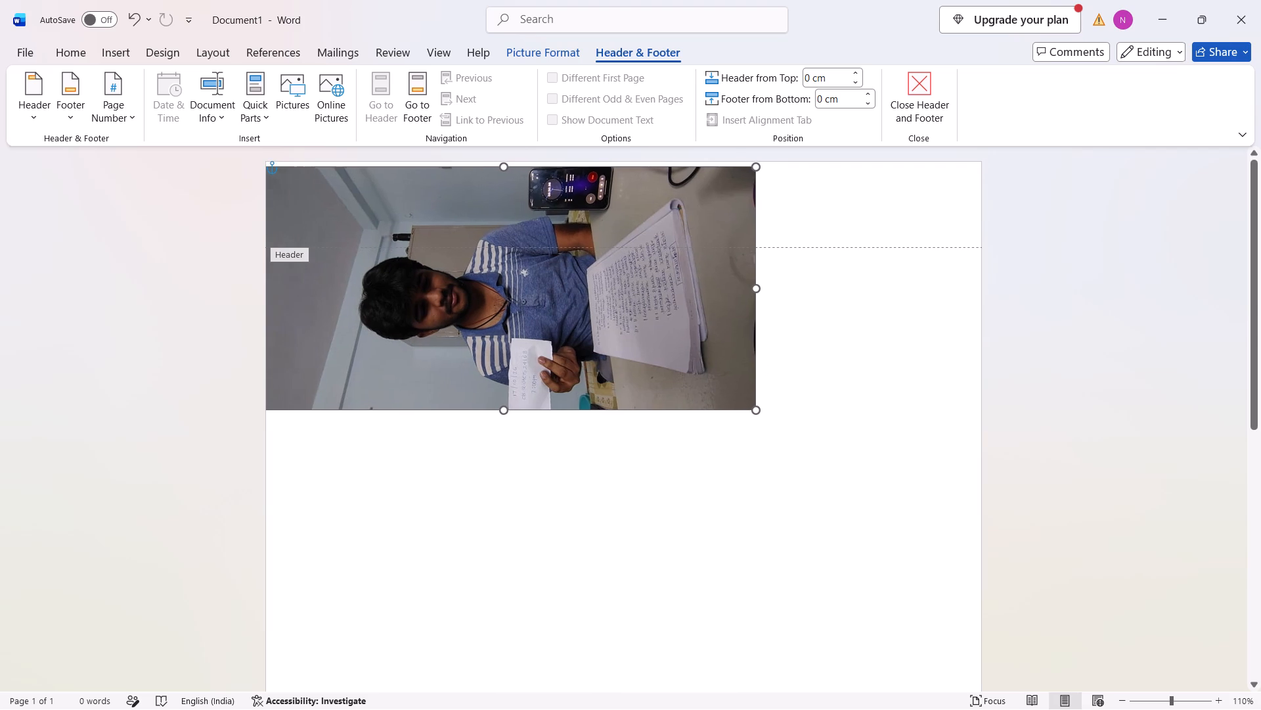
pyautogui.moveTo(628, 346); pyautogui.dragTo(652, 340)
pyautogui.click(819, 346)
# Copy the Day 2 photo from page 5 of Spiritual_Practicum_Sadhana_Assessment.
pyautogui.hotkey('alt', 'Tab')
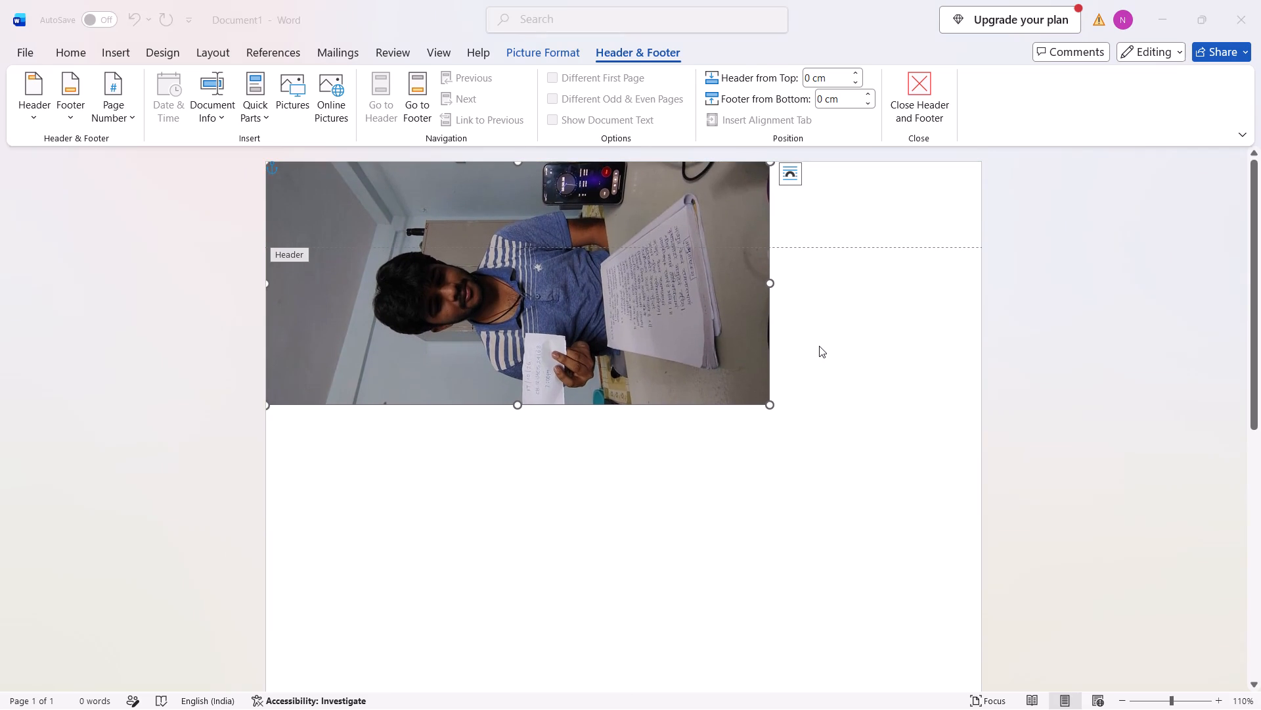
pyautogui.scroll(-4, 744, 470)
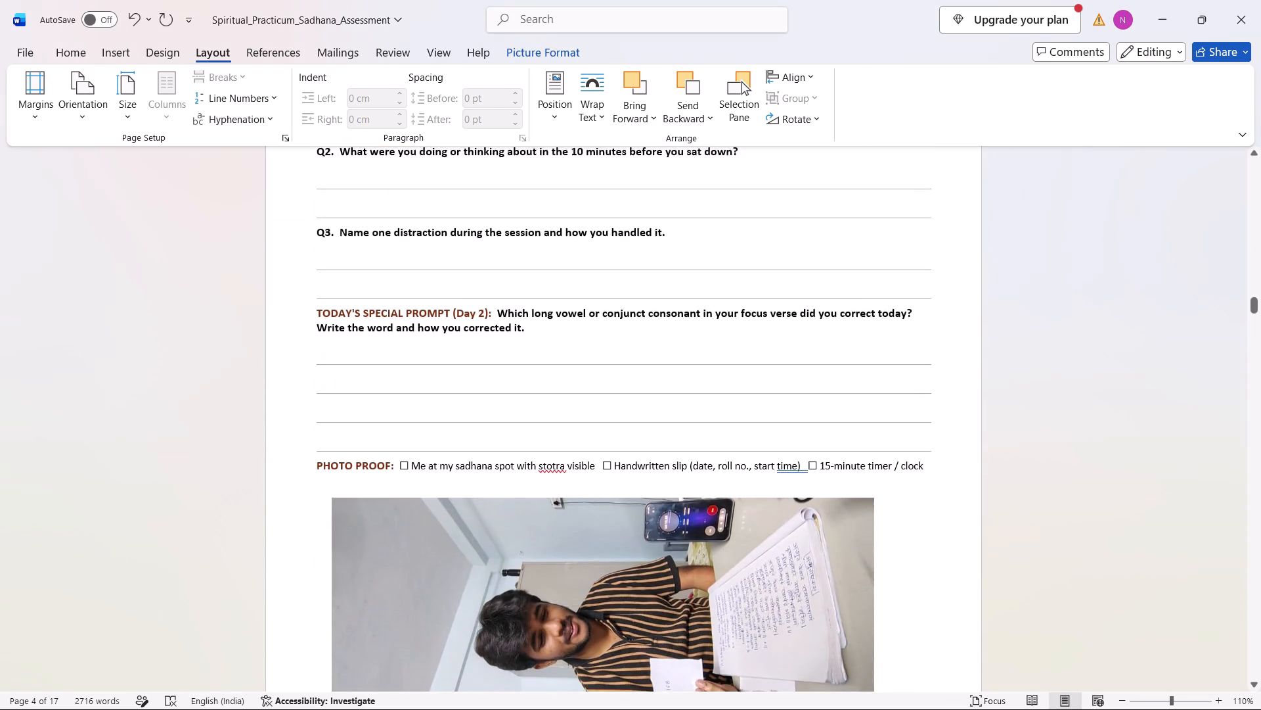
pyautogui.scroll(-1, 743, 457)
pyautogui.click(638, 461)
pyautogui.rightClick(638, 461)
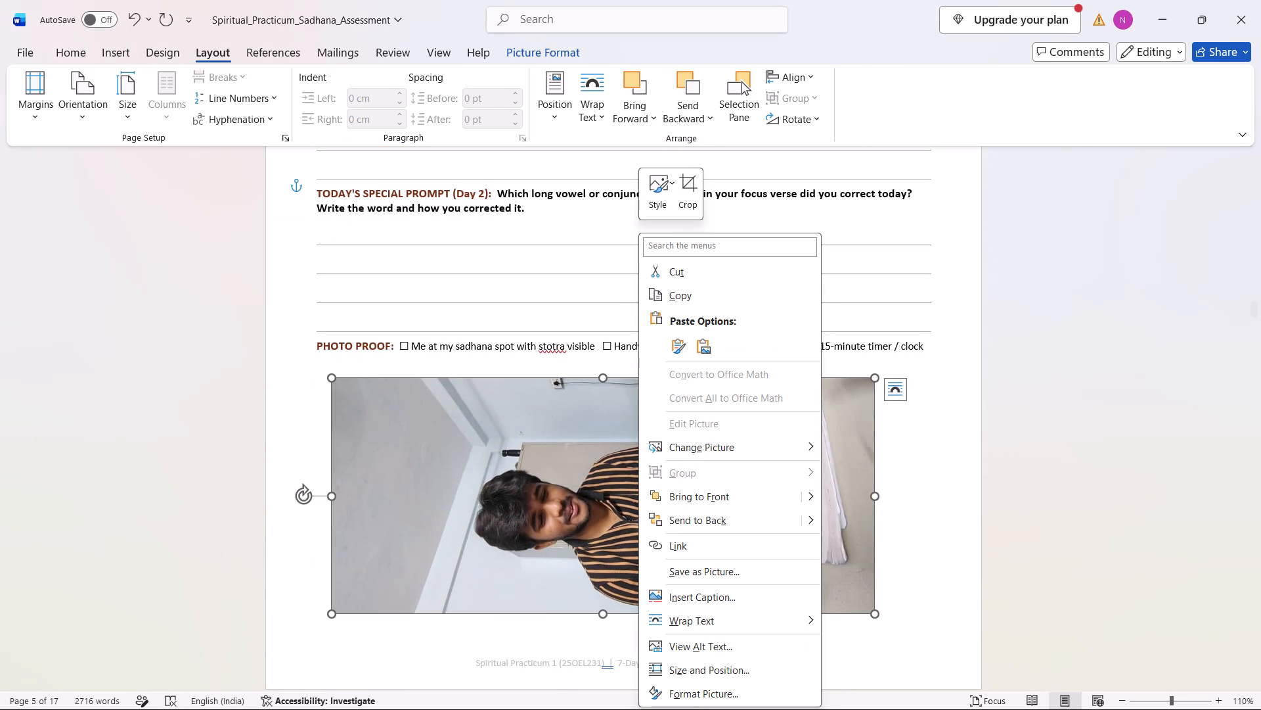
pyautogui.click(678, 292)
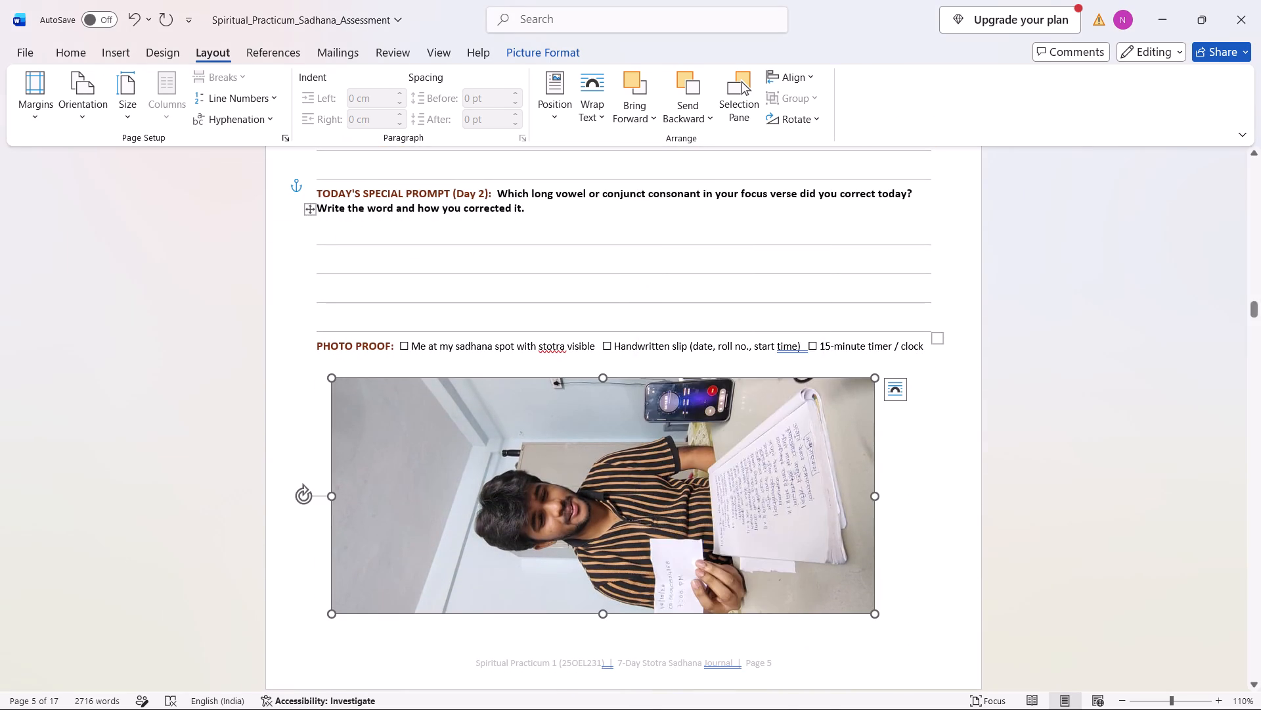
# Switch back to Document1 and leave header editing to work in the page body.
pyautogui.hotkey('alt', 'Tab')
pyautogui.click(789, 383)
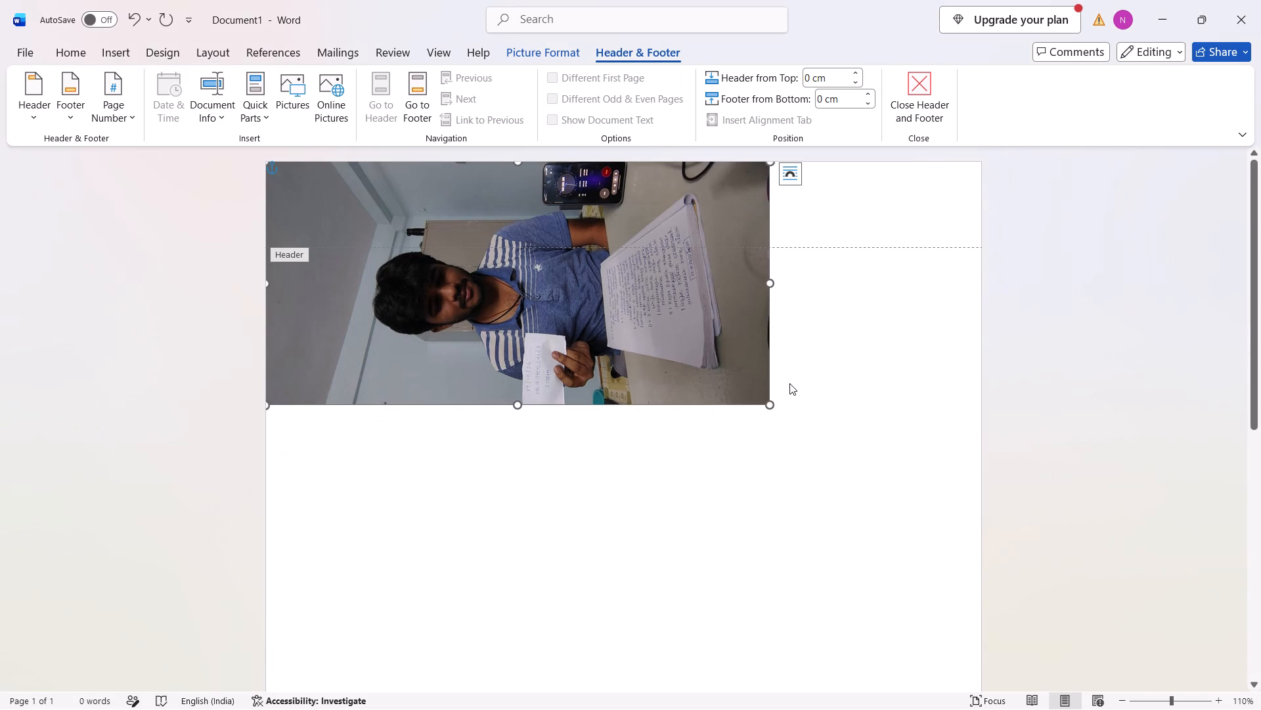
pyautogui.click(782, 397)
pyautogui.press('Return')
pyautogui.press('BackSpace')
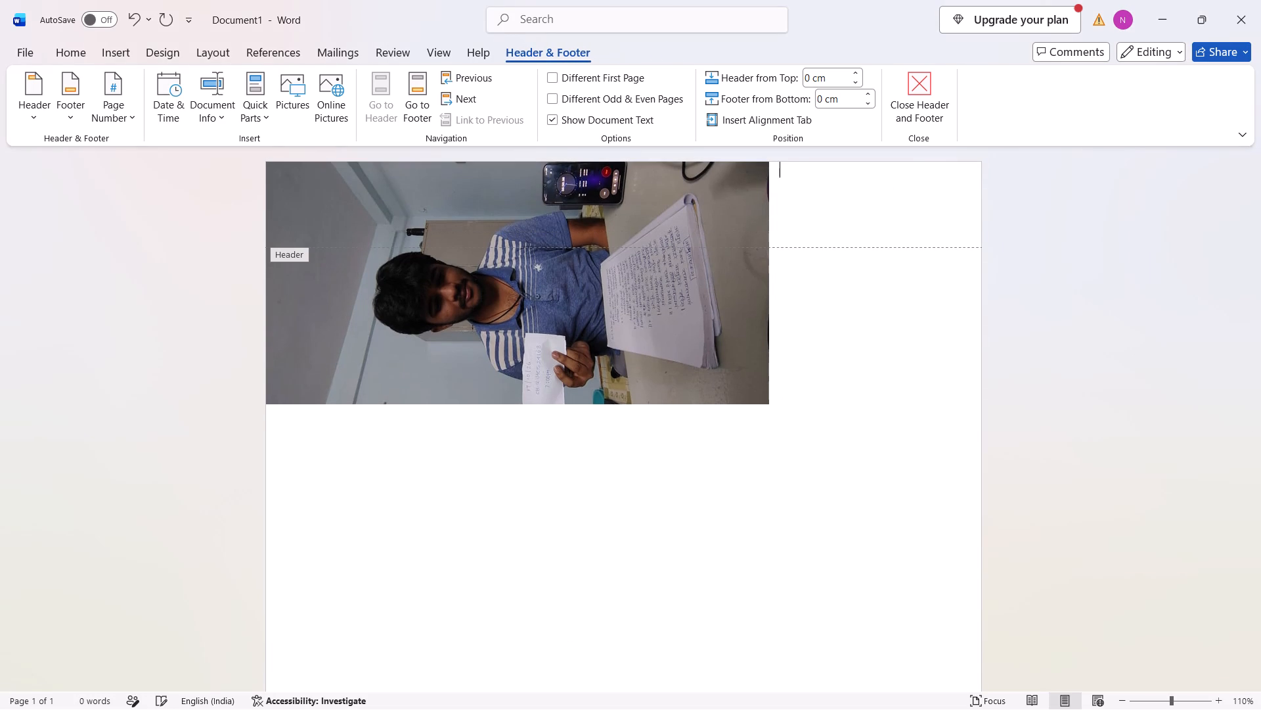
pyautogui.doubleClick(391, 481)
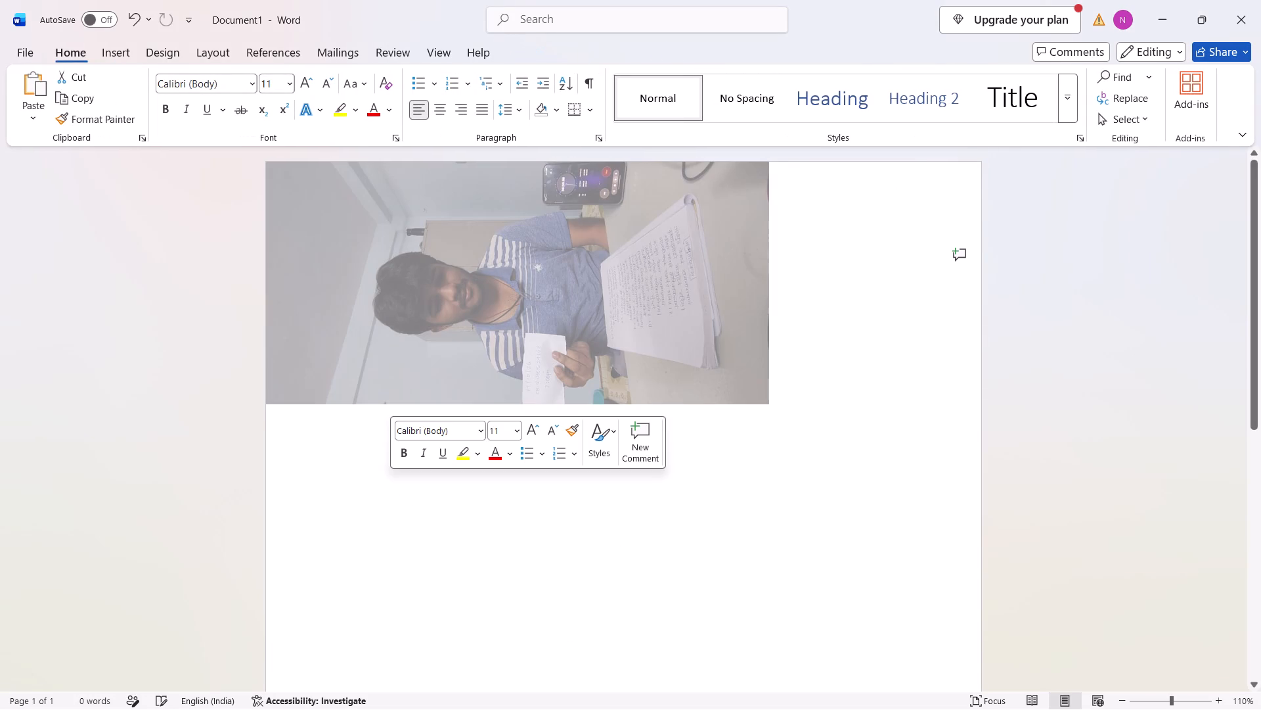
pyautogui.click(391, 481)
pyautogui.click(564, 494)
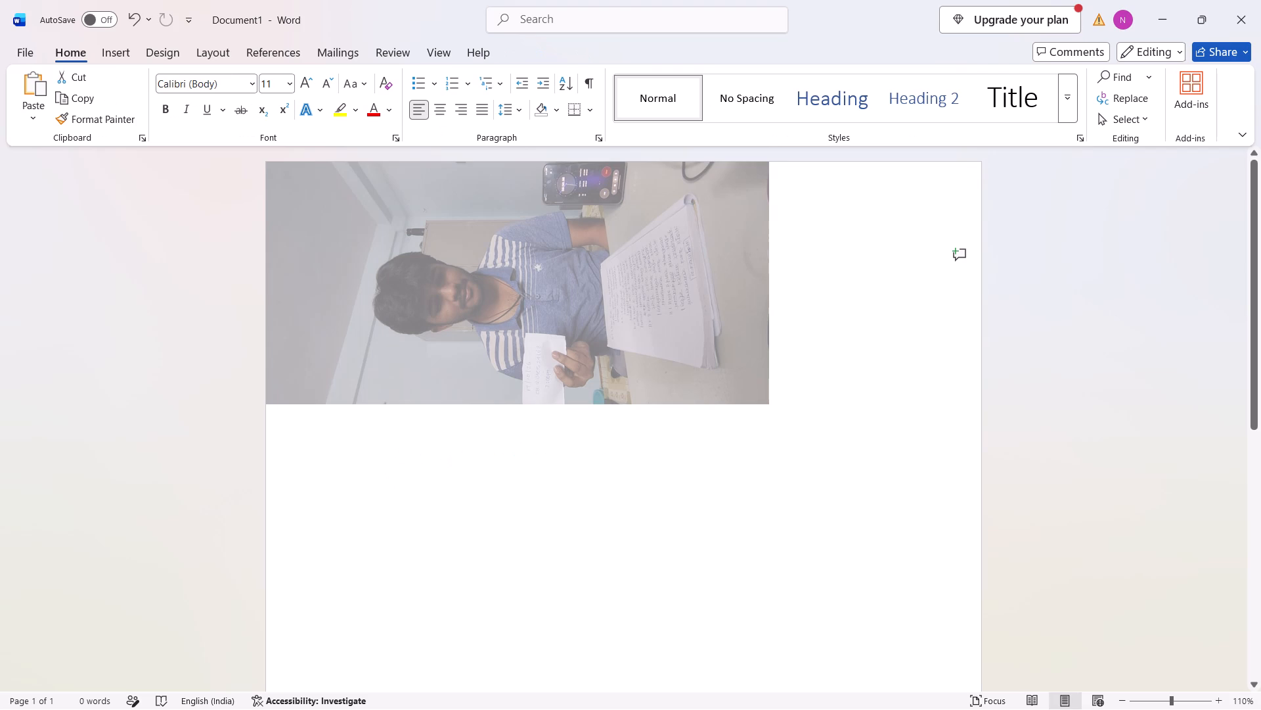
pyautogui.click(1059, 393)
pyautogui.doubleClick(1059, 393)
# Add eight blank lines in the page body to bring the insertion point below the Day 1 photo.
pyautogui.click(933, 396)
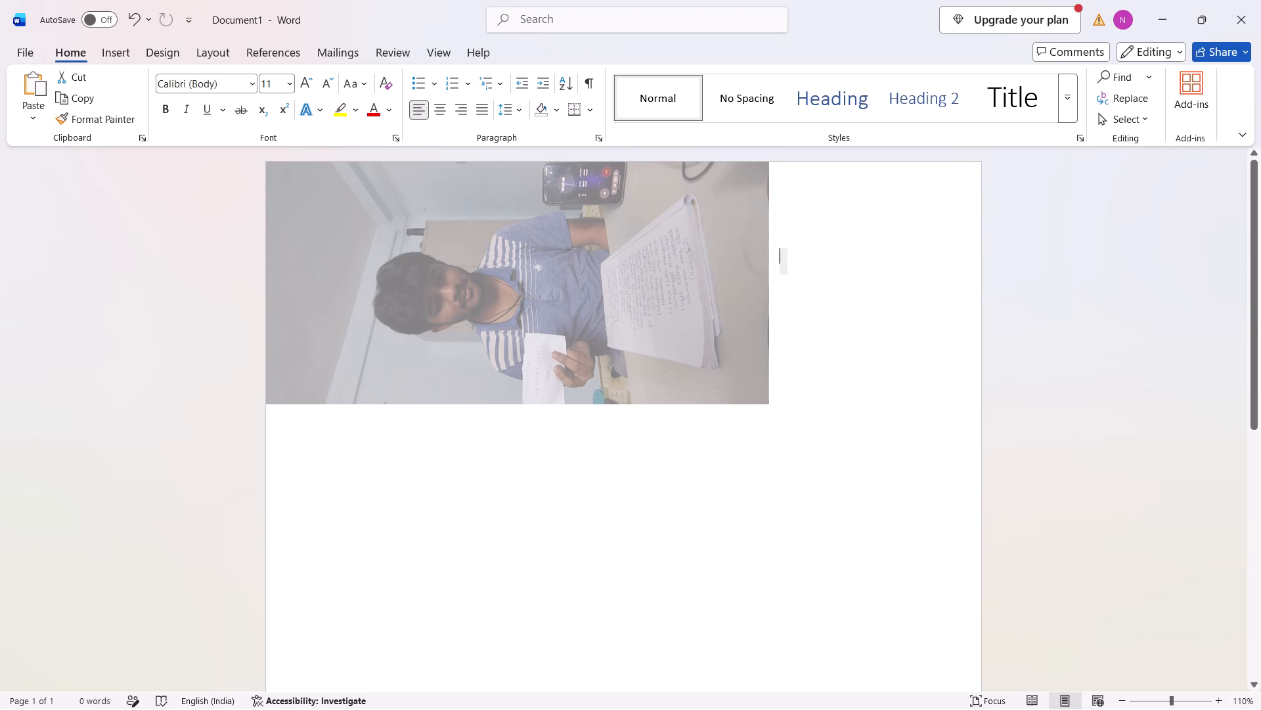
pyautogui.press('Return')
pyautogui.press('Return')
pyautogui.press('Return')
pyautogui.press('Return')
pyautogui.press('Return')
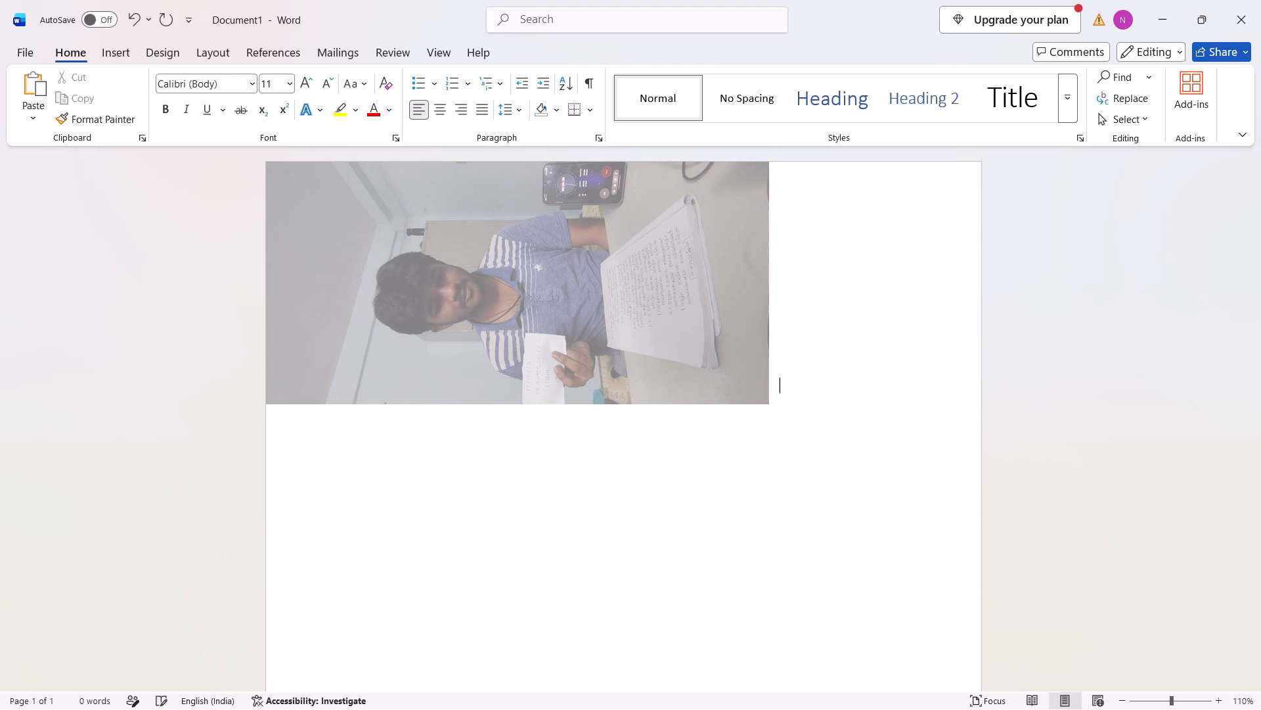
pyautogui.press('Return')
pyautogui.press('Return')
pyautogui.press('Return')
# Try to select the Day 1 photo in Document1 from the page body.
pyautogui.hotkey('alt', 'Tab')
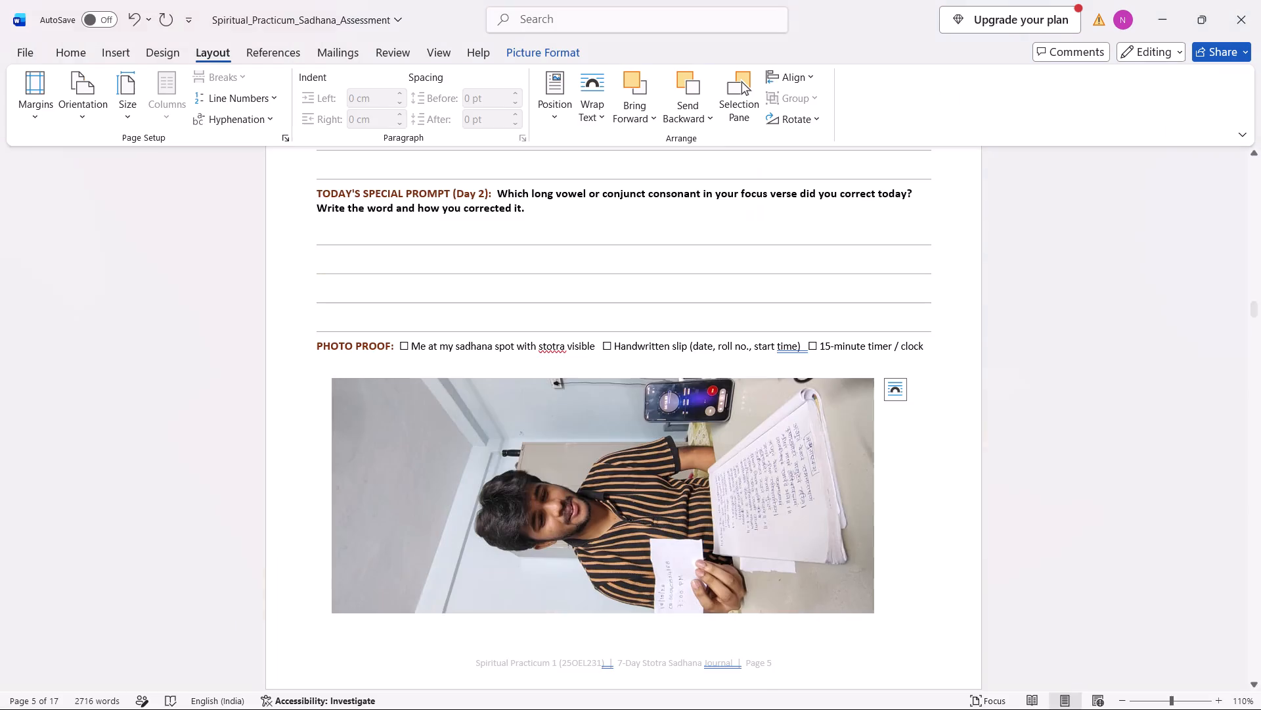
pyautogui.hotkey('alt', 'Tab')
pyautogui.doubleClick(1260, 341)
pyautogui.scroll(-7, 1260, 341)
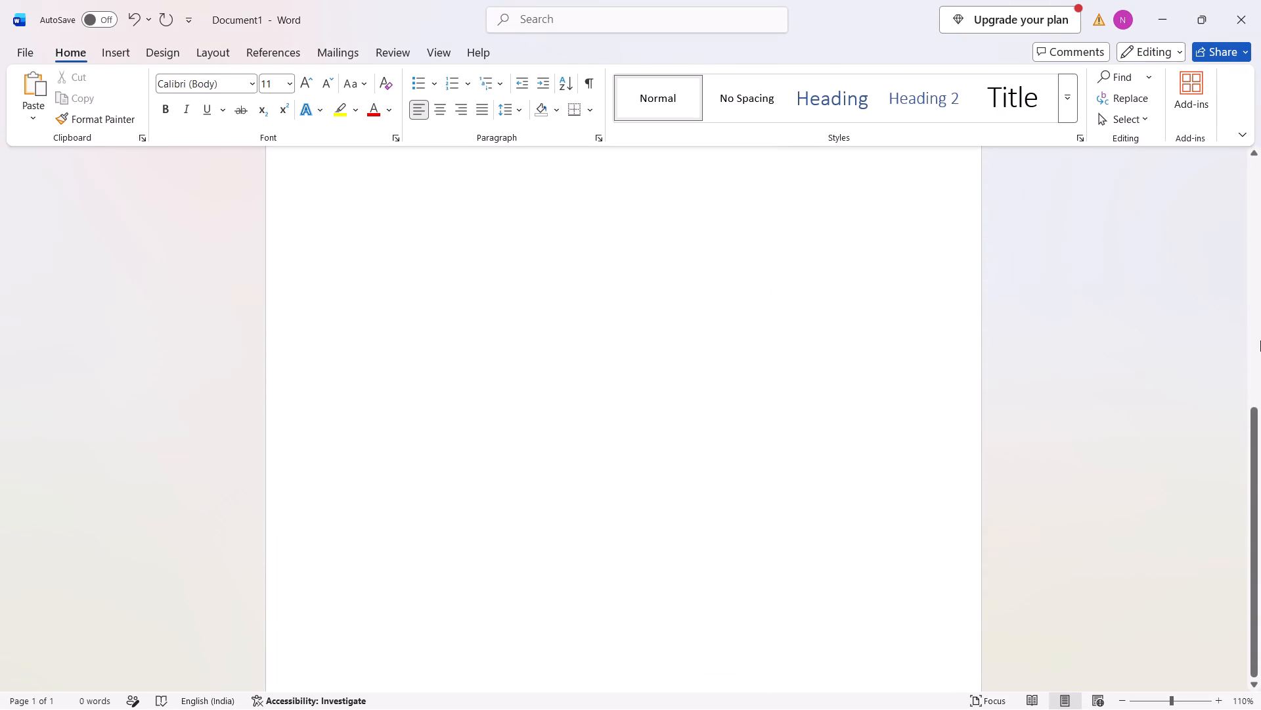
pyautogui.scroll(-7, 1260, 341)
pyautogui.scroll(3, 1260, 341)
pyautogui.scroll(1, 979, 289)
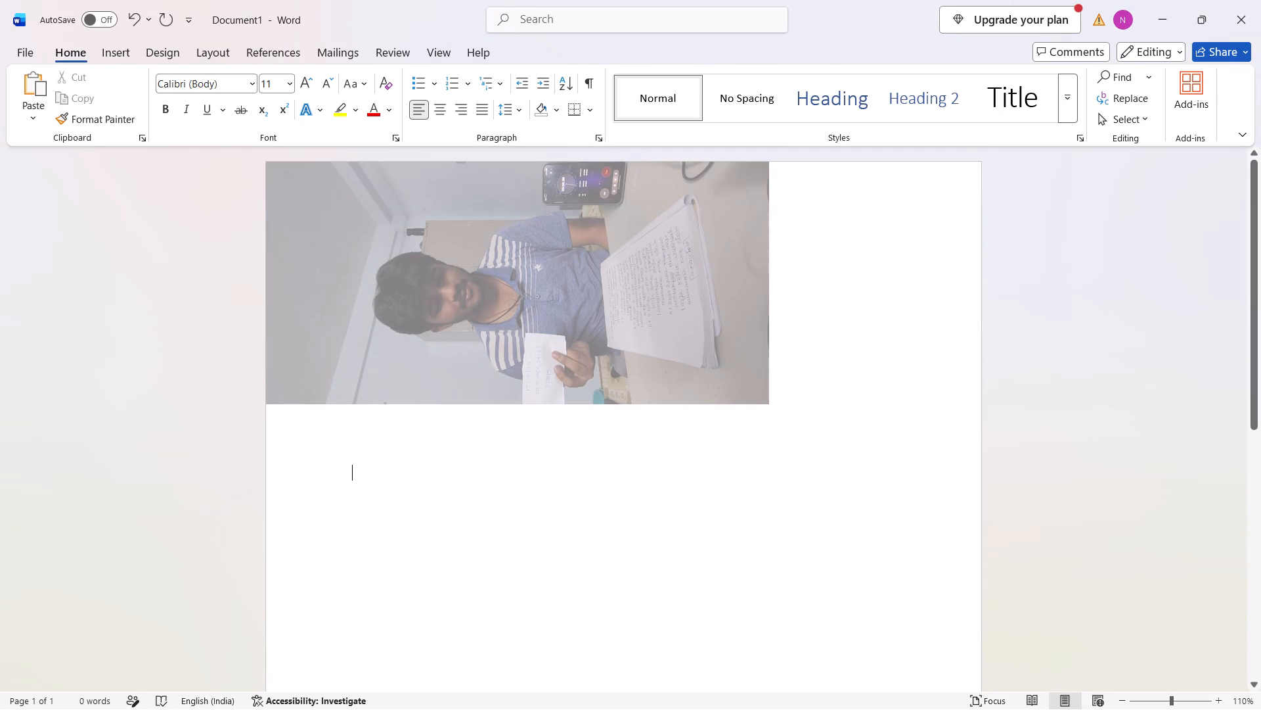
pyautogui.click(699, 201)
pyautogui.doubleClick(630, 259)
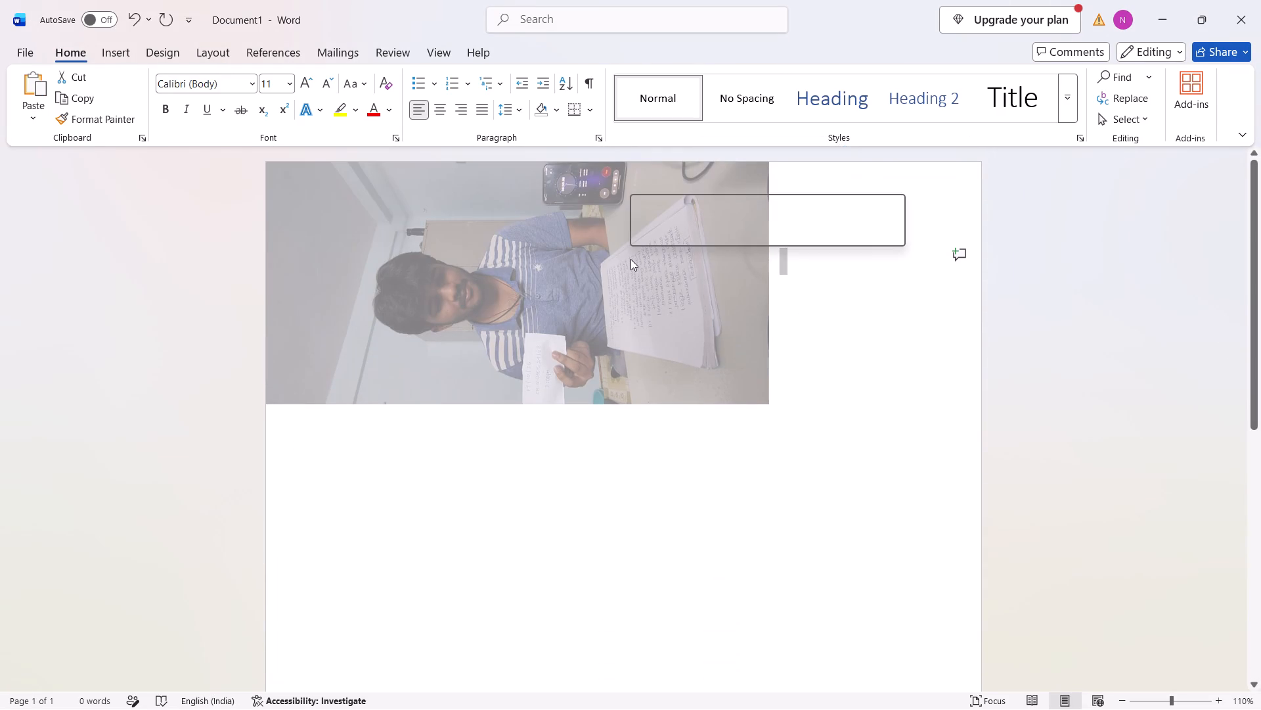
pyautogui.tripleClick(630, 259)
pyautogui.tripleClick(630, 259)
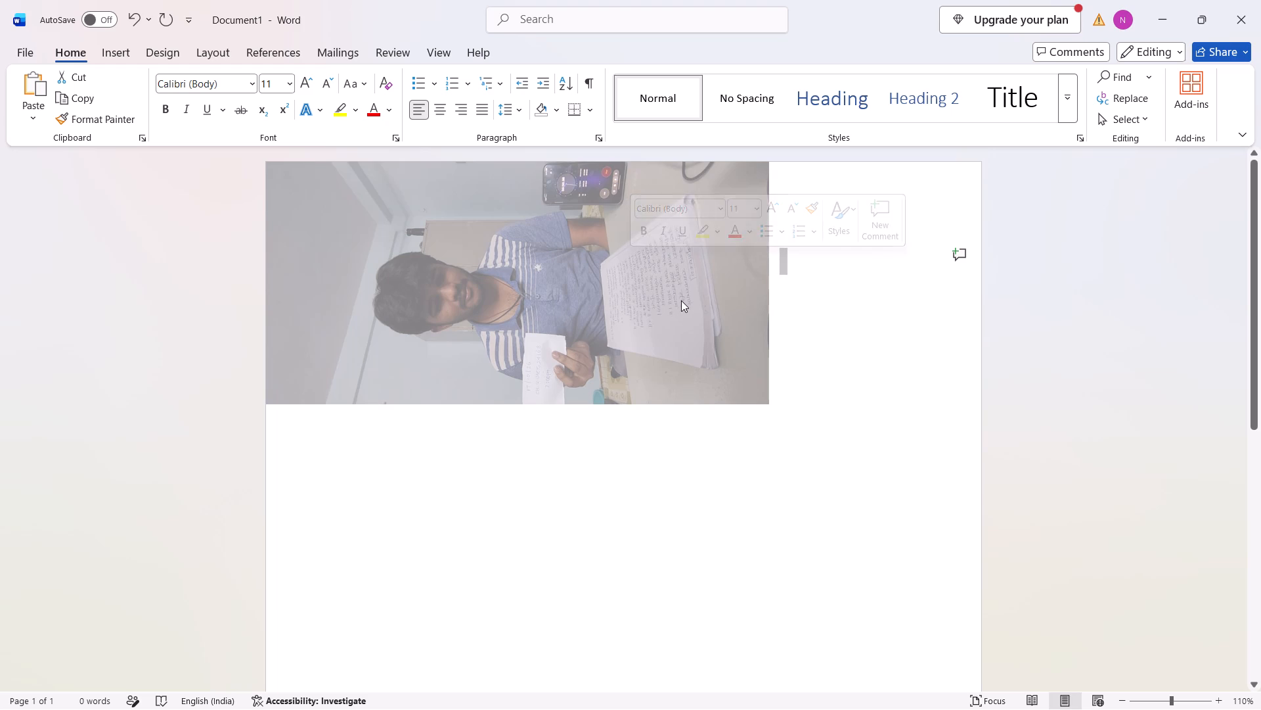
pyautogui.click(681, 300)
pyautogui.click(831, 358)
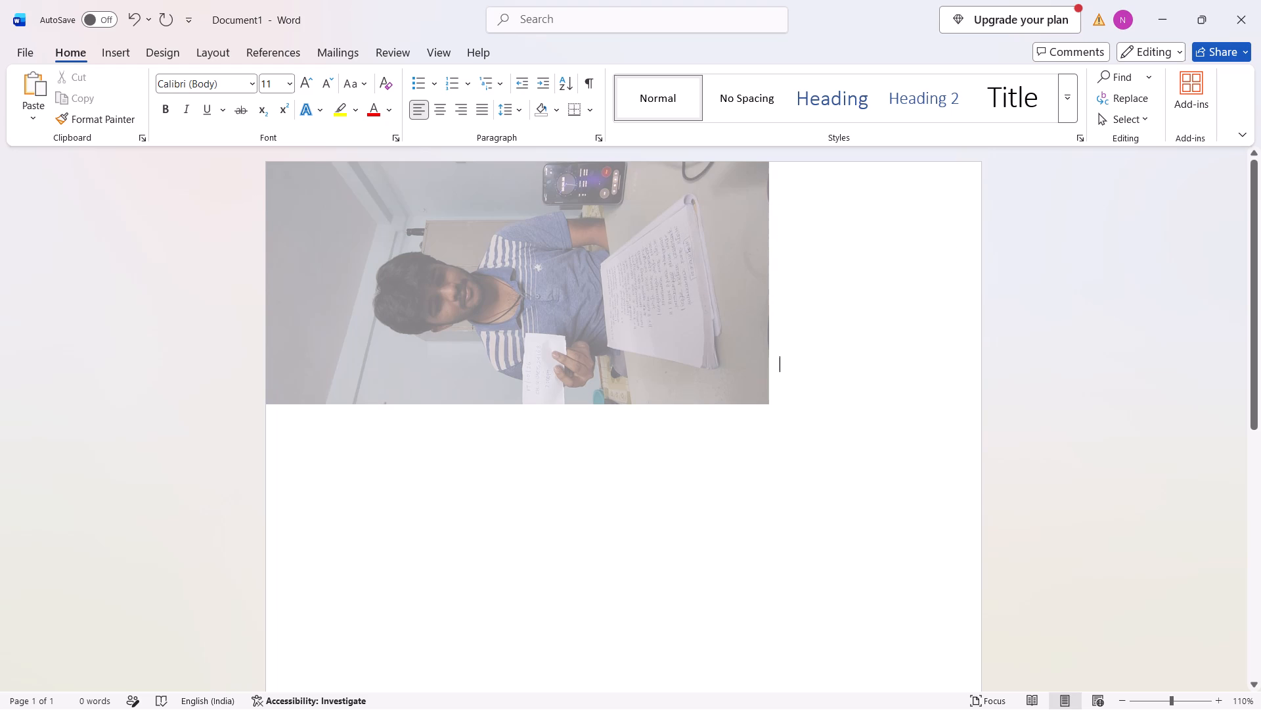
# Undo the blank lines and the Day 1 photo's placement and paste, back to an empty page.
pyautogui.hotkey('ctrl', 'z')
pyautogui.hotkey('ctrl', 'z')
pyautogui.hotkey('ctrl', 'z')
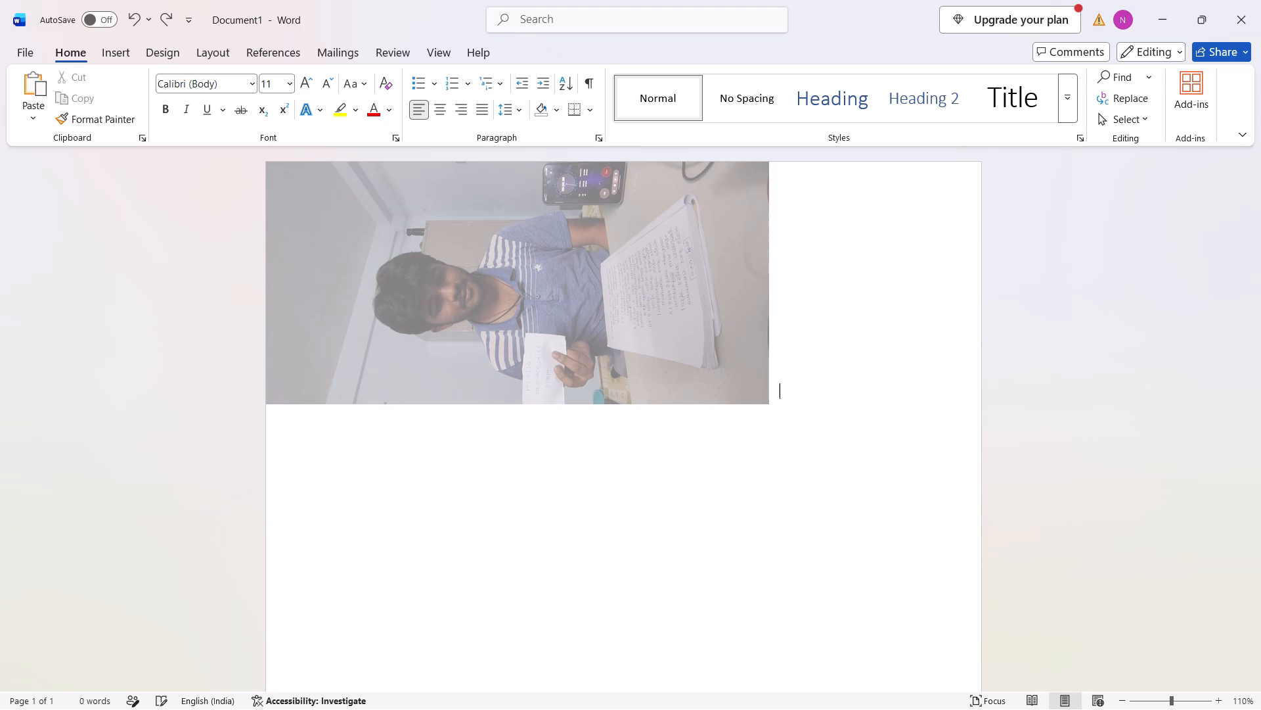
pyautogui.hotkey('ctrl', 'z')
pyautogui.hotkey('ctrl', 'z')
pyautogui.hotkey('ctrl', 'z')
pyautogui.hotkey('ctrl', 'z')
pyautogui.hotkey('ctrl', 'z')
pyautogui.hotkey('ctrl', 'z')
pyautogui.hotkey('ctrl', 'z')
pyautogui.hotkey('ctrl', 'z')
pyautogui.hotkey('ctrl', 'z')
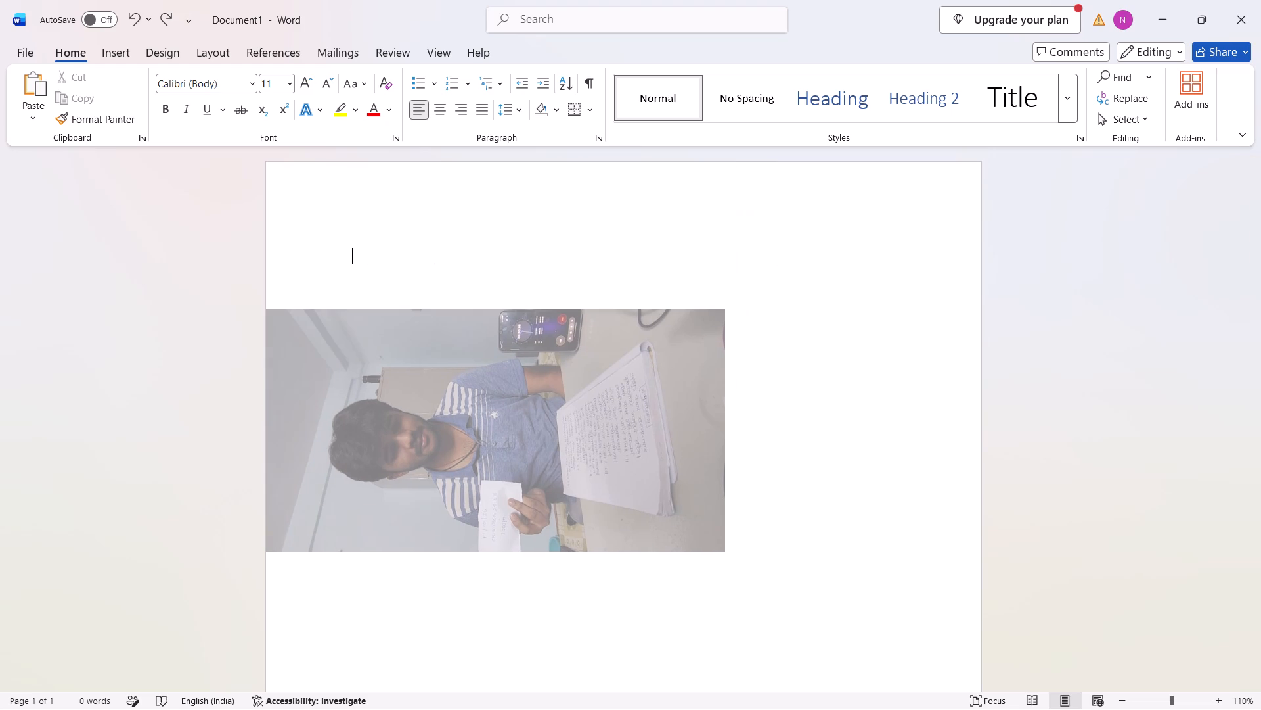
pyautogui.hotkey('ctrl', 'z')
pyautogui.hotkey('ctrl', 'z')
pyautogui.hotkey('ctrl', 'z')
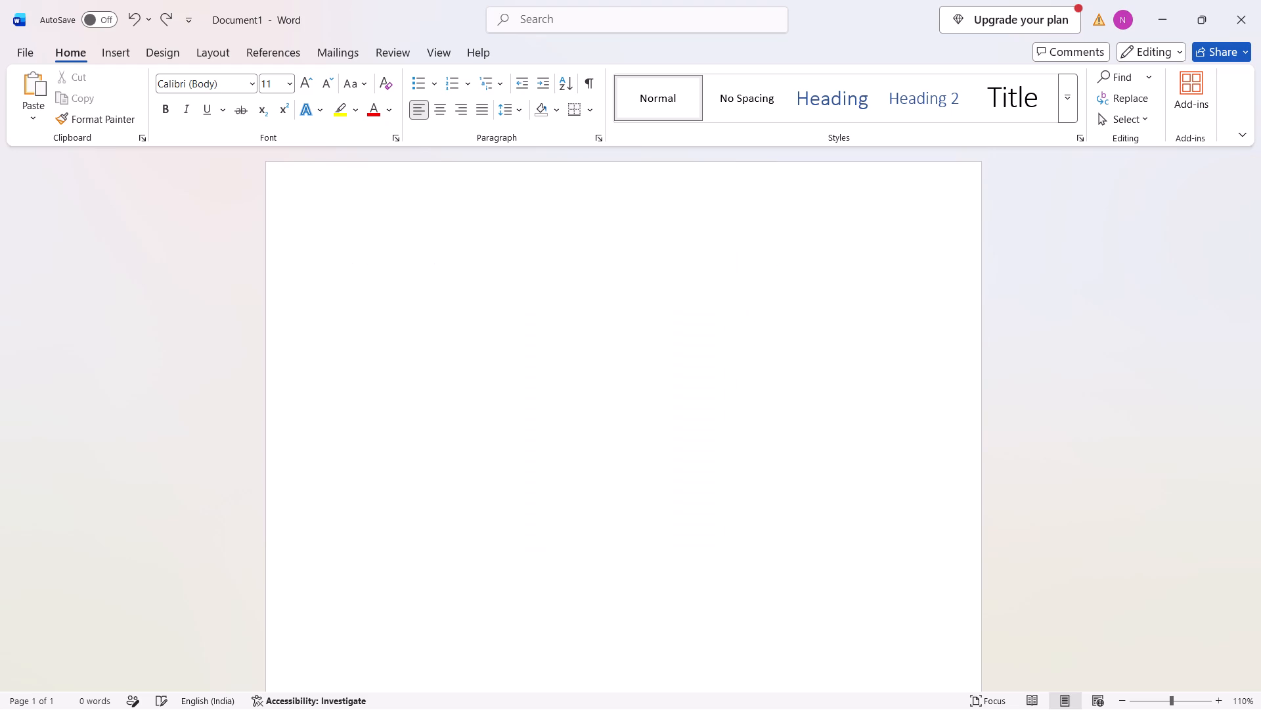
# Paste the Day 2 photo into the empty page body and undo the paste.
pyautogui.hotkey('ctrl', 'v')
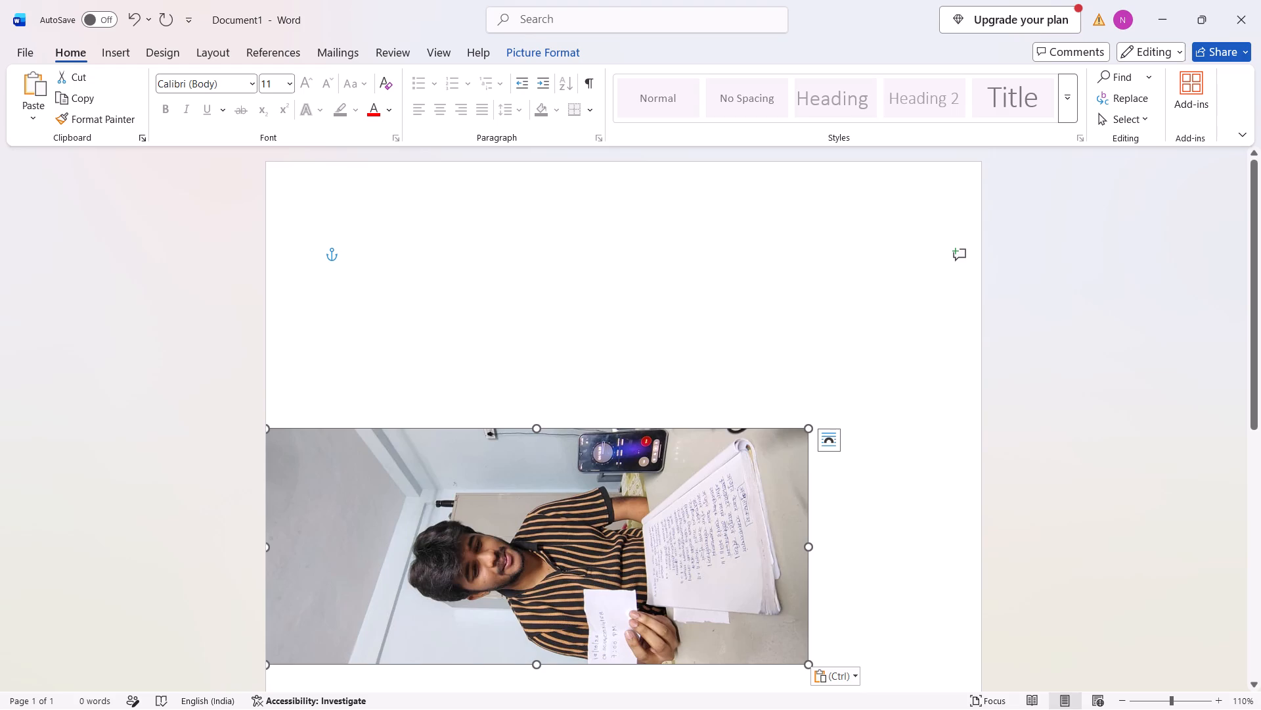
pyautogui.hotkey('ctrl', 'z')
# Copy the Day 1 photo from page 4 of Spiritual_Practicum_Sadhana_Assessment and paste it into the page body of Document1.
pyautogui.hotkey('alt', 'Tab')
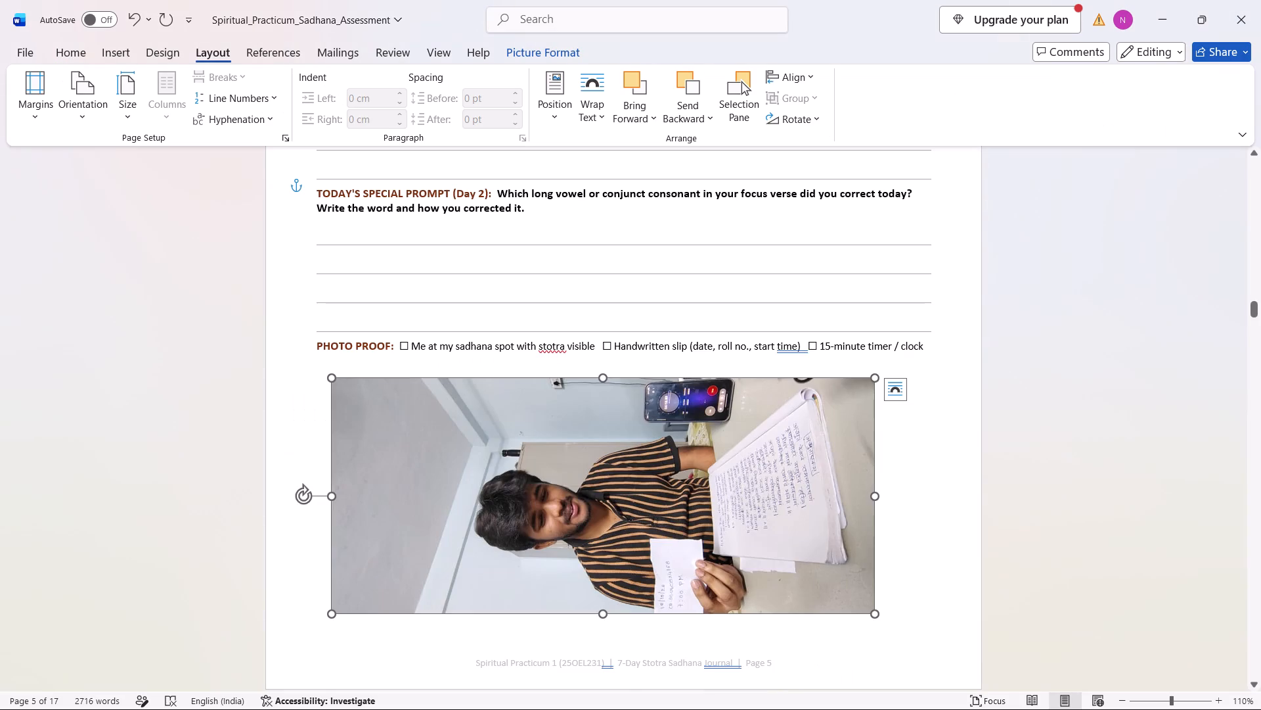
pyautogui.scroll(7, 1148, 536)
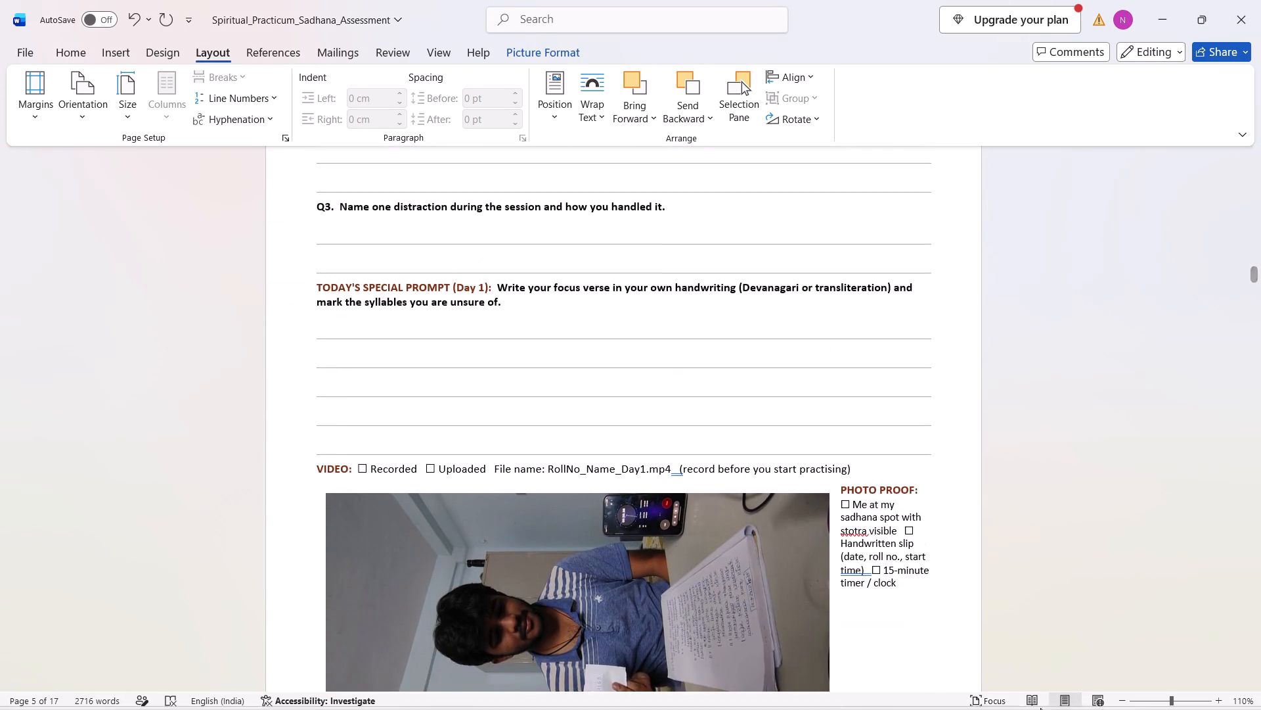
pyautogui.scroll(-1, 1040, 707)
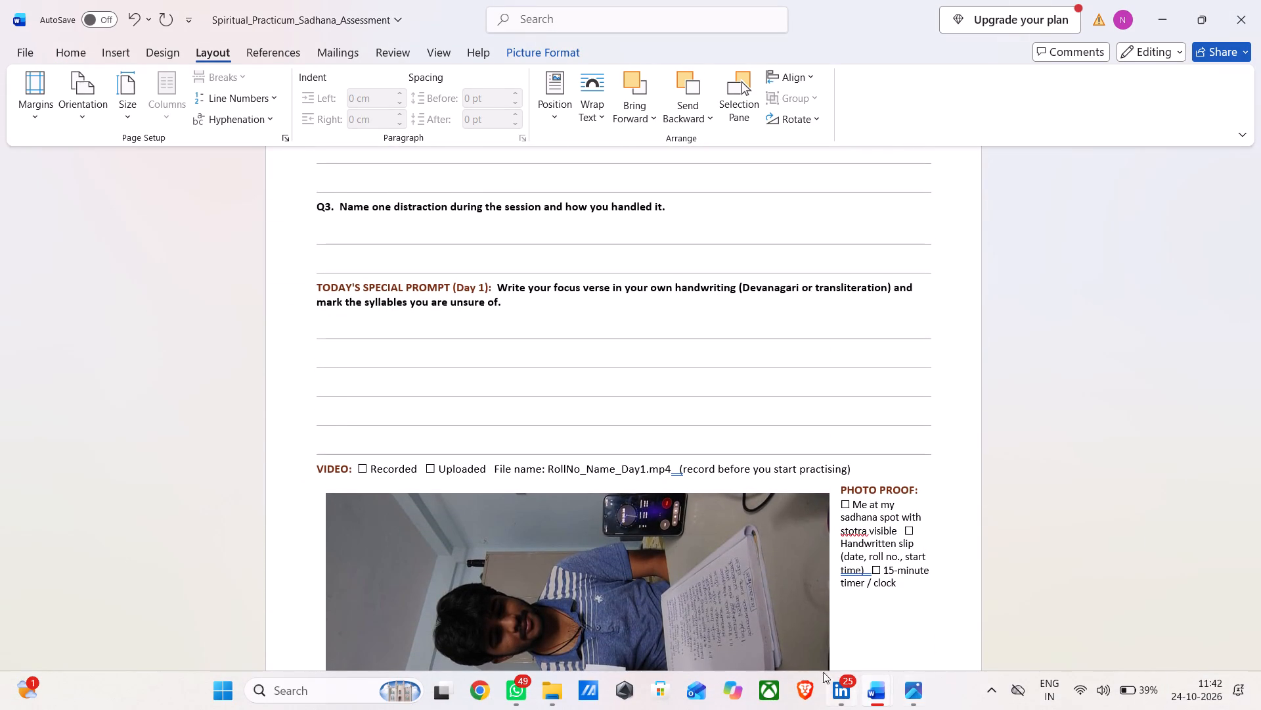
pyautogui.scroll(-1, 787, 645)
pyautogui.rightClick(690, 504)
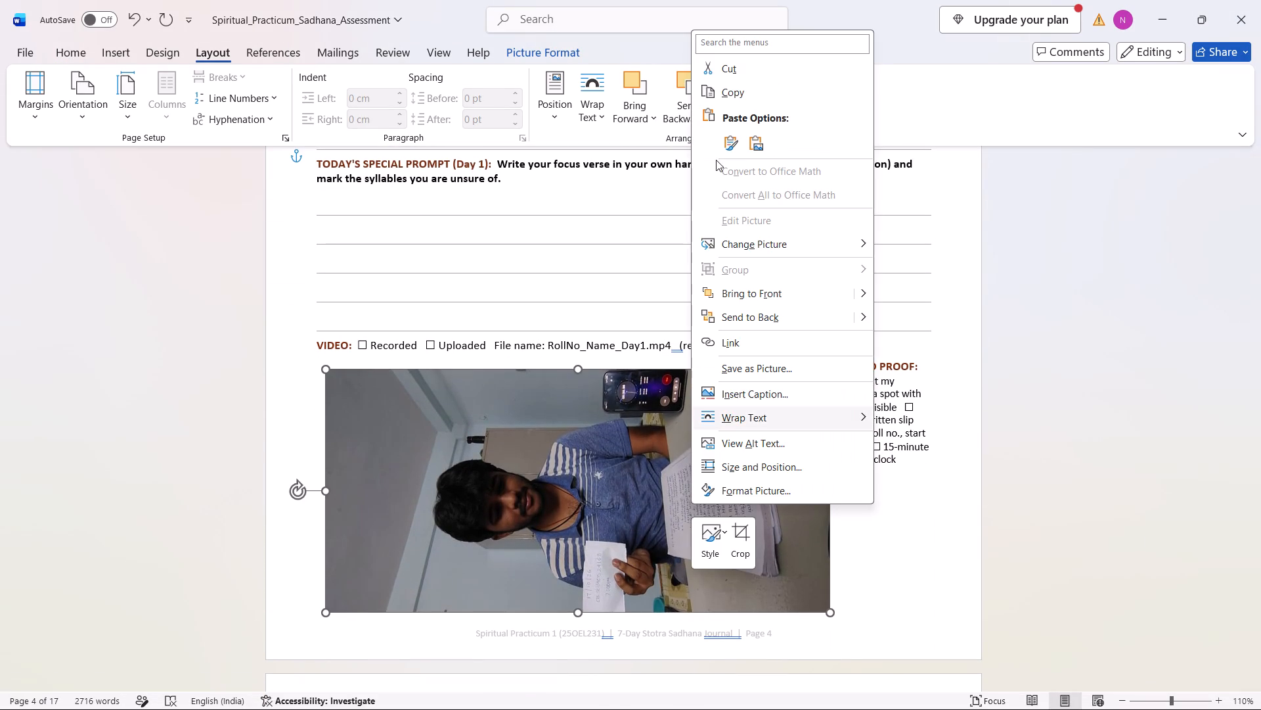
pyautogui.click(724, 89)
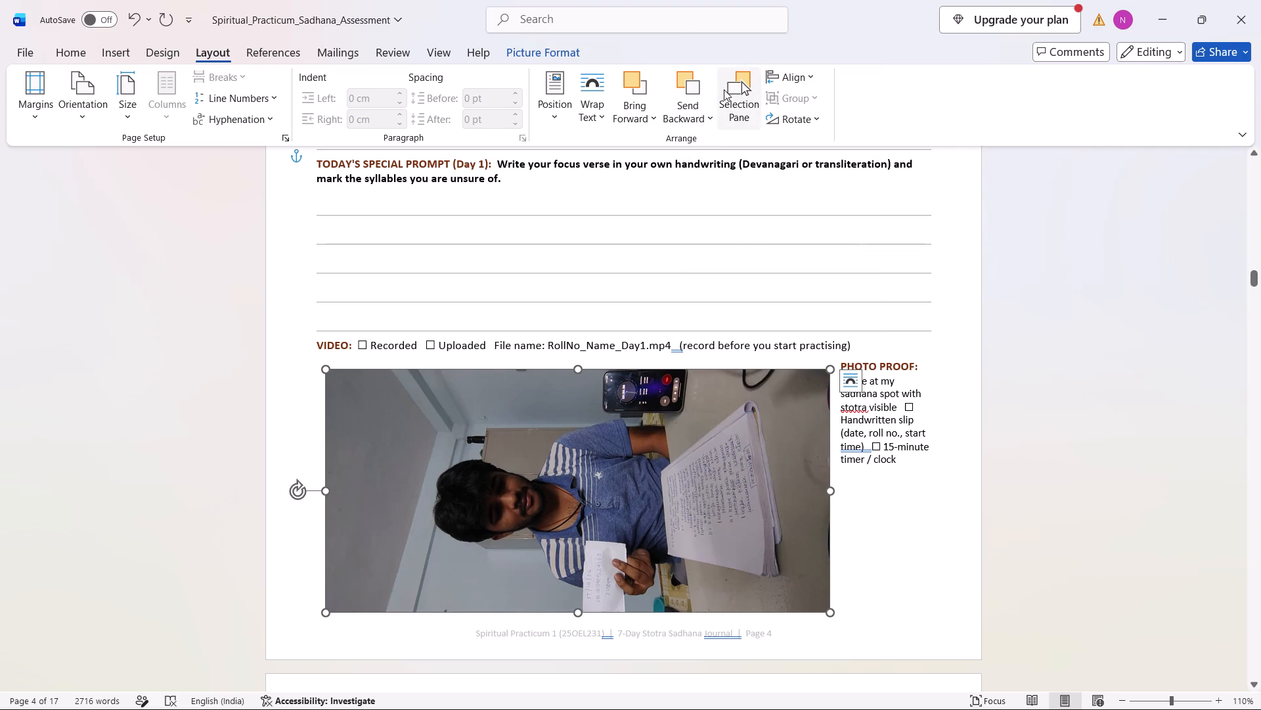
pyautogui.hotkey('alt', 'Tab')
pyautogui.hotkey('ctrl', 'v')
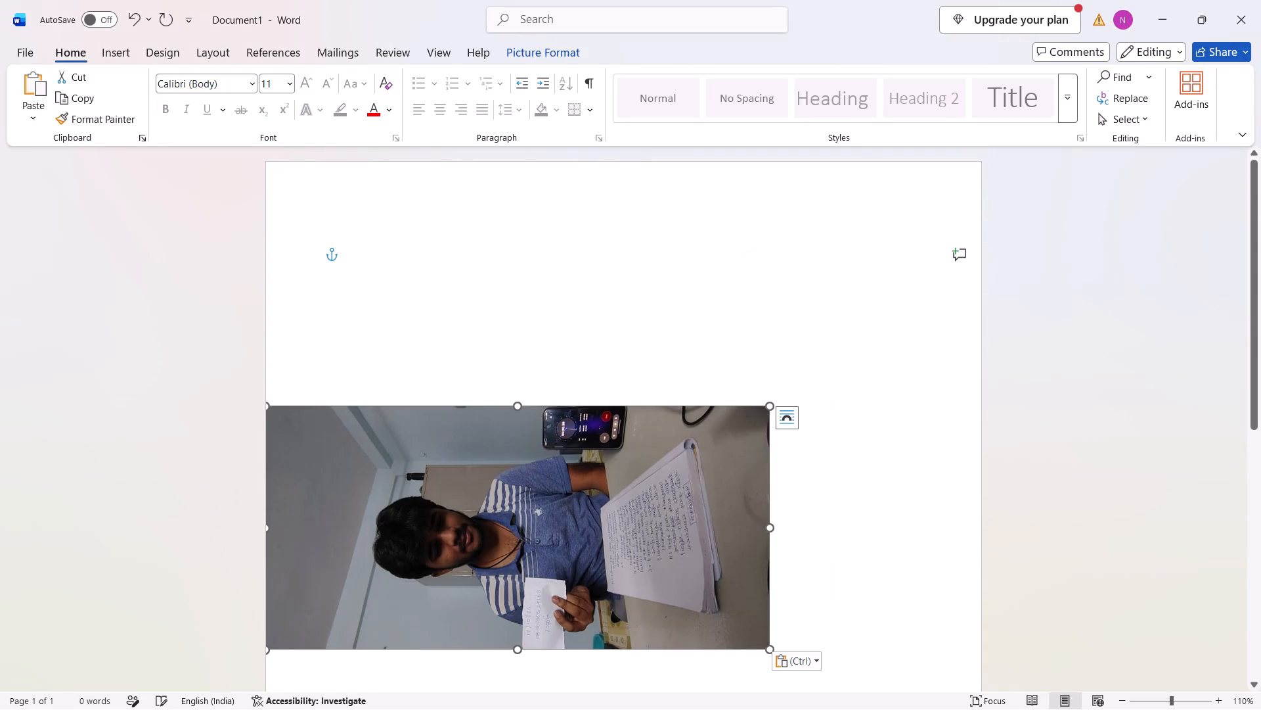
# Keep Square text wrapping on the Day 1 photo and move it up to the top margin at the page's left edge.
pyautogui.click(785, 419)
pyautogui.click(836, 542)
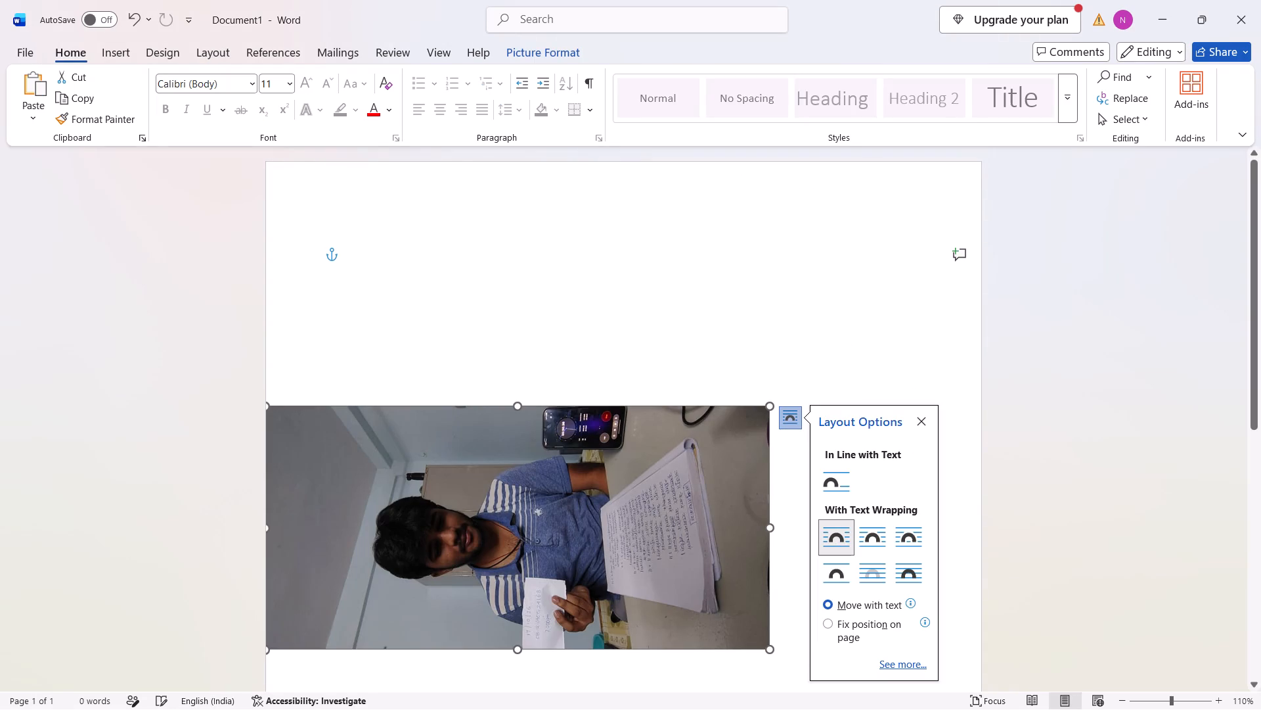
pyautogui.moveTo(512, 523); pyautogui.dragTo(514, 302)
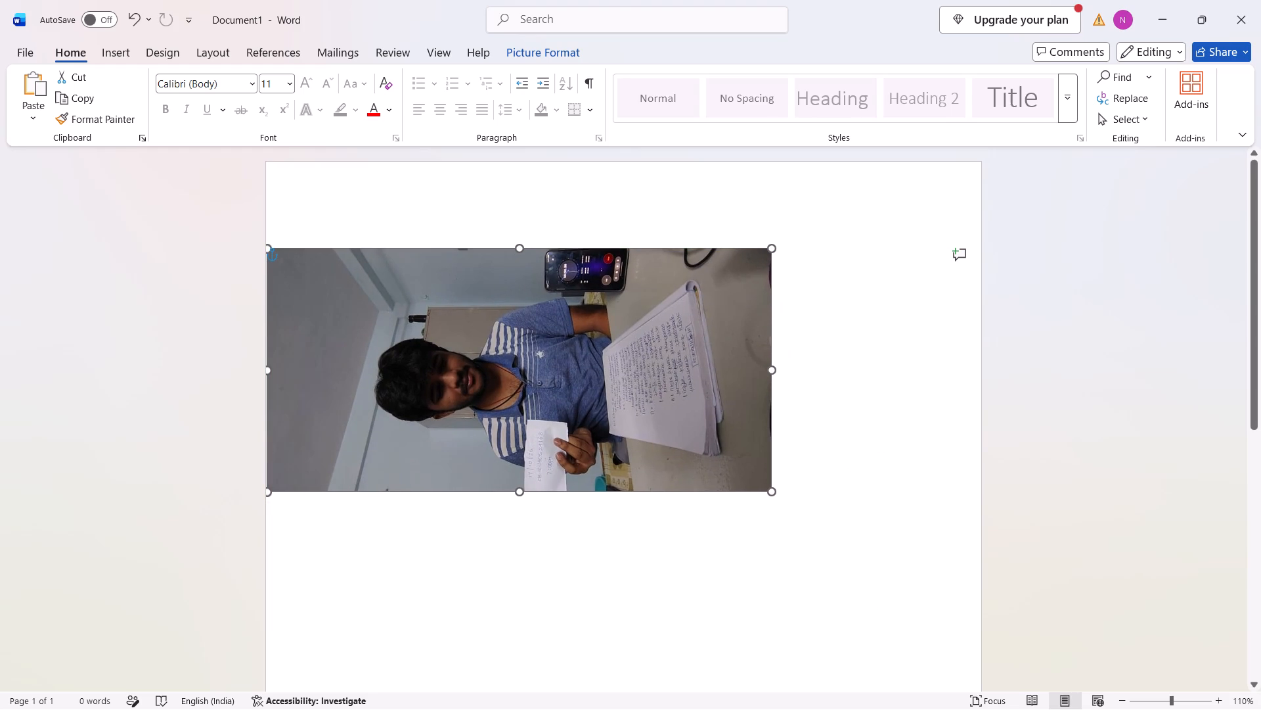
pyautogui.moveTo(539, 364); pyautogui.dragTo(548, 298)
pyautogui.moveTo(541, 321); pyautogui.dragTo(539, 321)
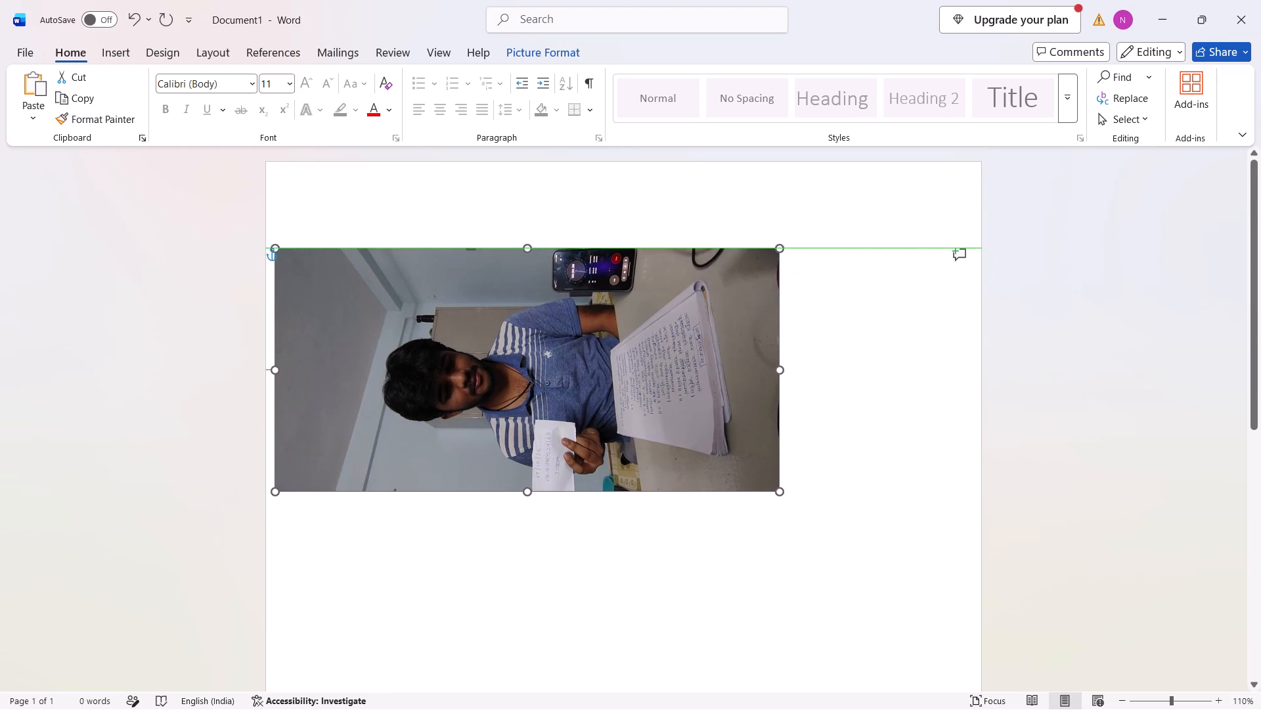
pyautogui.moveTo(539, 321); pyautogui.dragTo(535, 323)
pyautogui.moveTo(535, 323); pyautogui.dragTo(533, 269)
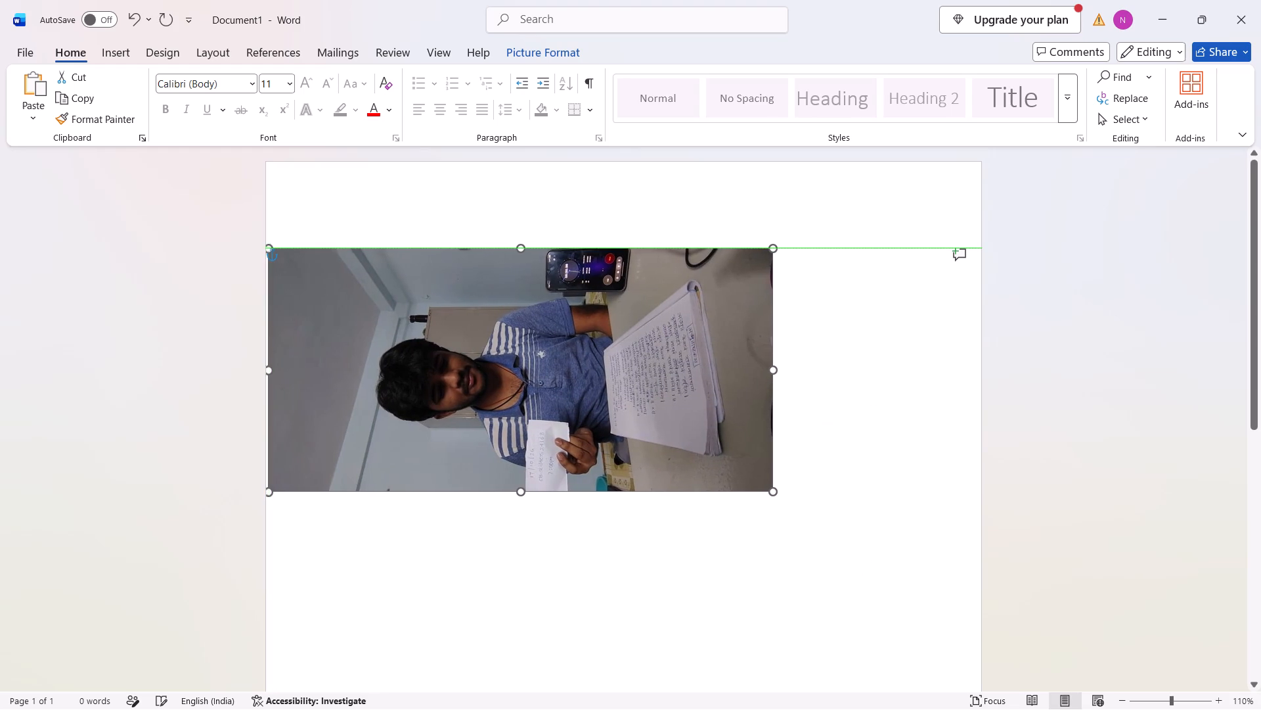
pyautogui.moveTo(533, 269); pyautogui.dragTo(534, 270)
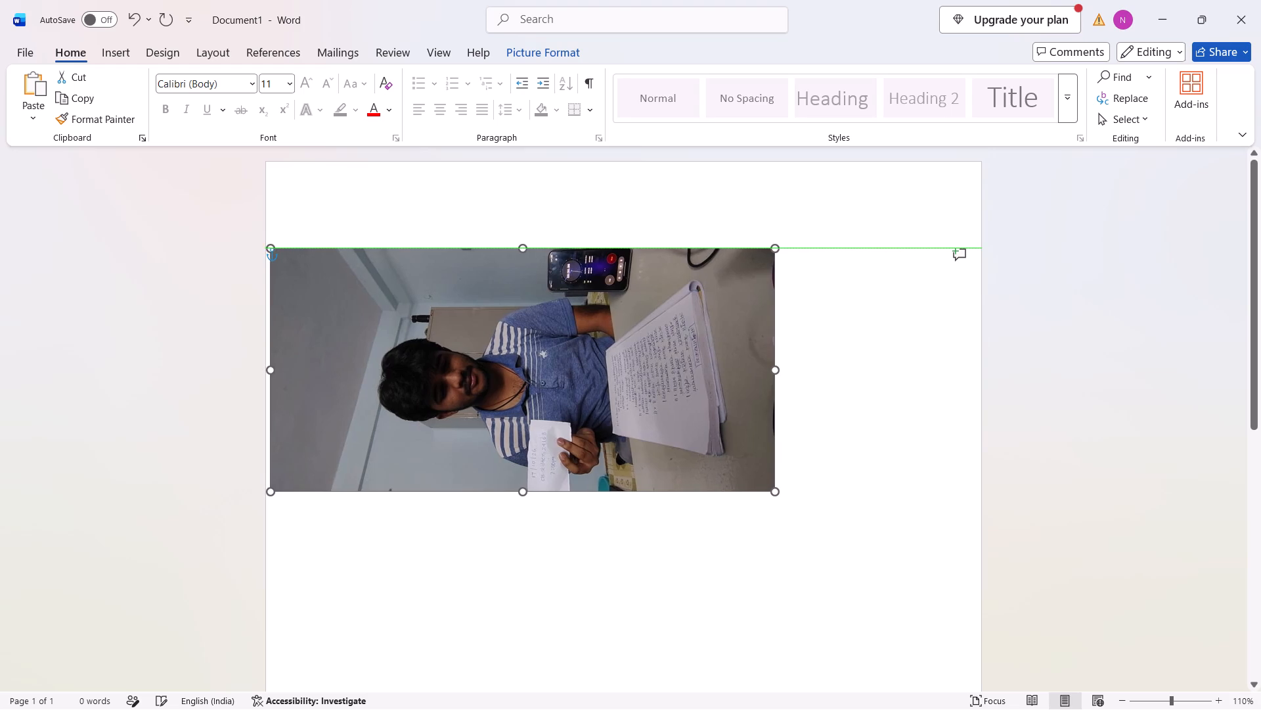
pyautogui.moveTo(534, 270); pyautogui.dragTo(532, 270)
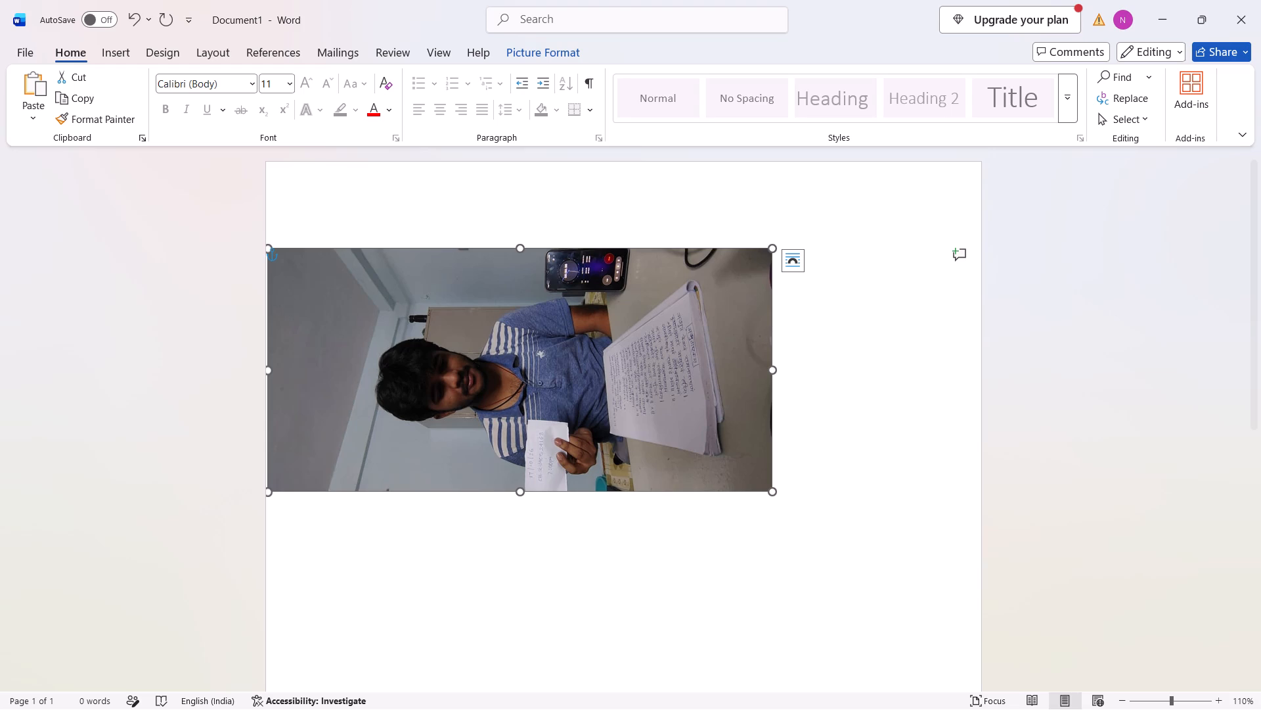
# Apply the No Spacing style to the paragraph that anchors the Day 1 photo.
pyautogui.click(736, 89)
pyautogui.click(695, 183)
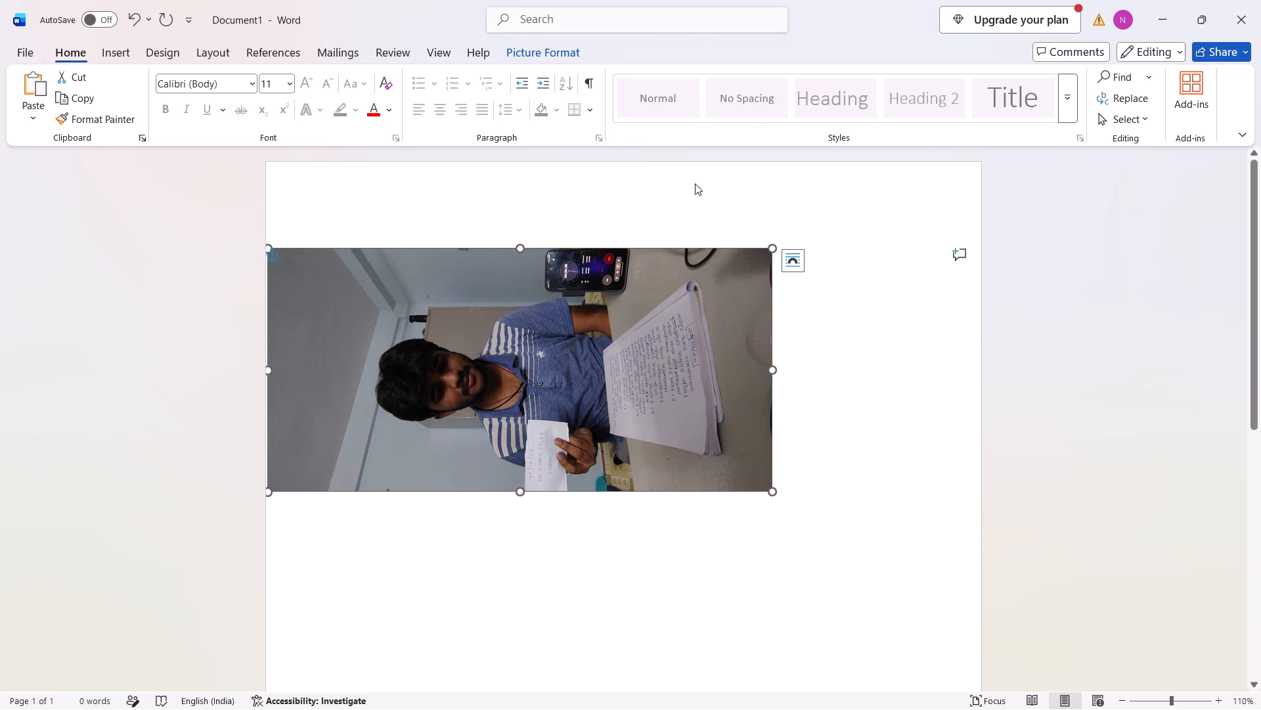
pyautogui.click(741, 112)
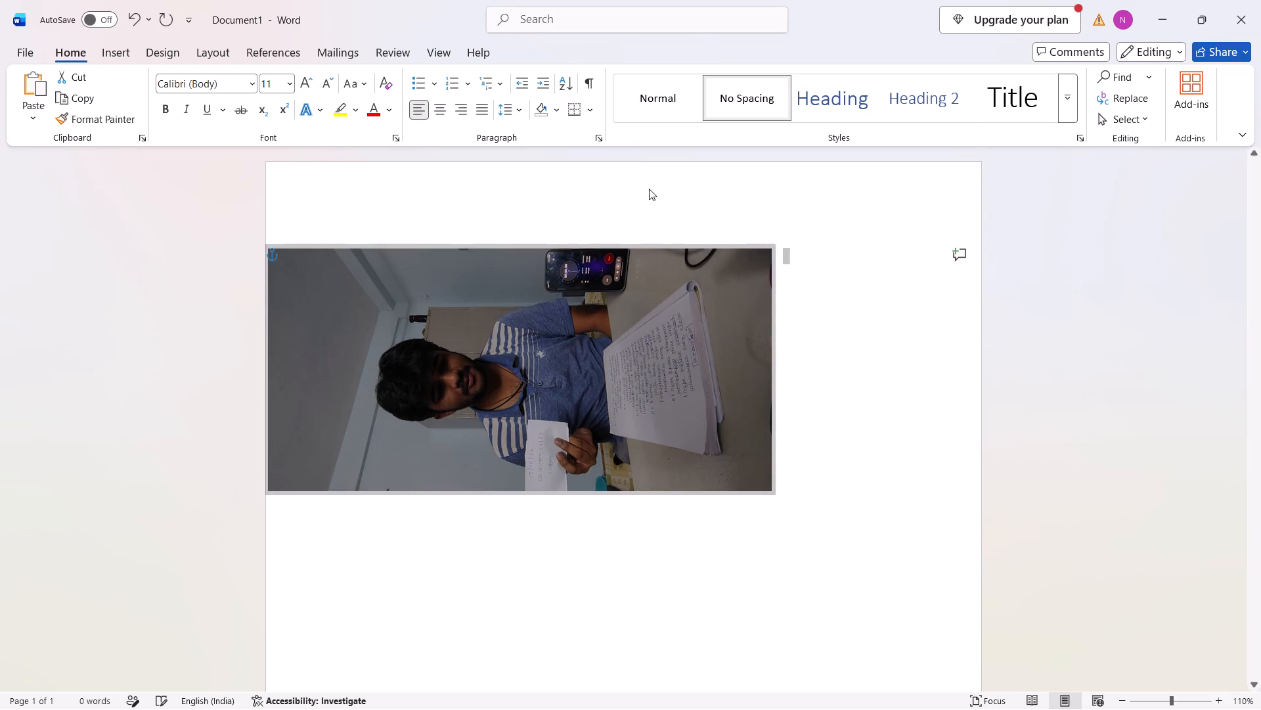
pyautogui.click(611, 214)
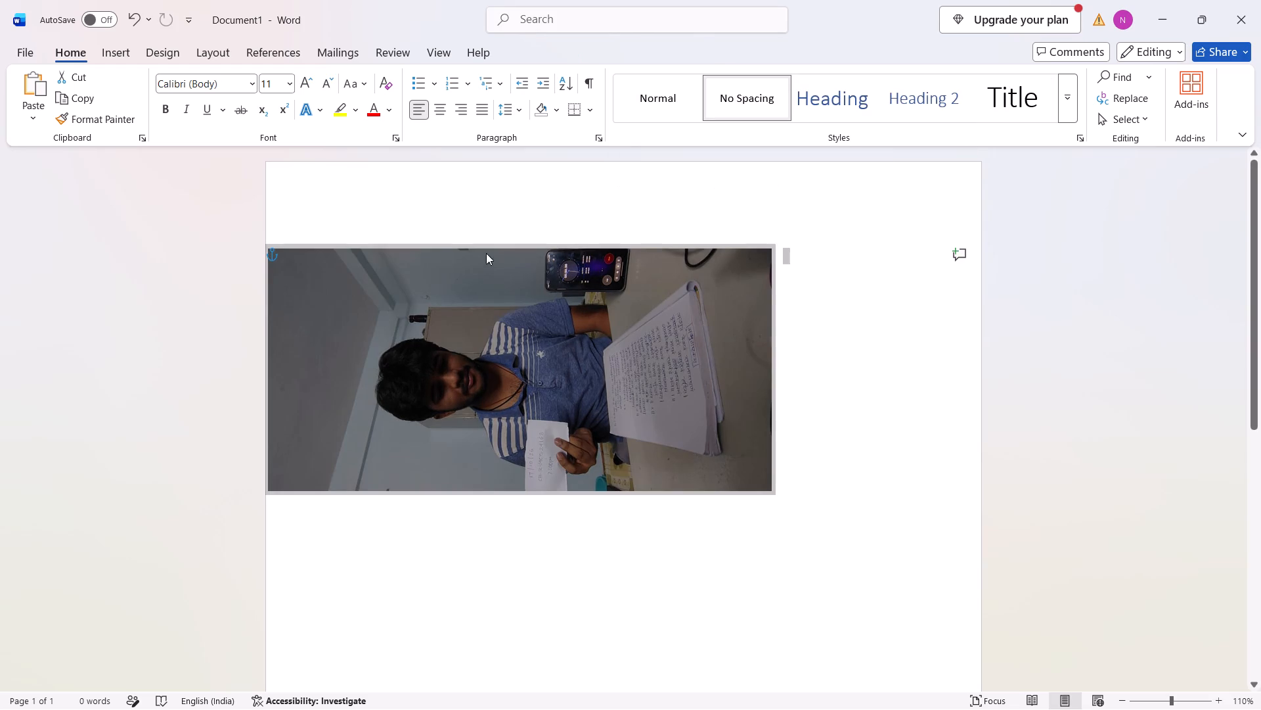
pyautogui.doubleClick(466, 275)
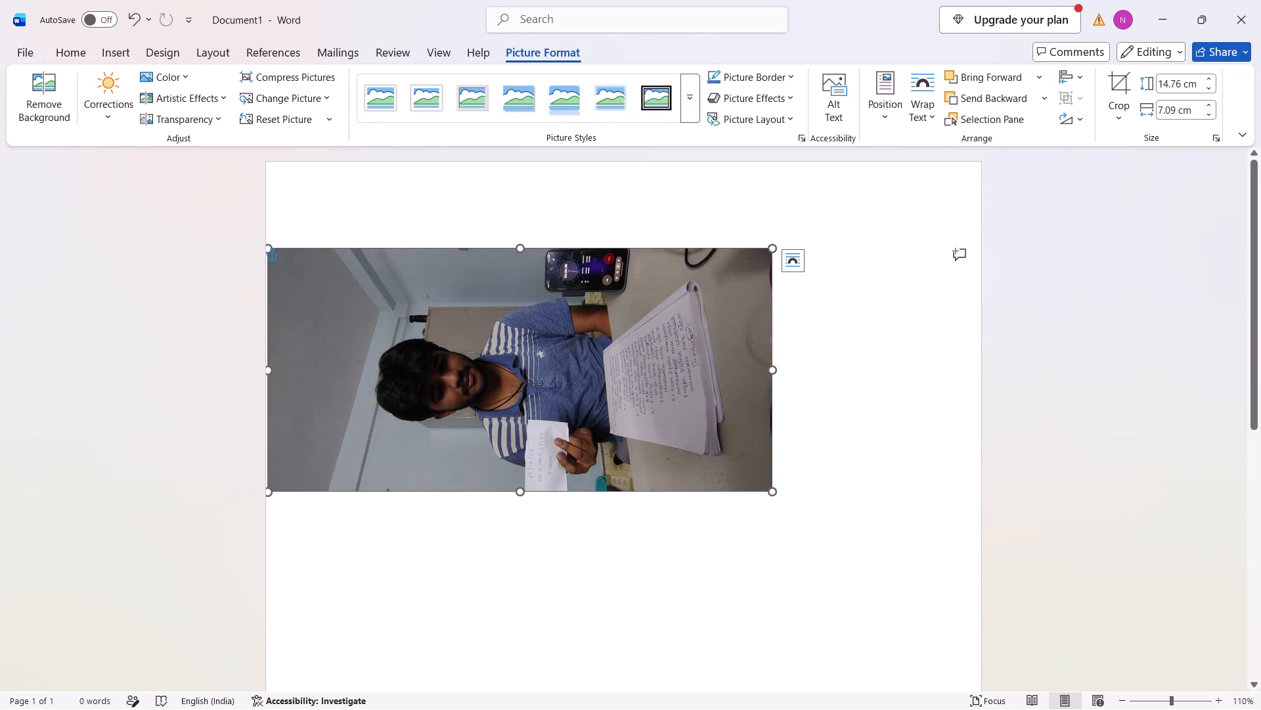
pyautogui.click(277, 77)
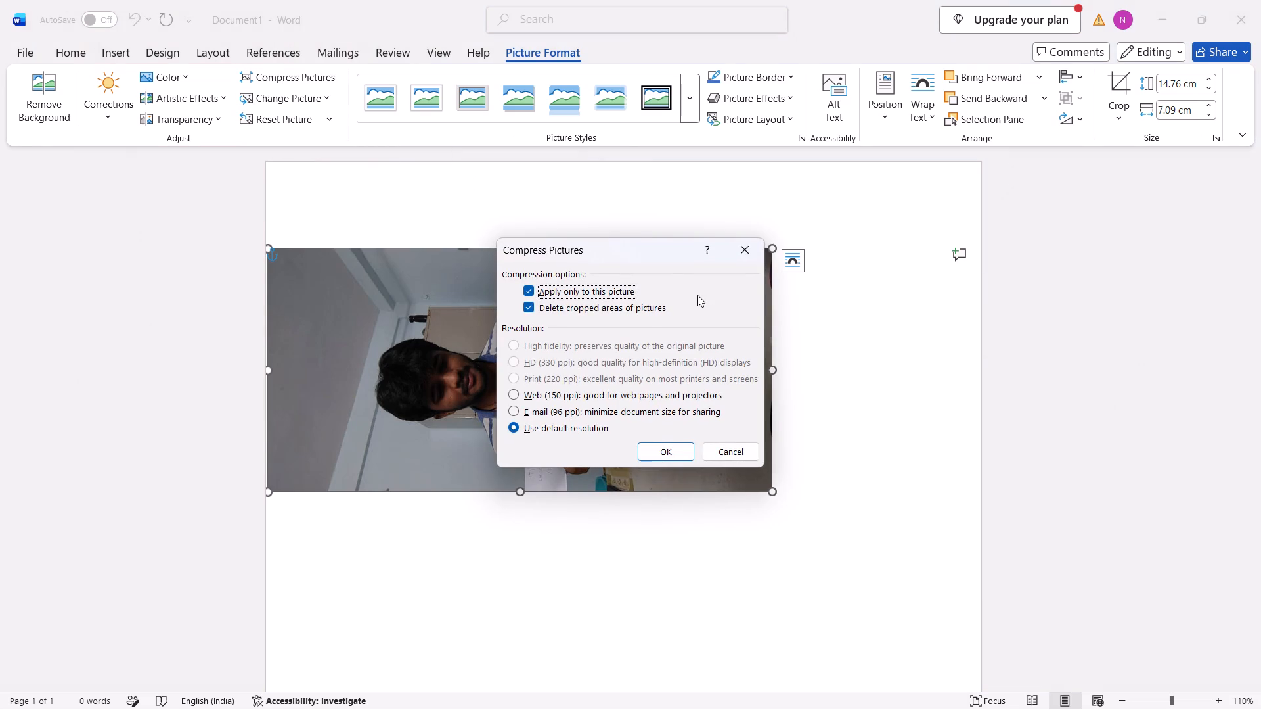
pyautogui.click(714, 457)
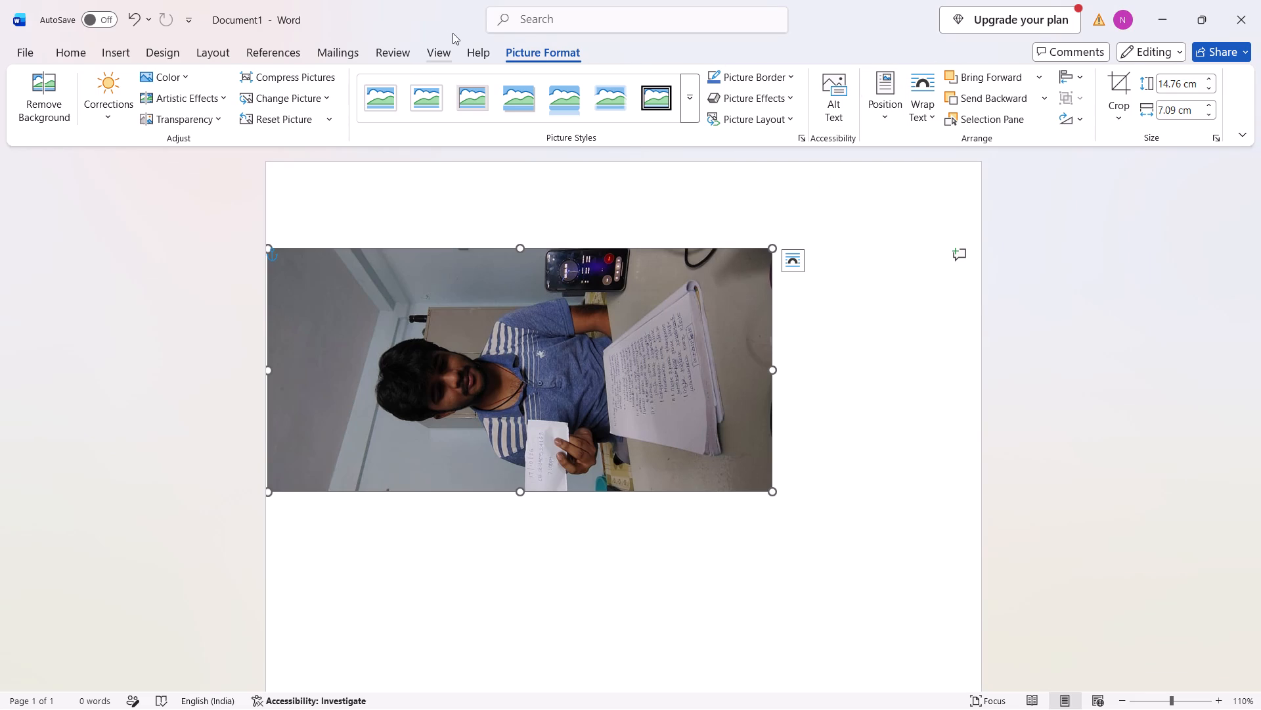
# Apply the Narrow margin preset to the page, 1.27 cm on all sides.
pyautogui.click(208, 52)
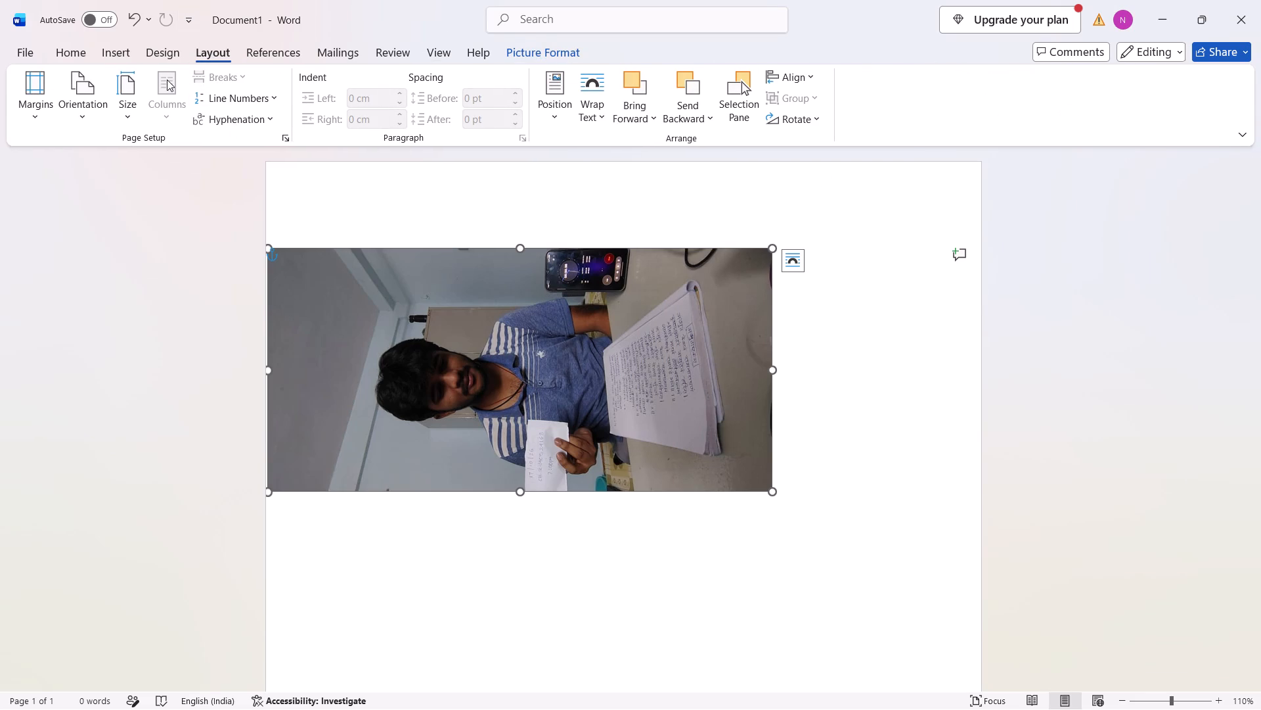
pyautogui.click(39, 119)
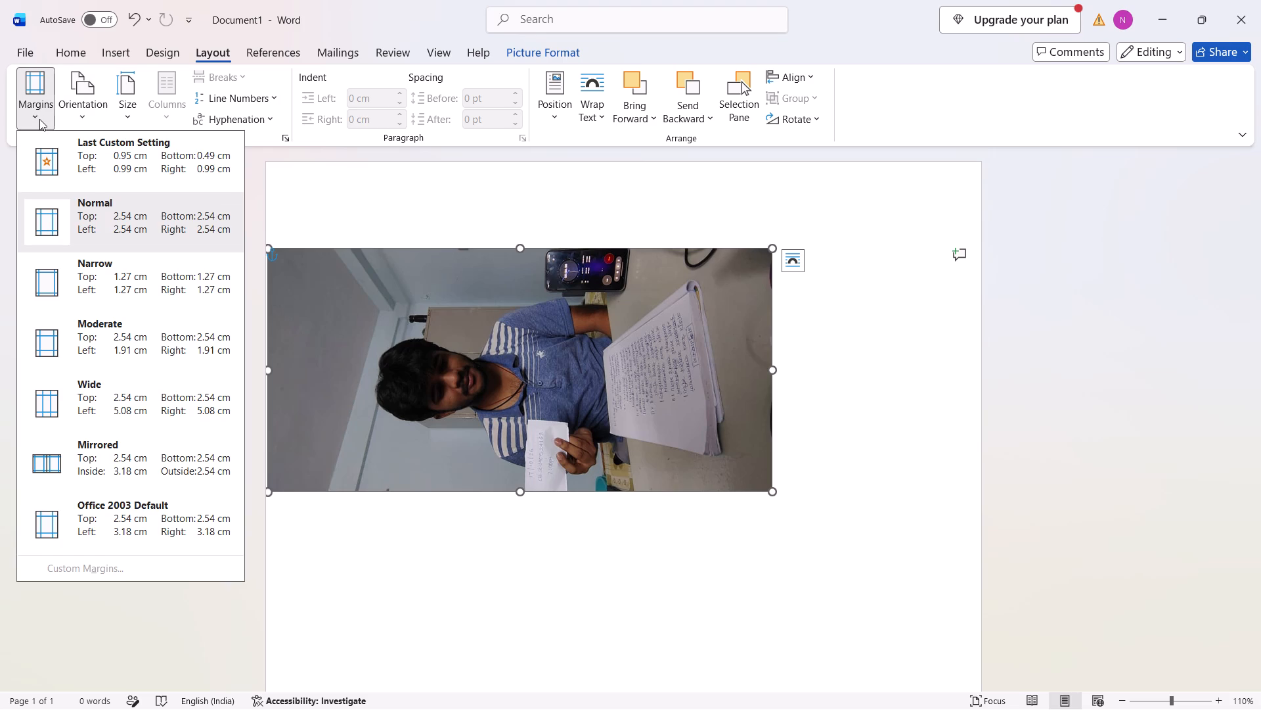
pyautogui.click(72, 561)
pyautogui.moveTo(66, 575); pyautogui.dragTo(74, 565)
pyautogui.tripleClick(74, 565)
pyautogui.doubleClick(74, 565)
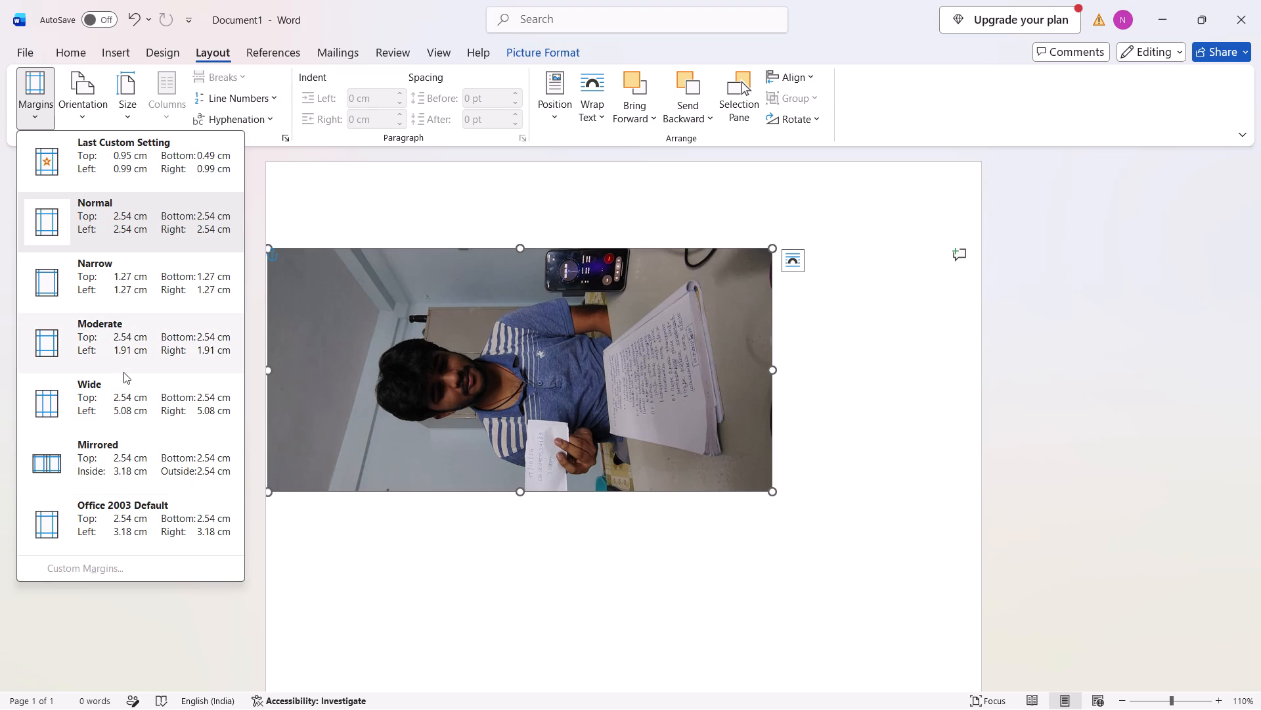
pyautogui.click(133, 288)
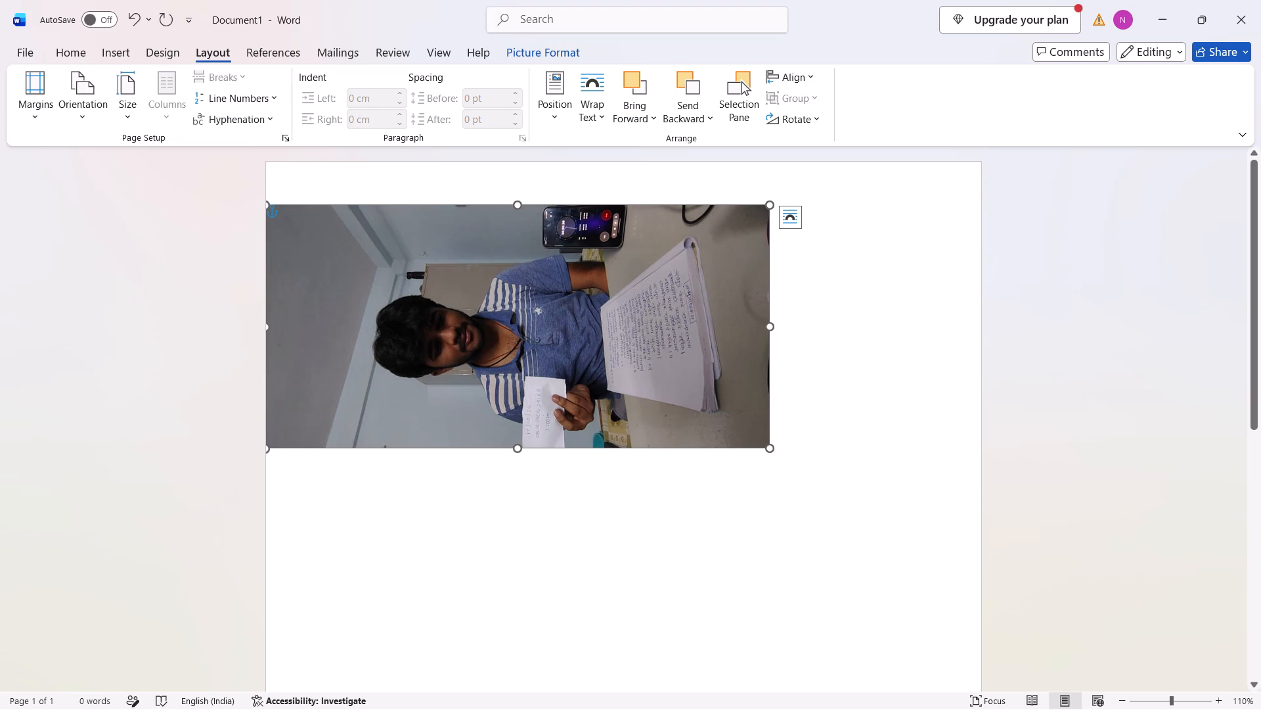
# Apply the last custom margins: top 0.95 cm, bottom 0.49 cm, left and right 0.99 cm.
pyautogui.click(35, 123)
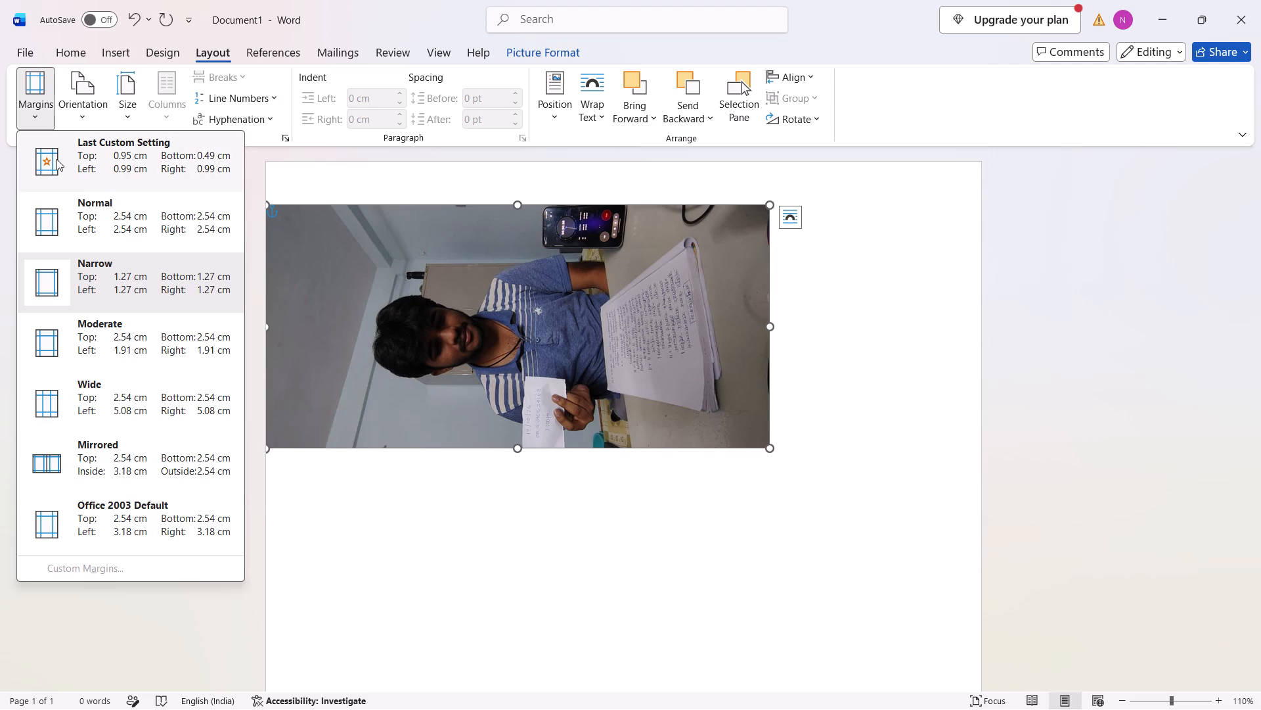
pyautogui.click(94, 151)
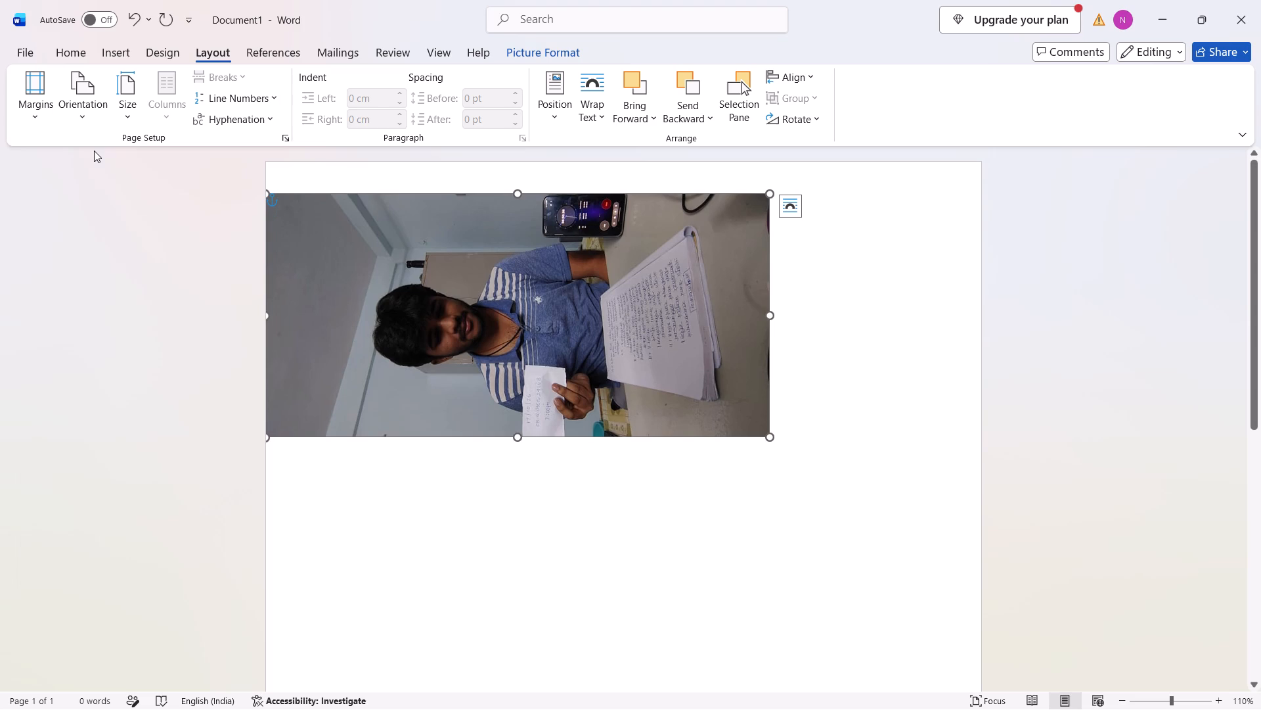
# Set custom top, bottom, left and right page margins of 0 for the whole document.
pyautogui.click(22, 112)
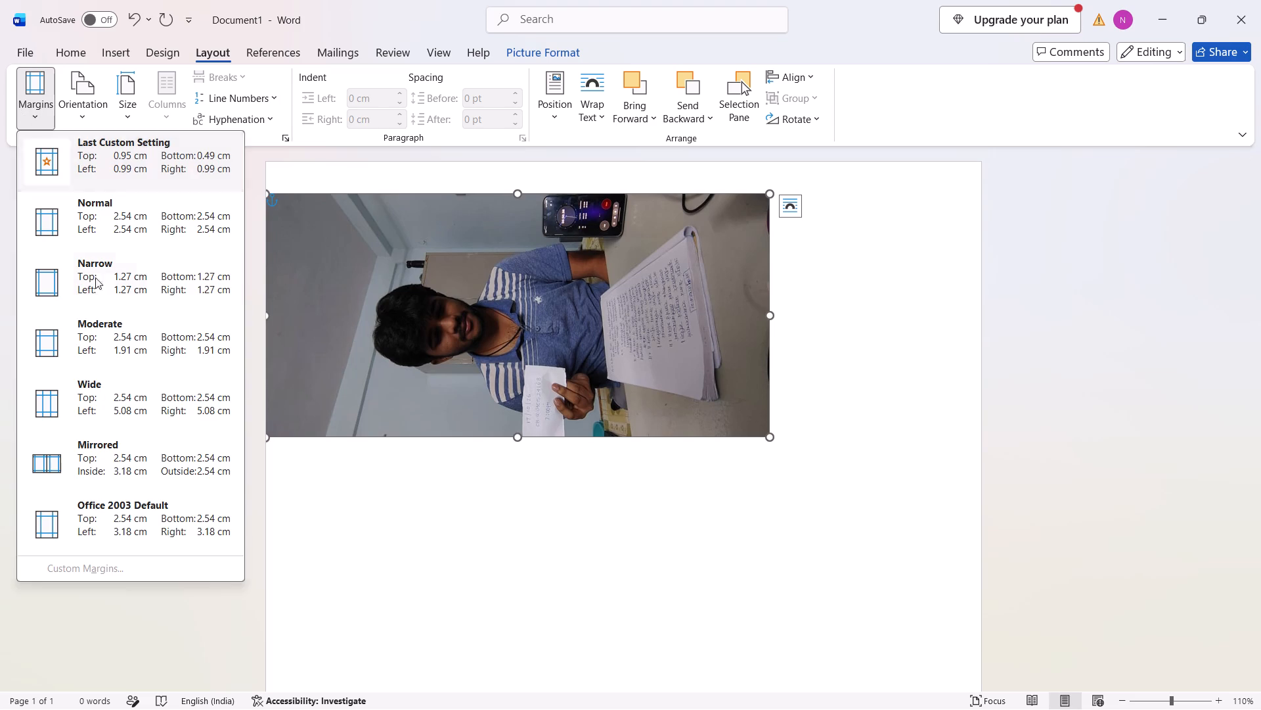
pyautogui.click(277, 535)
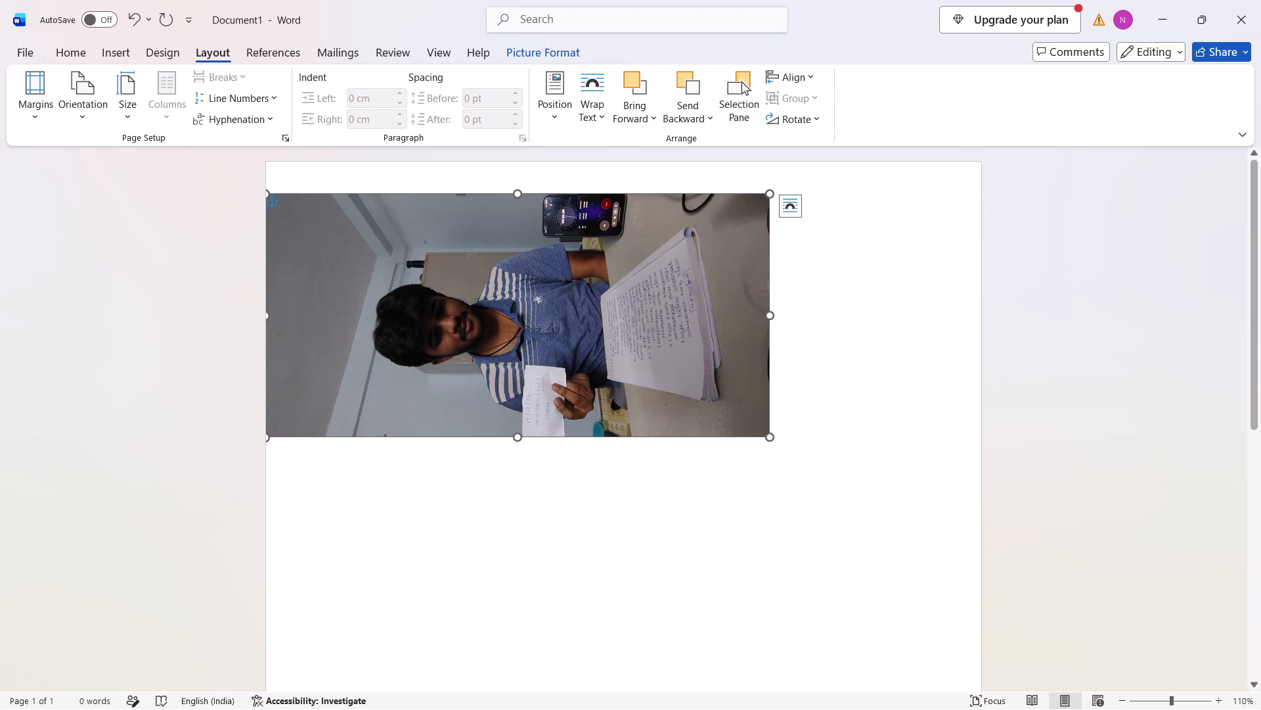
pyautogui.click(350, 548)
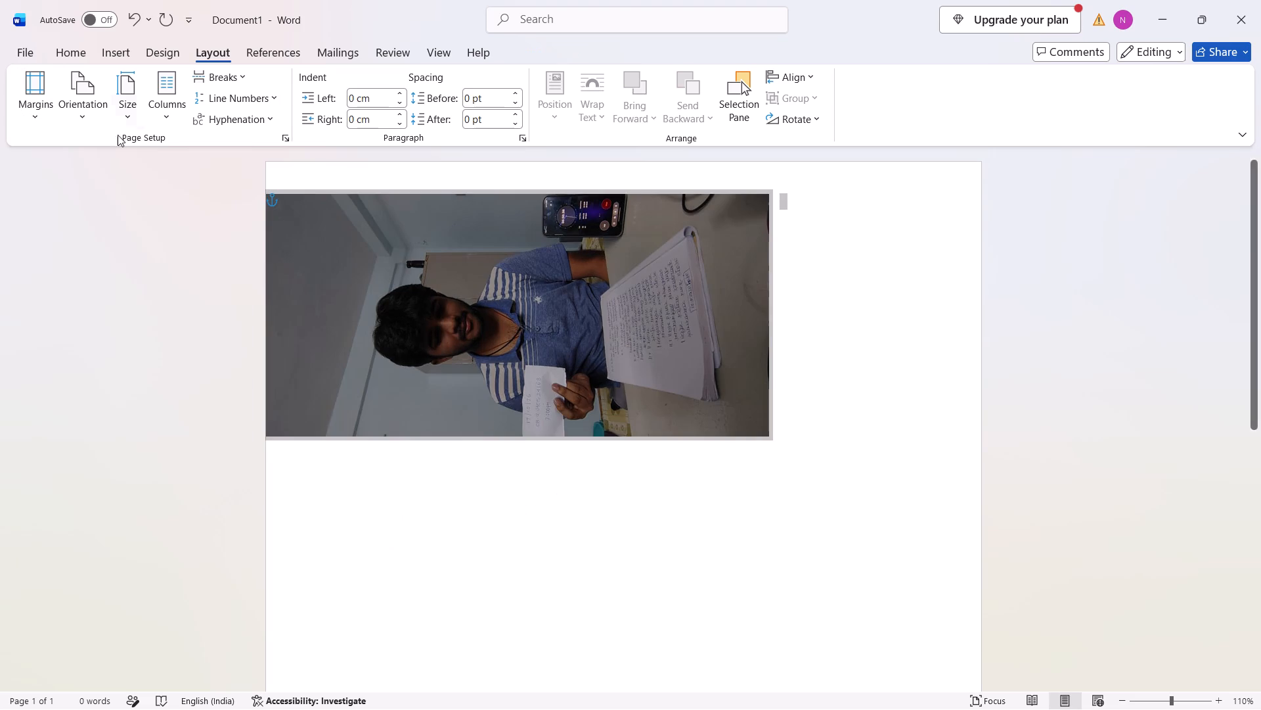
pyautogui.click(25, 113)
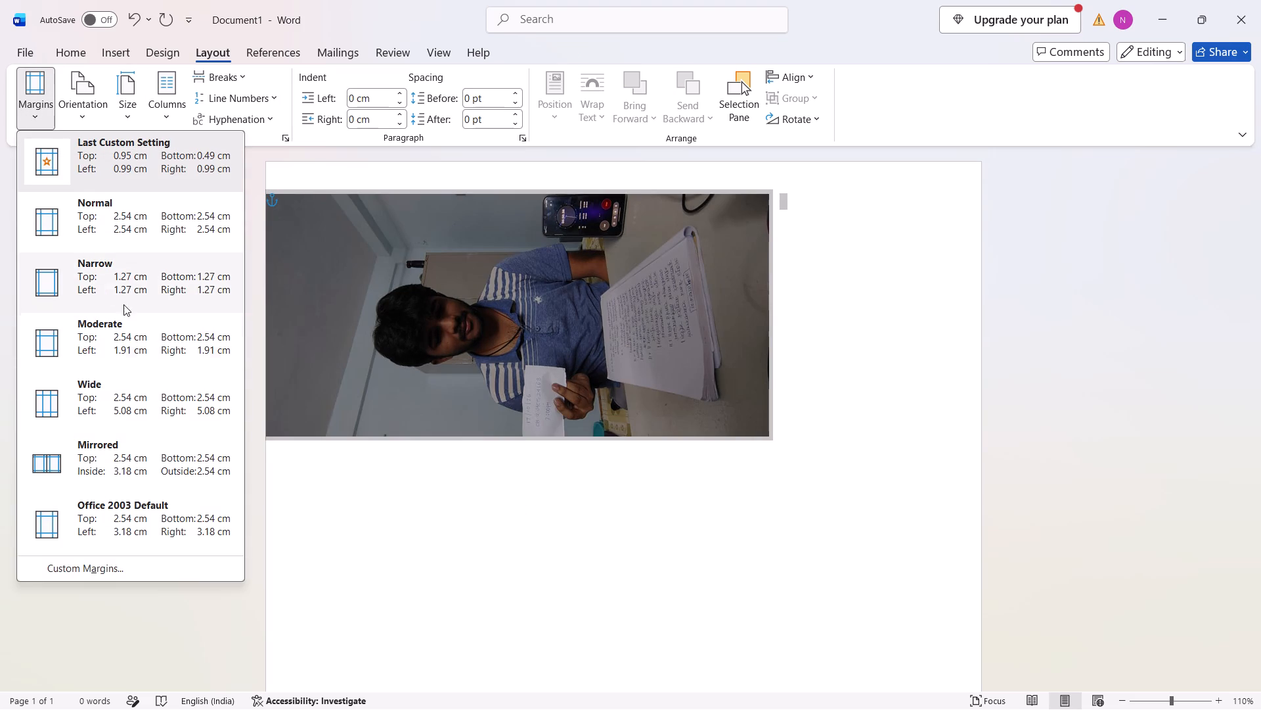
pyautogui.click(98, 575)
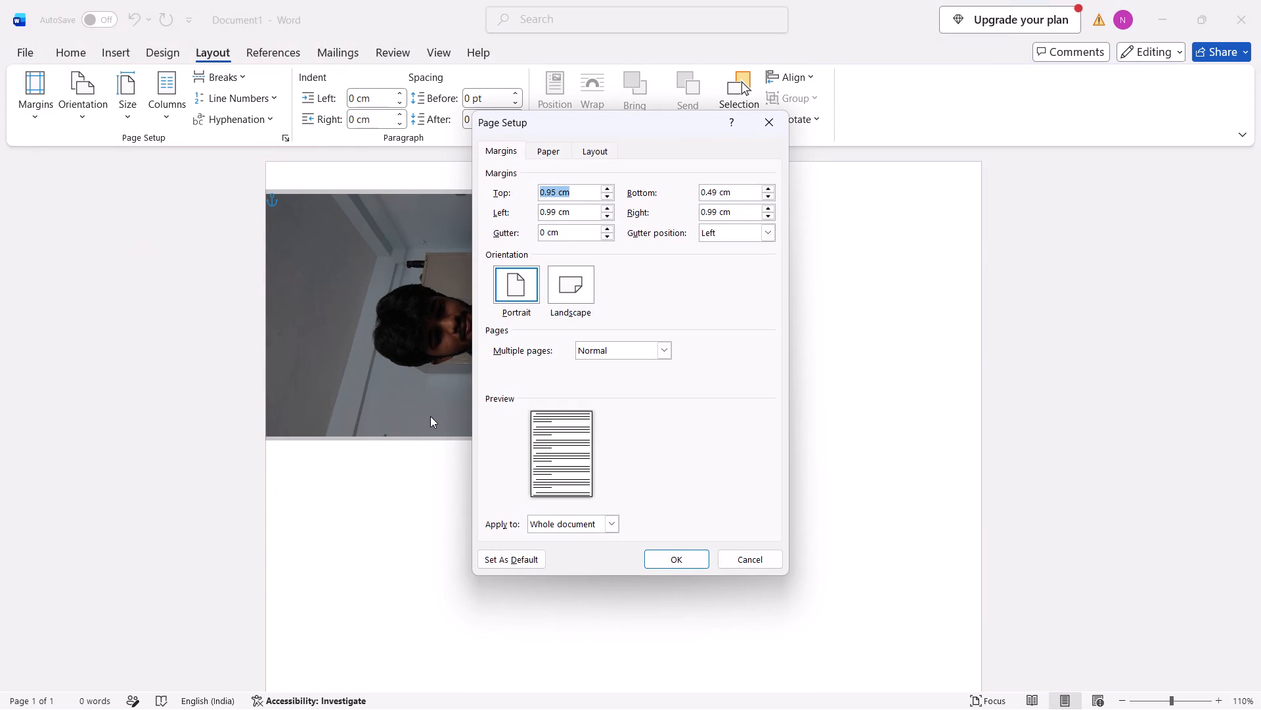
pyautogui.press('BackSpace')
pyautogui.press('0')
pyautogui.click(746, 191)
pyautogui.press('BackSpace')
pyautogui.press('BackSpace')
pyautogui.press('BackSpace')
pyautogui.press('BackSpace')
pyautogui.press('BackSpace')
pyautogui.press('BackSpace')
pyautogui.press('BackSpace')
pyautogui.press('BackSpace')
pyautogui.press('BackSpace')
pyautogui.press('BackSpace')
pyautogui.press('BackSpace')
pyautogui.press('BackSpace')
pyautogui.press('BackSpace')
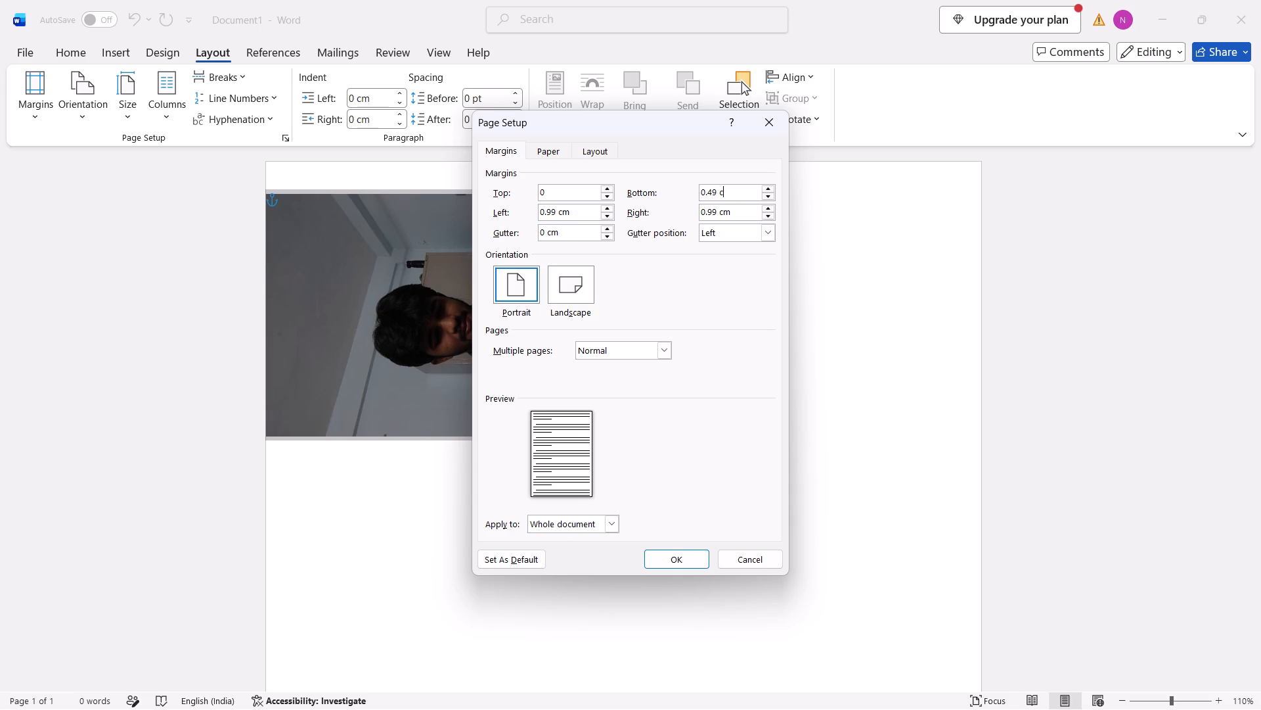
pyautogui.press('0')
pyautogui.click(732, 213)
pyautogui.press('BackSpace')
pyautogui.press('BackSpace')
pyautogui.press('BackSpace')
pyautogui.press('BackSpace')
pyautogui.press('BackSpace')
pyautogui.press('BackSpace')
pyautogui.press('BackSpace')
pyautogui.press('BackSpace')
pyautogui.press('BackSpace')
pyautogui.press('BackSpace')
pyautogui.press('BackSpace')
pyautogui.press('BackSpace')
pyautogui.press('BackSpace')
pyautogui.press('BackSpace')
pyautogui.press('BackSpace')
pyautogui.press('BackSpace')
pyautogui.press('BackSpace')
pyautogui.press('0')
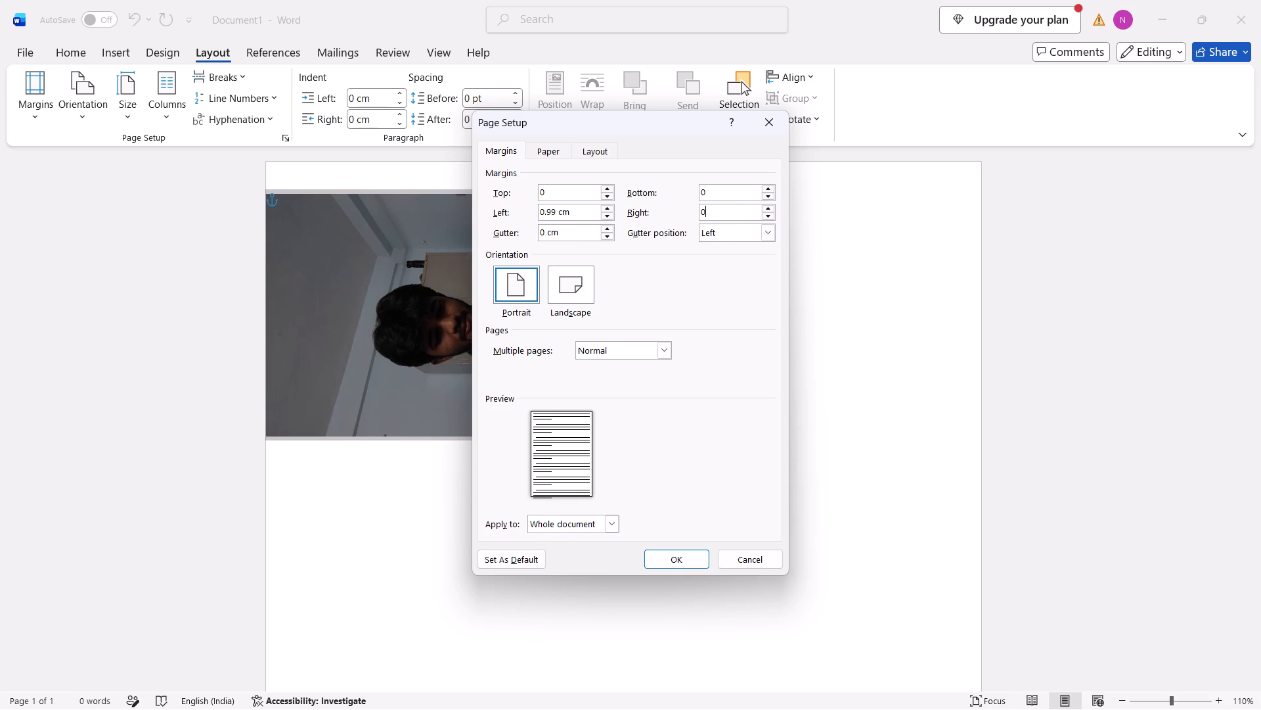
pyautogui.click(588, 212)
pyautogui.press('BackSpace')
pyautogui.press('BackSpace')
pyautogui.press('BackSpace')
pyautogui.press('BackSpace')
pyautogui.press('BackSpace')
pyautogui.press('BackSpace')
pyautogui.press('BackSpace')
pyautogui.press('BackSpace')
pyautogui.press('BackSpace')
pyautogui.press('0')
pyautogui.click(552, 456)
pyautogui.scroll(-1, 590, 486)
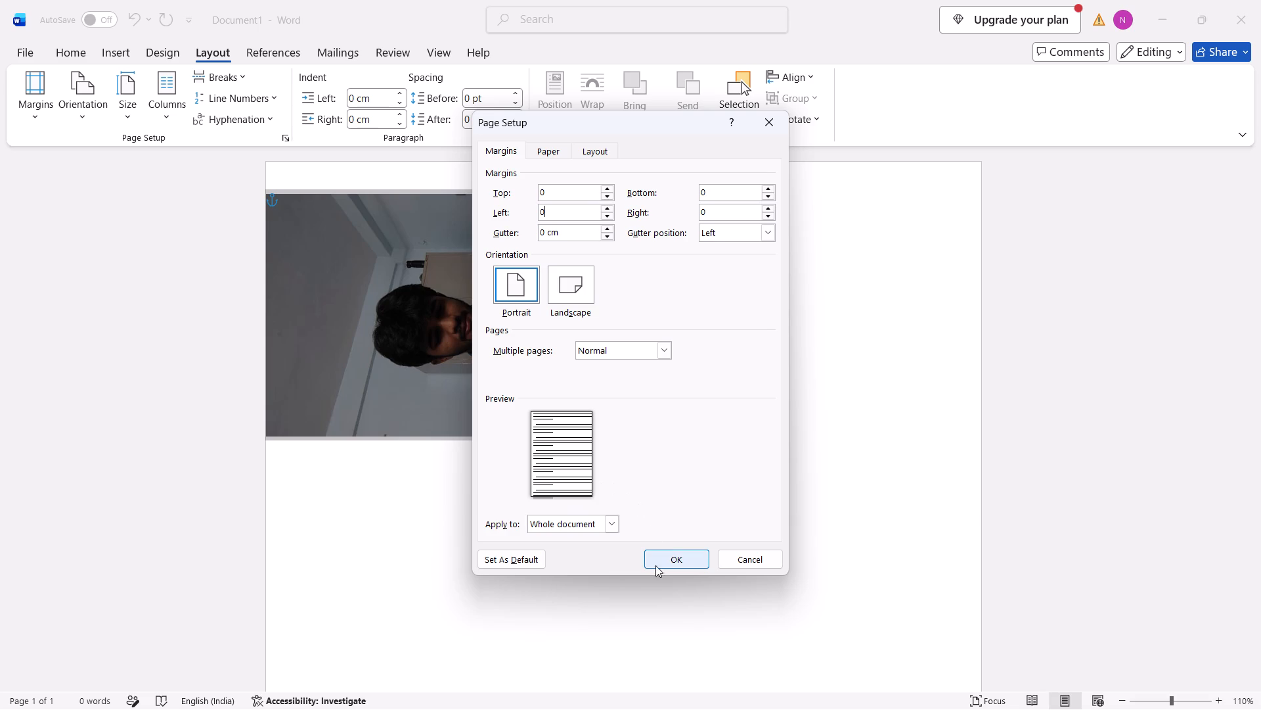
pyautogui.click(665, 556)
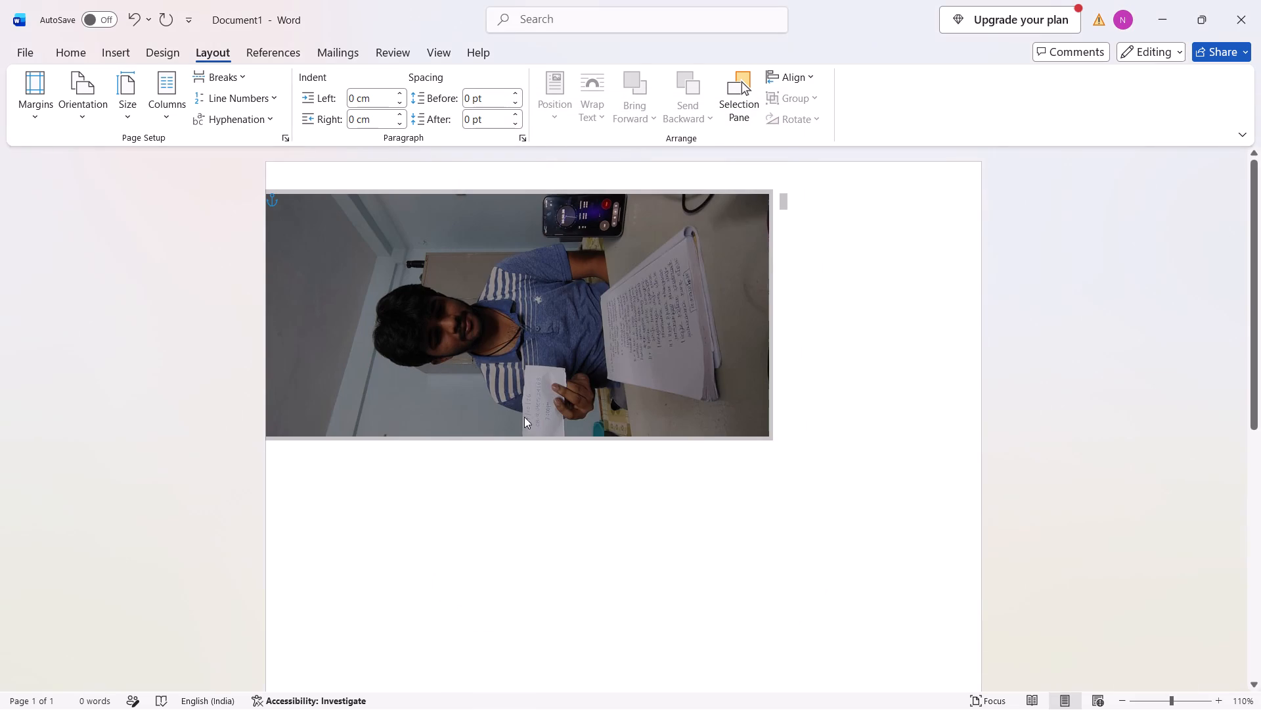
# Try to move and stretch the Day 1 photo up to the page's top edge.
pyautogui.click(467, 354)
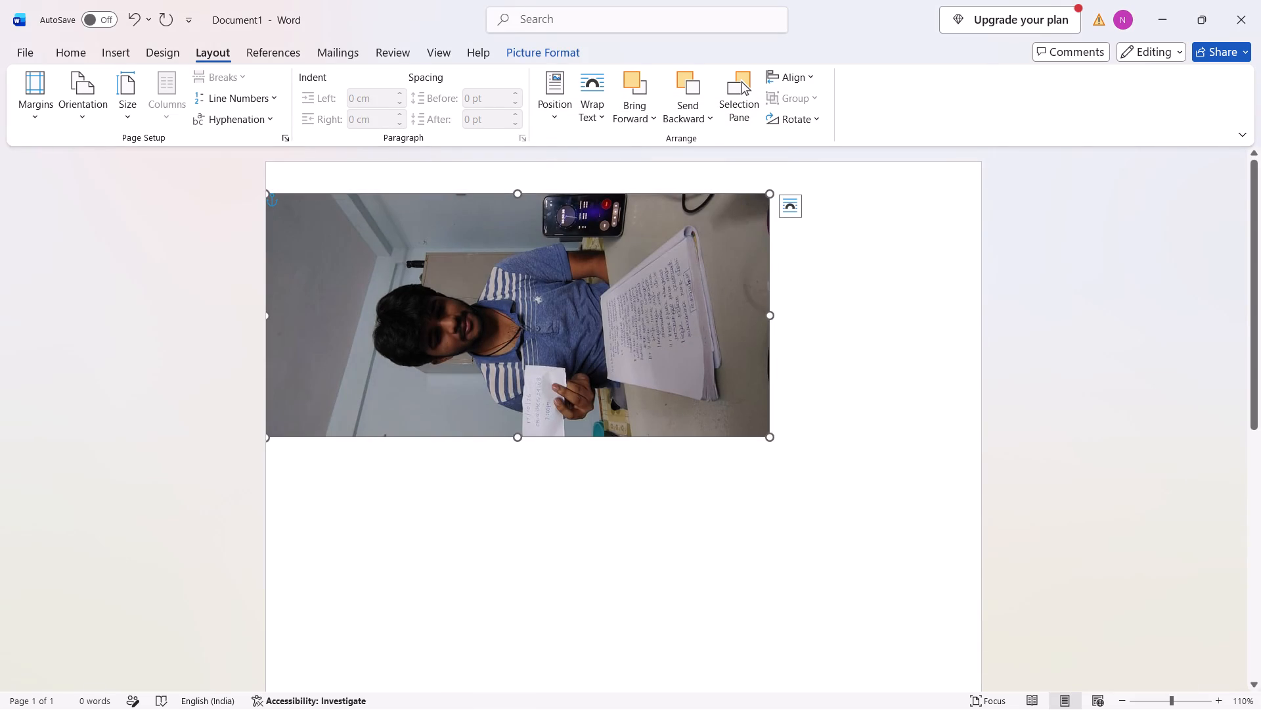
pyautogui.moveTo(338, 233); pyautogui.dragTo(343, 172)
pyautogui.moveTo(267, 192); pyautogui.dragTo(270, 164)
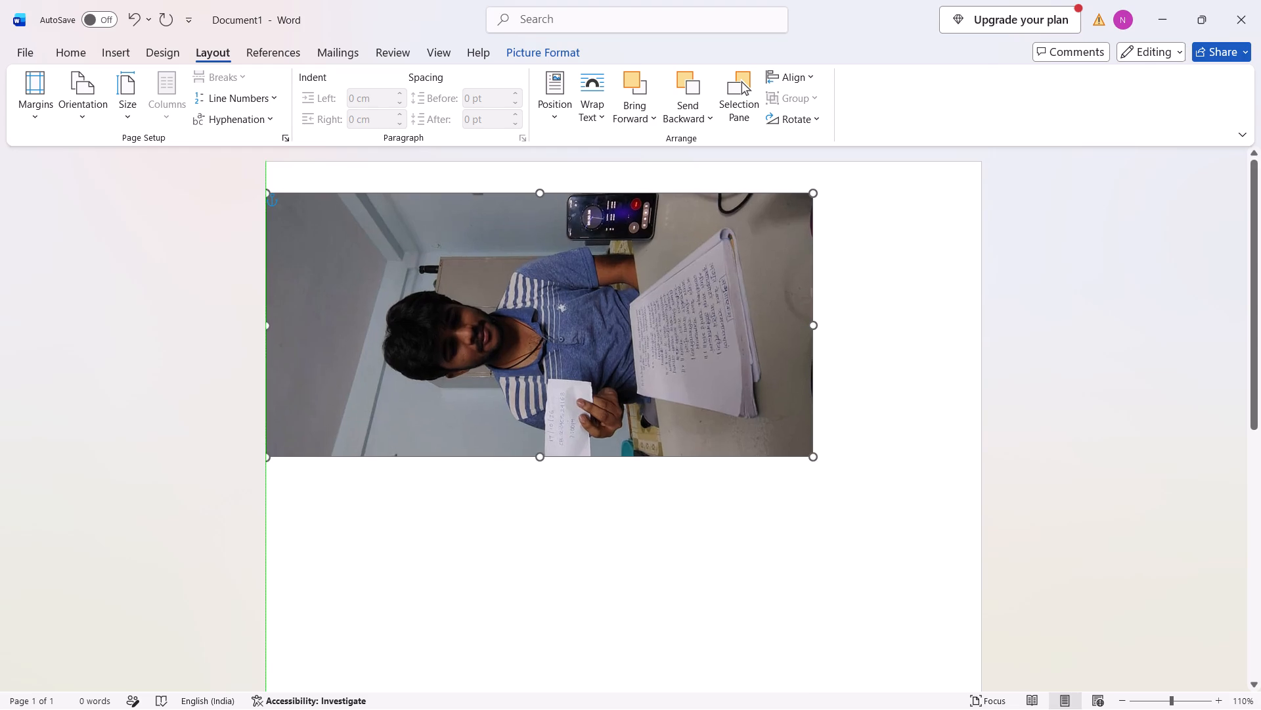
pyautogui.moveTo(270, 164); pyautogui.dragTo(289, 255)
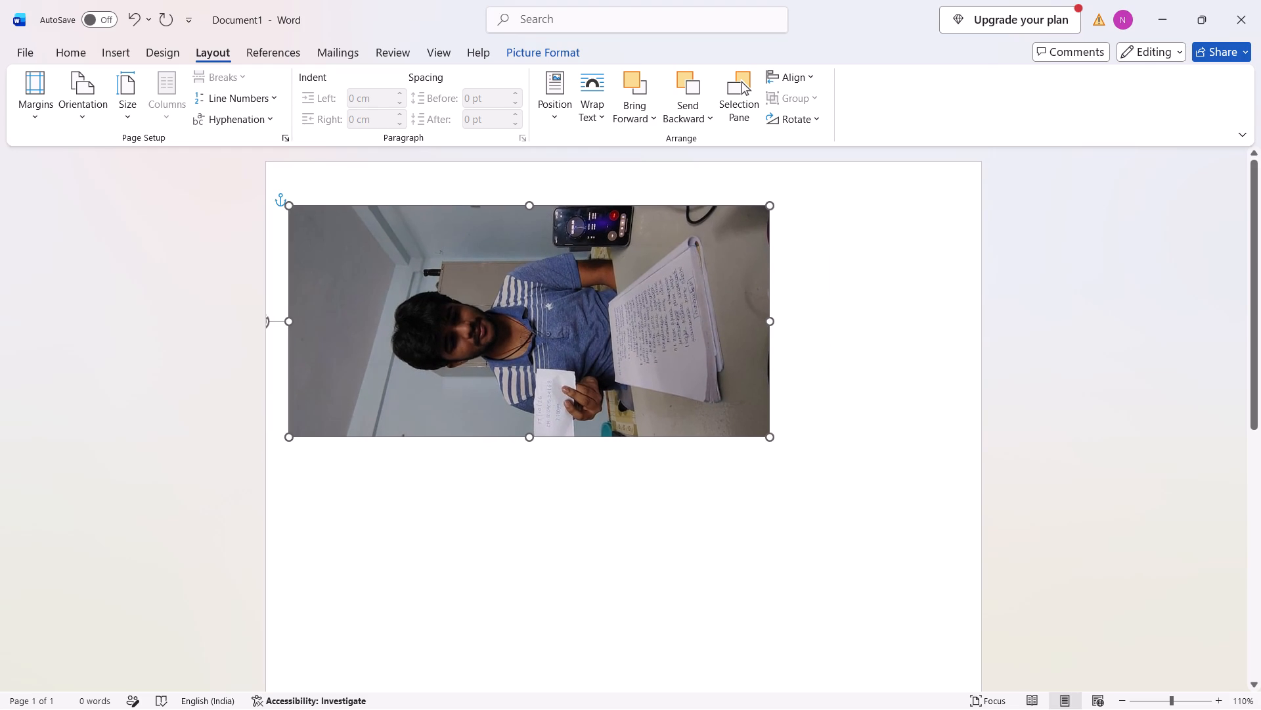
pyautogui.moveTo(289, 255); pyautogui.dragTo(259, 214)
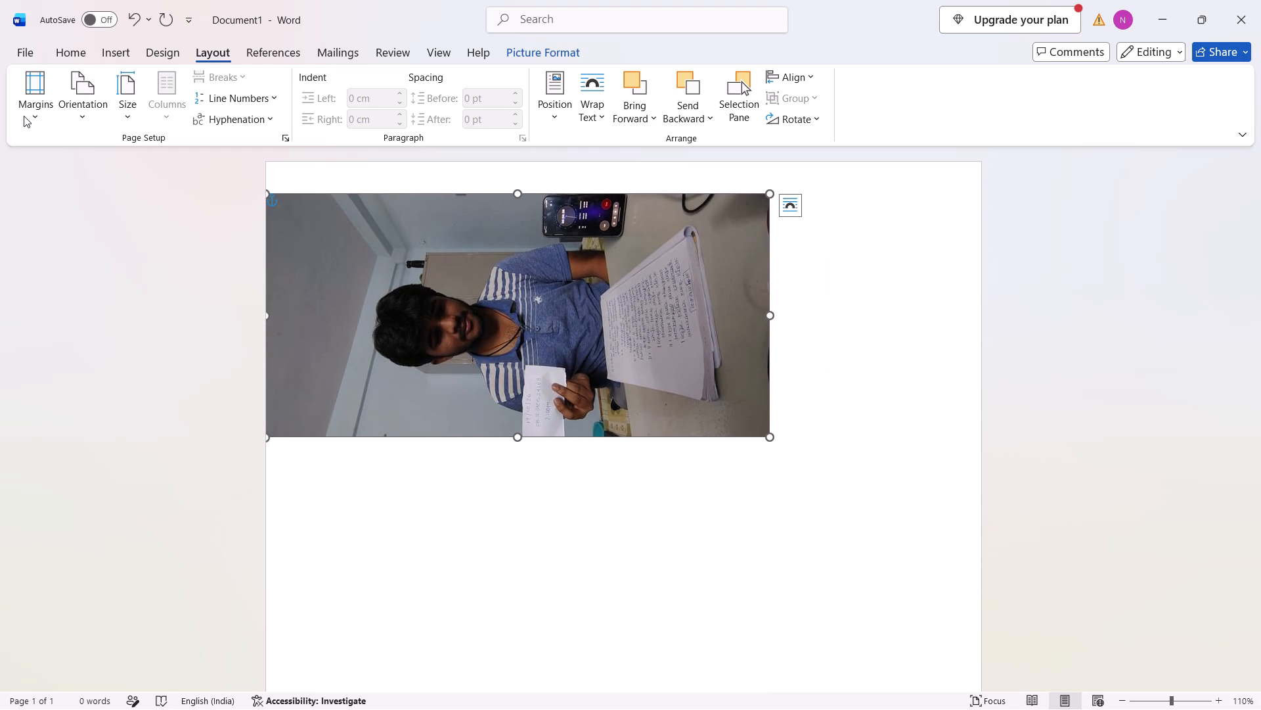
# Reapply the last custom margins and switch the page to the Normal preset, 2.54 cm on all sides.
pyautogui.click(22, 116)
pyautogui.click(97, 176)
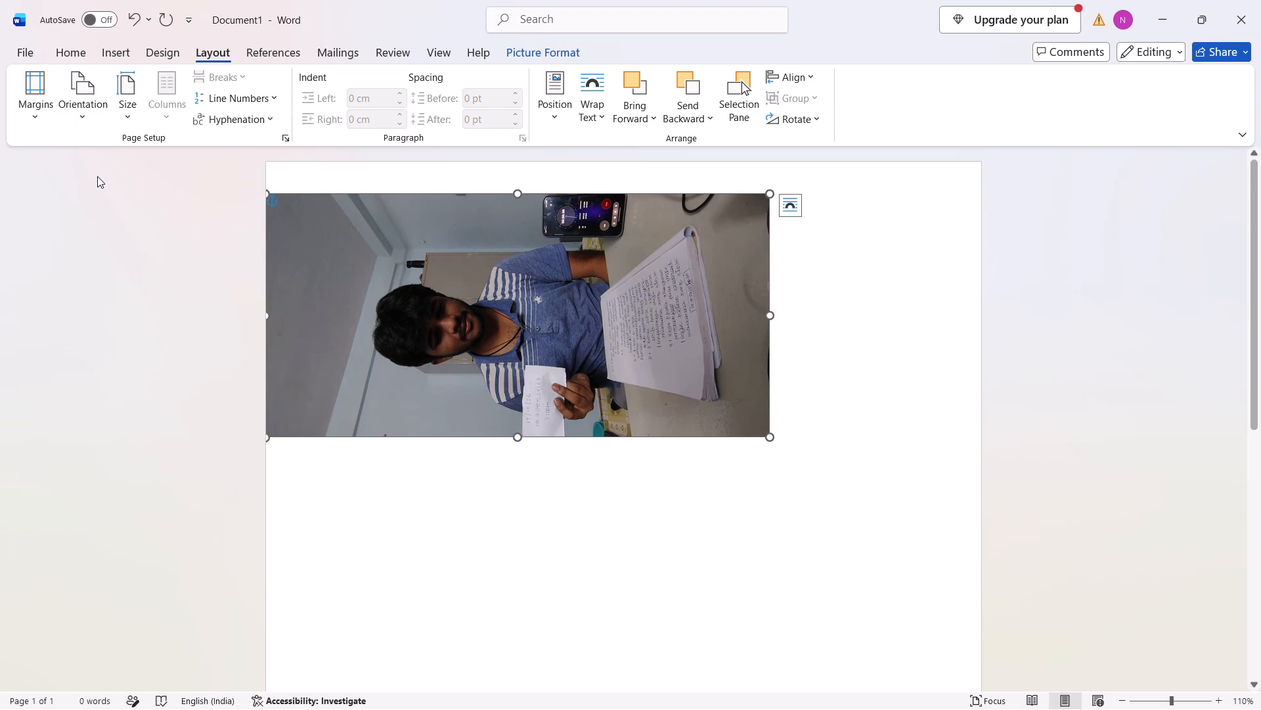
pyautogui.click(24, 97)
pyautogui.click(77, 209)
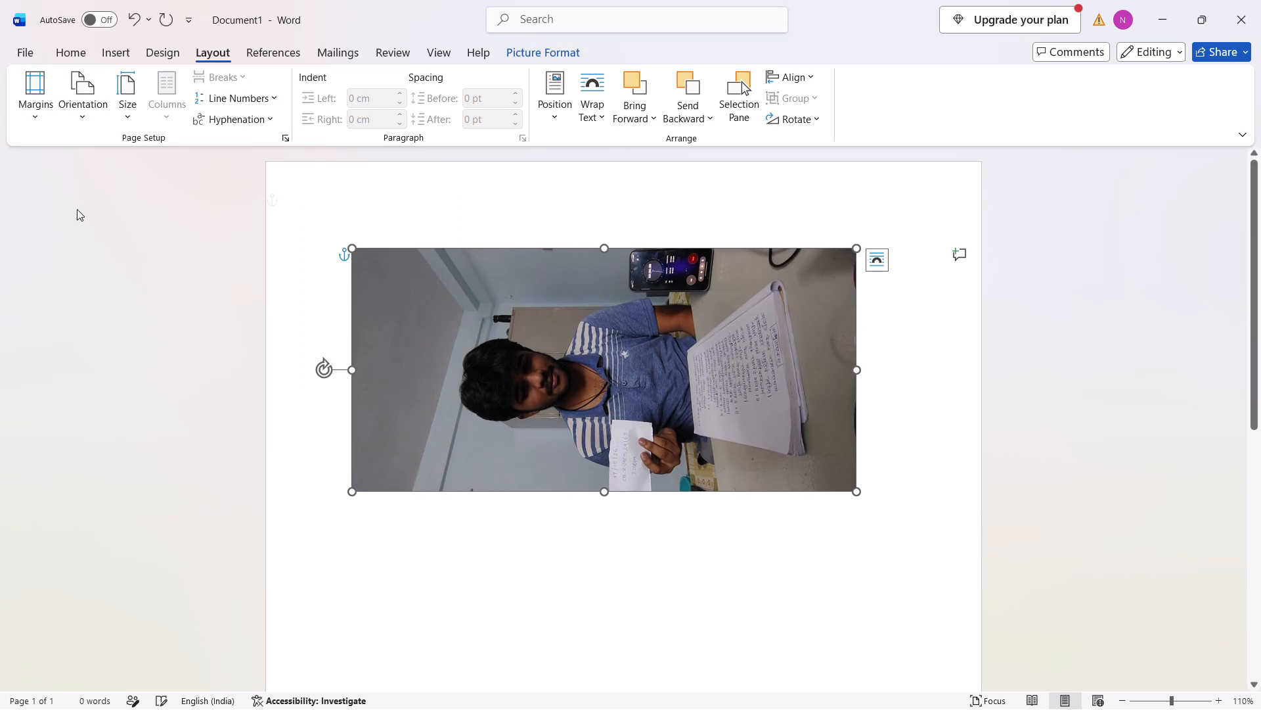
# Reapply the last custom margins of 0 cm on all sides to the page.
pyautogui.click(30, 102)
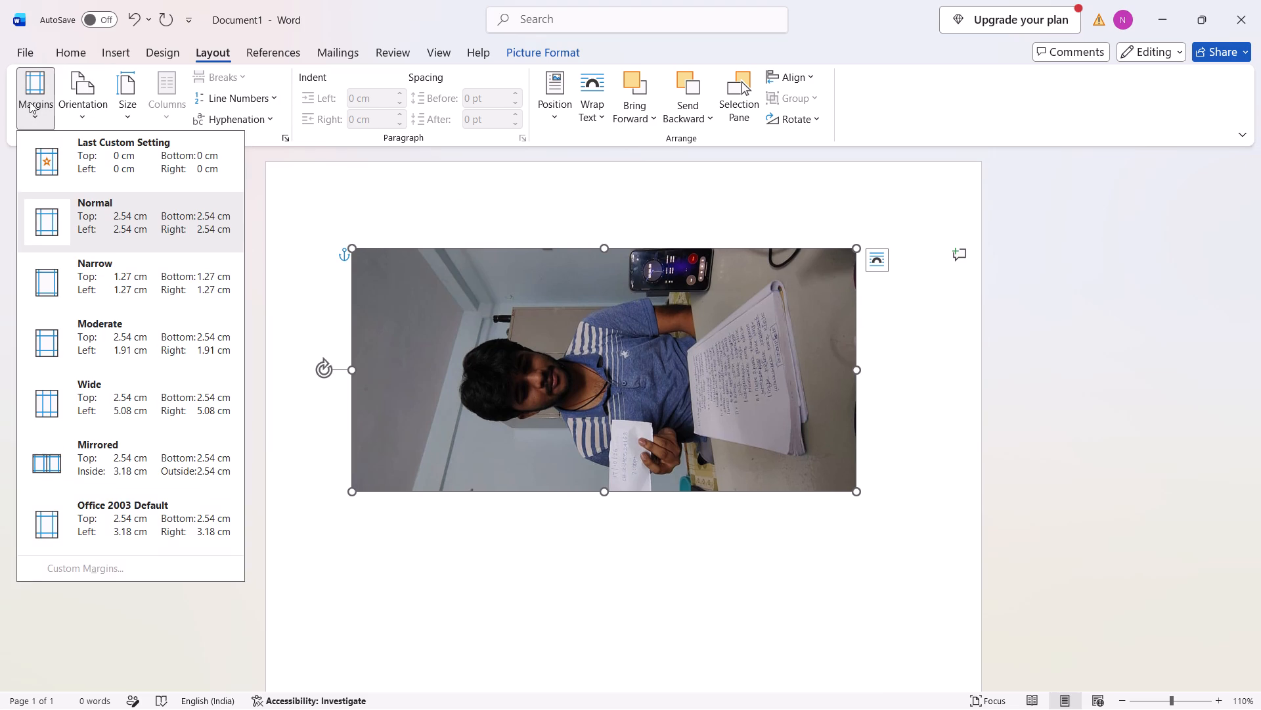
pyautogui.click(75, 160)
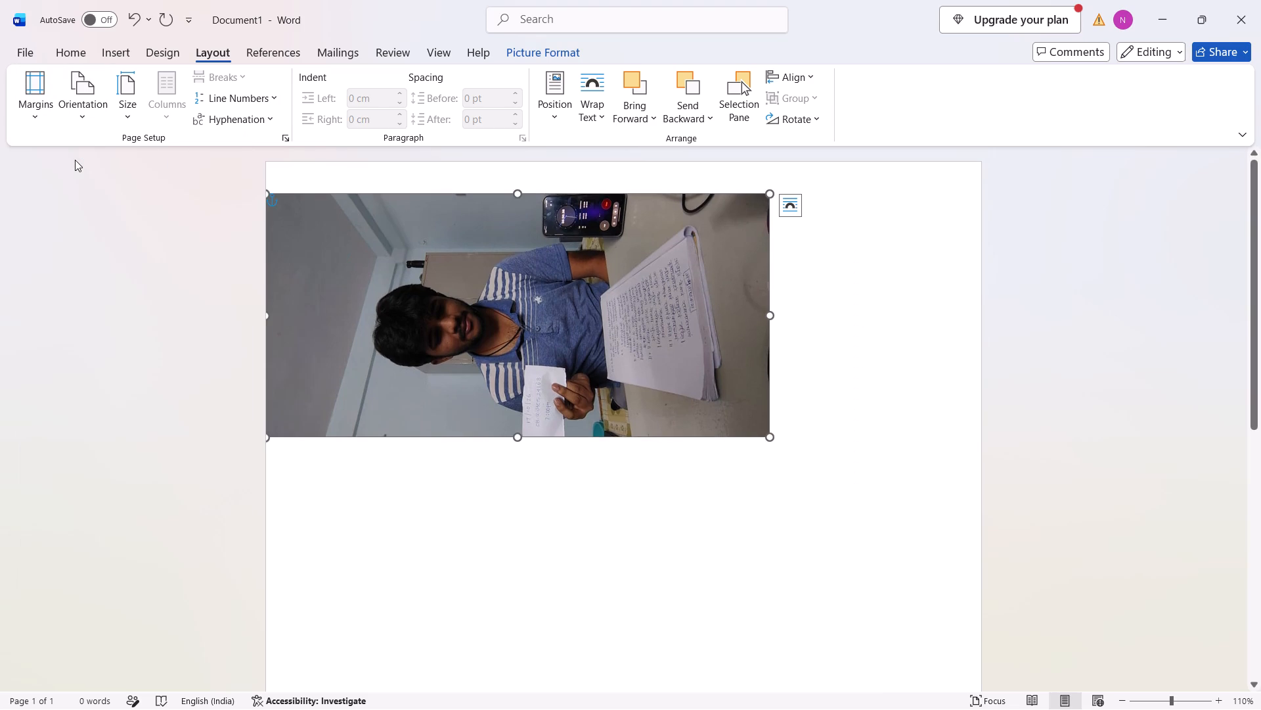
# Set custom top and bottom page margins of 0.1 cm for the whole document.
pyautogui.click(47, 108)
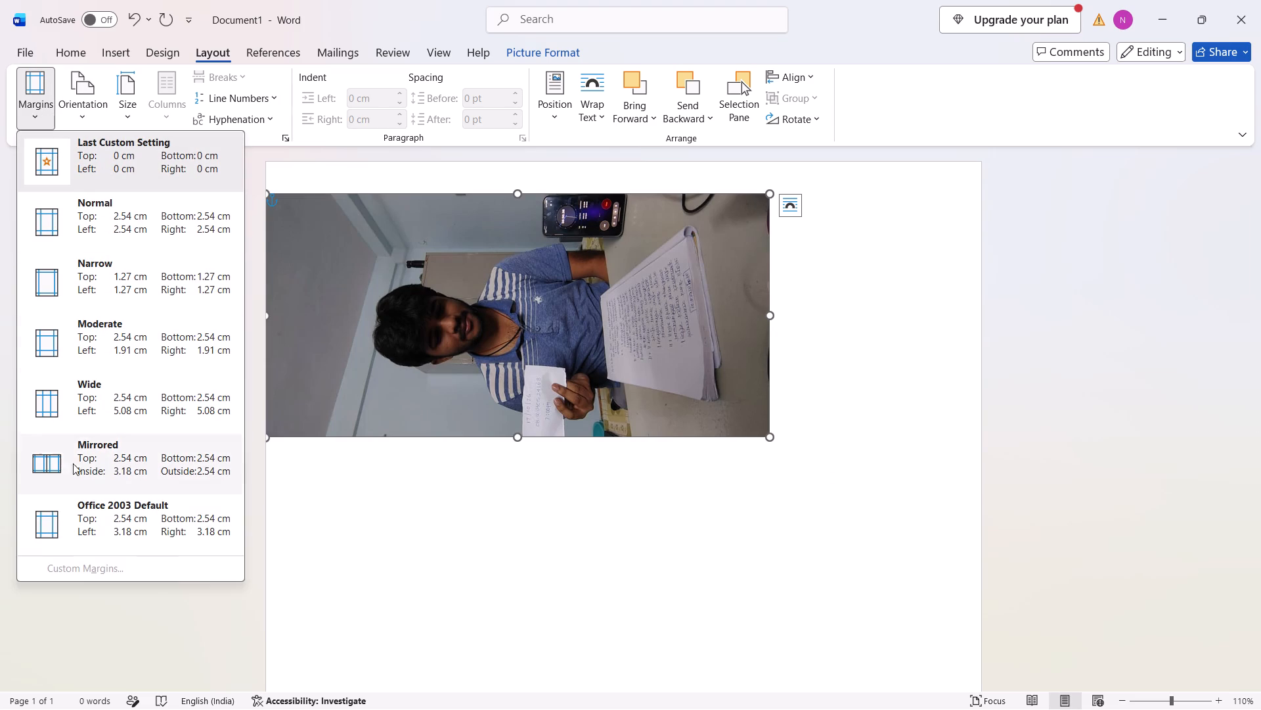
pyautogui.click(321, 510)
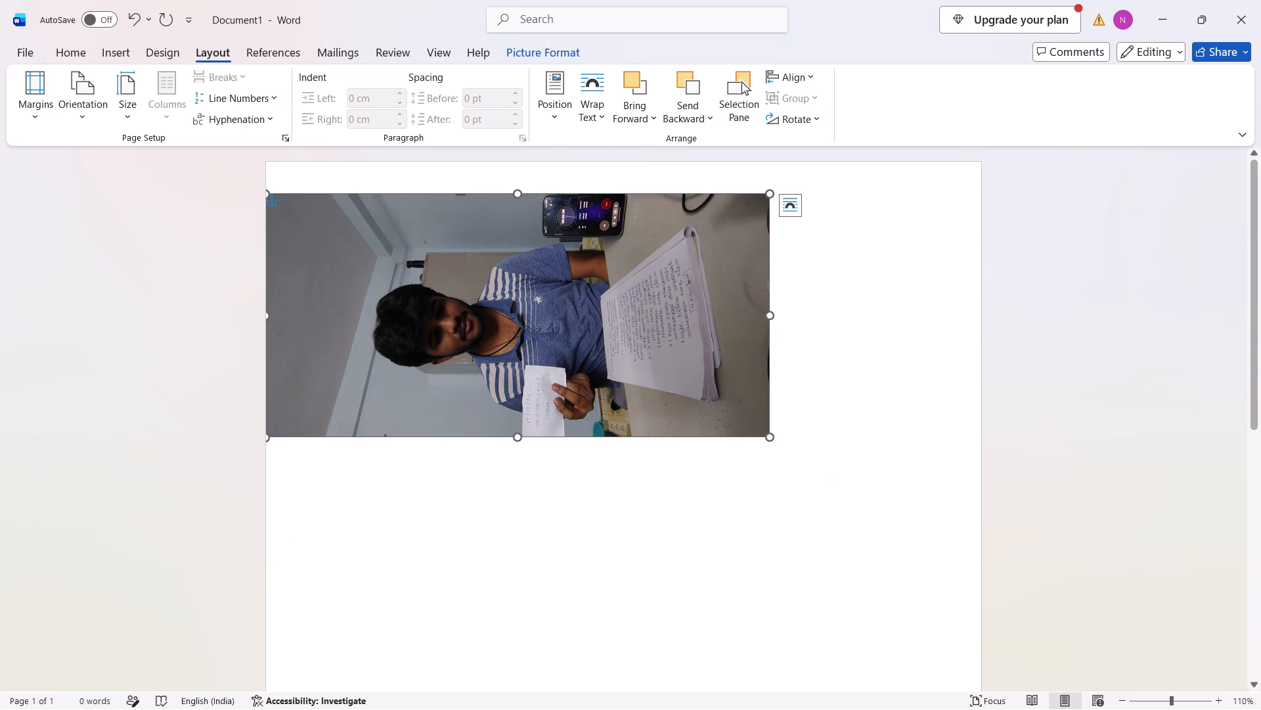
pyautogui.doubleClick(321, 510)
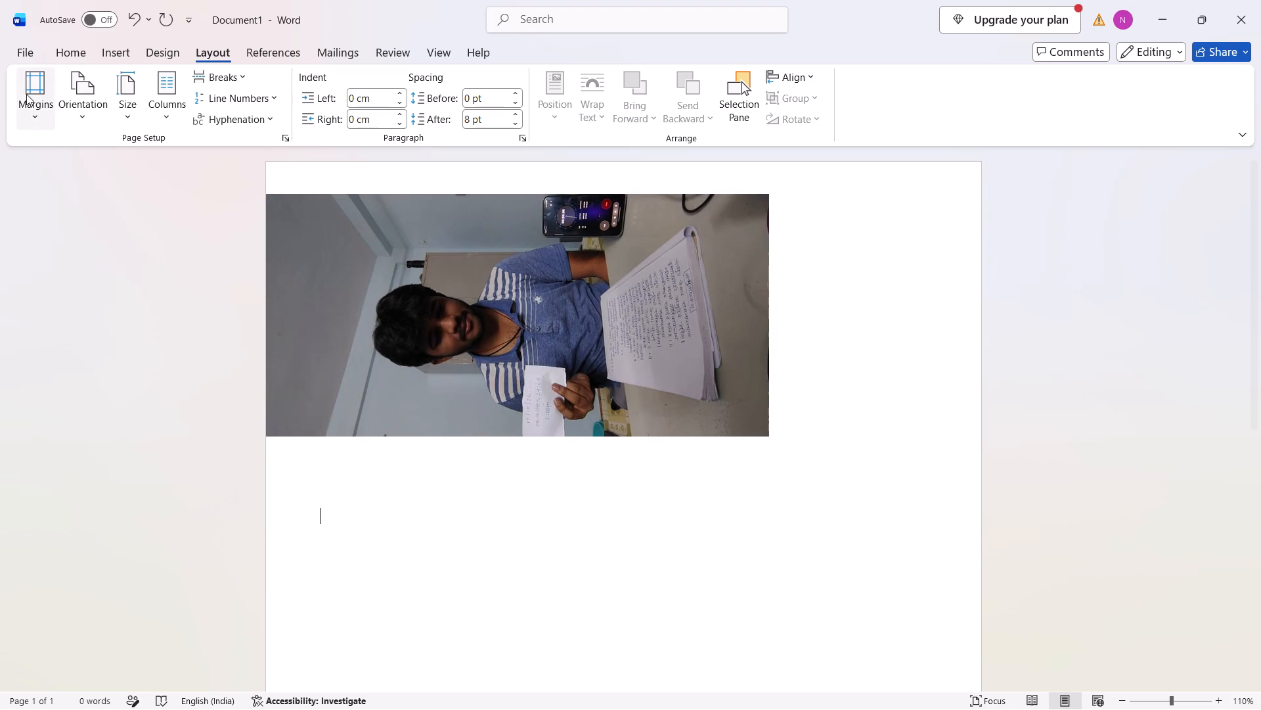
pyautogui.click(27, 124)
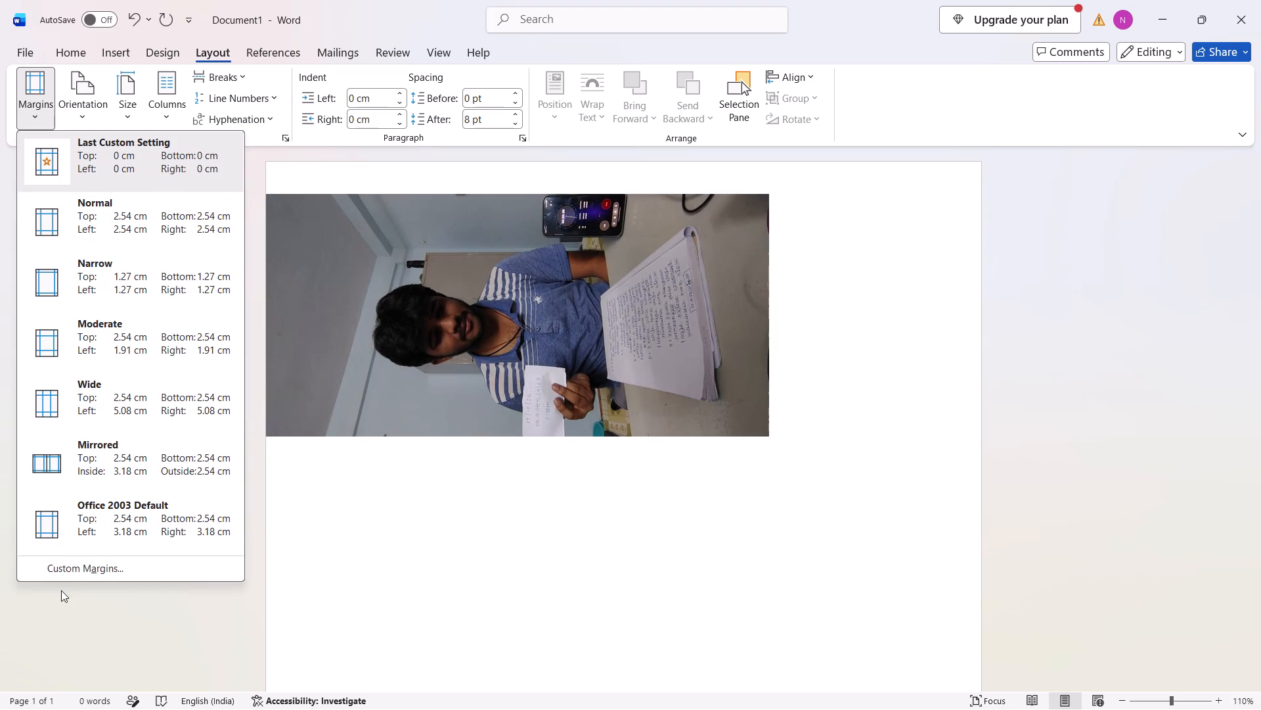
pyautogui.click(91, 561)
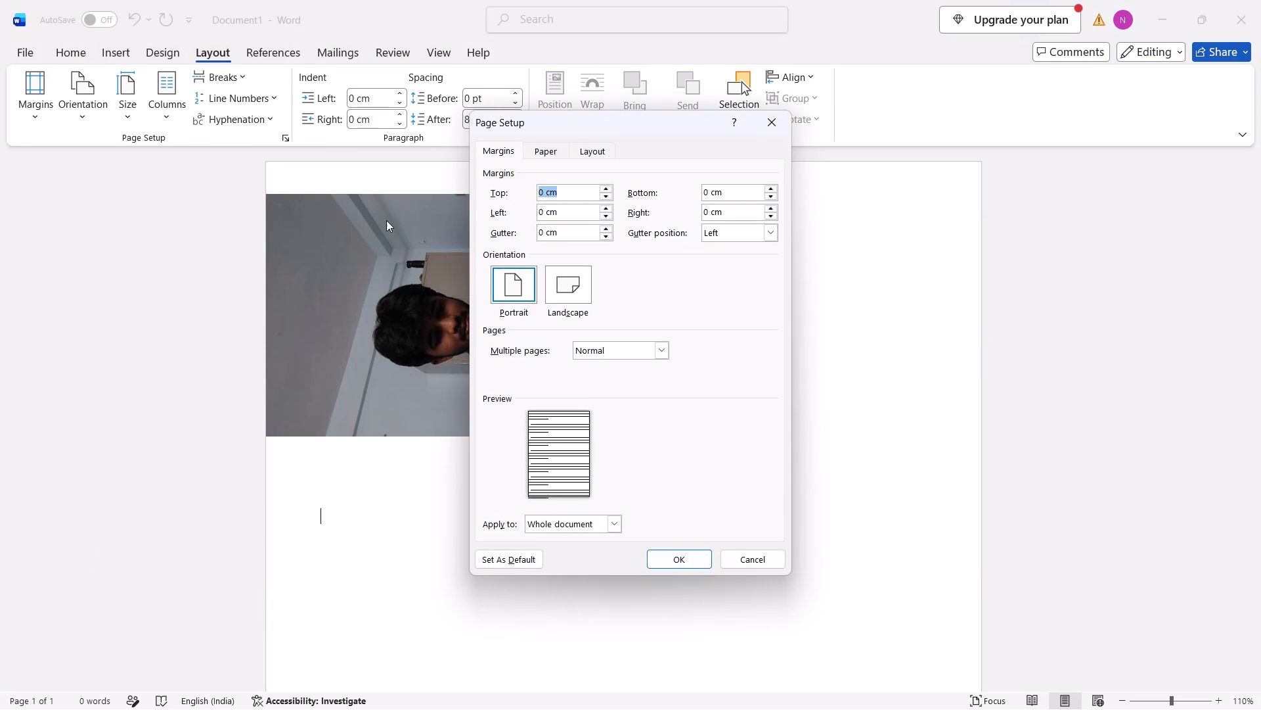
pyautogui.click(543, 195)
pyautogui.click(548, 143)
pyautogui.click(581, 152)
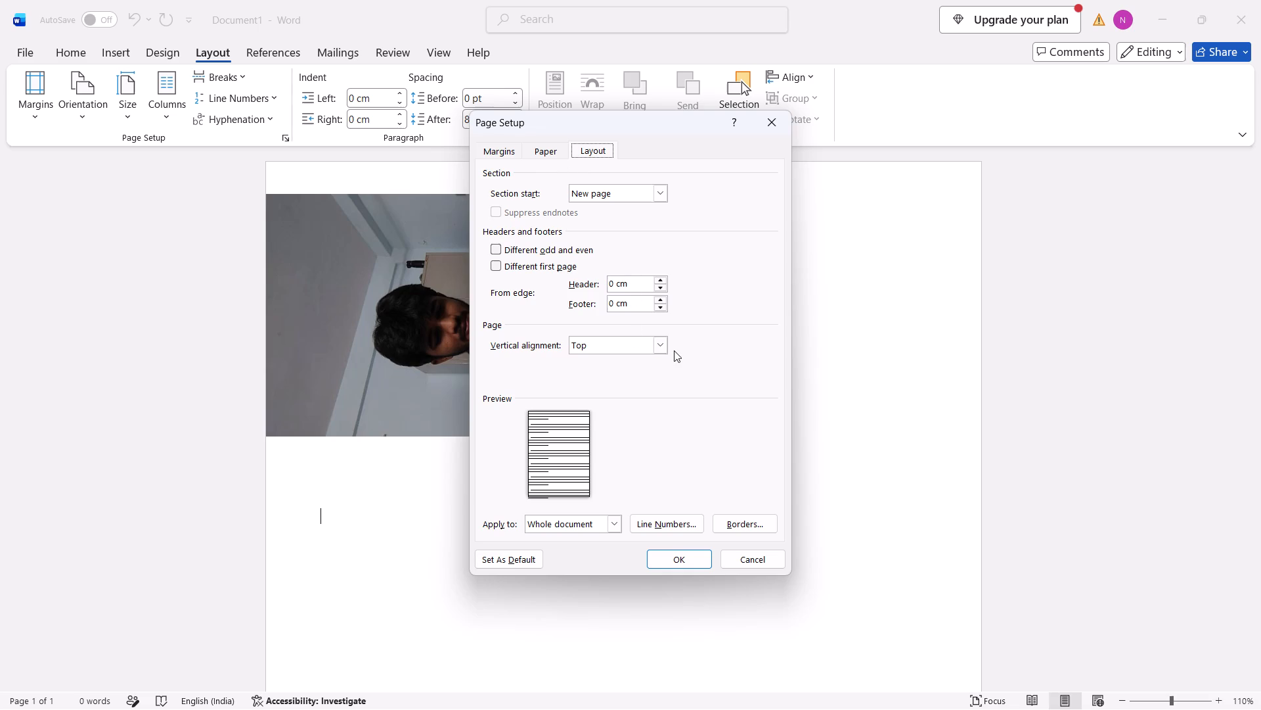
pyautogui.click(509, 150)
pyautogui.click(546, 189)
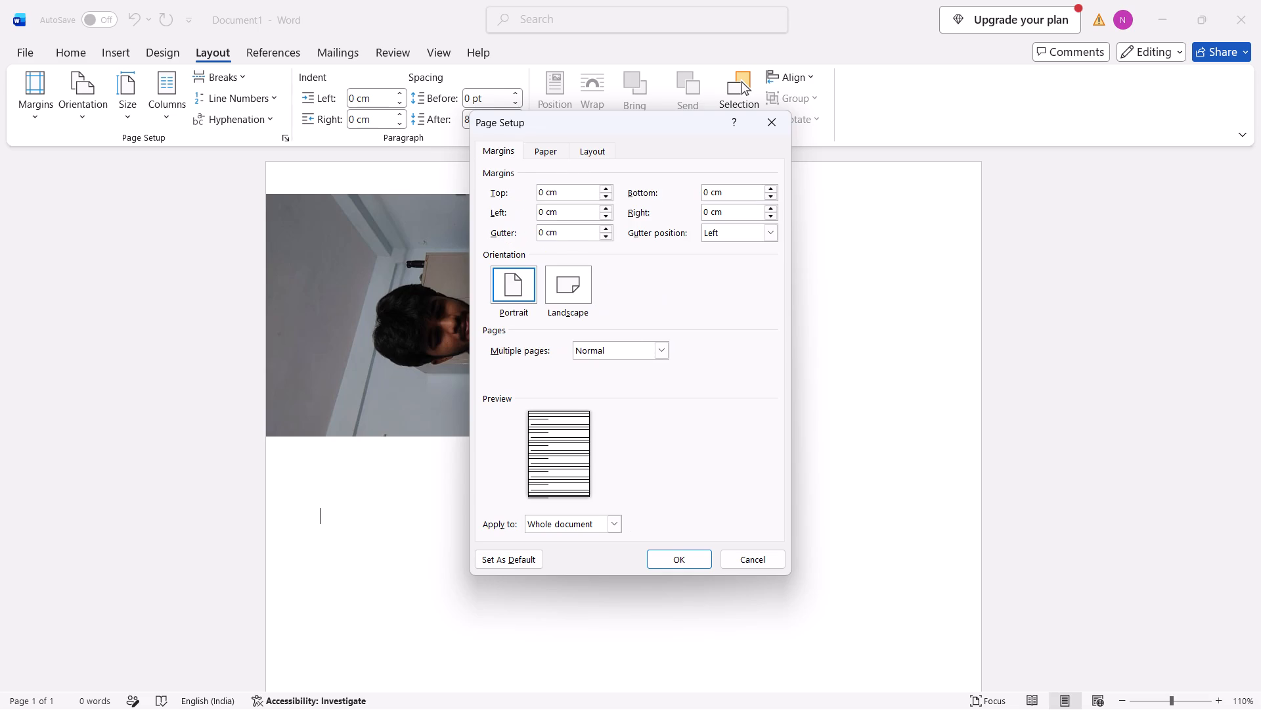
pyautogui.press('Left')
pyautogui.write('.1')
pyautogui.click(708, 191)
pyautogui.write('.1')
pyautogui.click(674, 565)
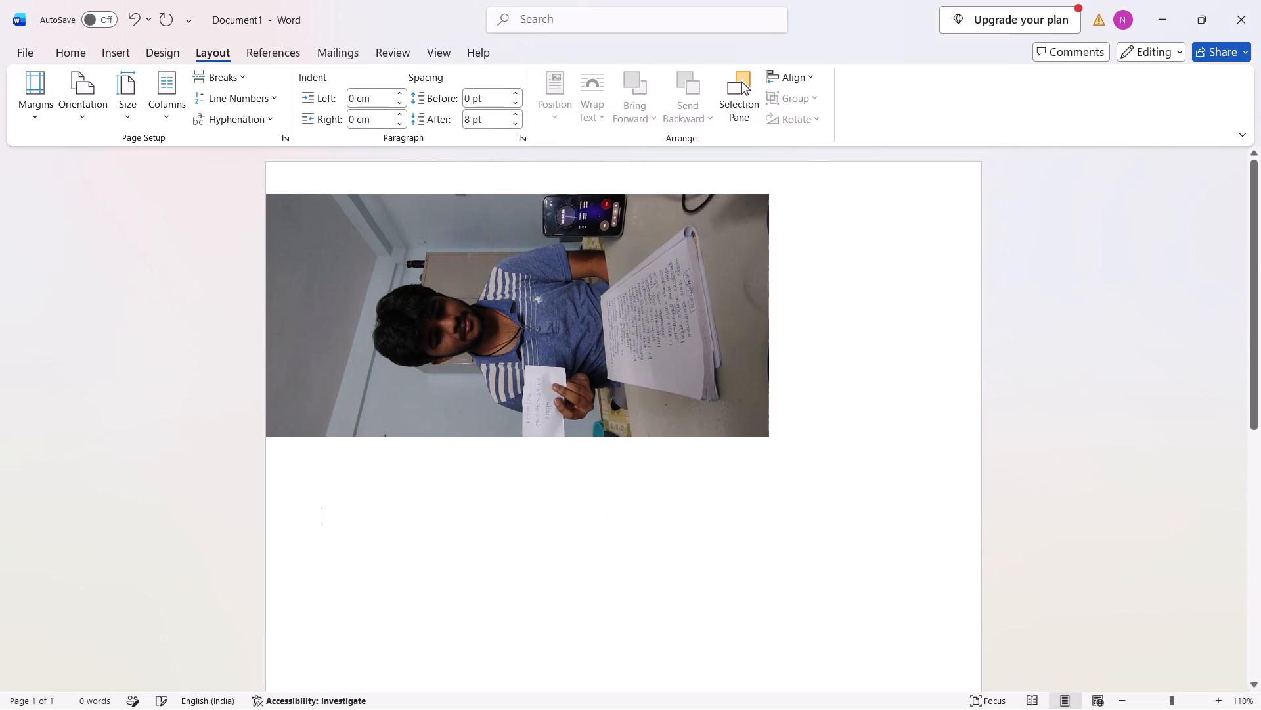
pyautogui.click(495, 499)
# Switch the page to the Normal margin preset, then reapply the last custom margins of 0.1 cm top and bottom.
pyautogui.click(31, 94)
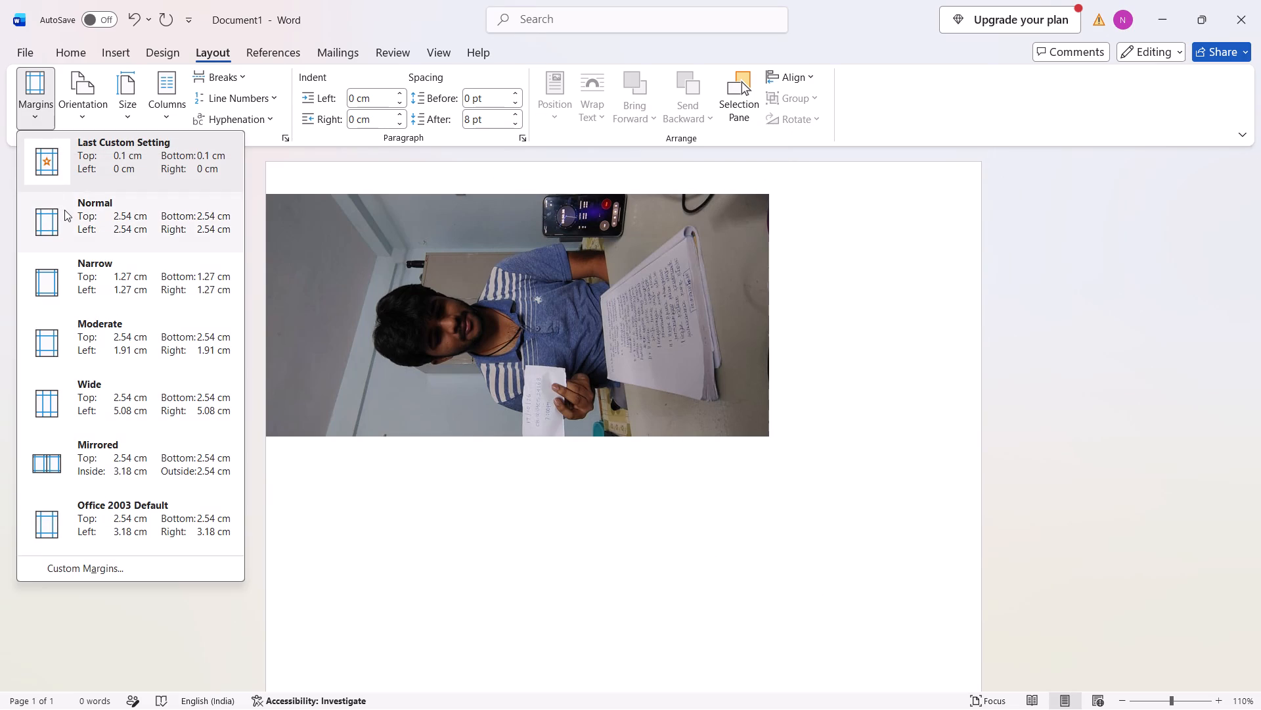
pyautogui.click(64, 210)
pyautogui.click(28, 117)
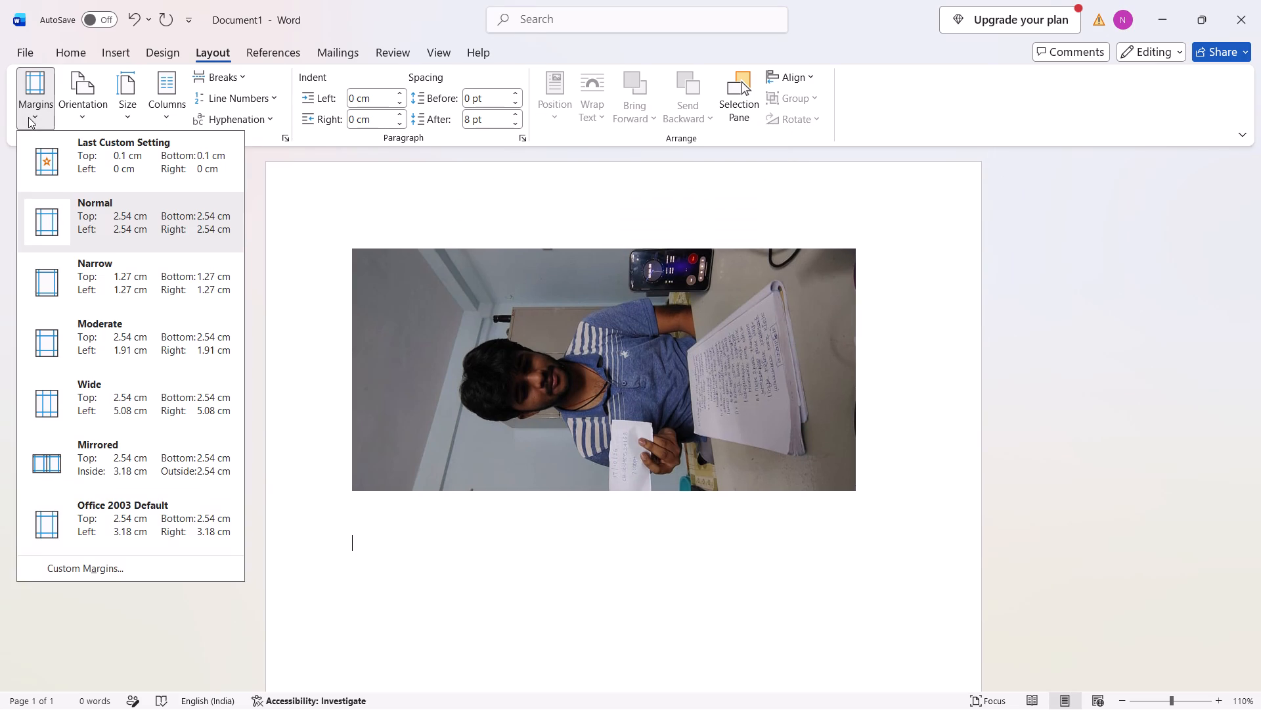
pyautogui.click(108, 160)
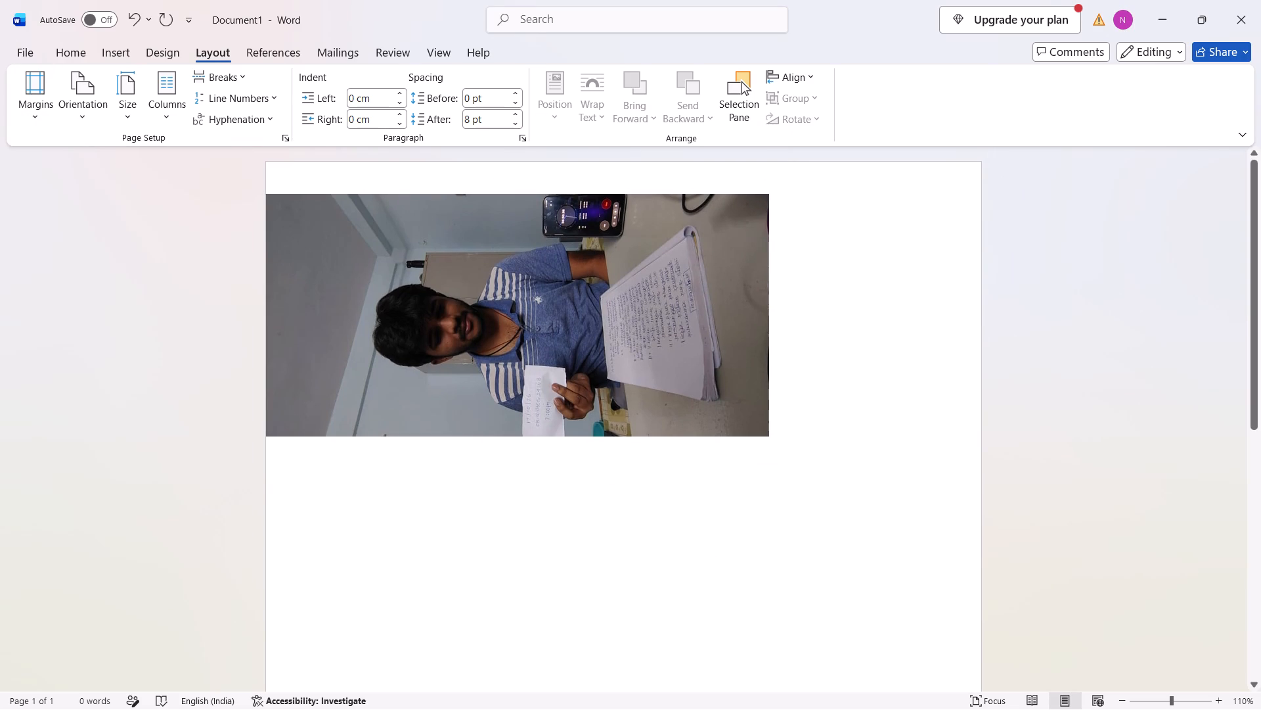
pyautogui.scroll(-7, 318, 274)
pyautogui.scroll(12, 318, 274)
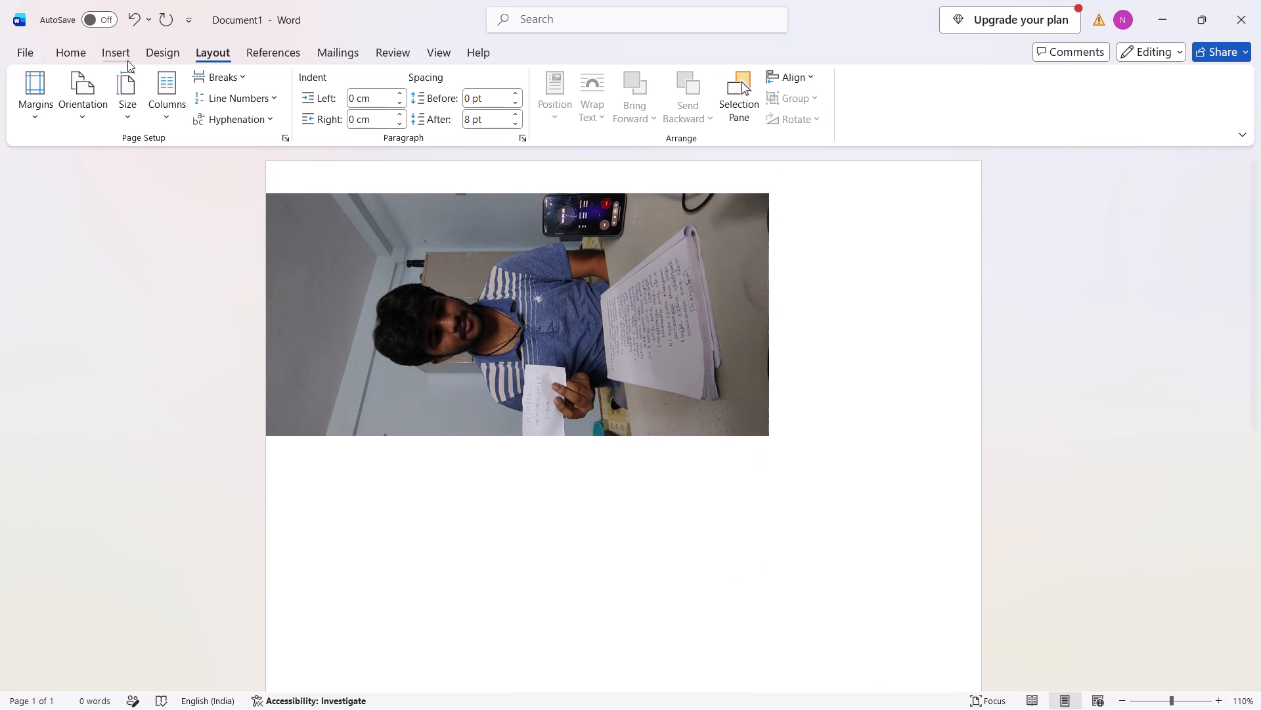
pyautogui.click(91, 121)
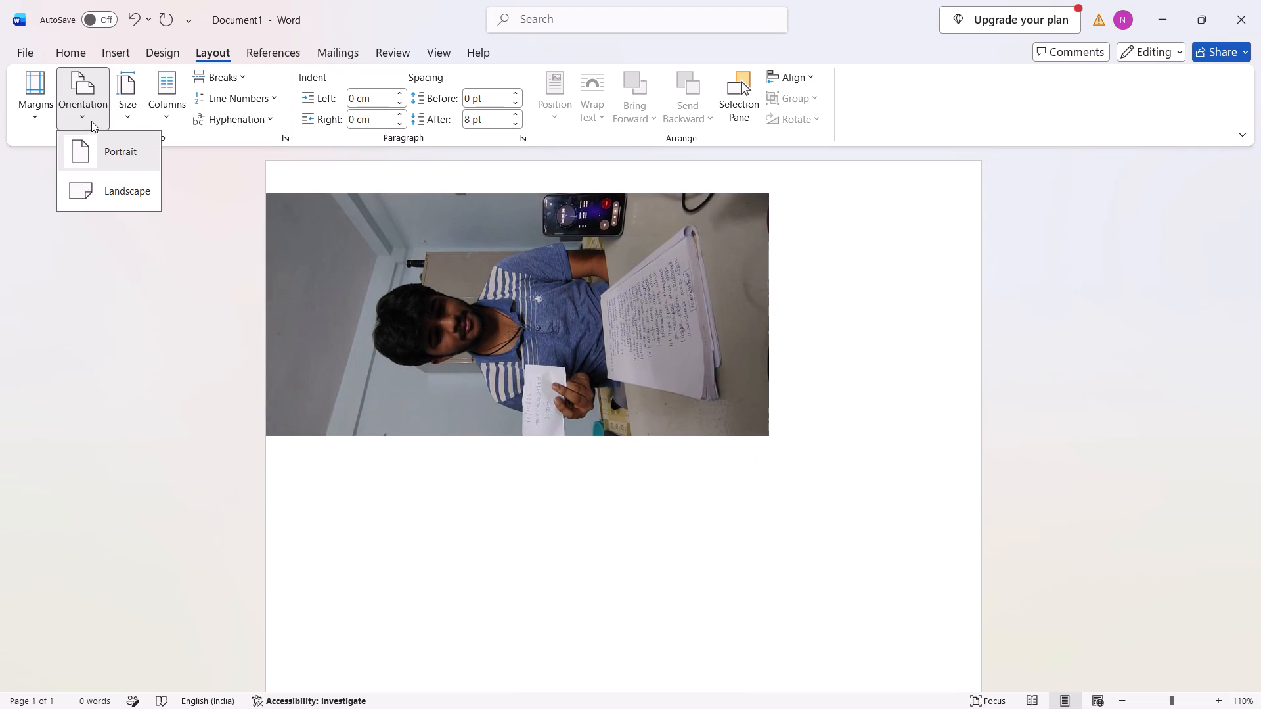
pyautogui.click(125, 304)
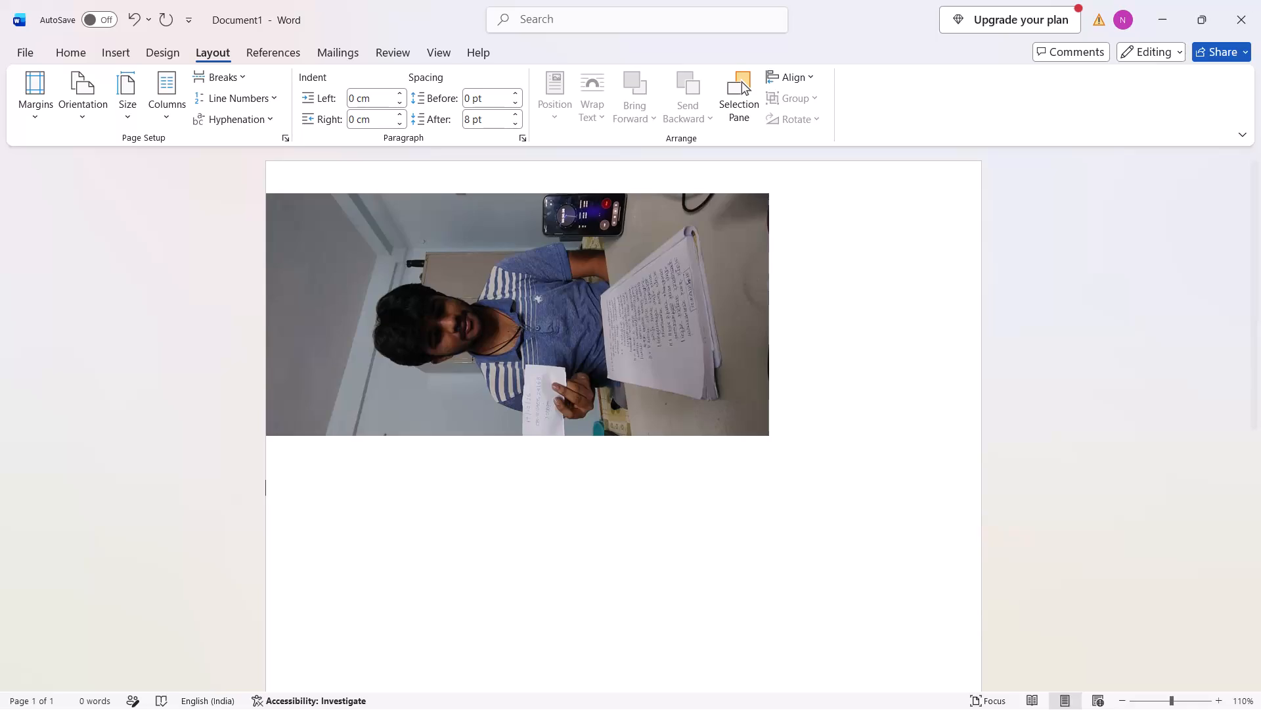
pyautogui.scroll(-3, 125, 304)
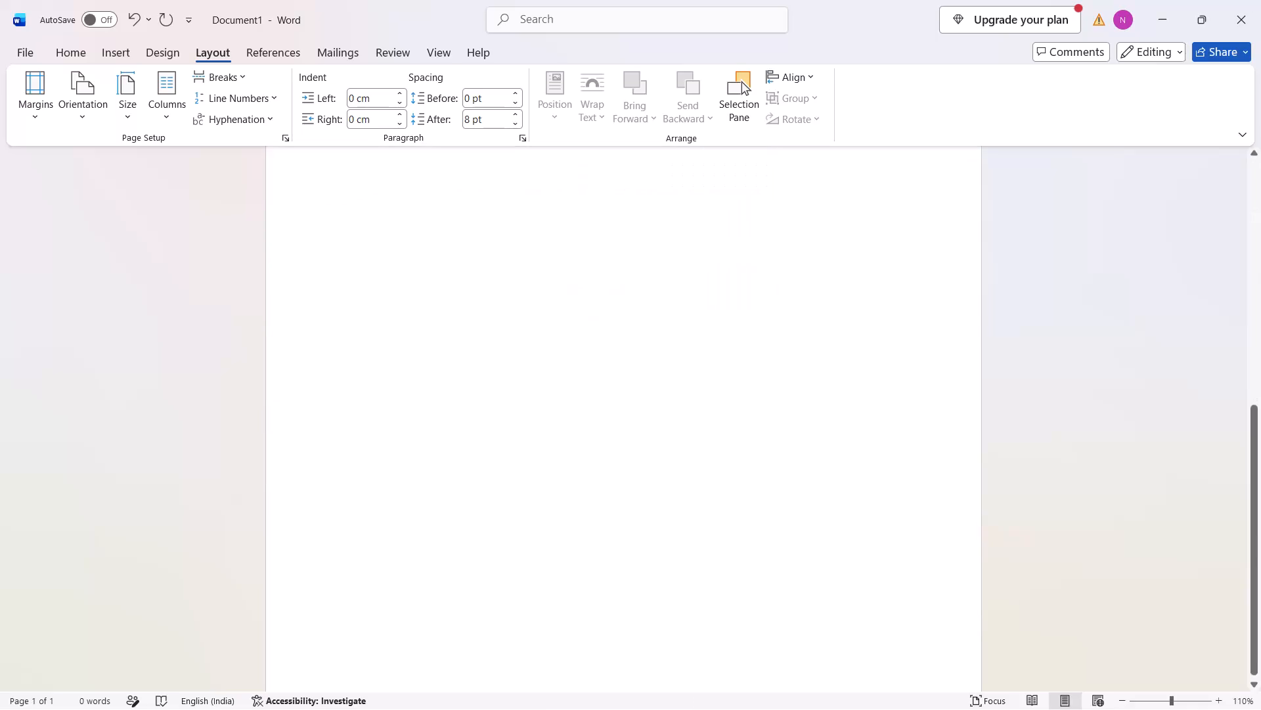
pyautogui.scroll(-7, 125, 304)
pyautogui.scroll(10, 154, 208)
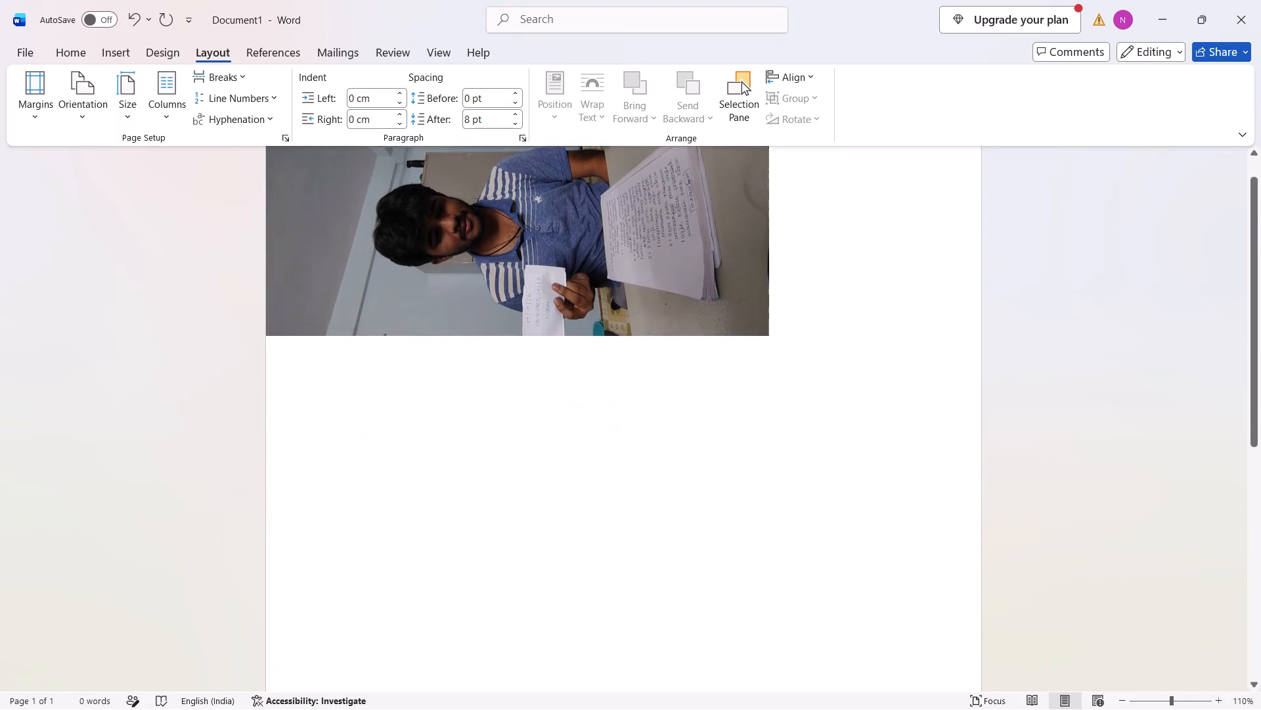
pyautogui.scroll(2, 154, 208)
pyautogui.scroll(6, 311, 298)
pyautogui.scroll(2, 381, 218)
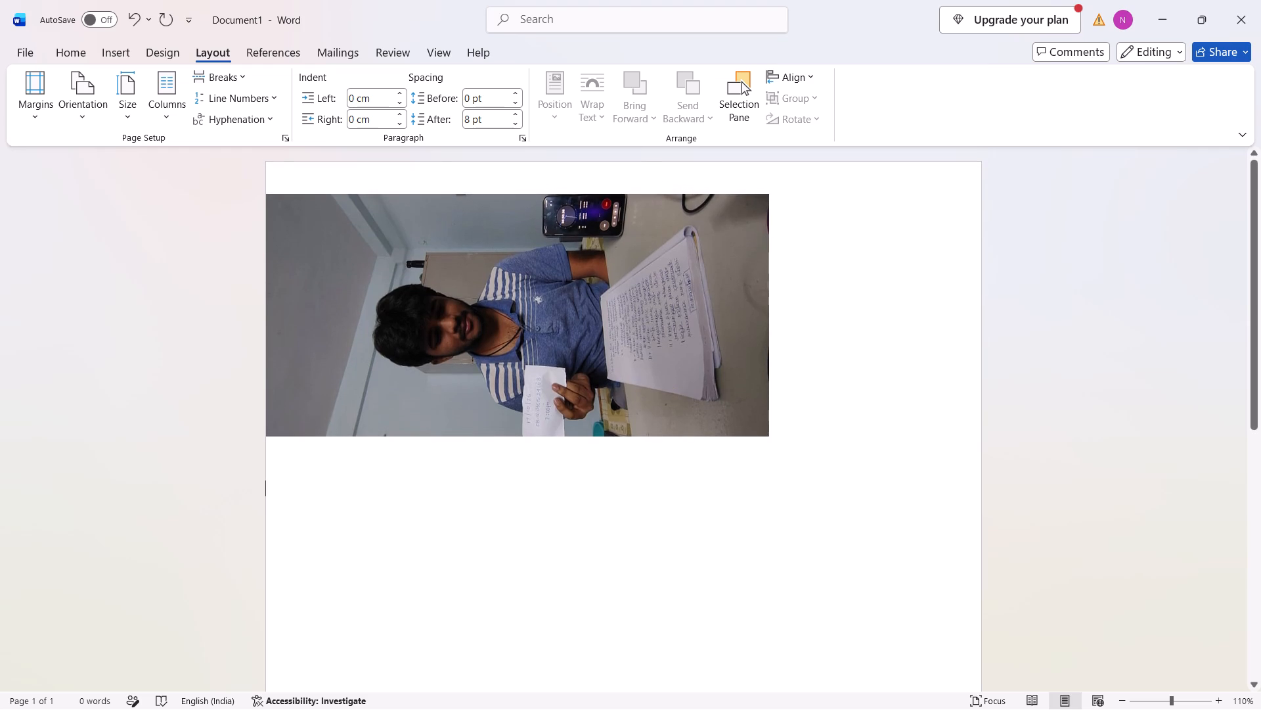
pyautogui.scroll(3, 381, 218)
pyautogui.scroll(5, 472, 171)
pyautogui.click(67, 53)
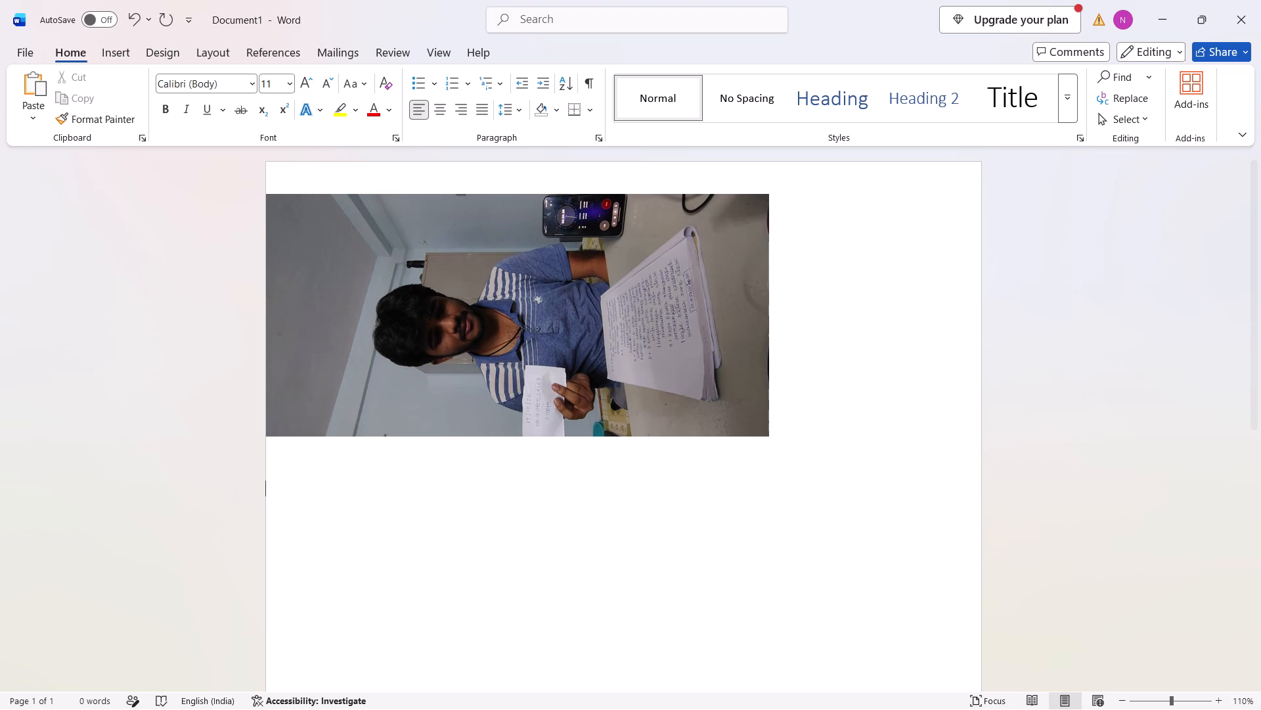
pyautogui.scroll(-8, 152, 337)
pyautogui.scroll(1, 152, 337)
# Copy the Day 2 photo proof from the Spiritual_Practicum_Sadhana_Assessment document and paste it below the first photo in Document1.
pyautogui.hotkey('alt', 'Tab')
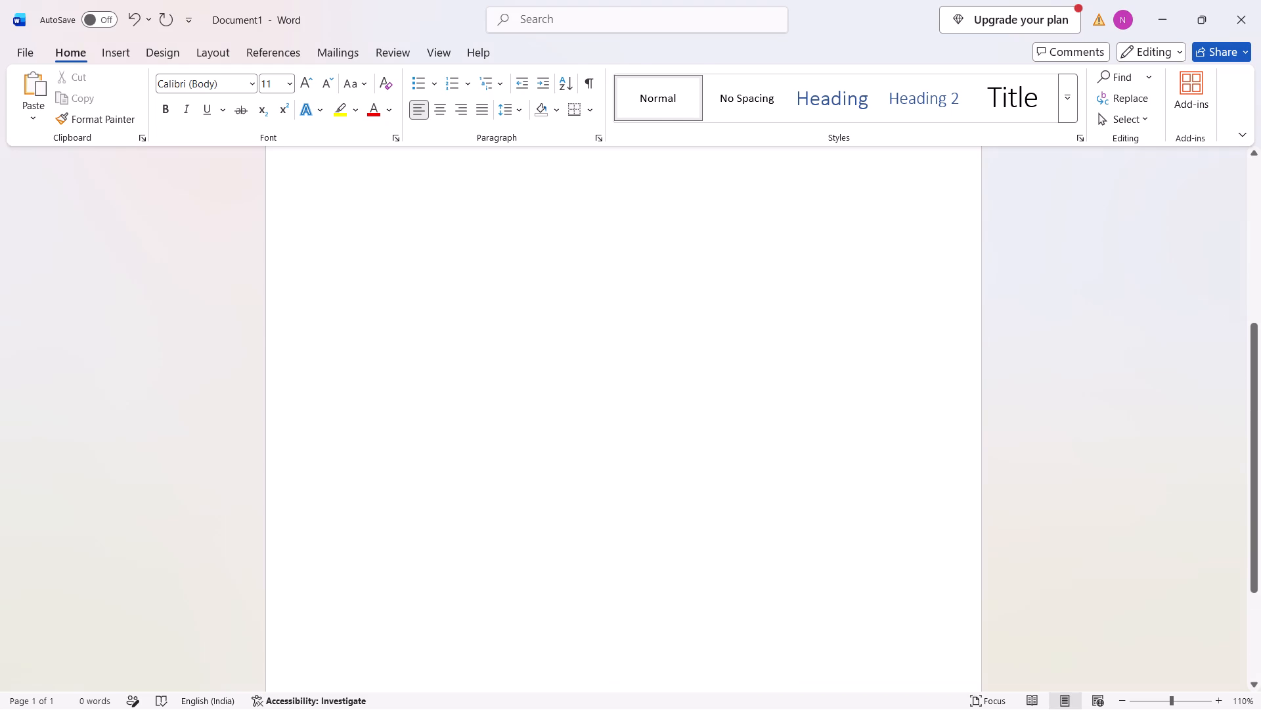
pyautogui.scroll(-12, 152, 337)
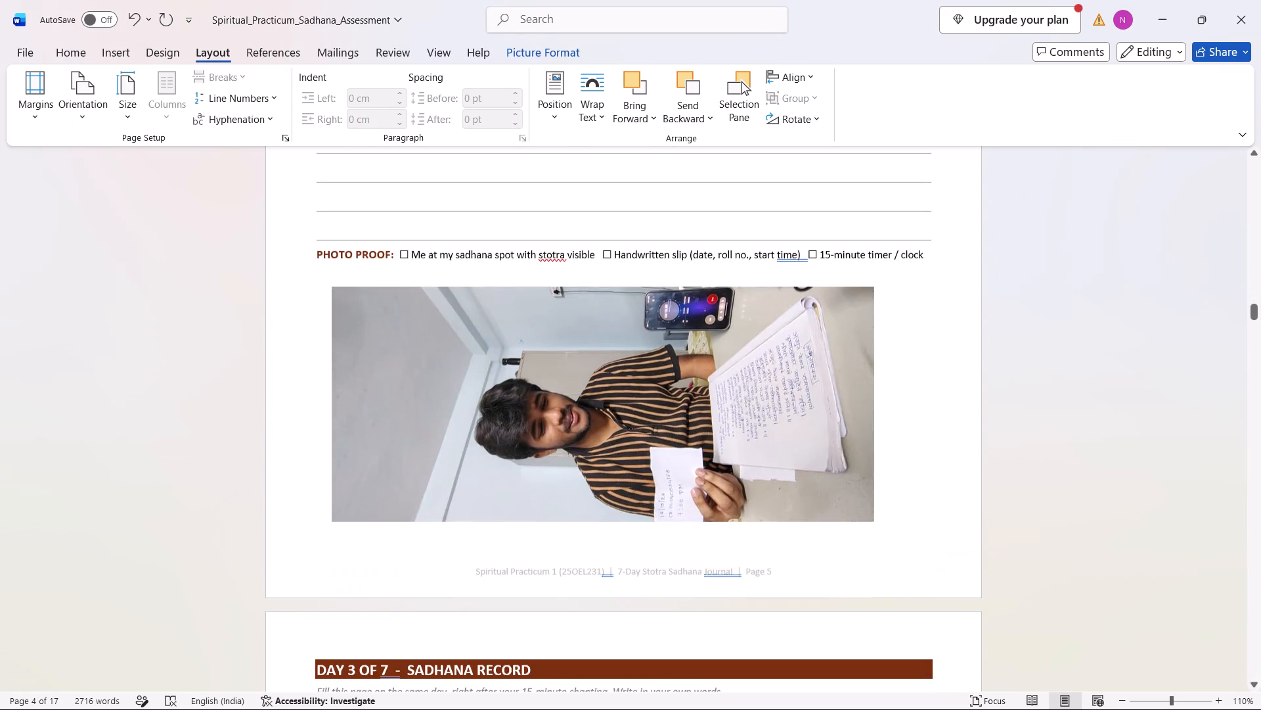
pyautogui.click(369, 375)
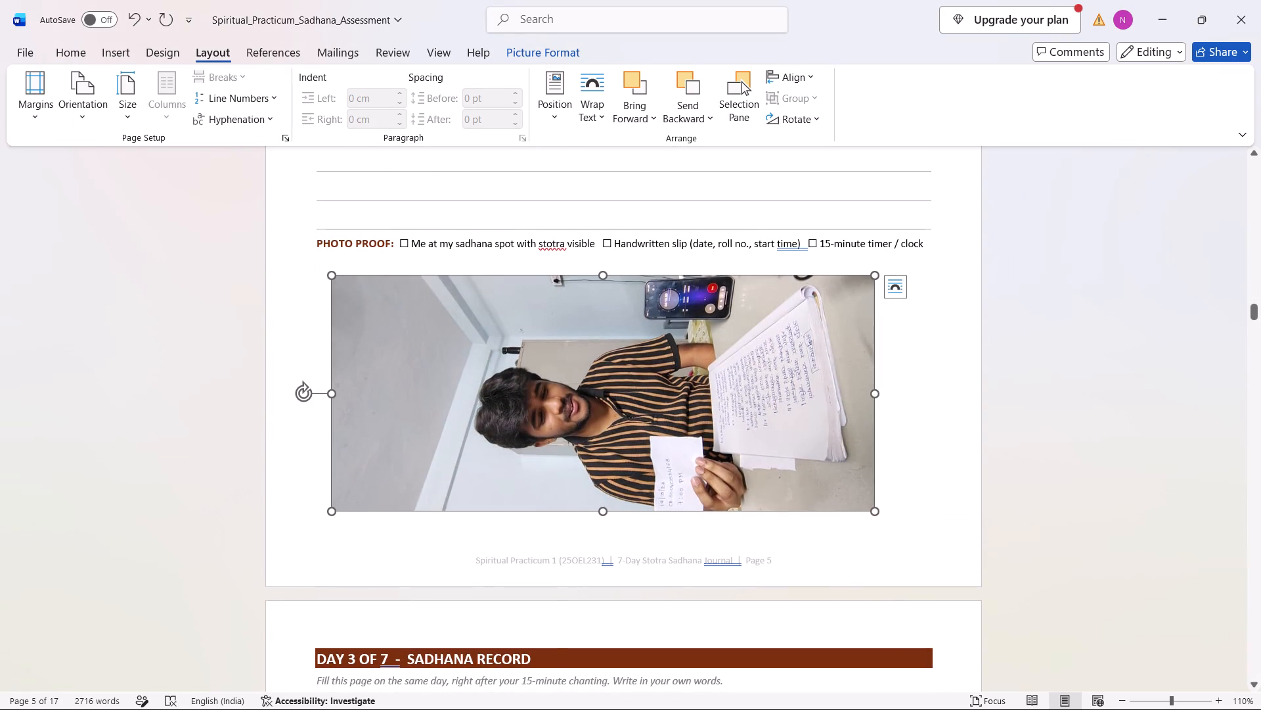
pyautogui.rightClick(369, 375)
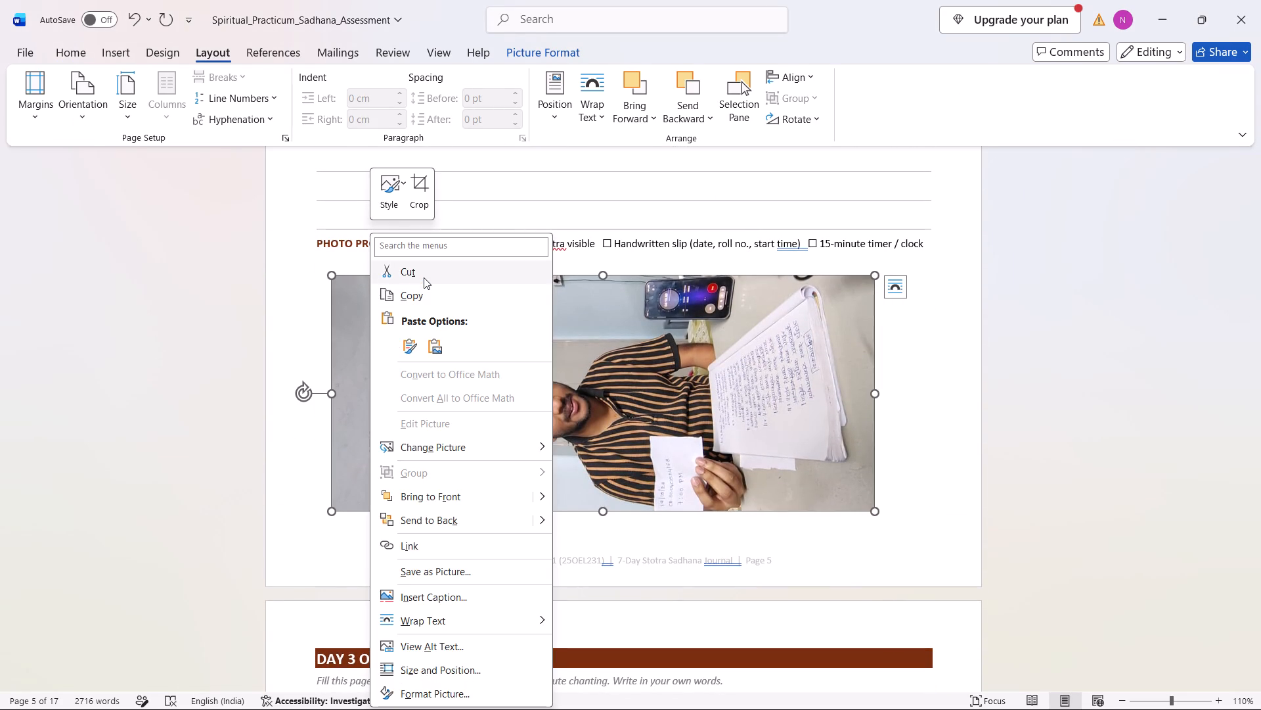
pyautogui.click(420, 298)
pyautogui.hotkey('alt', 'Tab')
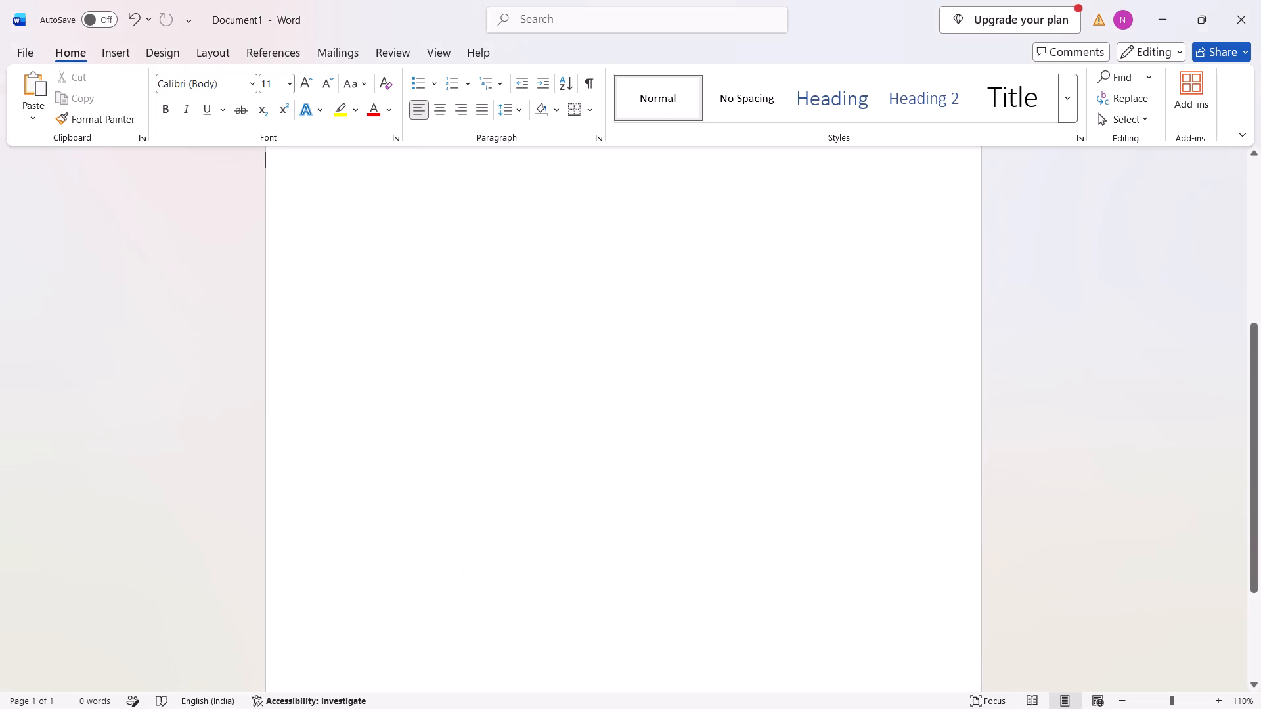
pyautogui.scroll(2, 420, 298)
pyautogui.click(779, 362)
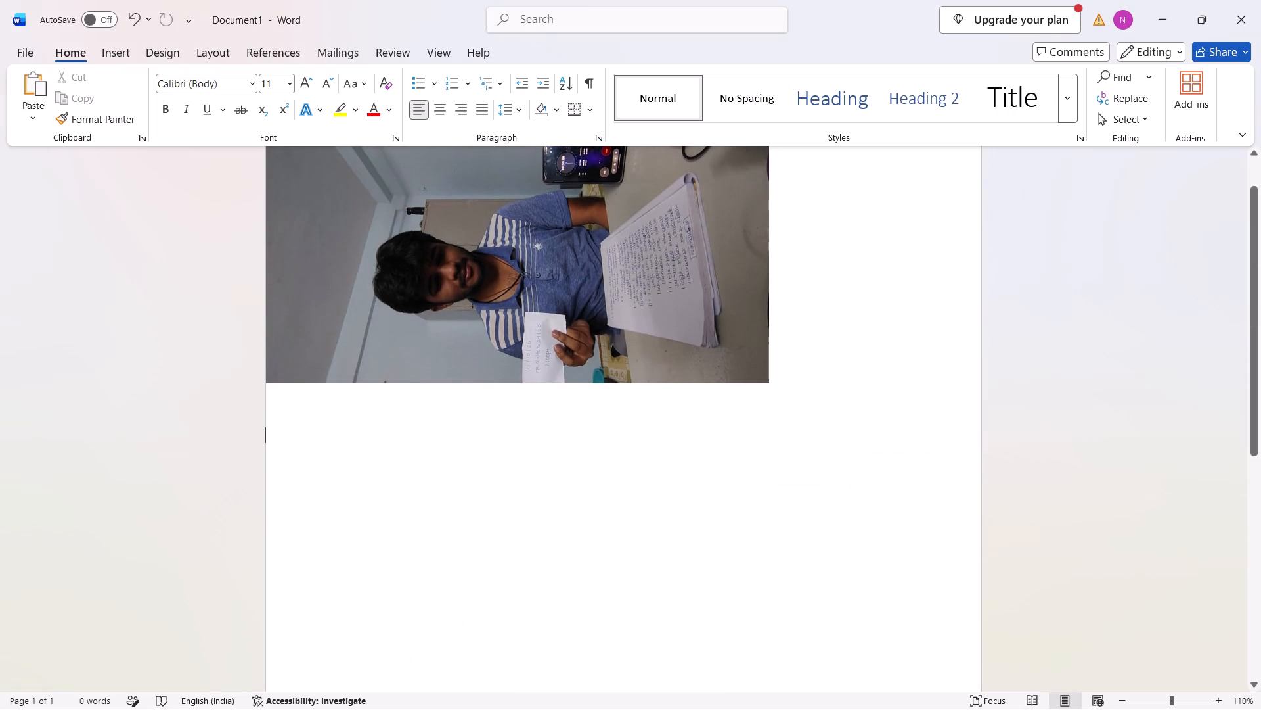
pyautogui.press('Left')
pyautogui.press('Left')
pyautogui.press('Down')
pyautogui.press('Down')
pyautogui.press('Down')
pyautogui.press('Down')
pyautogui.hotkey('ctrl', 'v')
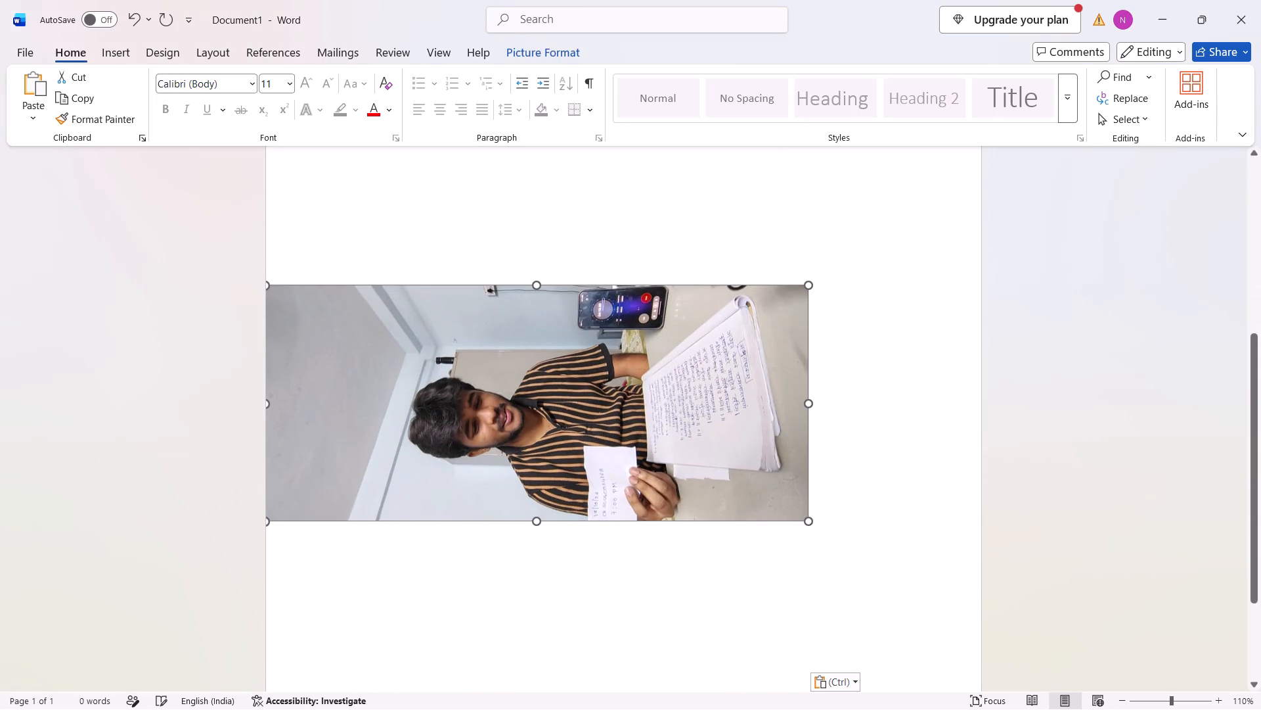
# Apply square text wrapping to the pasted Day 2 photo and move it up directly beneath the first photo, against the page's left edge.
pyautogui.scroll(2, 779, 362)
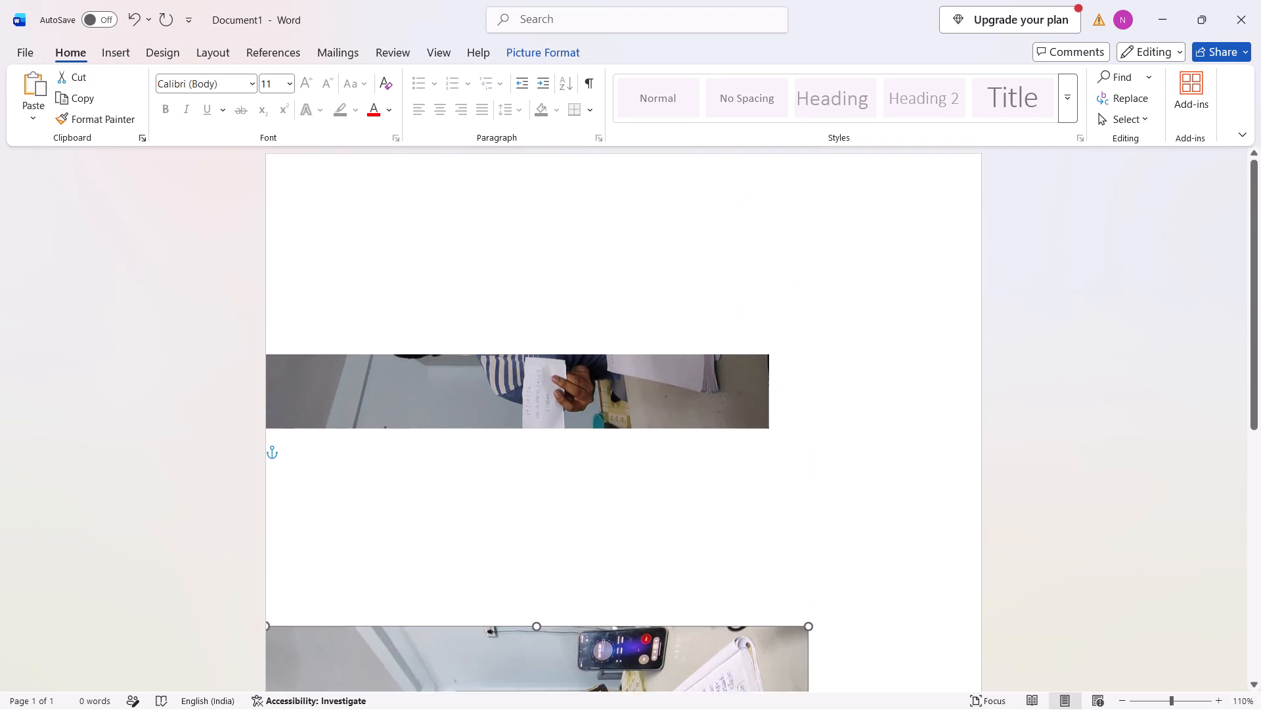
pyautogui.scroll(1, 779, 362)
pyautogui.scroll(-1, 779, 362)
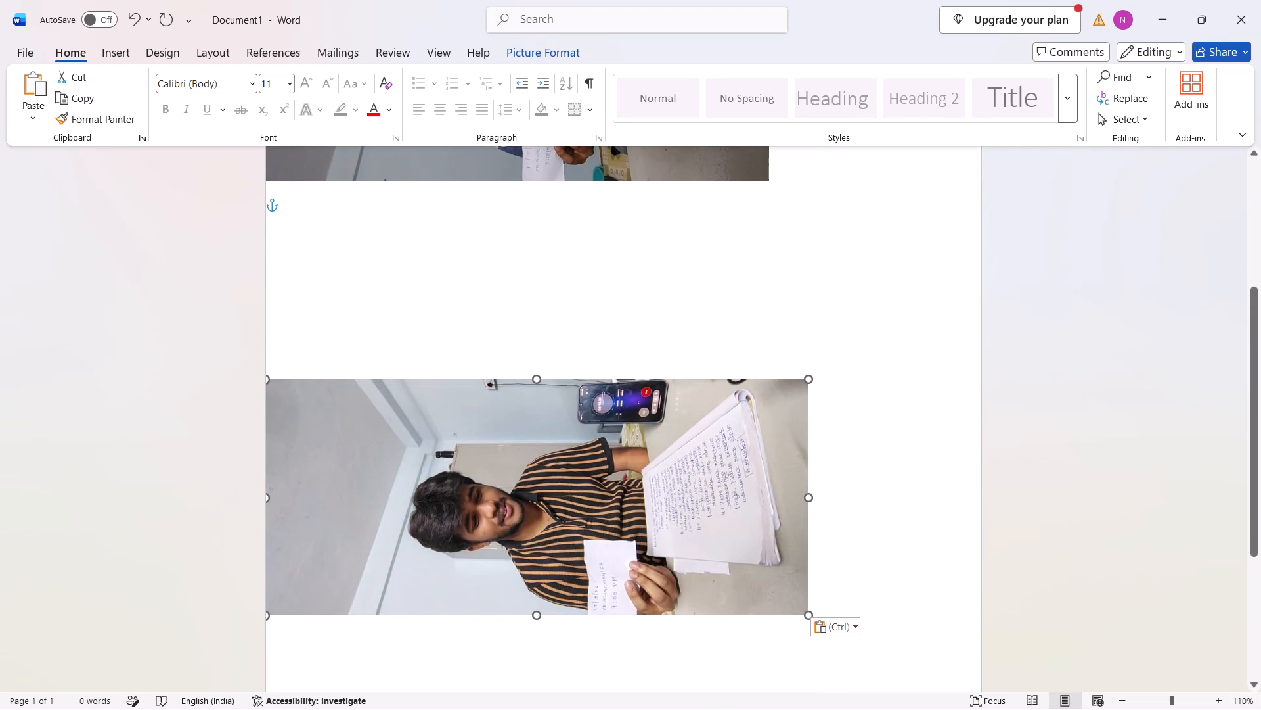
pyautogui.click(797, 421)
pyautogui.click(828, 389)
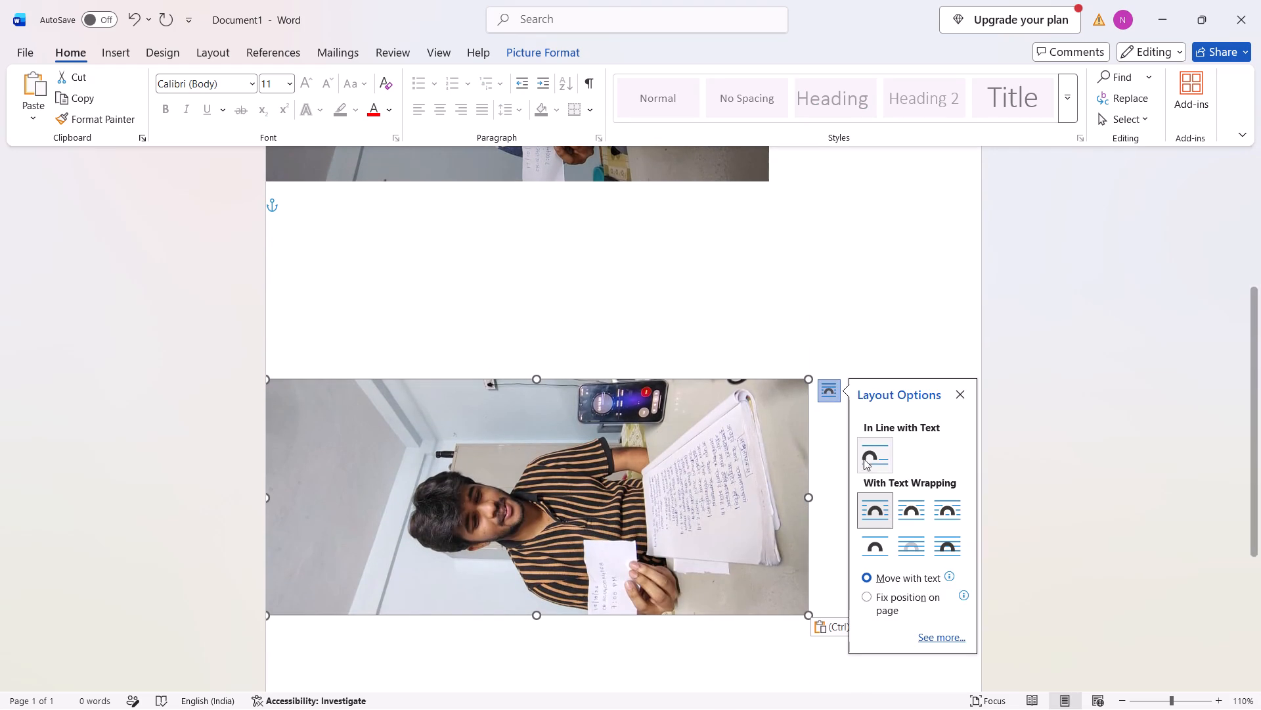
pyautogui.click(874, 506)
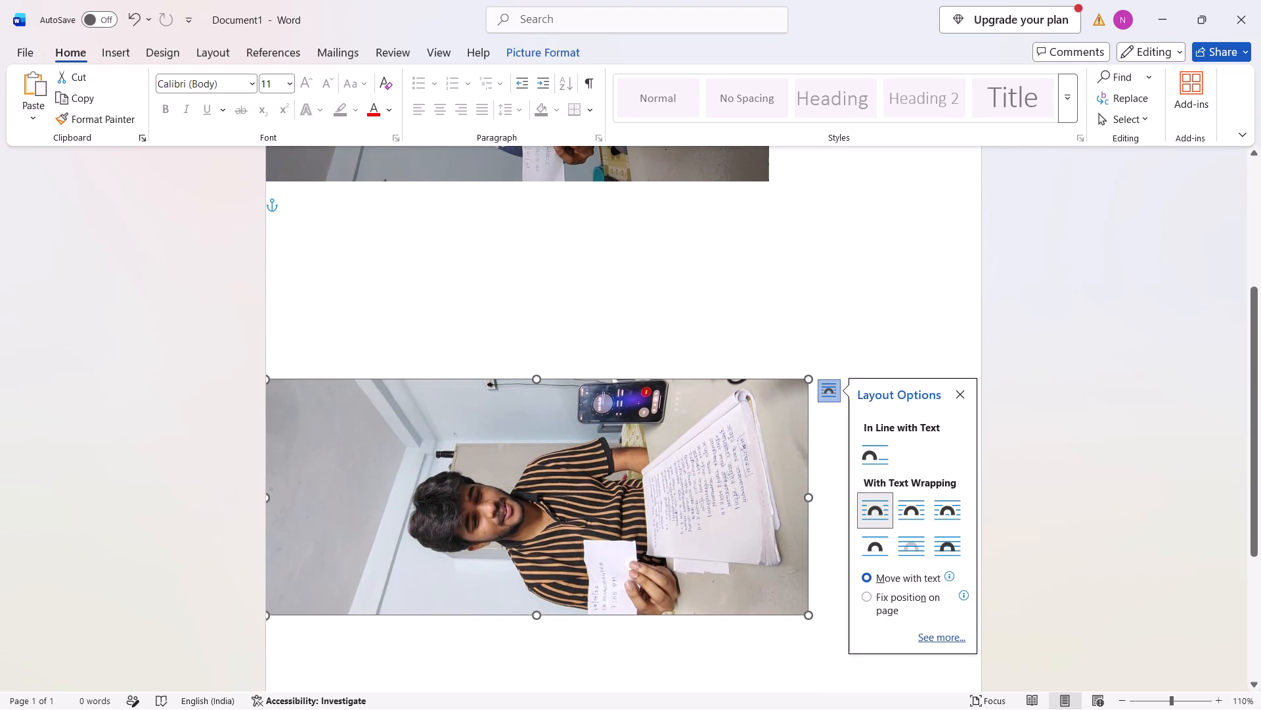
pyautogui.moveTo(549, 493); pyautogui.dragTo(553, 354)
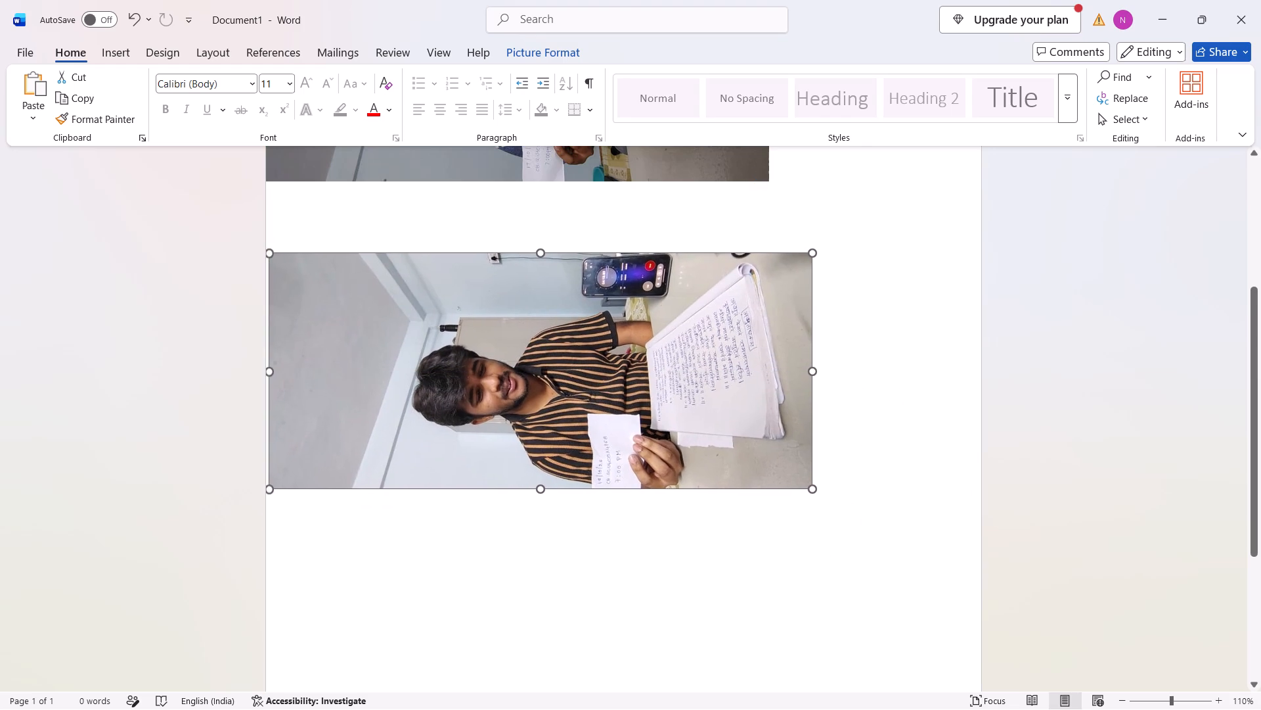
pyautogui.moveTo(553, 354); pyautogui.dragTo(547, 306)
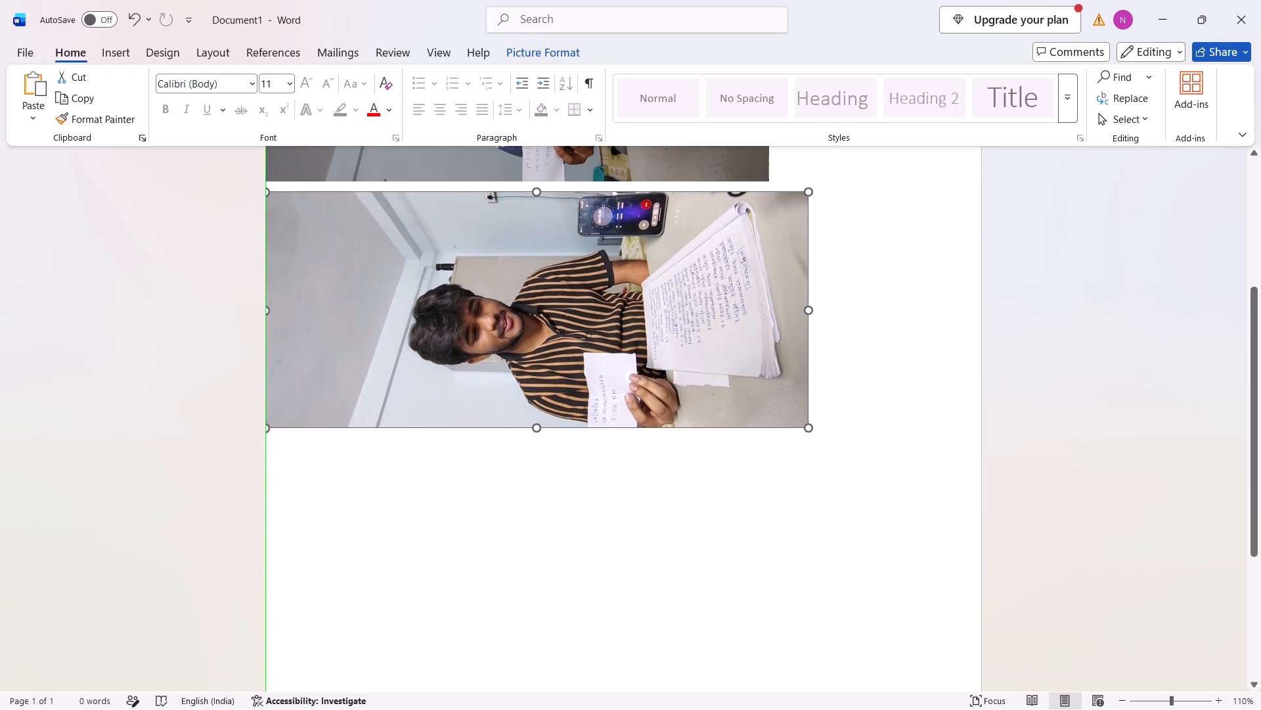
pyautogui.moveTo(547, 306); pyautogui.dragTo(547, 296)
pyautogui.click(621, 293)
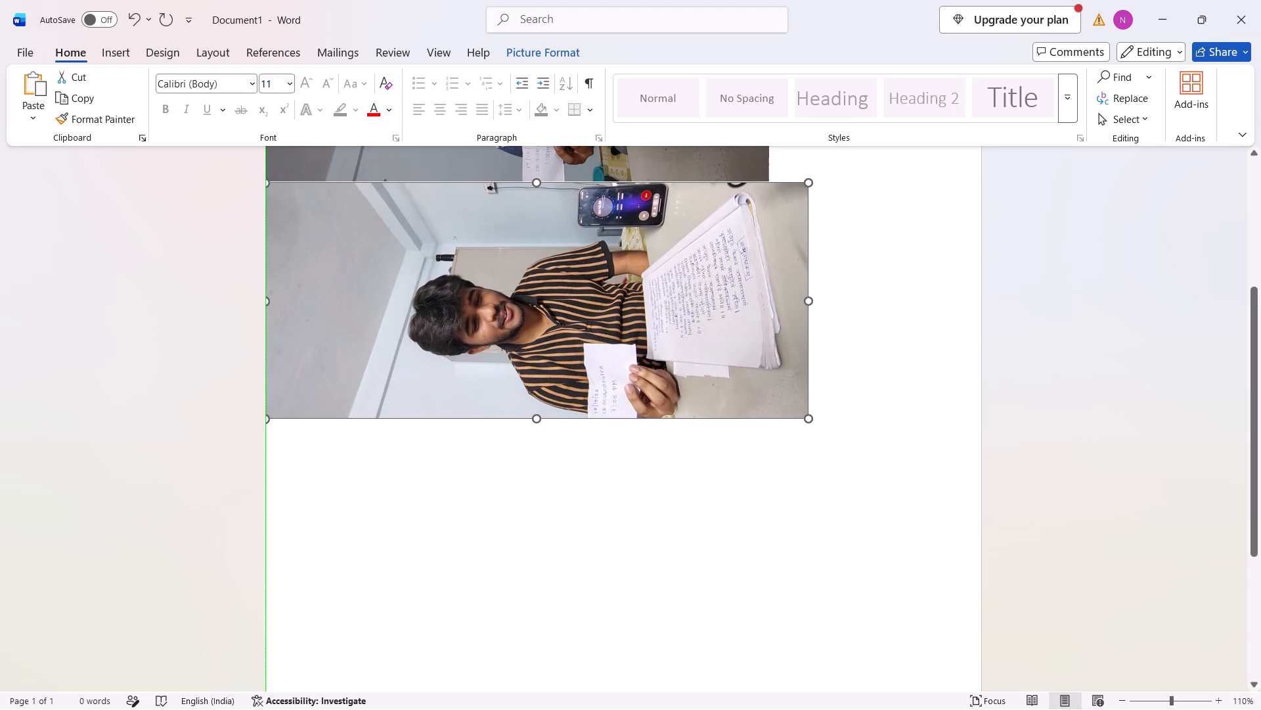
# Add seven blank lines from beside the Day 2 photo to make room for another photo below it.
pyautogui.click(847, 309)
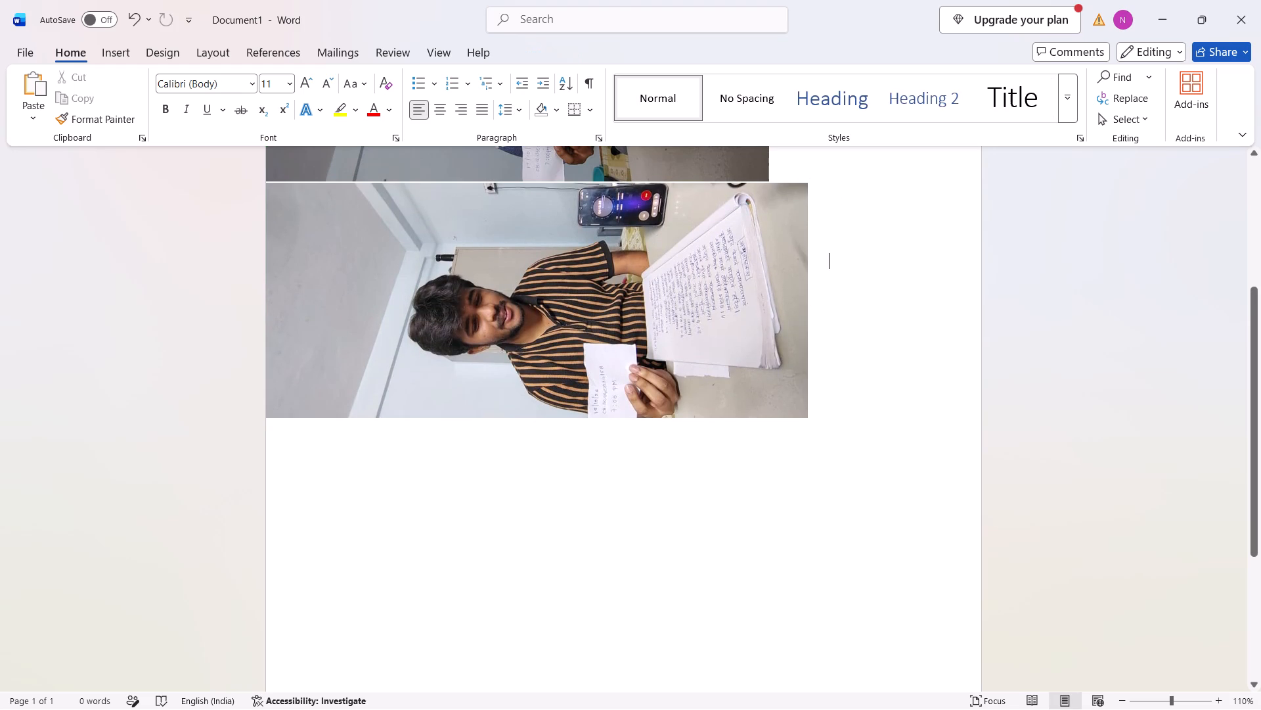
pyautogui.press('Down')
pyautogui.press('Down')
pyautogui.press('Down')
pyautogui.press('Return')
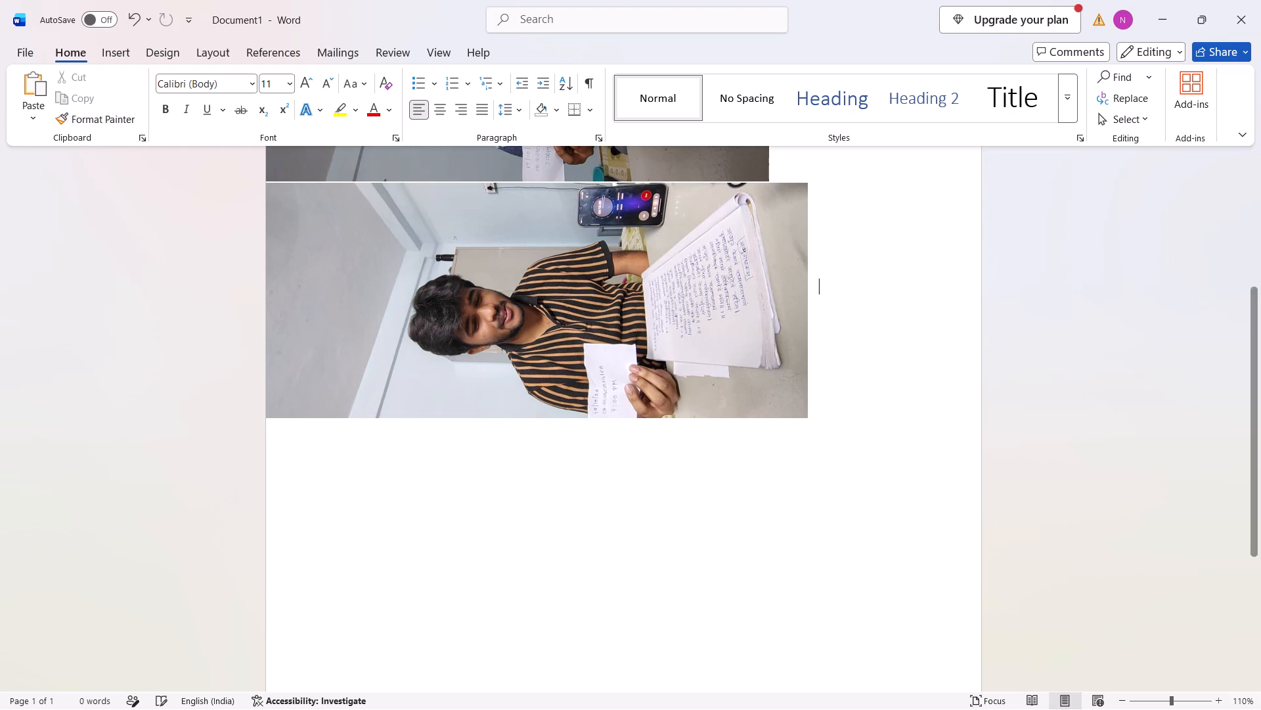
pyautogui.press('Return')
pyautogui.press('Return')
pyautogui.press('Return')
pyautogui.press('Return')
pyautogui.press('Return')
pyautogui.press('Return')
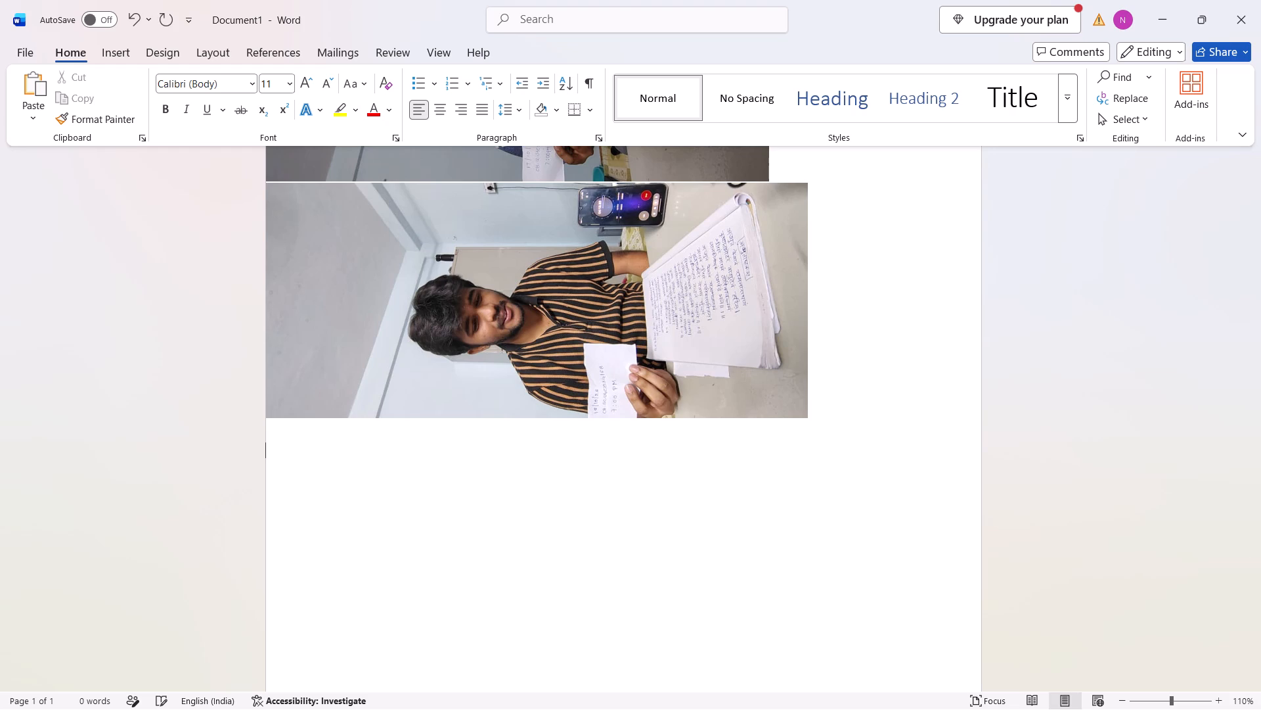
# Copy the Day 3 photo proof from the Spiritual_Practicum_Sadhana_Assessment document and paste it below the Day 2 photo in Document1.
pyautogui.hotkey('alt', 'Tab')
pyautogui.scroll(-5, 713, 355)
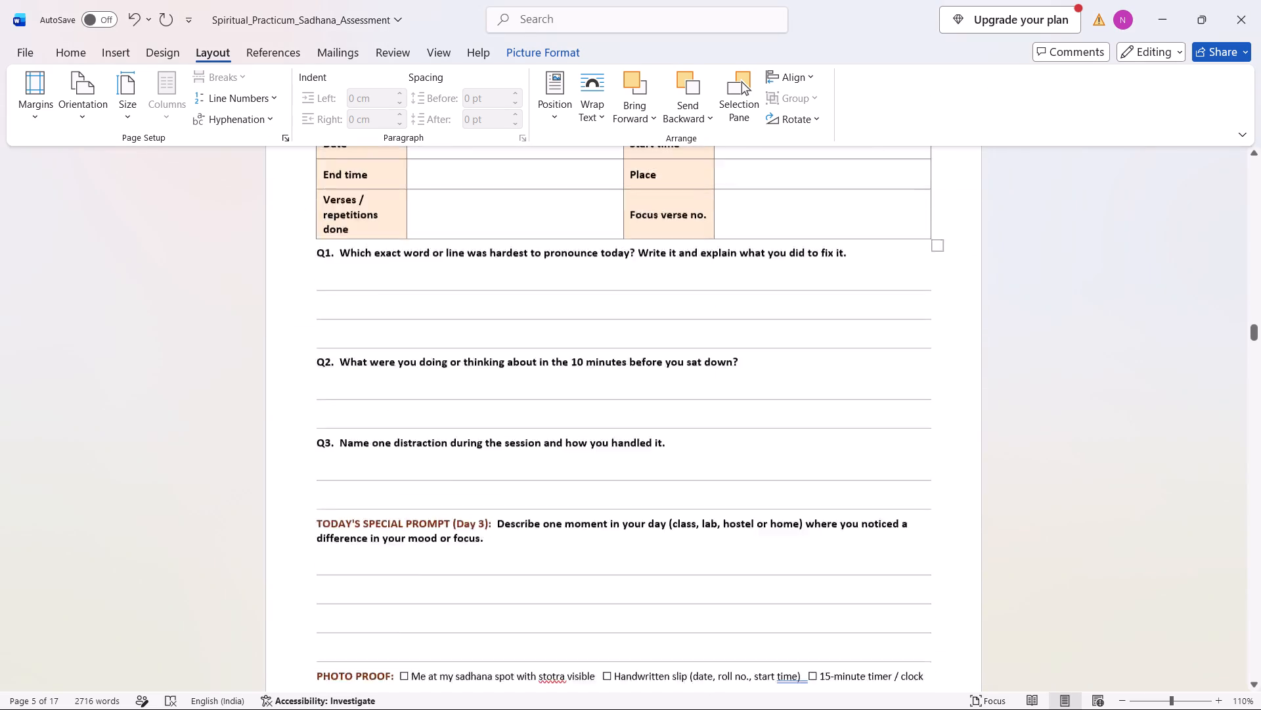
pyautogui.scroll(-1, 713, 355)
pyautogui.click(623, 412)
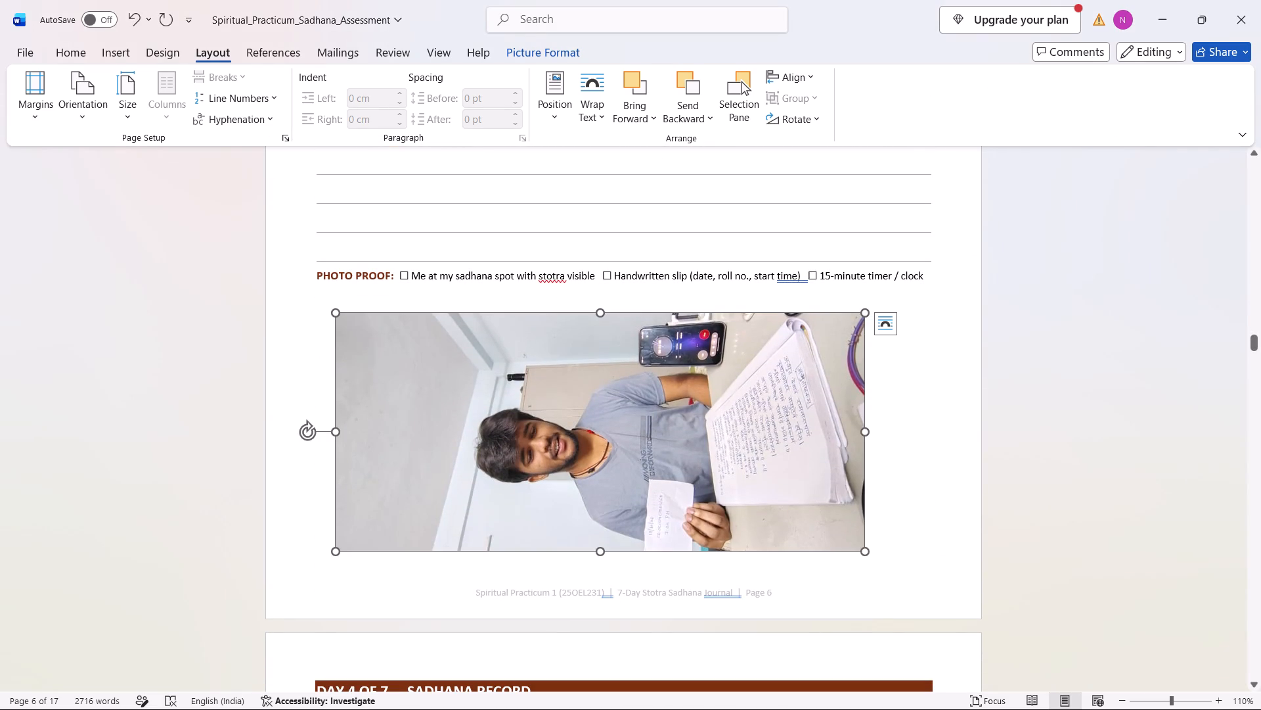
pyautogui.rightClick(623, 412)
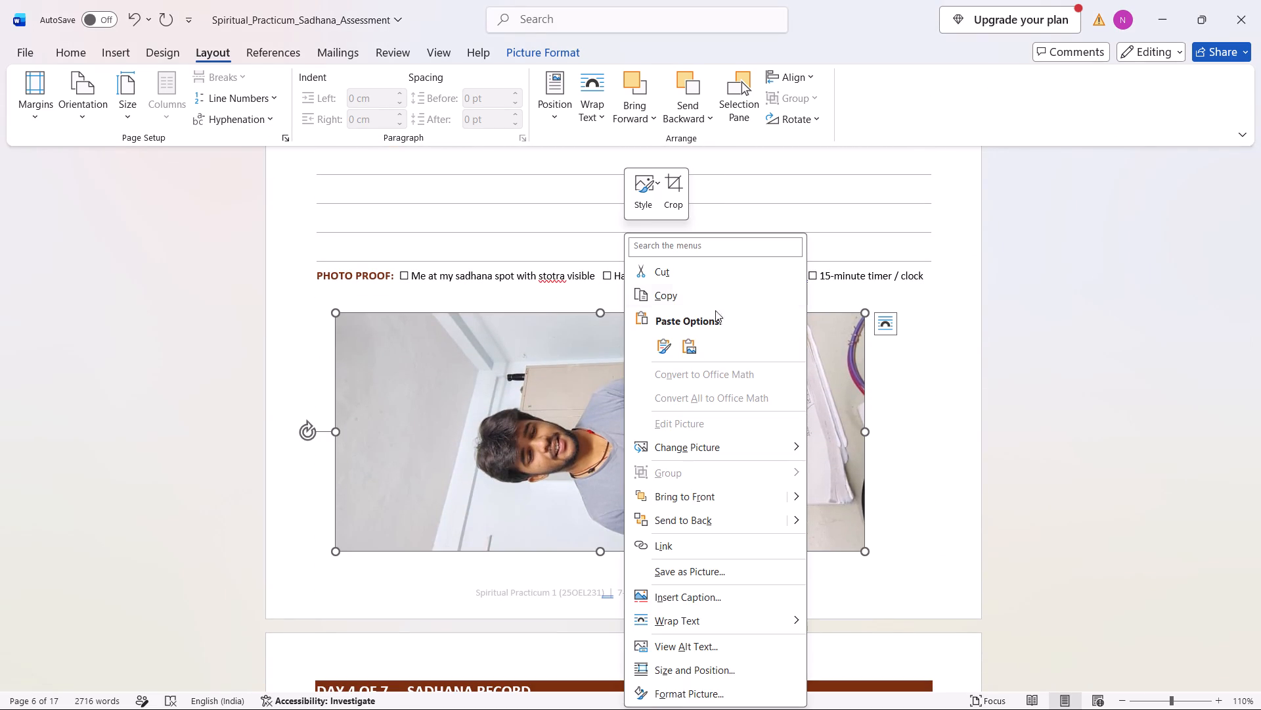
pyautogui.click(702, 293)
pyautogui.hotkey('alt', 'Tab')
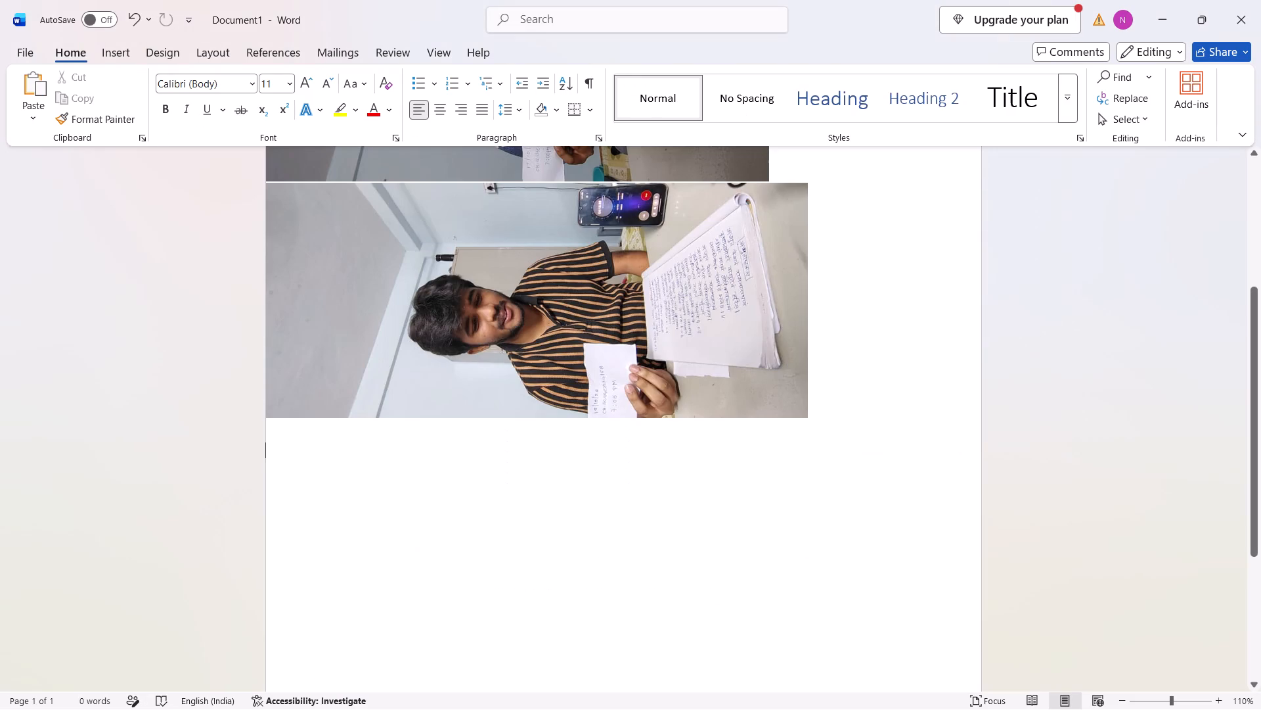
pyautogui.hotkey('ctrl', 'v')
# Apply square text wrapping to the pasted Day 3 photo and move it up directly beneath the Day 2 photo, leaving a thin gap.
pyautogui.scroll(-1, 711, 420)
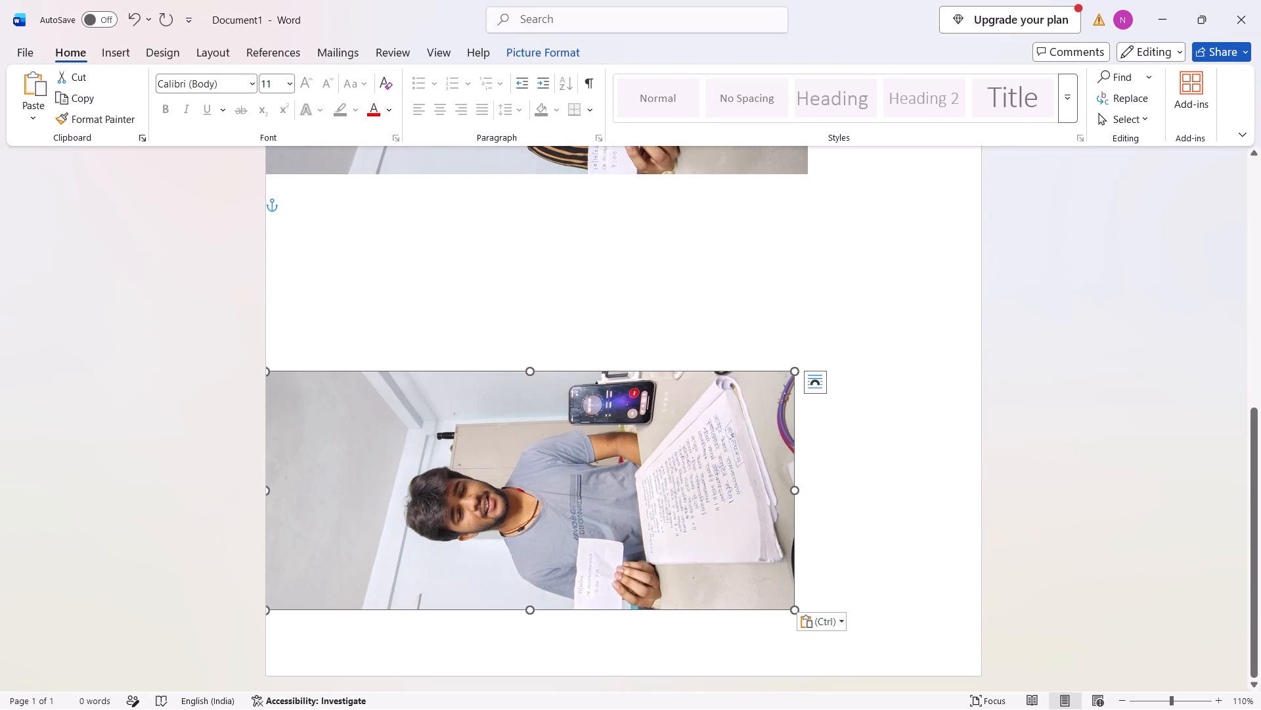
pyautogui.click(824, 386)
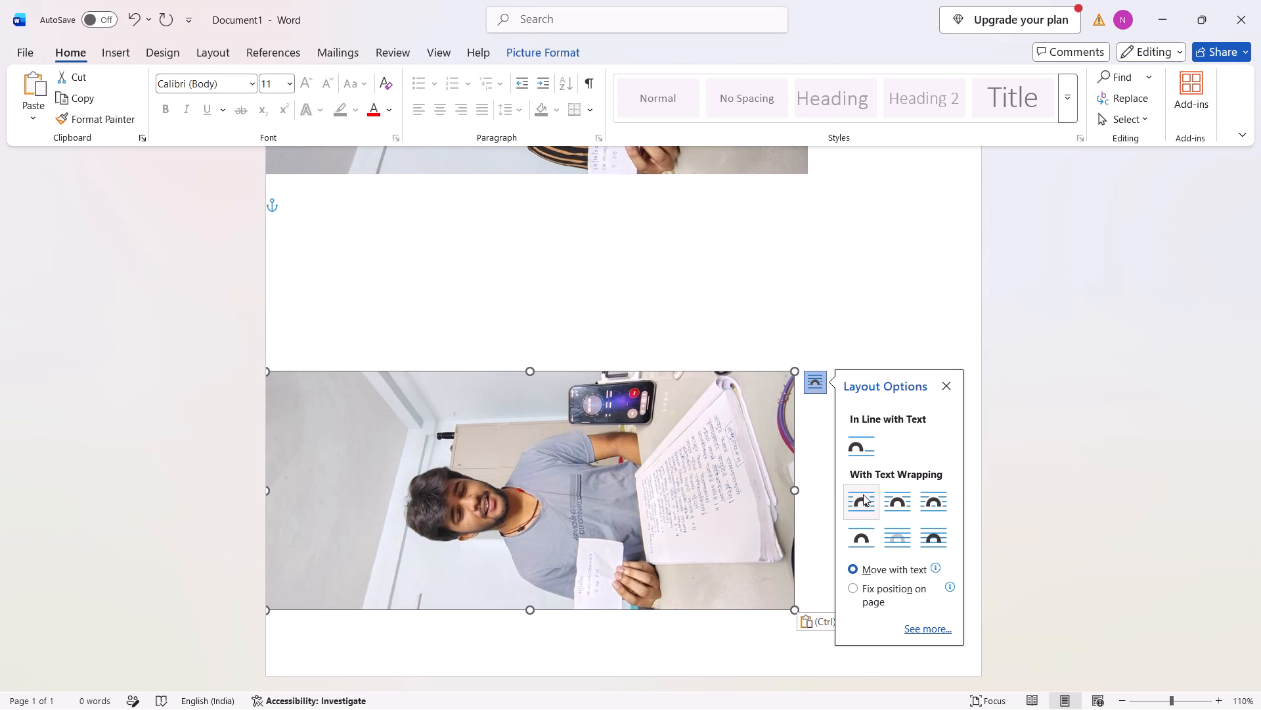
pyautogui.click(863, 494)
pyautogui.moveTo(558, 490); pyautogui.dragTo(558, 371)
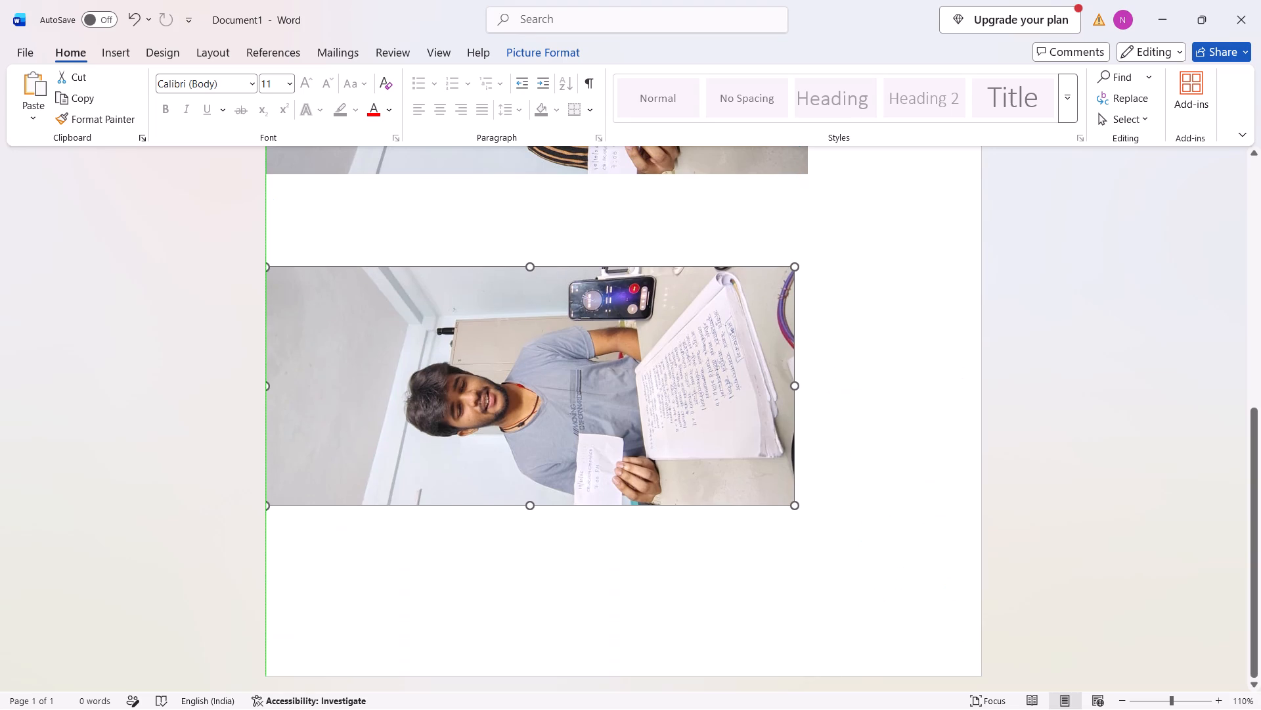
pyautogui.moveTo(558, 371); pyautogui.dragTo(565, 287)
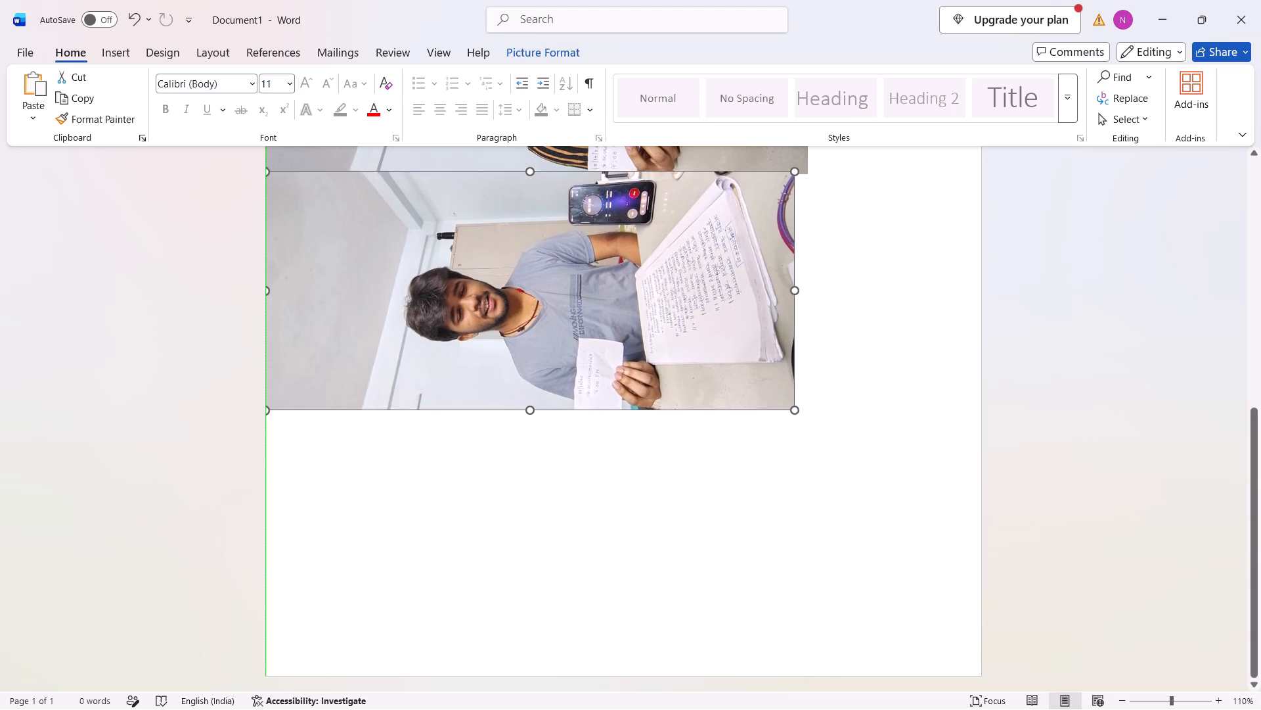
pyautogui.moveTo(565, 287); pyautogui.dragTo(562, 296)
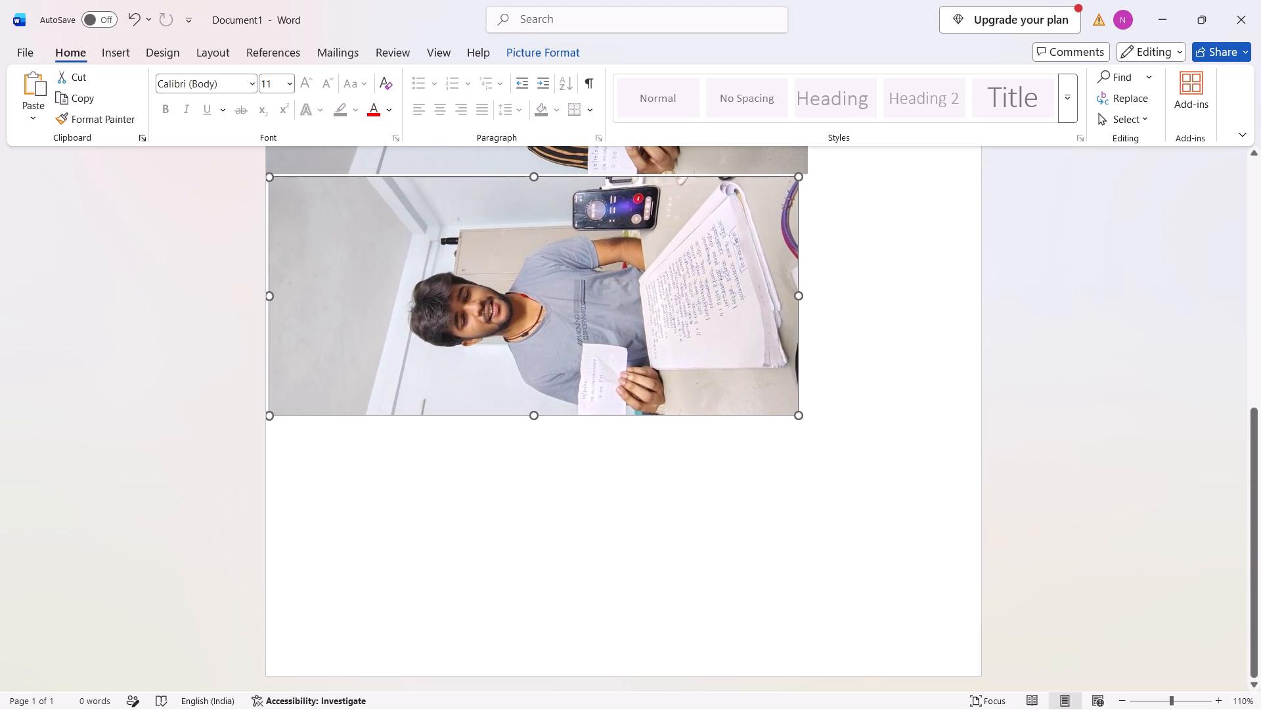
pyautogui.moveTo(562, 296); pyautogui.dragTo(563, 297)
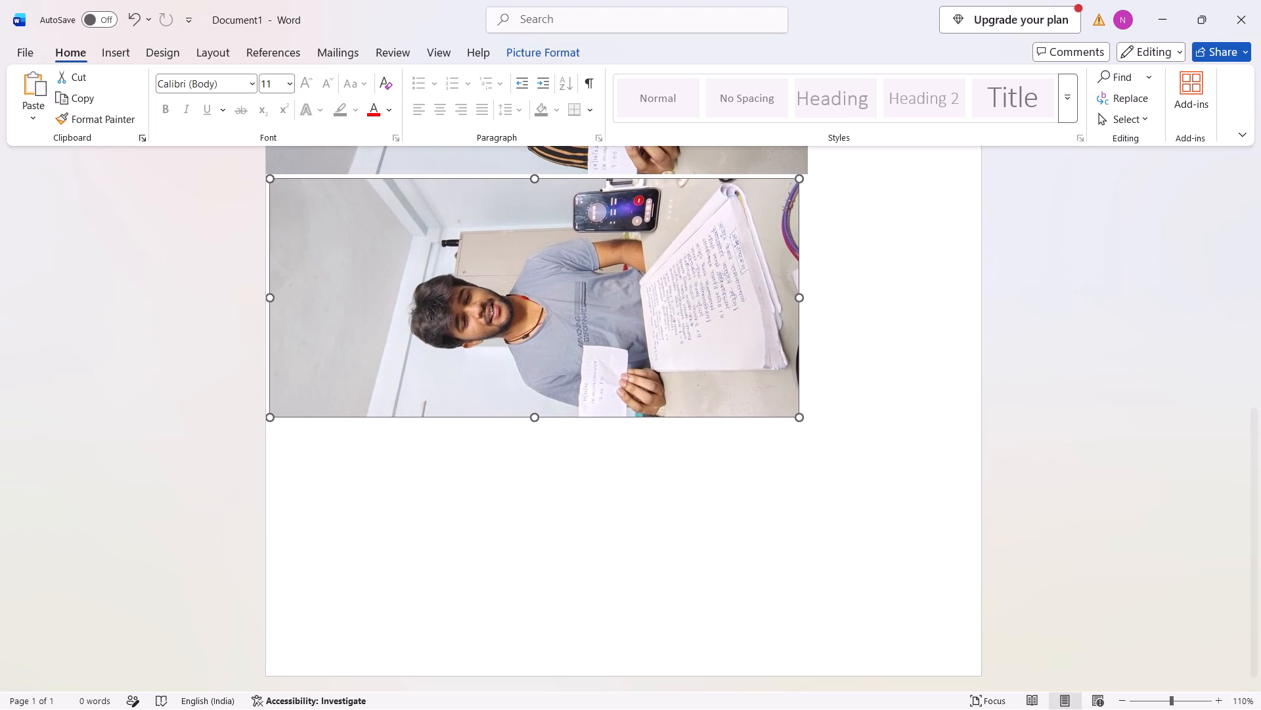
pyautogui.moveTo(563, 297); pyautogui.dragTo(563, 296)
# Shrink the Day 2 photo proportionally from its upper-right corner until its right edge lines up with the Day 3 photo.
pyautogui.scroll(1, 721, 363)
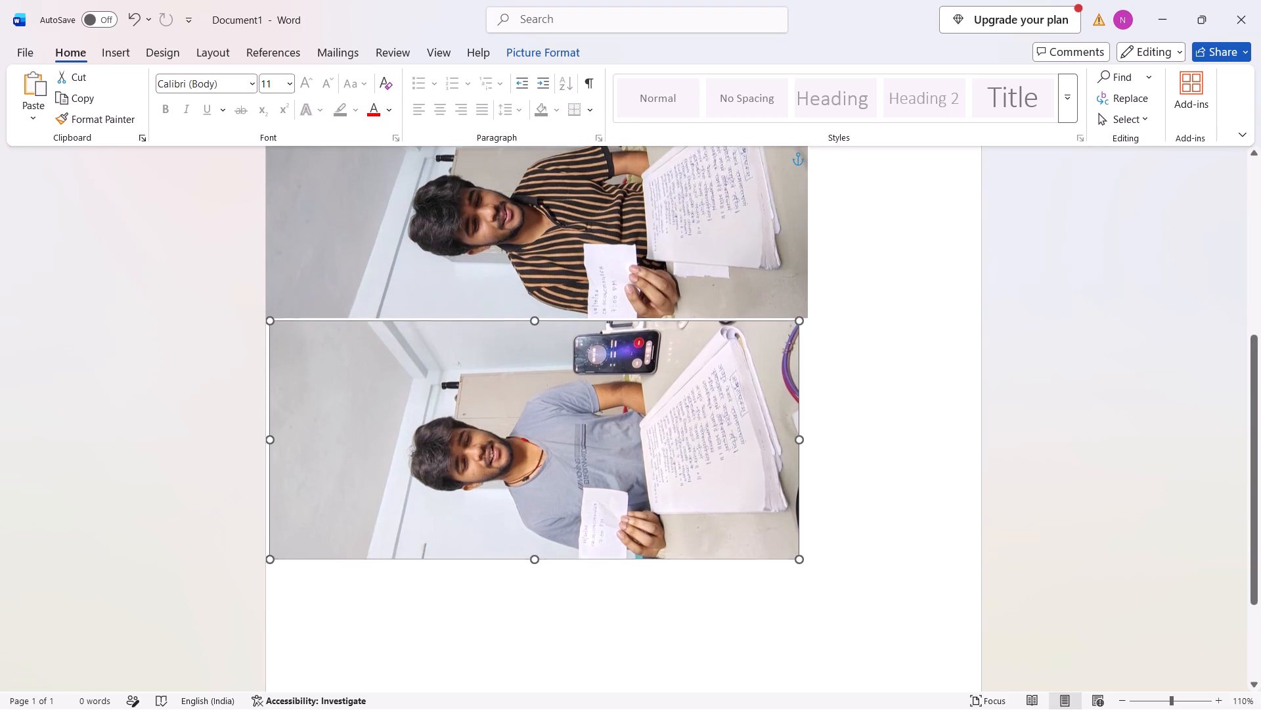
pyautogui.scroll(1, 721, 363)
pyautogui.click(721, 363)
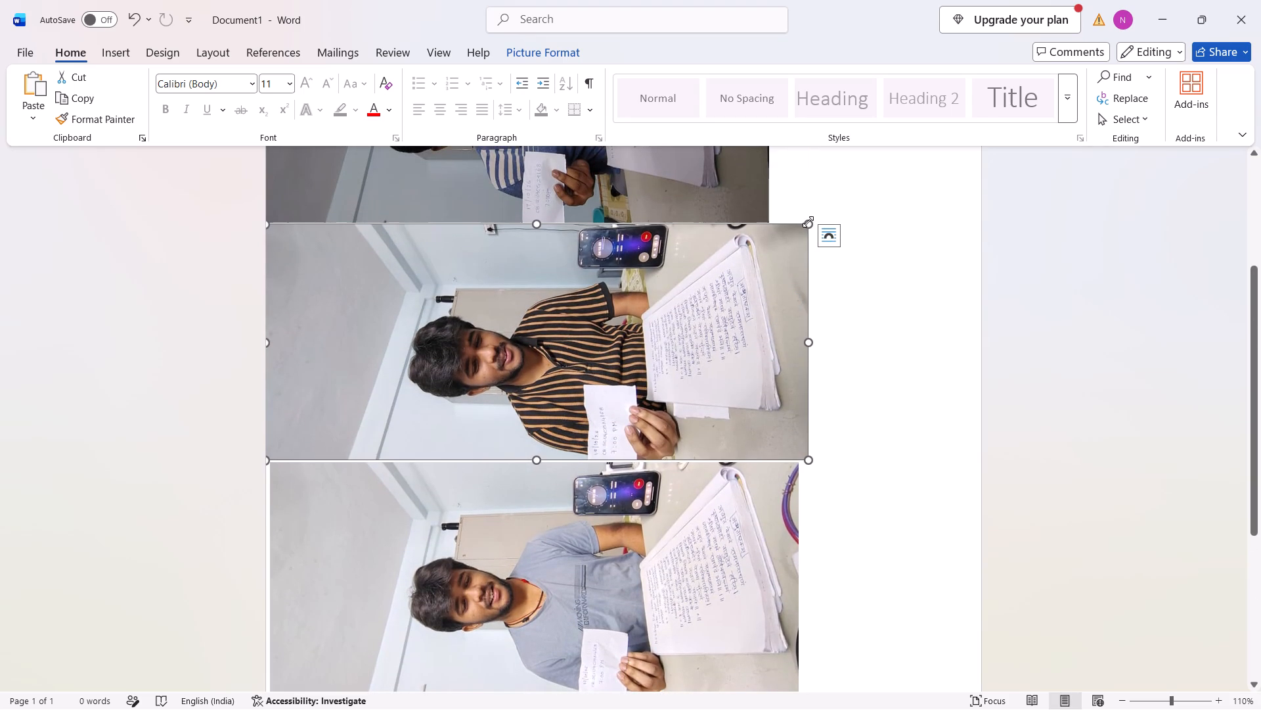
pyautogui.moveTo(808, 222); pyautogui.dragTo(795, 231)
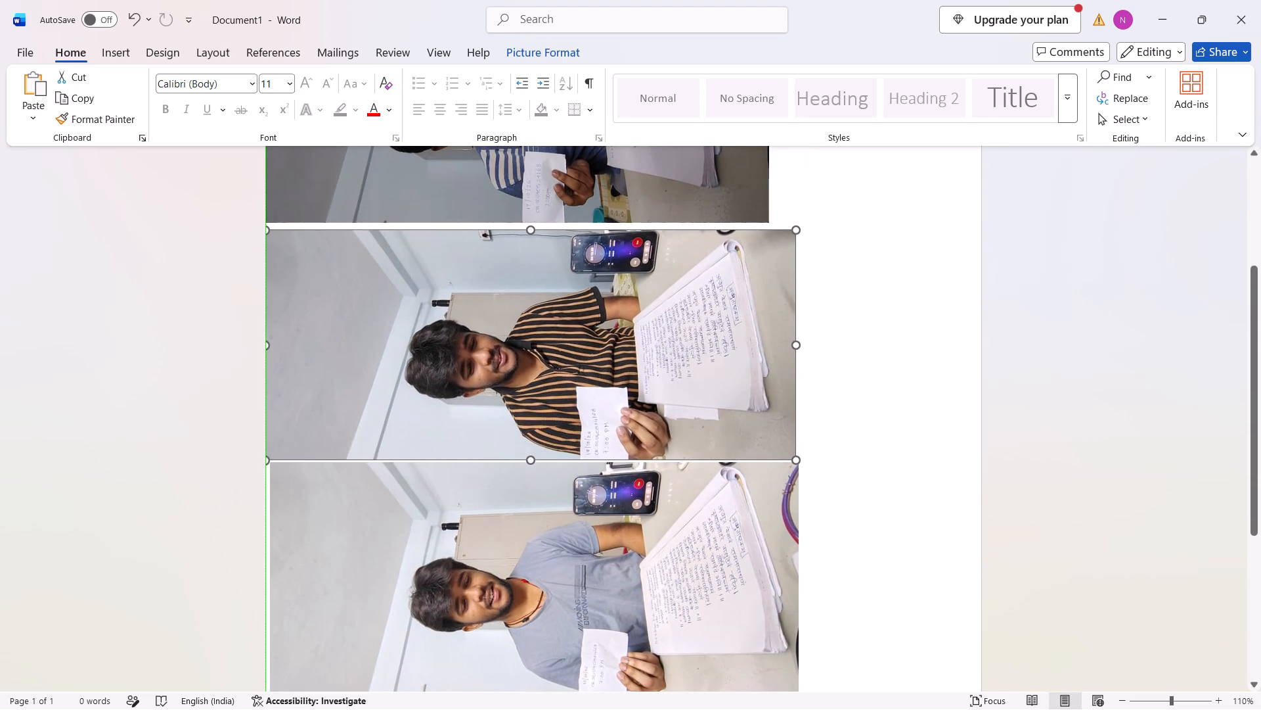
pyautogui.moveTo(795, 231); pyautogui.dragTo(797, 230)
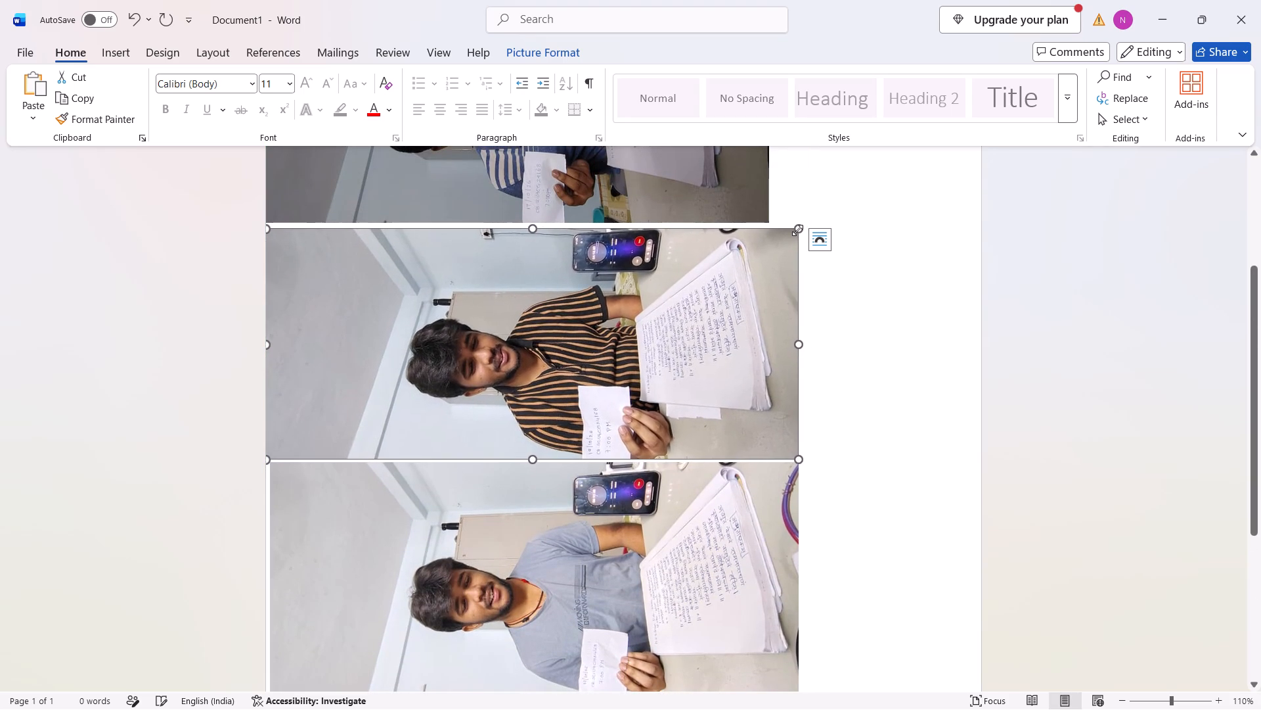
# Nudge the Day 2 photo up against the photo above it and the Day 3 photo up beneath it, closing the gaps.
pyautogui.click(673, 285)
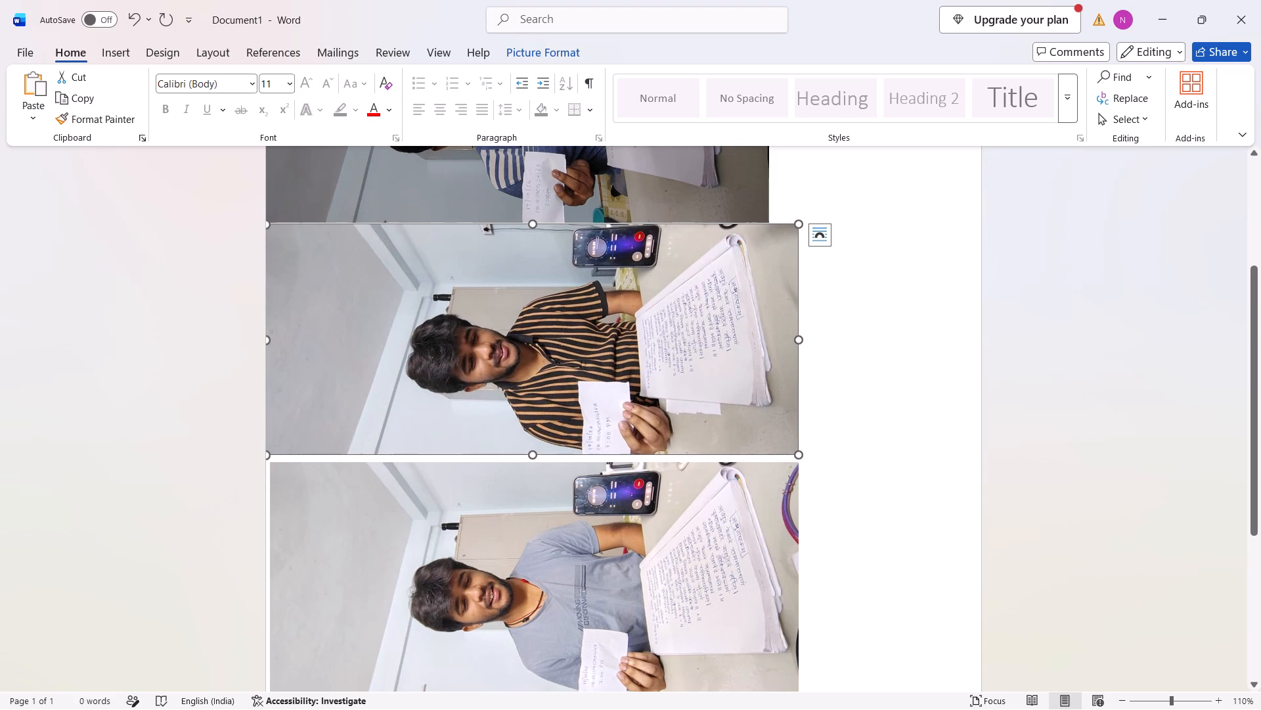
pyautogui.click(632, 550)
pyautogui.scroll(-1, 632, 550)
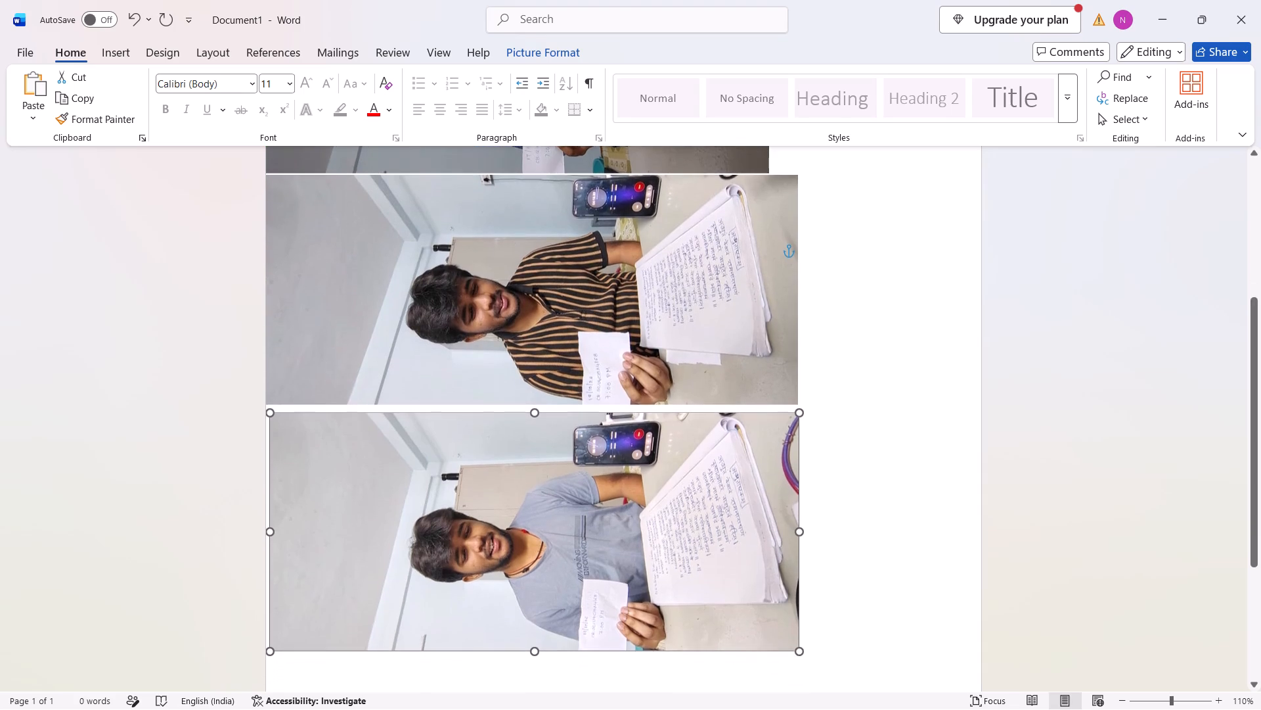
pyautogui.scroll(-1, 632, 550)
pyautogui.click(608, 553)
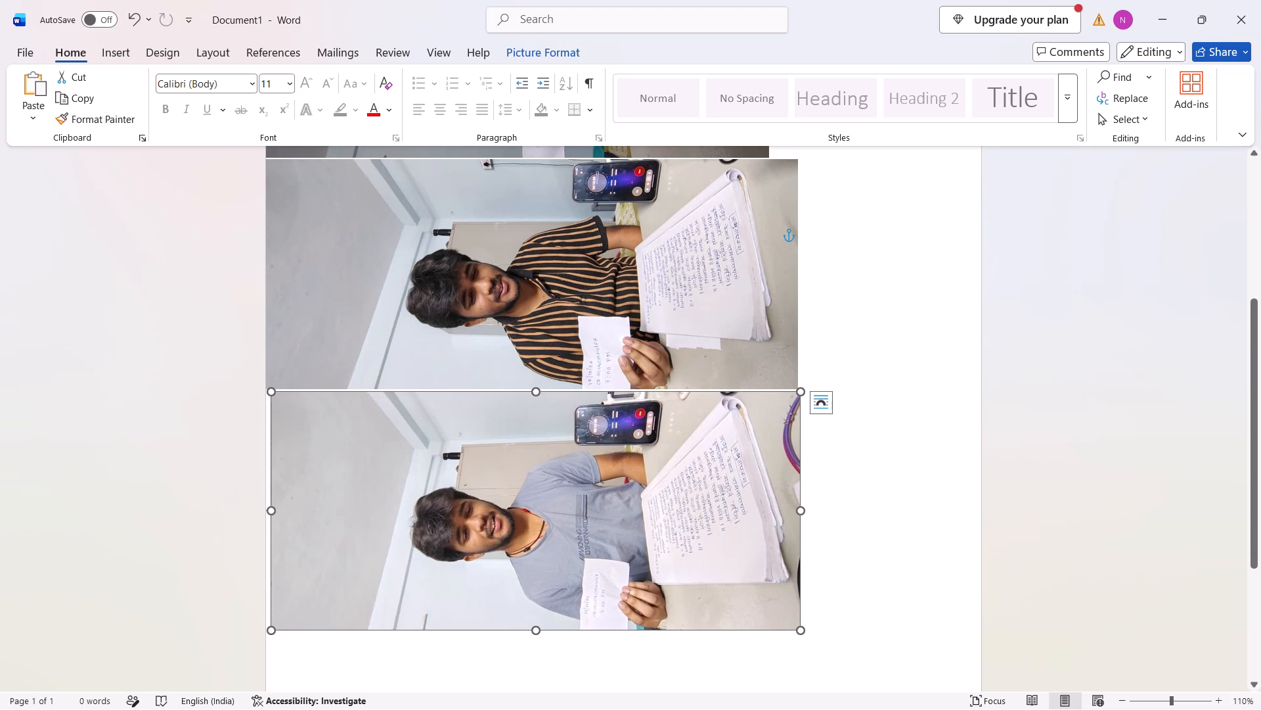
# Check the stacked photos and the space beneath them, and switch back to the Spiritual_Practicum_Sadhana_Assessment document.
pyautogui.scroll(1, 675, 460)
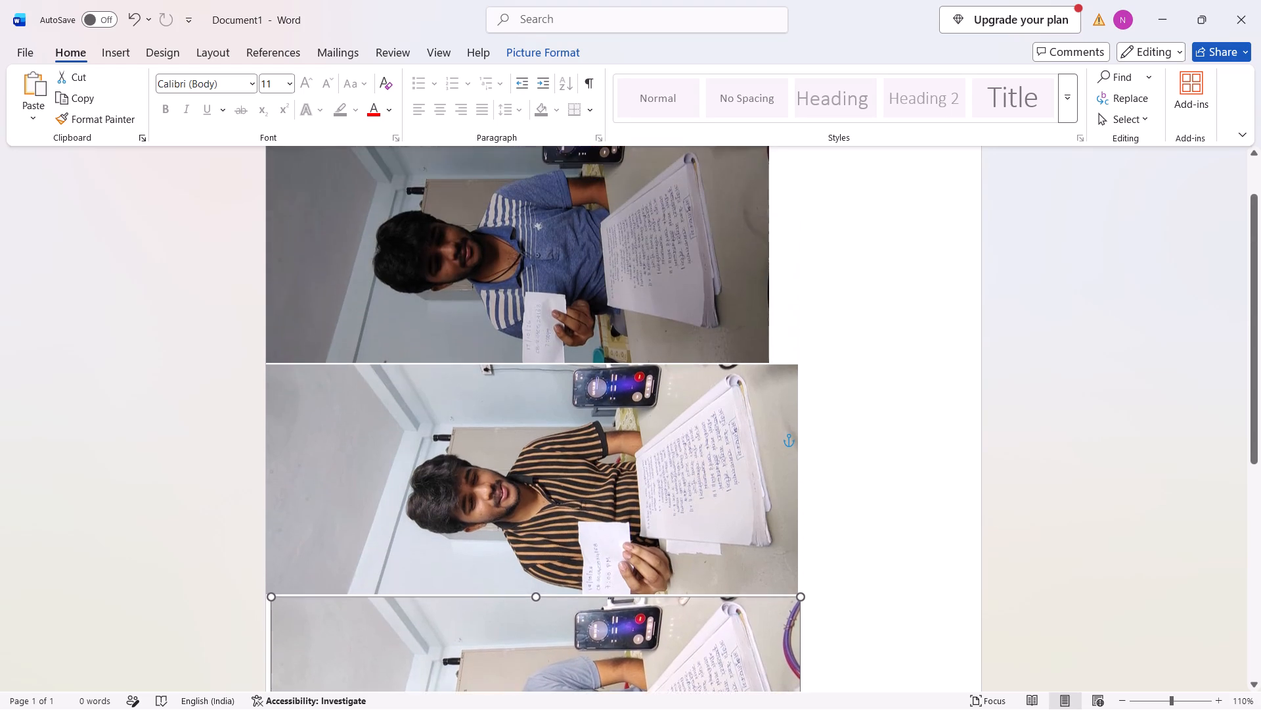
pyautogui.scroll(1, 675, 460)
pyautogui.scroll(-1, 675, 460)
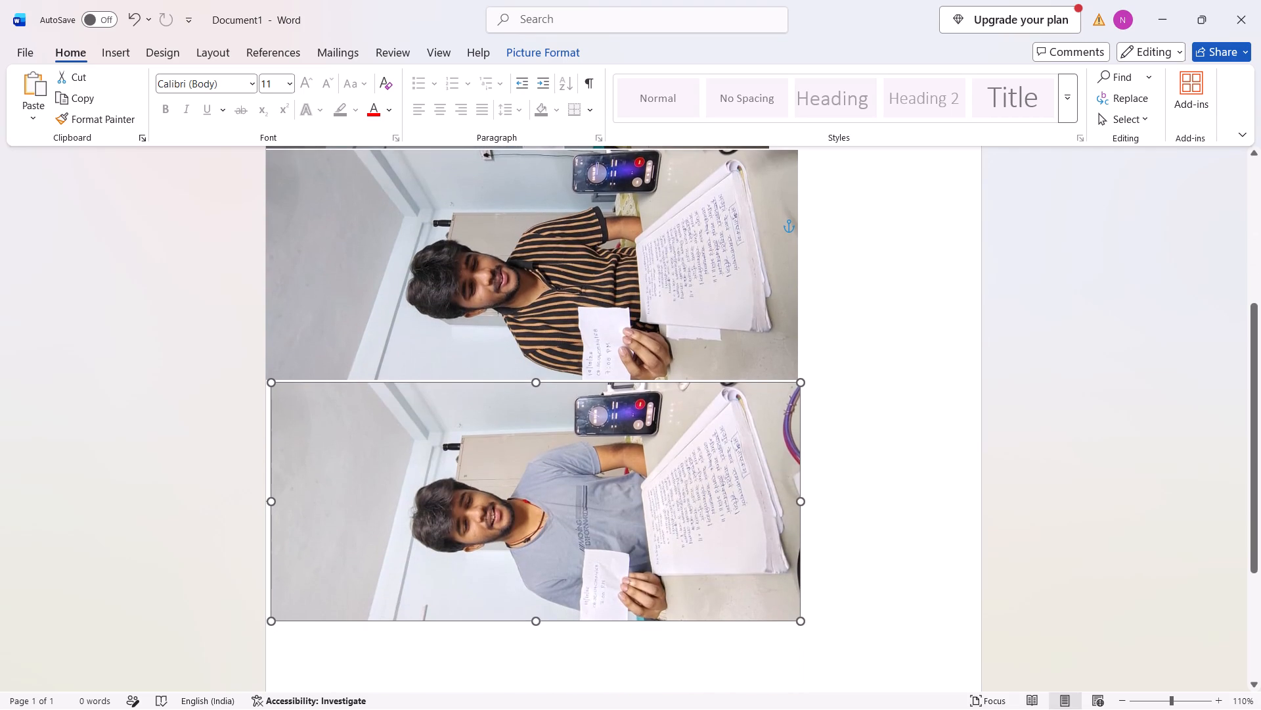
pyautogui.scroll(-1, 675, 460)
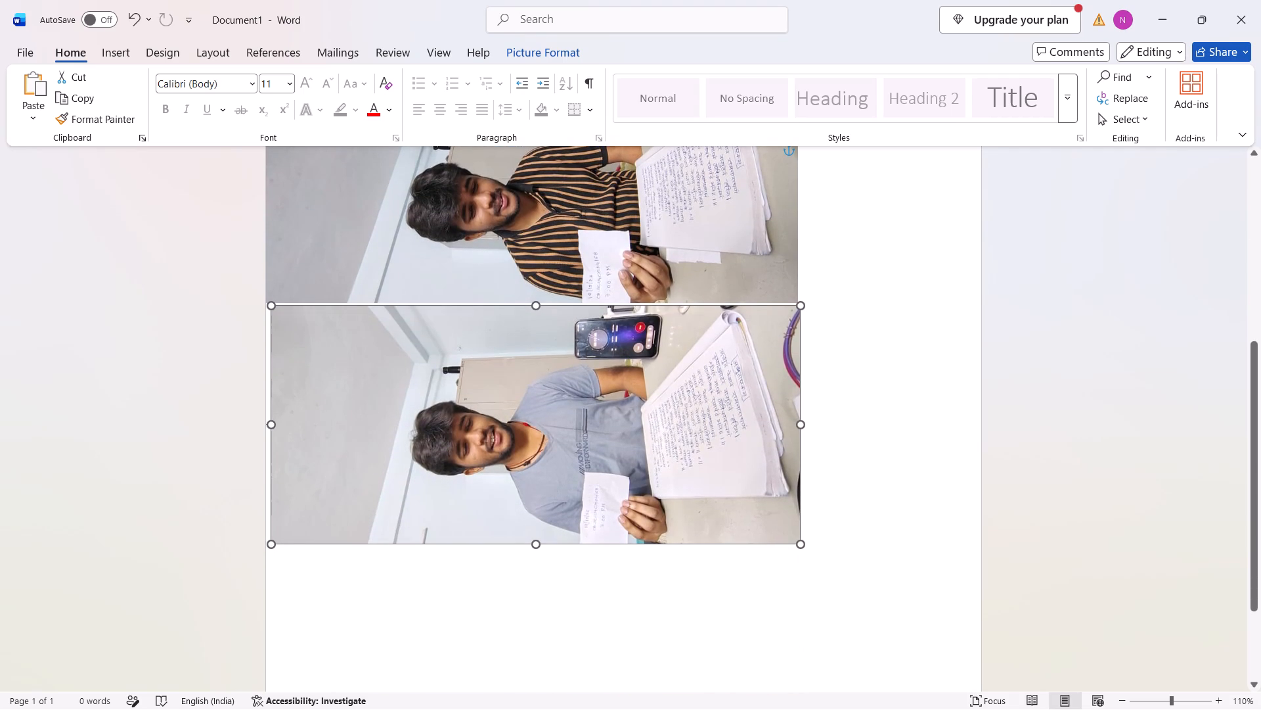
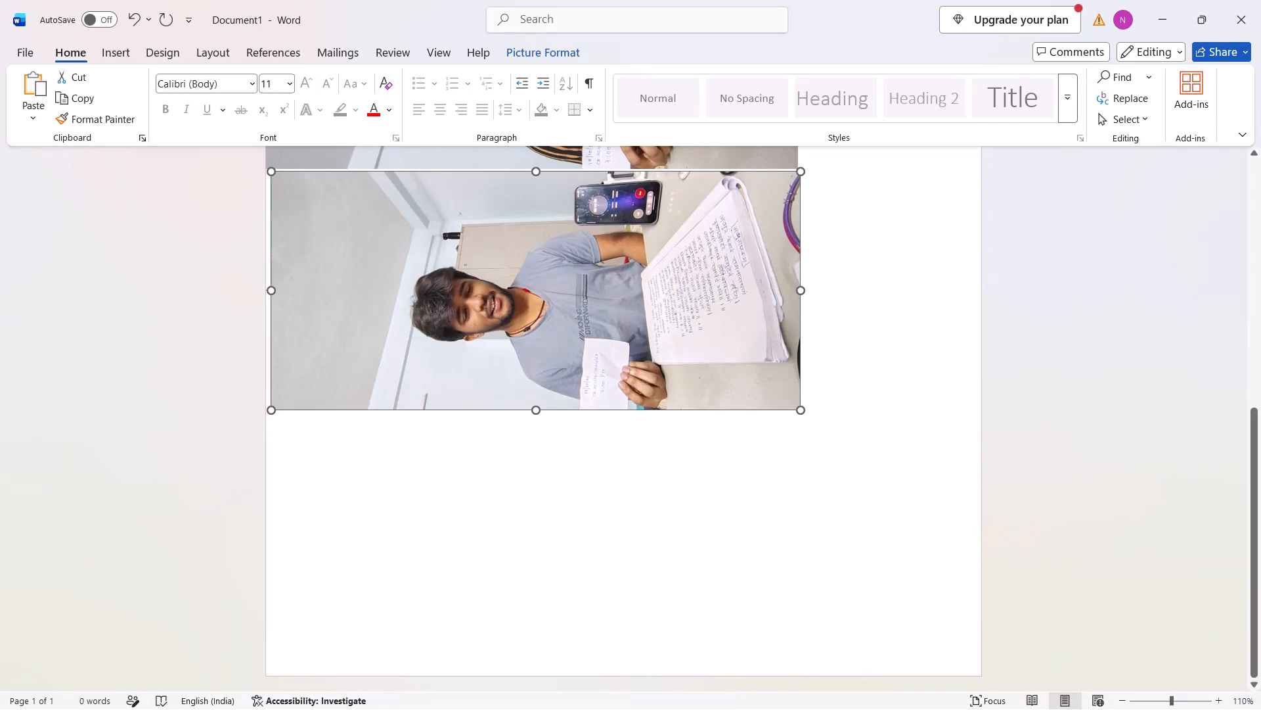
# Add eight blank lines from beside the Day 3 photo and paste the copied photo proof below it in Document1.
pyautogui.click(817, 407)
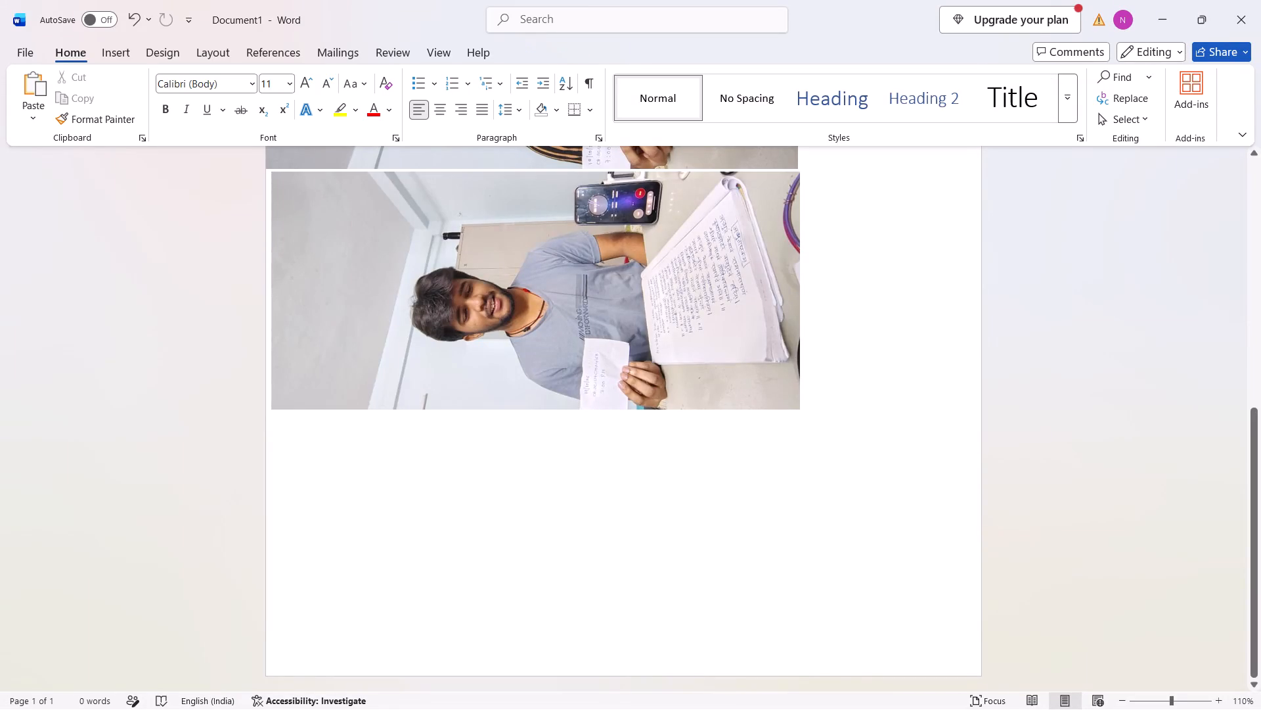
pyautogui.press('Return')
pyautogui.press('Return')
pyautogui.press('Return')
pyautogui.press('Return')
pyautogui.press('Return')
pyautogui.press('Return')
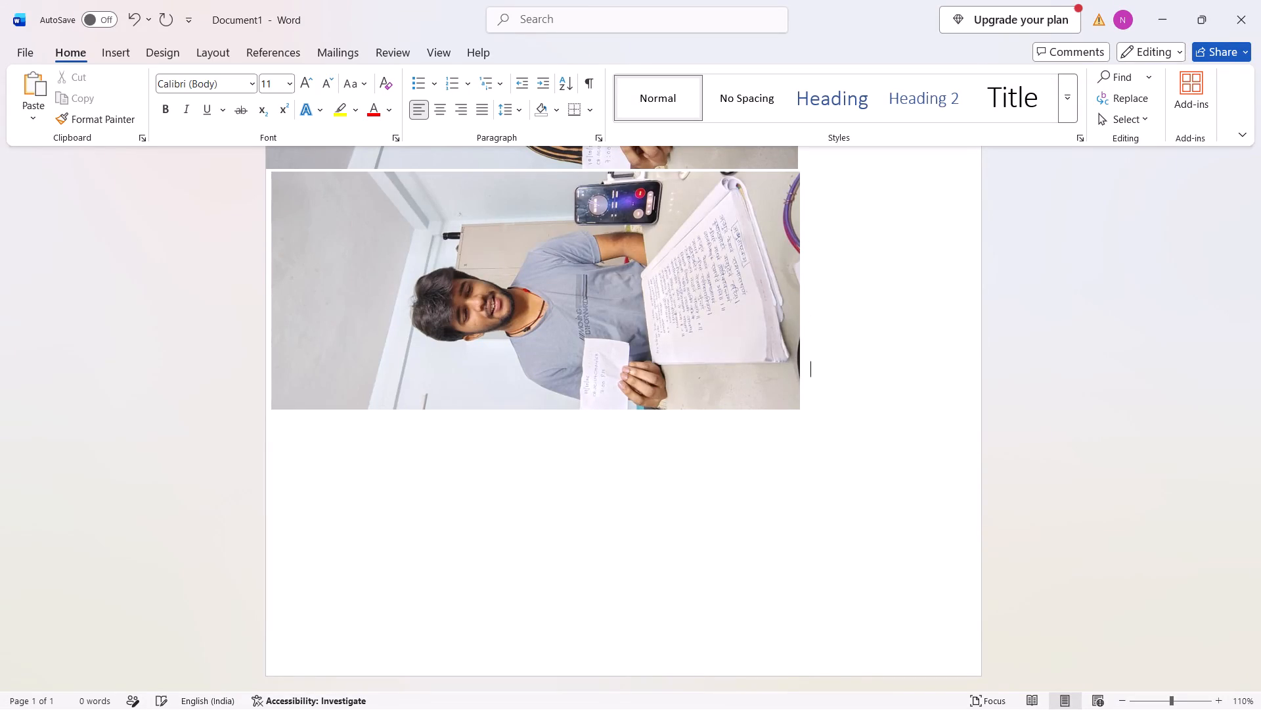
pyautogui.press('Return')
pyautogui.press('Return')
pyautogui.hotkey('ctrl', 'v')
pyautogui.scroll(-1, 817, 407)
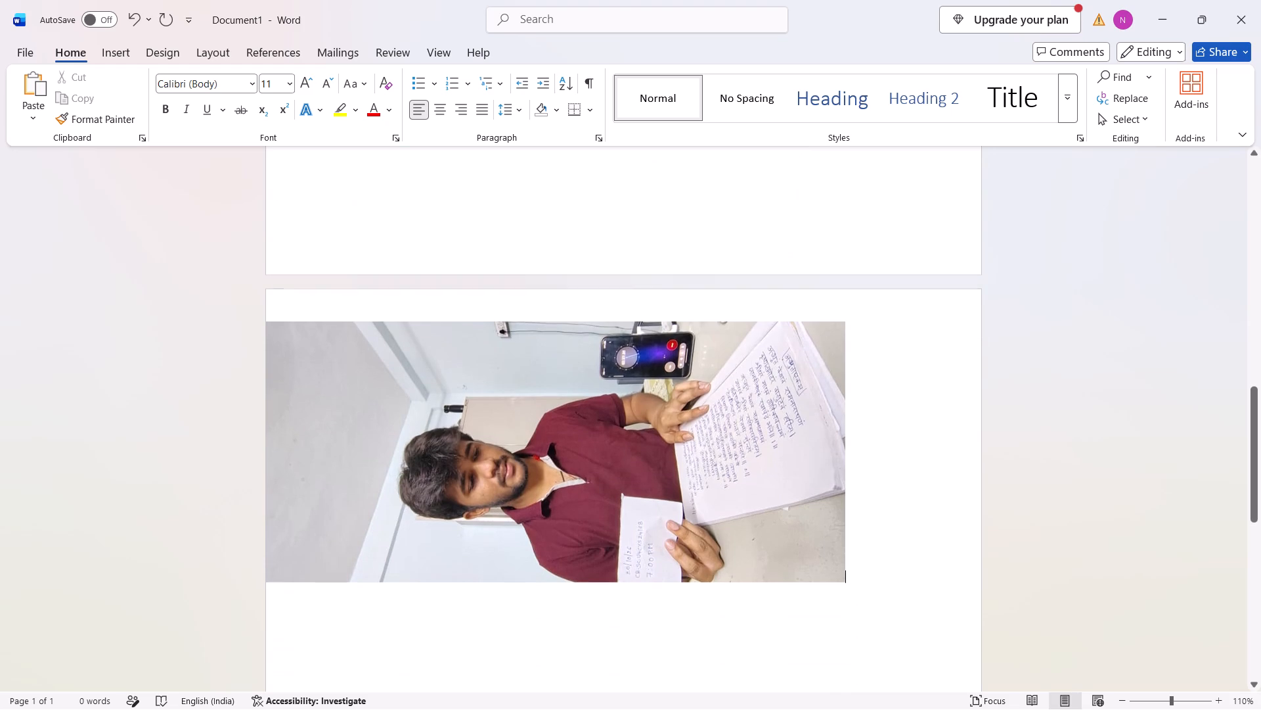
# Select the newly pasted photo on the second page.
pyautogui.click(768, 457)
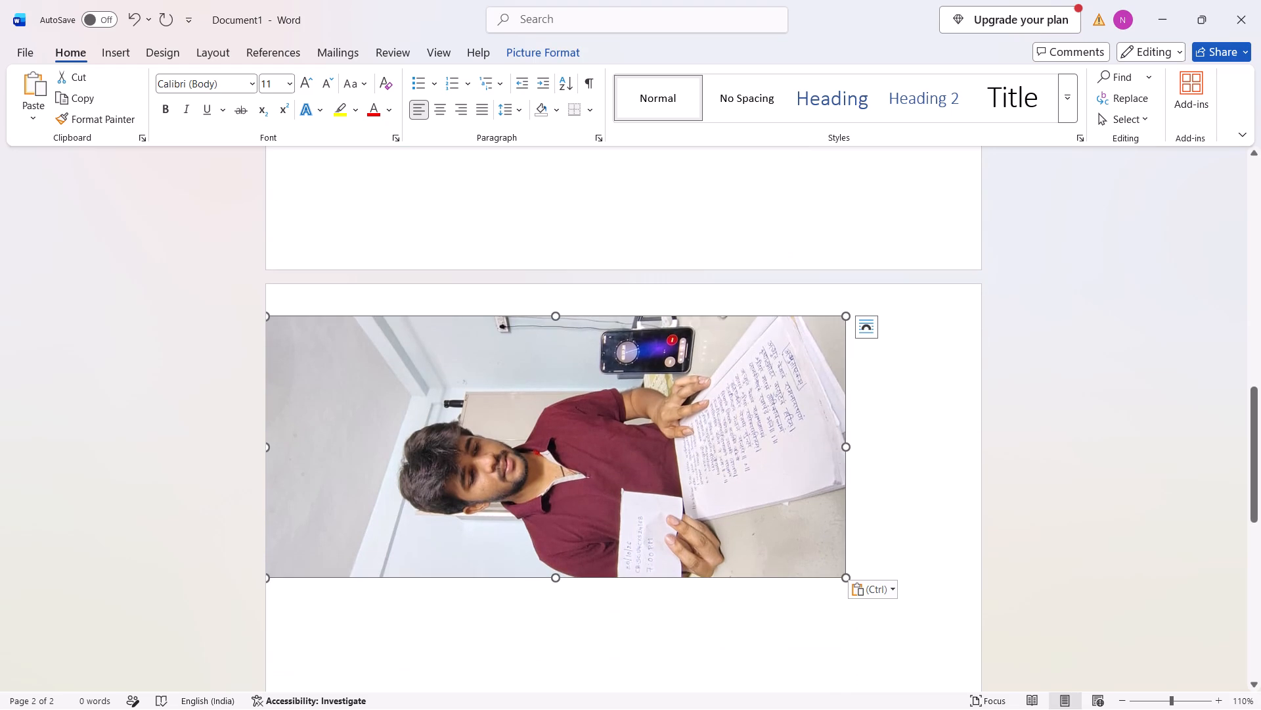
# Set the maroon-shirt photo on page 2 to Square text wrapping.
pyautogui.scroll(1, 740, 427)
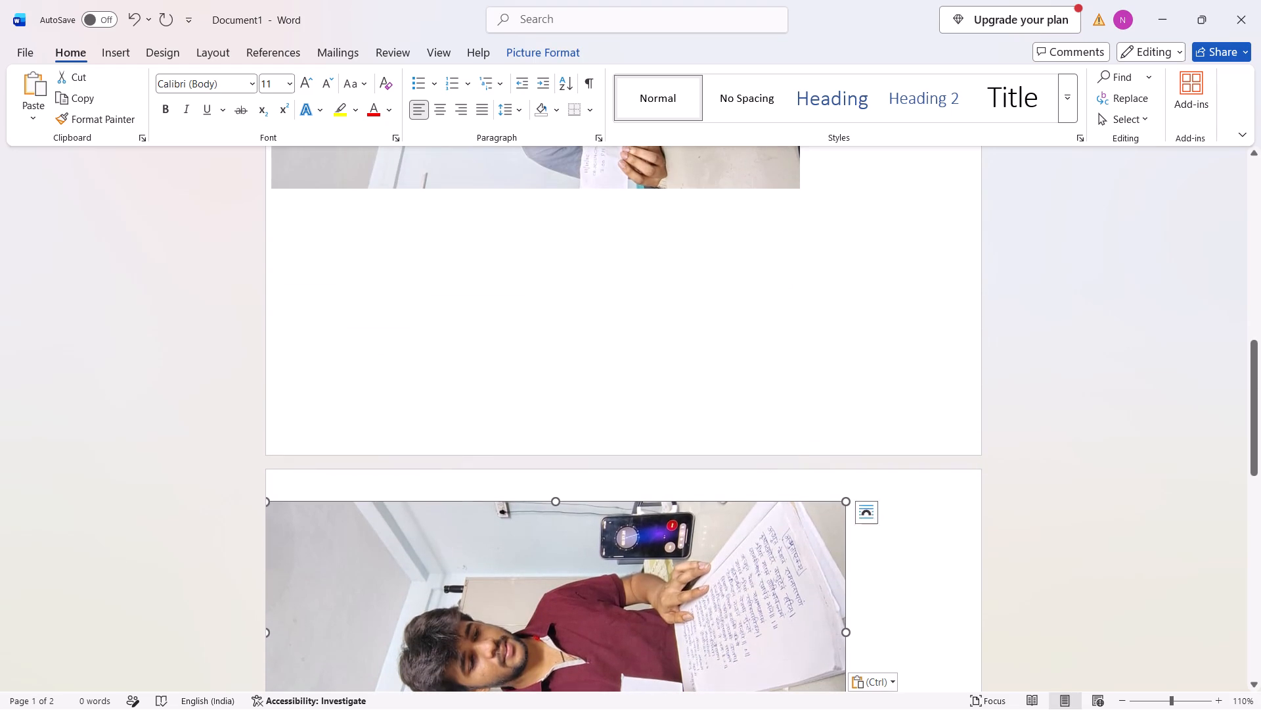
pyautogui.scroll(3, 740, 427)
pyautogui.scroll(-1, 740, 427)
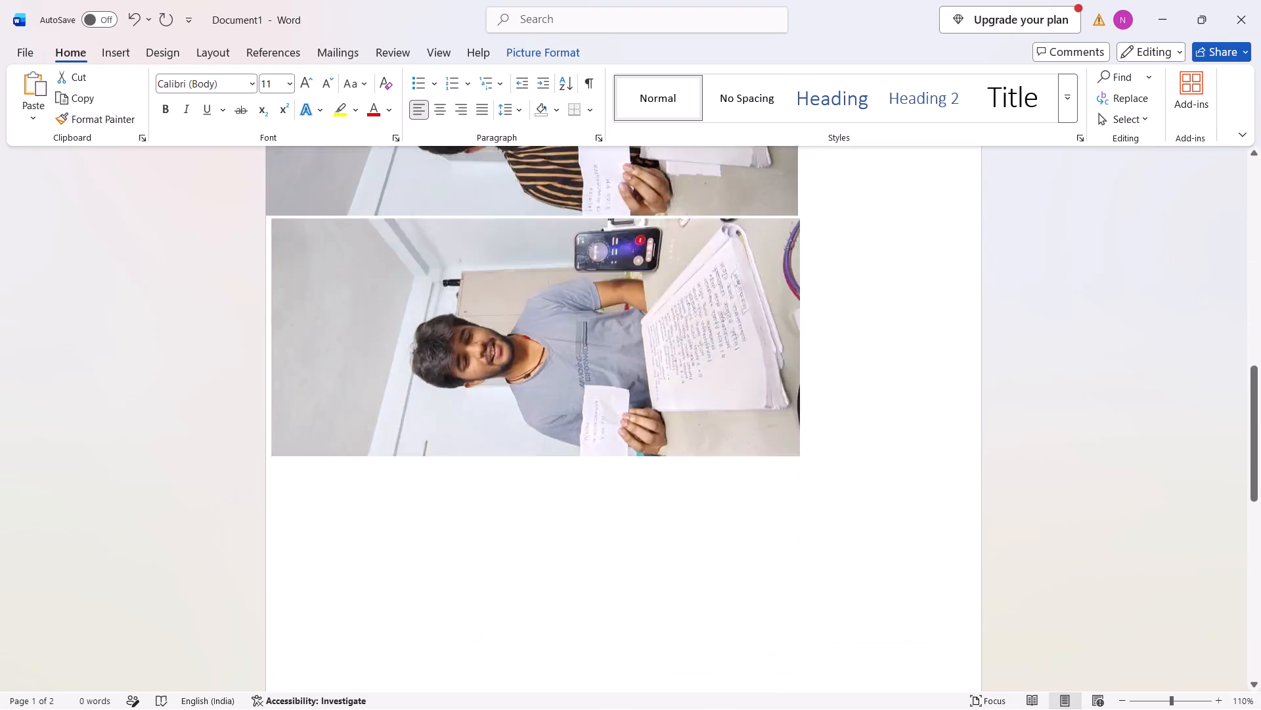
pyautogui.scroll(-6, 740, 427)
pyautogui.scroll(3, 740, 427)
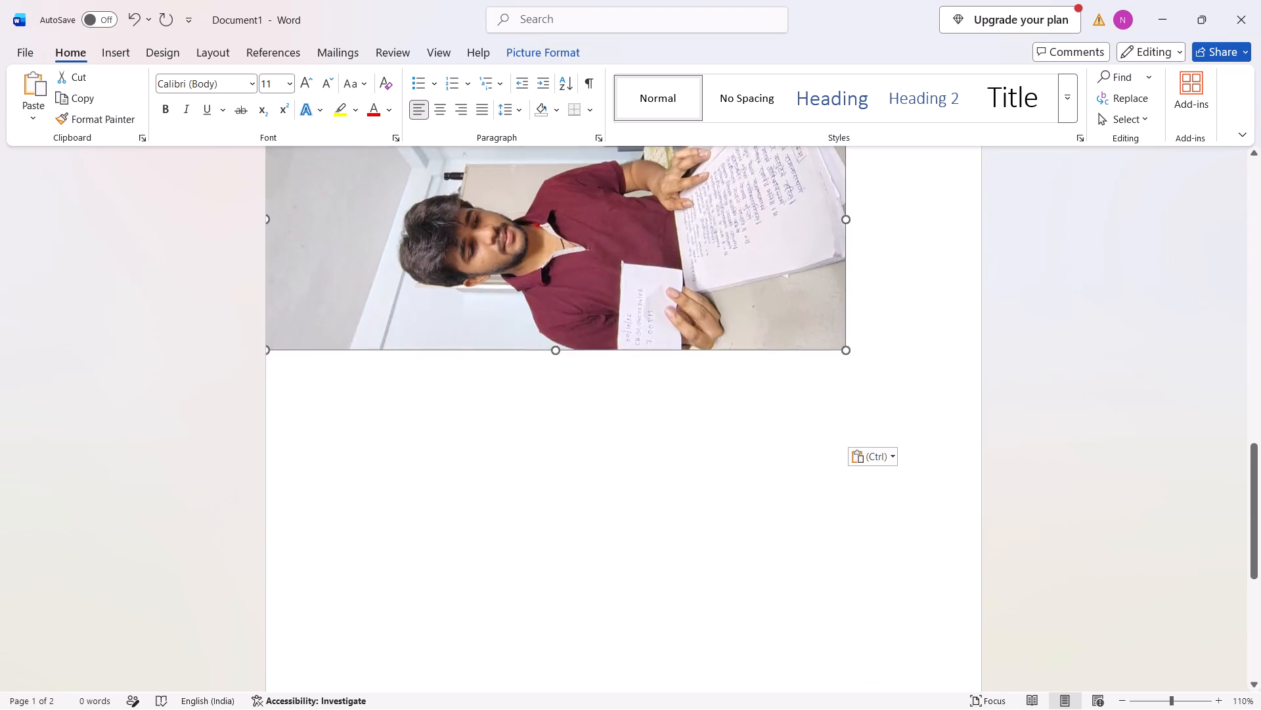
pyautogui.scroll(1, 740, 427)
pyautogui.scroll(-1, 816, 544)
pyautogui.click(826, 437)
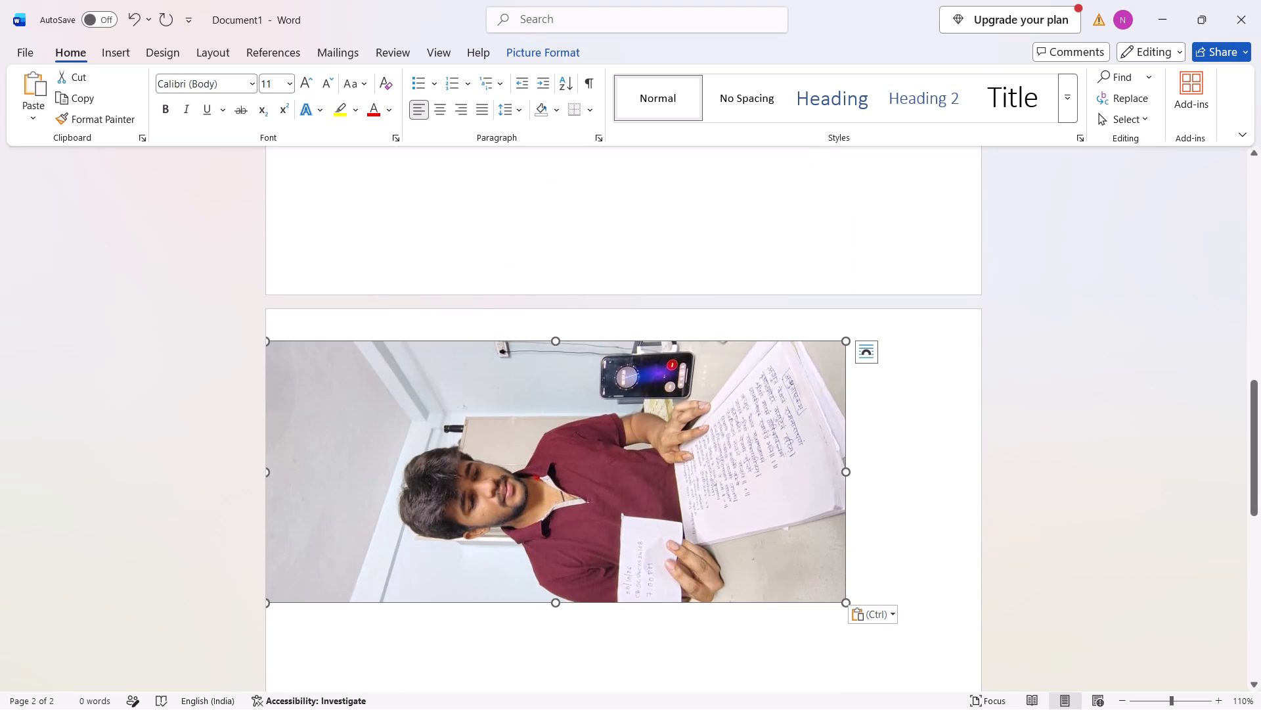
pyautogui.click(868, 353)
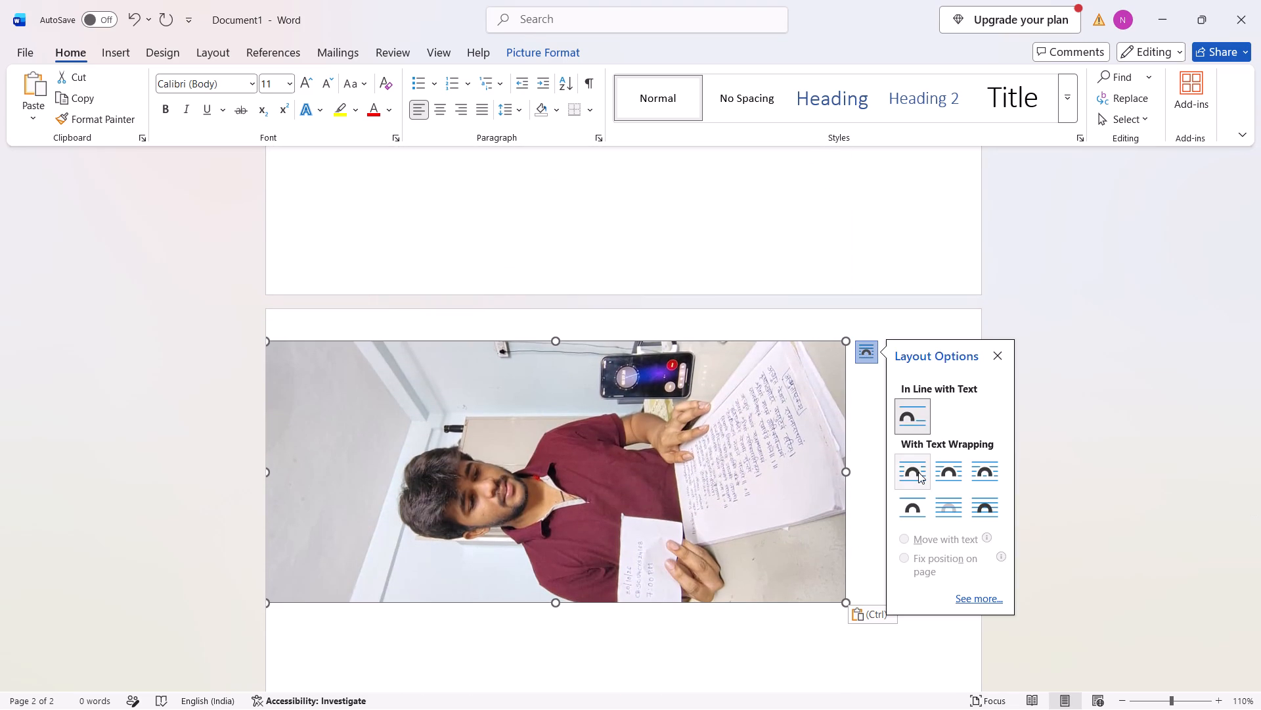
pyautogui.click(918, 471)
# Move the maroon-shirt photo from the top of the first page to directly beneath the grey T-shirt photo, at the page's left edge.
pyautogui.scroll(1, 730, 481)
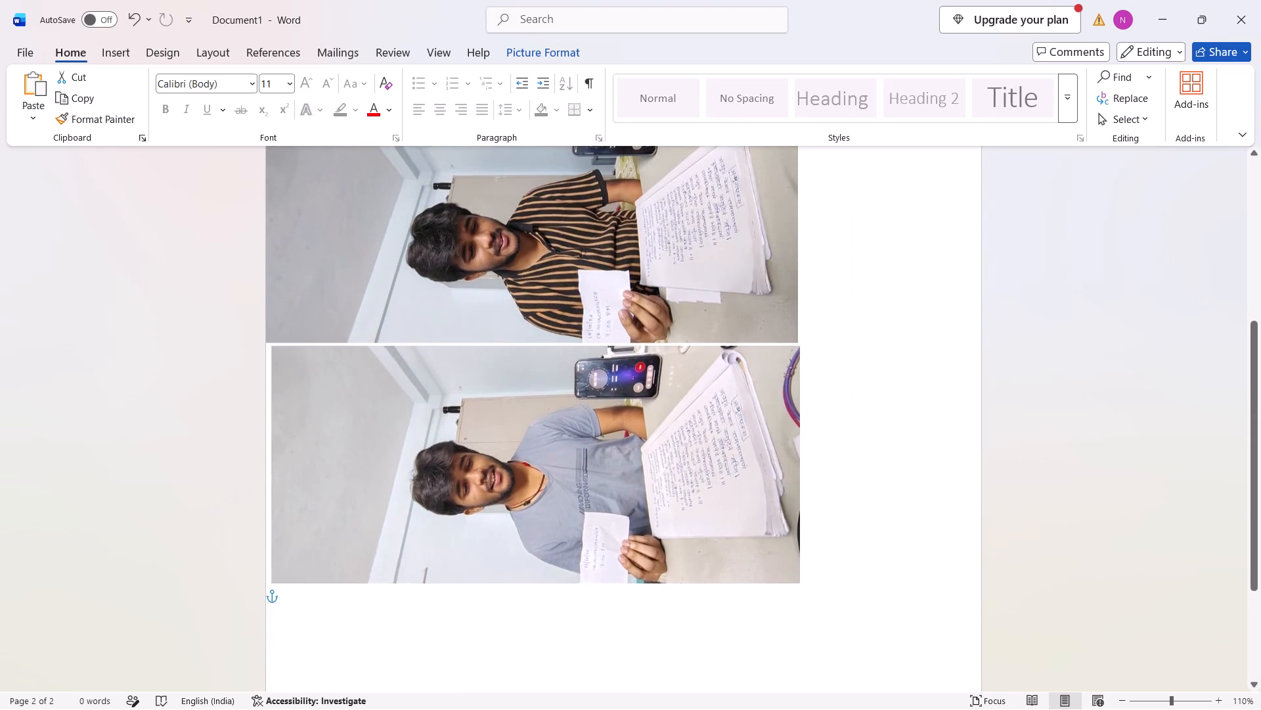
pyautogui.scroll(2, 730, 481)
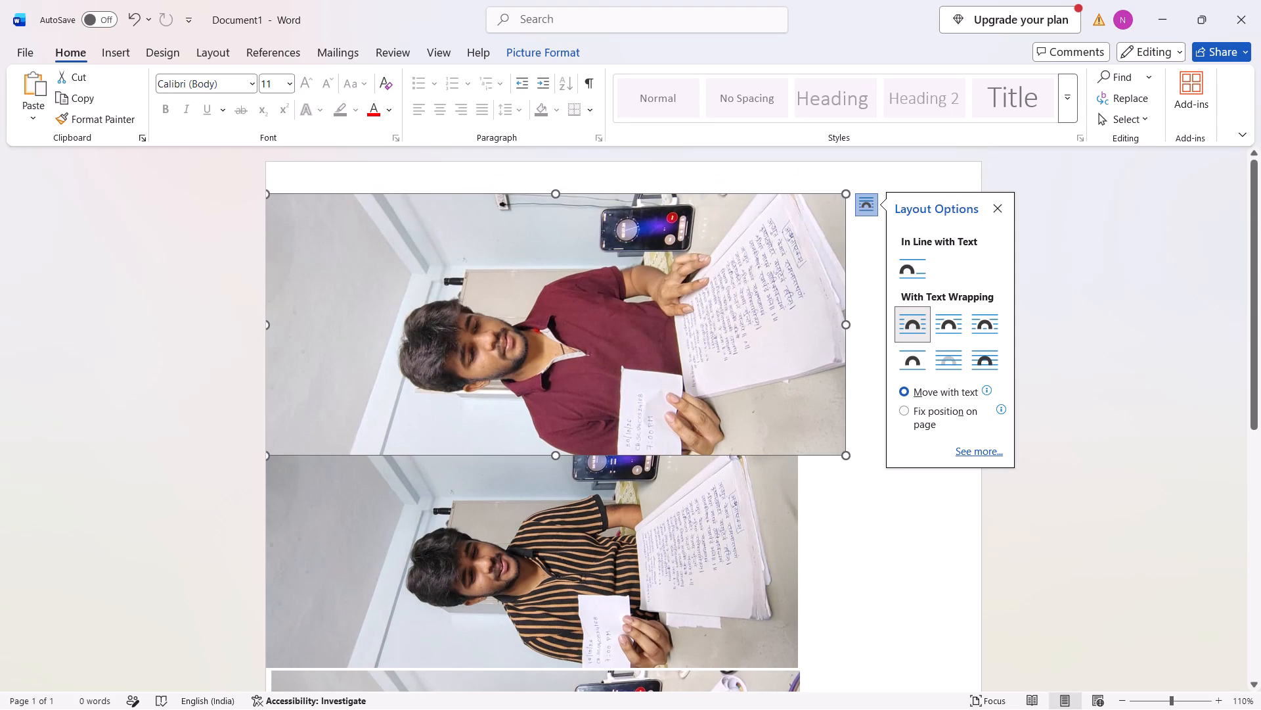
pyautogui.scroll(1, 730, 481)
pyautogui.moveTo(680, 319); pyautogui.dragTo(710, 613)
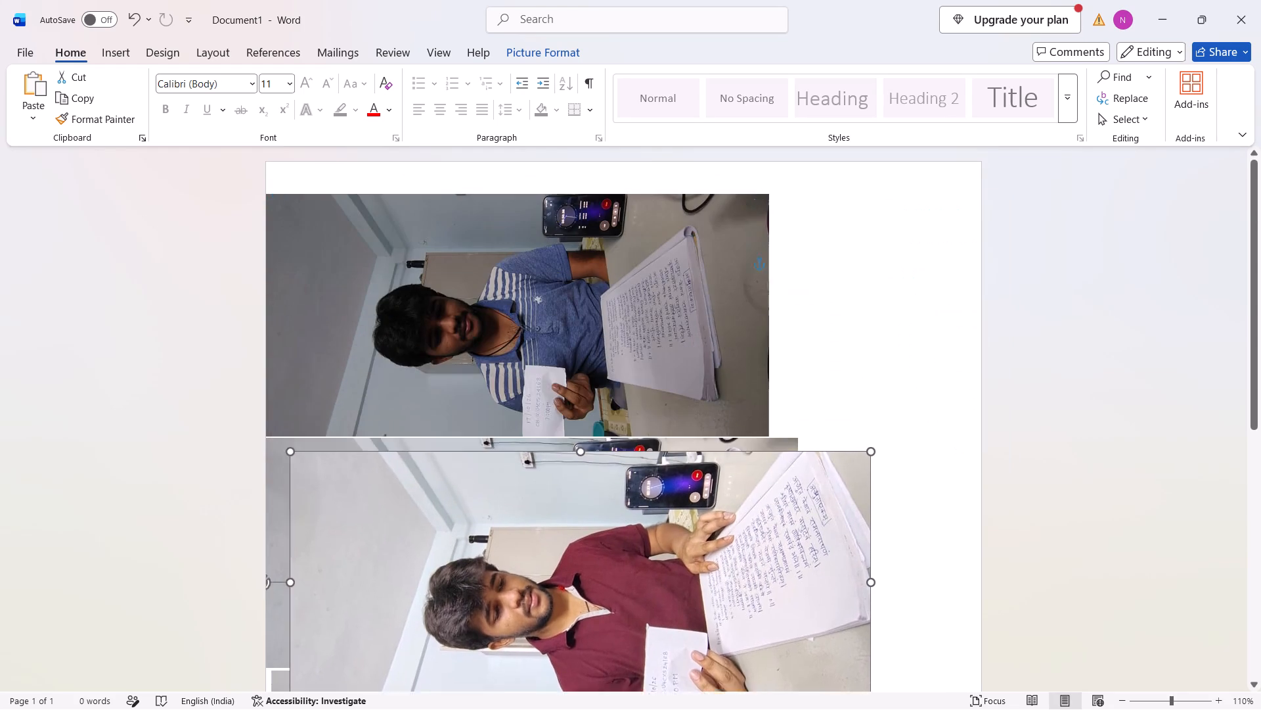
pyautogui.moveTo(710, 613); pyautogui.dragTo(719, 669)
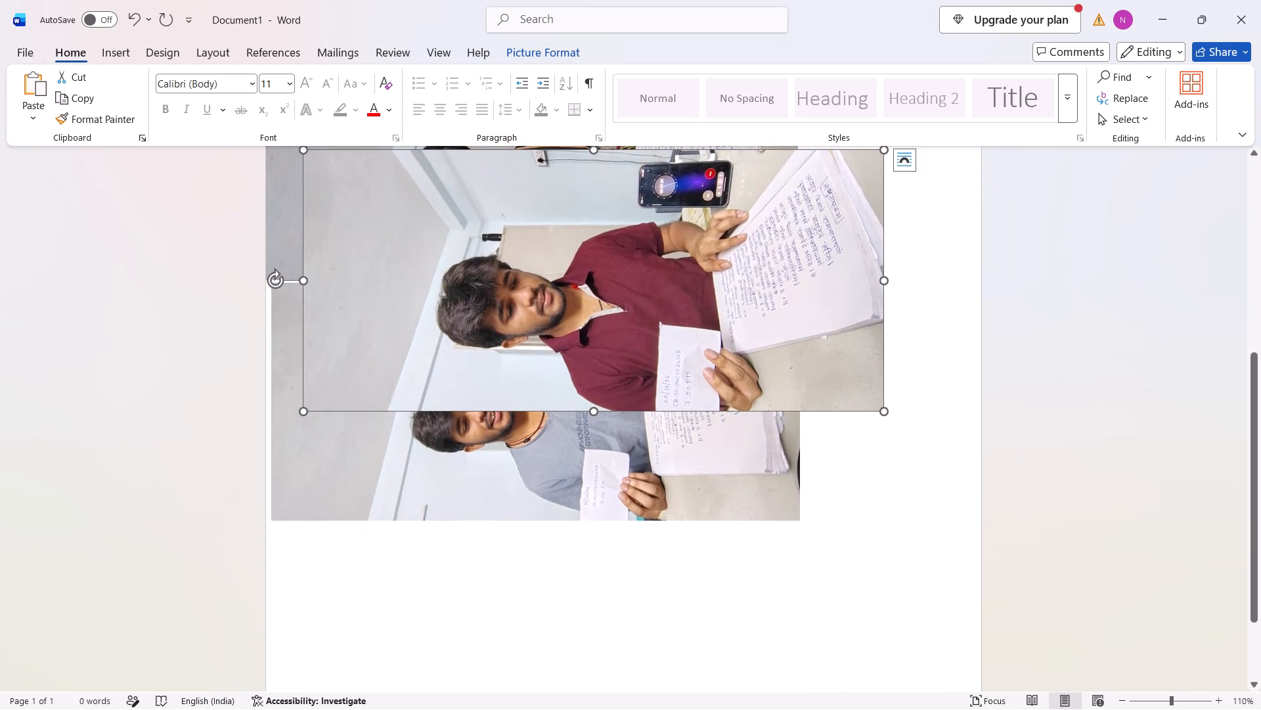
pyautogui.moveTo(654, 311); pyautogui.dragTo(628, 667)
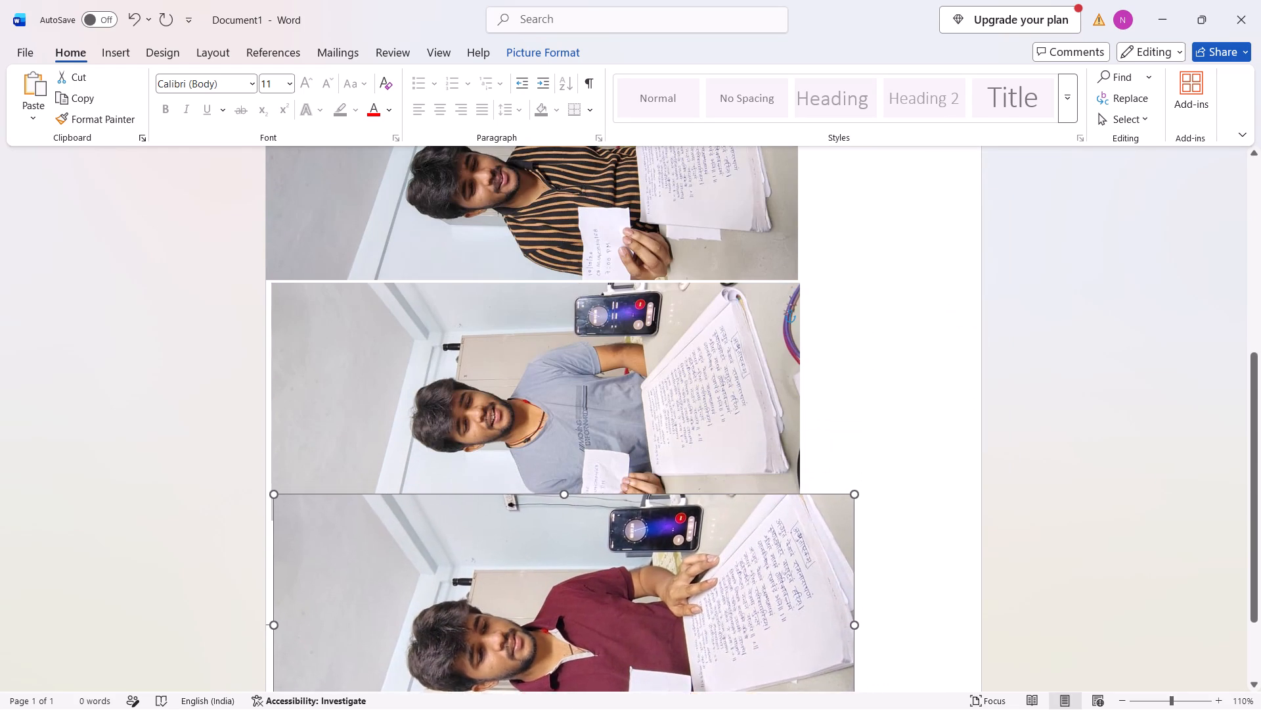
pyautogui.moveTo(628, 667); pyautogui.dragTo(616, 709)
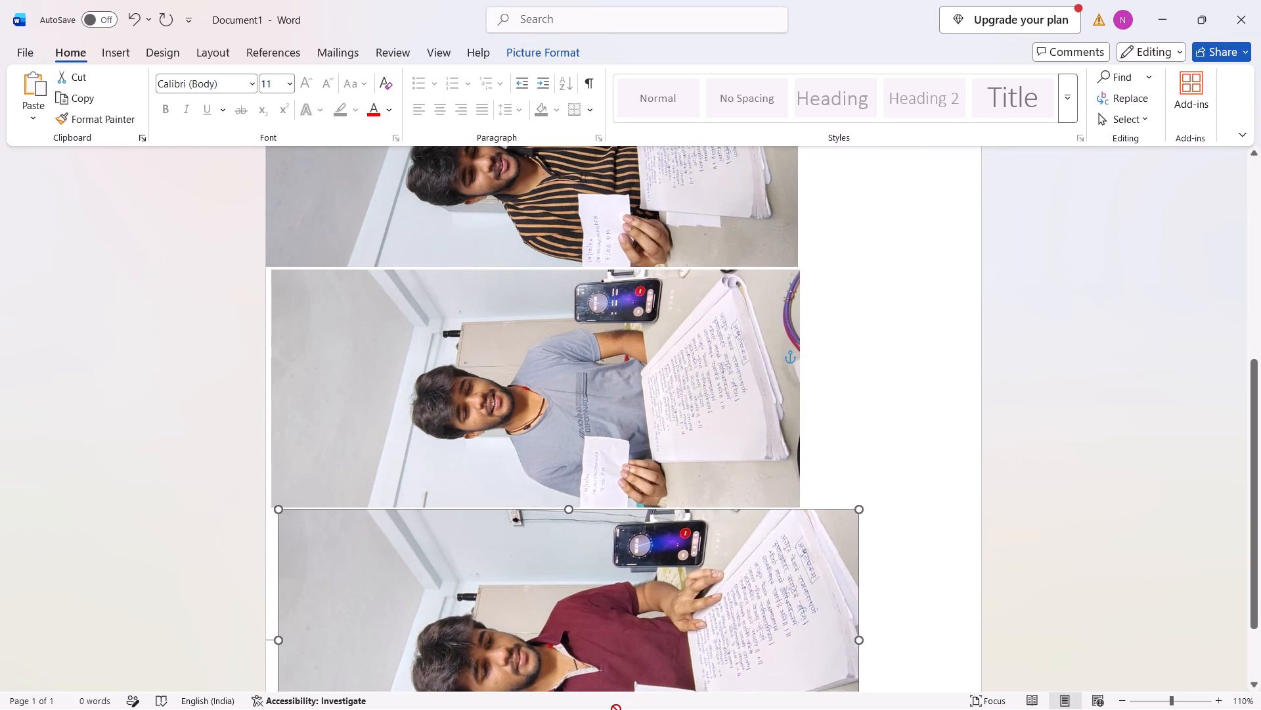
pyautogui.moveTo(616, 709); pyautogui.dragTo(591, 709)
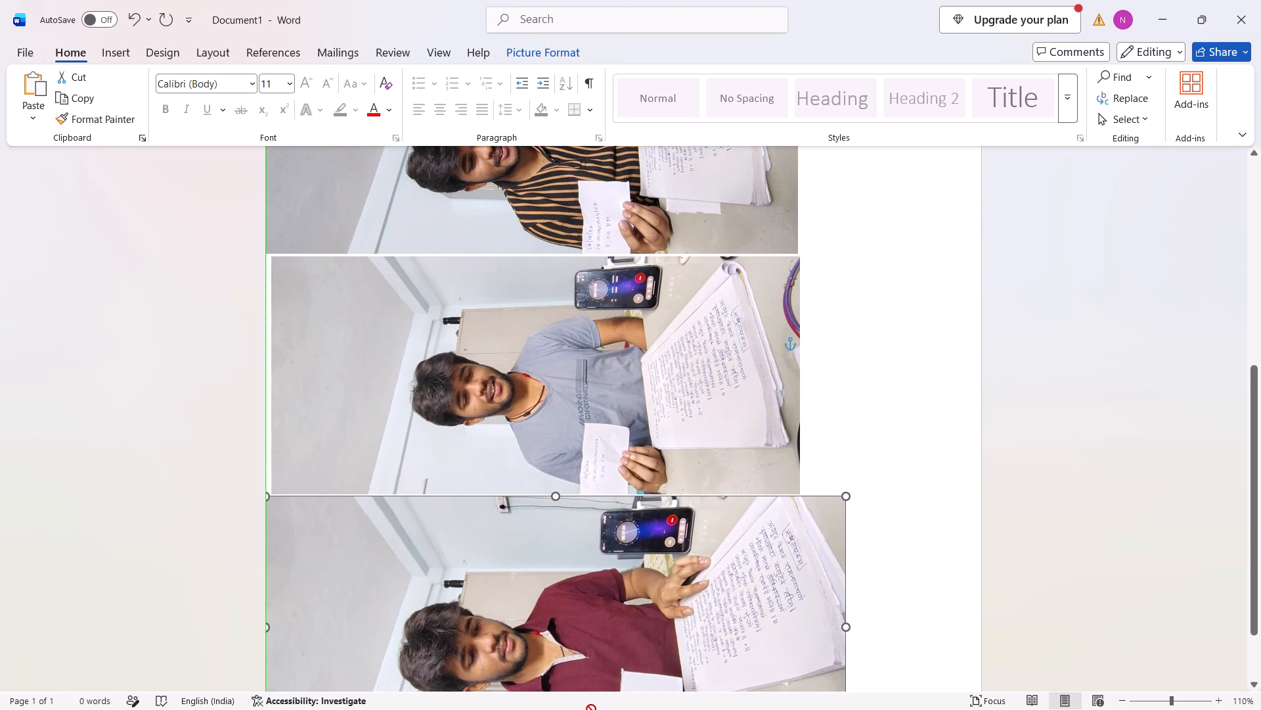
pyautogui.moveTo(591, 709); pyautogui.dragTo(586, 686)
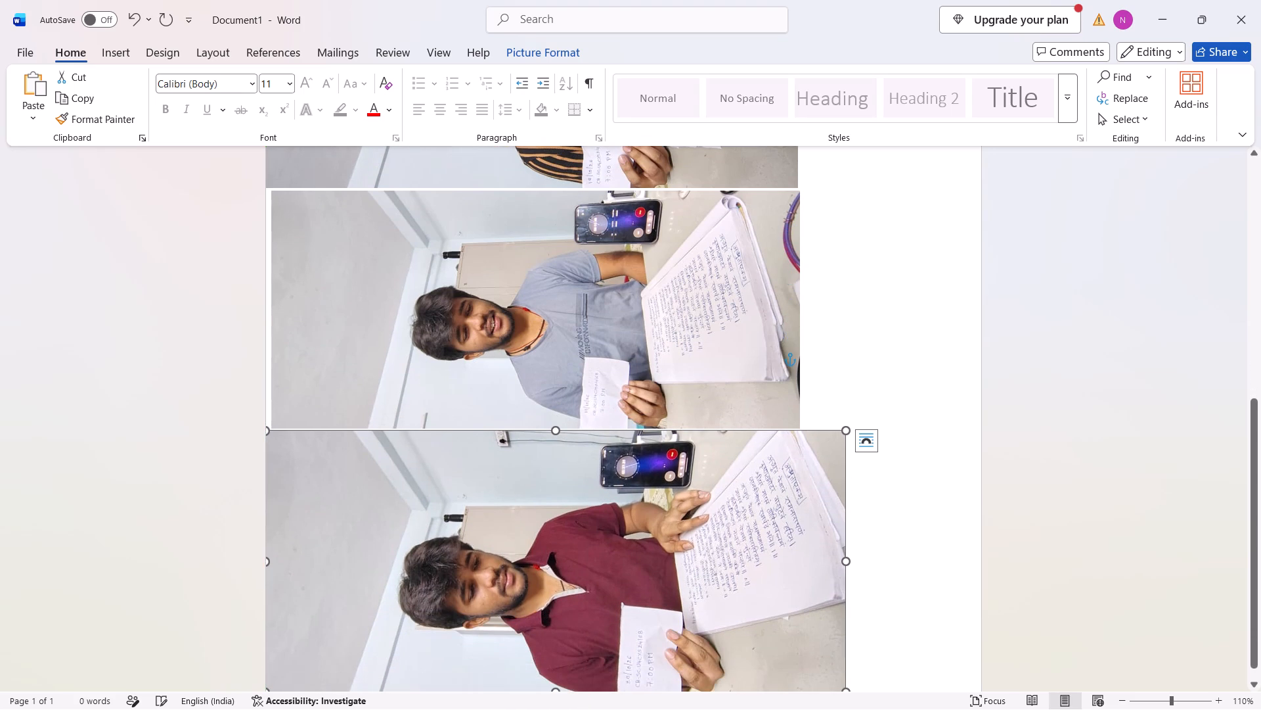
# Shrink the maroon-shirt photo to about the width of the grey T-shirt photo and position it just below that photo with a narrow gap.
pyautogui.moveTo(846, 427); pyautogui.dragTo(833, 431)
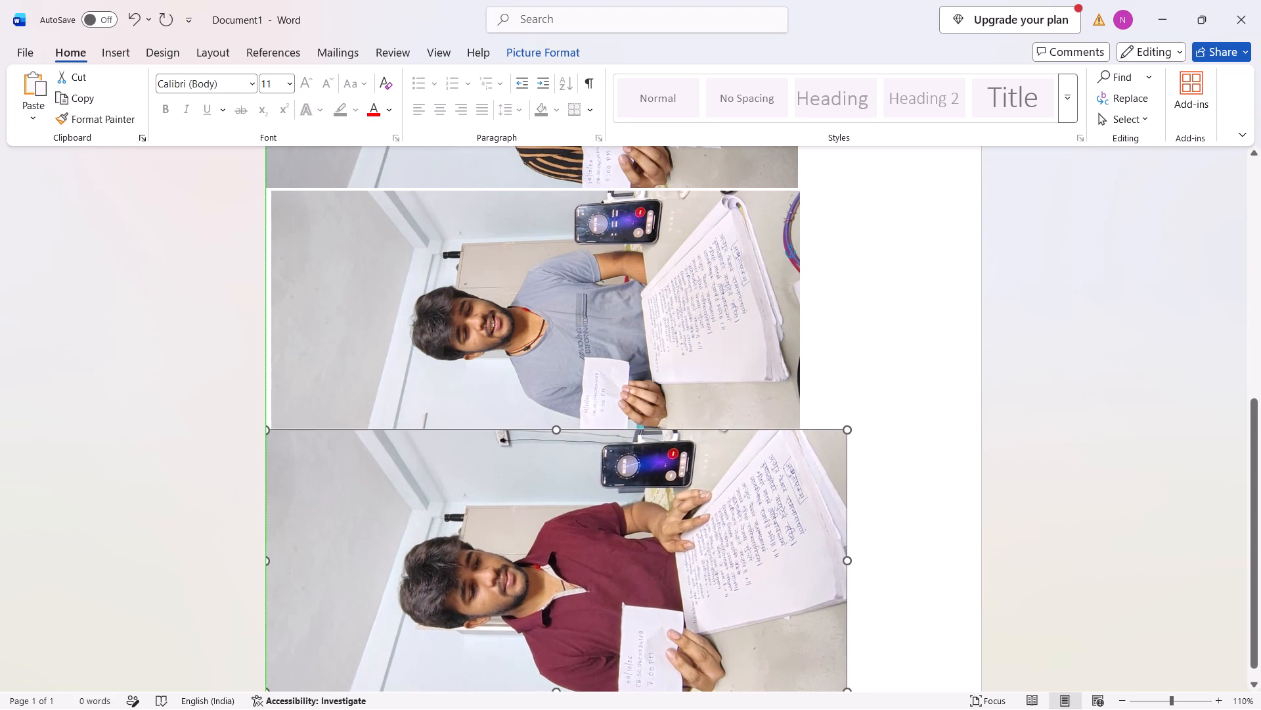
pyautogui.moveTo(833, 431); pyautogui.dragTo(805, 448)
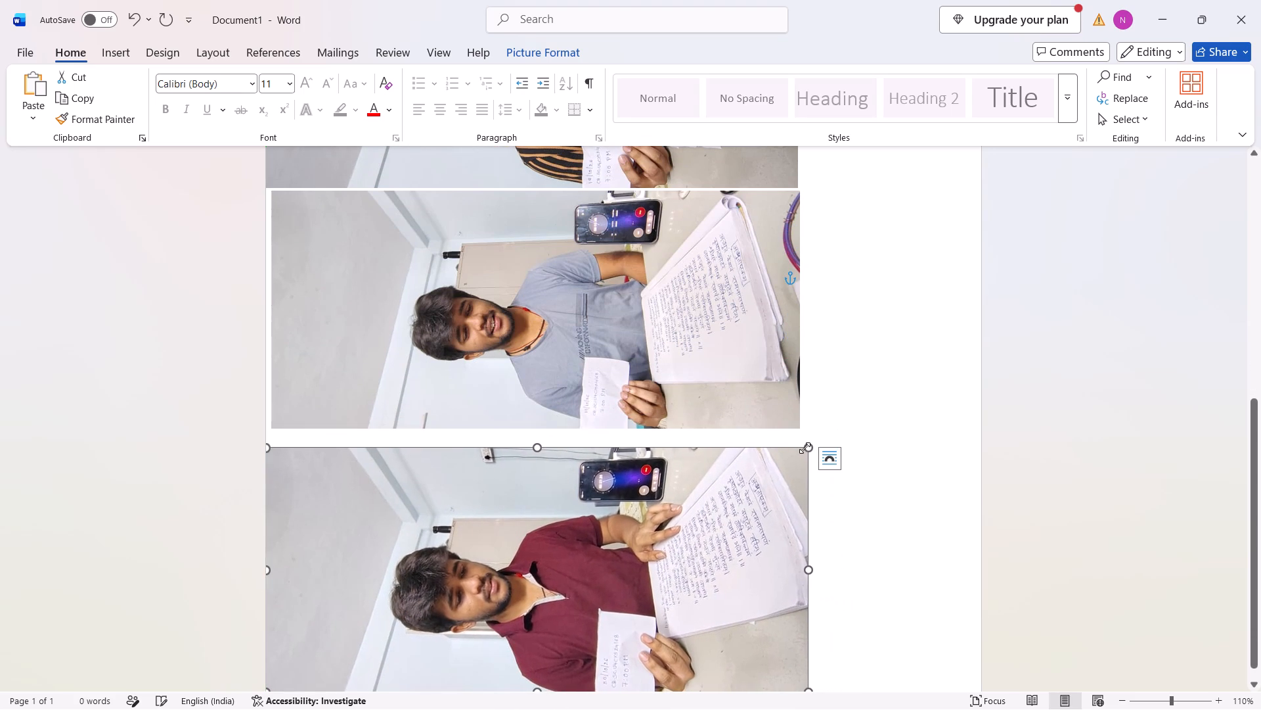
pyautogui.moveTo(642, 531); pyautogui.dragTo(654, 523)
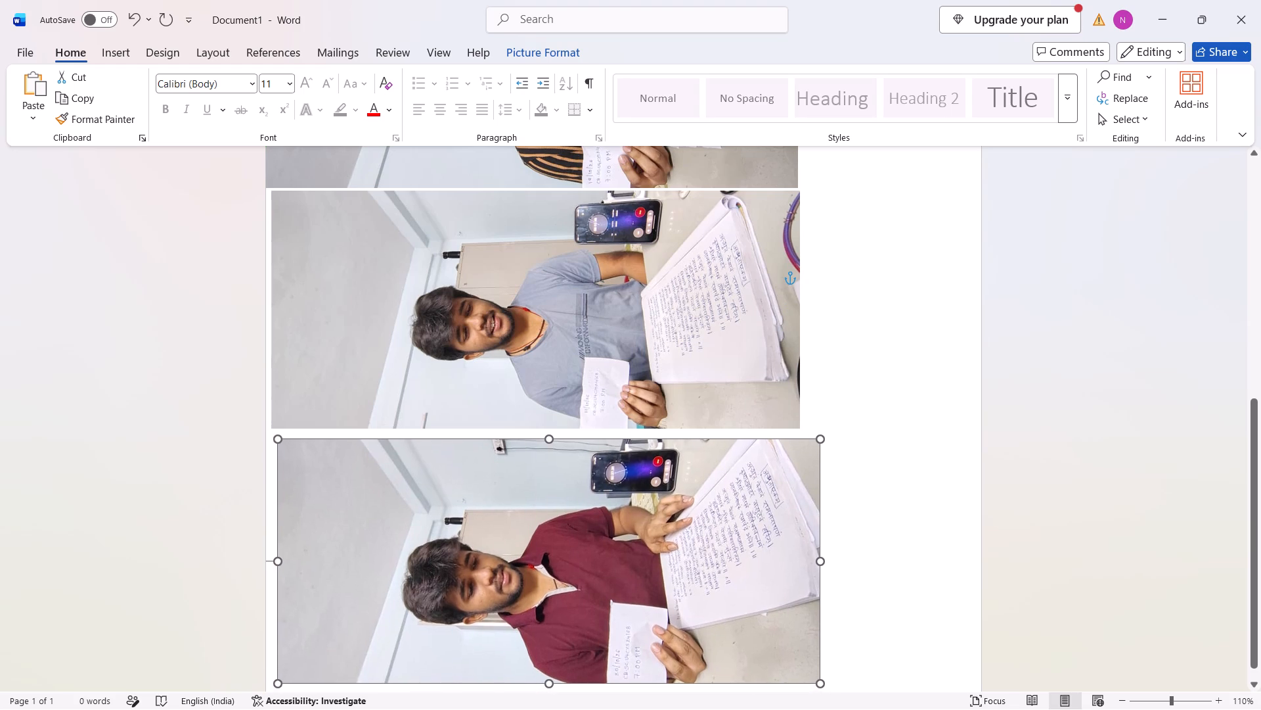
pyautogui.moveTo(654, 523); pyautogui.dragTo(646, 518)
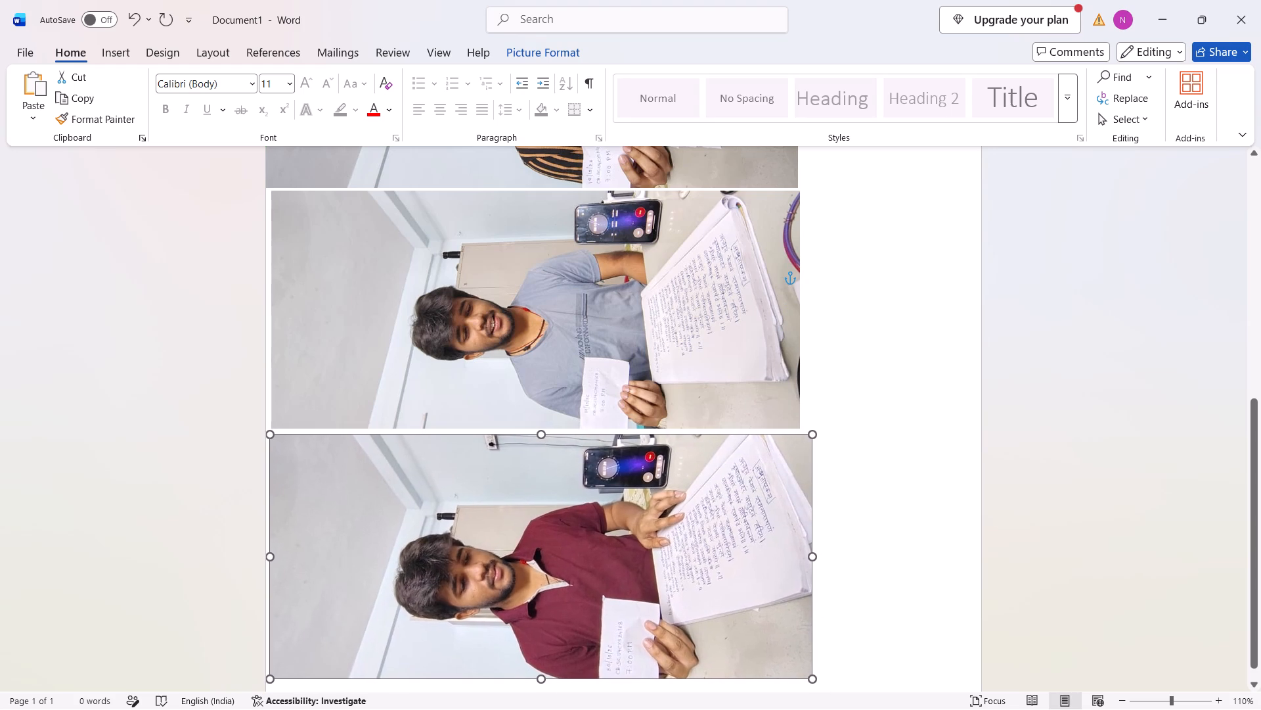
pyautogui.moveTo(646, 518); pyautogui.dragTo(646, 517)
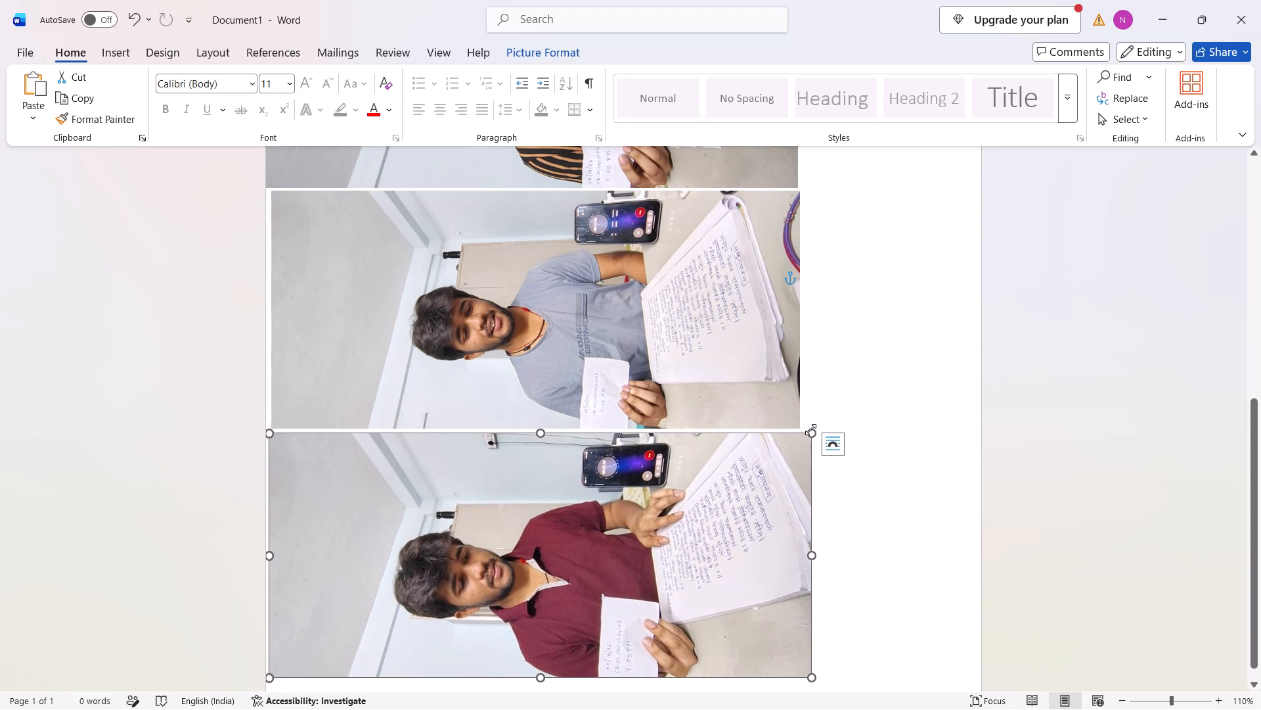
pyautogui.moveTo(810, 429); pyautogui.dragTo(774, 433)
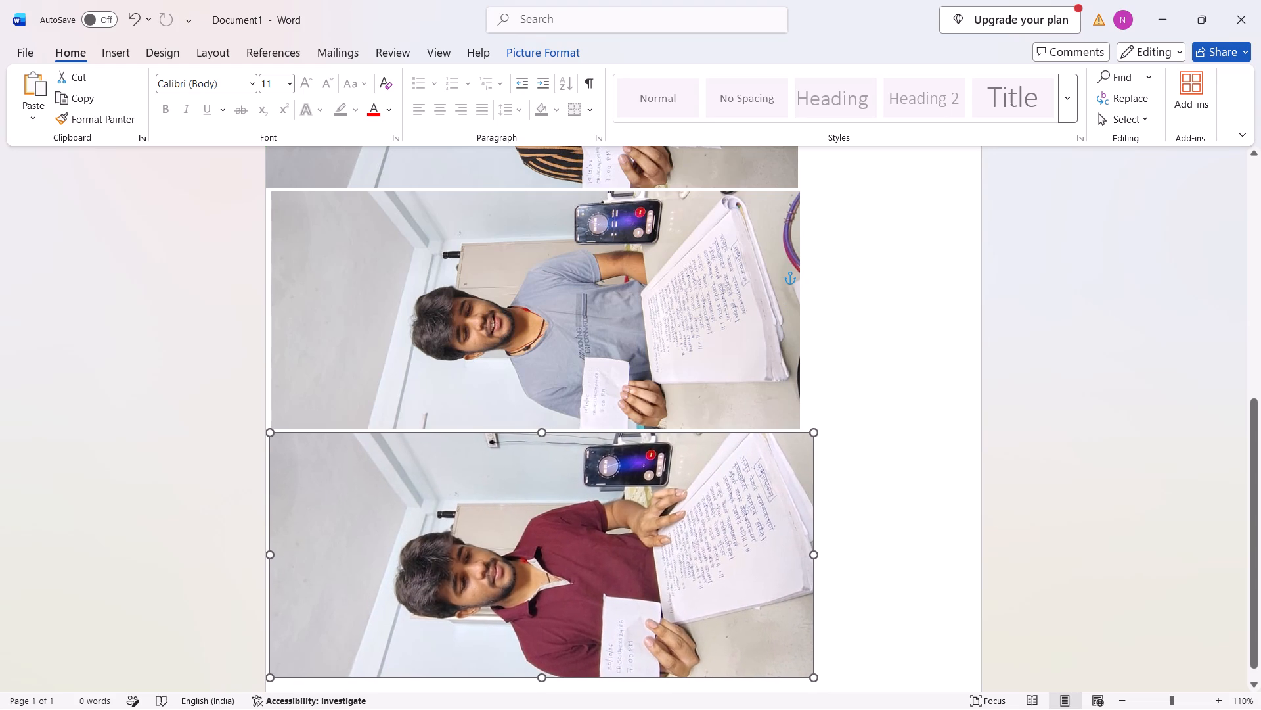
pyautogui.moveTo(774, 433); pyautogui.dragTo(764, 439)
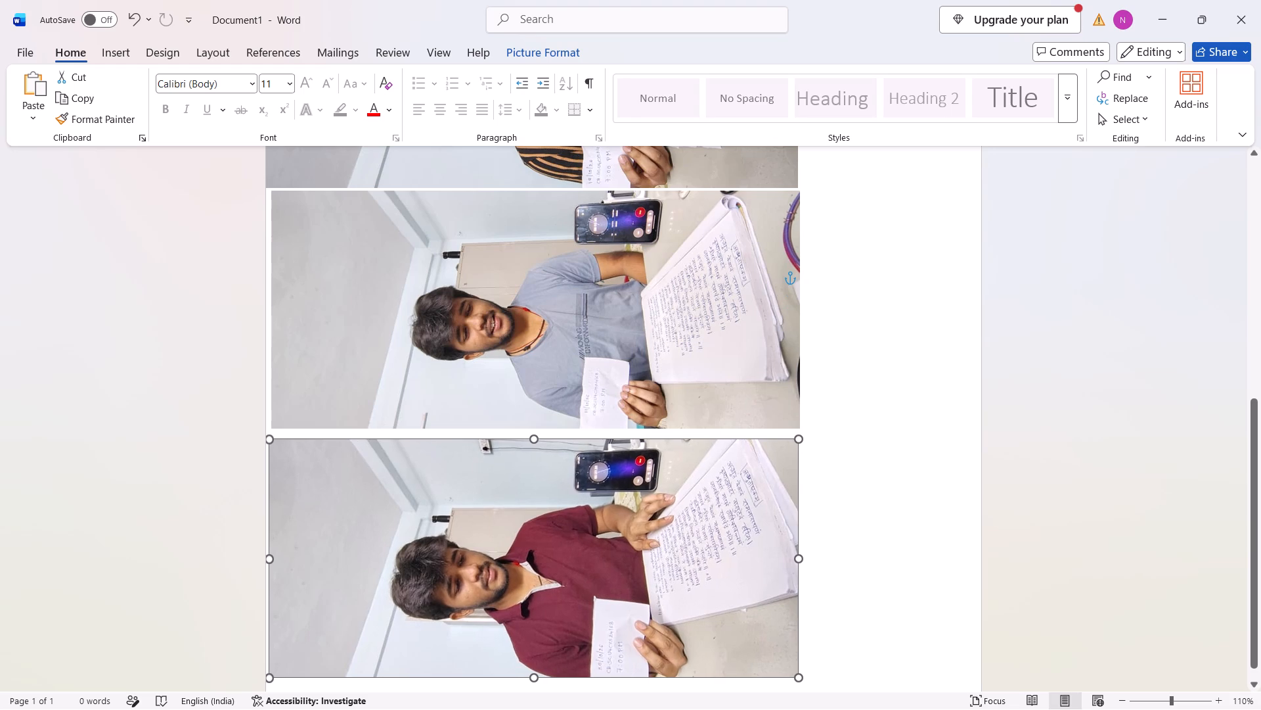
pyautogui.moveTo(764, 439); pyautogui.dragTo(769, 436)
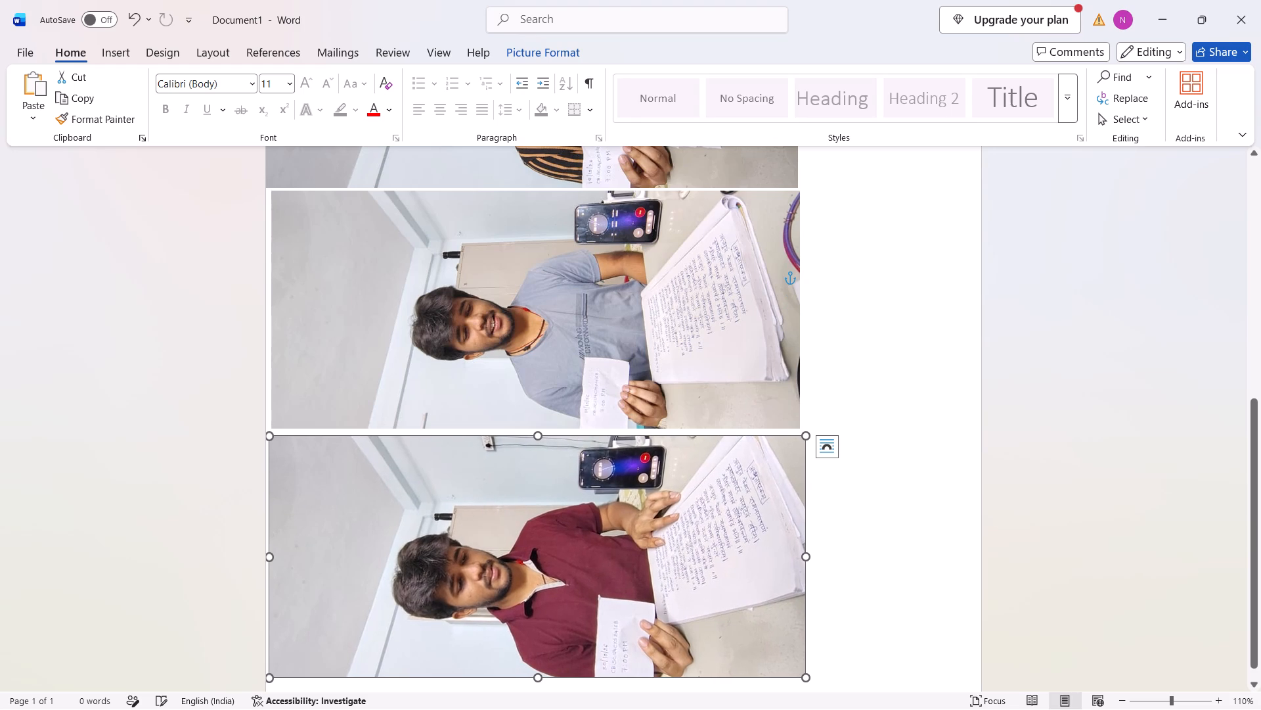
pyautogui.click(877, 394)
# Review the stacked photos from the top to the bottom of the page, checking their sizes, alignment and spacing.
pyautogui.scroll(3, 877, 394)
pyautogui.scroll(-5, 877, 394)
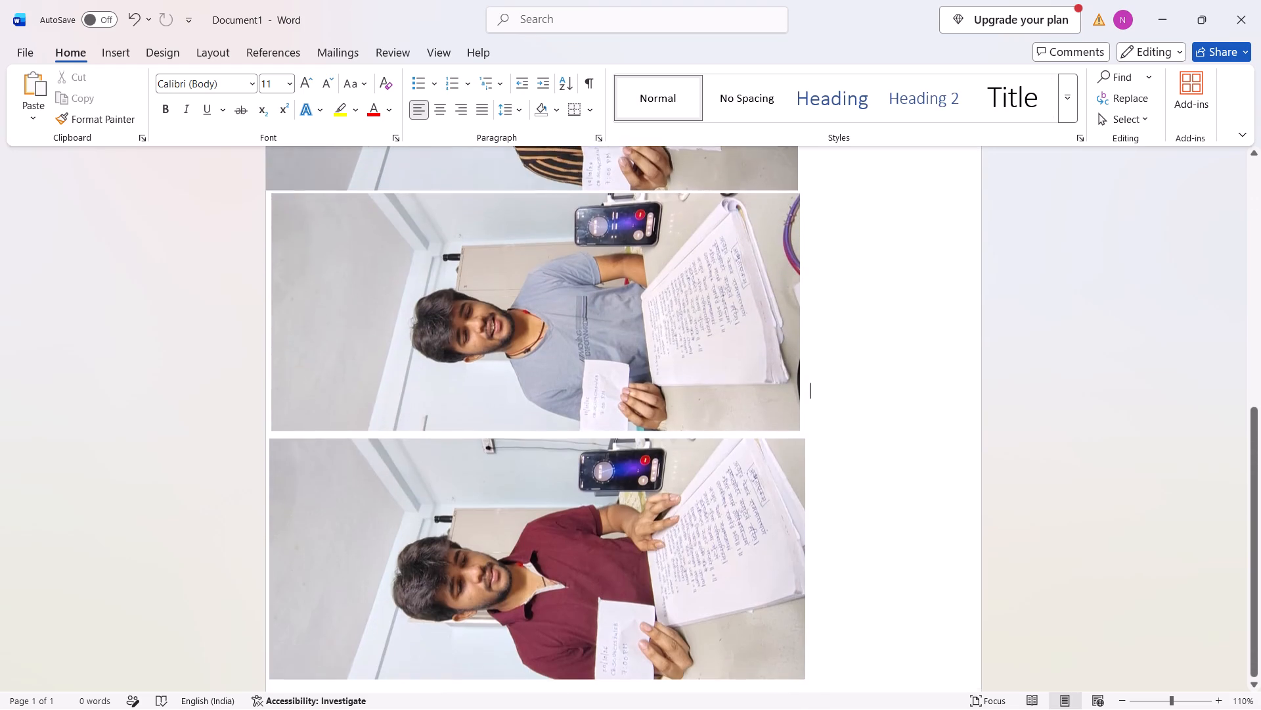
pyautogui.scroll(-3, 877, 394)
pyautogui.click(858, 536)
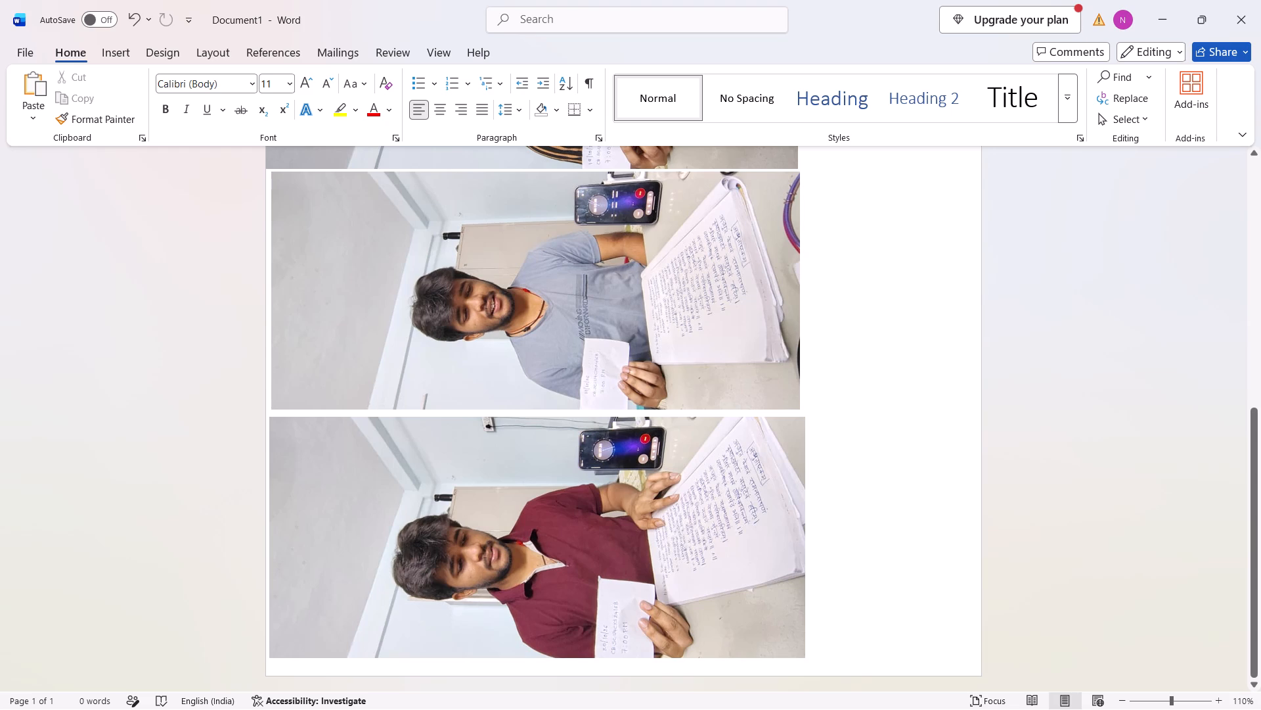
pyautogui.scroll(1, 858, 536)
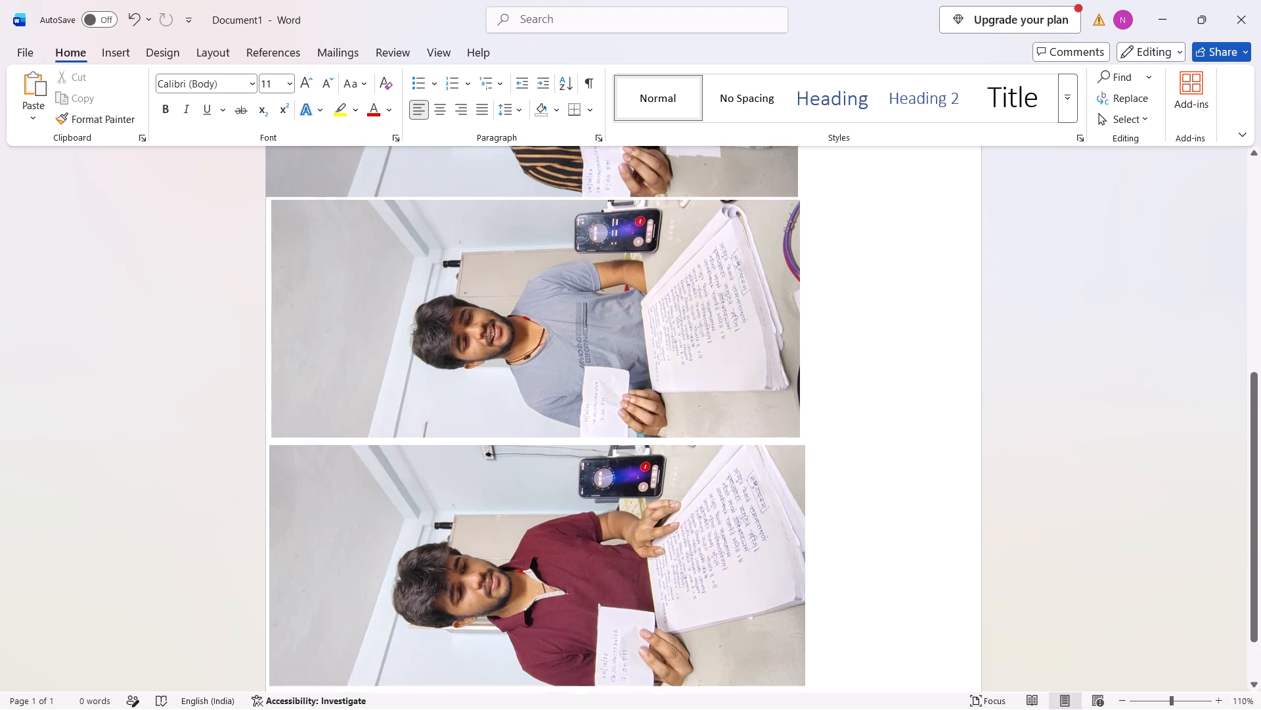
pyautogui.scroll(4, 858, 536)
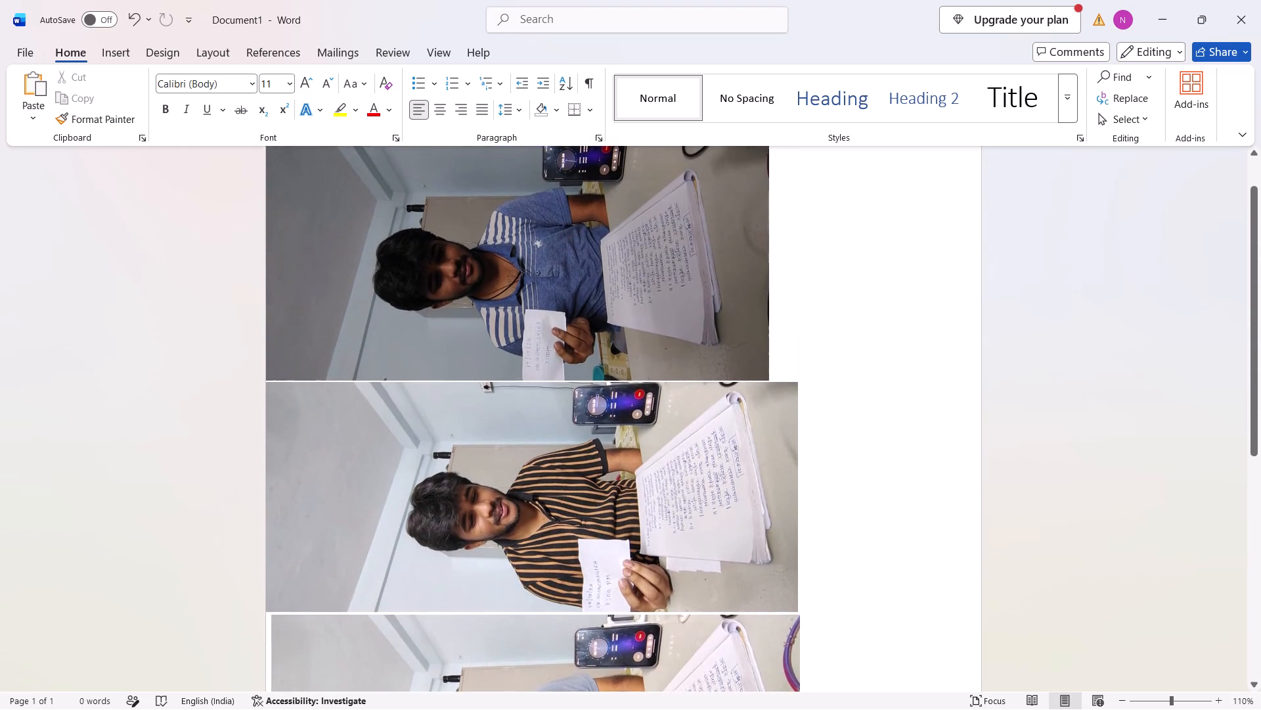
pyautogui.scroll(2, 858, 536)
pyautogui.scroll(-1, 858, 536)
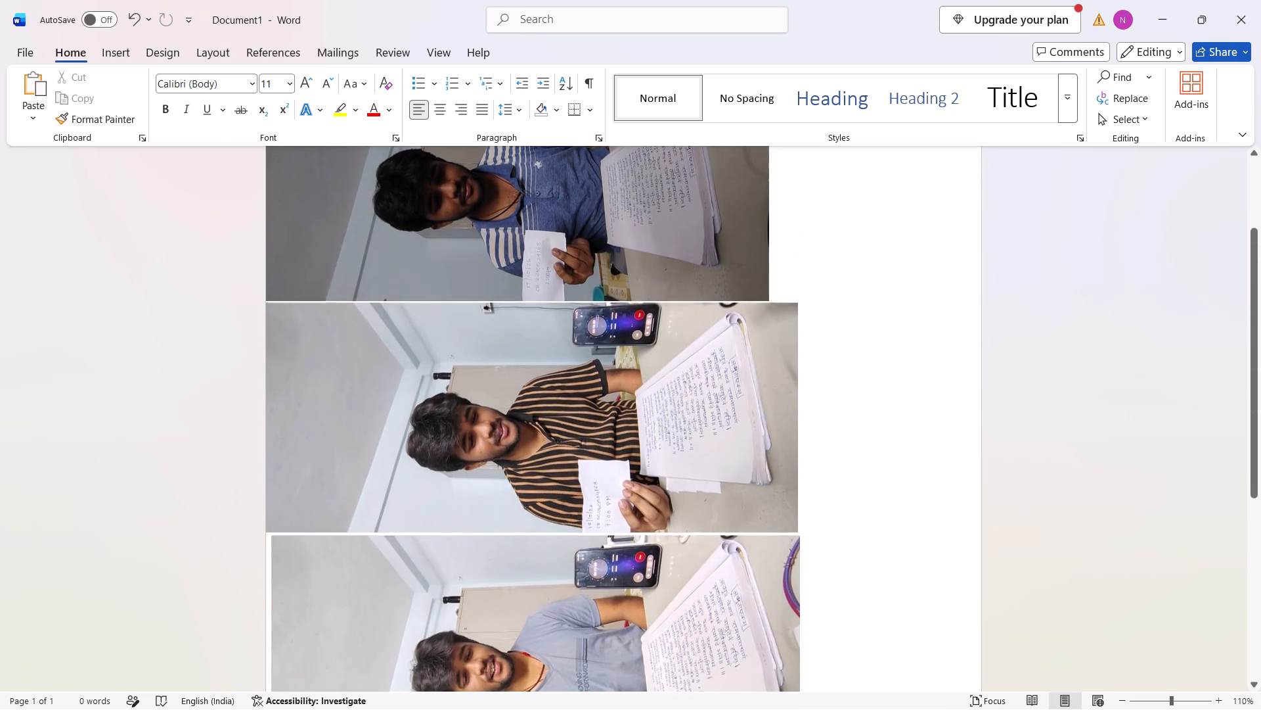
pyautogui.scroll(-3, 858, 536)
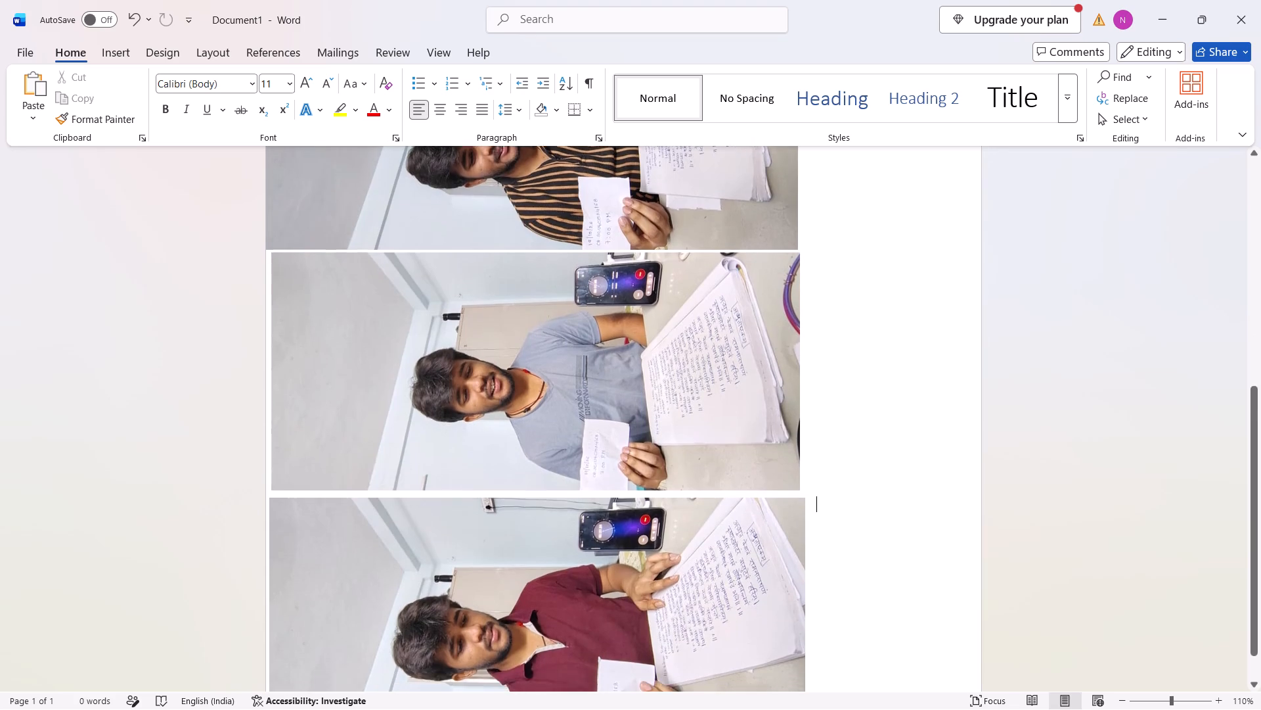
pyautogui.scroll(-1, 858, 536)
pyautogui.scroll(2, 858, 536)
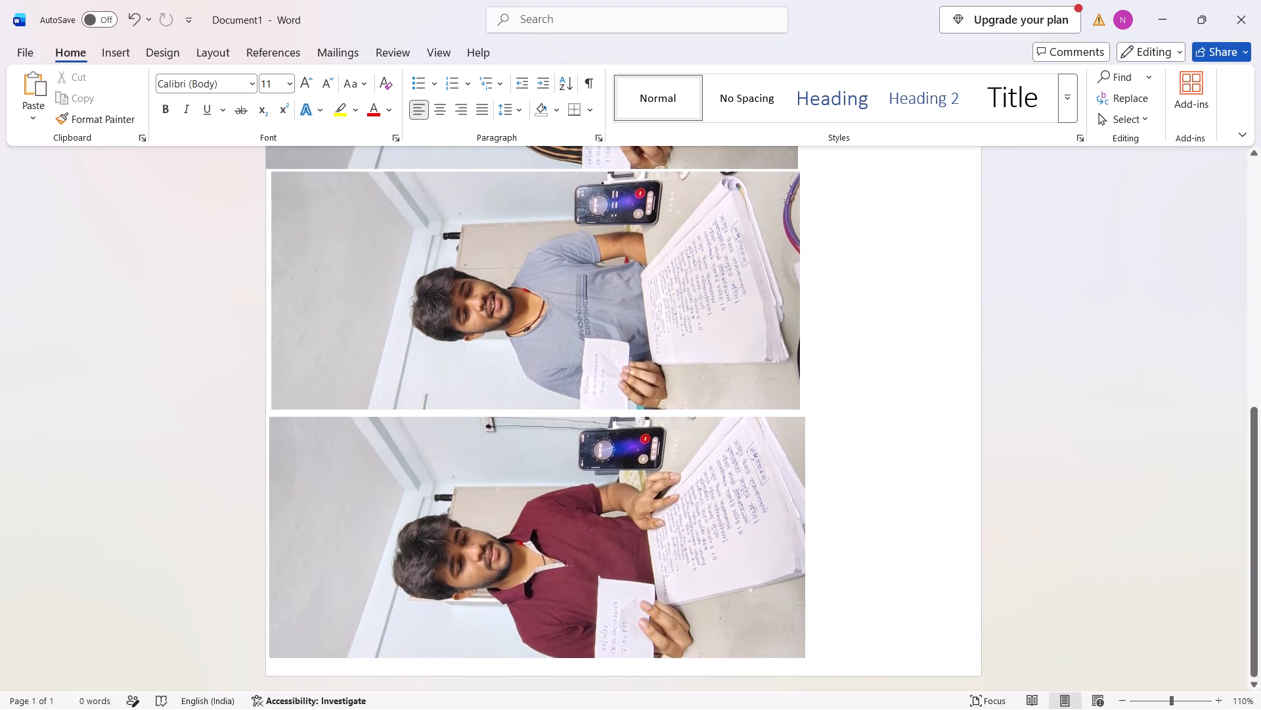
pyautogui.scroll(2, 858, 536)
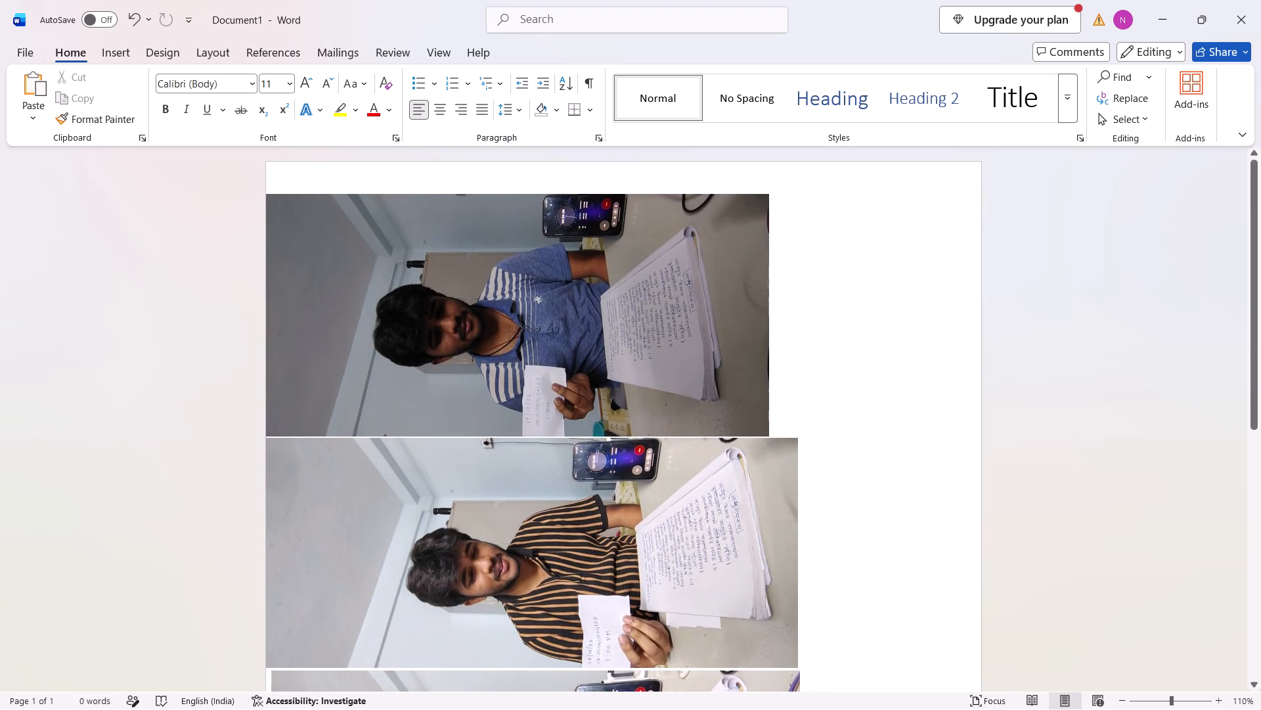
pyautogui.scroll(-1, 858, 536)
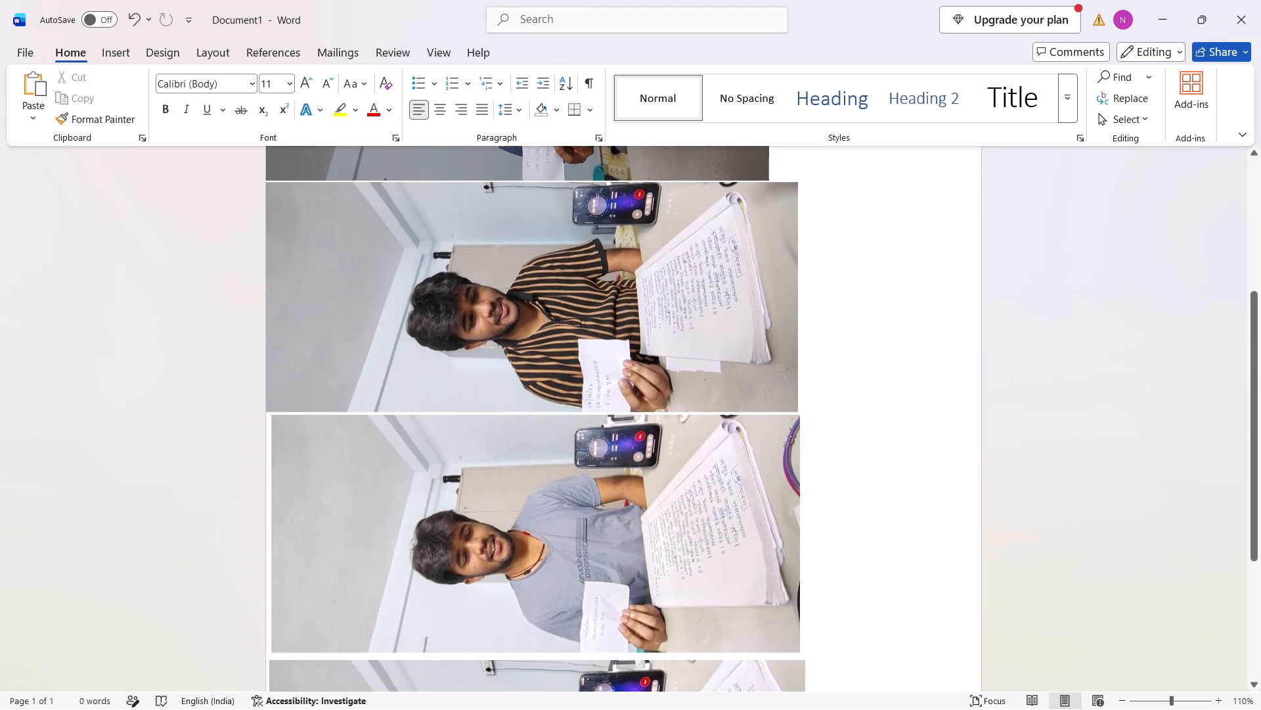
pyautogui.scroll(-2, 858, 536)
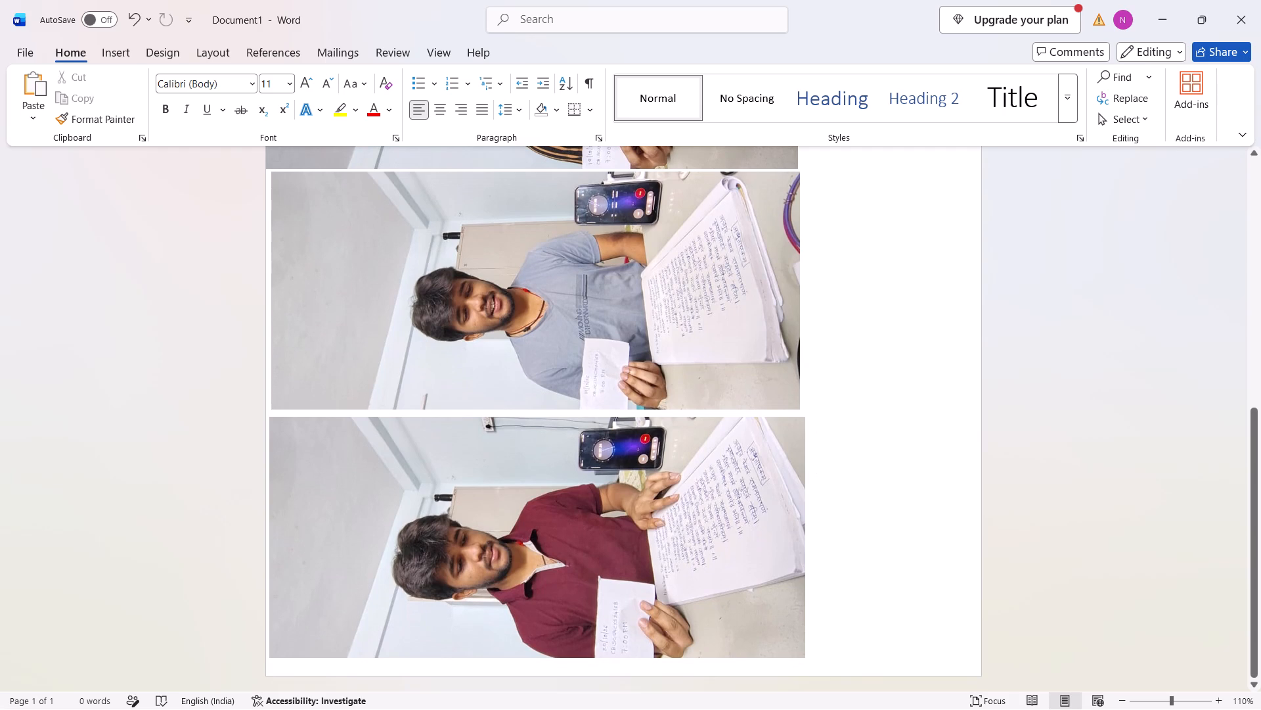
pyautogui.scroll(-1, 803, 545)
# Fine-tune the maroon-shirt photo by shrinking it slightly and nudging it closer to the grey T-shirt photo above.
pyautogui.click(717, 515)
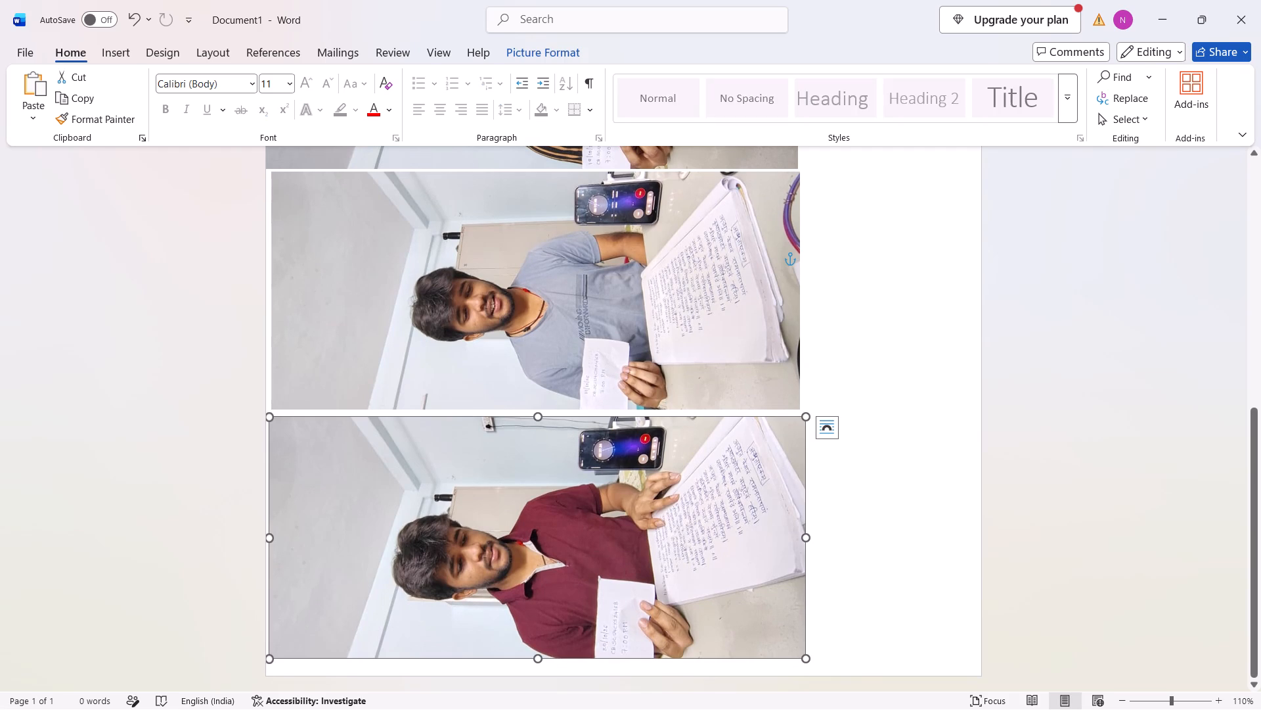
pyautogui.click(804, 416)
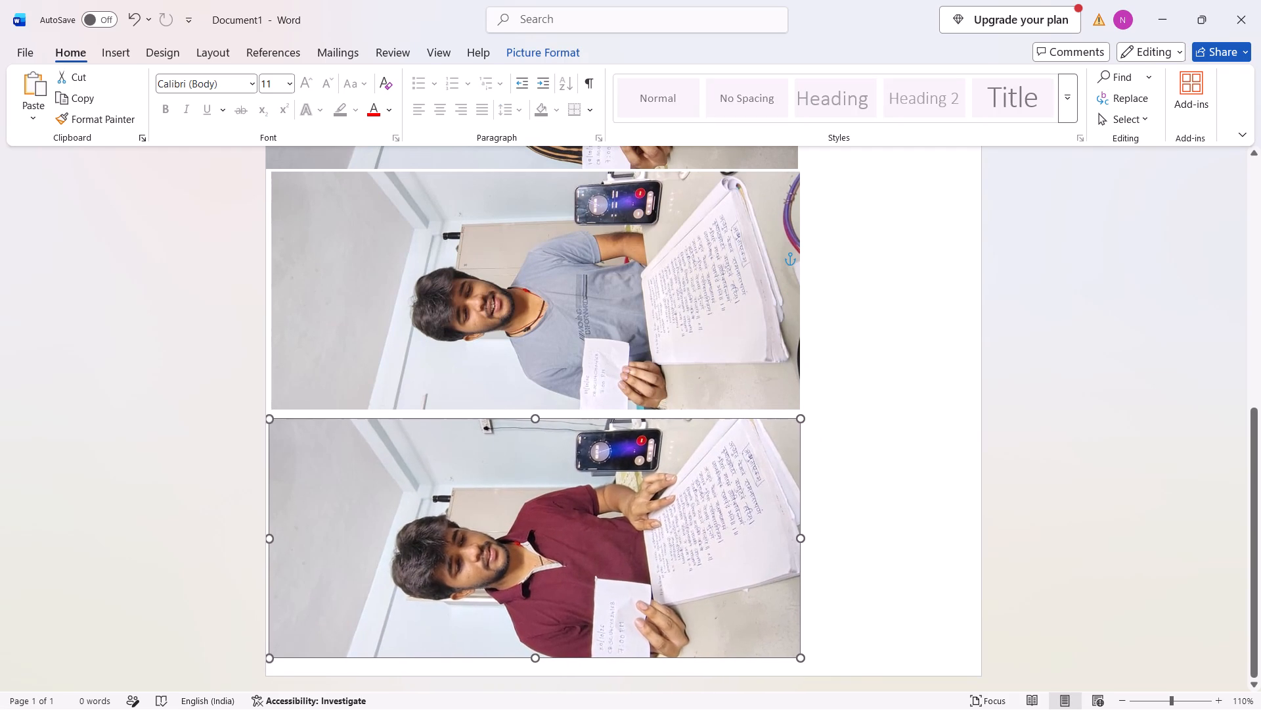
pyautogui.click(651, 465)
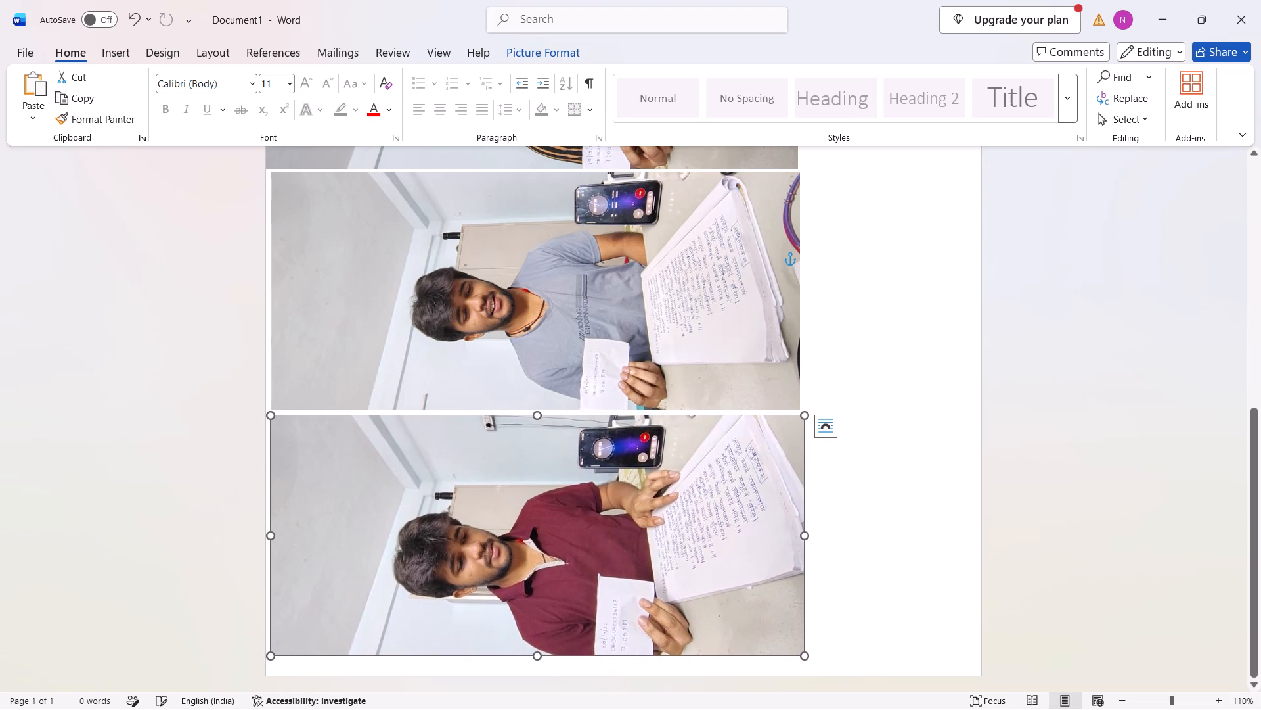
# Shrink the blue striped-shirt photo at the top of the page slightly and nudge it to sit just above the black-and-orange striped-shirt photo.
pyautogui.scroll(4, 652, 462)
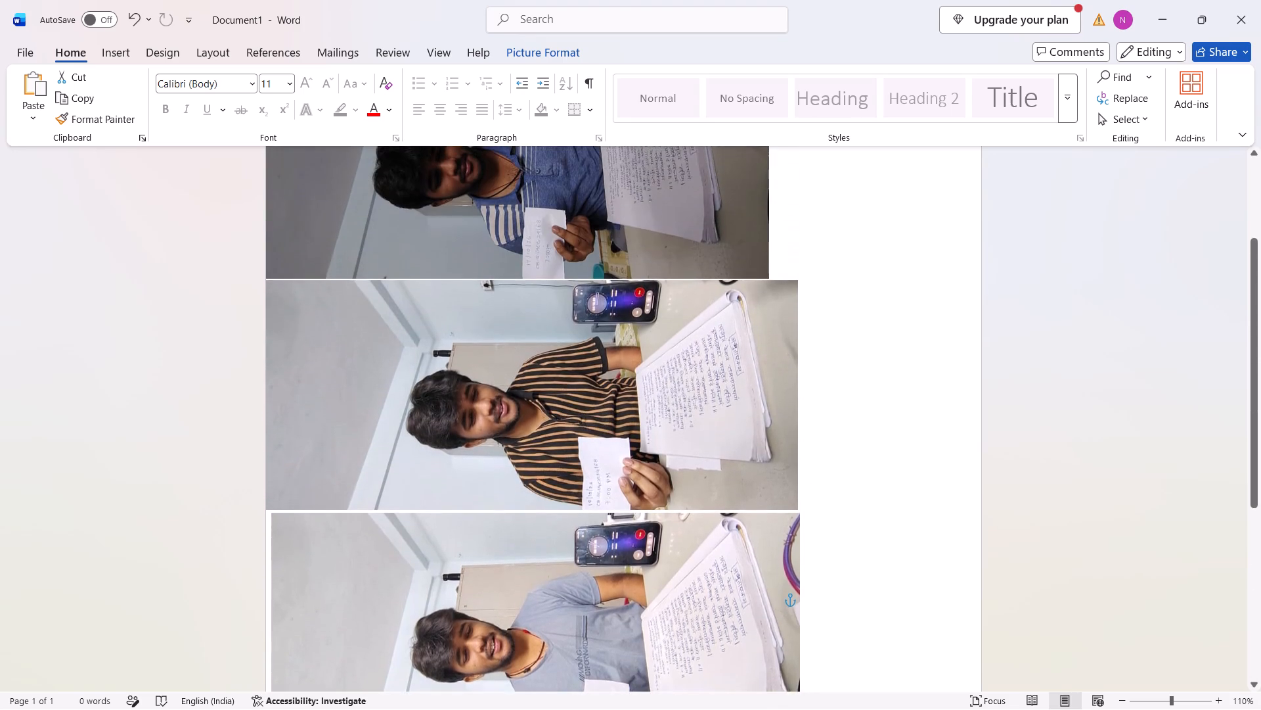
pyautogui.scroll(1, 652, 462)
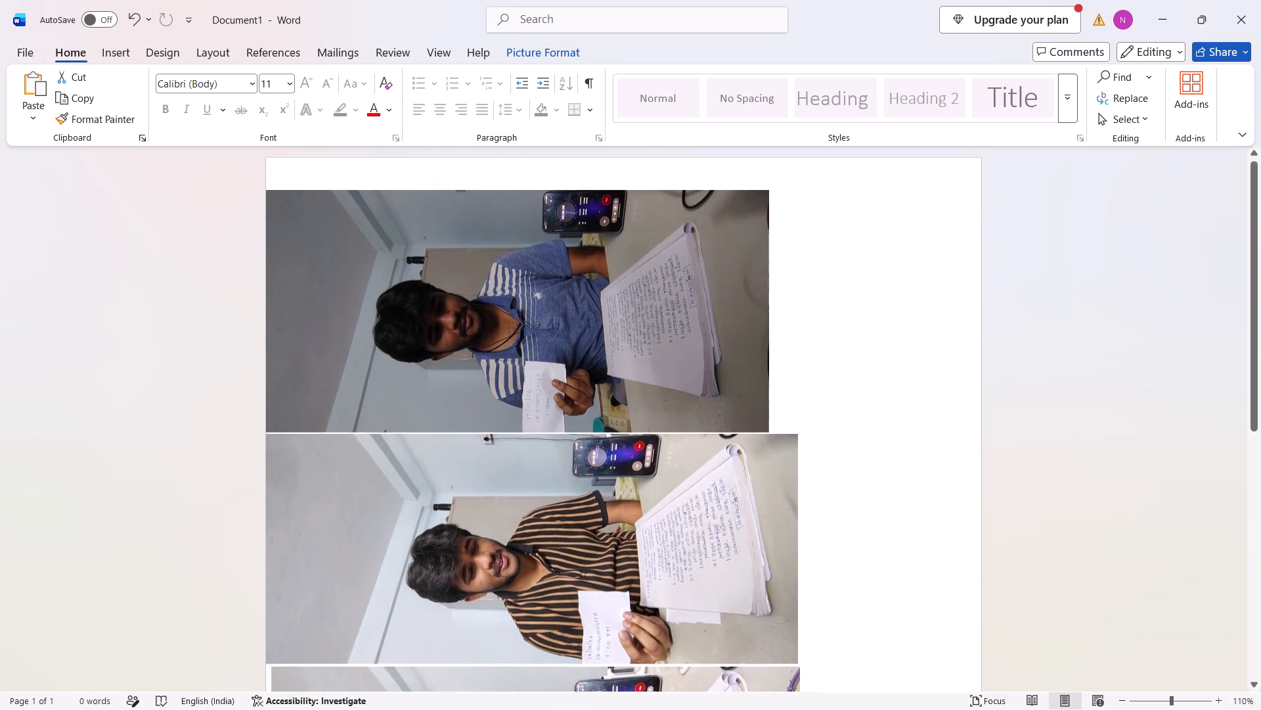
pyautogui.click(667, 348)
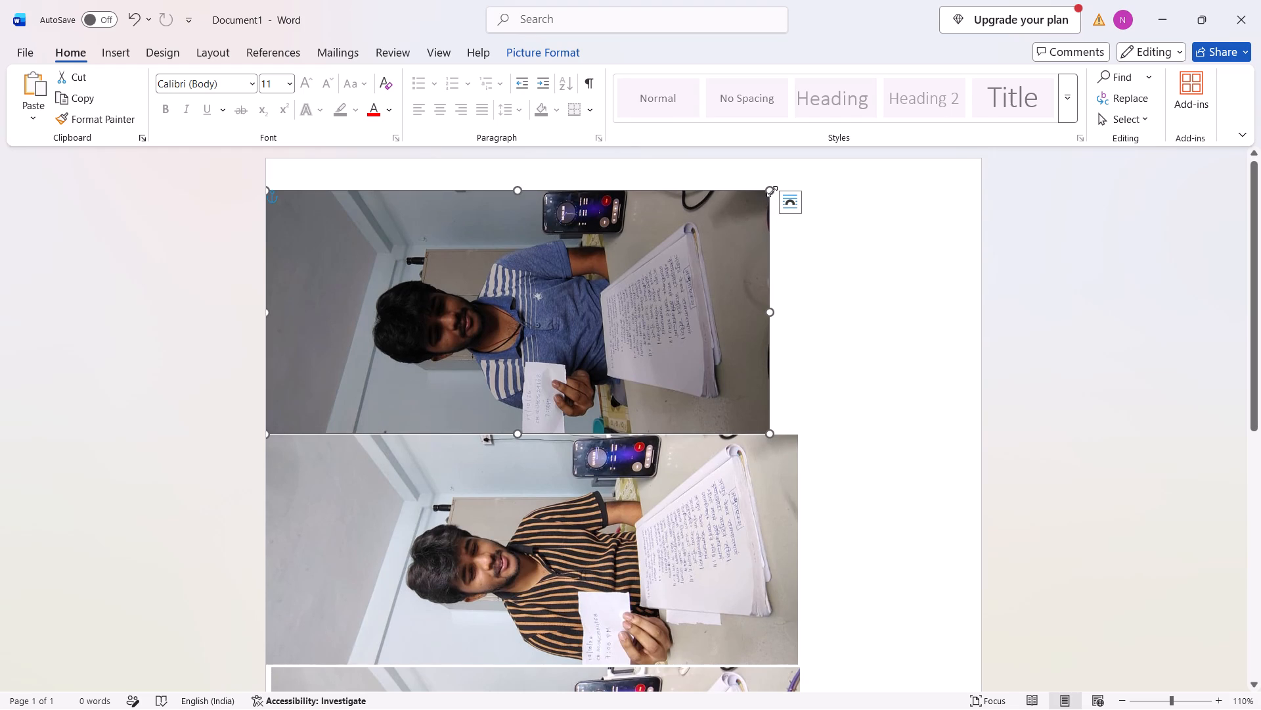
pyautogui.moveTo(772, 191); pyautogui.dragTo(761, 197)
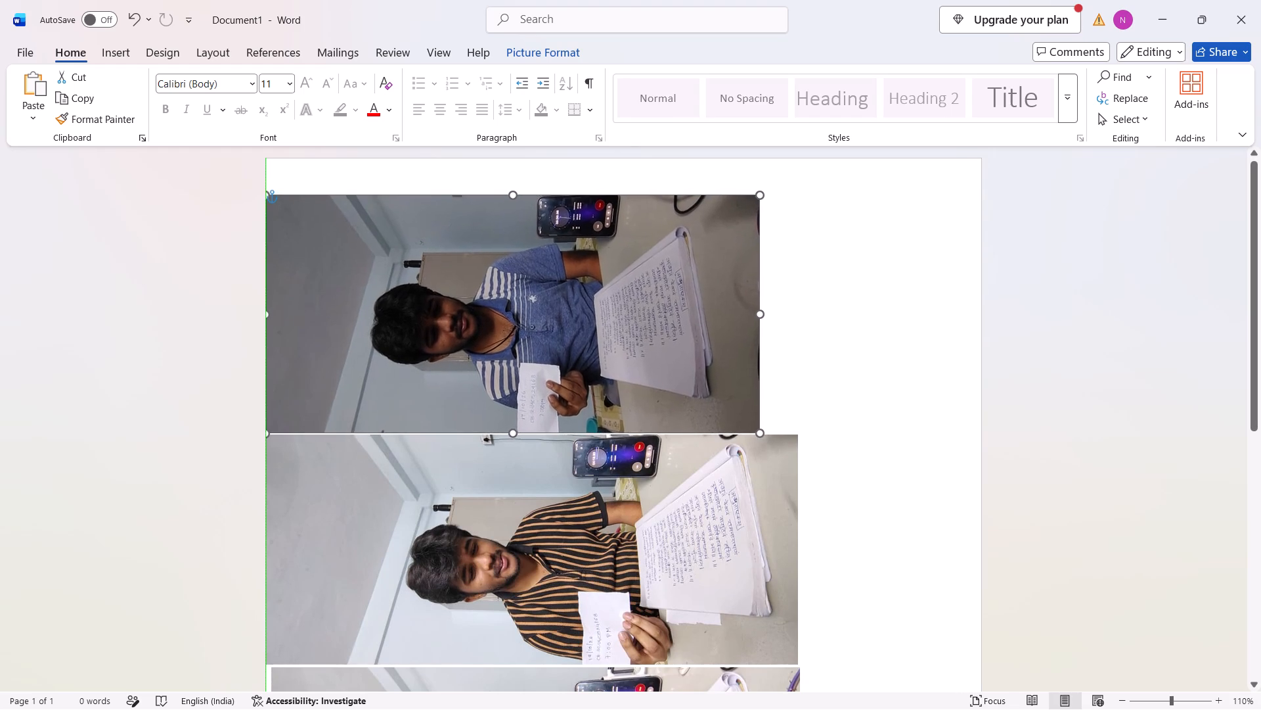
pyautogui.moveTo(761, 197); pyautogui.dragTo(765, 197)
pyautogui.moveTo(600, 252); pyautogui.dragTo(618, 250)
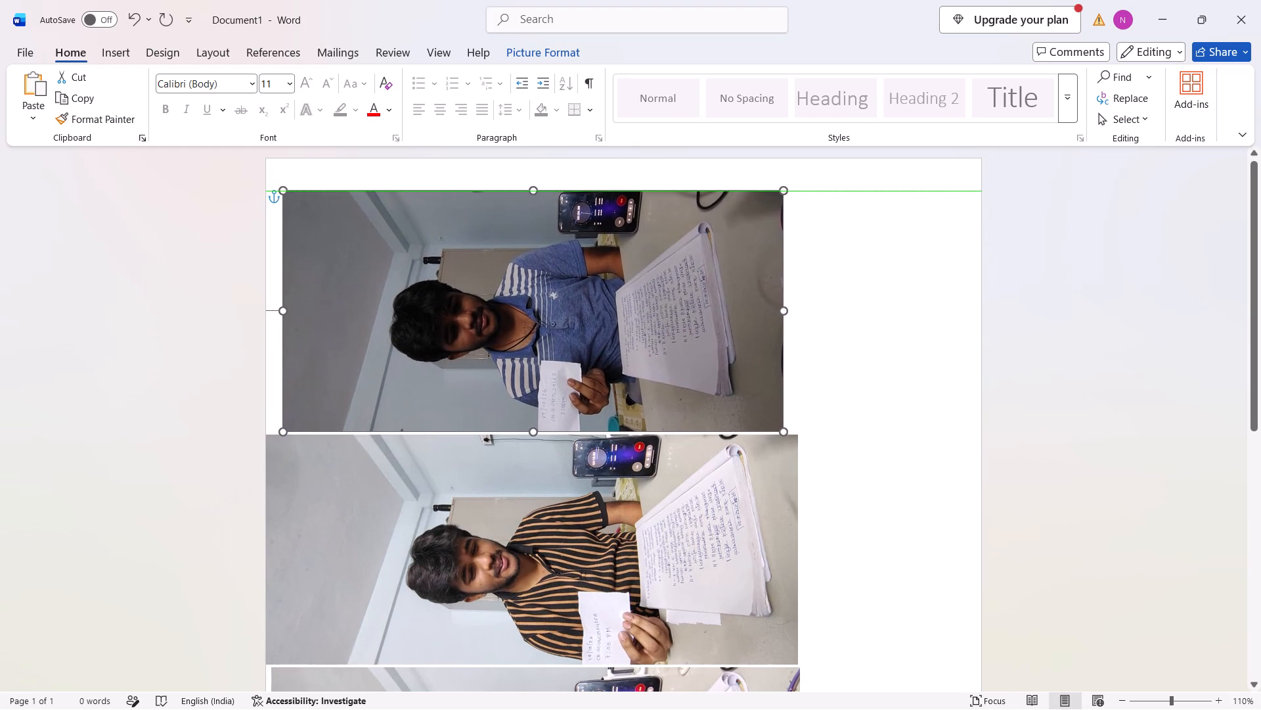
pyautogui.moveTo(618, 250); pyautogui.dragTo(604, 244)
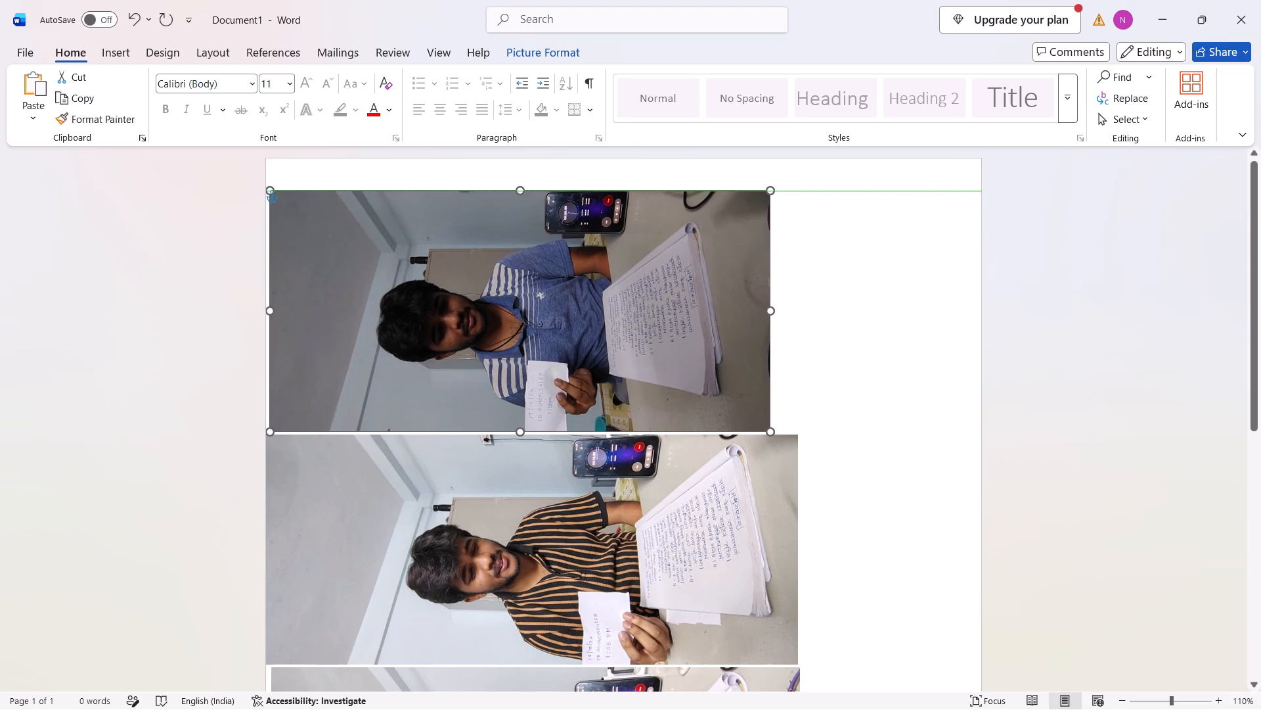
pyautogui.moveTo(604, 244); pyautogui.dragTo(602, 245)
pyautogui.click(786, 356)
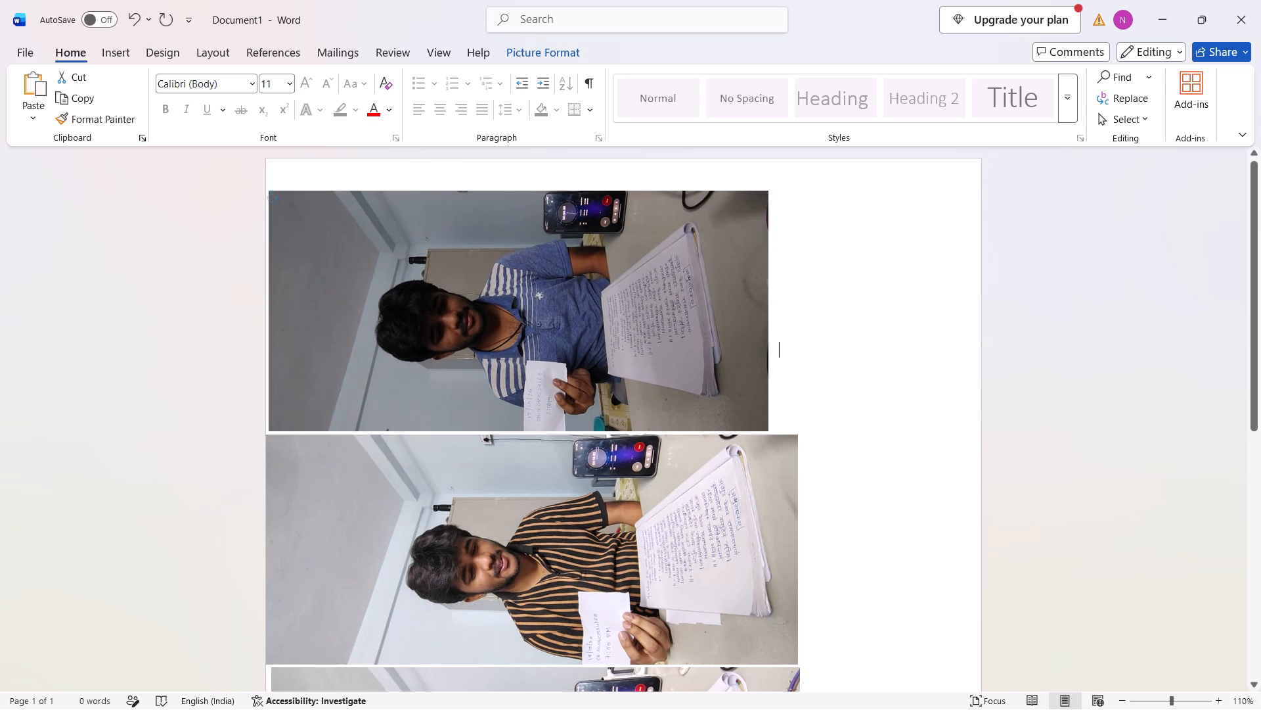
# Add blank lines after the existing text position beside the maroon-shirt photo until the document extends onto a second page.
pyautogui.scroll(-1, 786, 356)
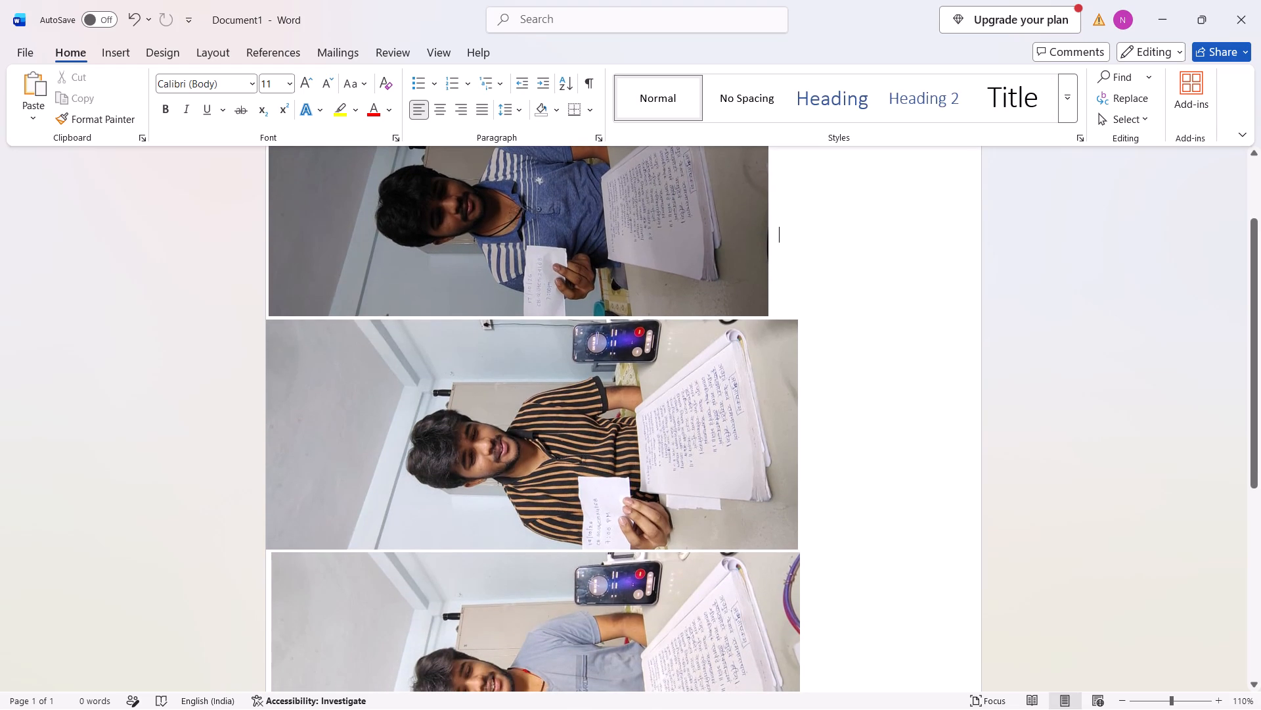
pyautogui.scroll(-2, 786, 356)
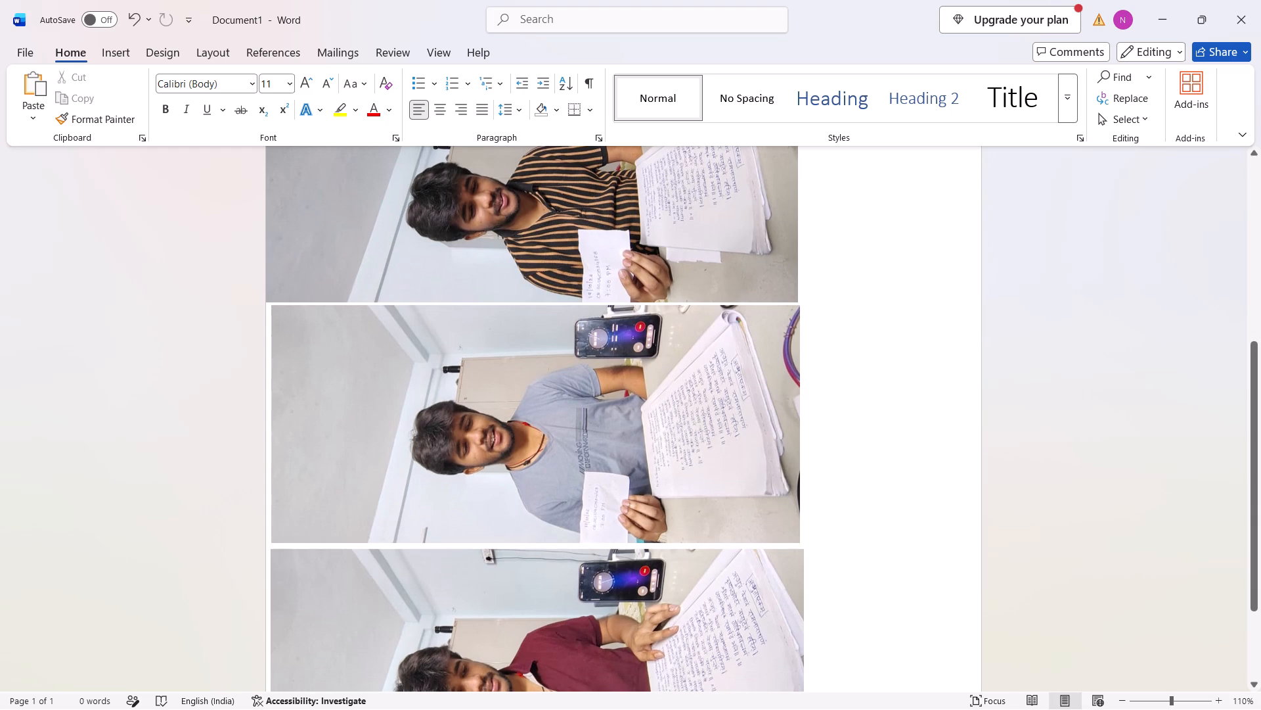
pyautogui.scroll(-3, 786, 356)
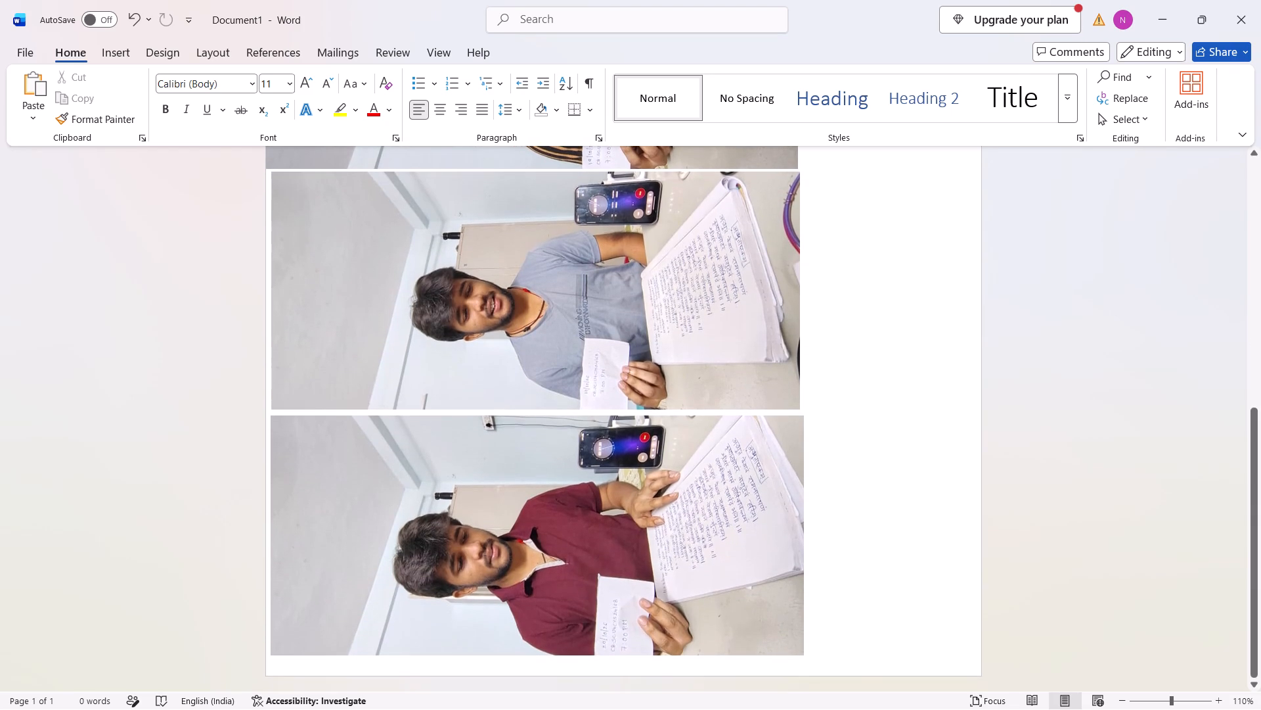
pyautogui.click(833, 601)
pyautogui.press('Return')
pyautogui.press('Return')
pyautogui.press('Return')
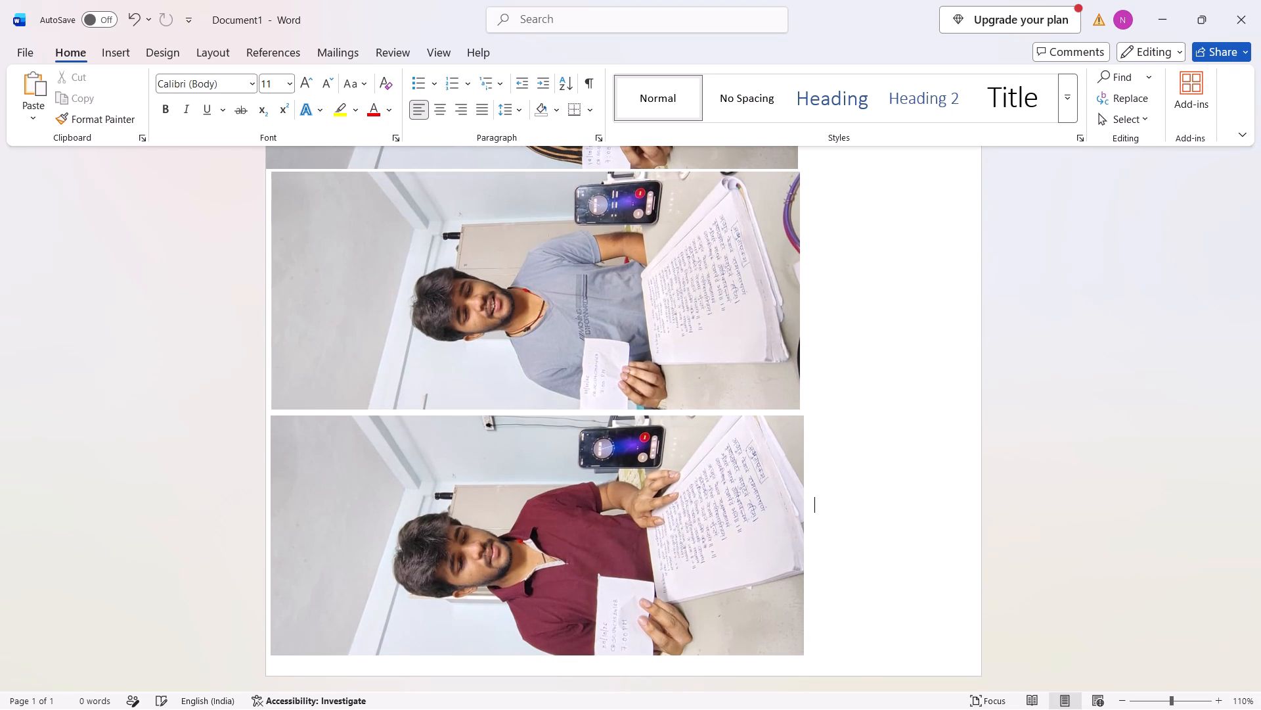
pyautogui.press('Return')
pyautogui.press('Return')
pyautogui.press('Return')
pyautogui.press('Return')
pyautogui.press('Return')
pyautogui.press('Return')
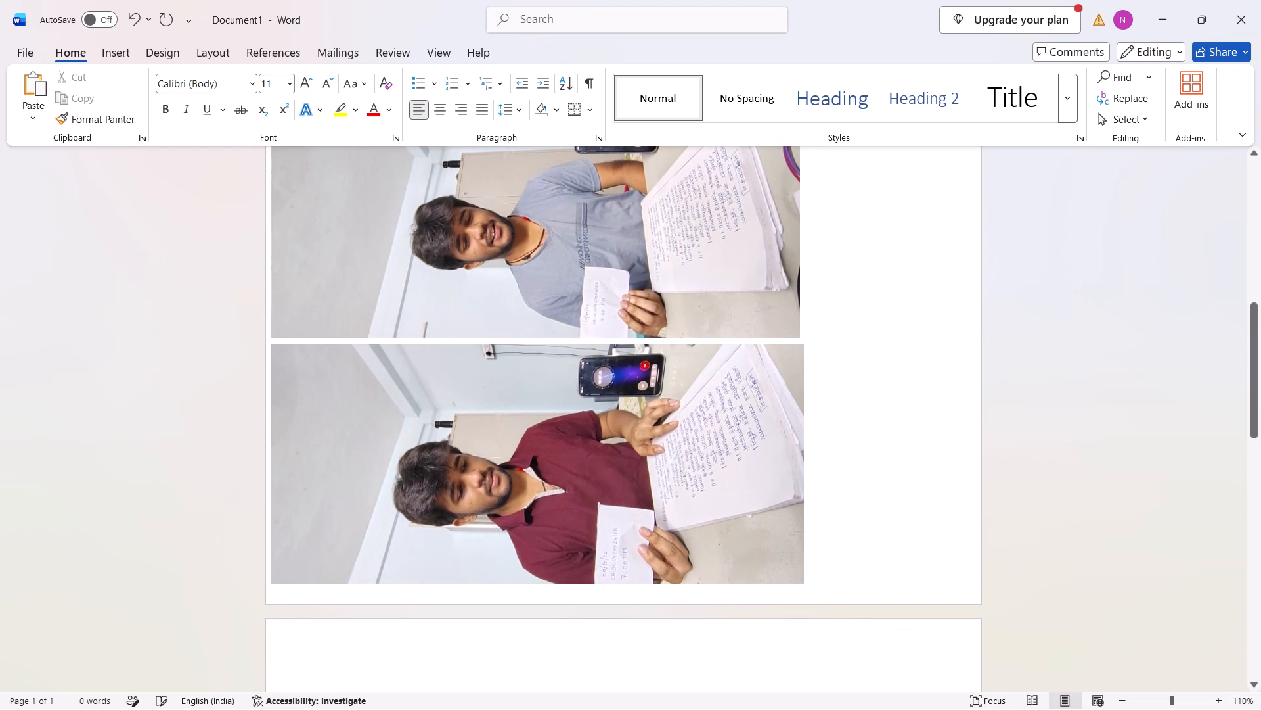
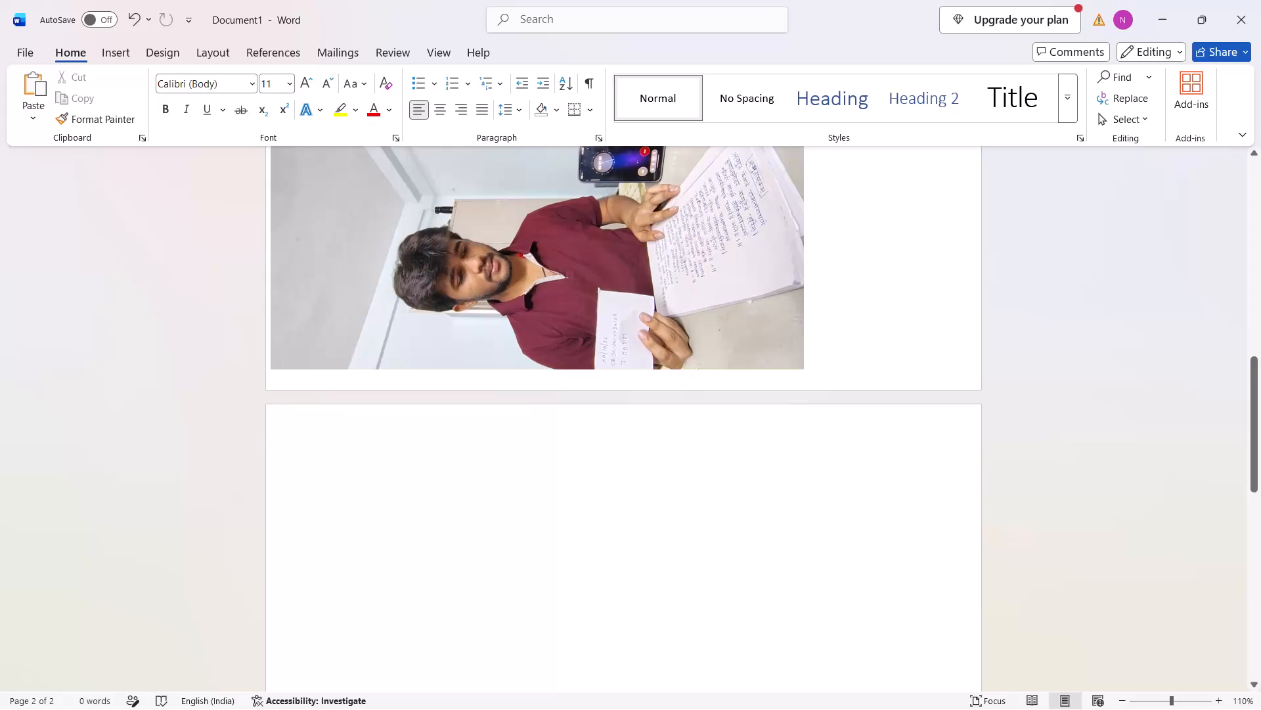
# Paste the patterned white T-shirt photo at the top of the second page and shrink it to nearly the maroon-shirt photo's width.
pyautogui.hotkey('ctrl', 'v')
pyautogui.click(602, 442)
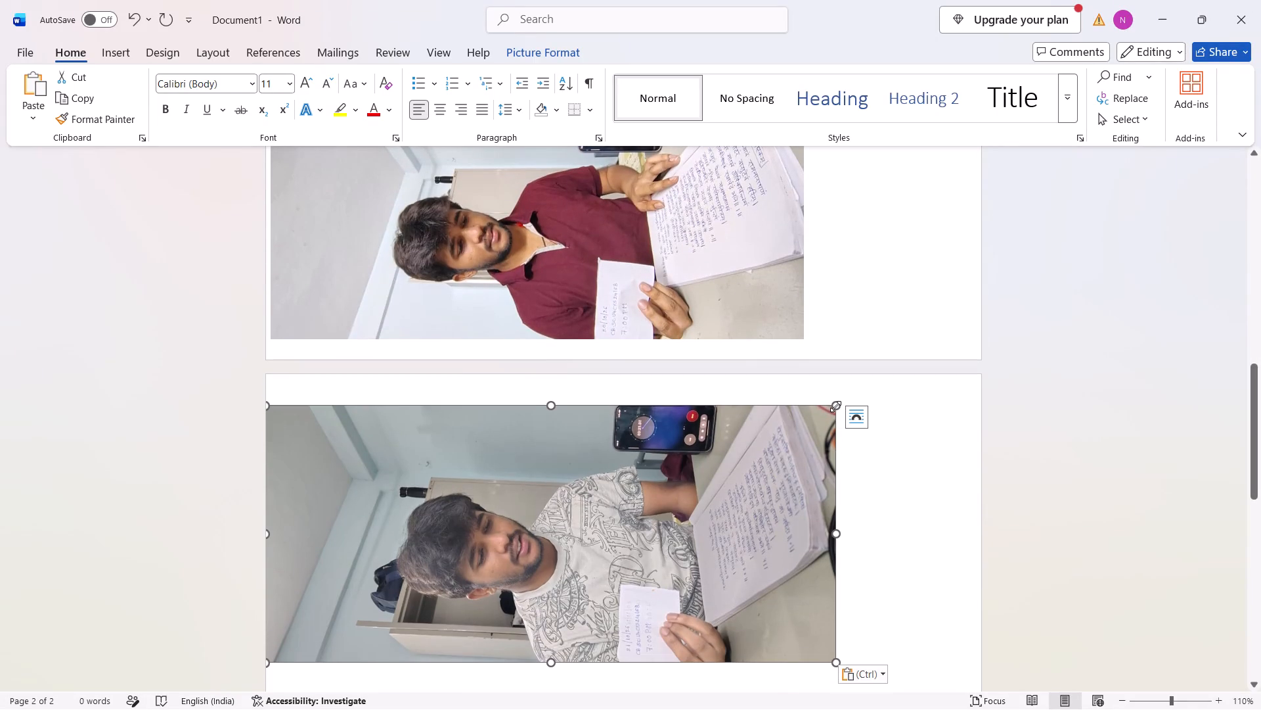
pyautogui.moveTo(835, 406); pyautogui.dragTo(767, 411)
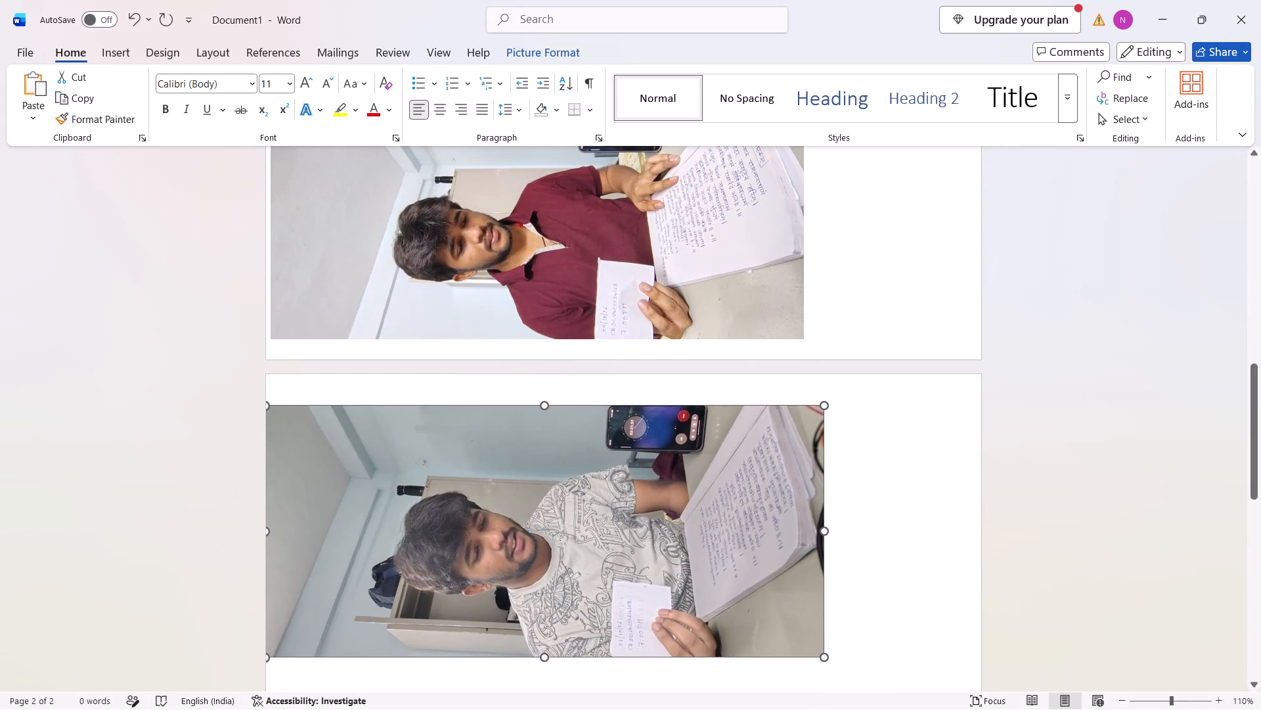
pyautogui.moveTo(767, 411); pyautogui.dragTo(752, 417)
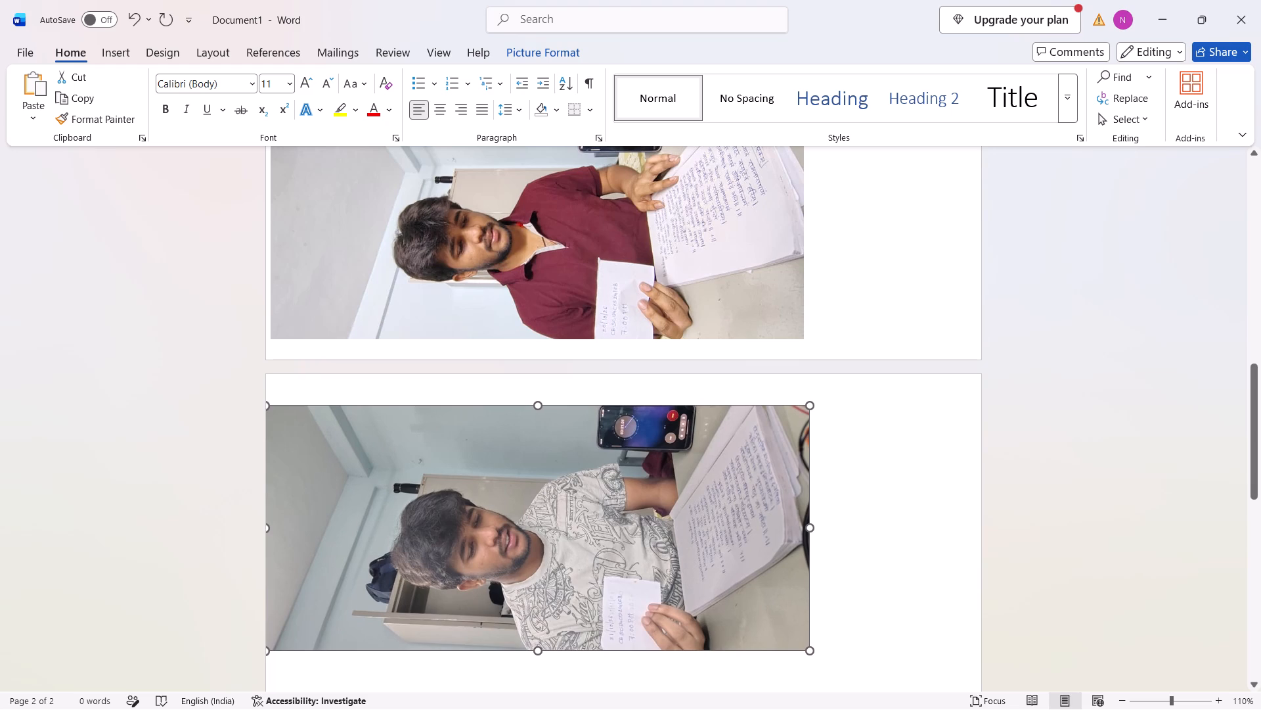
pyautogui.moveTo(752, 417); pyautogui.dragTo(751, 417)
pyautogui.click(994, 488)
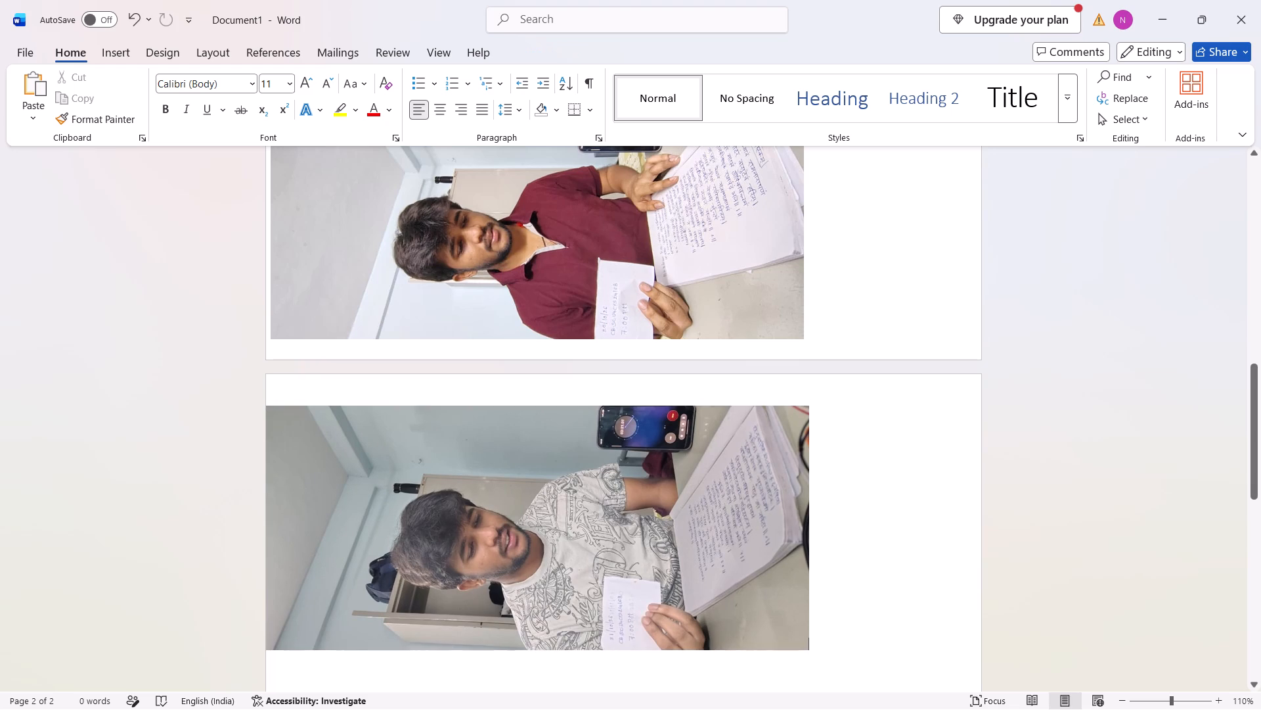
# Apply Square text wrapping to the patterned T-shirt photo and nudge it slightly inward from the page's left edge.
pyautogui.scroll(-1, 881, 509)
pyautogui.click(748, 405)
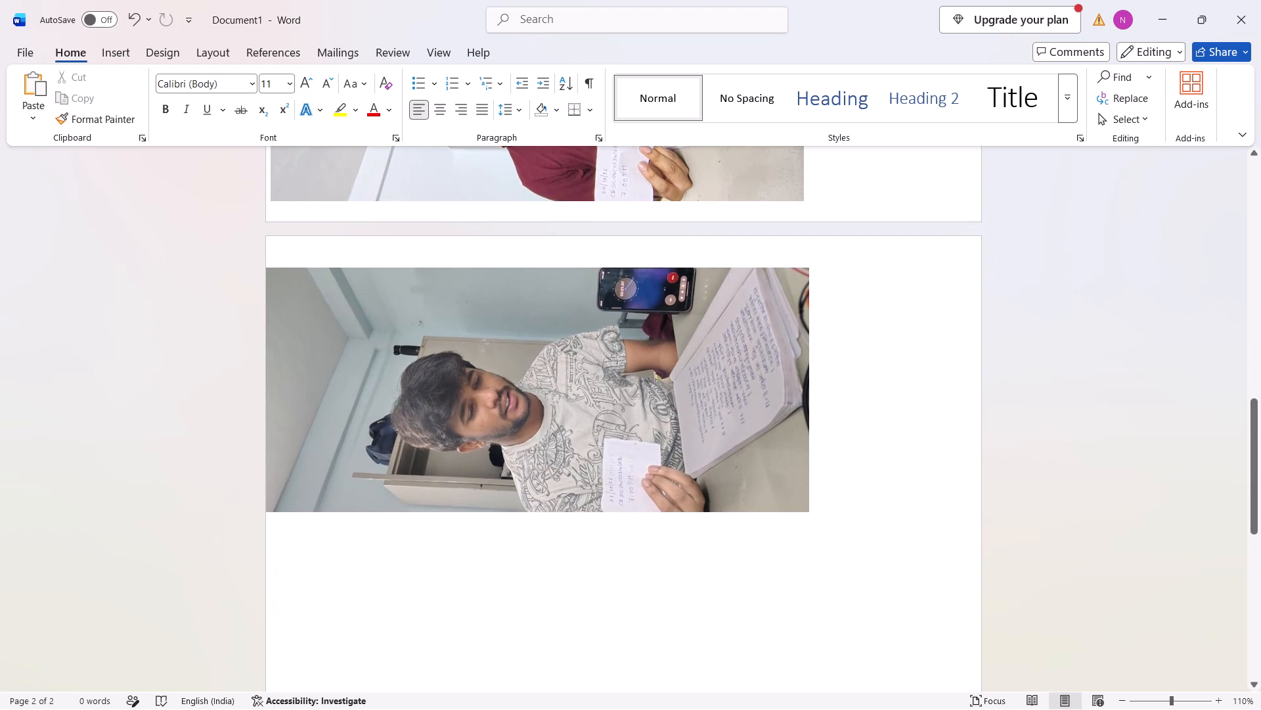
pyautogui.moveTo(725, 359); pyautogui.dragTo(738, 358)
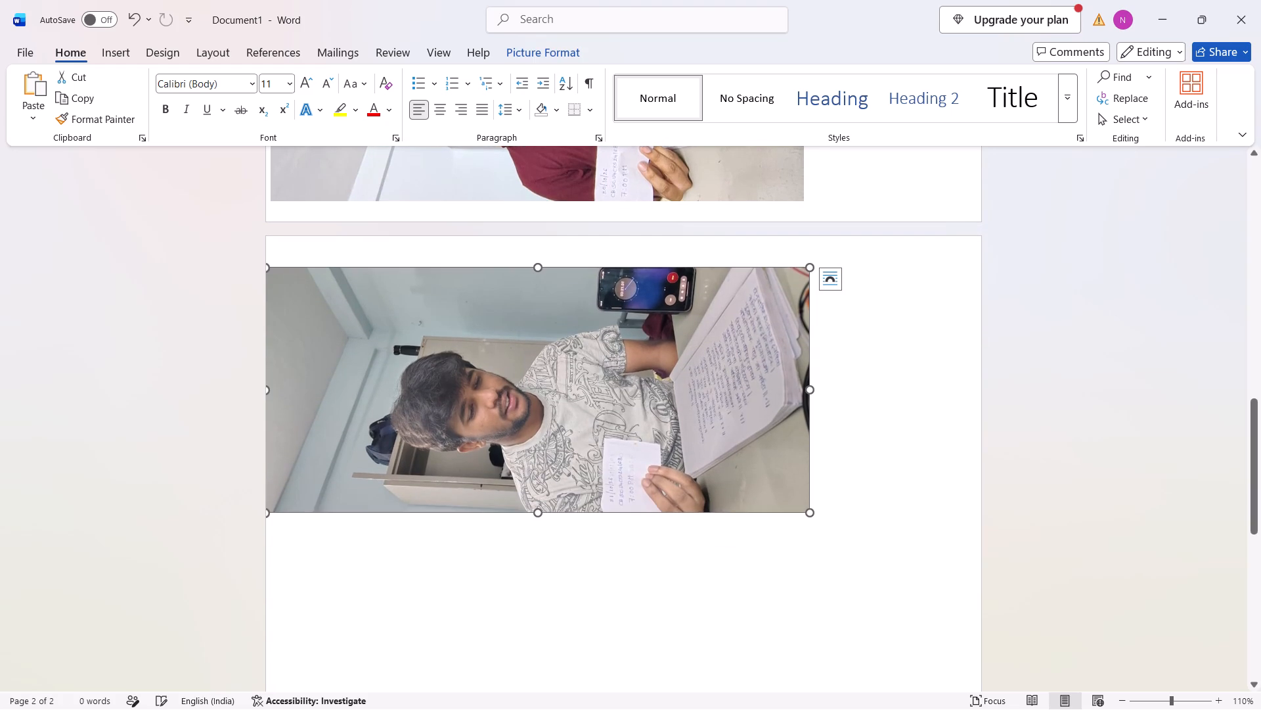
pyautogui.click(844, 279)
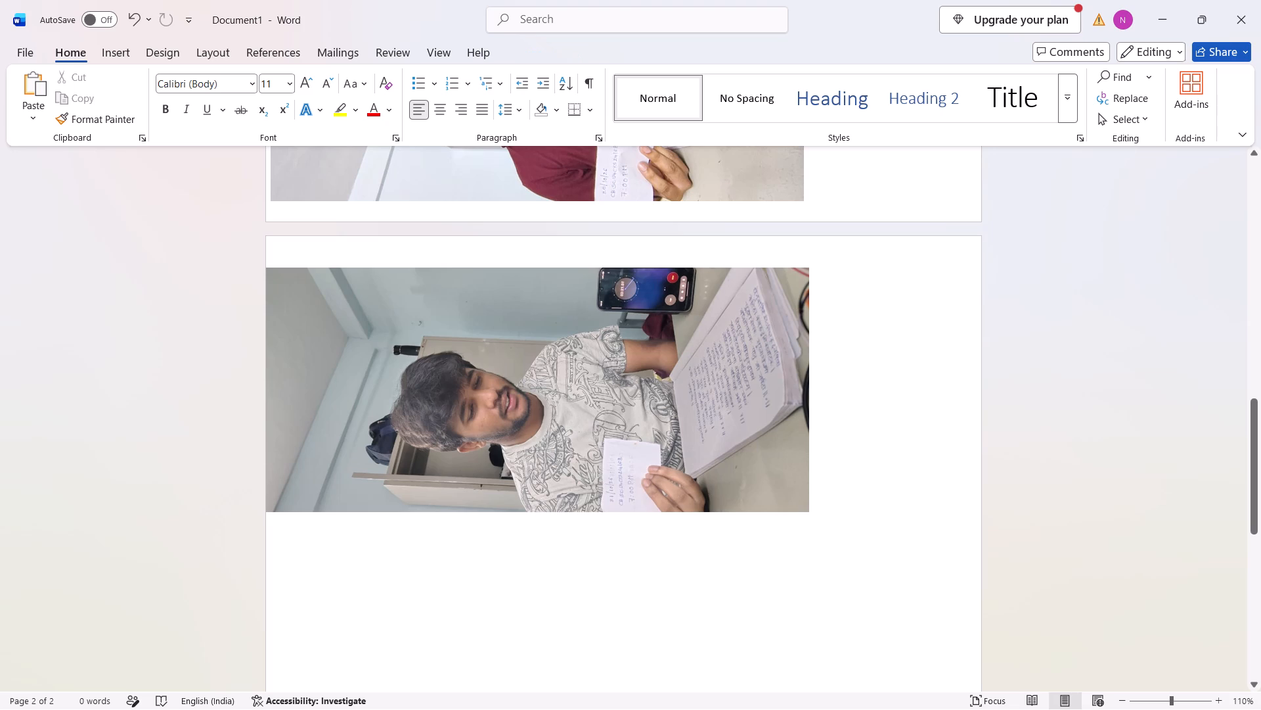
pyautogui.click(814, 283)
pyautogui.click(795, 289)
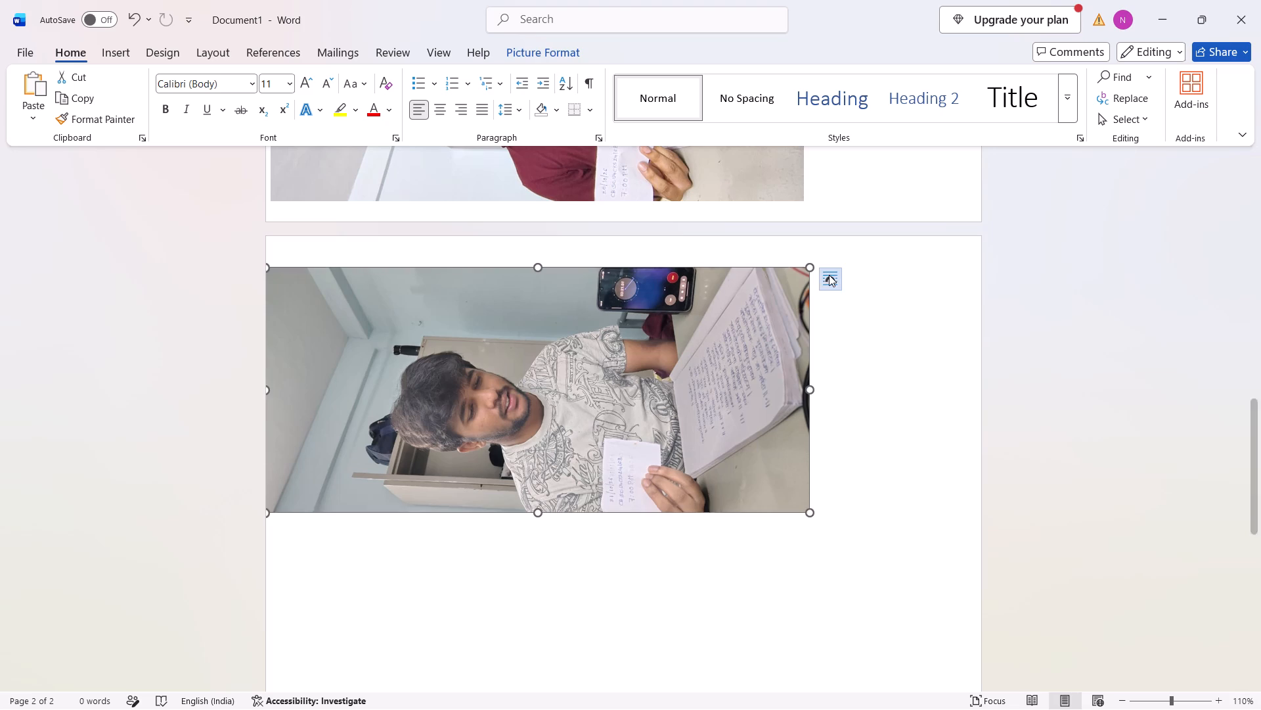
pyautogui.click(829, 275)
pyautogui.click(872, 385)
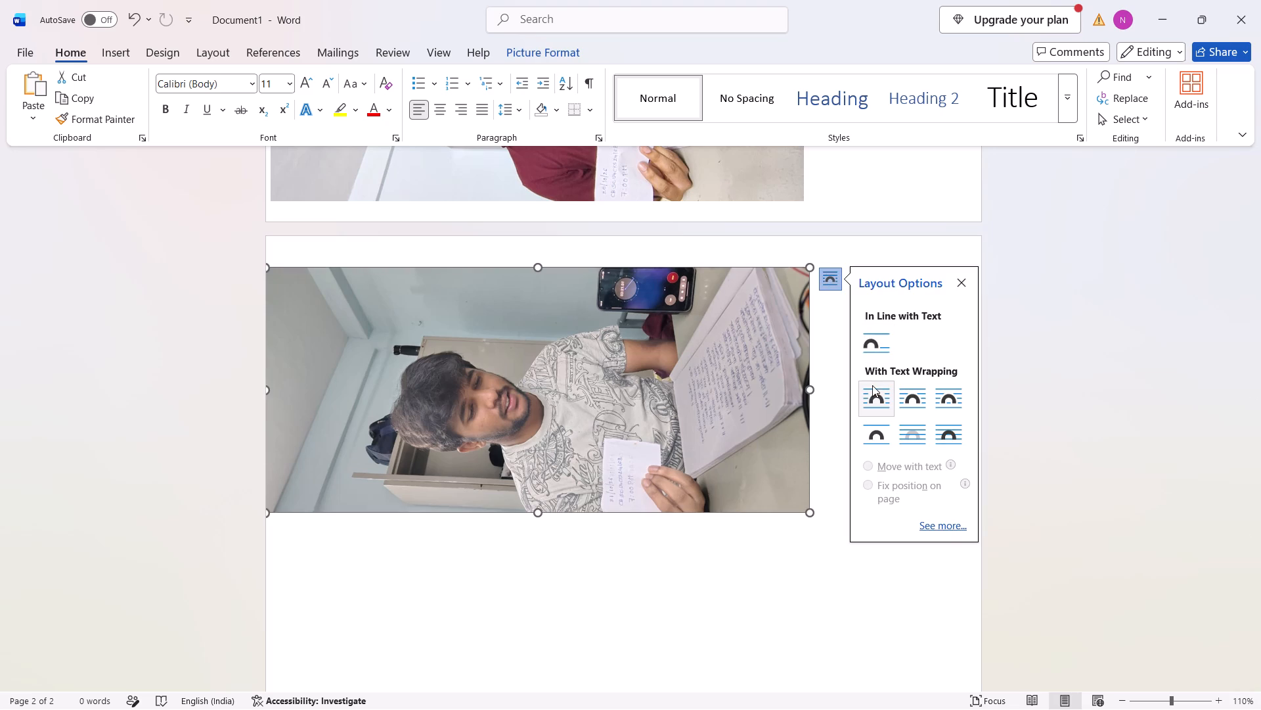
pyautogui.moveTo(632, 344); pyautogui.dragTo(638, 314)
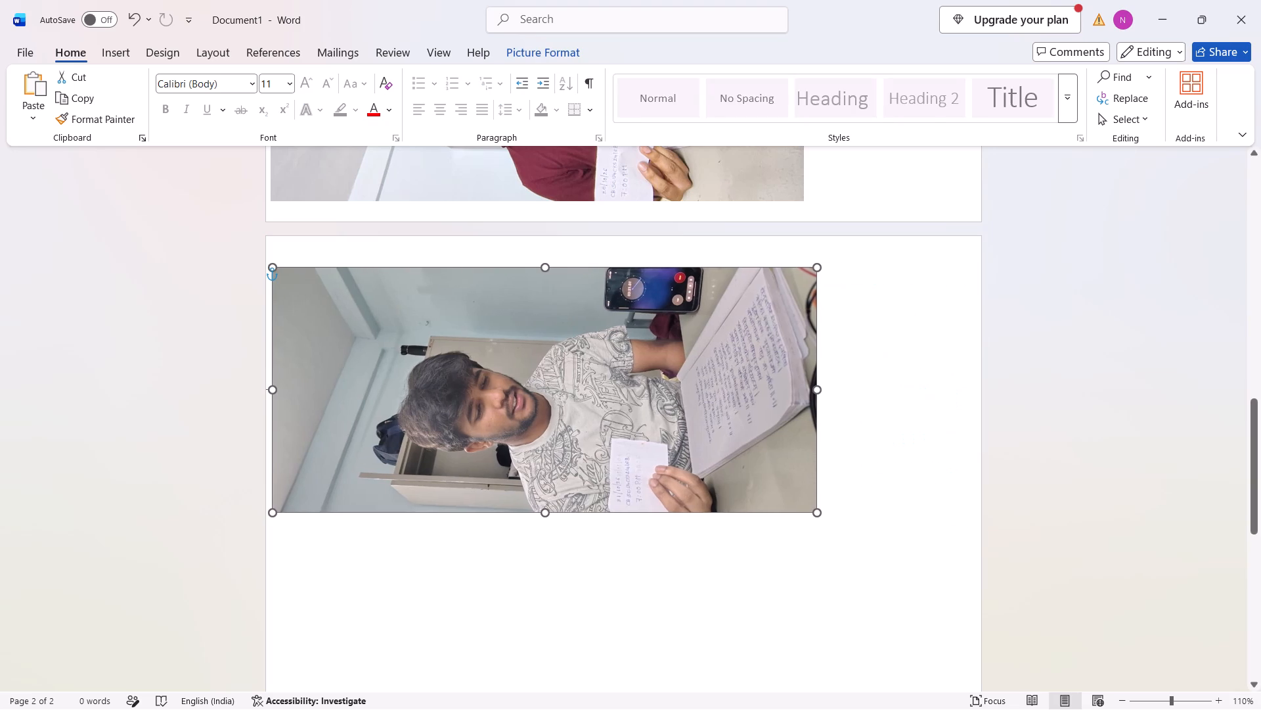
pyautogui.moveTo(638, 314); pyautogui.dragTo(638, 309)
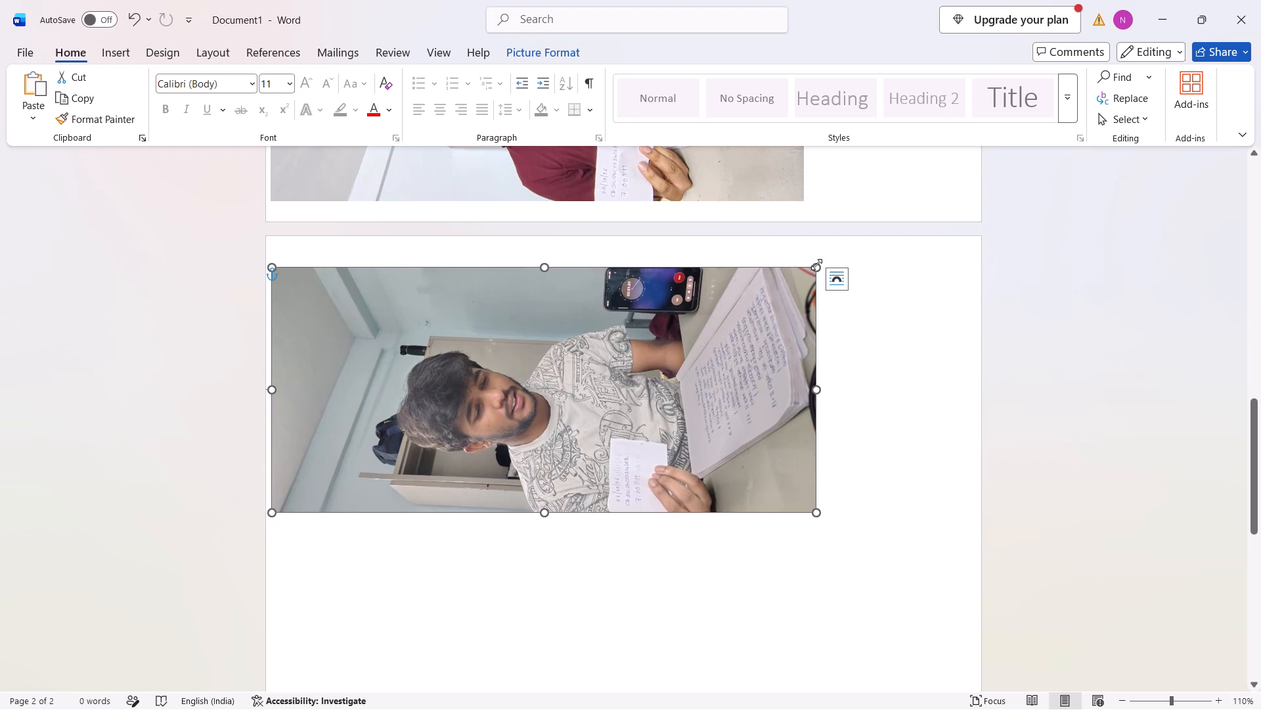
# Shrink the patterned T-shirt photo slightly so its right edge nearly lines up with the maroon-shirt photo above.
pyautogui.moveTo(816, 264); pyautogui.dragTo(801, 270)
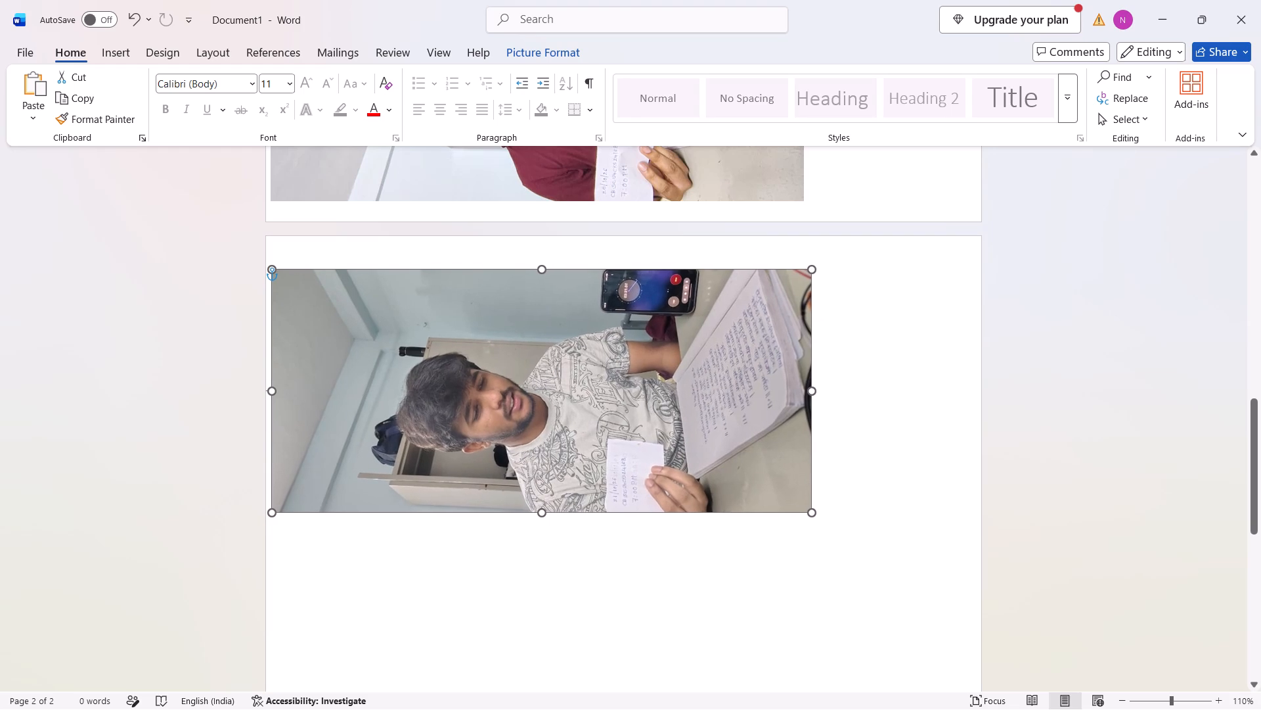
pyautogui.moveTo(801, 270); pyautogui.dragTo(799, 273)
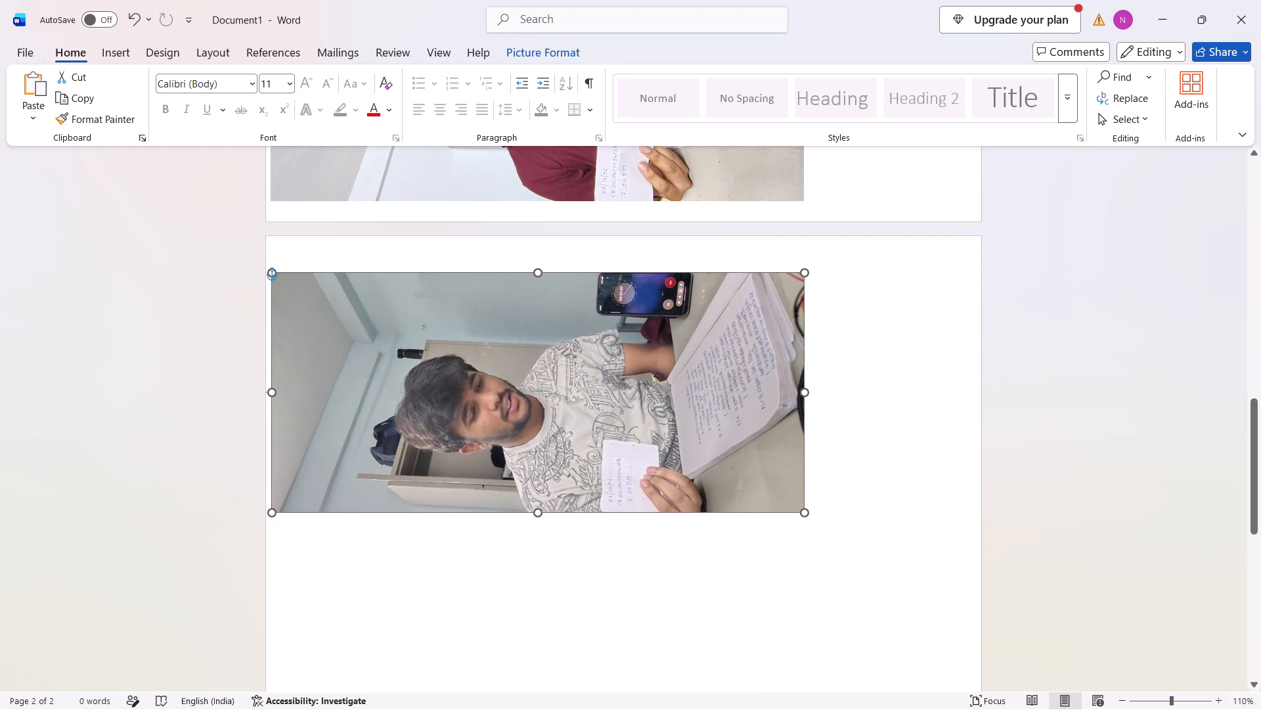
pyautogui.moveTo(799, 273); pyautogui.dragTo(799, 272)
pyautogui.click(859, 347)
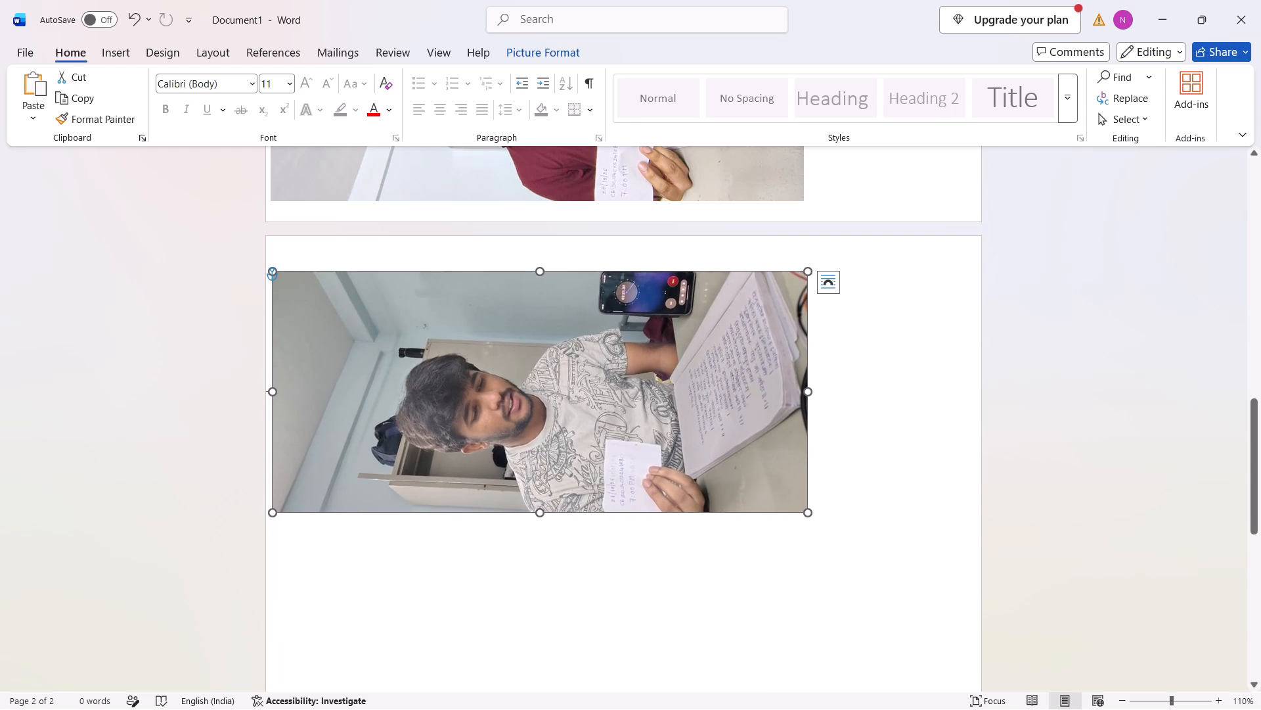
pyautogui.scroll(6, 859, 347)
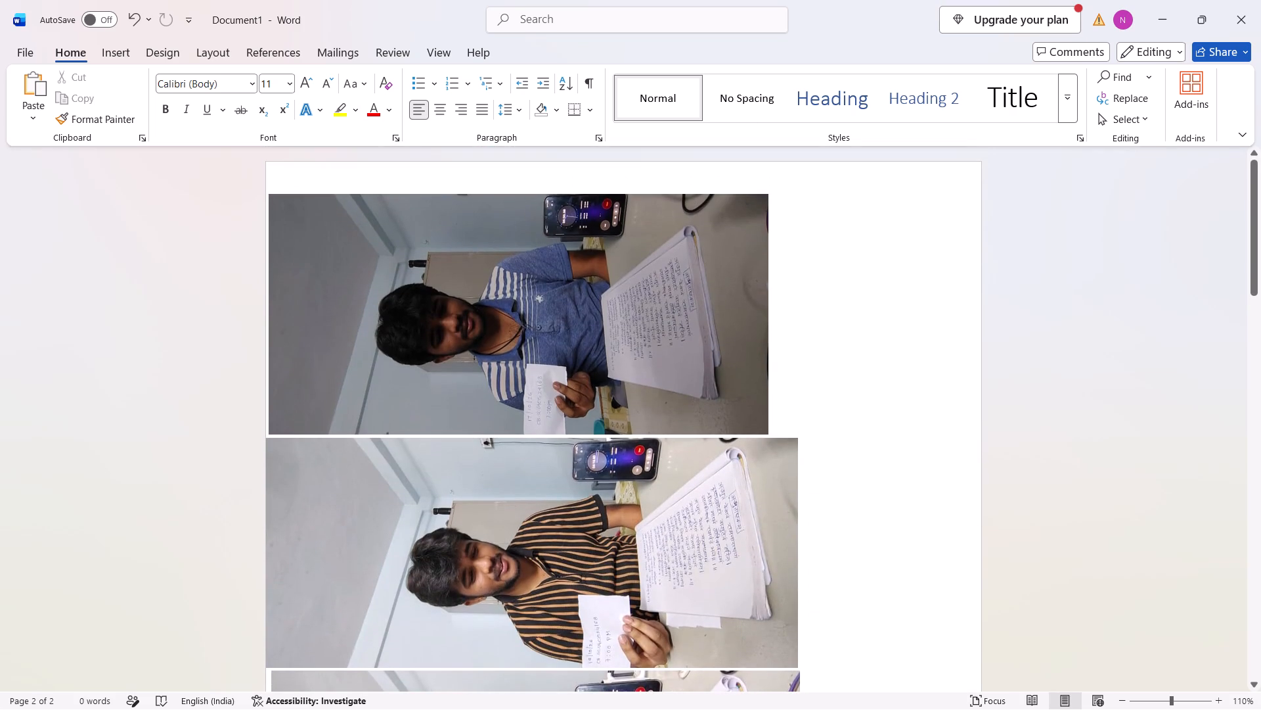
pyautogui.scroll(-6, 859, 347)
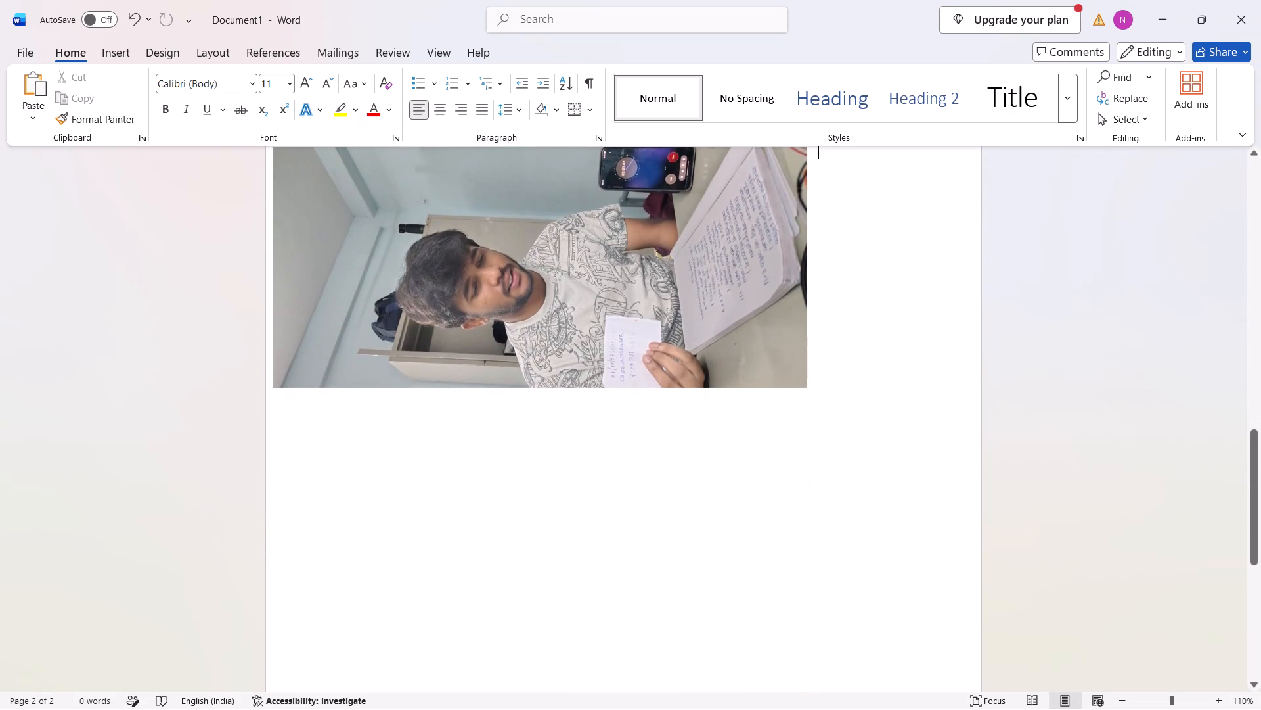
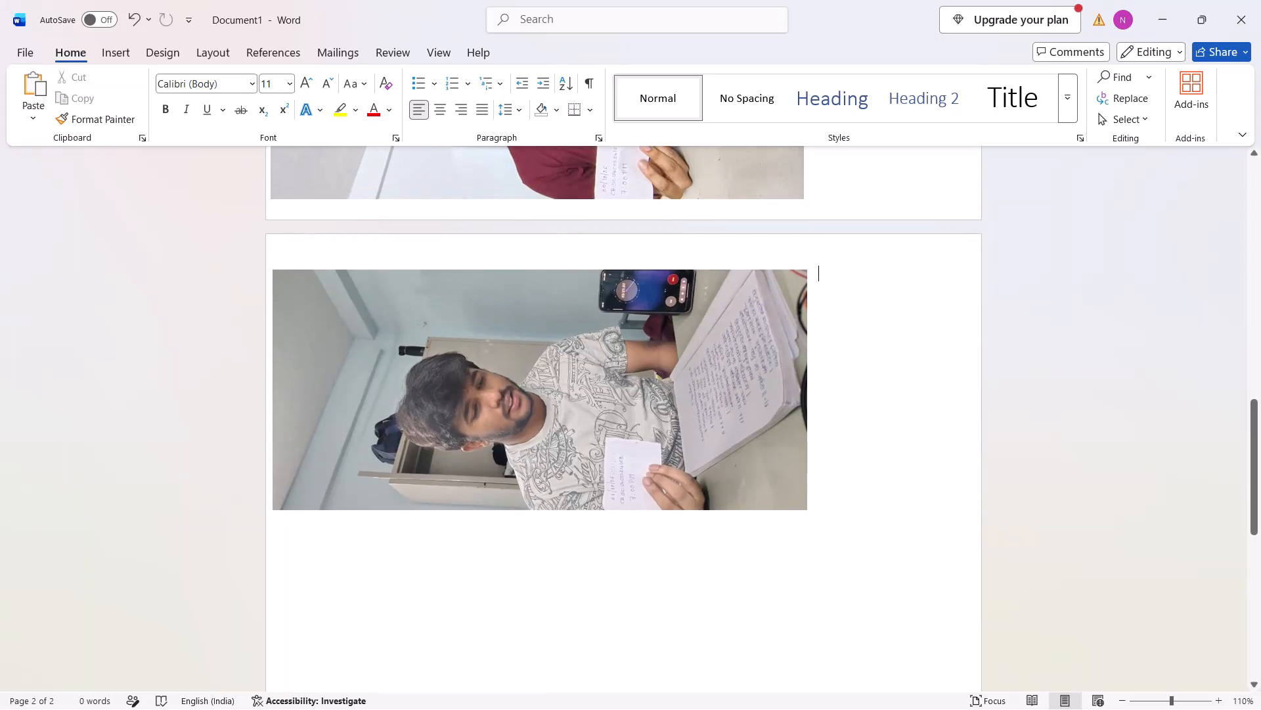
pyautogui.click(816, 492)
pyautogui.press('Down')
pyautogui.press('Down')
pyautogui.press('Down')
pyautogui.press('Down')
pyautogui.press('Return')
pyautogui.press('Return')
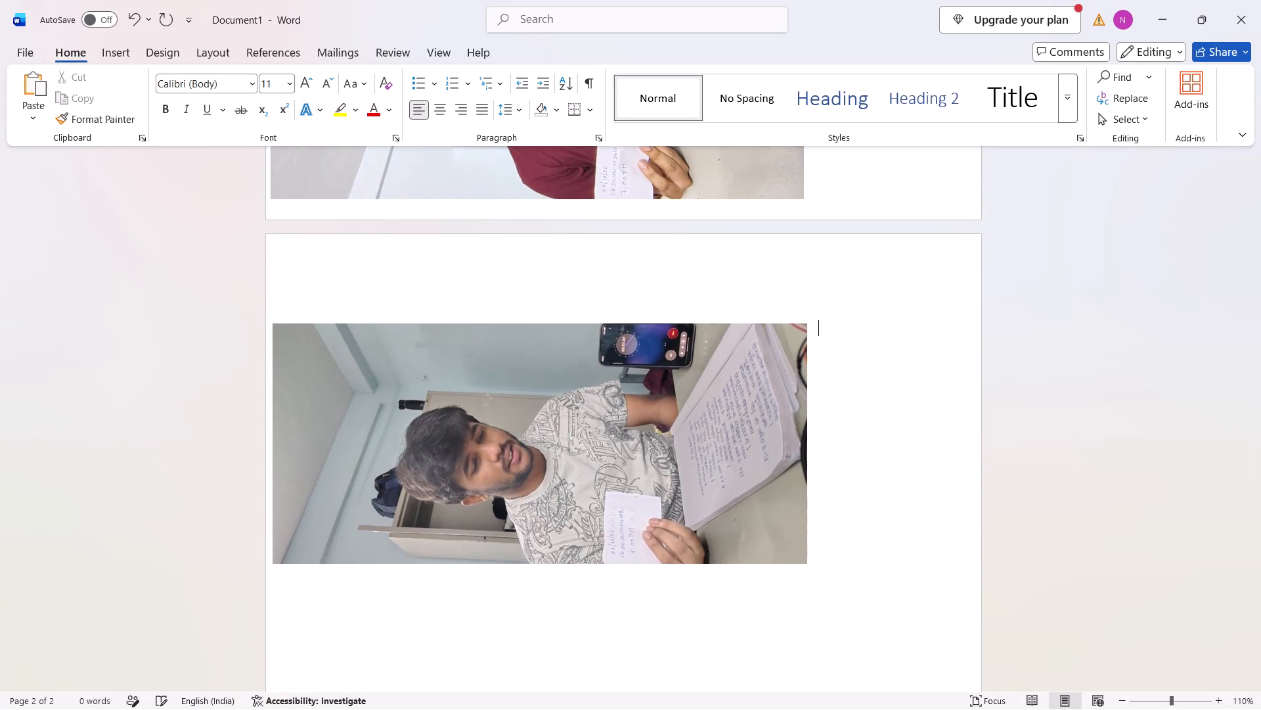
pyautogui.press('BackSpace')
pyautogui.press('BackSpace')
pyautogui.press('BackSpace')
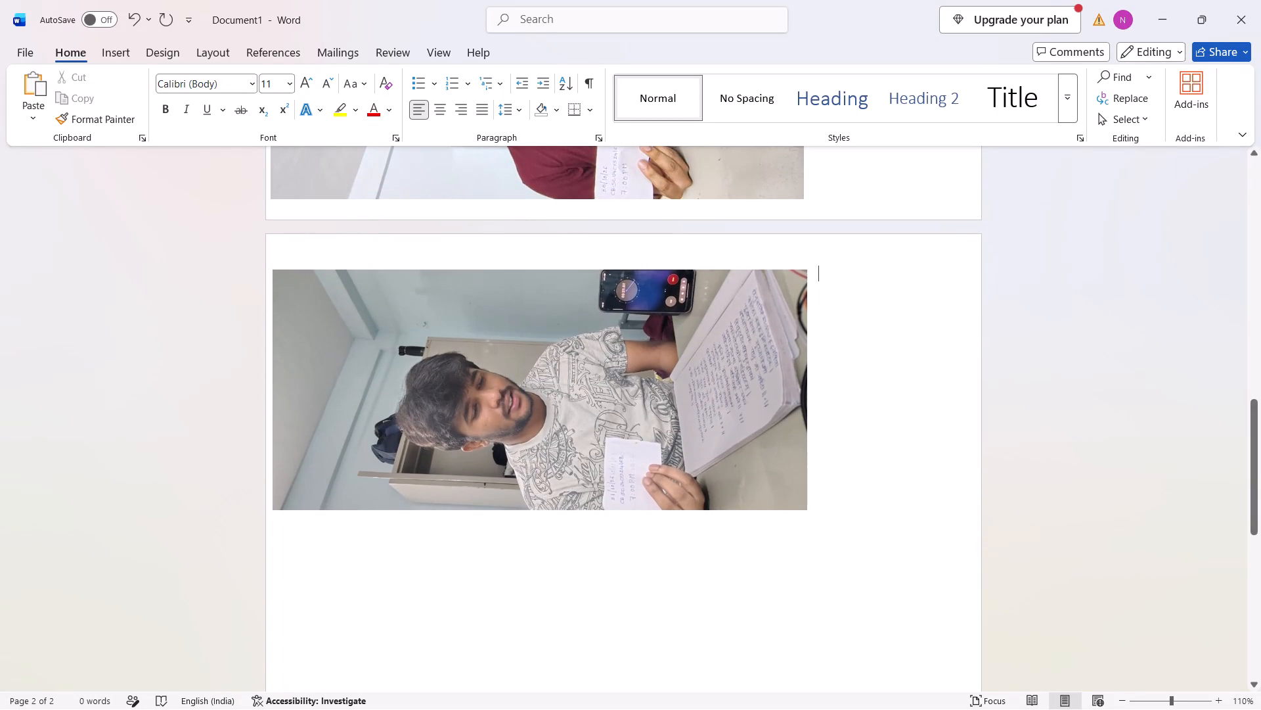
# Add blank lines under the patterned T-shirt photo on the second page and paste the brown-shirt photo below it.
pyautogui.doubleClick(313, 537)
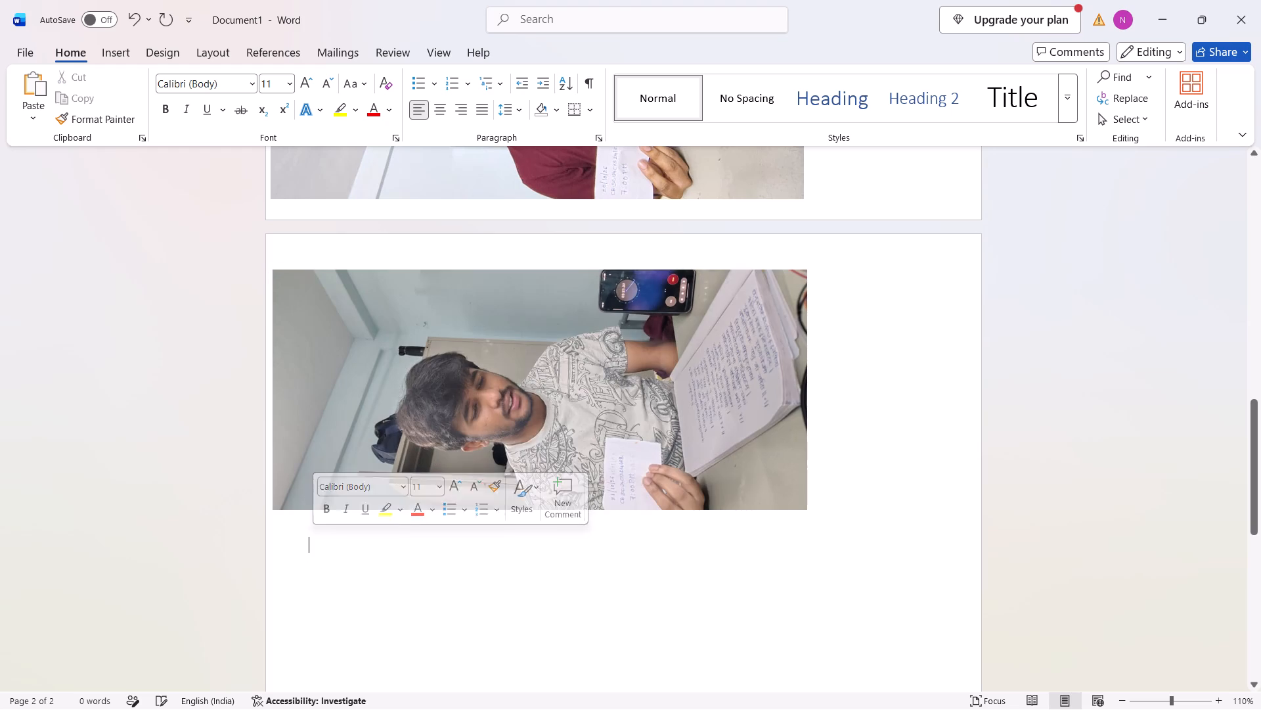
pyautogui.press('BackSpace')
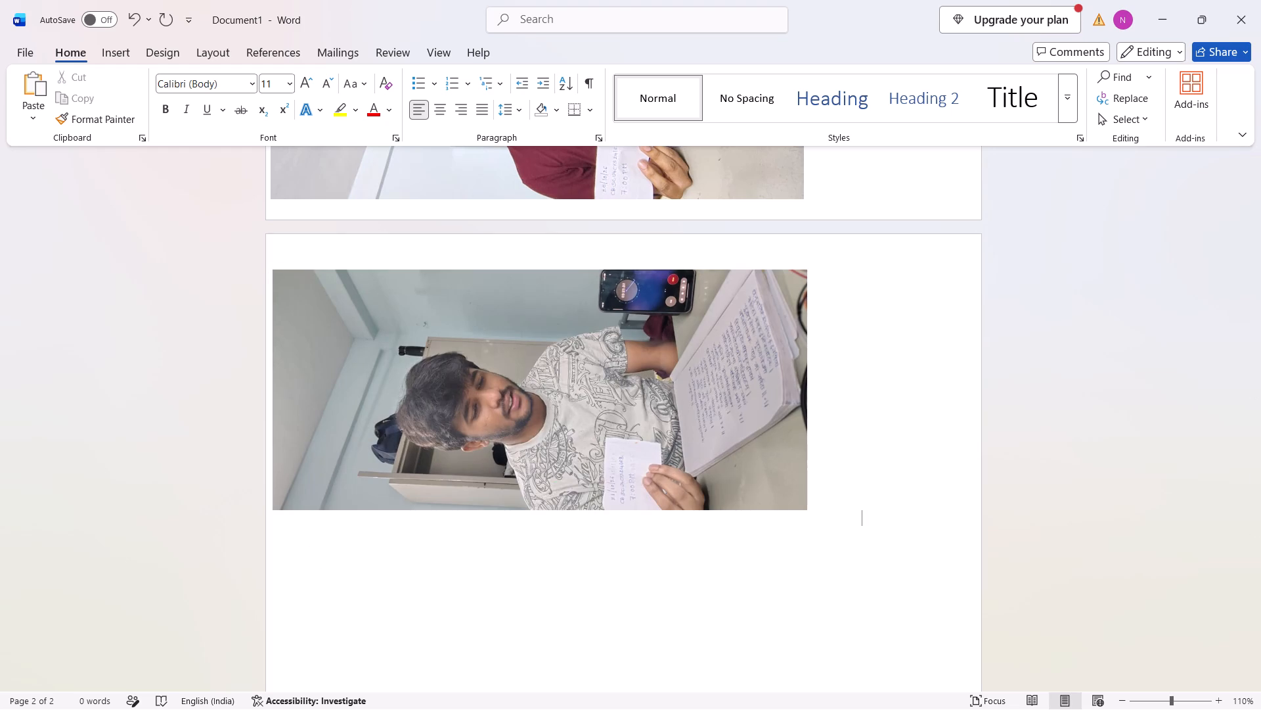
pyautogui.press('Return')
pyautogui.press('Left')
pyautogui.press('Return')
pyautogui.hotkey('ctrl', 'v')
pyautogui.scroll(1, 348, 573)
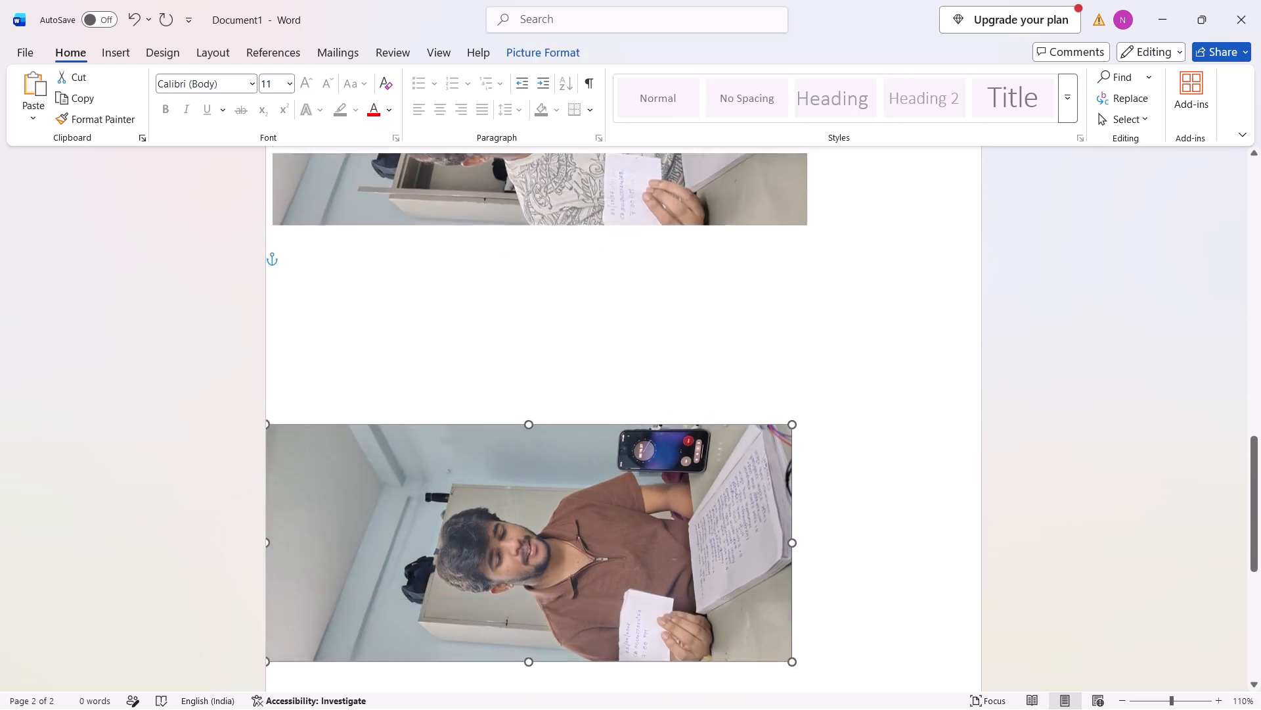
# Apply Square text wrapping to the brown-shirt photo on the second page.
pyautogui.scroll(2, 348, 573)
pyautogui.scroll(-2, 348, 573)
pyautogui.click(520, 487)
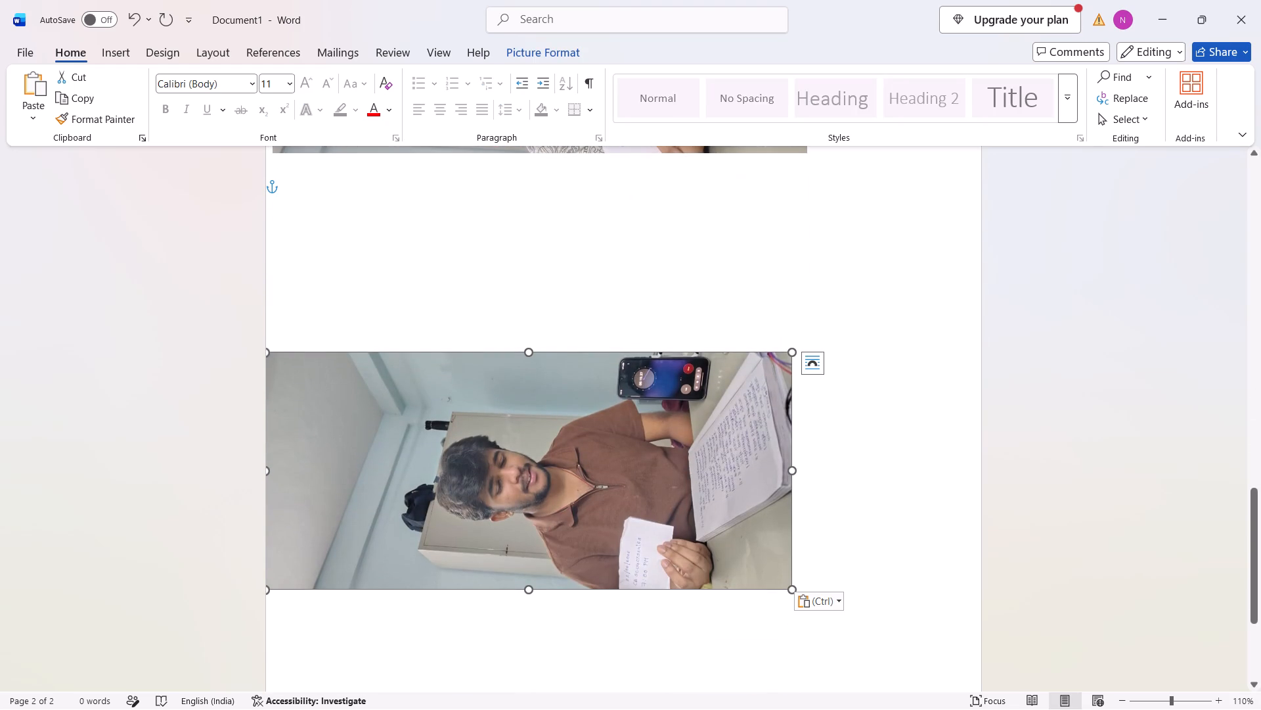
pyautogui.click(818, 366)
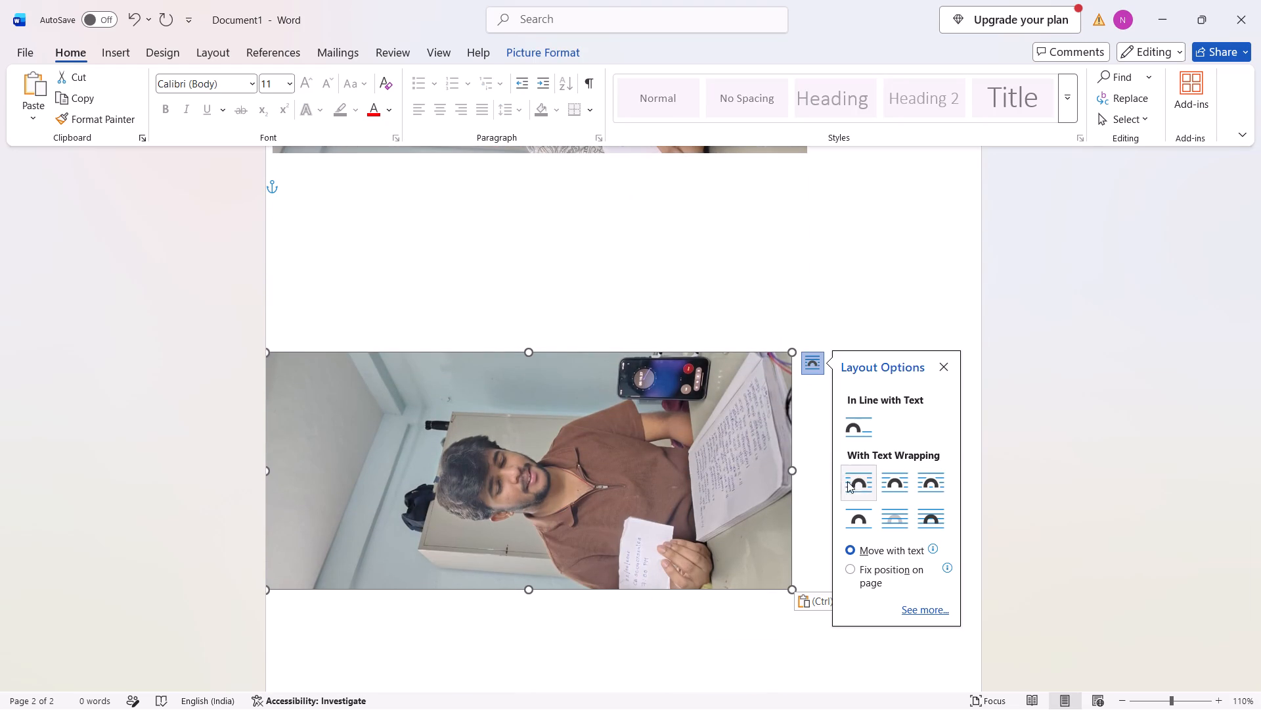
pyautogui.click(856, 485)
# Move the brown-shirt photo up to just below the patterned T-shirt photo, with a narrow gap and nearly aligned left edges.
pyautogui.moveTo(531, 450); pyautogui.dragTo(556, 410)
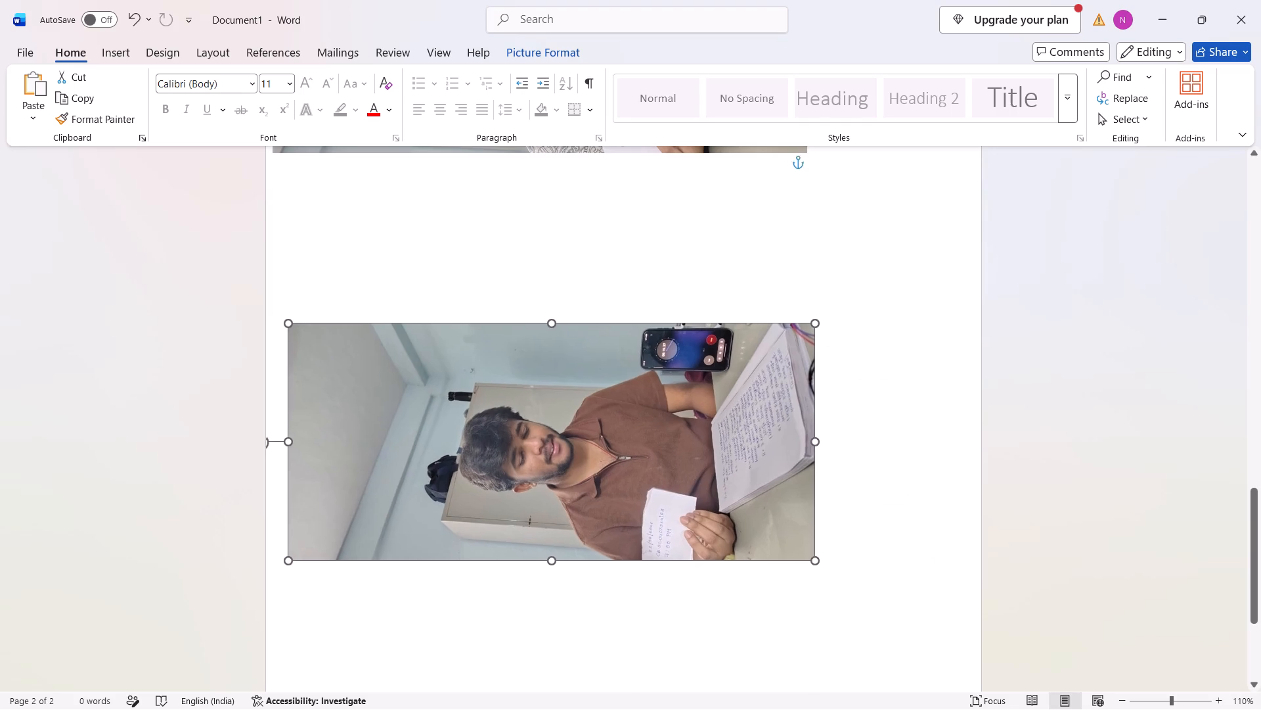
pyautogui.moveTo(556, 410); pyautogui.dragTo(537, 268)
pyautogui.scroll(2, 537, 268)
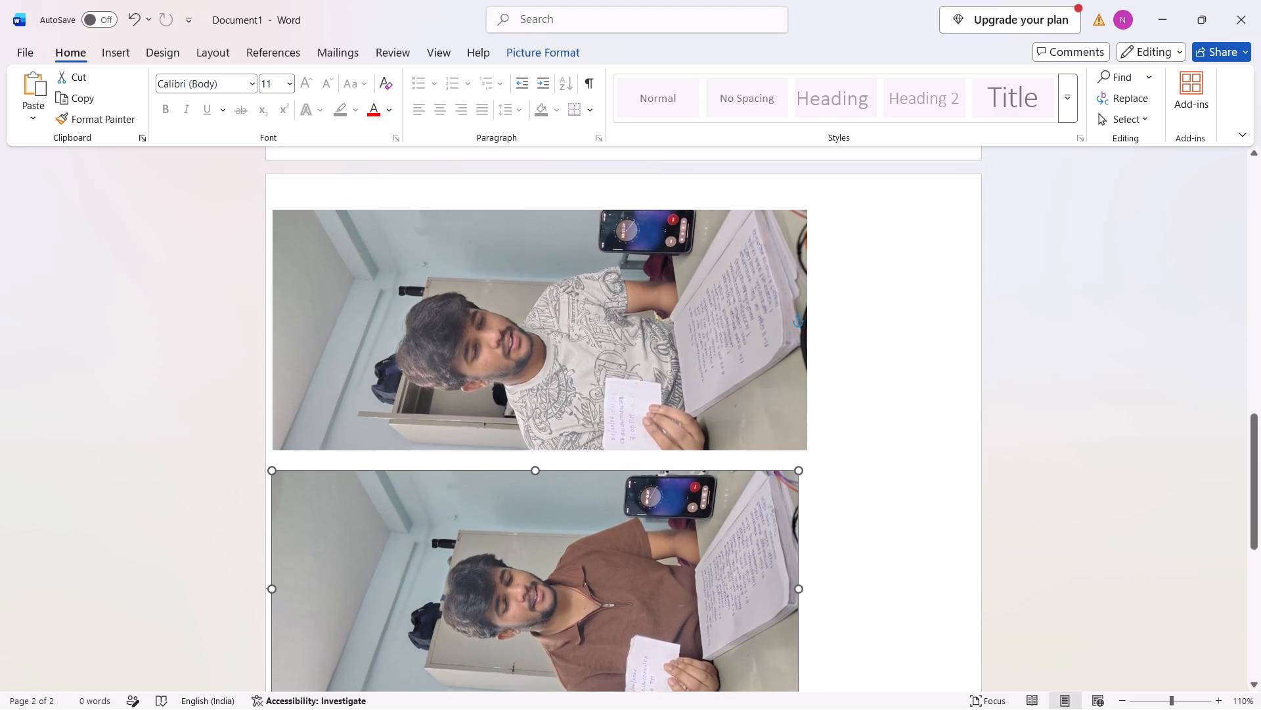
pyautogui.moveTo(518, 525); pyautogui.dragTo(521, 513)
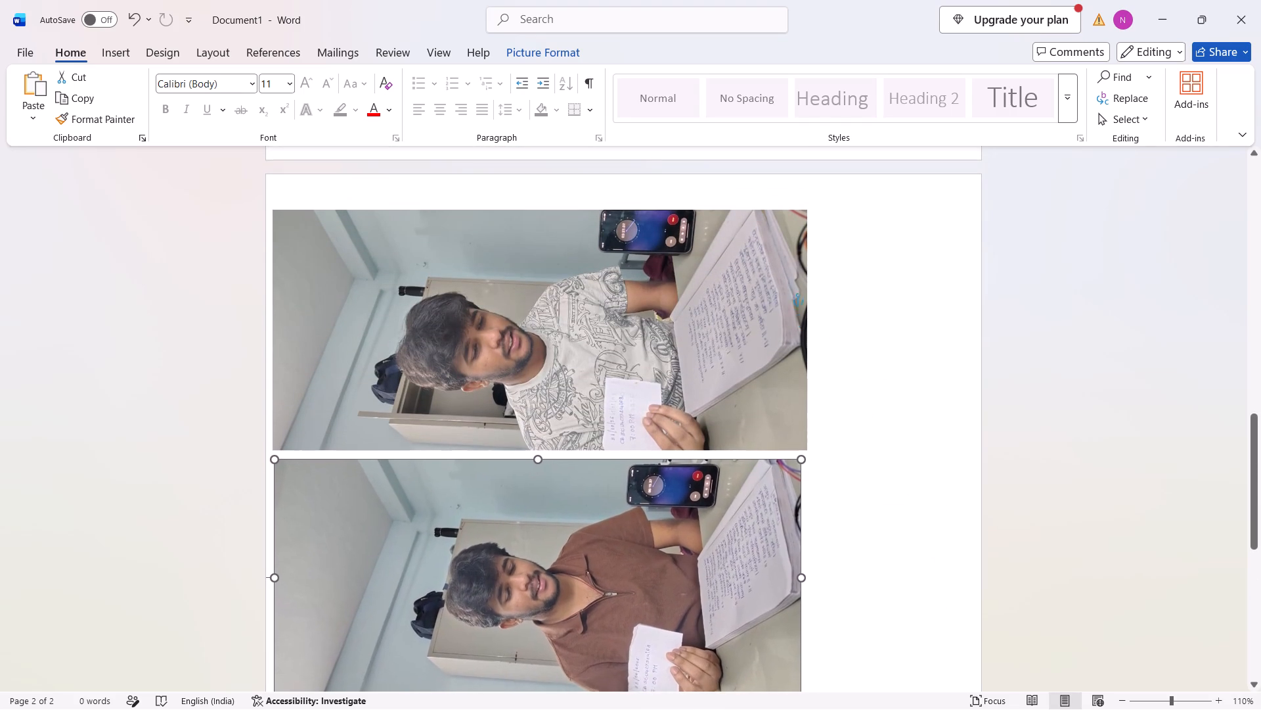
pyautogui.moveTo(521, 513); pyautogui.dragTo(522, 510)
# Shrink the patterned T-shirt photo slightly to about the width of the brown-shirt photo below it.
pyautogui.scroll(-1, 523, 483)
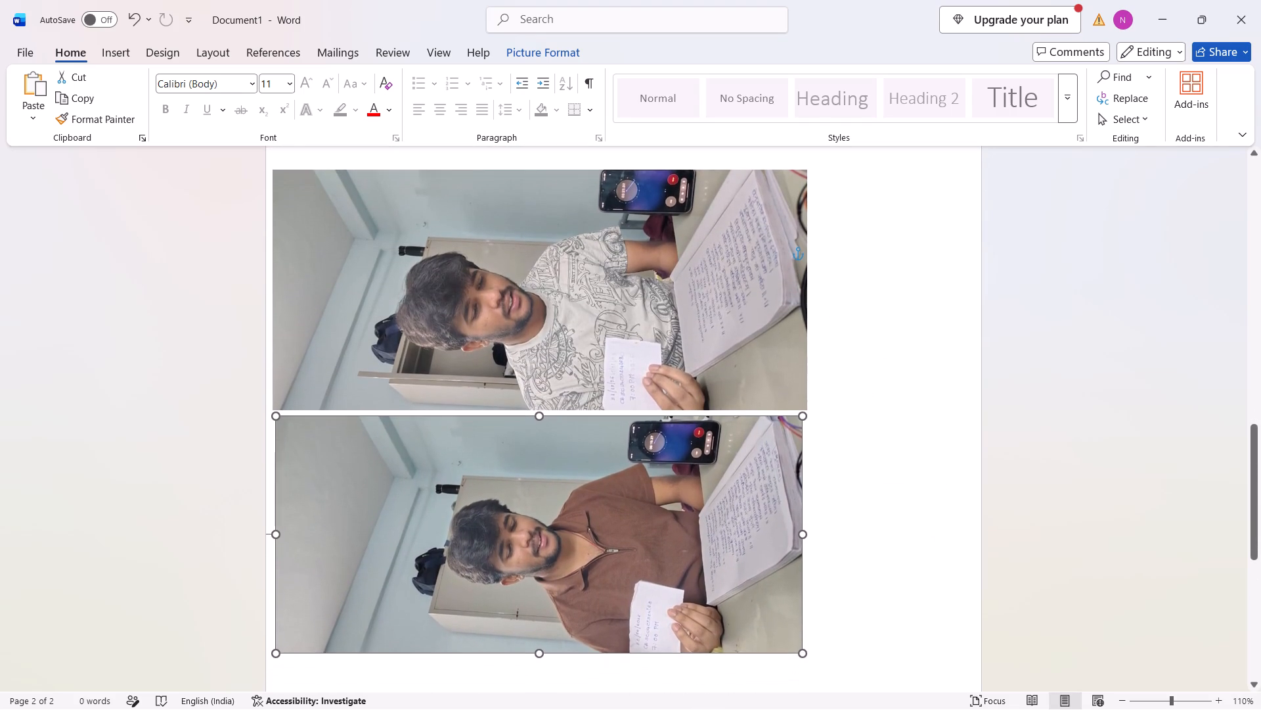
pyautogui.click(672, 315)
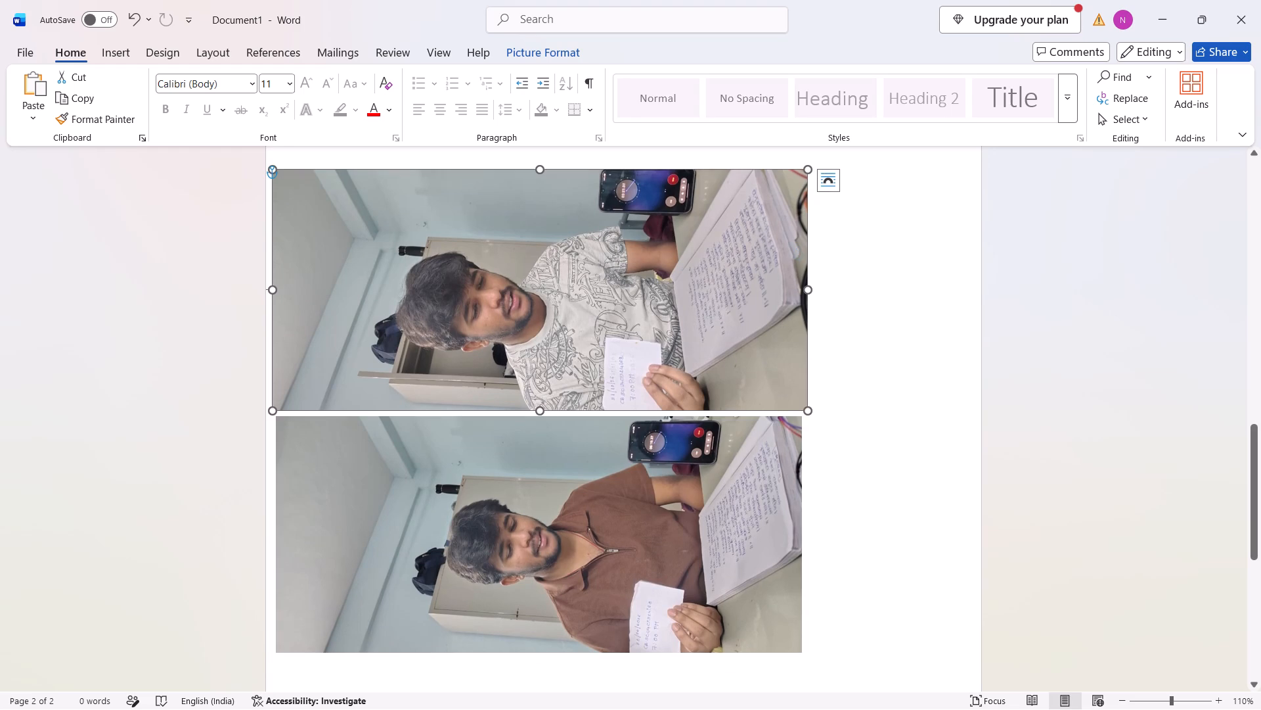
pyautogui.moveTo(808, 168); pyautogui.dragTo(800, 185)
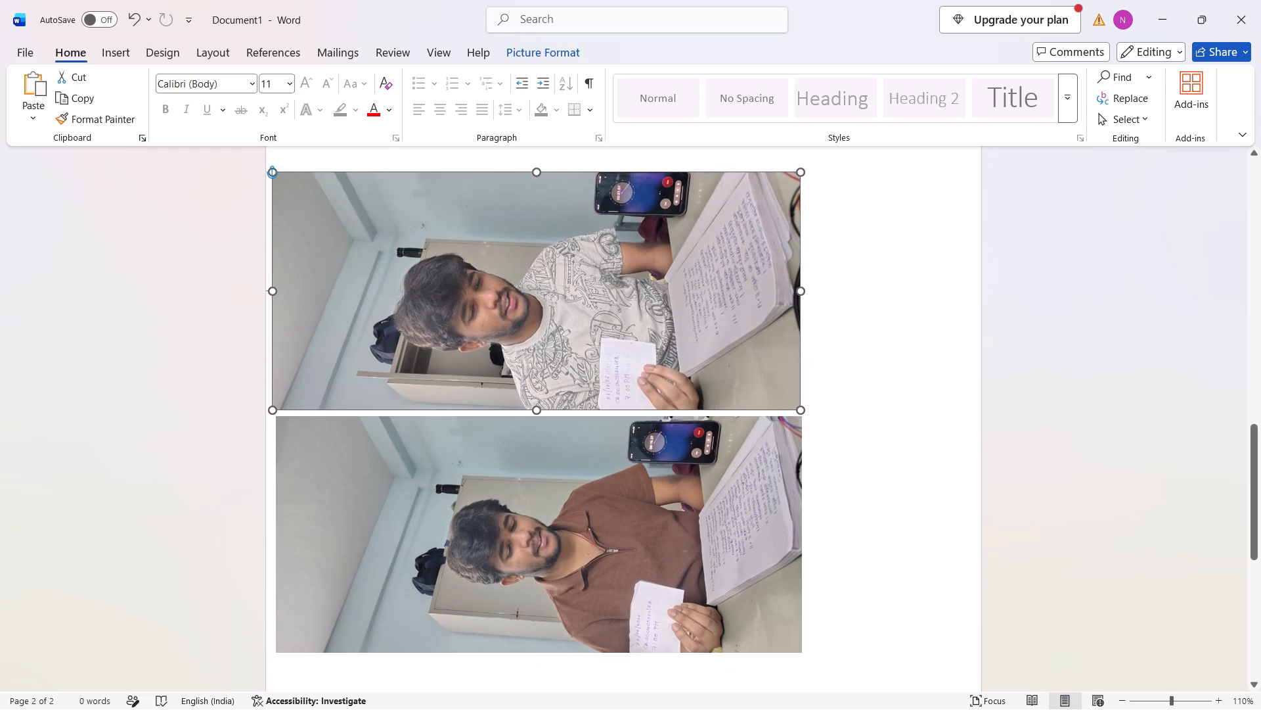
pyautogui.moveTo(800, 185); pyautogui.dragTo(799, 187)
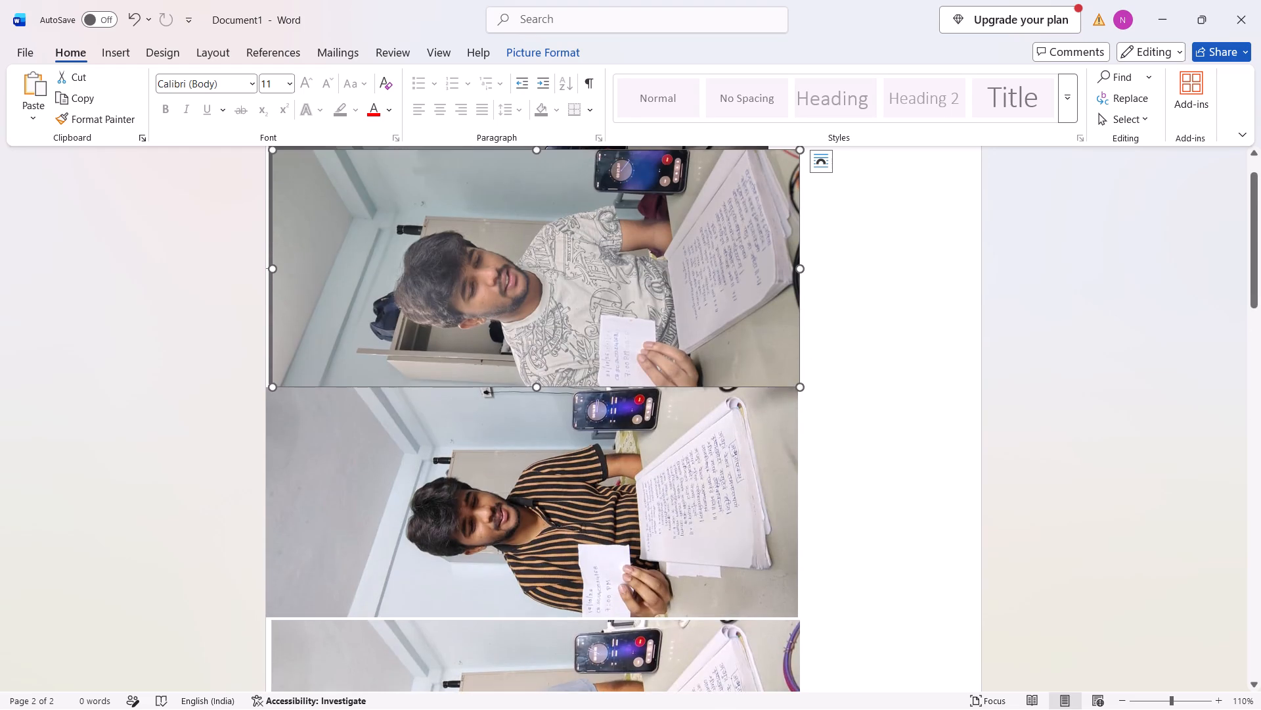
# Move the patterned T-shirt photo from the first page back to the top of the second page, left-aligned with the brown-shirt photo.
pyautogui.scroll(-9, 786, 260)
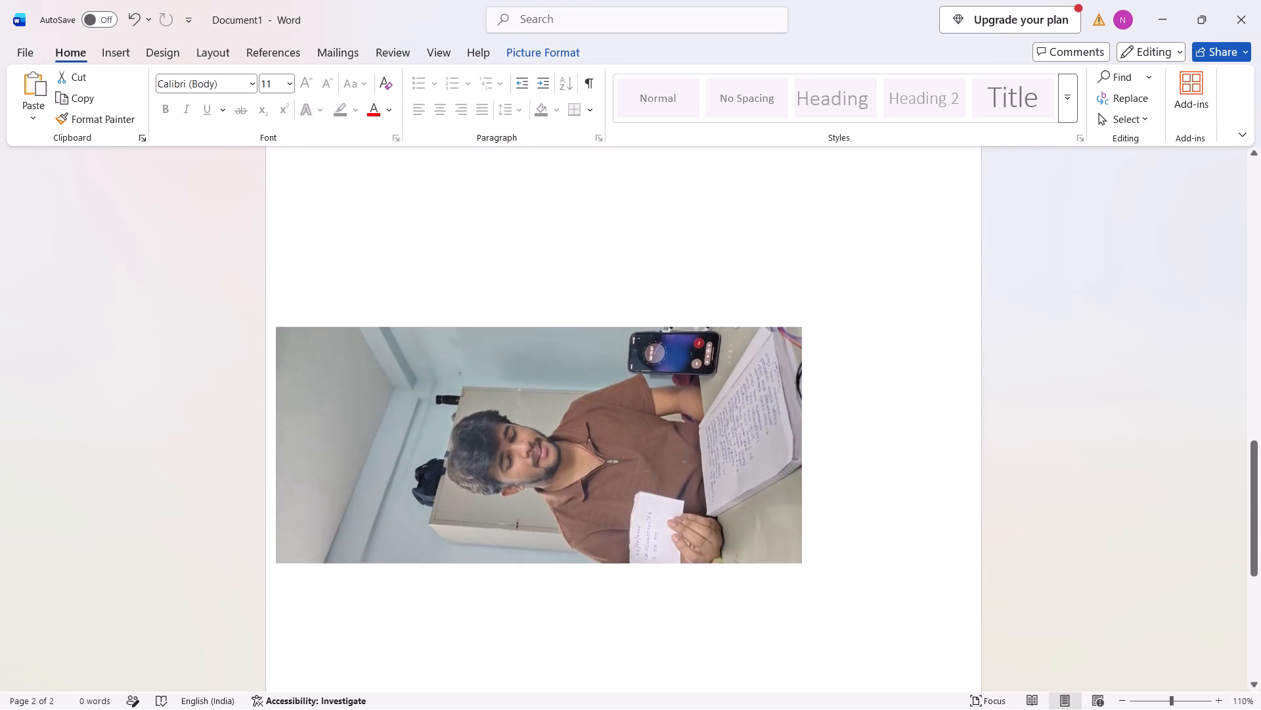
pyautogui.scroll(6, 786, 260)
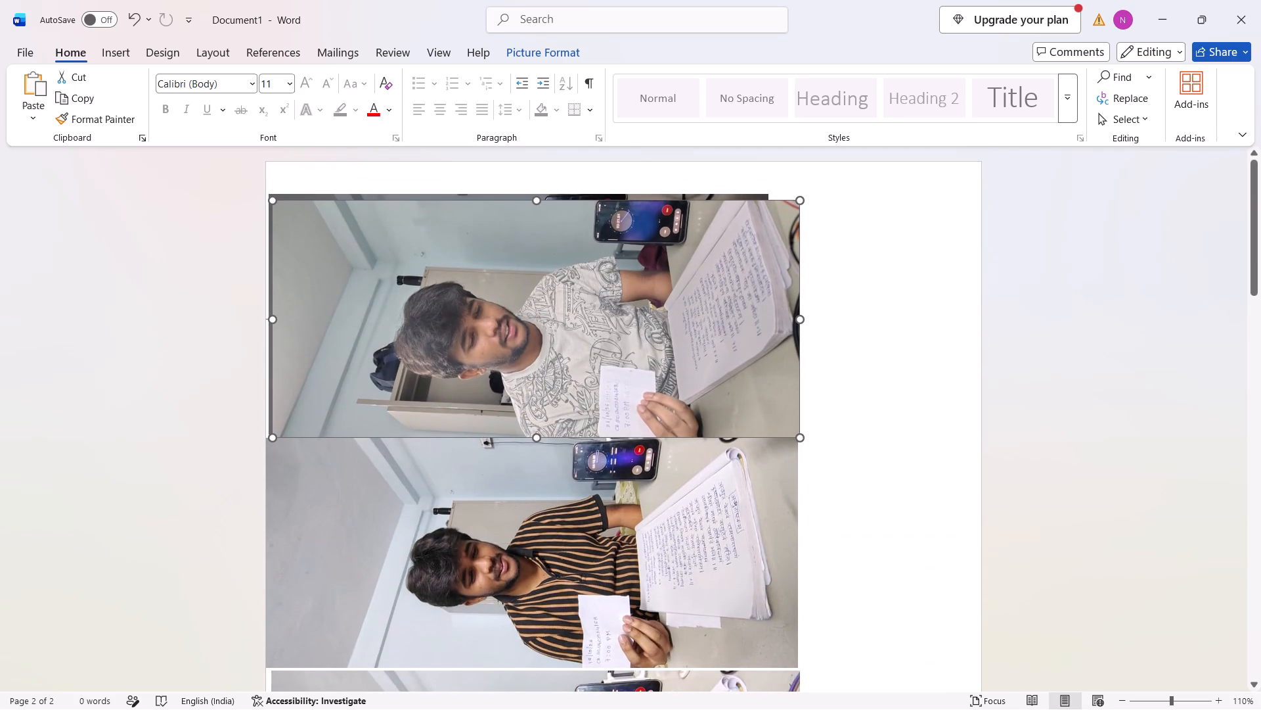
pyautogui.moveTo(670, 283); pyautogui.dragTo(676, 558)
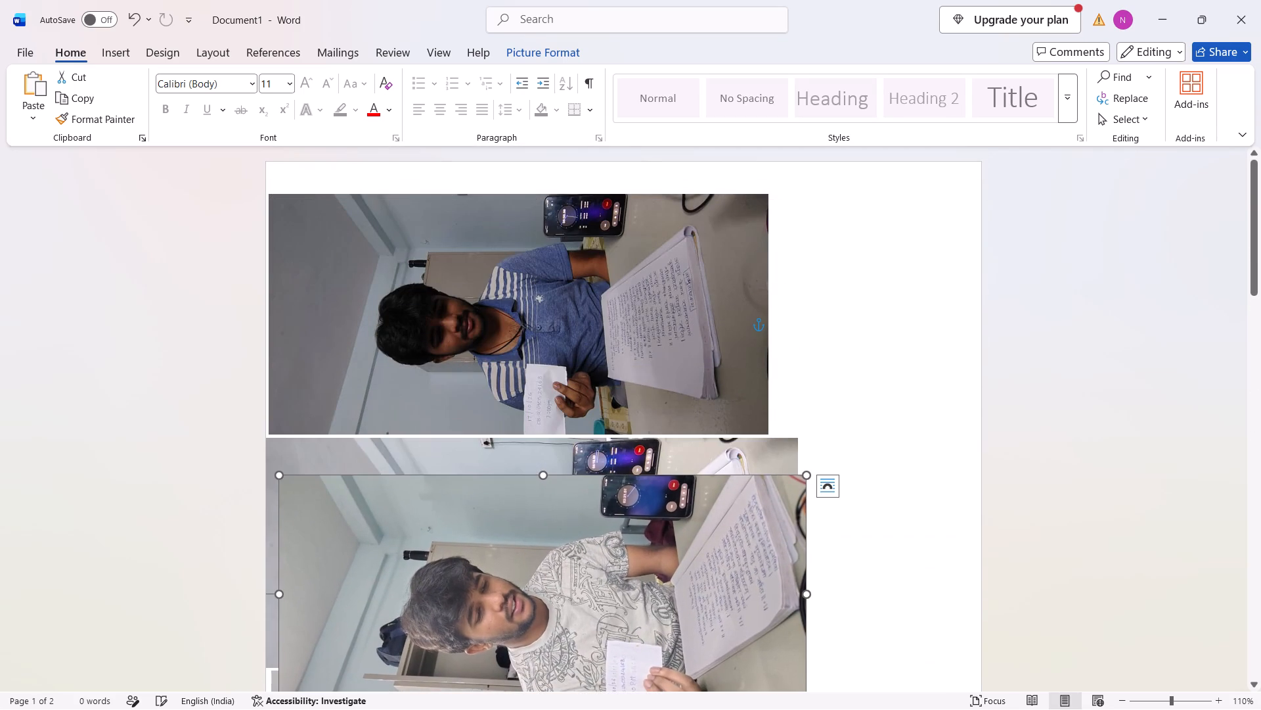
pyautogui.scroll(-3, 740, 306)
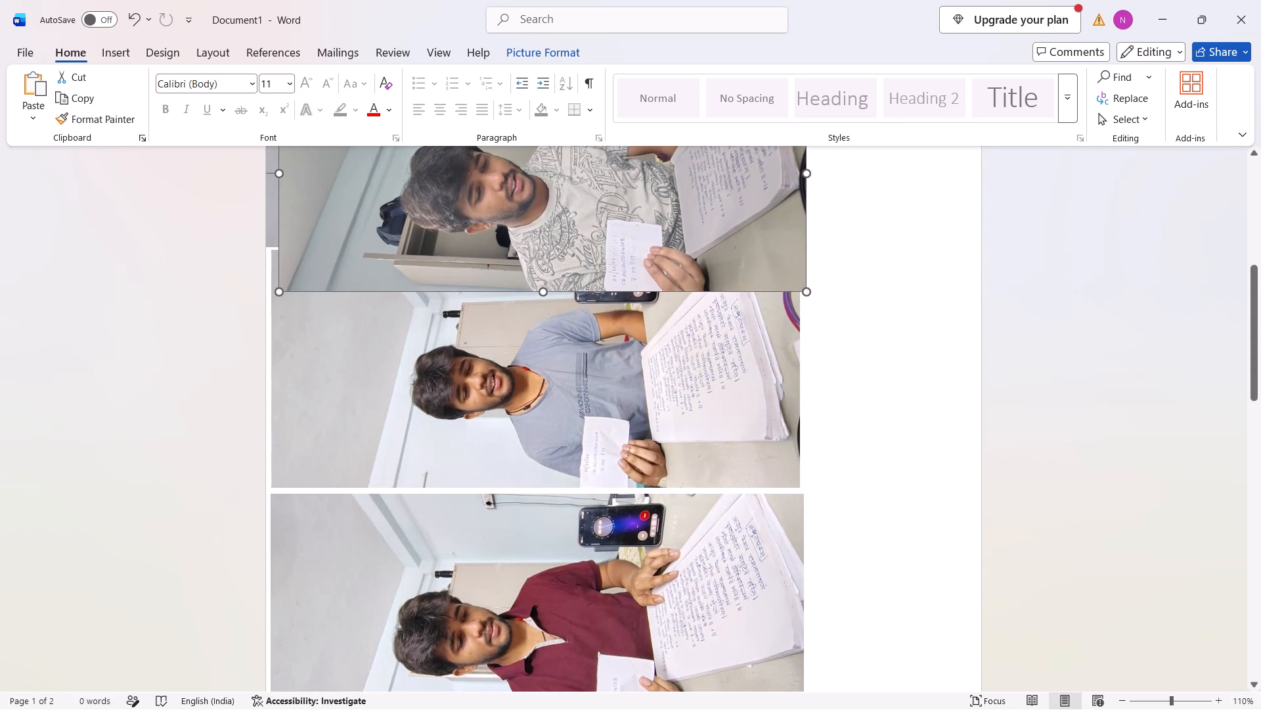
pyautogui.moveTo(678, 187); pyautogui.dragTo(713, 542)
pyautogui.scroll(-1, 671, 360)
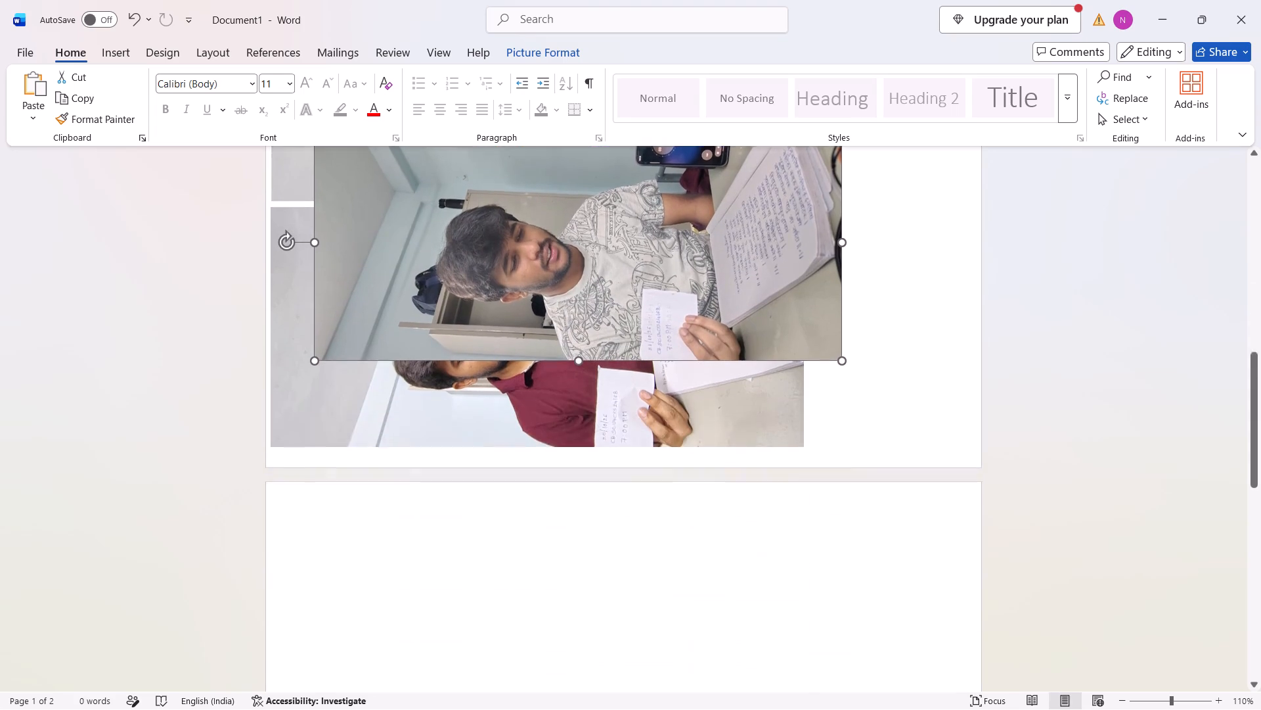
pyautogui.scroll(-1, 671, 360)
pyautogui.moveTo(623, 190); pyautogui.dragTo(603, 456)
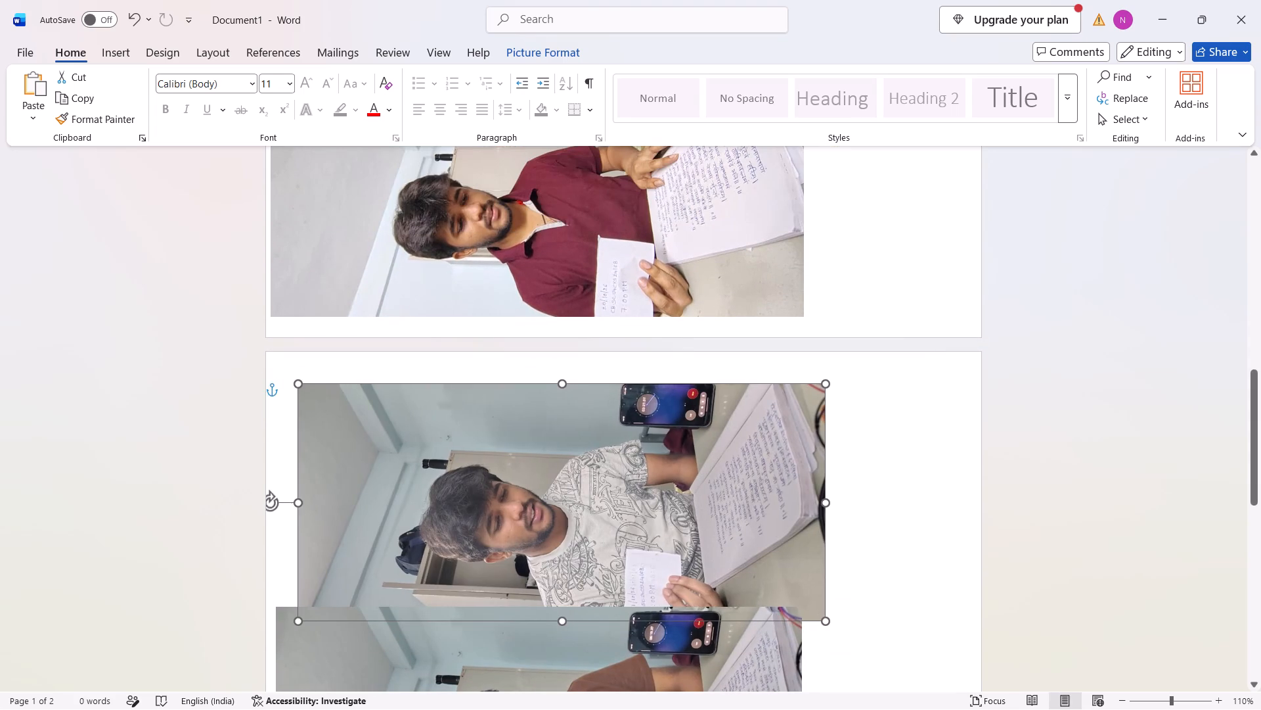
pyautogui.moveTo(603, 456); pyautogui.dragTo(628, 402)
pyautogui.moveTo(582, 477); pyautogui.dragTo(541, 431)
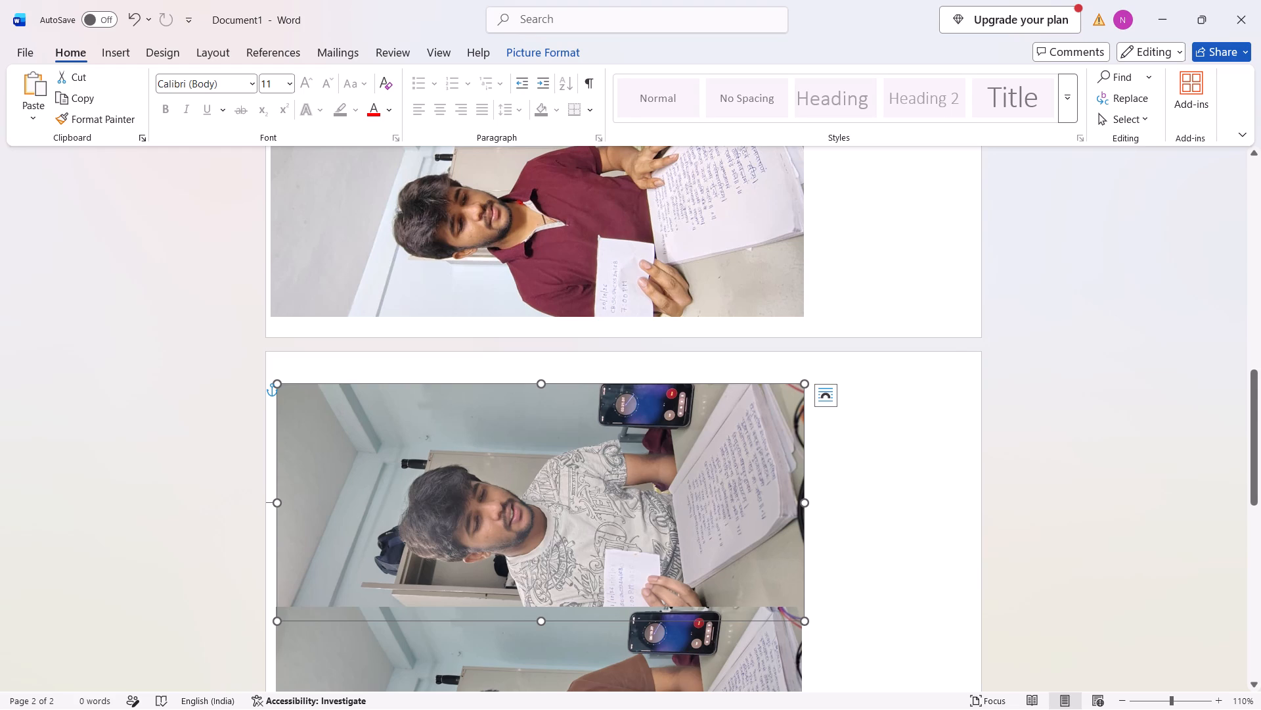
# Move the brown-shirt photo down slightly, leaving a narrow gap under the patterned T-shirt photo and aligning their side edges.
pyautogui.scroll(-1, 558, 510)
pyautogui.click(538, 514)
pyautogui.moveTo(538, 514); pyautogui.dragTo(538, 518)
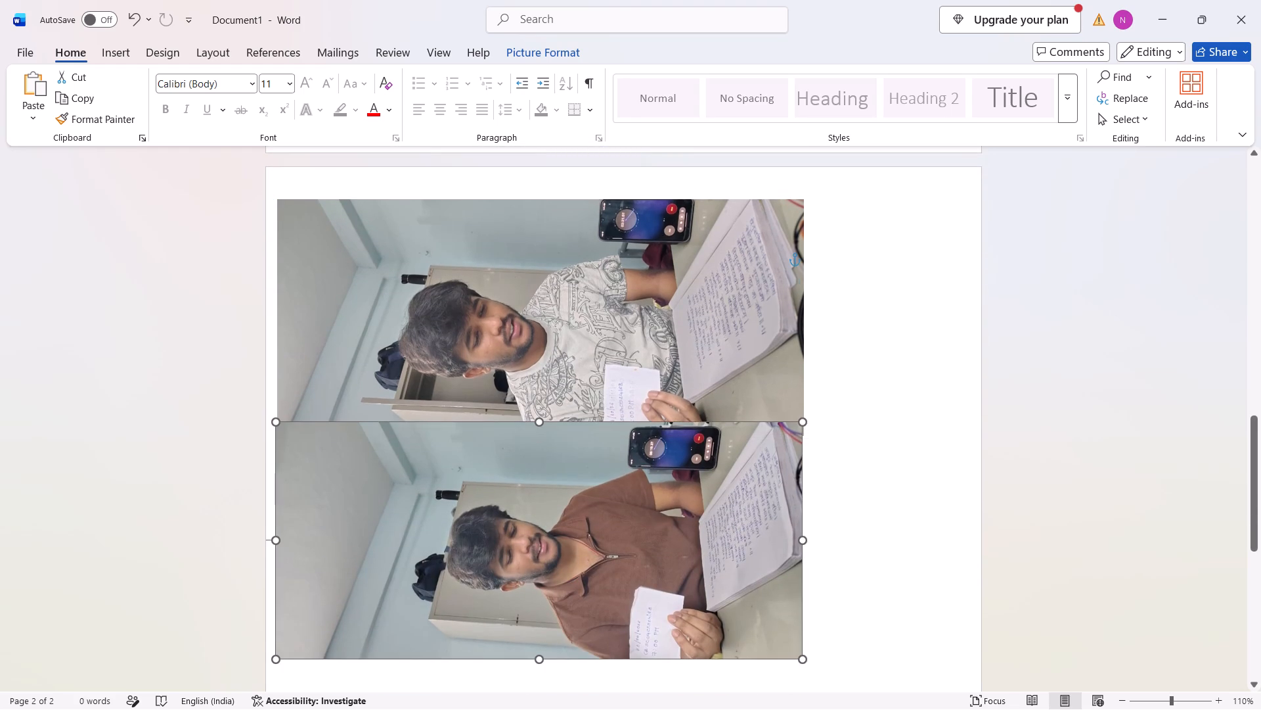
pyautogui.moveTo(538, 518); pyautogui.dragTo(541, 534)
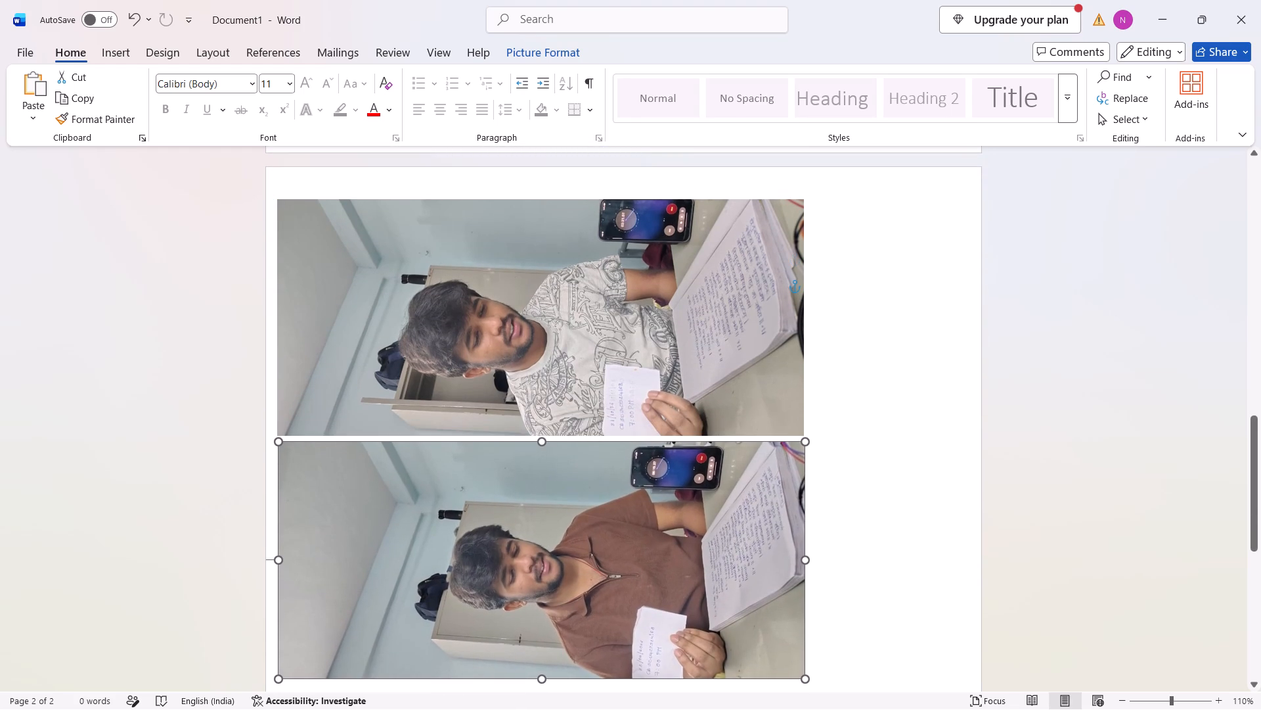
pyautogui.moveTo(541, 534); pyautogui.dragTo(540, 533)
pyautogui.click(827, 550)
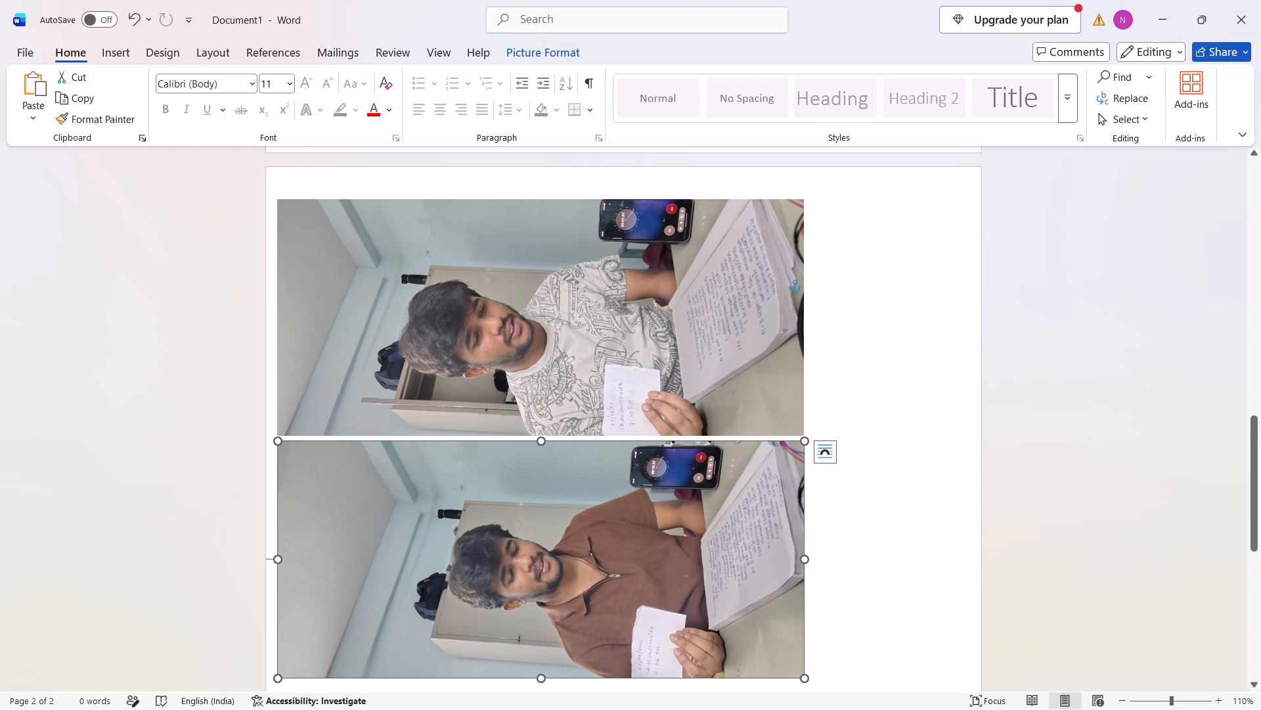
# Reduce the patterned T-shirt photo's height slightly from its top edge and shrink it slightly from the bottom-right corner.
pyautogui.scroll(-2, 827, 550)
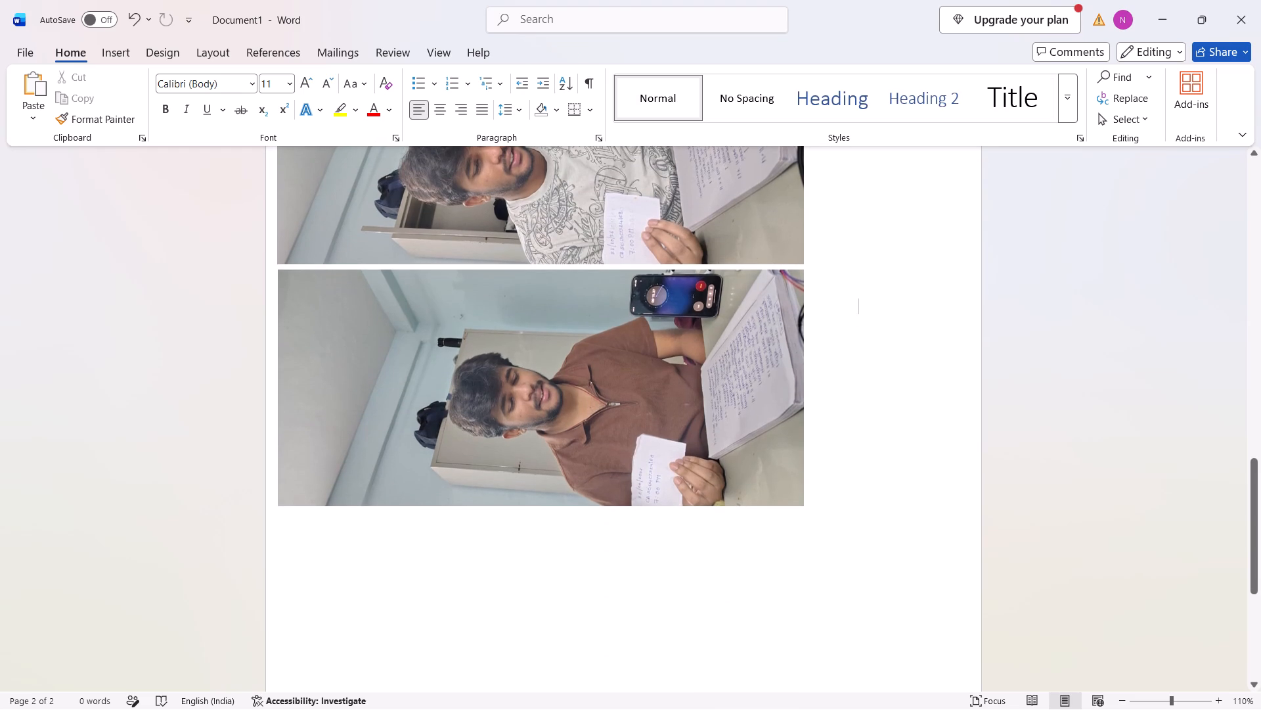
pyautogui.scroll(1, 827, 550)
pyautogui.click(730, 445)
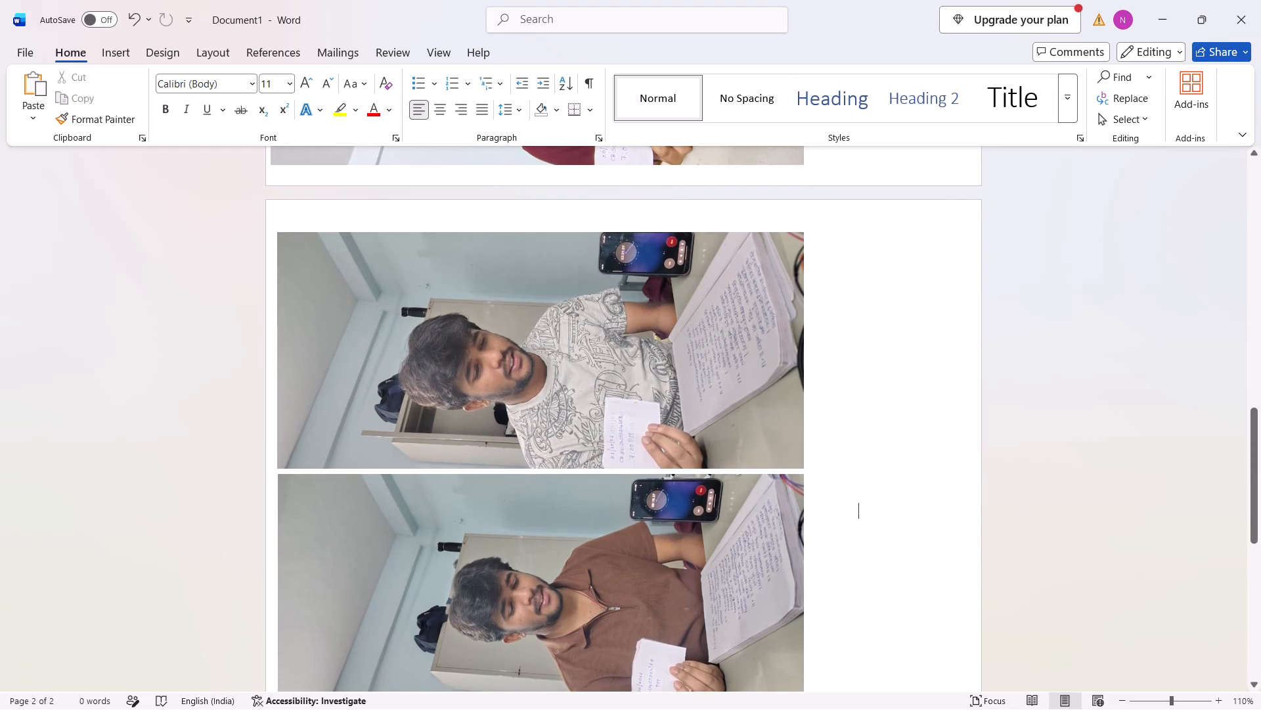
pyautogui.click(541, 229)
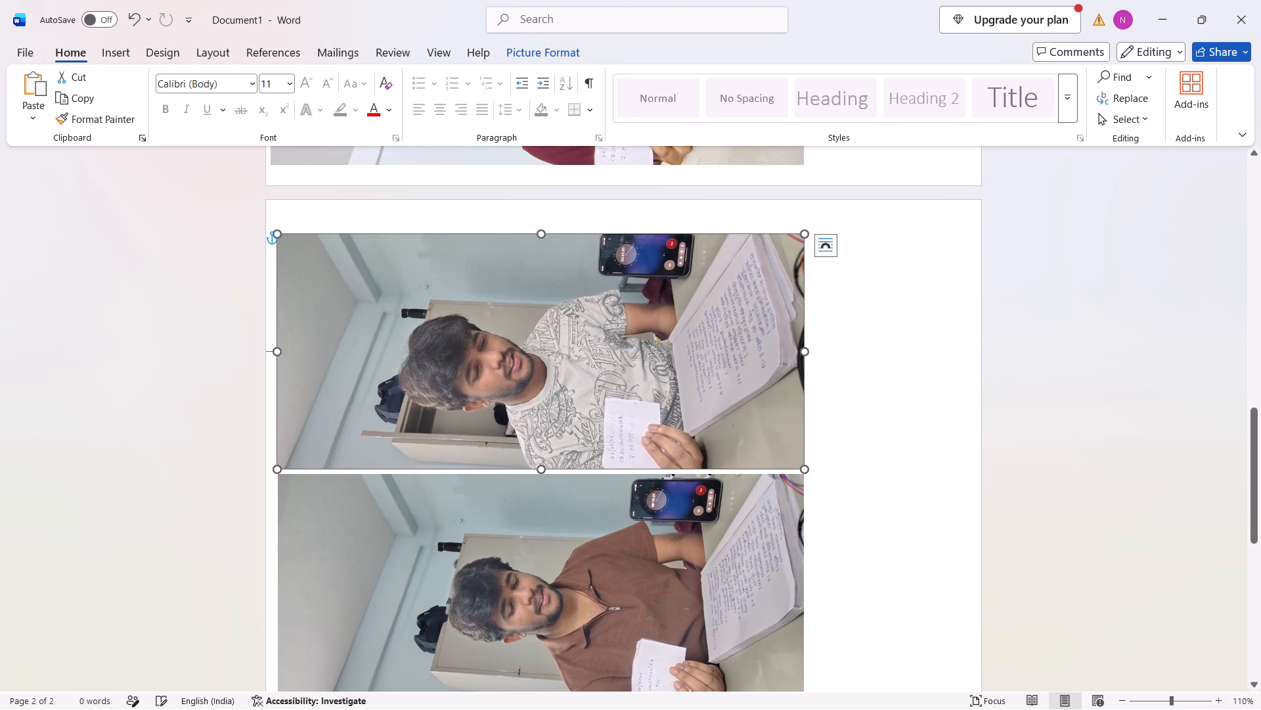
pyautogui.click(802, 470)
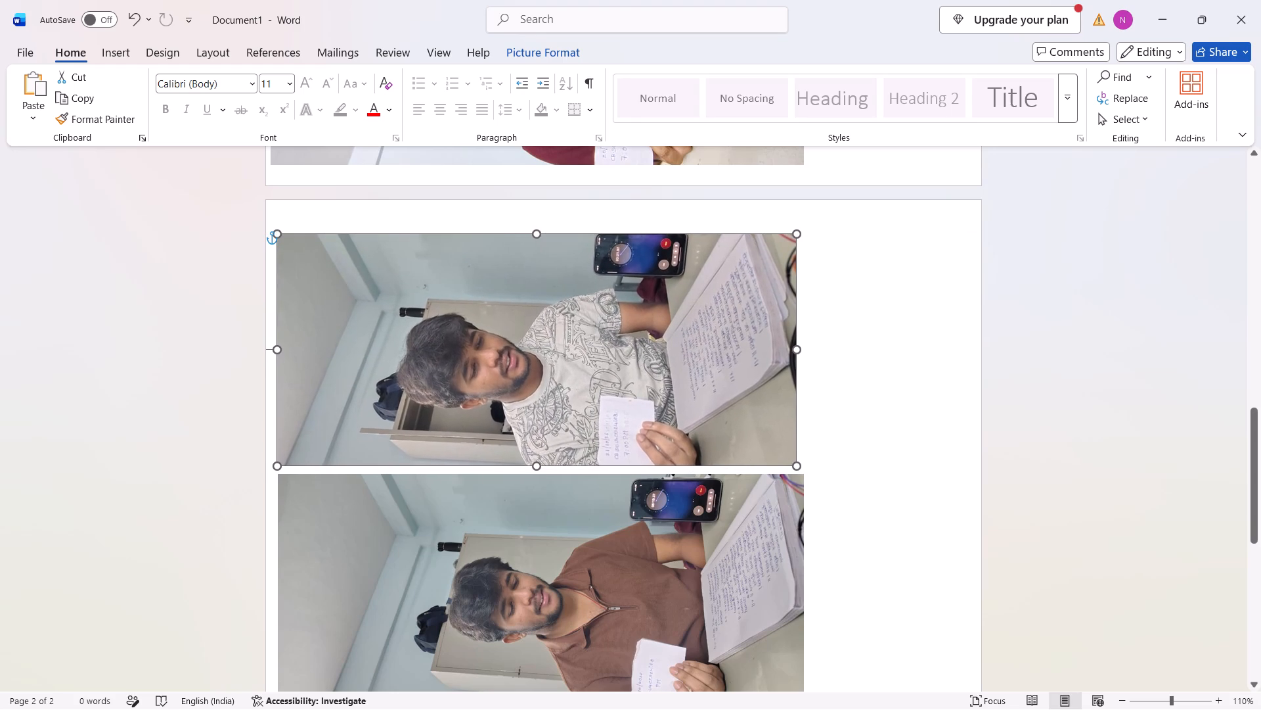
pyautogui.click(825, 461)
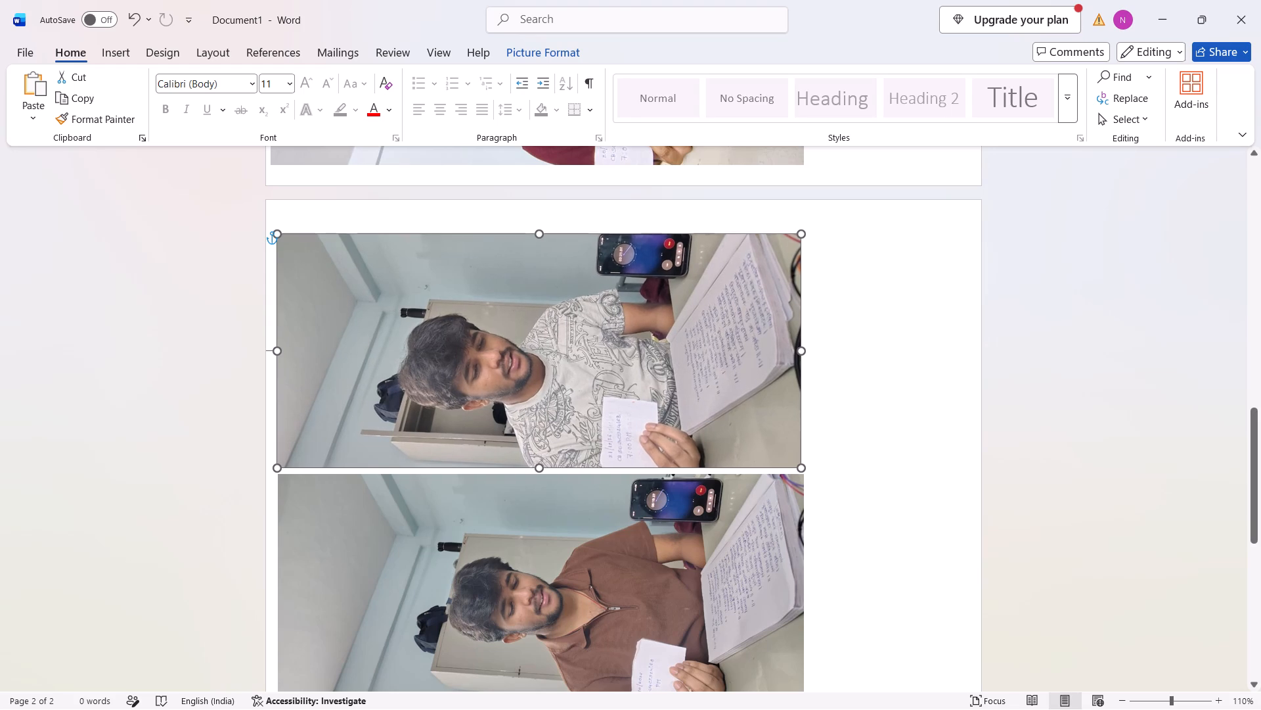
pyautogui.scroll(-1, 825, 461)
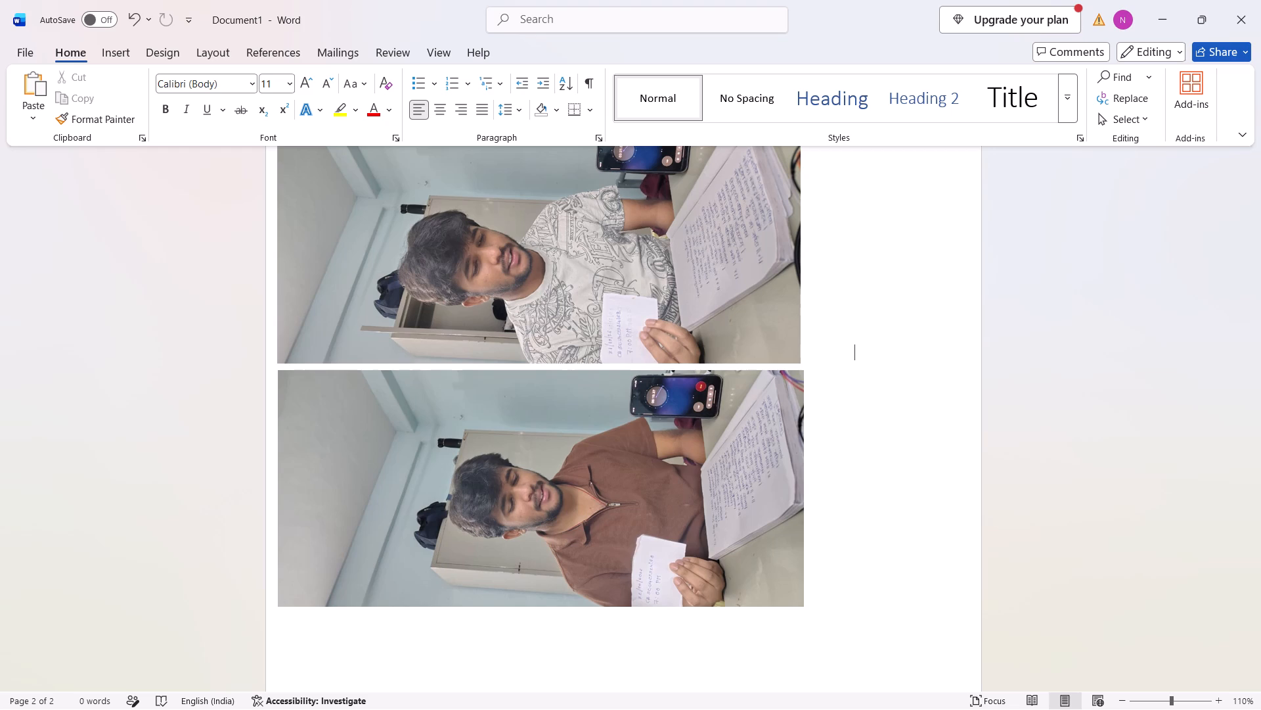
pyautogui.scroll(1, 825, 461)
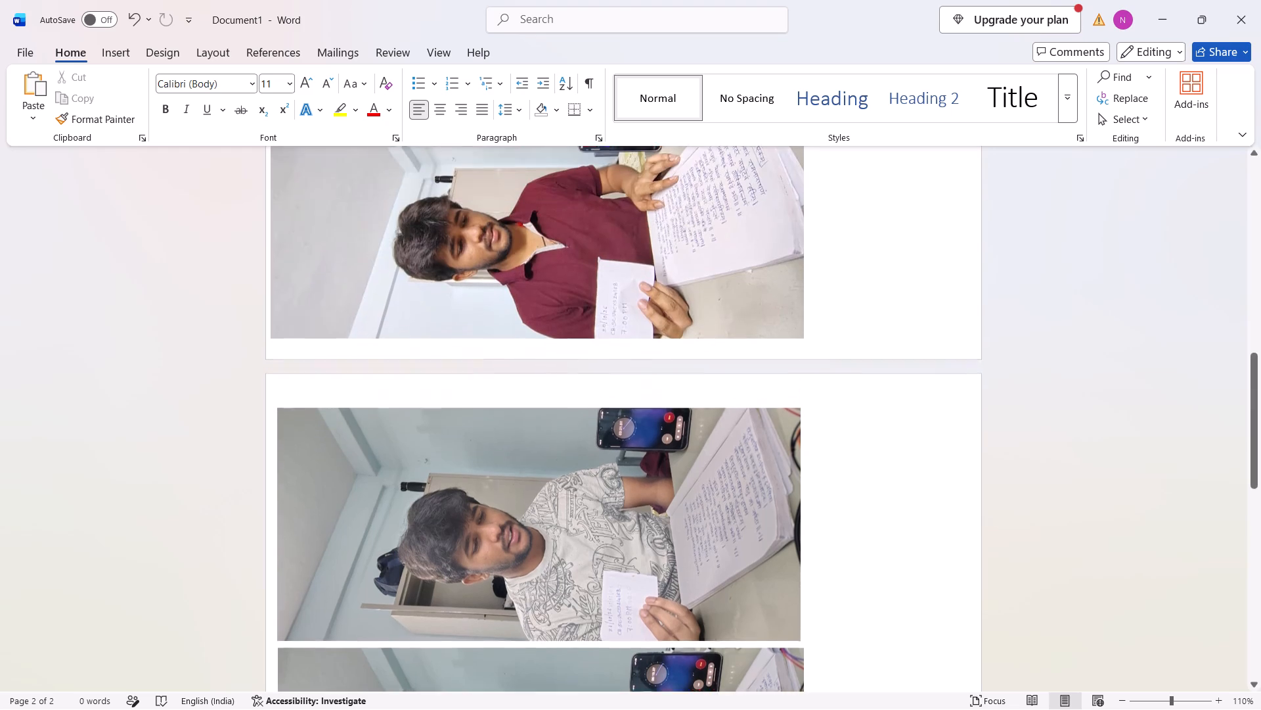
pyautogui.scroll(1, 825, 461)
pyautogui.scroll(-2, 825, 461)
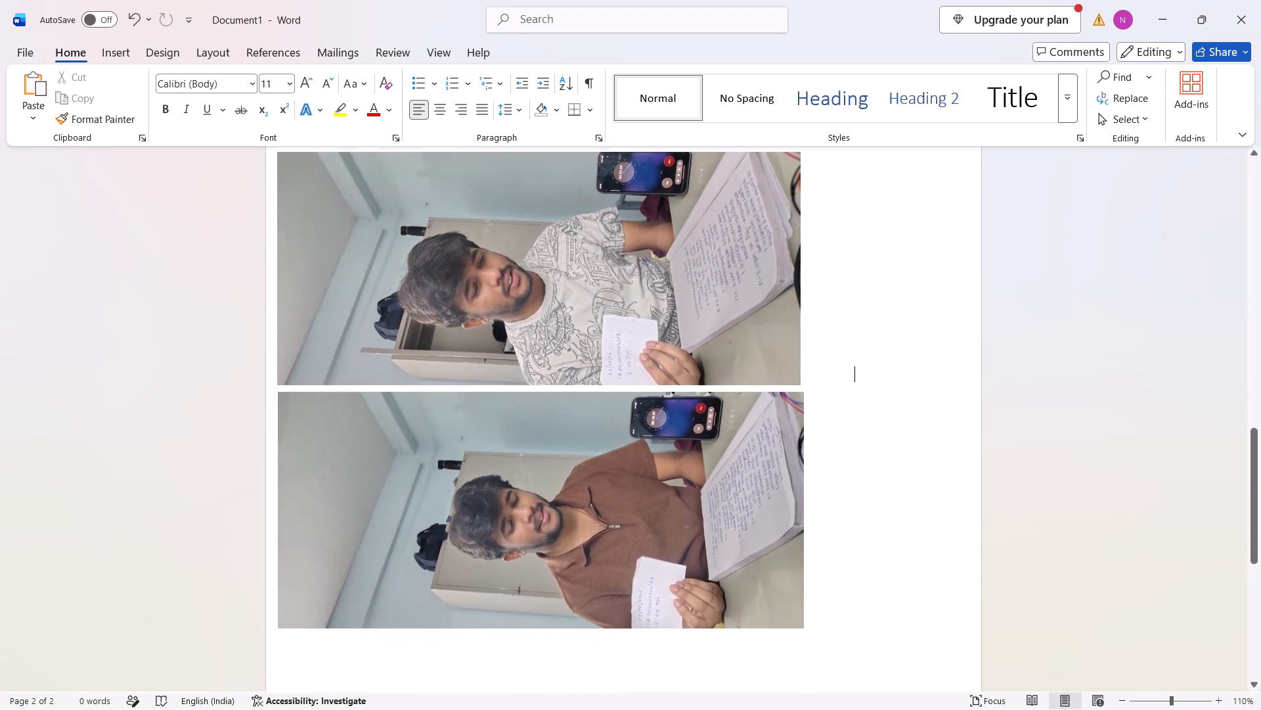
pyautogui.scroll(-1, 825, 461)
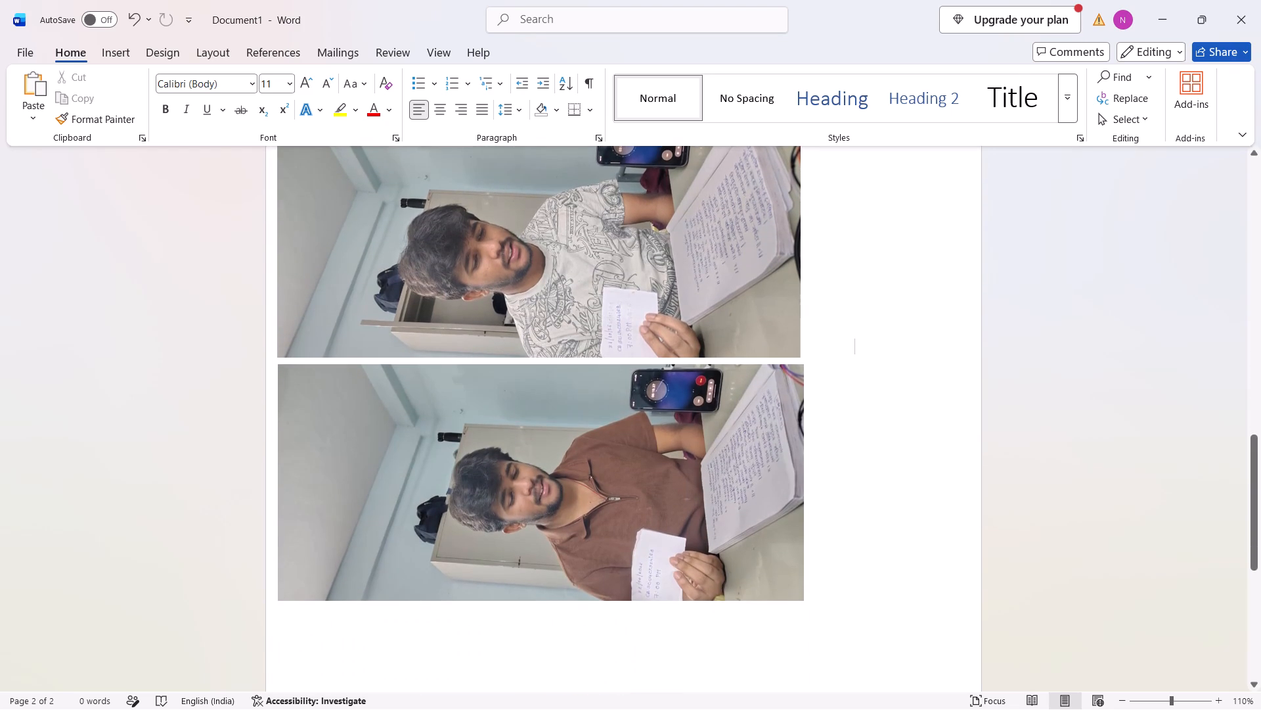
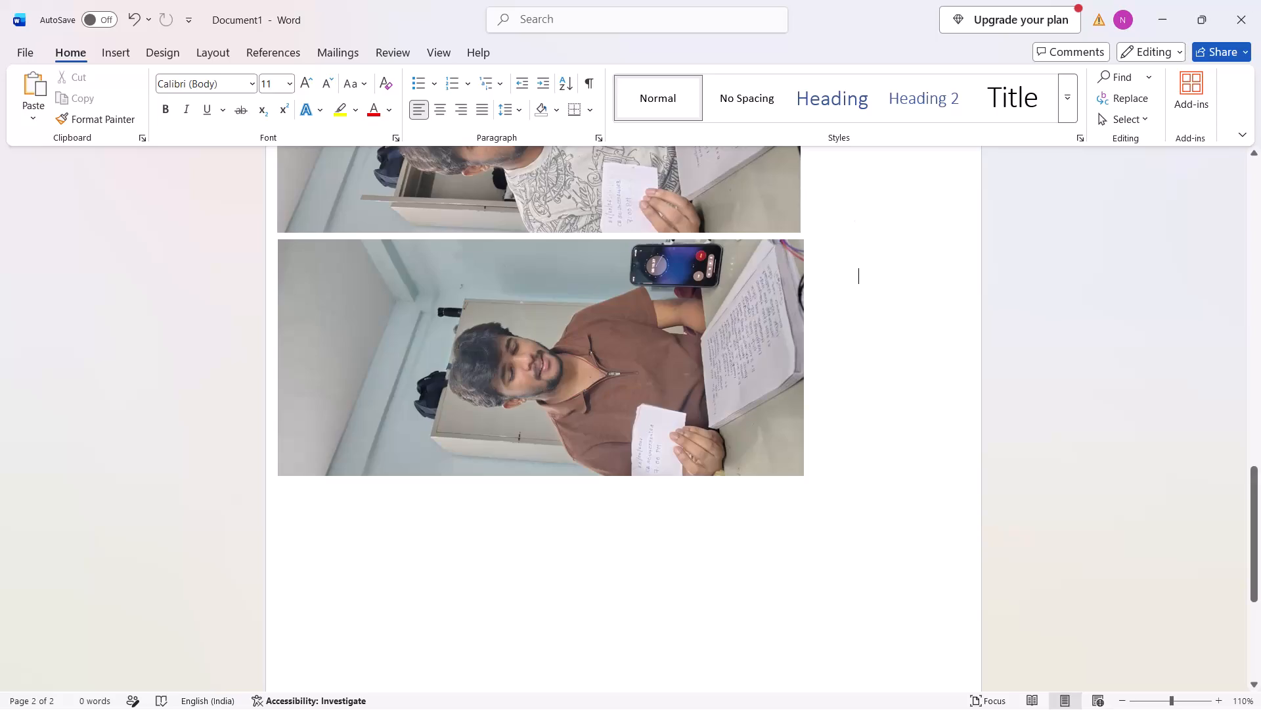
# Add blank lines below the brown-shirt photo on the second page and paste the copied blue striped polo photo there.
pyautogui.press('Return')
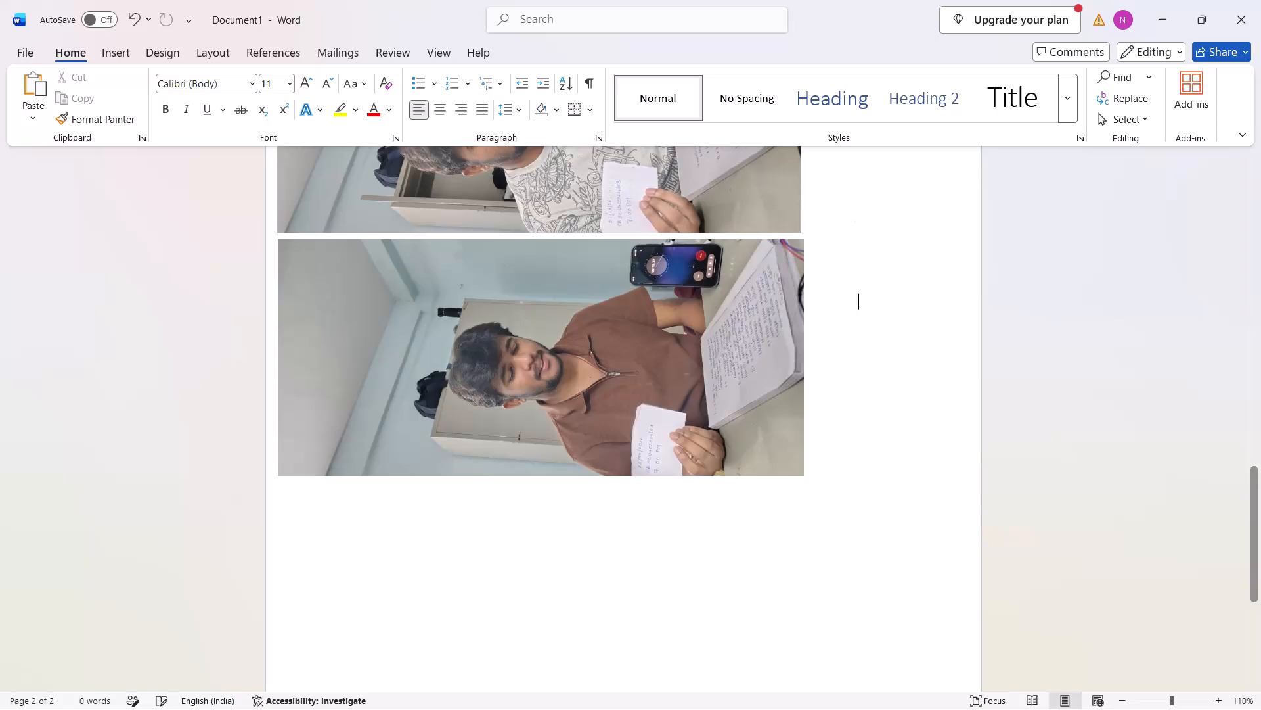
pyautogui.press('Return')
pyautogui.press('Return')
pyautogui.press('Return')
pyautogui.press('Return')
pyautogui.press('Return')
pyautogui.press('Return')
pyautogui.press('Return')
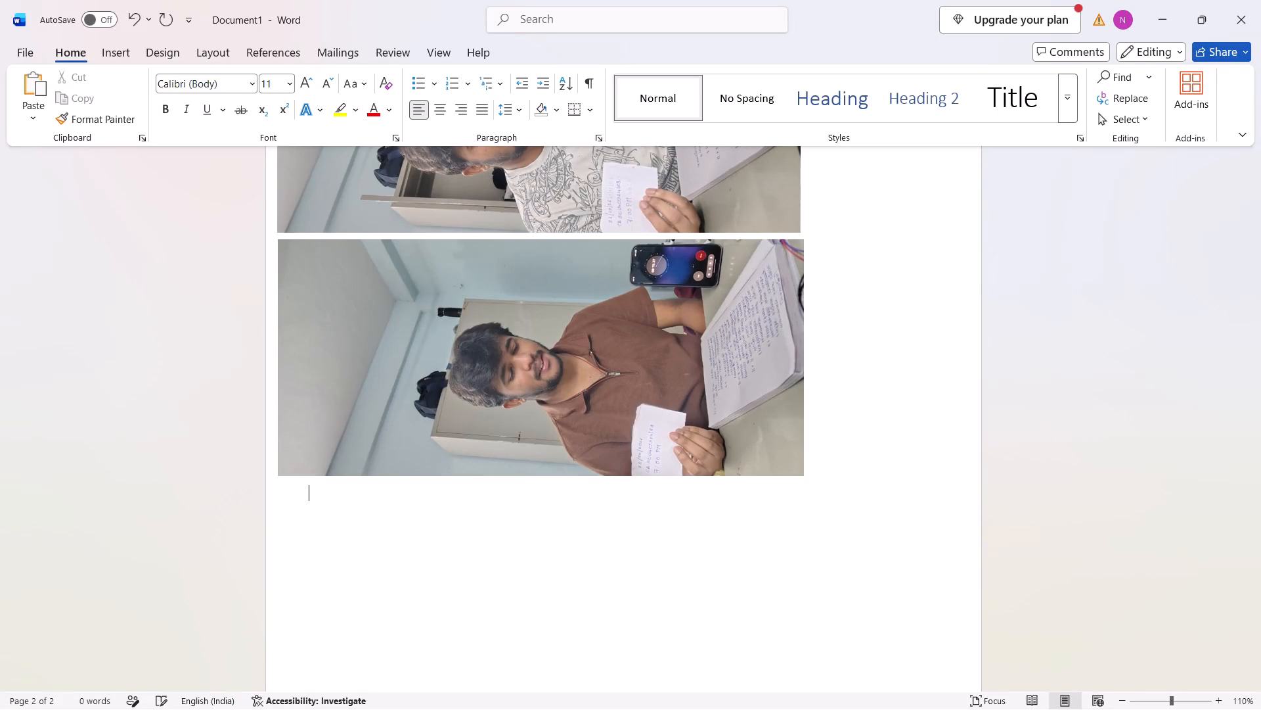
pyautogui.hotkey('ctrl', 'v')
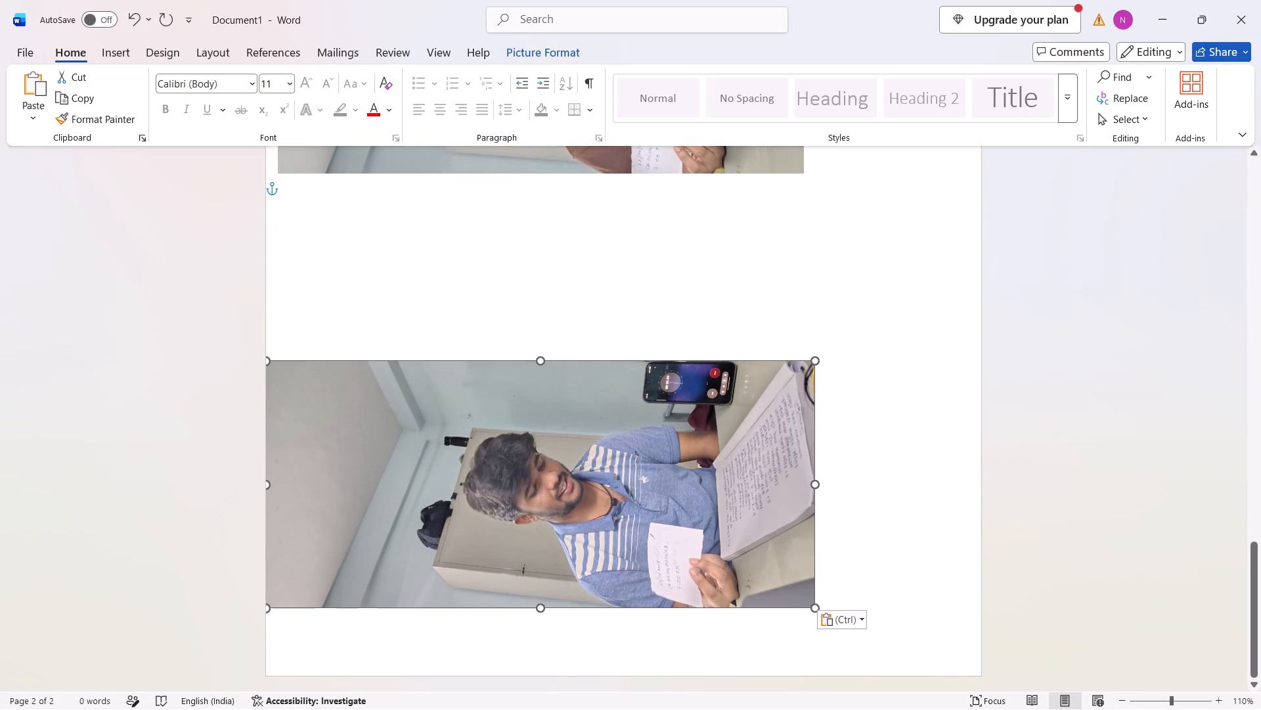
# Set the pasted blue polo photo to Square text wrapping and move it directly beneath the brown-shirt photo, aligned with its side edge.
pyautogui.click(831, 371)
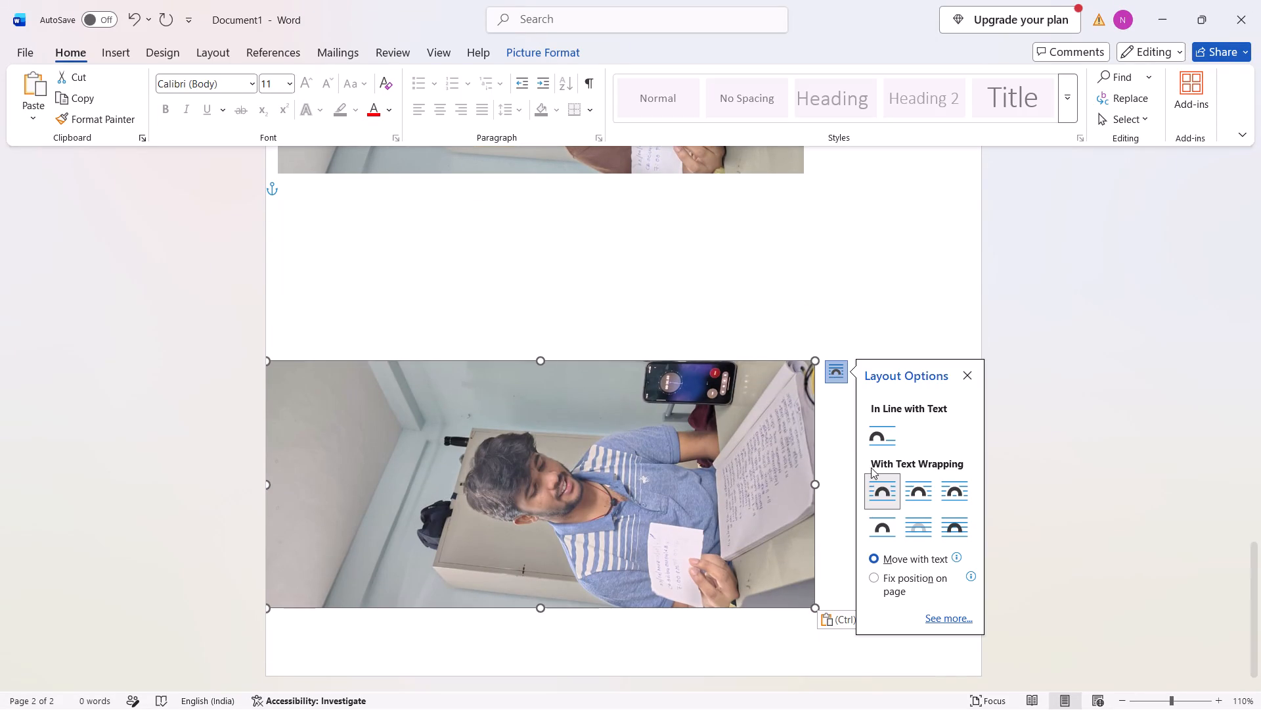
pyautogui.click(879, 483)
pyautogui.moveTo(642, 476); pyautogui.dragTo(653, 303)
pyautogui.scroll(1, 730, 513)
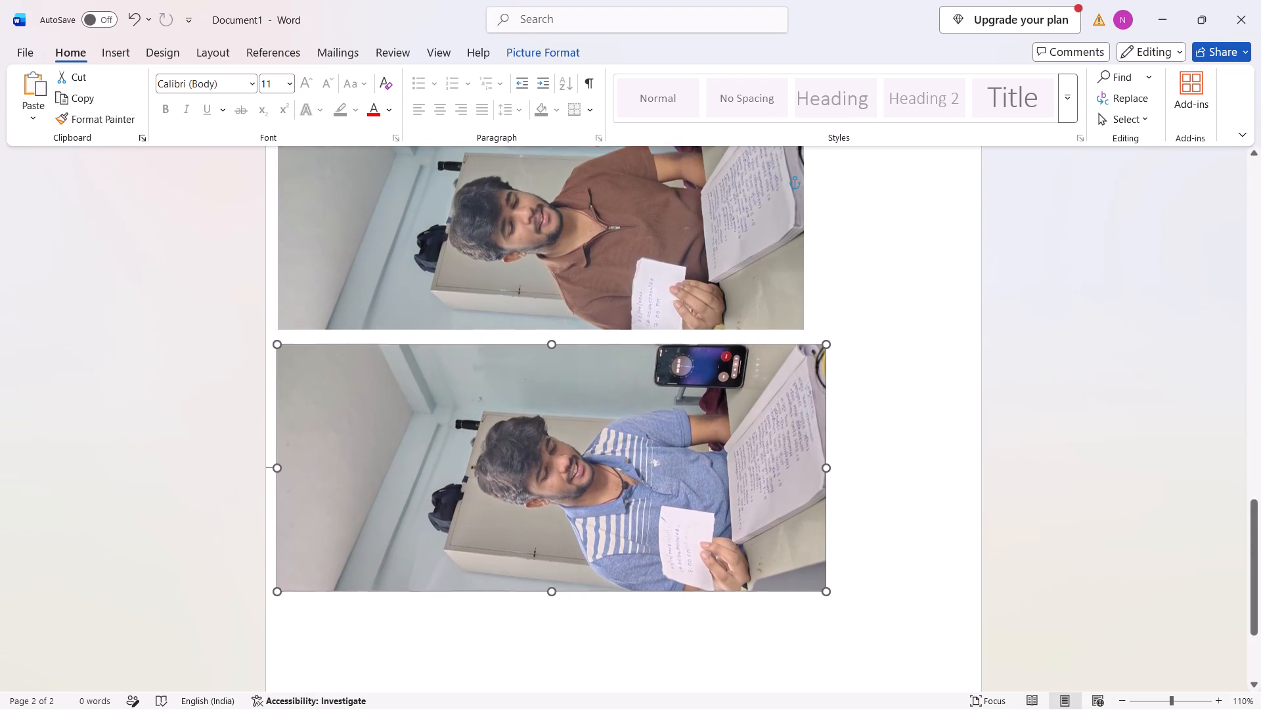
# Shrink the second page's blue polo photo slightly and move it up, leaving a narrow gap under the brown-shirt photo.
pyautogui.scroll(1, 730, 513)
pyautogui.moveTo(825, 354); pyautogui.dragTo(820, 357)
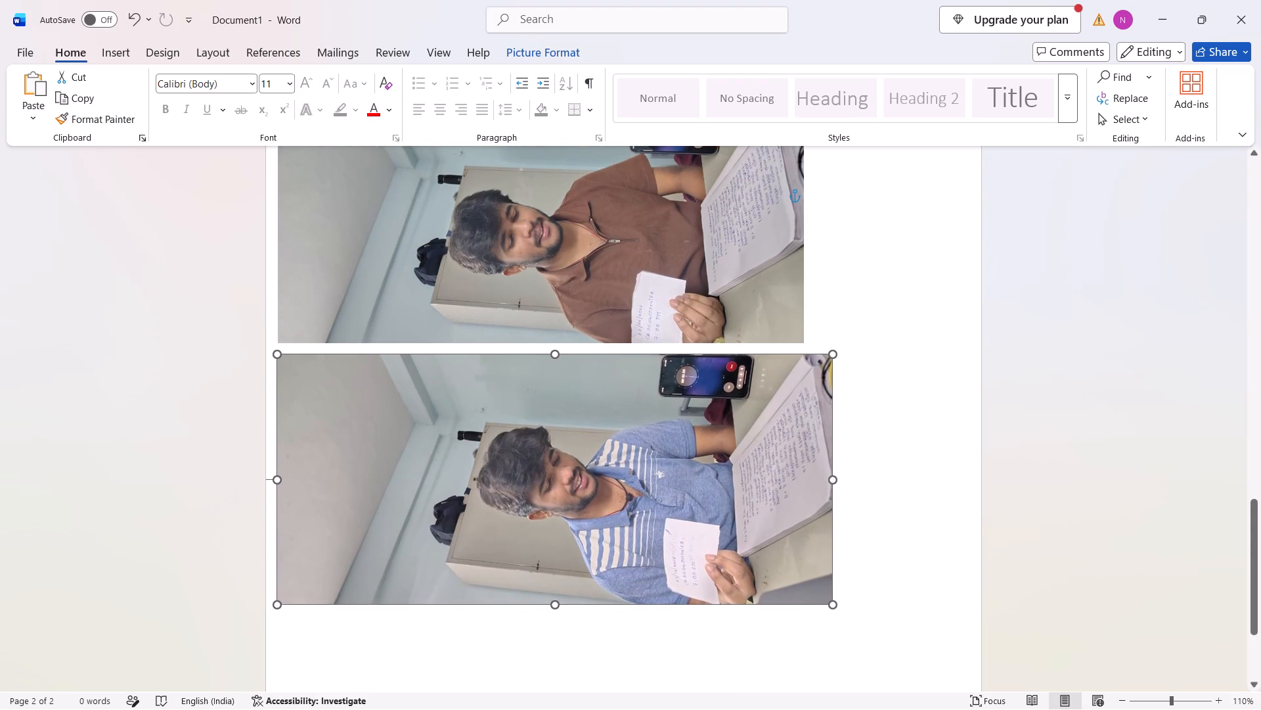
pyautogui.moveTo(820, 357); pyautogui.dragTo(797, 360)
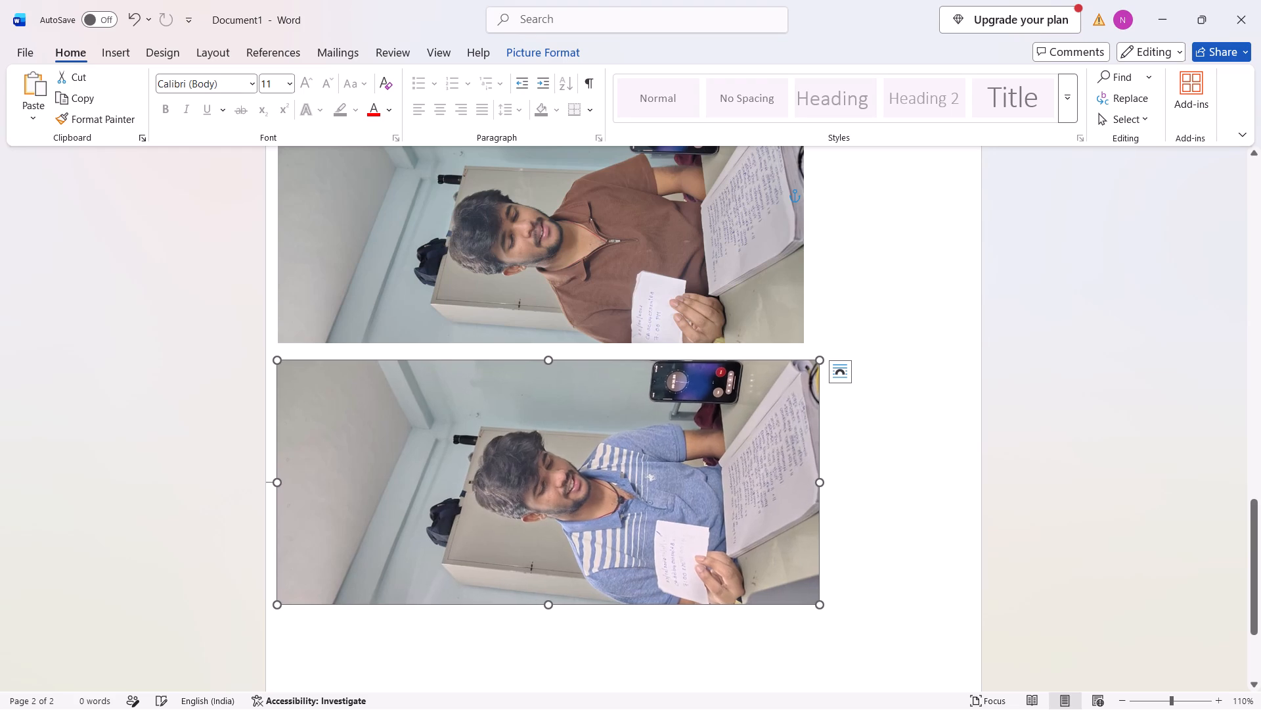
pyautogui.moveTo(716, 435); pyautogui.dragTo(716, 428)
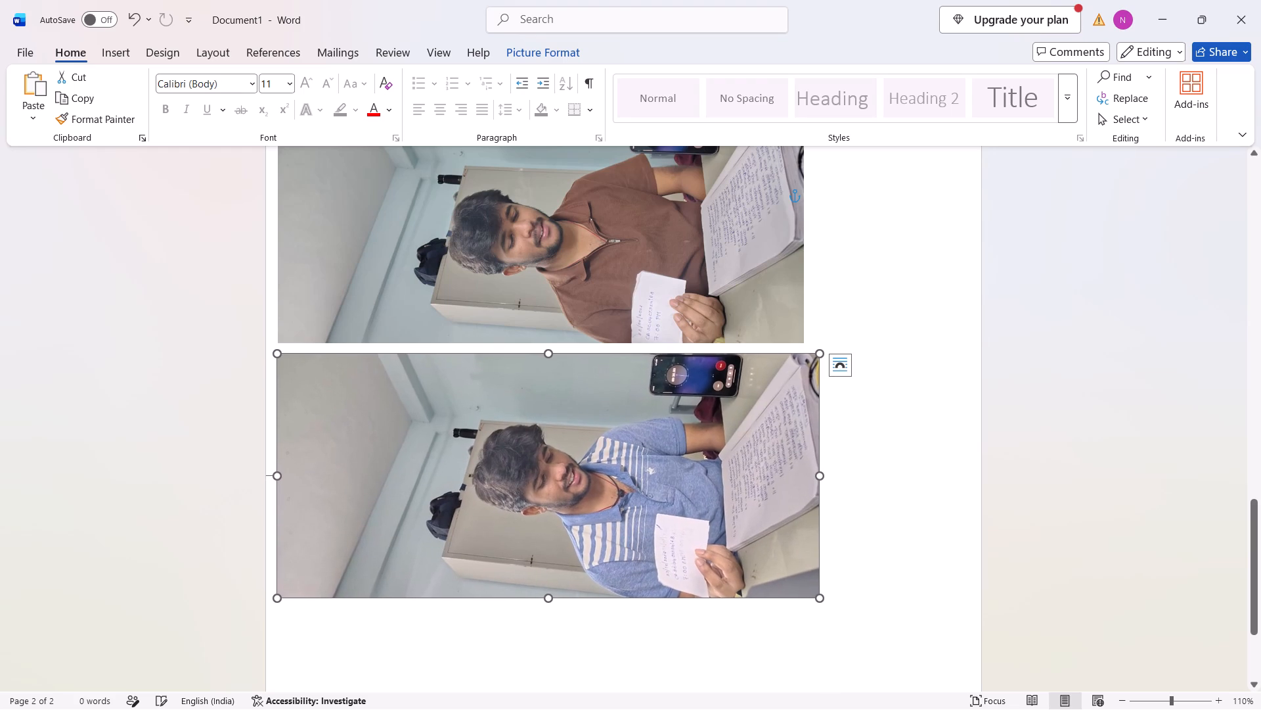
pyautogui.click(862, 465)
# Review the photo stacks on both pages, checking their alignment, sizes and spacing.
pyautogui.scroll(2, 862, 465)
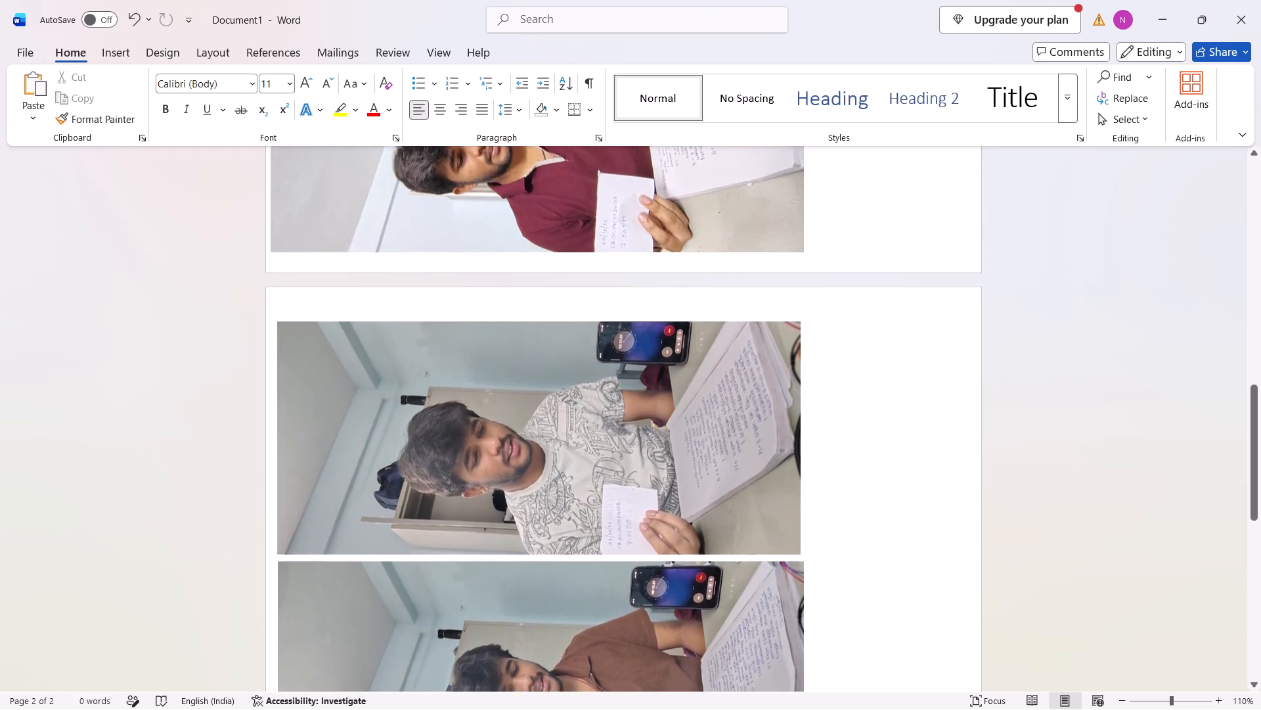
pyautogui.scroll(2, 862, 465)
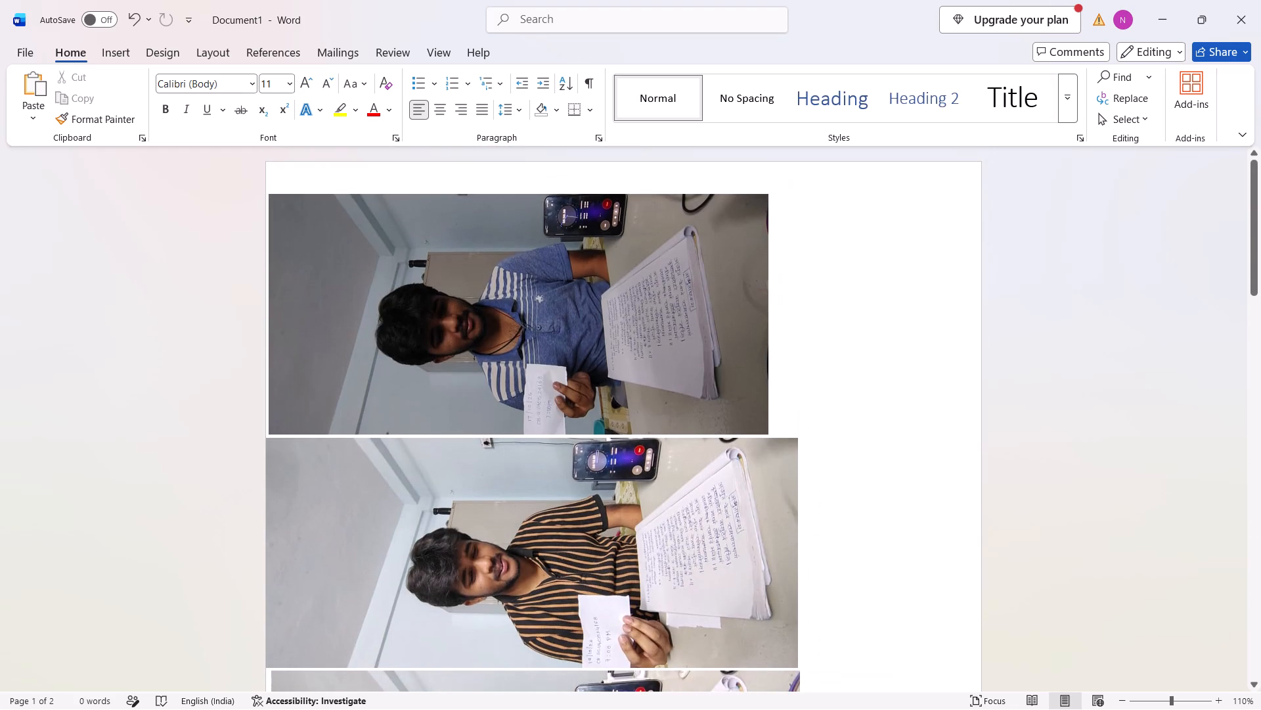
pyautogui.scroll(-13, 862, 465)
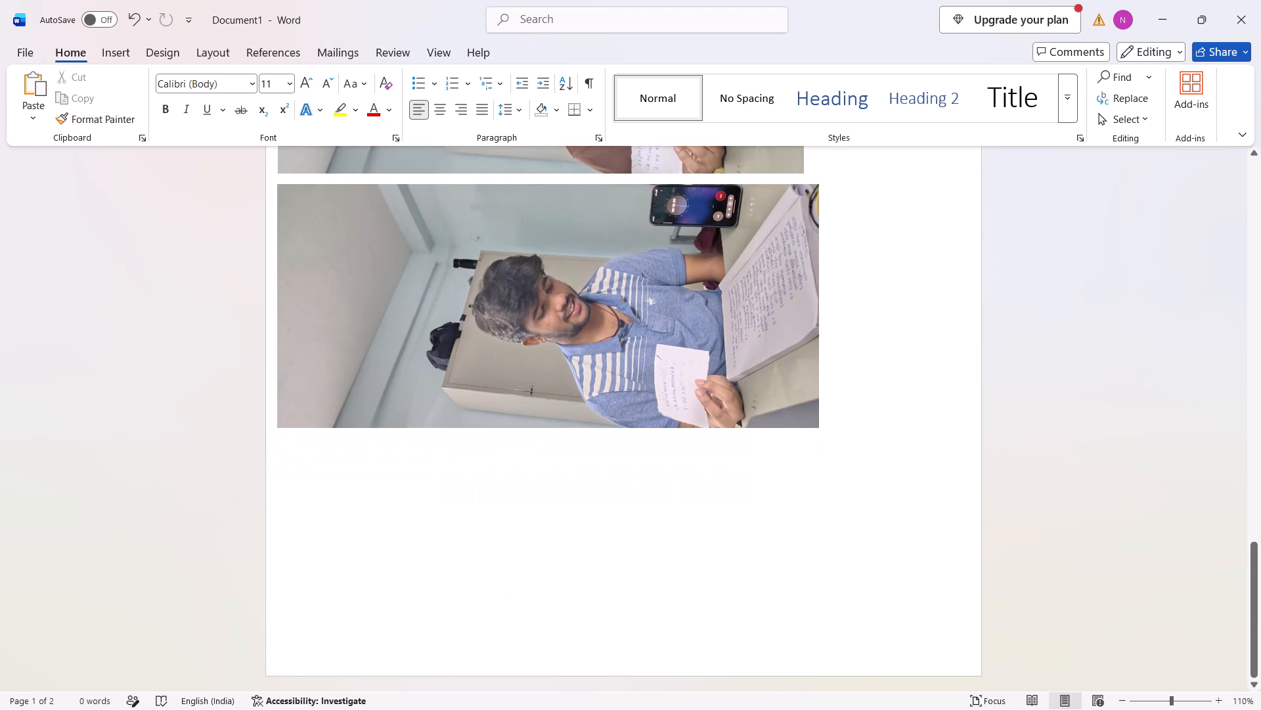
pyautogui.scroll(-4, 862, 465)
pyautogui.scroll(7, 862, 465)
pyautogui.scroll(-5, 862, 465)
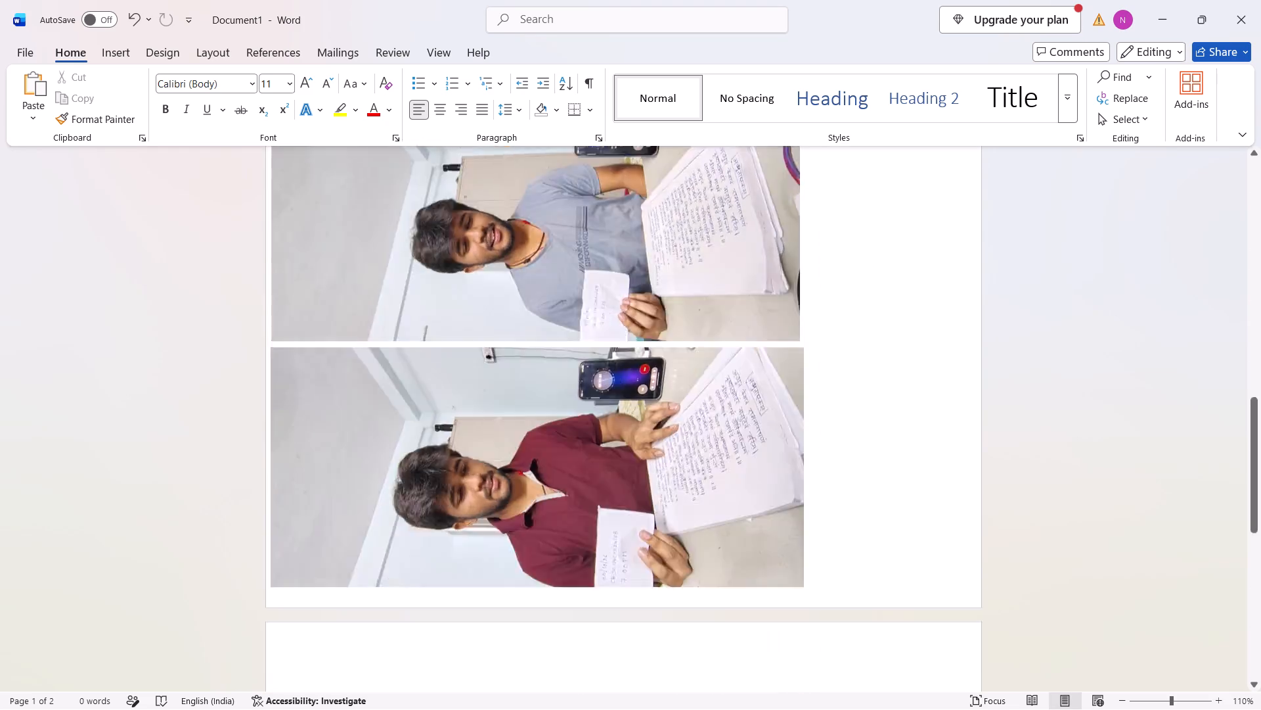
pyautogui.scroll(15, 862, 465)
pyautogui.scroll(-1, 862, 465)
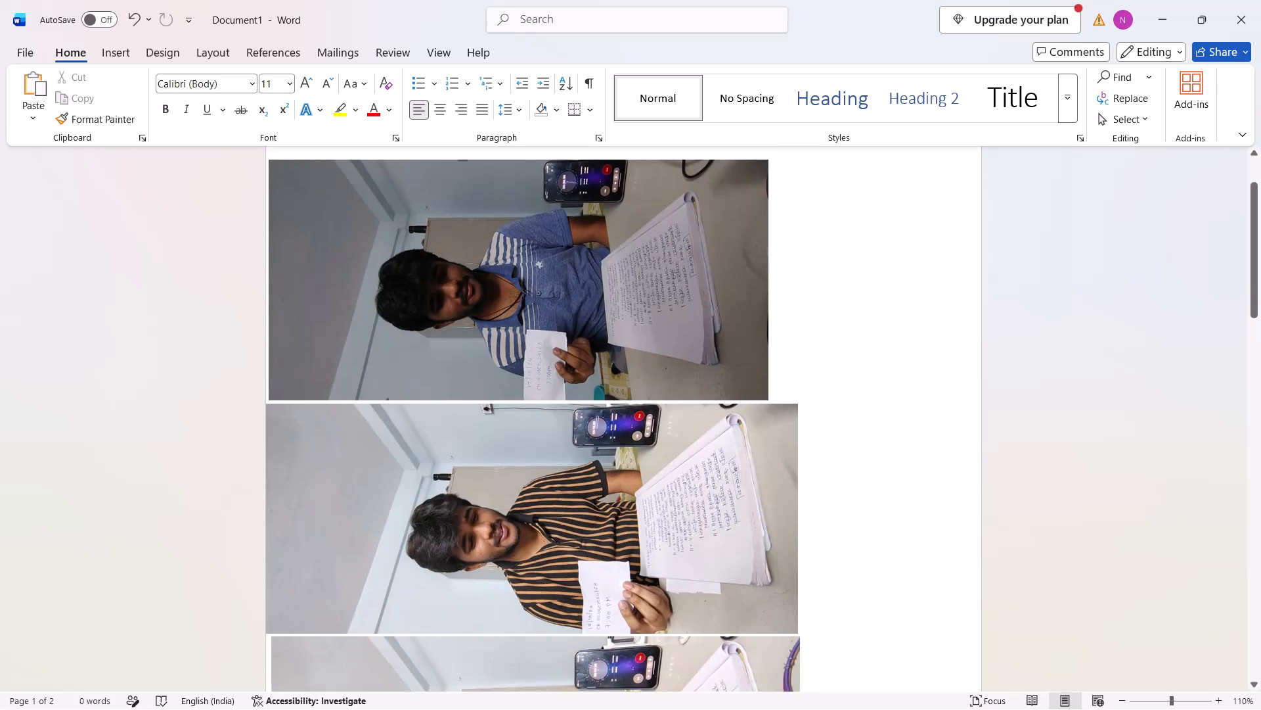
pyautogui.scroll(-3, 862, 465)
pyautogui.scroll(1, 862, 465)
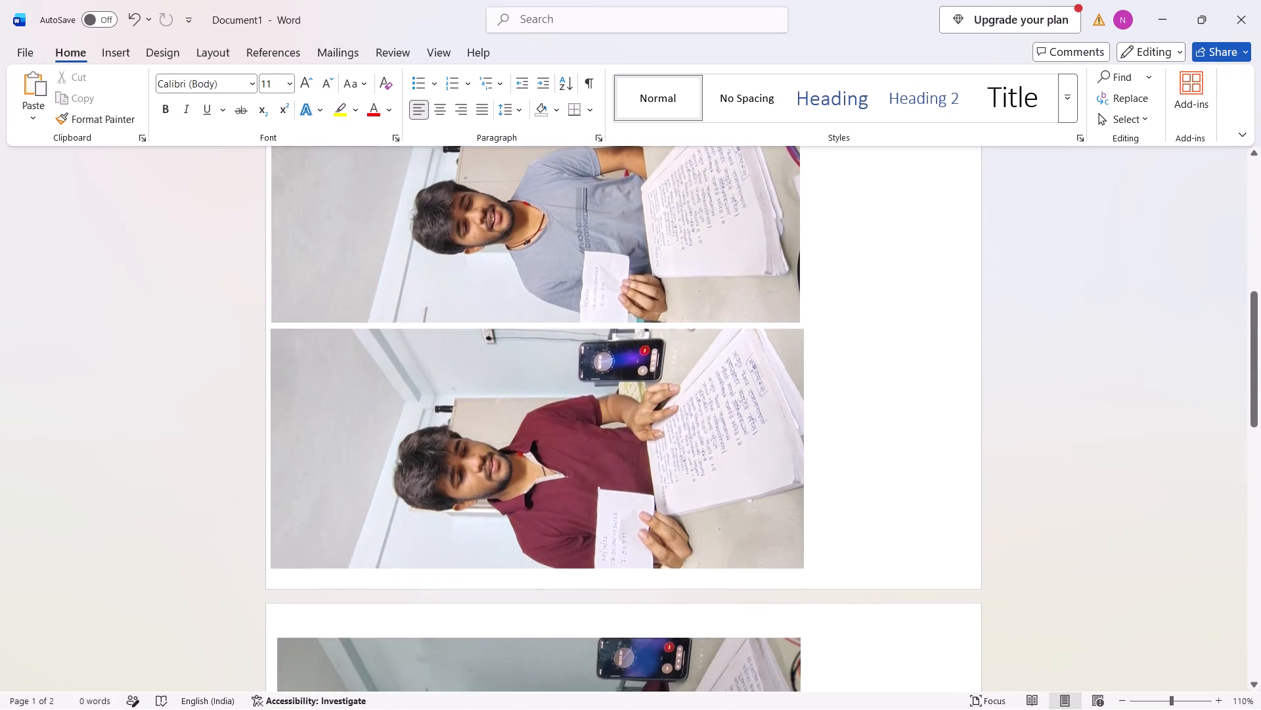
pyautogui.scroll(3, 862, 465)
pyautogui.scroll(-3, 862, 465)
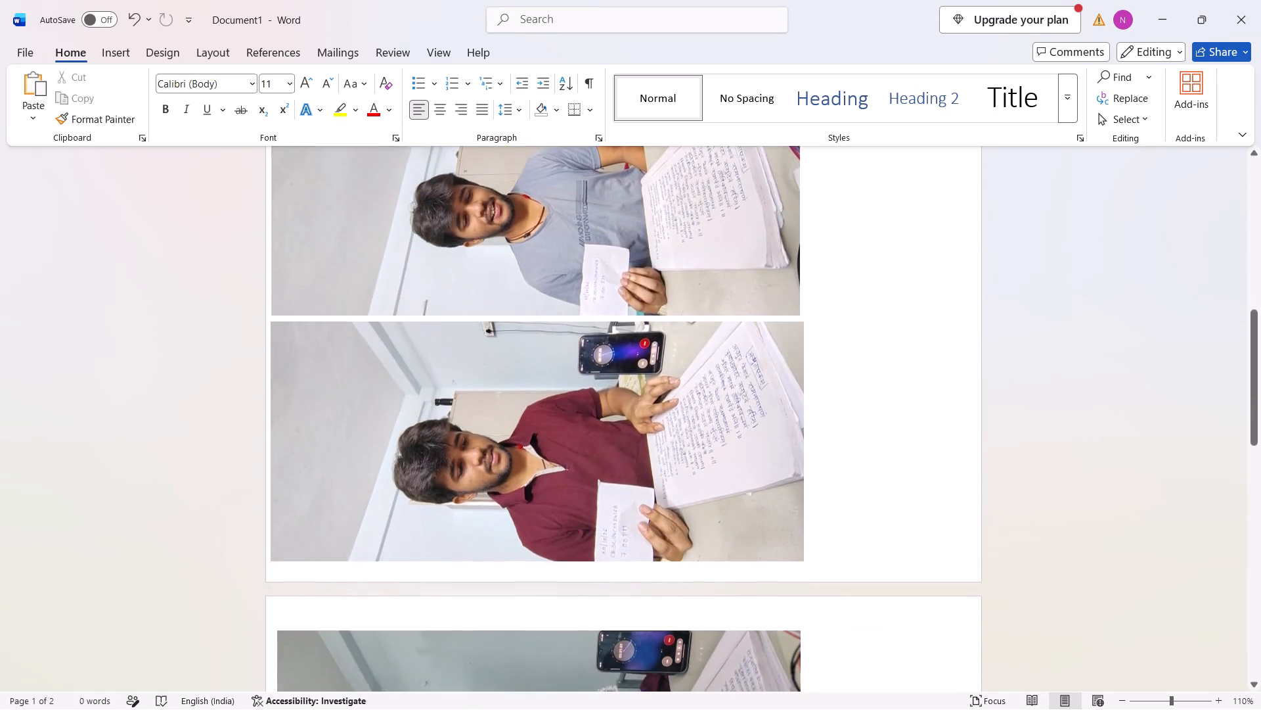
pyautogui.scroll(-7, 862, 465)
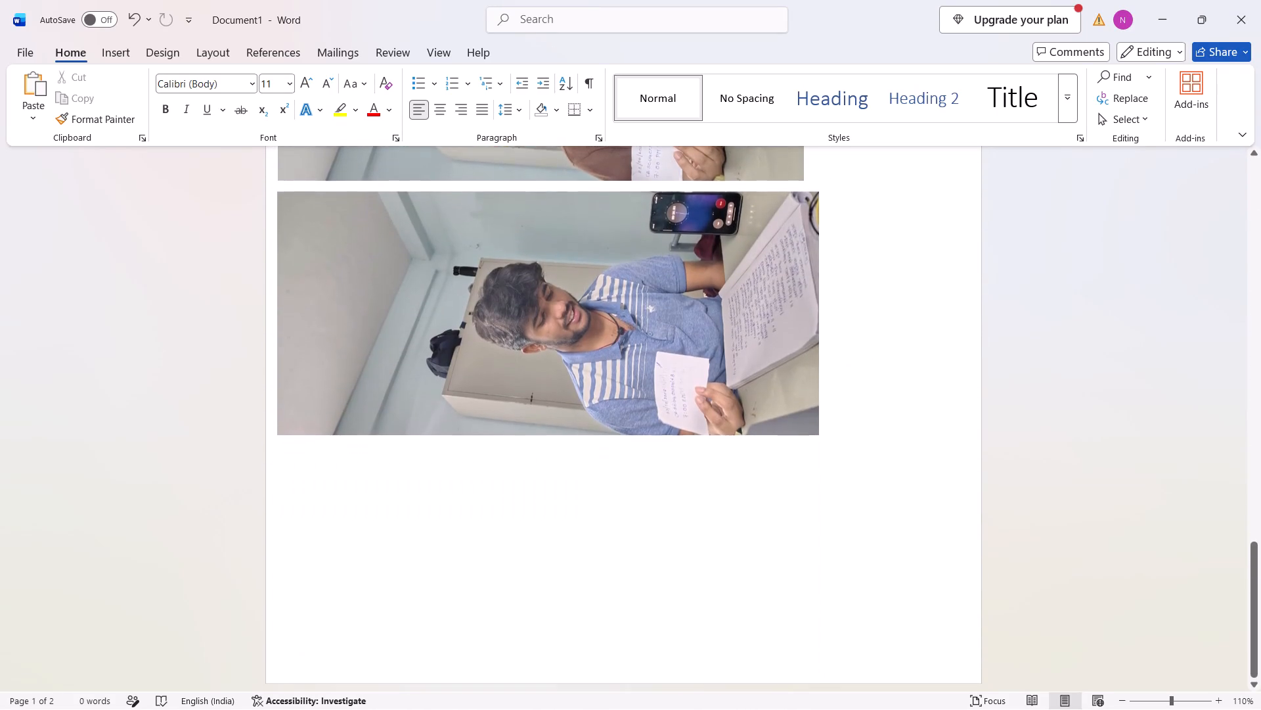
# Save the document as images in the Downloads folder.
pyautogui.click(116, 248)
pyautogui.hotkey('ctrl', 's')
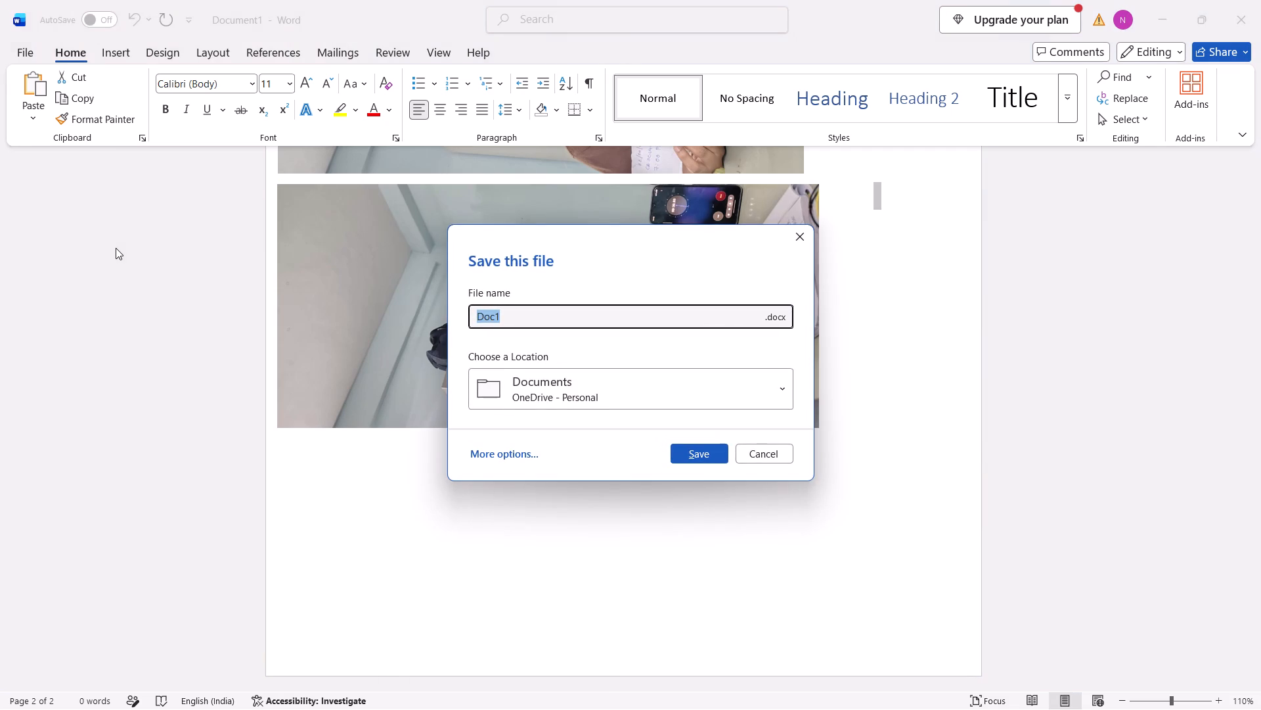
pyautogui.click(629, 397)
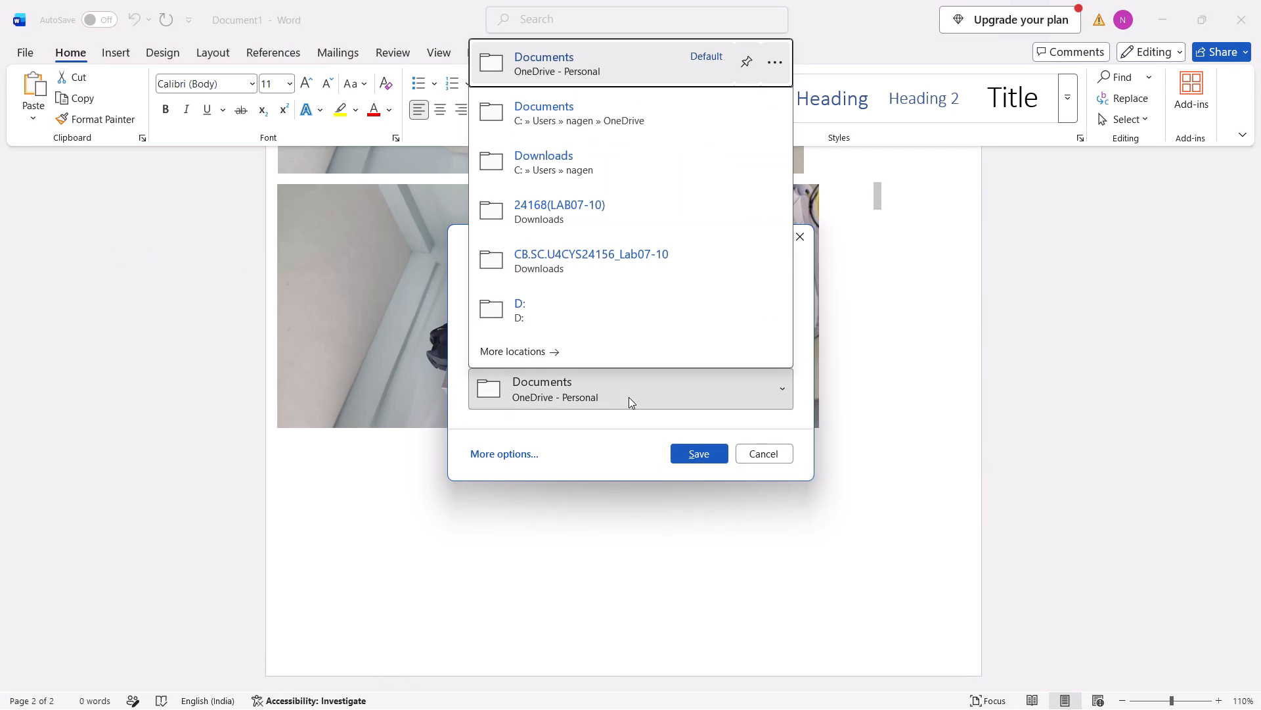
pyautogui.click(543, 166)
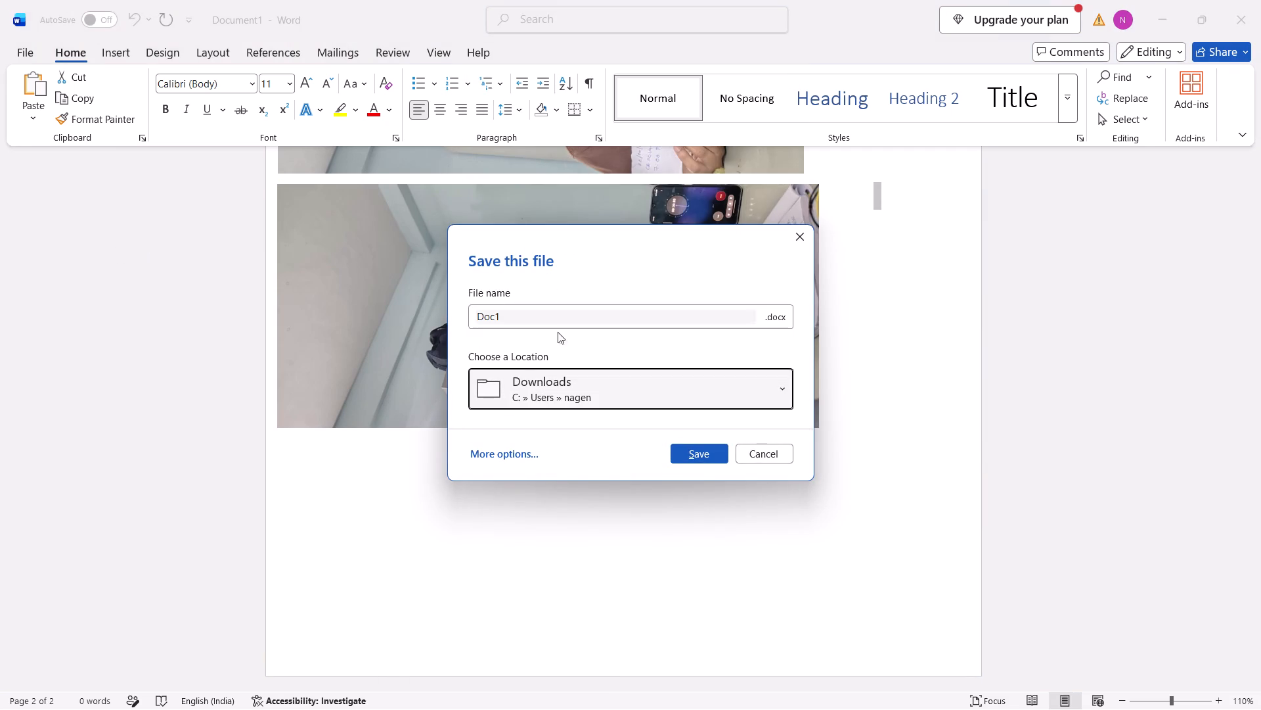
pyautogui.click(532, 321)
pyautogui.press('BackSpace')
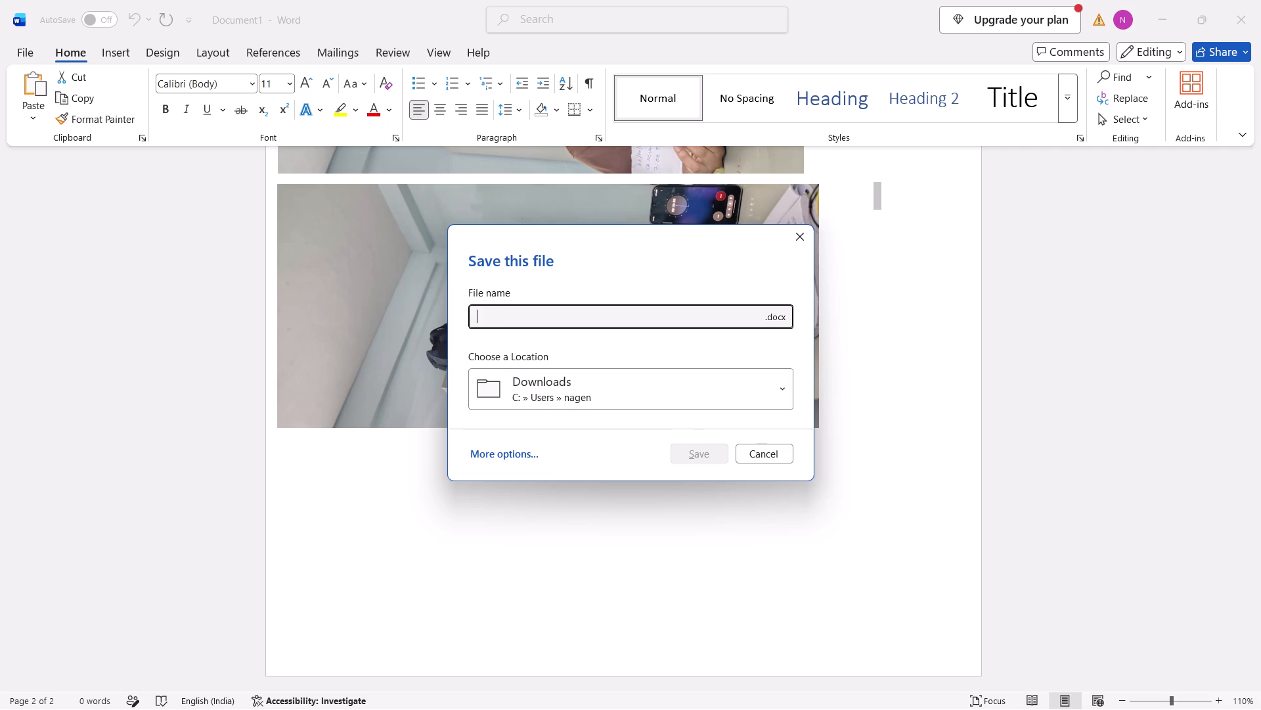
pyautogui.write('images')
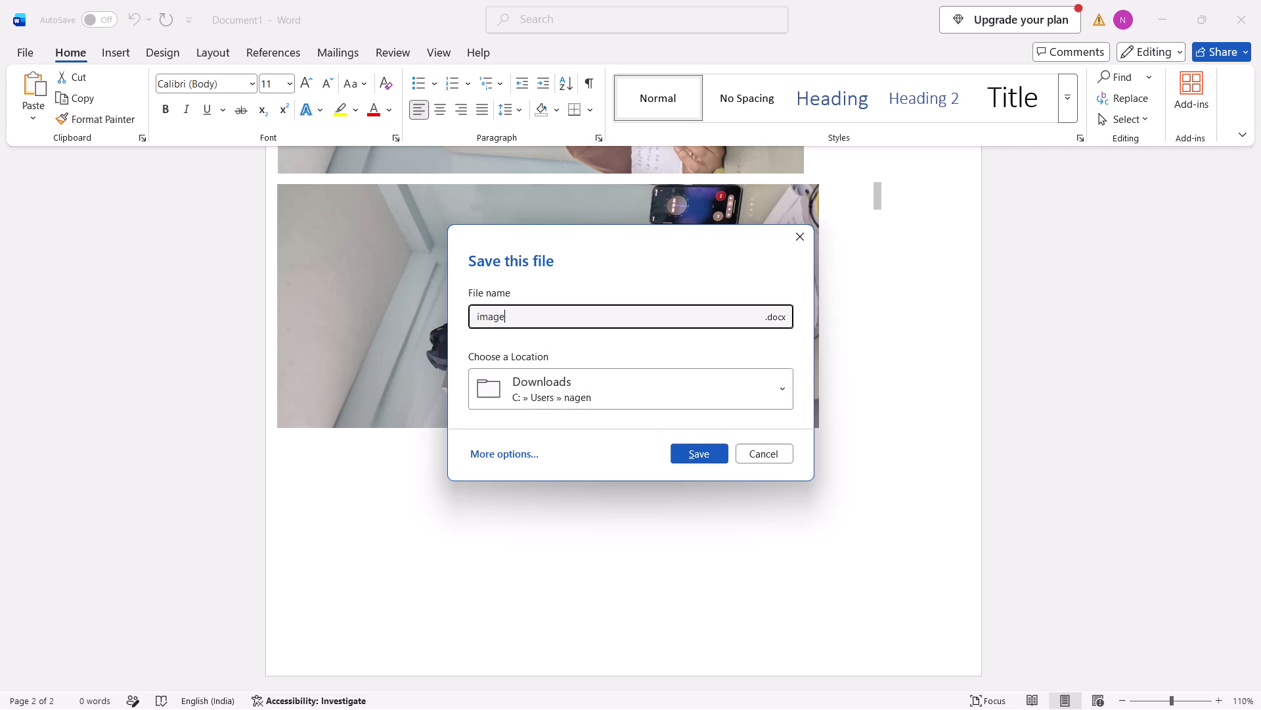
pyautogui.click(686, 457)
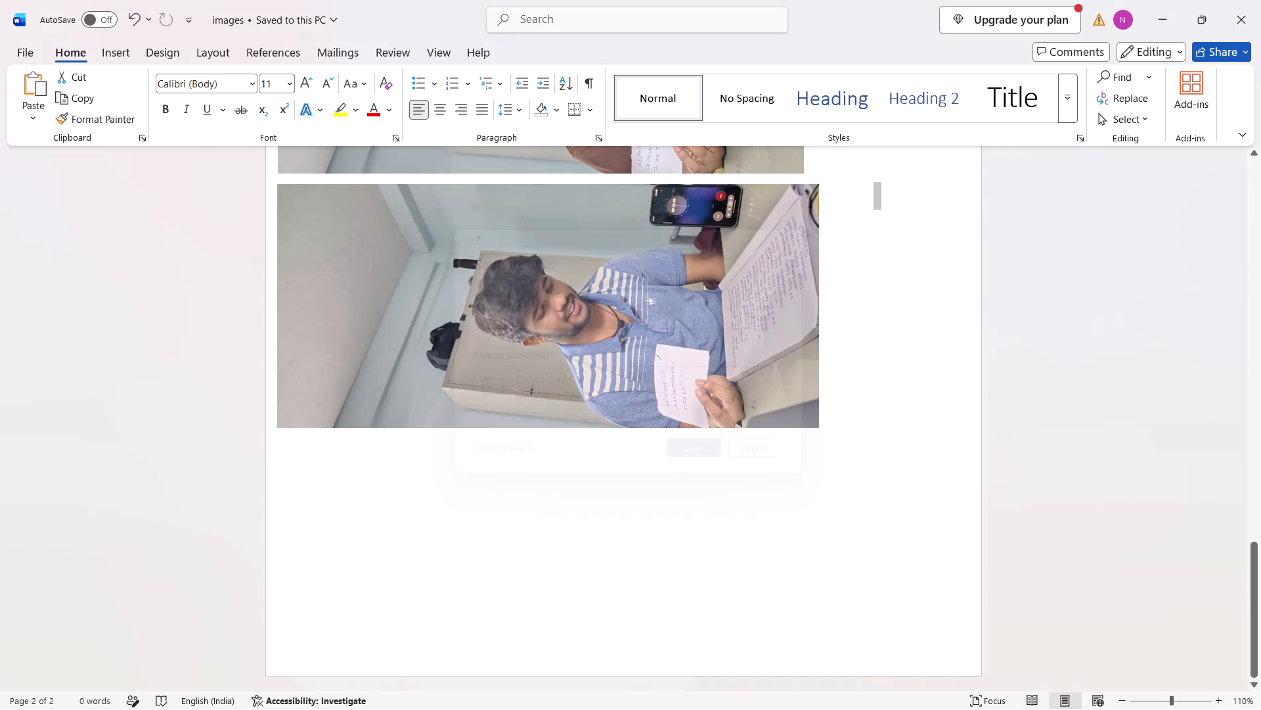
# Open Save As for the saved document with Downloads as the destination folder.
pyautogui.click(16, 51)
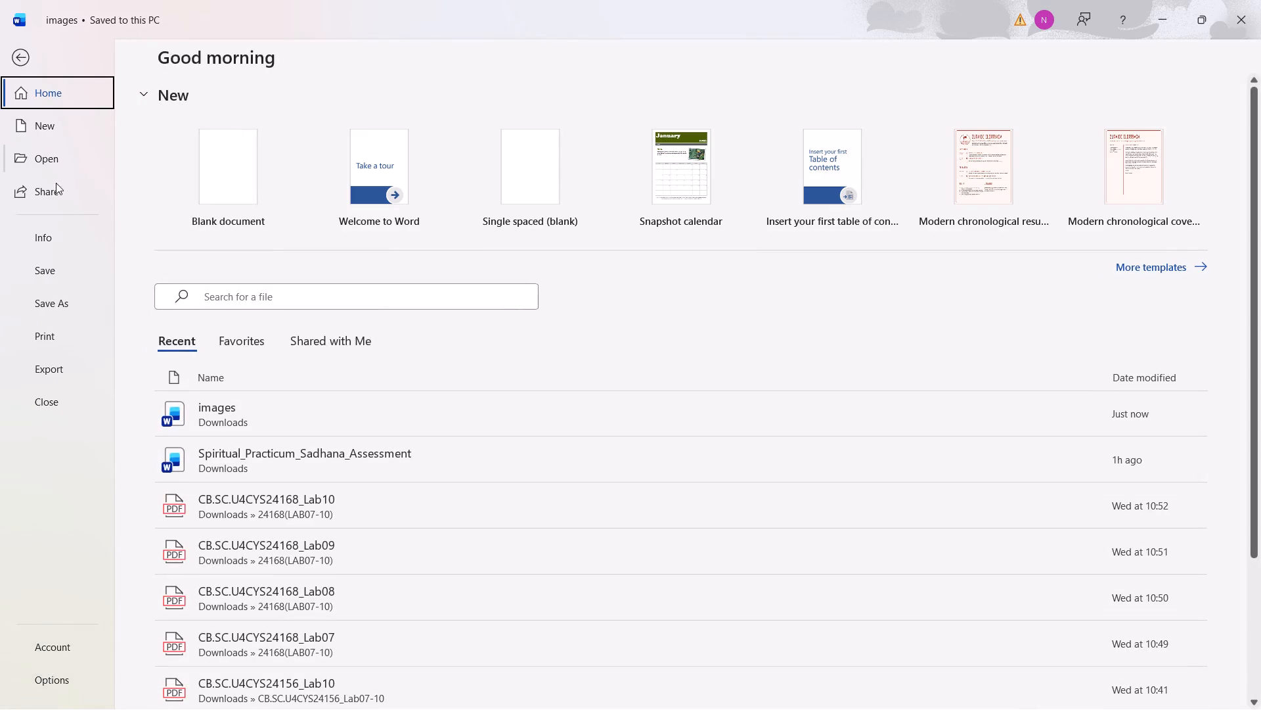
pyautogui.click(40, 296)
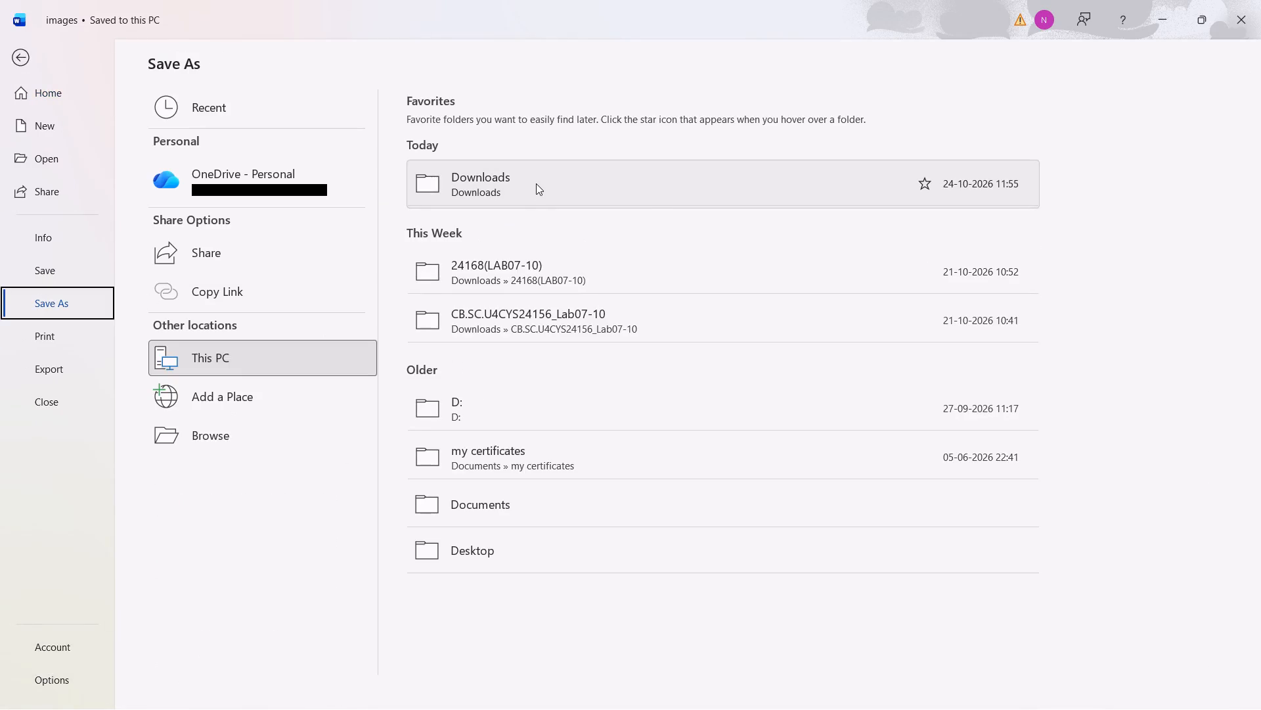
pyautogui.doubleClick(536, 183)
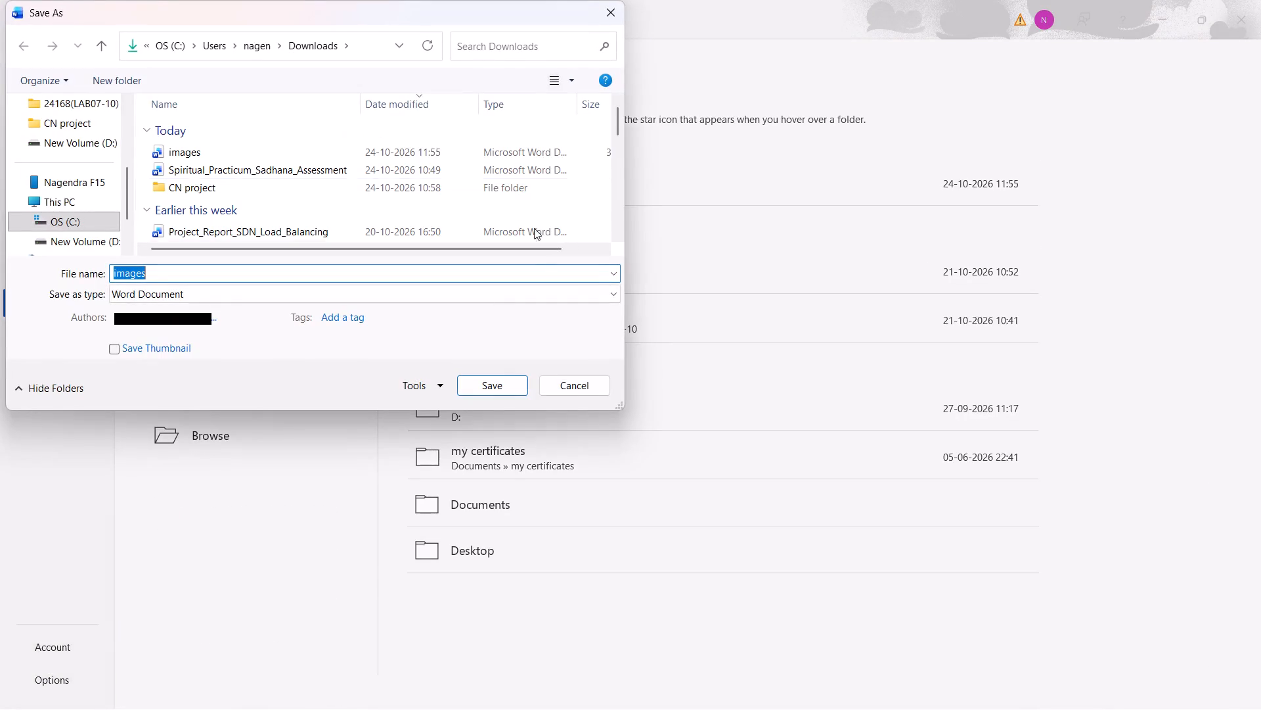
# Save the document as a PDF named images in the Downloads folder.
pyautogui.click(472, 293)
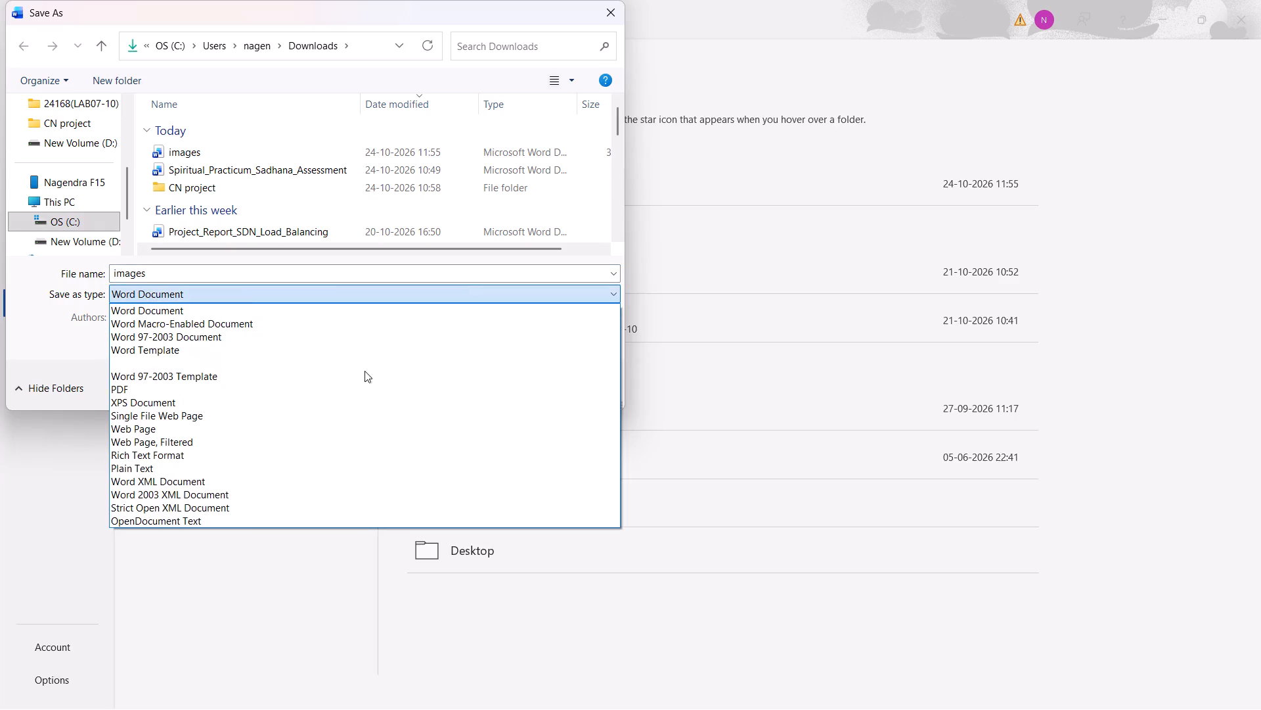
pyautogui.click(334, 385)
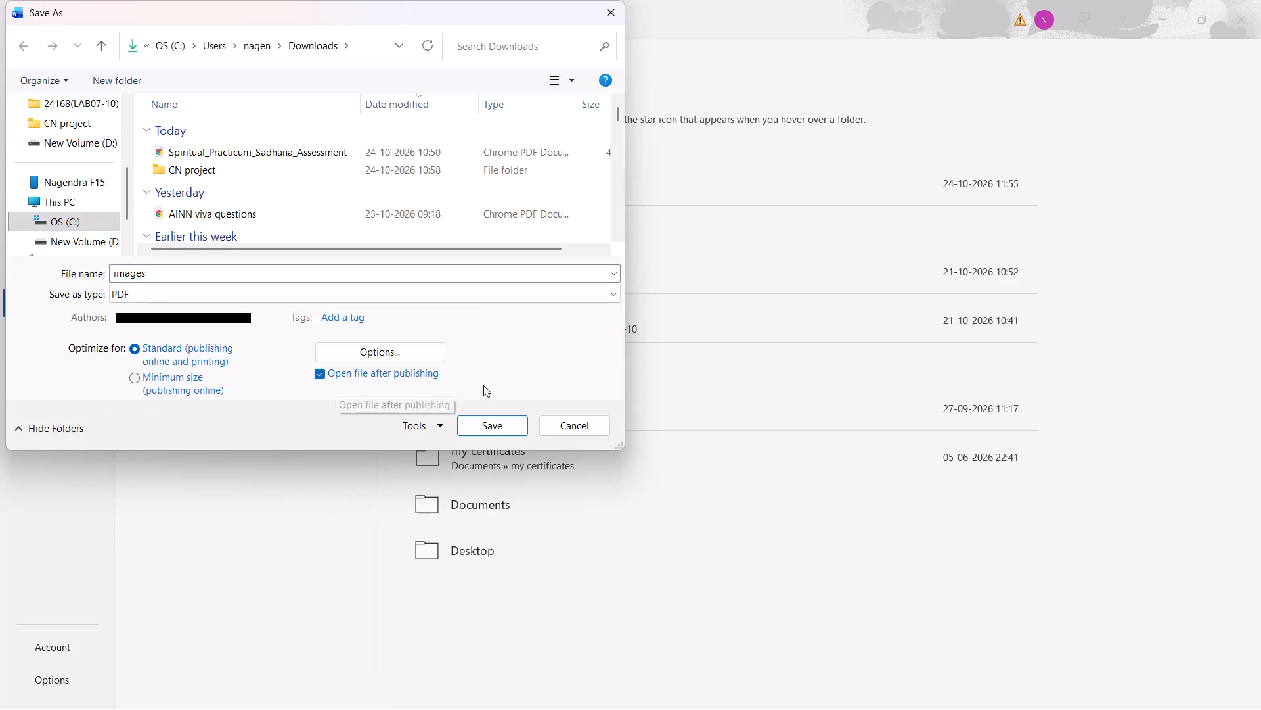
pyautogui.click(486, 421)
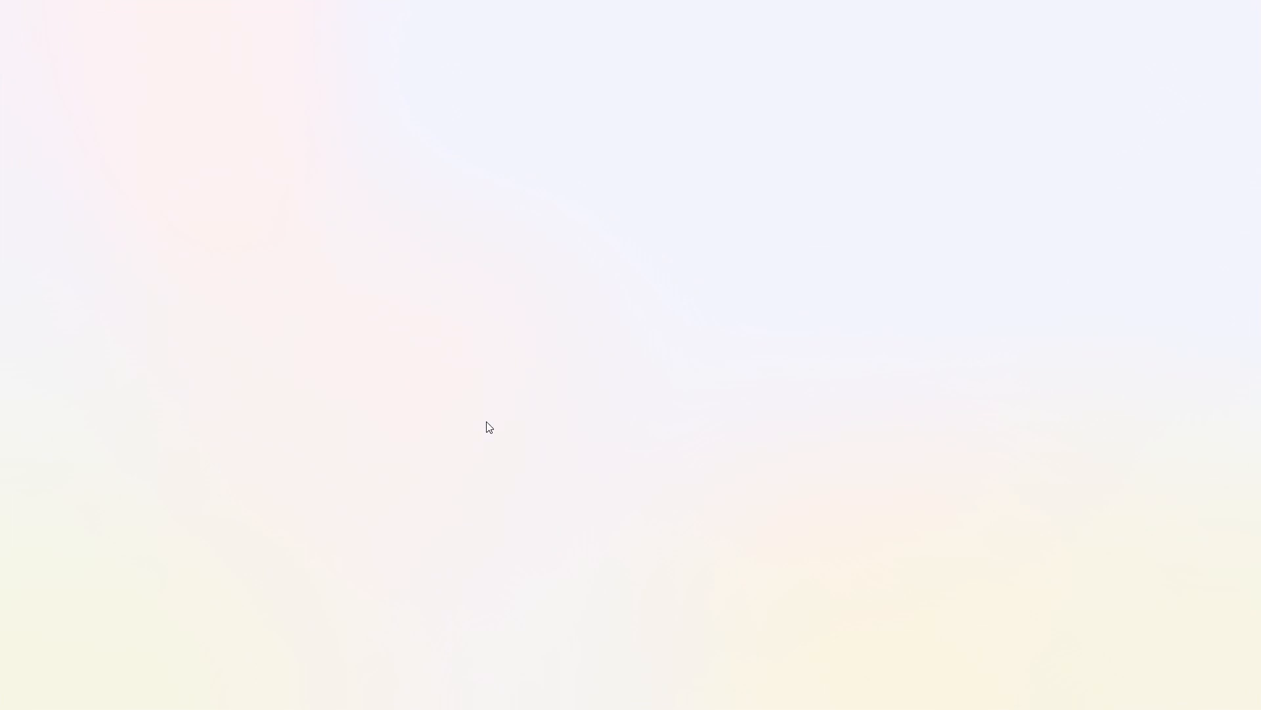
# Look through both pages of the exported images PDF, checking the photo stacks' widths, alignment and spacing.
pyautogui.scroll(-4, 486, 421)
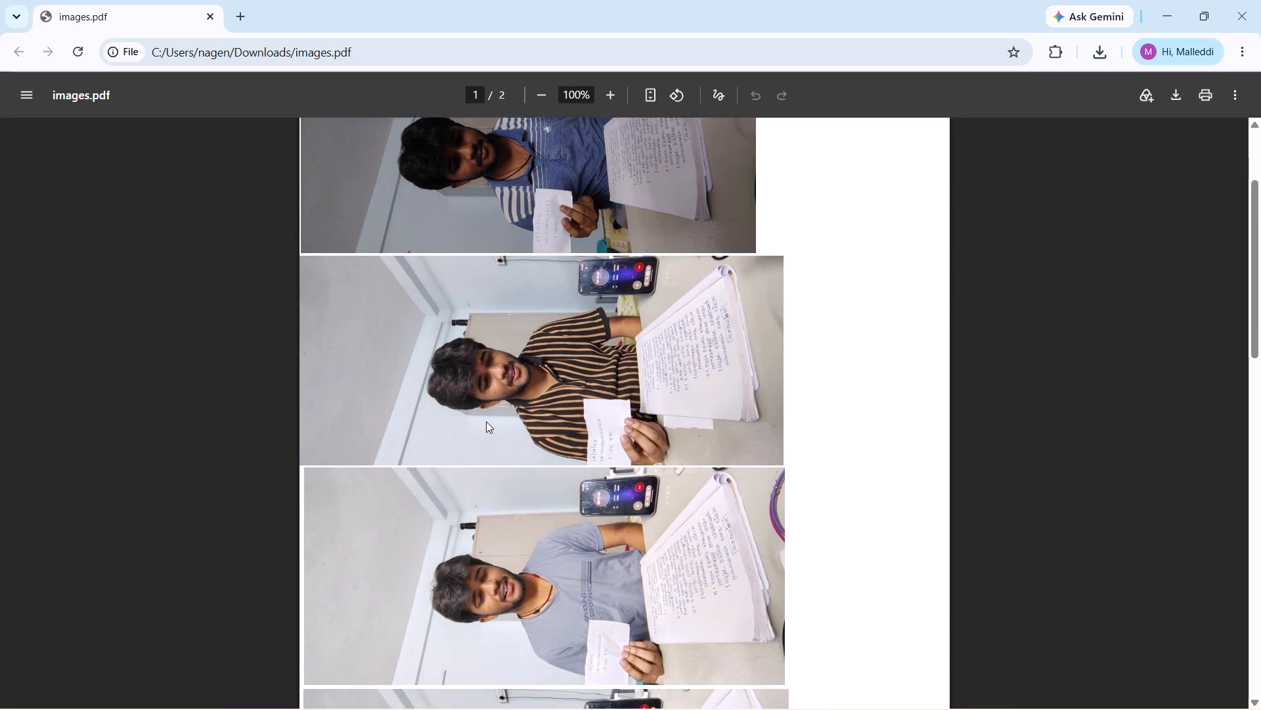
pyautogui.scroll(-11, 486, 421)
pyautogui.scroll(7, 486, 421)
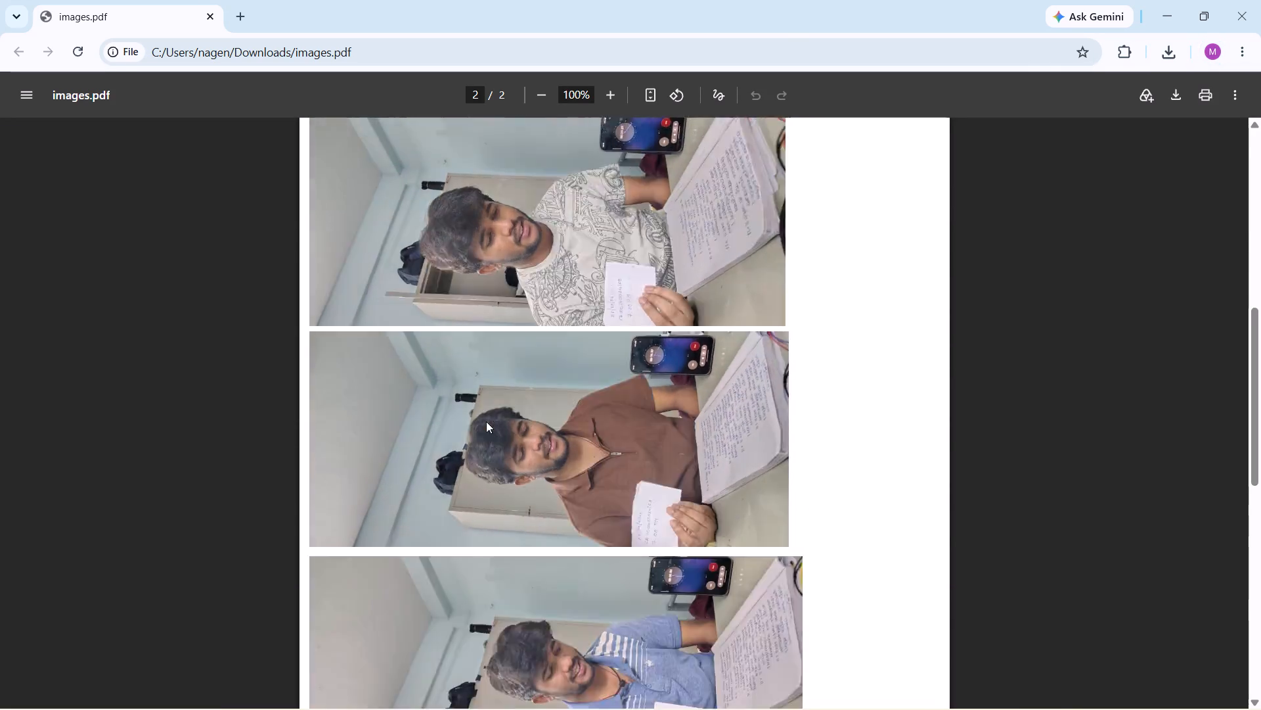
pyautogui.scroll(7, 486, 421)
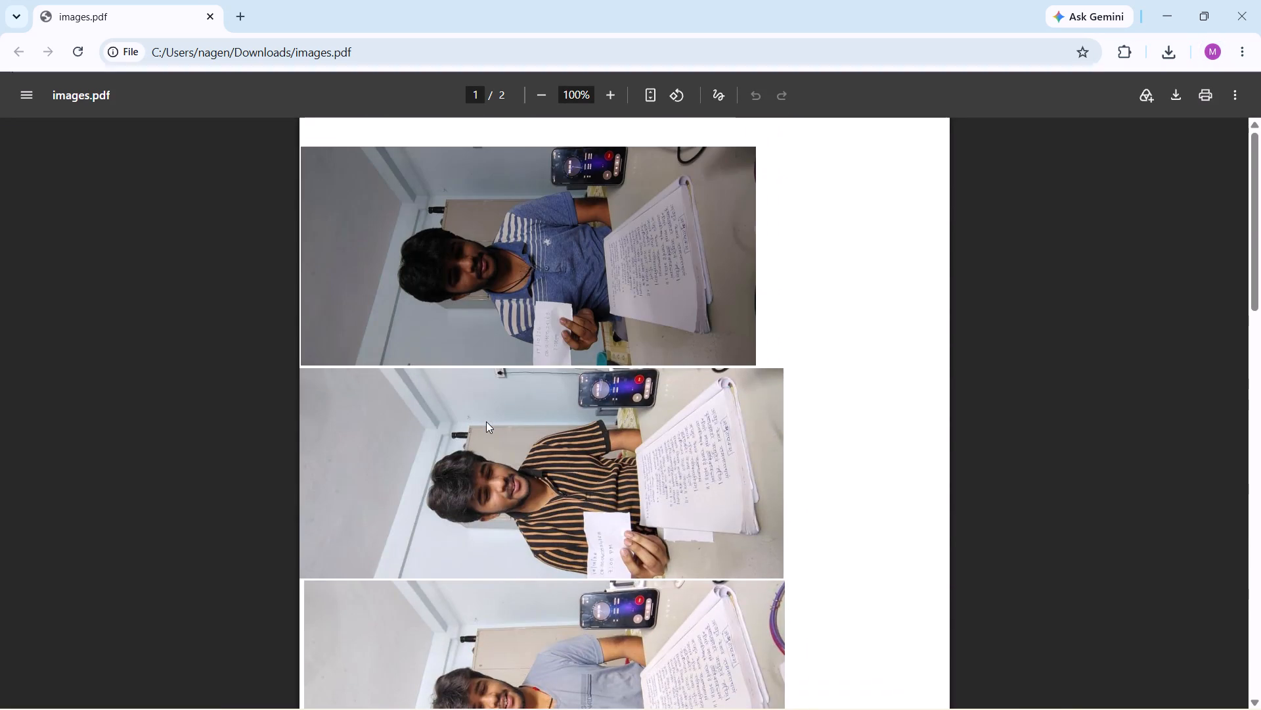
pyautogui.hotkey('alt', 'Tab')
pyautogui.hotkey('alt', 'Tab')
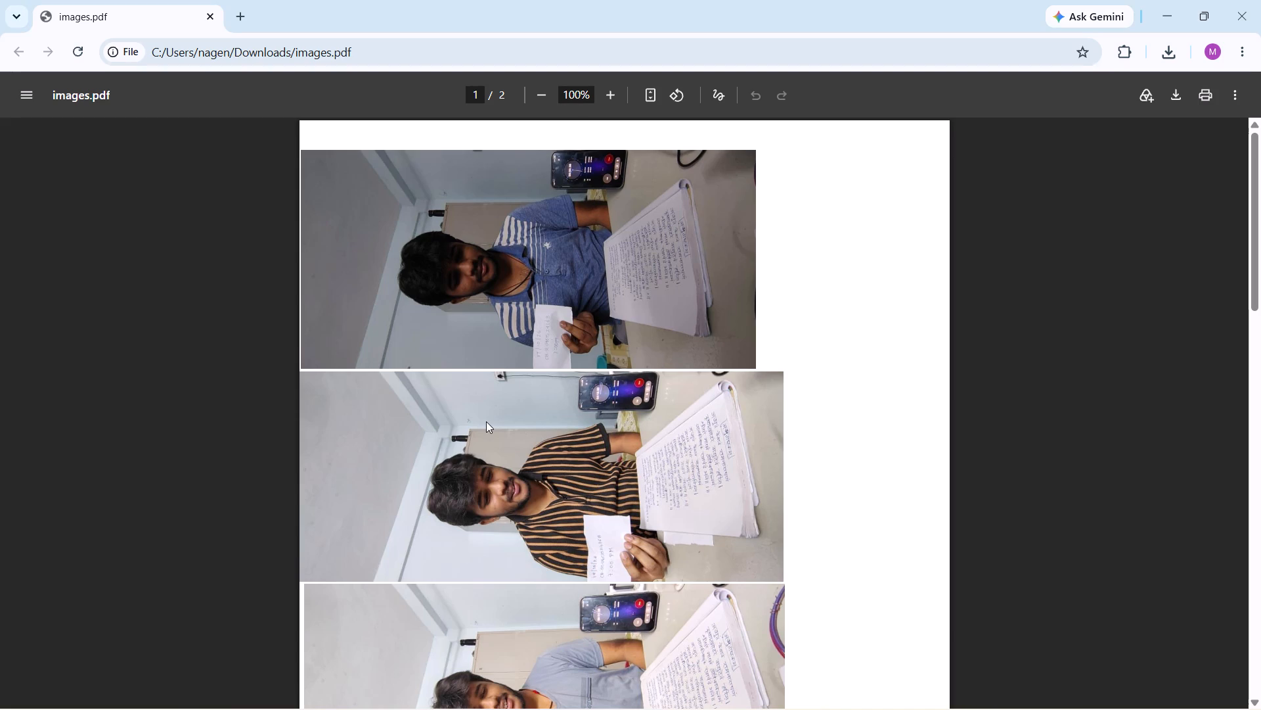
pyautogui.scroll(-1, 577, 391)
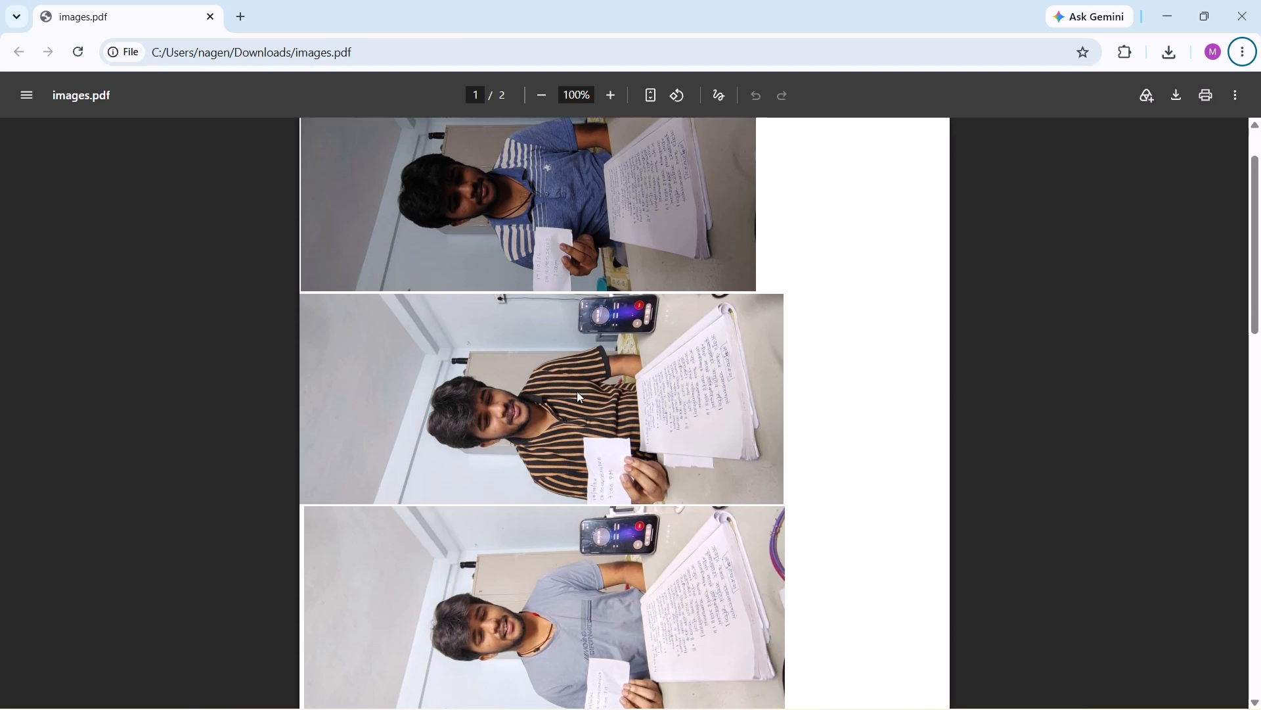
pyautogui.scroll(-1, 577, 391)
# Switch back to the images document in Word and adjust the width of the first page's top blue polo photo, ending slightly narrower.
pyautogui.hotkey('alt', 'Tab')
pyautogui.scroll(10, 577, 391)
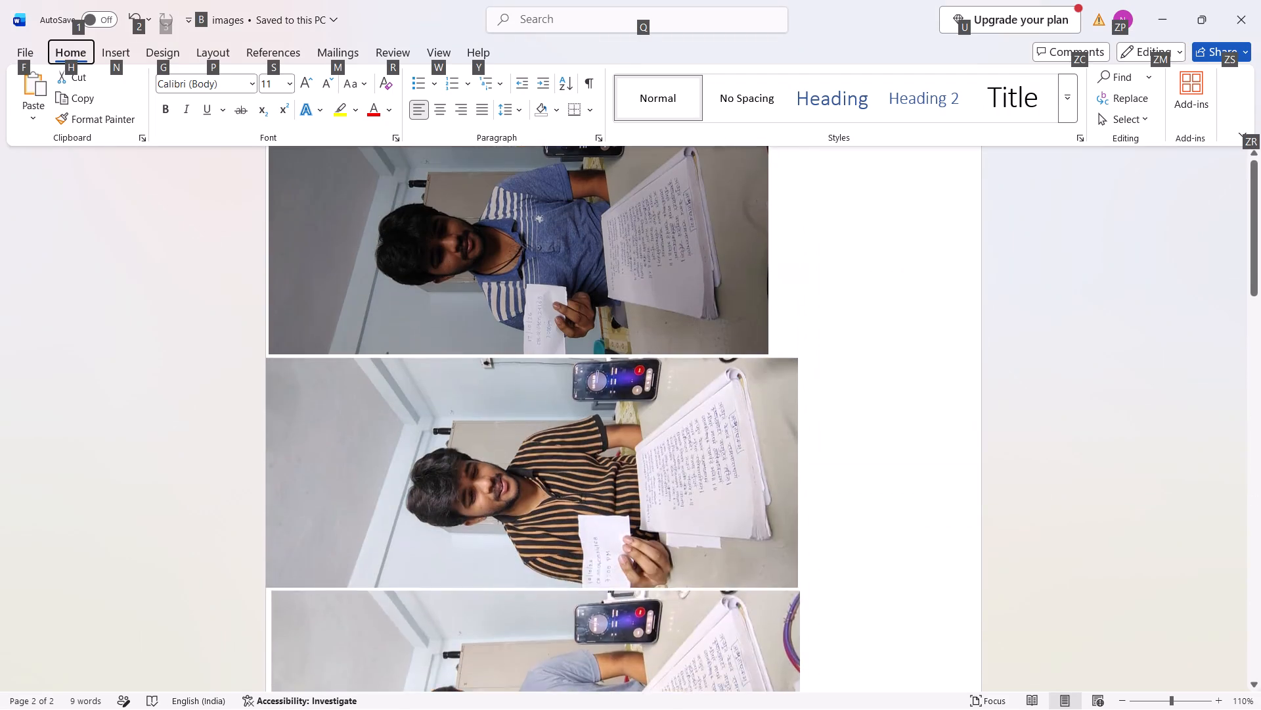
pyautogui.click(573, 326)
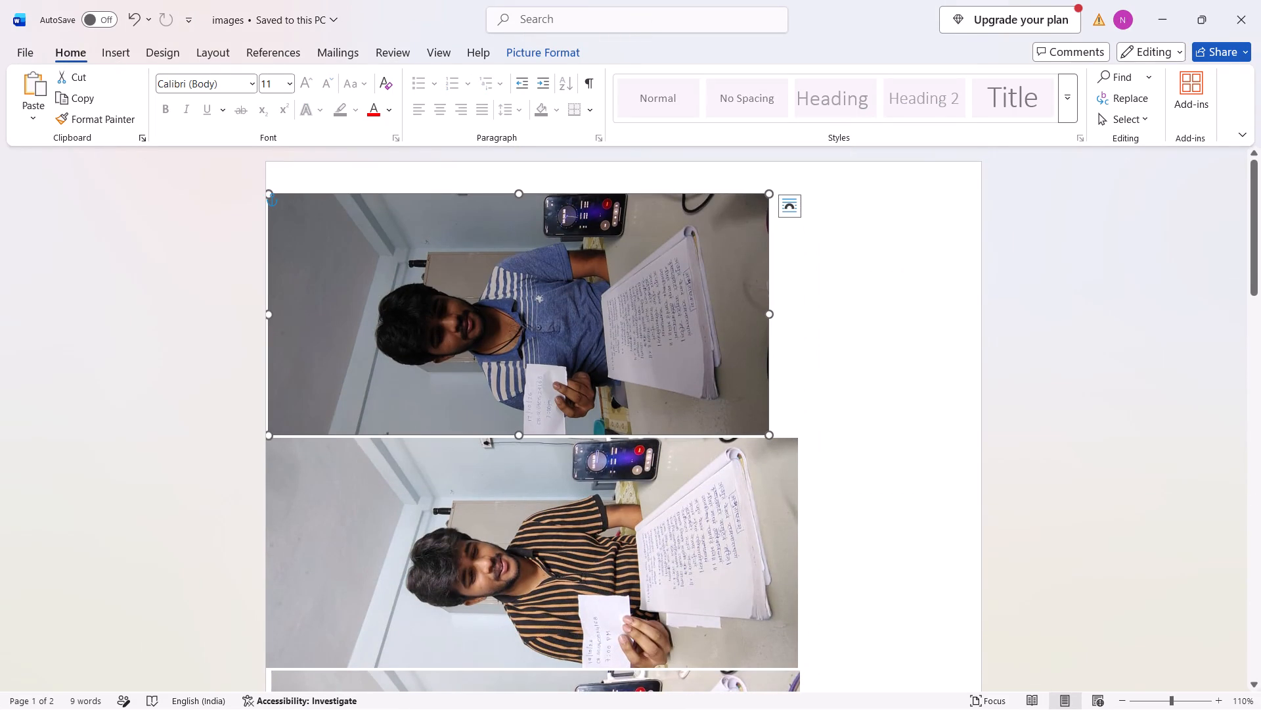
pyautogui.moveTo(769, 314); pyautogui.dragTo(784, 316)
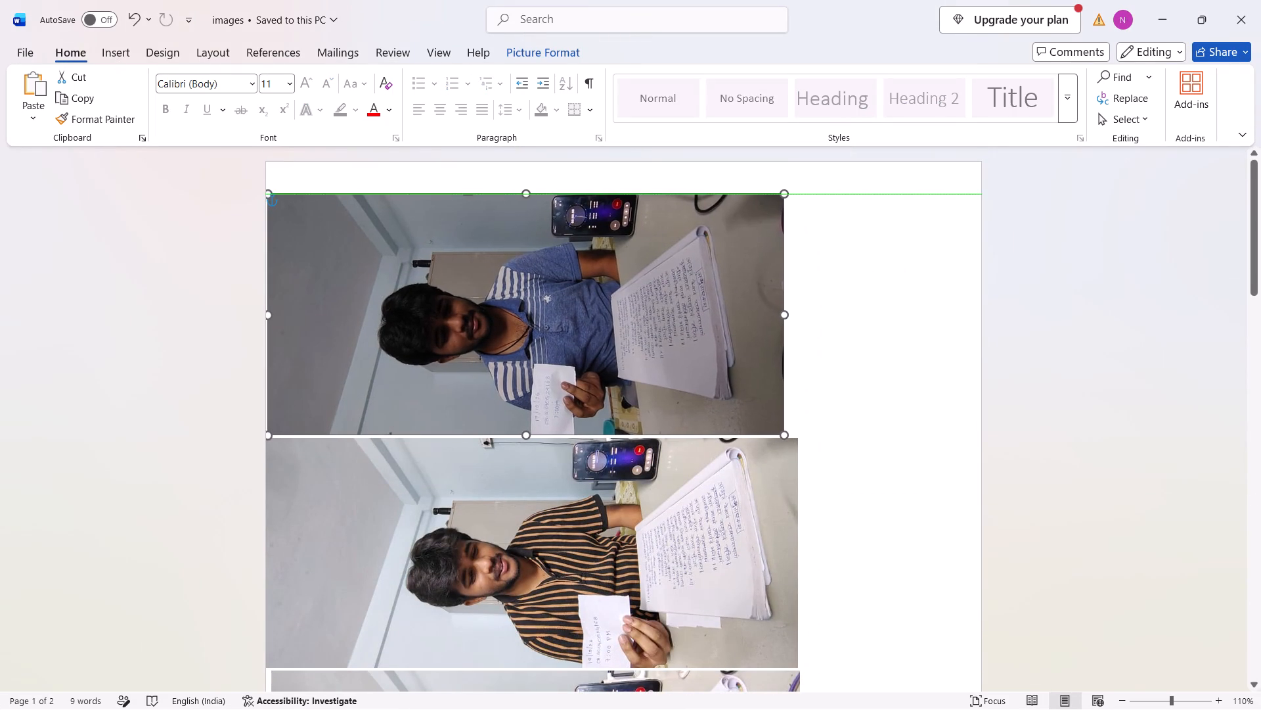
pyautogui.moveTo(784, 316); pyautogui.dragTo(763, 314)
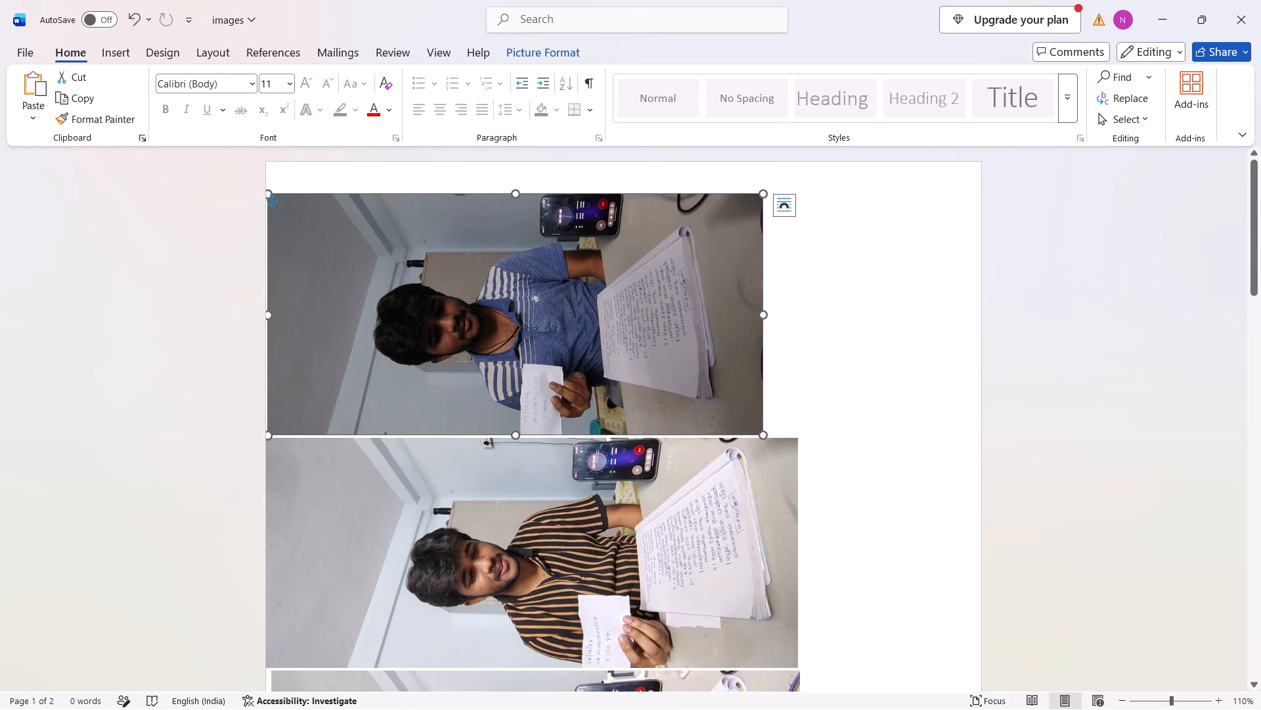
# Adjust the size of the dark blue polo photo atop the first page, keeping it just above the striped-shirt photo.
pyautogui.moveTo(759, 433); pyautogui.dragTo(772, 433)
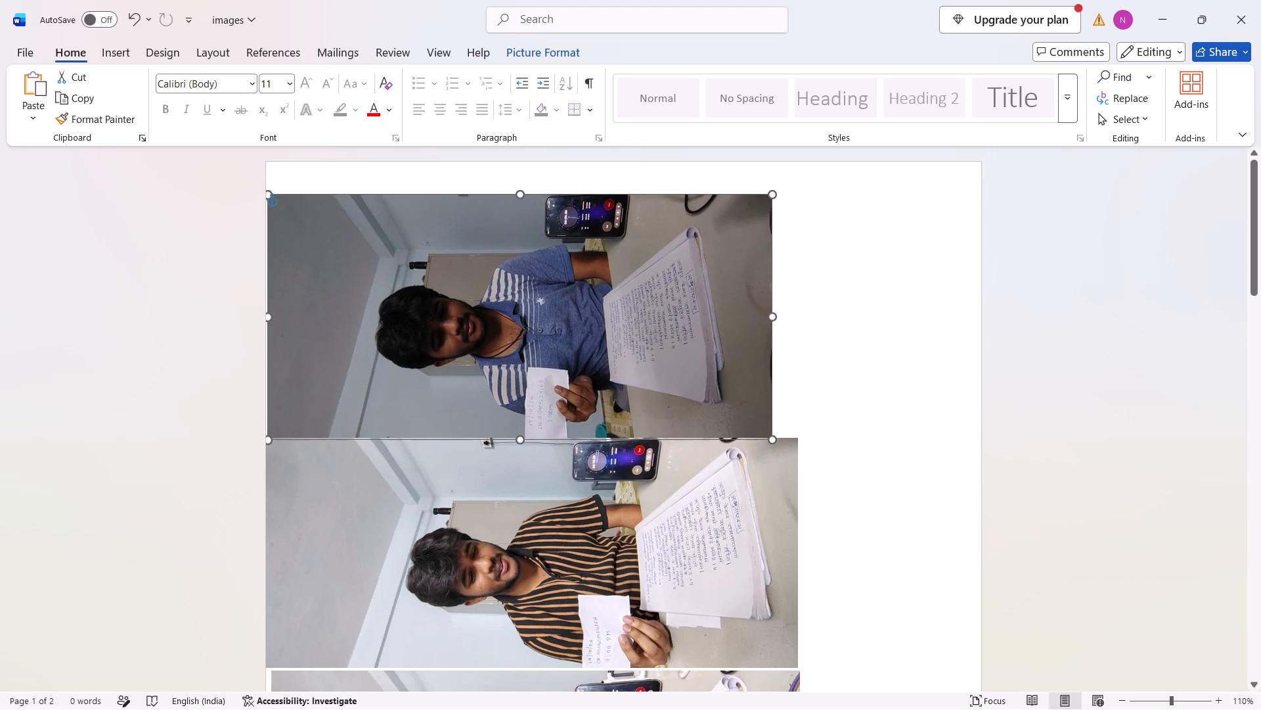
pyautogui.moveTo(772, 433); pyautogui.dragTo(764, 406)
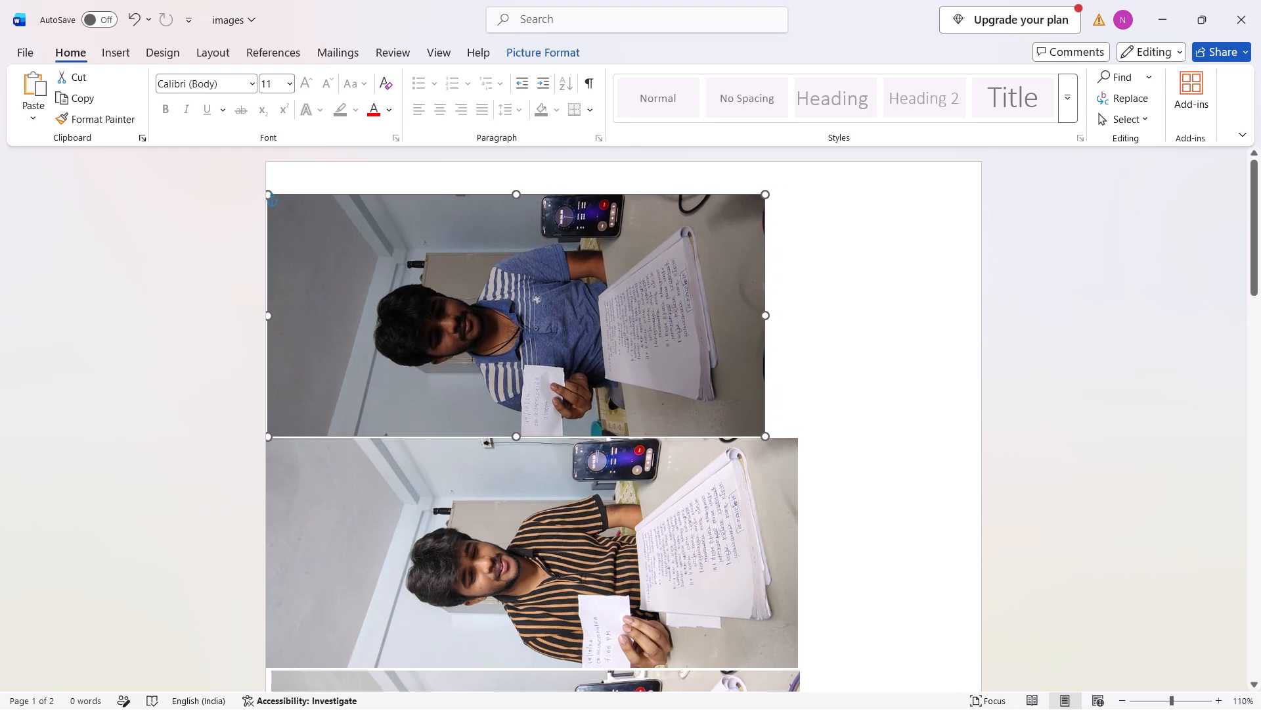
pyautogui.moveTo(764, 406); pyautogui.dragTo(764, 405)
# Move the maroon-shirt photo down slightly toward the bottom edge of the first page.
pyautogui.scroll(-2, 764, 405)
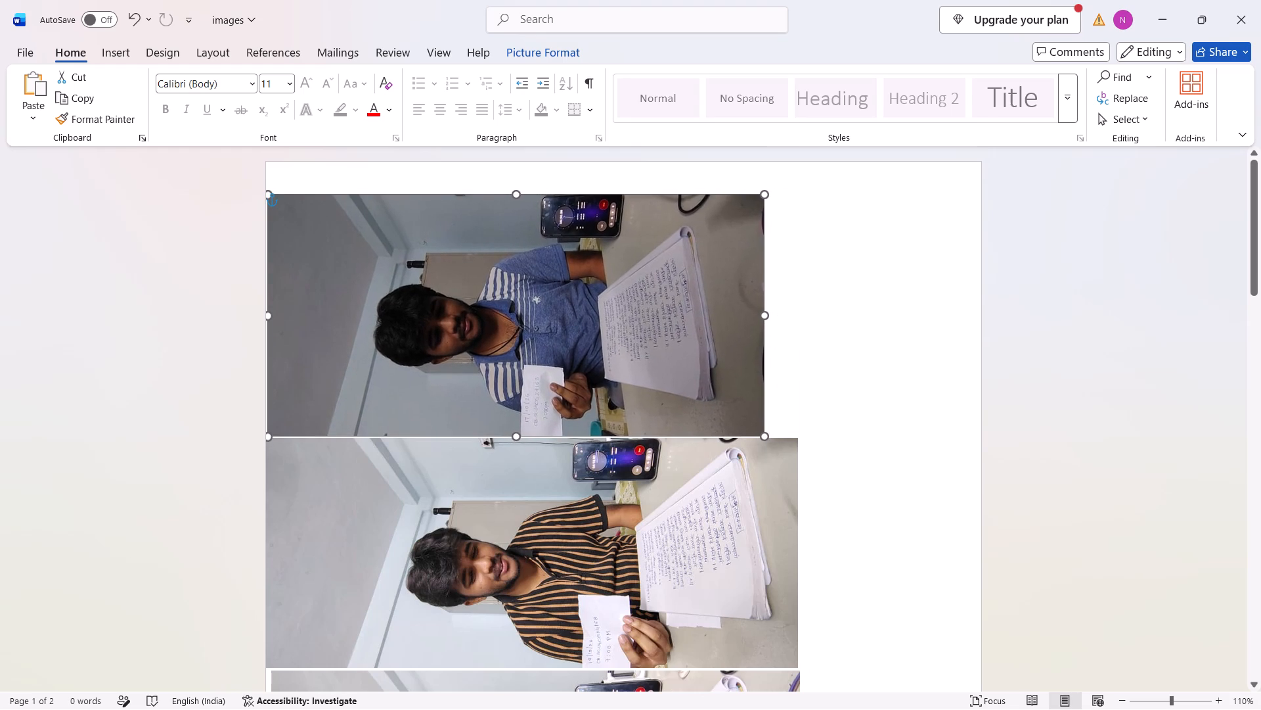
pyautogui.scroll(-3, 764, 405)
pyautogui.click(695, 409)
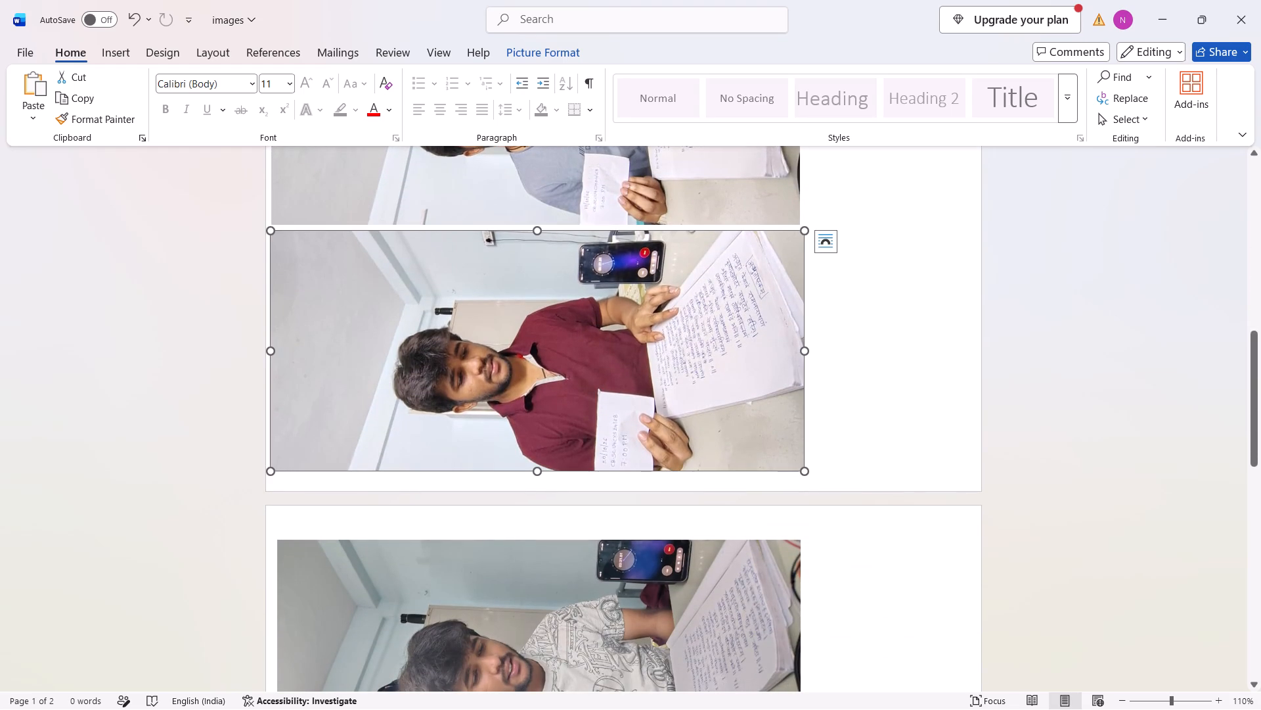
pyautogui.moveTo(660, 371); pyautogui.dragTo(660, 381)
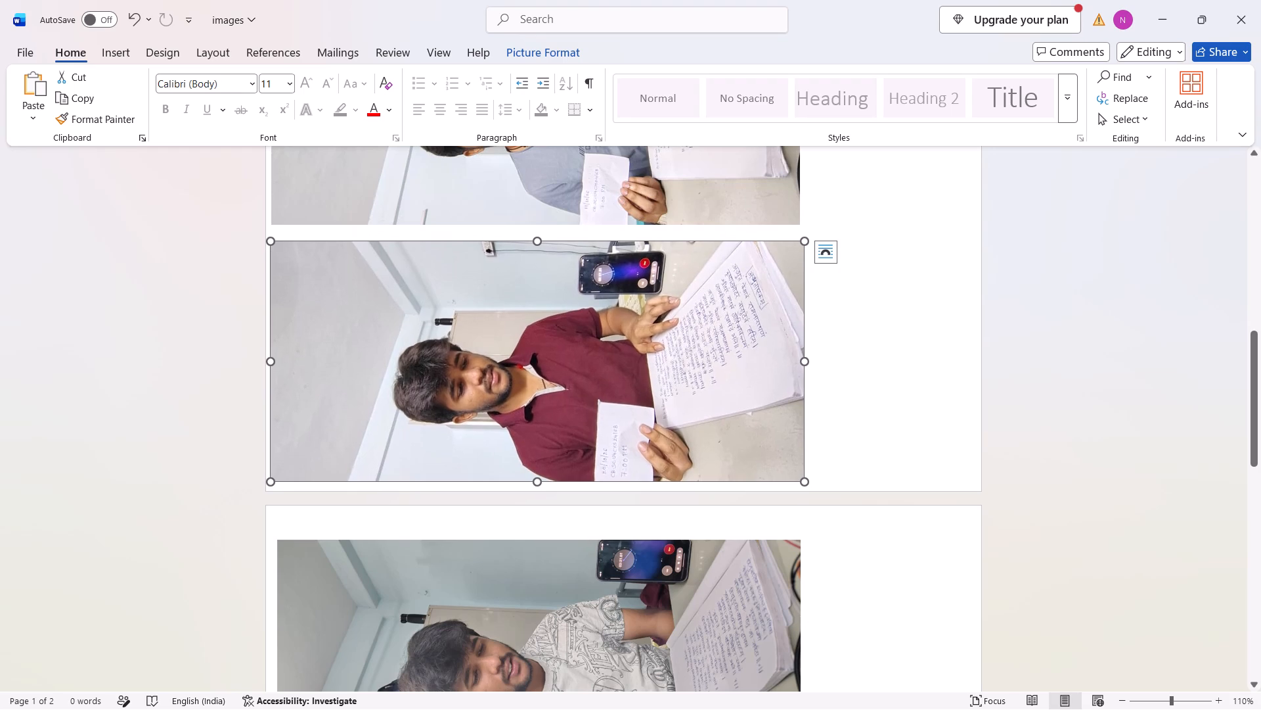
# Move the grey T-shirt photo down slightly, leaving only a narrow gap above the maroon-shirt photo.
pyautogui.scroll(1, 663, 310)
pyautogui.click(644, 306)
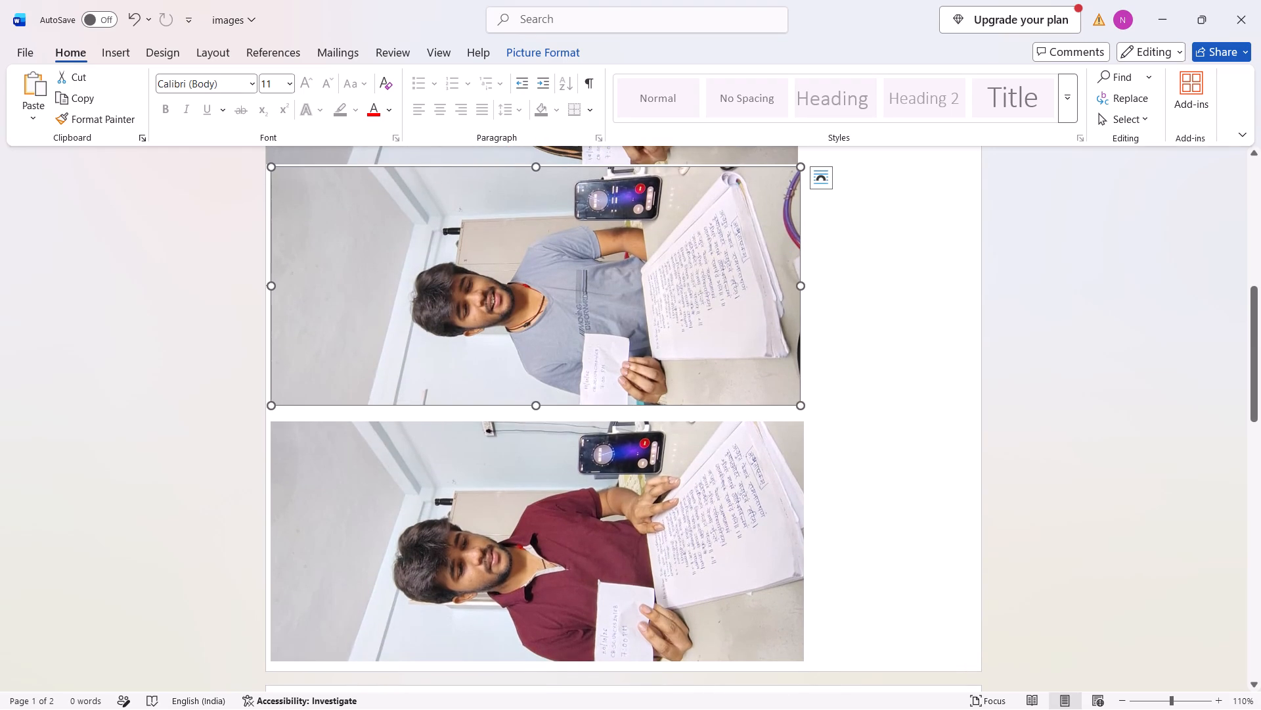
pyautogui.moveTo(611, 300); pyautogui.dragTo(612, 313)
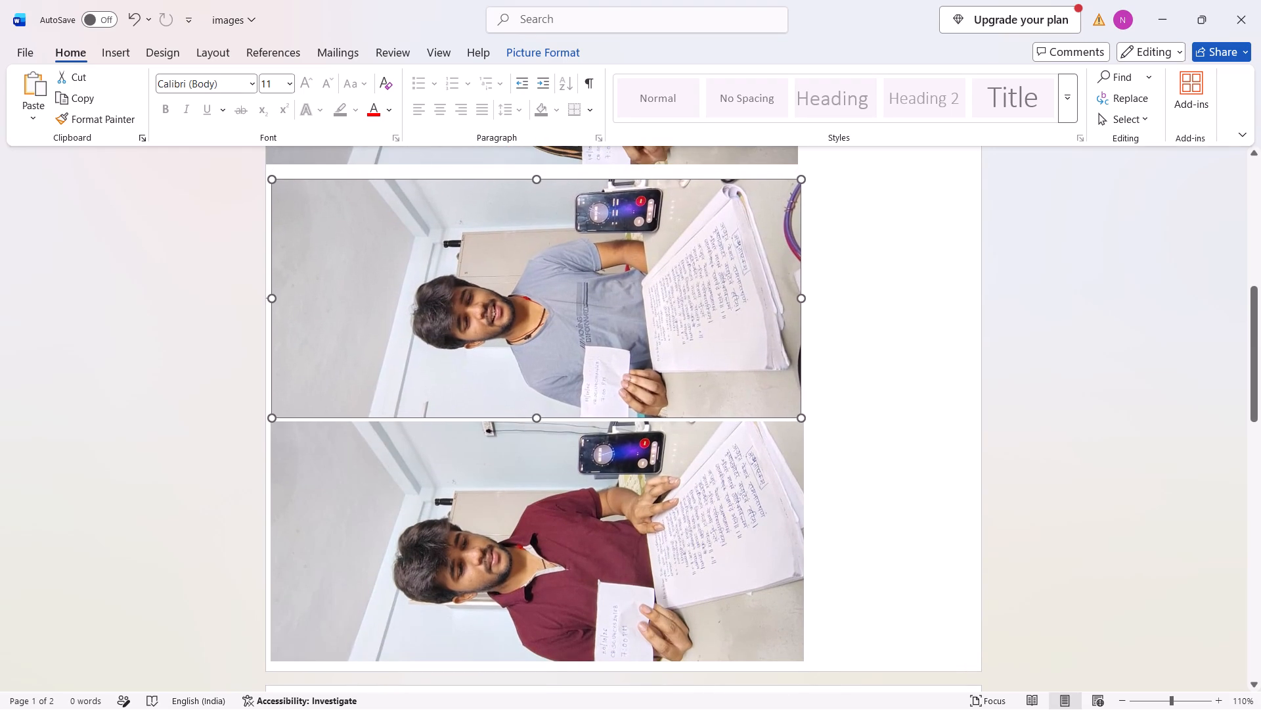
pyautogui.moveTo(612, 313); pyautogui.dragTo(612, 314)
# Move the striped-shirt photo down and slightly right, leaving a narrow gap above the grey T-shirt photo and aligning their left edges.
pyautogui.scroll(1, 612, 314)
pyautogui.click(588, 316)
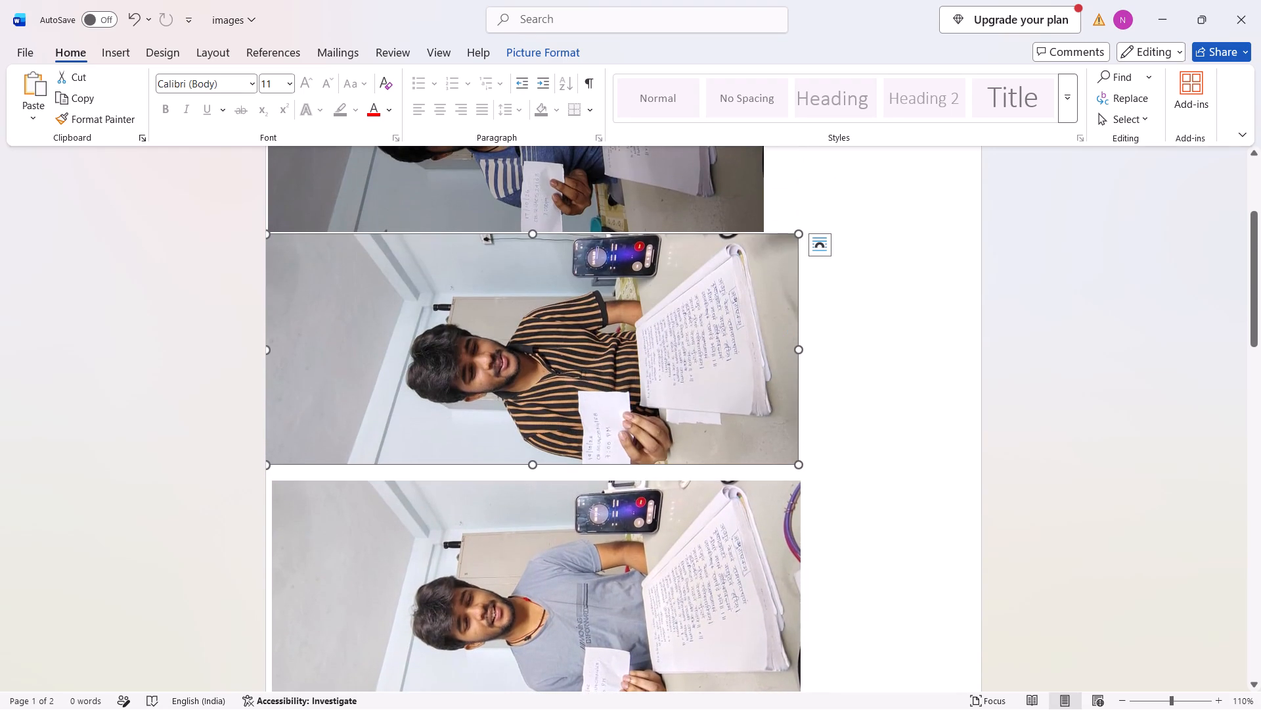
pyautogui.moveTo(588, 316); pyautogui.dragTo(593, 327)
pyautogui.scroll(1, 593, 327)
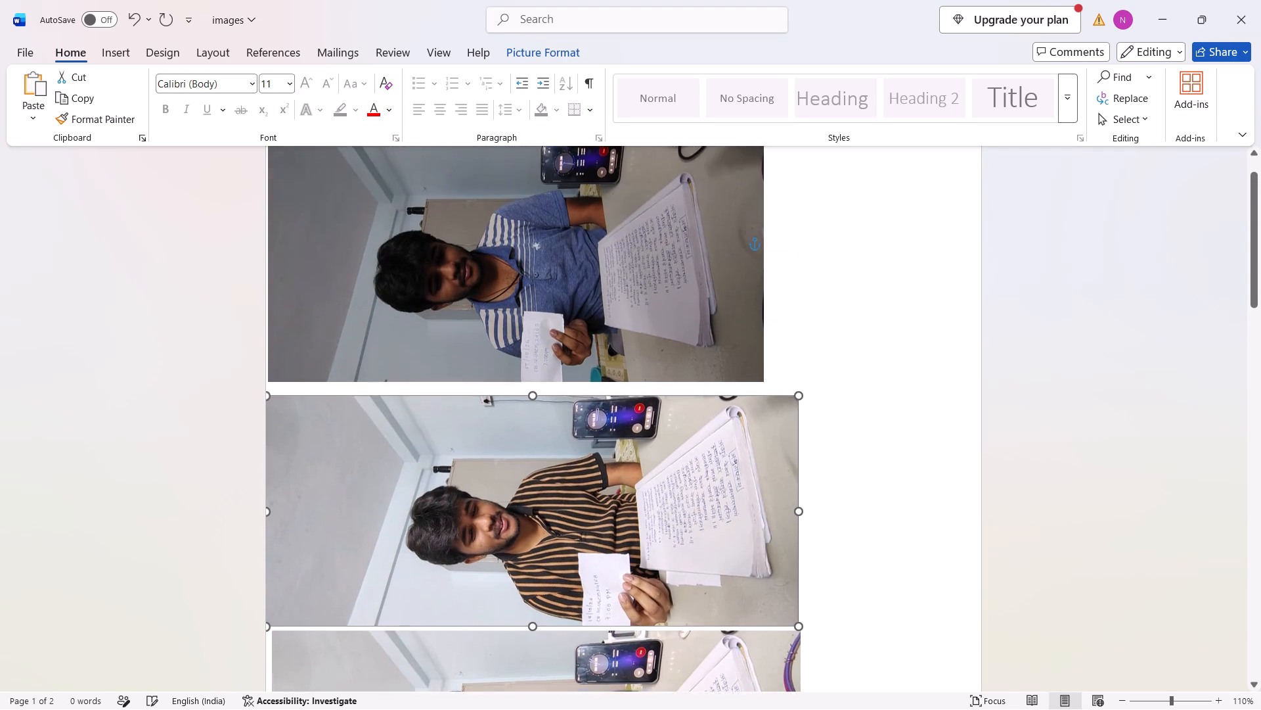
pyautogui.scroll(1, 593, 327)
pyautogui.click(593, 327)
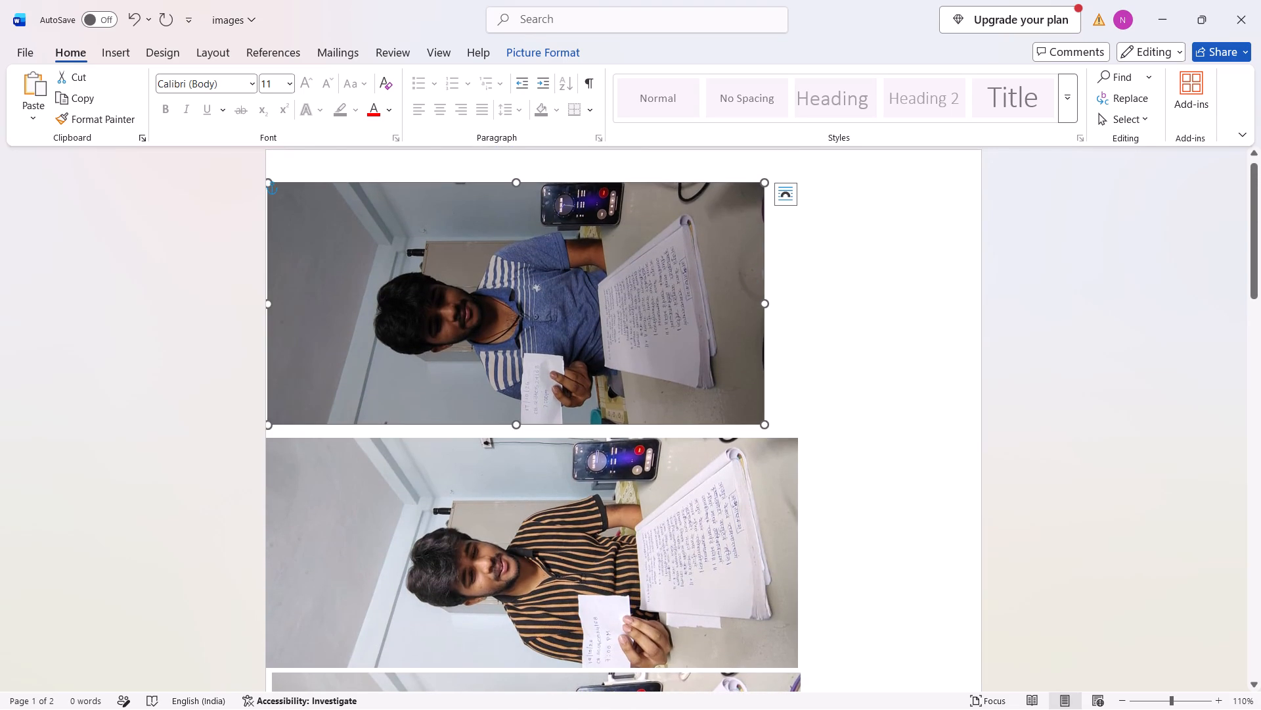
pyautogui.click(762, 419)
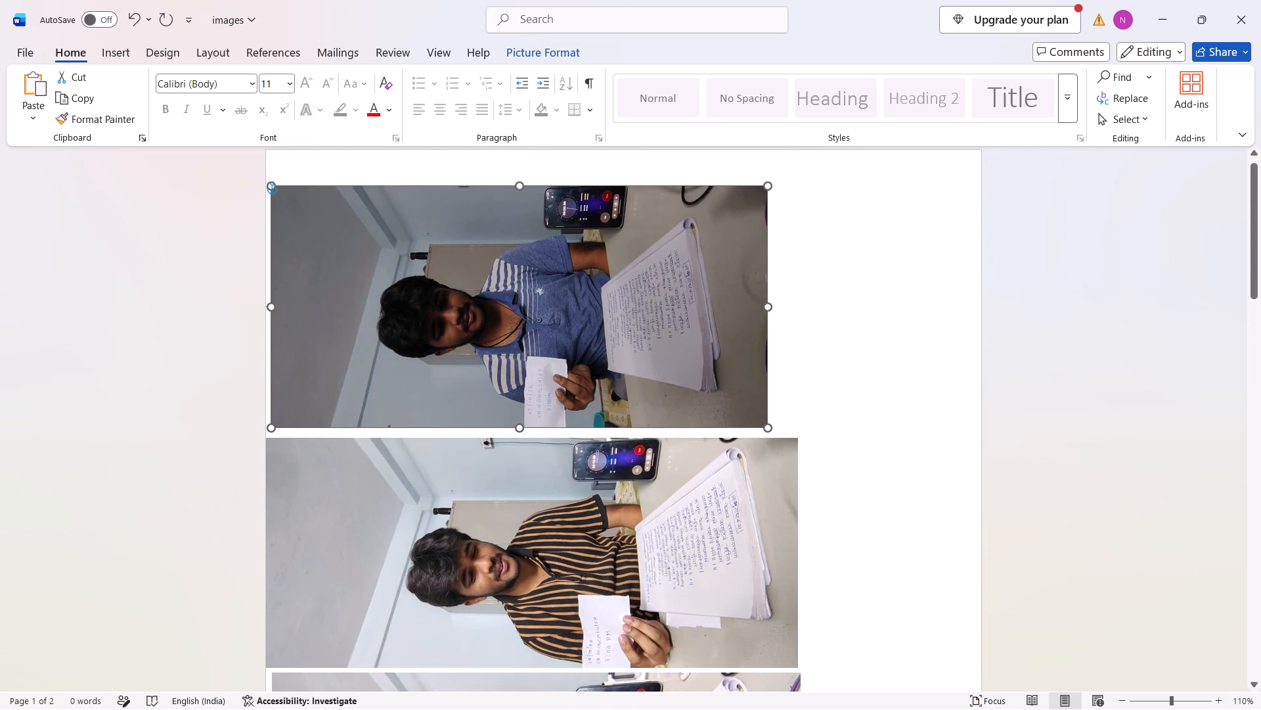
pyautogui.scroll(-1, 761, 421)
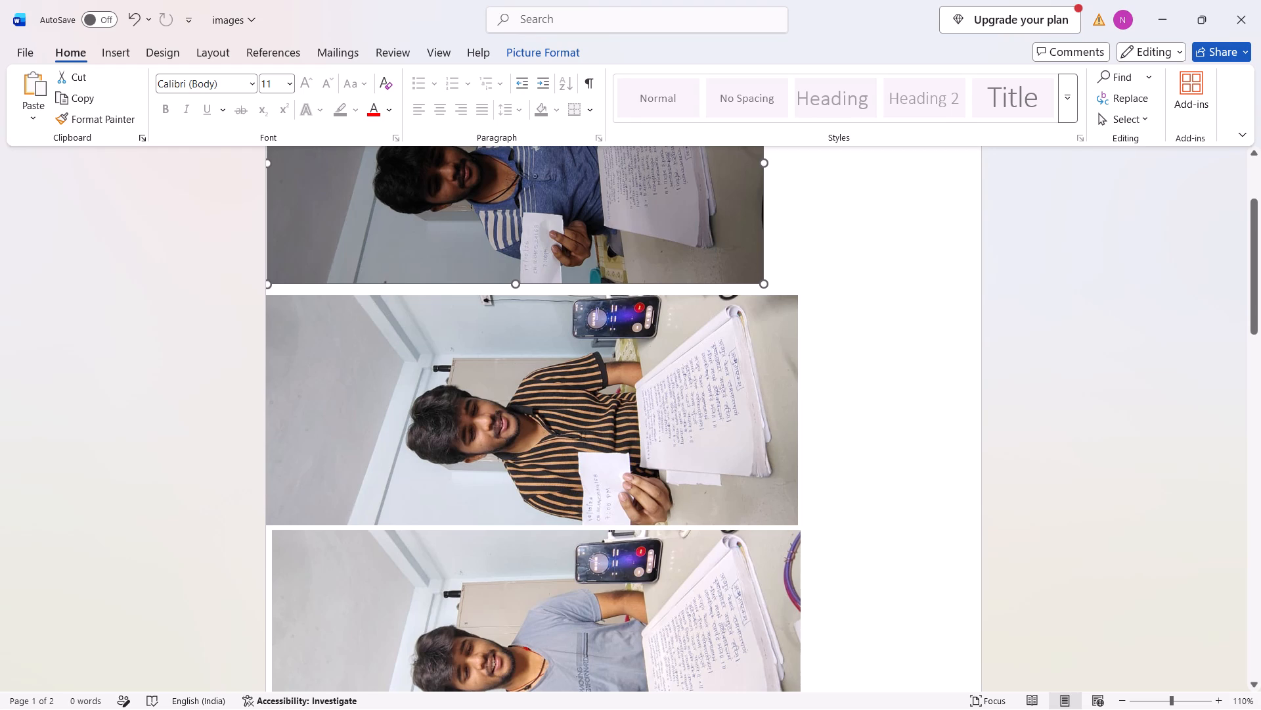
pyautogui.moveTo(657, 422); pyautogui.dragTo(664, 424)
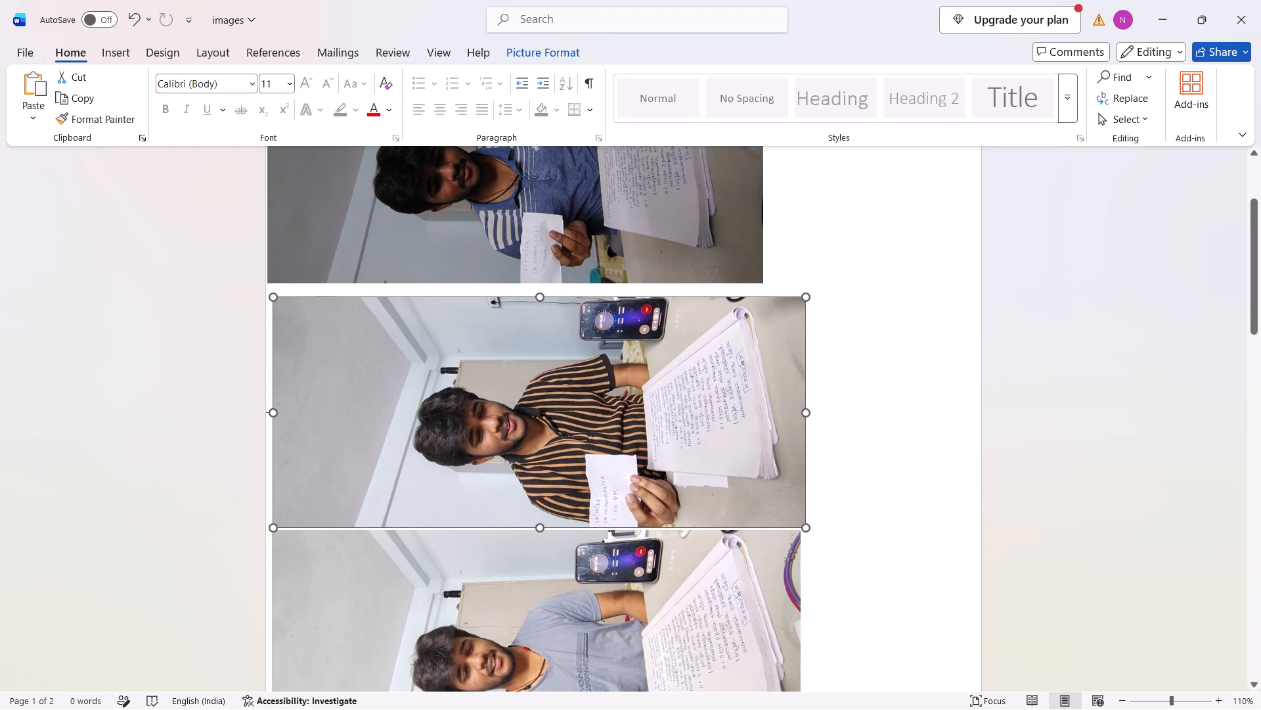
pyautogui.moveTo(664, 424); pyautogui.dragTo(663, 423)
# Examine the alignment and spacing of the photo stacks across both pages.
pyautogui.scroll(-1, 663, 423)
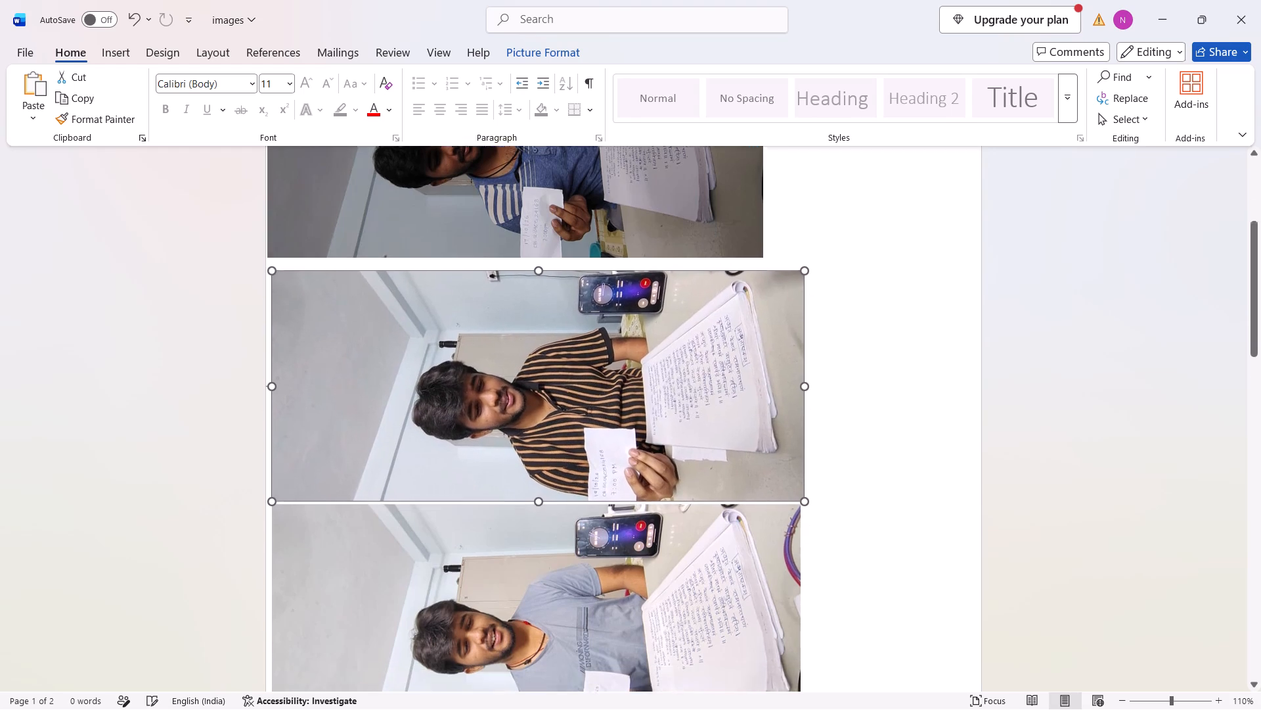
pyautogui.scroll(-5, 663, 423)
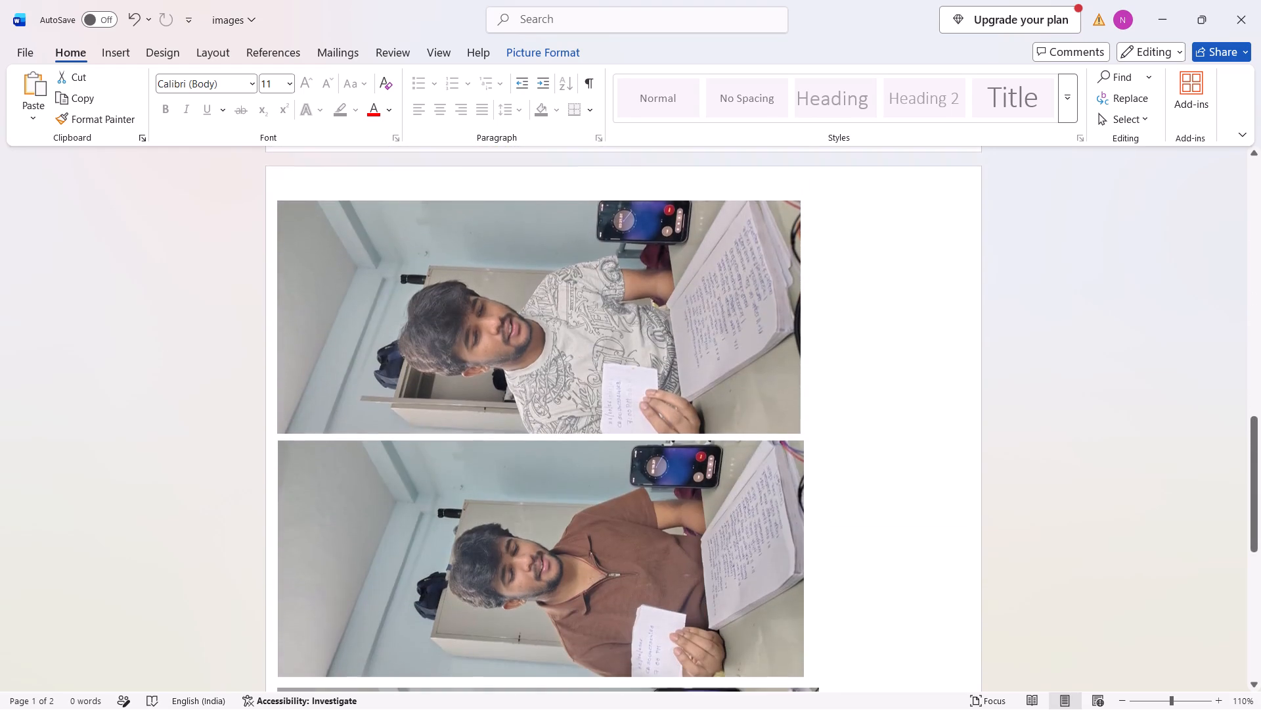
pyautogui.scroll(-1, 663, 423)
pyautogui.scroll(2, 663, 423)
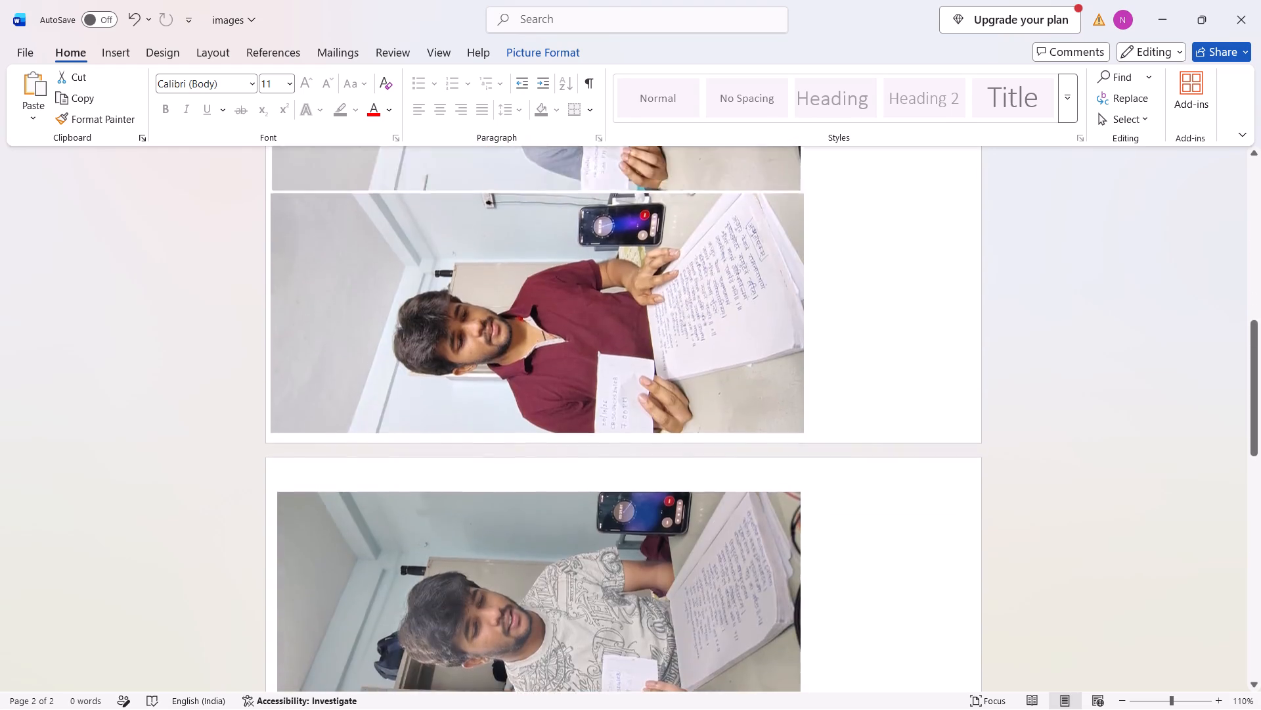
pyautogui.scroll(3, 663, 423)
# Enlarge the dark blue polo photo atop the first page slightly and shift it right to line up with the striped-shirt photo.
pyautogui.click(662, 379)
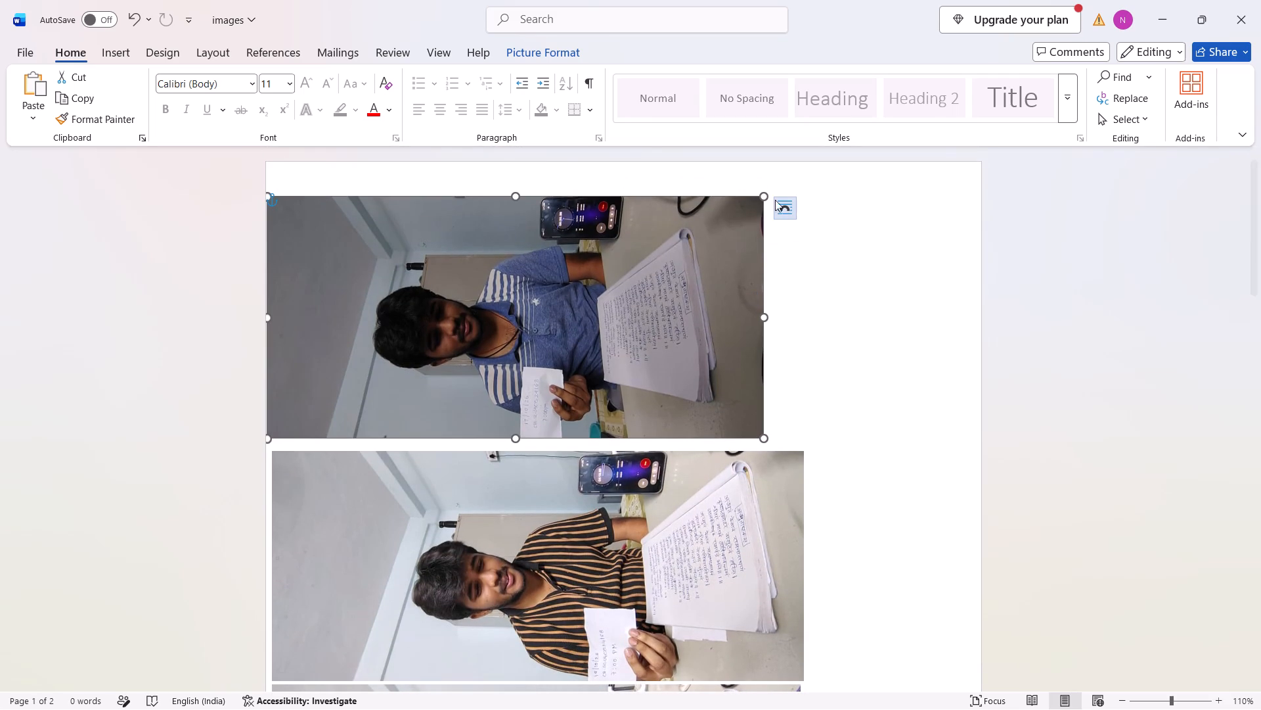
pyautogui.moveTo(763, 194); pyautogui.dragTo(781, 195)
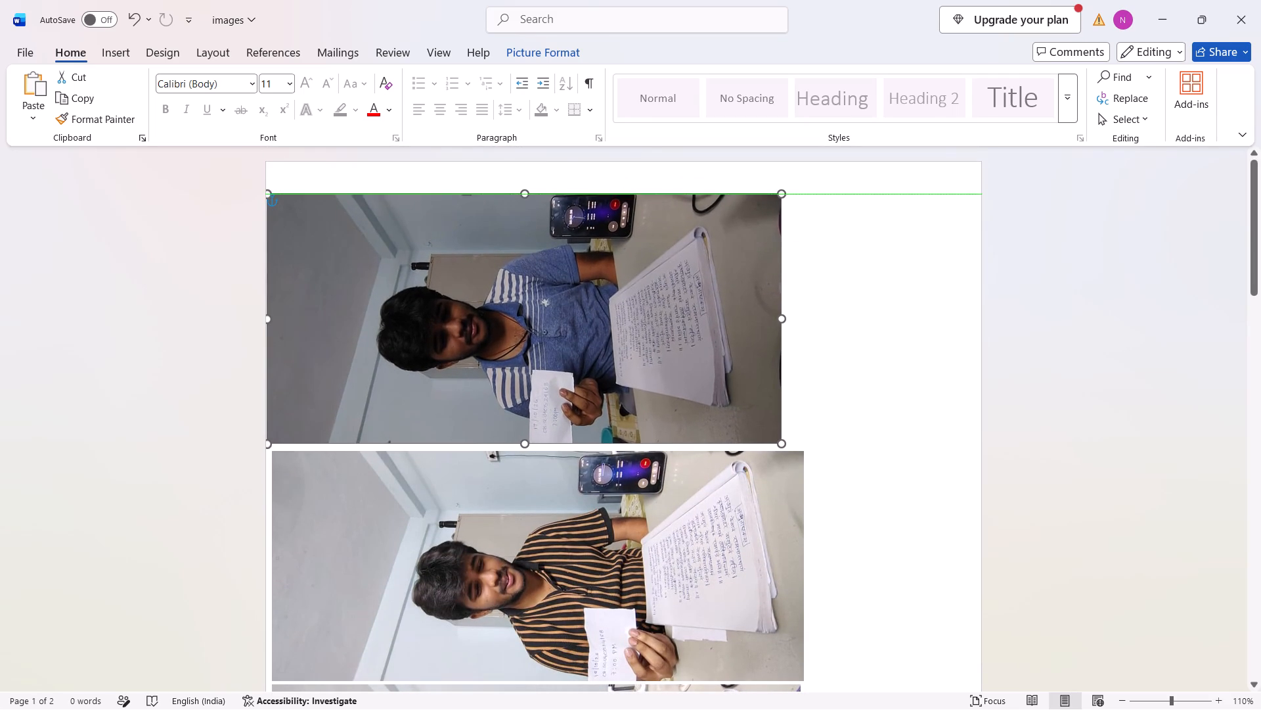
pyautogui.moveTo(781, 195); pyautogui.dragTo(778, 206)
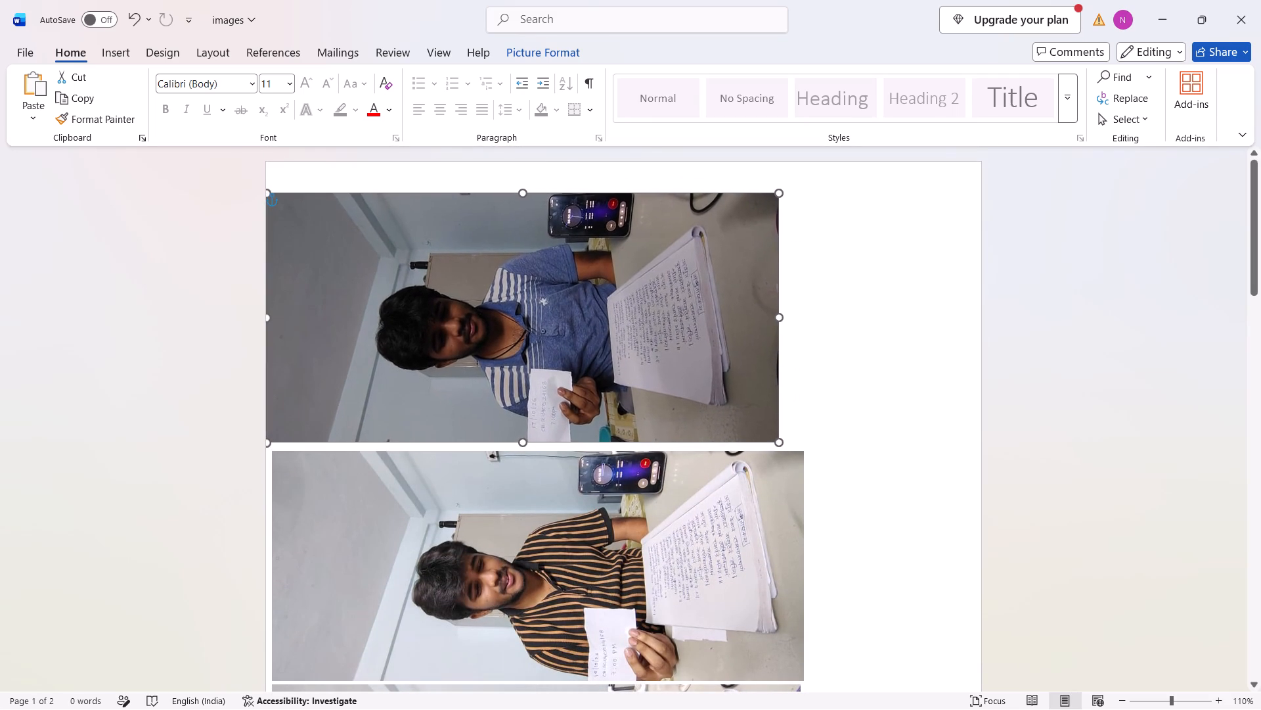
pyautogui.moveTo(778, 206); pyautogui.dragTo(775, 212)
pyautogui.moveTo(692, 262); pyautogui.dragTo(699, 265)
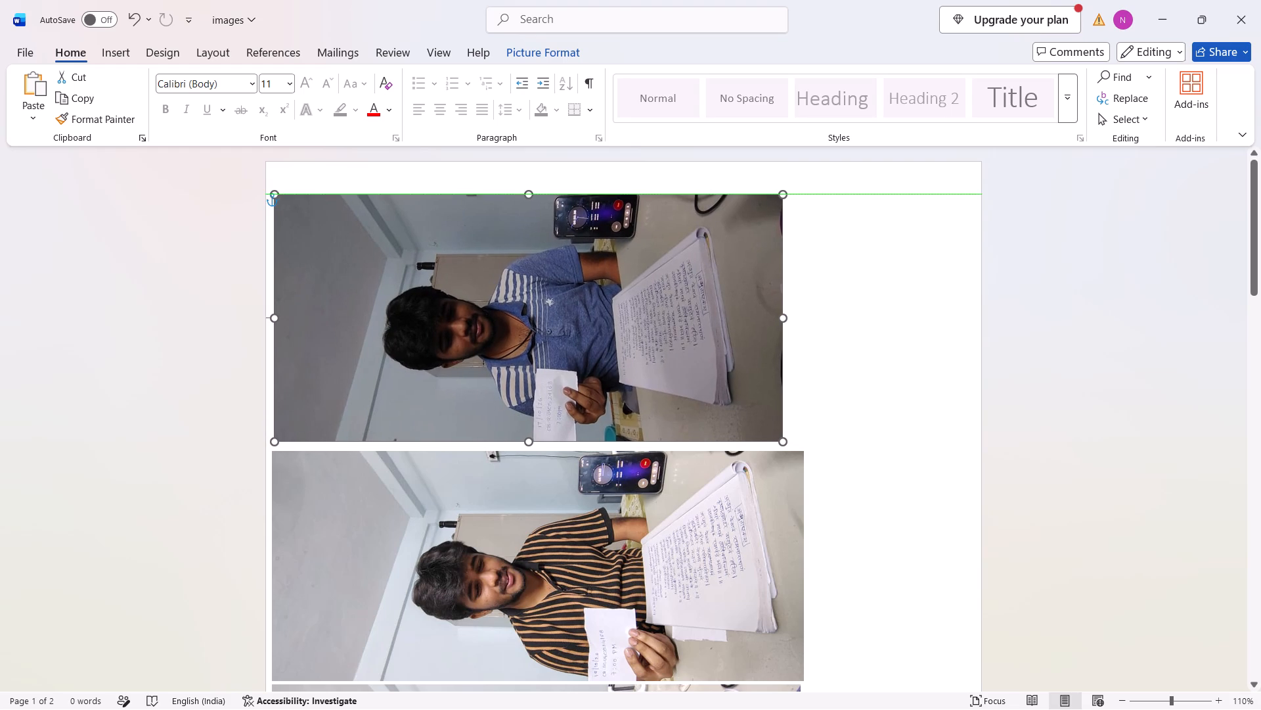
pyautogui.moveTo(699, 265); pyautogui.dragTo(700, 274)
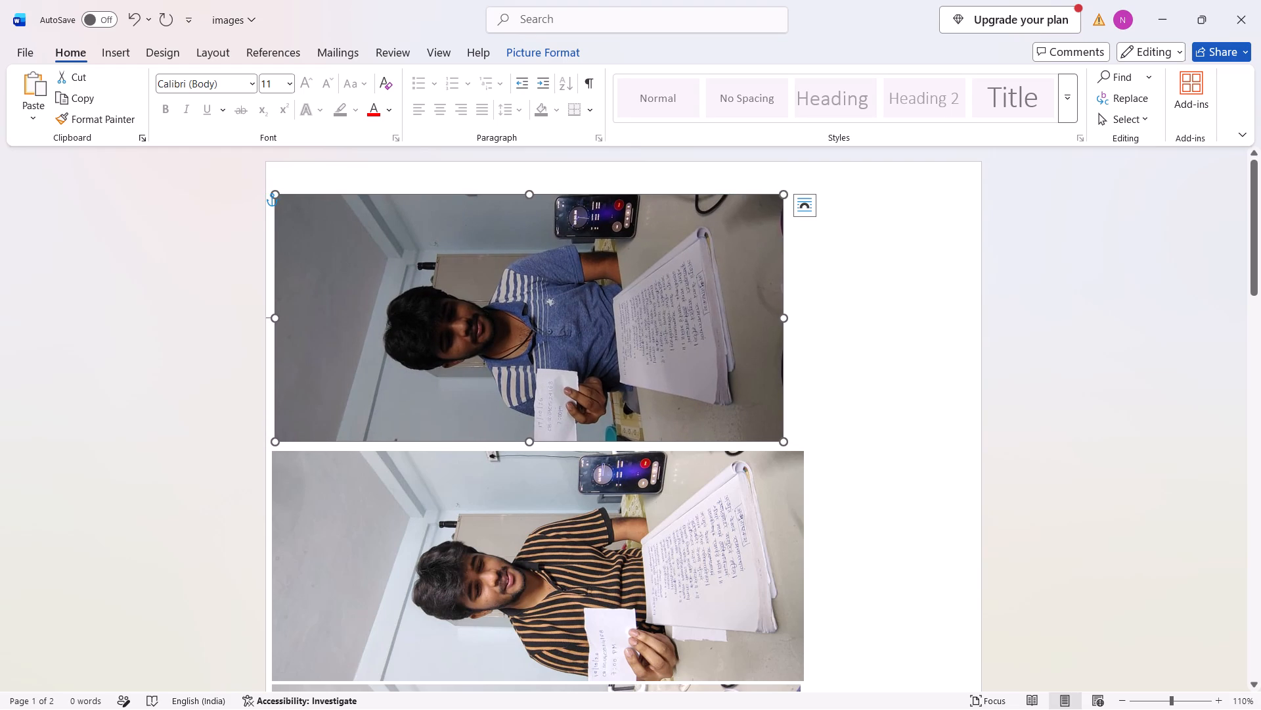
pyautogui.click(822, 360)
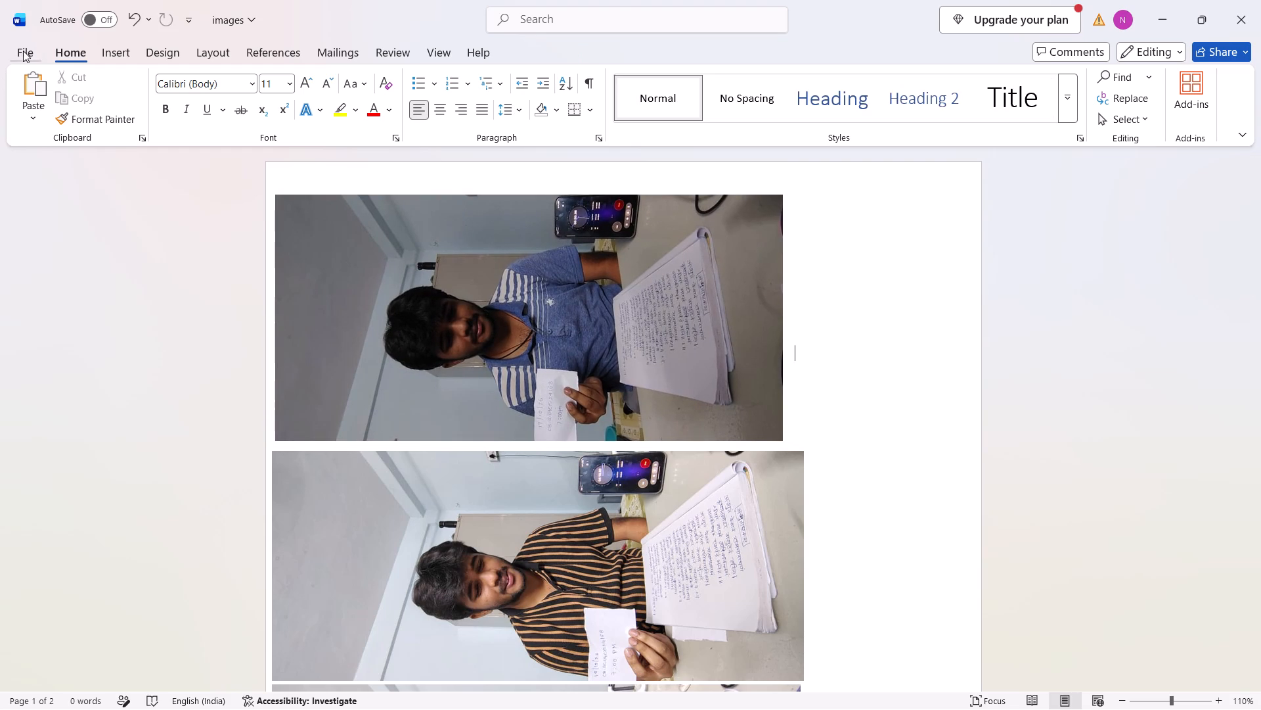
# Save the document as a PDF named images in Downloads, replacing the existing PDF.
pyautogui.scroll(-3, 126, 302)
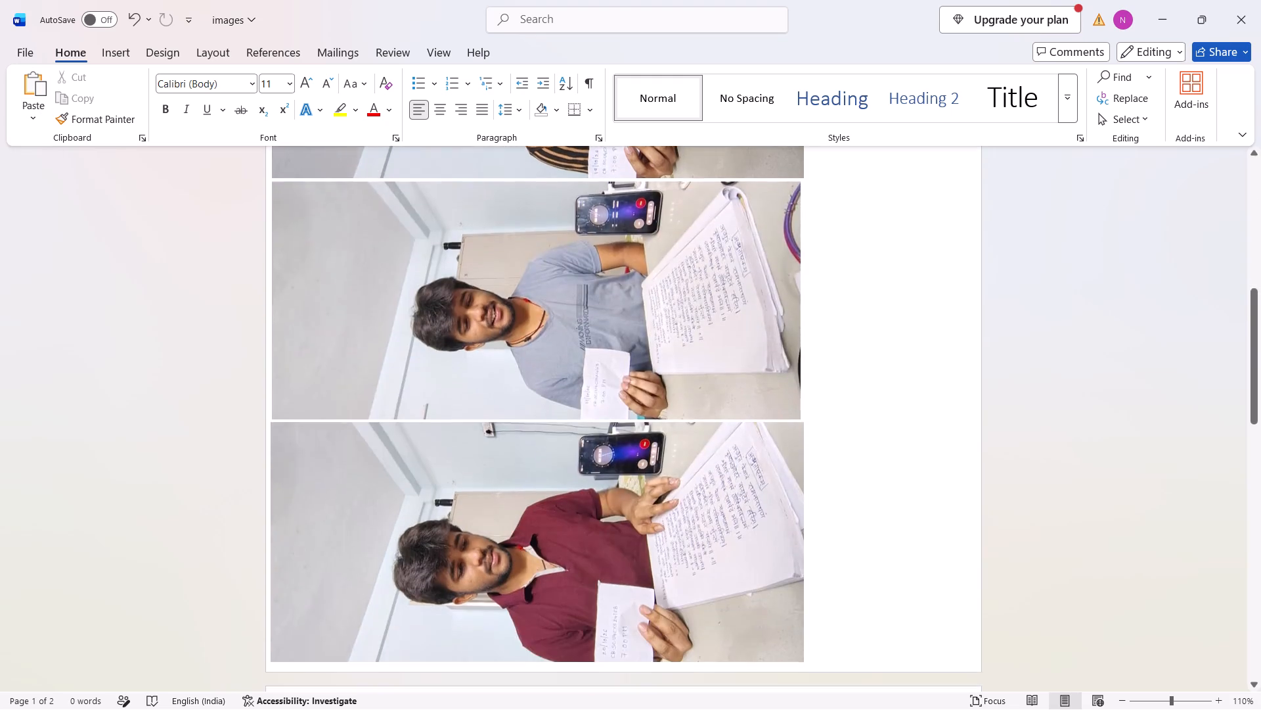
pyautogui.scroll(-4, 126, 302)
pyautogui.scroll(6, 126, 302)
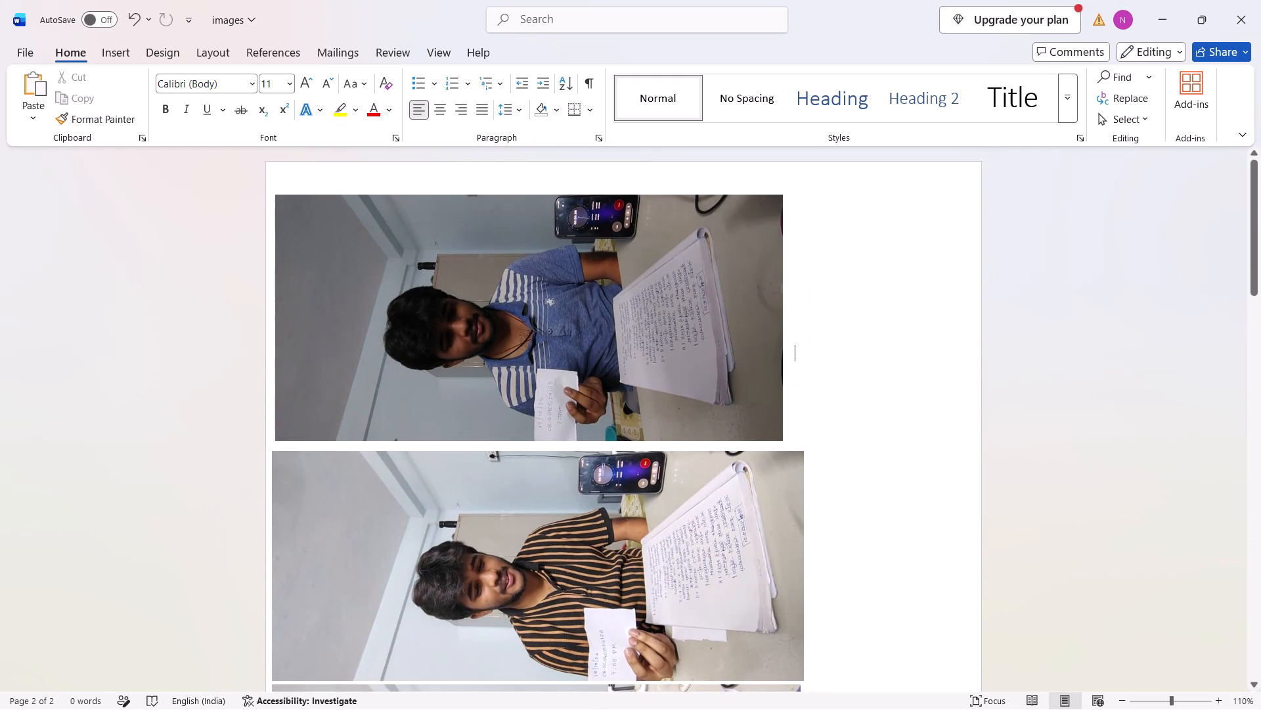
pyautogui.click(12, 53)
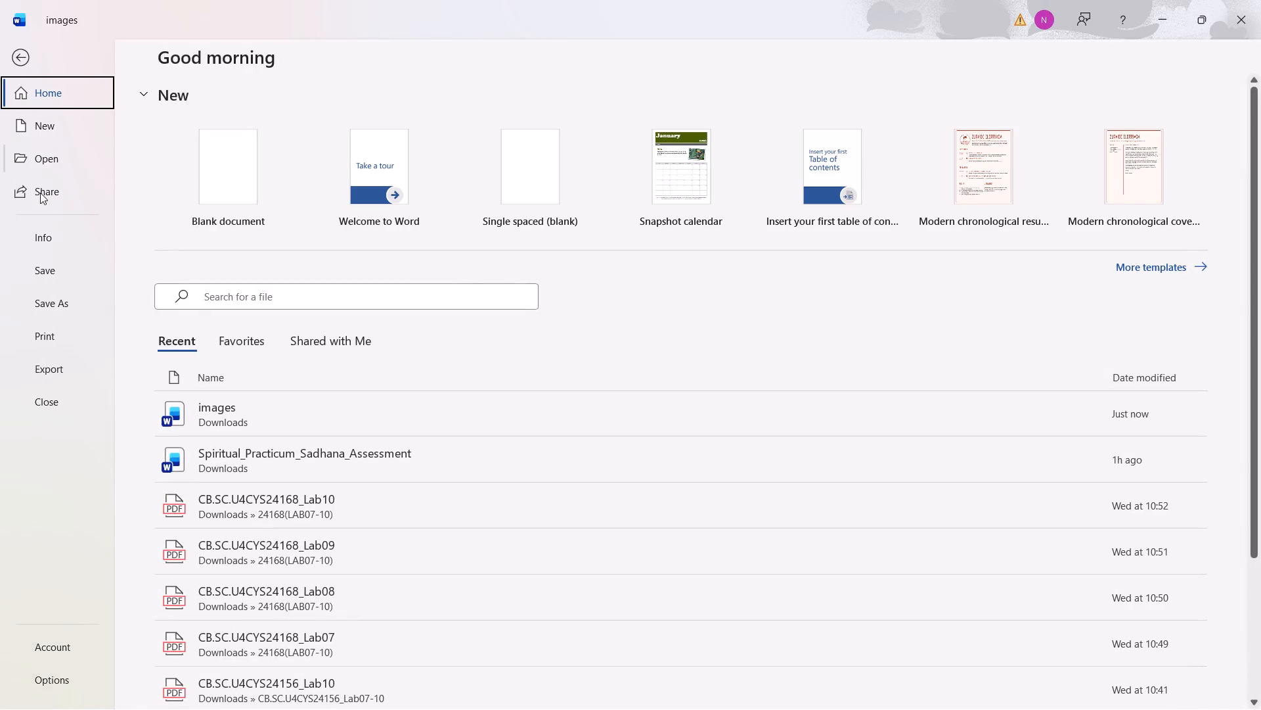
pyautogui.click(47, 302)
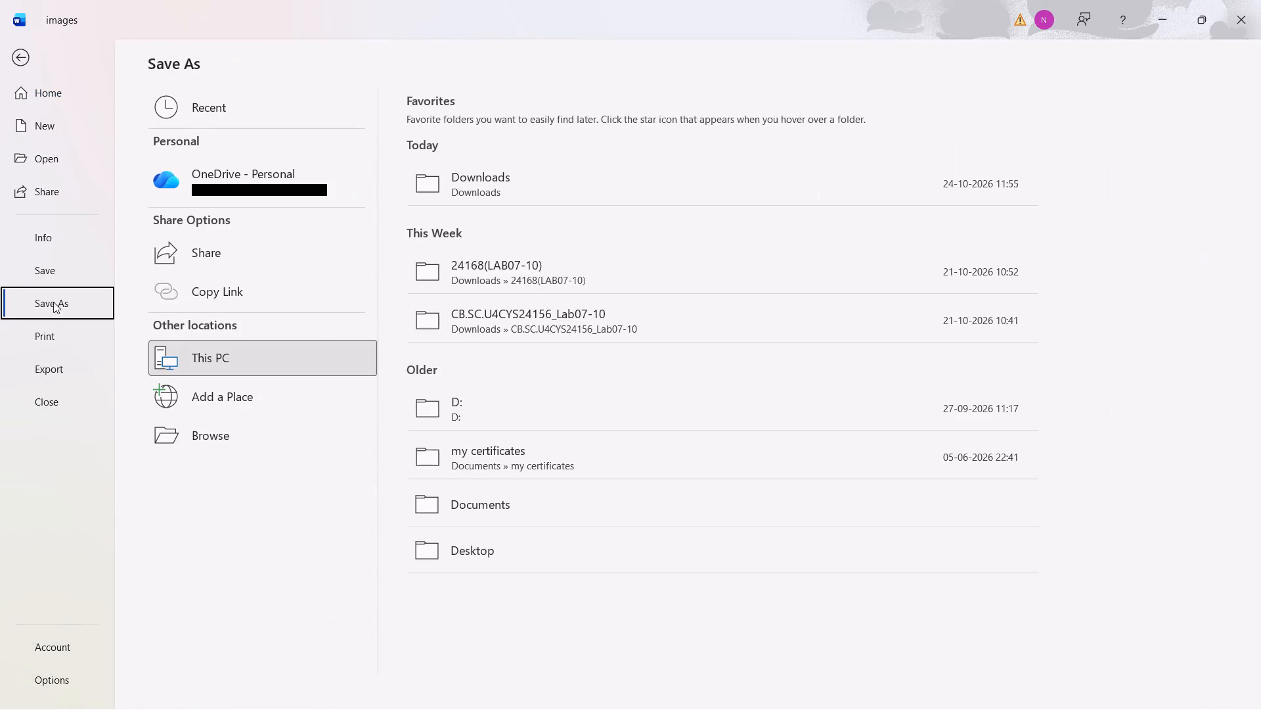
pyautogui.click(489, 185)
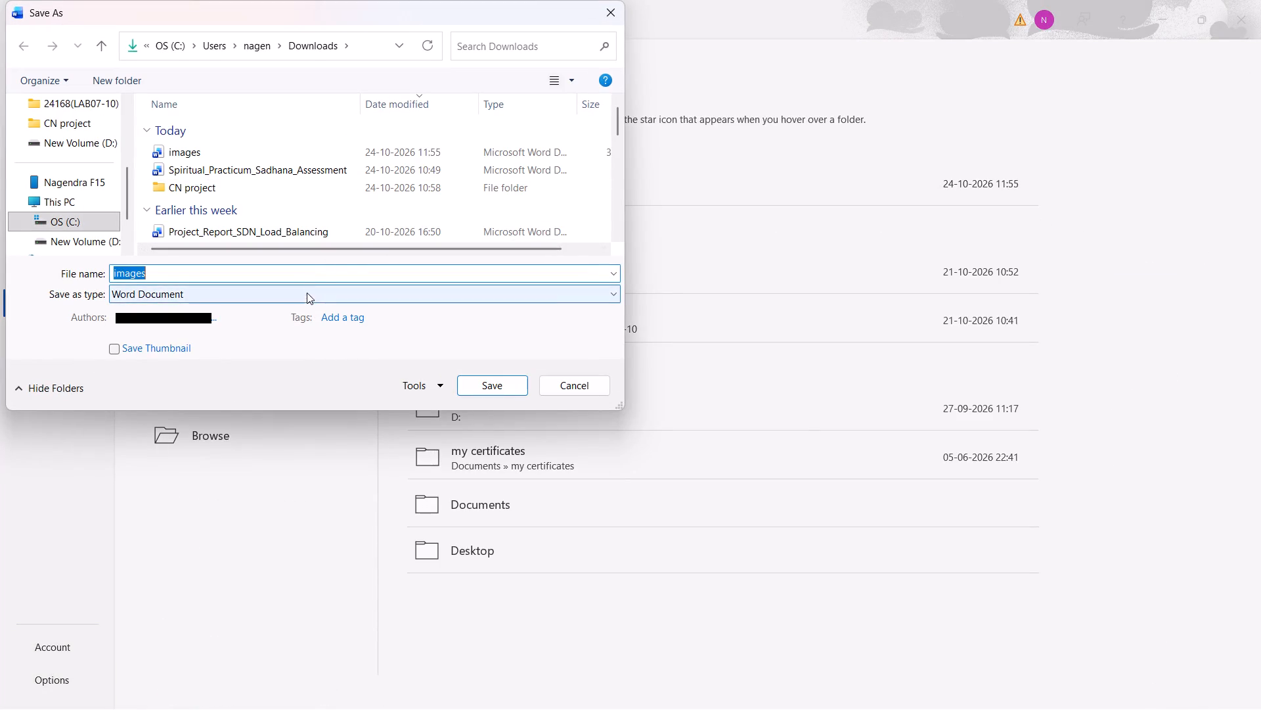
pyautogui.click(307, 293)
pyautogui.click(213, 382)
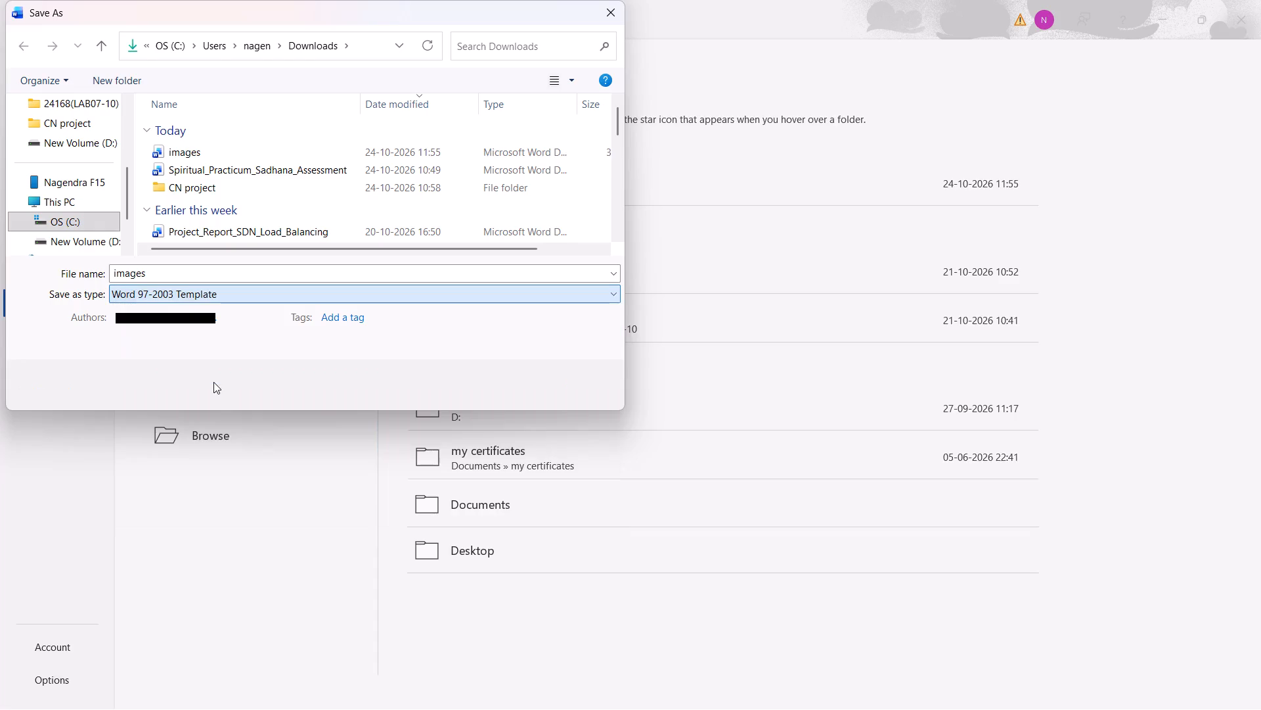
pyautogui.click(229, 298)
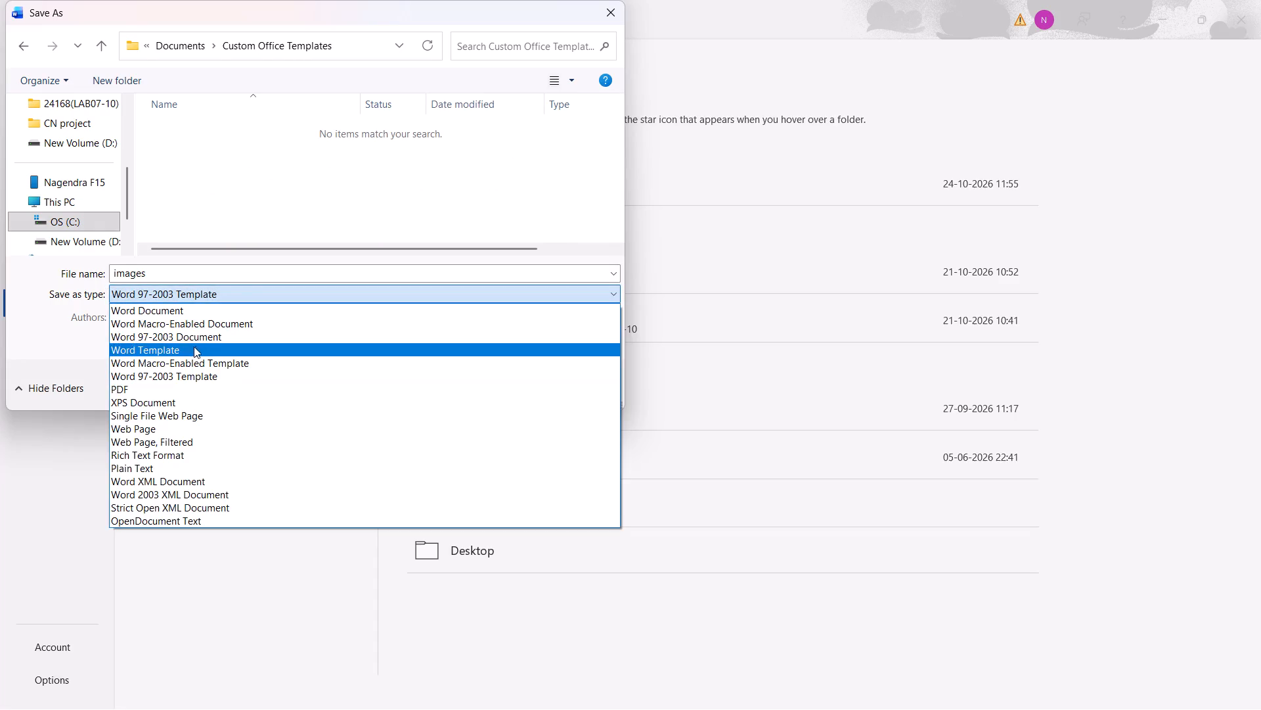
pyautogui.click(158, 388)
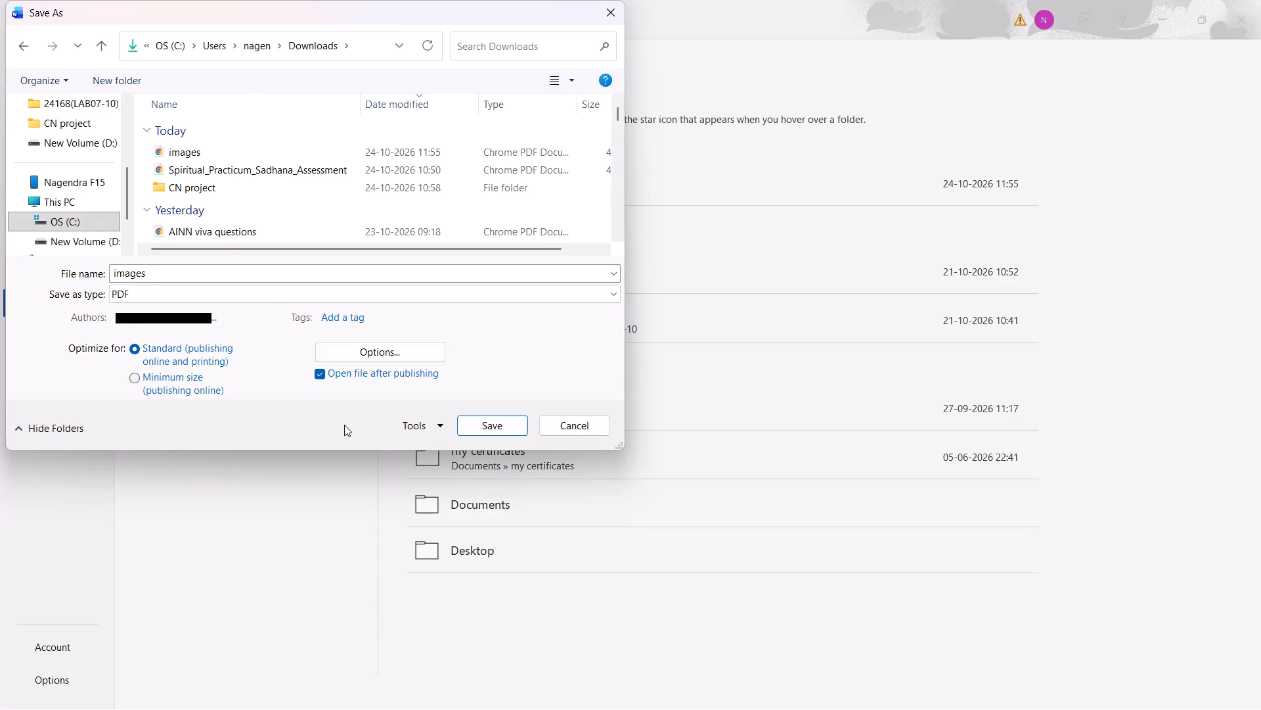
pyautogui.click(487, 425)
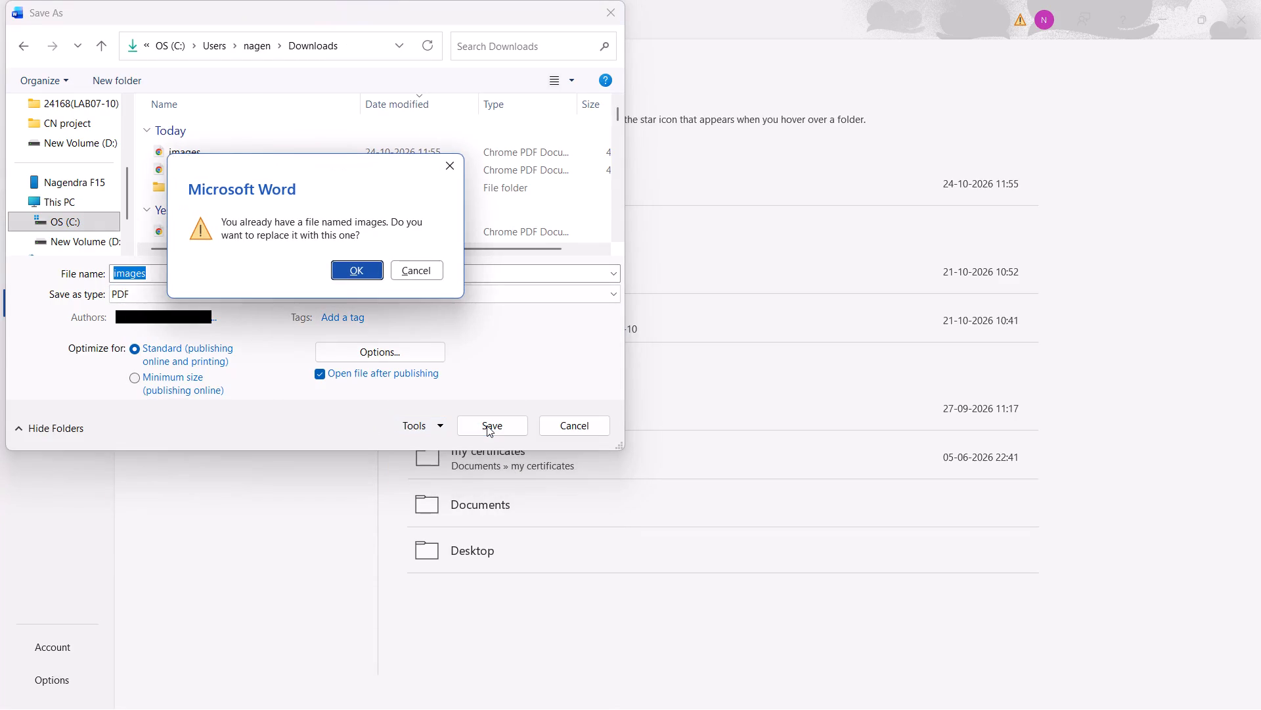
pyautogui.click(351, 267)
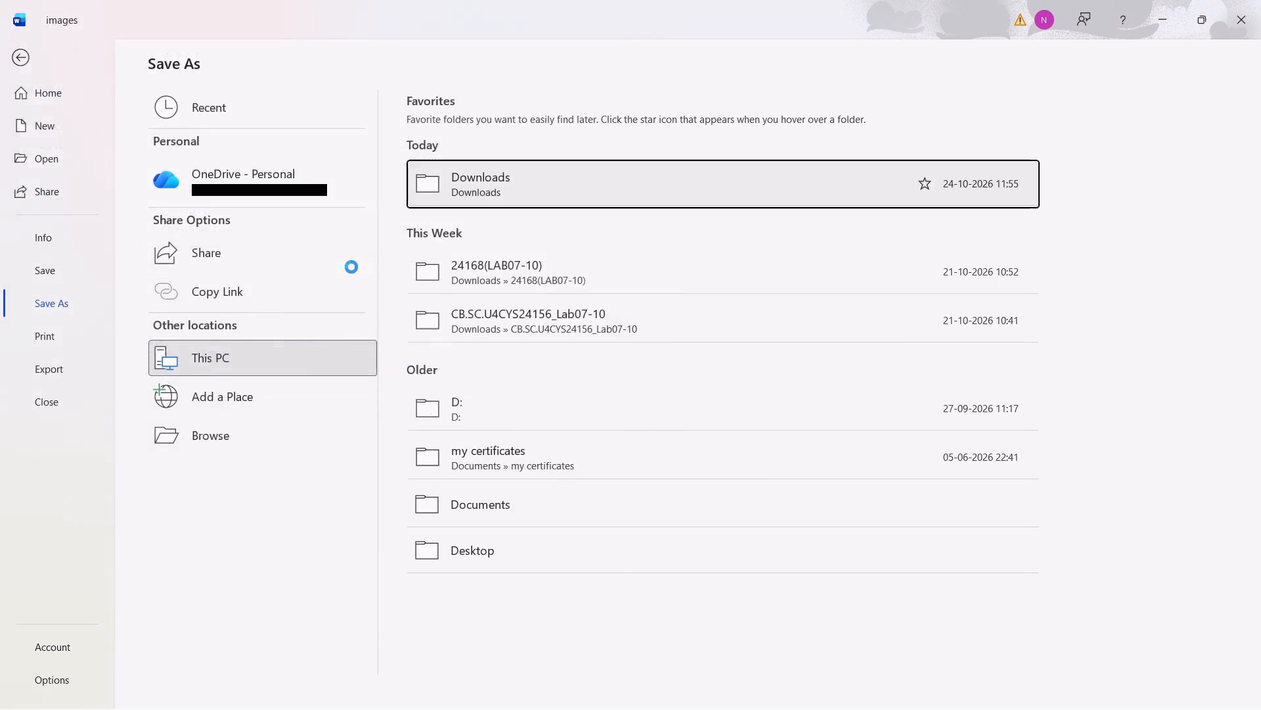
# Examine the photo layout on both pages of the published images PDF.
pyautogui.scroll(3, 570, 340)
pyautogui.scroll(-7, 570, 340)
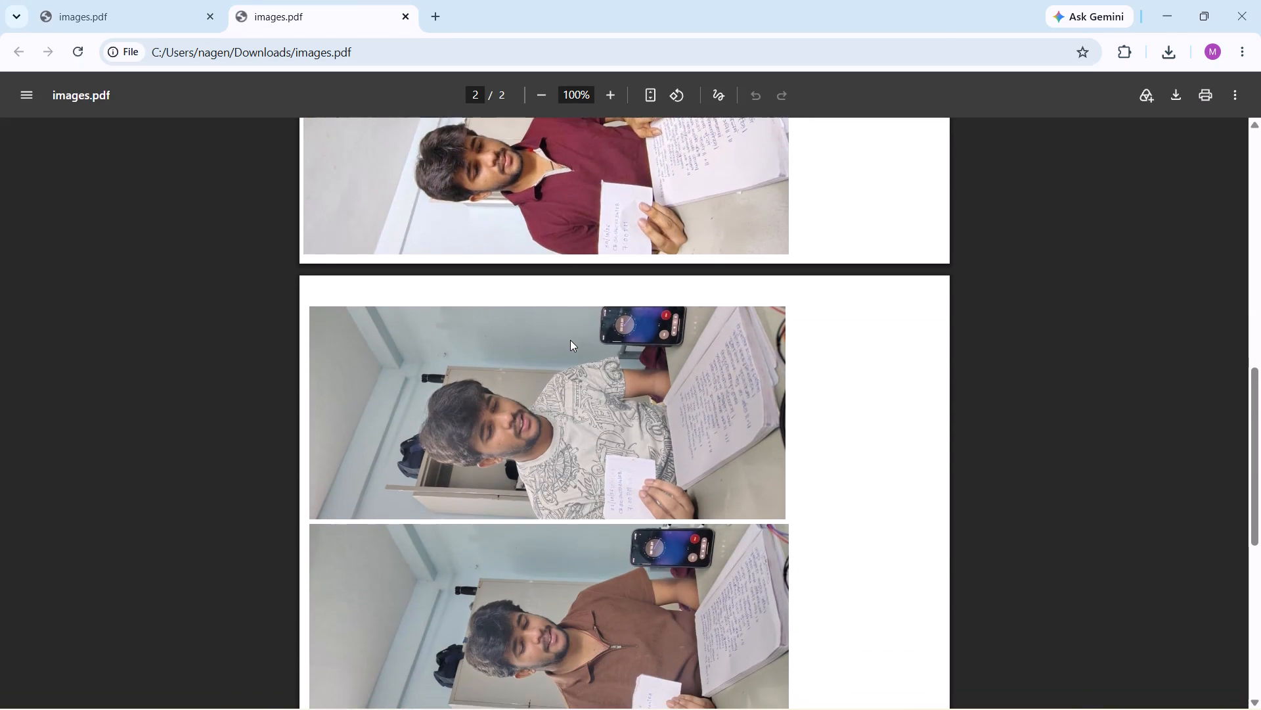
pyautogui.scroll(-6, 570, 340)
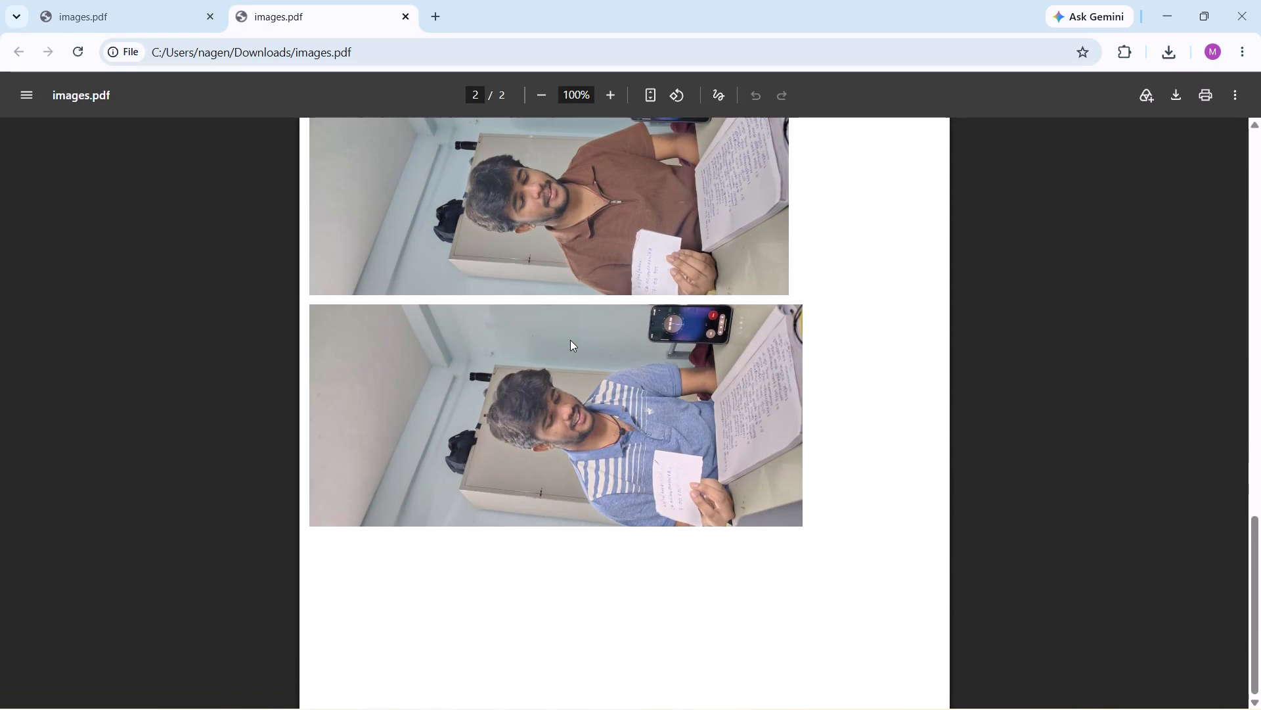
pyautogui.scroll(16, 570, 340)
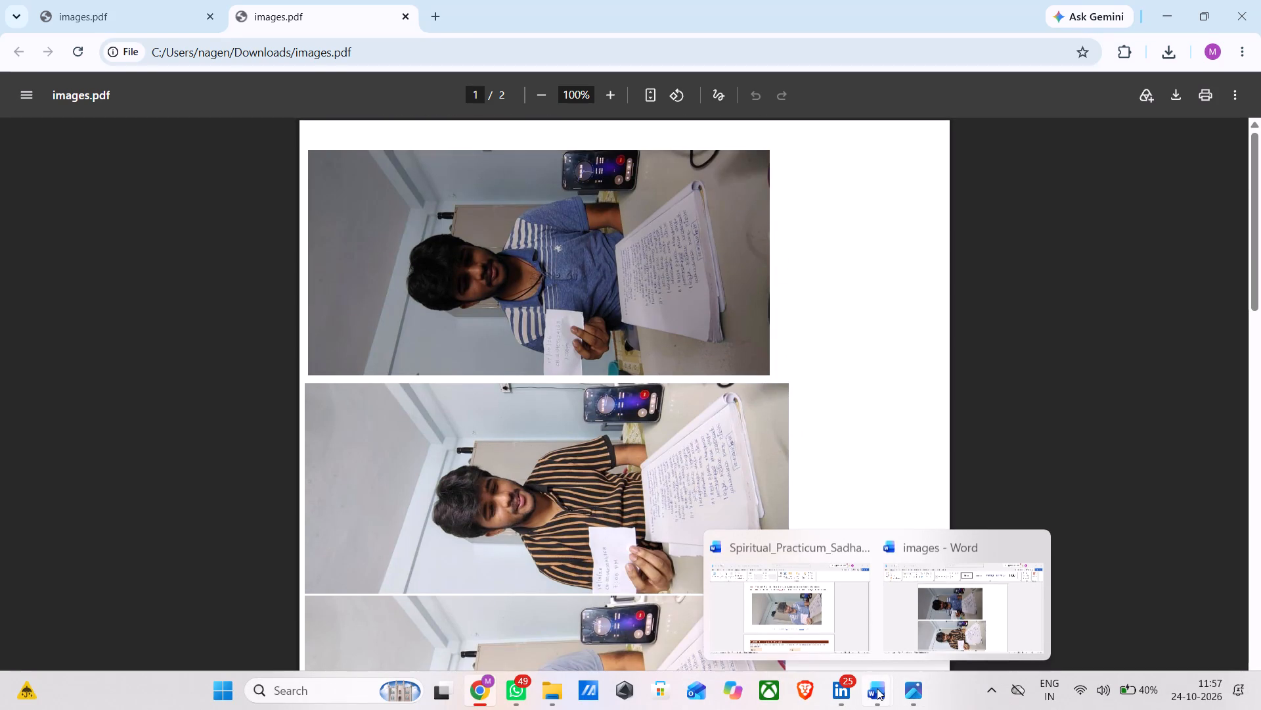
# Switch to the Spiritual_Practicum_Sadhana_Assessment document and cut the photo under Day 7's PHOTO PROOF line.
pyautogui.click(775, 619)
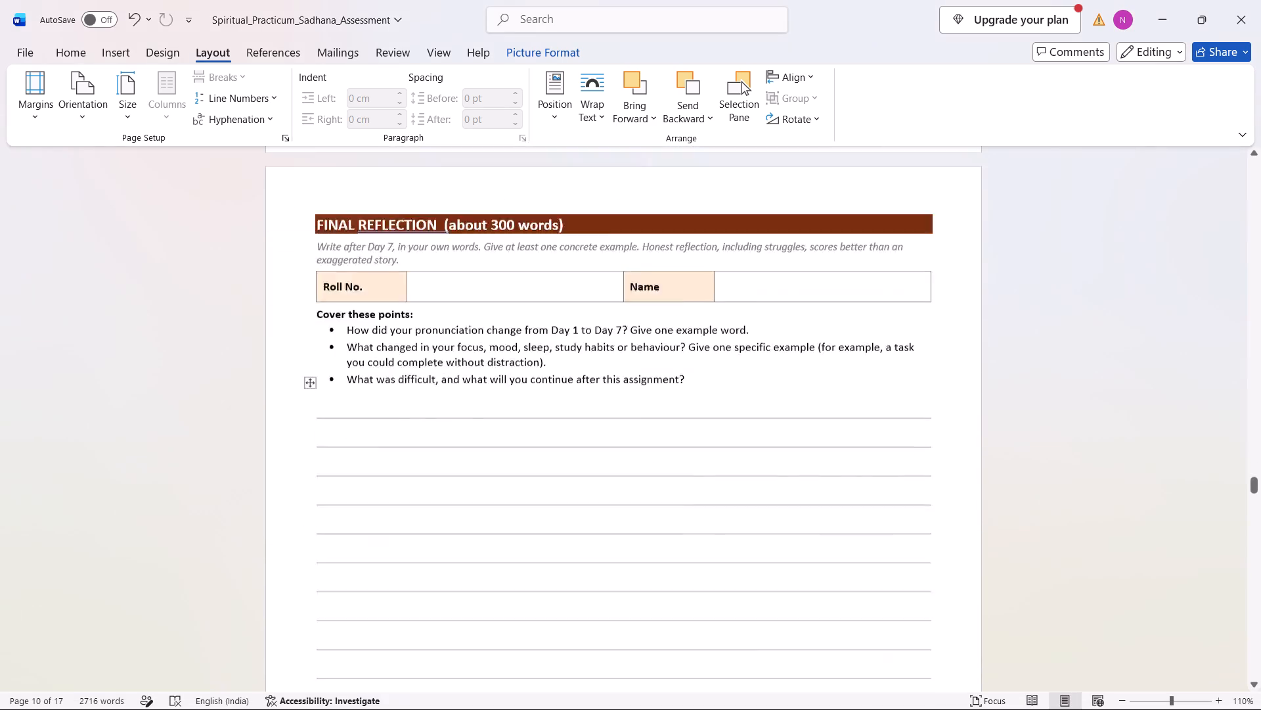
pyautogui.scroll(1, 593, 371)
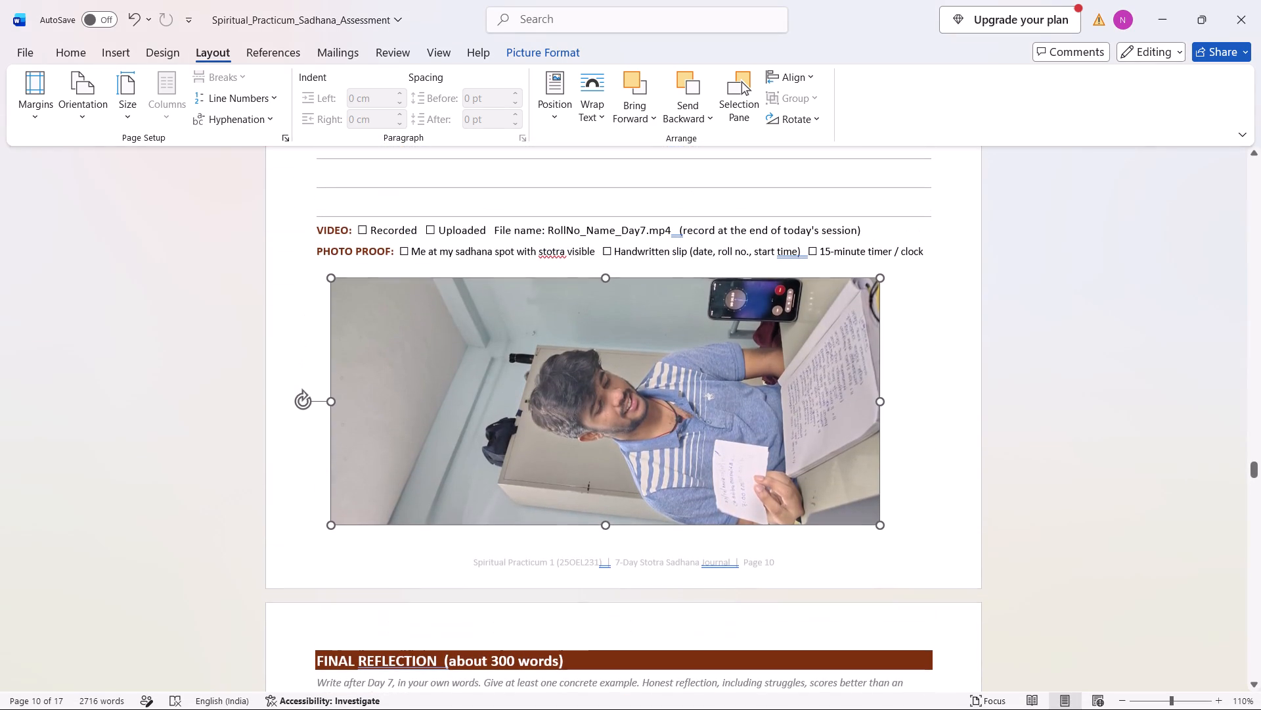
pyautogui.rightClick(593, 371)
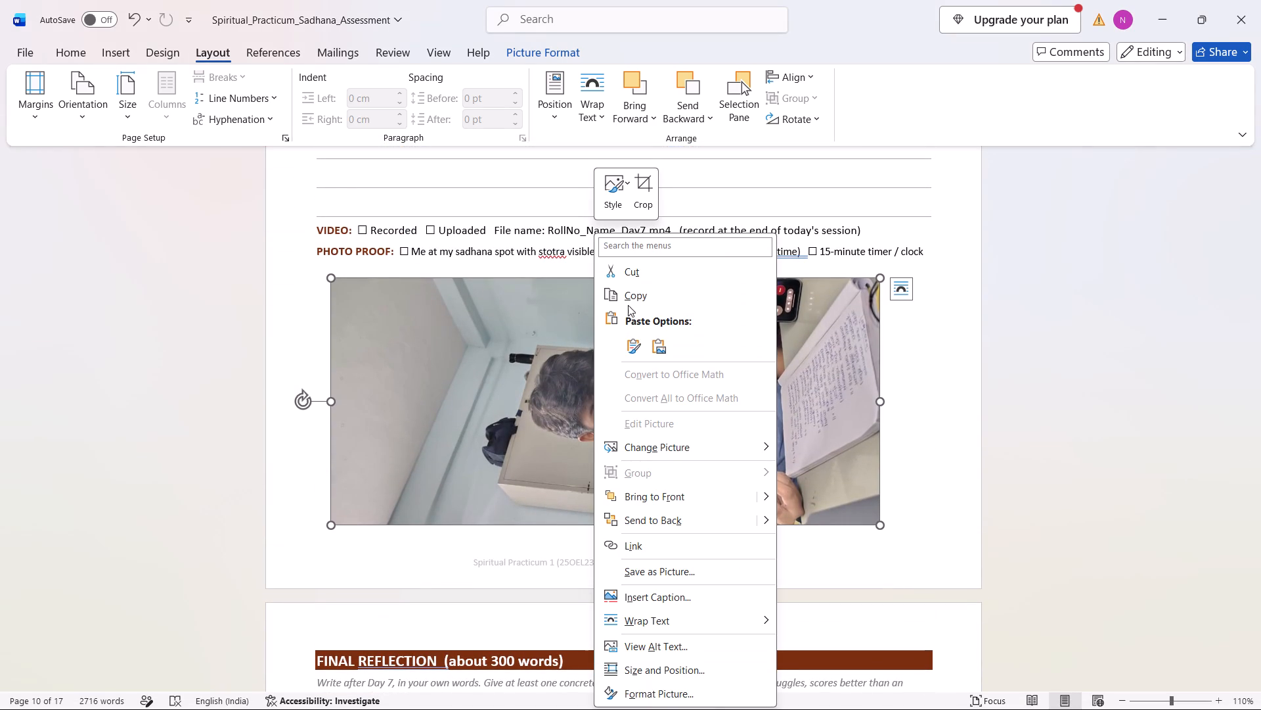
pyautogui.click(637, 275)
# Cut the photo under the PHOTO PROOF line of the Day 6 sadhana record.
pyautogui.scroll(5, 637, 275)
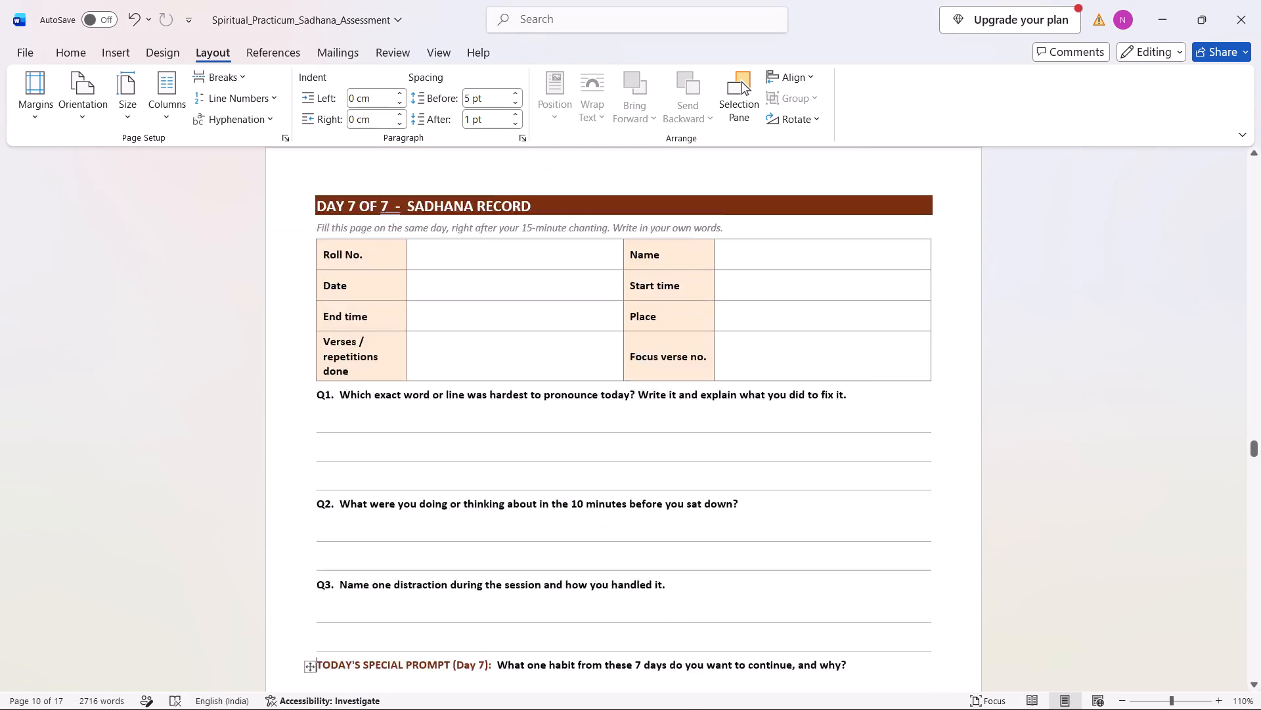
pyautogui.scroll(1, 637, 275)
pyautogui.rightClick(577, 382)
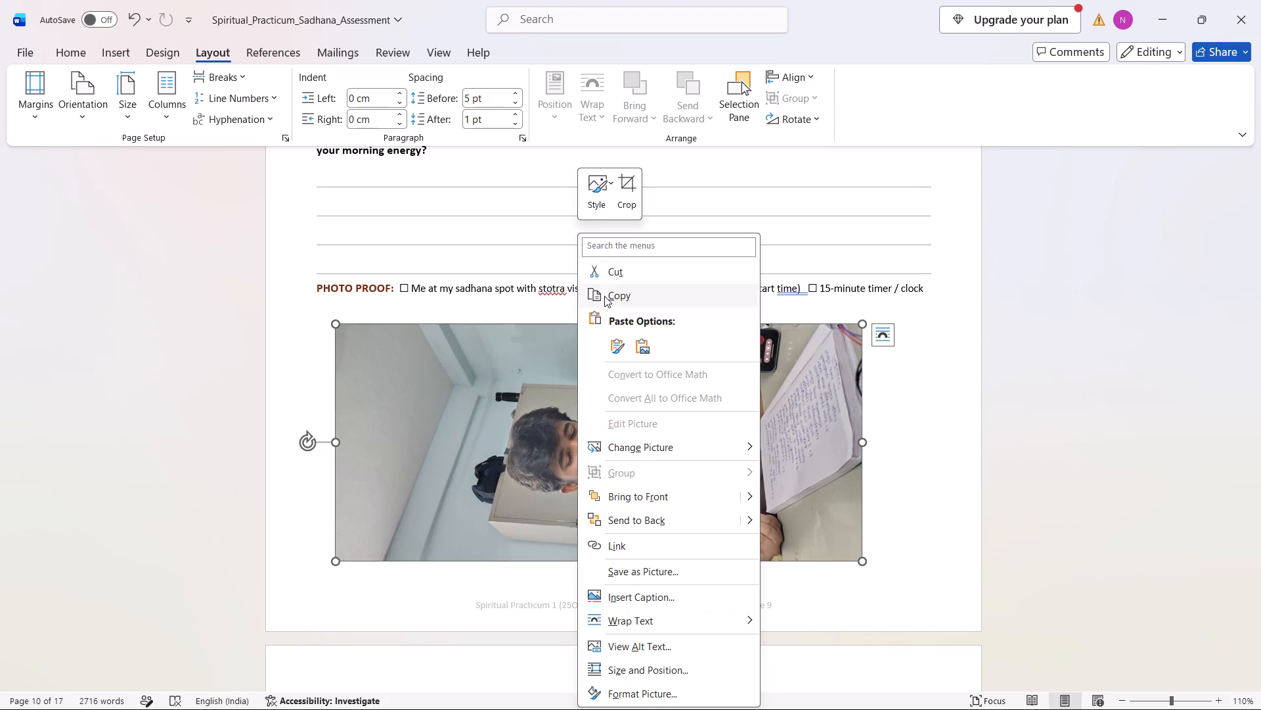
pyautogui.click(610, 281)
# Cut the photo under the PHOTO PROOF line of the Day 5 sadhana record.
pyautogui.scroll(3, 610, 281)
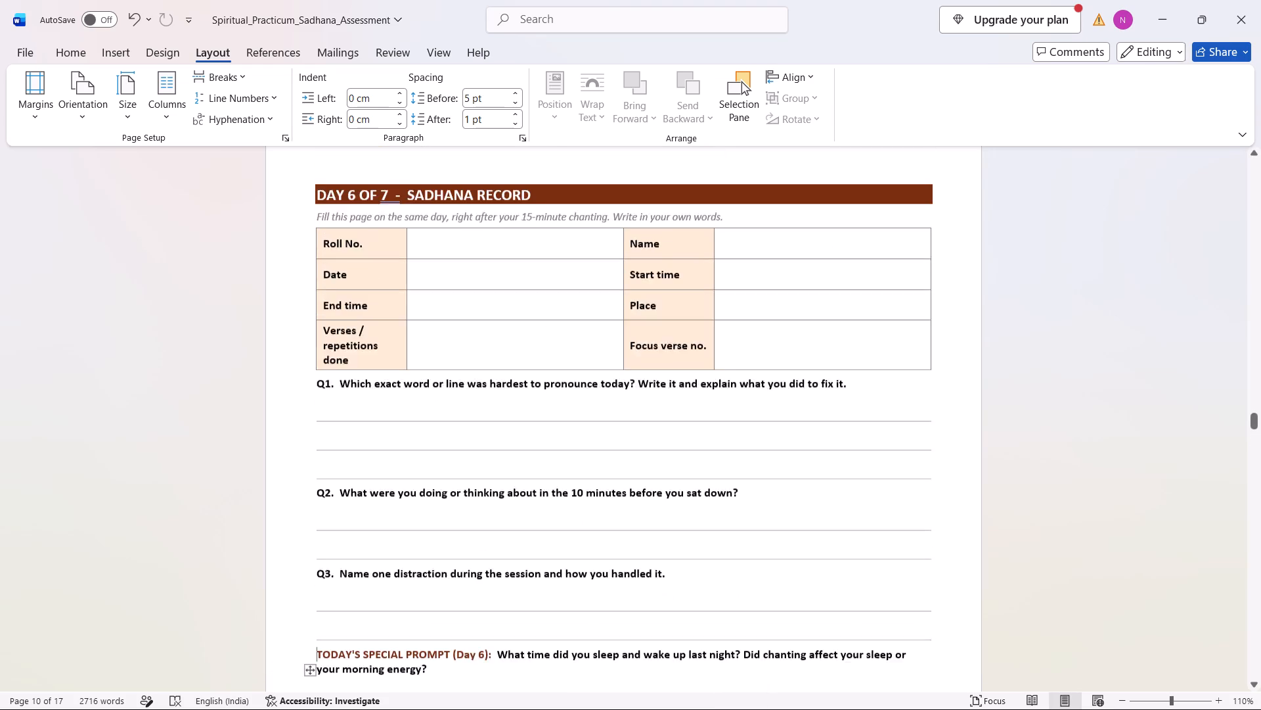
pyautogui.scroll(2, 610, 281)
pyautogui.click(536, 418)
pyautogui.rightClick(536, 418)
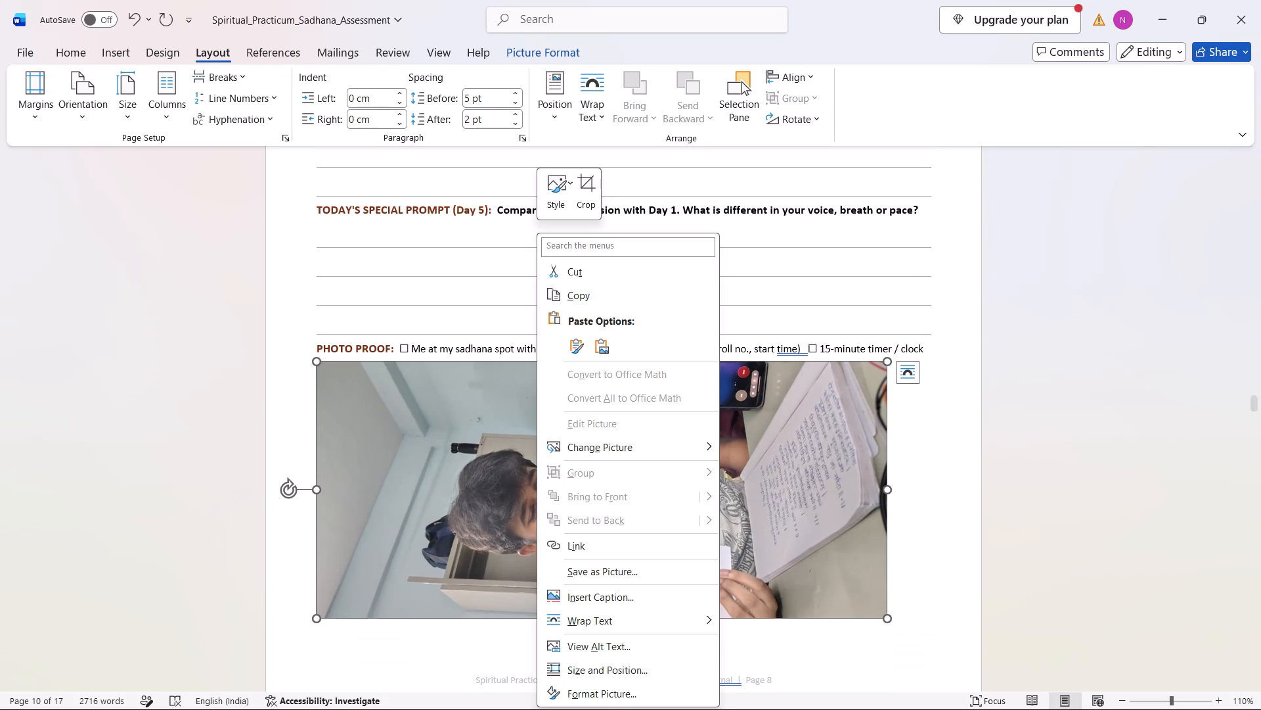
pyautogui.click(588, 275)
# Cut the photo under the PHOTO PROOF line of the Day 4 sadhana record.
pyautogui.scroll(4, 588, 275)
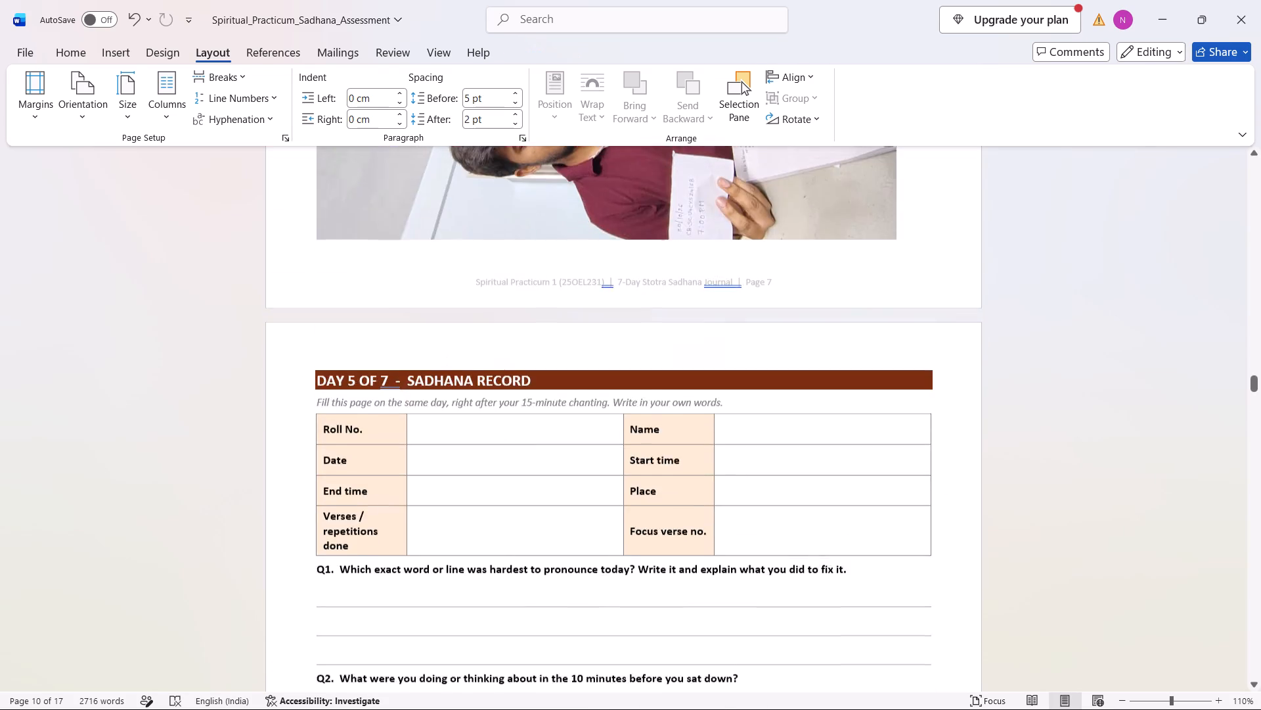
pyautogui.scroll(1, 588, 275)
pyautogui.click(557, 410)
pyautogui.rightClick(557, 410)
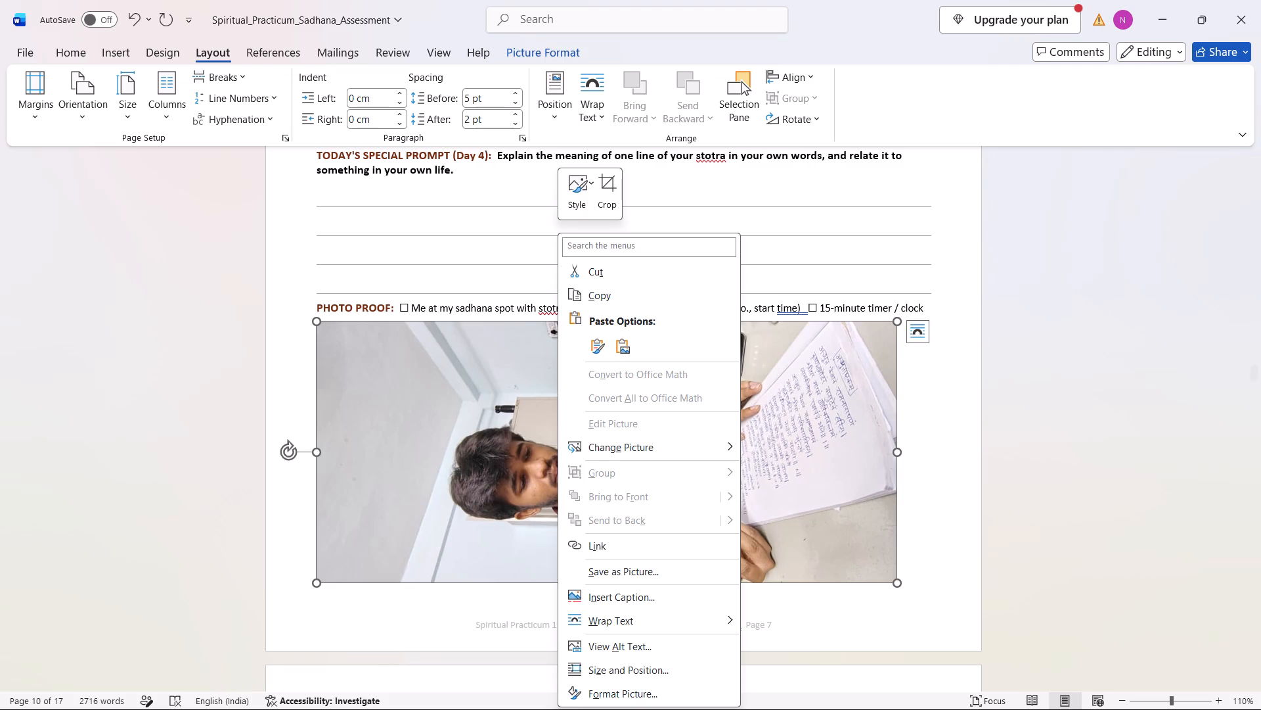
pyautogui.click(606, 267)
# Cut the photo under the PHOTO PROOF line of the Day 3 sadhana record.
pyautogui.scroll(4, 606, 267)
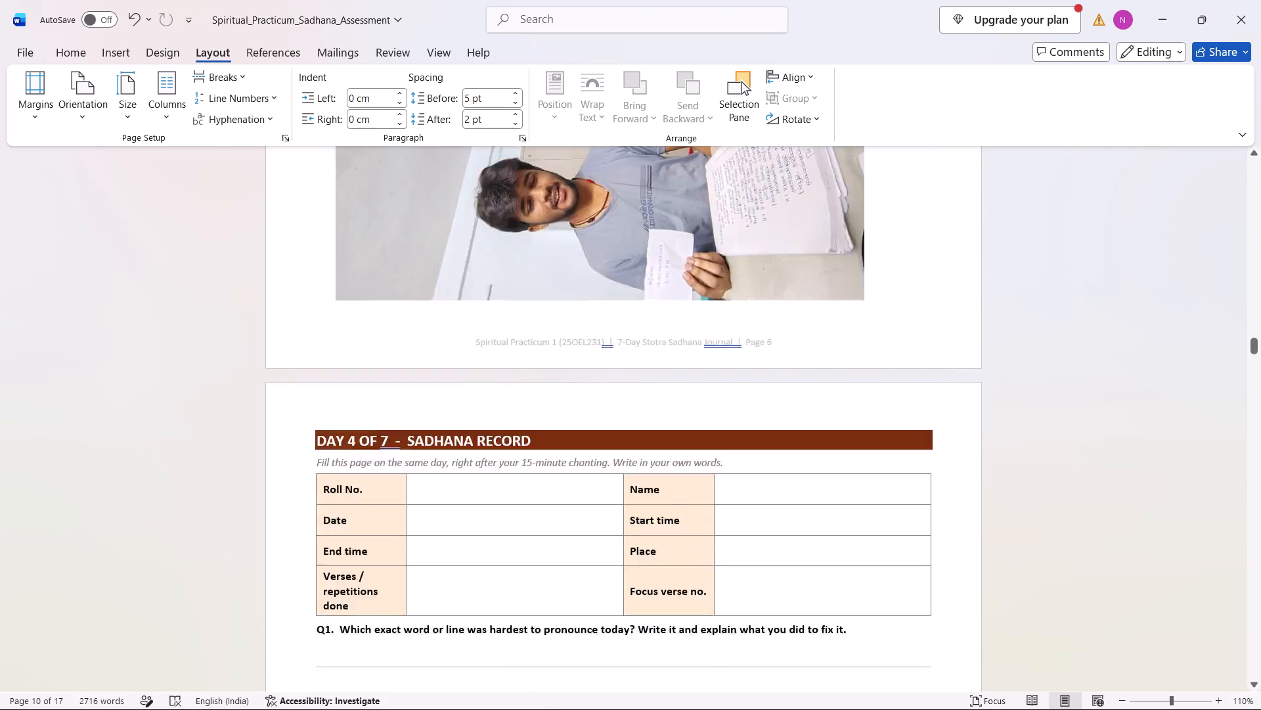
pyautogui.scroll(1, 606, 267)
pyautogui.click(553, 403)
pyautogui.rightClick(553, 403)
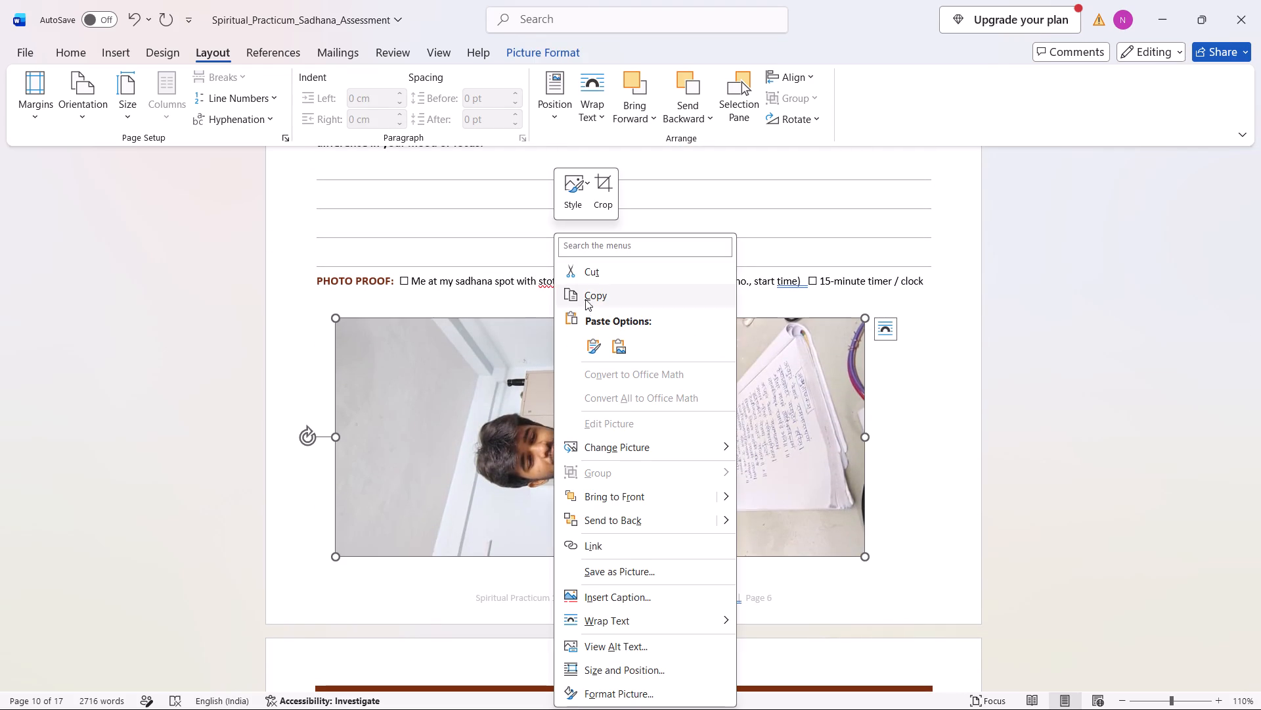
pyautogui.click(602, 262)
# Cut the photo under the PHOTO PROOF line of the Day 2 sadhana record.
pyautogui.scroll(4, 602, 262)
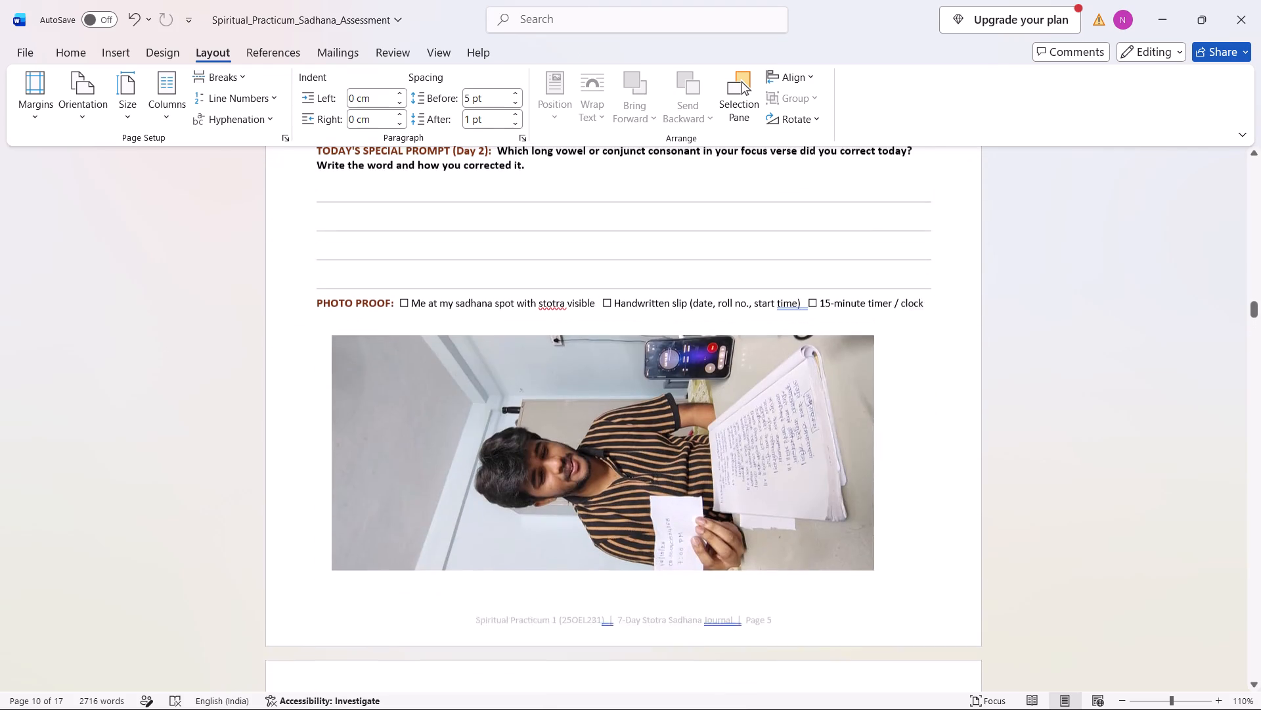
pyautogui.click(546, 450)
pyautogui.rightClick(546, 450)
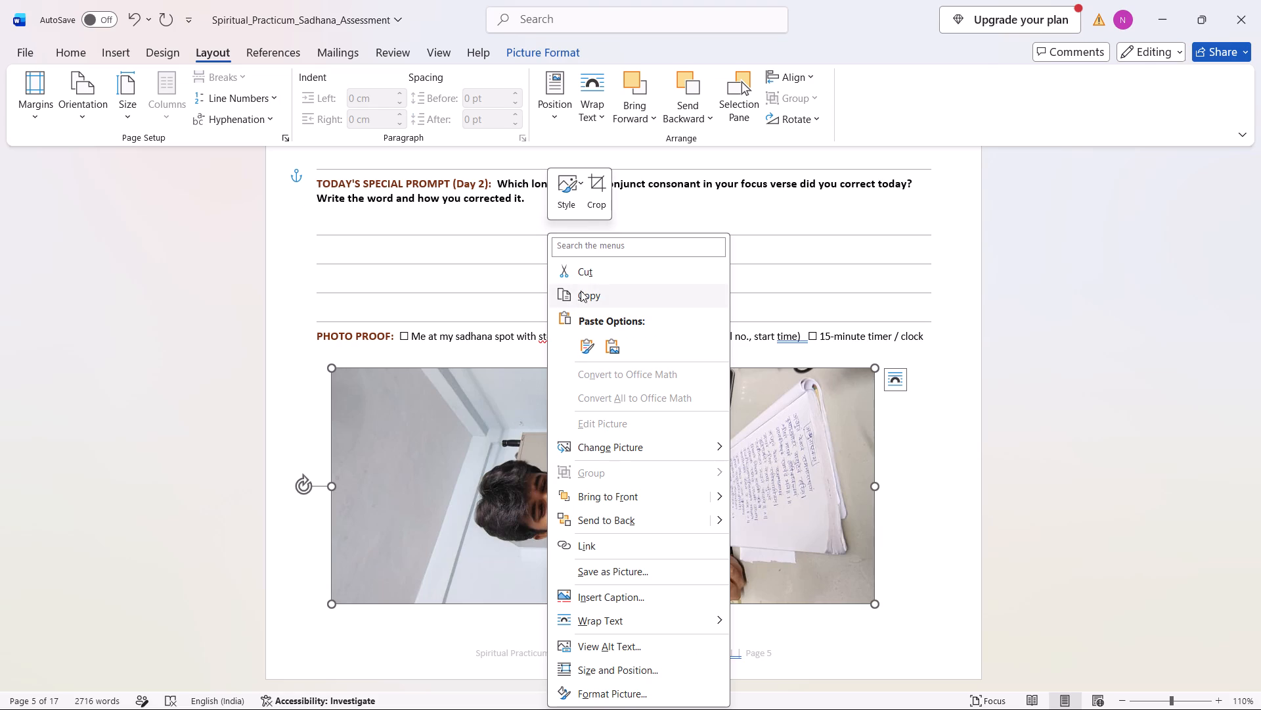
pyautogui.click(588, 268)
# Cut the photo beside the PHOTO PROOF text of the Day 1 sadhana record.
pyautogui.scroll(5, 588, 268)
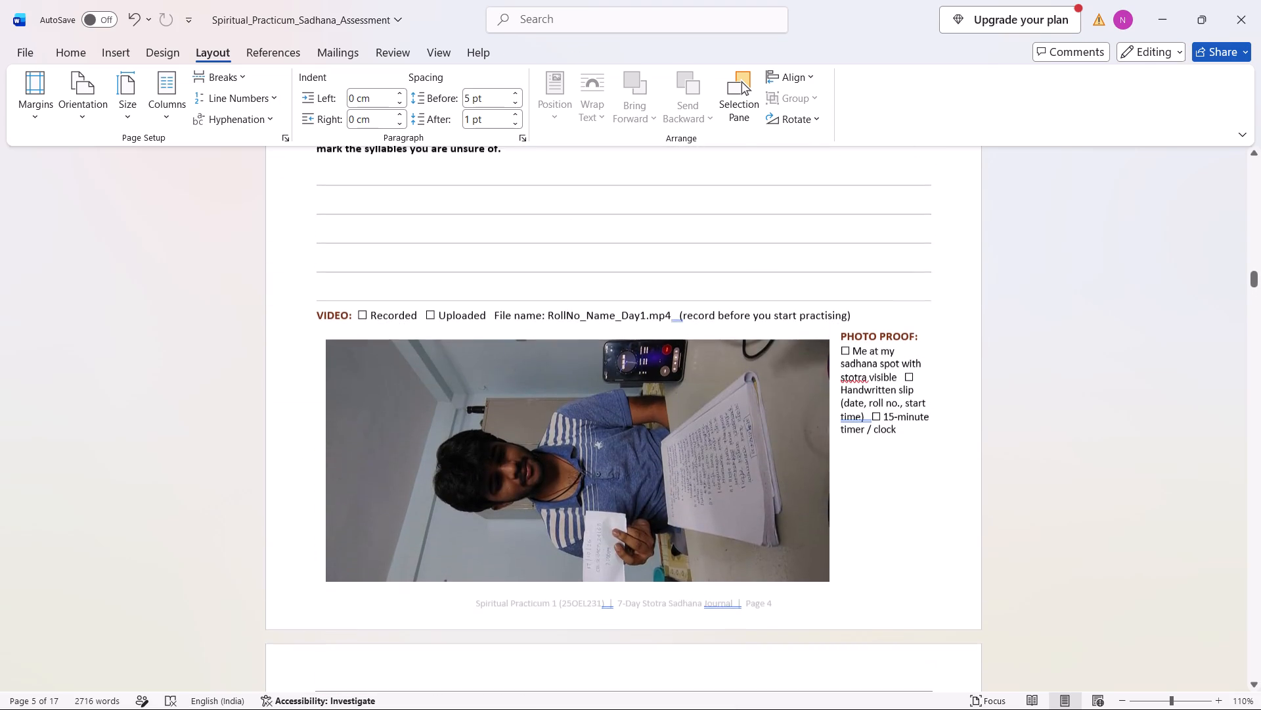
pyautogui.click(558, 382)
pyautogui.rightClick(558, 382)
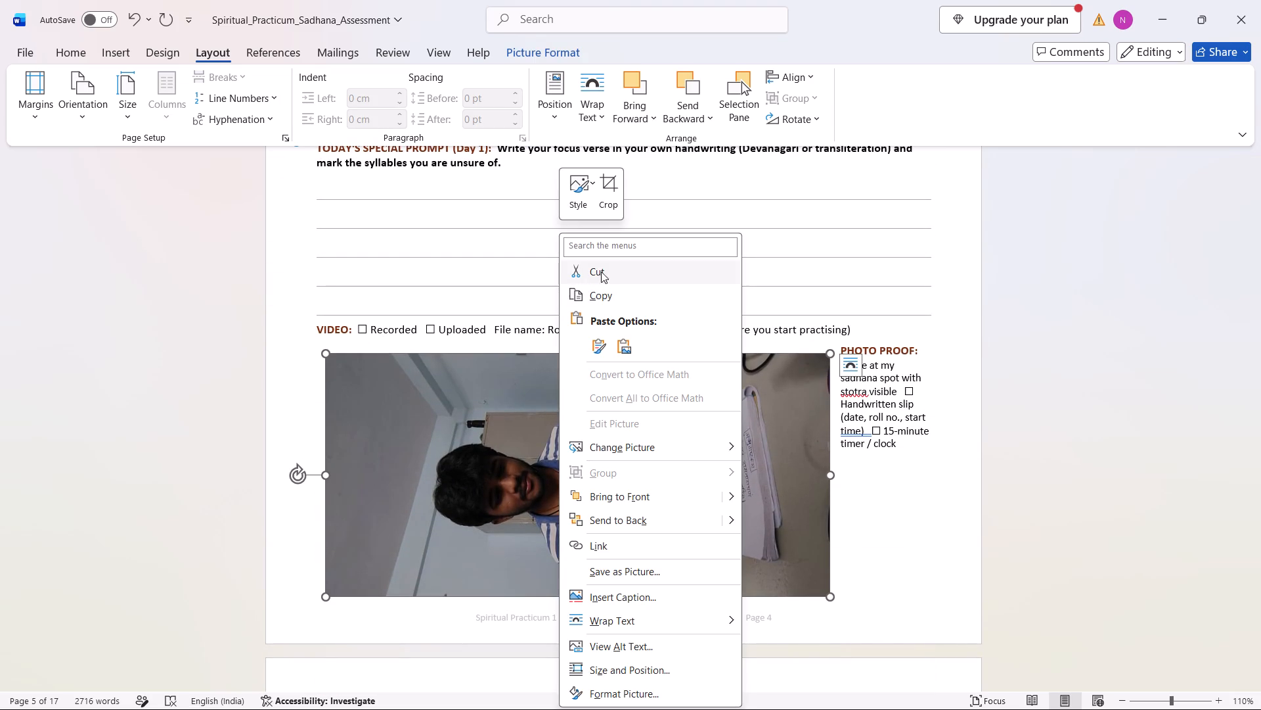
pyautogui.click(604, 267)
# Look through the document from the rules pages to the last committee table, checking for any remaining photos.
pyautogui.scroll(4, 604, 267)
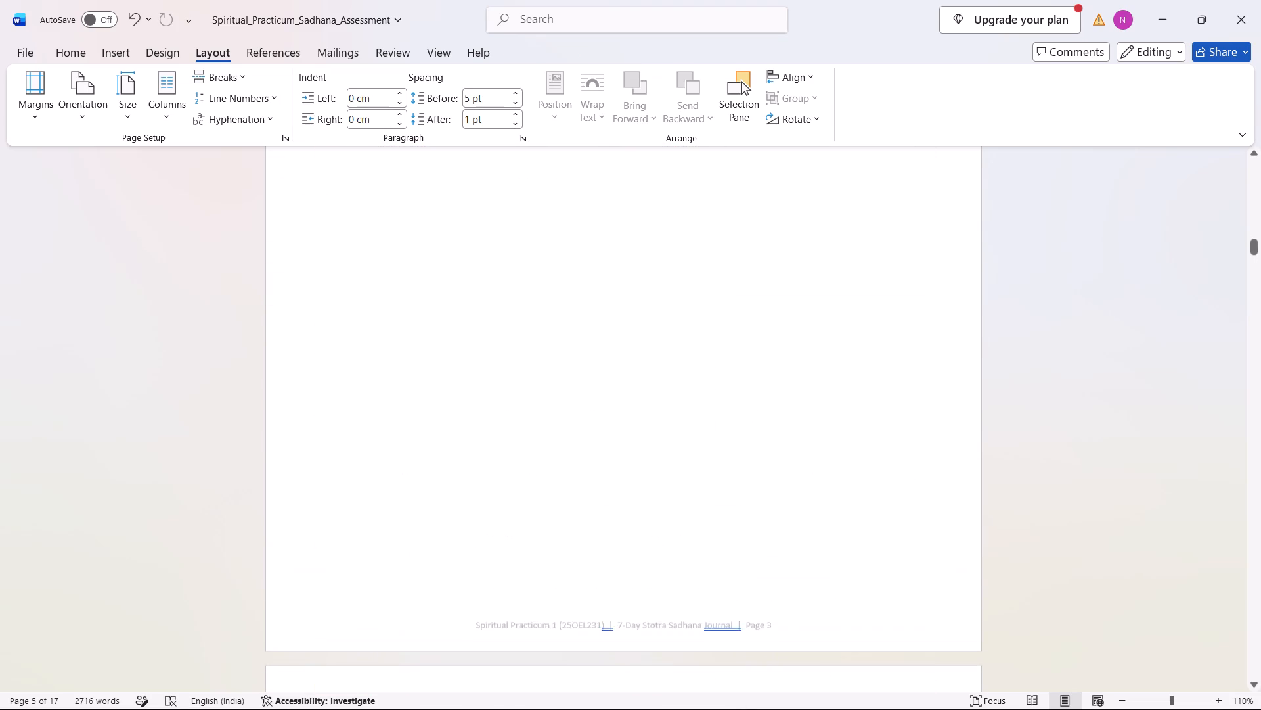
pyautogui.scroll(3, 604, 267)
pyautogui.scroll(-3, 604, 267)
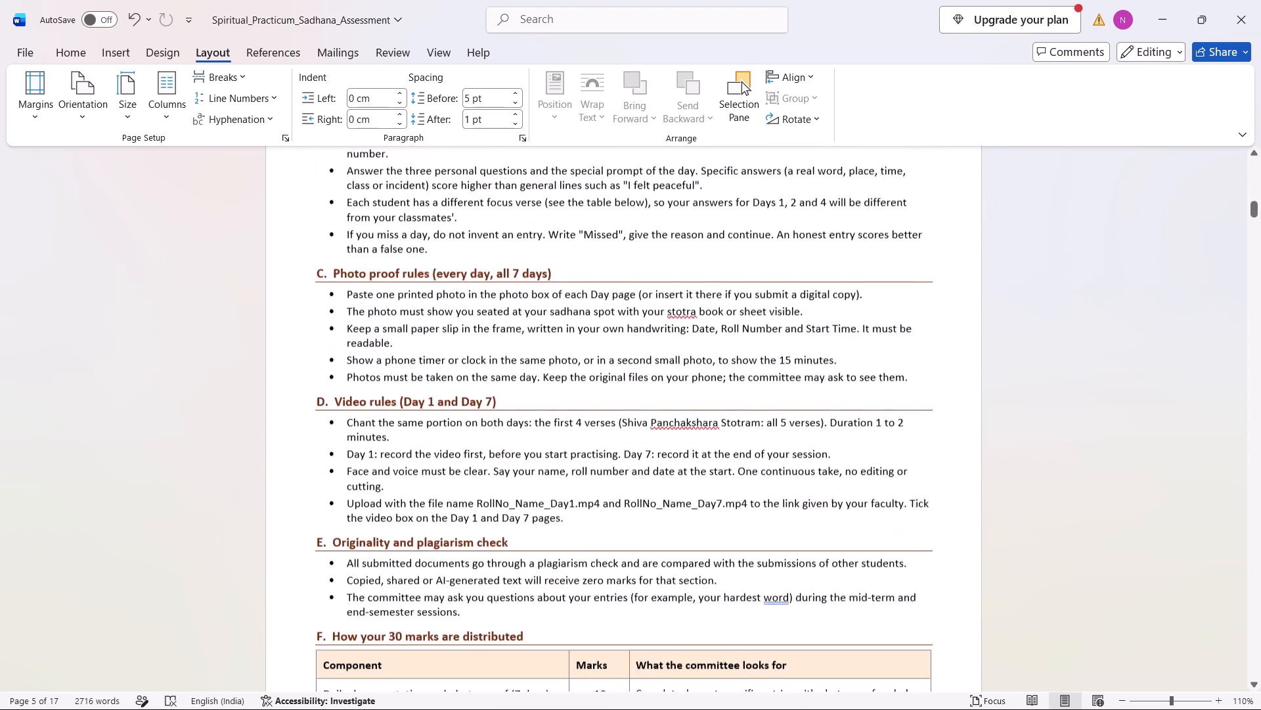
pyautogui.scroll(-11, 604, 267)
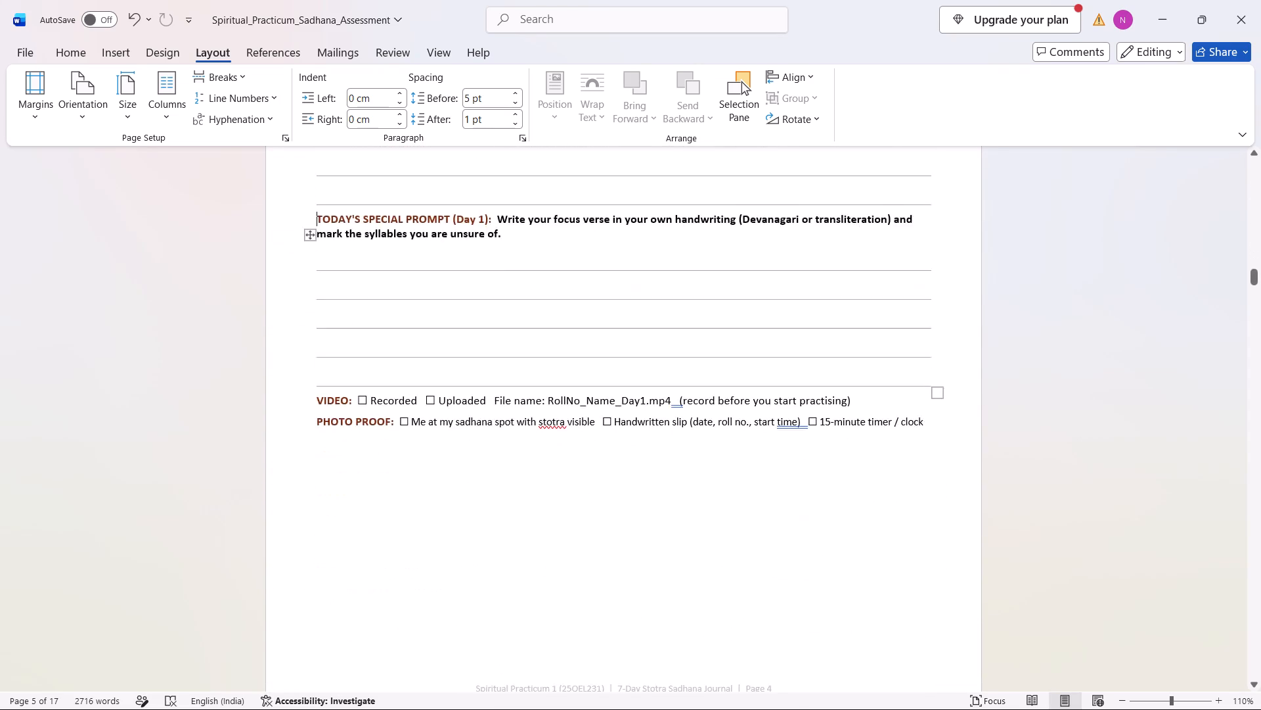
pyautogui.scroll(-14, 604, 267)
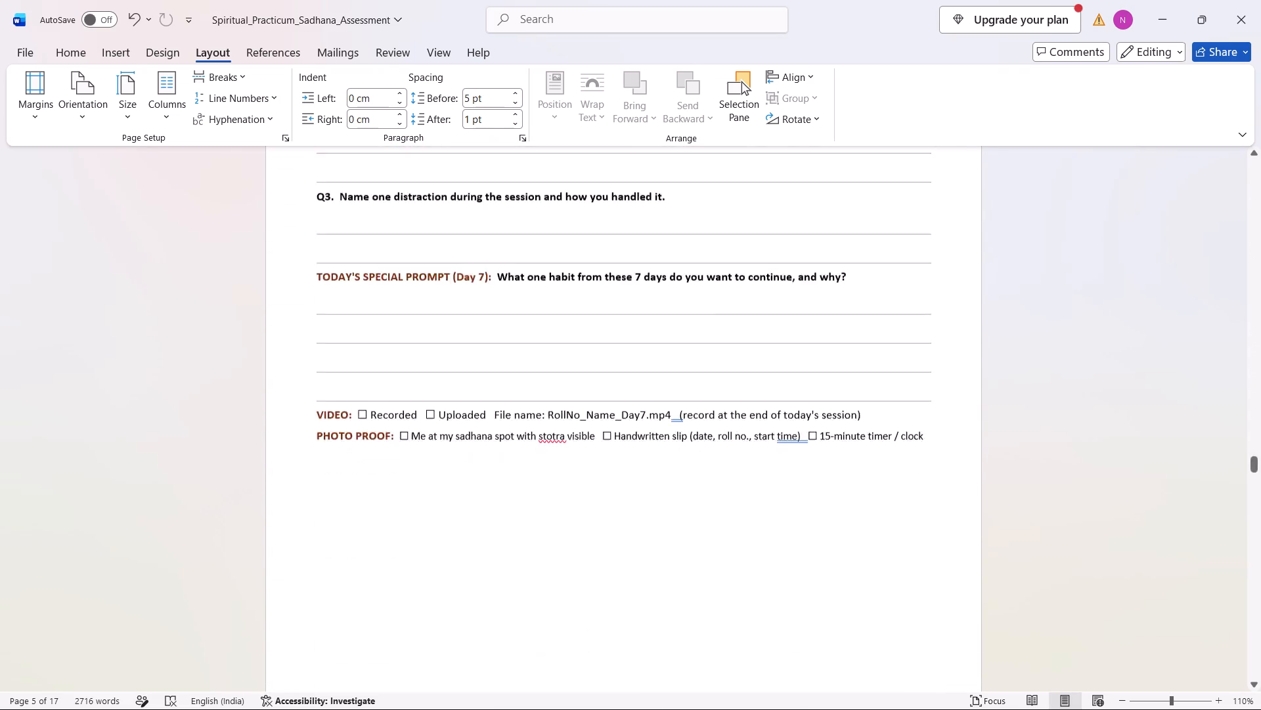
pyautogui.scroll(-6, 604, 267)
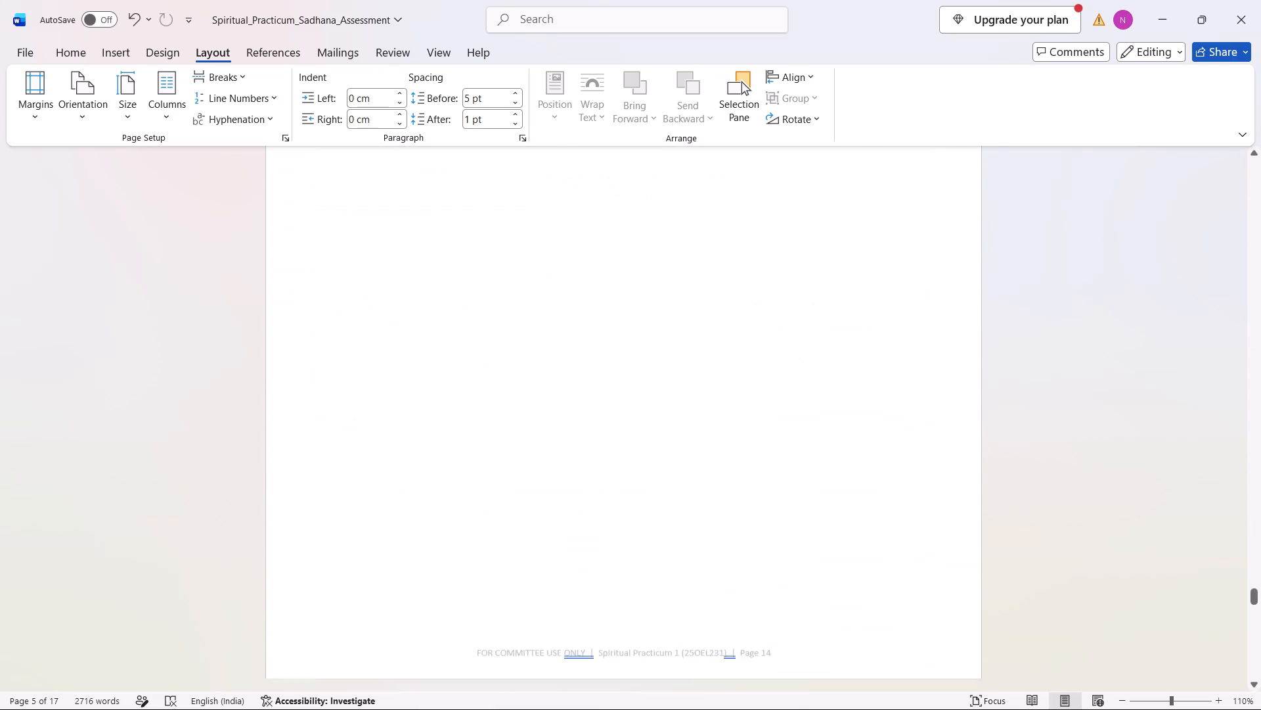
pyautogui.scroll(-4, 604, 267)
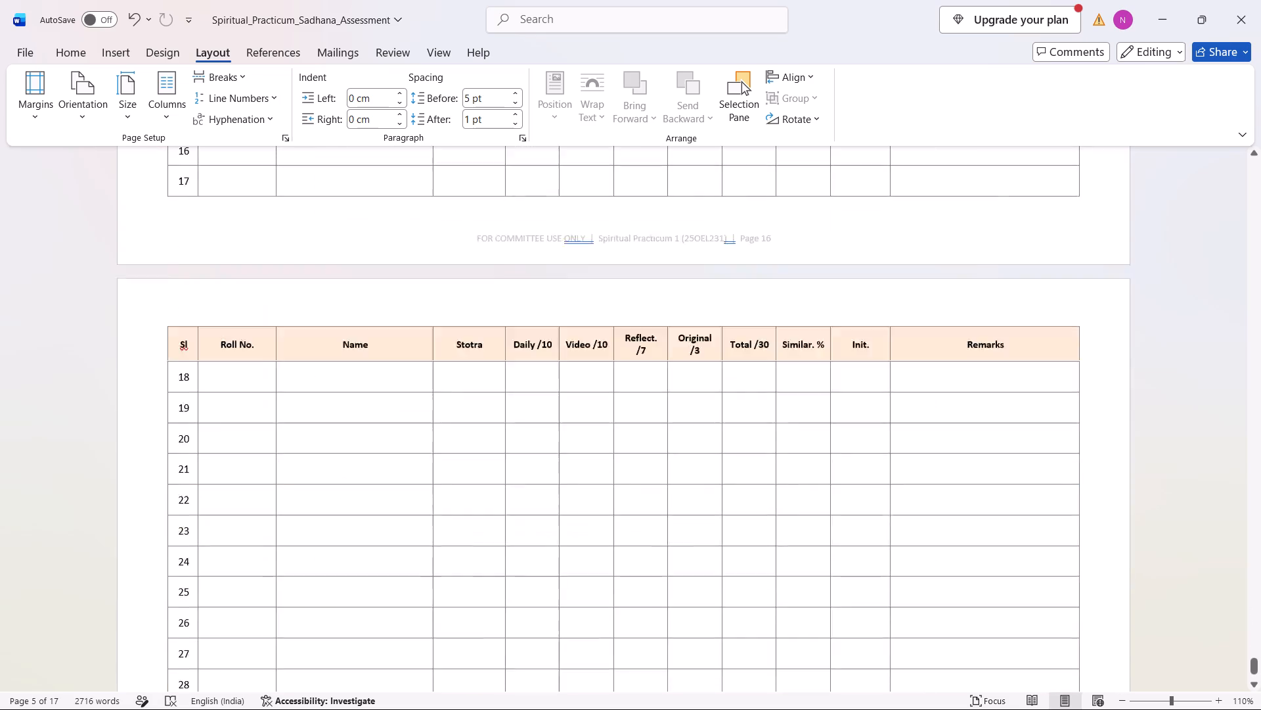
pyautogui.scroll(-3, 604, 267)
# Save the Spiritual_Practicum_Sadhana_Assessment document.
pyautogui.hotkey('ctrl', 's')
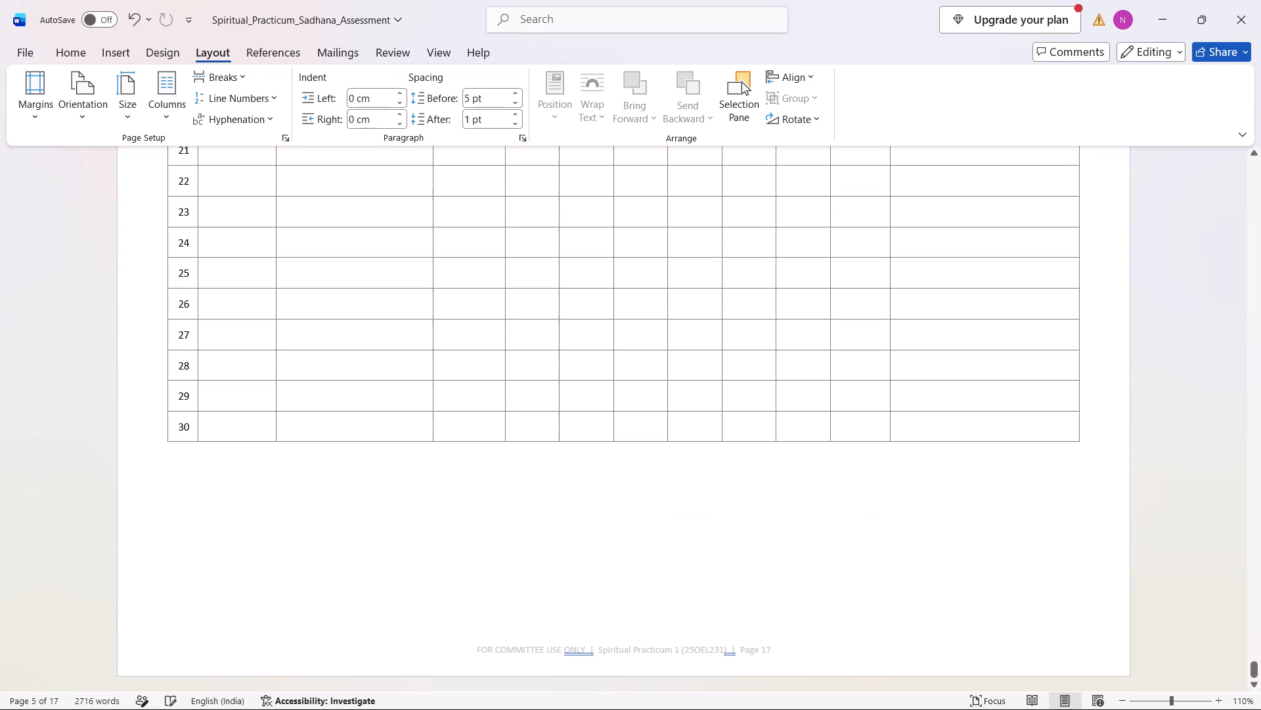
# Save the document as a PDF named Spiritual_Practicum_Sadhana_Assessment in Downloads.
pyautogui.click(33, 50)
pyautogui.click(41, 300)
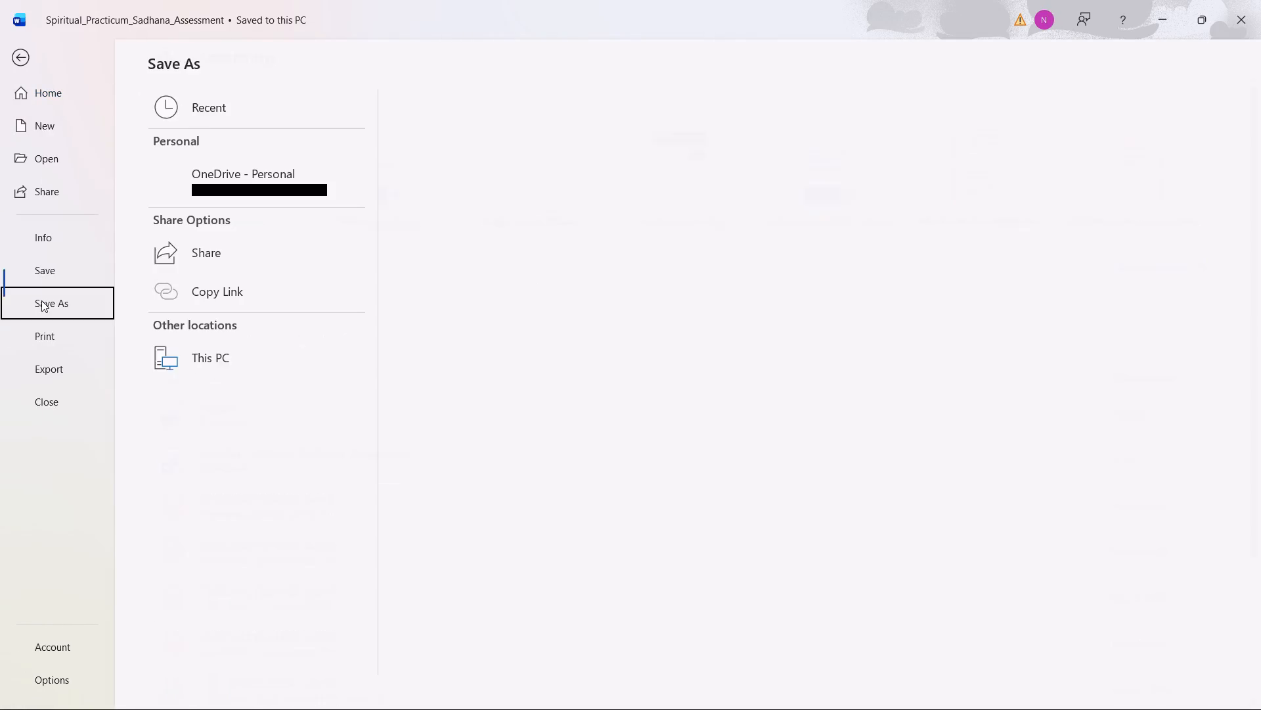
pyautogui.click(553, 199)
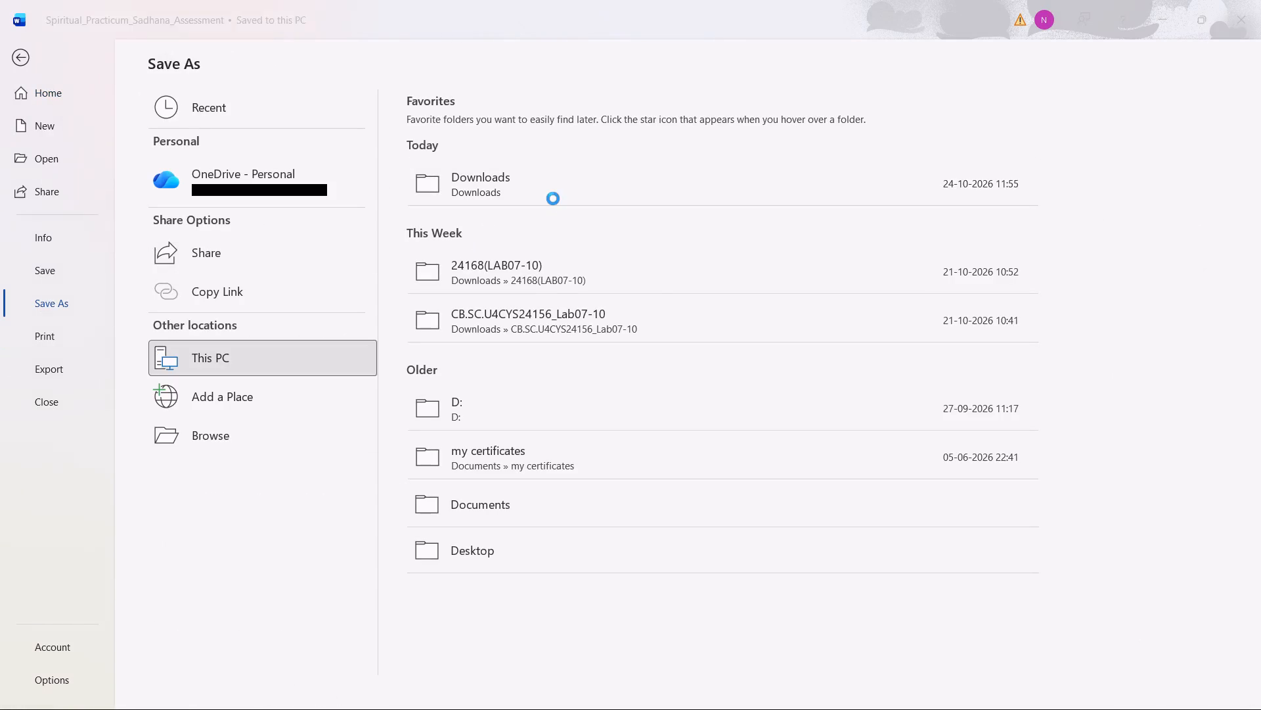
pyautogui.click(353, 297)
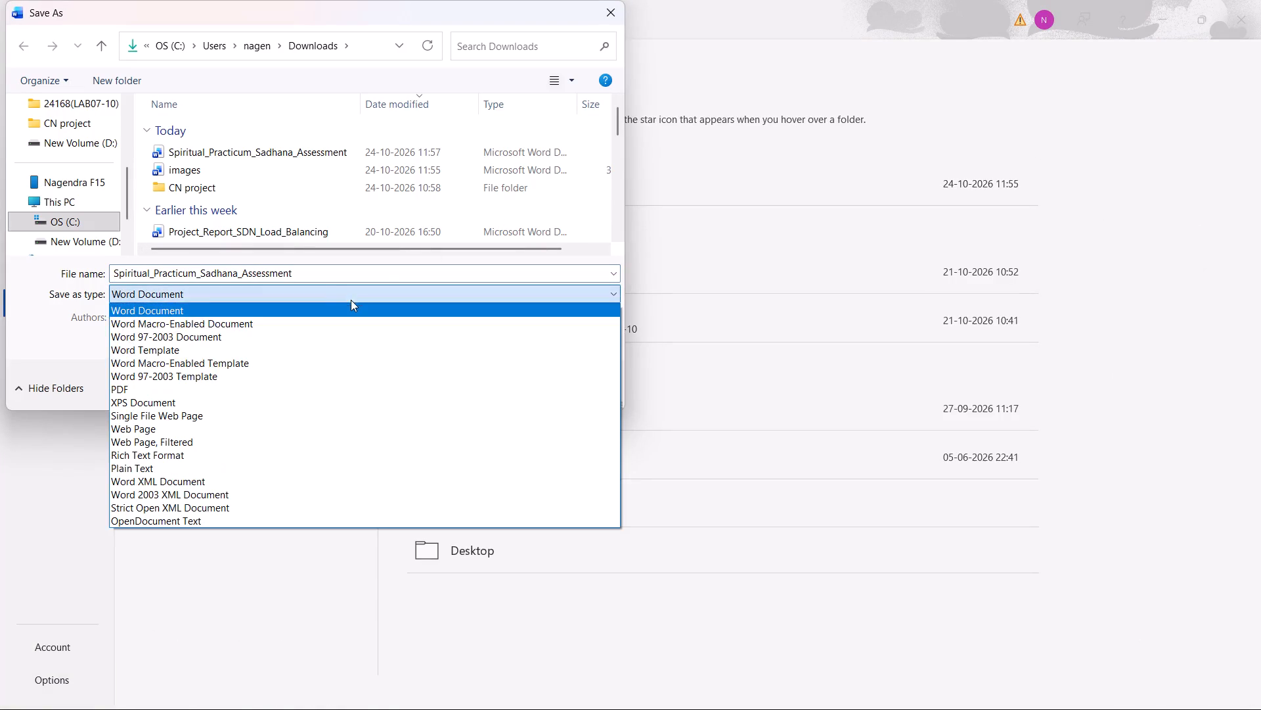
pyautogui.click(243, 387)
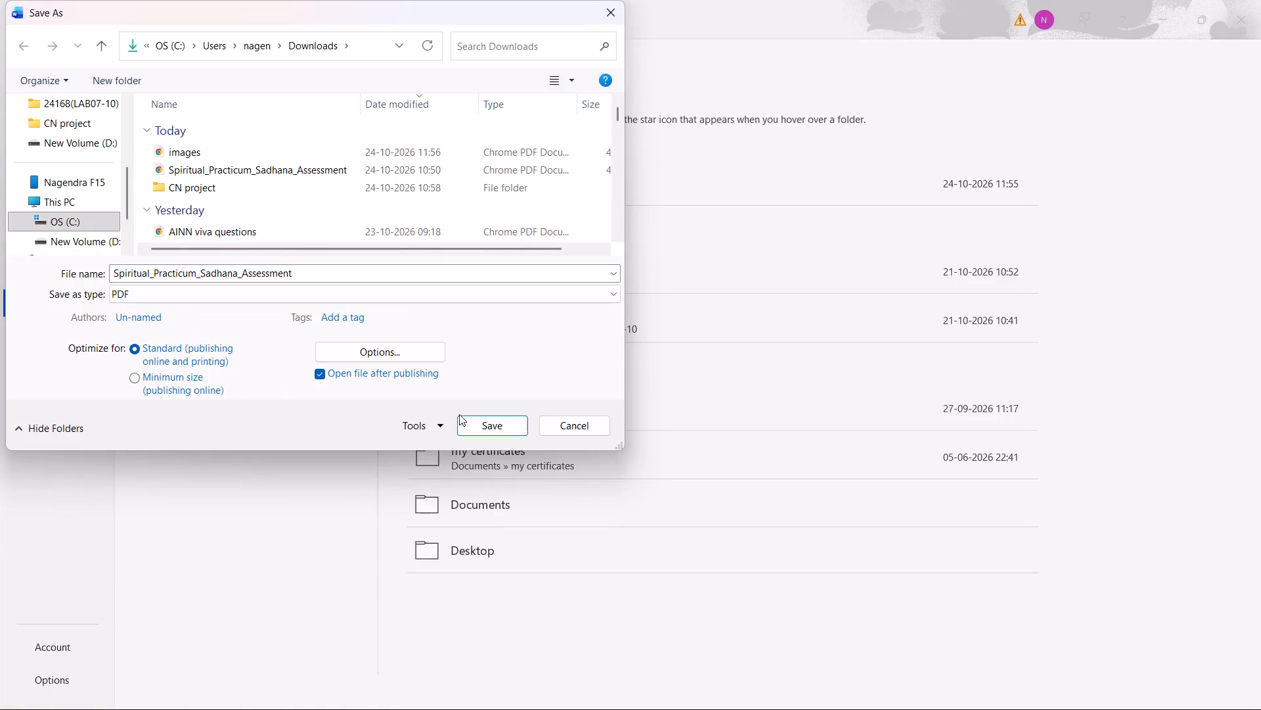
pyautogui.click(475, 420)
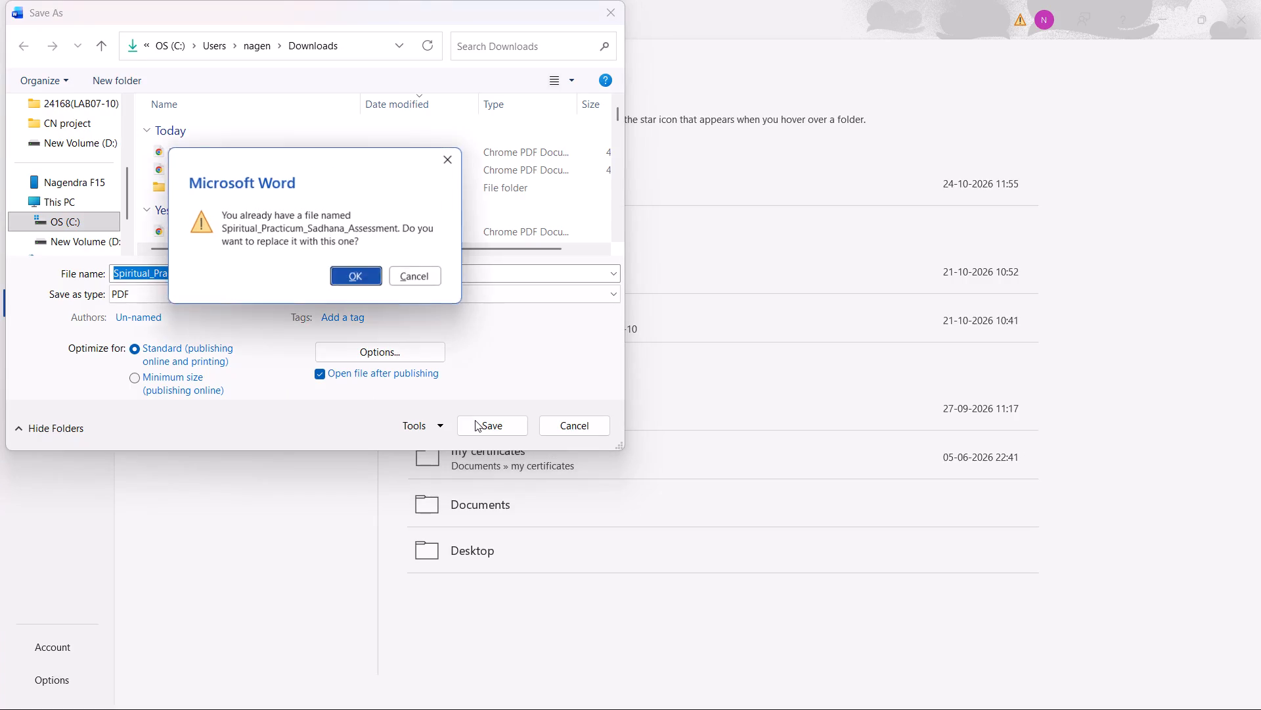
# Replace the existing Spiritual_Practicum_Sadhana_Assessment PDF with the new export.
pyautogui.click(340, 273)
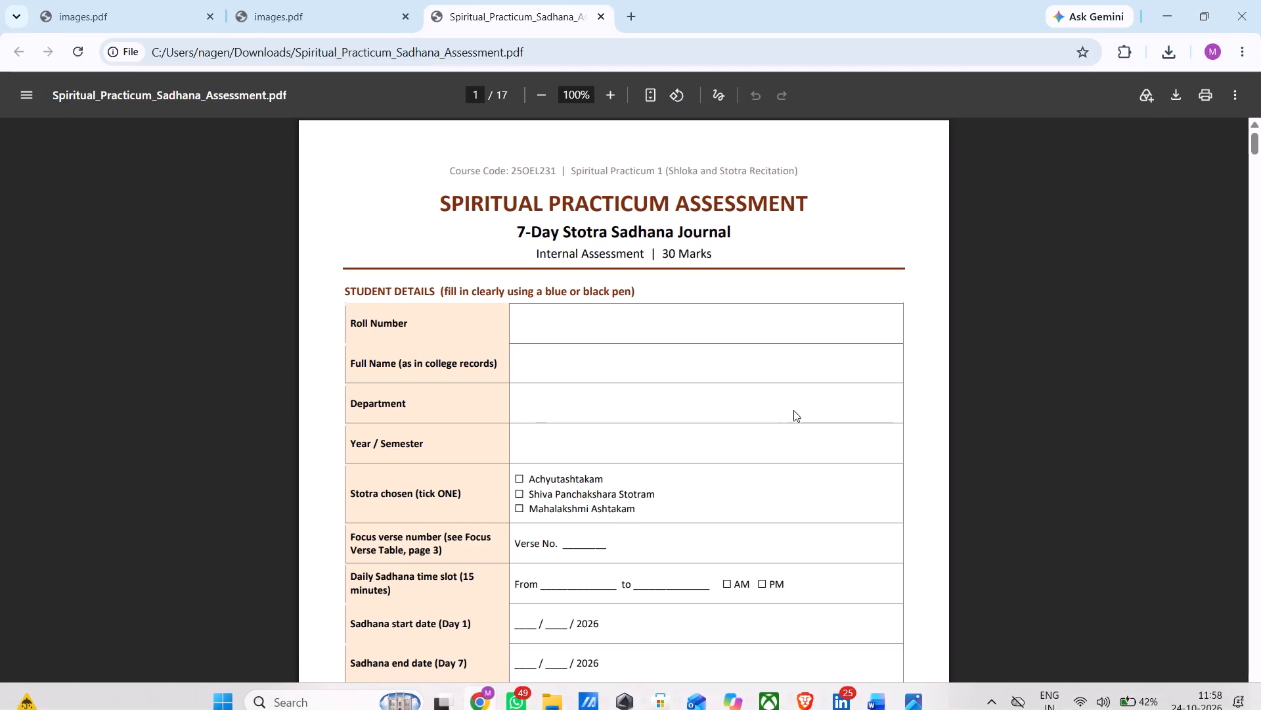
# Look through the exported Spiritual_Practicum_Sadhana_Assessment PDF in Chrome, from the cover page to the class scoring sheets and back.
pyautogui.scroll(-8, 600, 435)
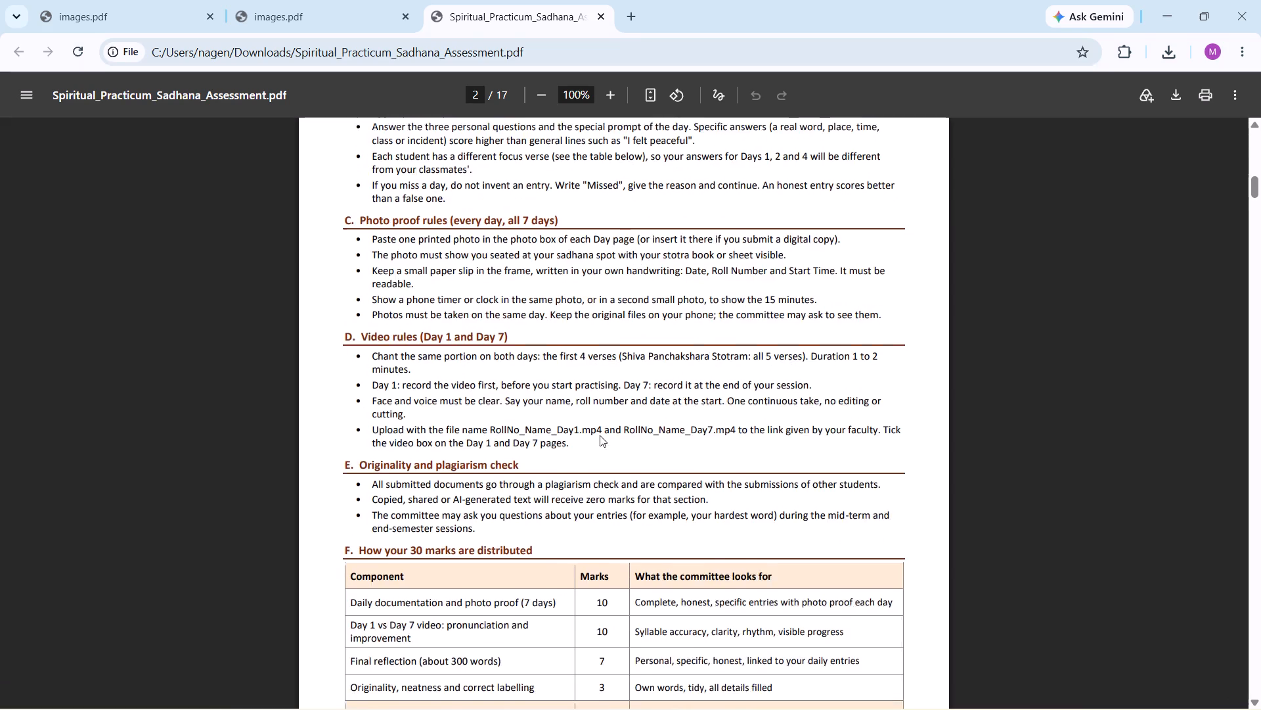
pyautogui.scroll(-16, 600, 435)
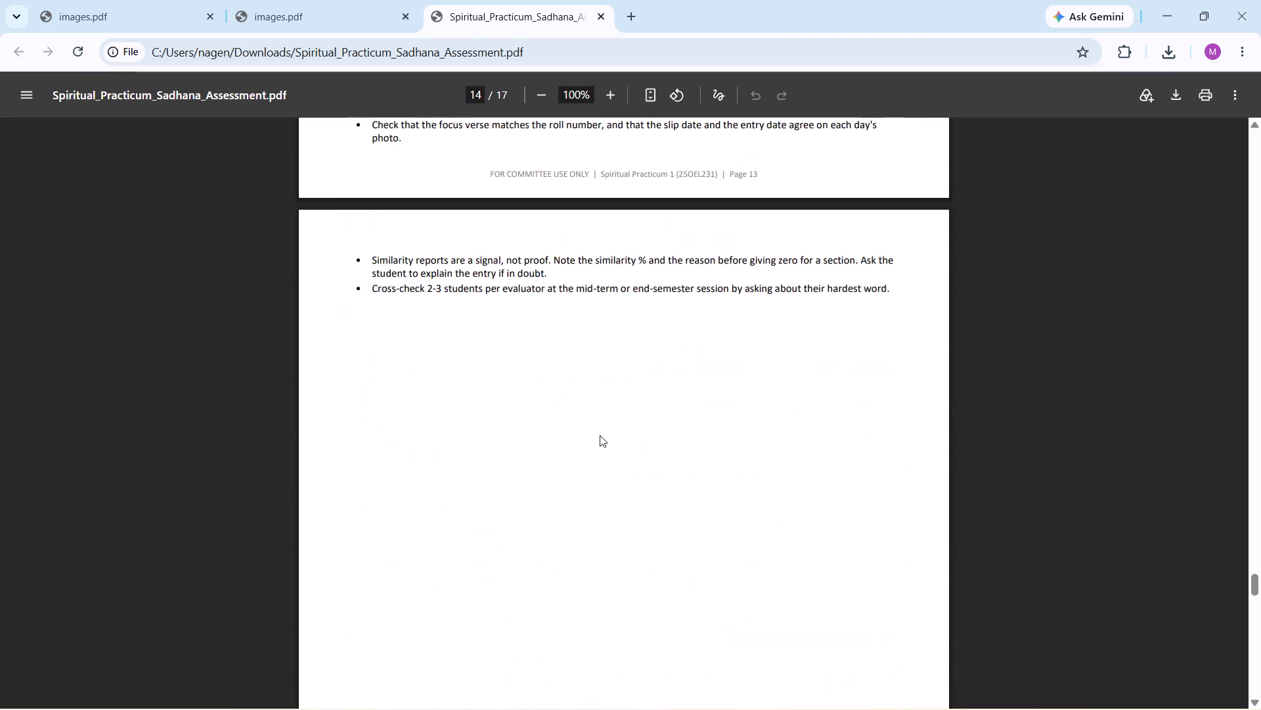
pyautogui.scroll(-10, 600, 435)
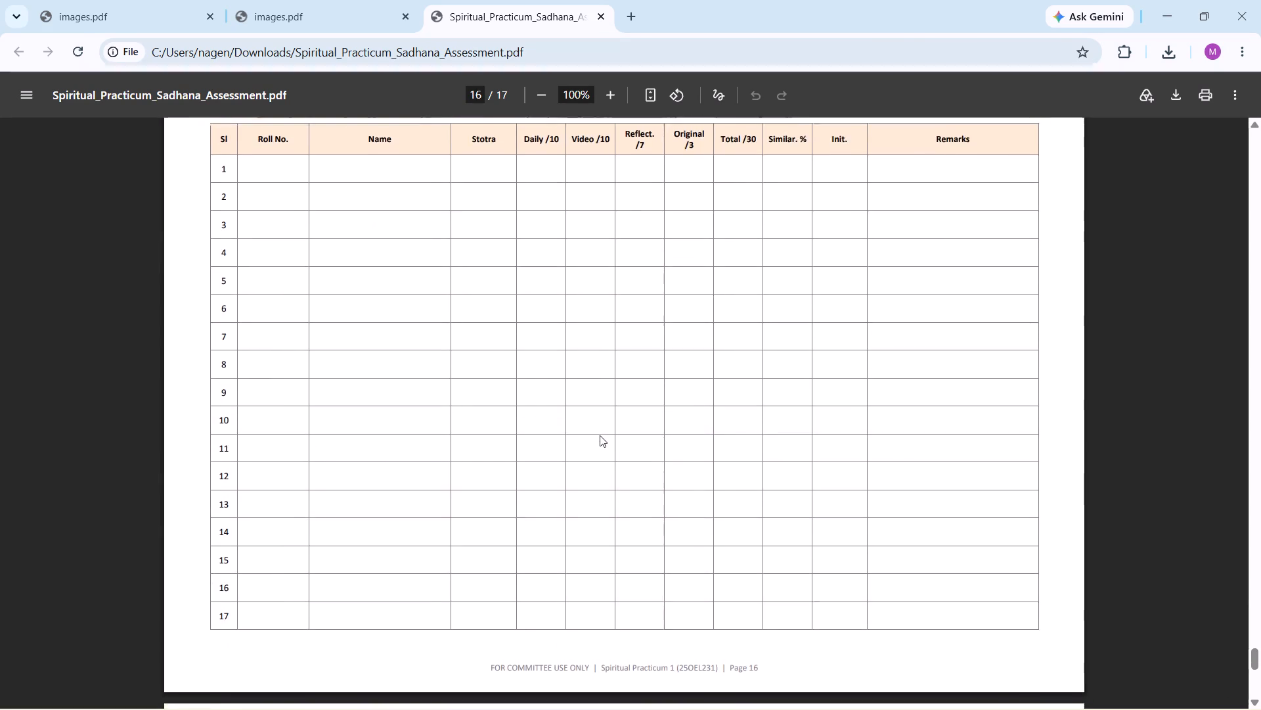
pyautogui.scroll(-4, 600, 435)
pyautogui.scroll(6, 600, 435)
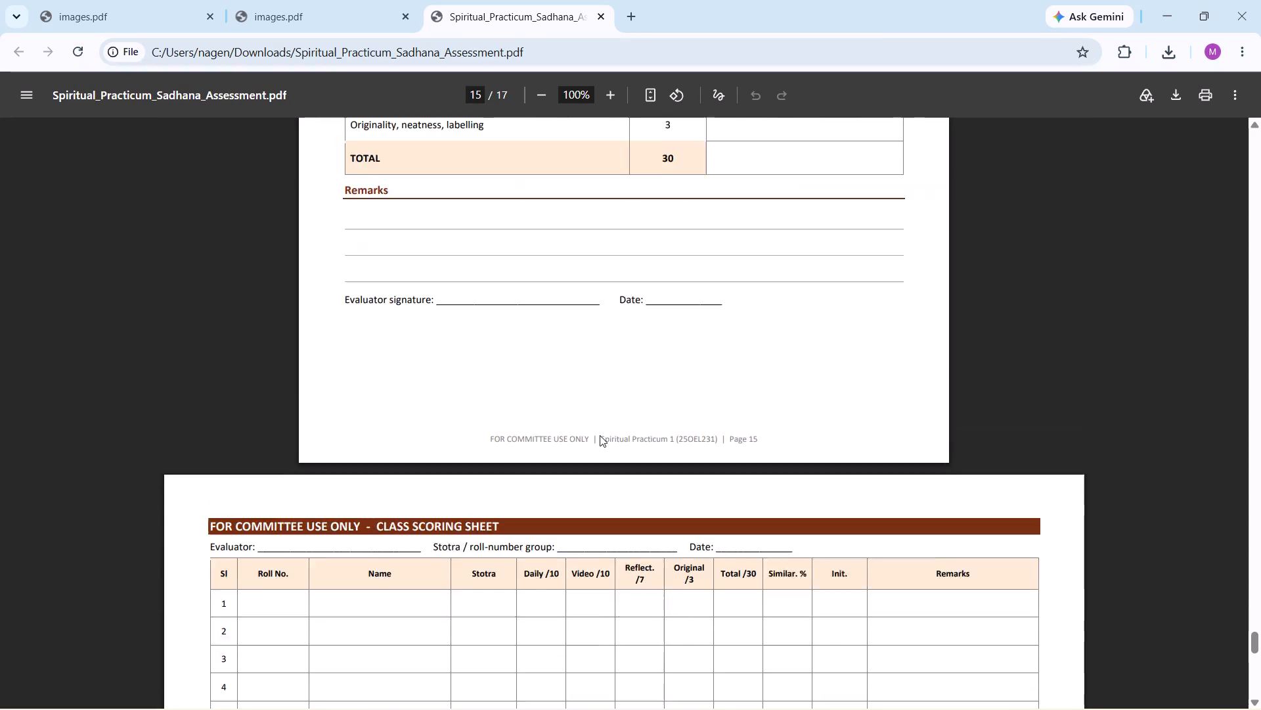
pyautogui.scroll(15, 600, 435)
pyautogui.scroll(13, 600, 435)
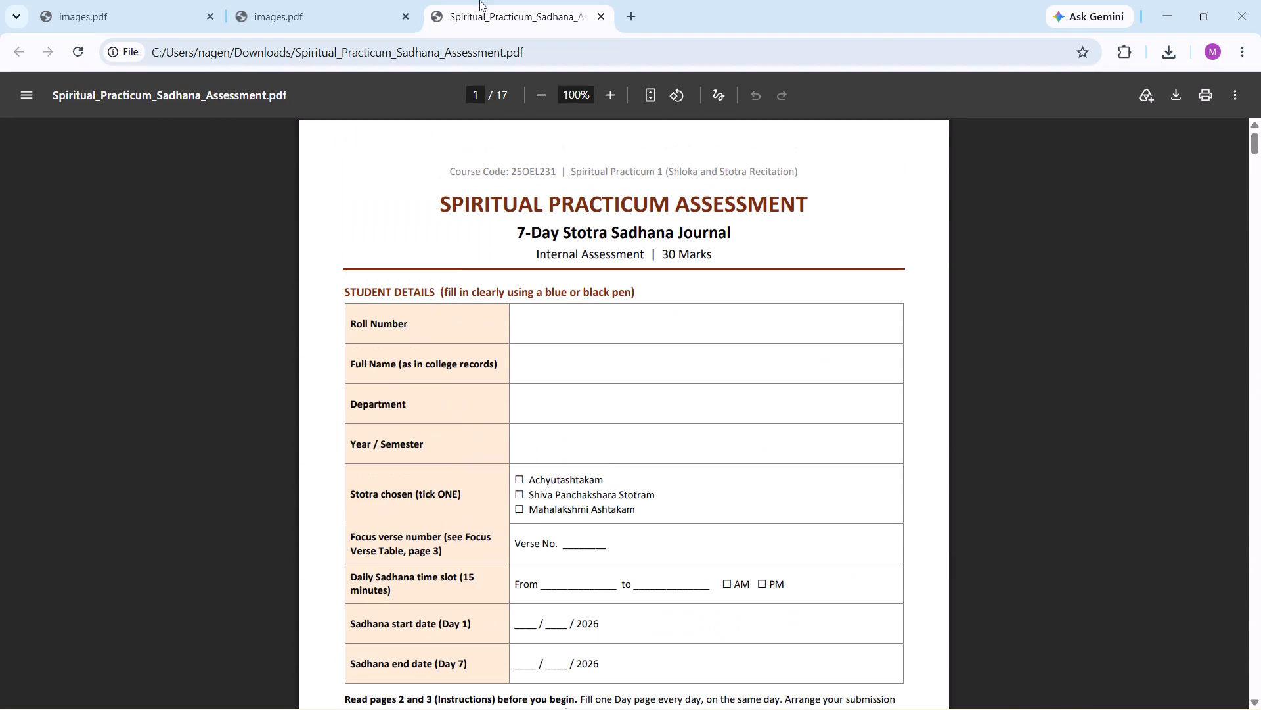
# Check the two open images.pdf copies with the photo proofs, and return to the exported assessment PDF.
pyautogui.click(341, 0)
pyautogui.click(164, 0)
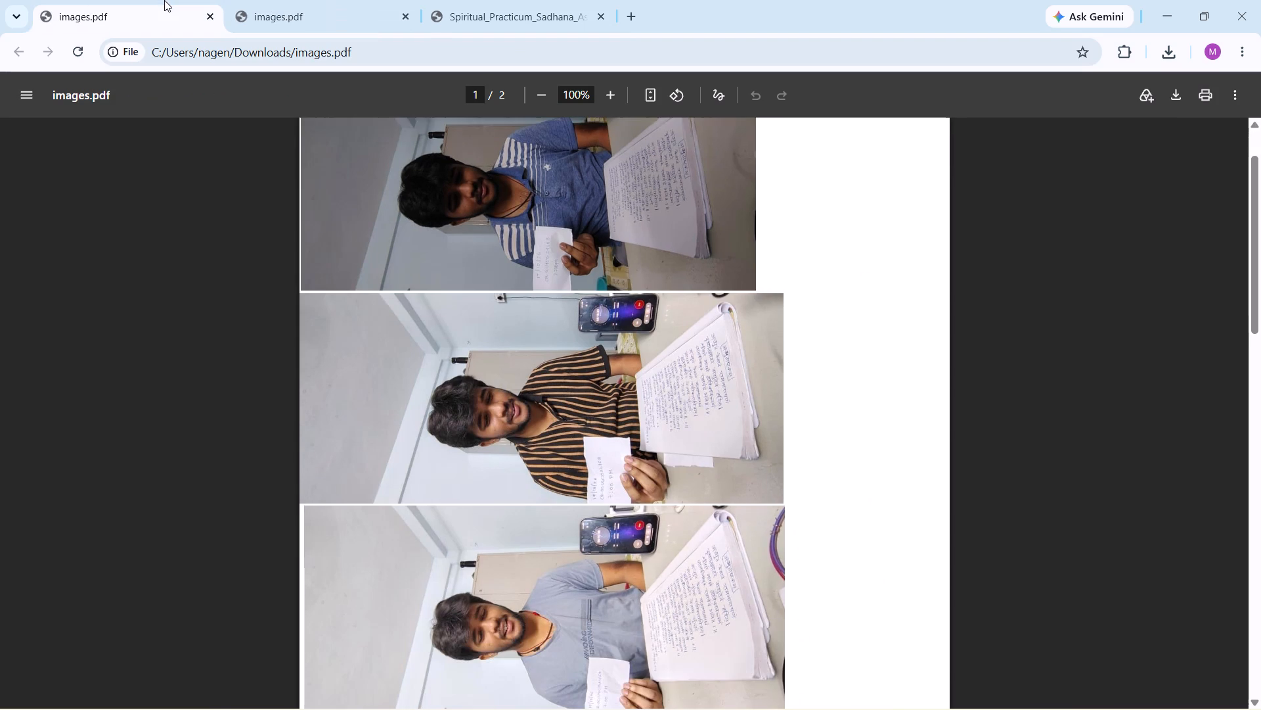
pyautogui.click(317, 0)
pyautogui.click(494, 9)
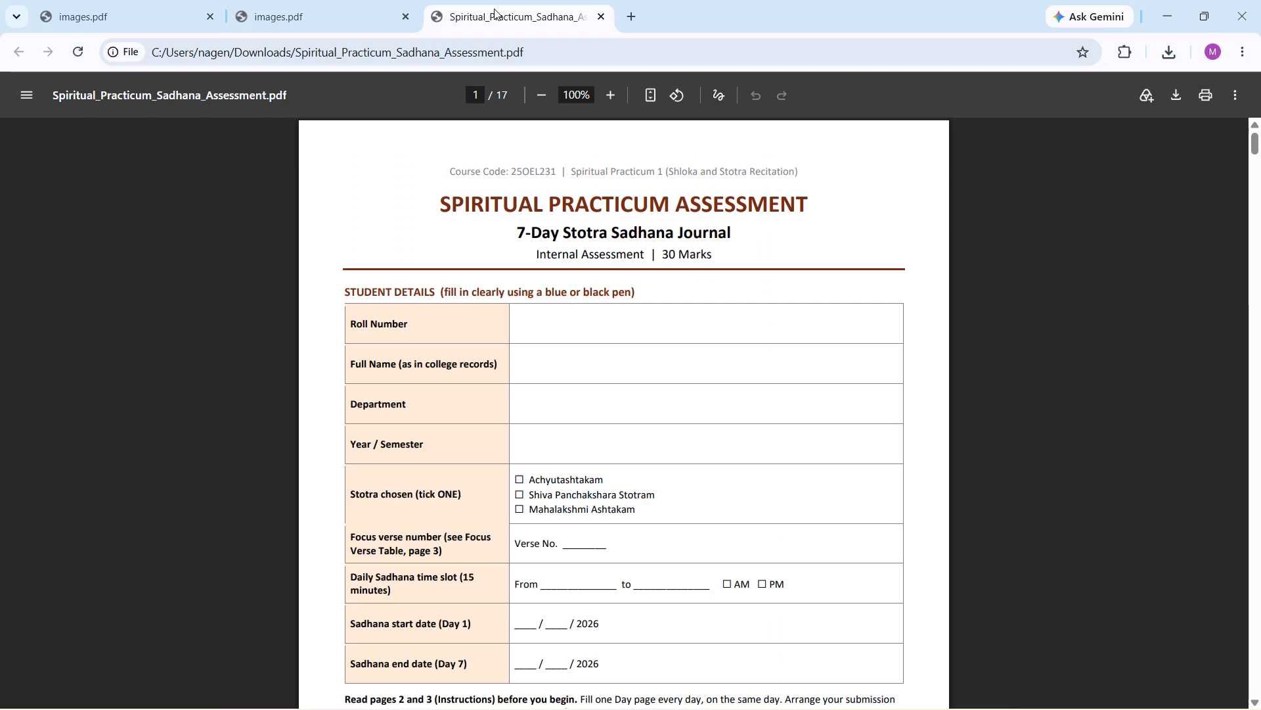